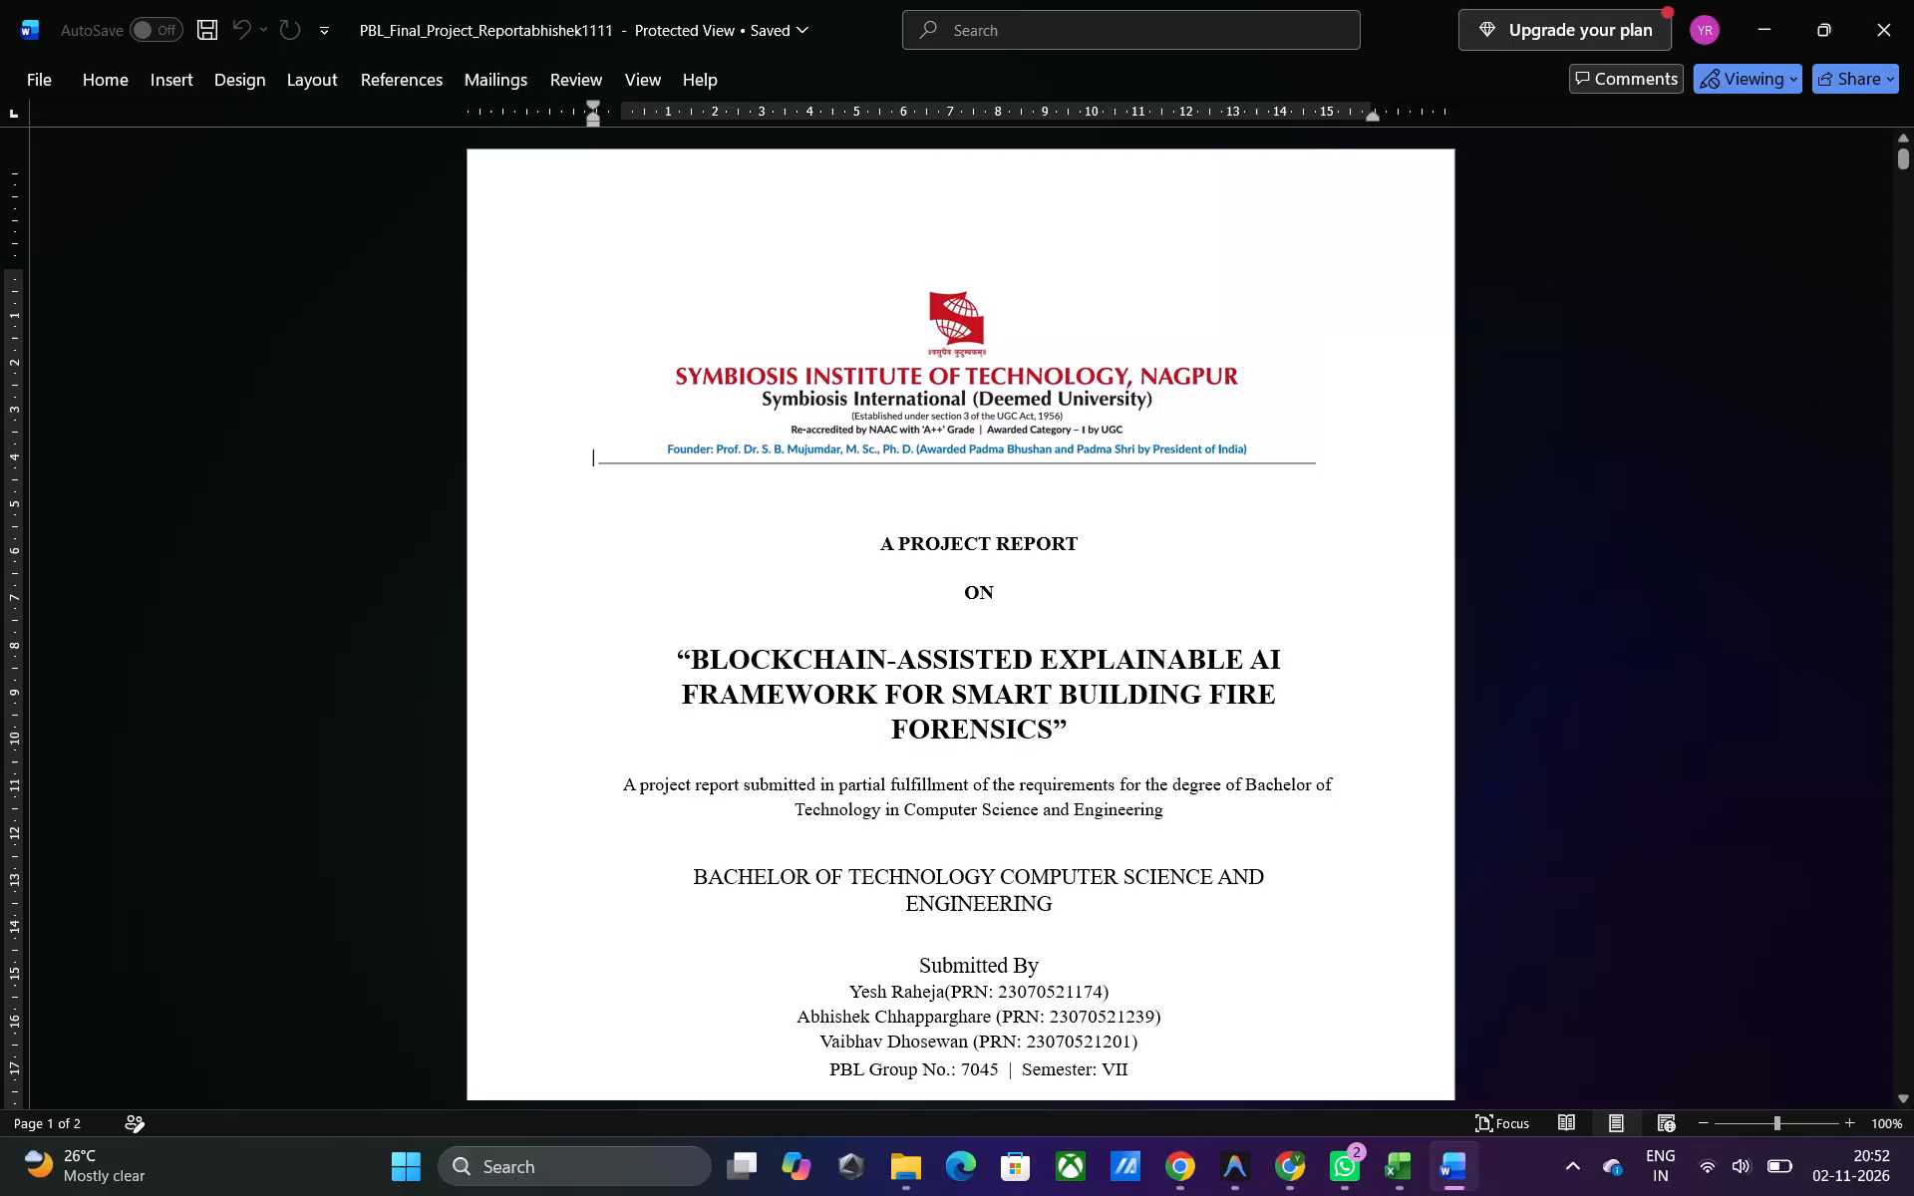
Review the project report's front matter from the title page through the table of contents, then return to the Abstract.
{"action": "scroll", "coordinate": [1013, 641], "scroll_direction": "down", "scroll_amount": 8}
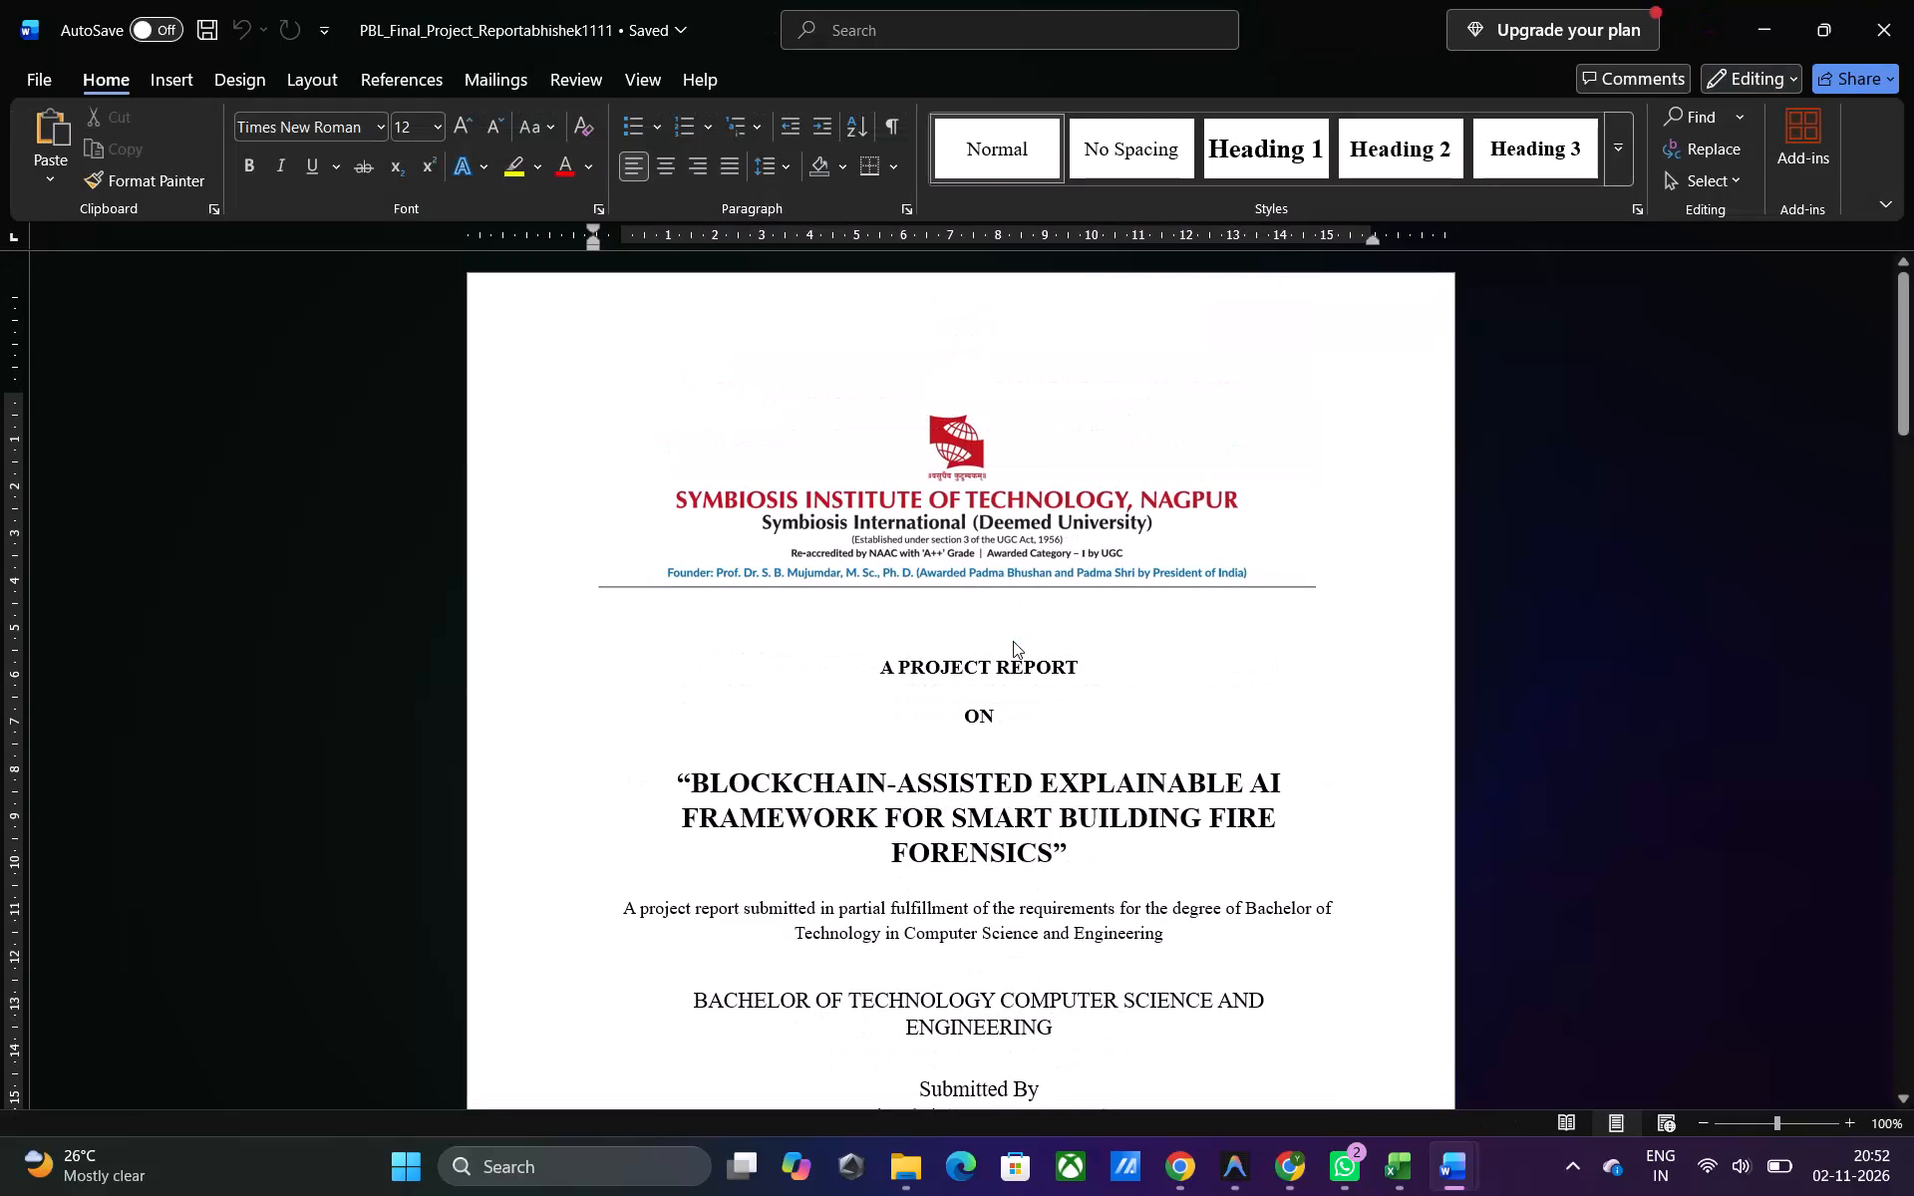
{"action": "scroll", "coordinate": [1013, 641], "scroll_direction": "down", "scroll_amount": 2}
{"action": "scroll", "coordinate": [1013, 641], "scroll_direction": "up", "scroll_amount": 1}
{"action": "scroll", "coordinate": [1013, 641], "scroll_direction": "down", "scroll_amount": 2}
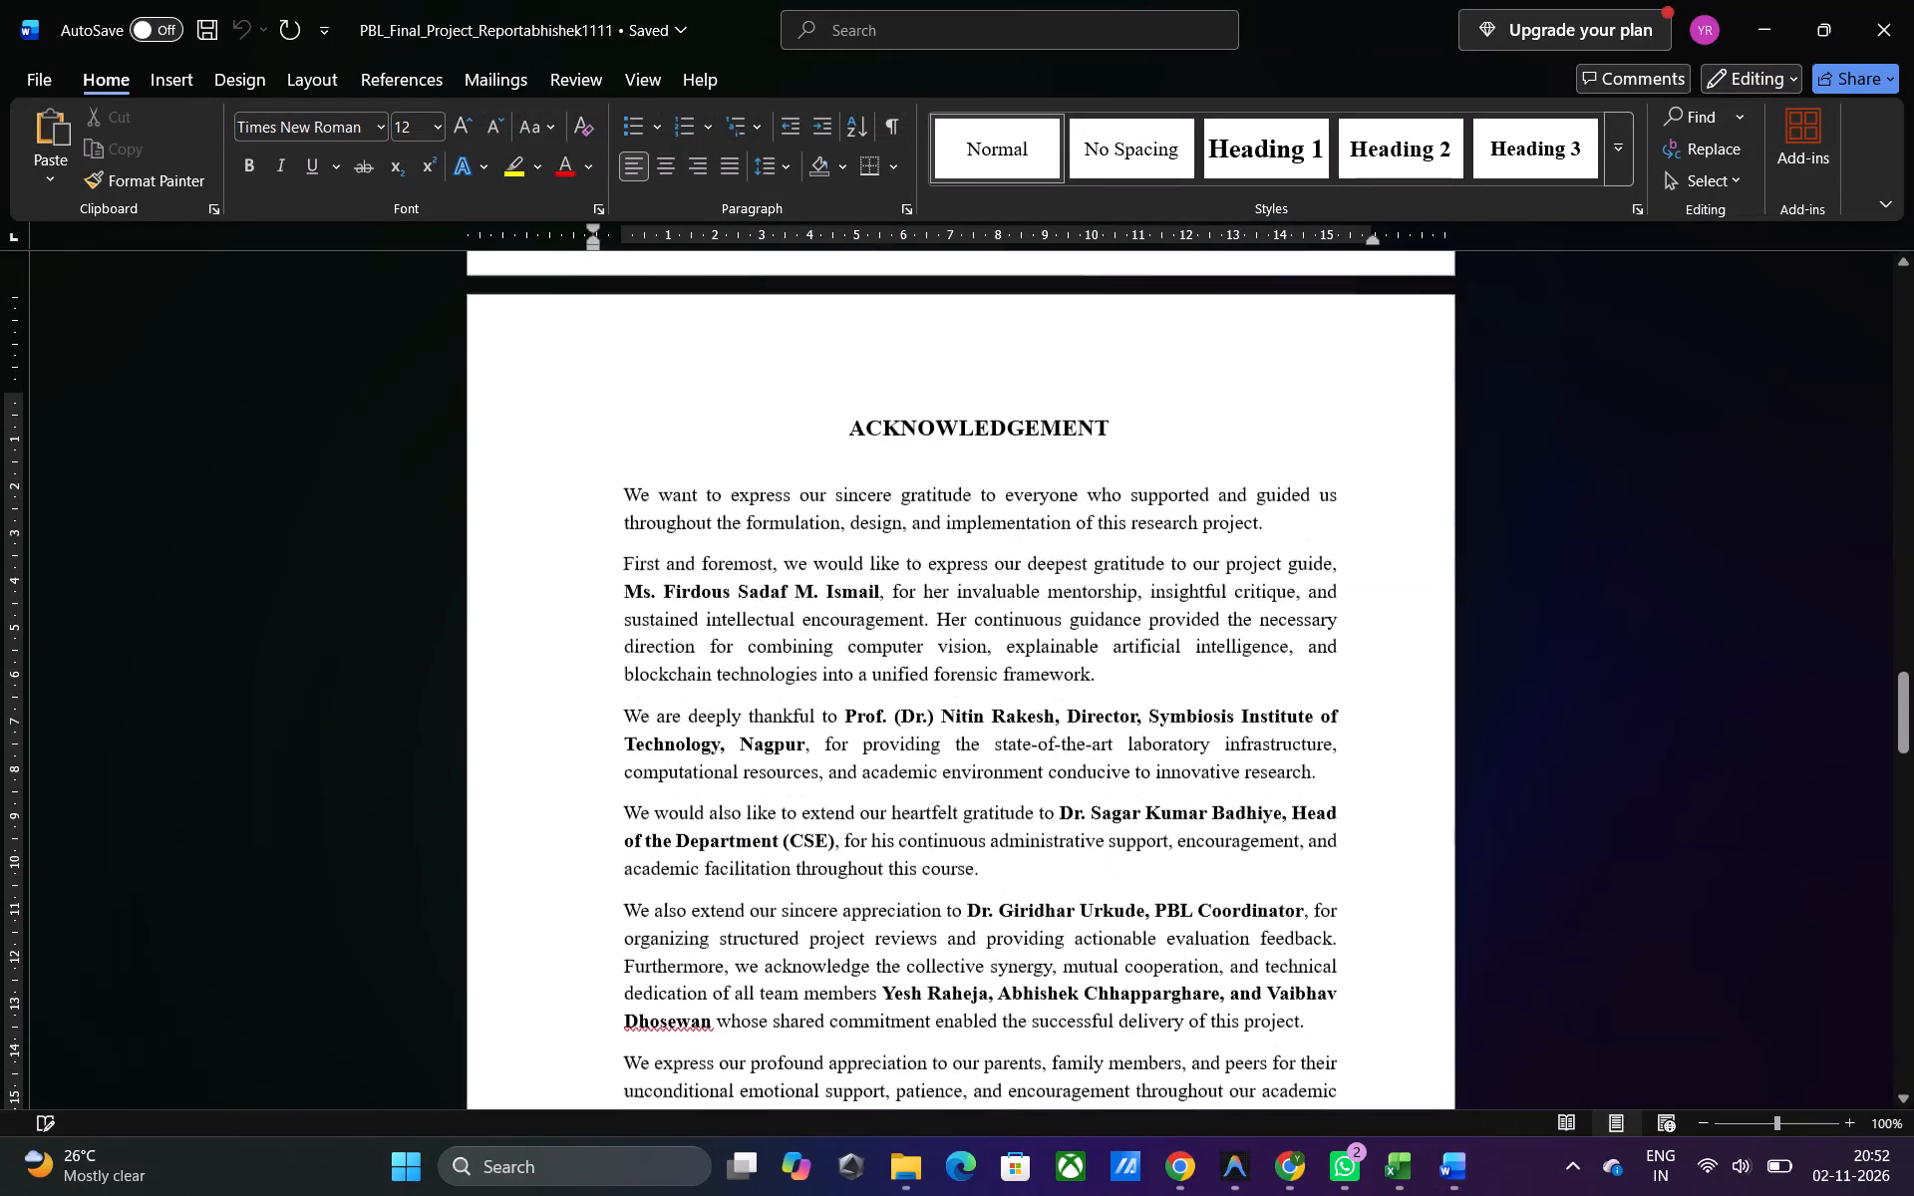
{"action": "scroll", "coordinate": [1013, 641], "scroll_direction": "down", "scroll_amount": 5}
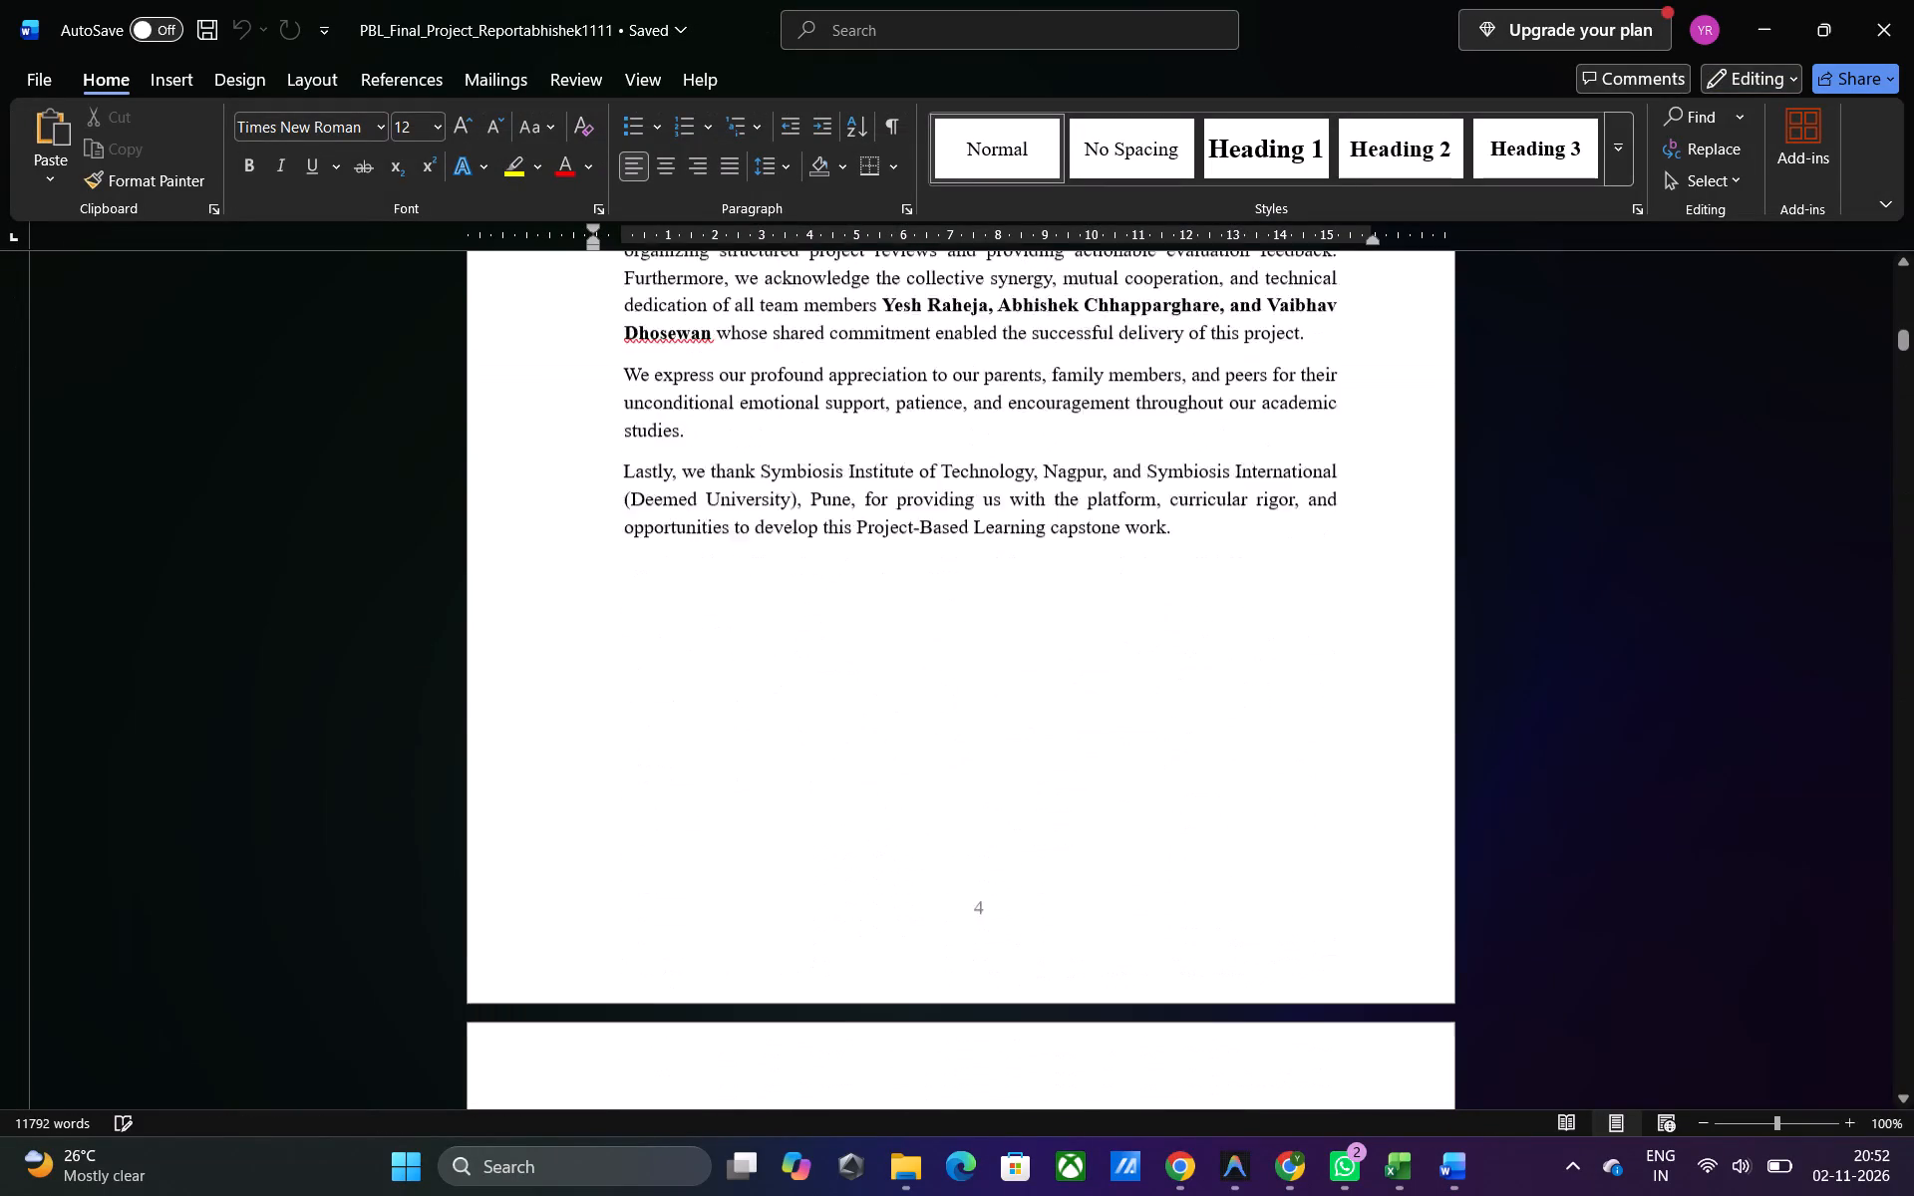
{"action": "scroll", "coordinate": [1013, 641], "scroll_direction": "down", "scroll_amount": 3}
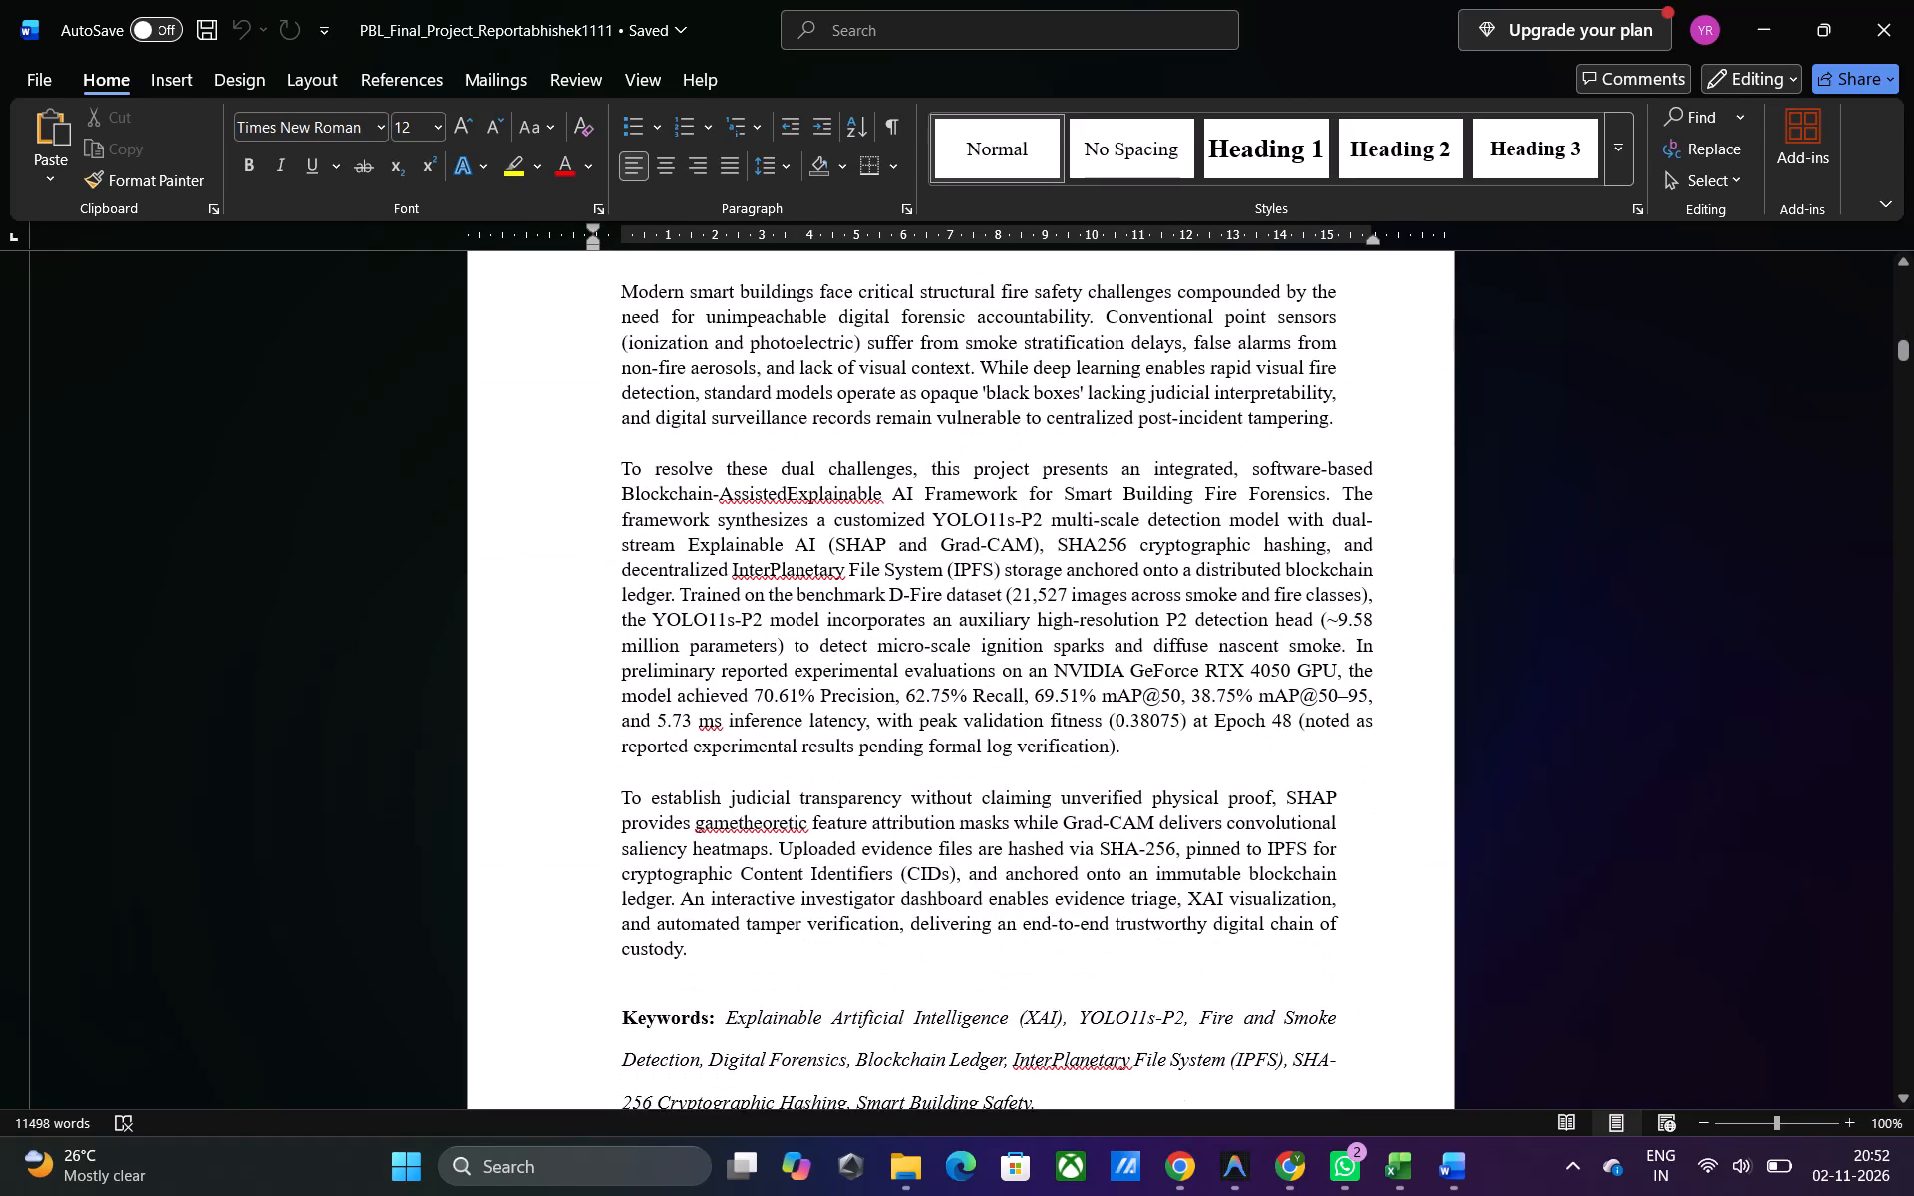
{"action": "scroll", "coordinate": [1146, 708], "scroll_direction": "down", "scroll_amount": 1}
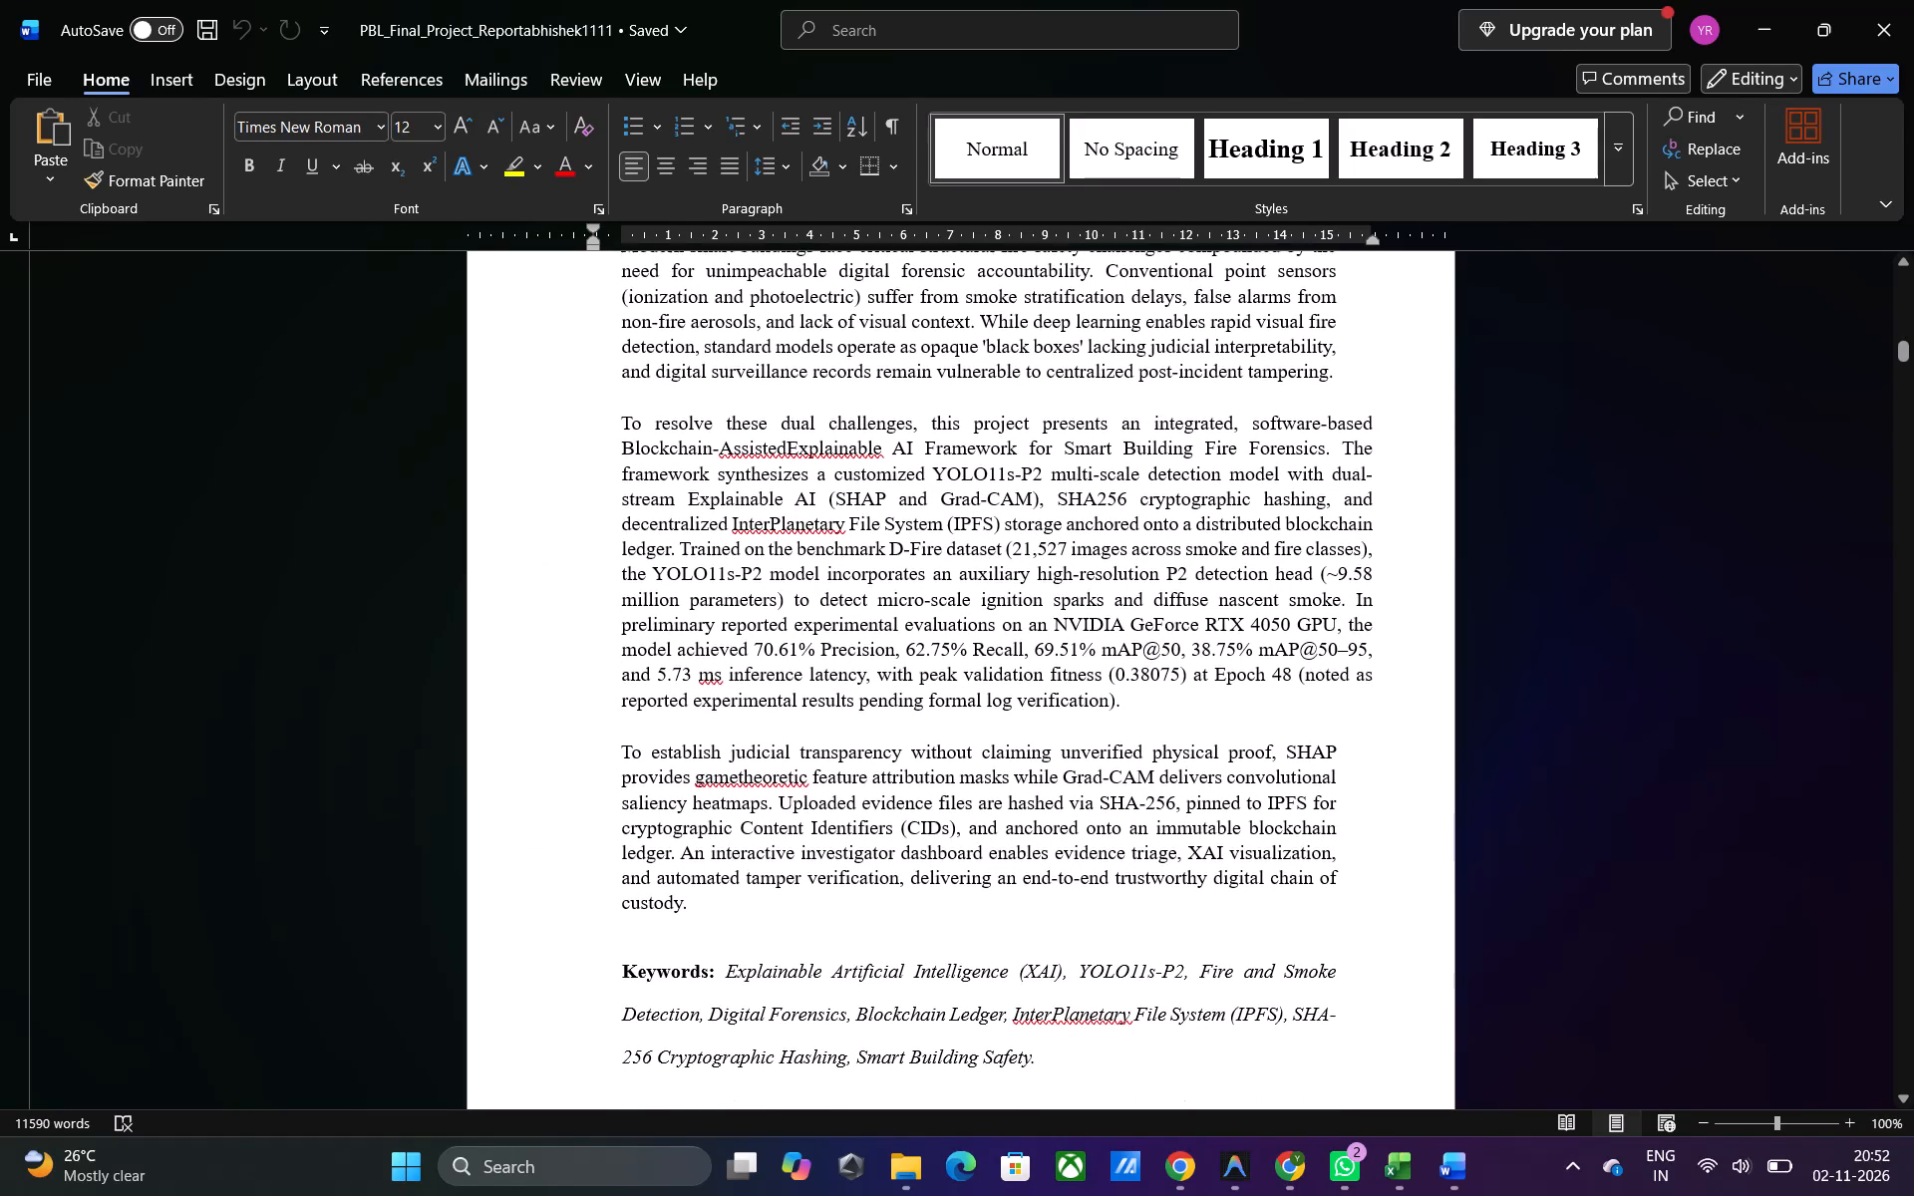
{"action": "scroll", "coordinate": [1081, 695], "scroll_direction": "down", "scroll_amount": 3}
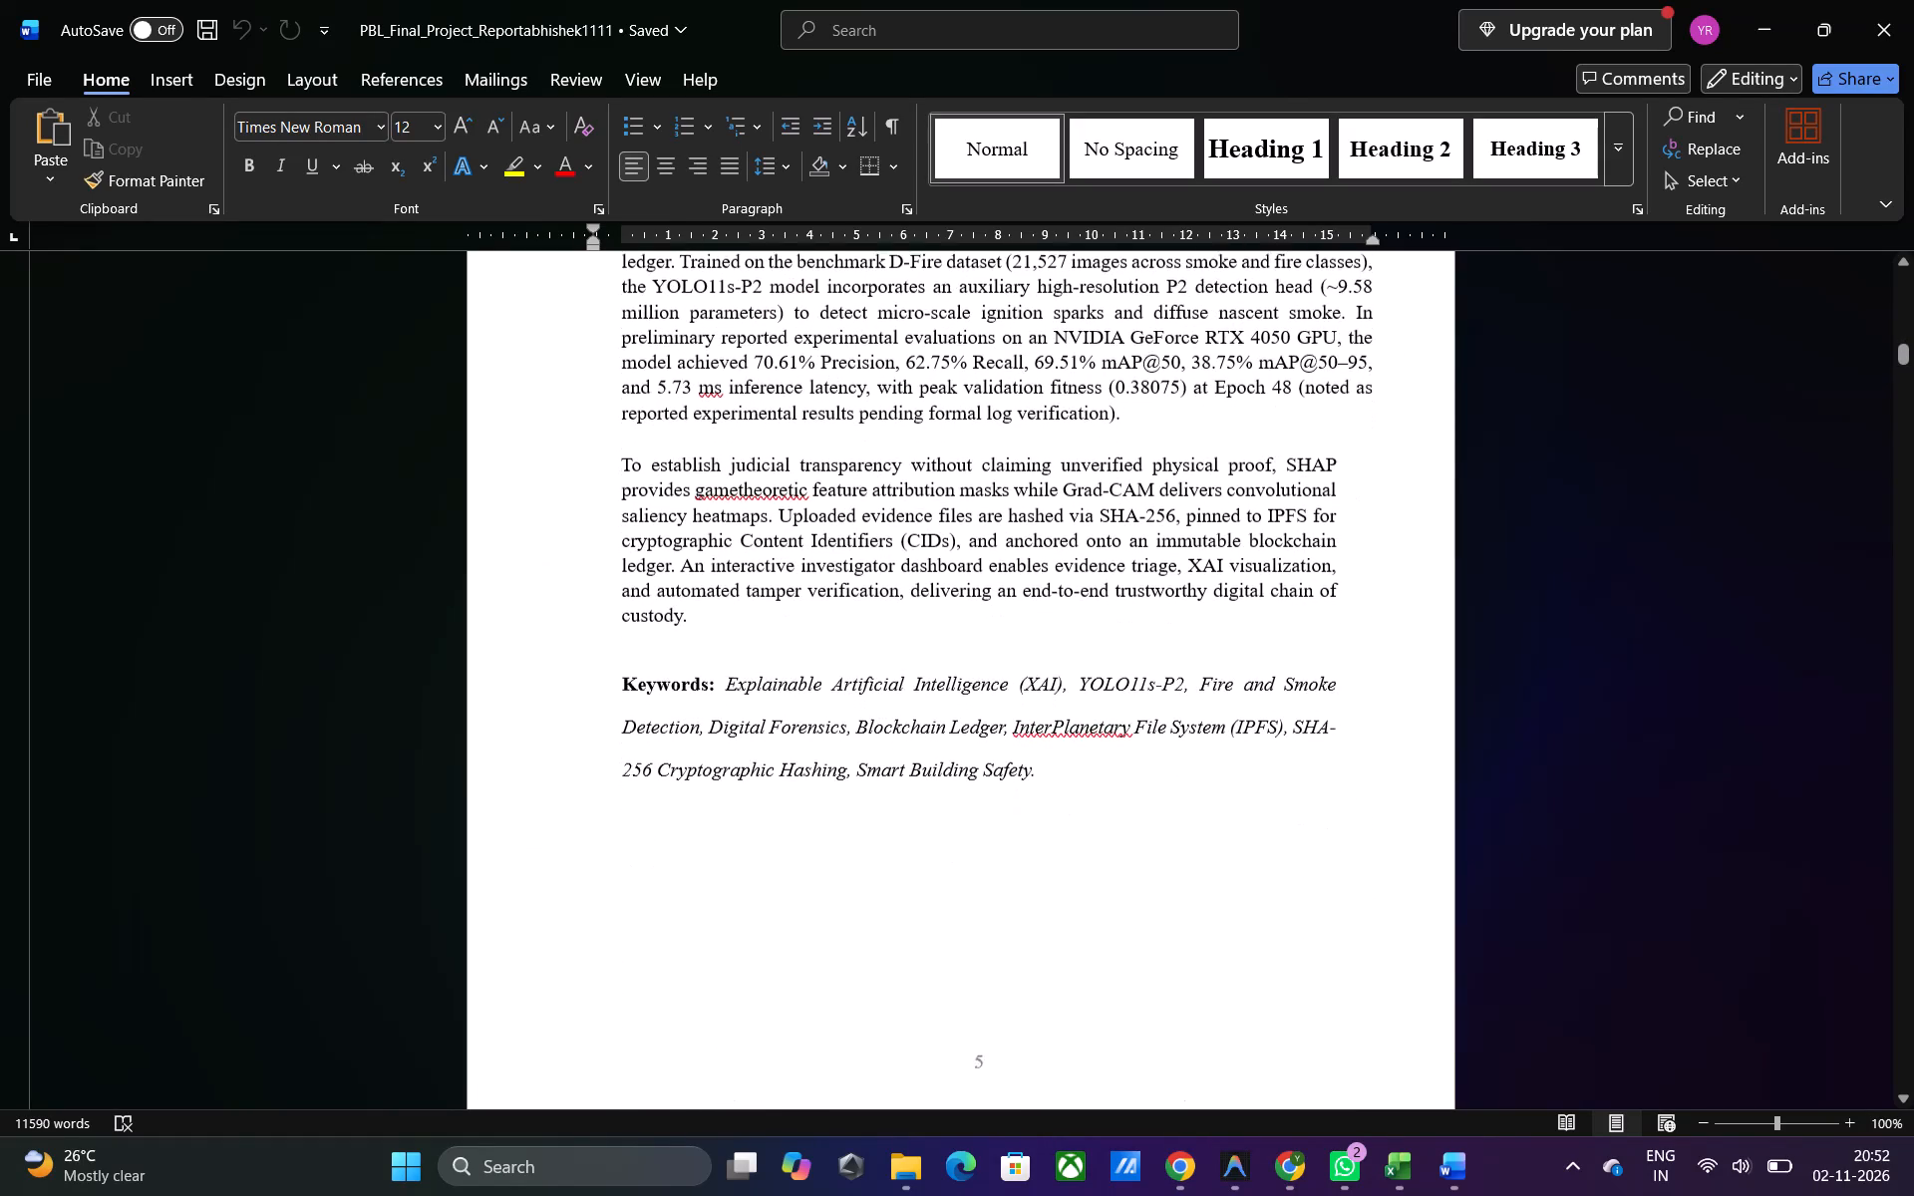
{"action": "scroll", "coordinate": [1081, 695], "scroll_direction": "down", "scroll_amount": 4}
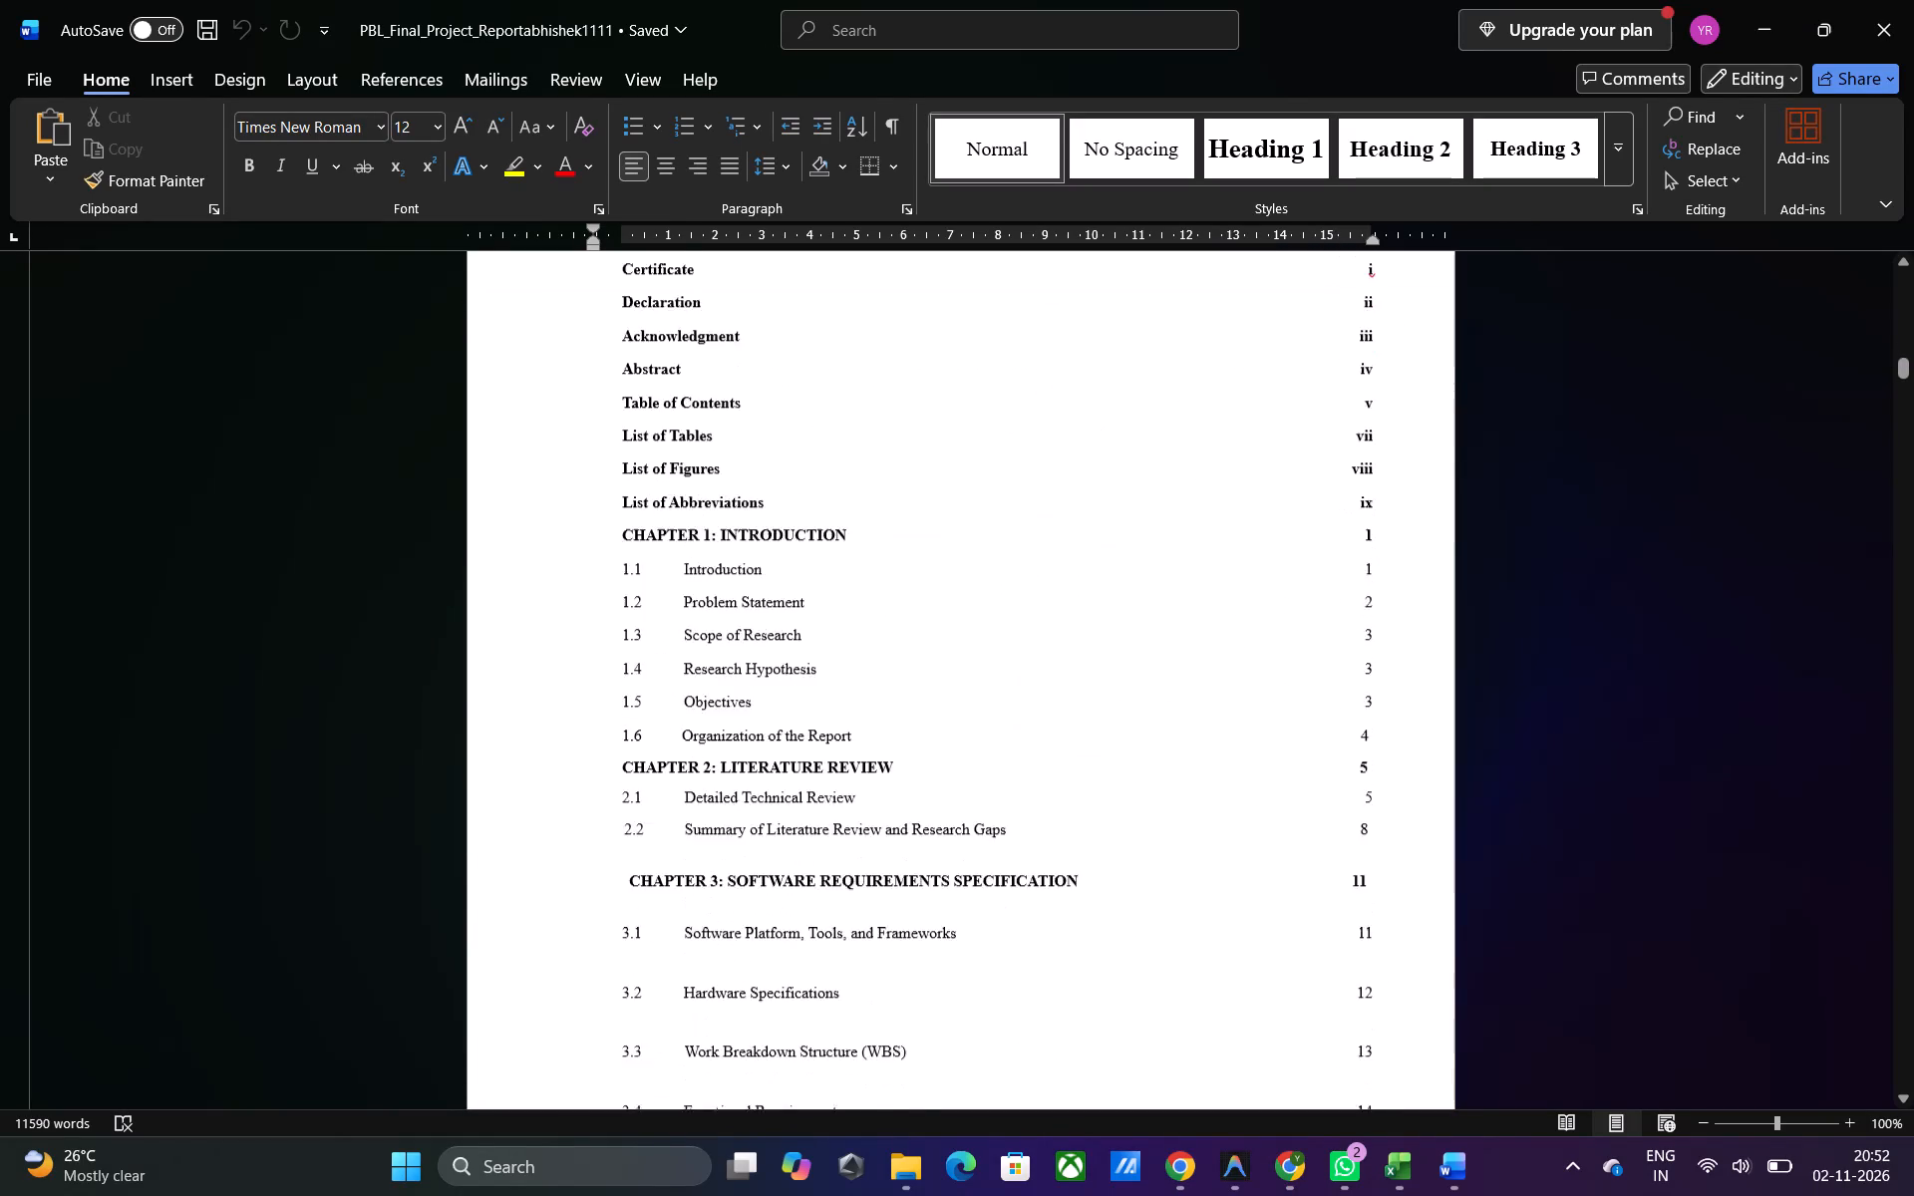
{"action": "scroll", "coordinate": [1081, 695], "scroll_direction": "down", "scroll_amount": 2}
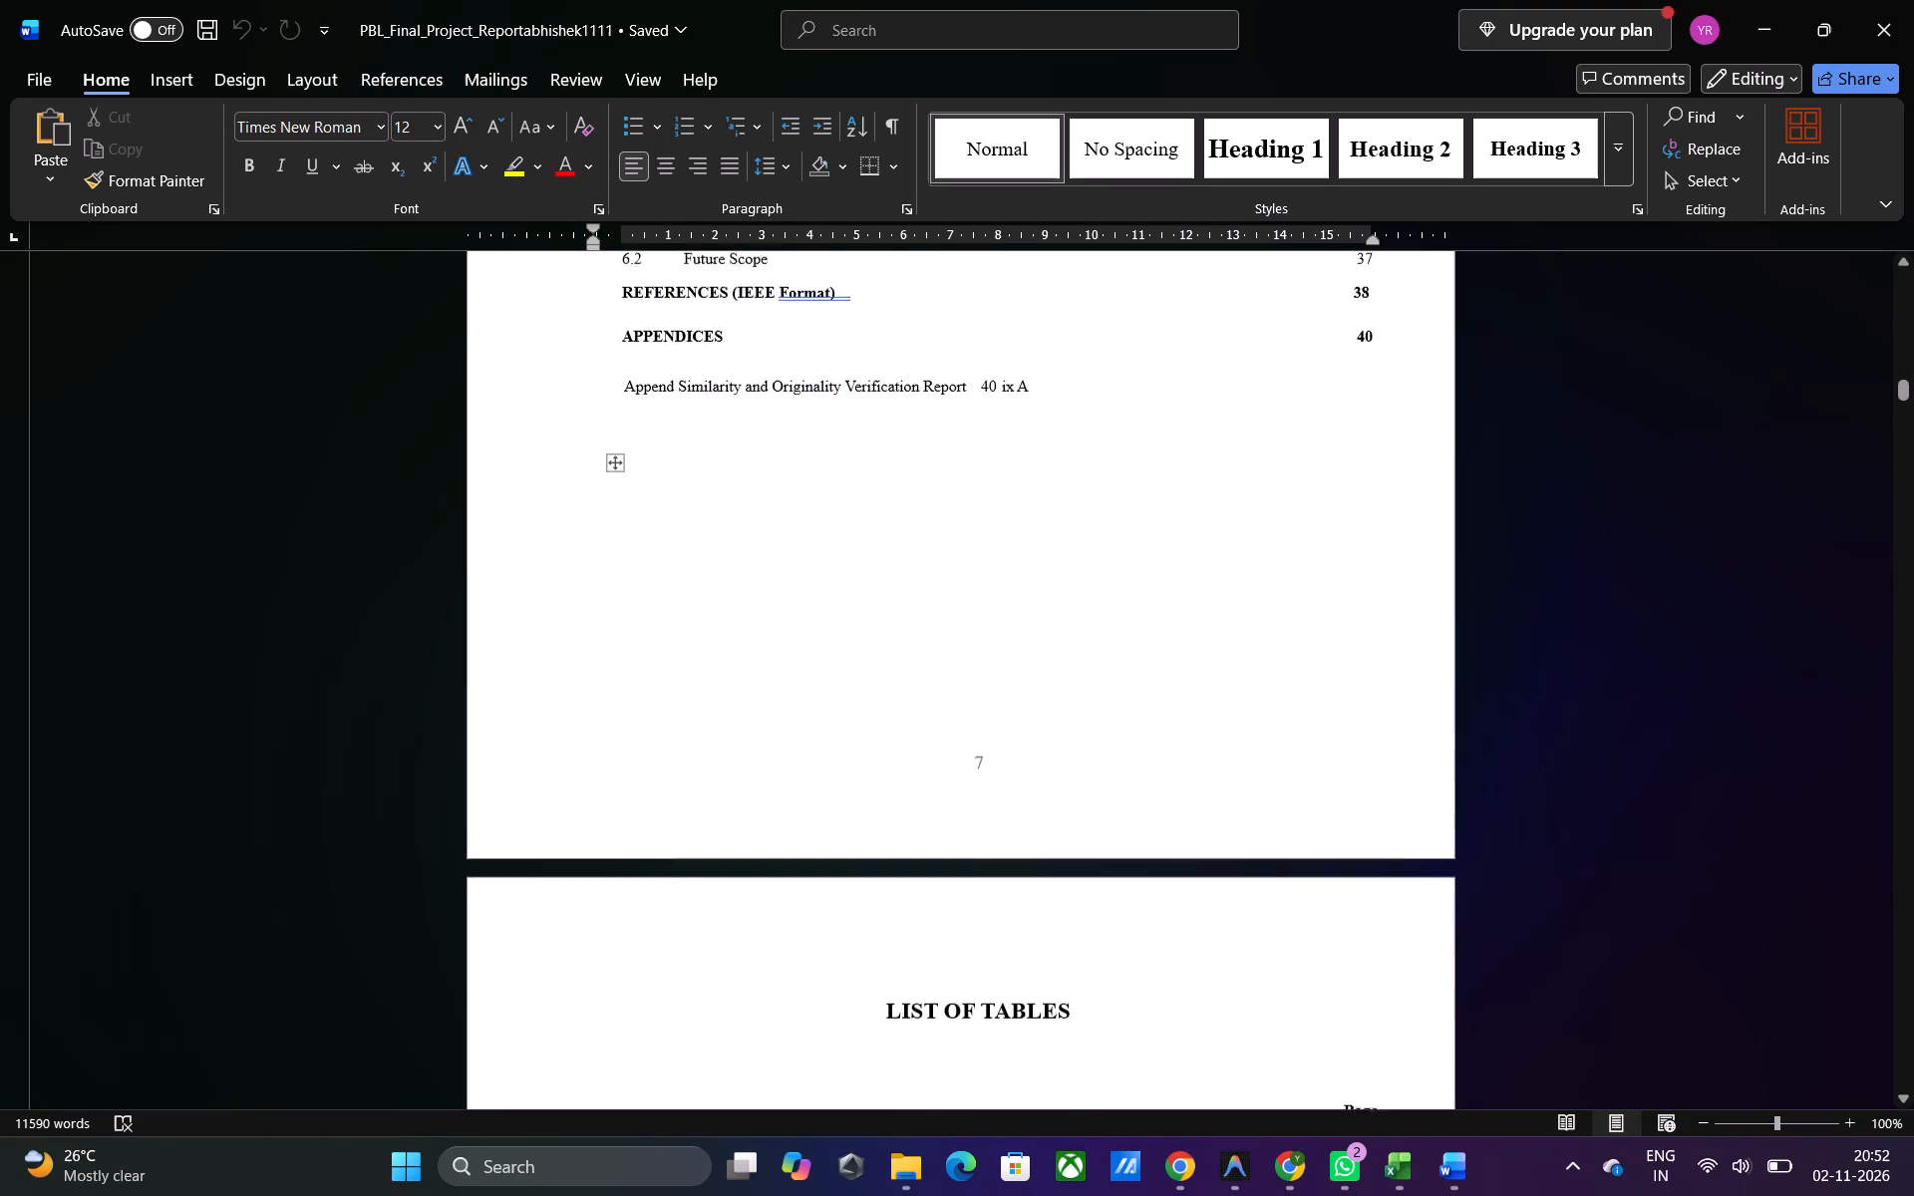
{"action": "scroll", "coordinate": [1081, 695], "scroll_direction": "up", "scroll_amount": 1}
{"action": "scroll", "coordinate": [780, 701], "scroll_direction": "up", "scroll_amount": 1}
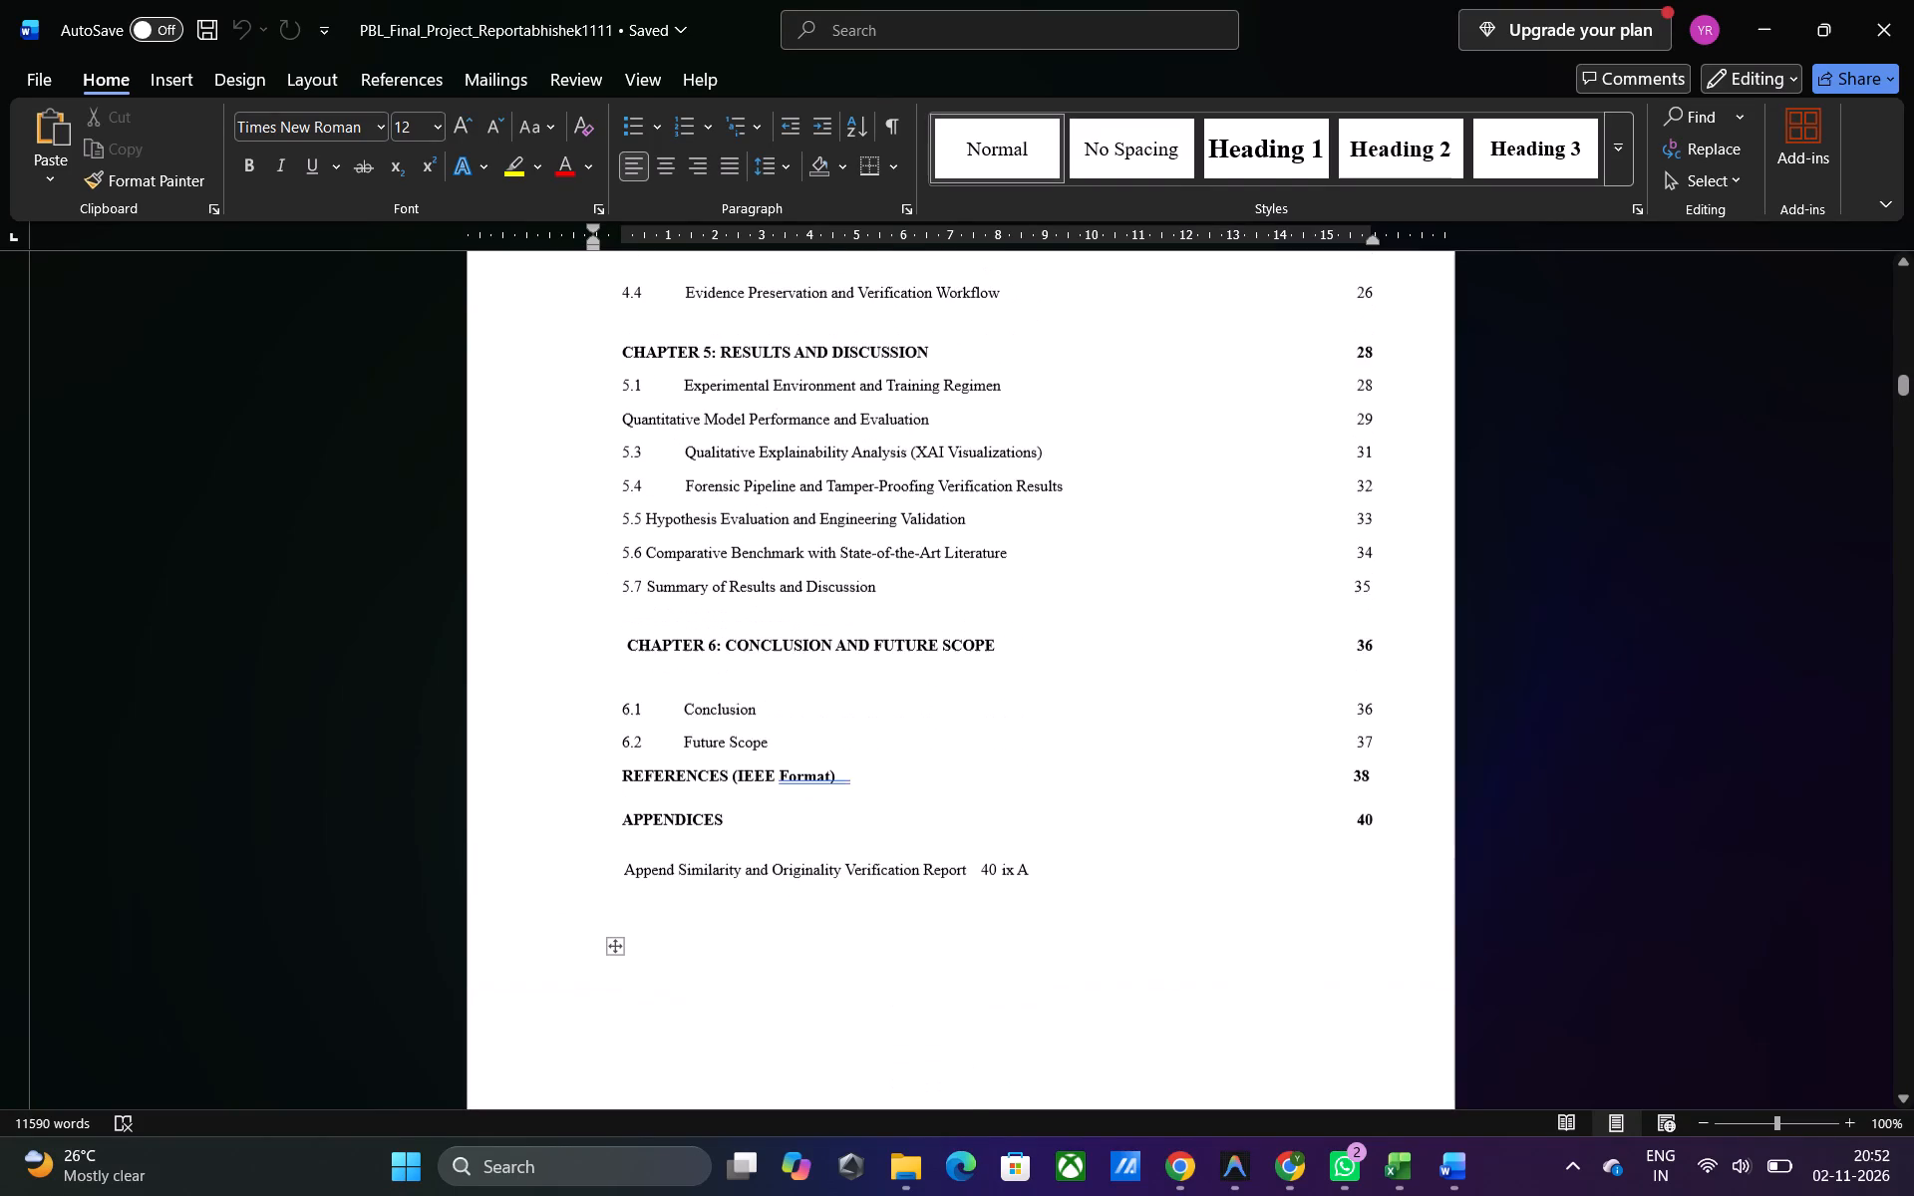
{"action": "scroll", "coordinate": [1010, 861], "scroll_direction": "up", "scroll_amount": 4}
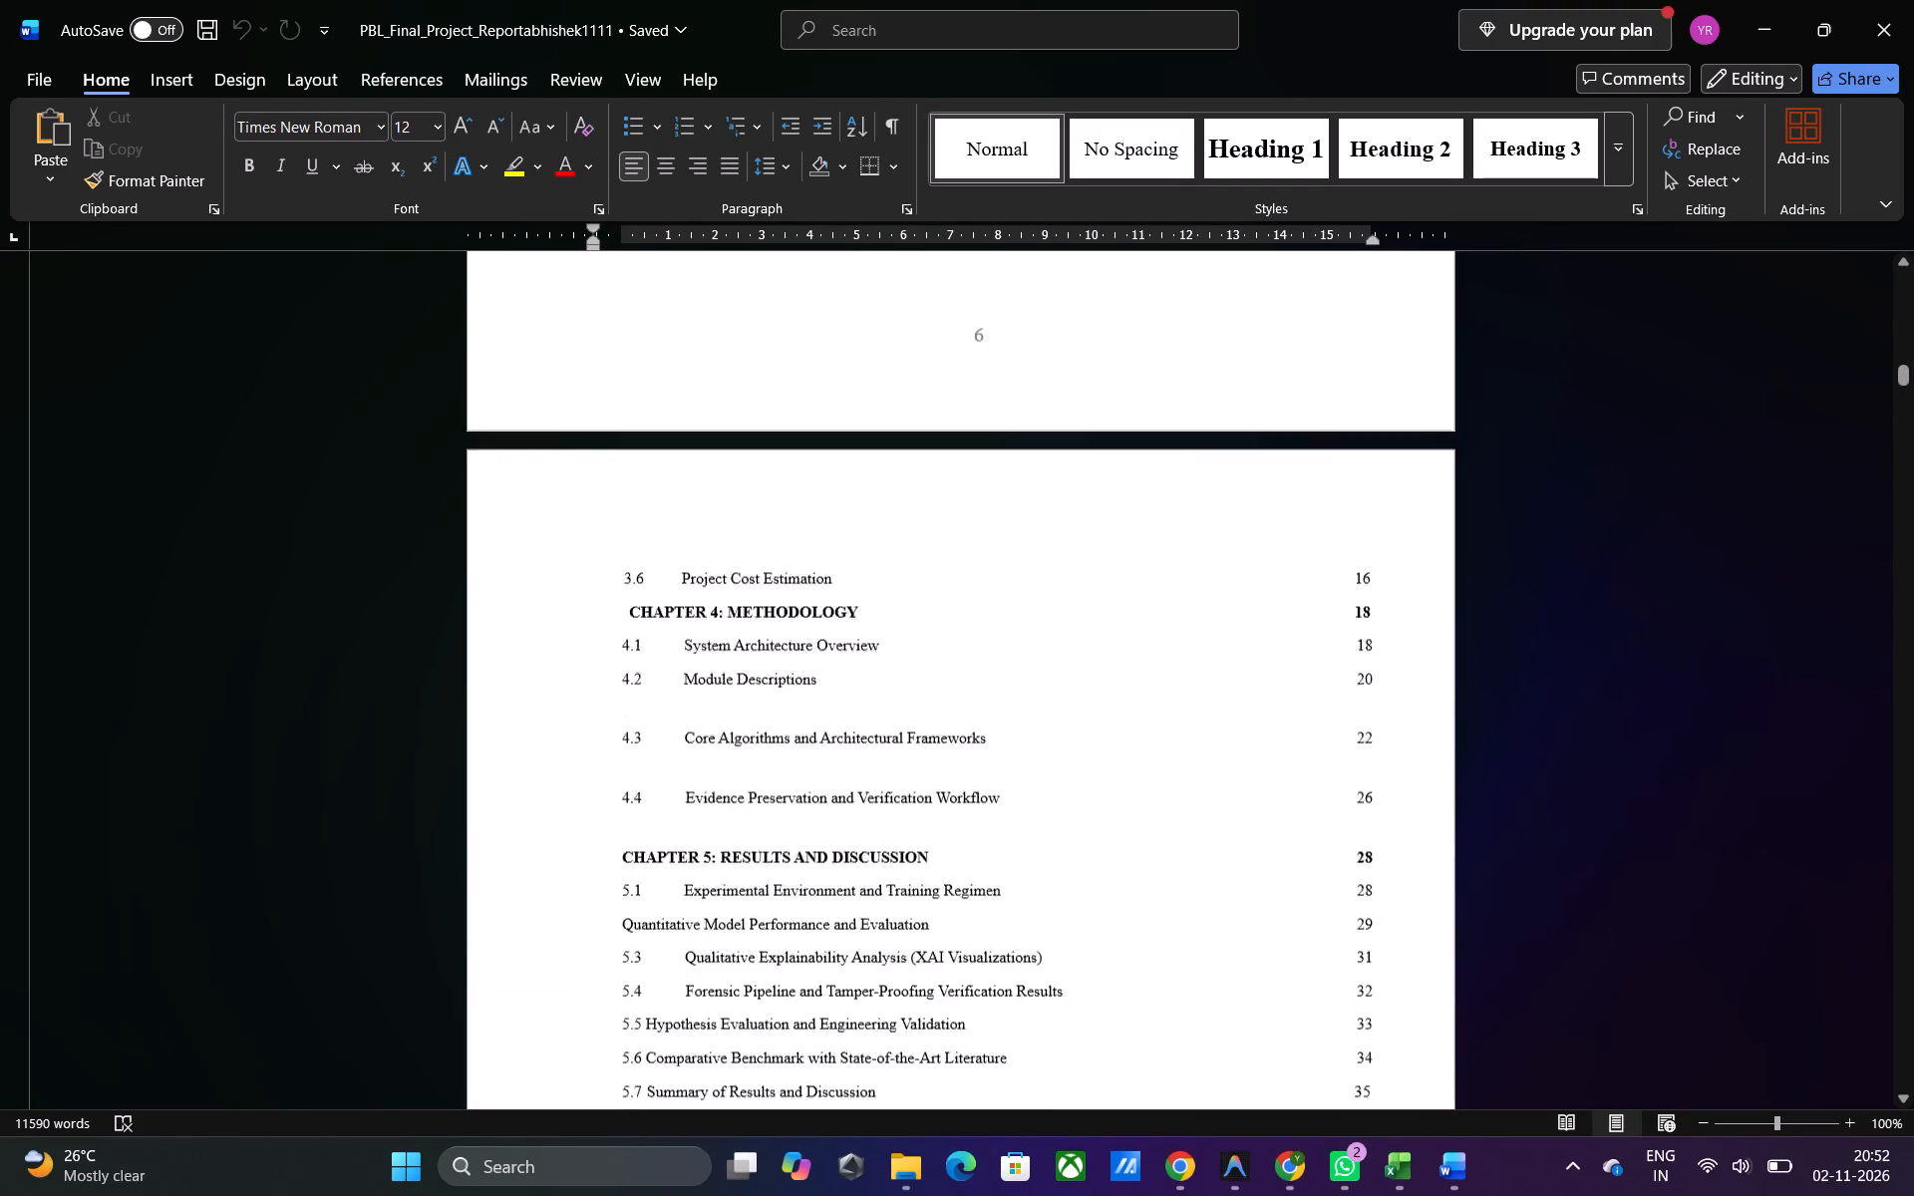
{"action": "scroll", "coordinate": [1010, 861], "scroll_direction": "up", "scroll_amount": 3}
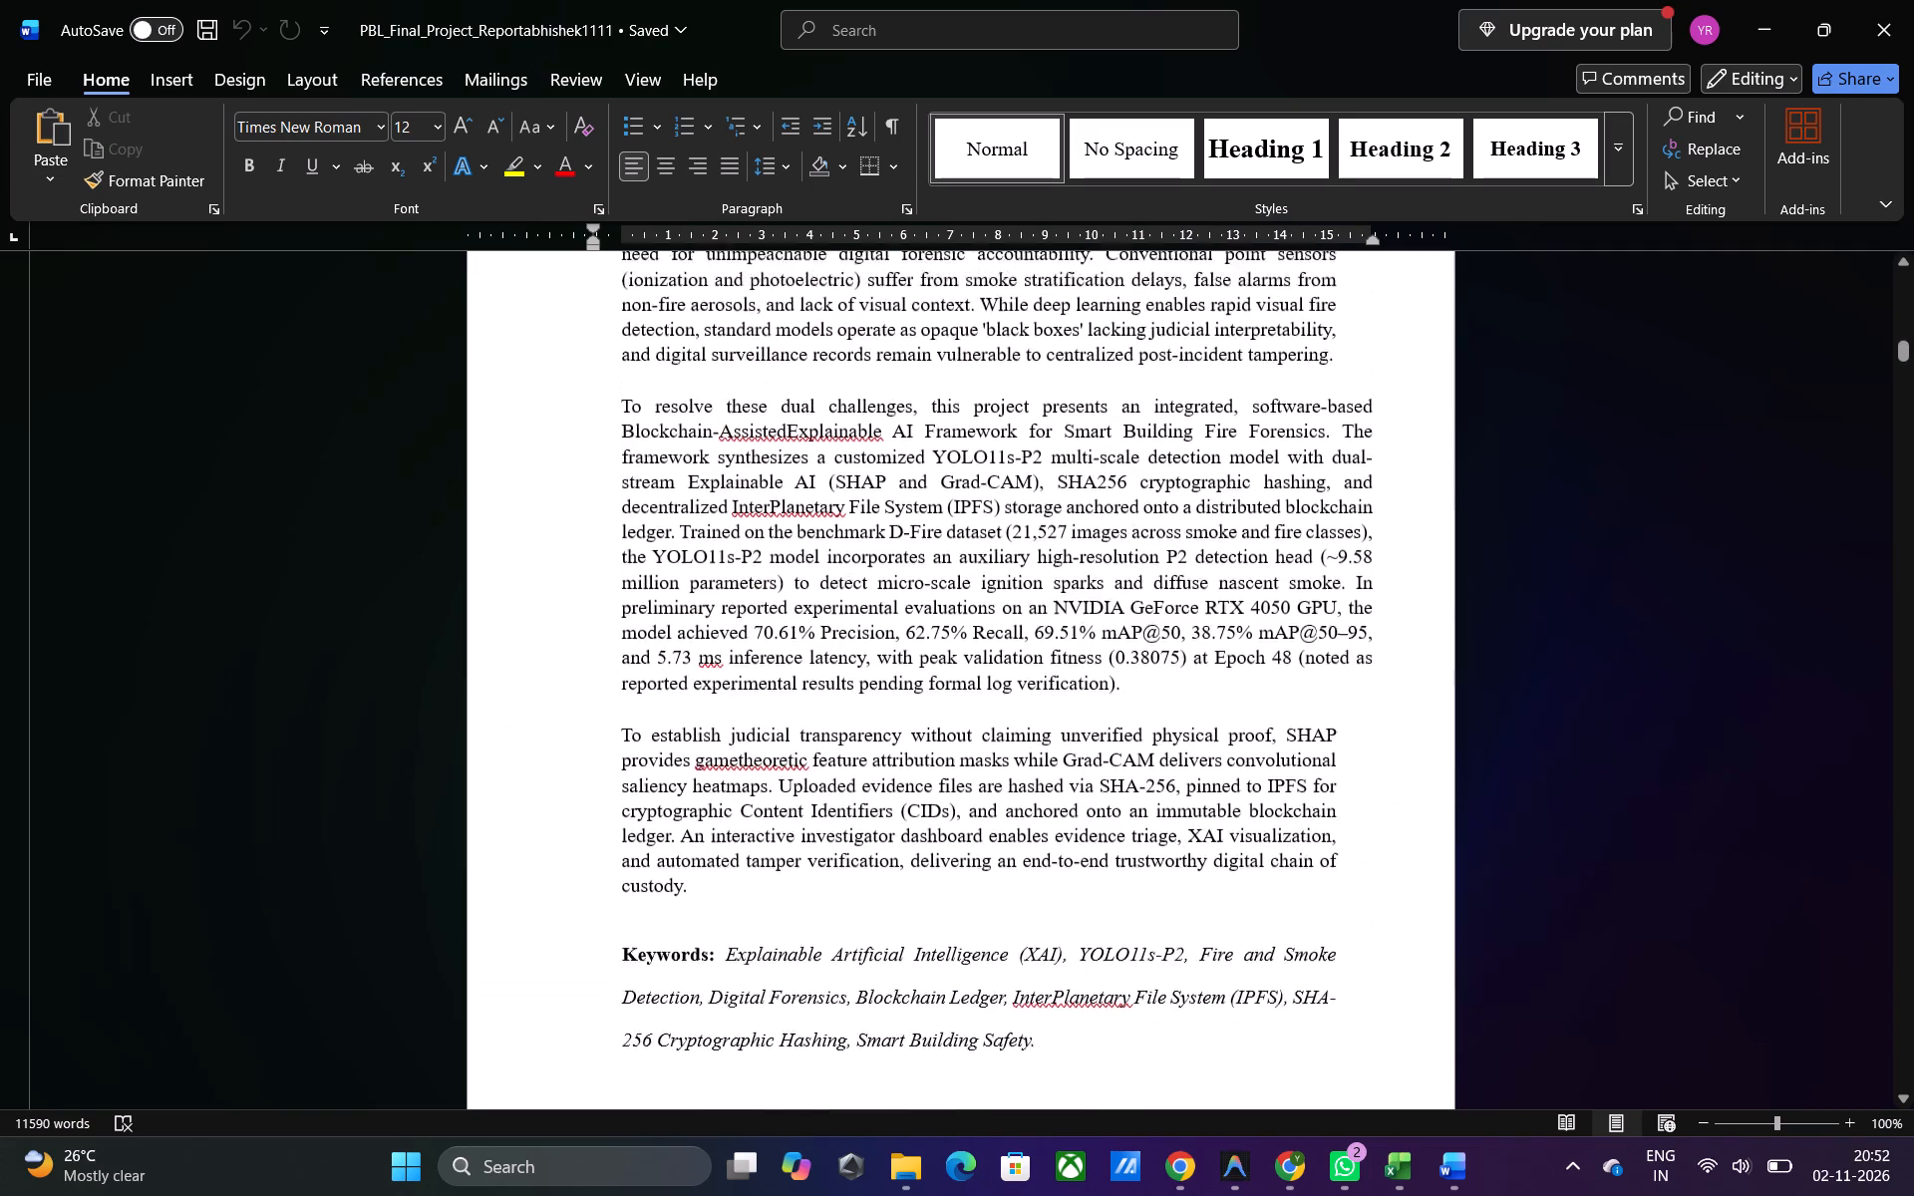
{"action": "scroll", "coordinate": [1010, 861], "scroll_direction": "up", "scroll_amount": 1}
Examine the text extents of the Abstract's first and second paragraphs by highlighting each one.
{"action": "left_click_drag", "start_coordinate": [1150, 832], "coordinate": [575, 559]}
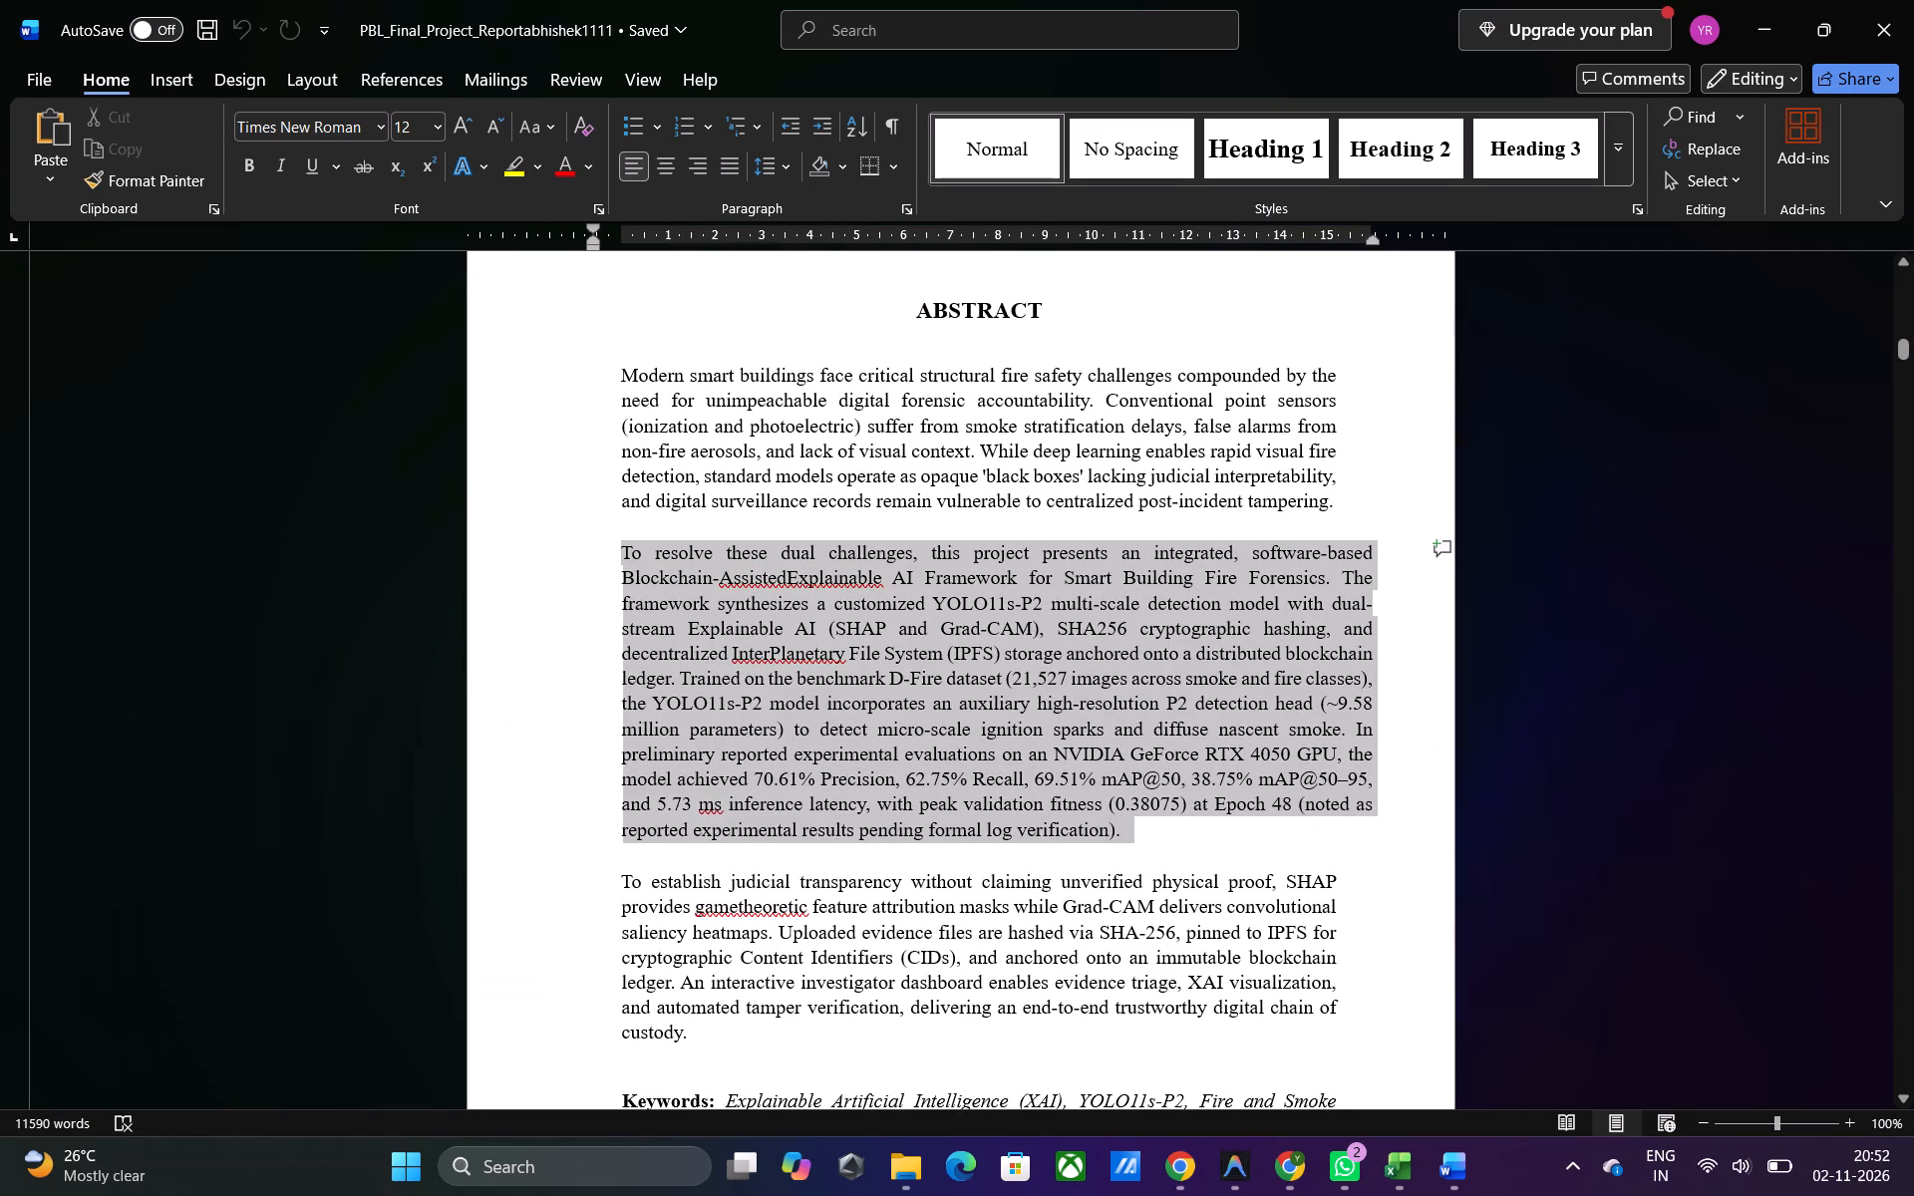
{"action": "left_click_drag", "start_coordinate": [575, 559], "coordinate": [583, 558]}
{"action": "left_click", "coordinate": [685, 651]}
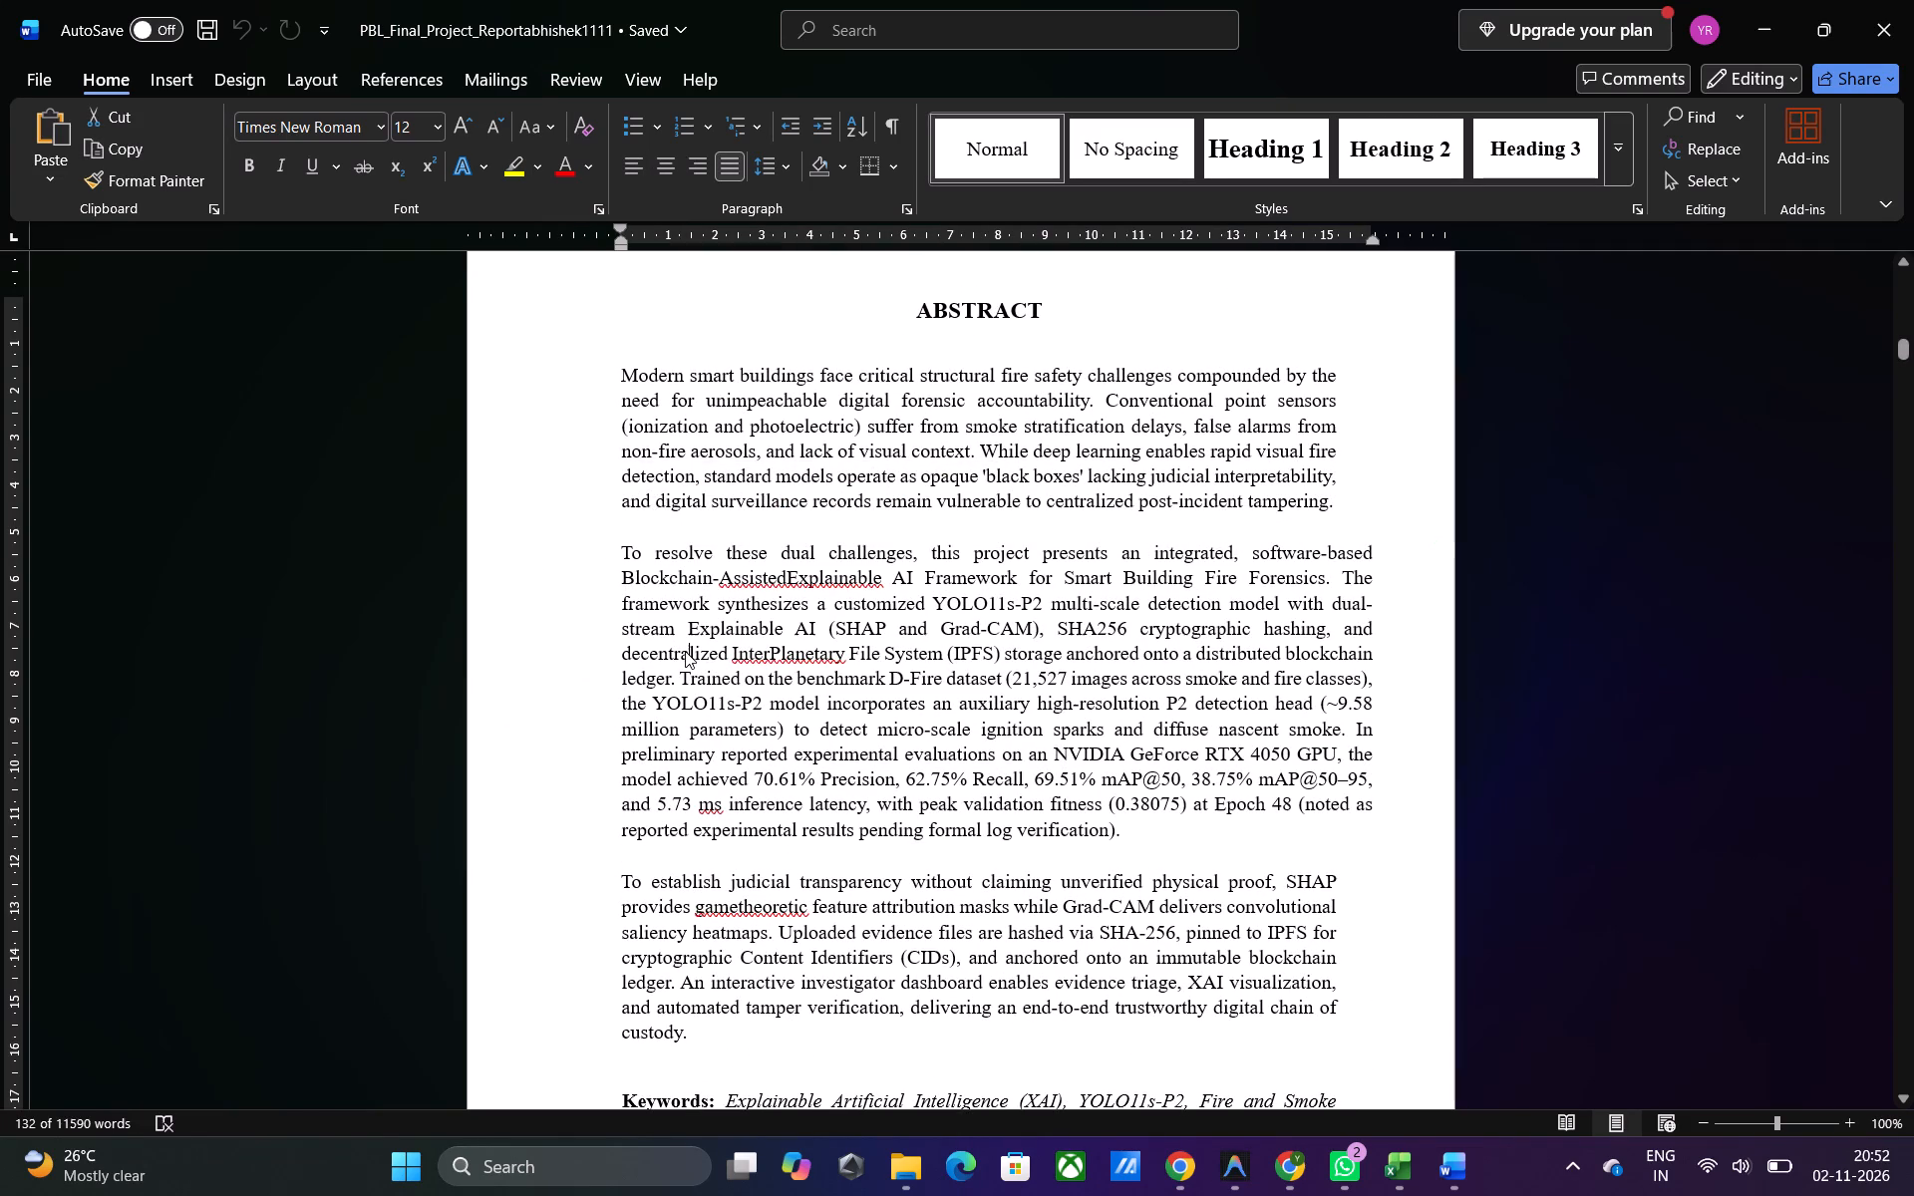
{"action": "left_click", "coordinate": [678, 595]}
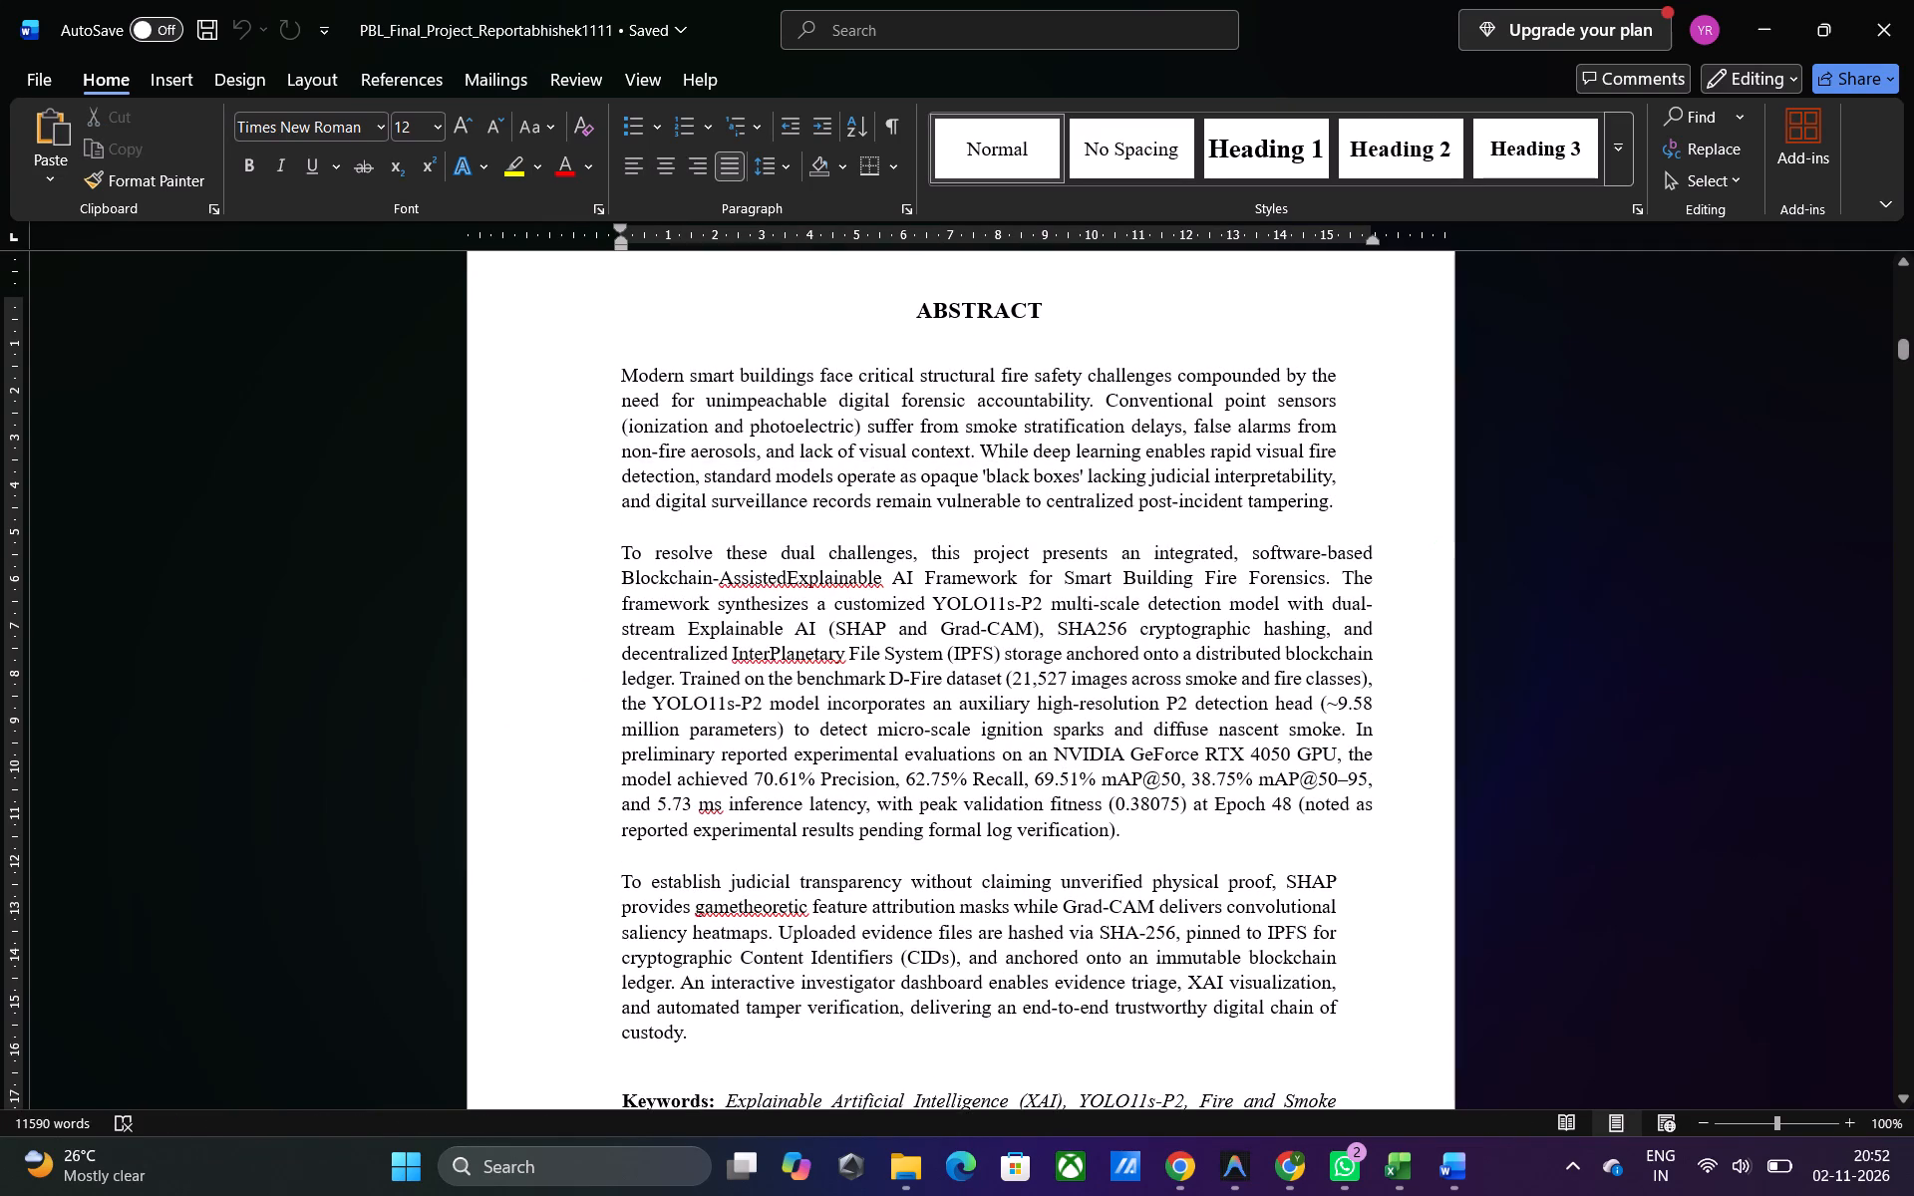
{"action": "left_click", "coordinate": [1381, 564]}
{"action": "scroll", "coordinate": [1365, 538], "scroll_direction": "up", "scroll_amount": 1}
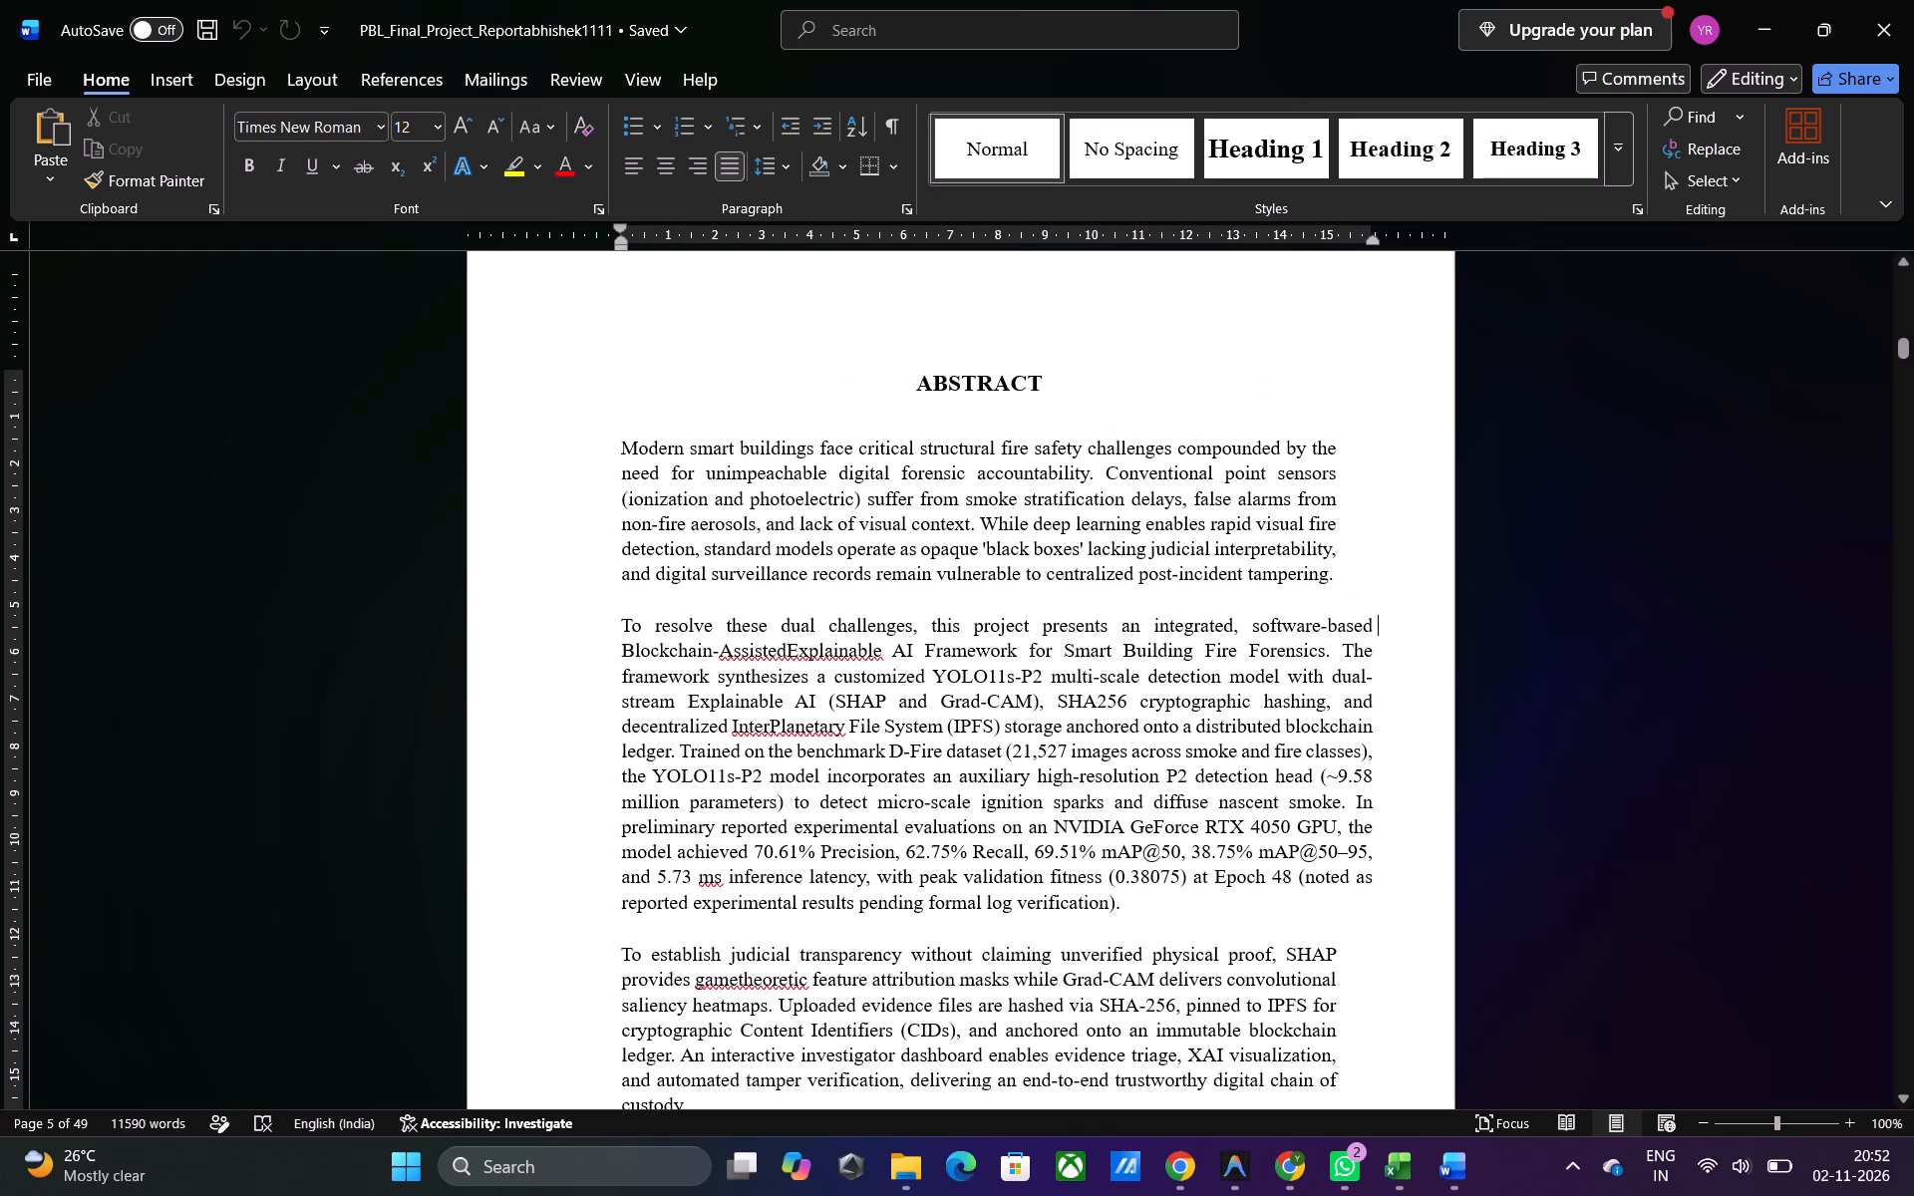
{"action": "left_click_drag", "start_coordinate": [1361, 591], "coordinate": [651, 455]}
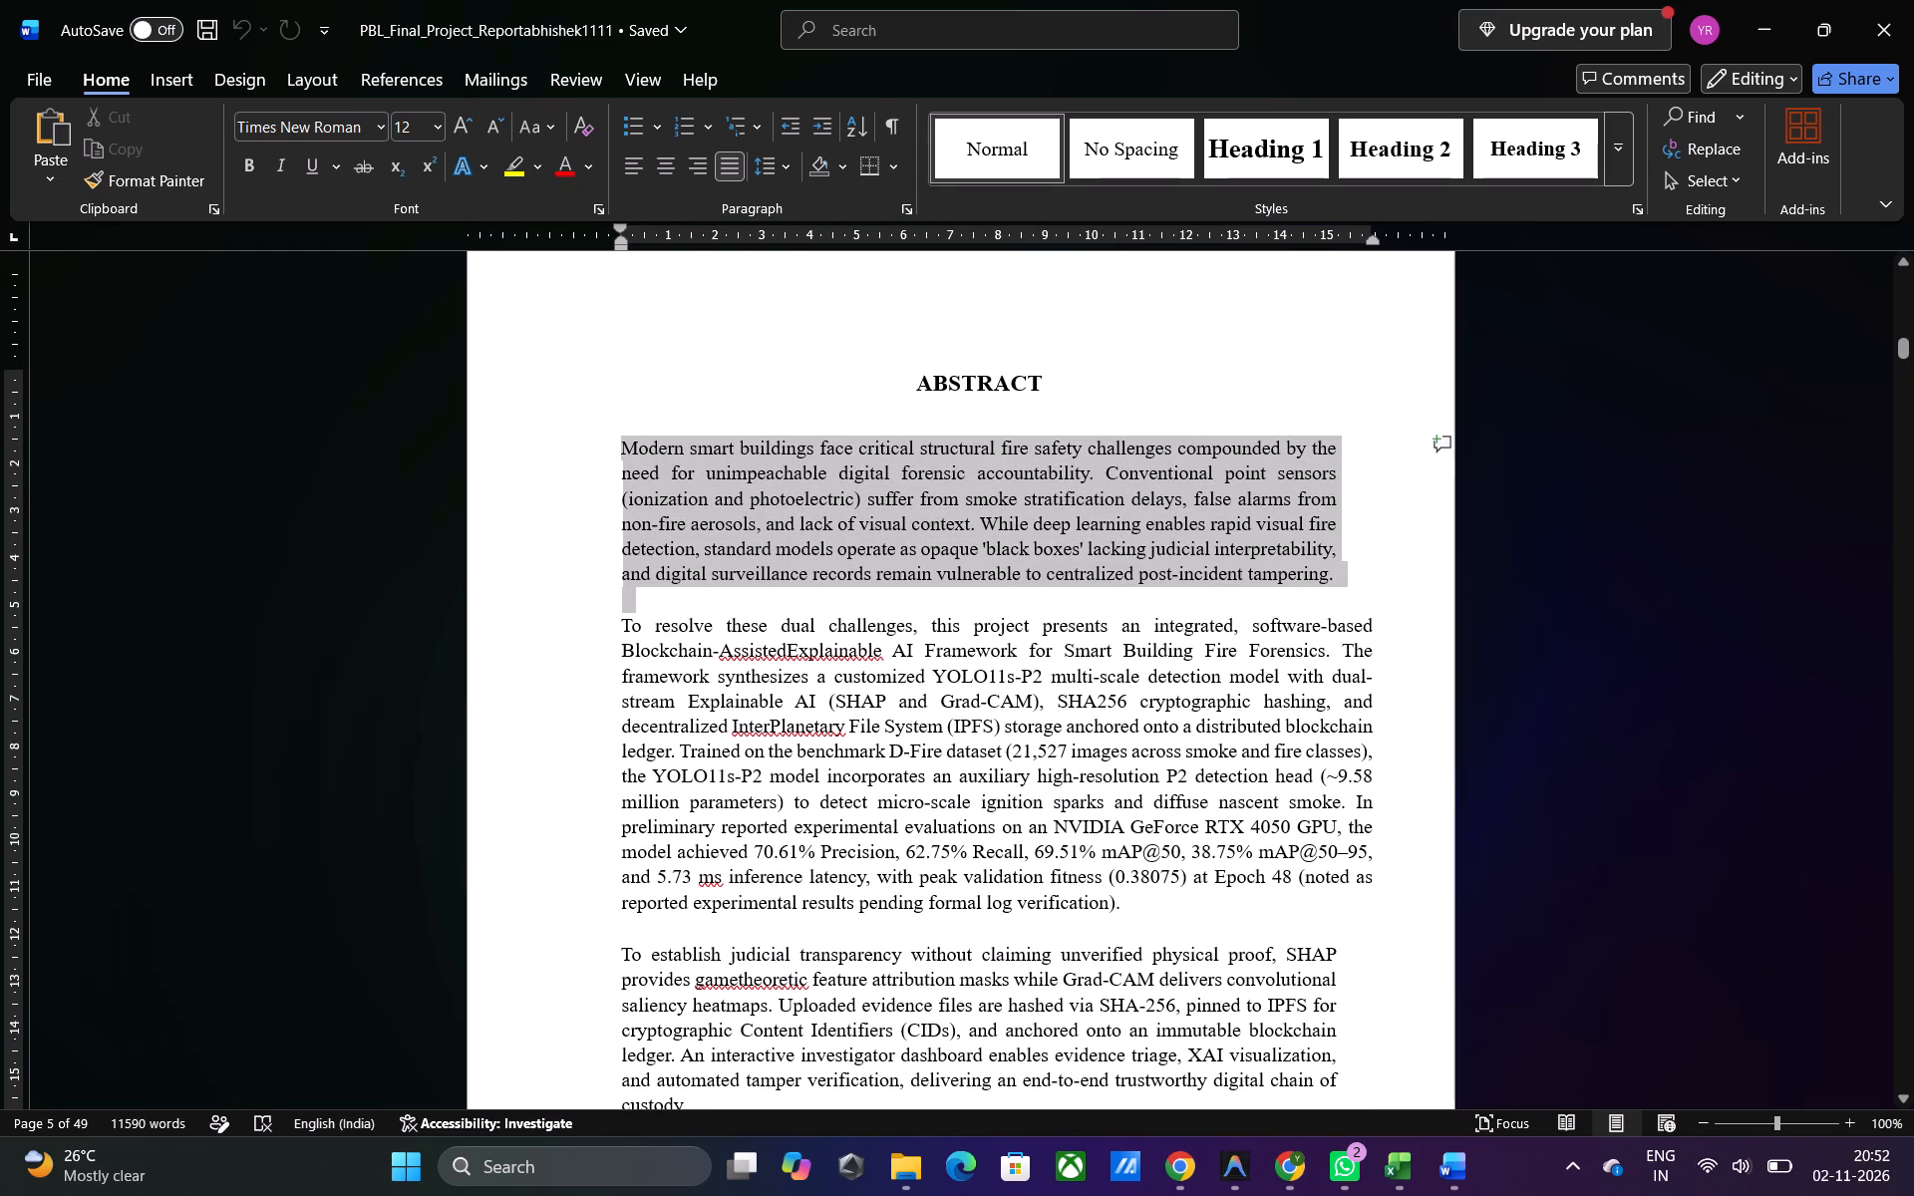
{"action": "left_click_drag", "start_coordinate": [651, 455], "coordinate": [629, 448]}
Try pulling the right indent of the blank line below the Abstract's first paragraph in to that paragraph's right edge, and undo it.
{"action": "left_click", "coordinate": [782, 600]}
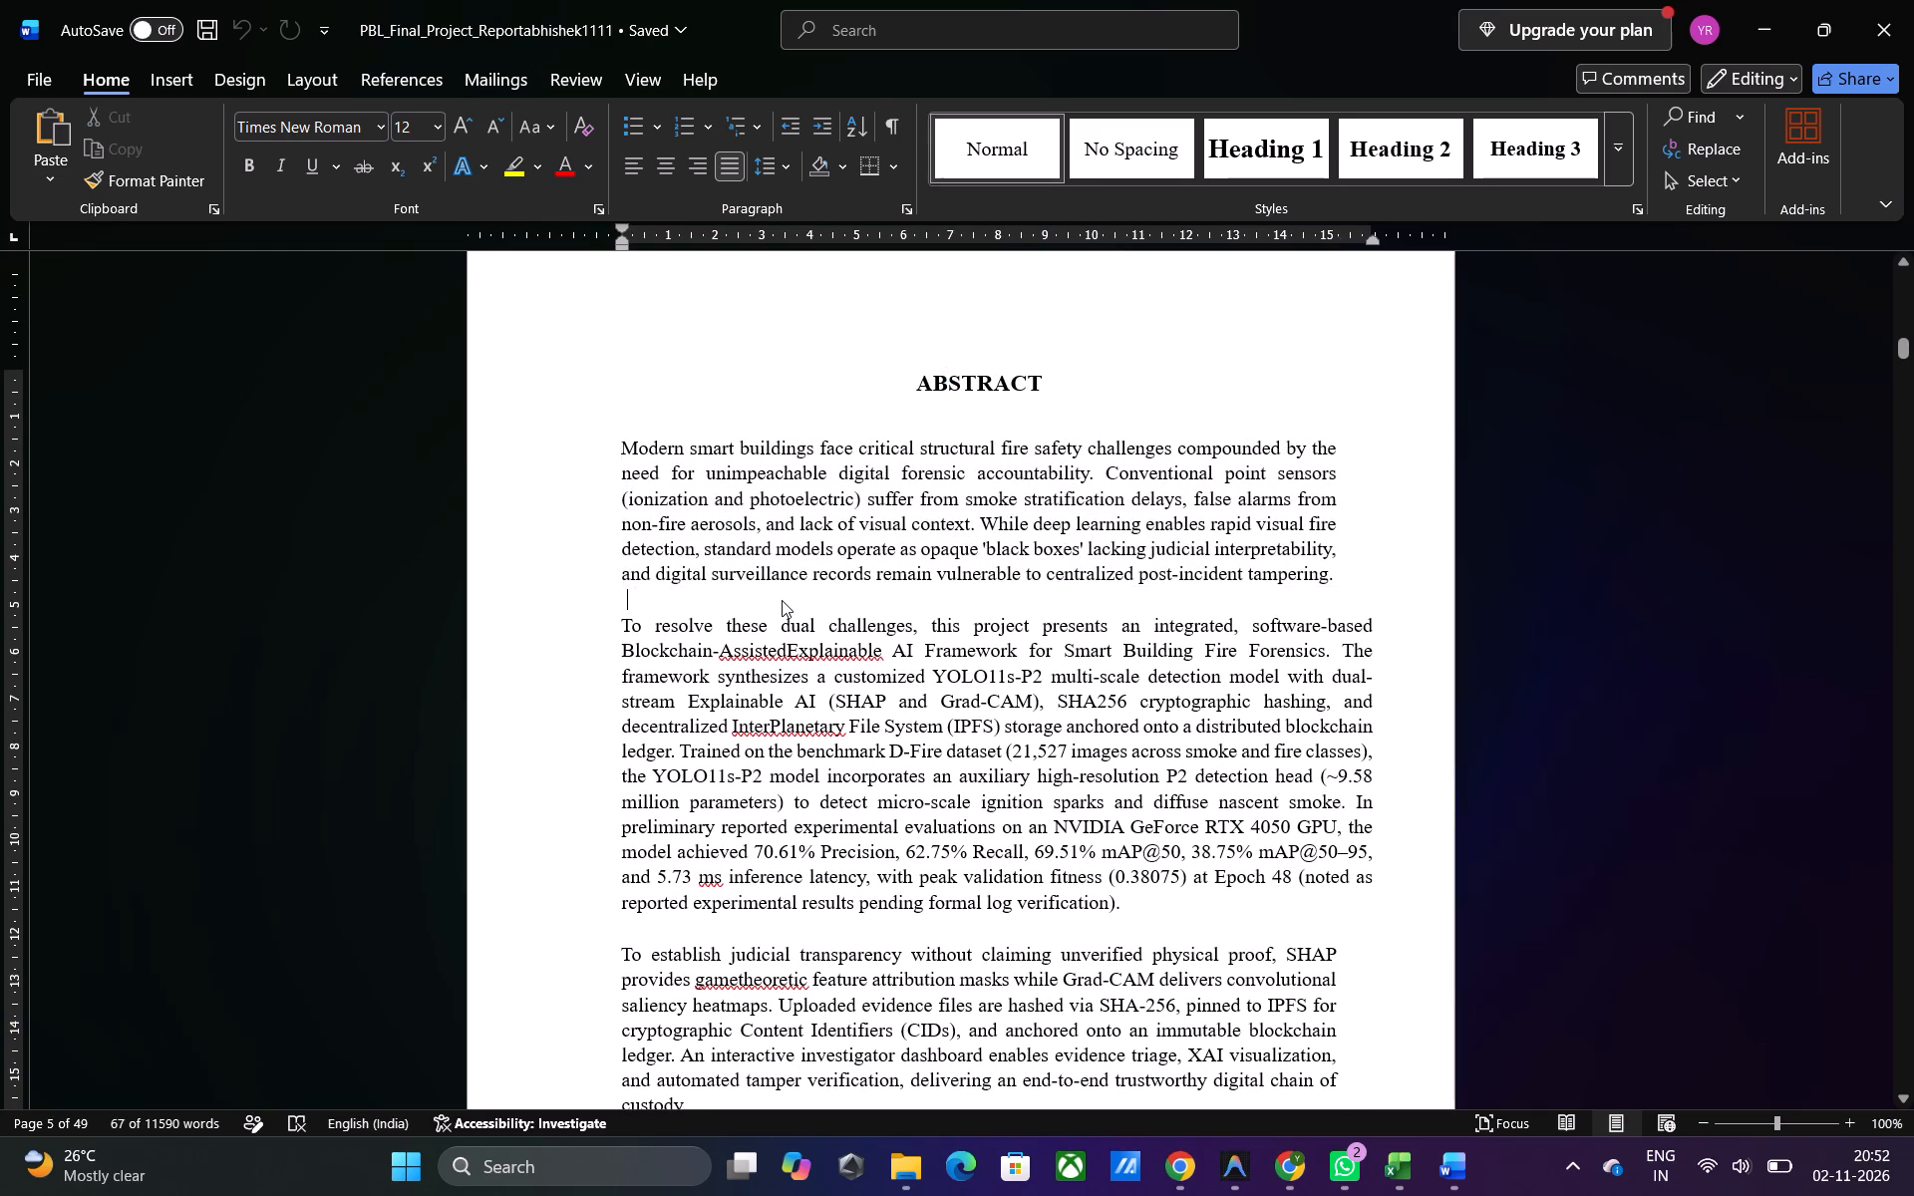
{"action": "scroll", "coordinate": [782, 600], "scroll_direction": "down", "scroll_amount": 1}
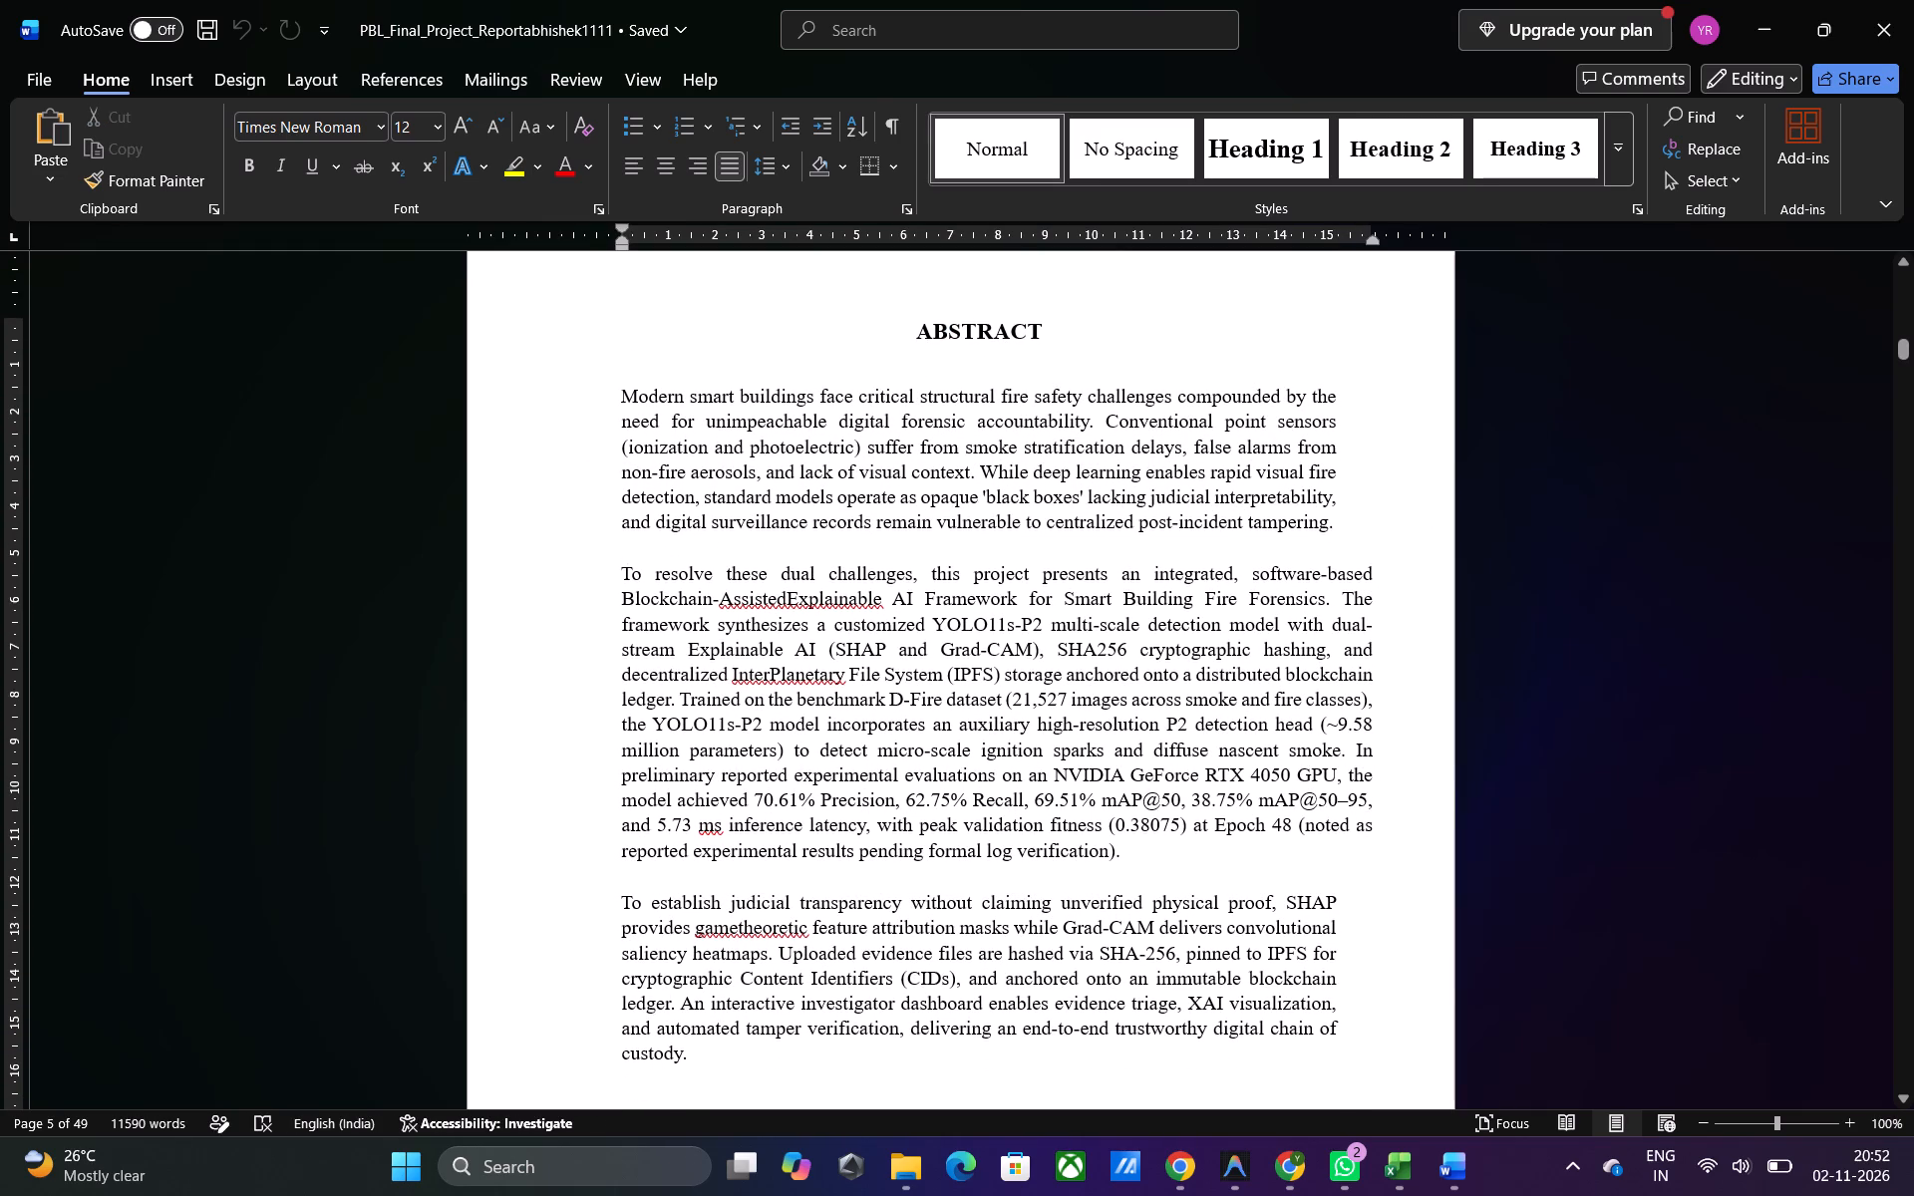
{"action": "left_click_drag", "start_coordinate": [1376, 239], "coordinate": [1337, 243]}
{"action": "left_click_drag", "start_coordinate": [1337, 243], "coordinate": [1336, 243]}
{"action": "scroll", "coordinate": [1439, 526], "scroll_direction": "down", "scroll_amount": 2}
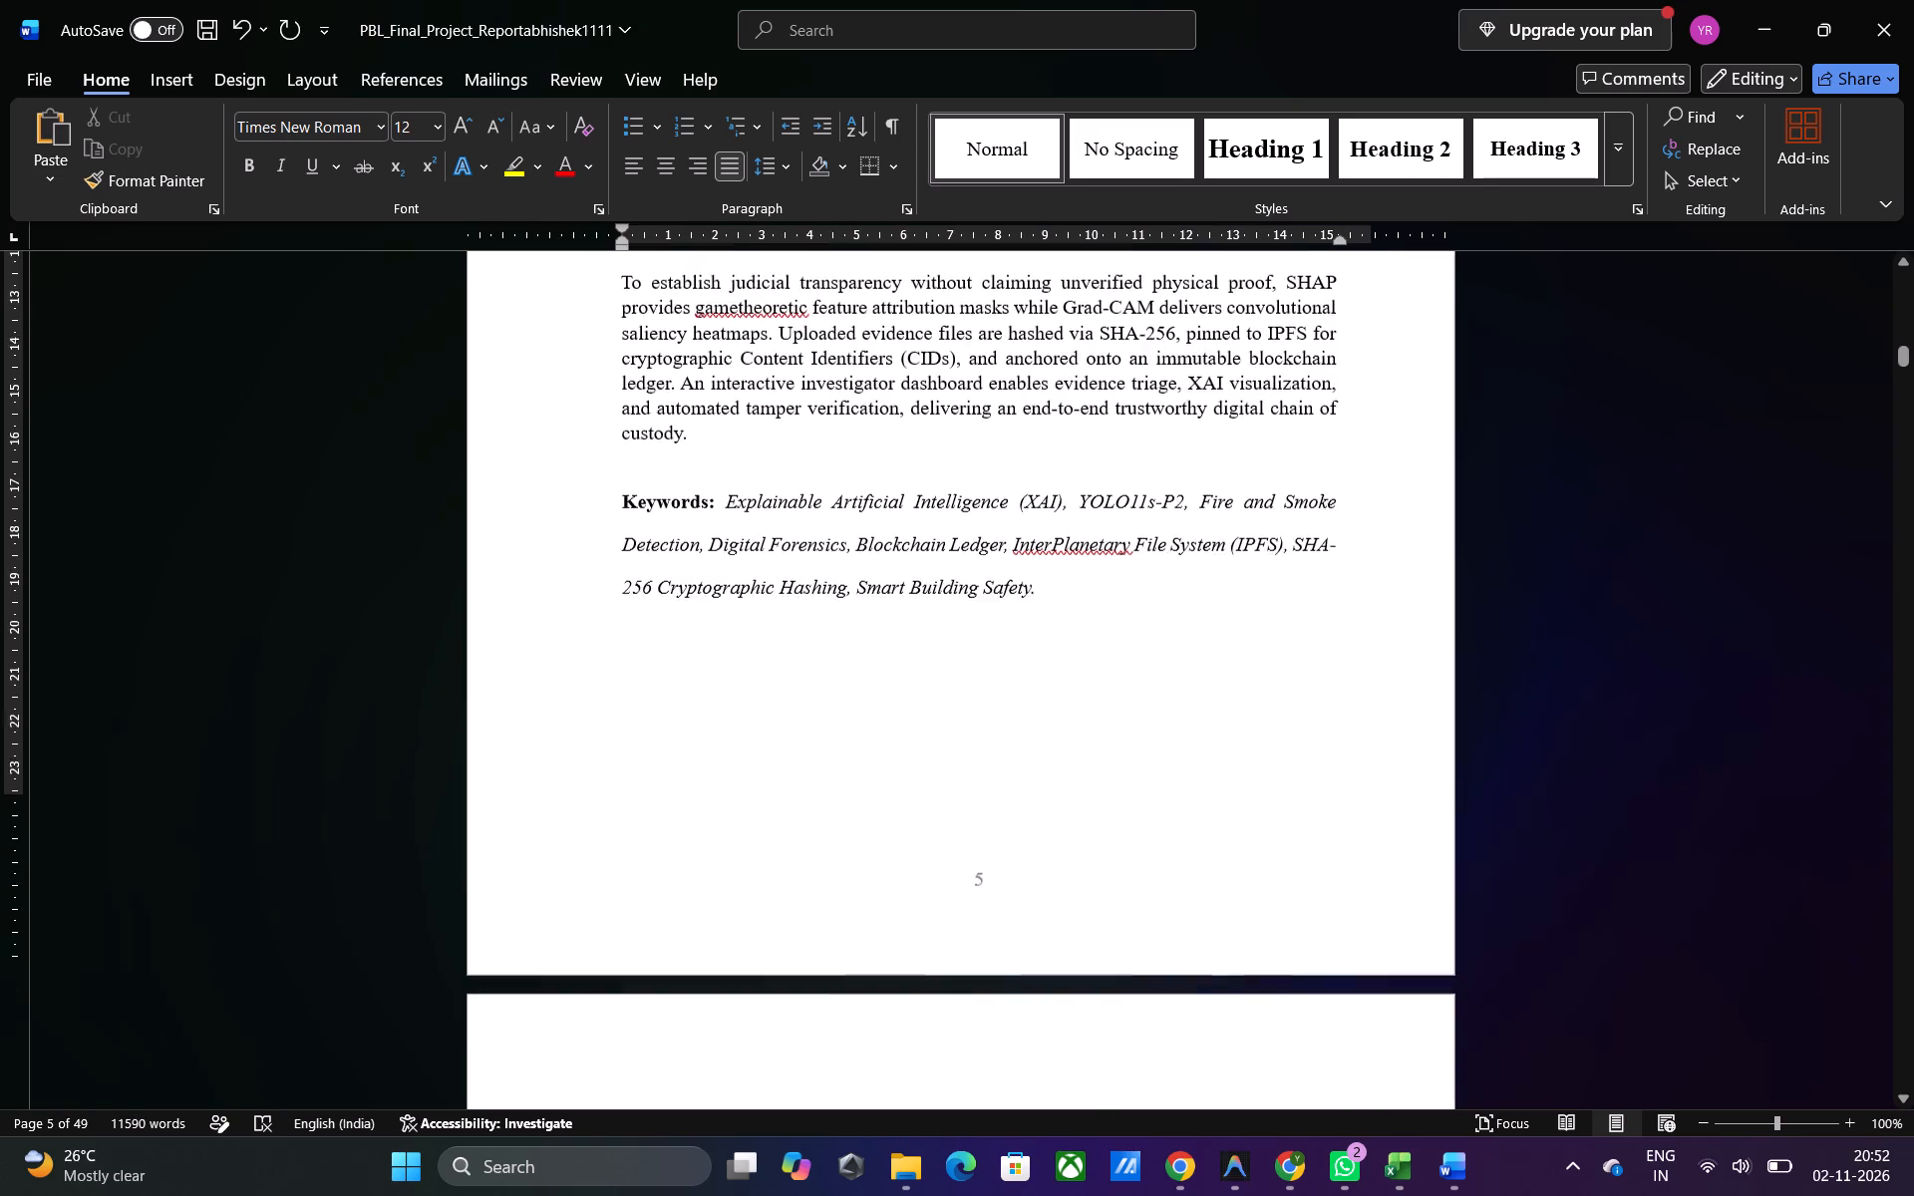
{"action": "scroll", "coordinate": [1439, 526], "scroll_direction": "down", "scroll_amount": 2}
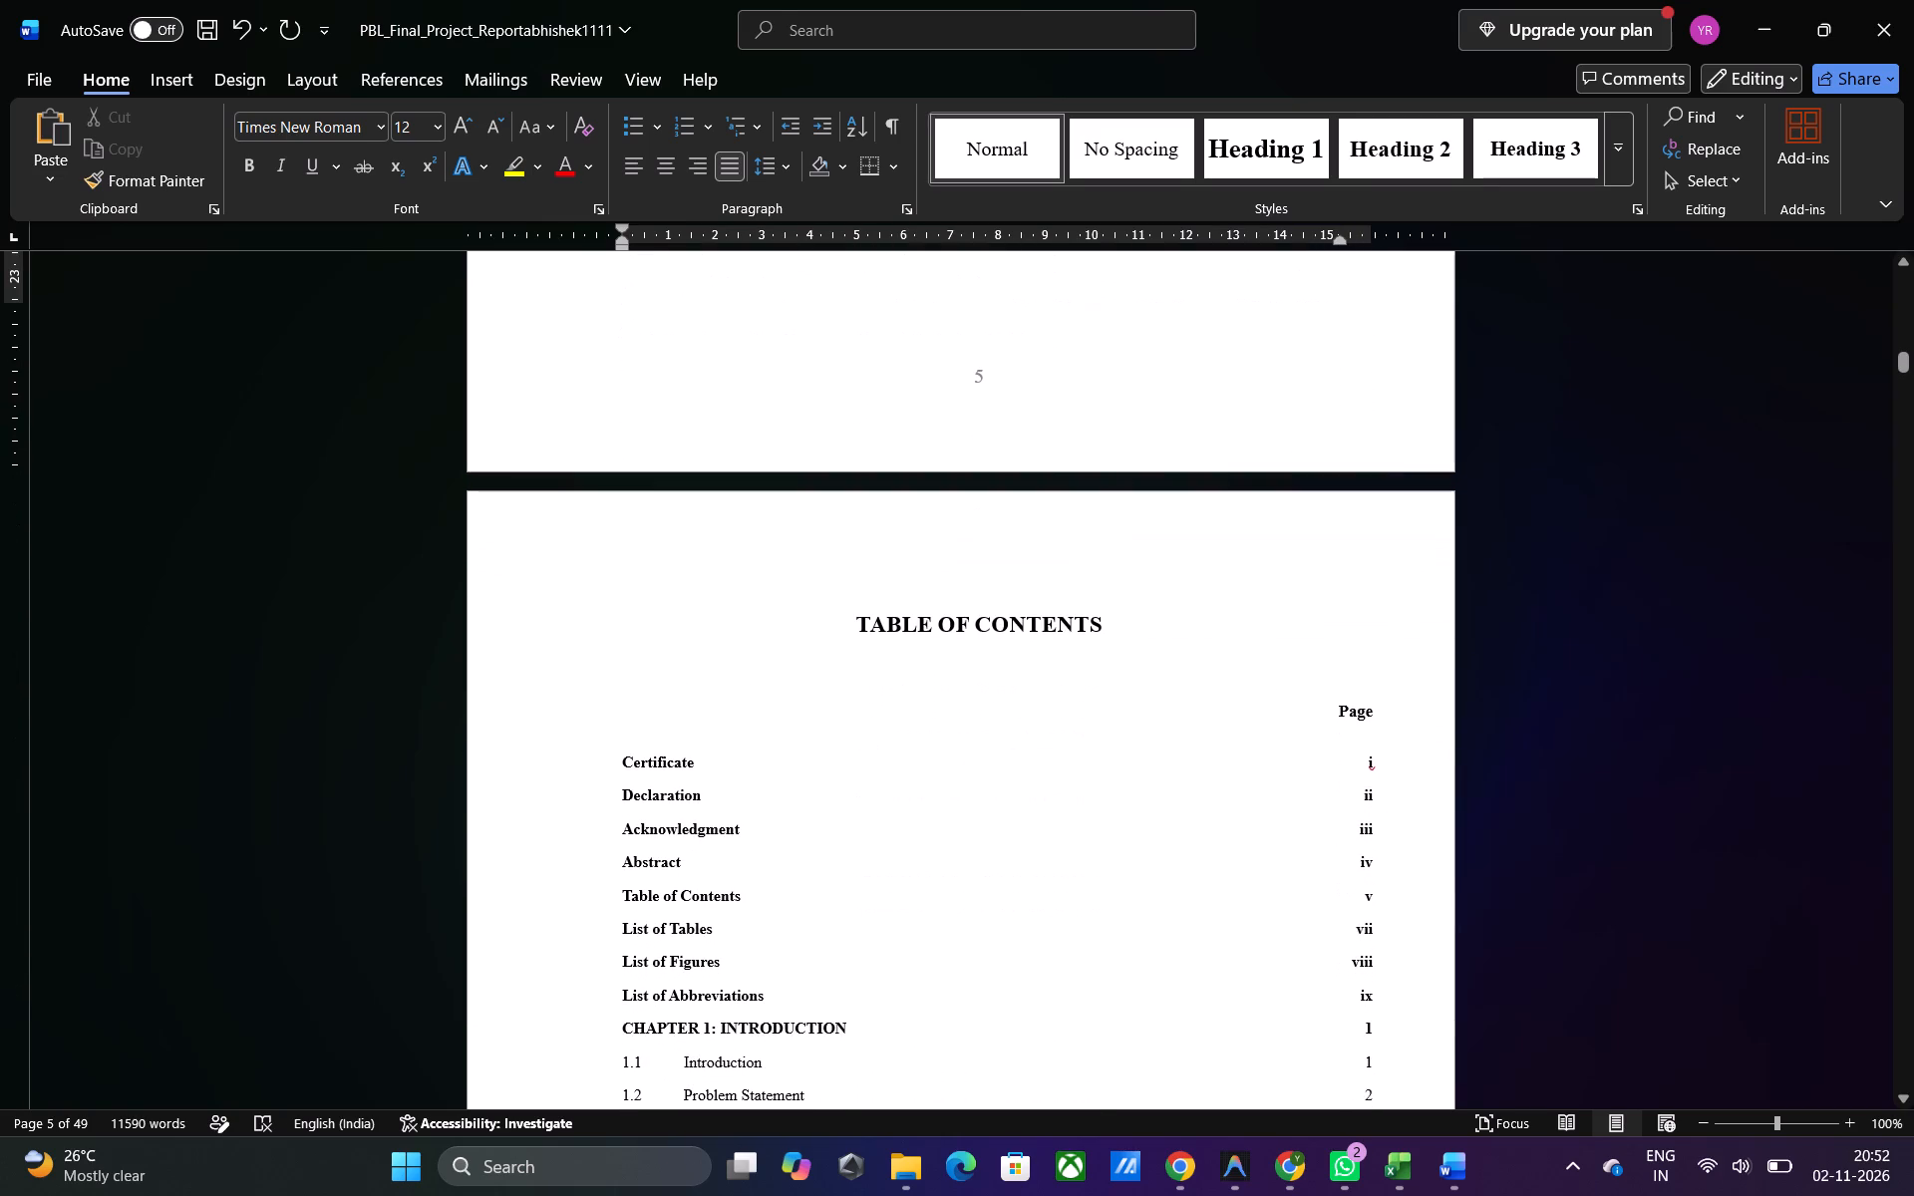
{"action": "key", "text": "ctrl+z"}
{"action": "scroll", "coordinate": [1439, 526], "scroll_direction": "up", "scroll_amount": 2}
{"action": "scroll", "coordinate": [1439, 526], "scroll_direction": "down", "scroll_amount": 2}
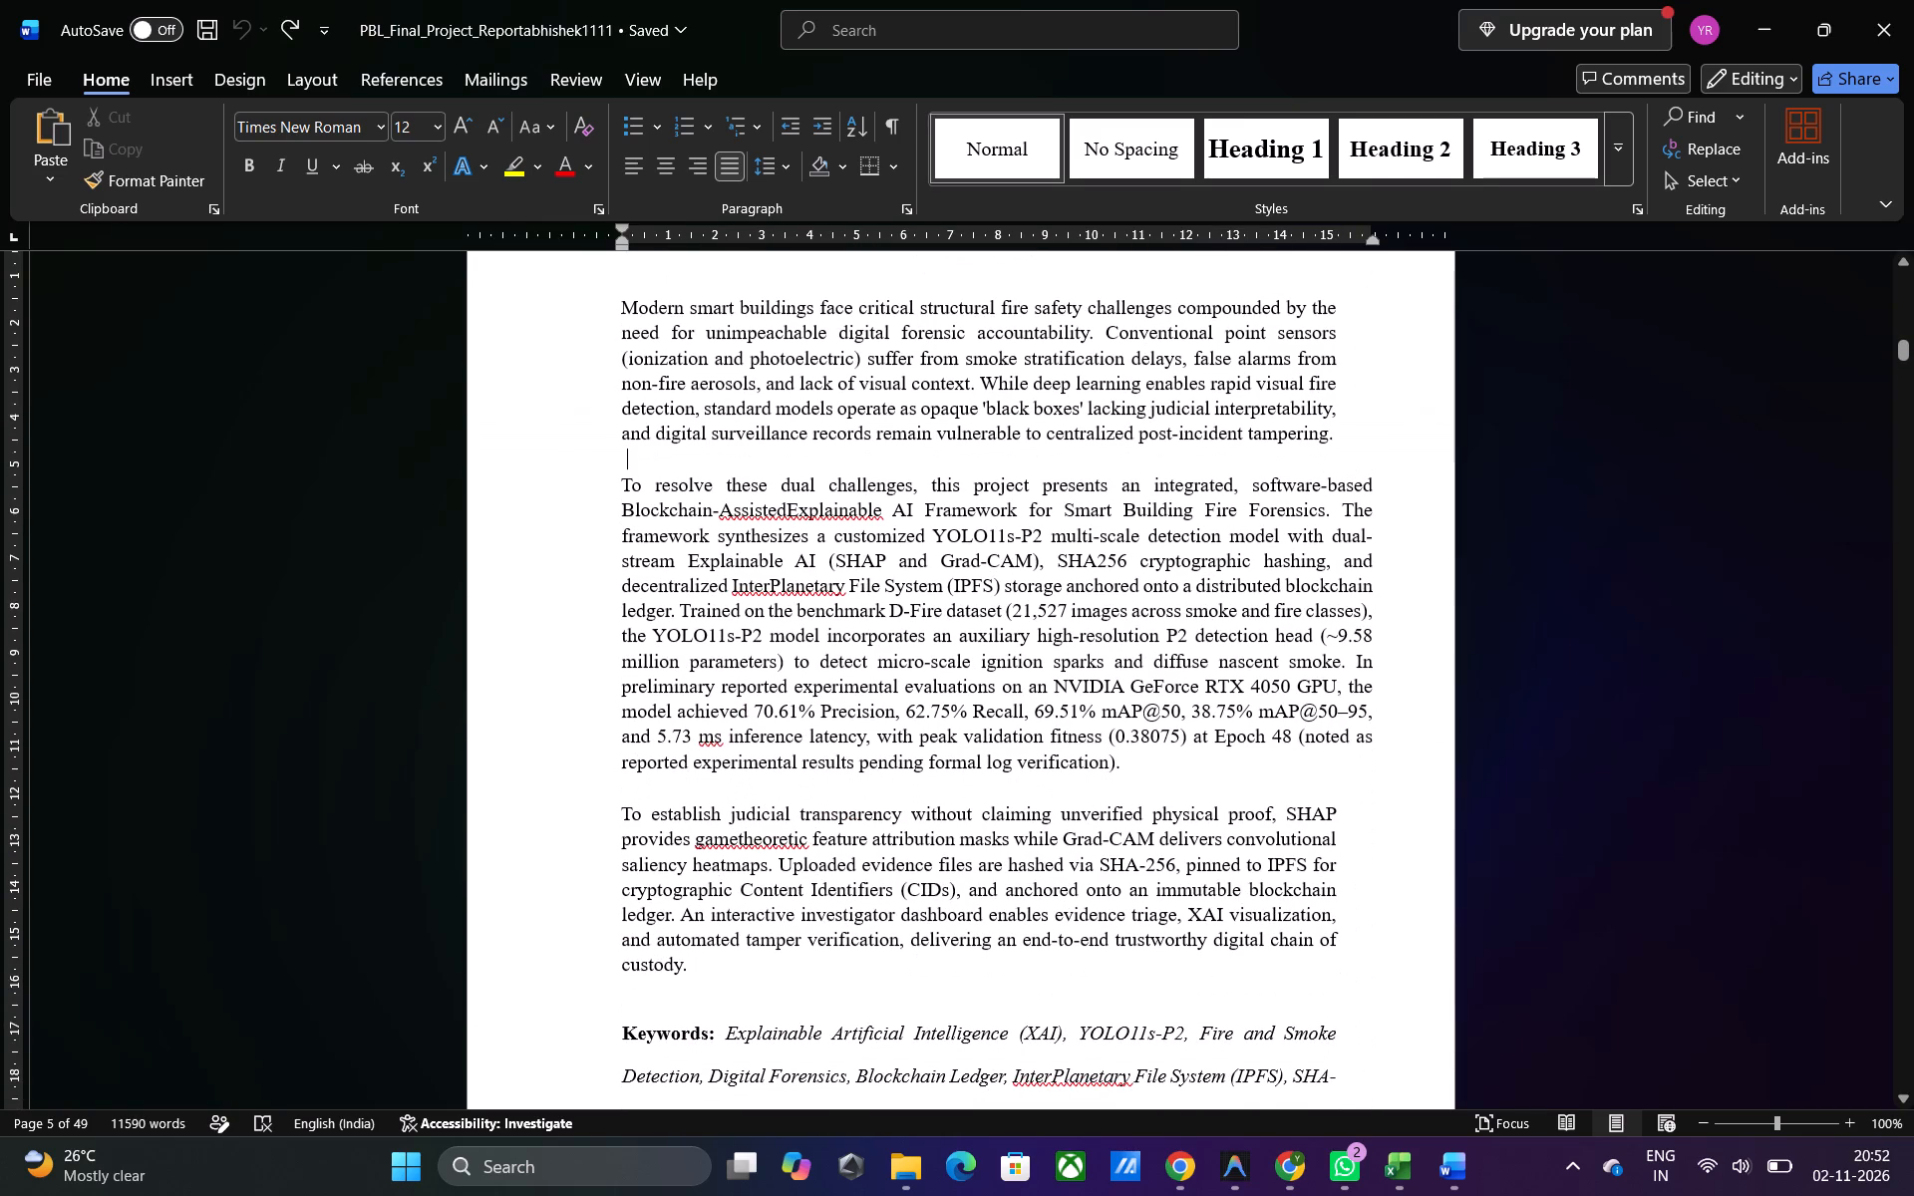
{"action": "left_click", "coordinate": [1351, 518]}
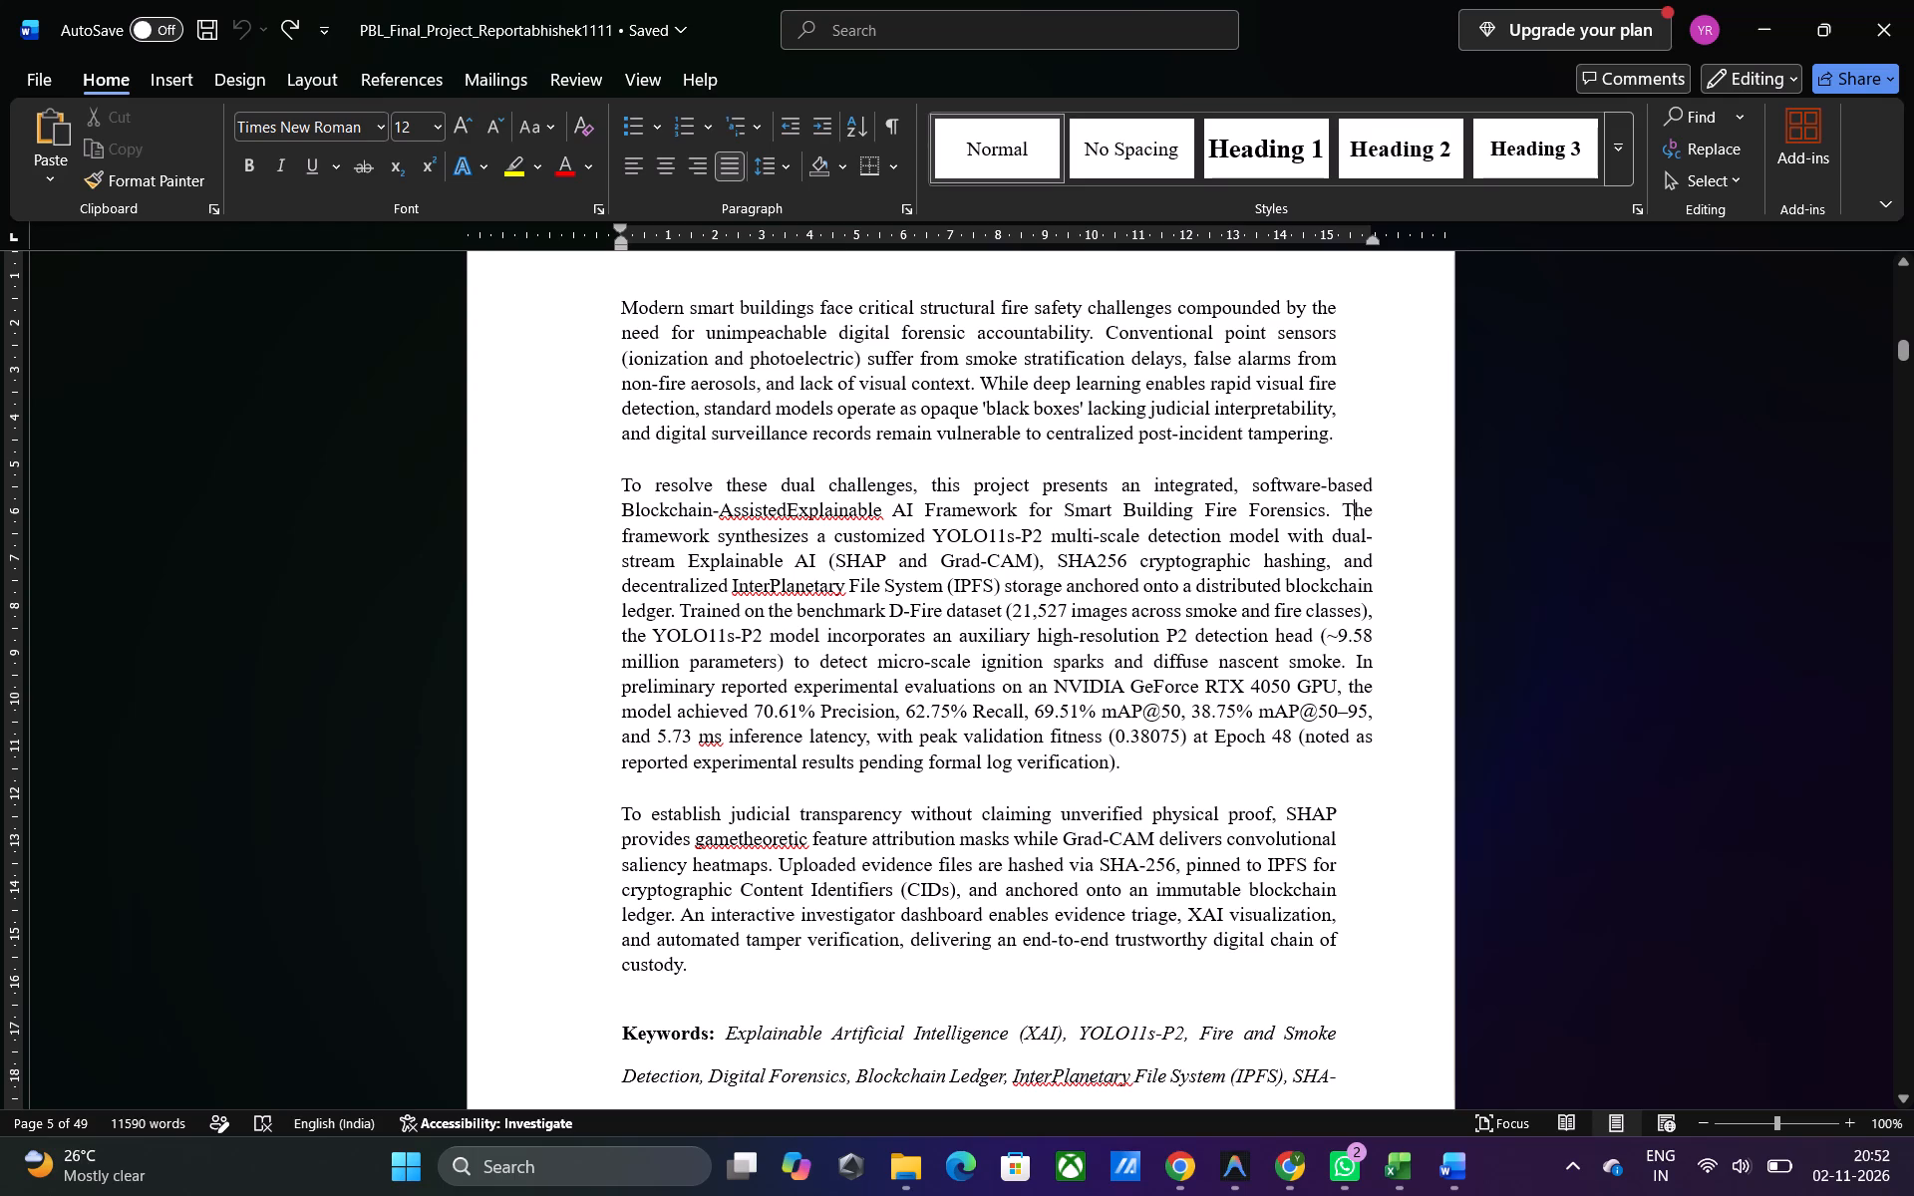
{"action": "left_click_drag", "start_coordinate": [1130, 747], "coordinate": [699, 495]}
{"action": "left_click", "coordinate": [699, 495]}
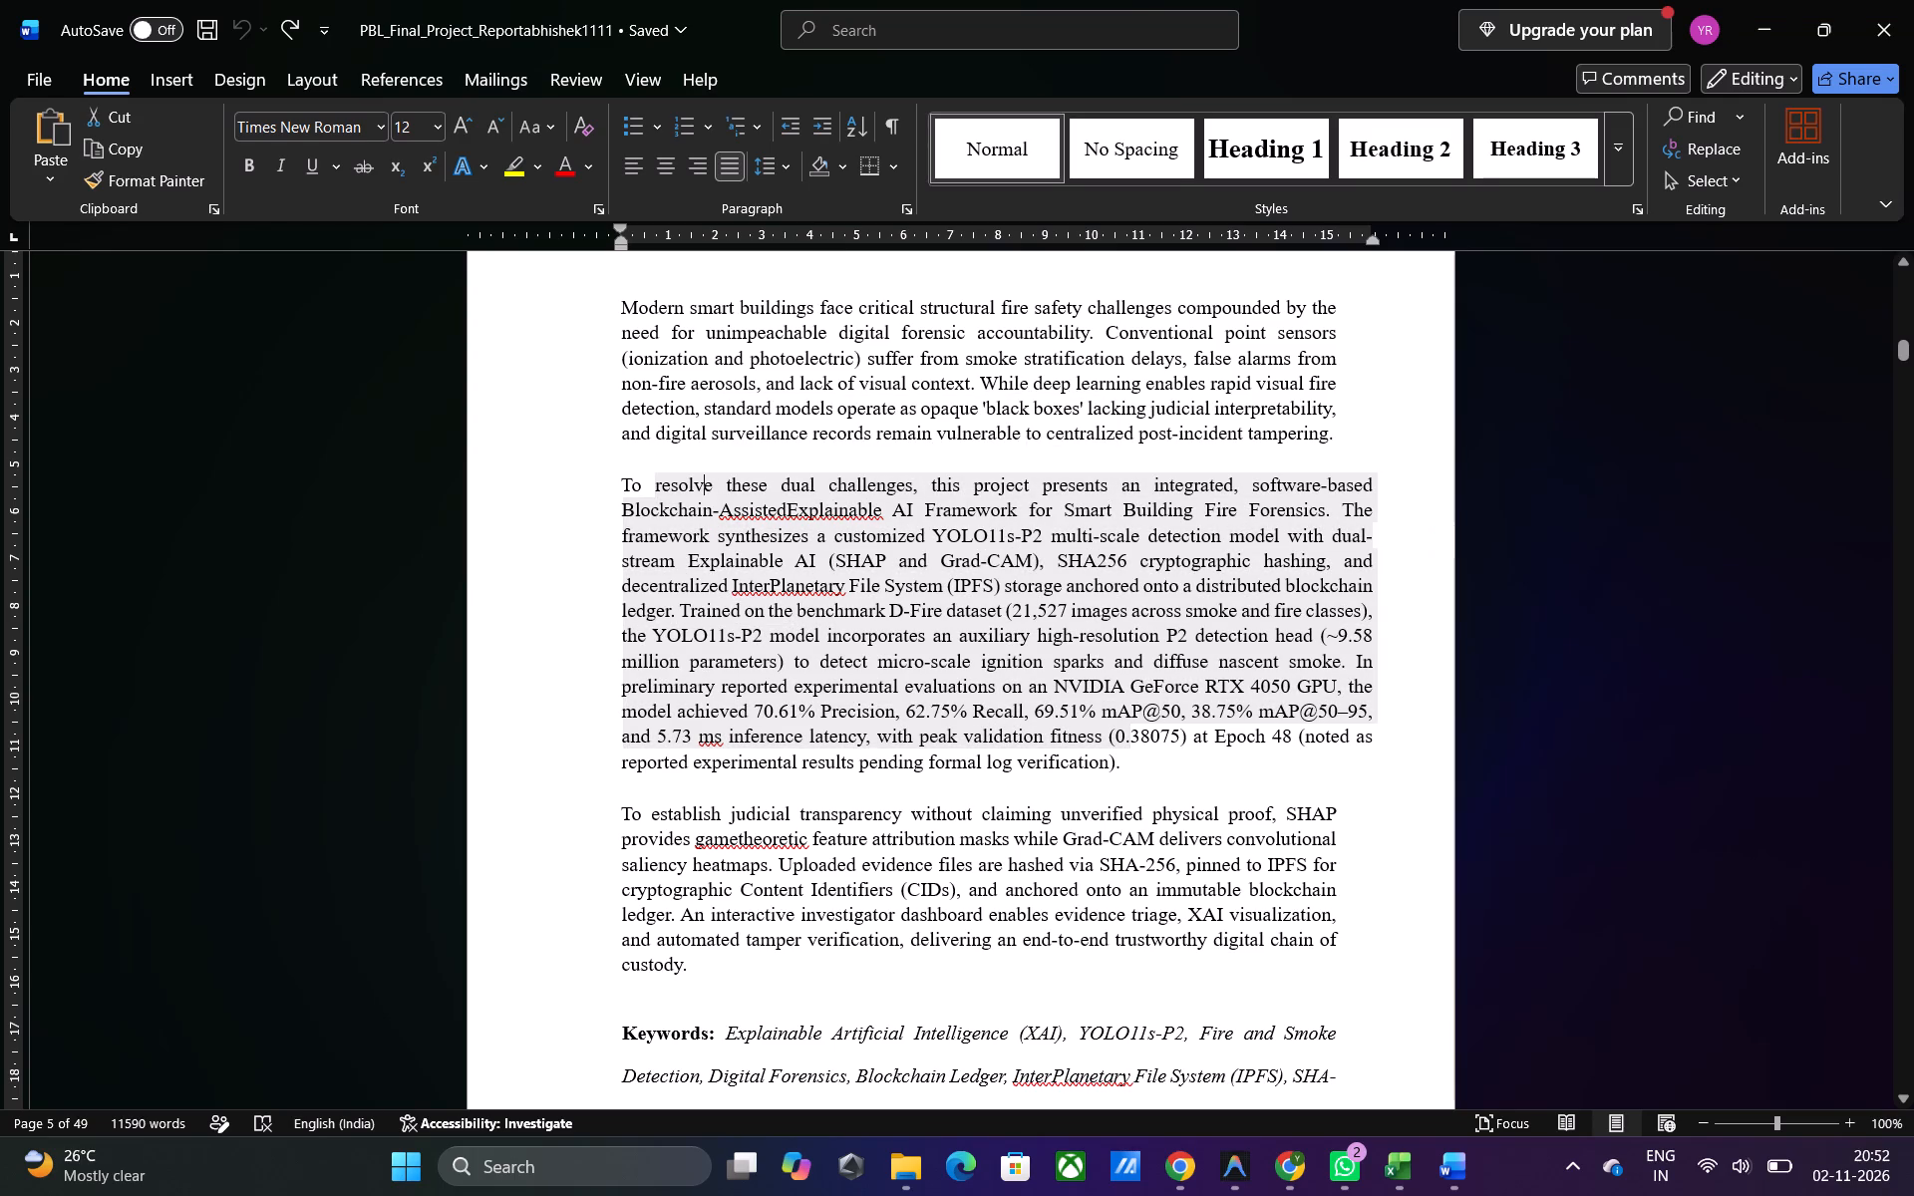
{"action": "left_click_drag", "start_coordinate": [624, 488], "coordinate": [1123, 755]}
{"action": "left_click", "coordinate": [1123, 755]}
Add the missing number 5.2, followed by five spaces, before "Quantitative Model Performance and Evaluation" in the table of contents.
{"action": "scroll", "coordinate": [1123, 755], "scroll_direction": "down", "scroll_amount": 1}
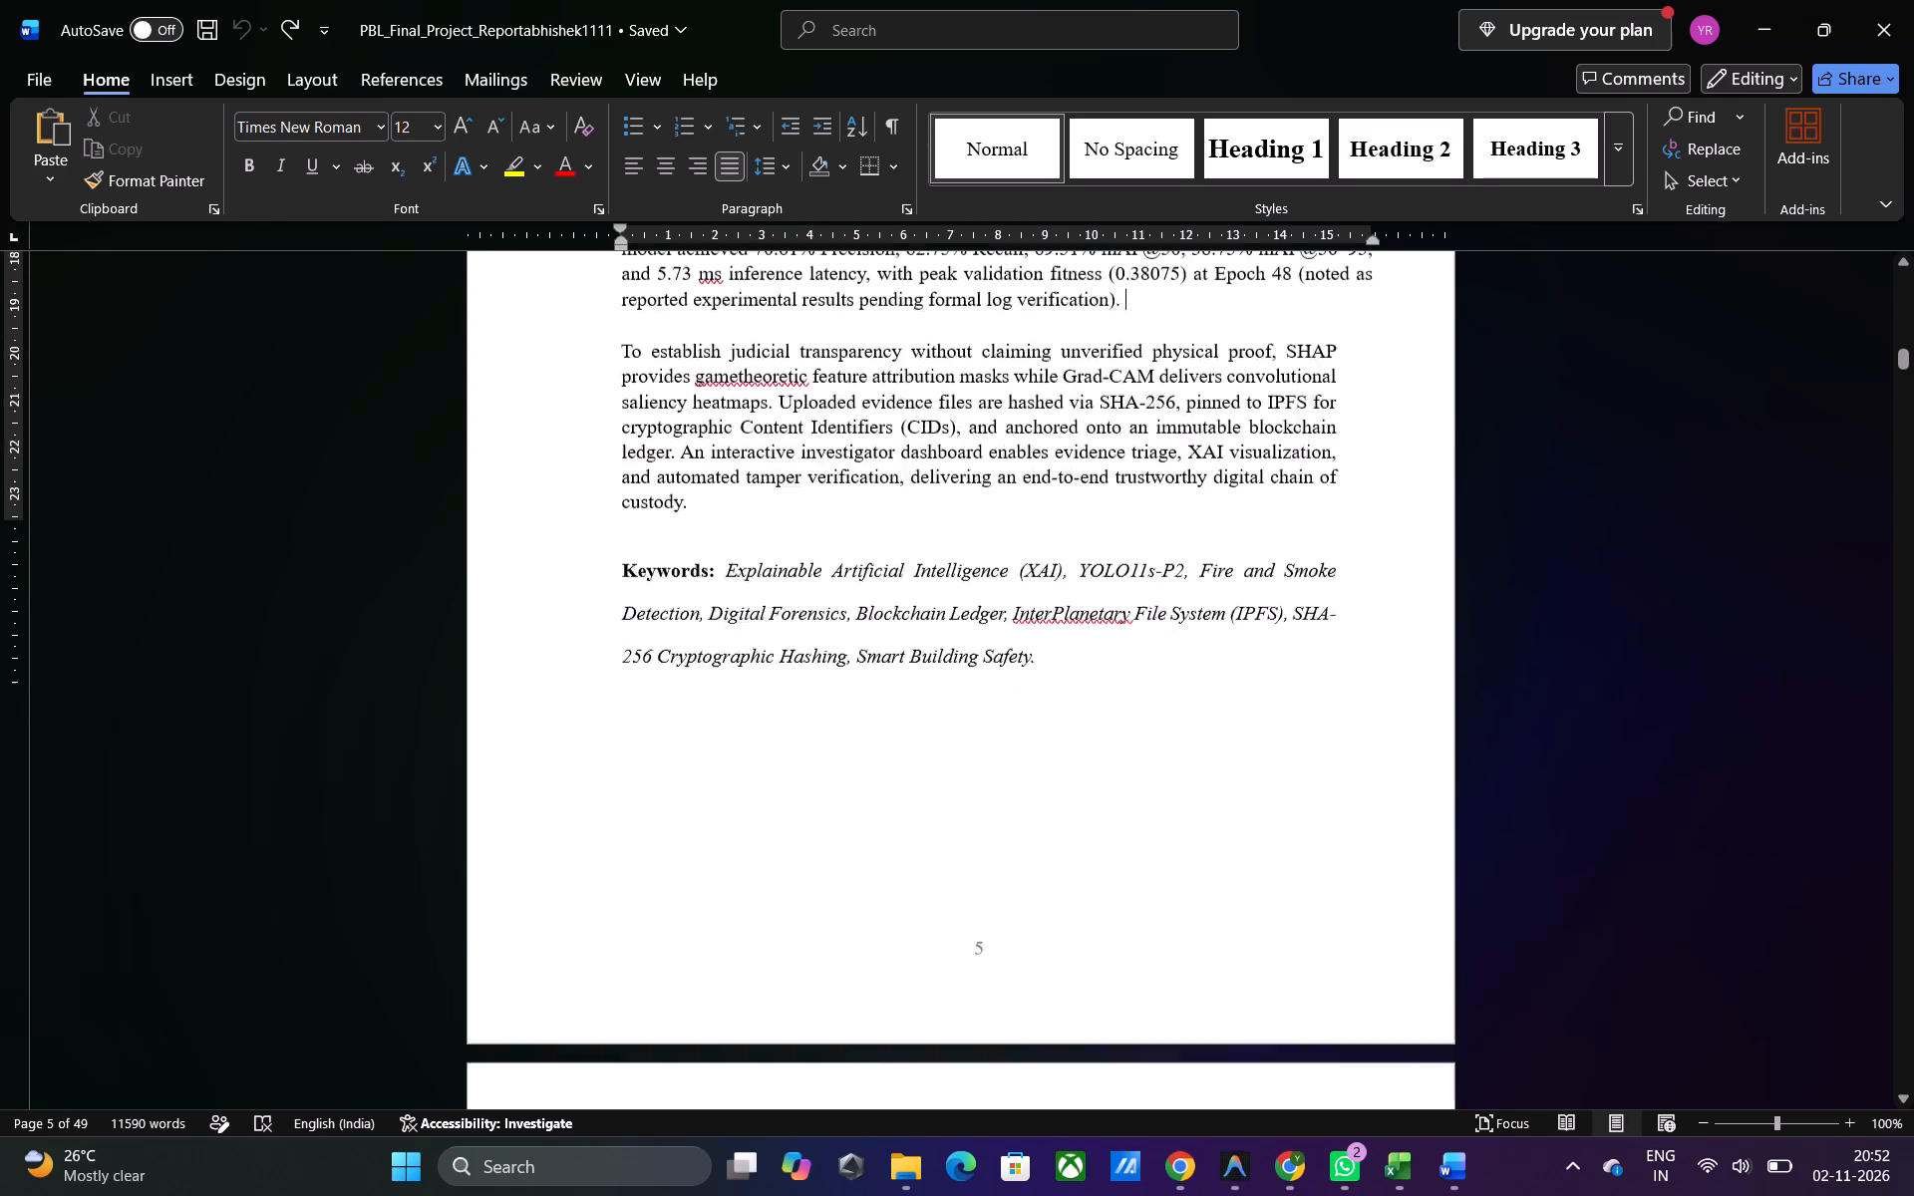
{"action": "scroll", "coordinate": [1123, 755], "scroll_direction": "down", "scroll_amount": 5}
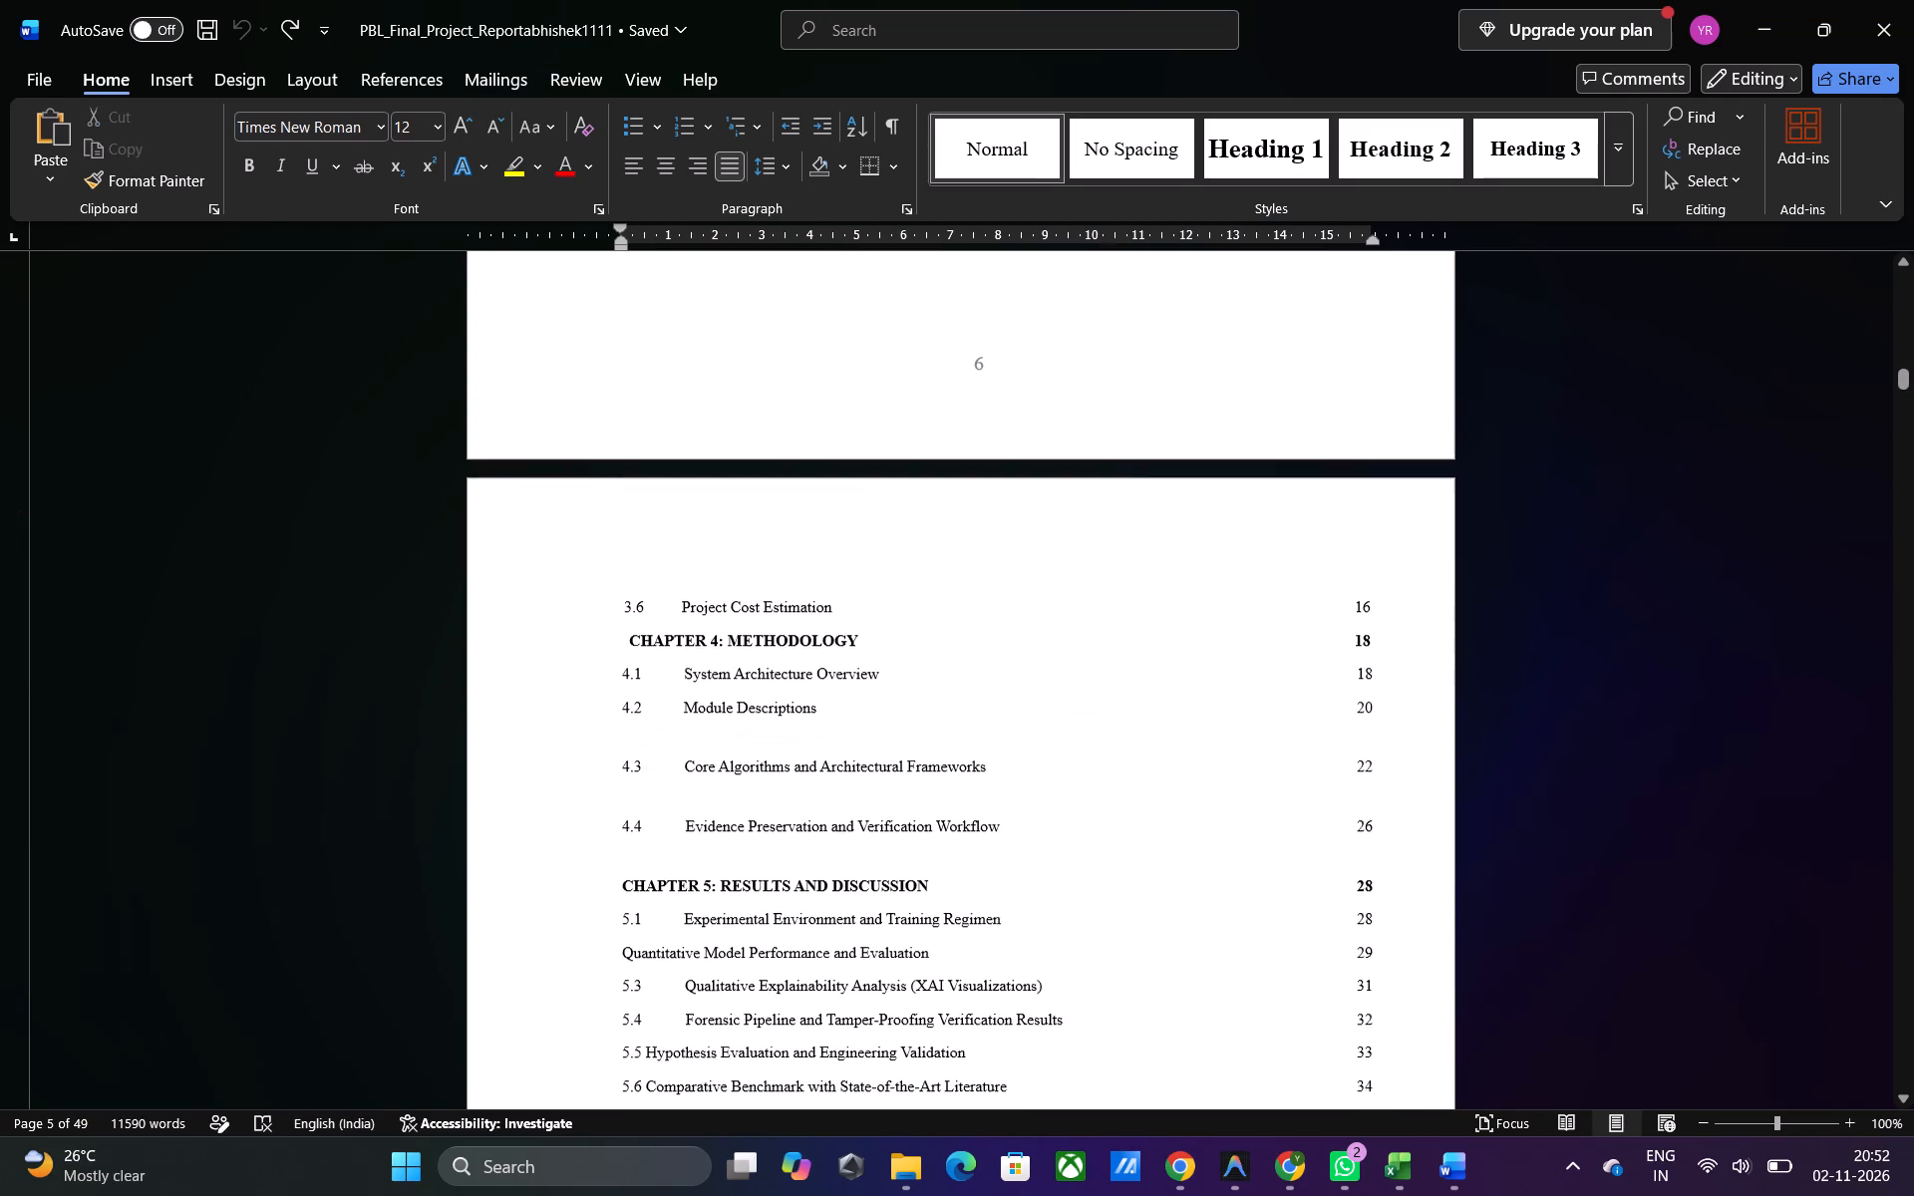
{"action": "scroll", "coordinate": [1123, 755], "scroll_direction": "down", "scroll_amount": 2}
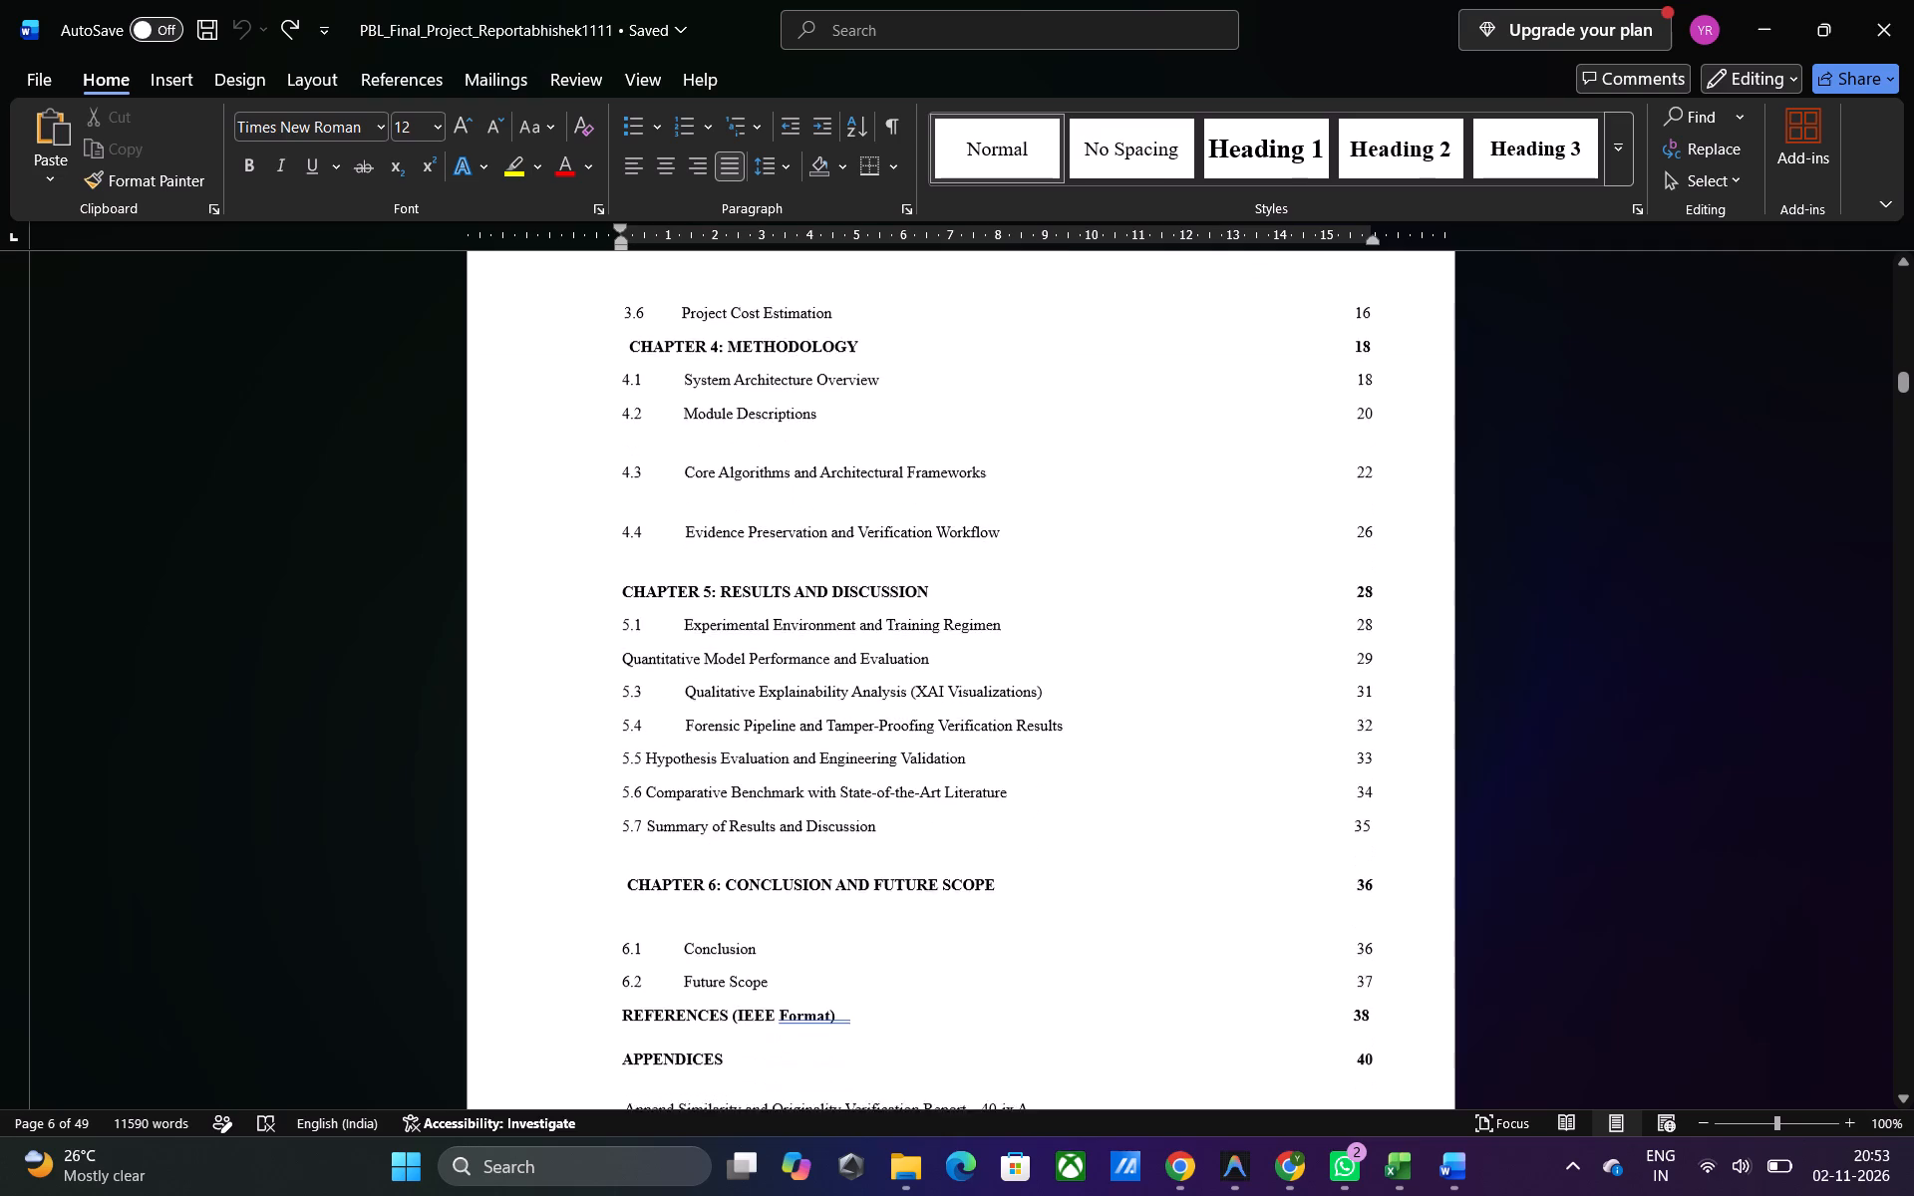
{"action": "scroll", "coordinate": [1123, 755], "scroll_direction": "down", "scroll_amount": 1}
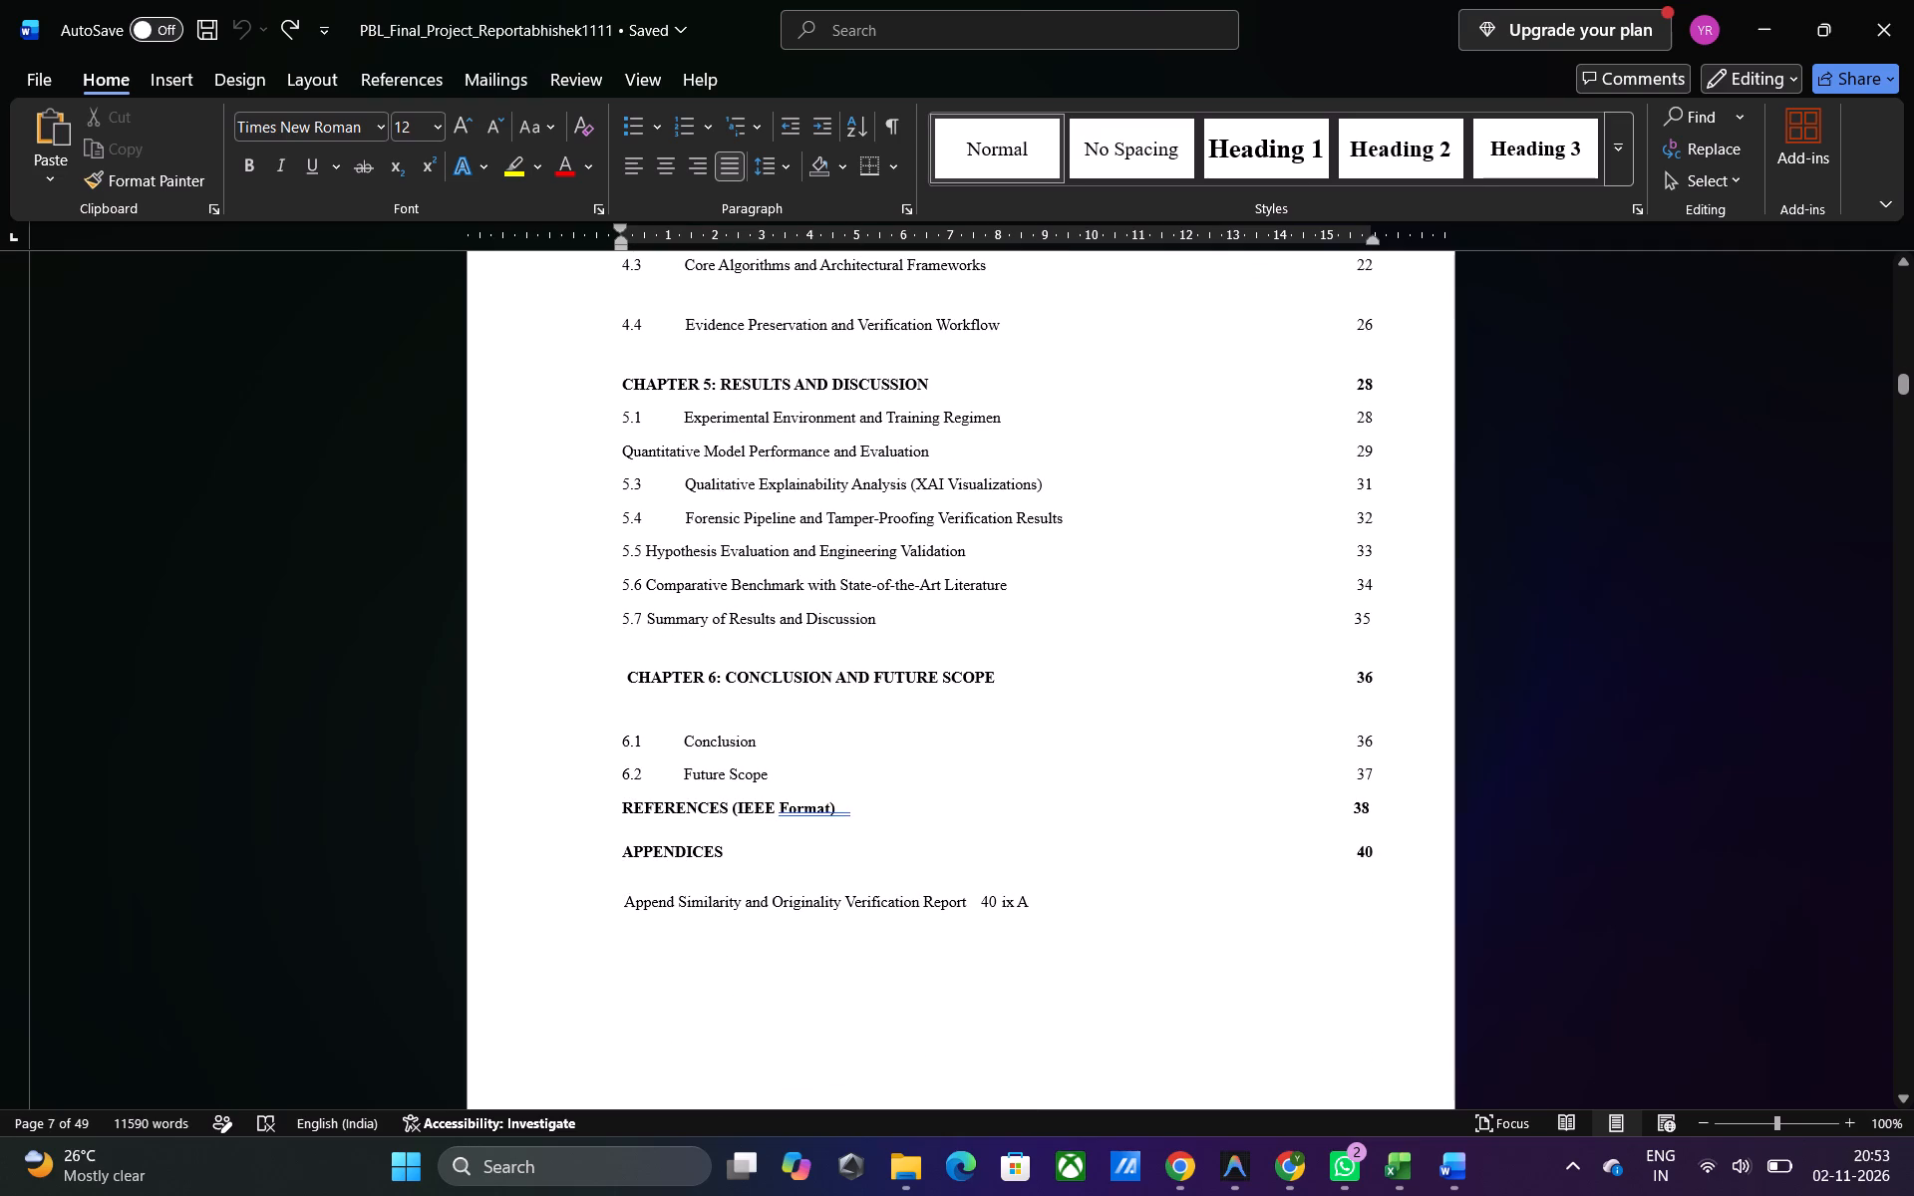
{"action": "left_click", "coordinate": [619, 453]}
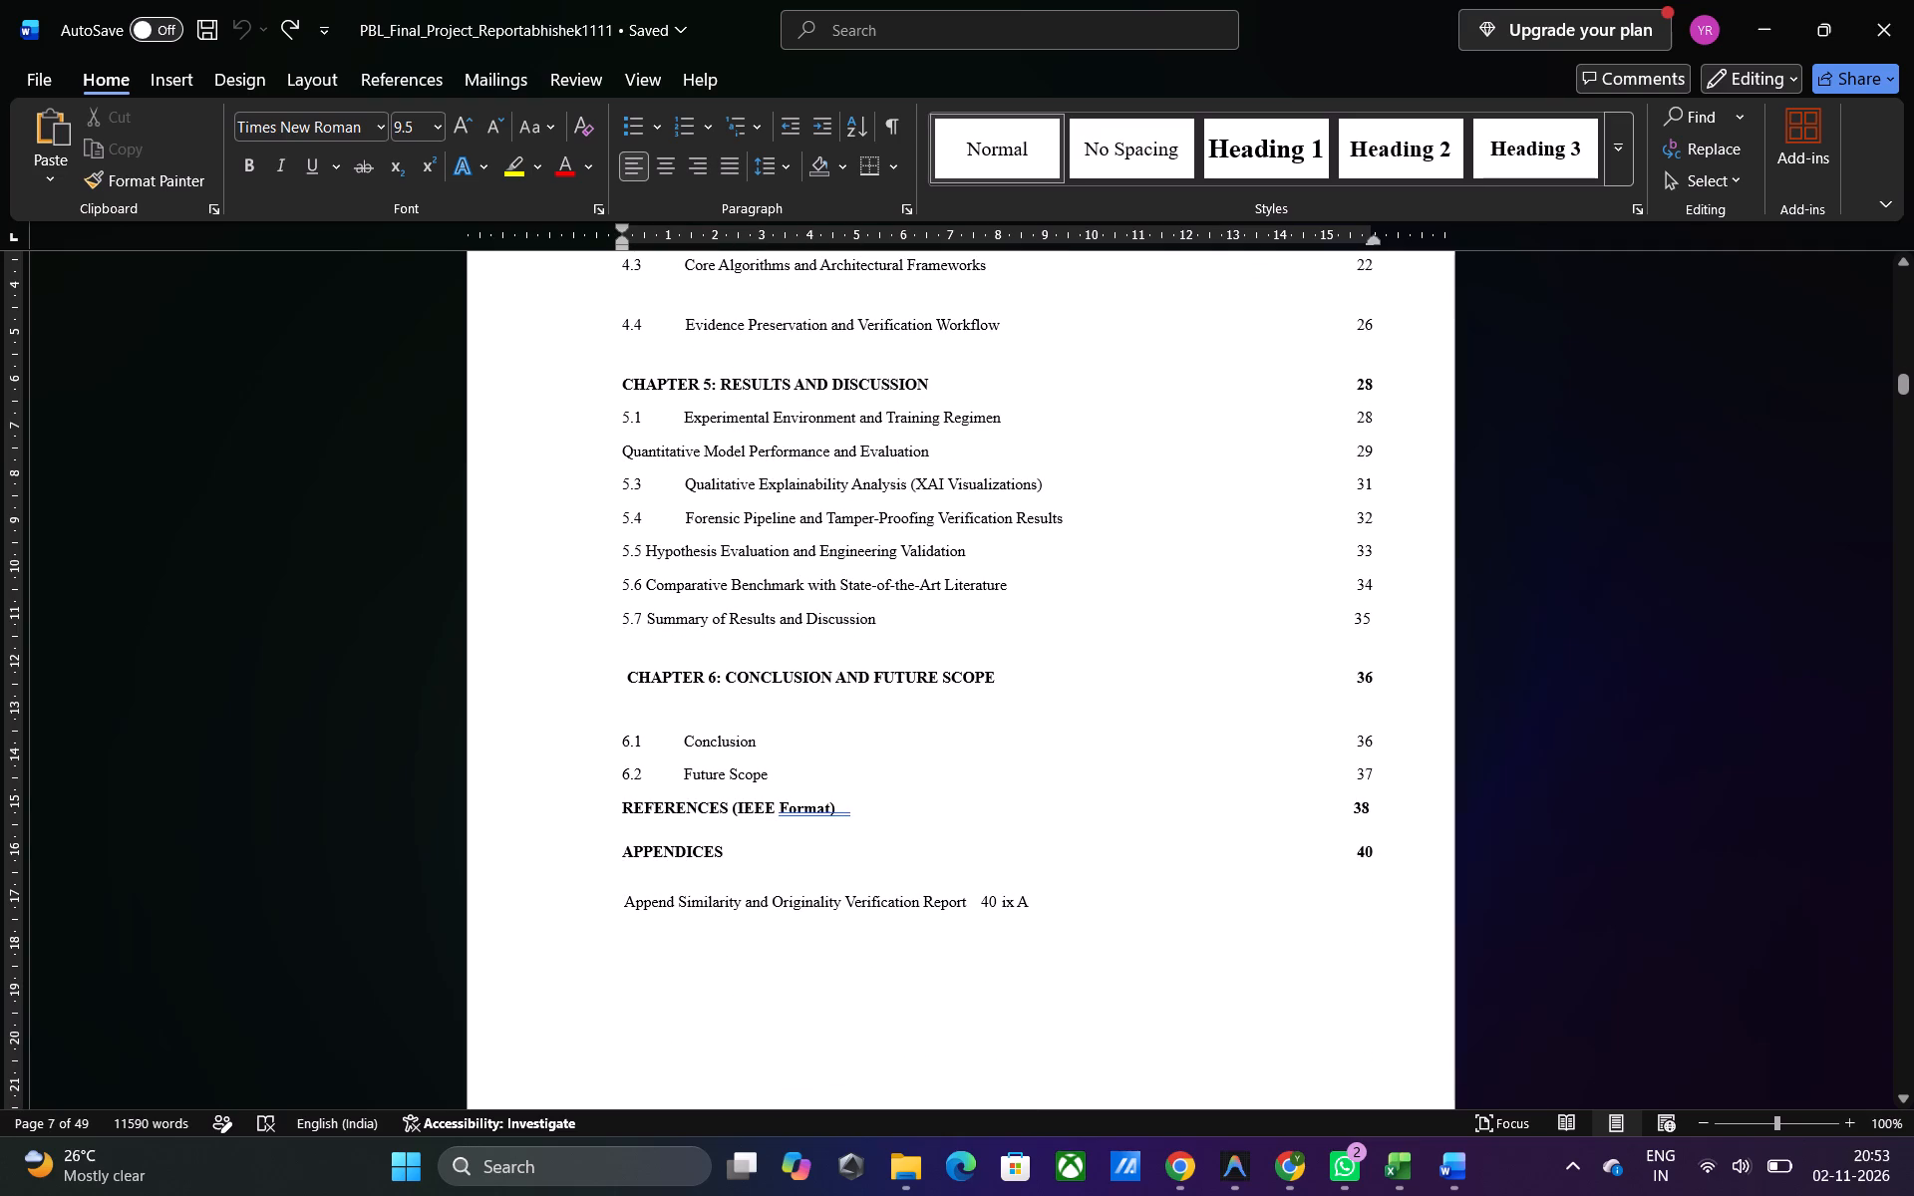
{"action": "key", "text": "5"}
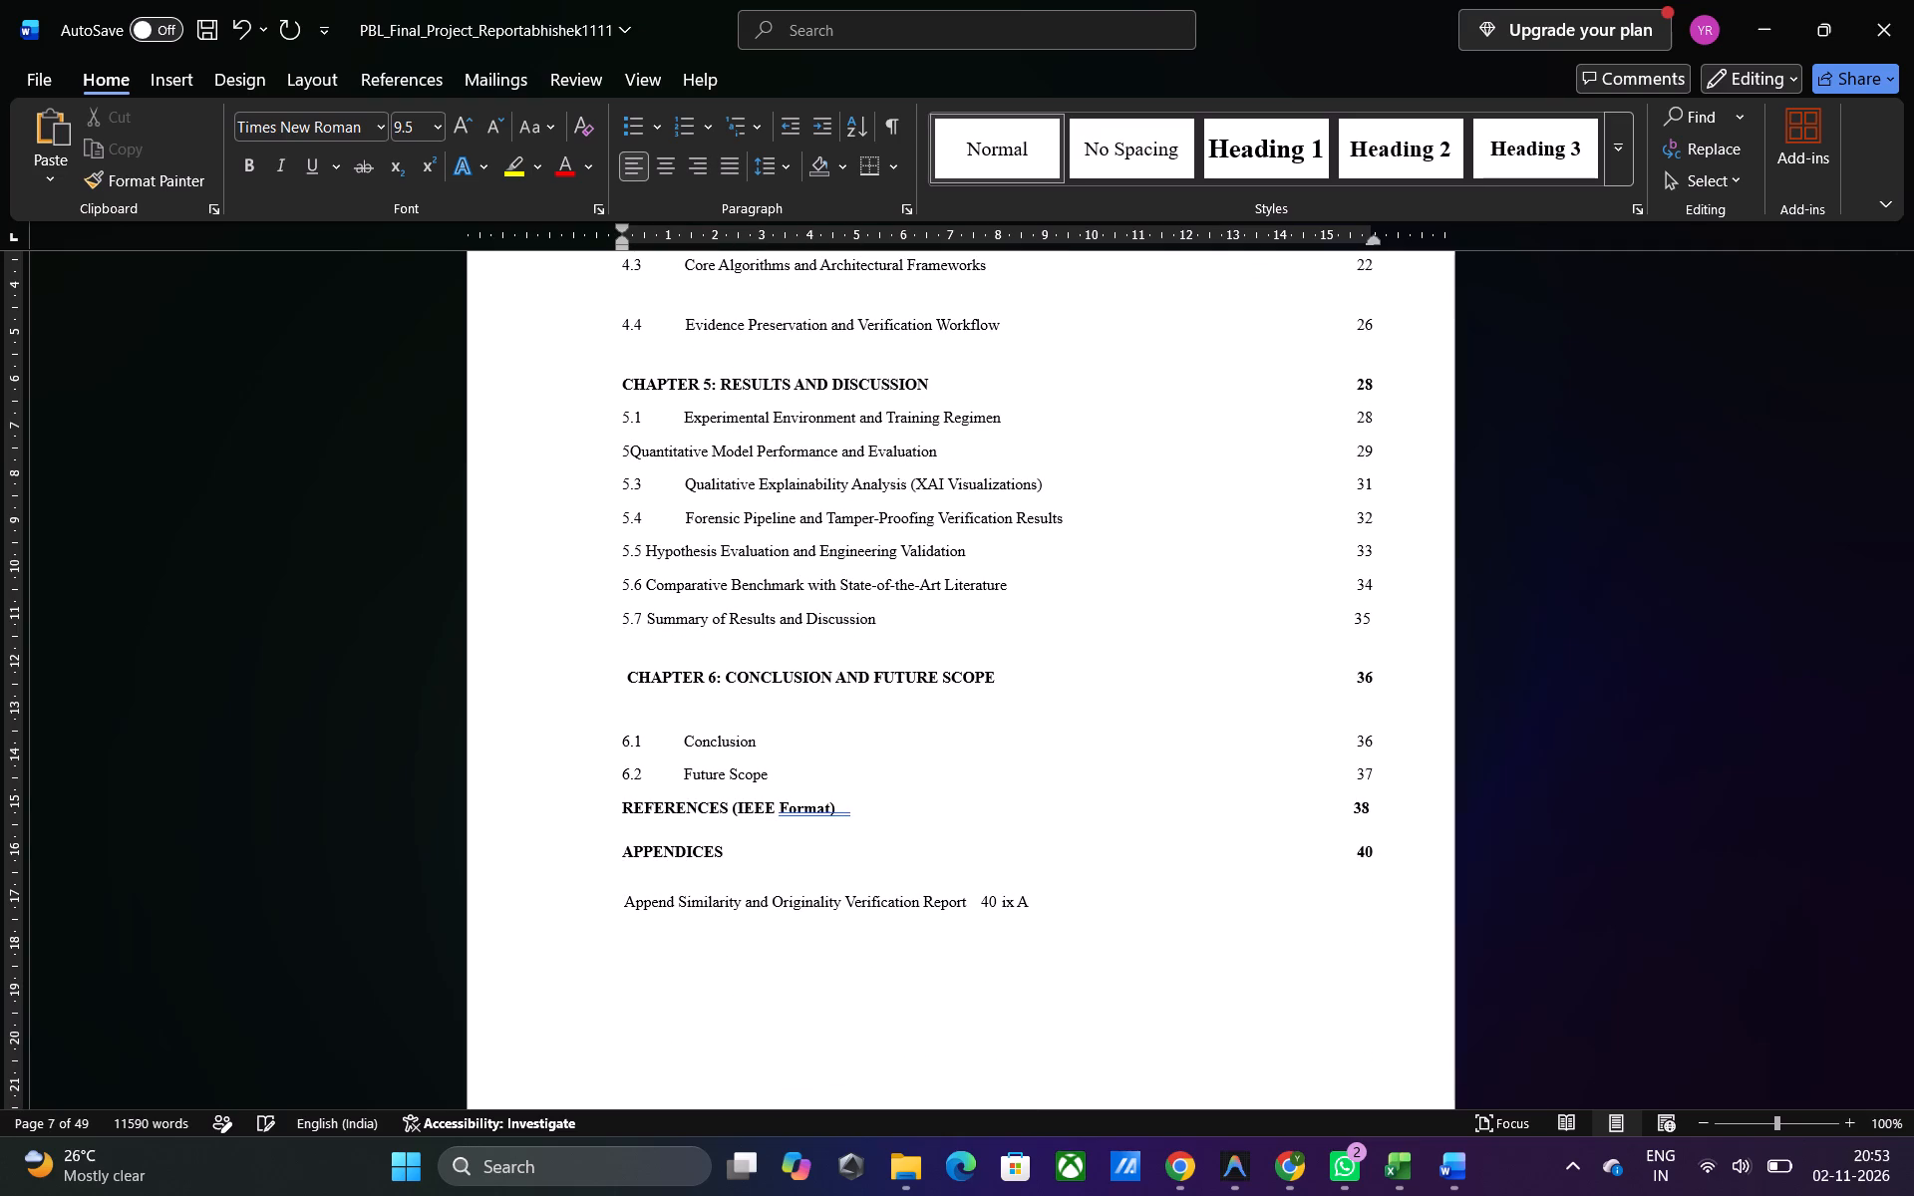
{"action": "type", "text": ".2"}
{"action": "key", "text": "space"}
{"action": "key", "text": "space"}
{"action": "key", "text": "space"}
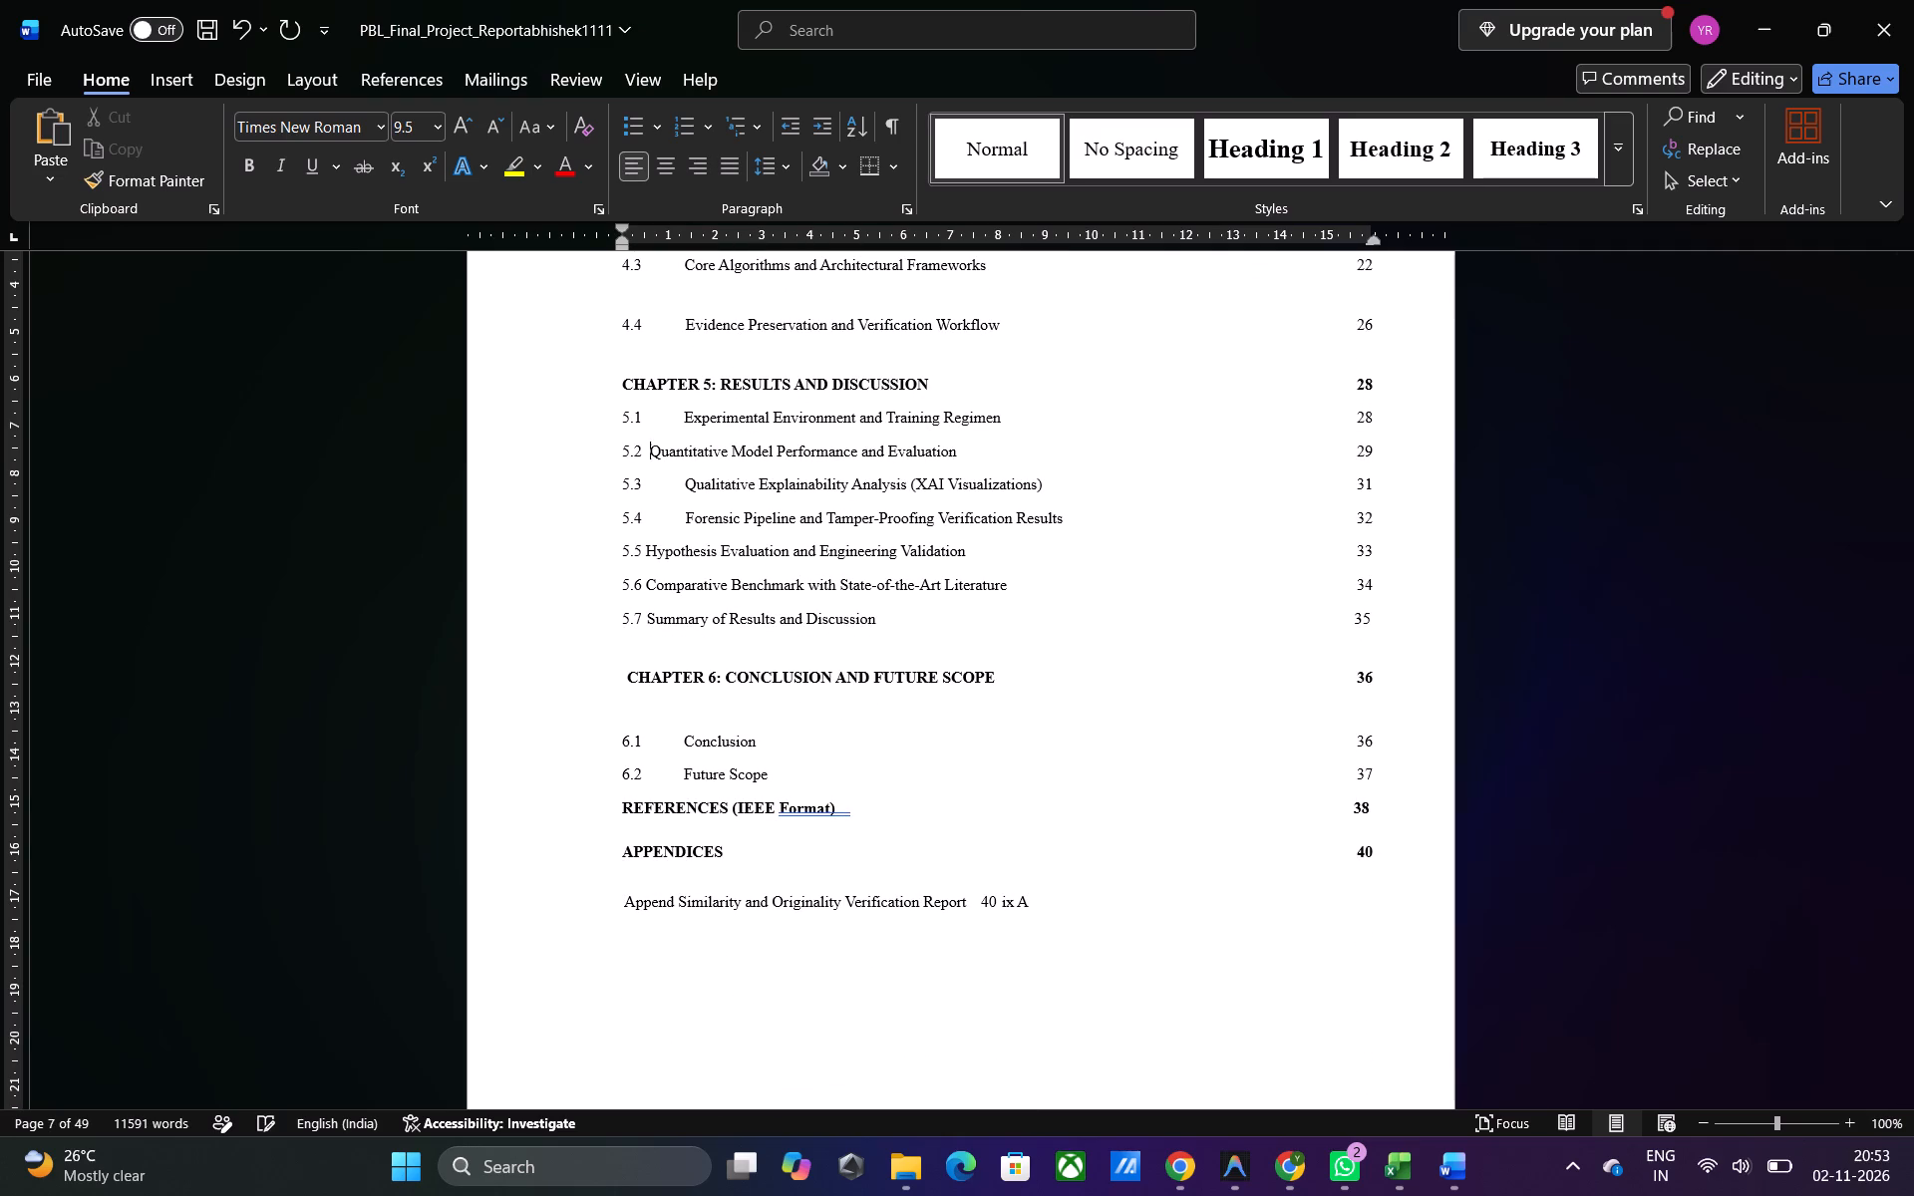
{"action": "key", "text": "space"}
{"action": "key", "text": "space"}
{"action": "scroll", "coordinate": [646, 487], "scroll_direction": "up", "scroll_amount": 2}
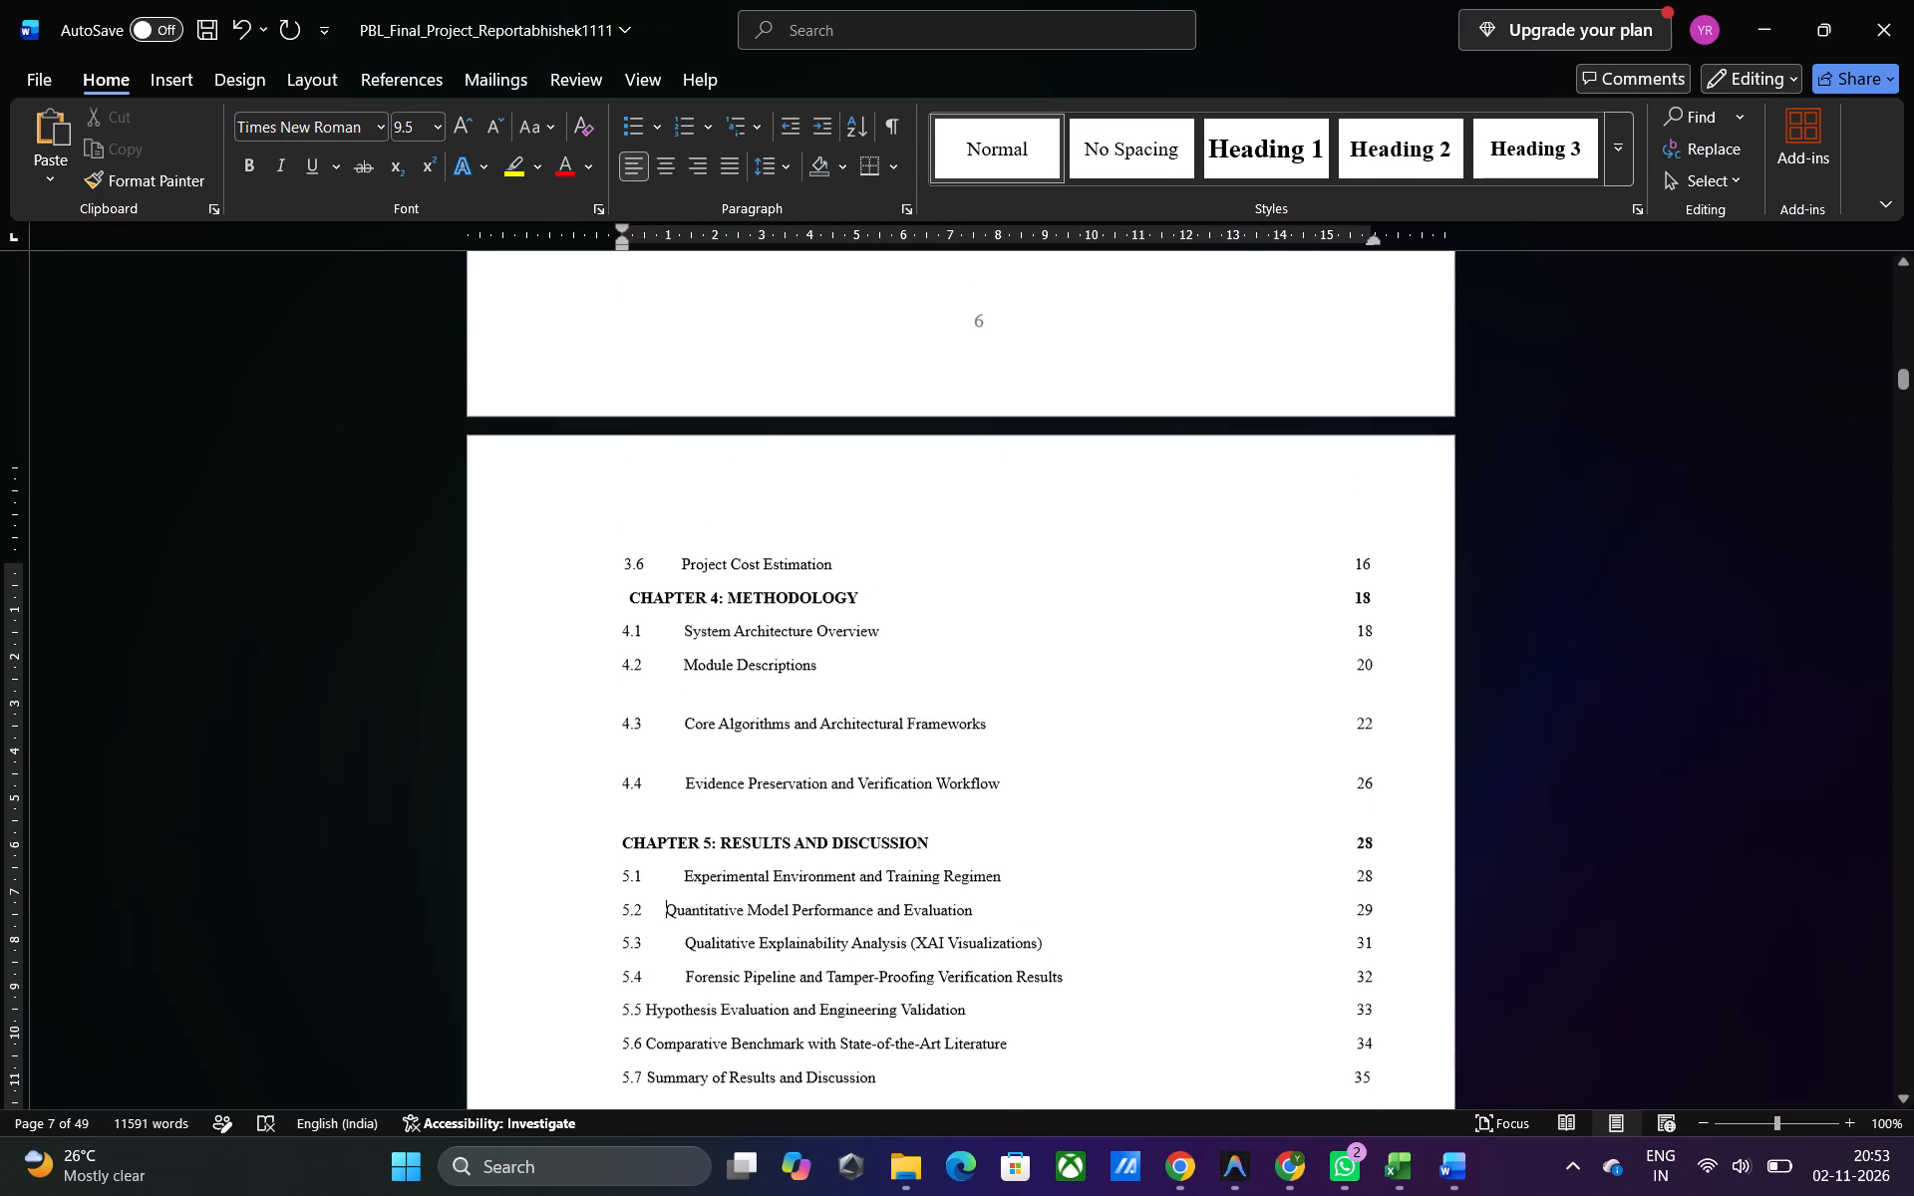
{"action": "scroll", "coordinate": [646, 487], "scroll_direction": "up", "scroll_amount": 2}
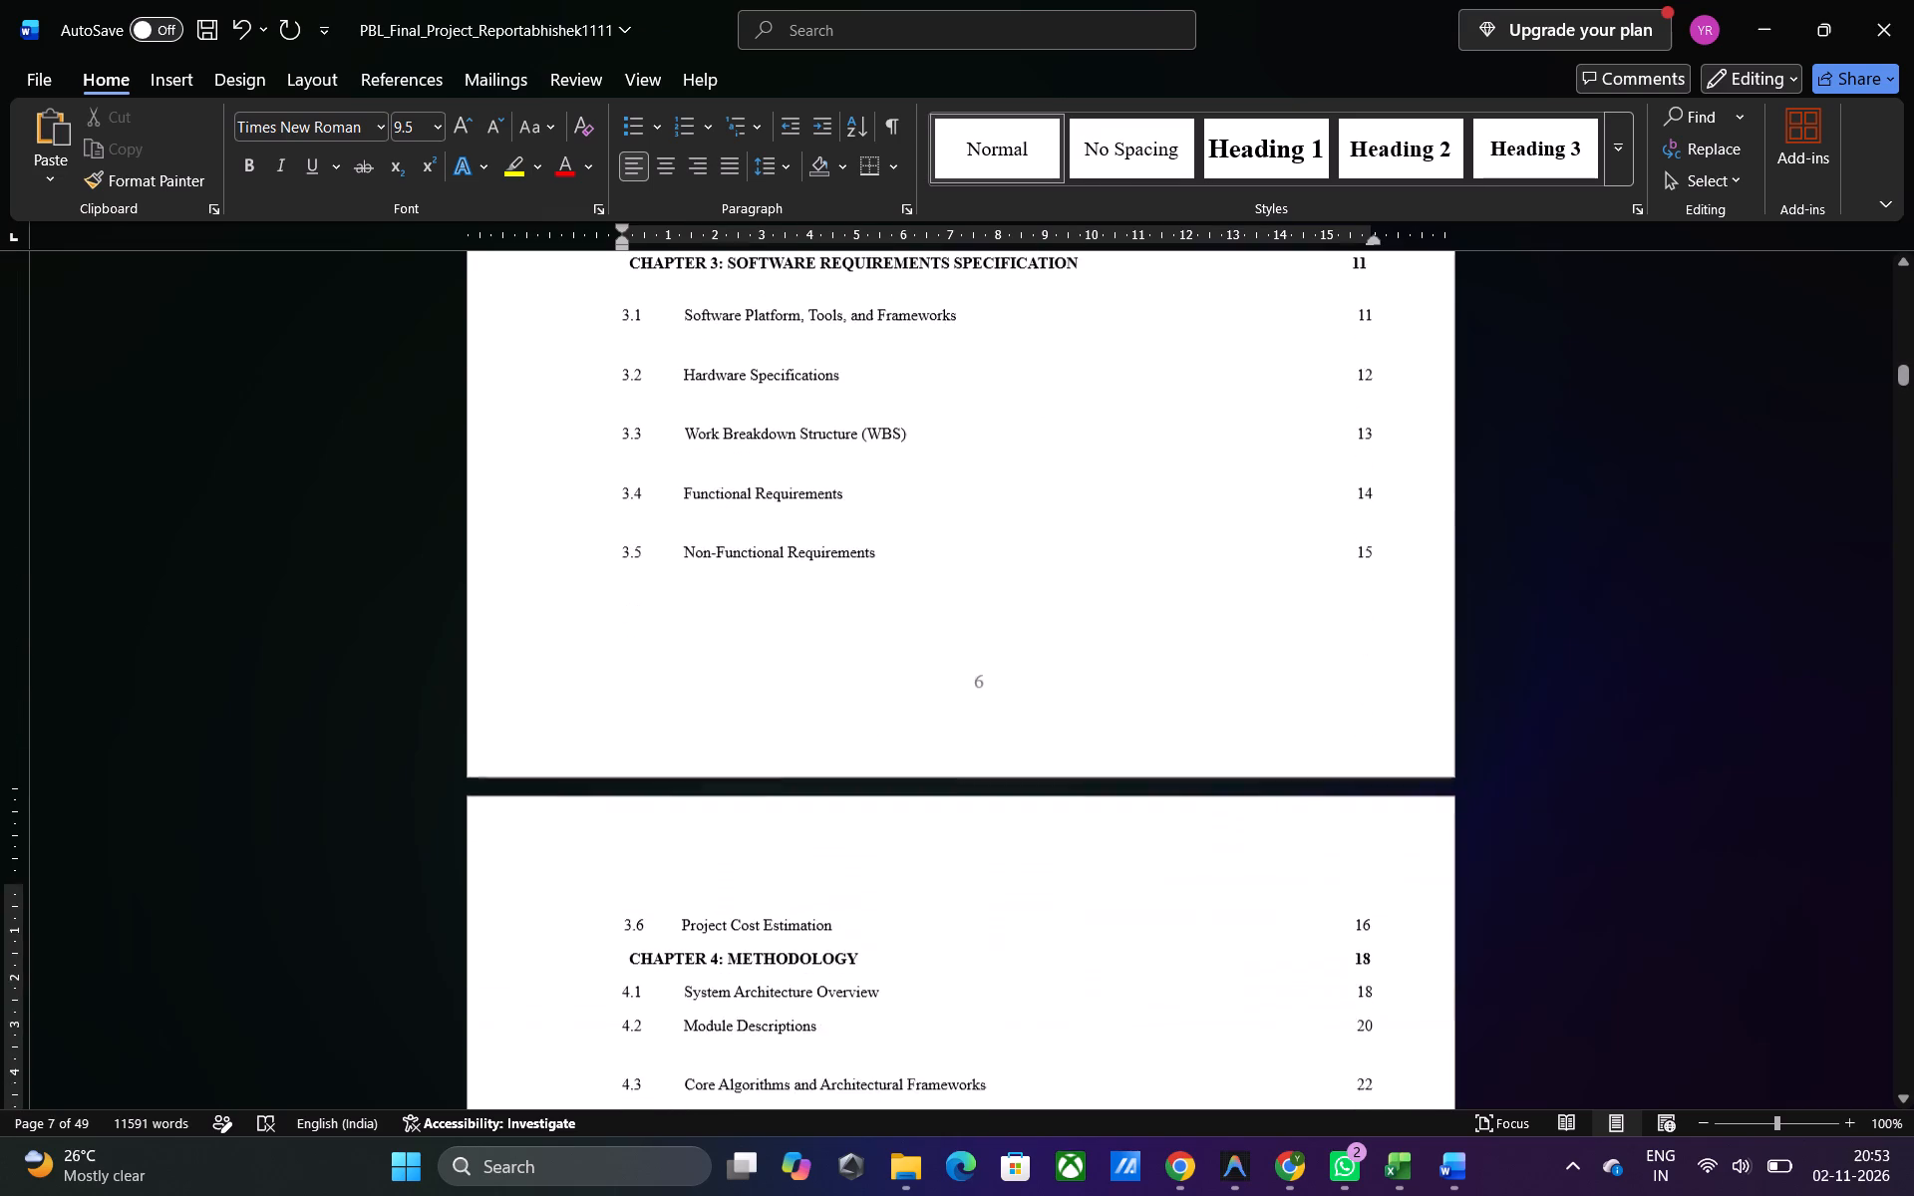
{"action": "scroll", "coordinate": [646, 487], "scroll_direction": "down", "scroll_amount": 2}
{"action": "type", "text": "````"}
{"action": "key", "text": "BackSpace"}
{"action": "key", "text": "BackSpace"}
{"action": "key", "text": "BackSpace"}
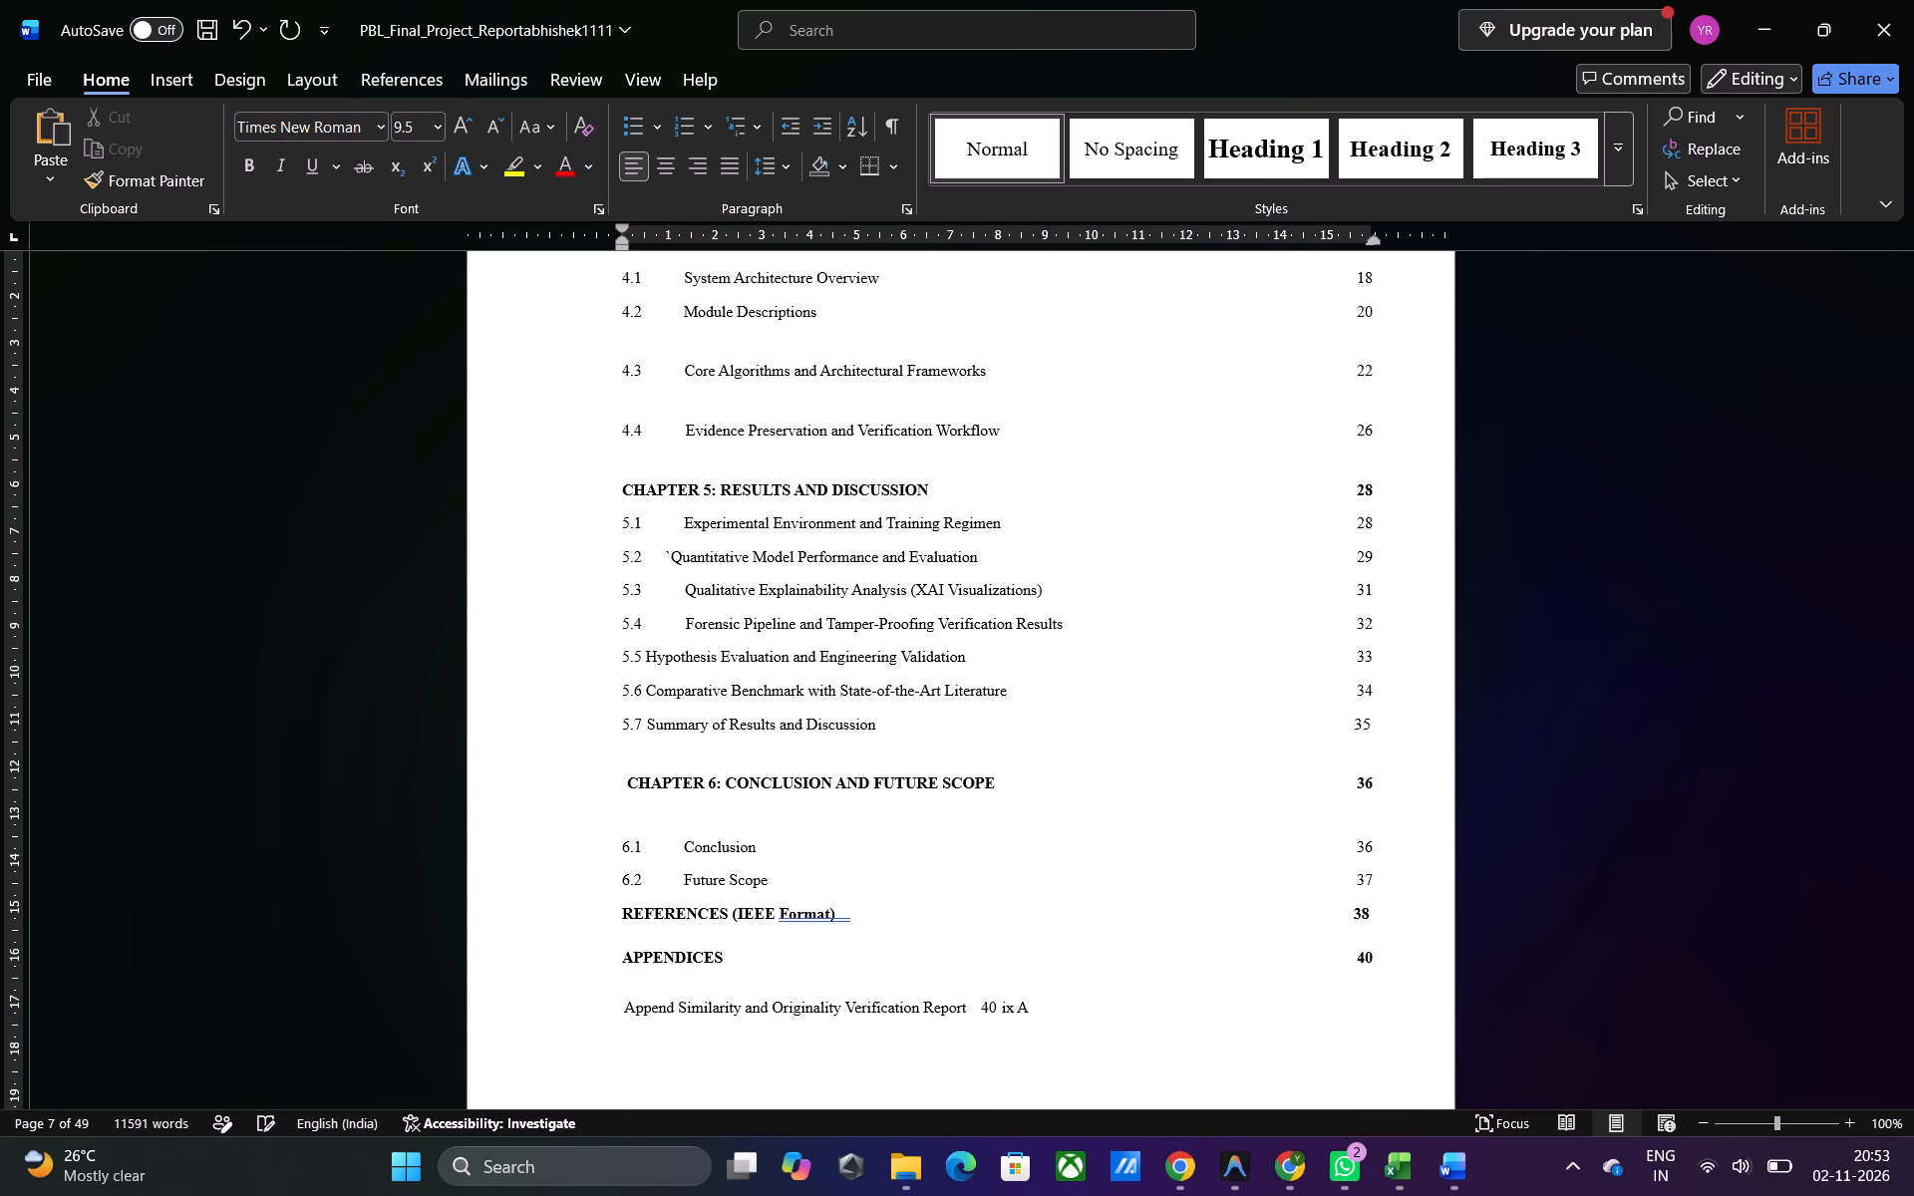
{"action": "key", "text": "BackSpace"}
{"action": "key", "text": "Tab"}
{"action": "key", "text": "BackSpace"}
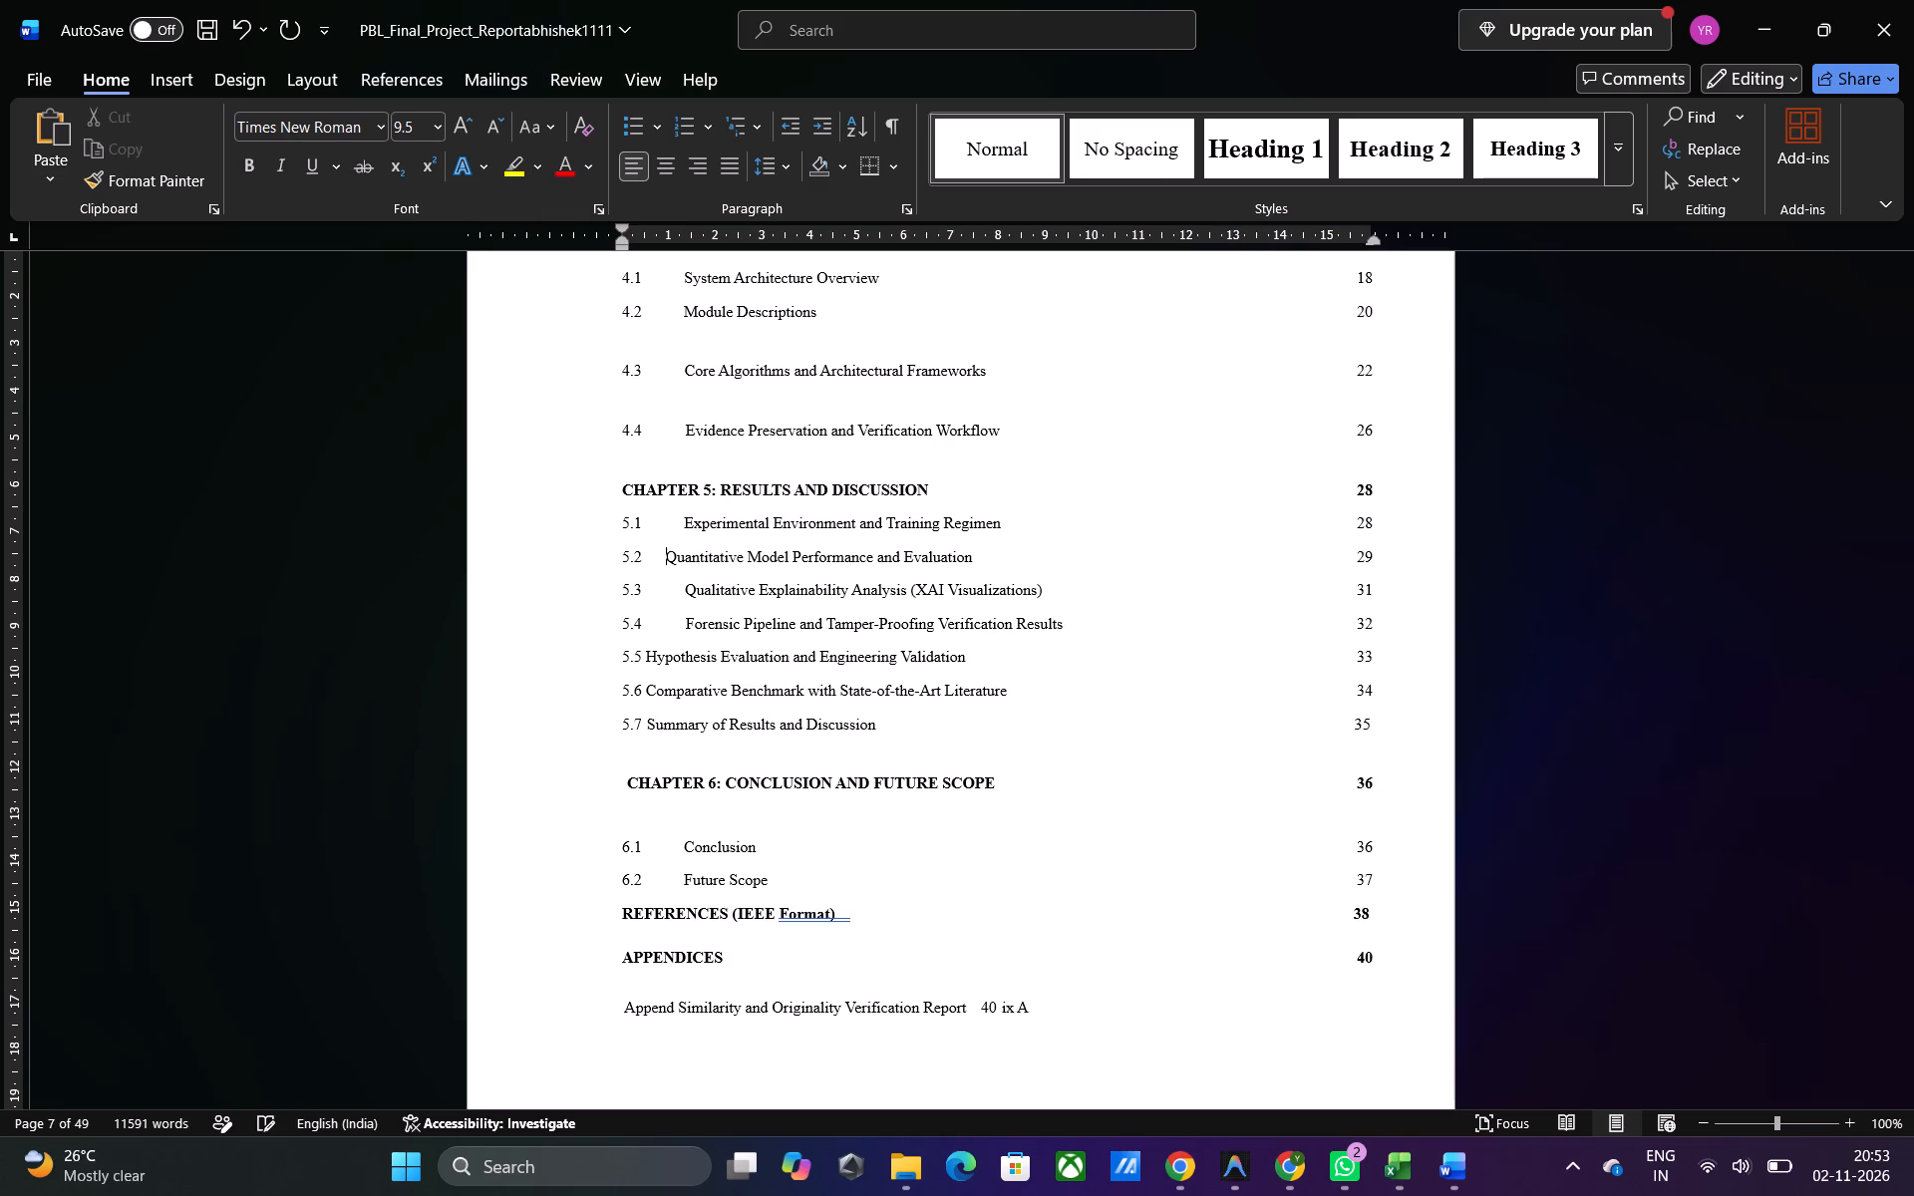
Widen the gap after 5.2 with five more spaces so its title aligns with the neighbouring table of contents entries.
{"action": "key", "text": "space"}
{"action": "key", "text": "space"}
{"action": "key", "text": "space"}
{"action": "key", "text": "space"}
{"action": "key", "text": "space"}
{"action": "key", "text": "space"}
{"action": "key", "text": "BackSpace"}
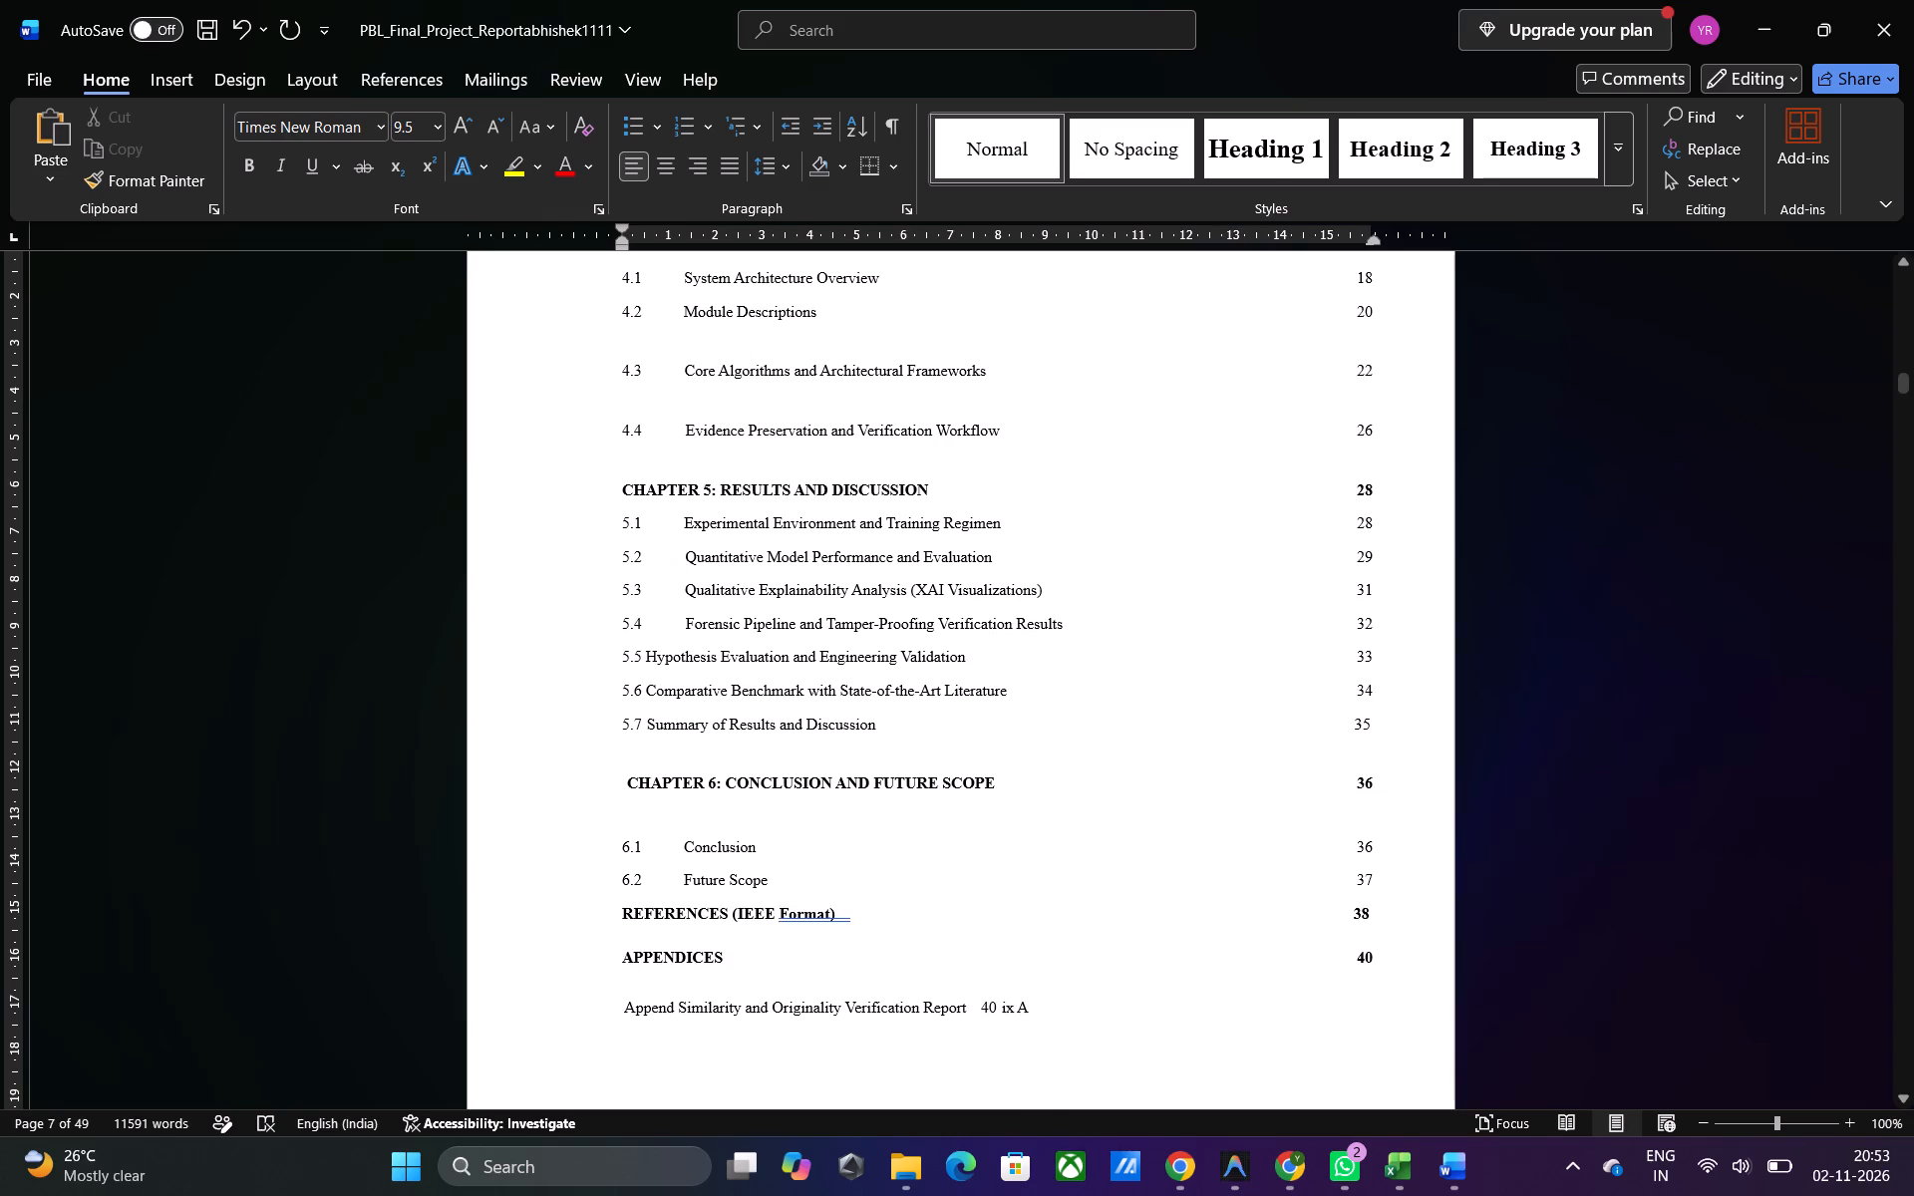
Insert eleven spaces before "Hypothesis Evaluation and Engineering Validation" in entry 5.5 to indent its title like the entries above.
{"action": "left_click", "coordinate": [646, 653]}
{"action": "key", "text": "space"}
{"action": "key", "text": "space"}
{"action": "key", "text": "space"}
{"action": "key", "text": "space"}
{"action": "key", "text": "space"}
{"action": "key", "text": "space"}
{"action": "key", "text": "space"}
{"action": "key", "text": "space"}
{"action": "key", "text": "space"}
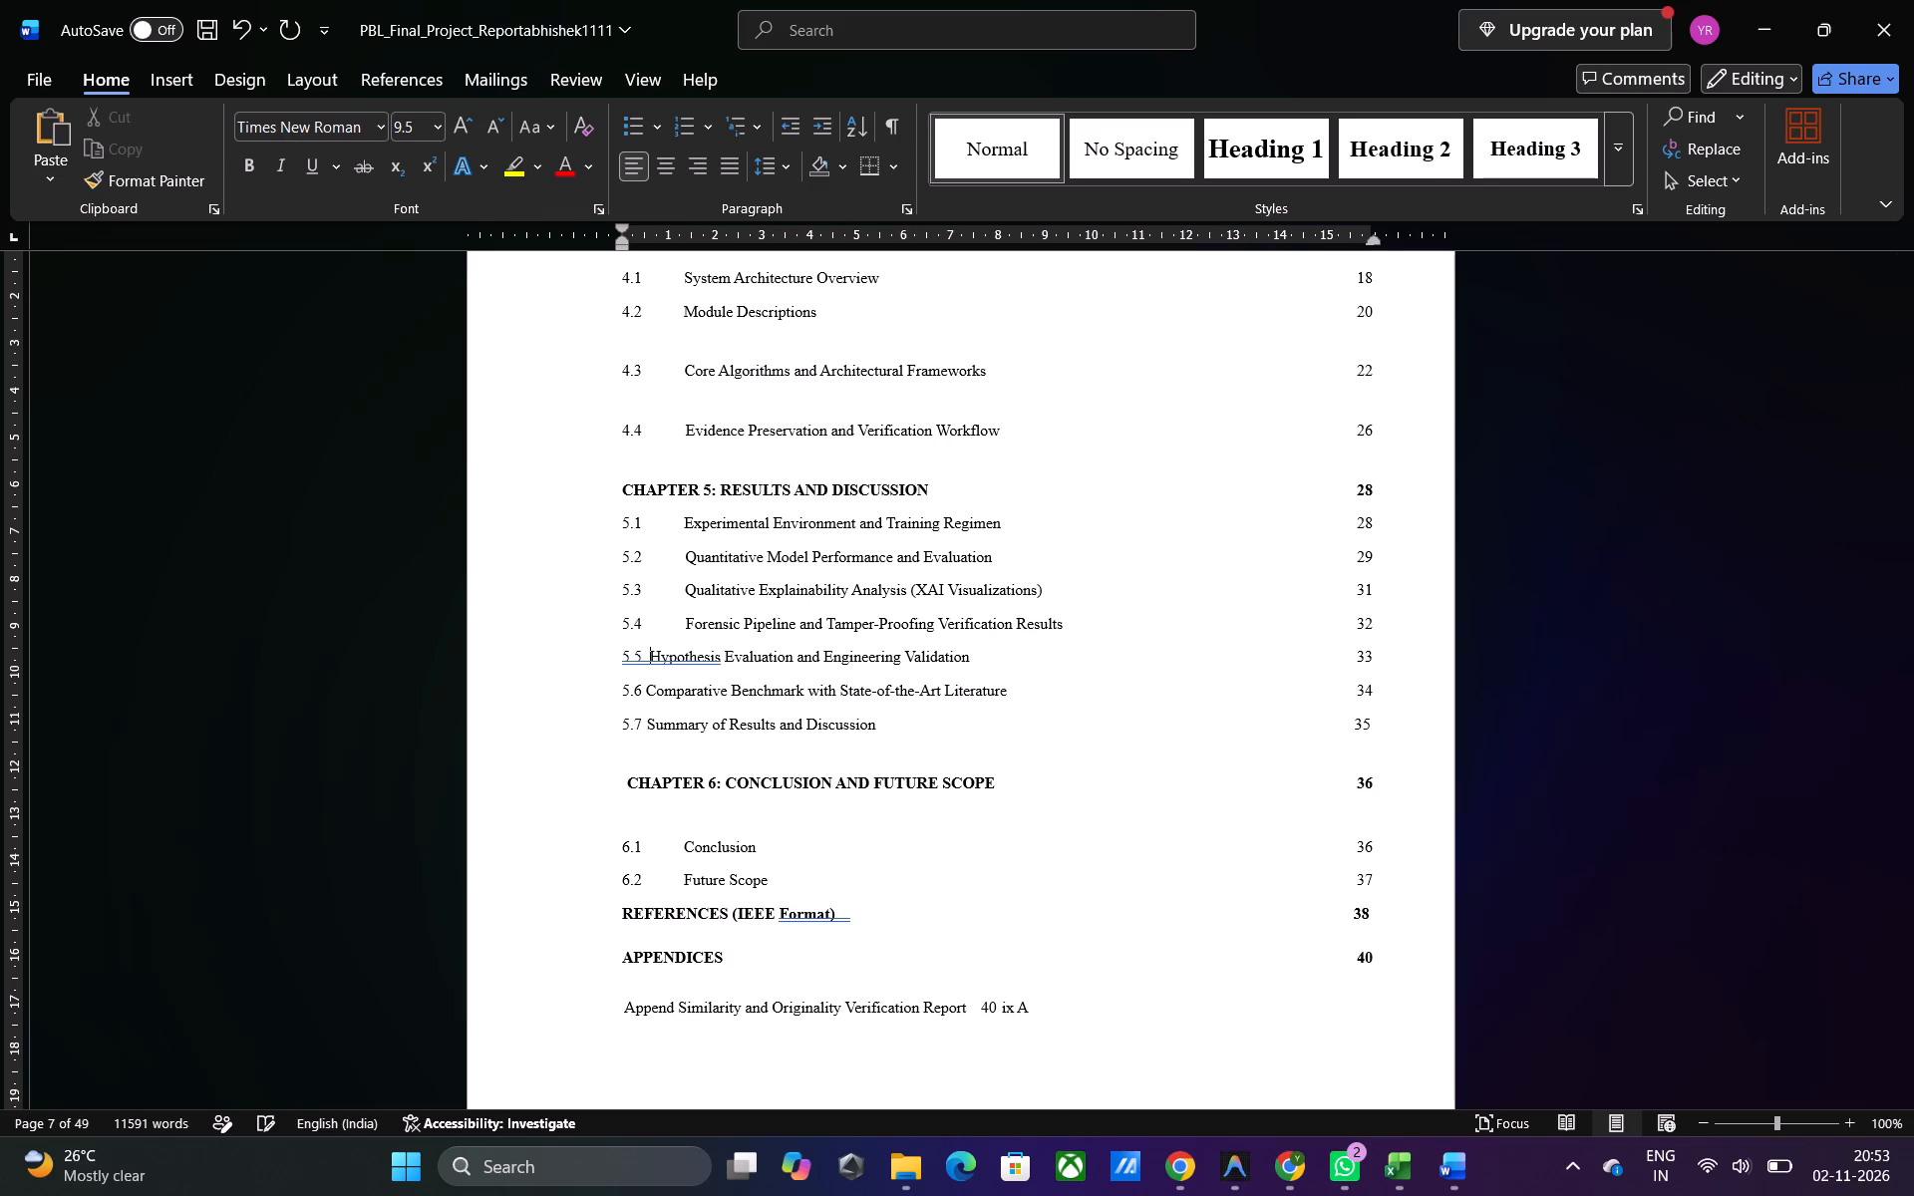
{"action": "key", "text": "space"}
{"action": "key", "text": "space"}
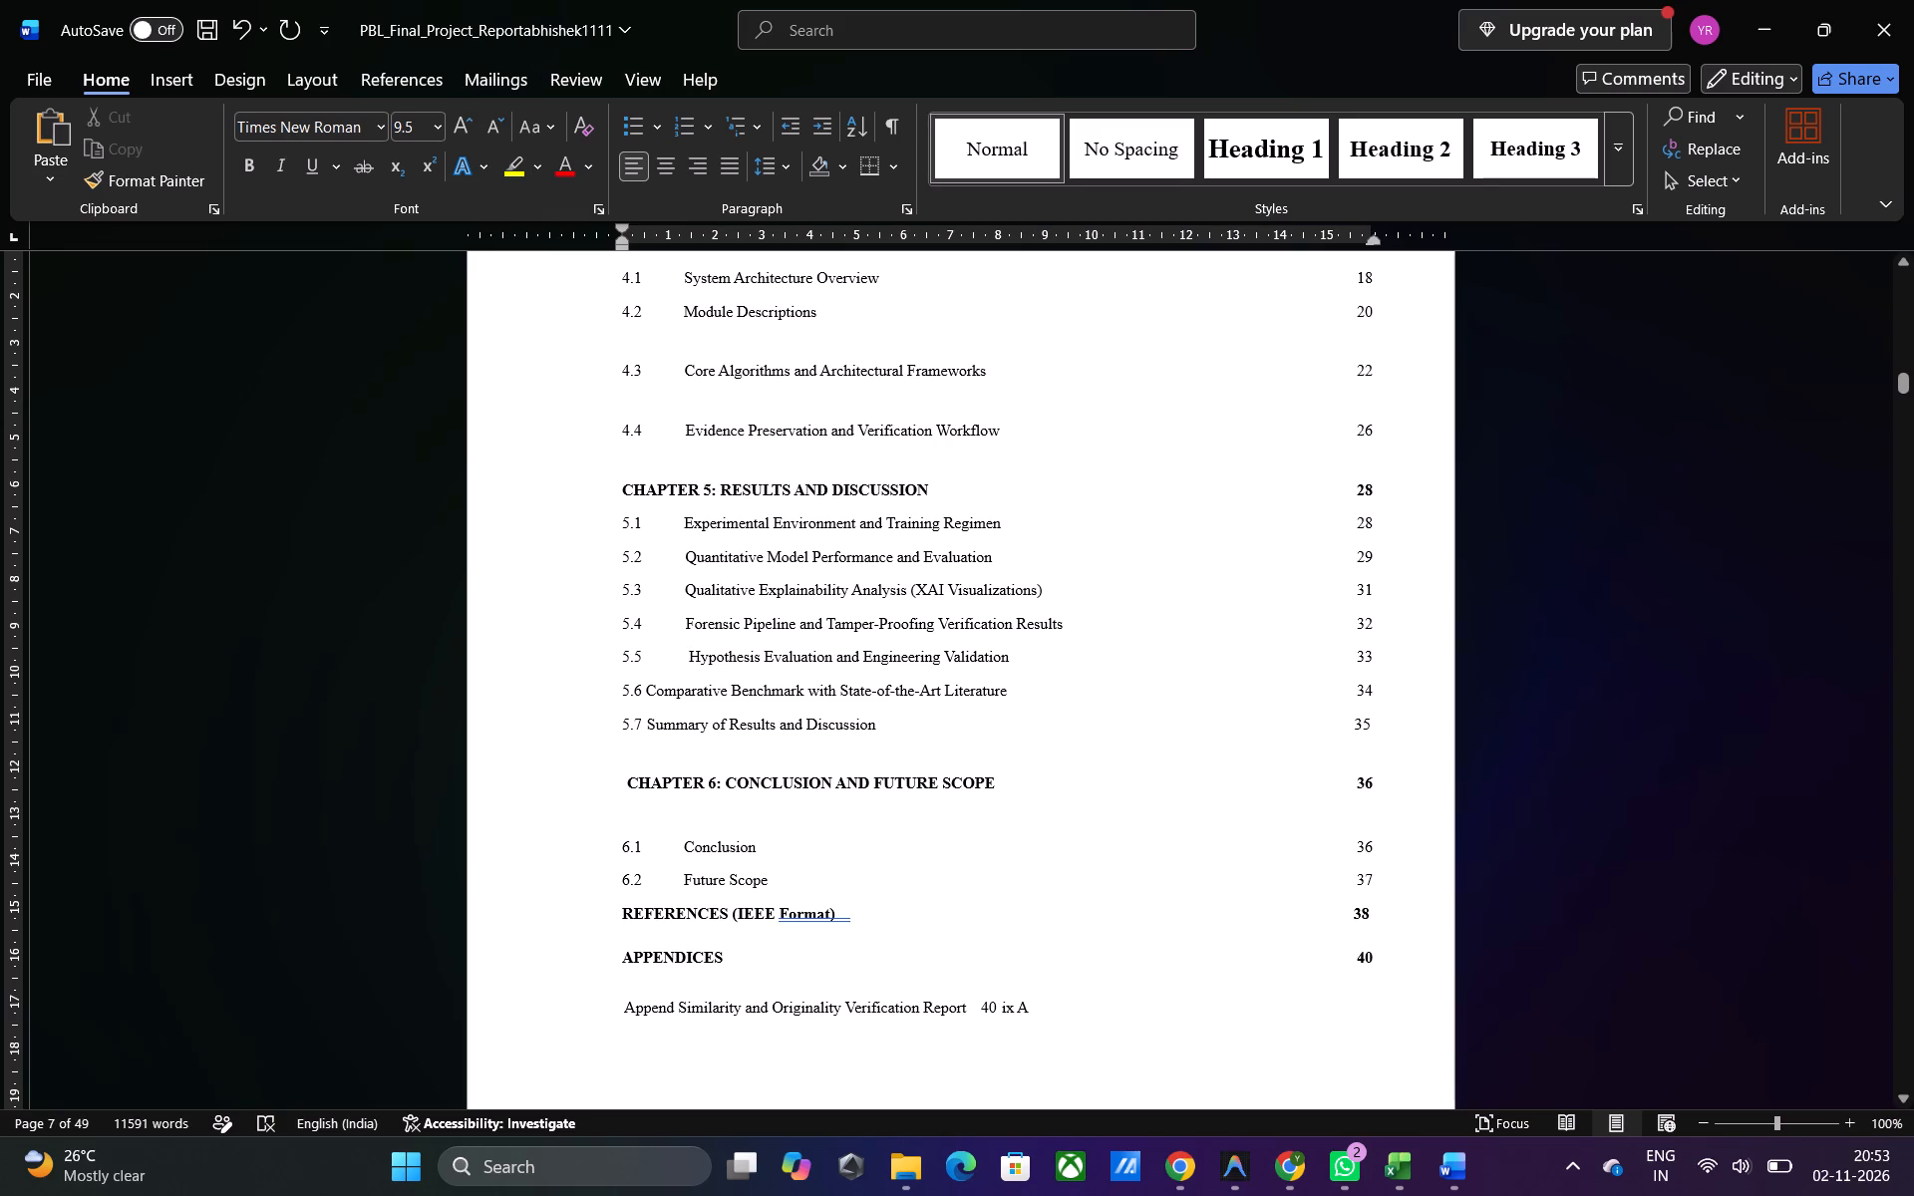
Pad entry 5.6 with ten spaces before "Comparative Benchmark with State-of-the-Art Literature" to align its title with the entries above.
{"action": "left_click", "coordinate": [646, 690]}
{"action": "key", "text": "space"}
{"action": "key", "text": "space"}
{"action": "key", "text": "space"}
{"action": "key", "text": "space"}
{"action": "key", "text": "space"}
{"action": "key", "text": "space"}
{"action": "key", "text": "space"}
{"action": "key", "text": "space"}
{"action": "key", "text": "space"}
{"action": "key", "text": "space"}
{"action": "key", "text": "space"}
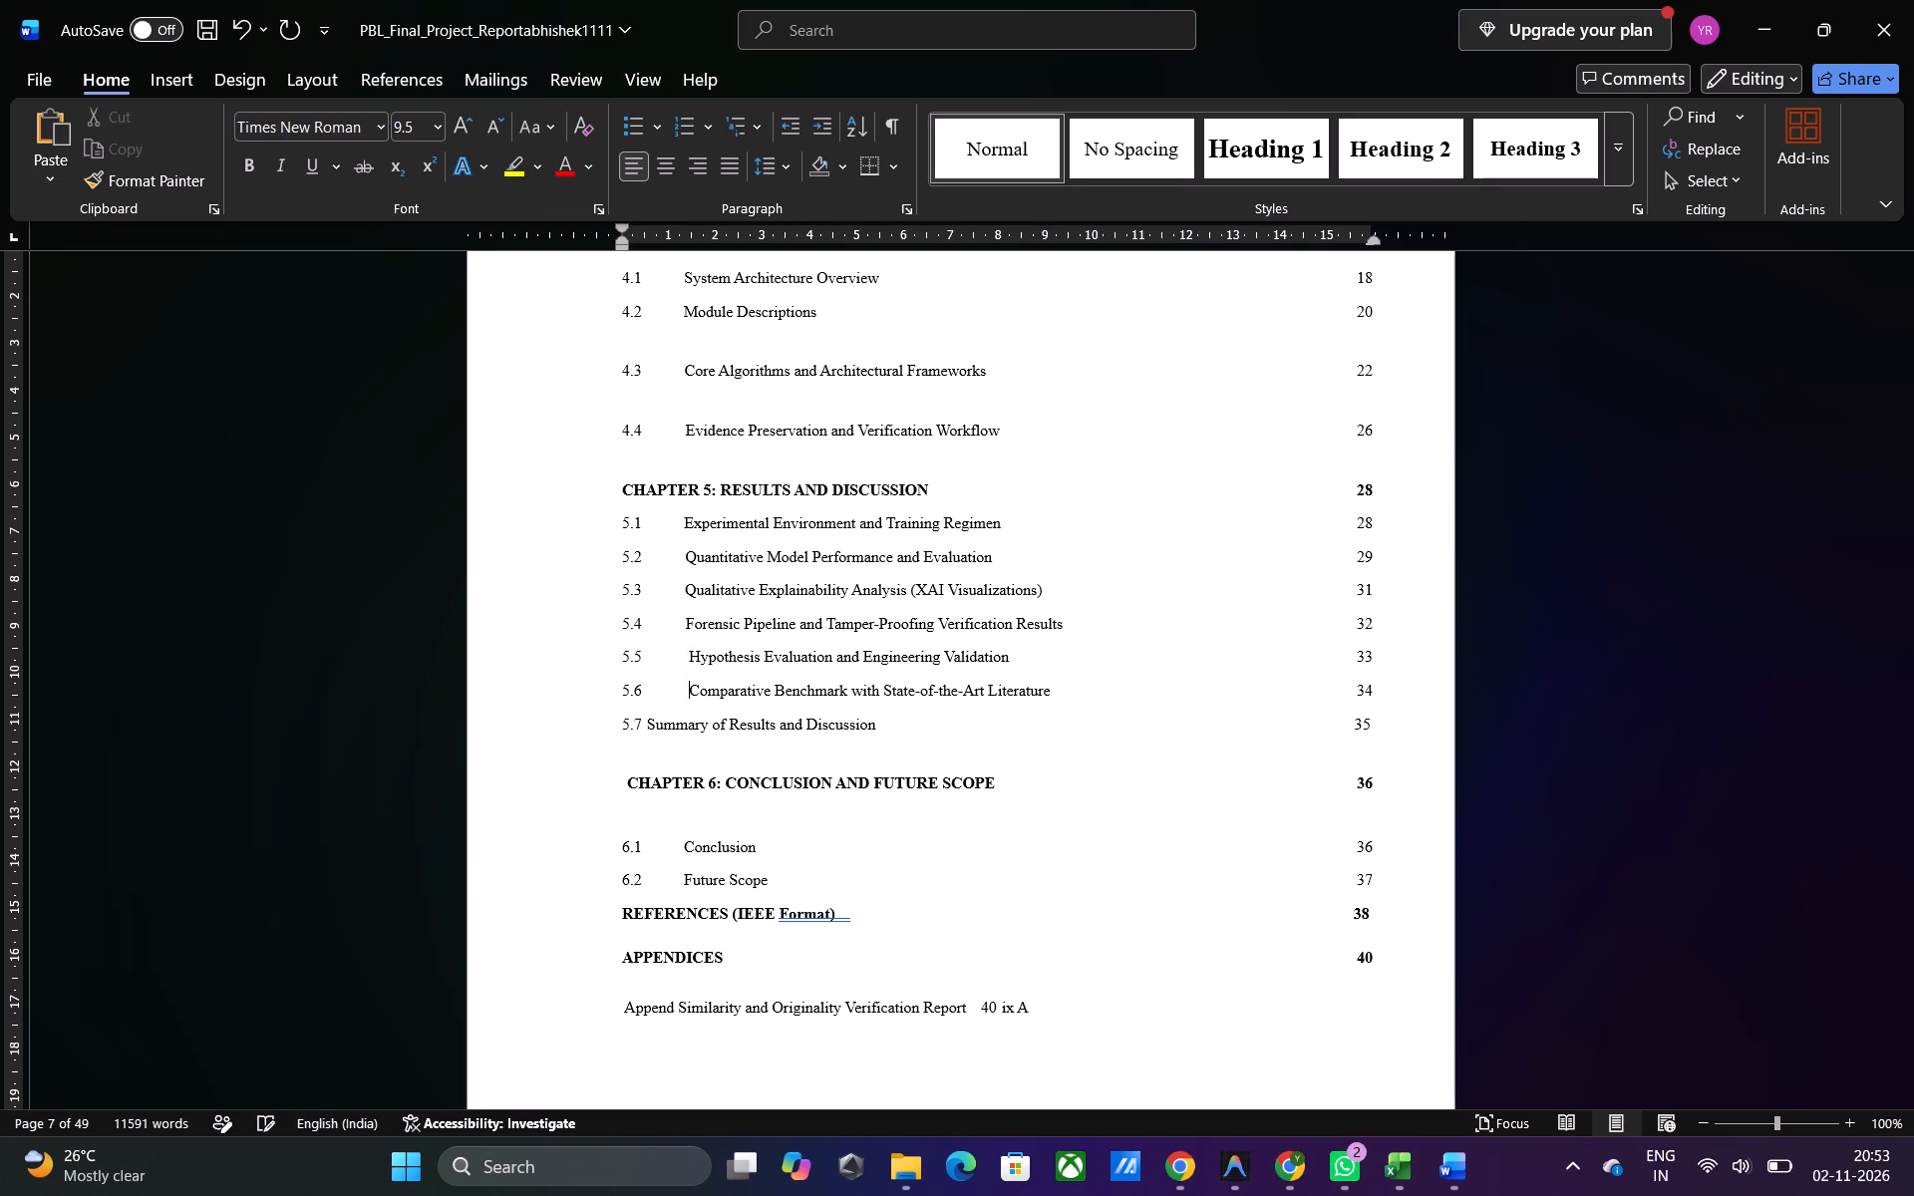
{"action": "key", "text": "space"}
{"action": "key", "text": "F12"}
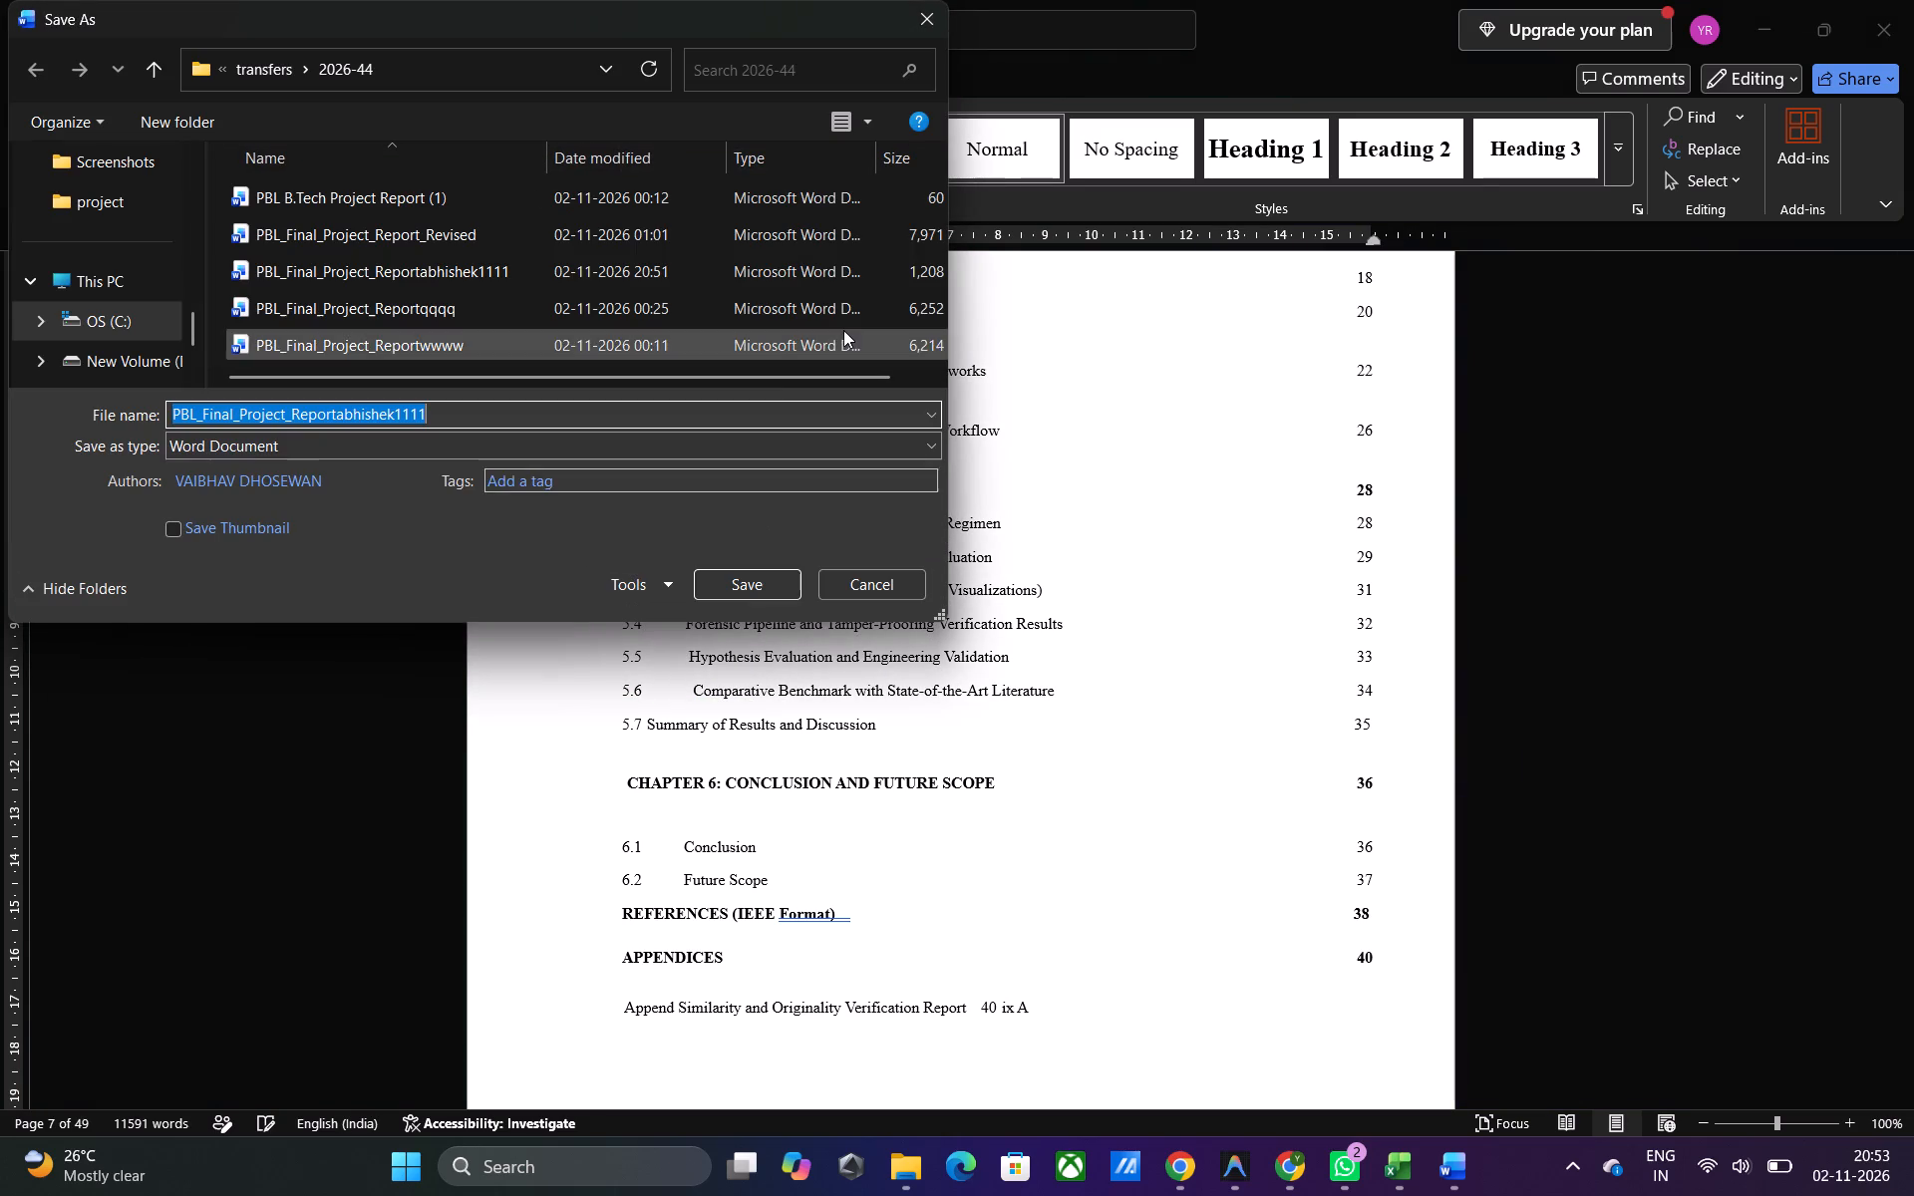
{"action": "left_click", "coordinate": [916, 36]}
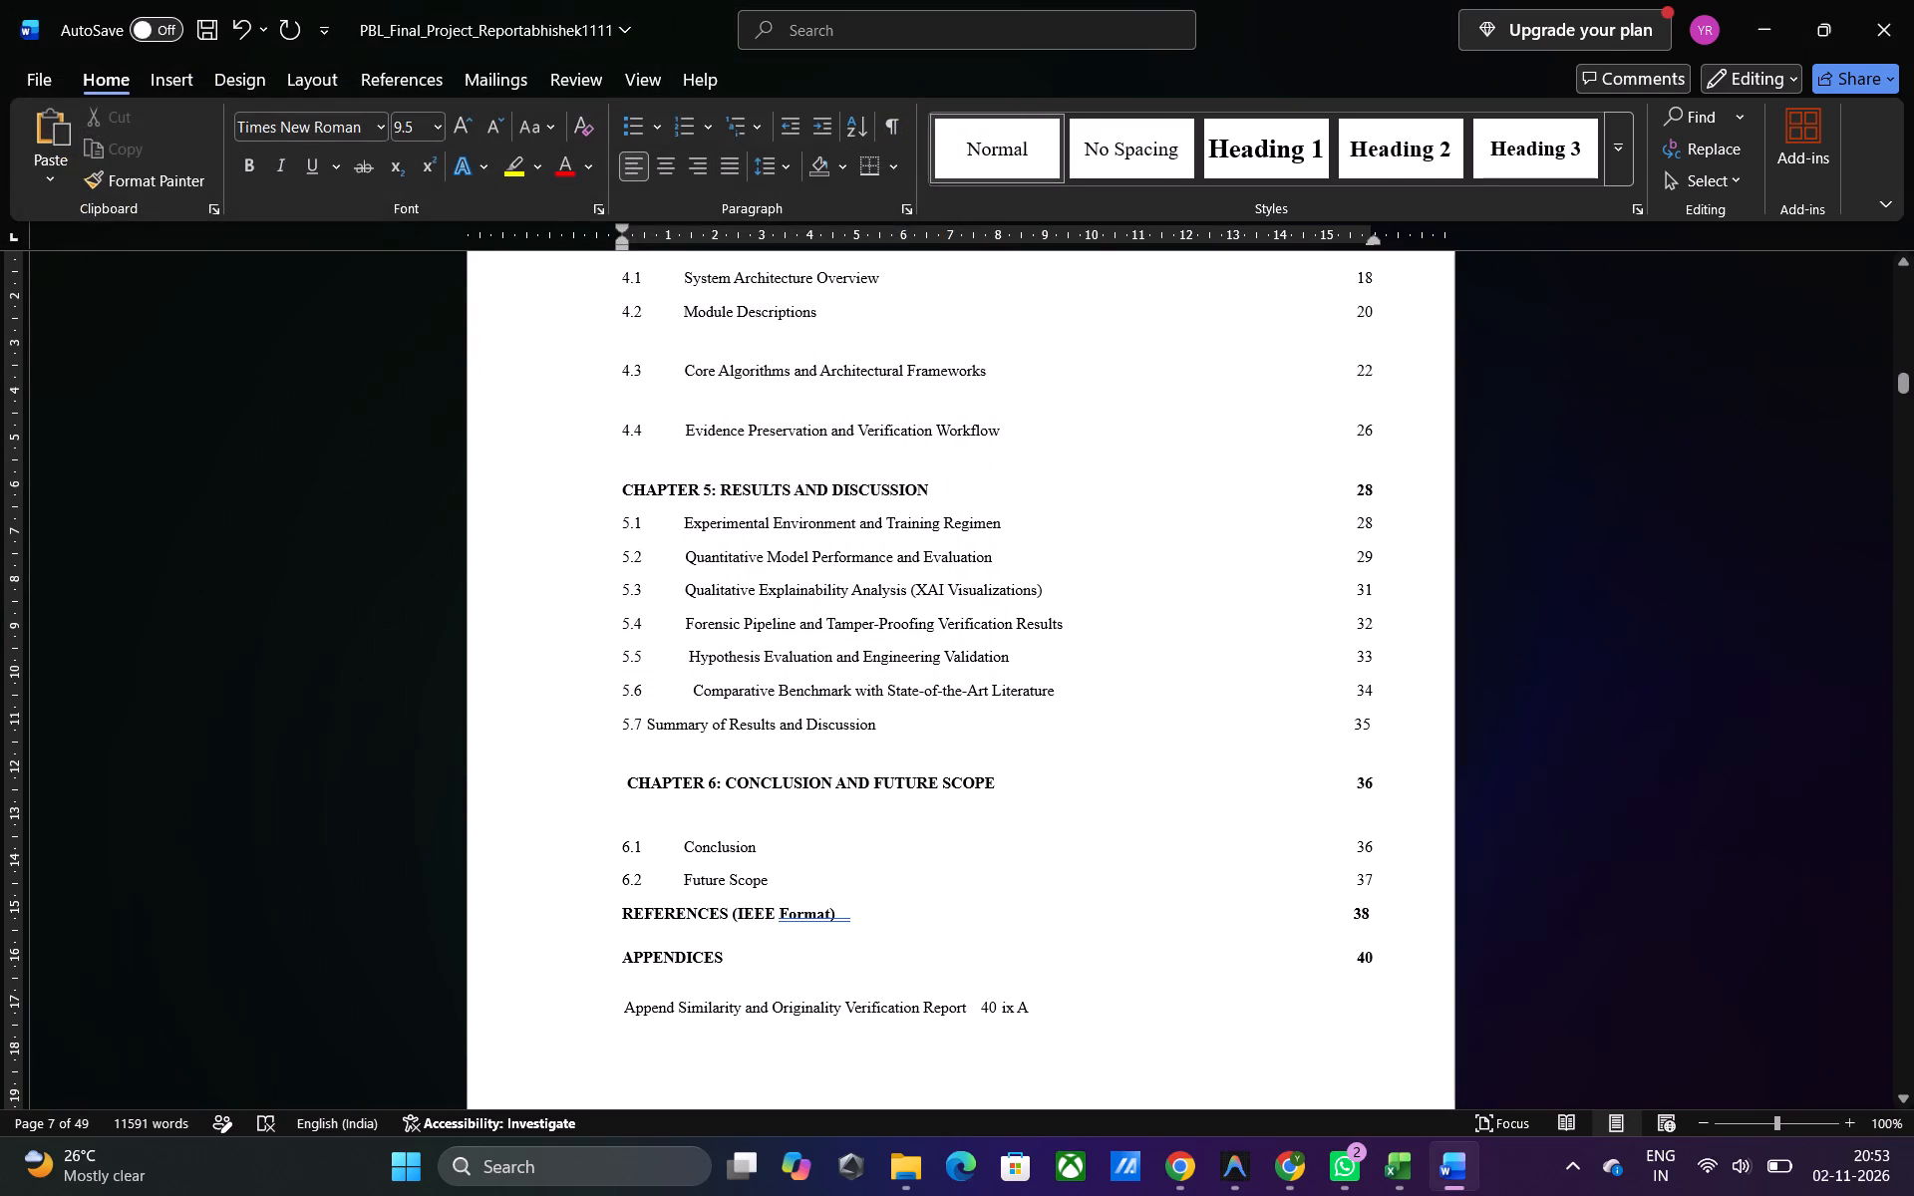
{"action": "key", "text": "BackSpace"}
{"action": "key", "text": "BackSpace"}
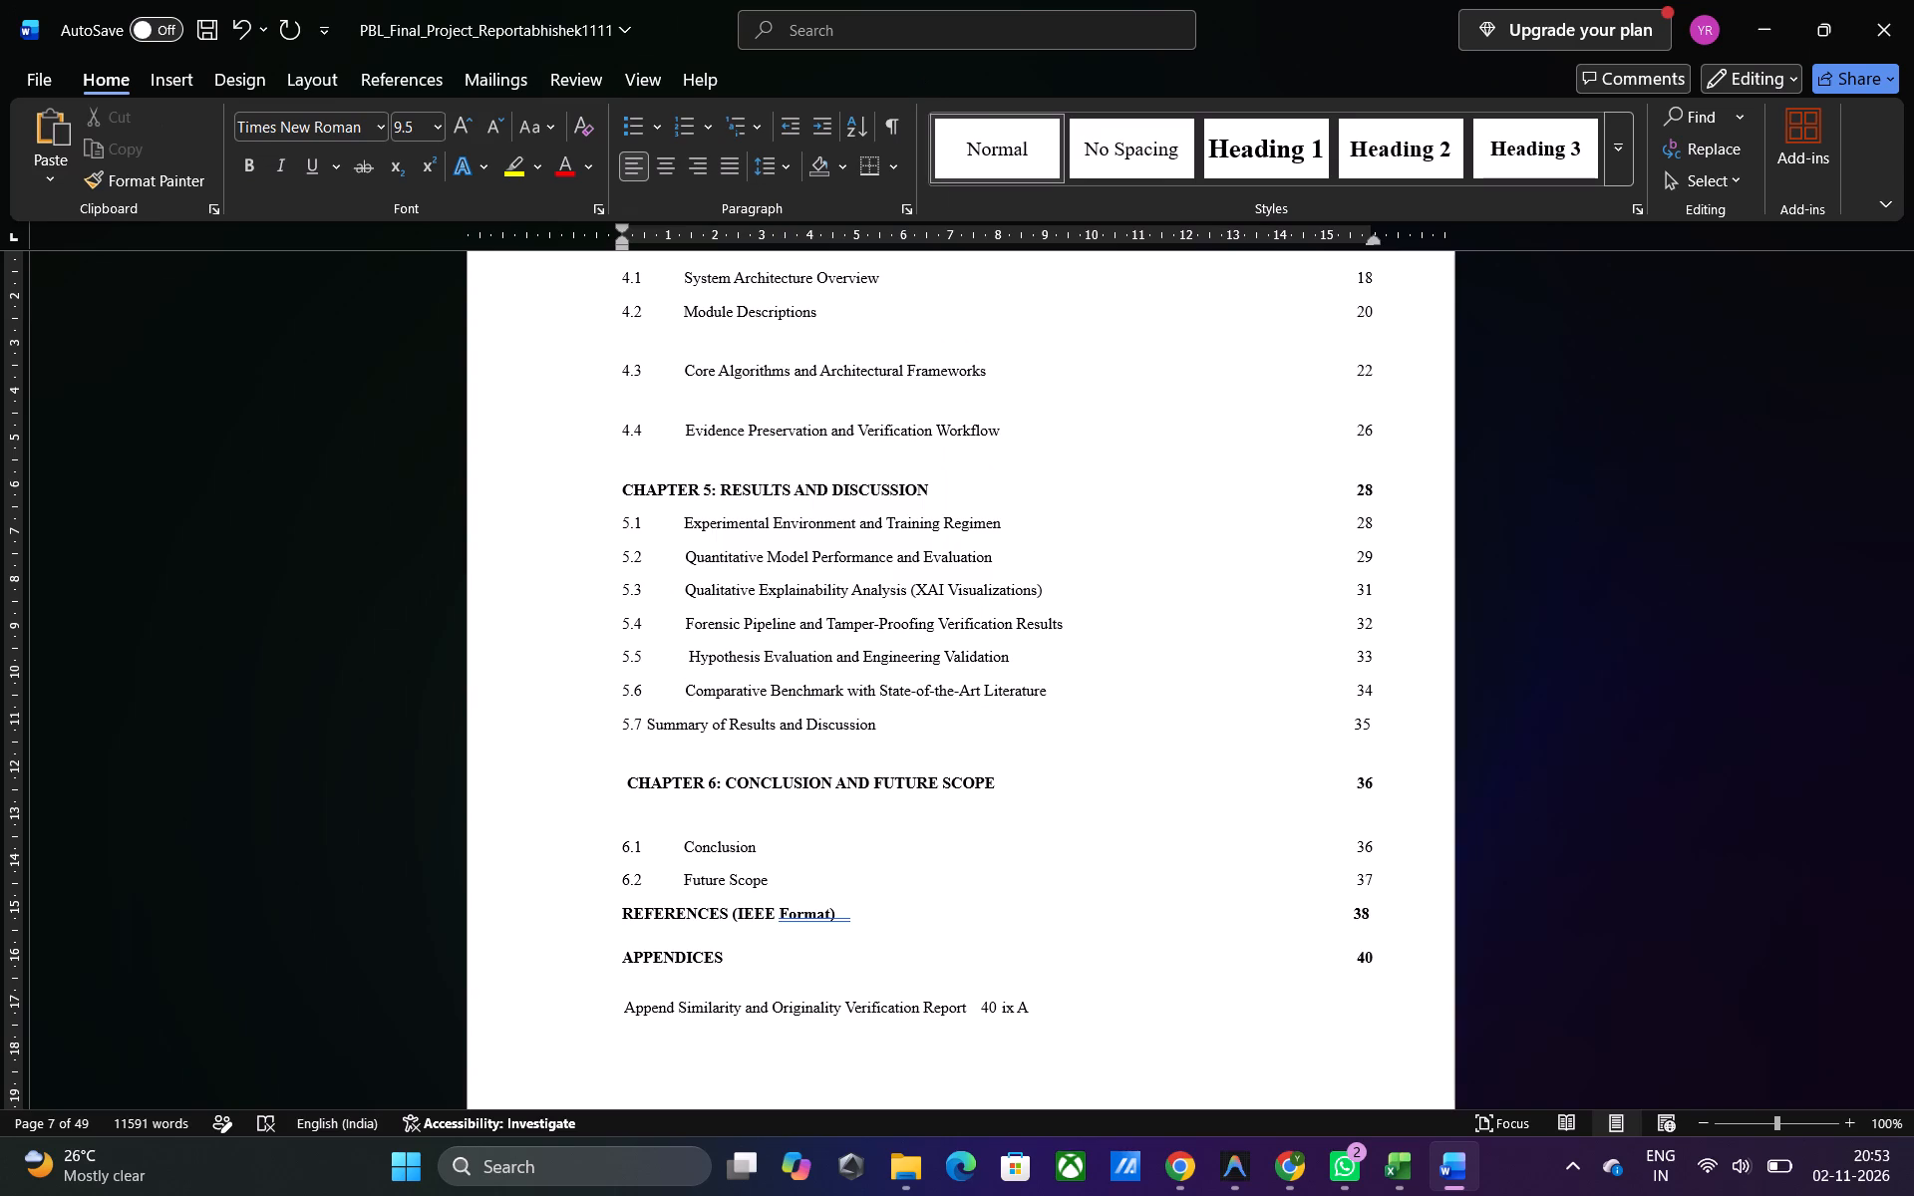
Remove one extra space before the entry 5.5 title so it lines up with the neighbouring titles.
{"action": "left_click", "coordinate": [686, 661]}
{"action": "key", "text": "BackSpace"}
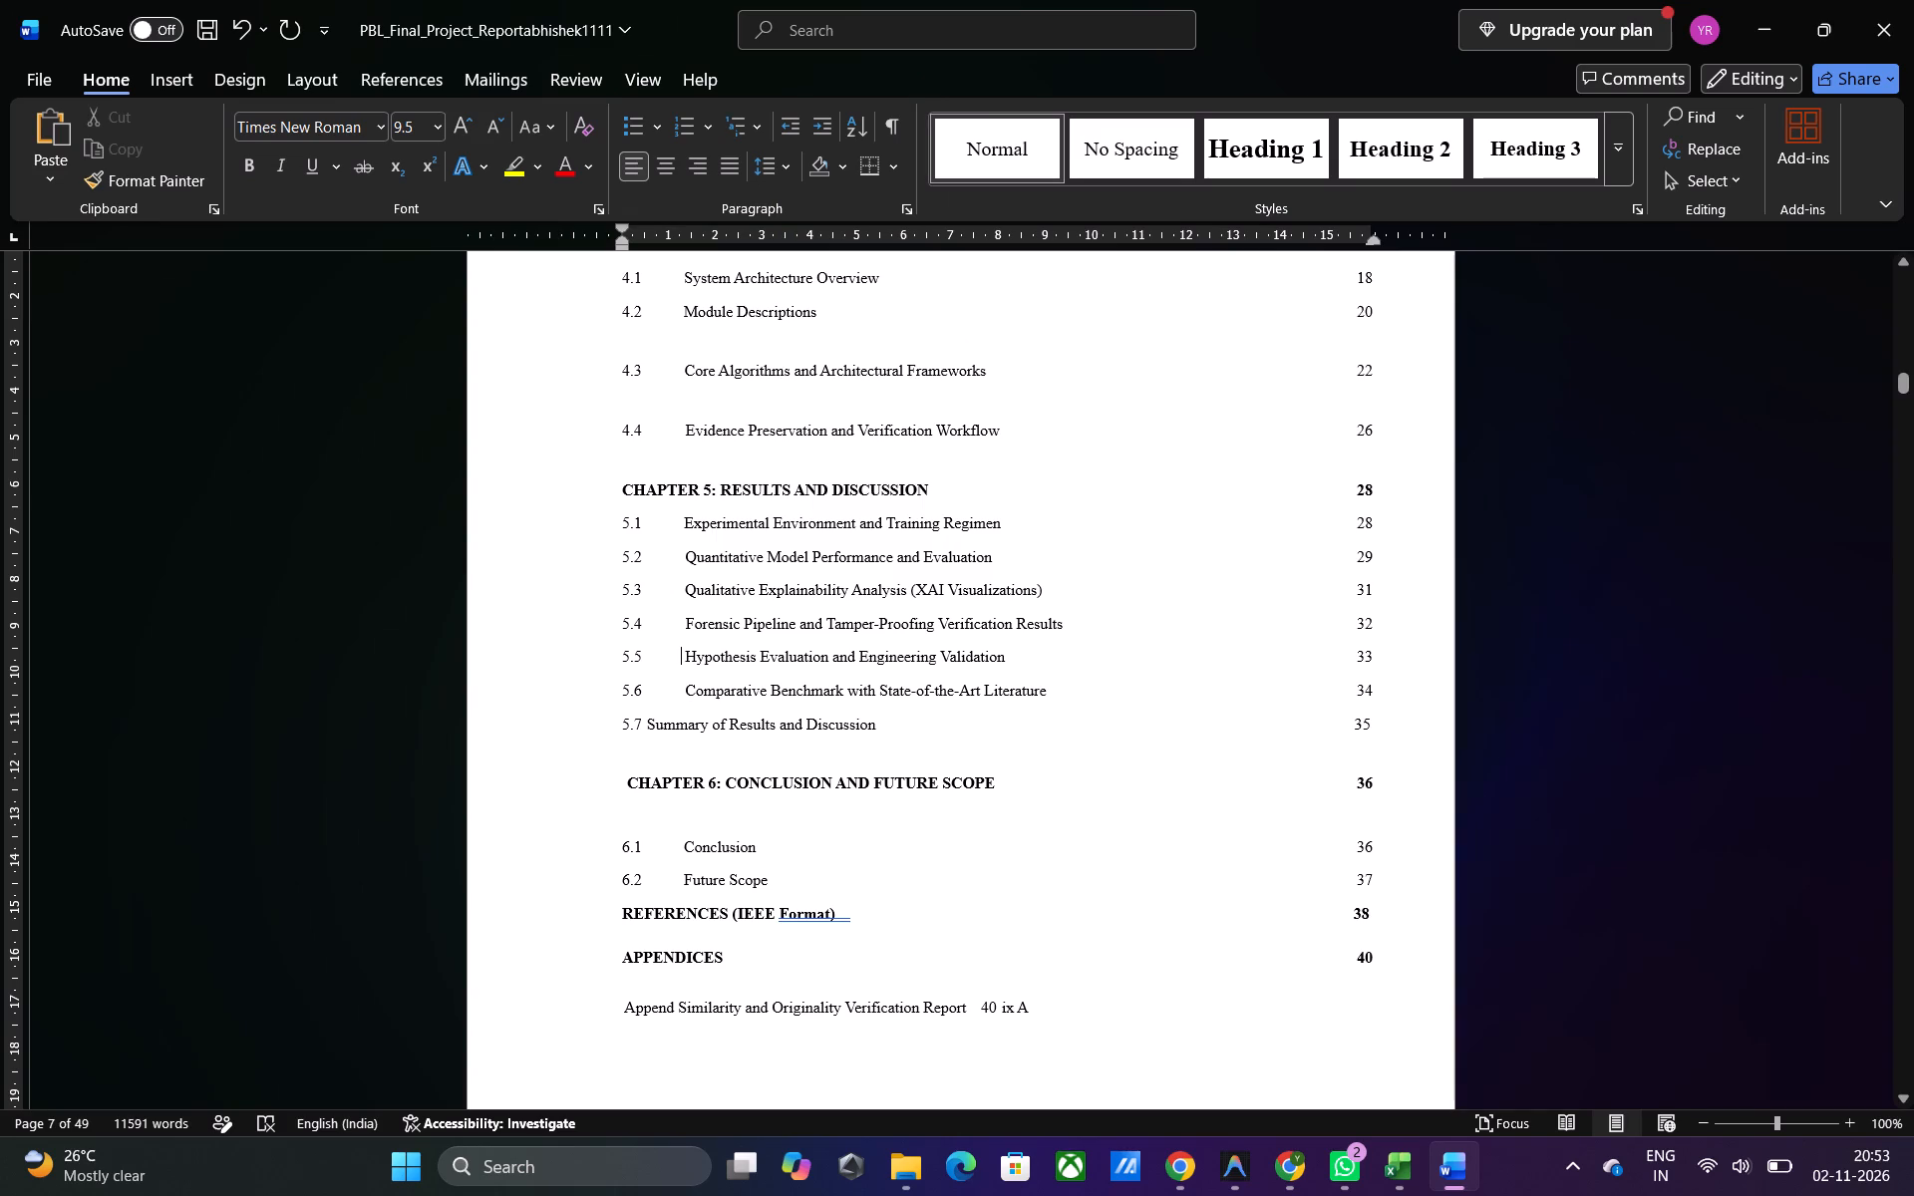
{"action": "key", "text": "Right"}
{"action": "key", "text": "Down"}
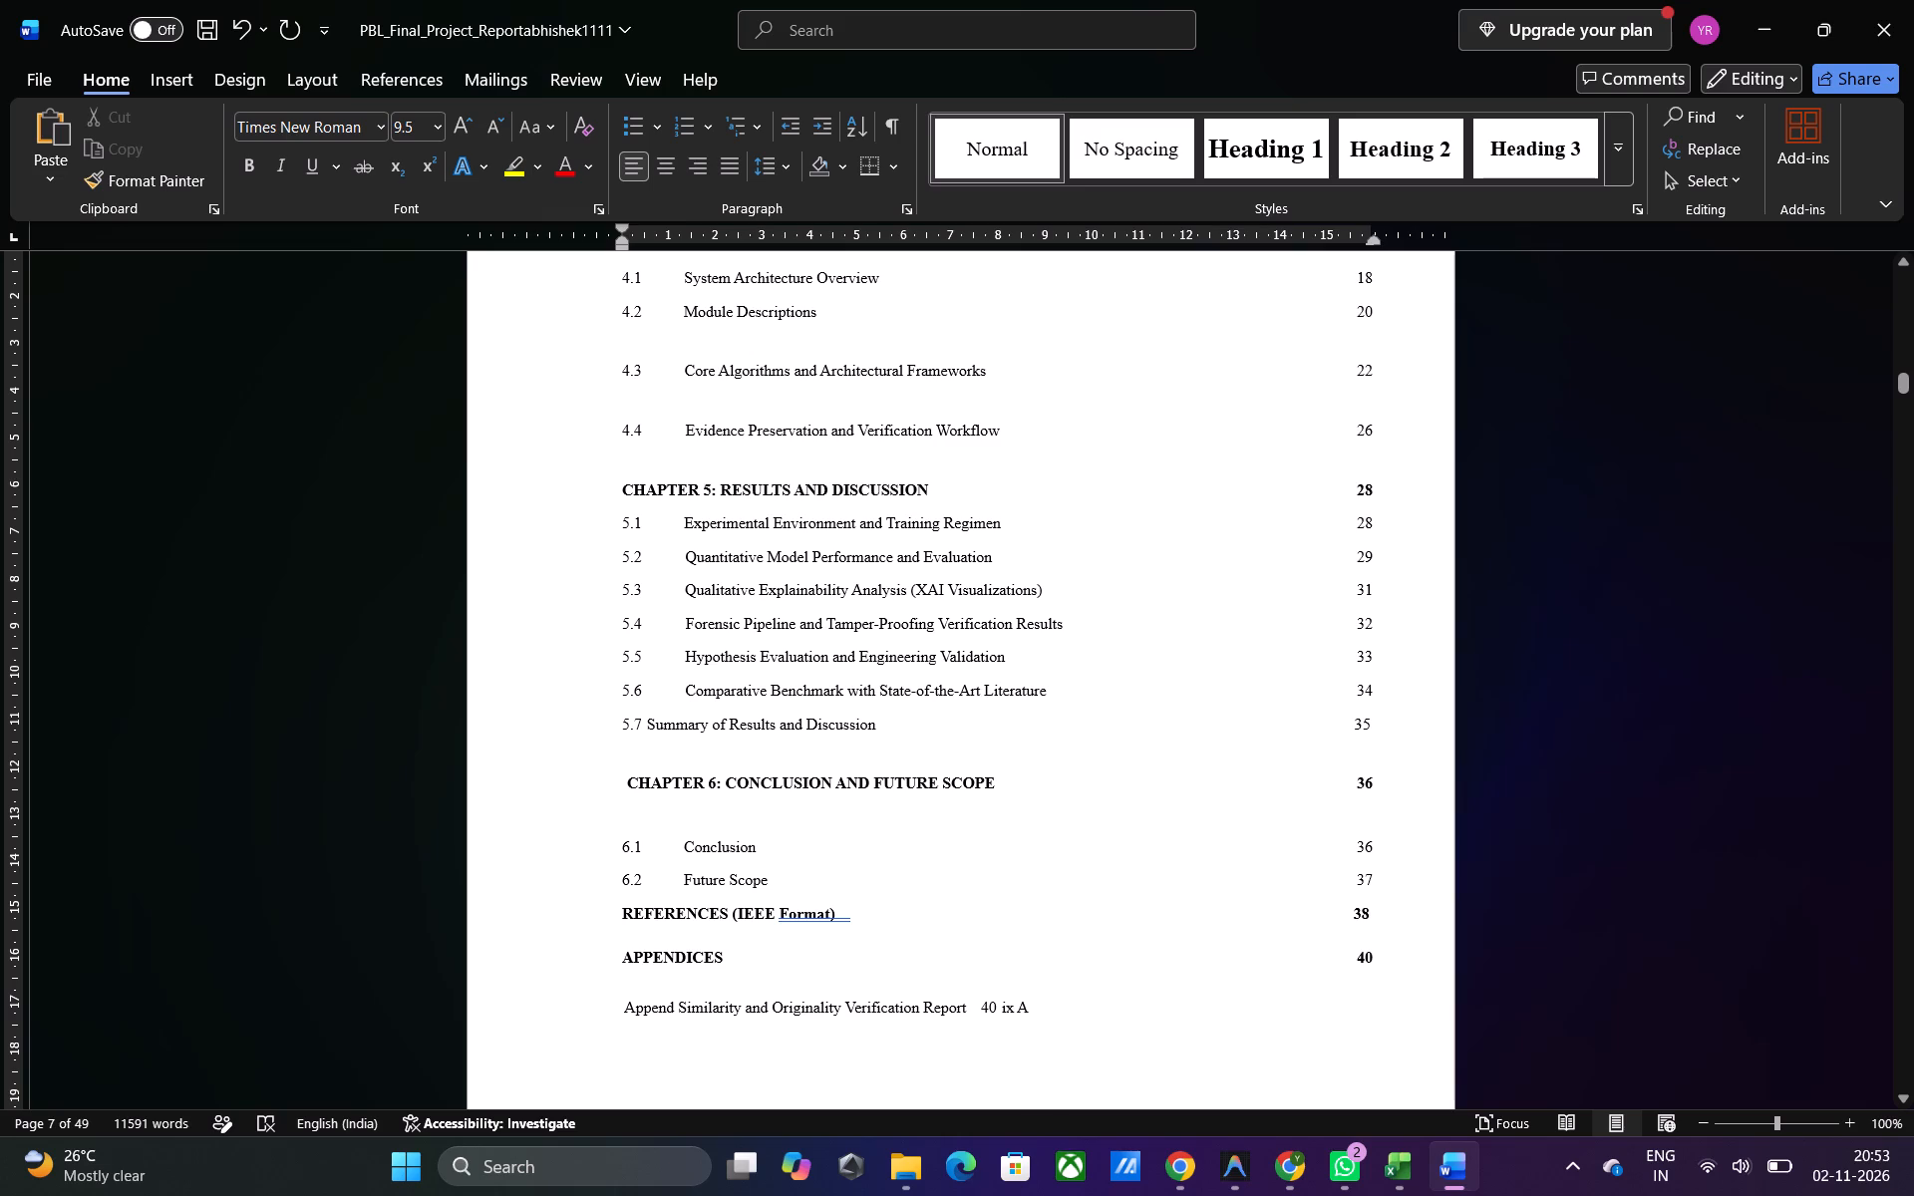
Add spaces before "Summary of Results and Discussion" in entry 5.7 and trim the gap before page number 35 to keep it on one line.
{"action": "left_click", "coordinate": [646, 728]}
{"action": "key", "text": "space"}
{"action": "key", "text": "space"}
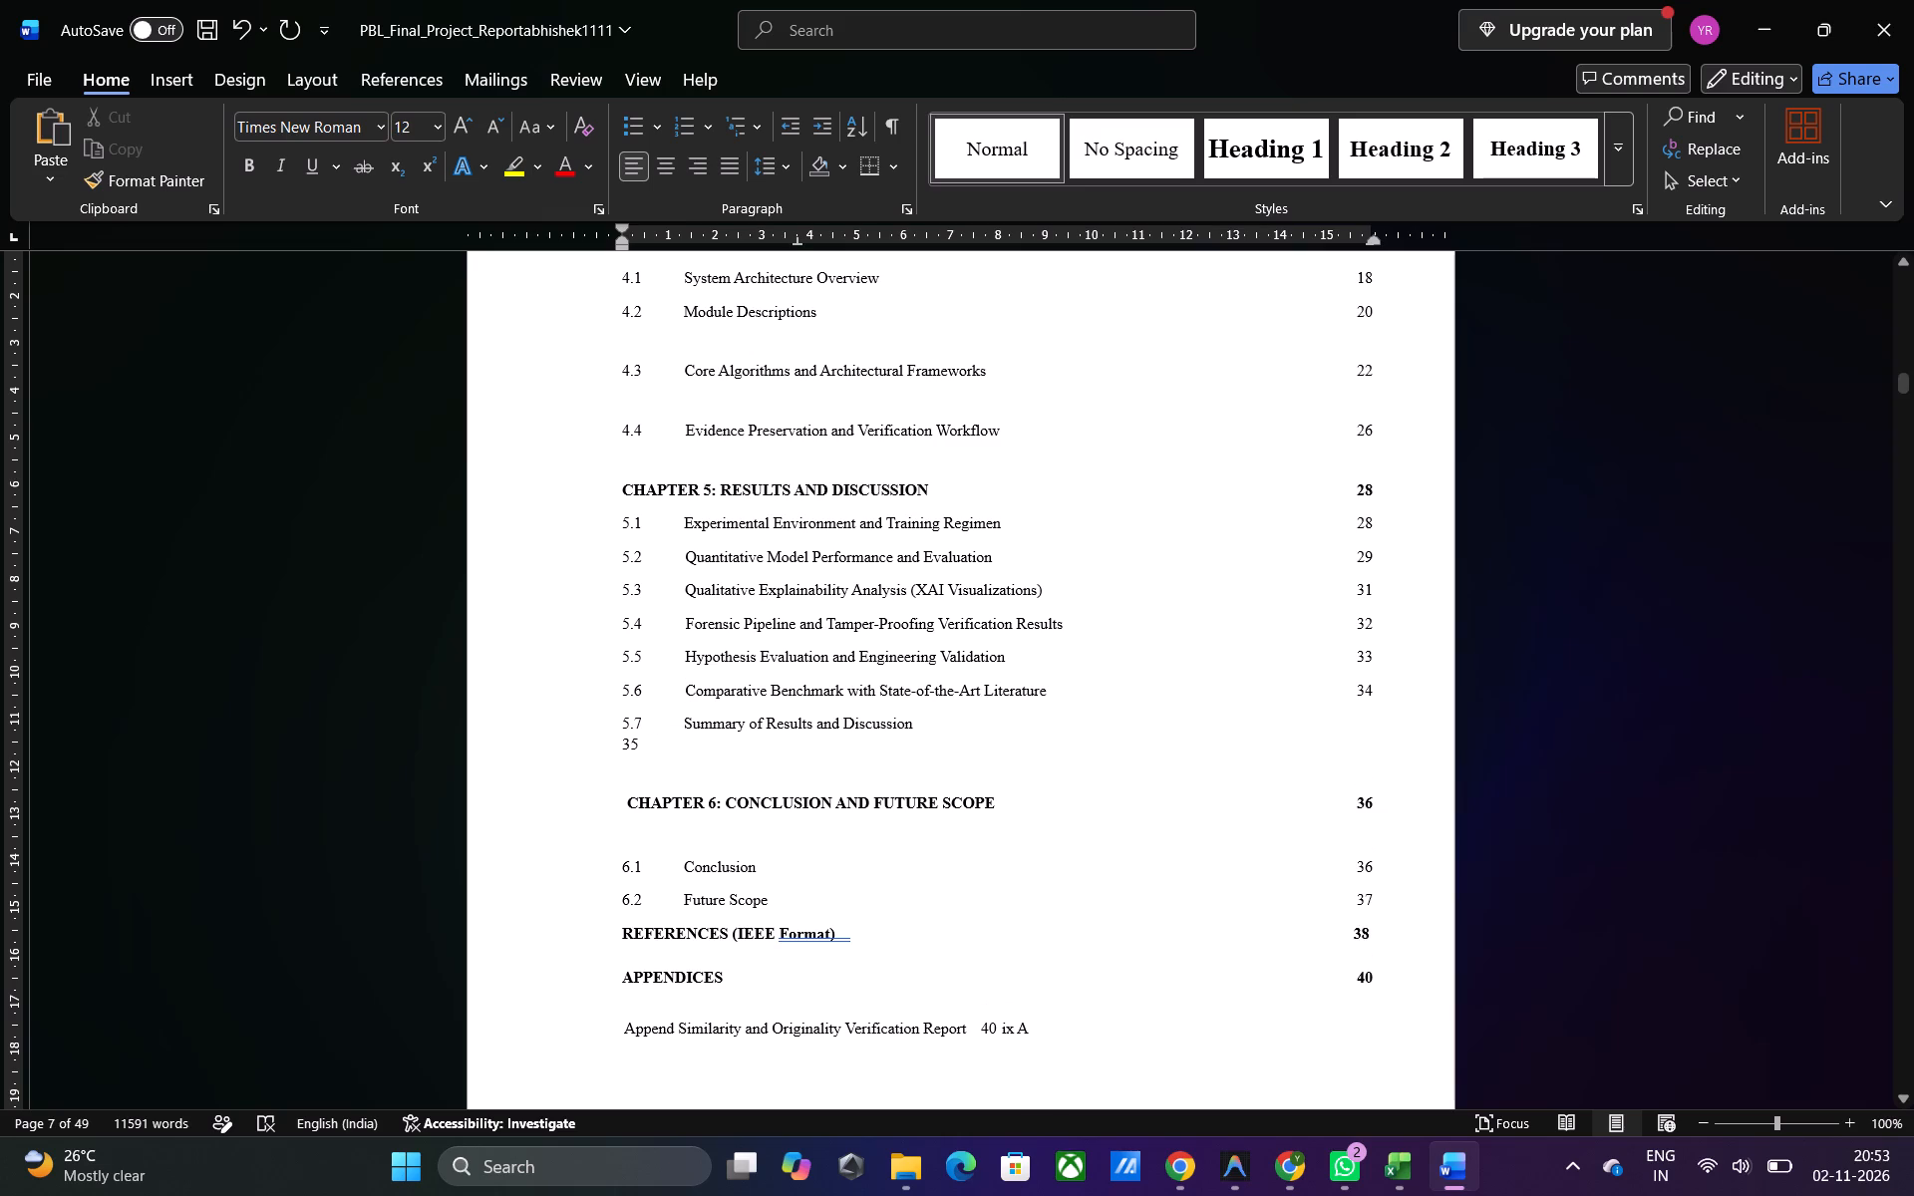
{"action": "left_click", "coordinate": [623, 753]}
{"action": "key", "text": "BackSpace"}
{"action": "key", "text": "BackSpace"}
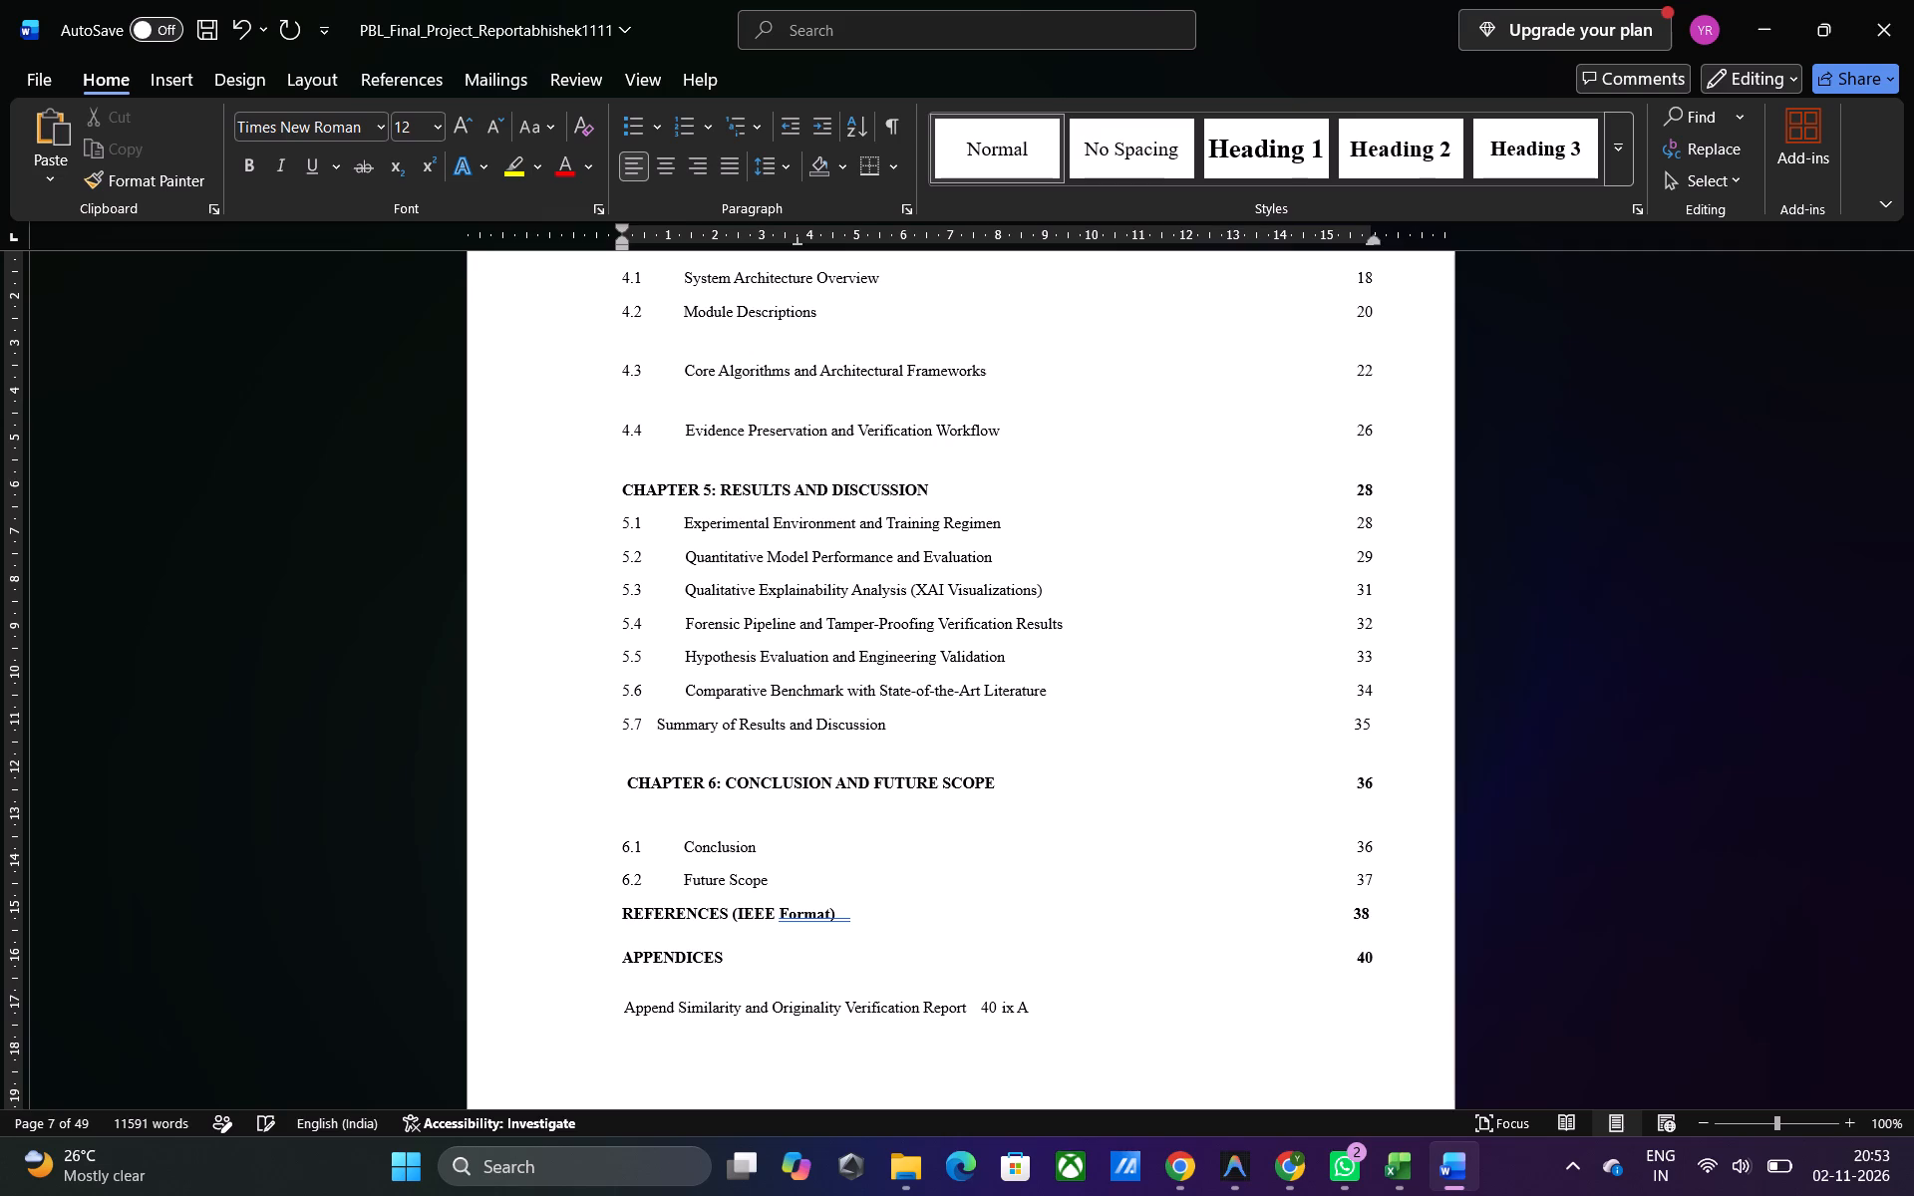
{"action": "key", "text": "BackSpace"}
{"action": "key", "text": "BackSpace"}
{"action": "key", "text": "BackSpace"}
{"action": "key", "text": "BackSpace"}
{"action": "key", "text": "BackSpace"}
{"action": "key", "text": "Down"}
Indent the entry 5.7 title with five more spaces, keeping page number 35 on the same line.
{"action": "left_click", "coordinate": [652, 731]}
{"action": "key", "text": "space"}
{"action": "key", "text": "space"}
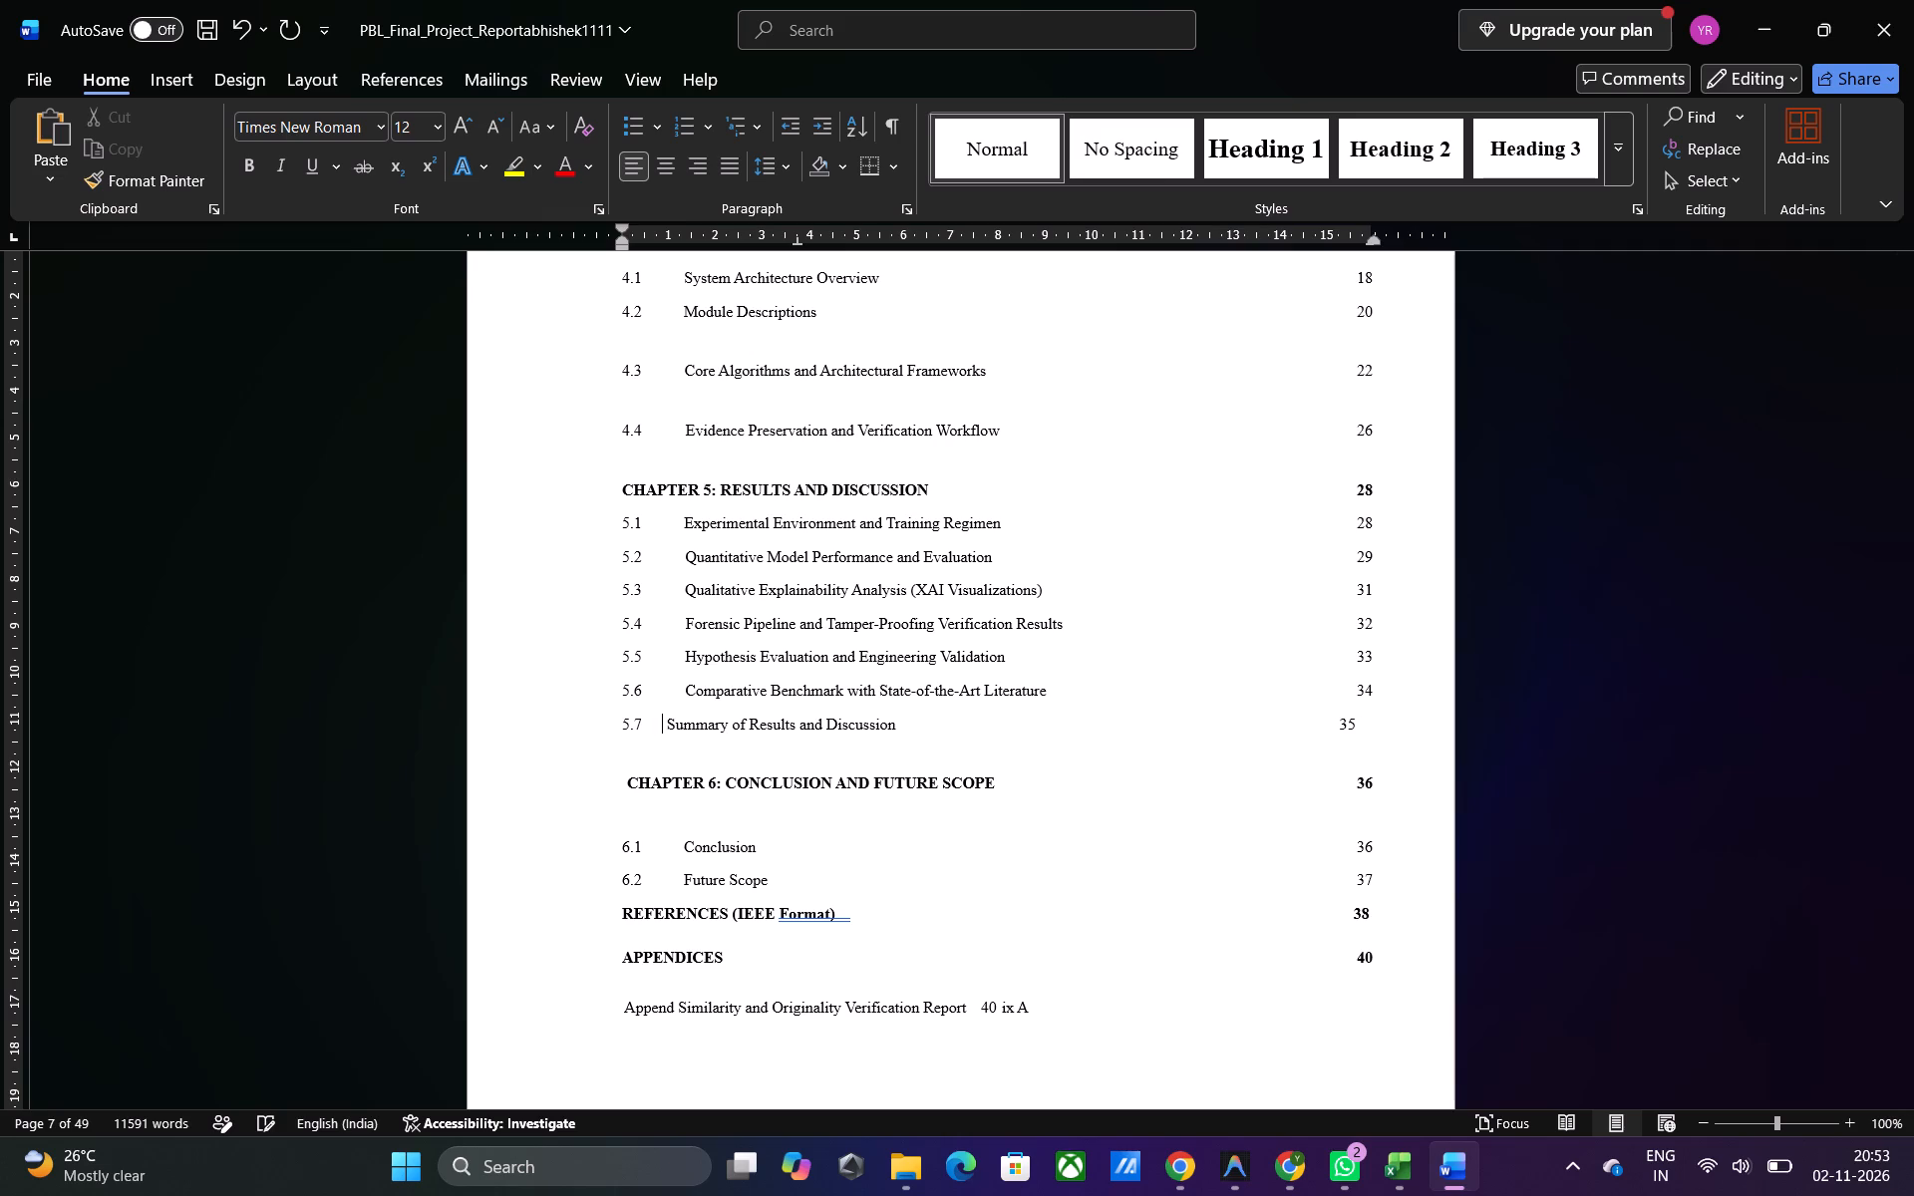
{"action": "key", "text": "space"}
{"action": "key", "text": "space"}
{"action": "key", "text": "space"}
{"action": "key", "text": "space"}
{"action": "key", "text": "space"}
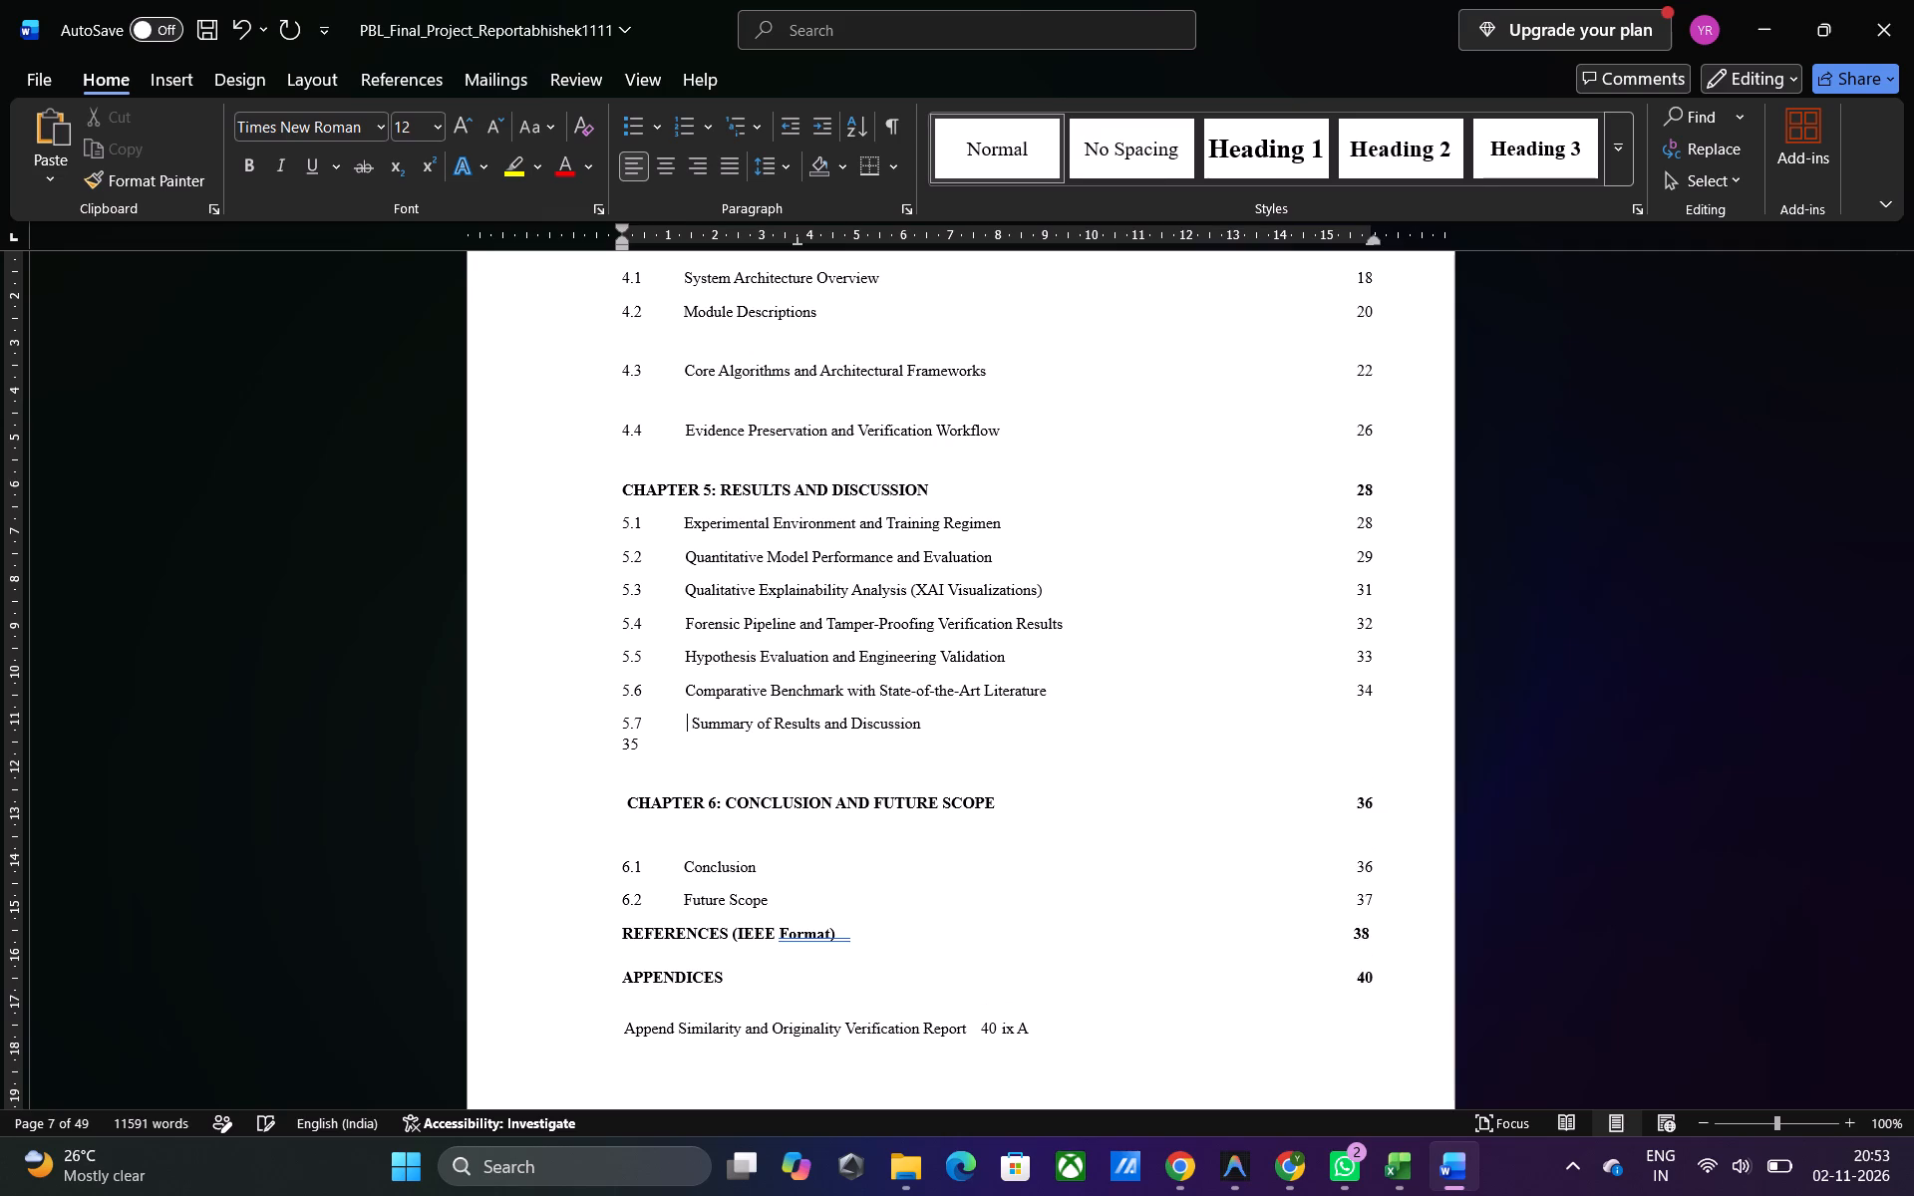
{"action": "key", "text": "BackSpace"}
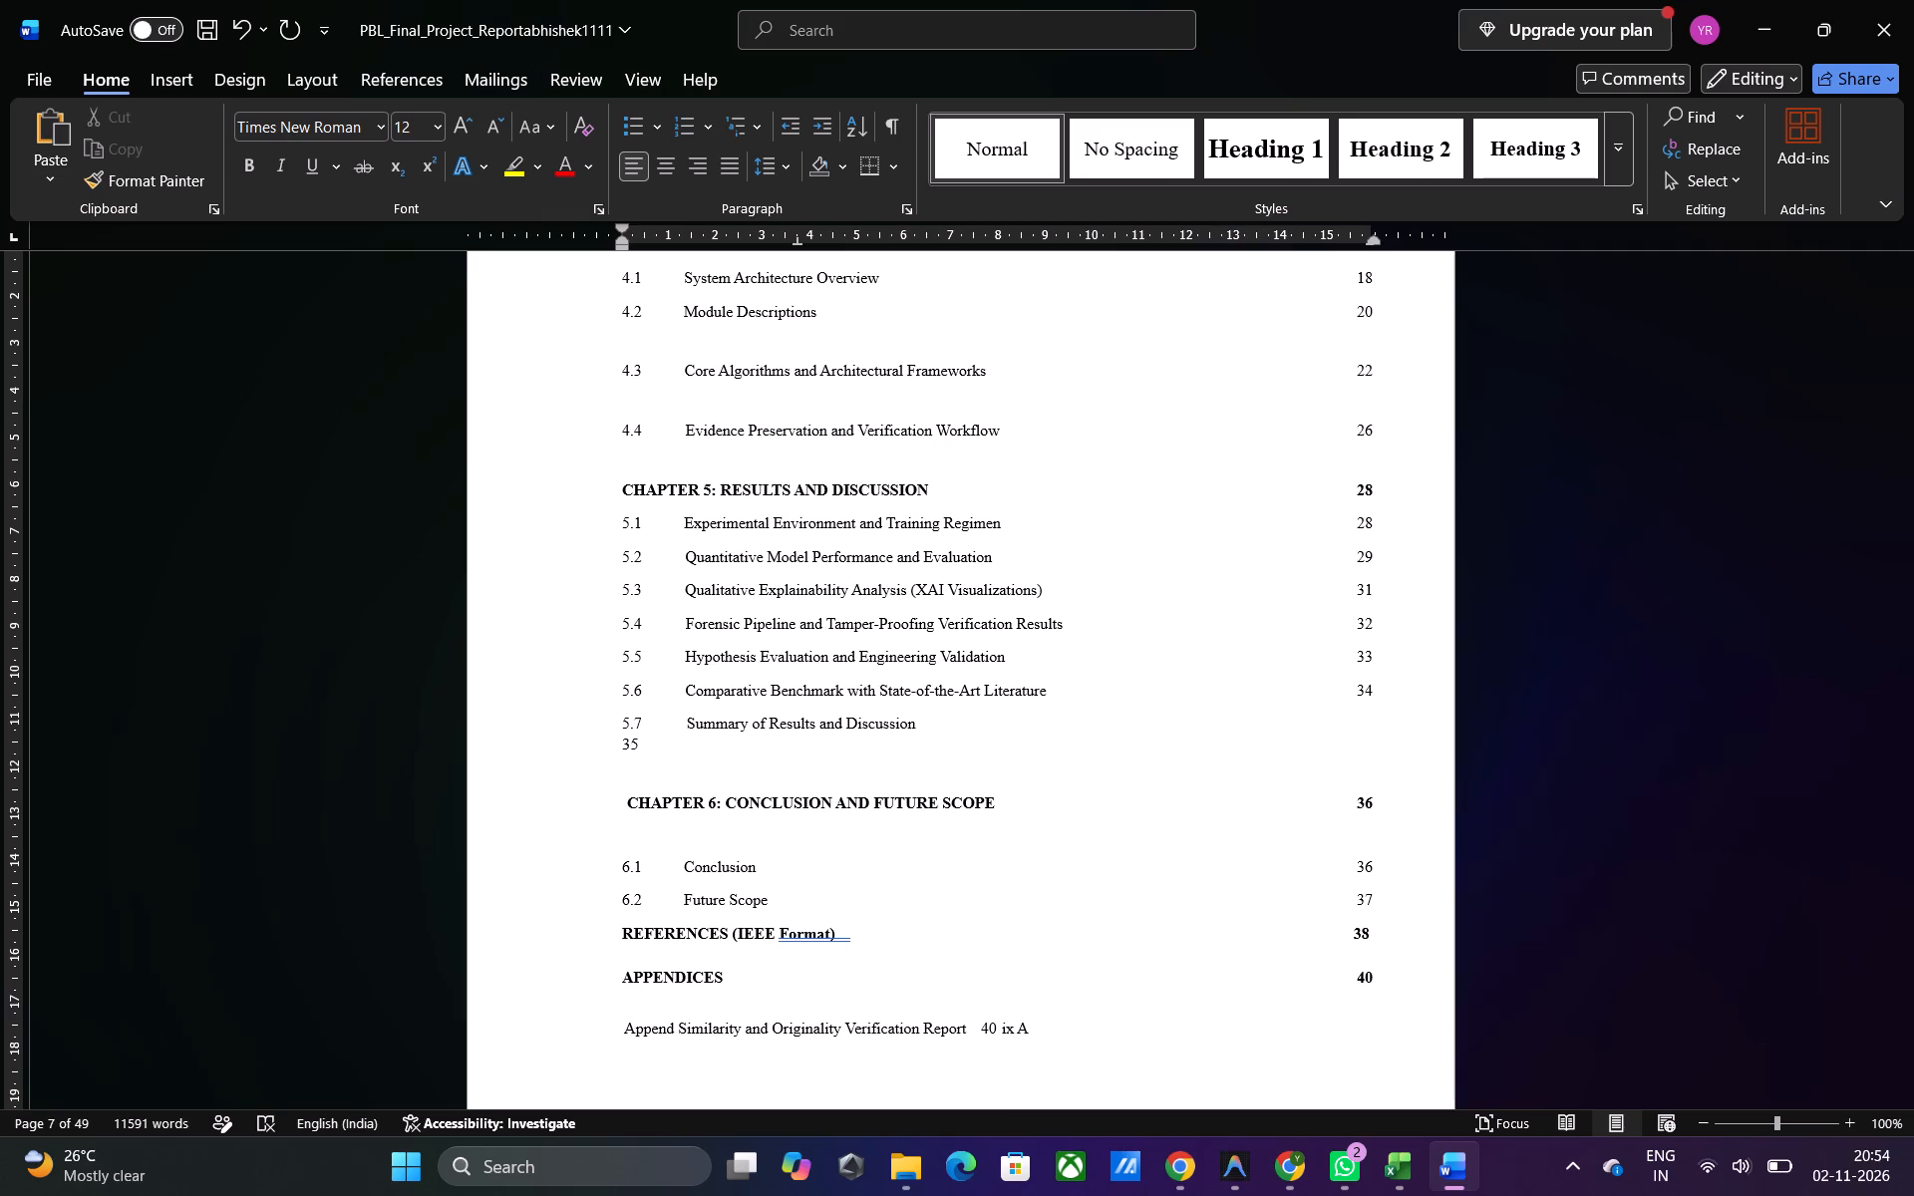
{"action": "key", "text": "BackSpace"}
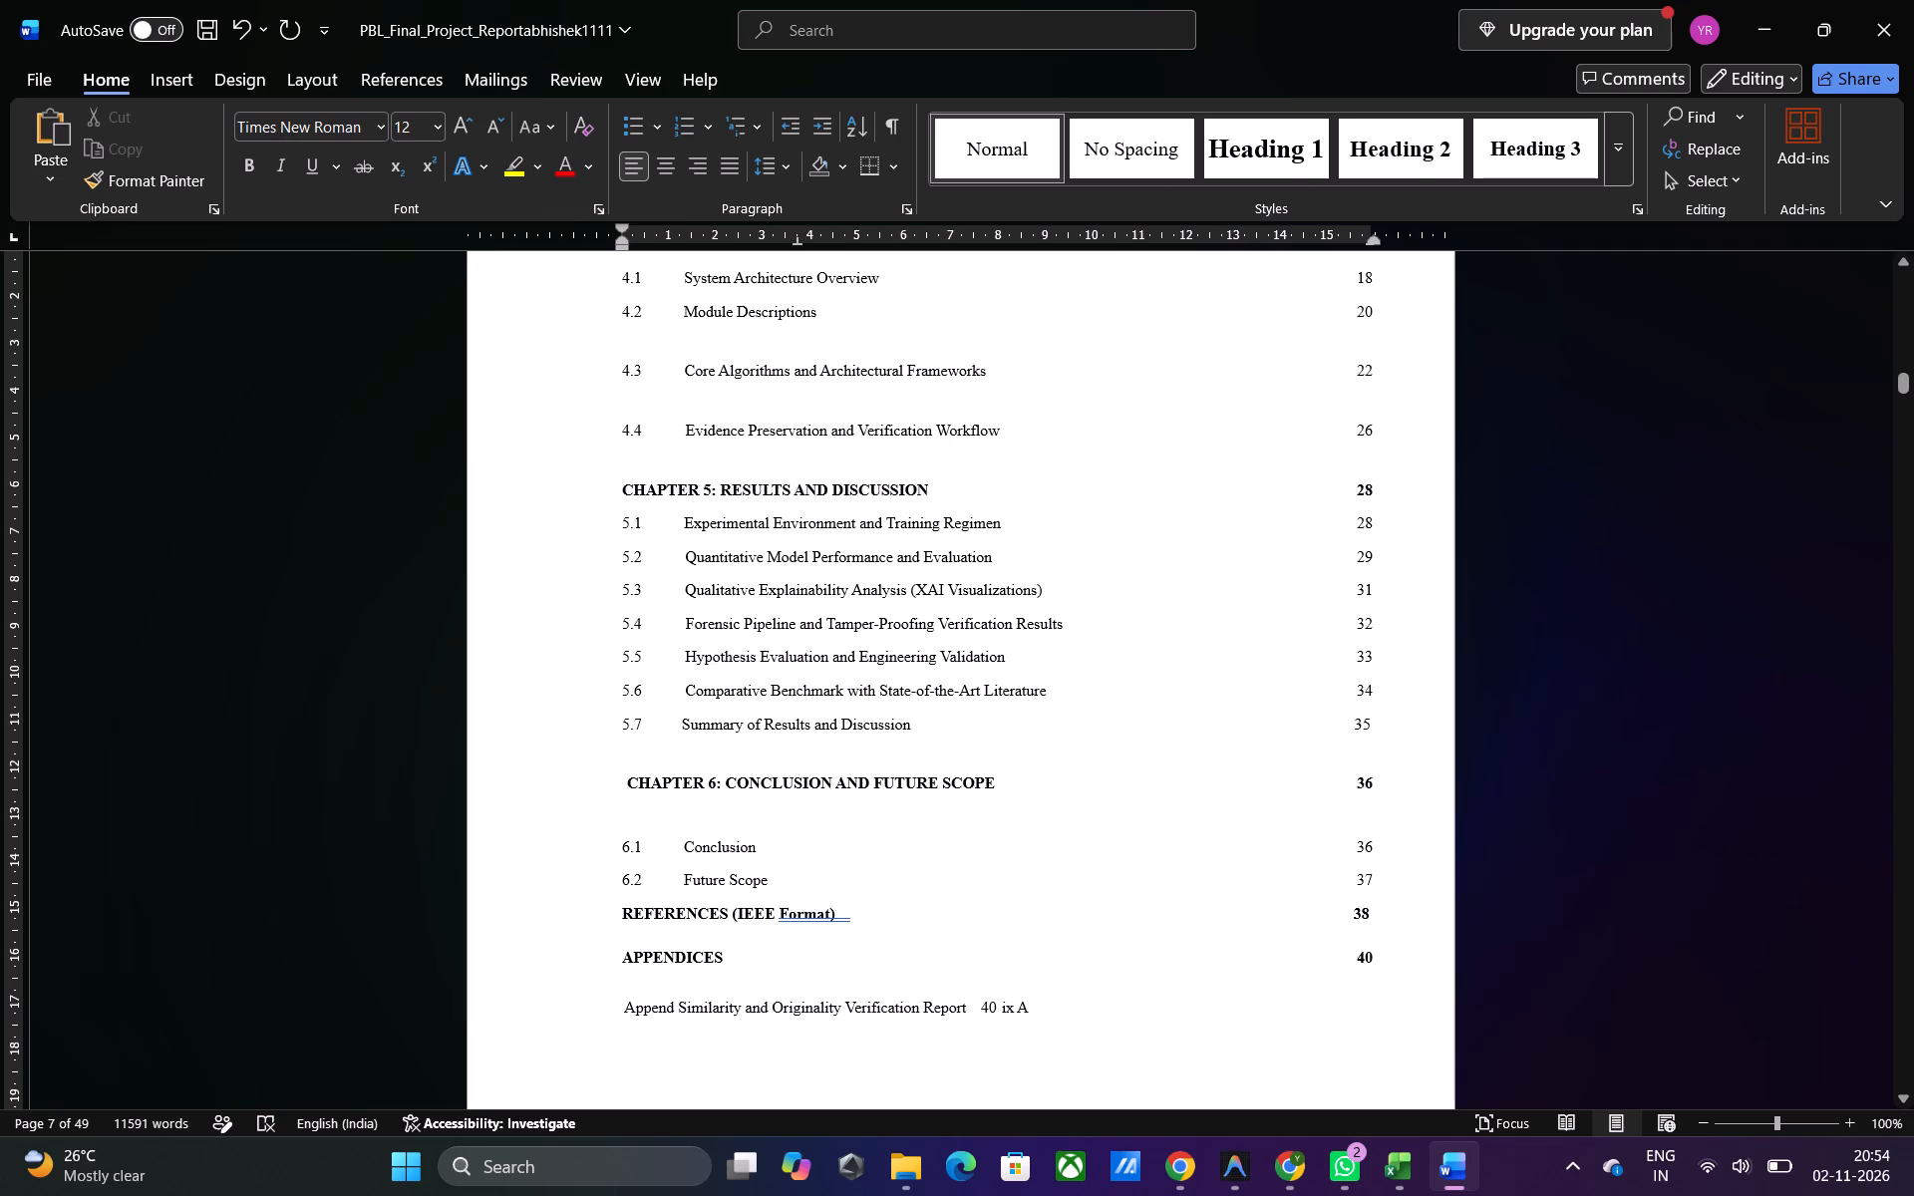
Remove one space before page number 35 and add one before the entry 5.7 title to finish its alignment.
{"action": "left_click", "coordinate": [1318, 741]}
{"action": "left_click", "coordinate": [1318, 741]}
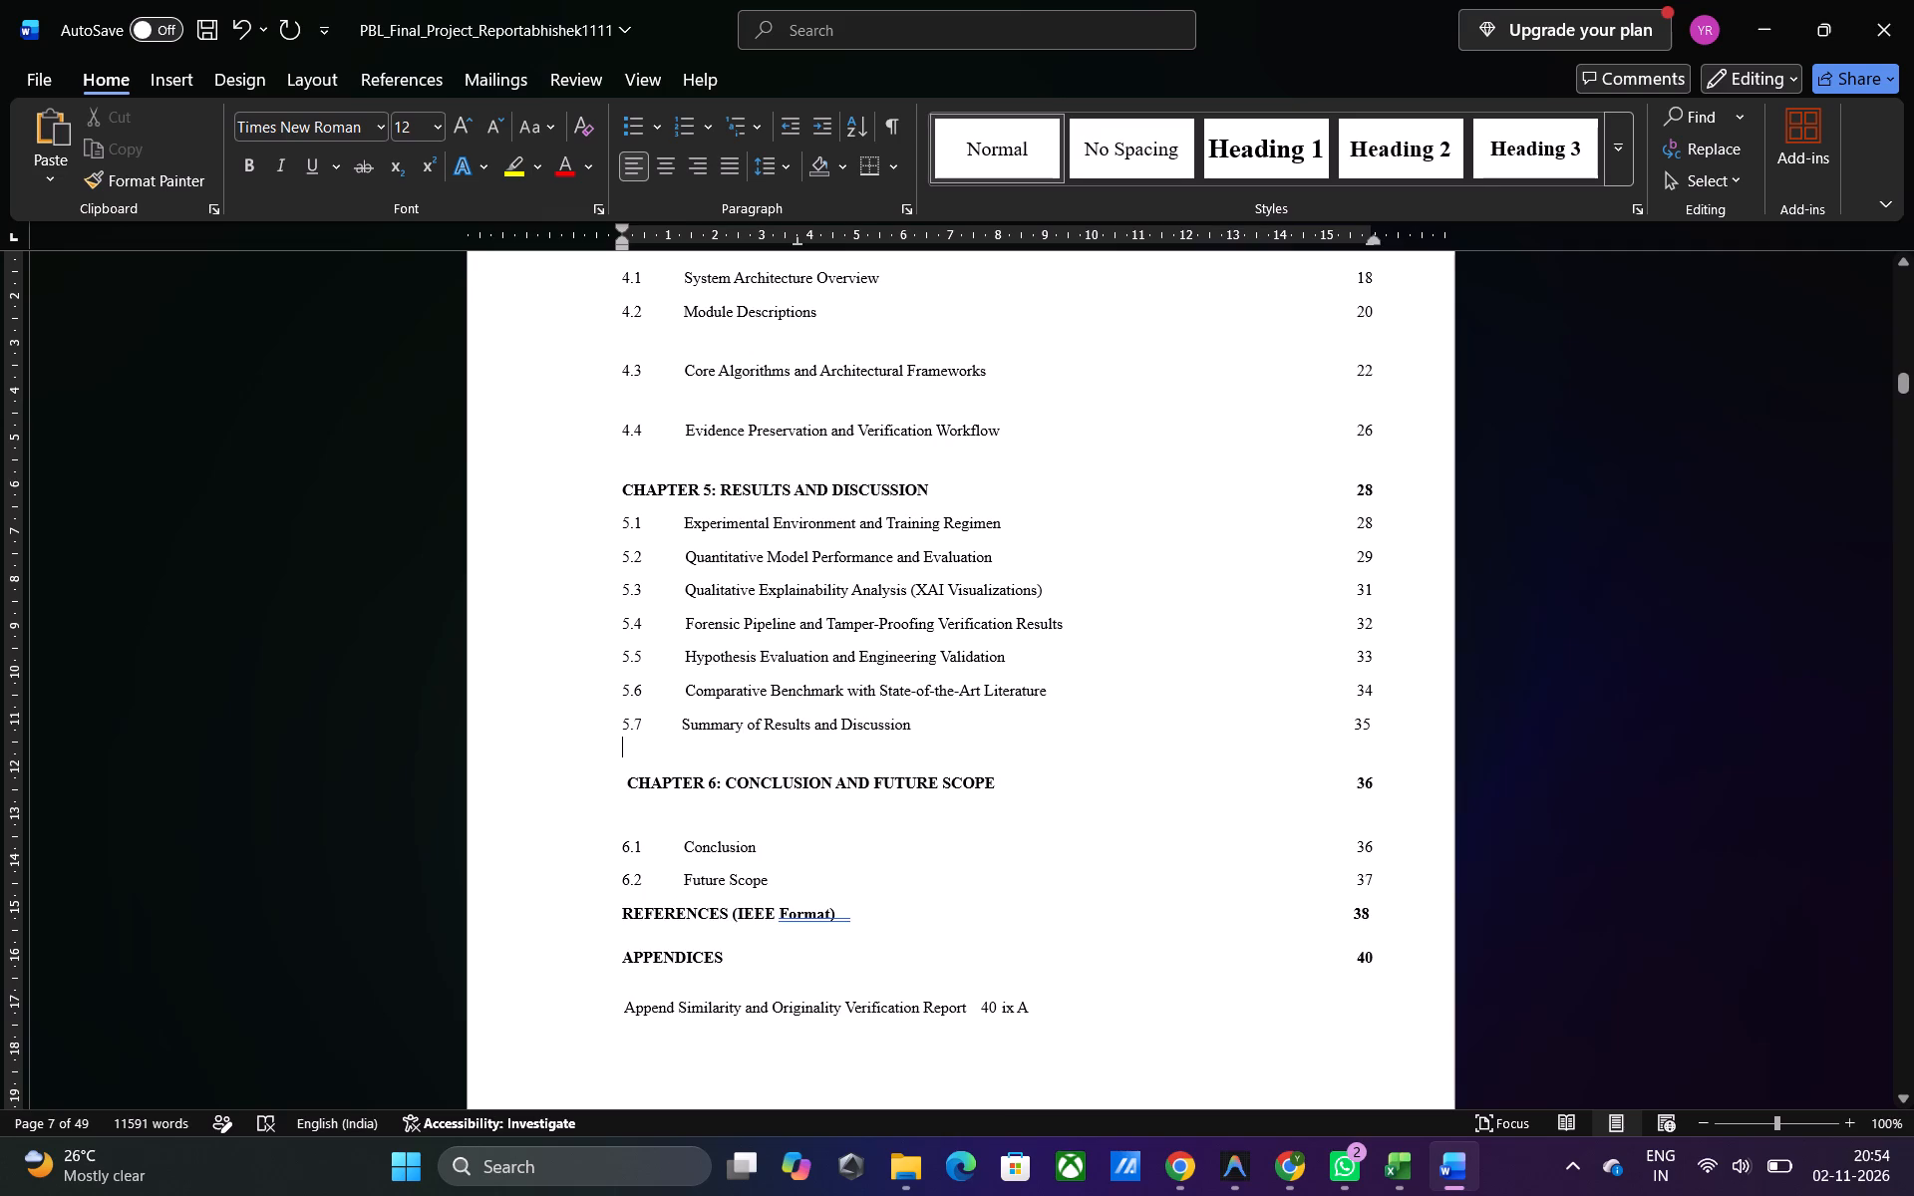
{"action": "left_click", "coordinate": [1321, 729]}
{"action": "key", "text": "BackSpace"}
{"action": "left_click", "coordinate": [679, 729]}
{"action": "key", "text": "space"}
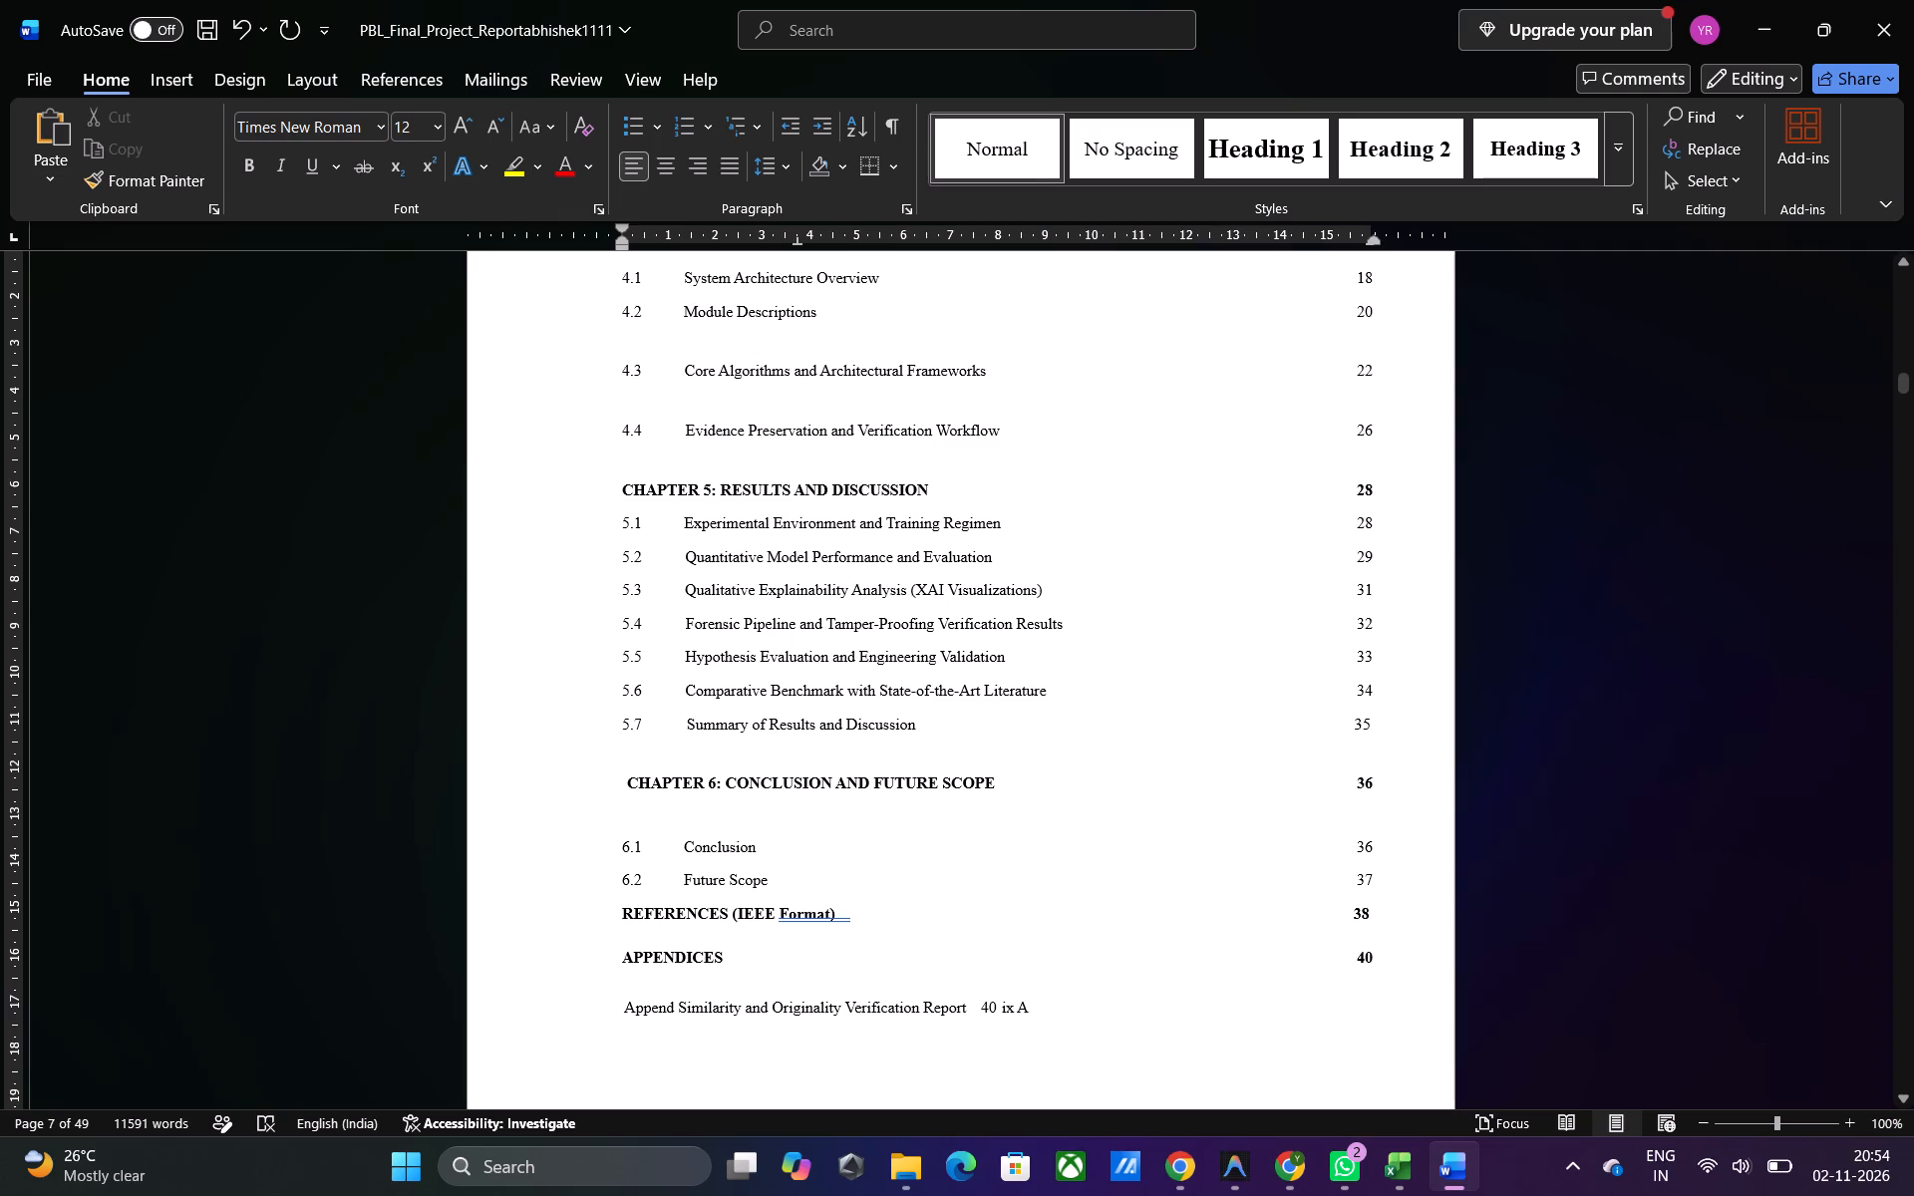
Review the rest of the table of contents, the lists of tables and figures, and the List of Abbreviations.
{"action": "scroll", "coordinate": [1030, 769], "scroll_direction": "down", "scroll_amount": 1}
{"action": "scroll", "coordinate": [1030, 769], "scroll_direction": "up", "scroll_amount": 1}
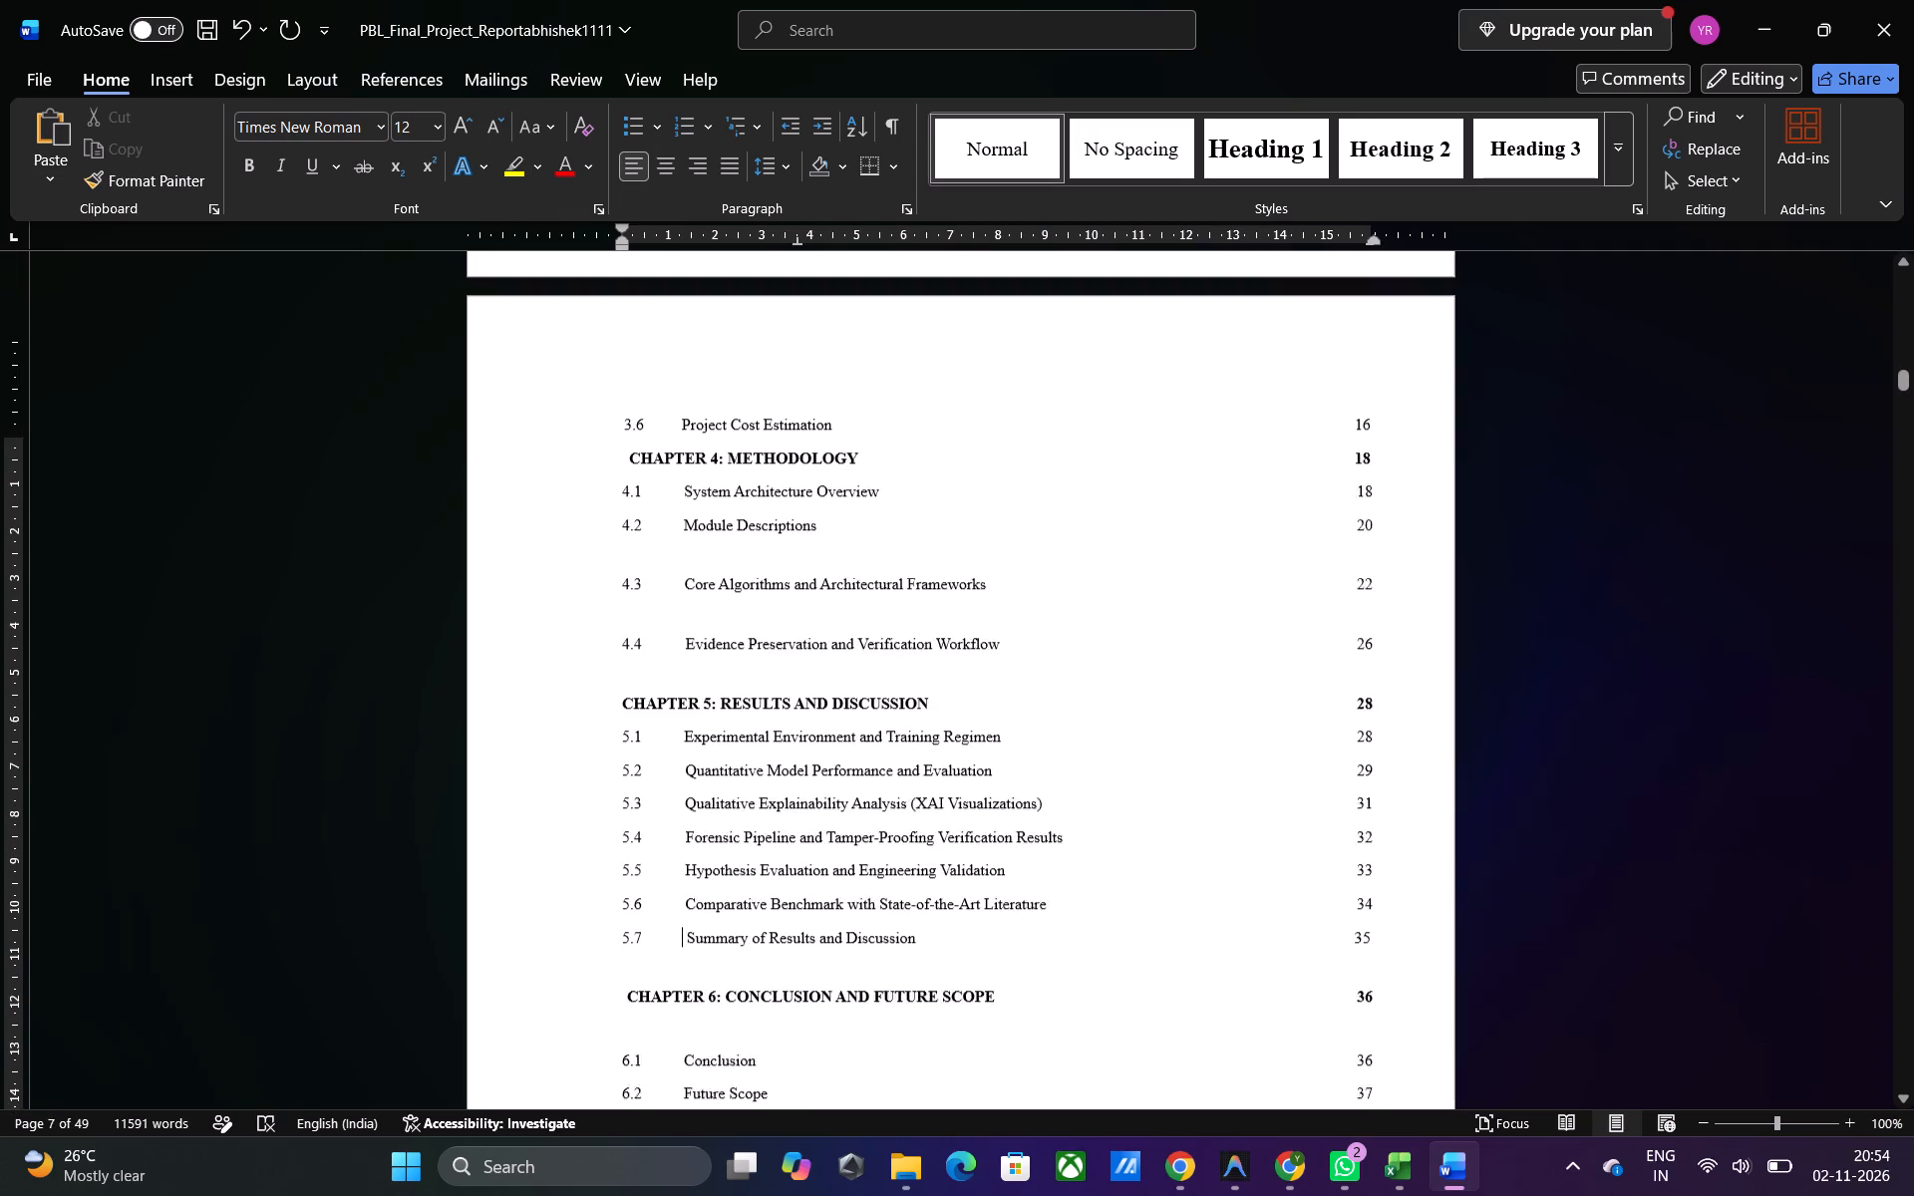
{"action": "scroll", "coordinate": [1029, 711], "scroll_direction": "up", "scroll_amount": 1}
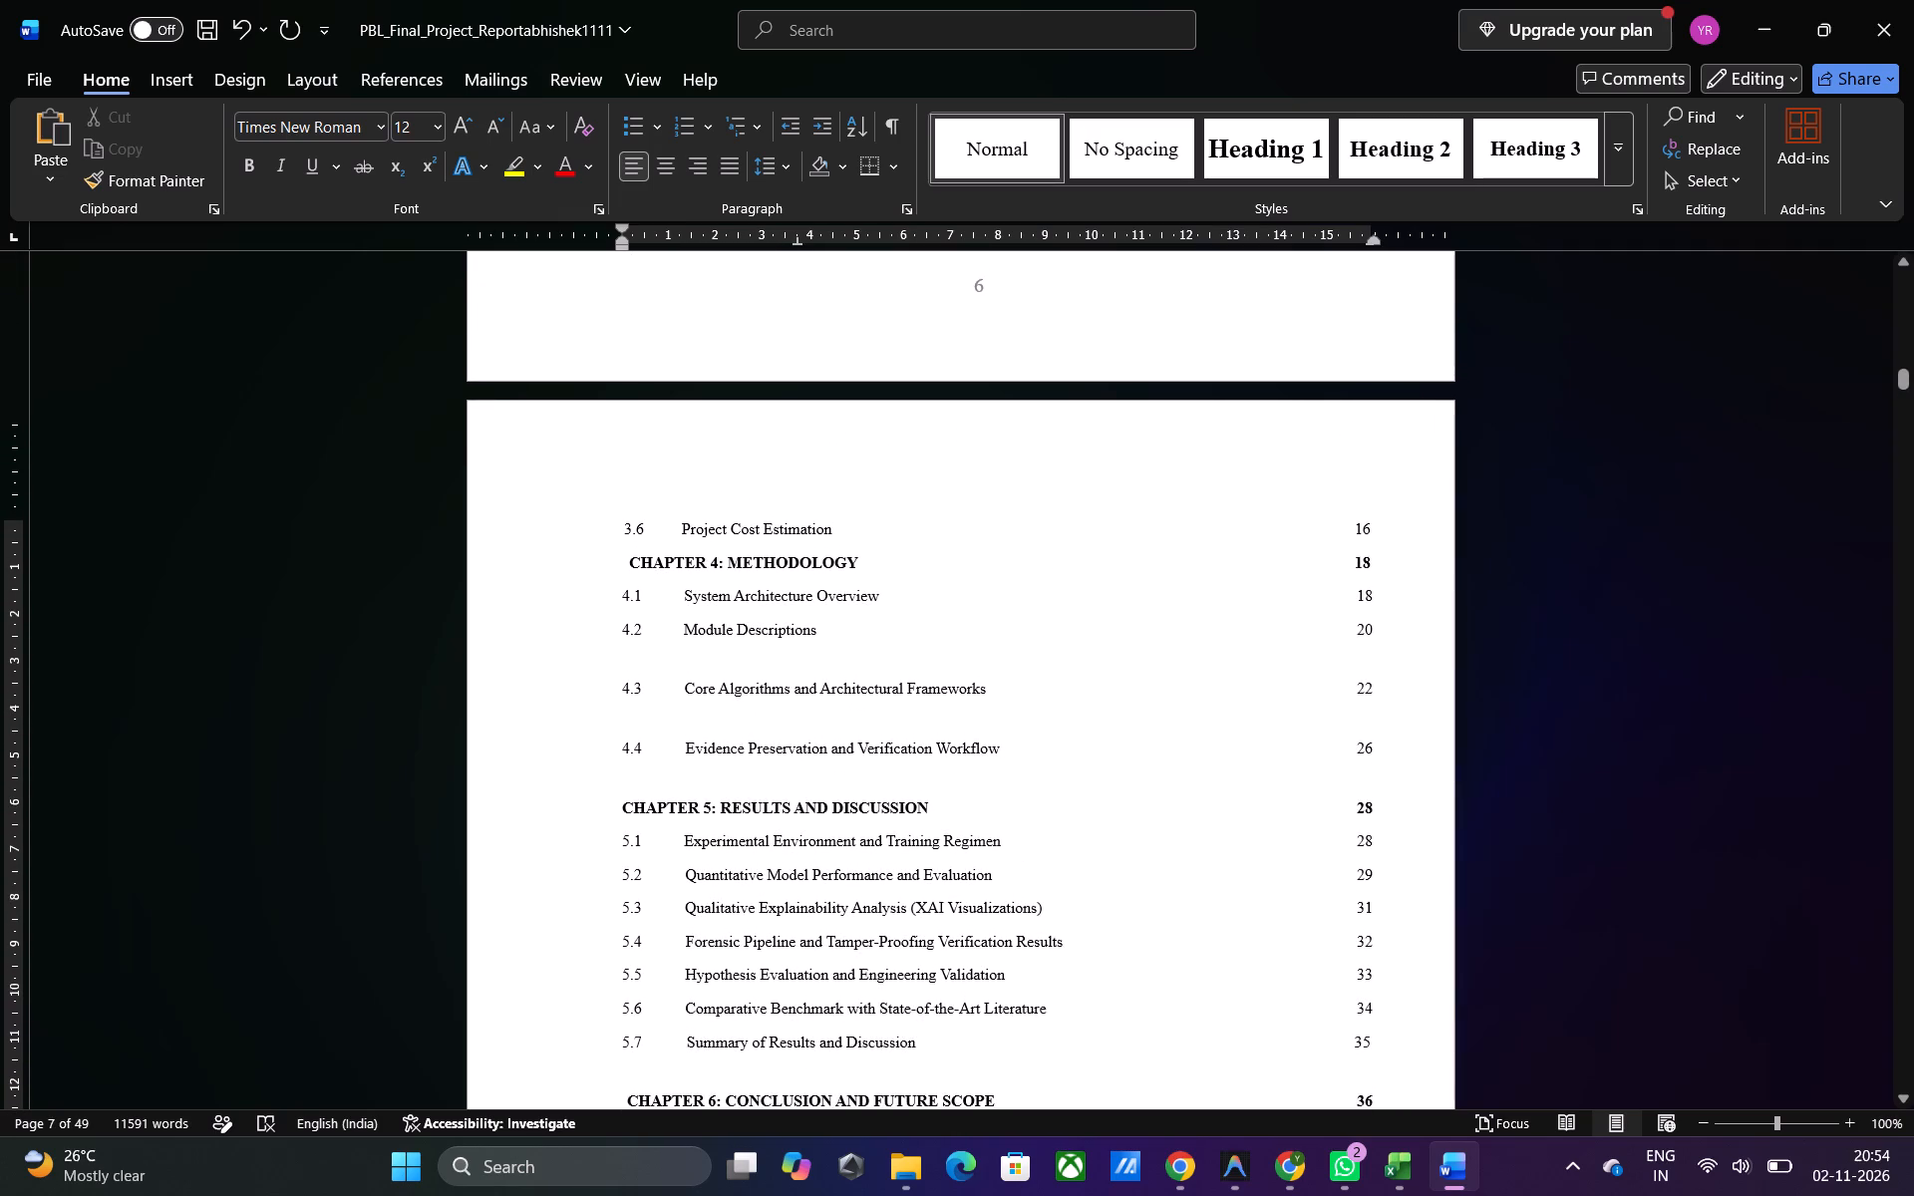
{"action": "scroll", "coordinate": [983, 617], "scroll_direction": "down", "scroll_amount": 3}
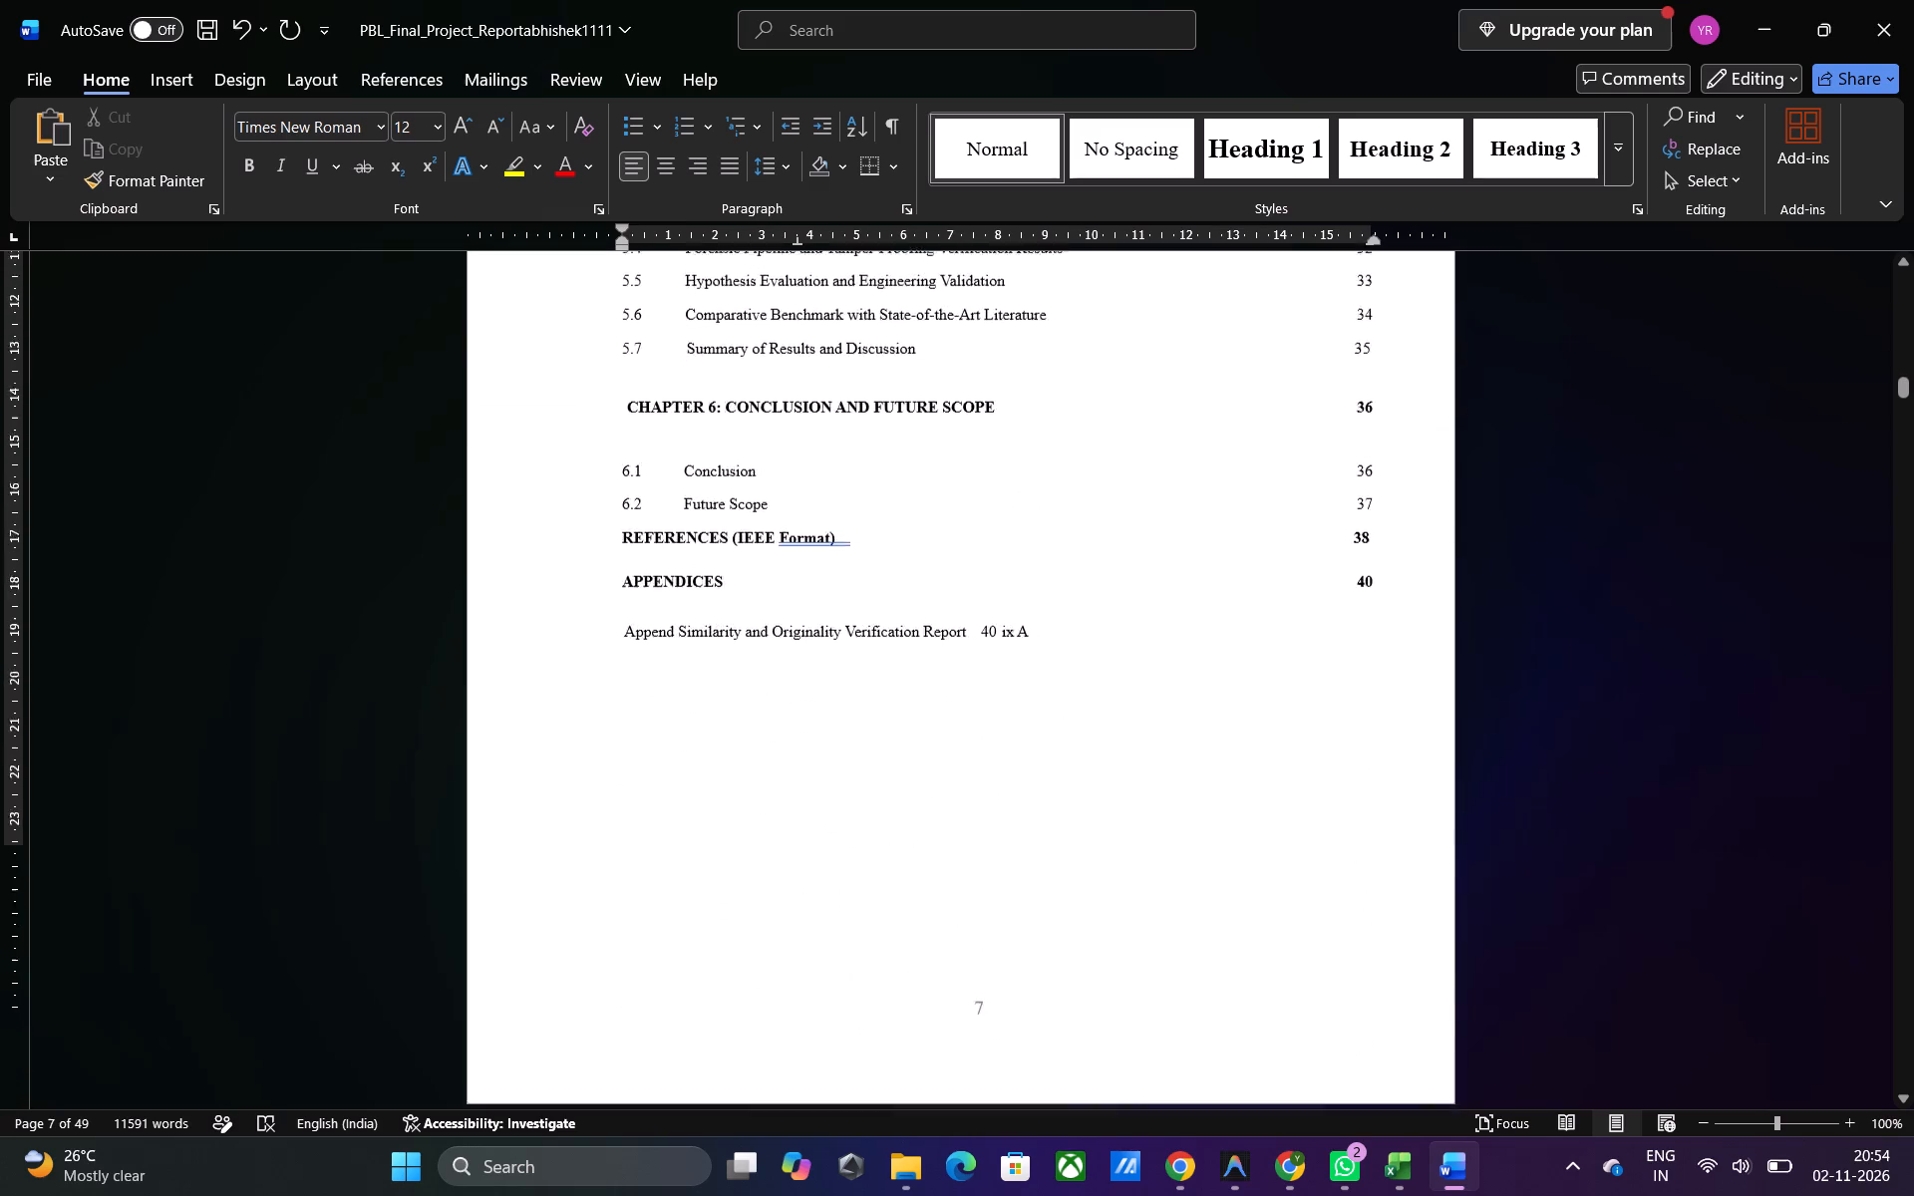
{"action": "scroll", "coordinate": [983, 617], "scroll_direction": "down", "scroll_amount": 4}
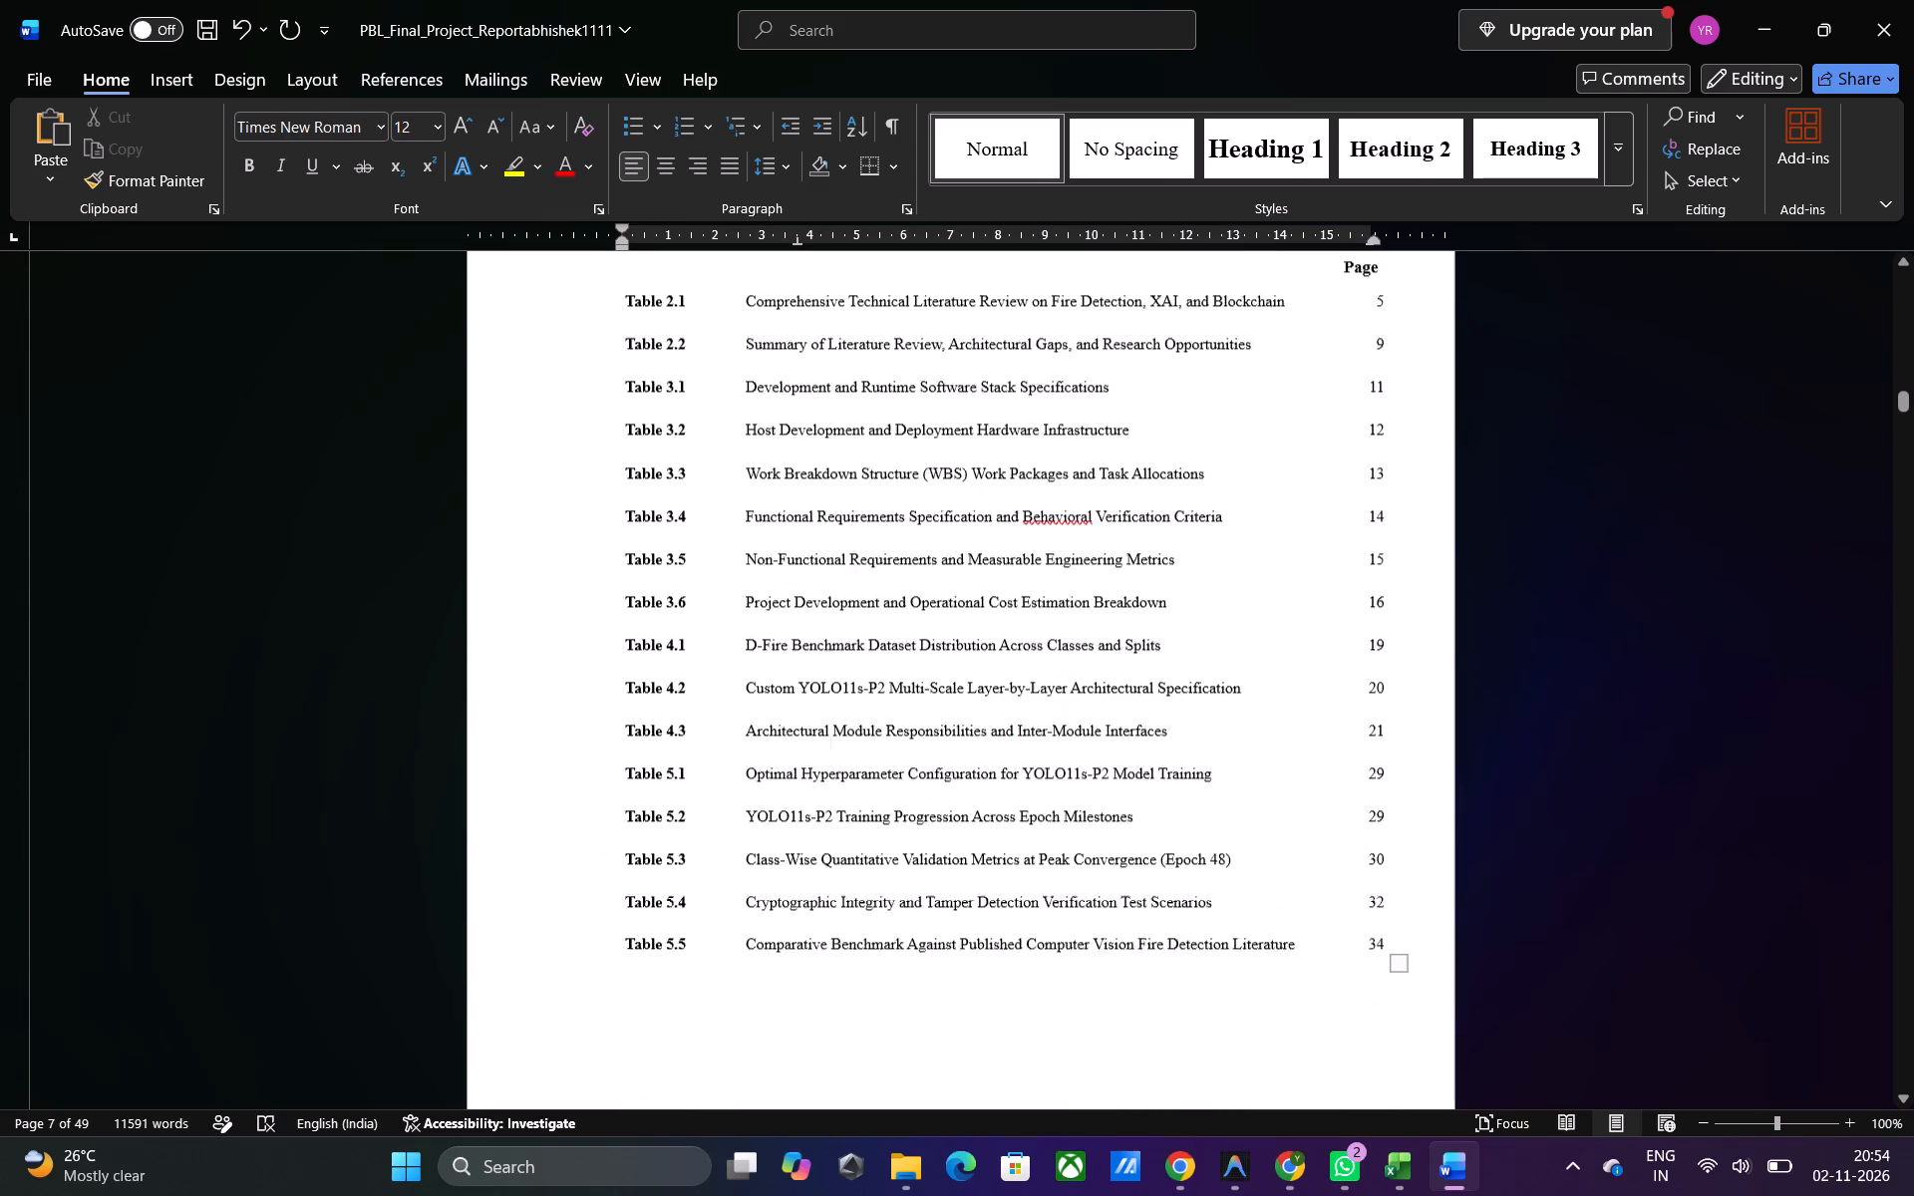
{"action": "scroll", "coordinate": [983, 617], "scroll_direction": "down", "scroll_amount": 4}
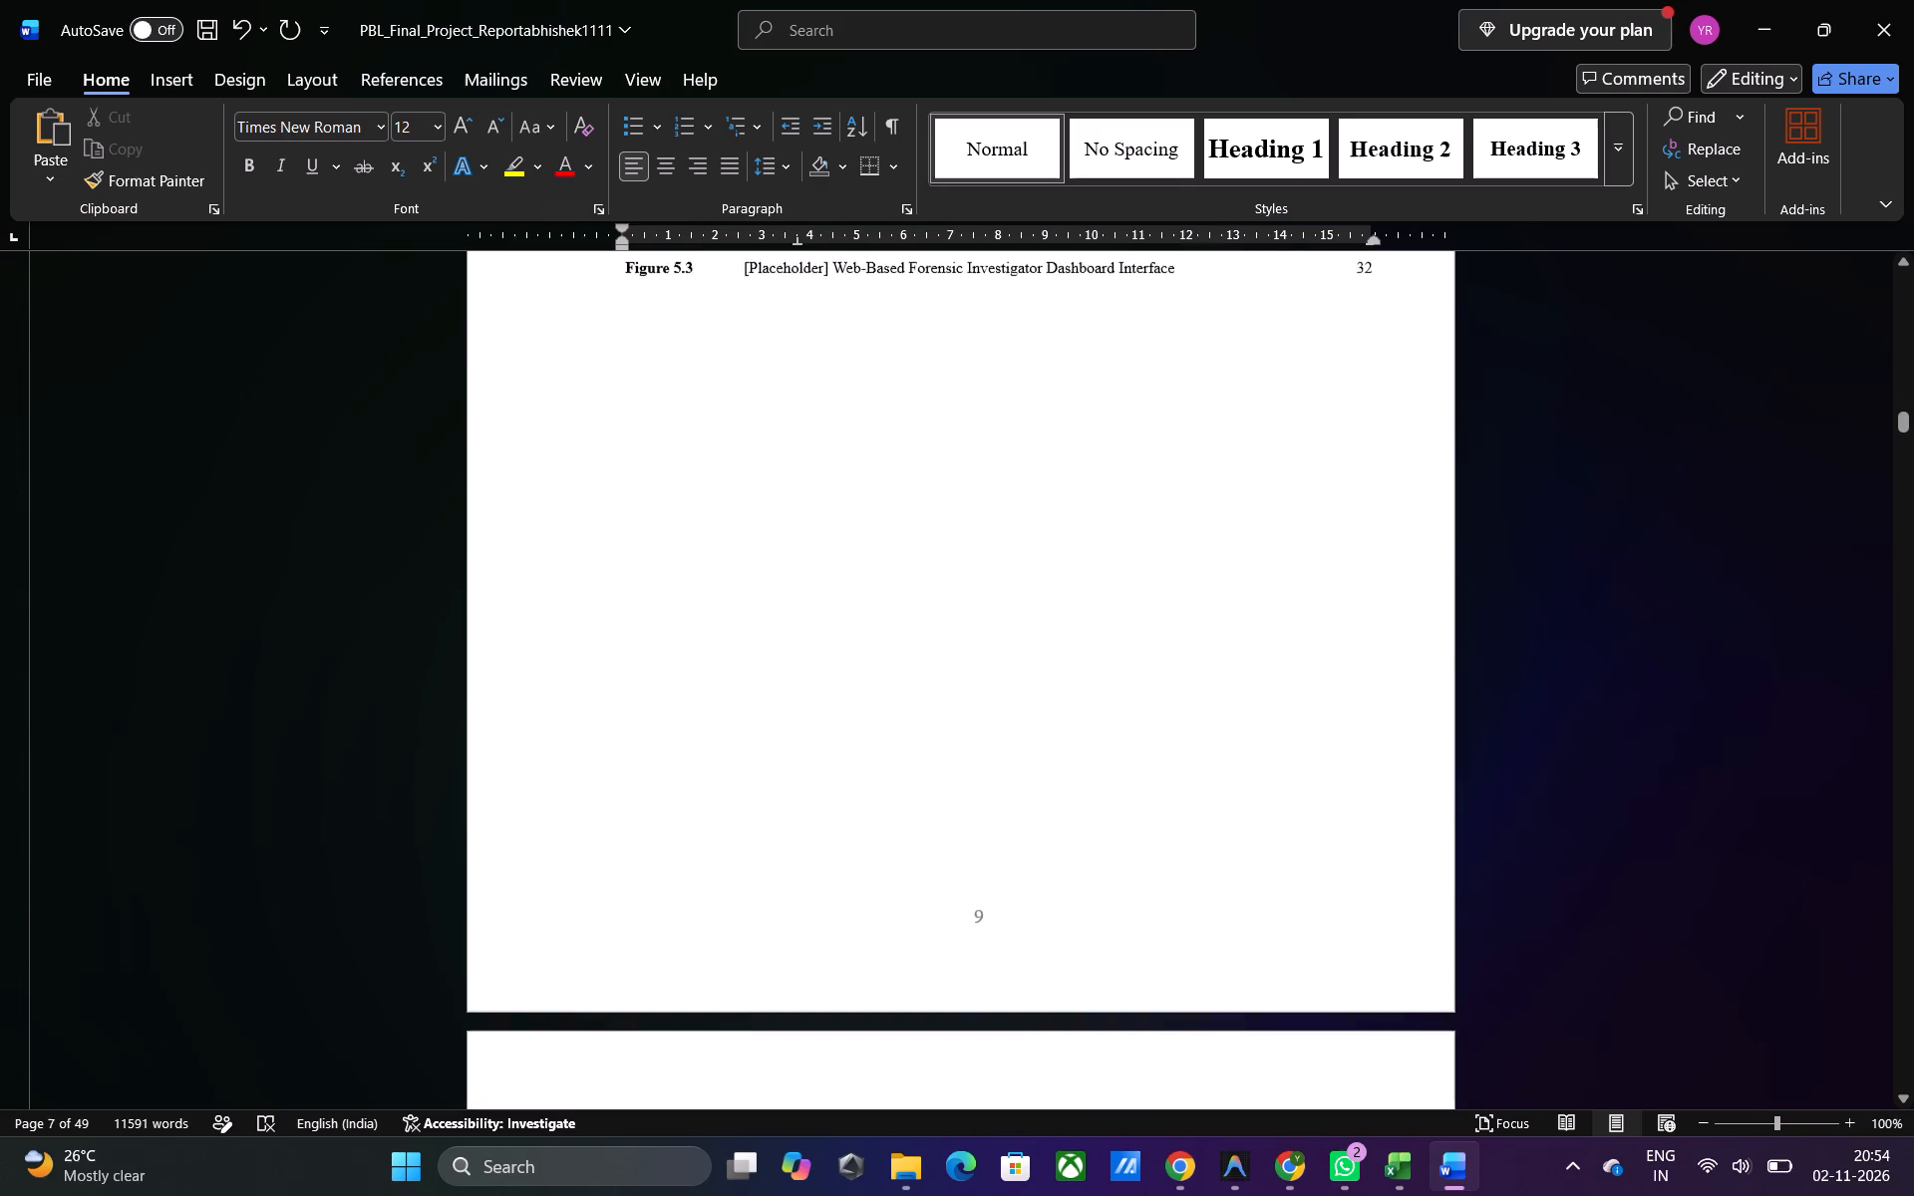
{"action": "scroll", "coordinate": [983, 617], "scroll_direction": "down", "scroll_amount": 2}
{"action": "scroll", "coordinate": [983, 617], "scroll_direction": "up", "scroll_amount": 1}
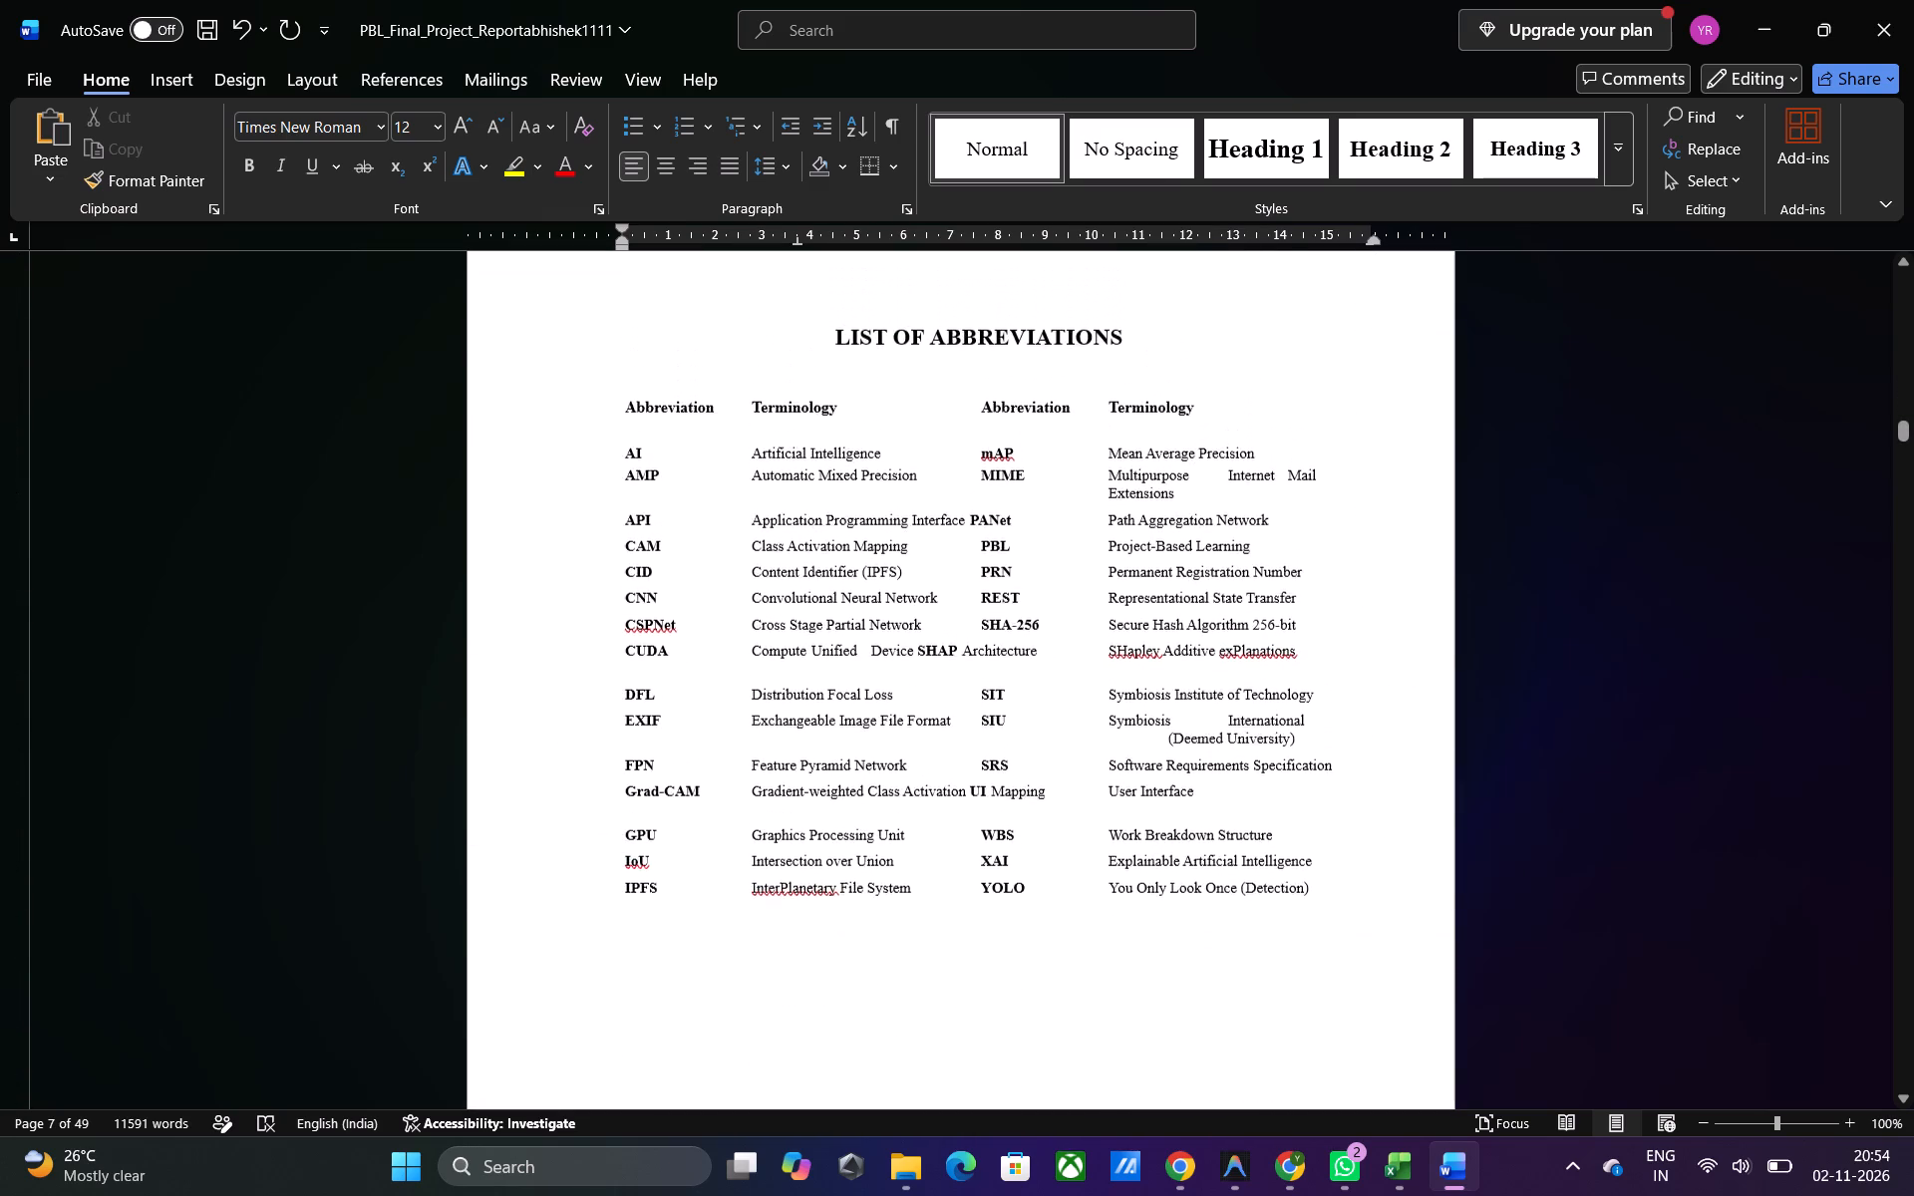
{"action": "scroll", "coordinate": [983, 617], "scroll_direction": "up", "scroll_amount": 1}
{"action": "scroll", "coordinate": [983, 617], "scroll_direction": "down", "scroll_amount": 2}
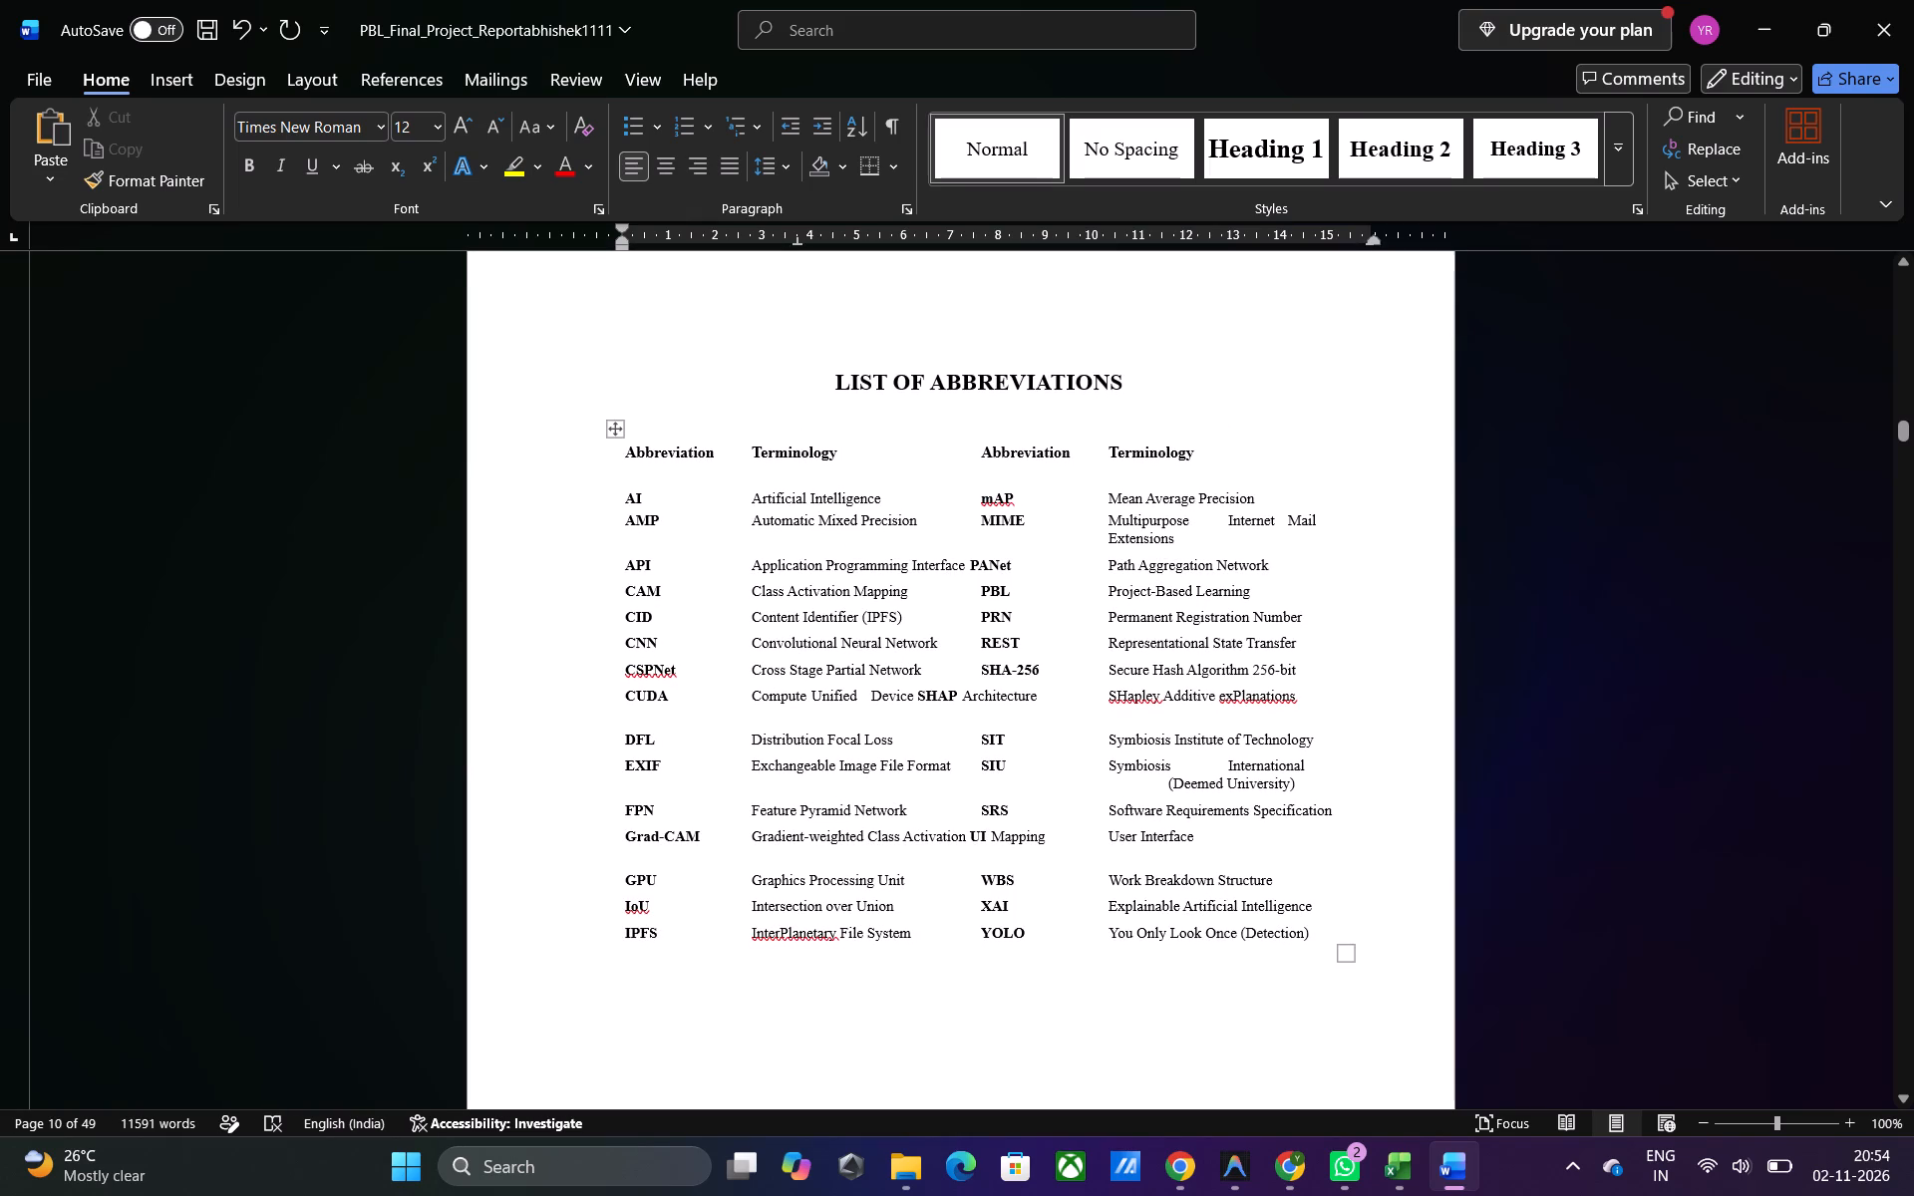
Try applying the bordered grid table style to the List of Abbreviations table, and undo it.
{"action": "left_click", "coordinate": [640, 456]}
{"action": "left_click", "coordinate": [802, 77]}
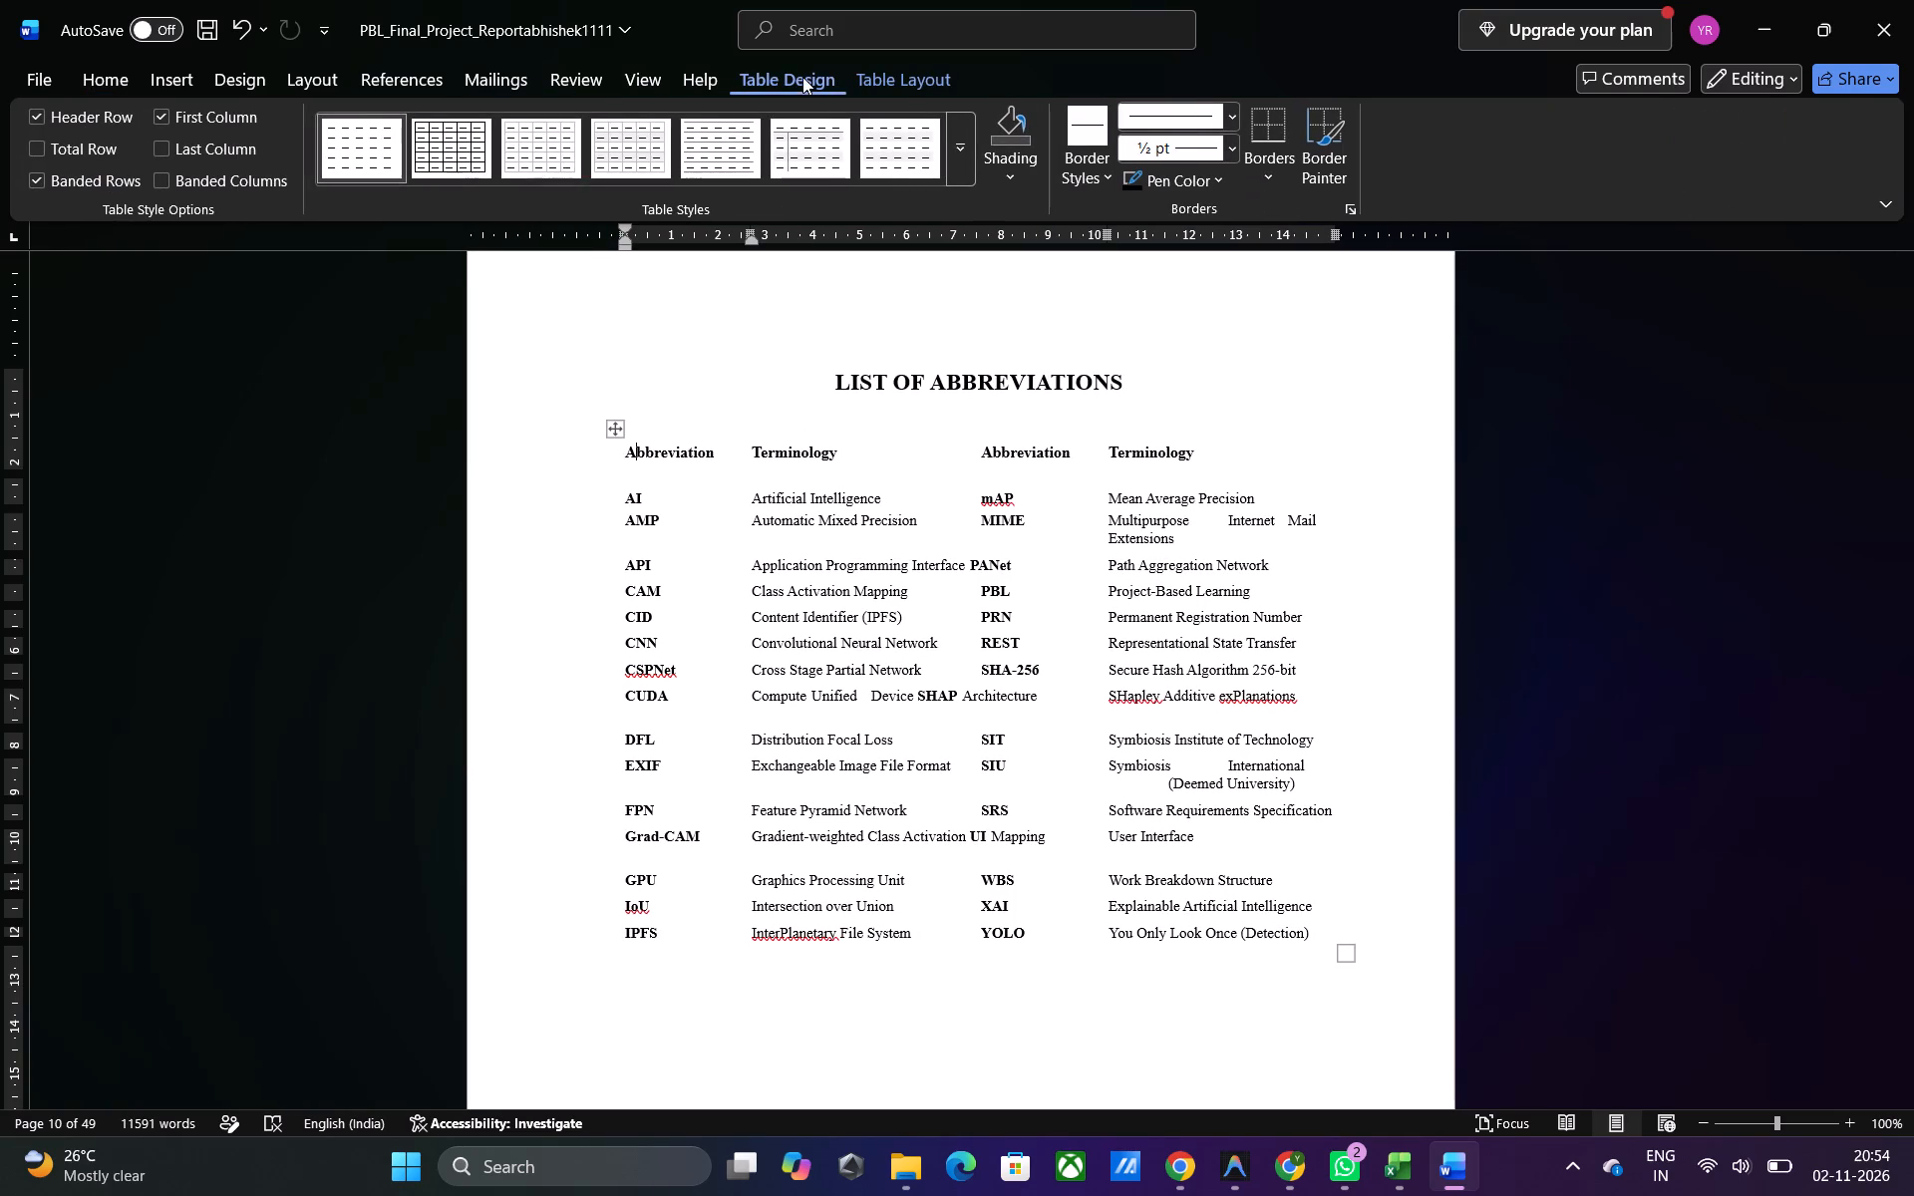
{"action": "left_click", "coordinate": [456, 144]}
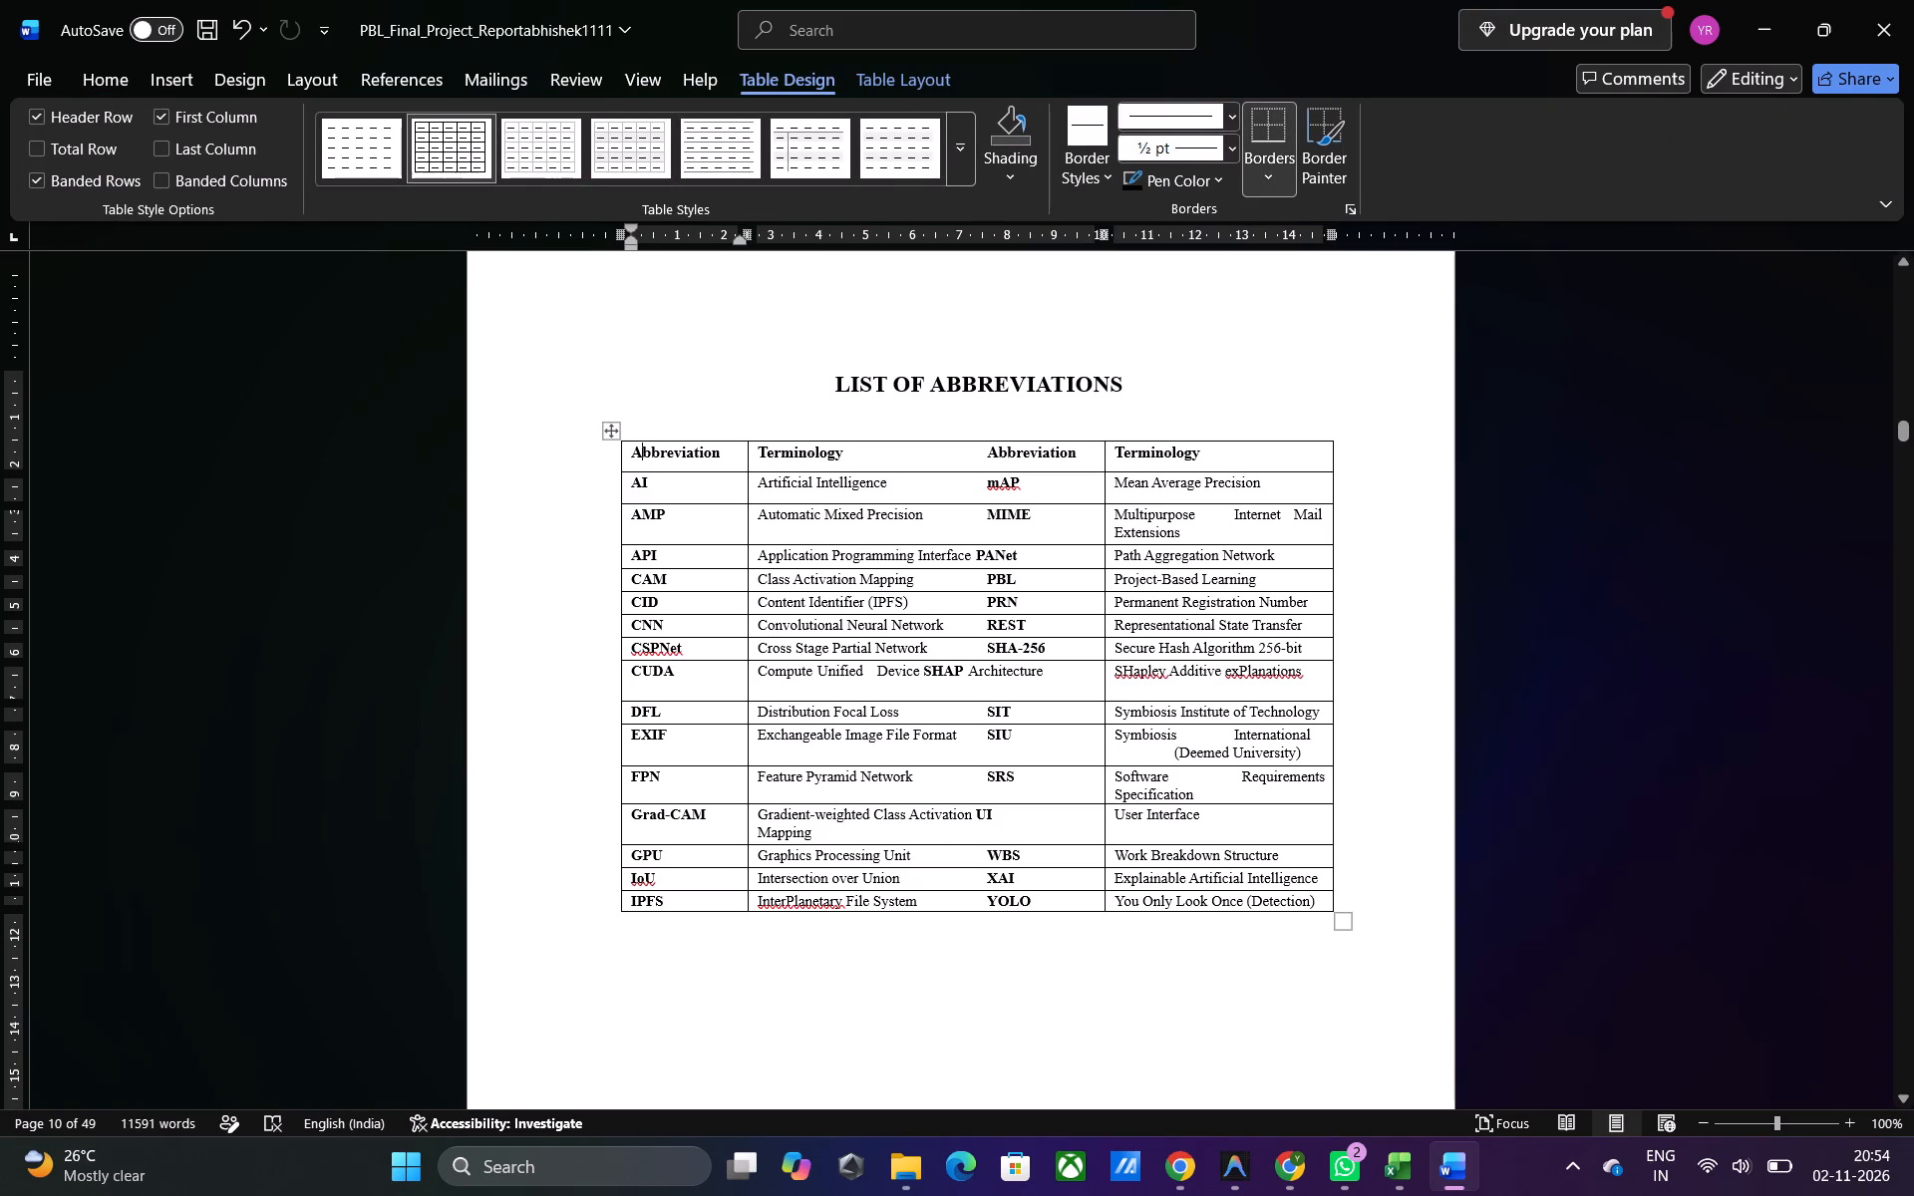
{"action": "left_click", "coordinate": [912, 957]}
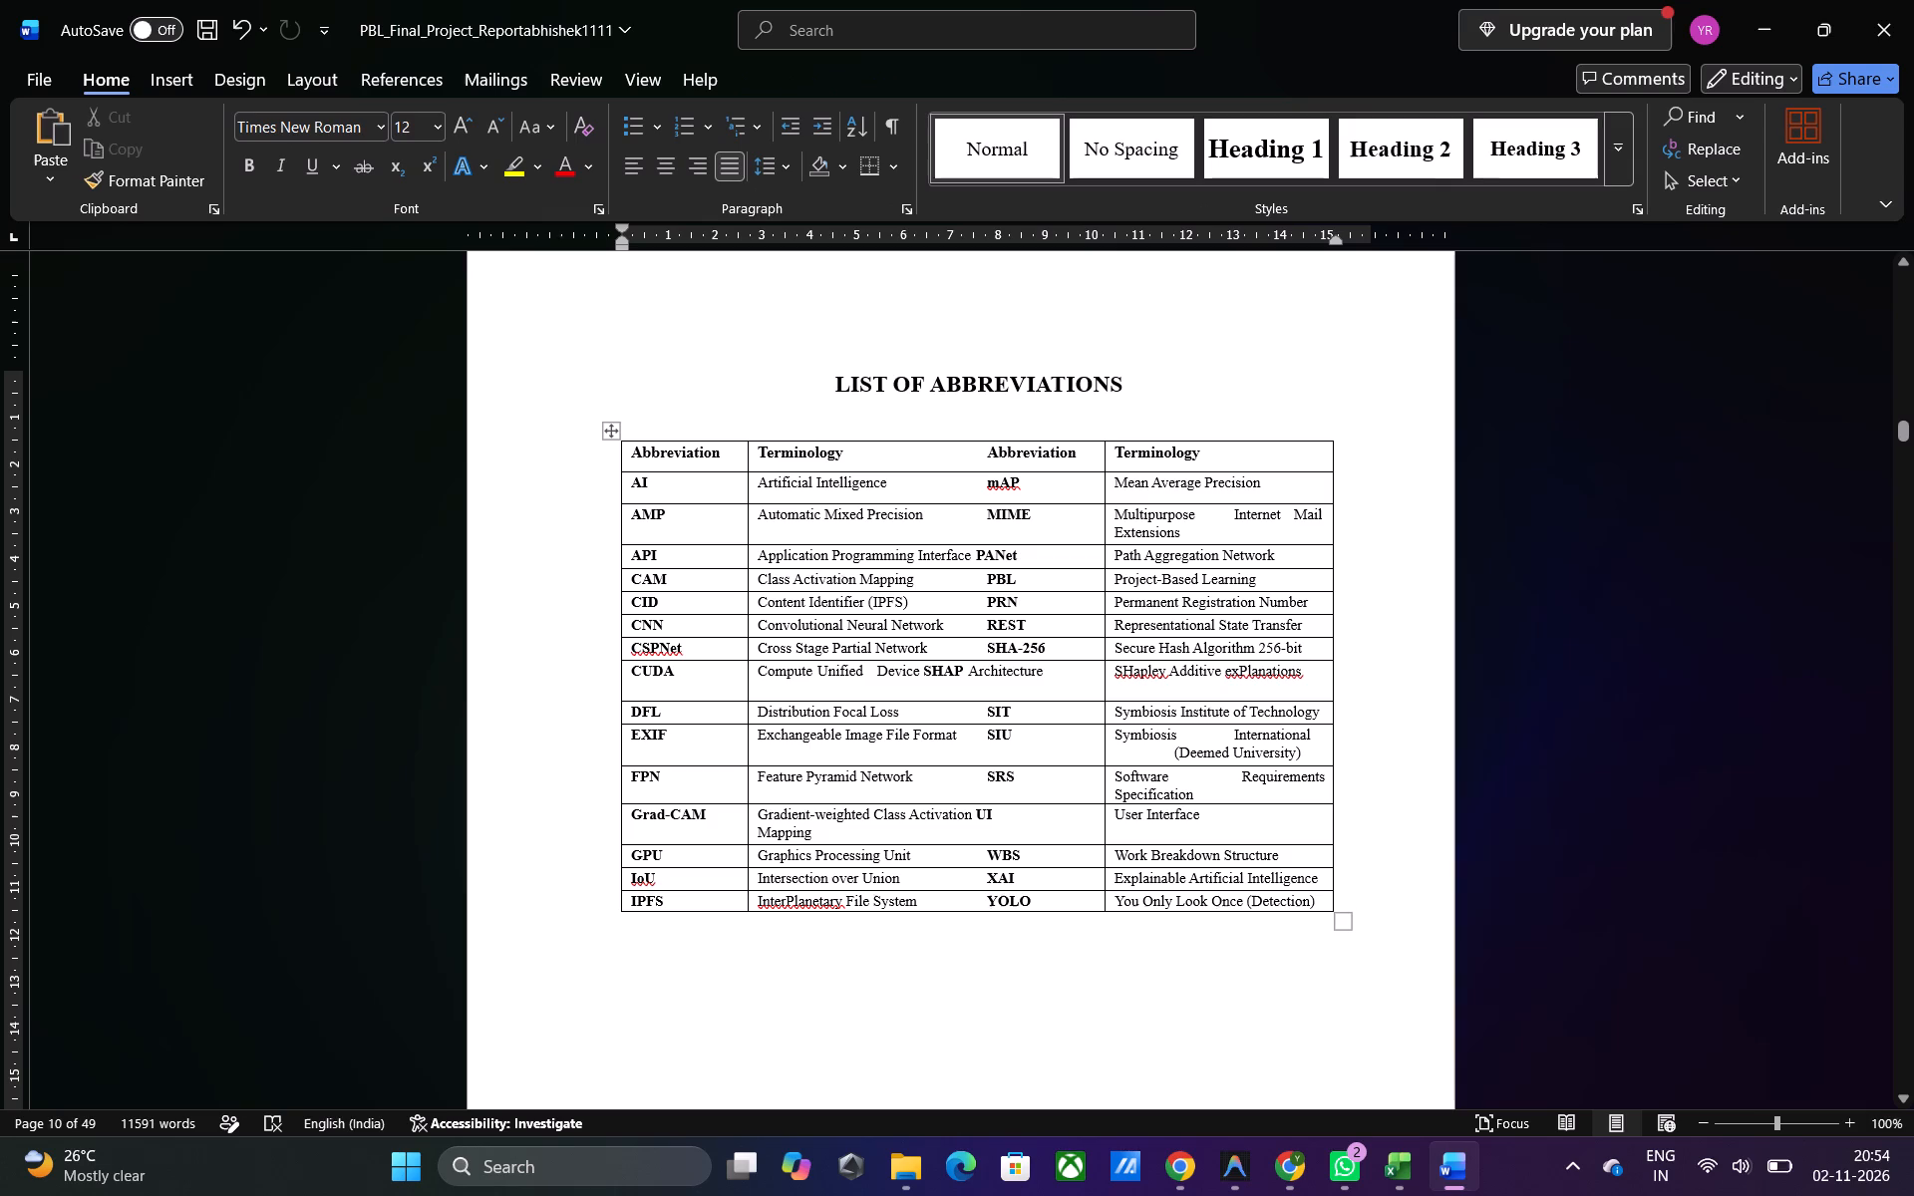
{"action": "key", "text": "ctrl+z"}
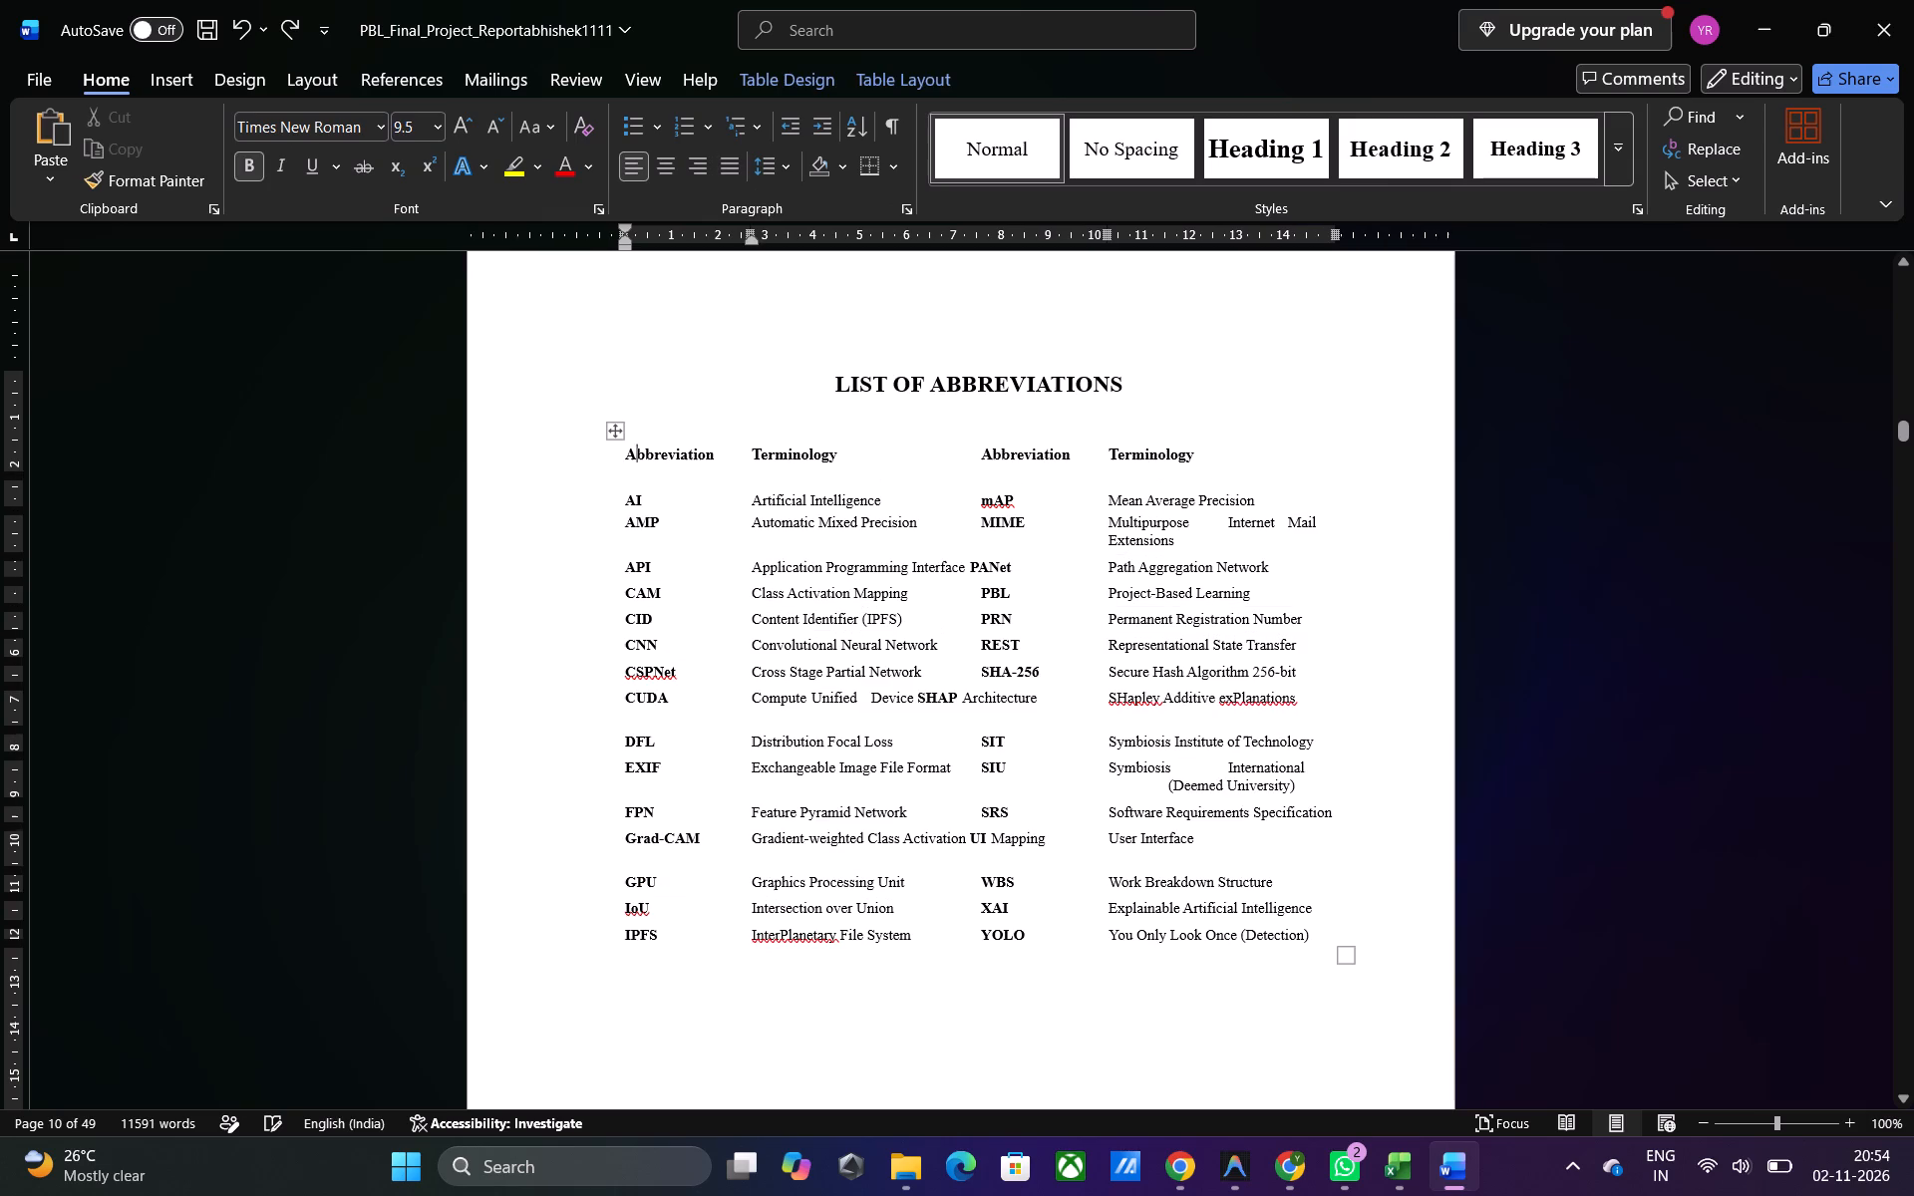
Review the front matter from the List of Abbreviations back through the title page, declaration, acknowledgement and abstract.
{"action": "scroll", "coordinate": [867, 507], "scroll_direction": "down", "scroll_amount": 1}
{"action": "left_click", "coordinate": [774, 460]}
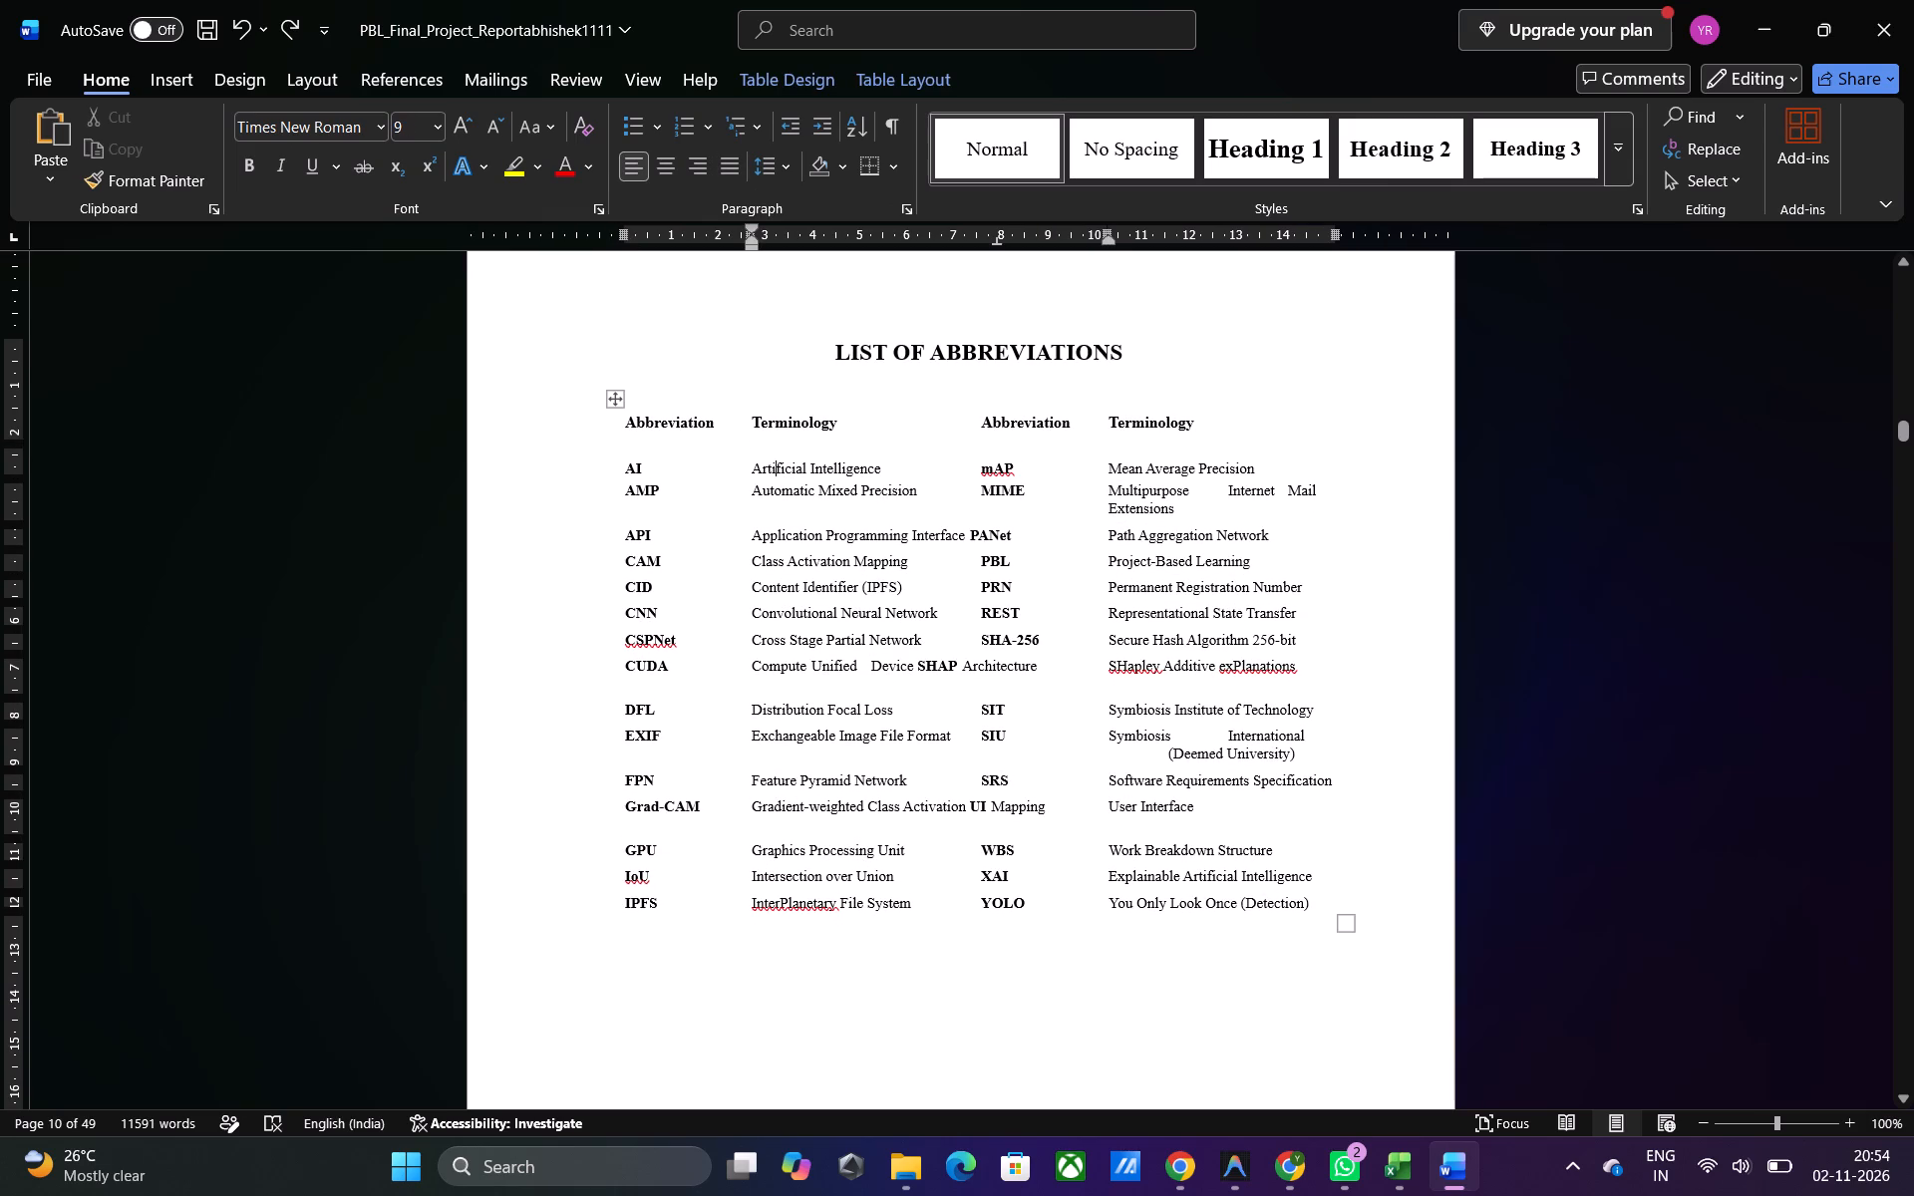
{"action": "scroll", "coordinate": [774, 460], "scroll_direction": "down", "scroll_amount": 5}
{"action": "scroll", "coordinate": [774, 460], "scroll_direction": "up", "scroll_amount": 3}
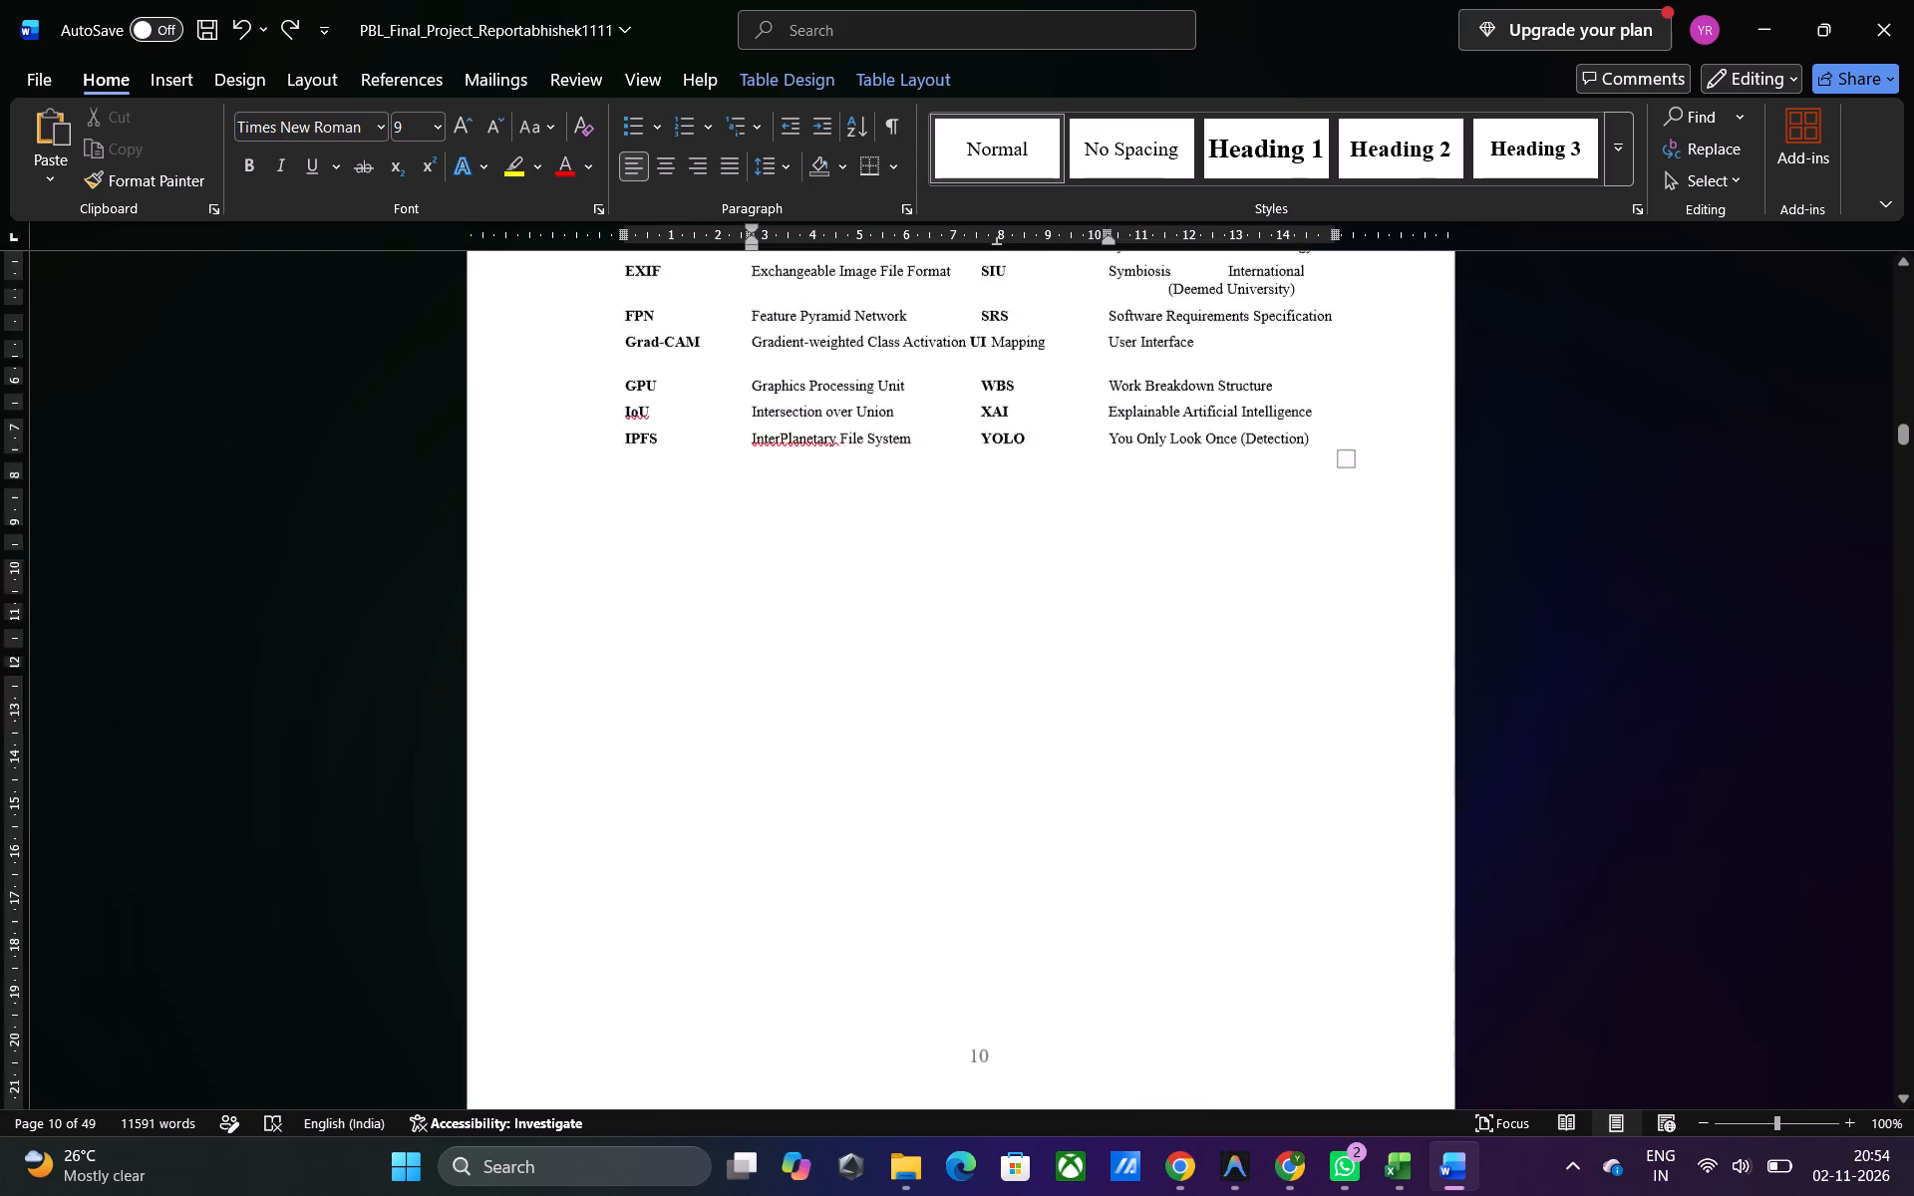
{"action": "scroll", "coordinate": [774, 460], "scroll_direction": "up", "scroll_amount": 13}
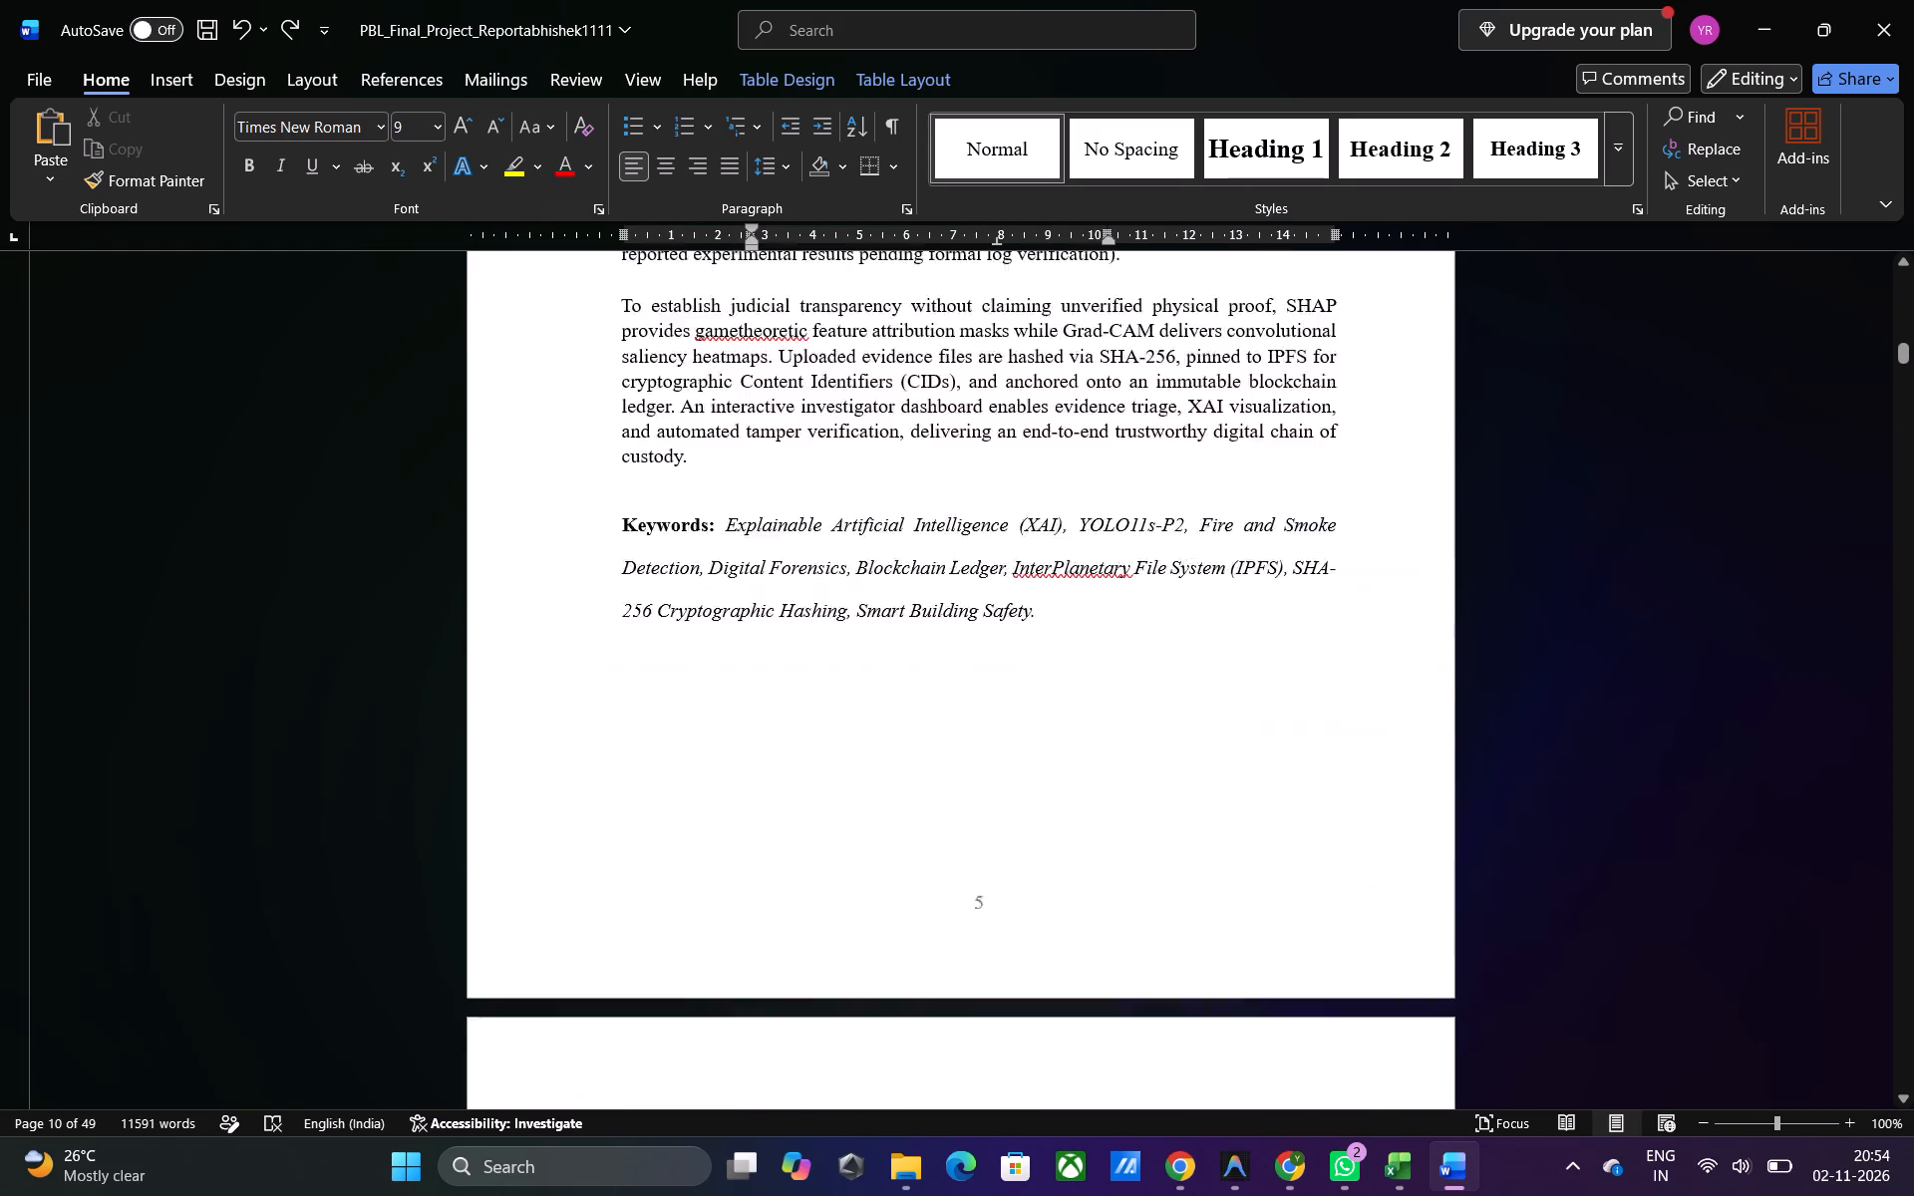
{"action": "scroll", "coordinate": [774, 460], "scroll_direction": "up", "scroll_amount": 2}
{"action": "scroll", "coordinate": [774, 460], "scroll_direction": "down", "scroll_amount": 4}
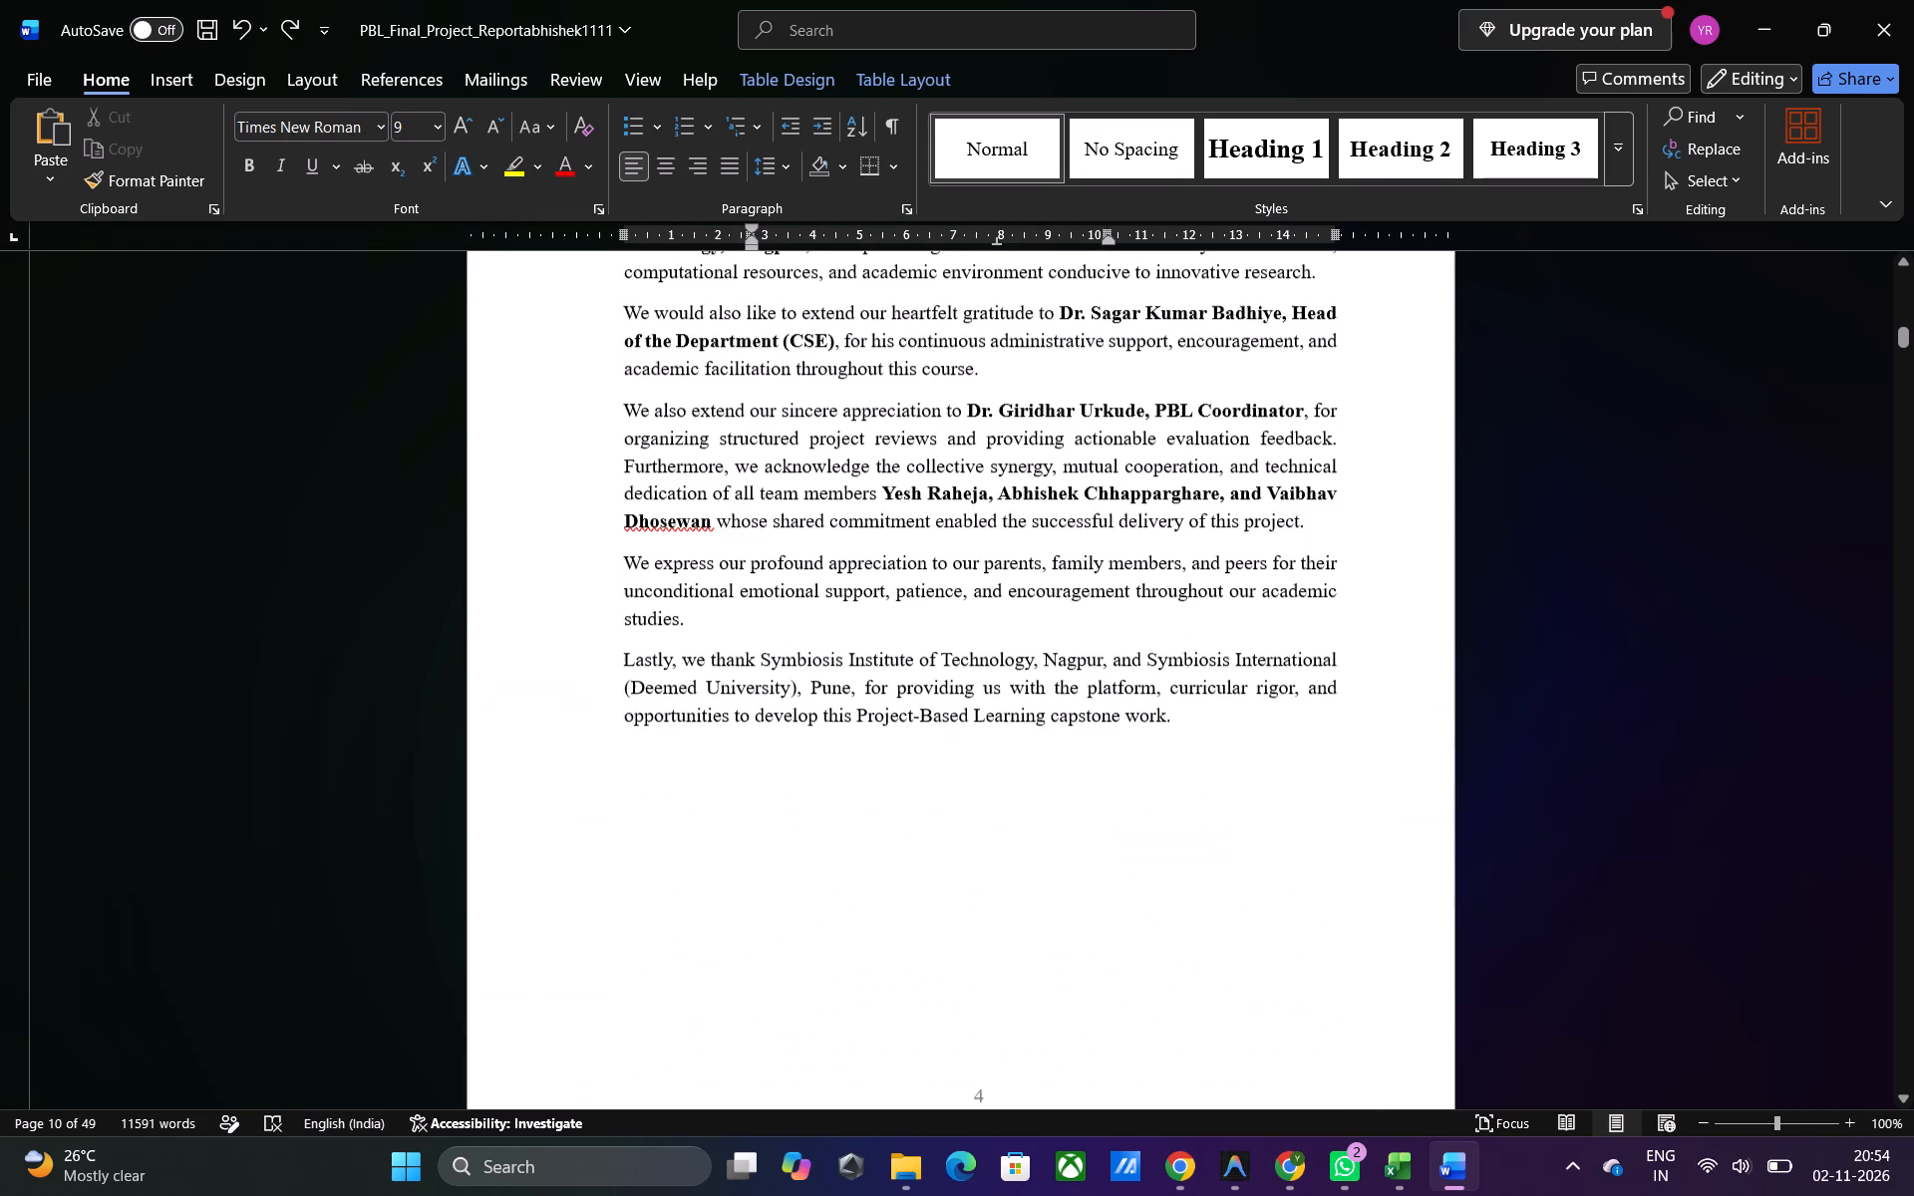
{"action": "scroll", "coordinate": [774, 460], "scroll_direction": "up", "scroll_amount": 7}
{"action": "scroll", "coordinate": [774, 460], "scroll_direction": "down", "scroll_amount": 1}
{"action": "scroll", "coordinate": [774, 460], "scroll_direction": "up", "scroll_amount": 1}
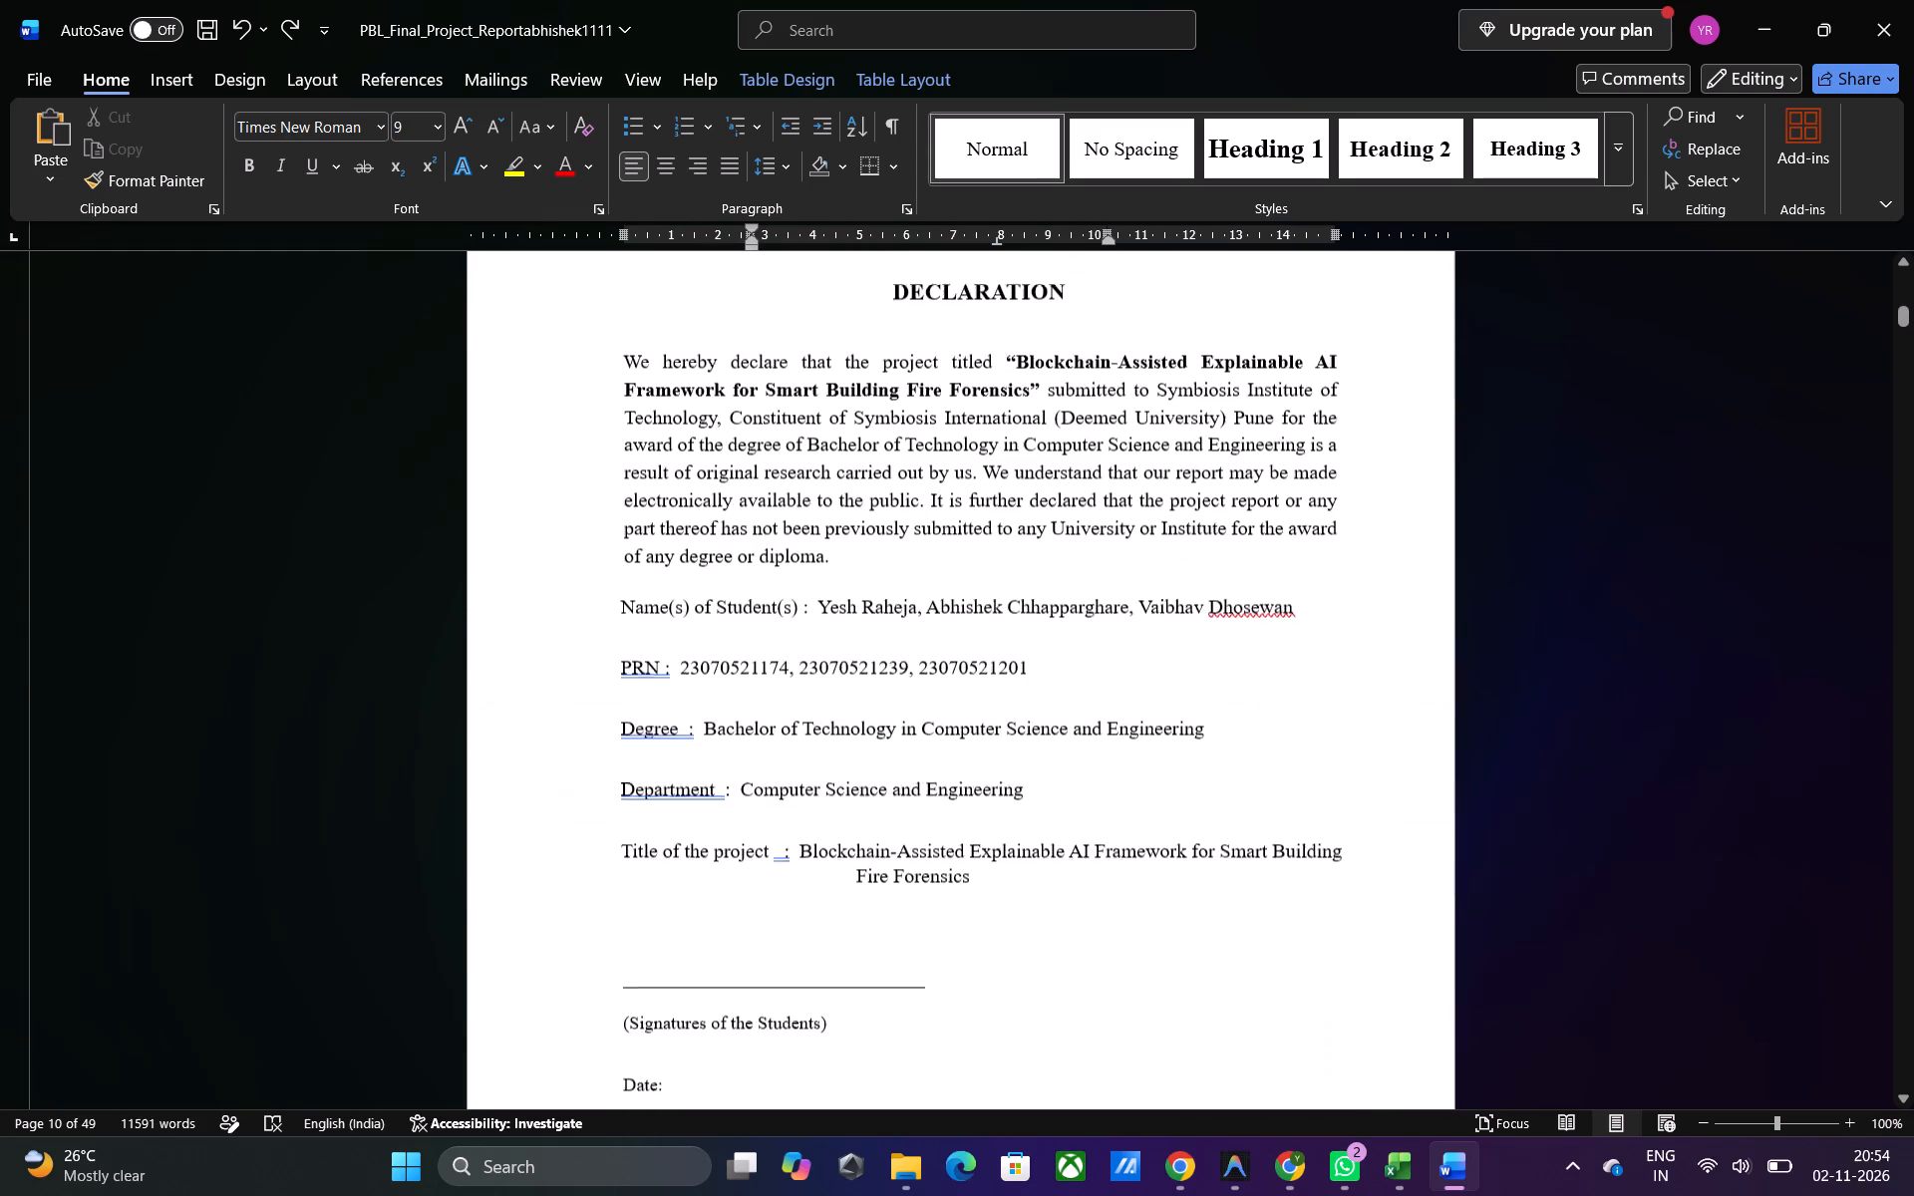
{"action": "scroll", "coordinate": [774, 460], "scroll_direction": "up", "scroll_amount": 7}
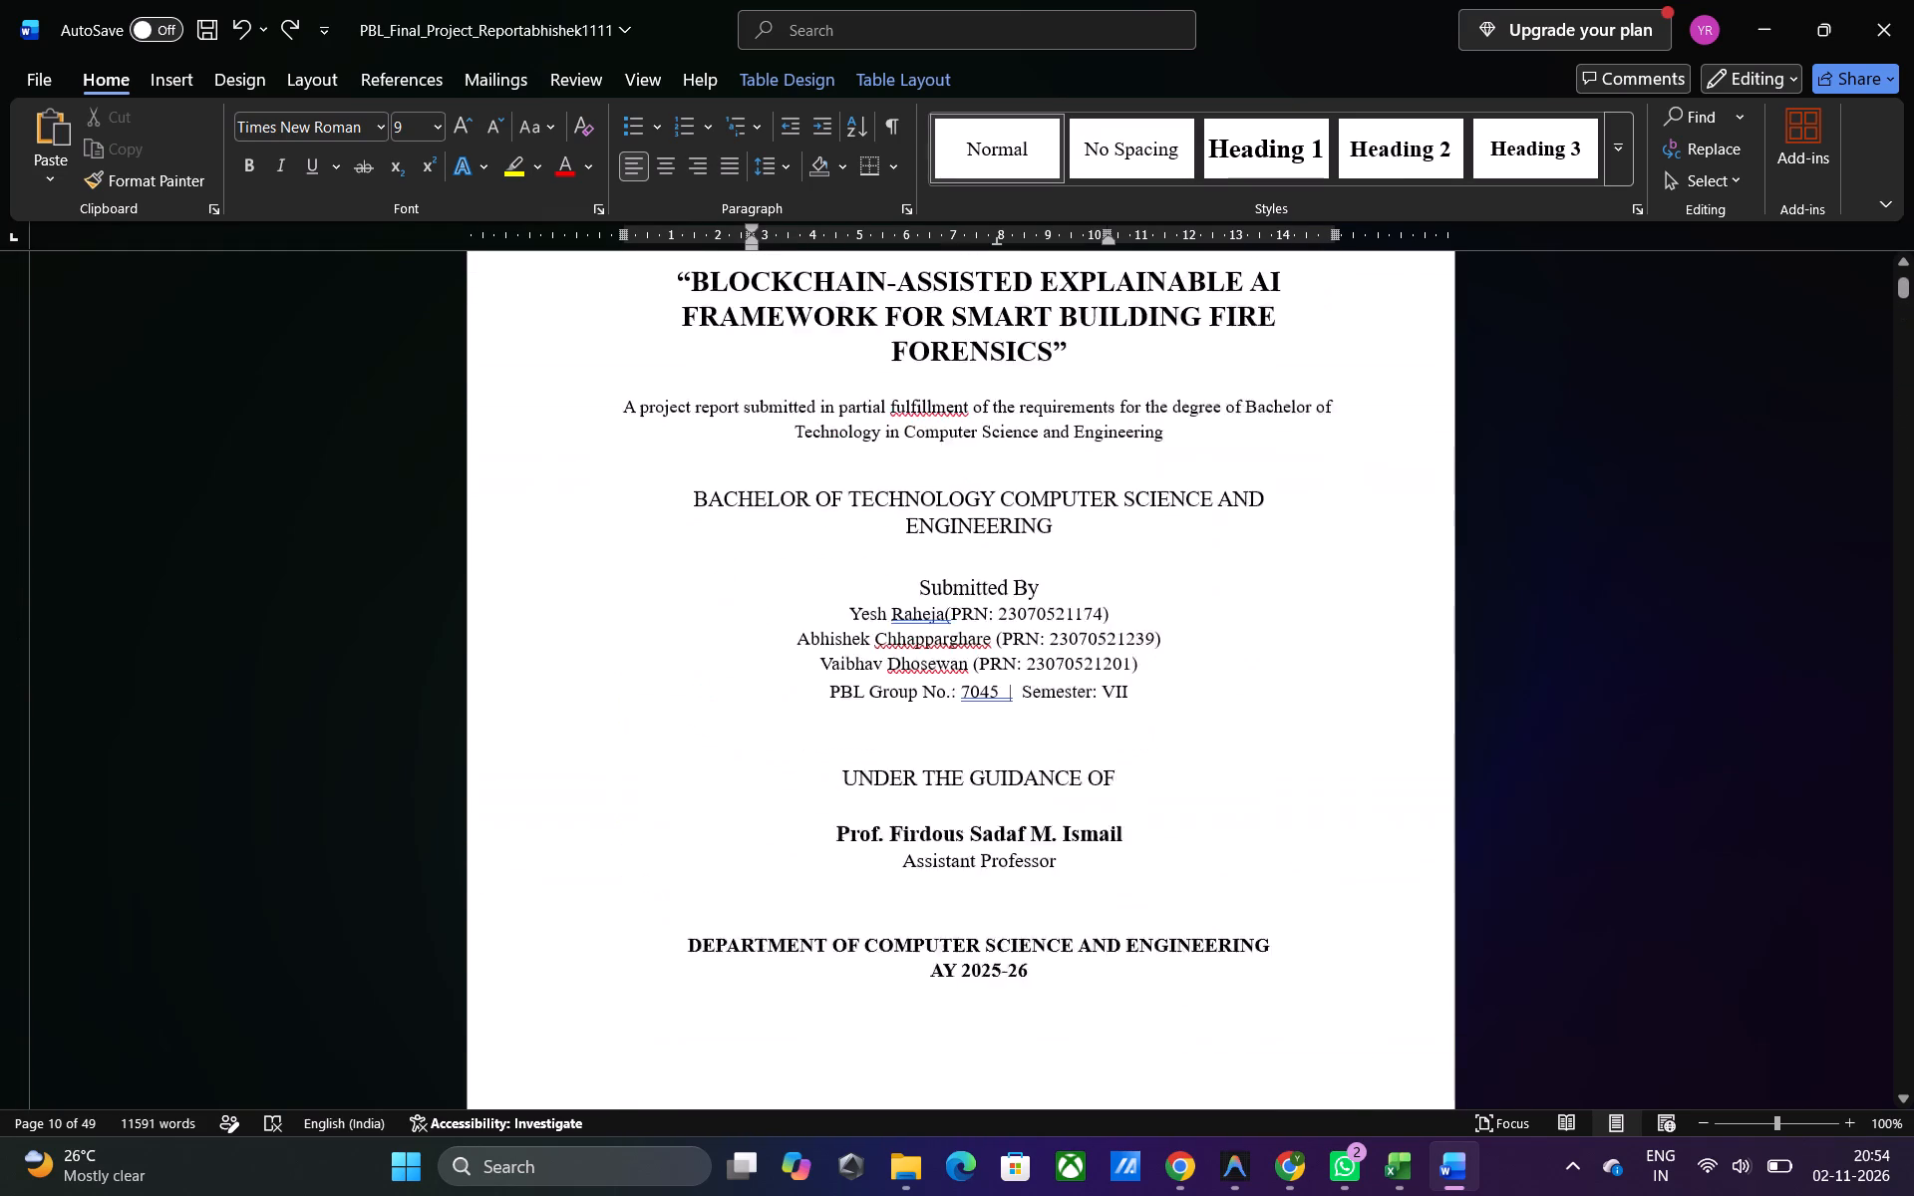
{"action": "scroll", "coordinate": [774, 460], "scroll_direction": "up", "scroll_amount": 2}
{"action": "scroll", "coordinate": [774, 460], "scroll_direction": "down", "scroll_amount": 10}
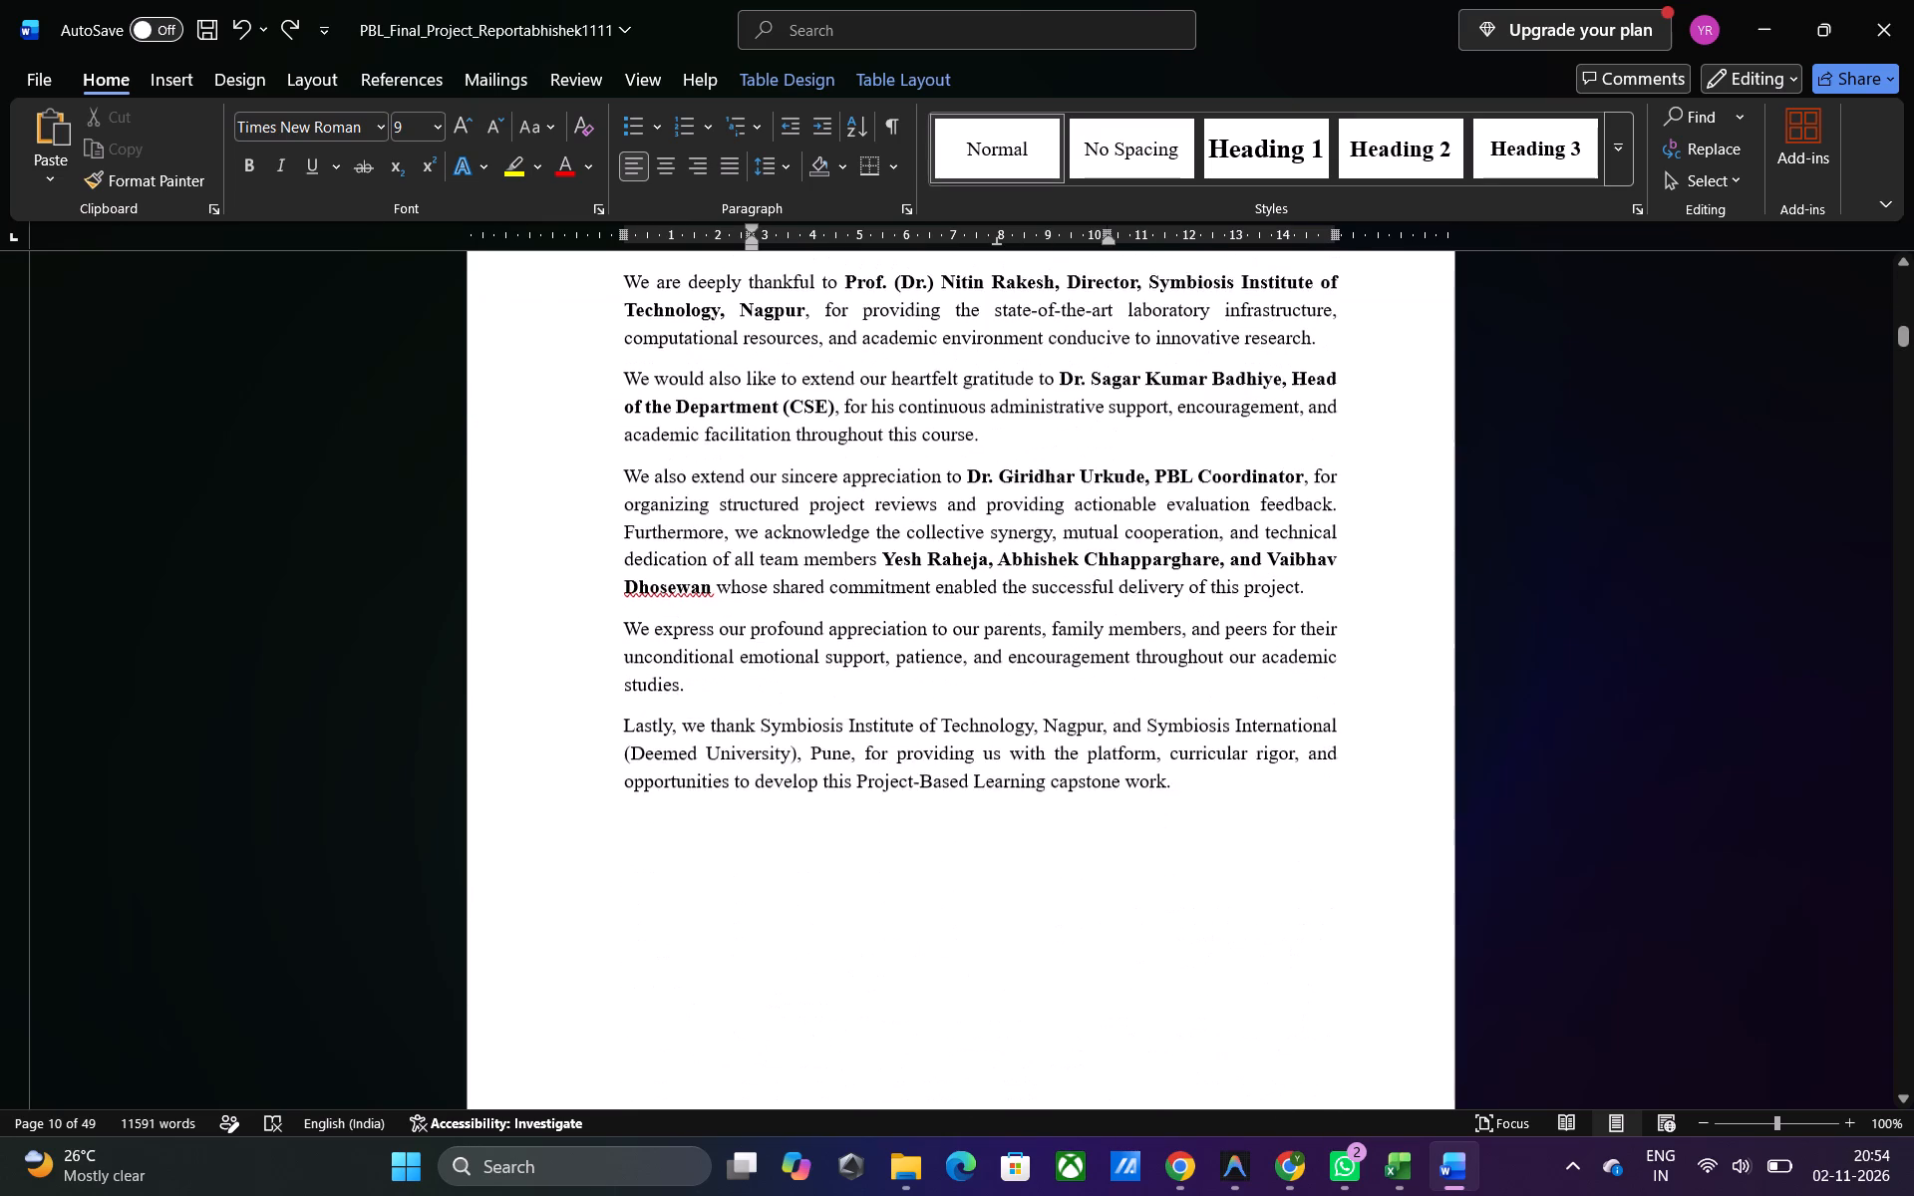
{"action": "scroll", "coordinate": [774, 460], "scroll_direction": "down", "scroll_amount": 2}
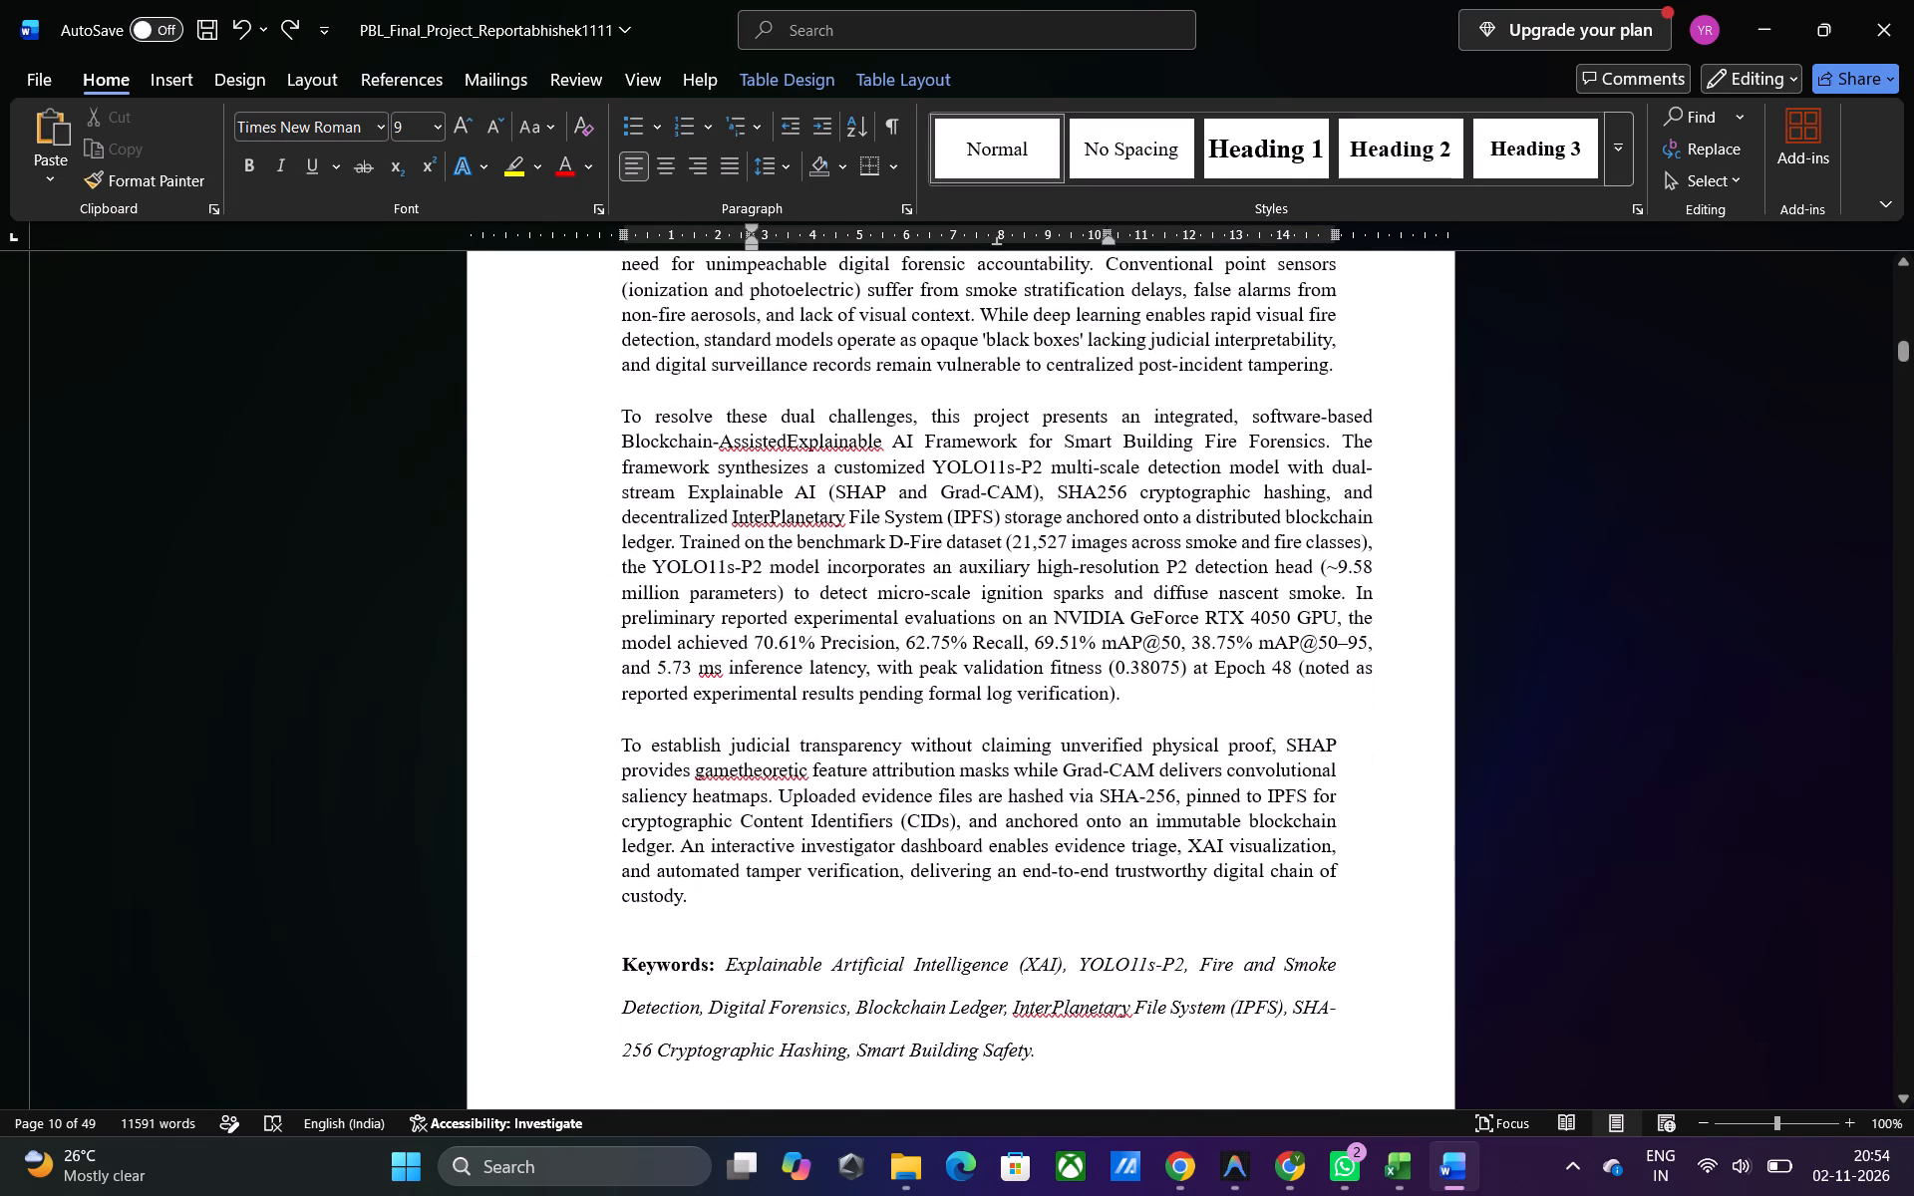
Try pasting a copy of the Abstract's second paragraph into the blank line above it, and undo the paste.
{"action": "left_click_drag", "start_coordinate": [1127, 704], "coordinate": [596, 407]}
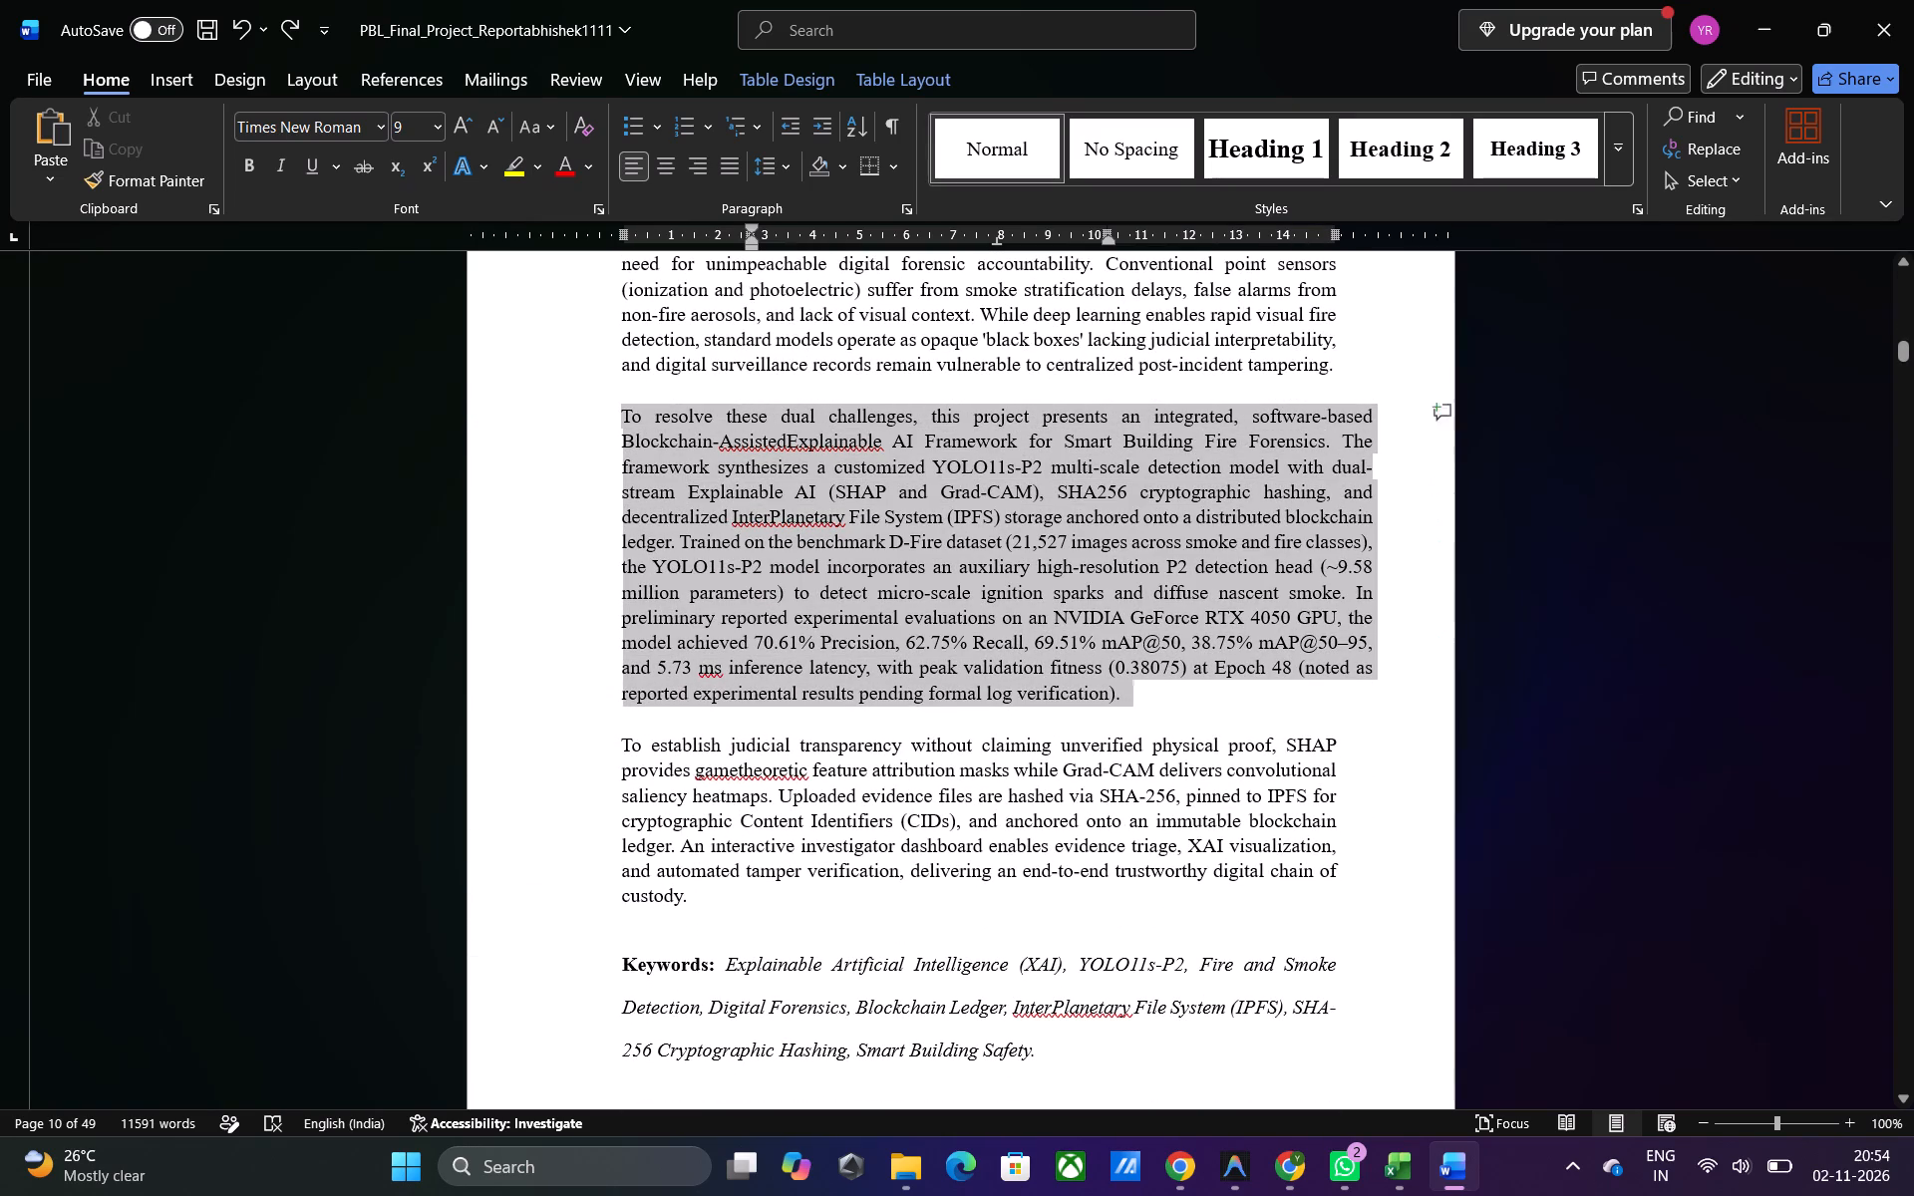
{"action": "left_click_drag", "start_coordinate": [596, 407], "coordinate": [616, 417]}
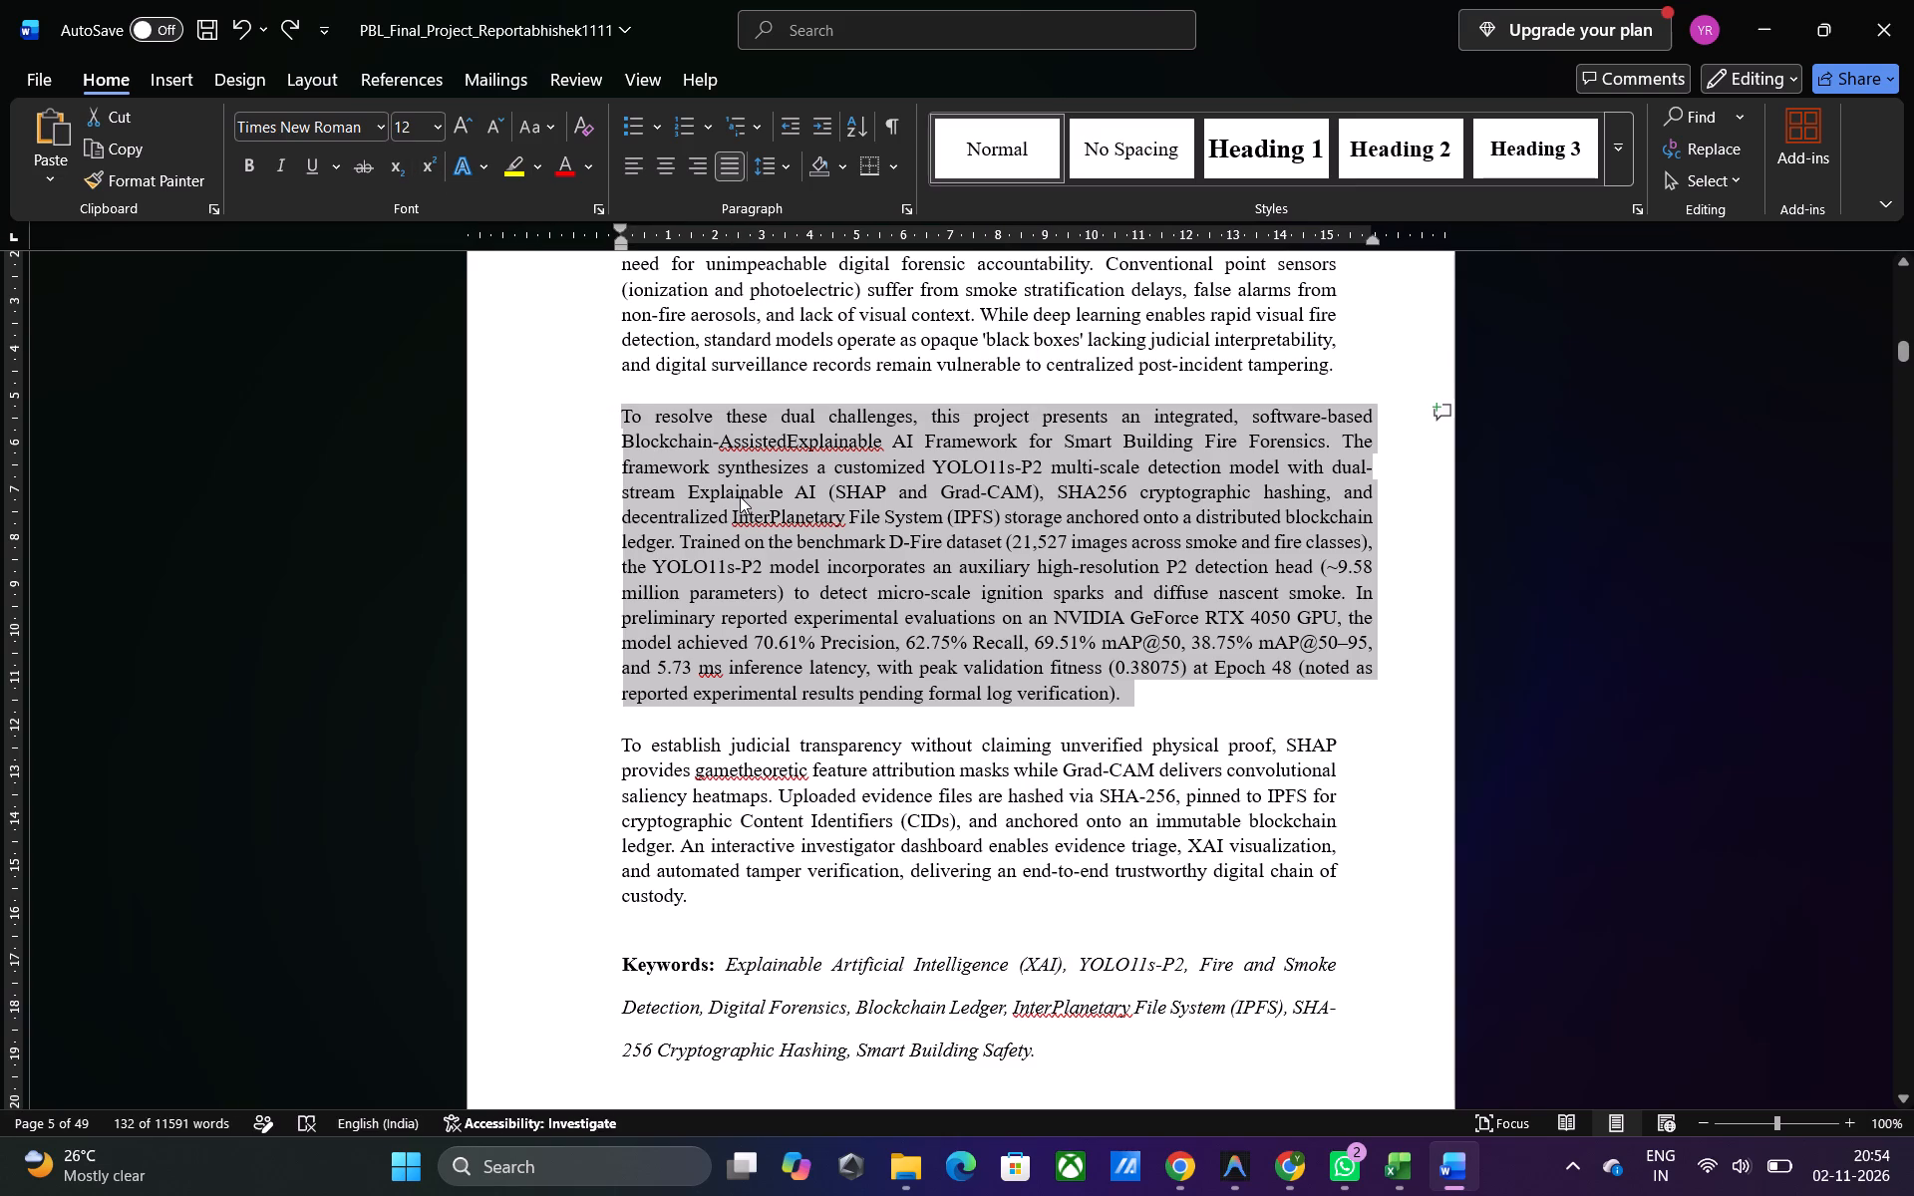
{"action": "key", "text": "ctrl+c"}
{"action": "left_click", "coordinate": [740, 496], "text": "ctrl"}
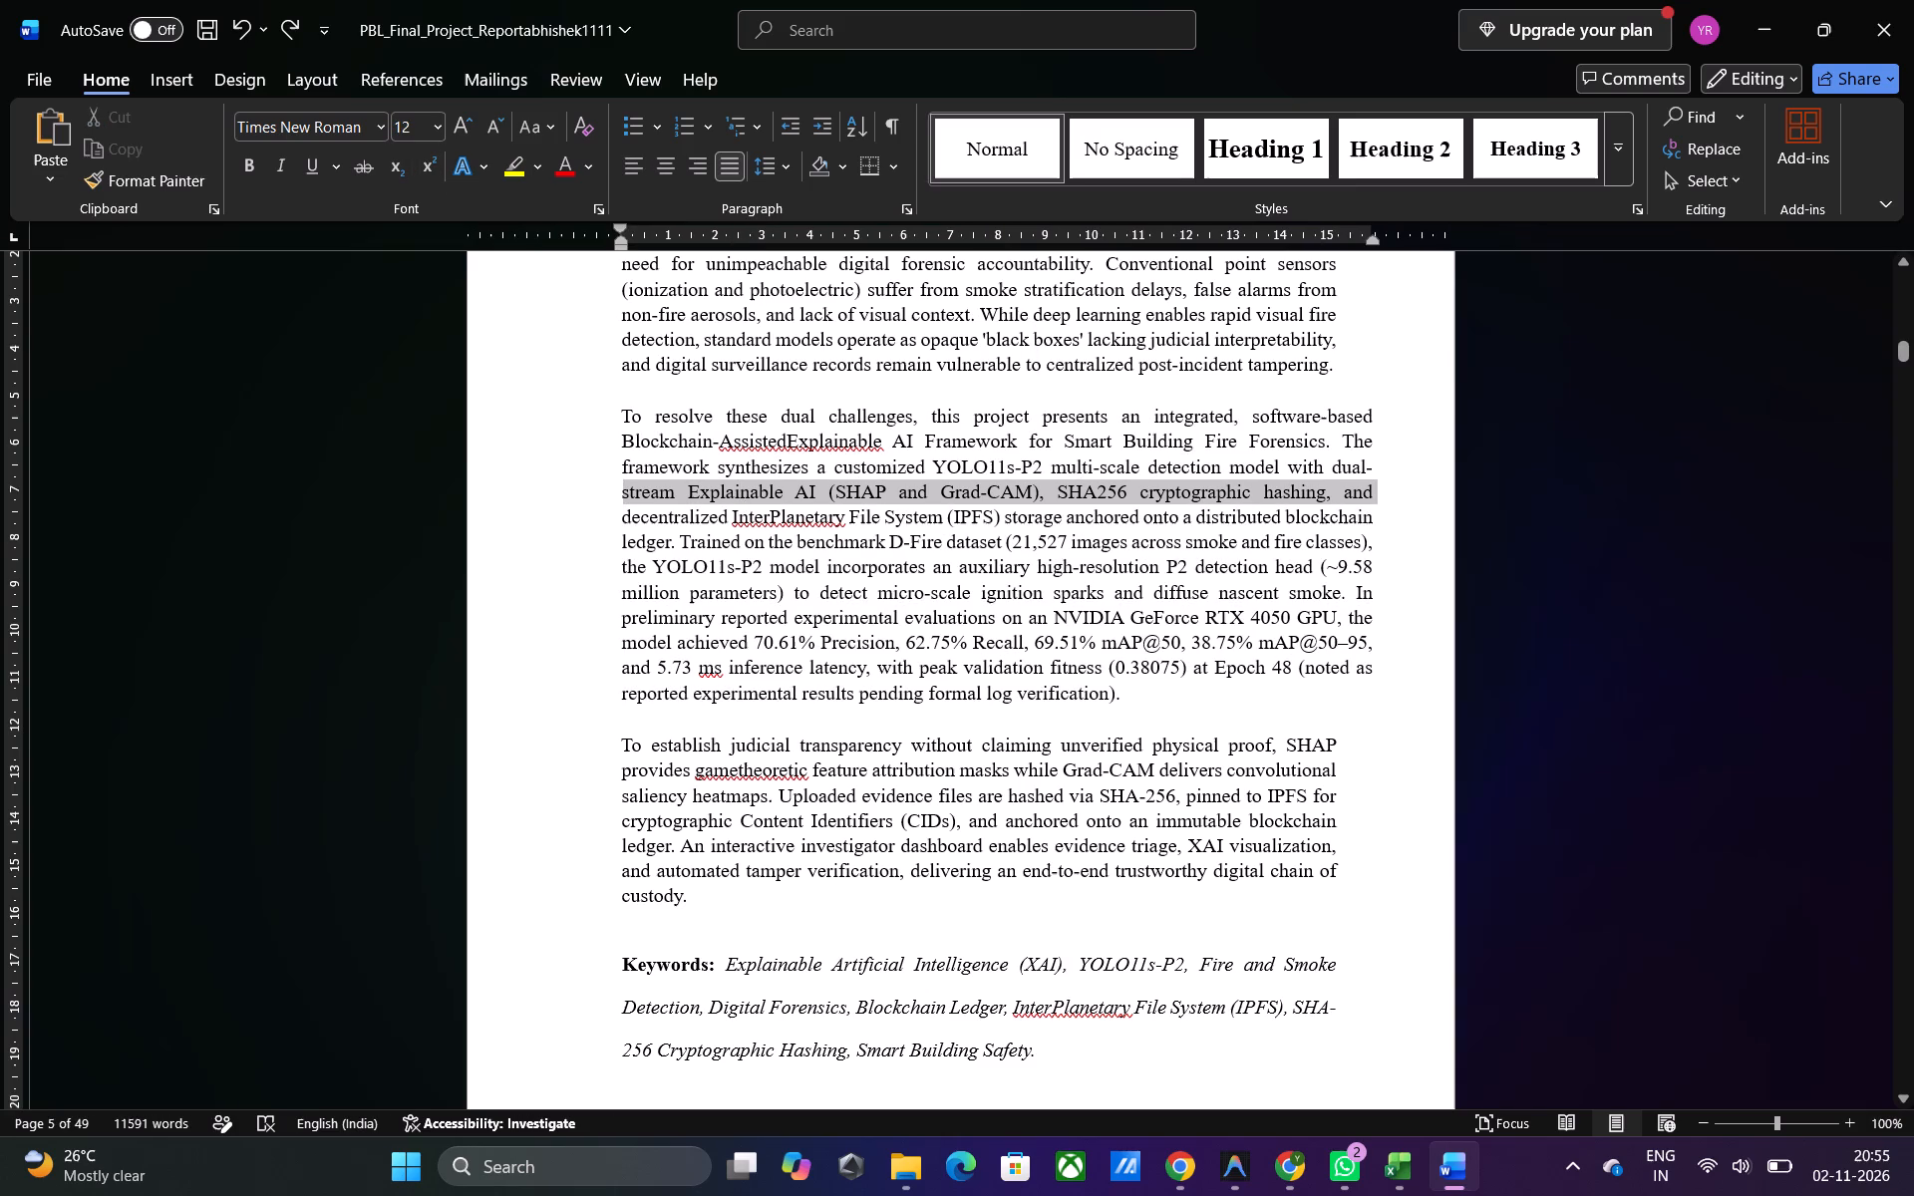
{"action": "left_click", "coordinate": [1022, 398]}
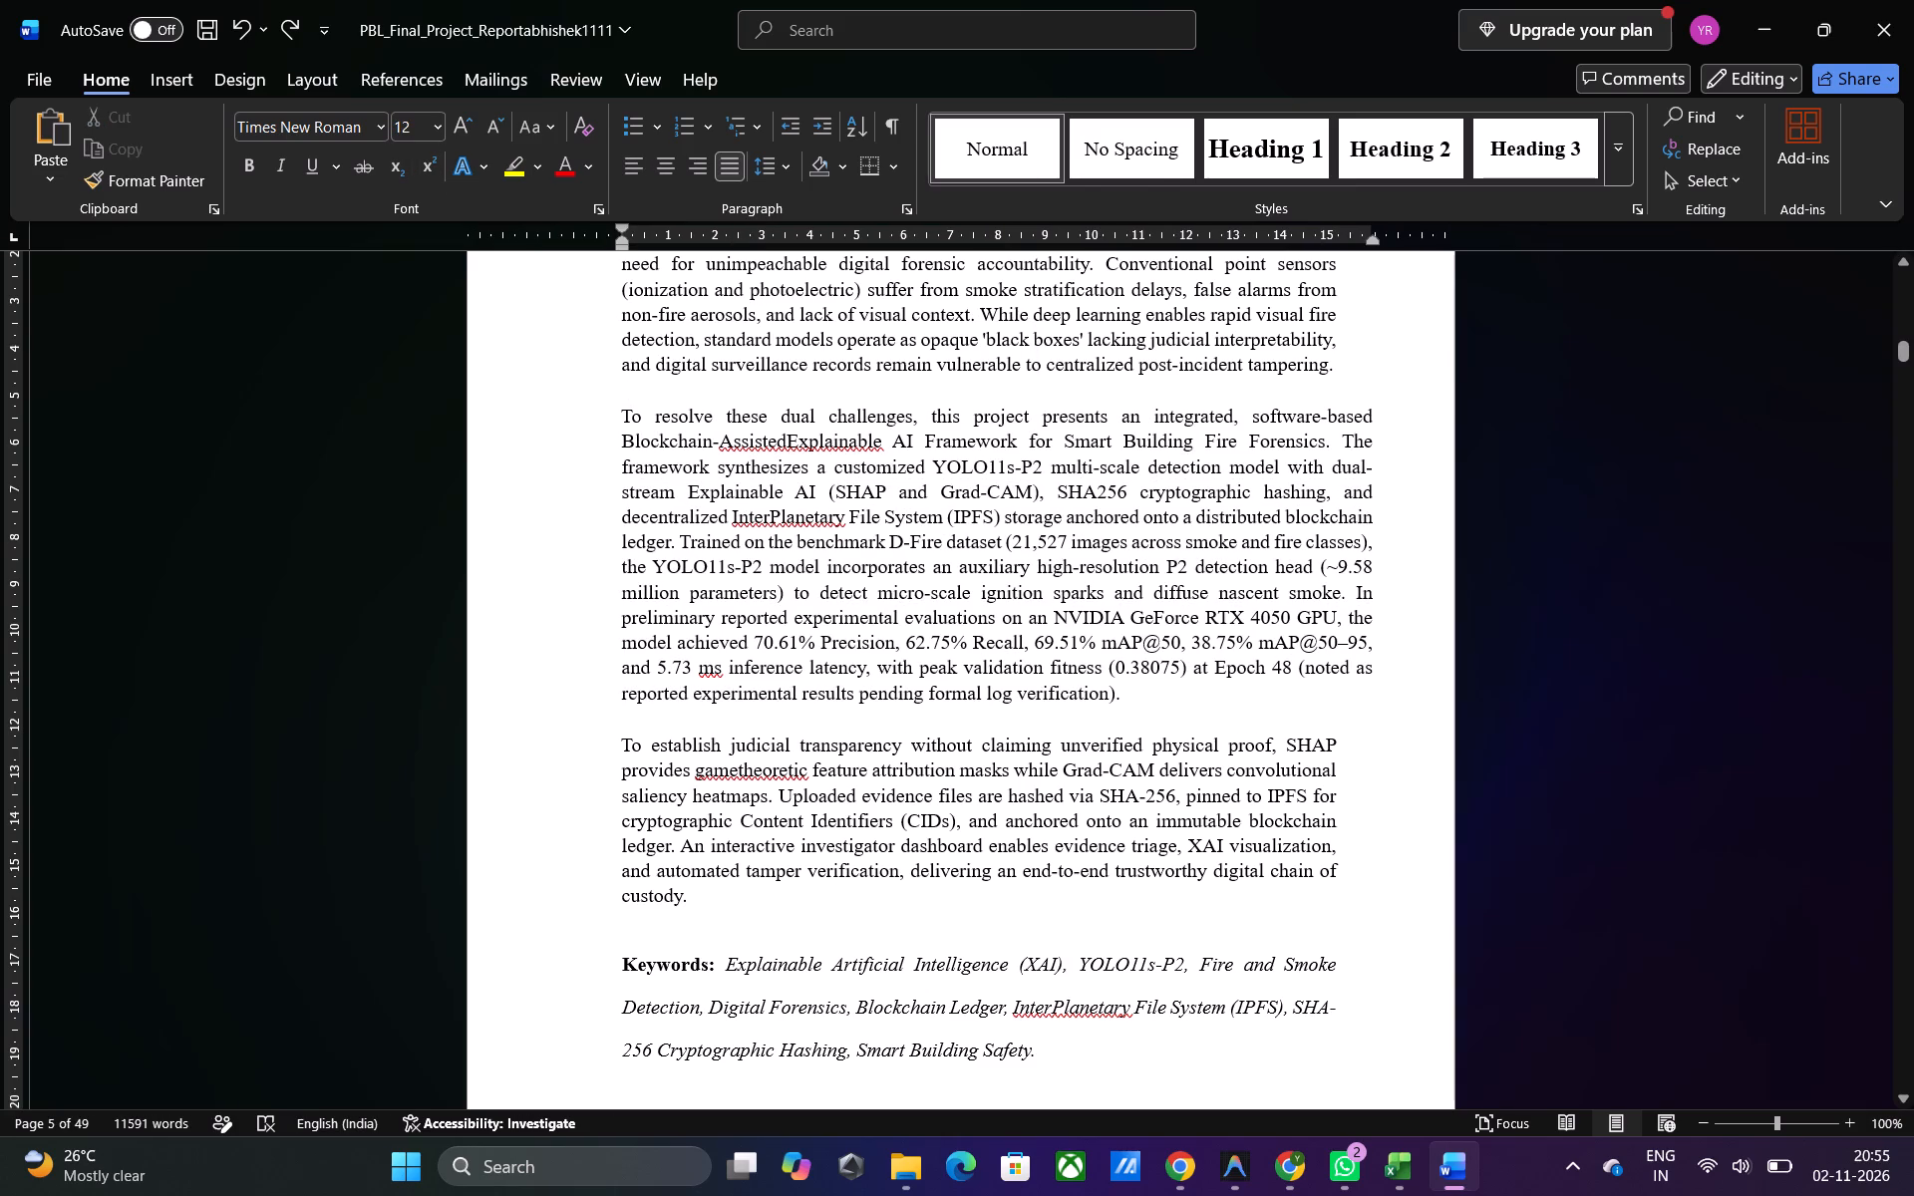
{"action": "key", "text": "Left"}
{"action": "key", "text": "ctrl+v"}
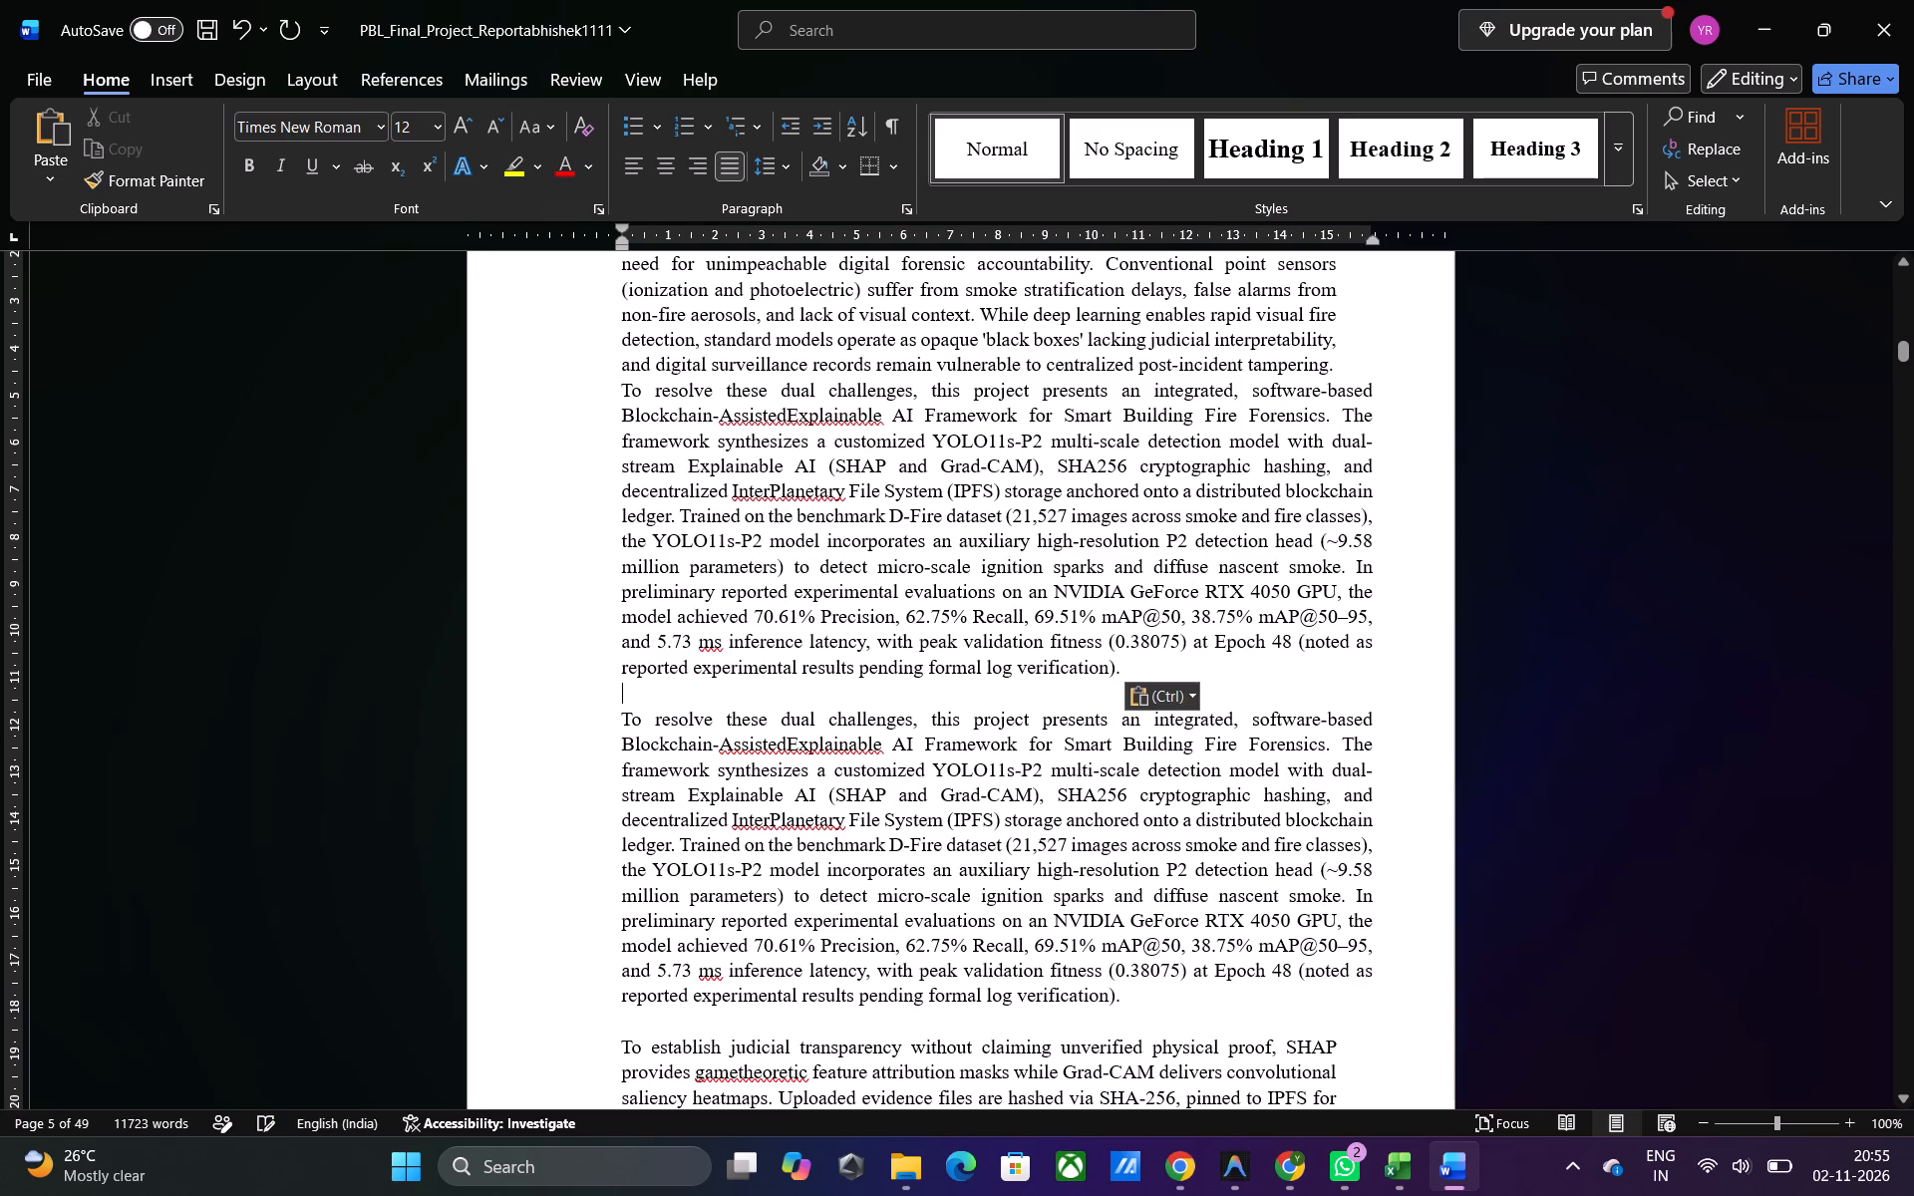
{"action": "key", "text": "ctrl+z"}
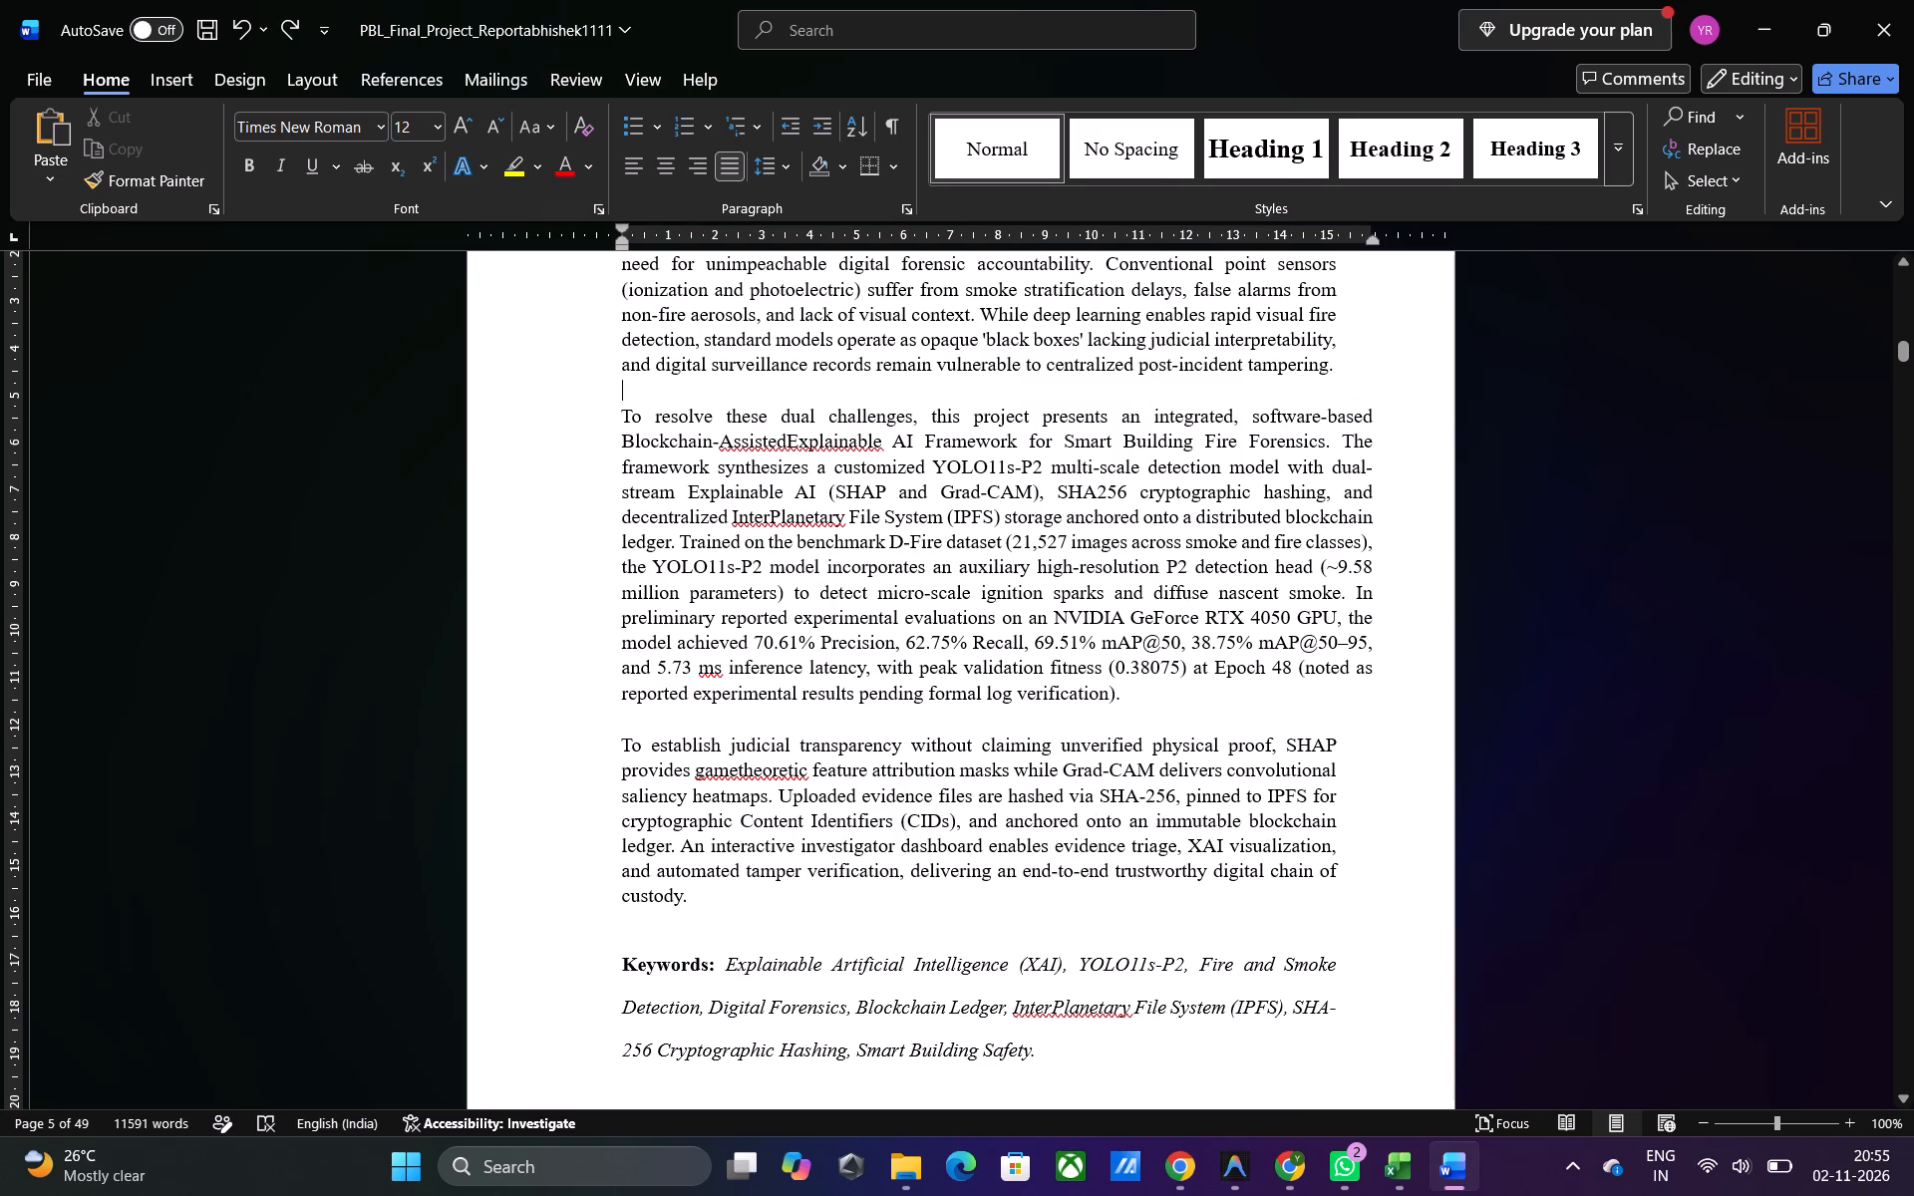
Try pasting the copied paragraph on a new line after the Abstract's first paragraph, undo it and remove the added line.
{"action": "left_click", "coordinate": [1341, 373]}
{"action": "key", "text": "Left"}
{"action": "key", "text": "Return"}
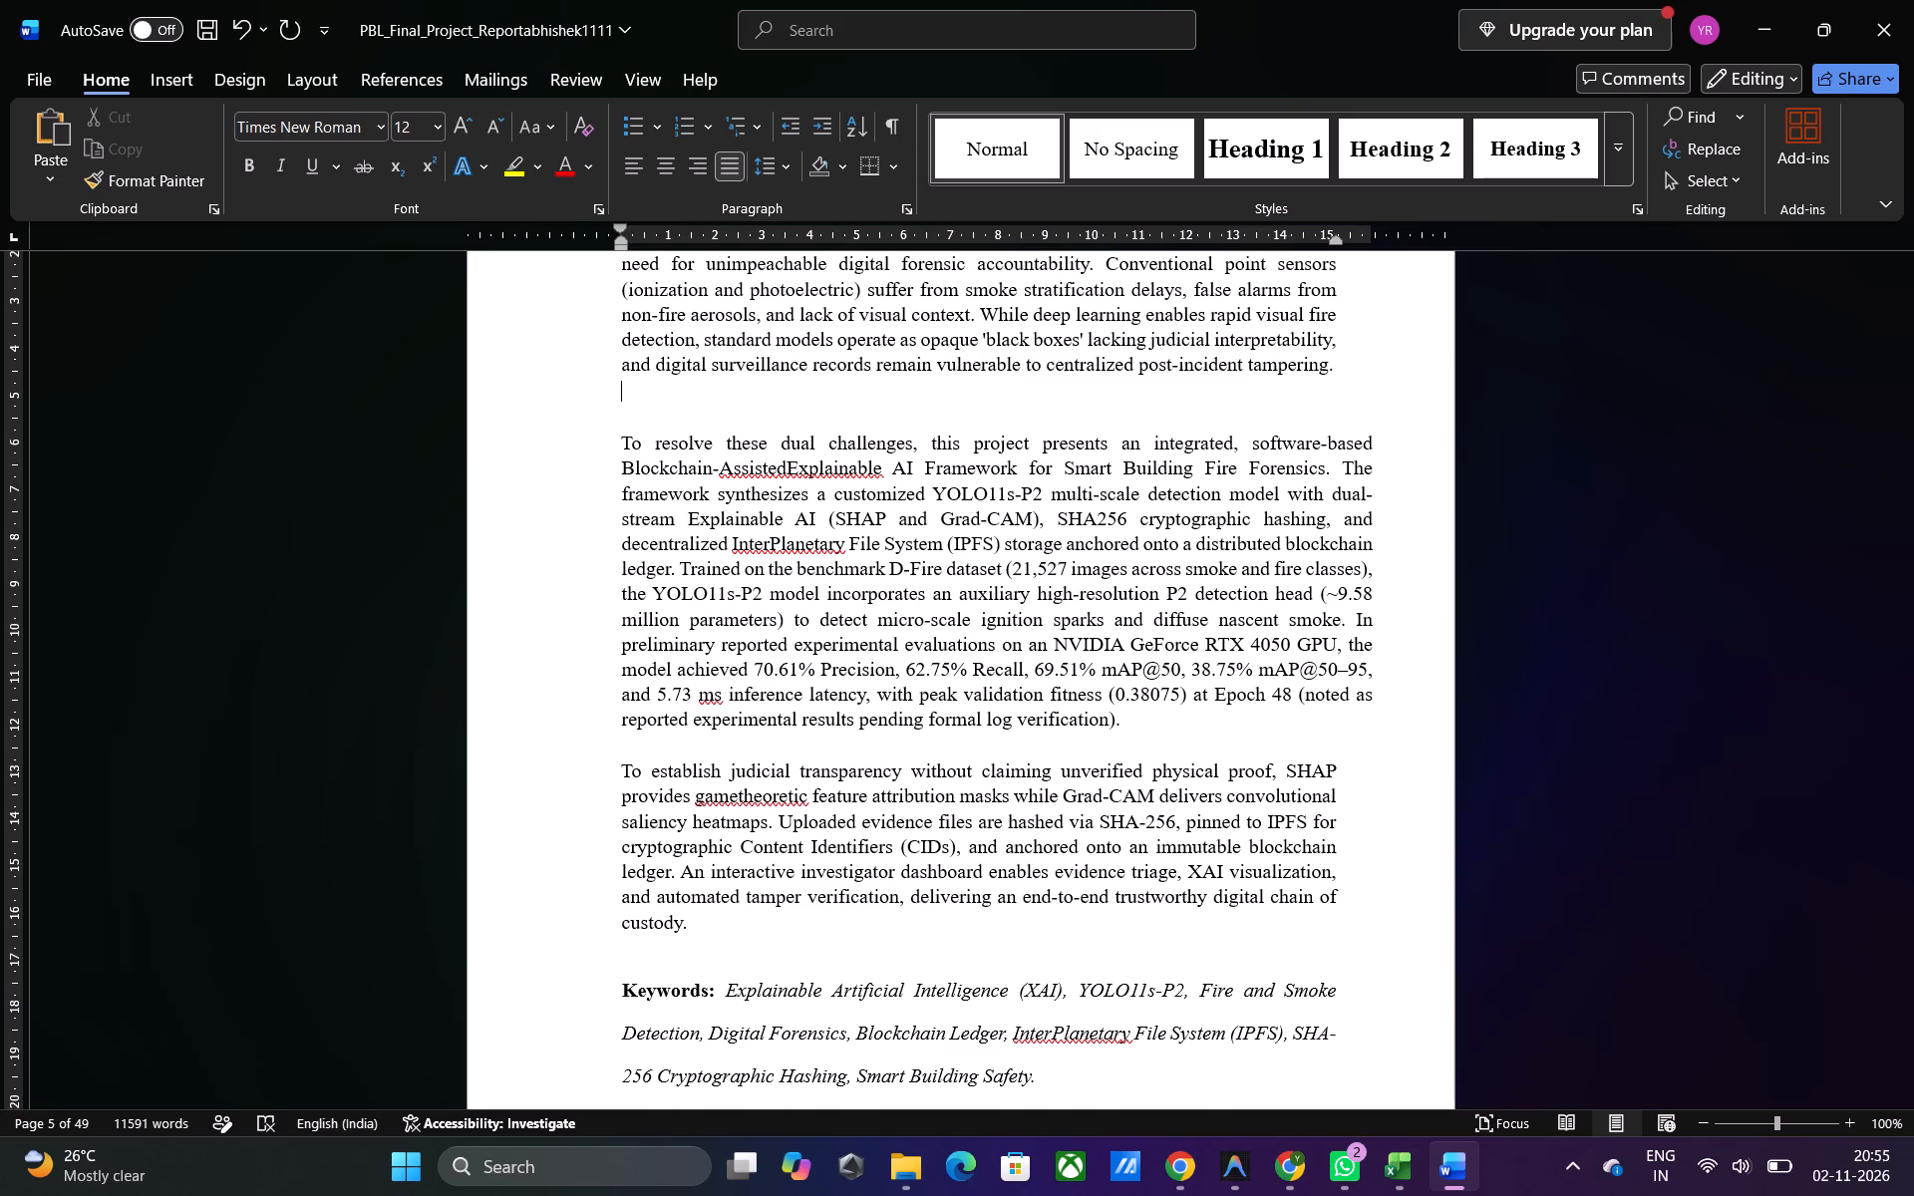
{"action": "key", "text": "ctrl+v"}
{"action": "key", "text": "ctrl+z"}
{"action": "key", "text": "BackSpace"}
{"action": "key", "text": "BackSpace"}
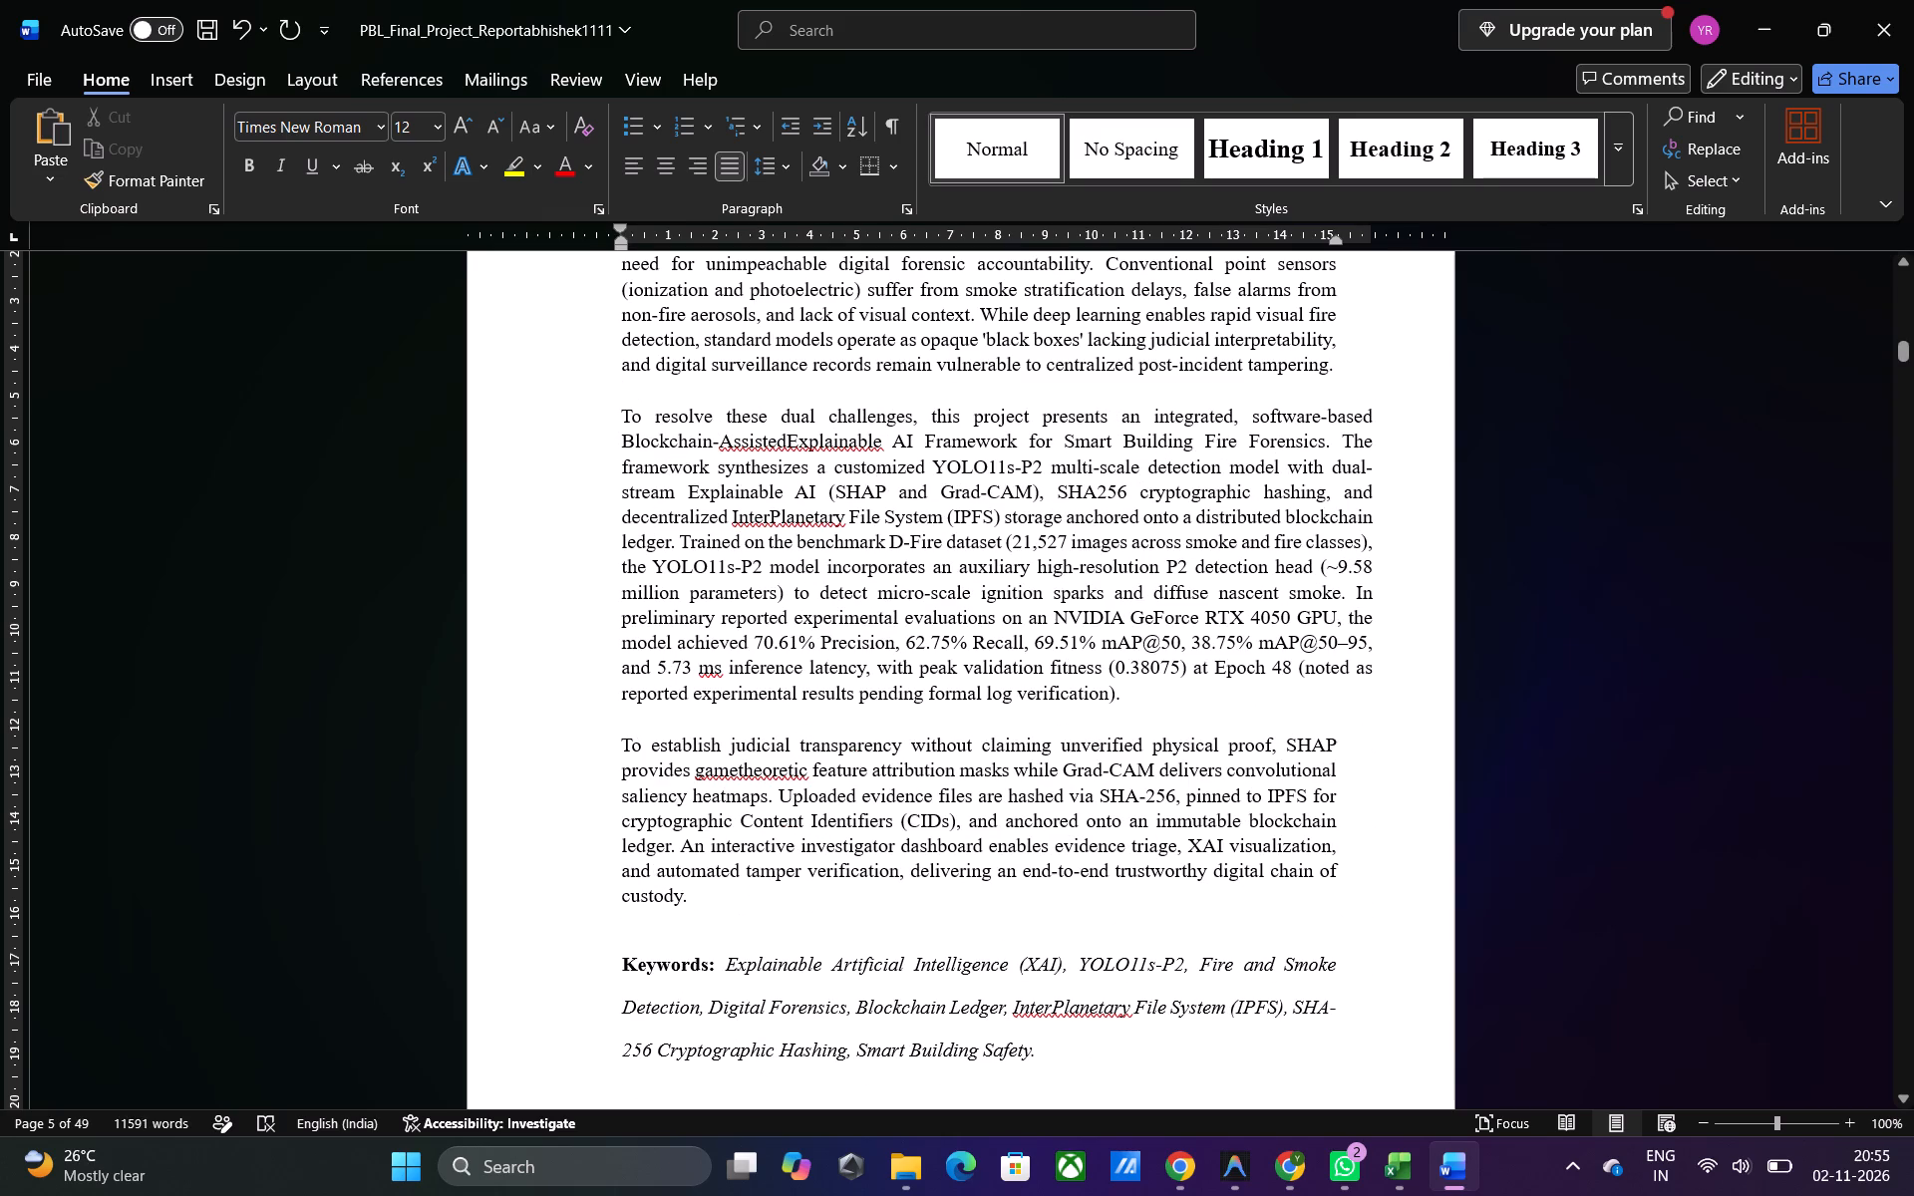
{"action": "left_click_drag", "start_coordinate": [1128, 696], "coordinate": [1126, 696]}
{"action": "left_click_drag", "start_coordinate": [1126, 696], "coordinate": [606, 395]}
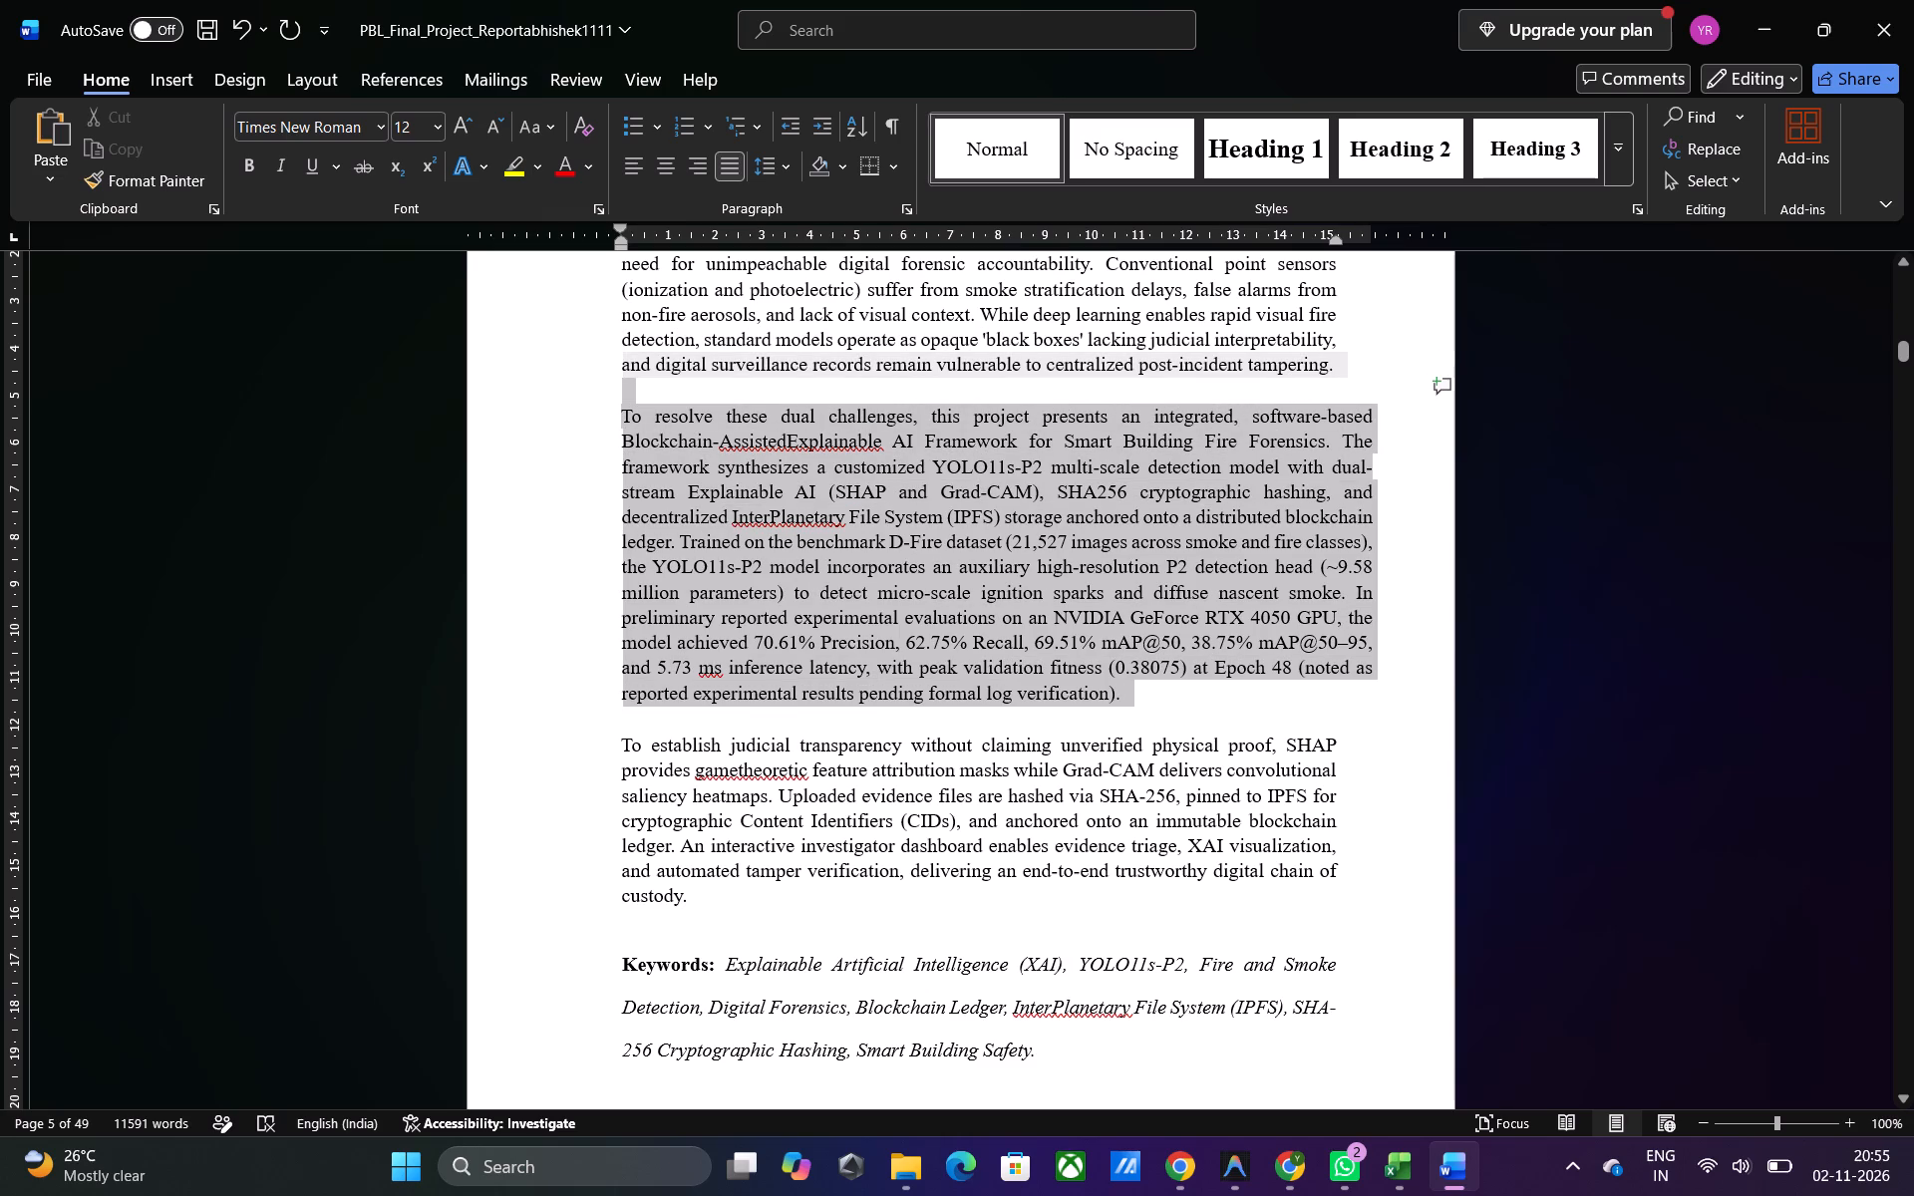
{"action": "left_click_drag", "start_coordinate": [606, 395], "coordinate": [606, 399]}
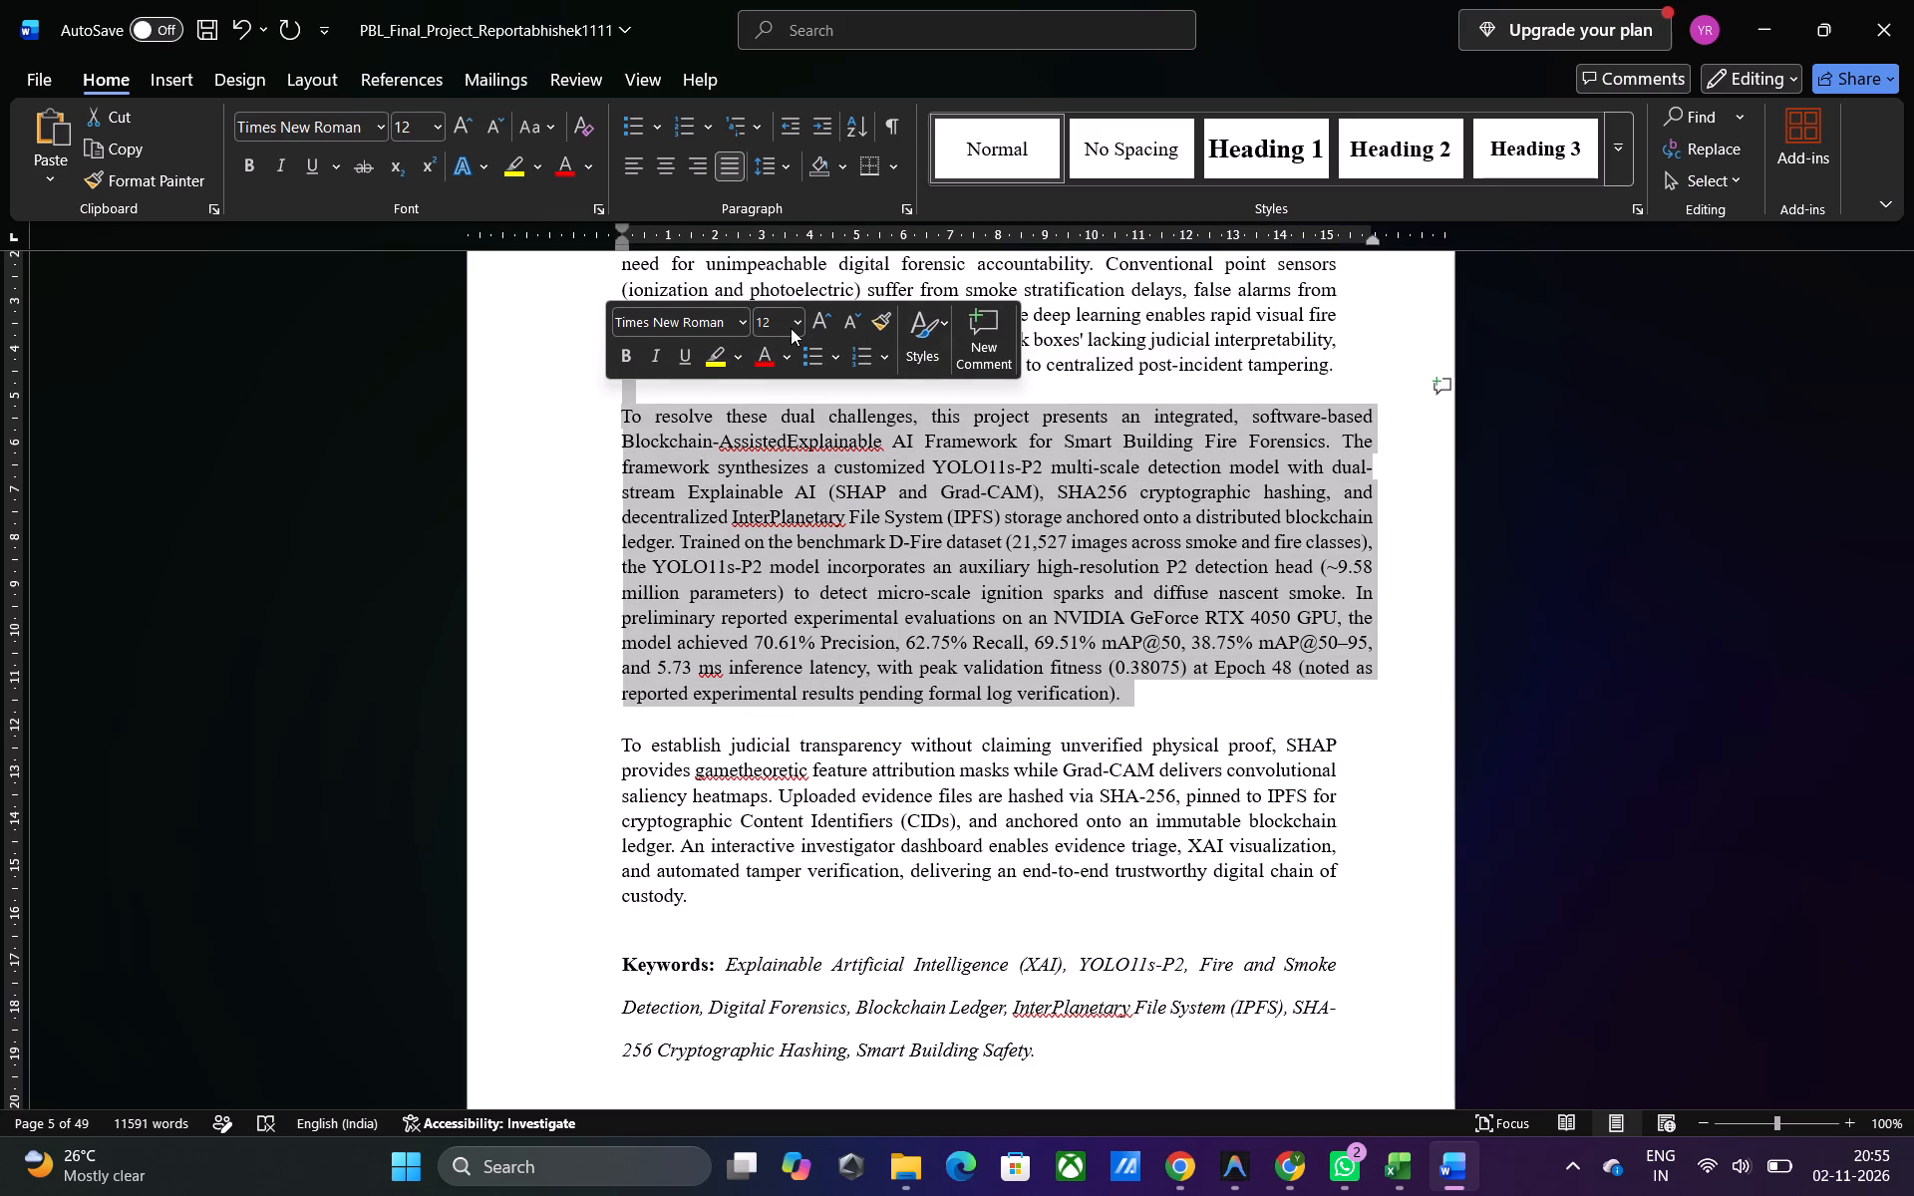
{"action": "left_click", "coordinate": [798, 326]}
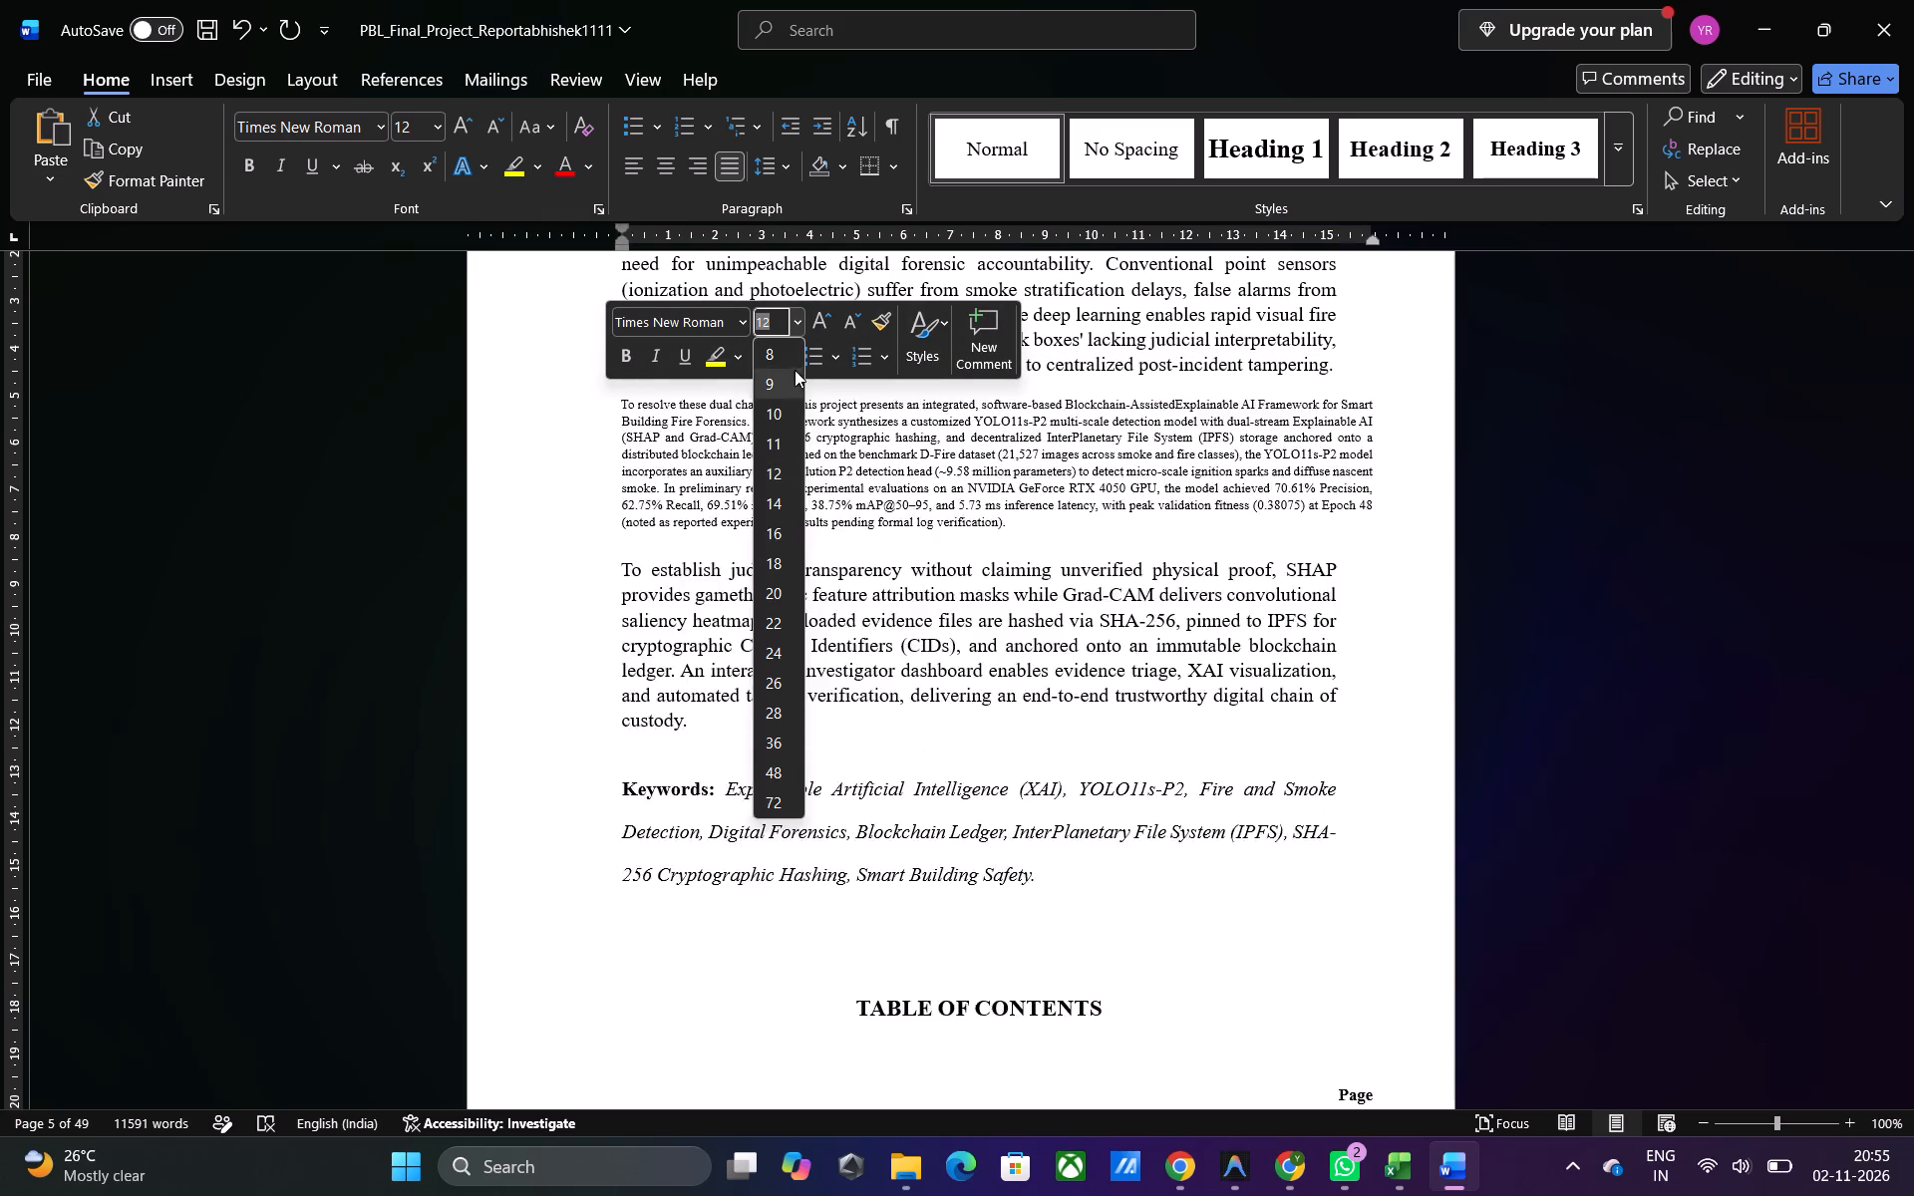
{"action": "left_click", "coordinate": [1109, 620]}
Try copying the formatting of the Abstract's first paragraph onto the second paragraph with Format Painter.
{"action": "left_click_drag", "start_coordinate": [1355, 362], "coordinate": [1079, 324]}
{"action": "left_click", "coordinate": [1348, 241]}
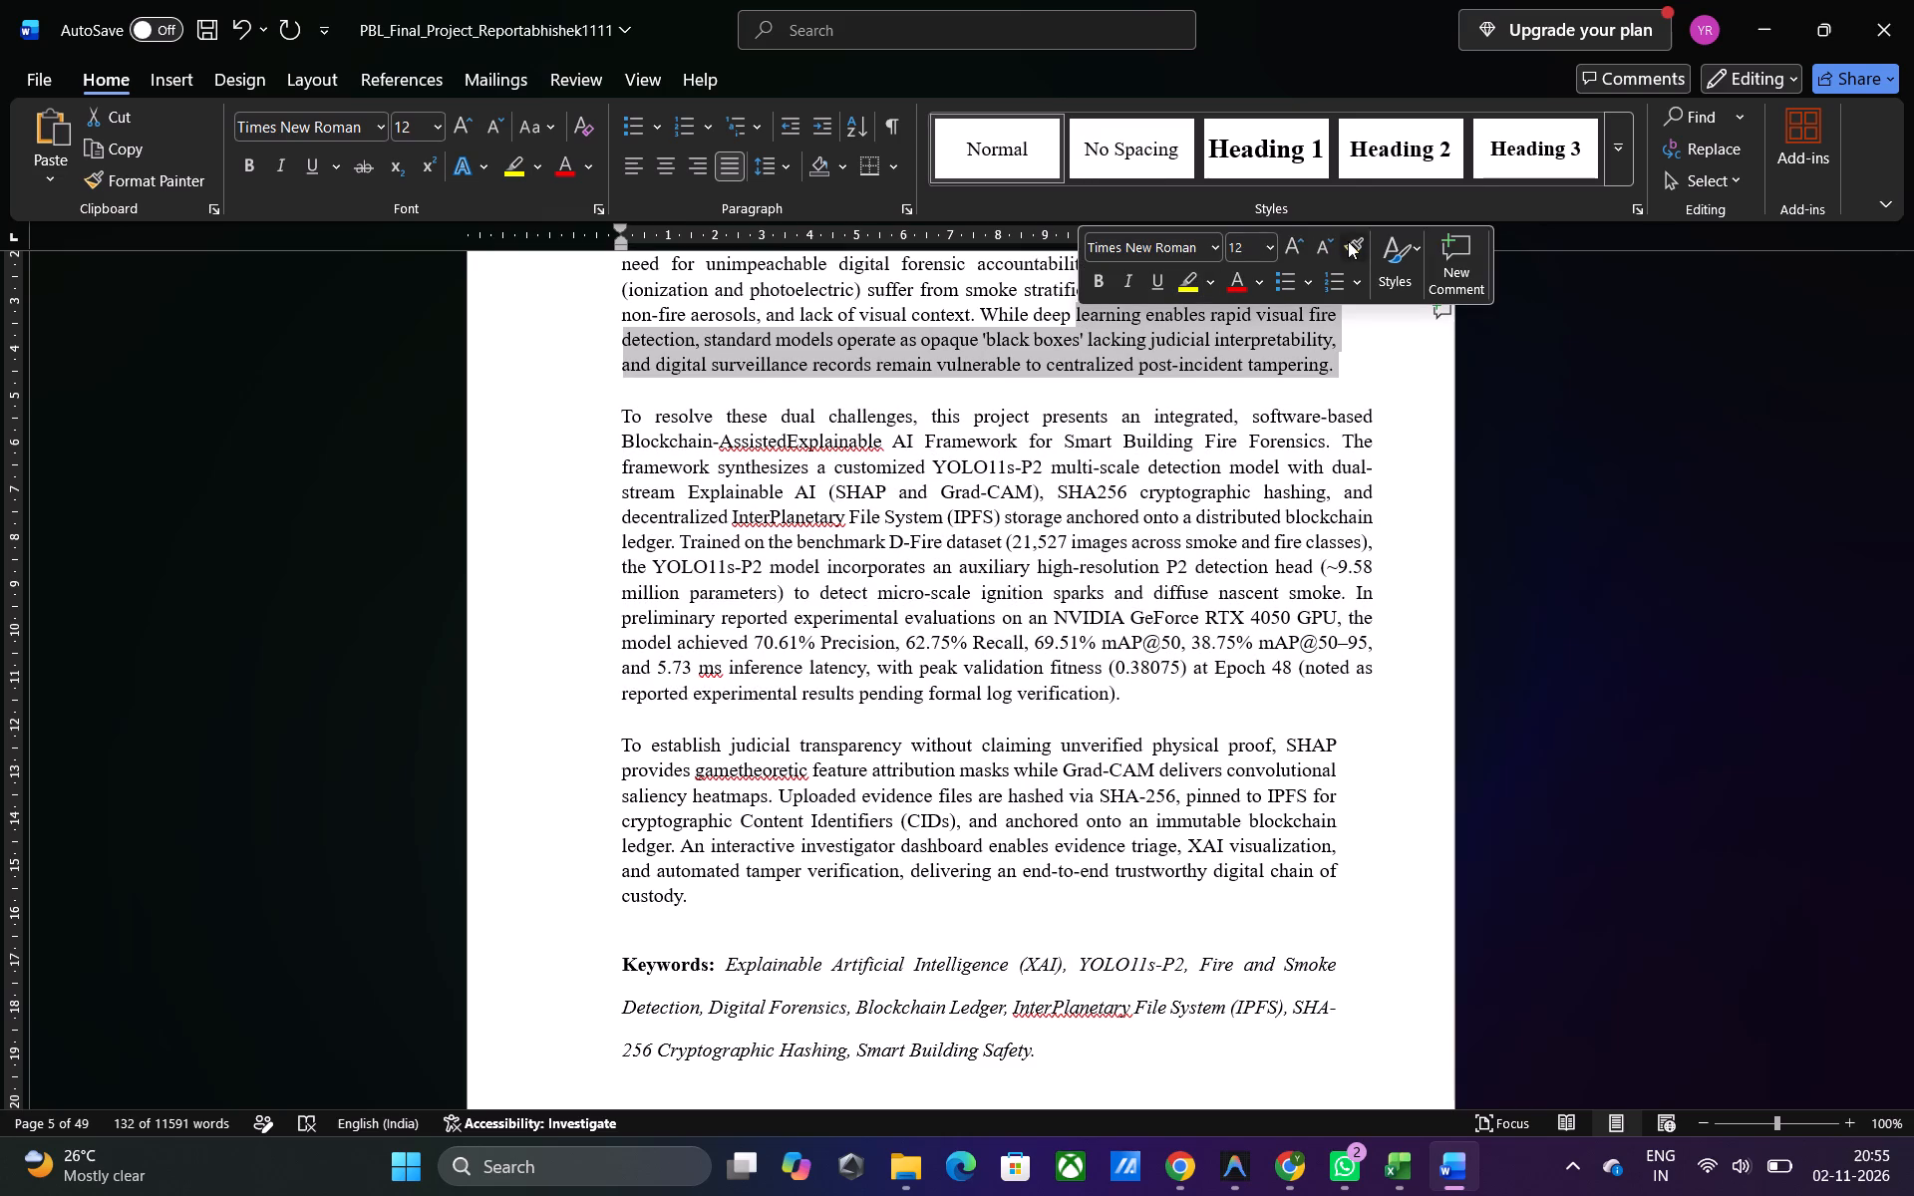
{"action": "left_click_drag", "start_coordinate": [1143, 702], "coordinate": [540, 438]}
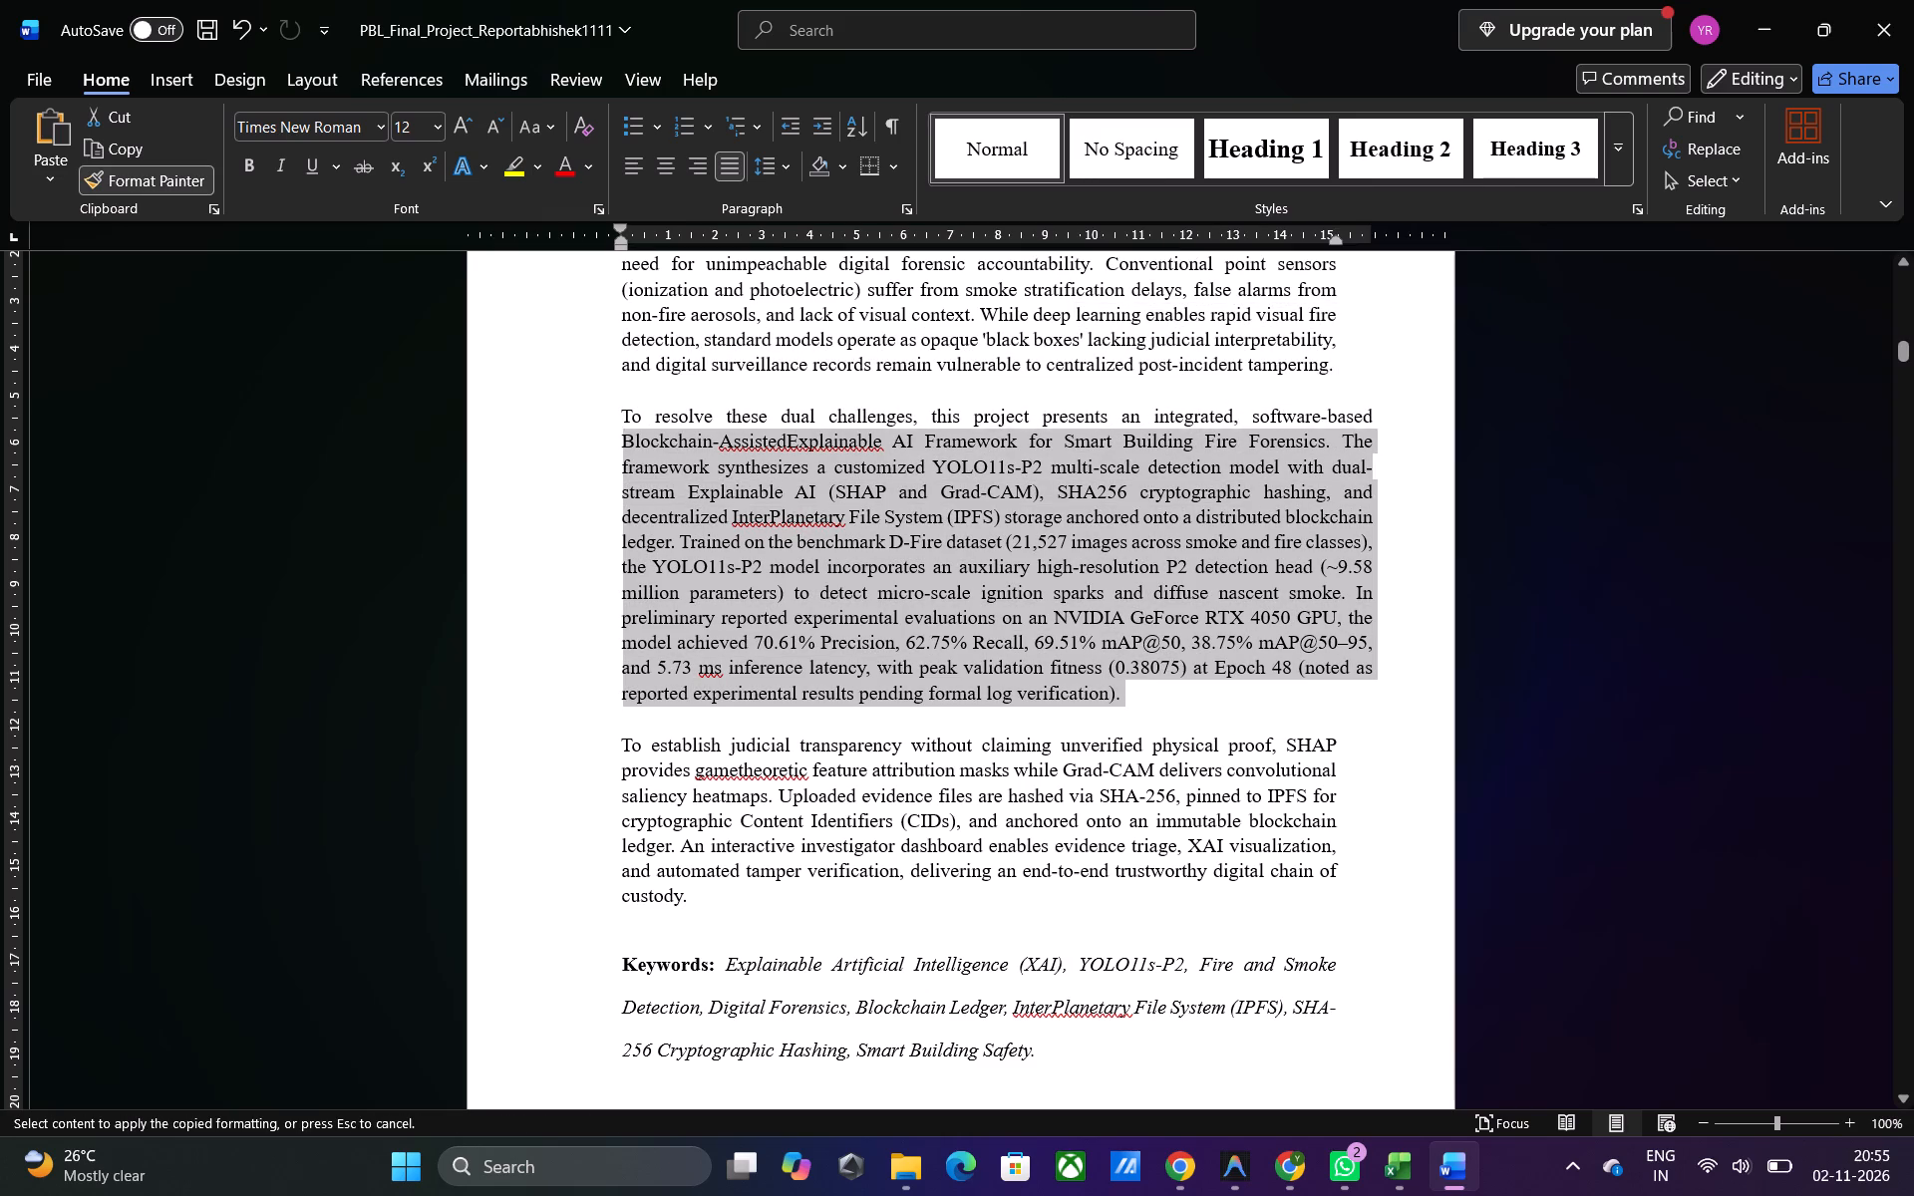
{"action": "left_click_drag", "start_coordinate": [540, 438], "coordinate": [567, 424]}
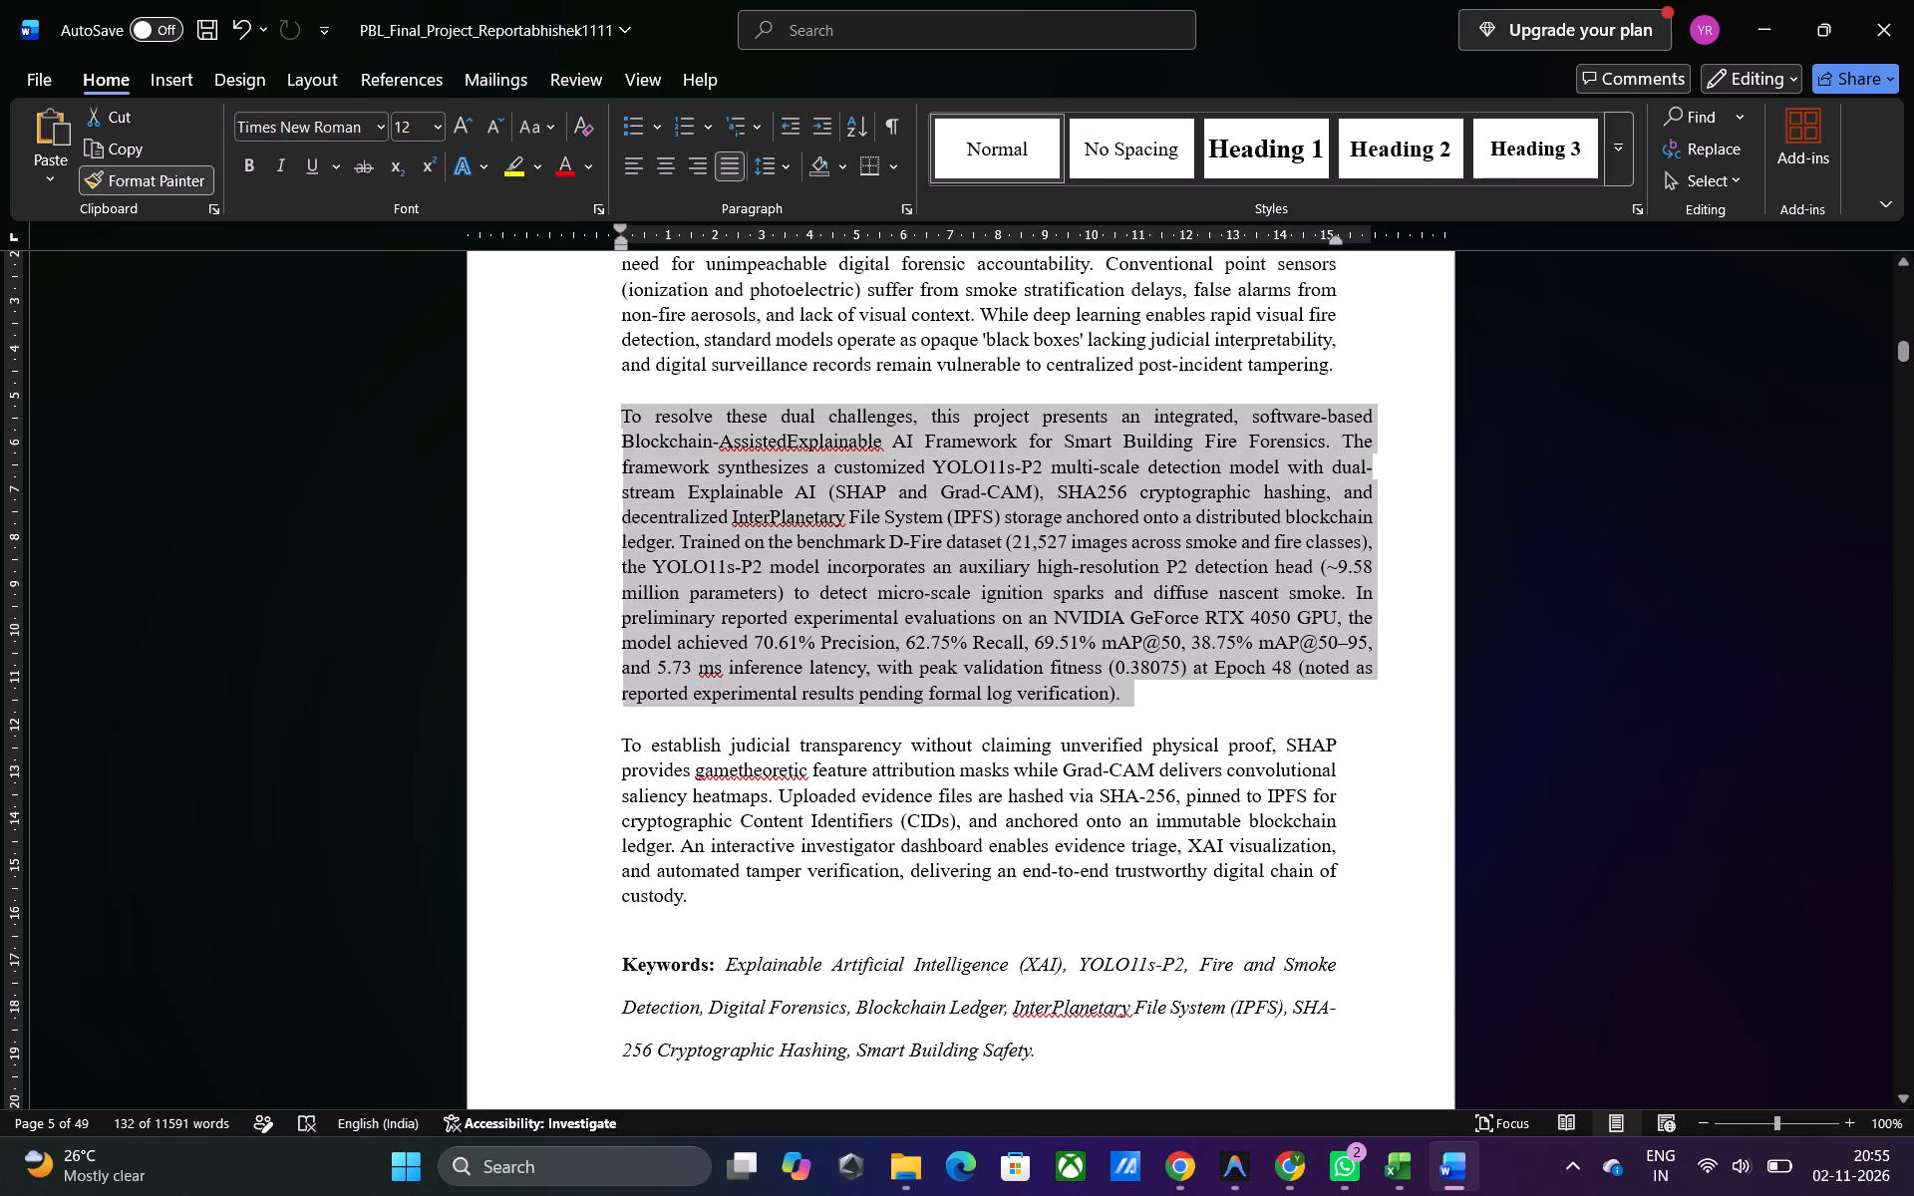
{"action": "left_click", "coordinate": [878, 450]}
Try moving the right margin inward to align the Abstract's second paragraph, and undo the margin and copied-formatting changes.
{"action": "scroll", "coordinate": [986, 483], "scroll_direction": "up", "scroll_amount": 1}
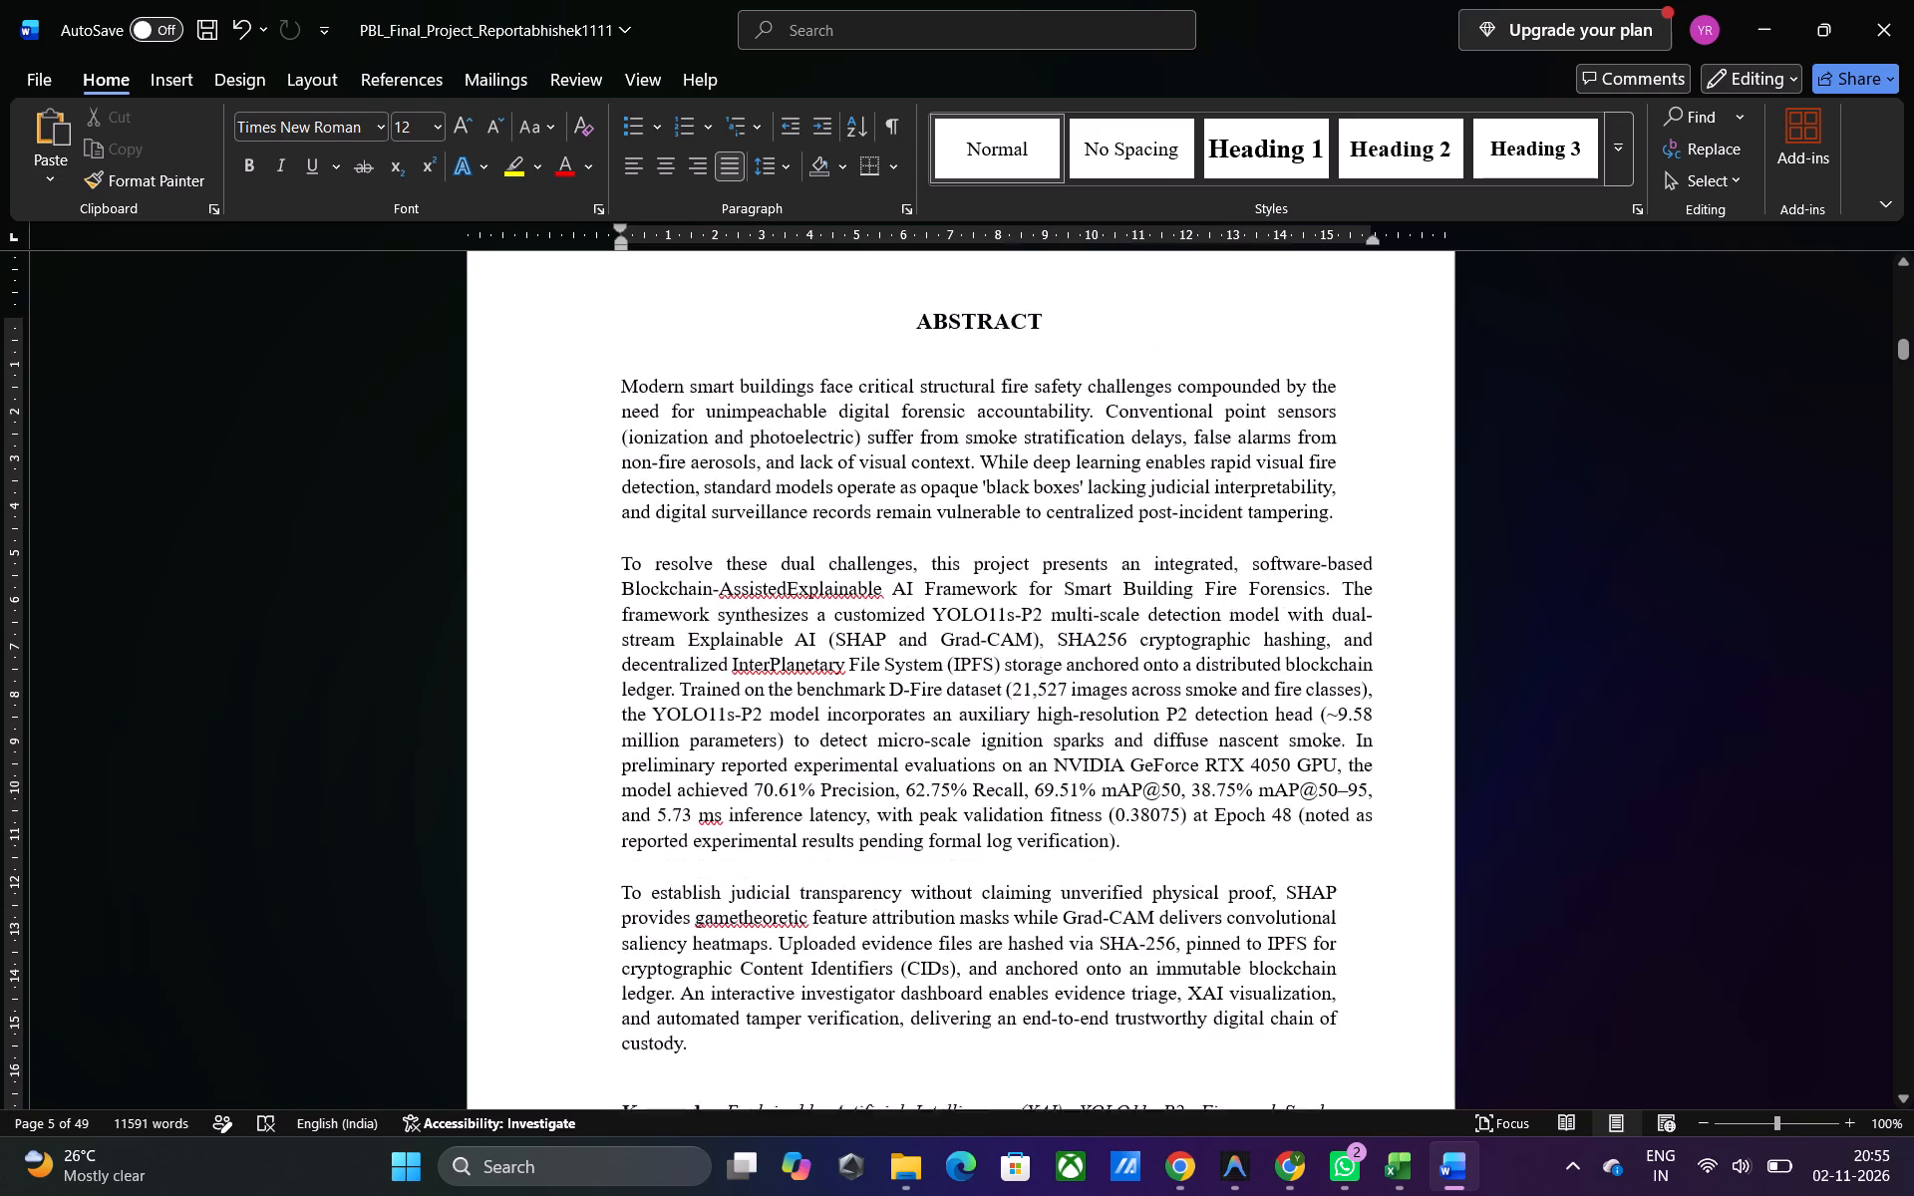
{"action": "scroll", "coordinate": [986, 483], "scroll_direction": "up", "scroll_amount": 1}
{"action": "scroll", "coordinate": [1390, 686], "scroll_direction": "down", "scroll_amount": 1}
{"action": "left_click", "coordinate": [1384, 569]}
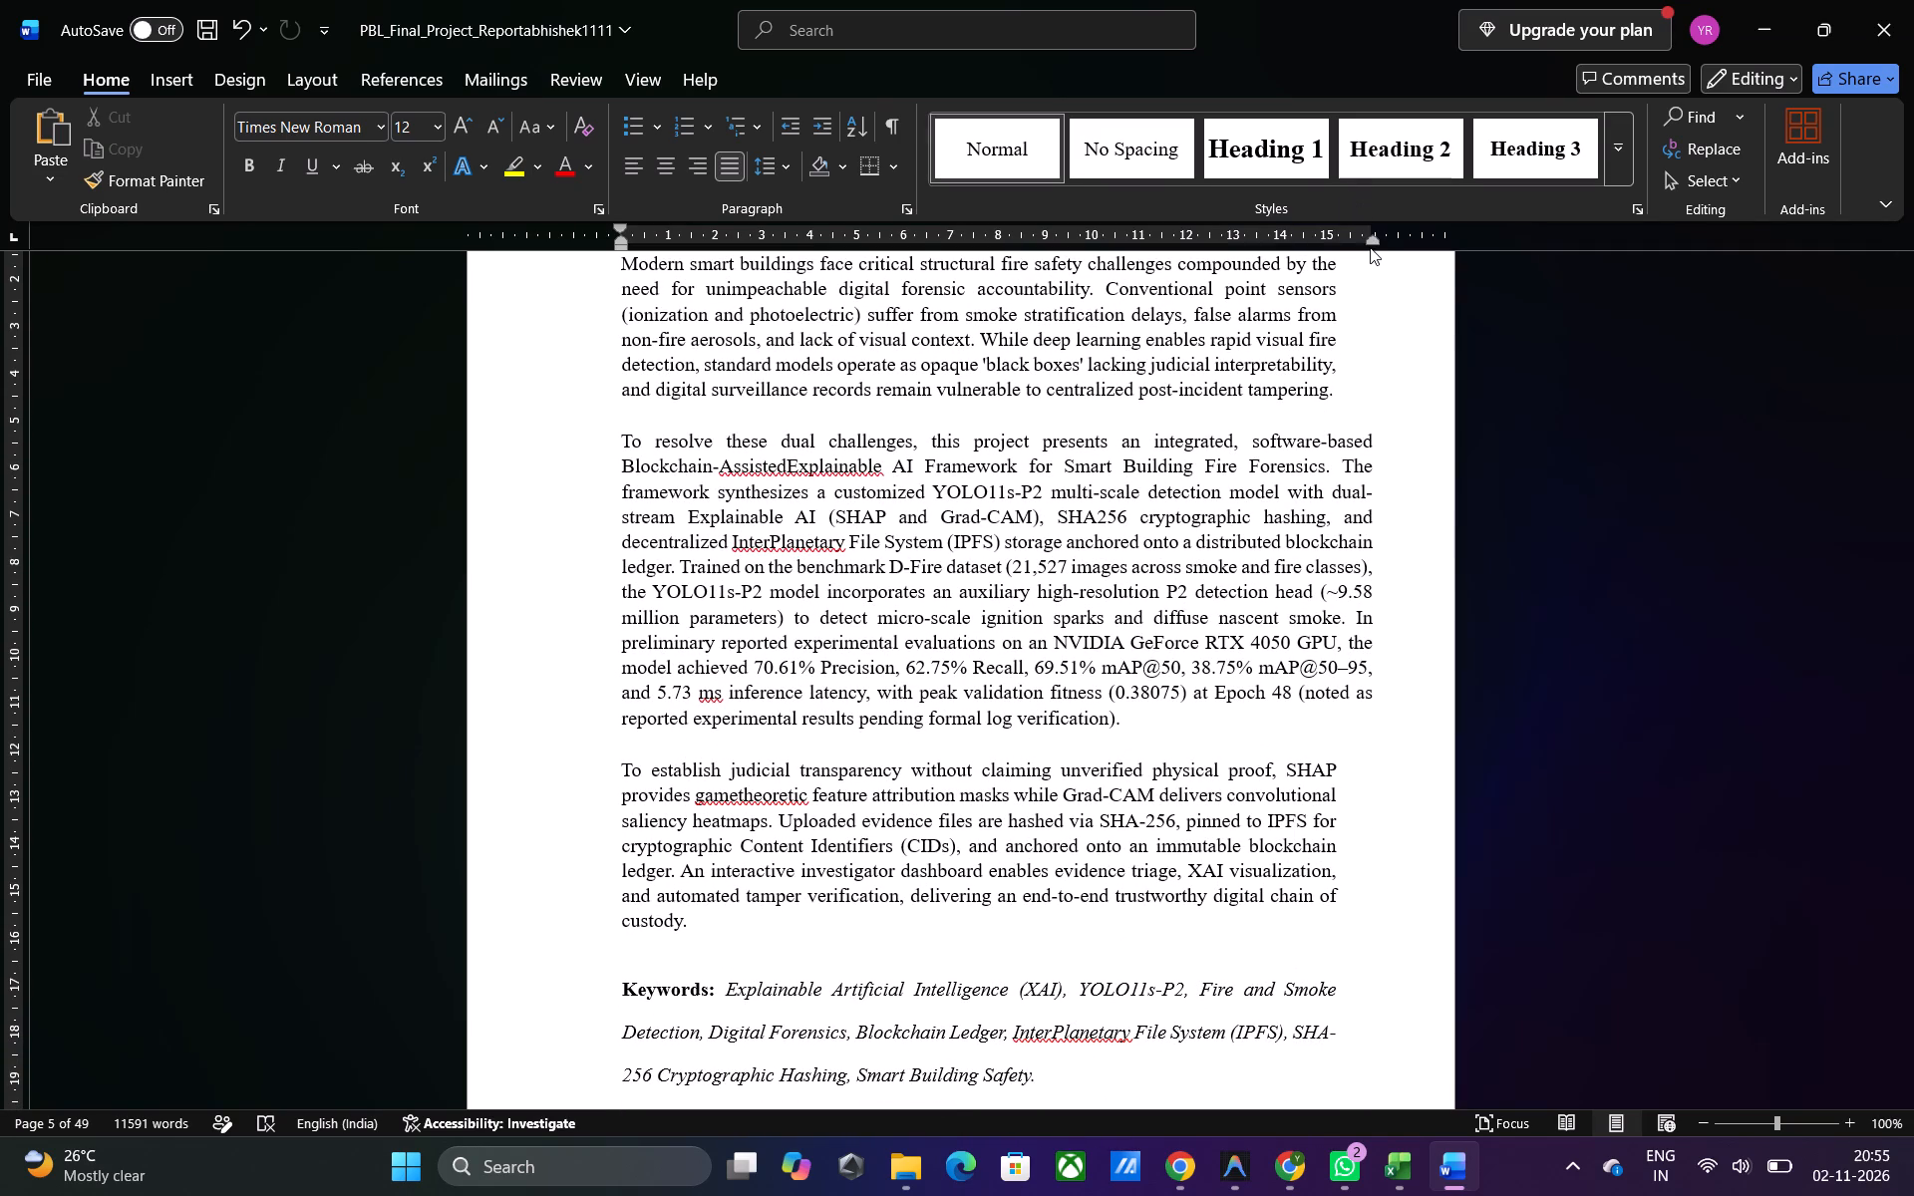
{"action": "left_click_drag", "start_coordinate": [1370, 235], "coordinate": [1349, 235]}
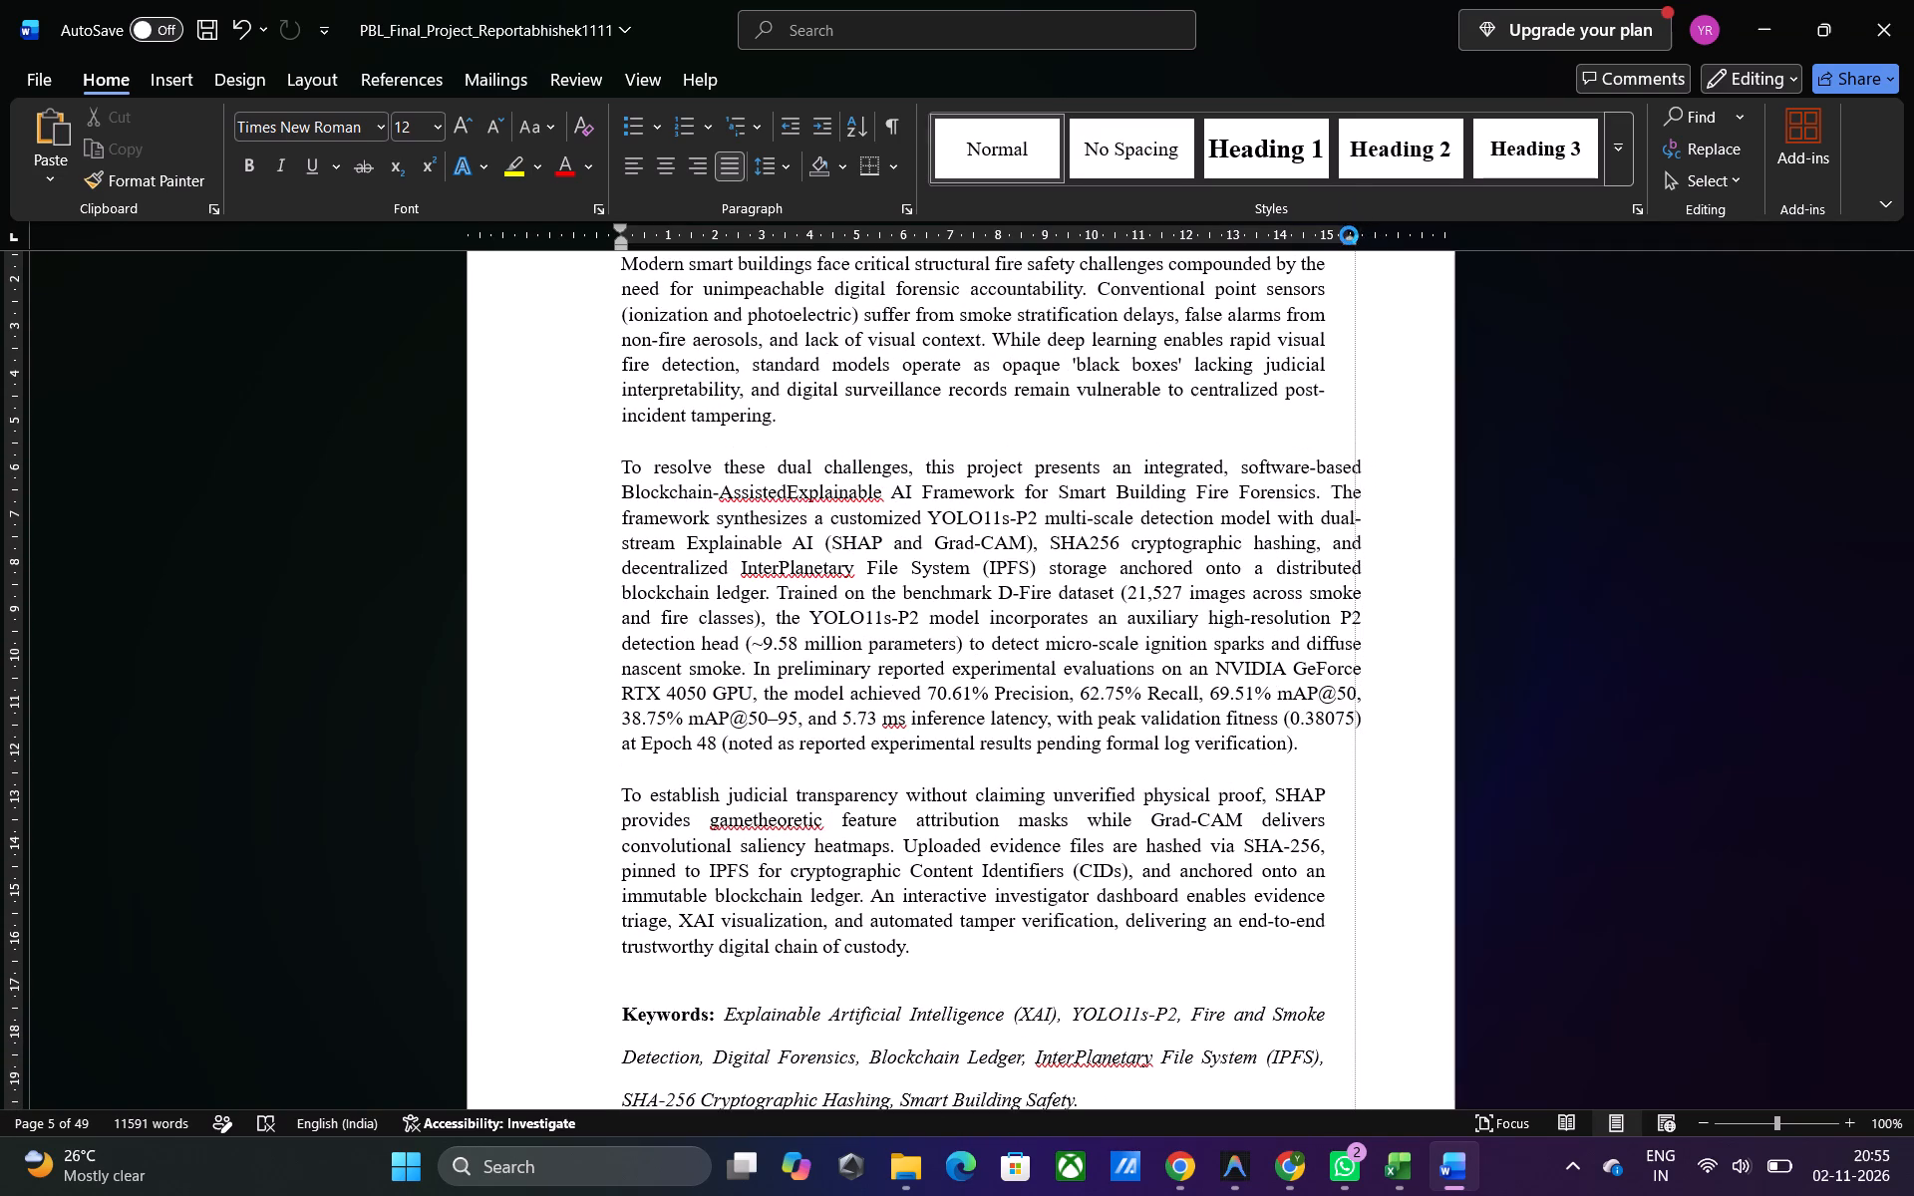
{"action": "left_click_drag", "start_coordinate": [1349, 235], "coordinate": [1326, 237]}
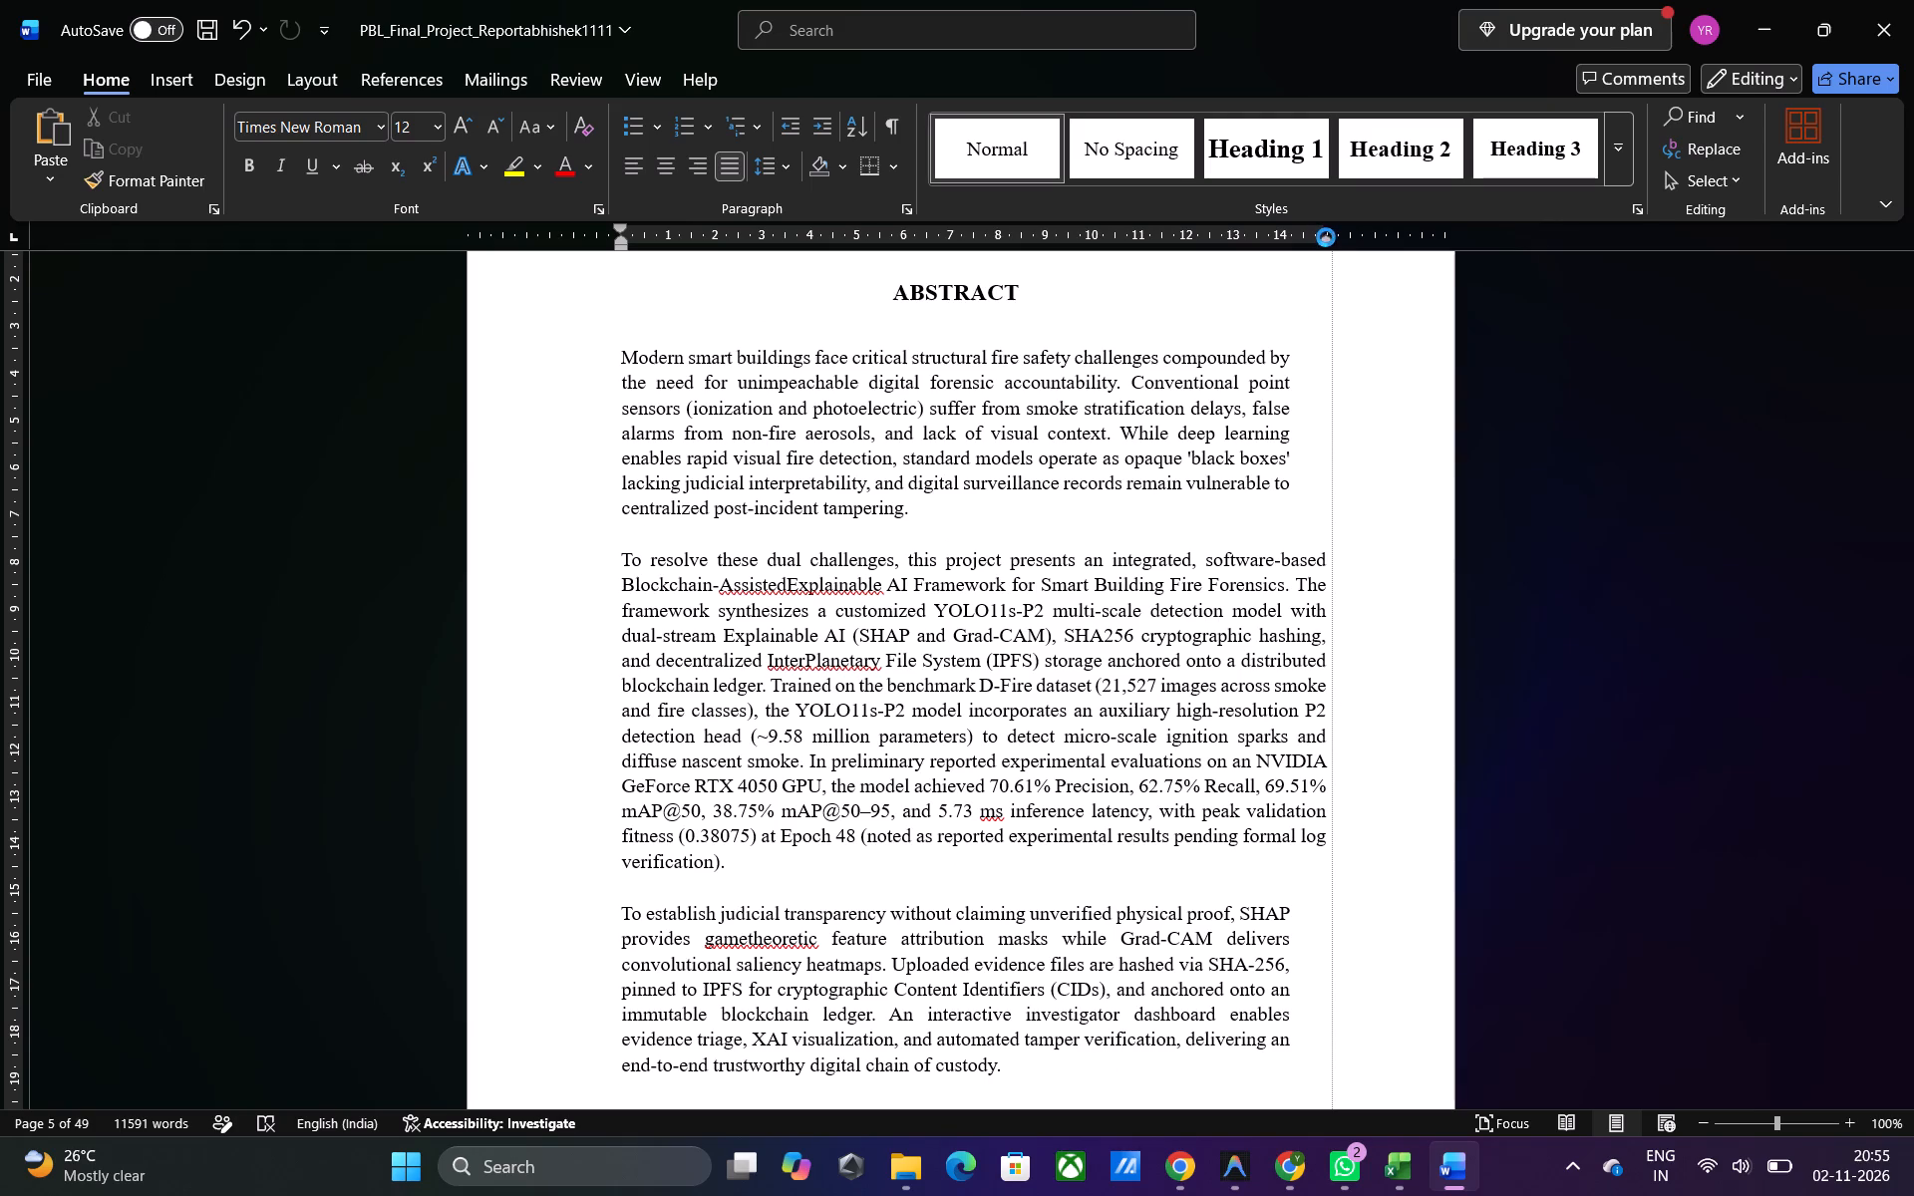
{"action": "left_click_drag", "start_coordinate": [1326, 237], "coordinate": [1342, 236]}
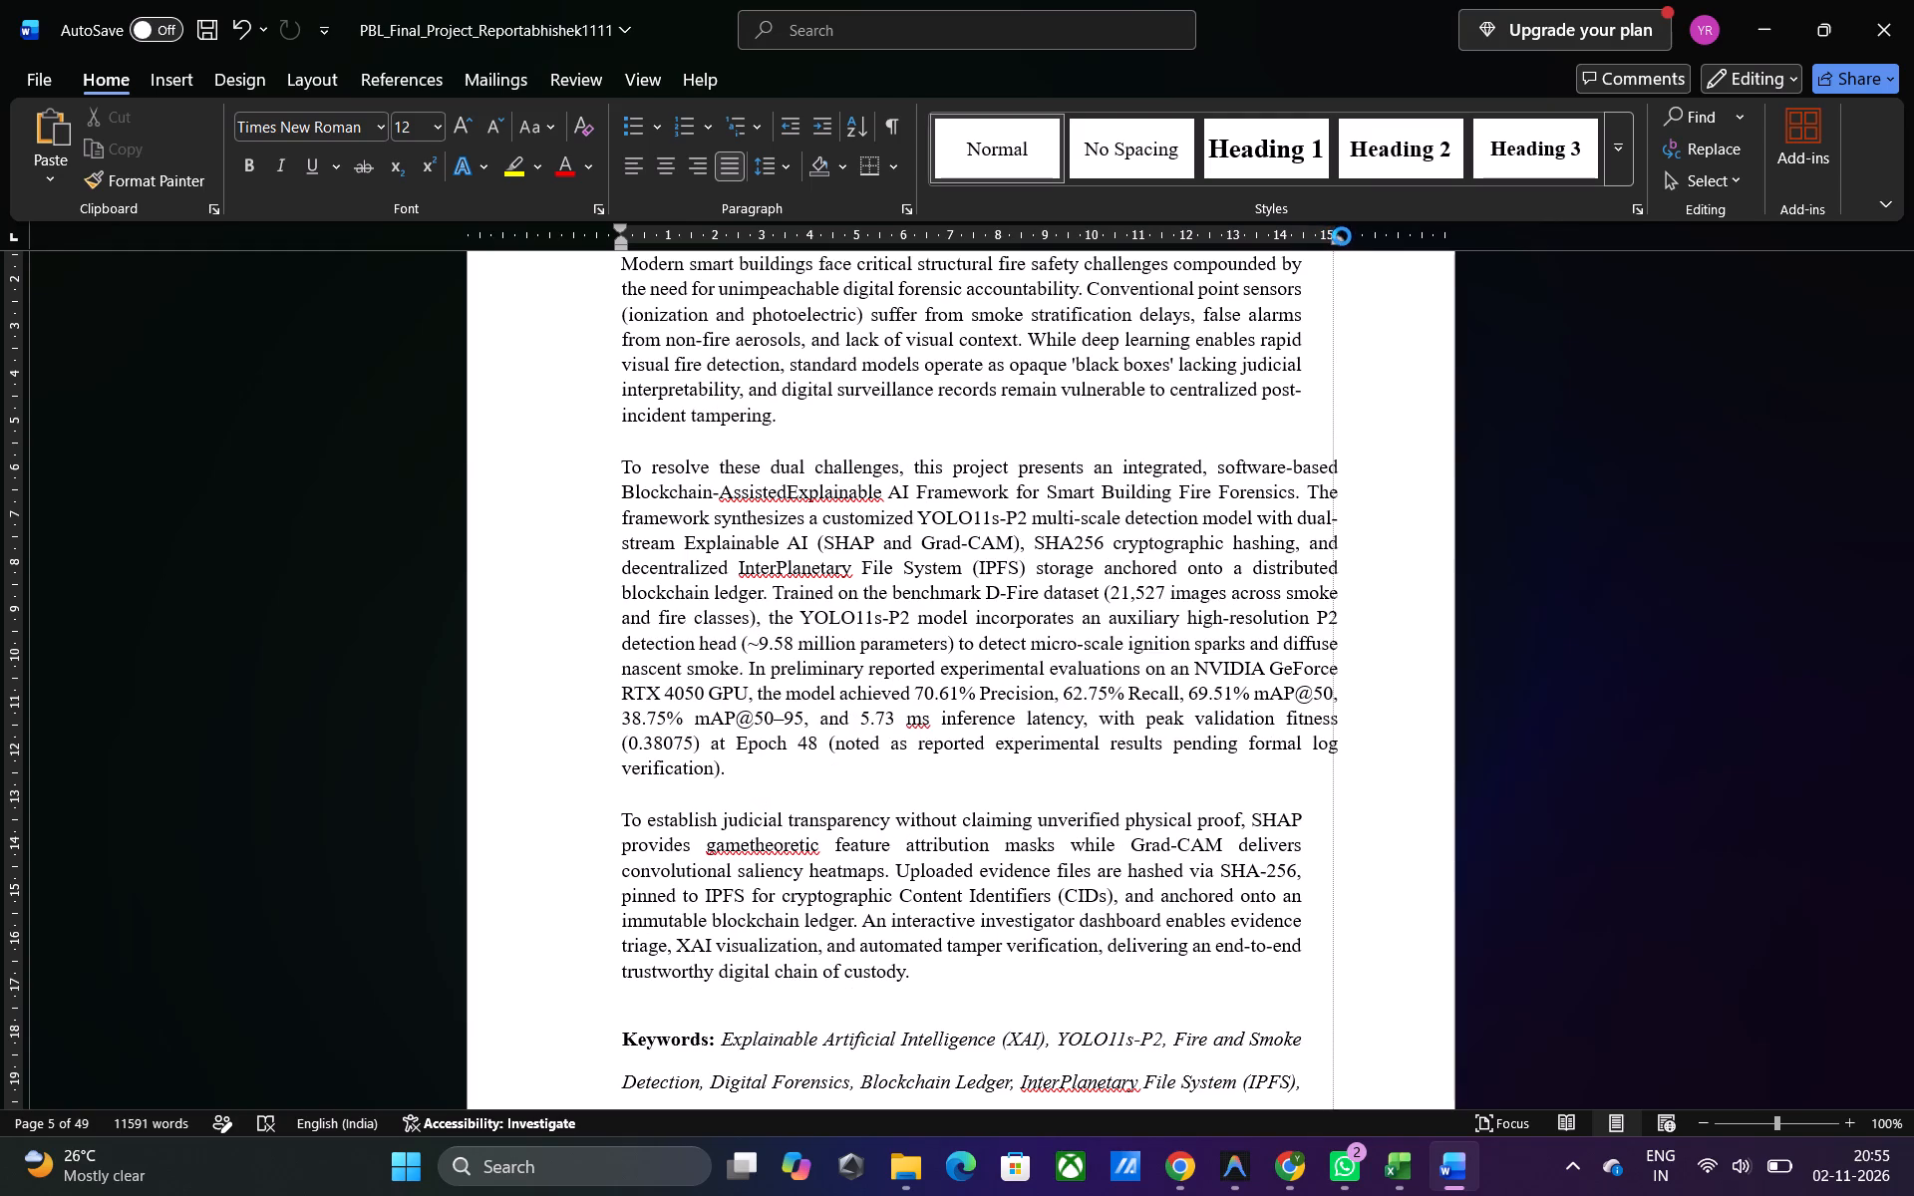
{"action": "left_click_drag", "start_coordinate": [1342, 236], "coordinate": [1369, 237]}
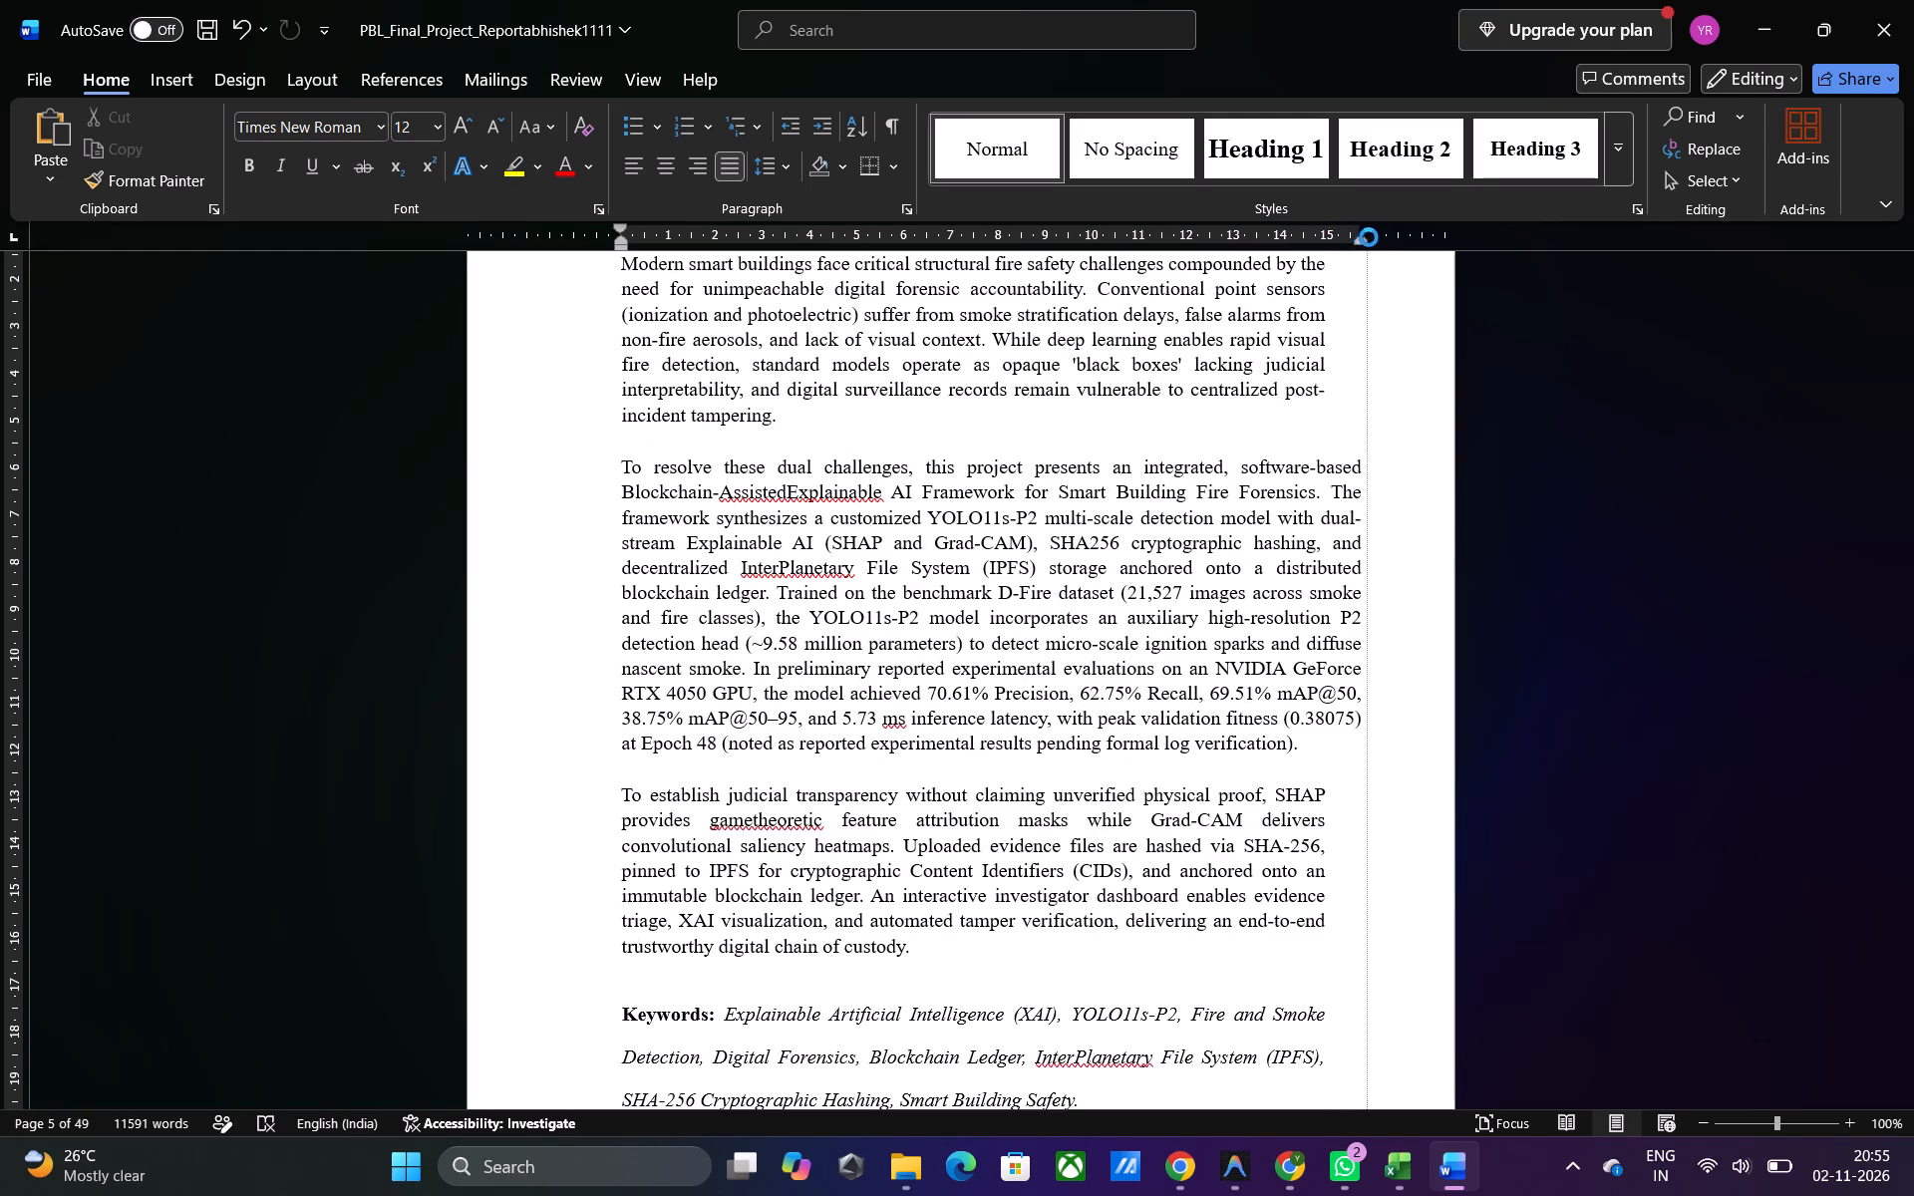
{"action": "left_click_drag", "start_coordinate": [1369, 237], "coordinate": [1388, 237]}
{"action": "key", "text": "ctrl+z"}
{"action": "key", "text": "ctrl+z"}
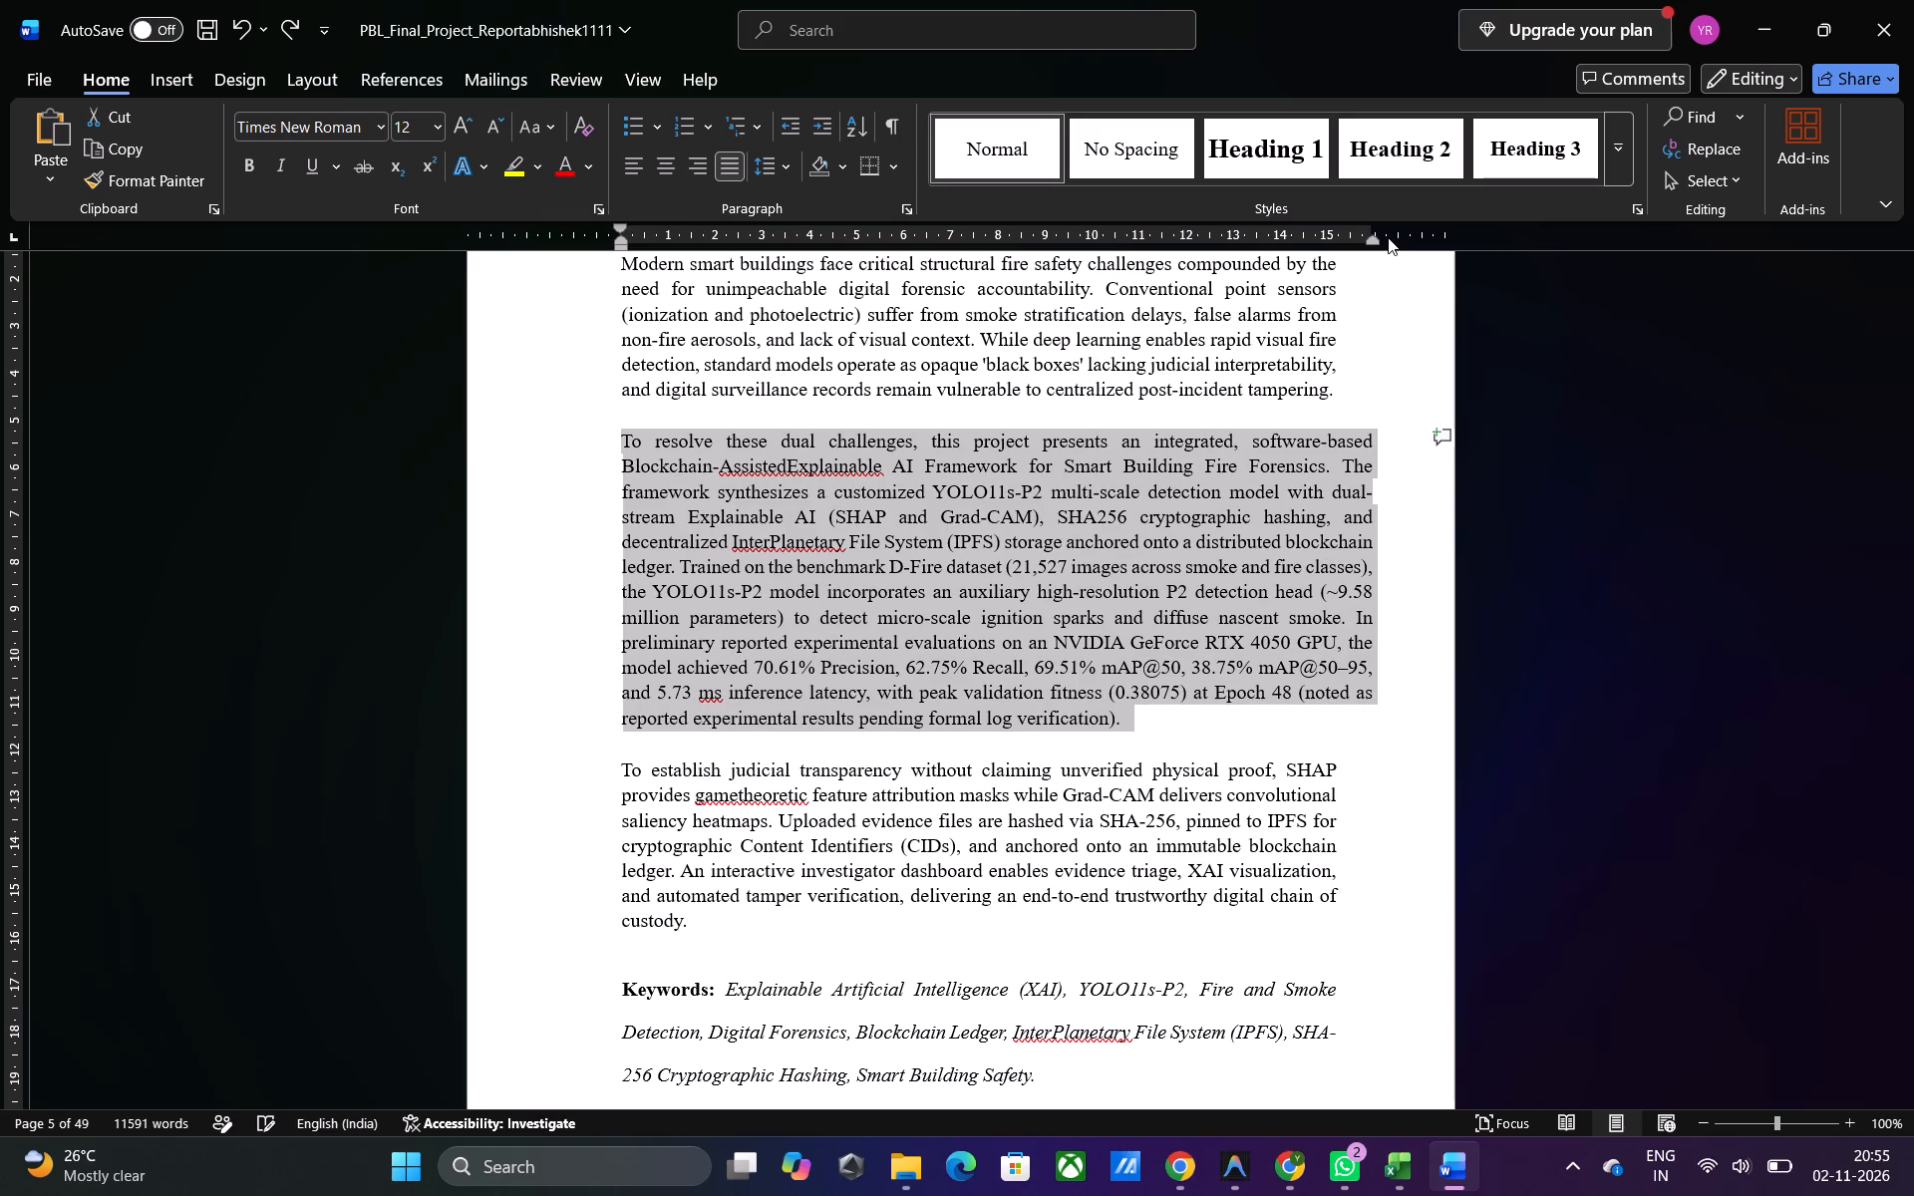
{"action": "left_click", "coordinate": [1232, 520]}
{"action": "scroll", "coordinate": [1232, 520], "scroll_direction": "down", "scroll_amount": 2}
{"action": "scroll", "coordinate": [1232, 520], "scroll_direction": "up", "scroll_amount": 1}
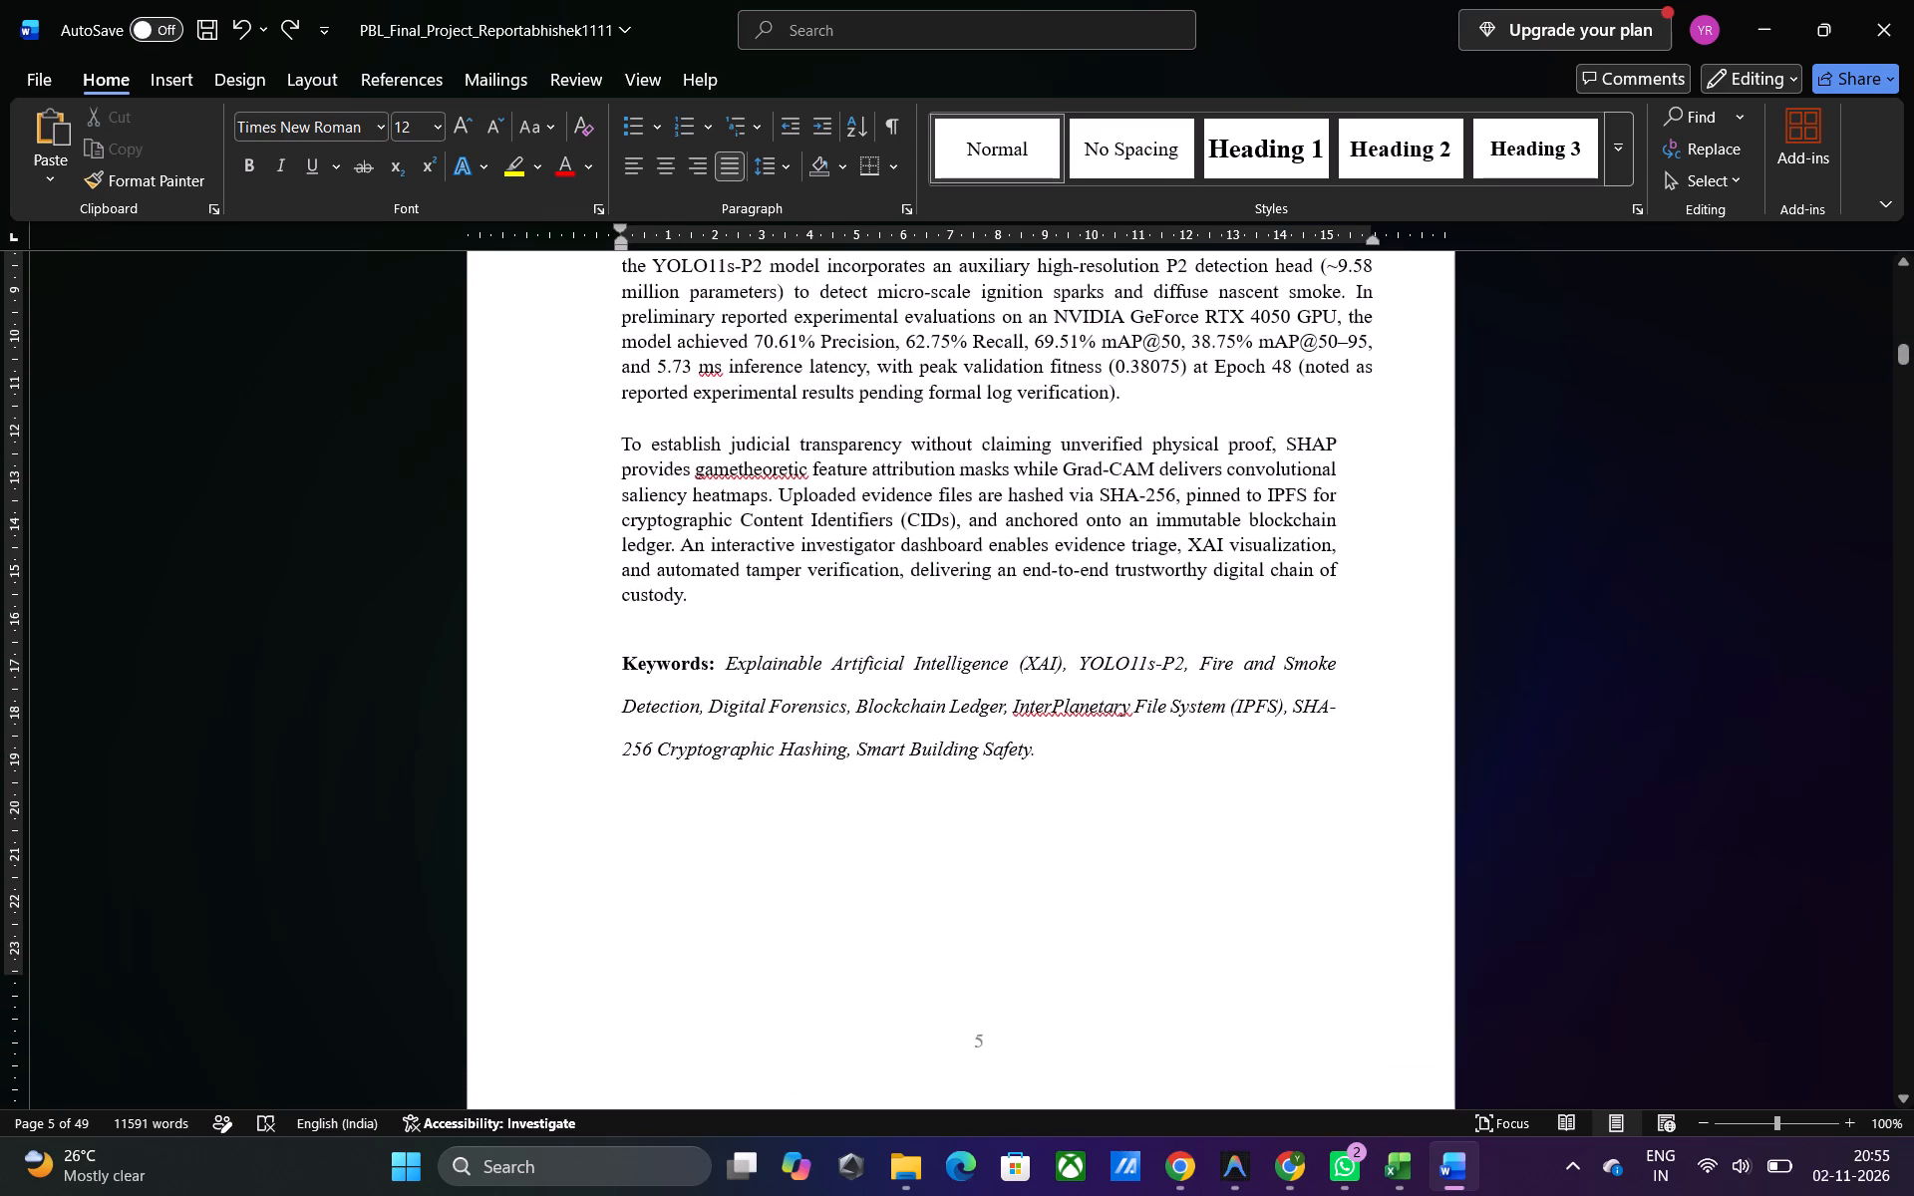
With formatting marks shown, join the Abstract's second paragraph to the first and split them again with three new paragraph breaks.
{"action": "scroll", "coordinate": [1232, 520], "scroll_direction": "down", "scroll_amount": 2}
{"action": "scroll", "coordinate": [1232, 520], "scroll_direction": "up", "scroll_amount": 4}
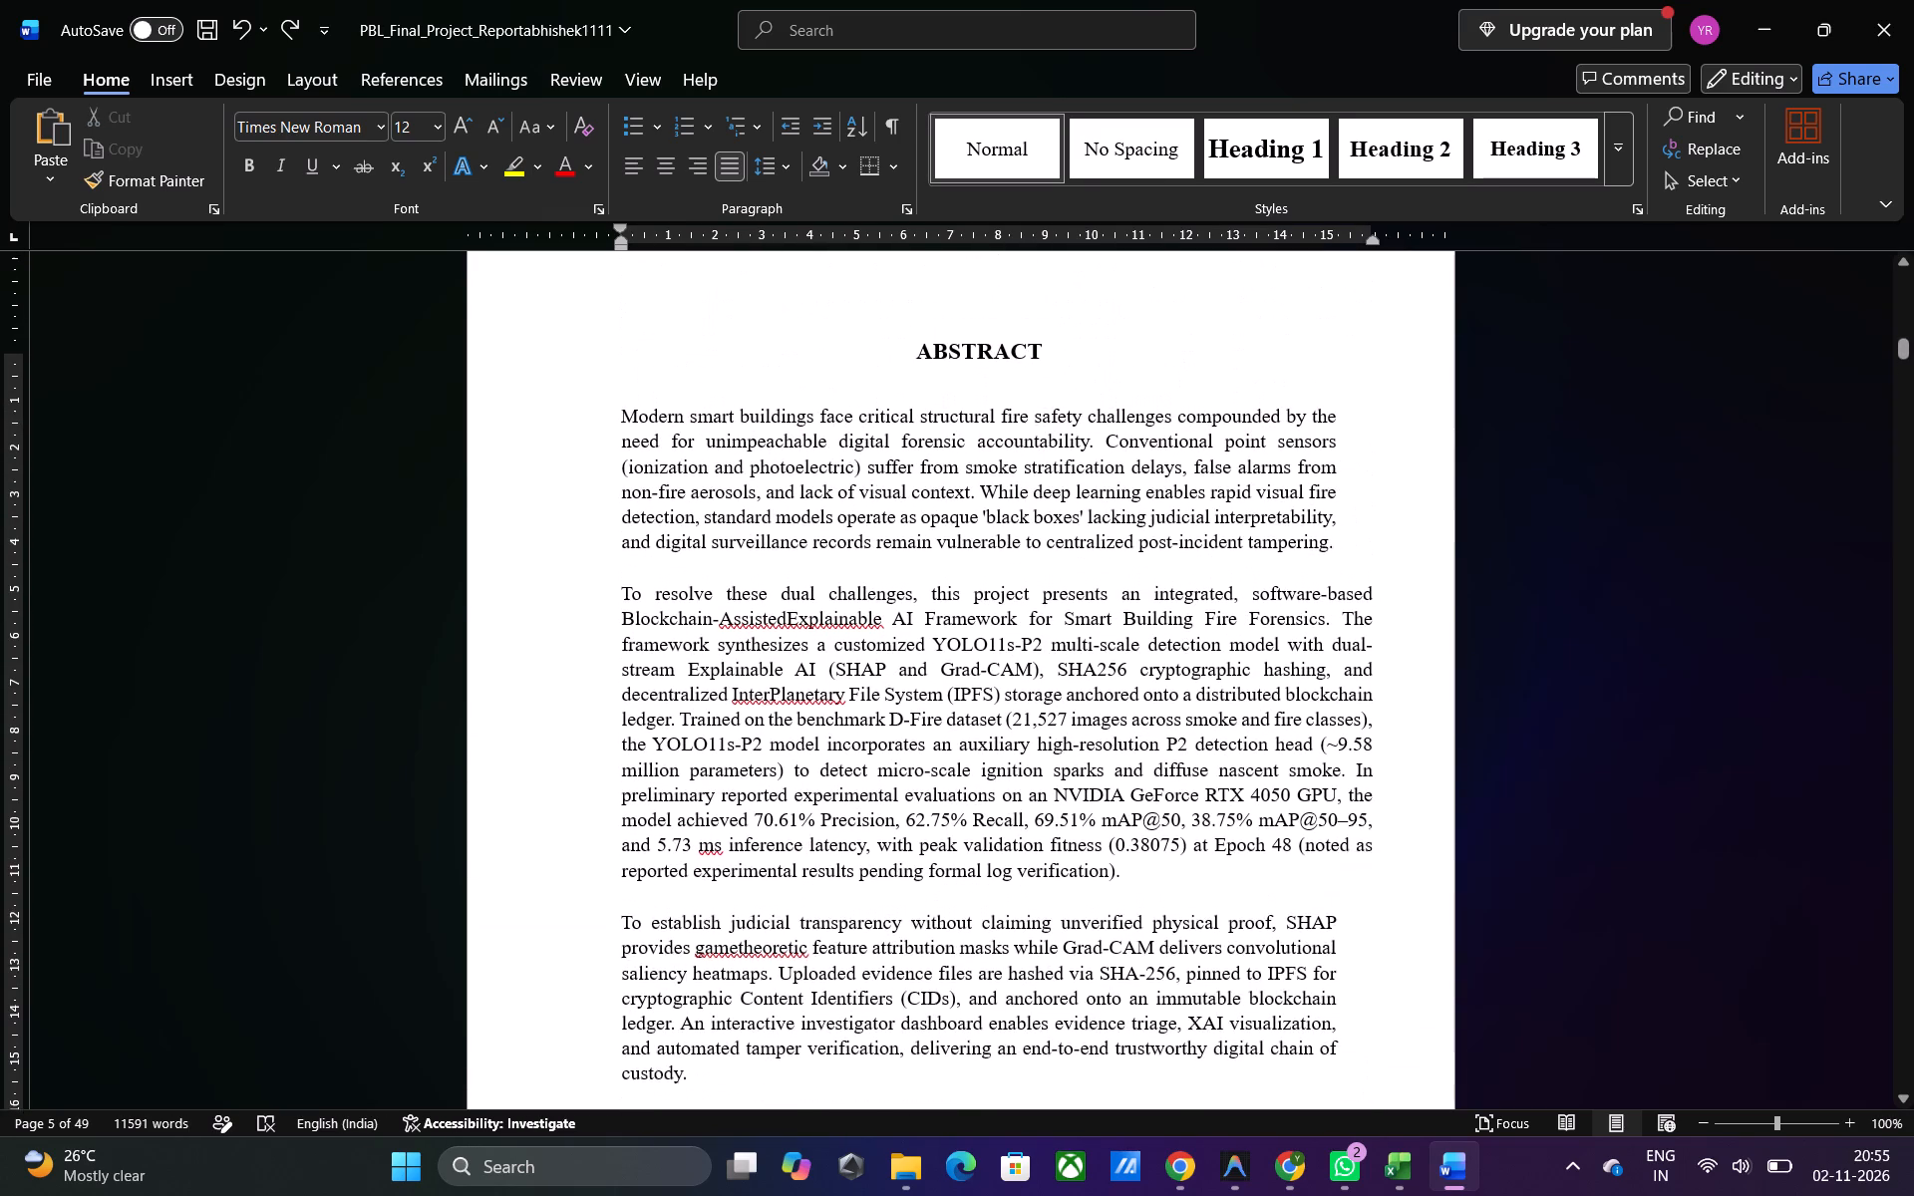
{"action": "scroll", "coordinate": [1232, 520], "scroll_direction": "up", "scroll_amount": 1}
{"action": "left_click", "coordinate": [1079, 547]}
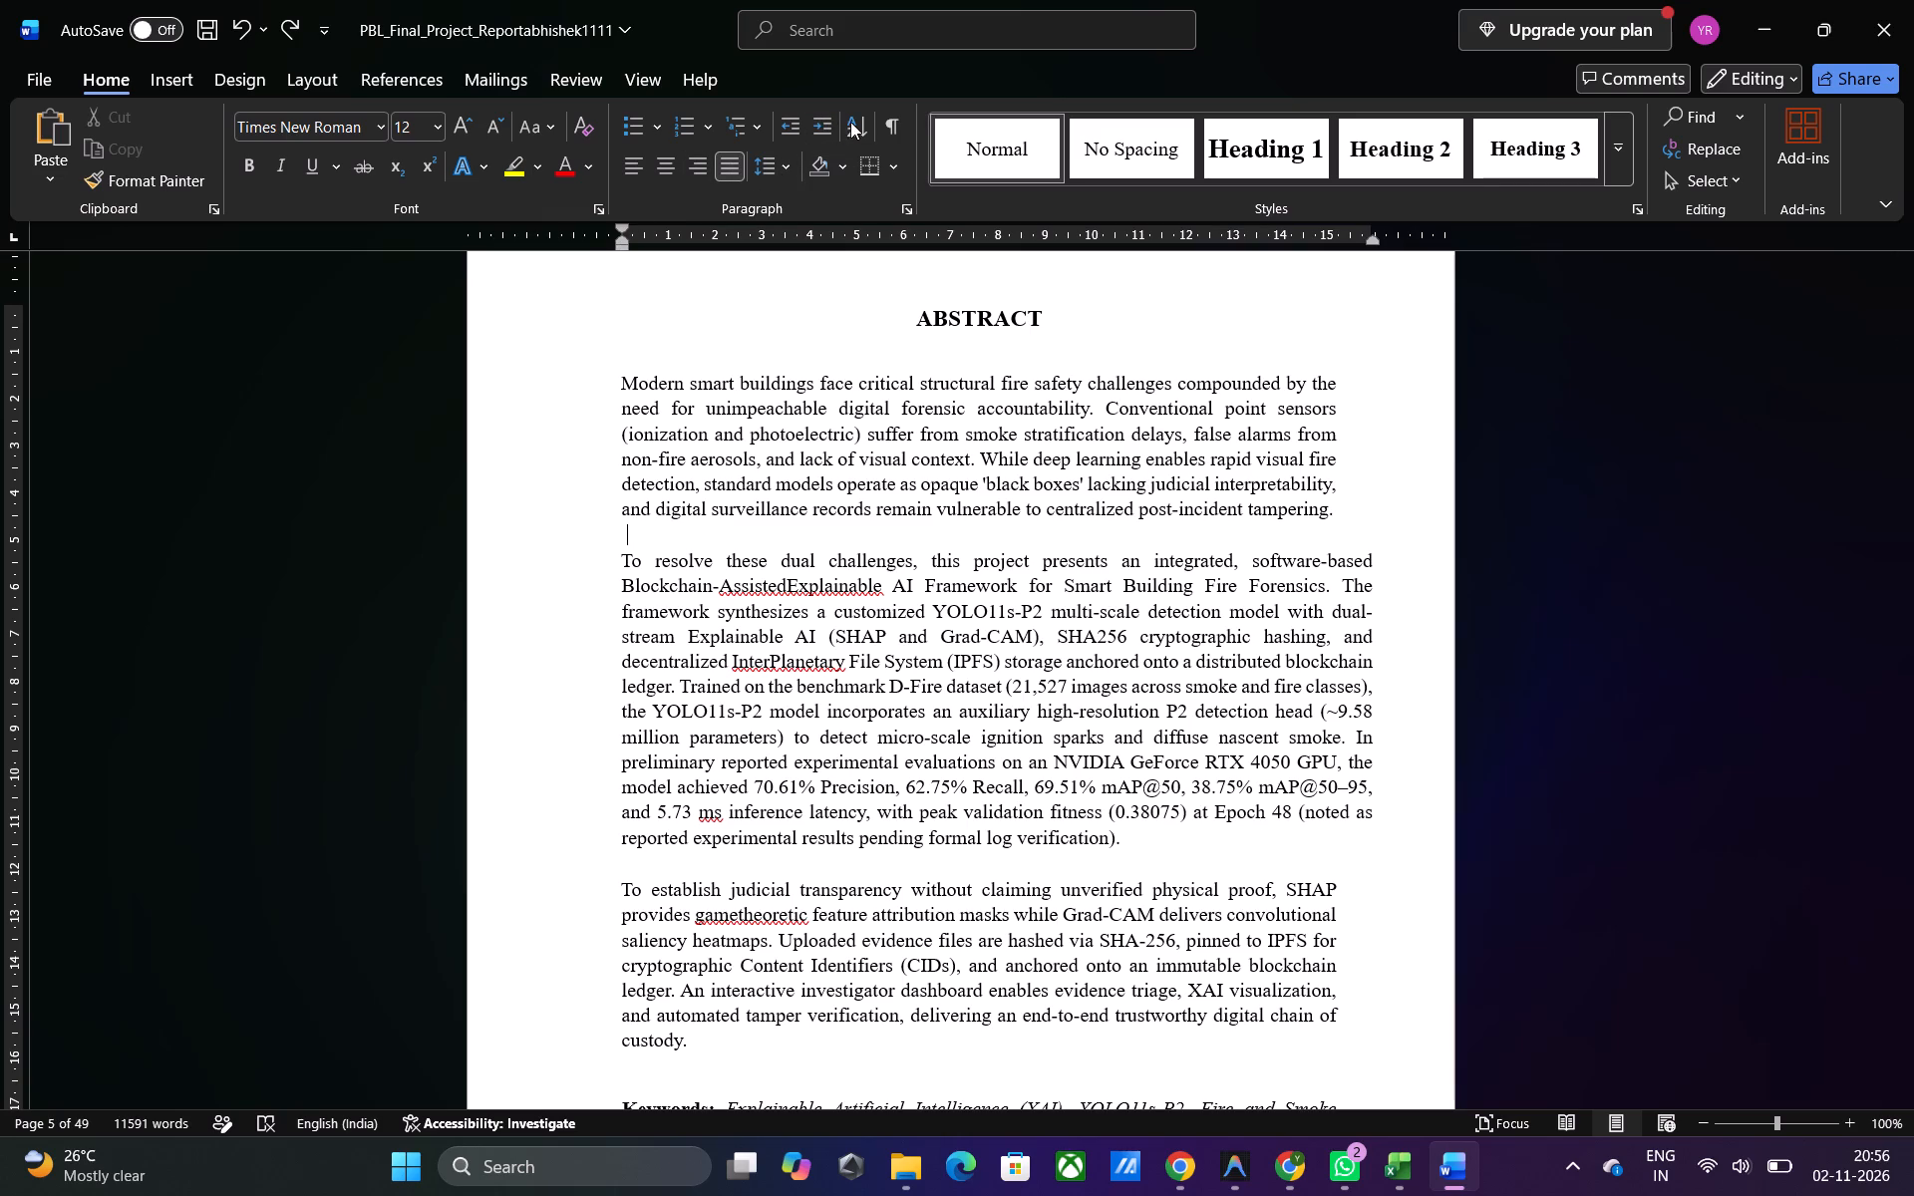
{"action": "left_click", "coordinate": [889, 130]}
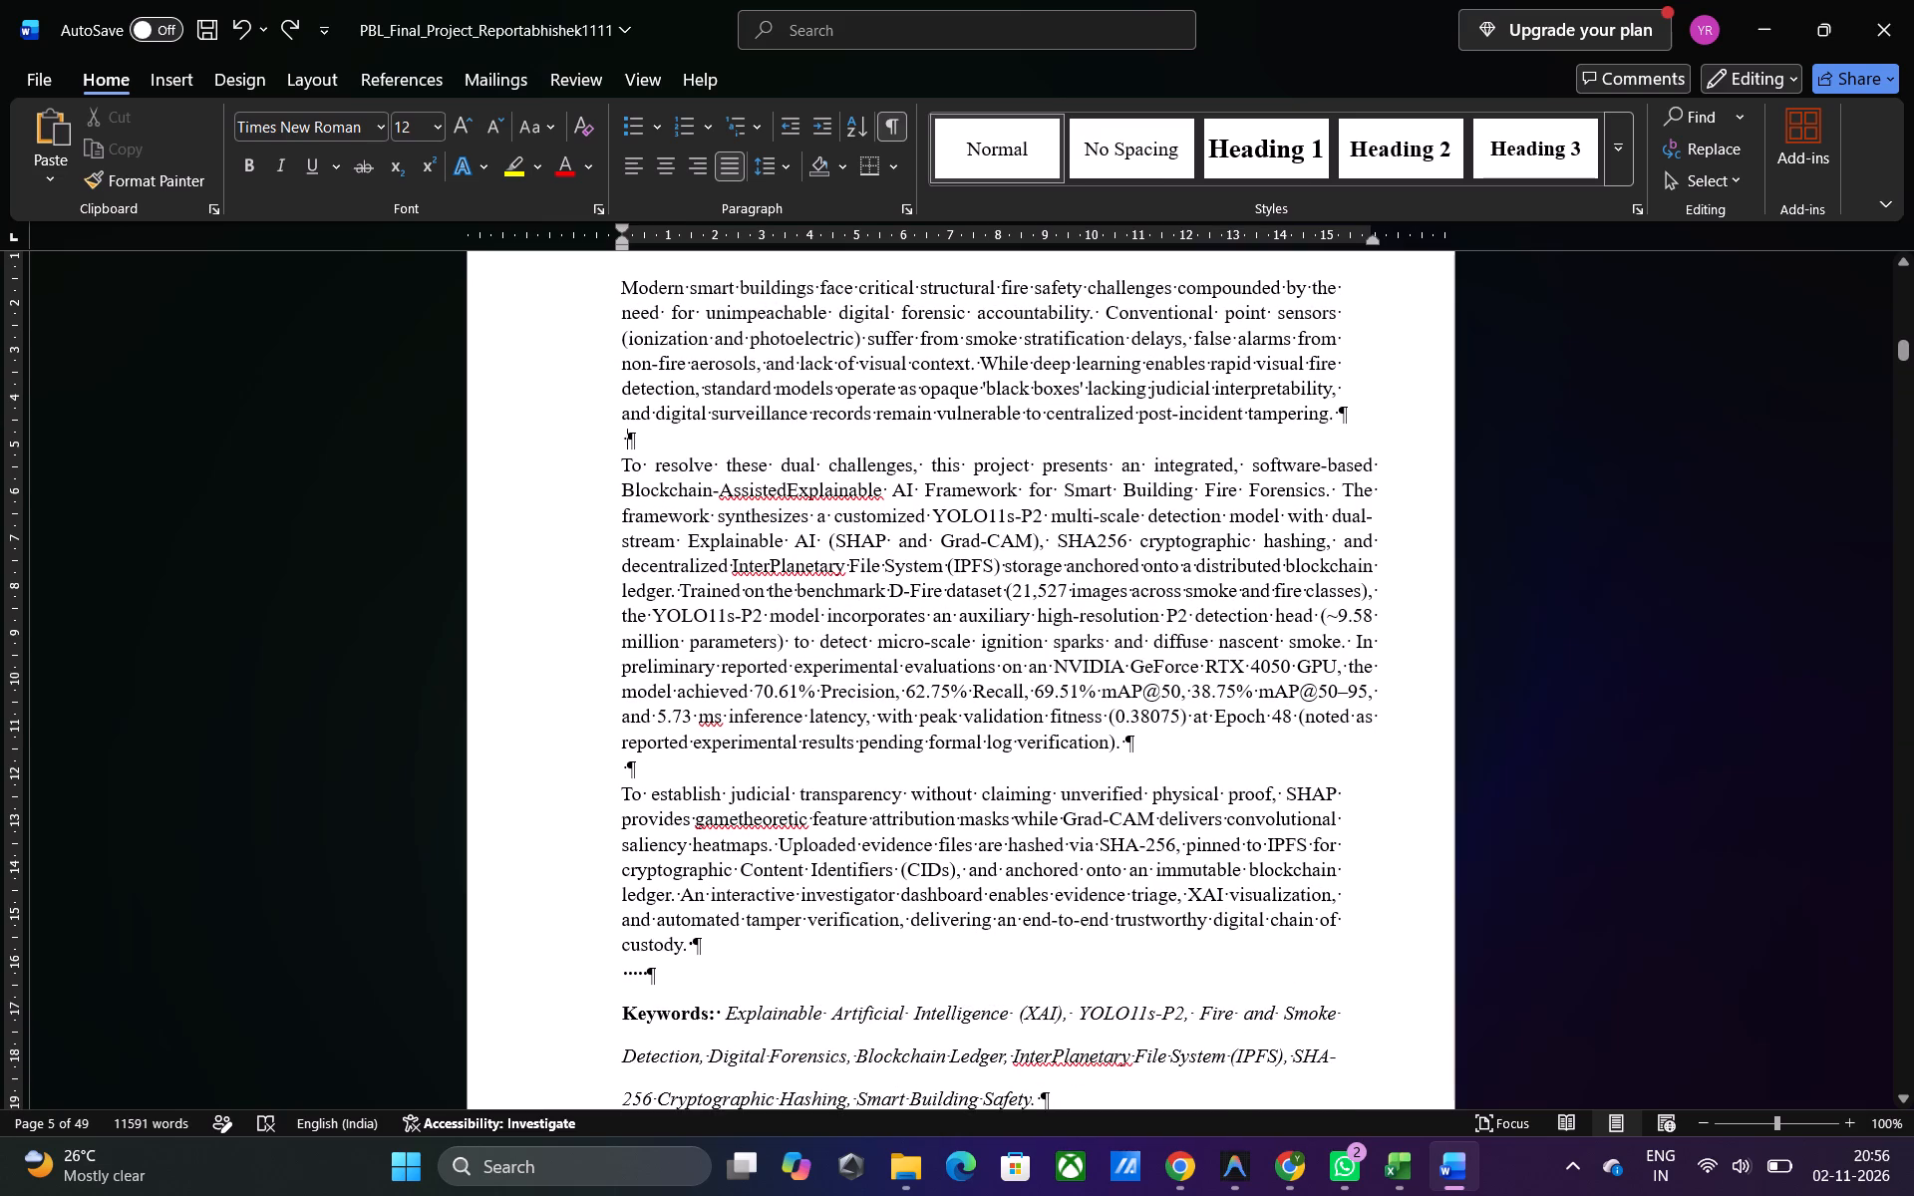
{"action": "left_click", "coordinate": [1371, 422]}
{"action": "key", "text": "Delete"}
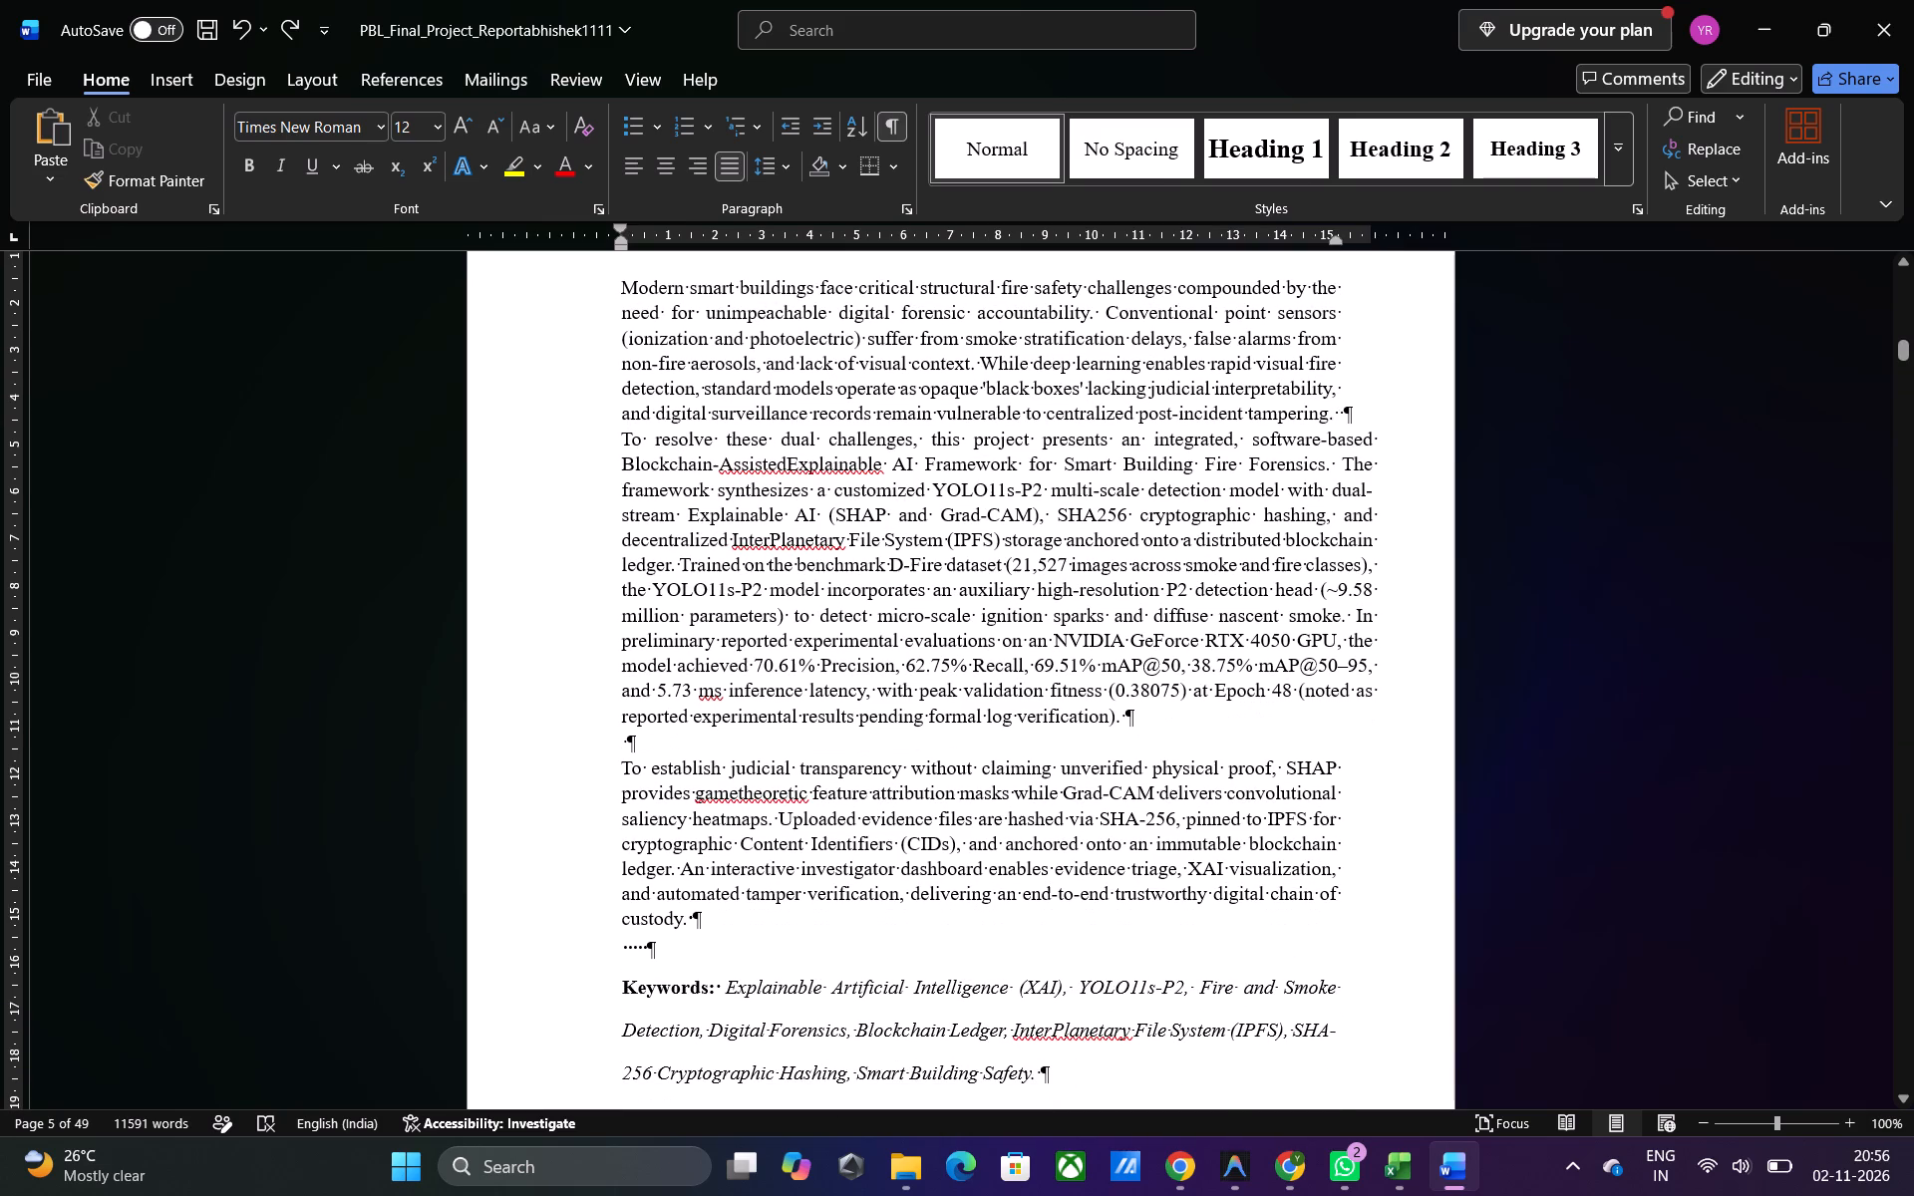
{"action": "key", "text": "Delete"}
{"action": "key", "text": "Delete"}
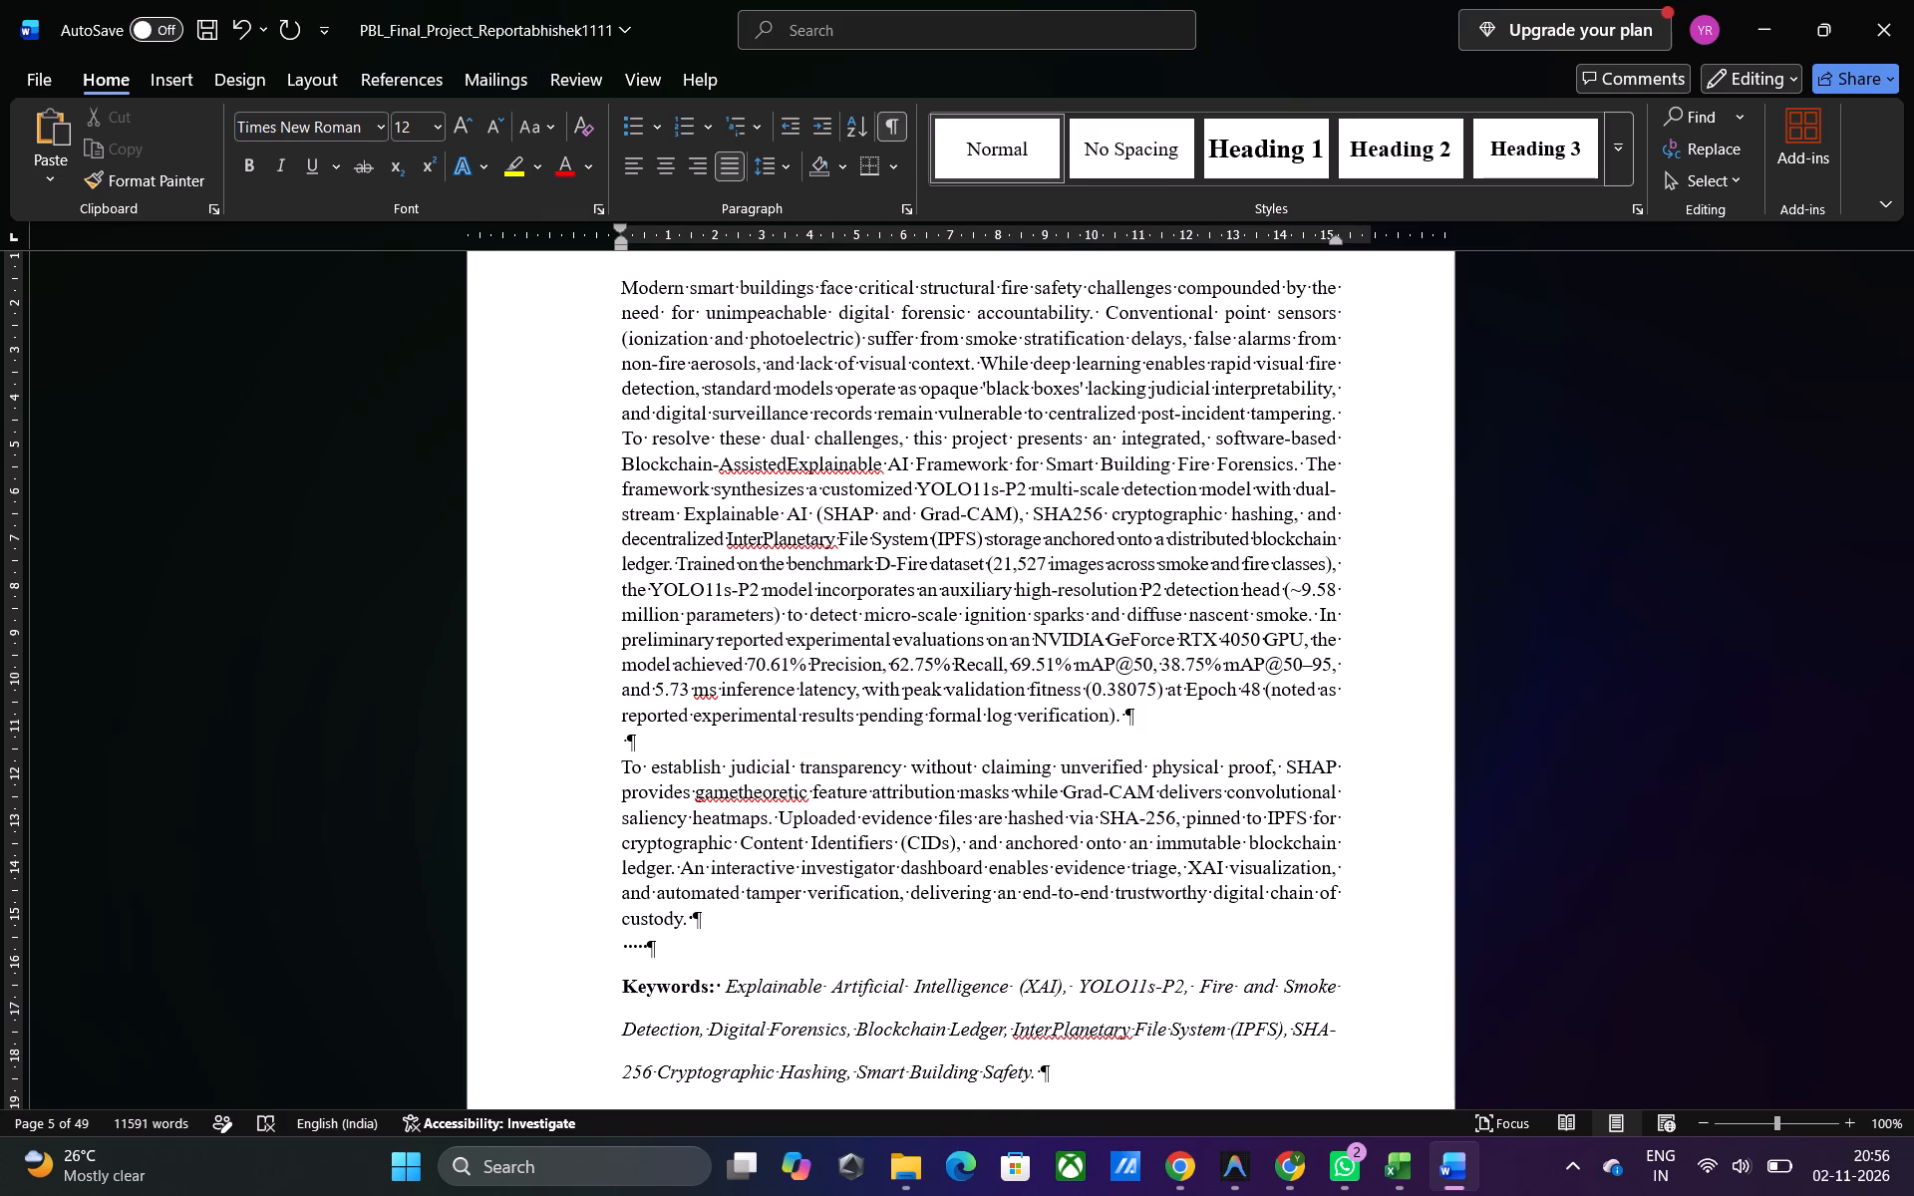
{"action": "key", "text": "Return"}
{"action": "key", "text": "Return"}
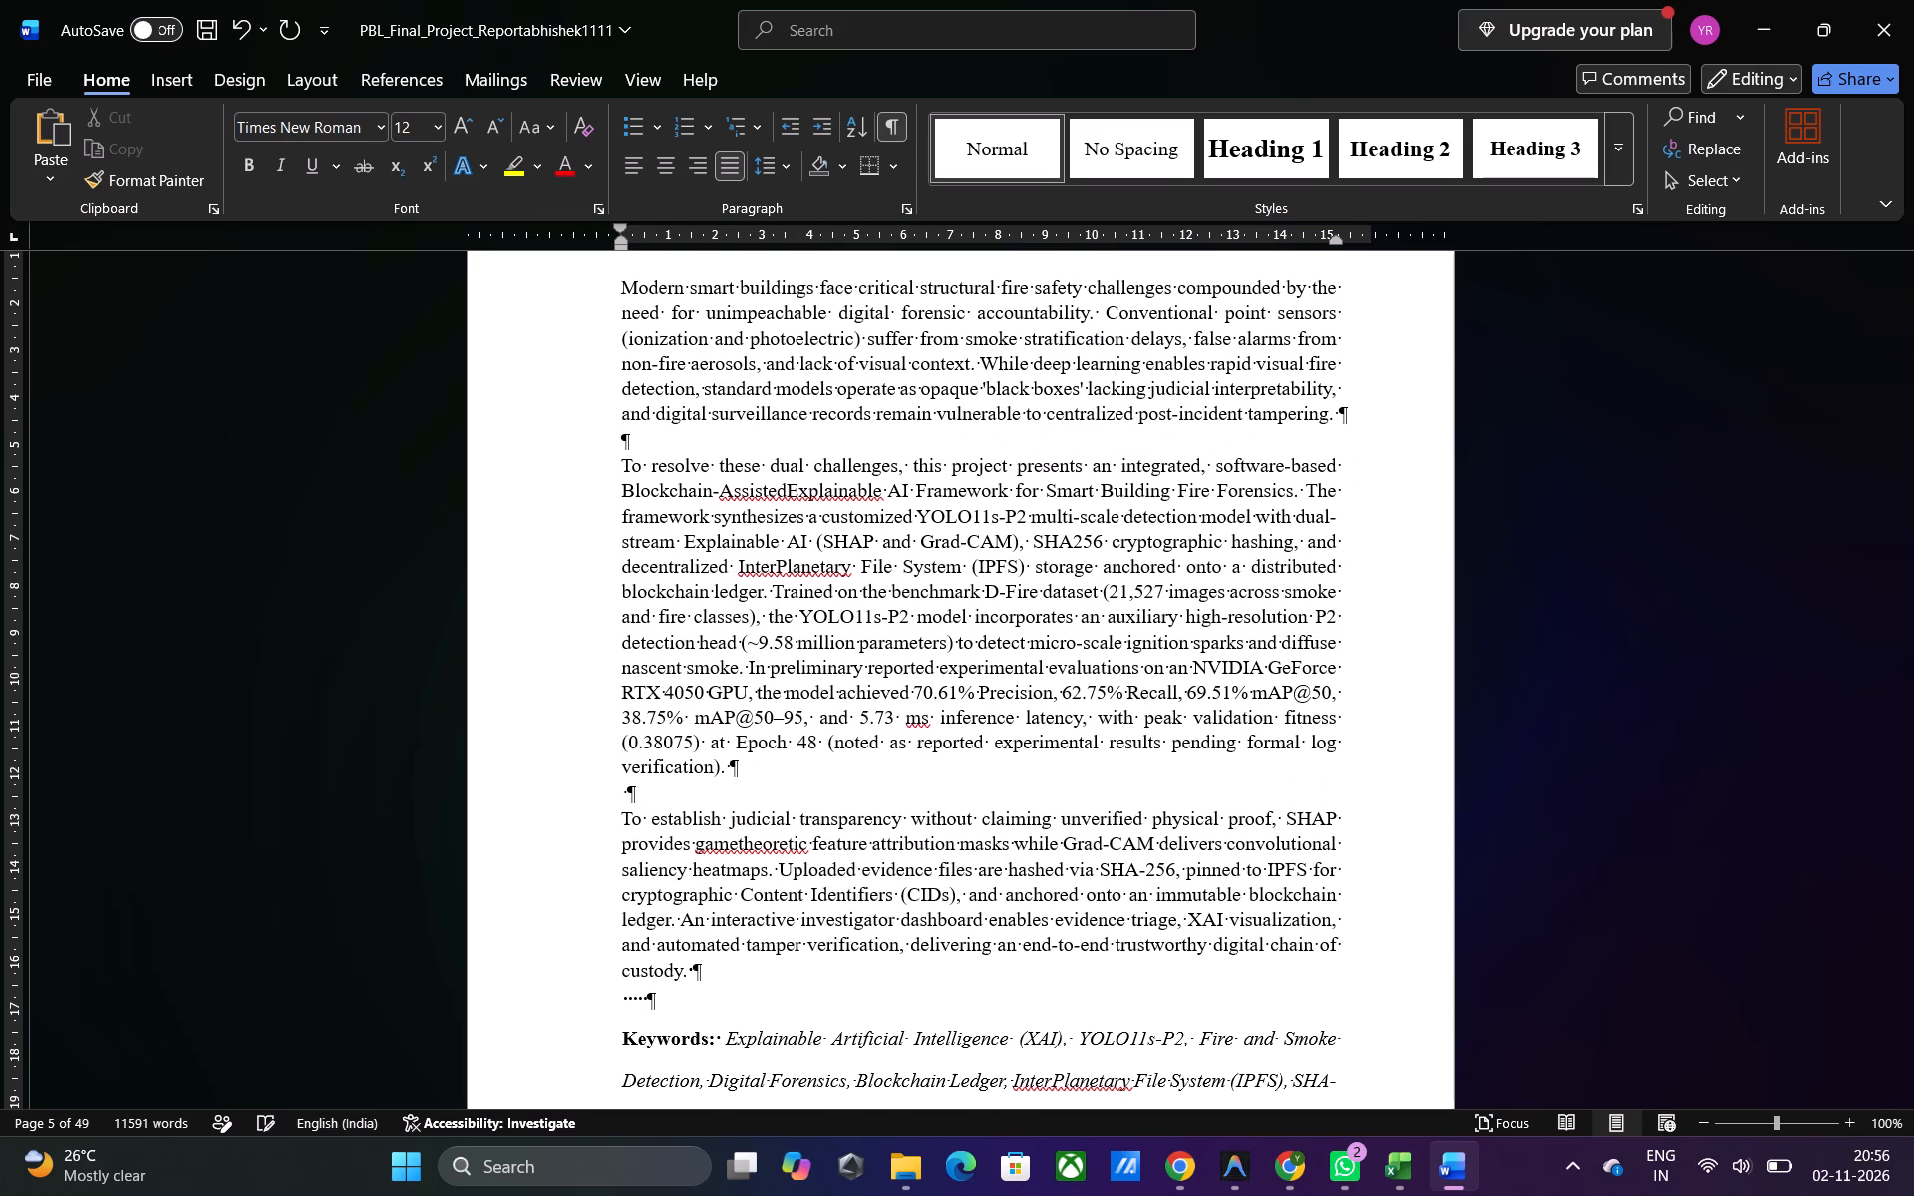
{"action": "key", "text": "Return"}
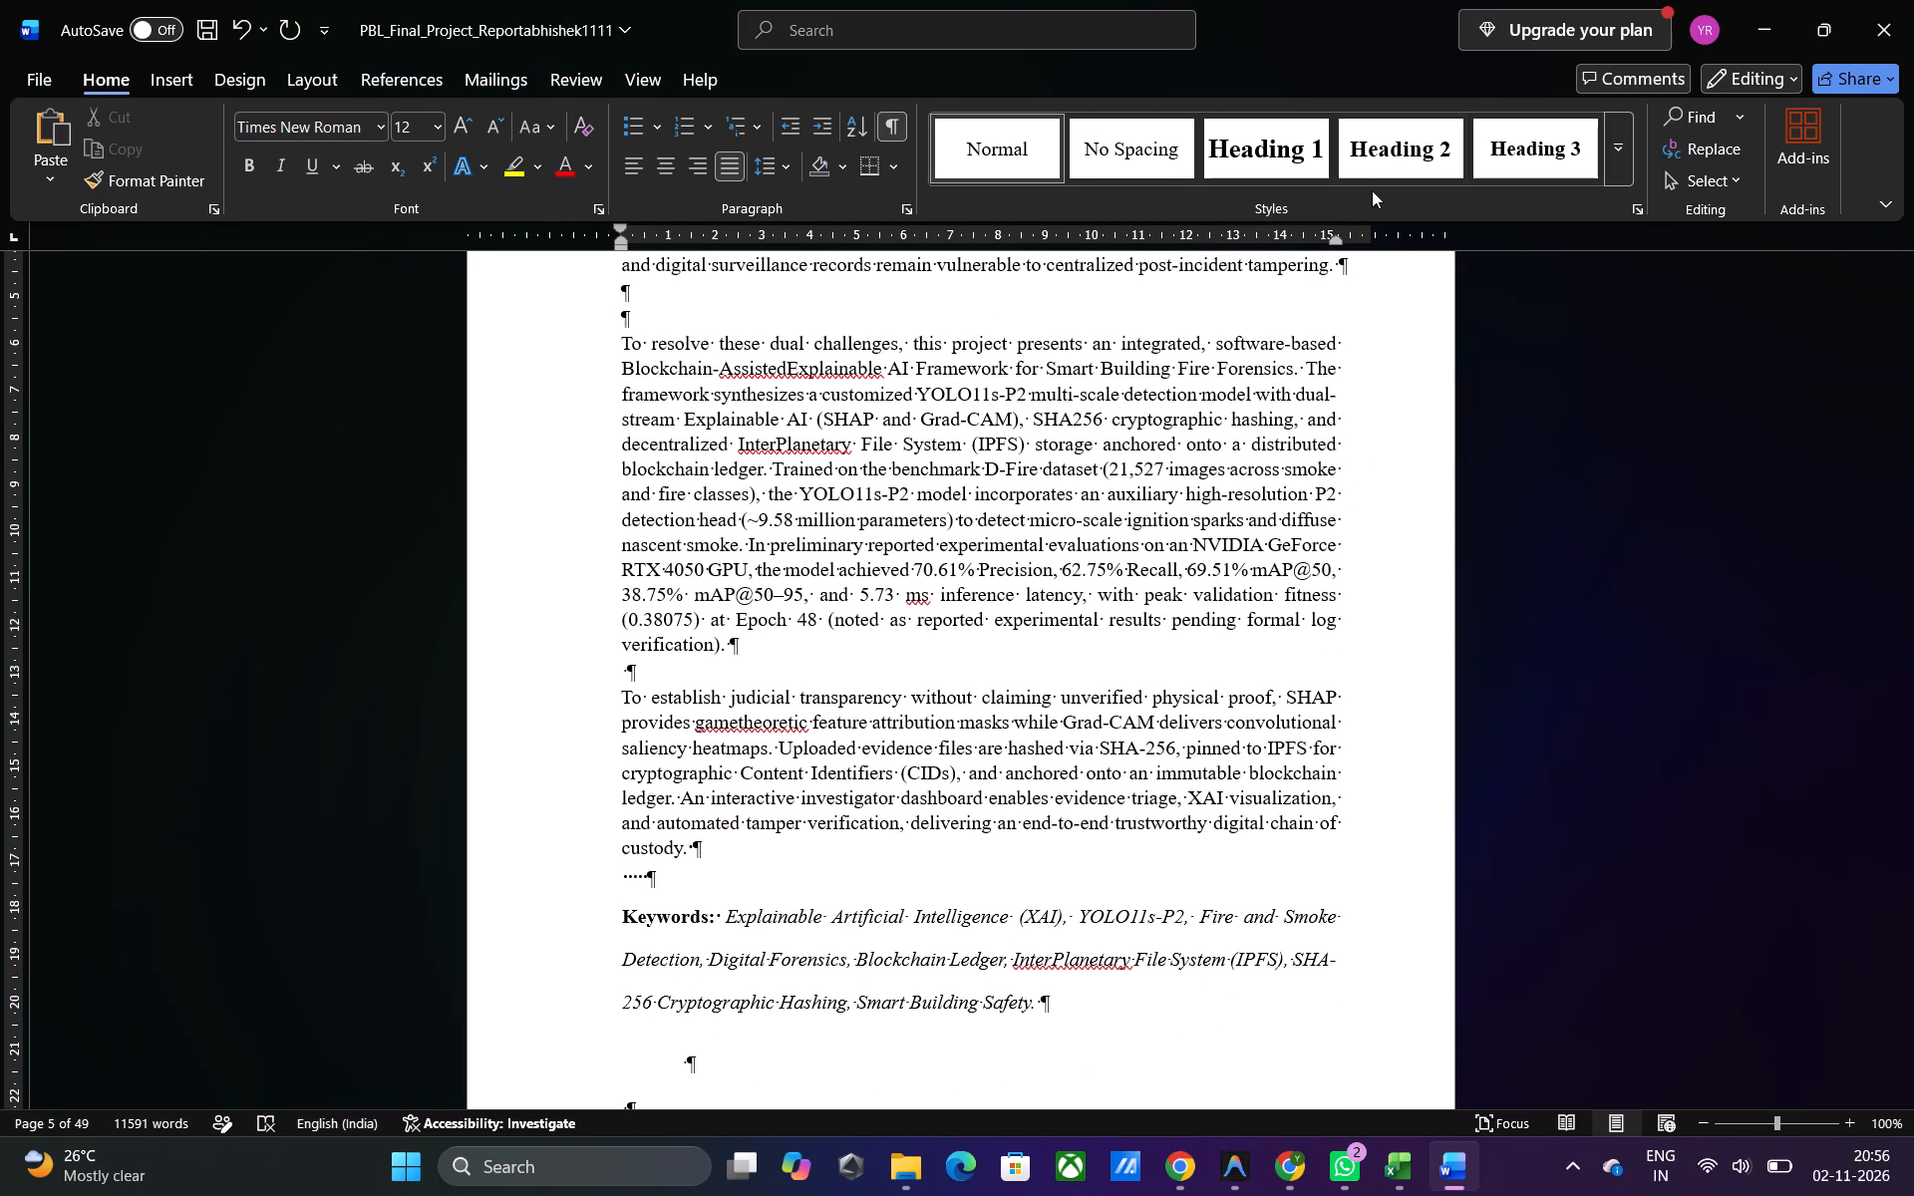
Examine the end of the Abstract page and the start of the Table of Contents with formatting marks shown.
{"action": "scroll", "coordinate": [1372, 190], "scroll_direction": "down", "scroll_amount": 3}
{"action": "scroll", "coordinate": [1133, 615], "scroll_direction": "down", "scroll_amount": 2}
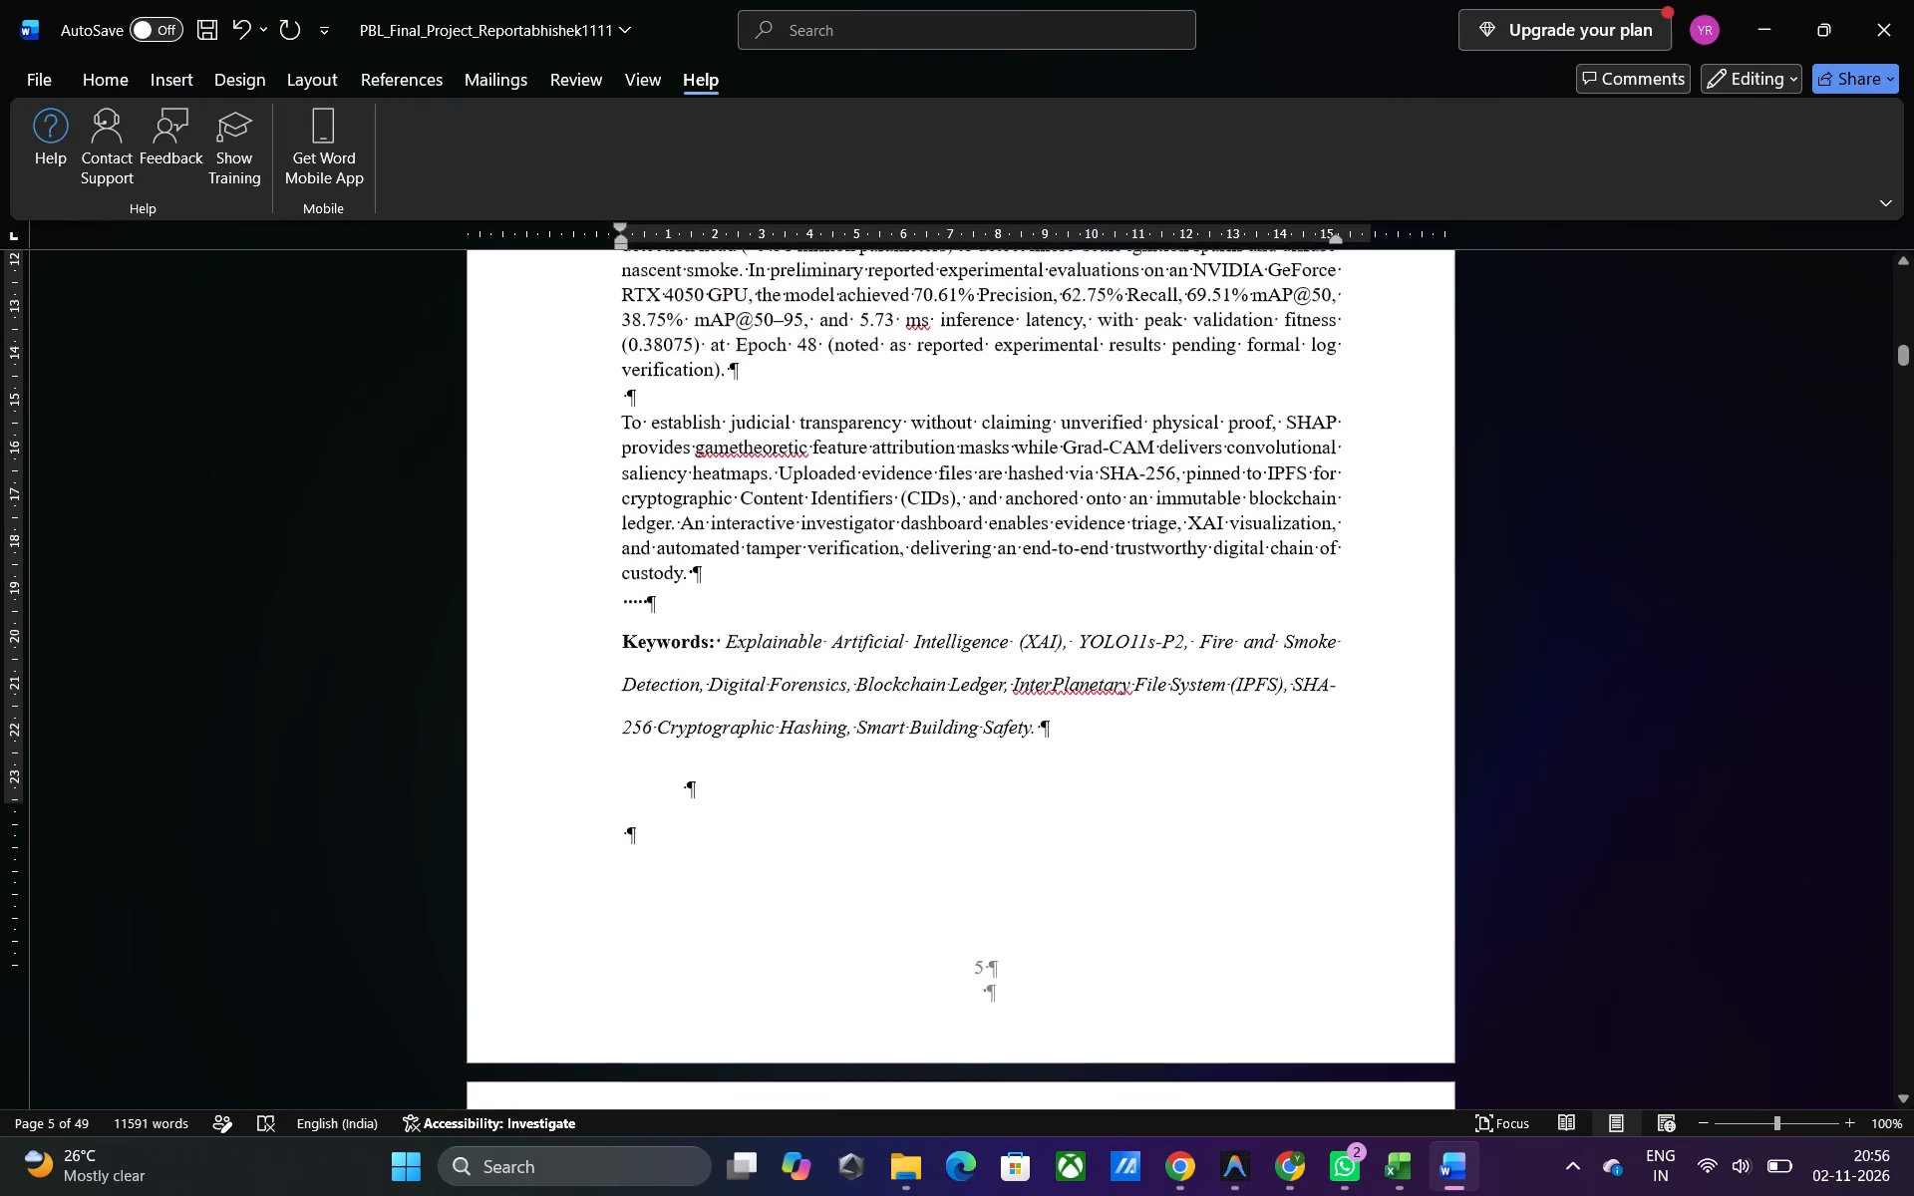
{"action": "scroll", "coordinate": [1133, 615], "scroll_direction": "down", "scroll_amount": 1}
{"action": "scroll", "coordinate": [1133, 615], "scroll_direction": "up", "scroll_amount": 1}
{"action": "scroll", "coordinate": [1133, 615], "scroll_direction": "down", "scroll_amount": 1}
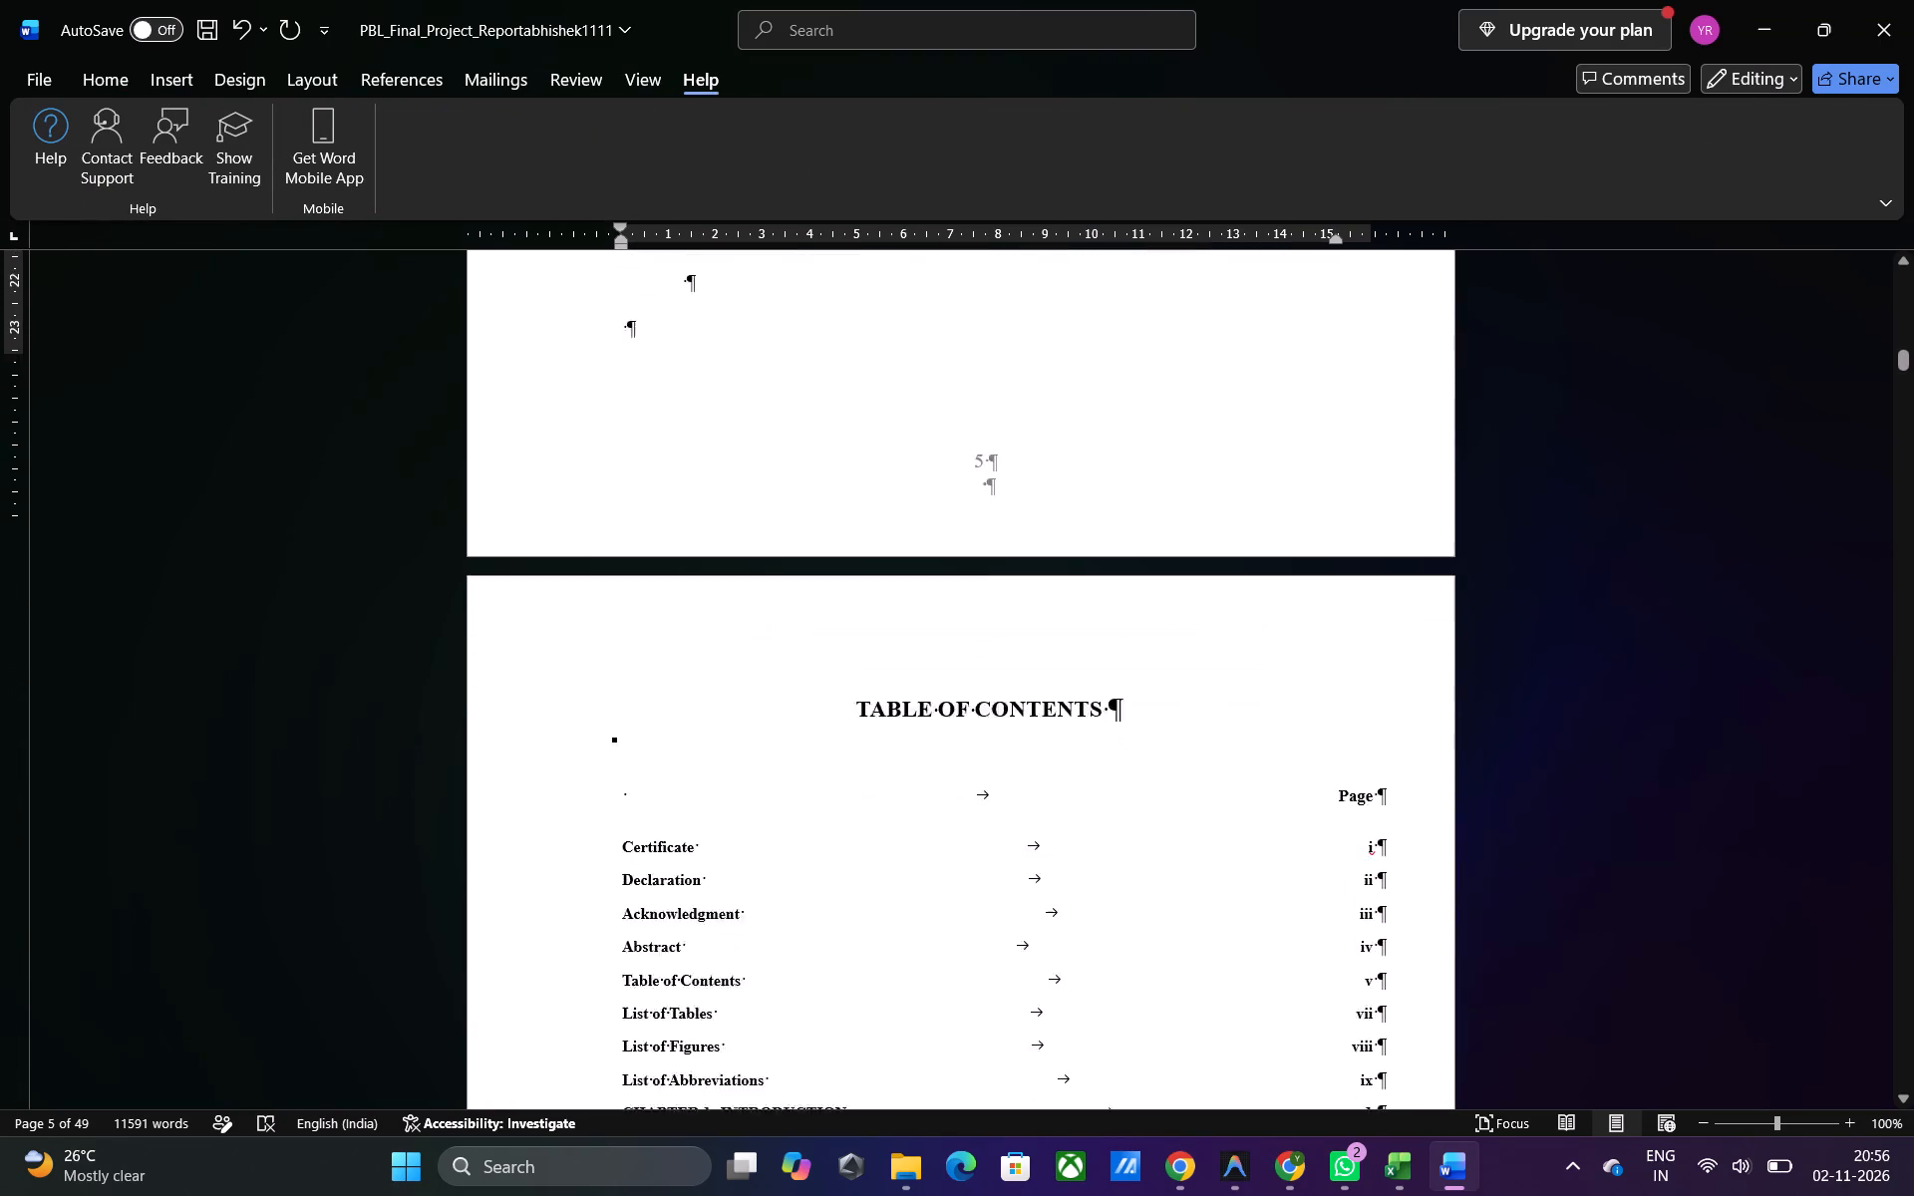
{"action": "scroll", "coordinate": [1133, 615], "scroll_direction": "up", "scroll_amount": 2}
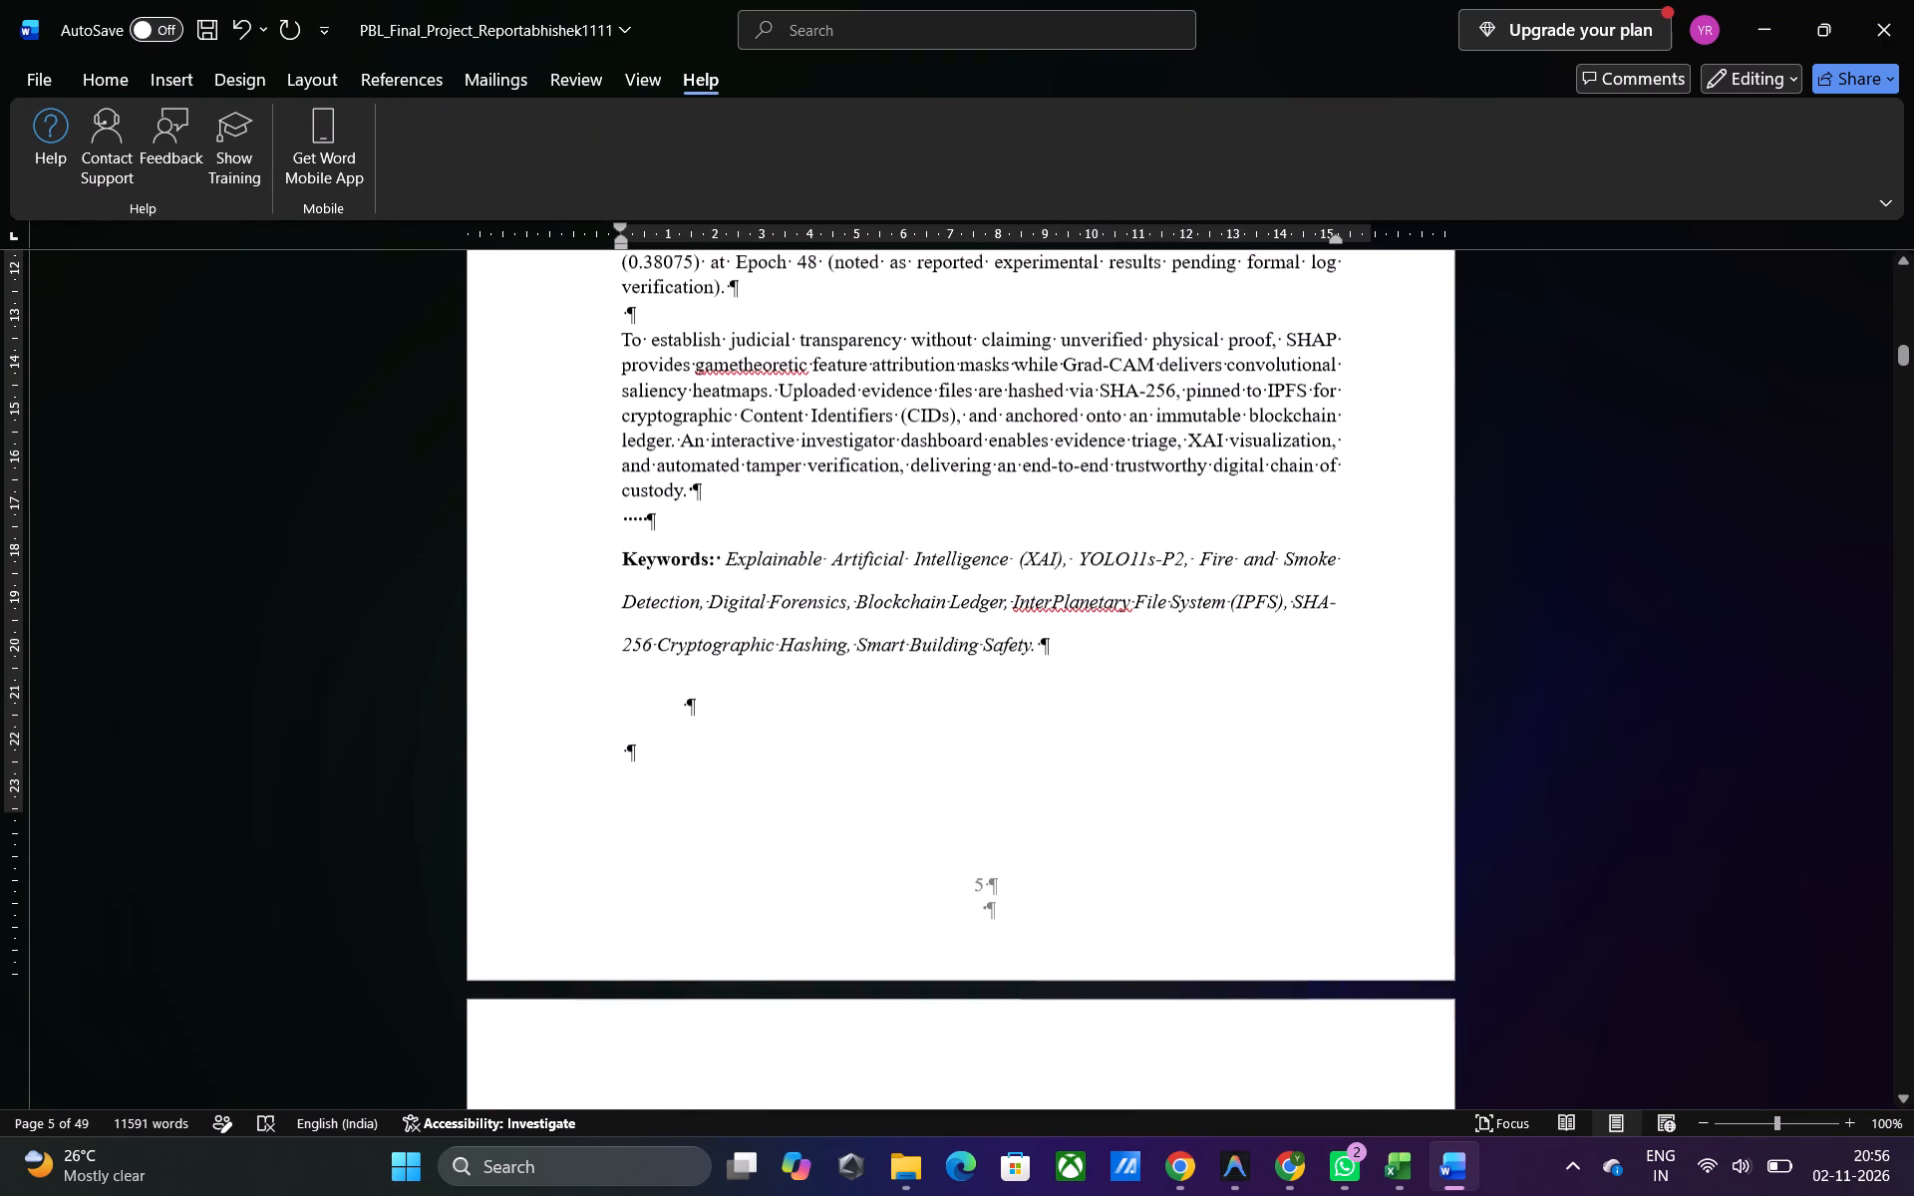
{"action": "scroll", "coordinate": [1133, 615], "scroll_direction": "down", "scroll_amount": 1}
{"action": "scroll", "coordinate": [1021, 581], "scroll_direction": "up", "scroll_amount": 1}
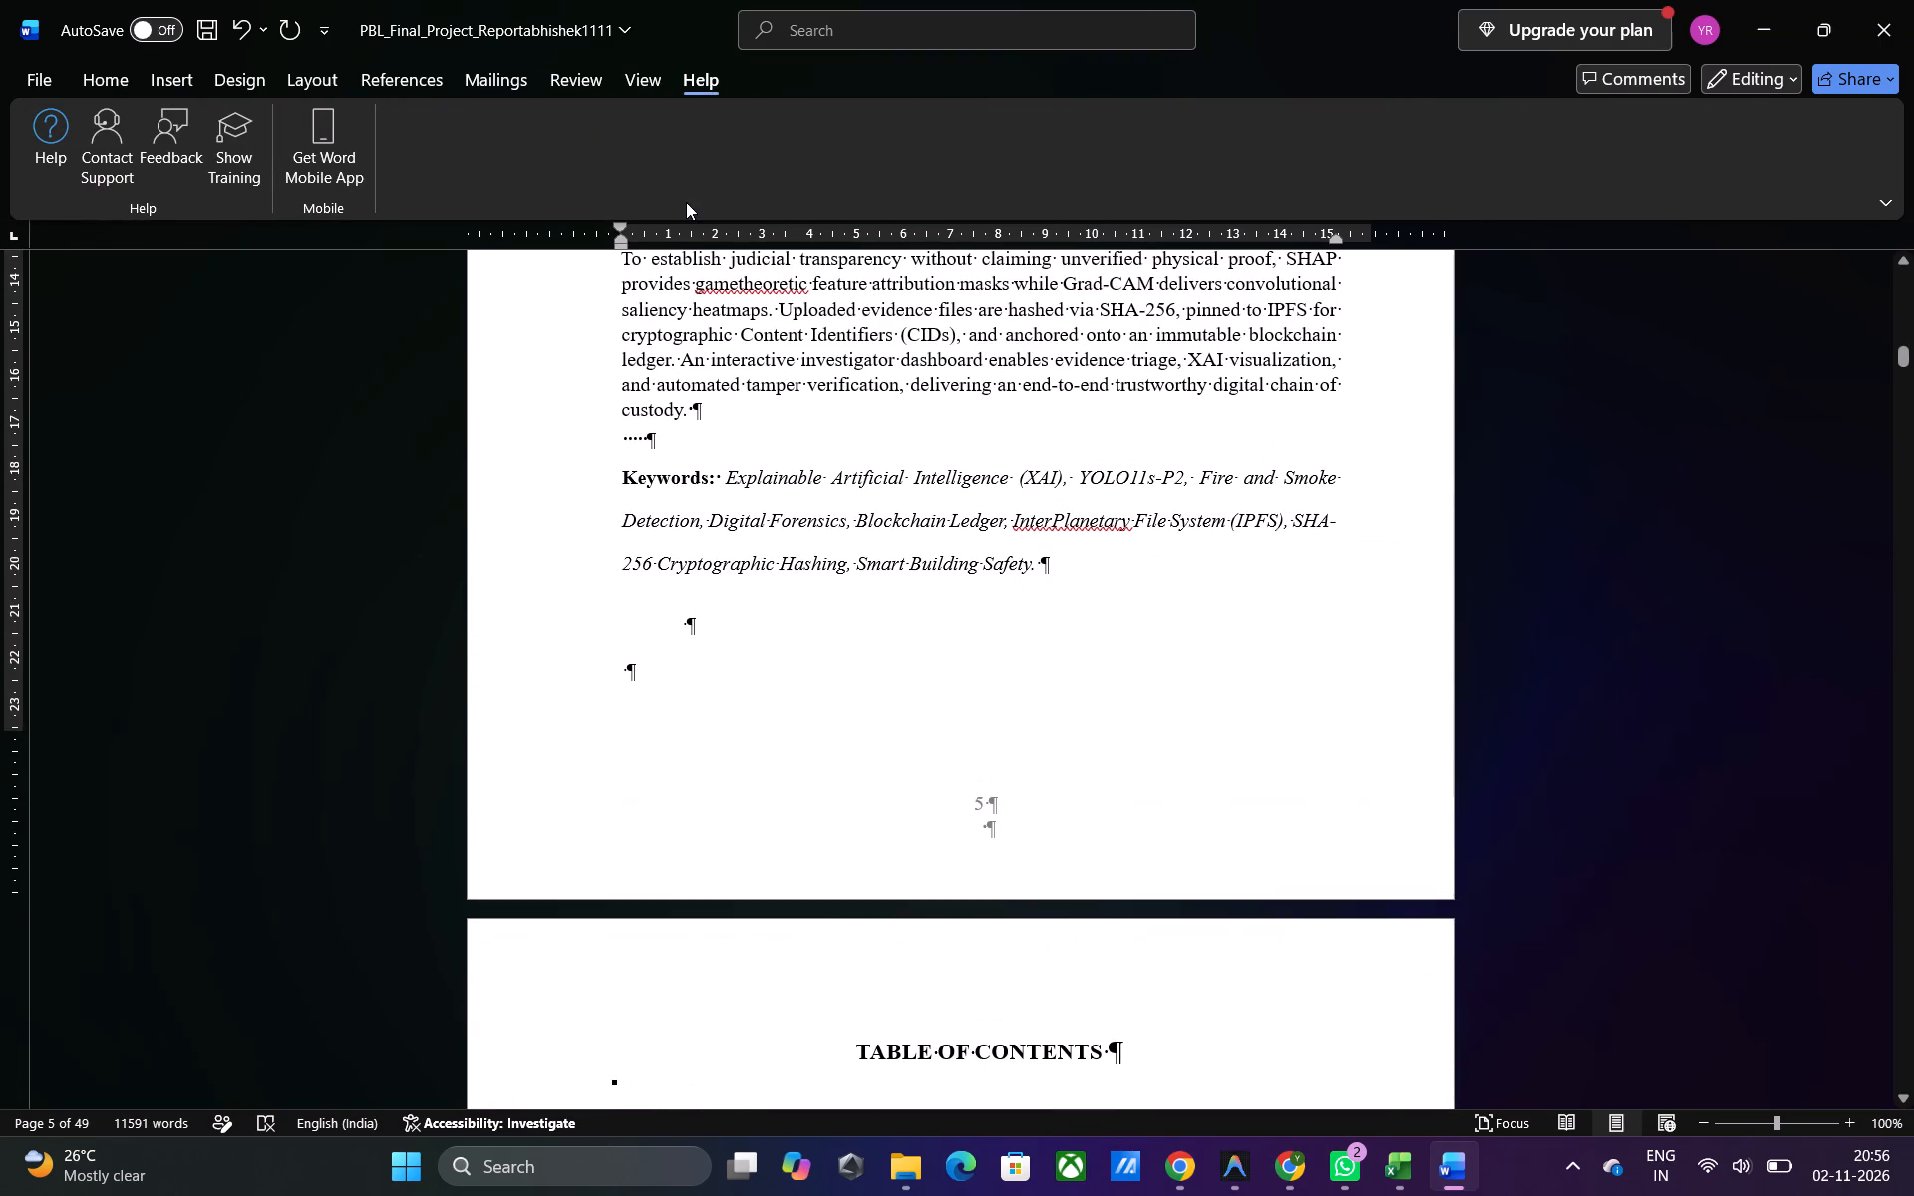
Hide the formatting marks in the document.
{"action": "left_click", "coordinate": [187, 92]}
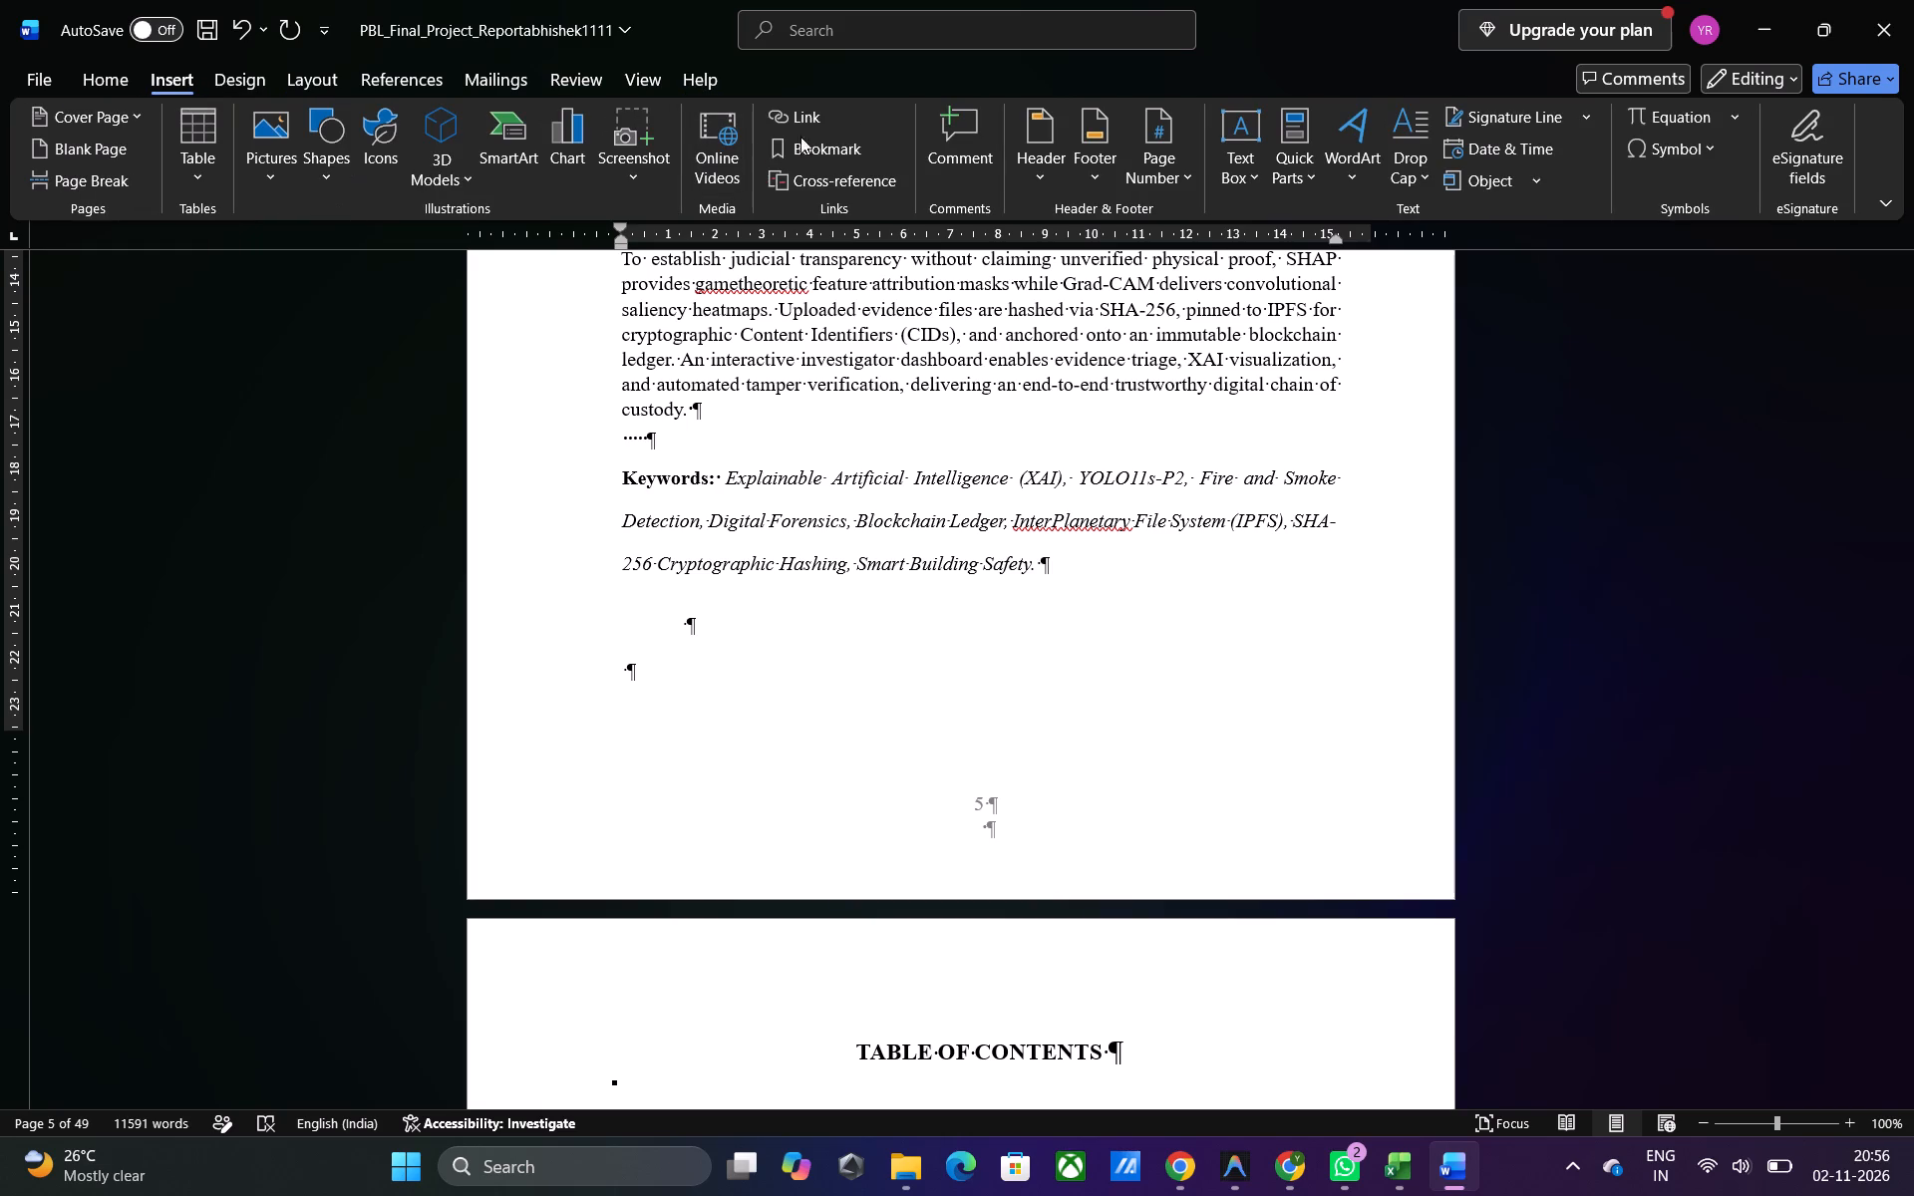
{"action": "left_click", "coordinate": [241, 76]}
{"action": "left_click", "coordinate": [116, 86]}
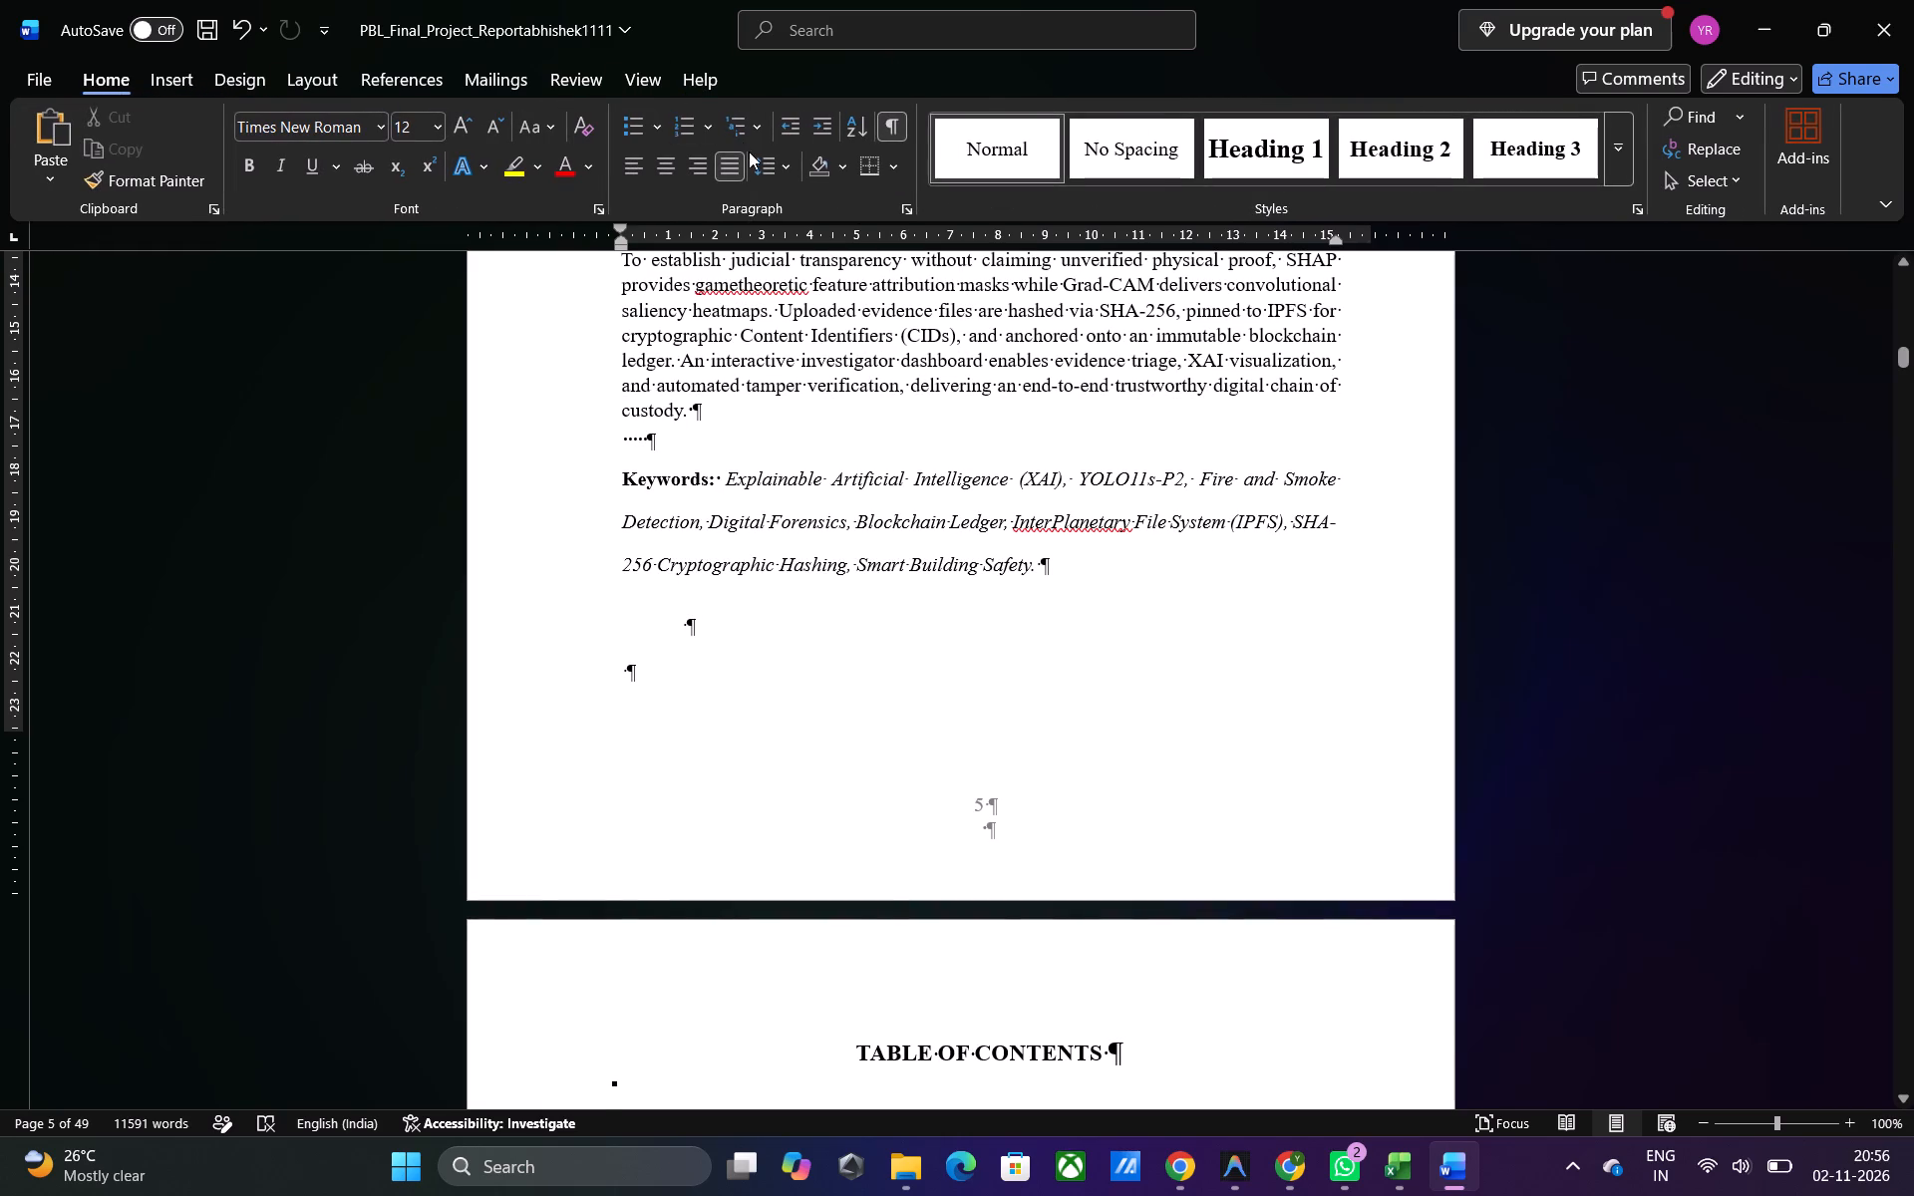
{"action": "left_click", "coordinate": [895, 122]}
Apply spelling suggestions in the Abstract's second paragraph: "Interplanetary", "Assisted Explainable" with a space, and "Ms" for the latency unit.
{"action": "scroll", "coordinate": [967, 381], "scroll_direction": "up", "scroll_amount": 1}
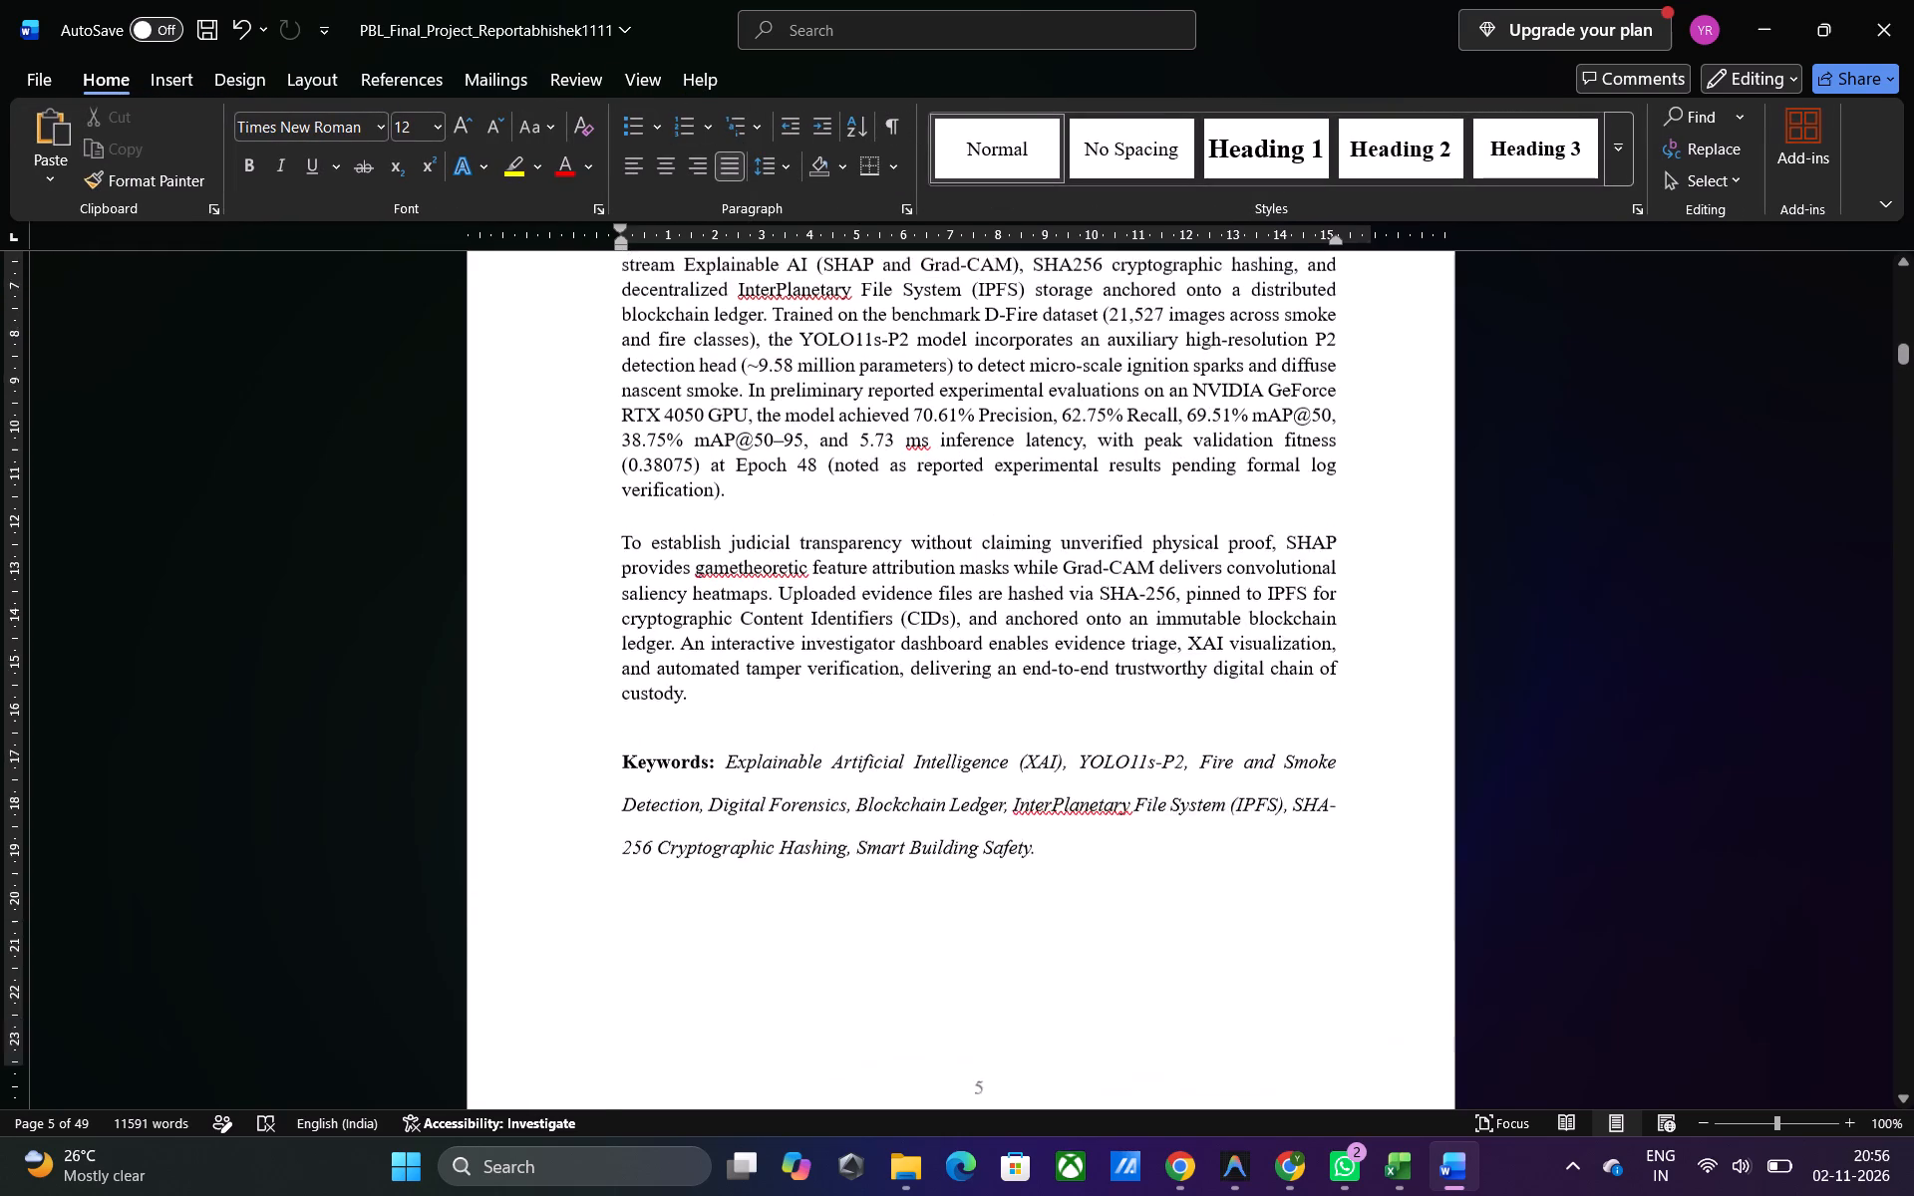
{"action": "scroll", "coordinate": [967, 381], "scroll_direction": "up", "scroll_amount": 1}
{"action": "scroll", "coordinate": [967, 381], "scroll_direction": "down", "scroll_amount": 1}
{"action": "scroll", "coordinate": [967, 381], "scroll_direction": "up", "scroll_amount": 1}
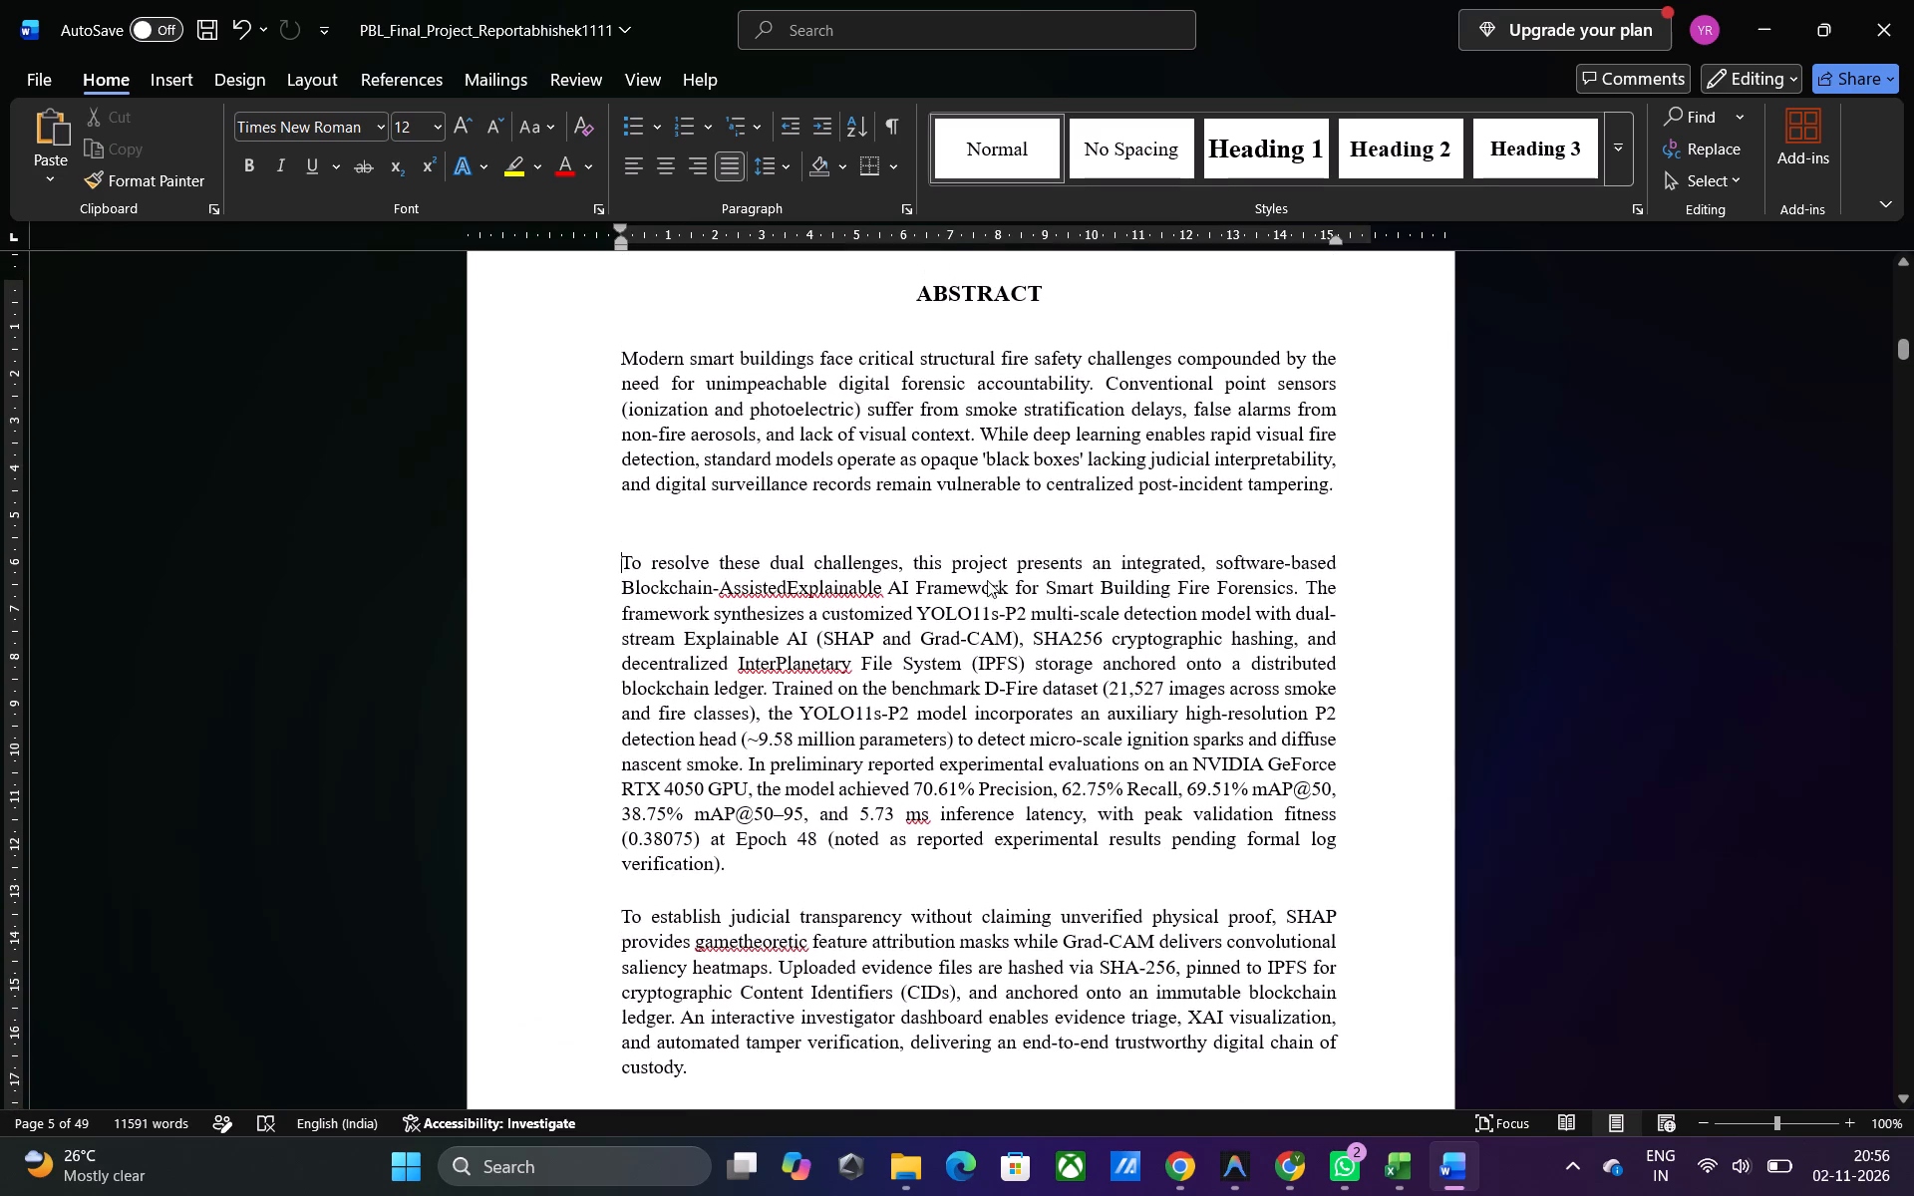
{"action": "scroll", "coordinate": [808, 584], "scroll_direction": "up", "scroll_amount": 1}
{"action": "scroll", "coordinate": [871, 659], "scroll_direction": "down", "scroll_amount": 1}
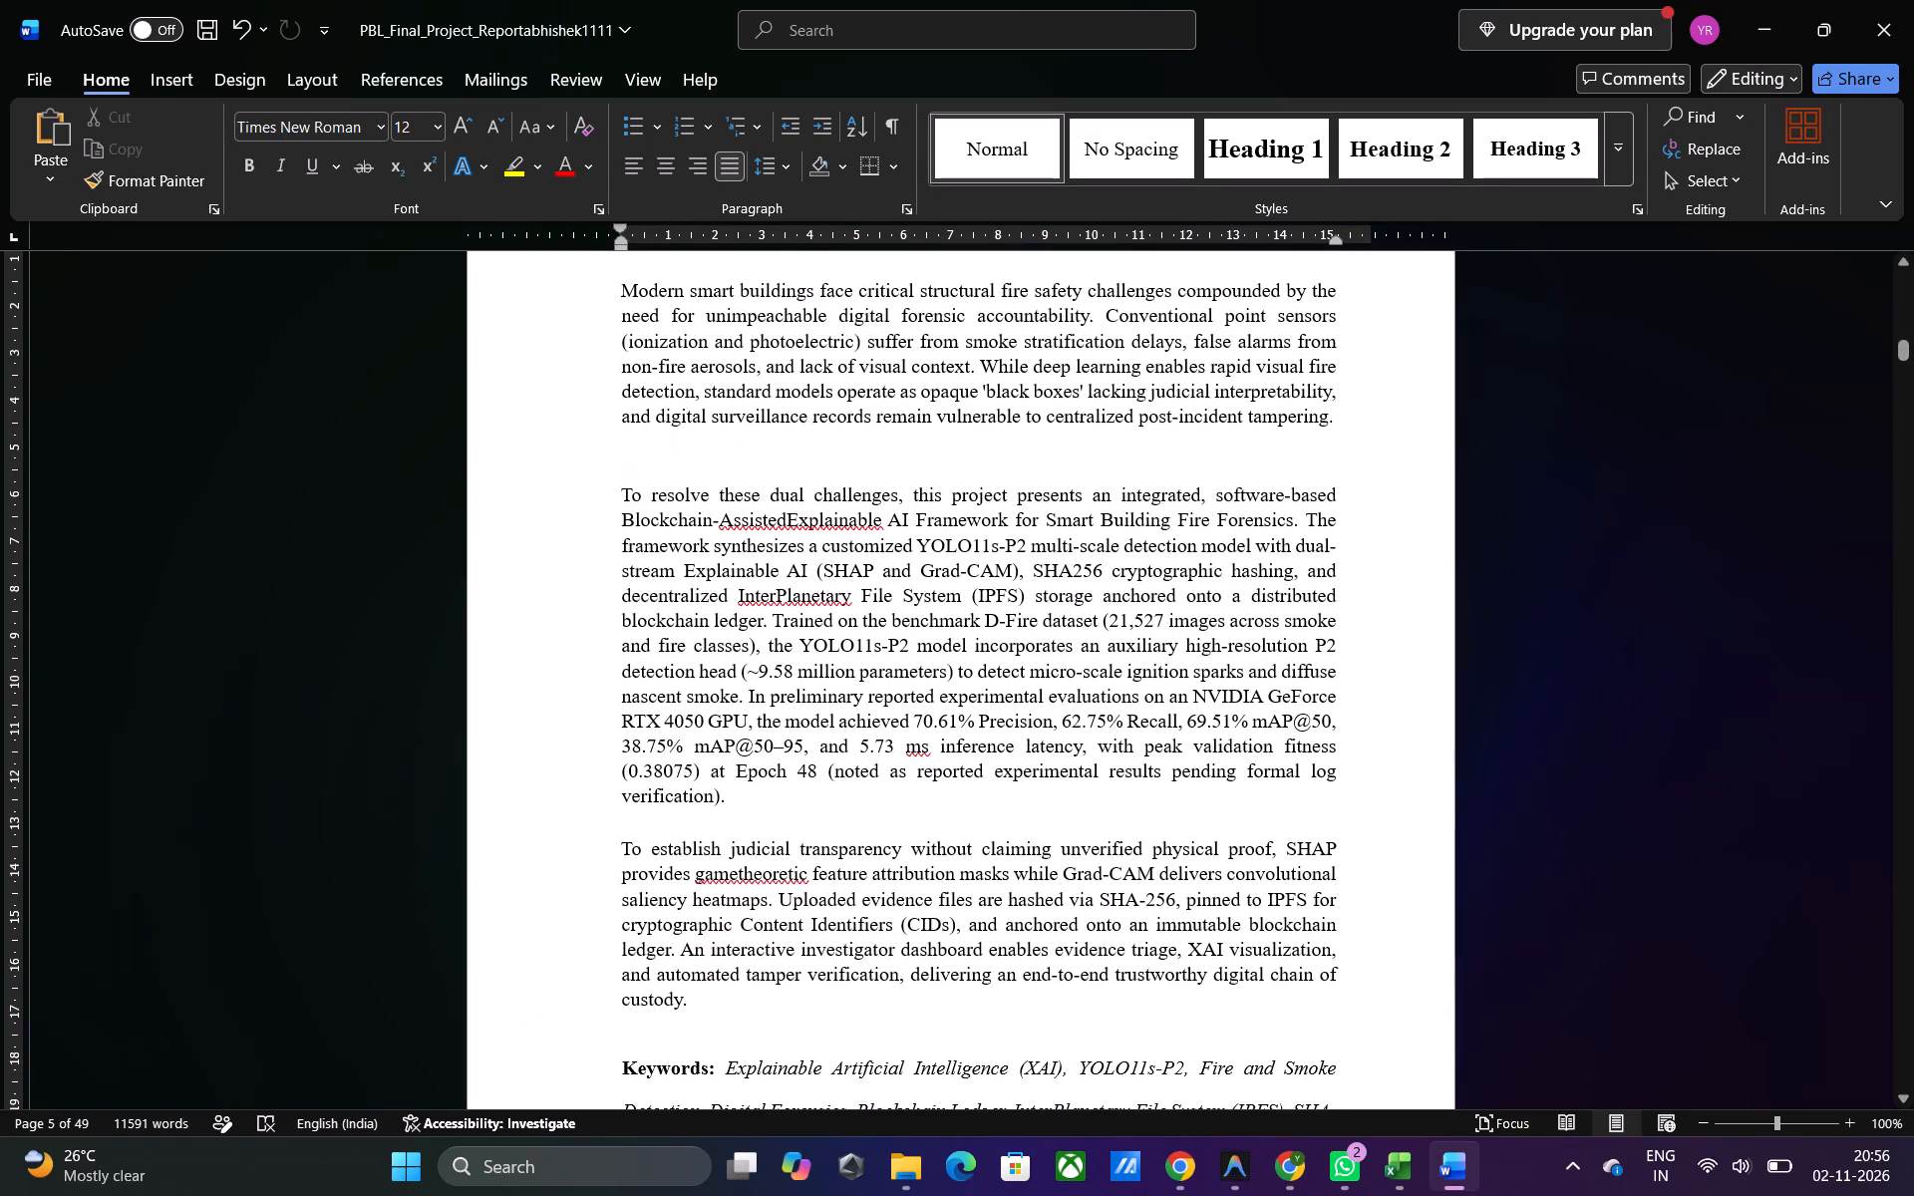
{"action": "right_click", "coordinate": [791, 603]}
{"action": "left_click", "coordinate": [799, 630]}
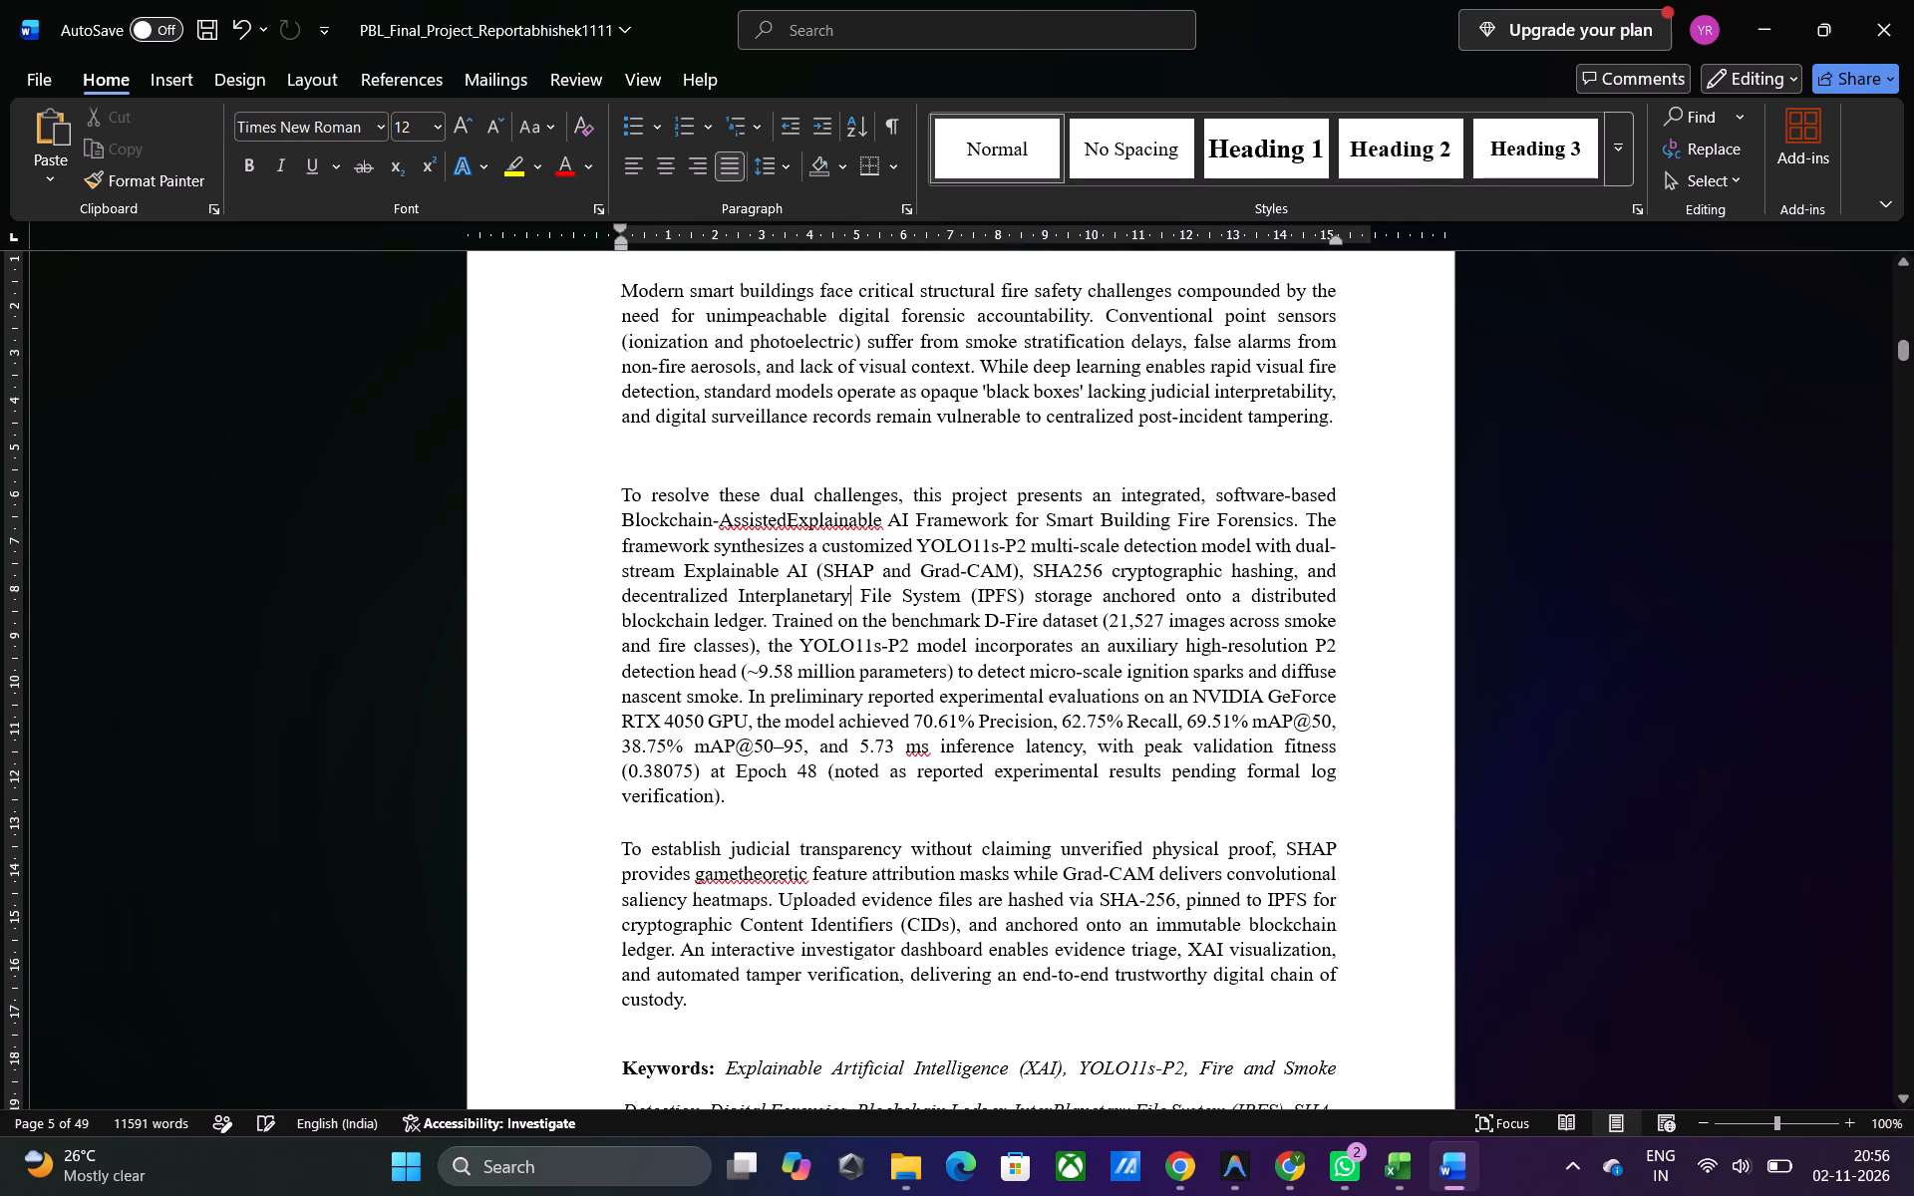
{"action": "right_click", "coordinate": [795, 523]}
{"action": "left_click", "coordinate": [795, 539]}
{"action": "scroll", "coordinate": [854, 668], "scroll_direction": "down", "scroll_amount": 1}
{"action": "right_click", "coordinate": [854, 668]}
{"action": "left_click", "coordinate": [801, 613]}
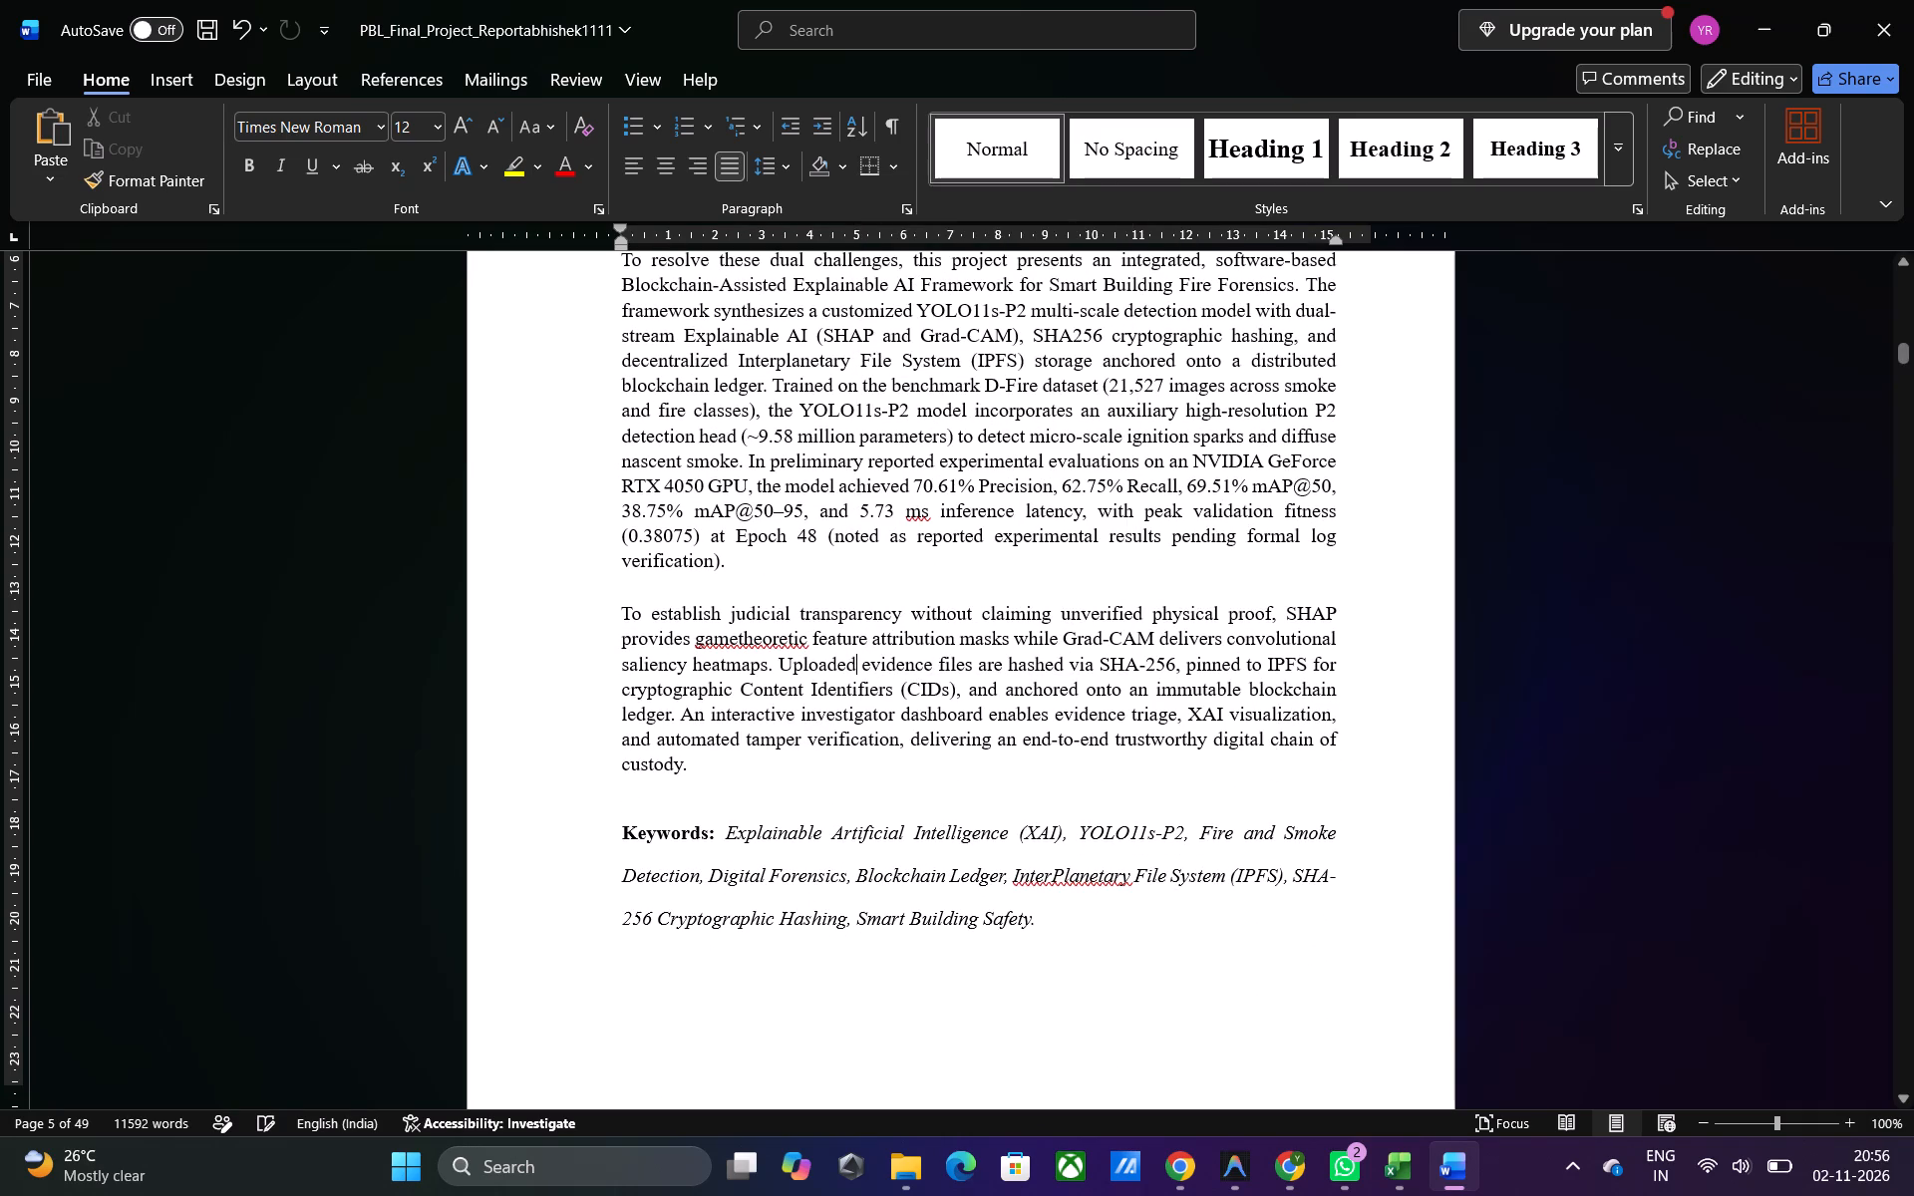
{"action": "right_click", "coordinate": [913, 511]}
{"action": "left_click", "coordinate": [863, 517]}
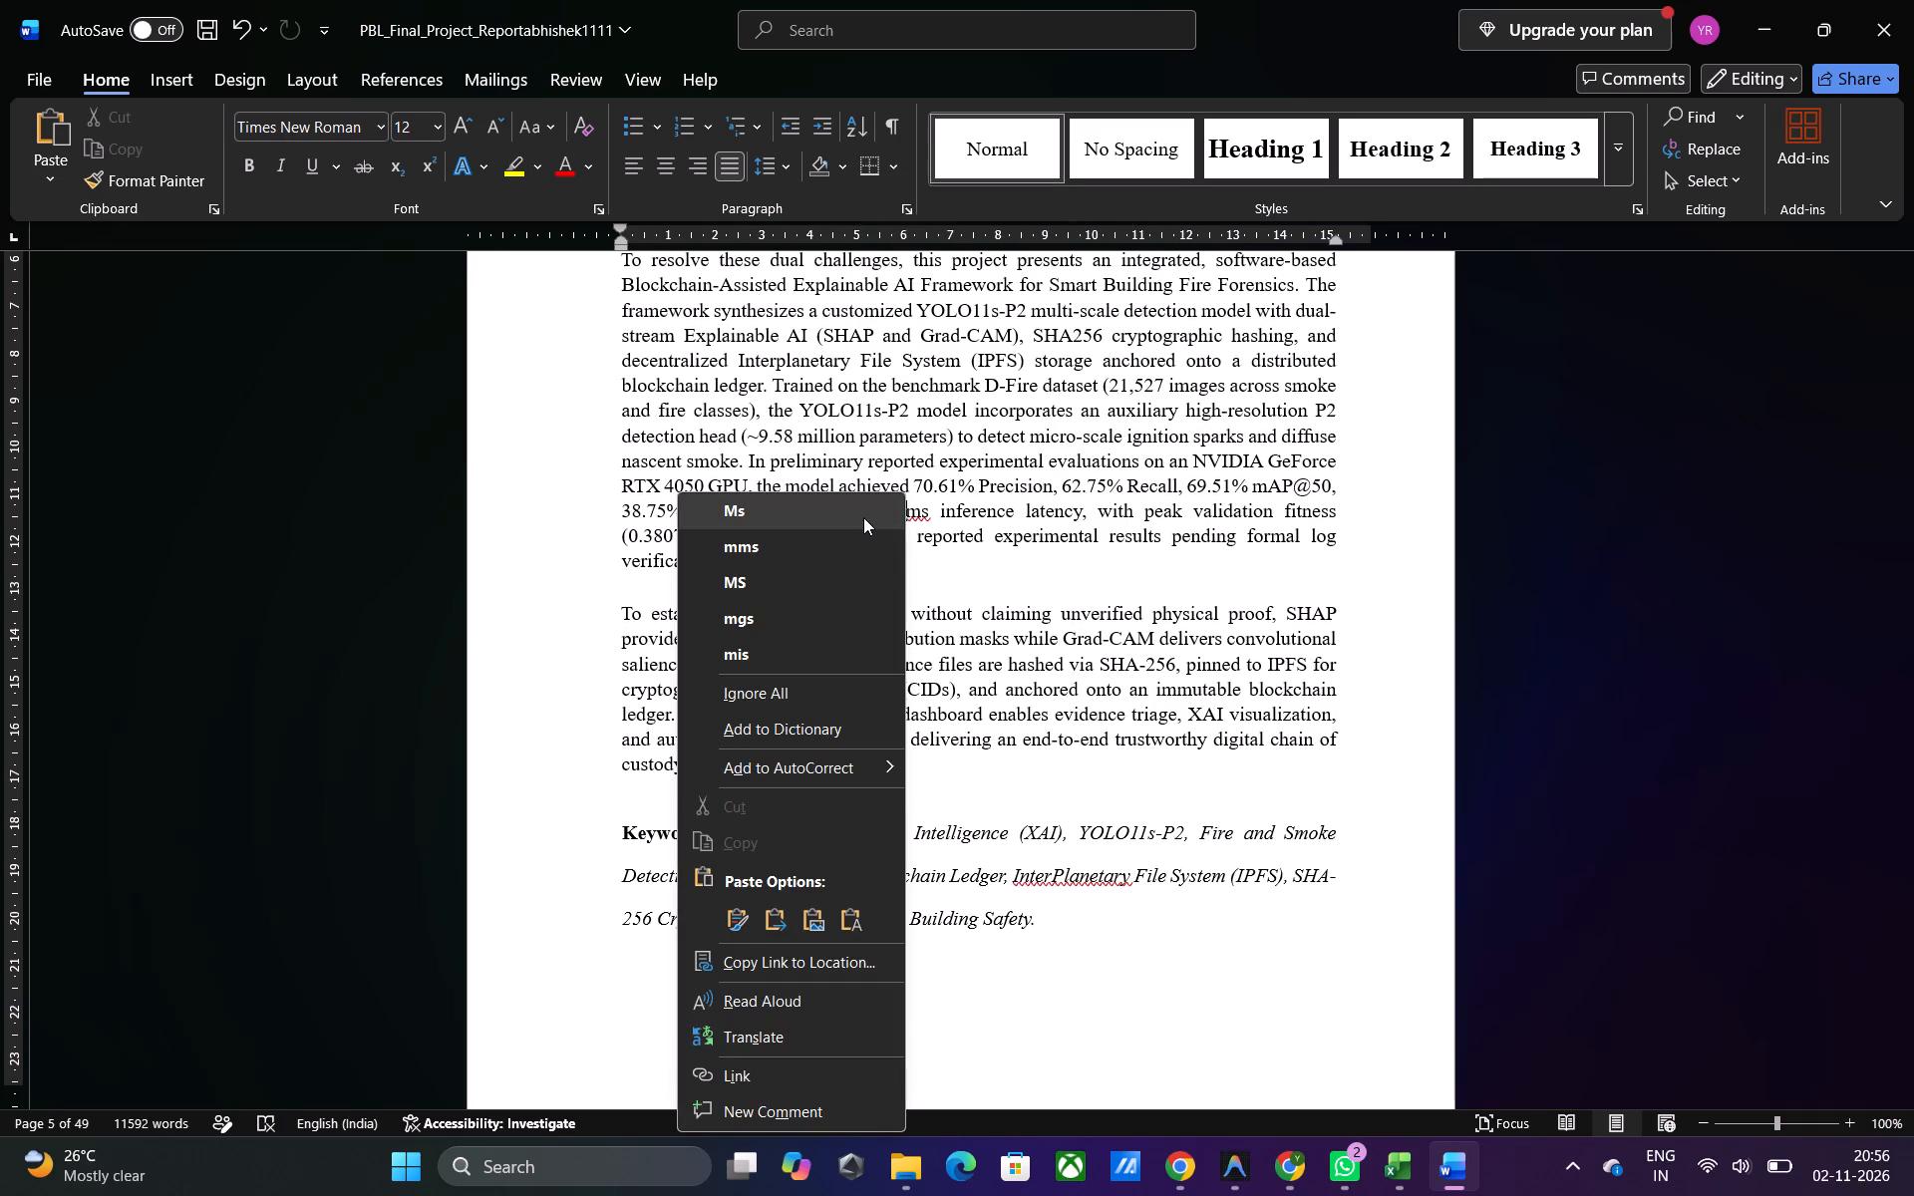
Apply the spelling suggestions "game theoretic" in the Abstract's third paragraph and "Interplanetary" in the Keywords line.
{"action": "right_click", "coordinate": [747, 641]}
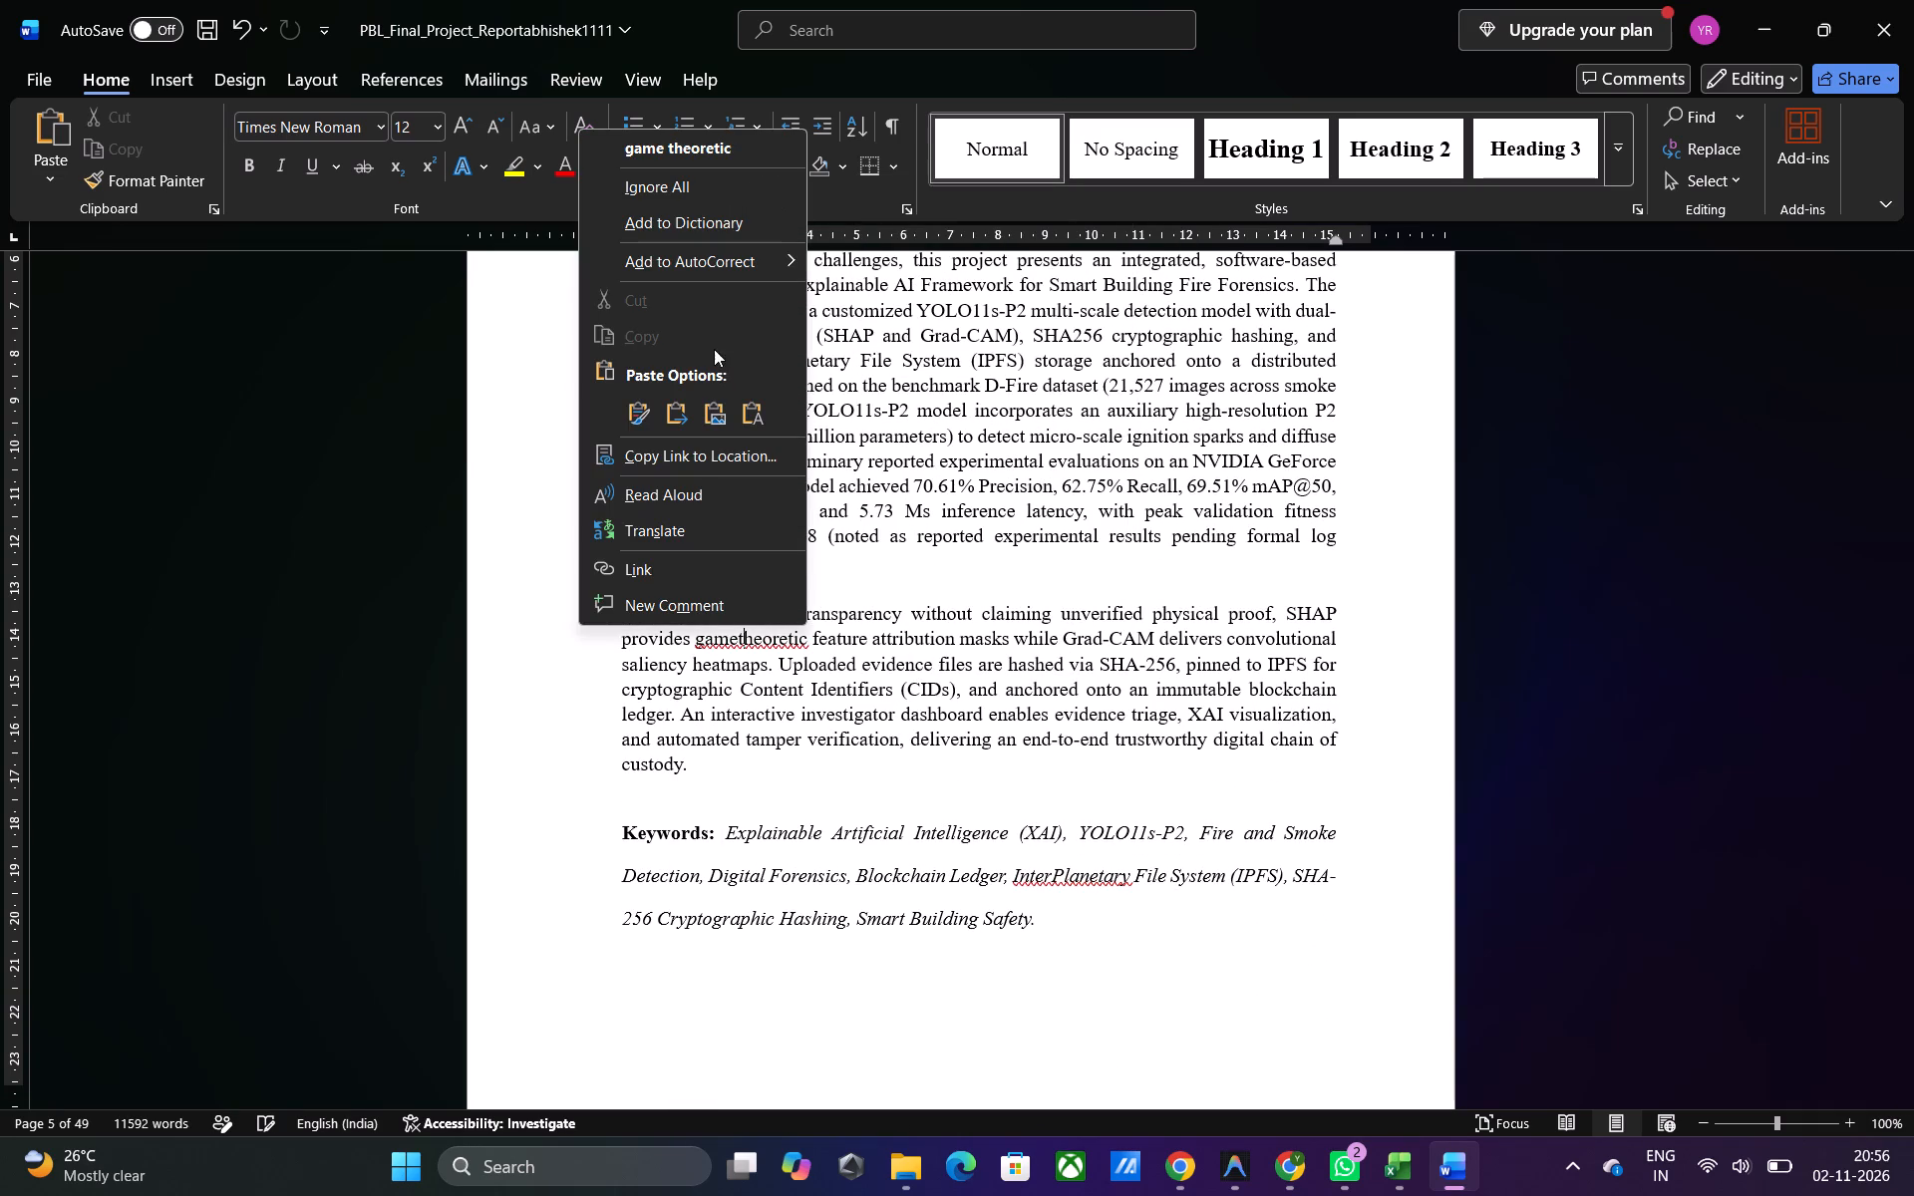
{"action": "left_click", "coordinate": [688, 157]}
{"action": "scroll", "coordinate": [787, 469], "scroll_direction": "down", "scroll_amount": 2}
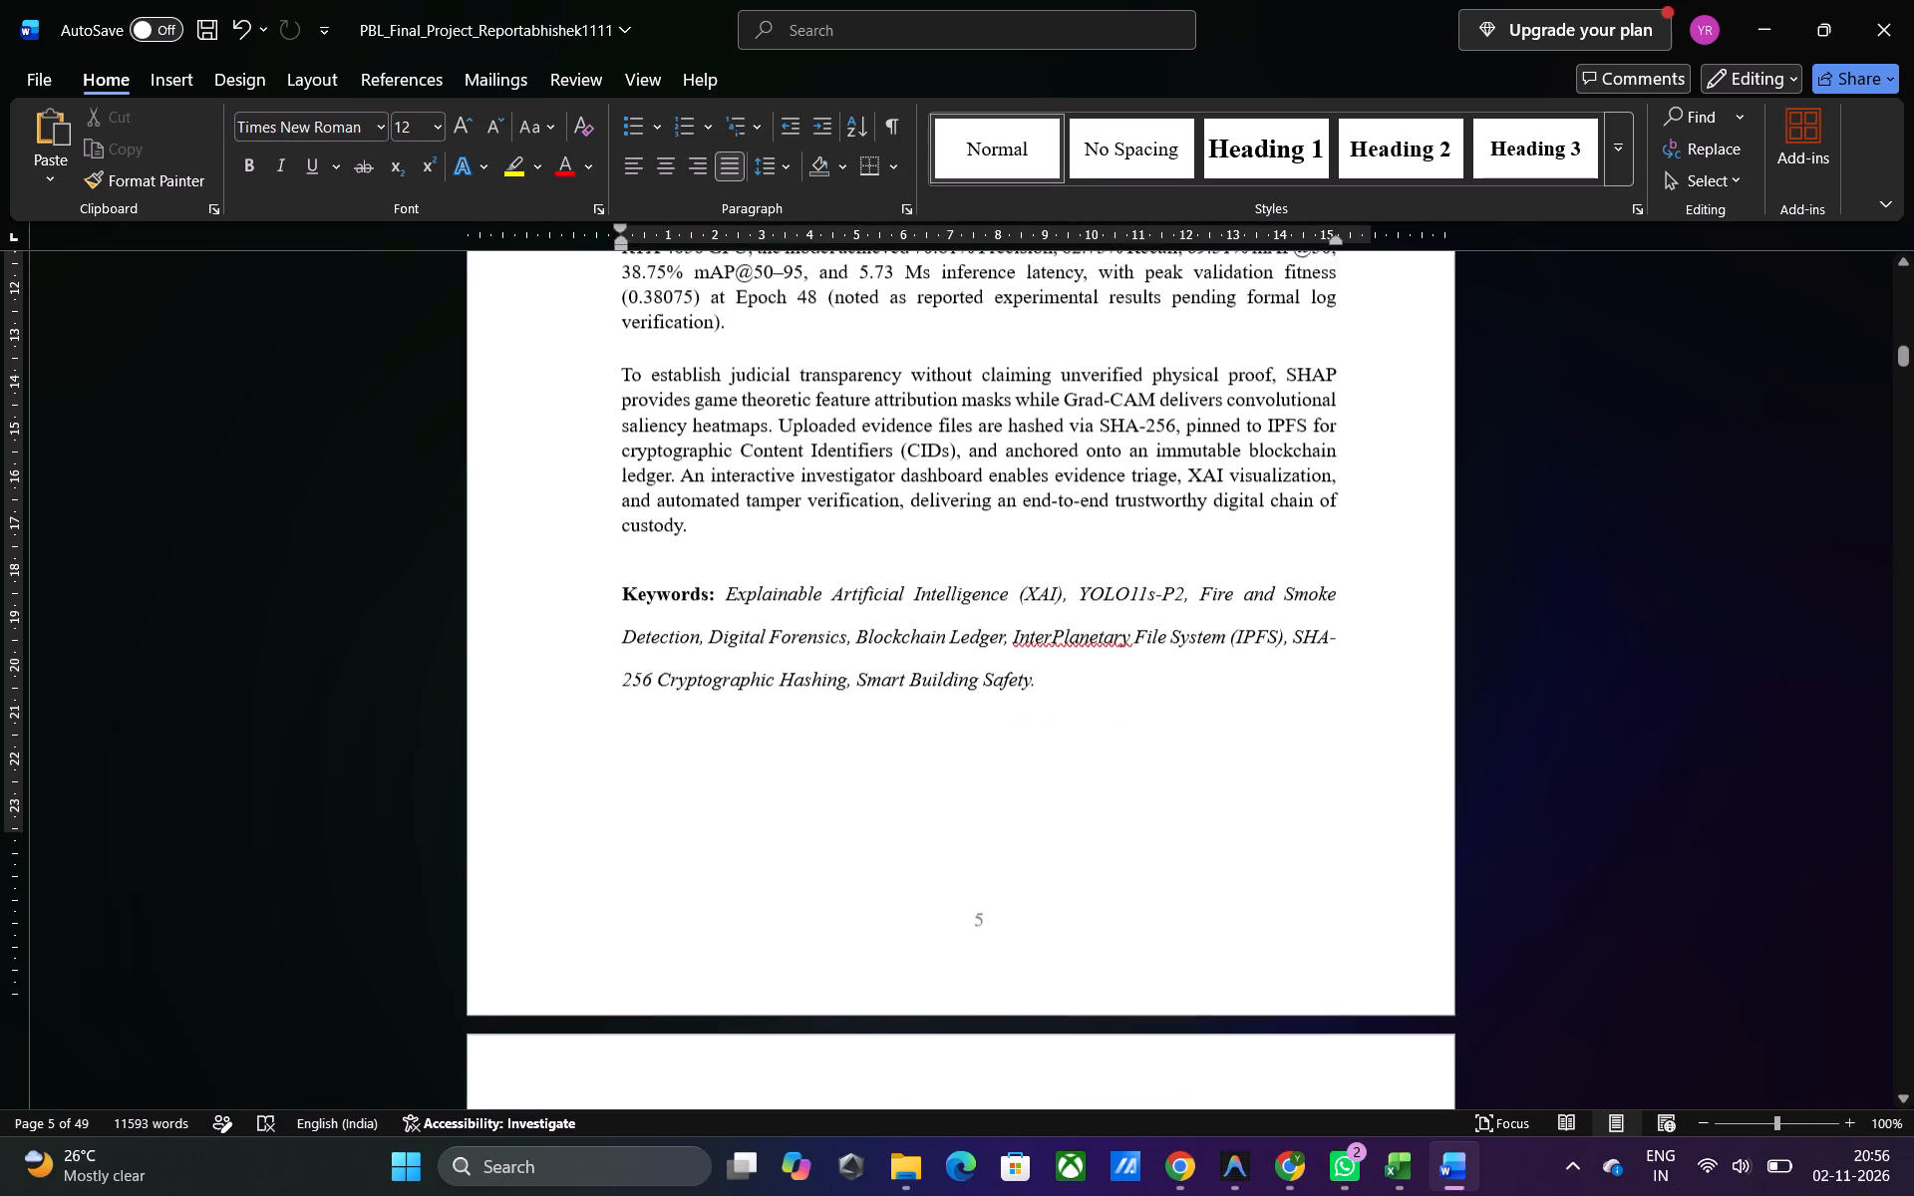
{"action": "right_click", "coordinate": [1060, 611]}
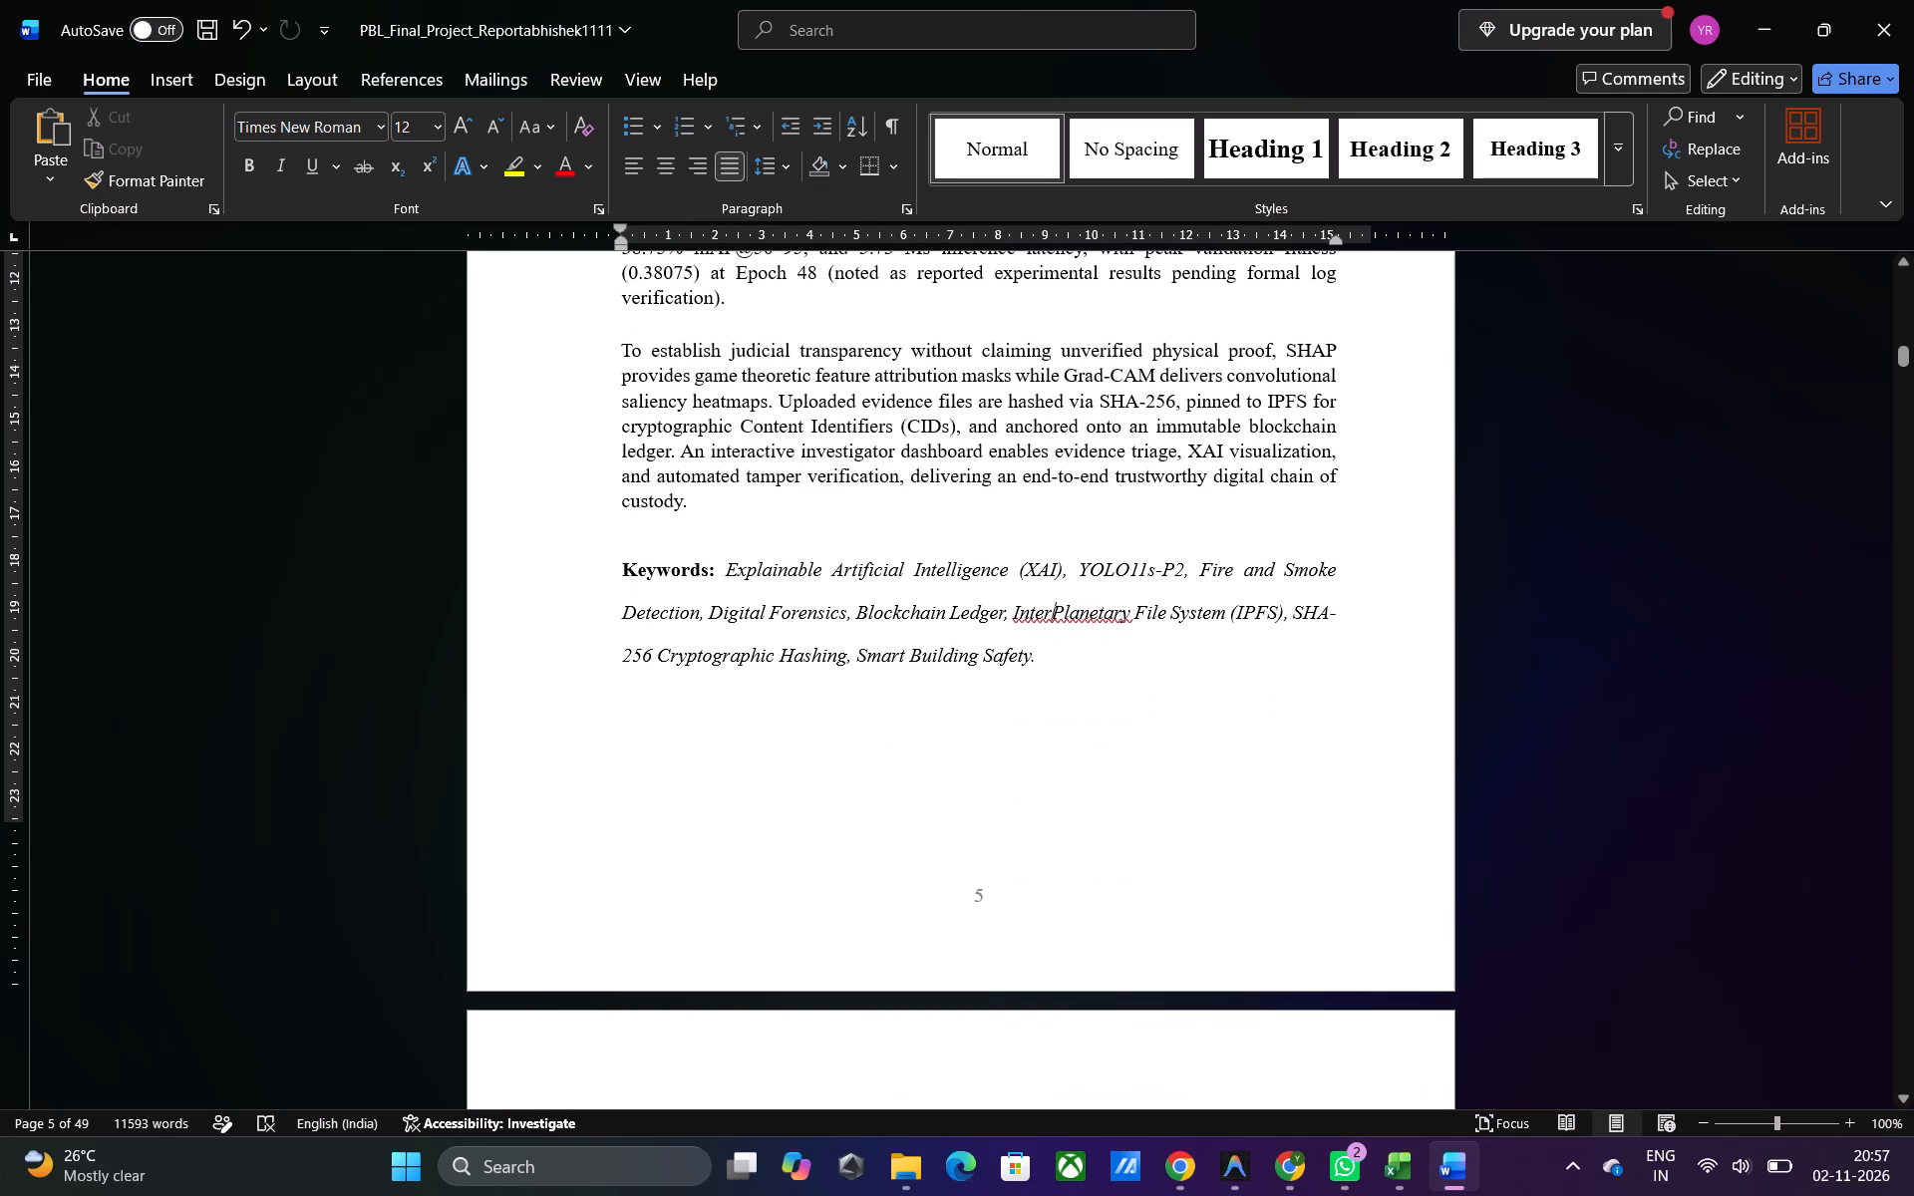
{"action": "left_click", "coordinate": [1002, 85]}
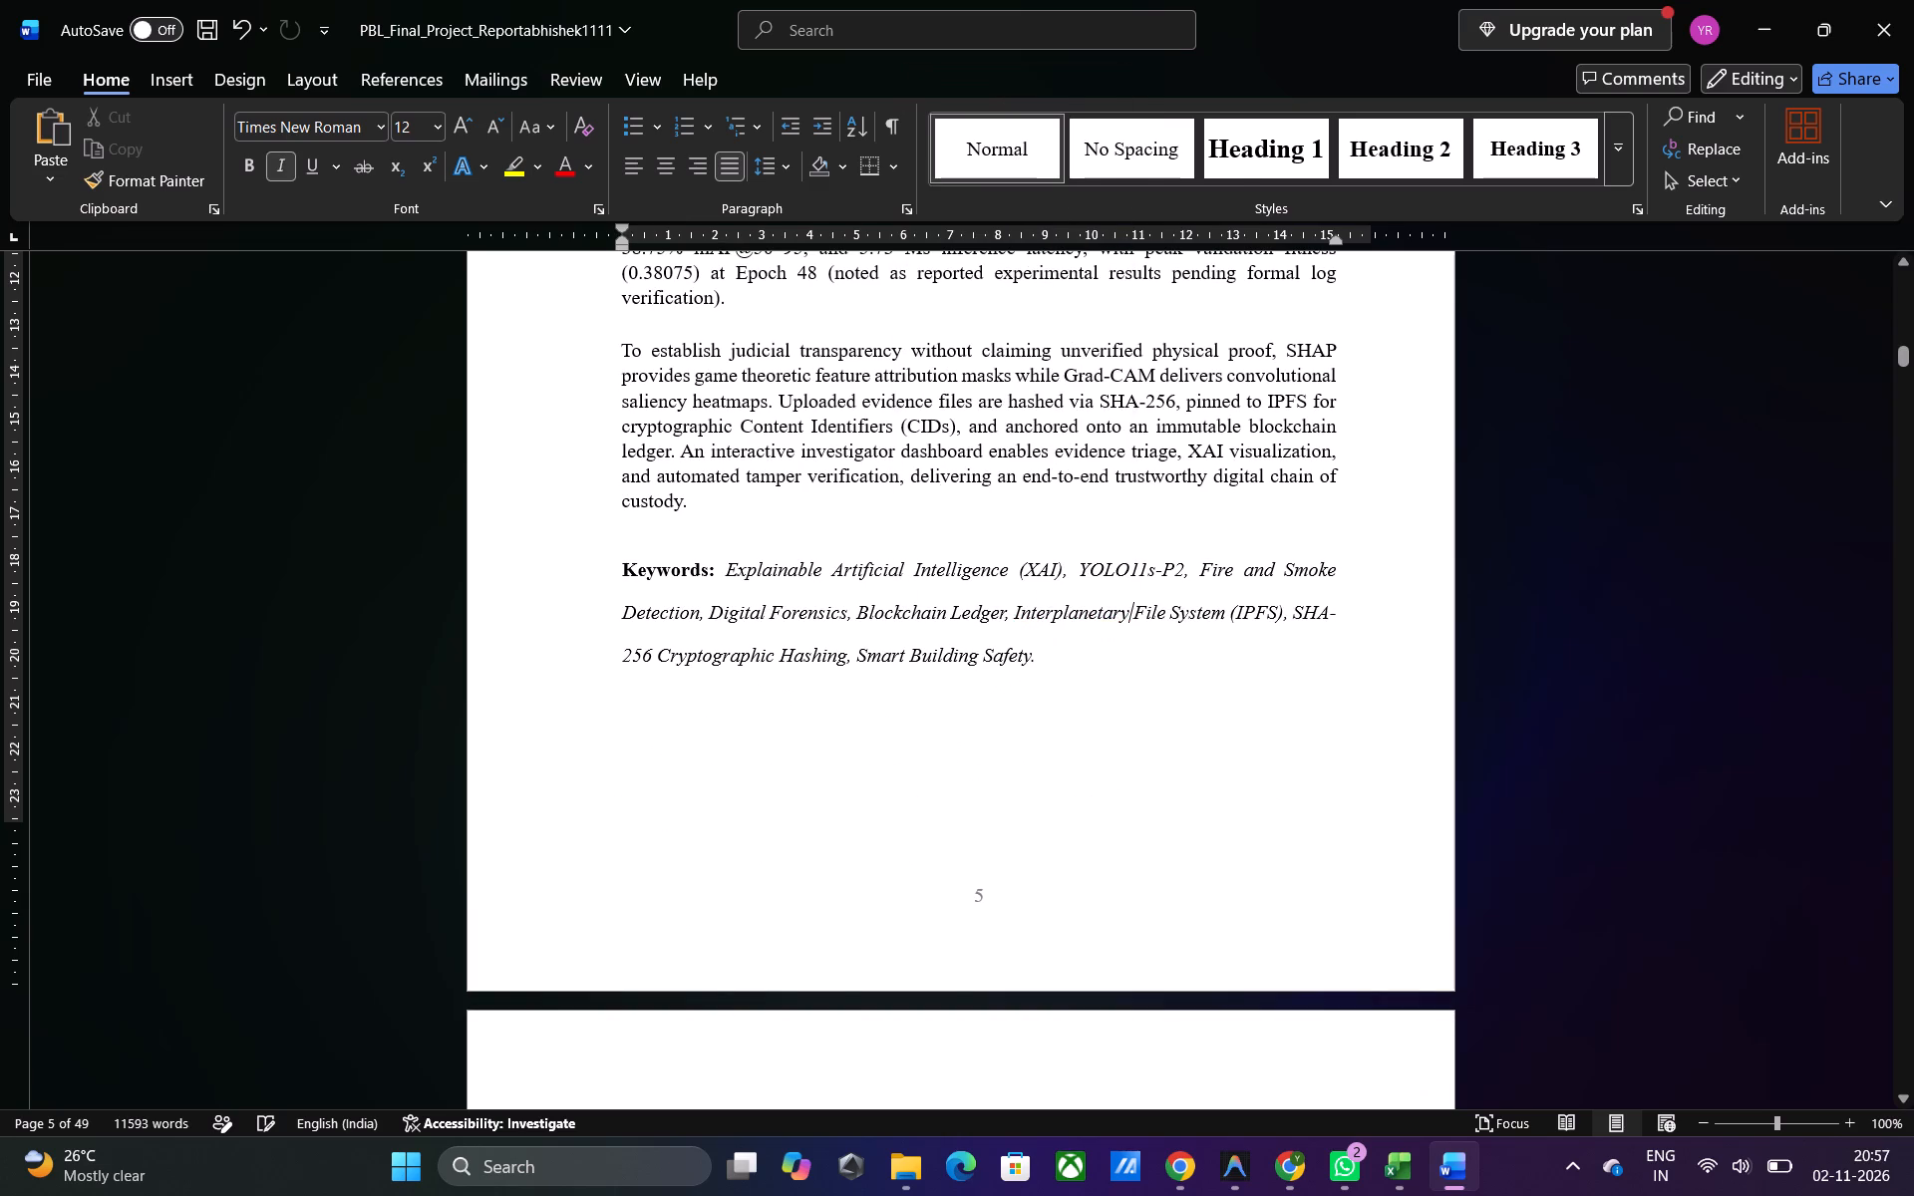
Review the table of contents pages following the Abstract through to the Appendices entries.
{"action": "scroll", "coordinate": [1059, 485], "scroll_direction": "down", "scroll_amount": 3}
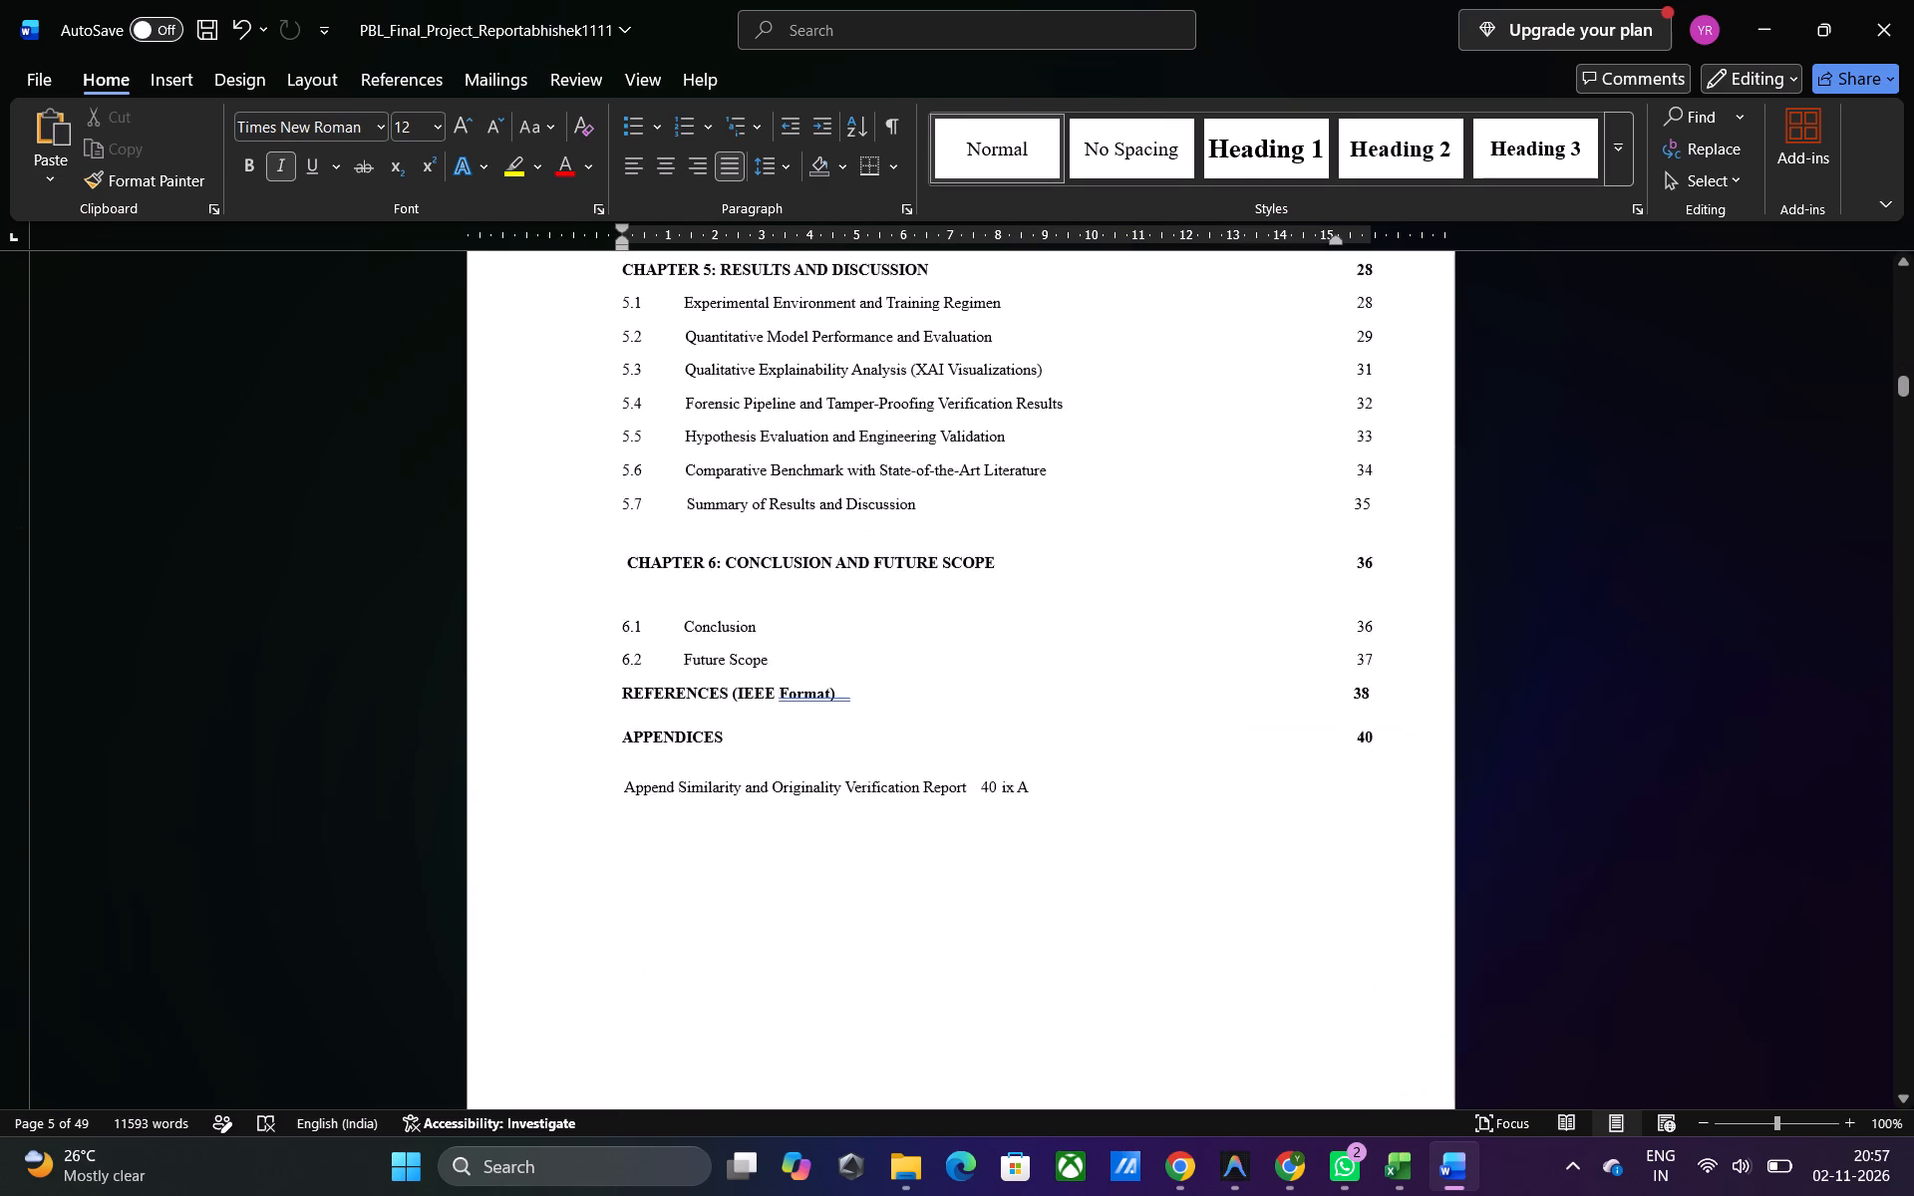
{"action": "scroll", "coordinate": [1059, 485], "scroll_direction": "down", "scroll_amount": 1}
{"action": "scroll", "coordinate": [772, 594], "scroll_direction": "down", "scroll_amount": 1}
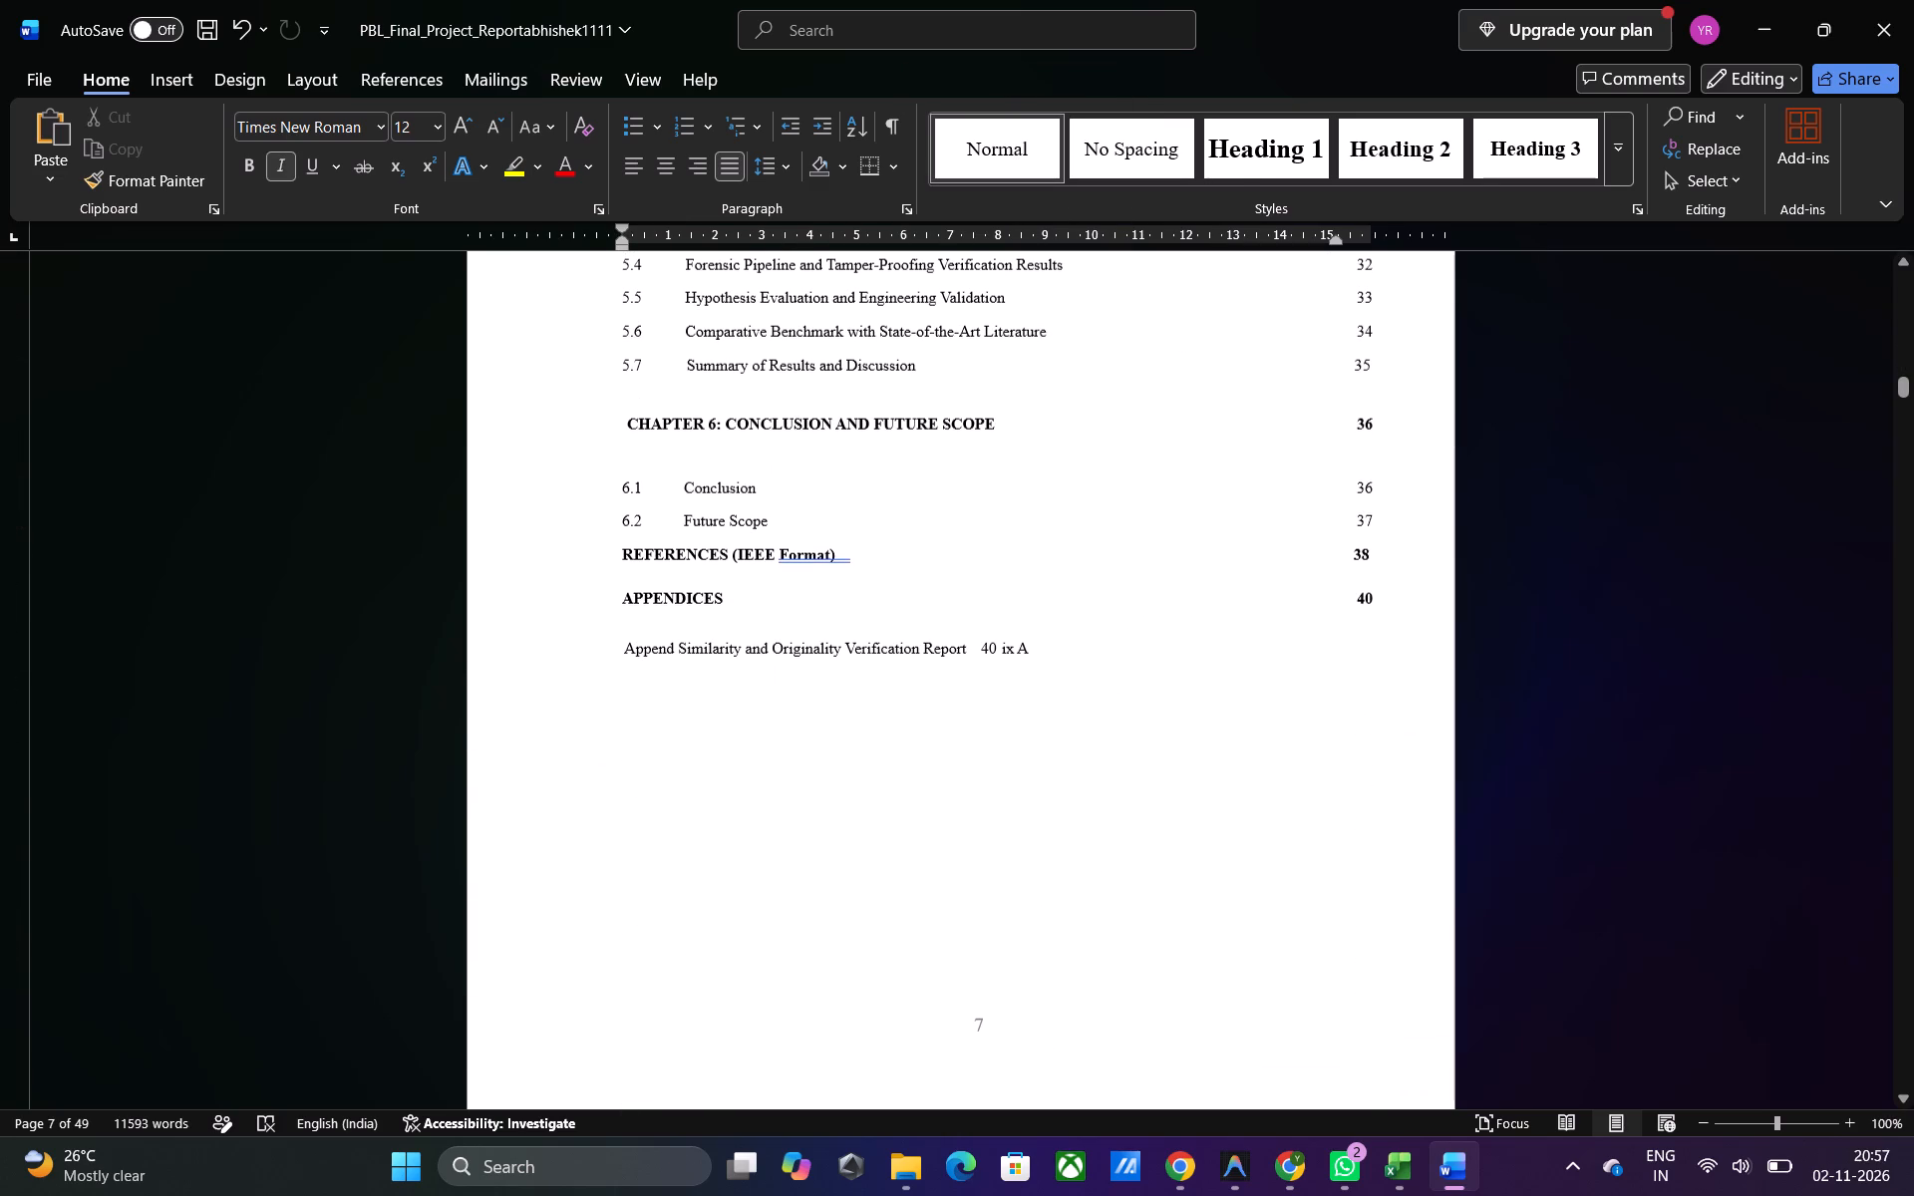
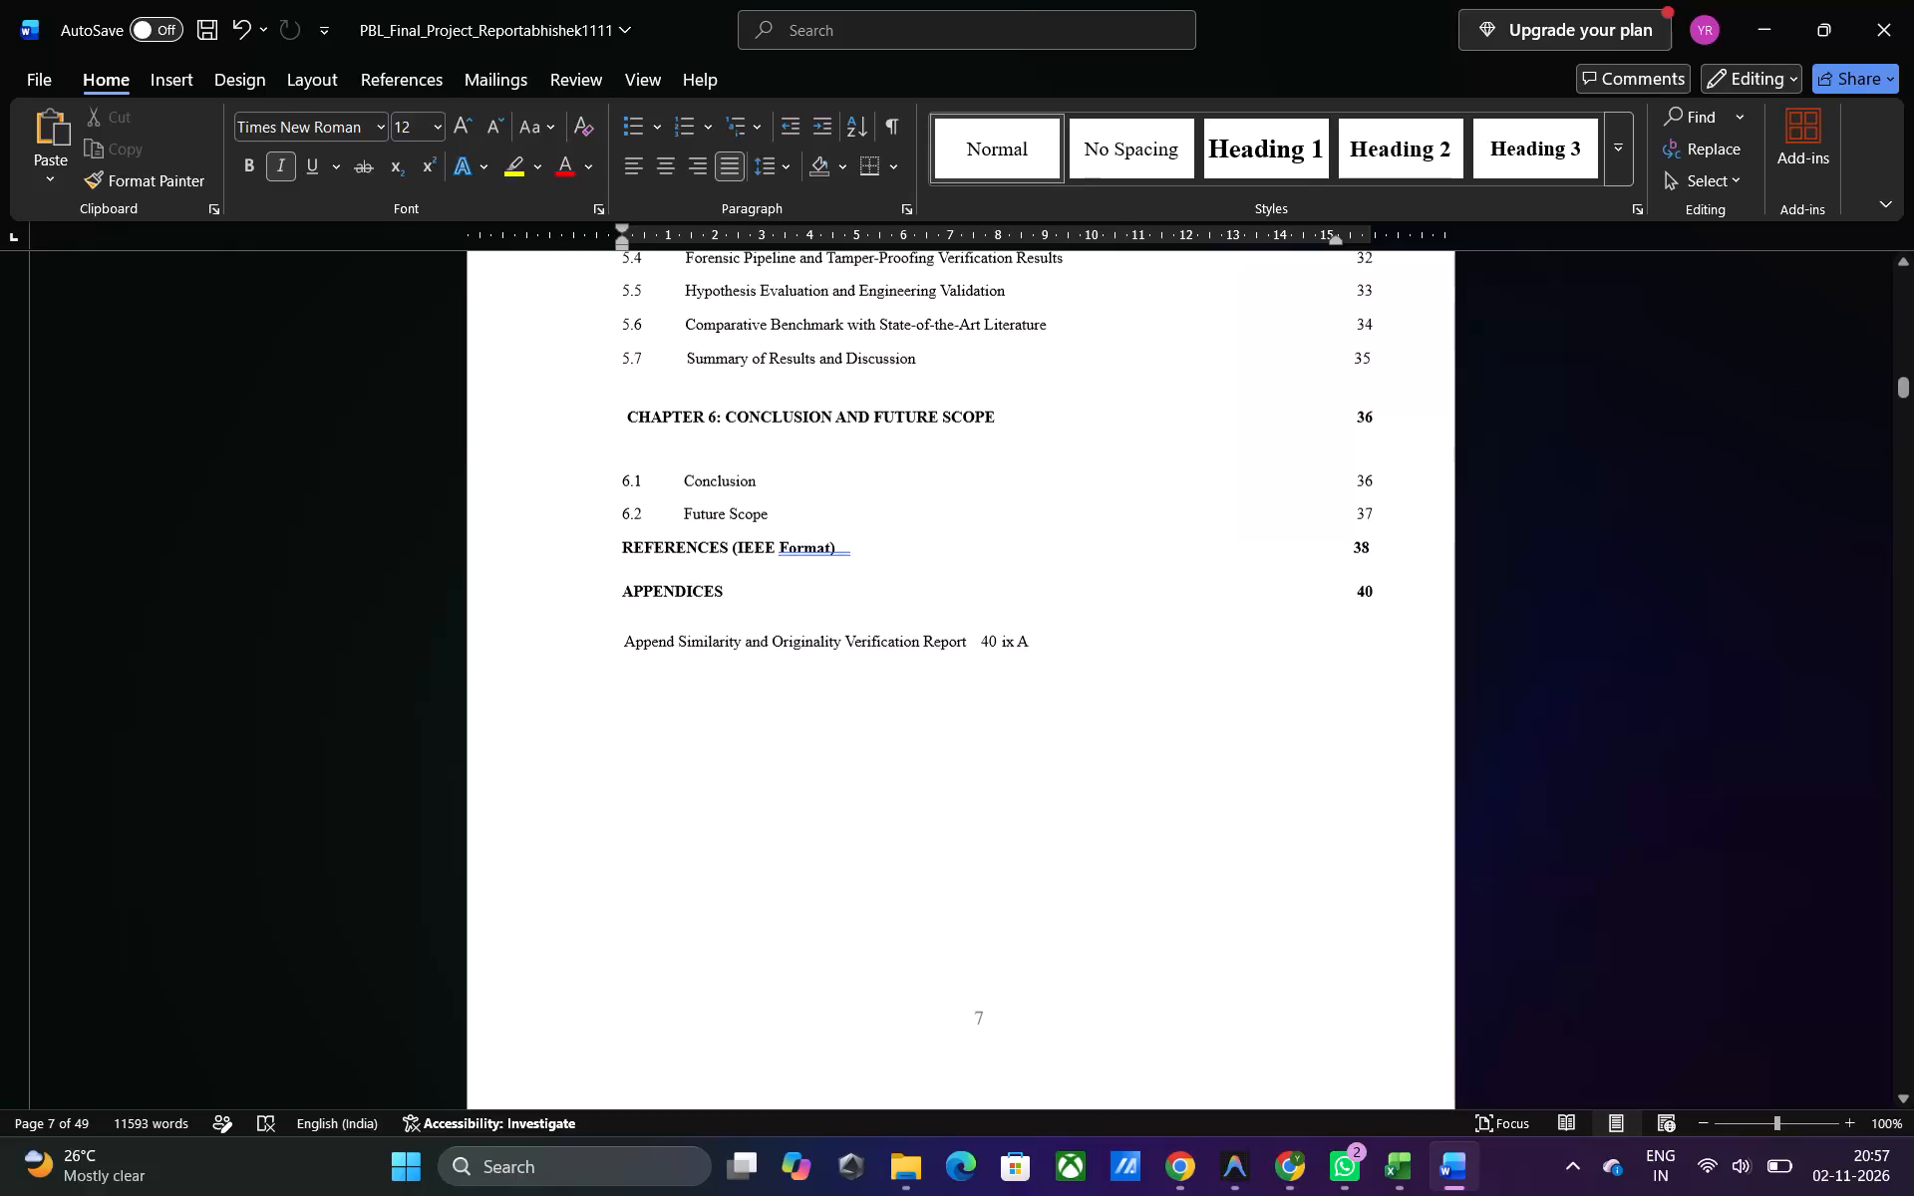
Increase the top page margin to about 3 cm, starting from the Chapter 2 Literature Review page.
{"action": "scroll", "coordinate": [783, 507], "scroll_direction": "down", "scroll_amount": 3}
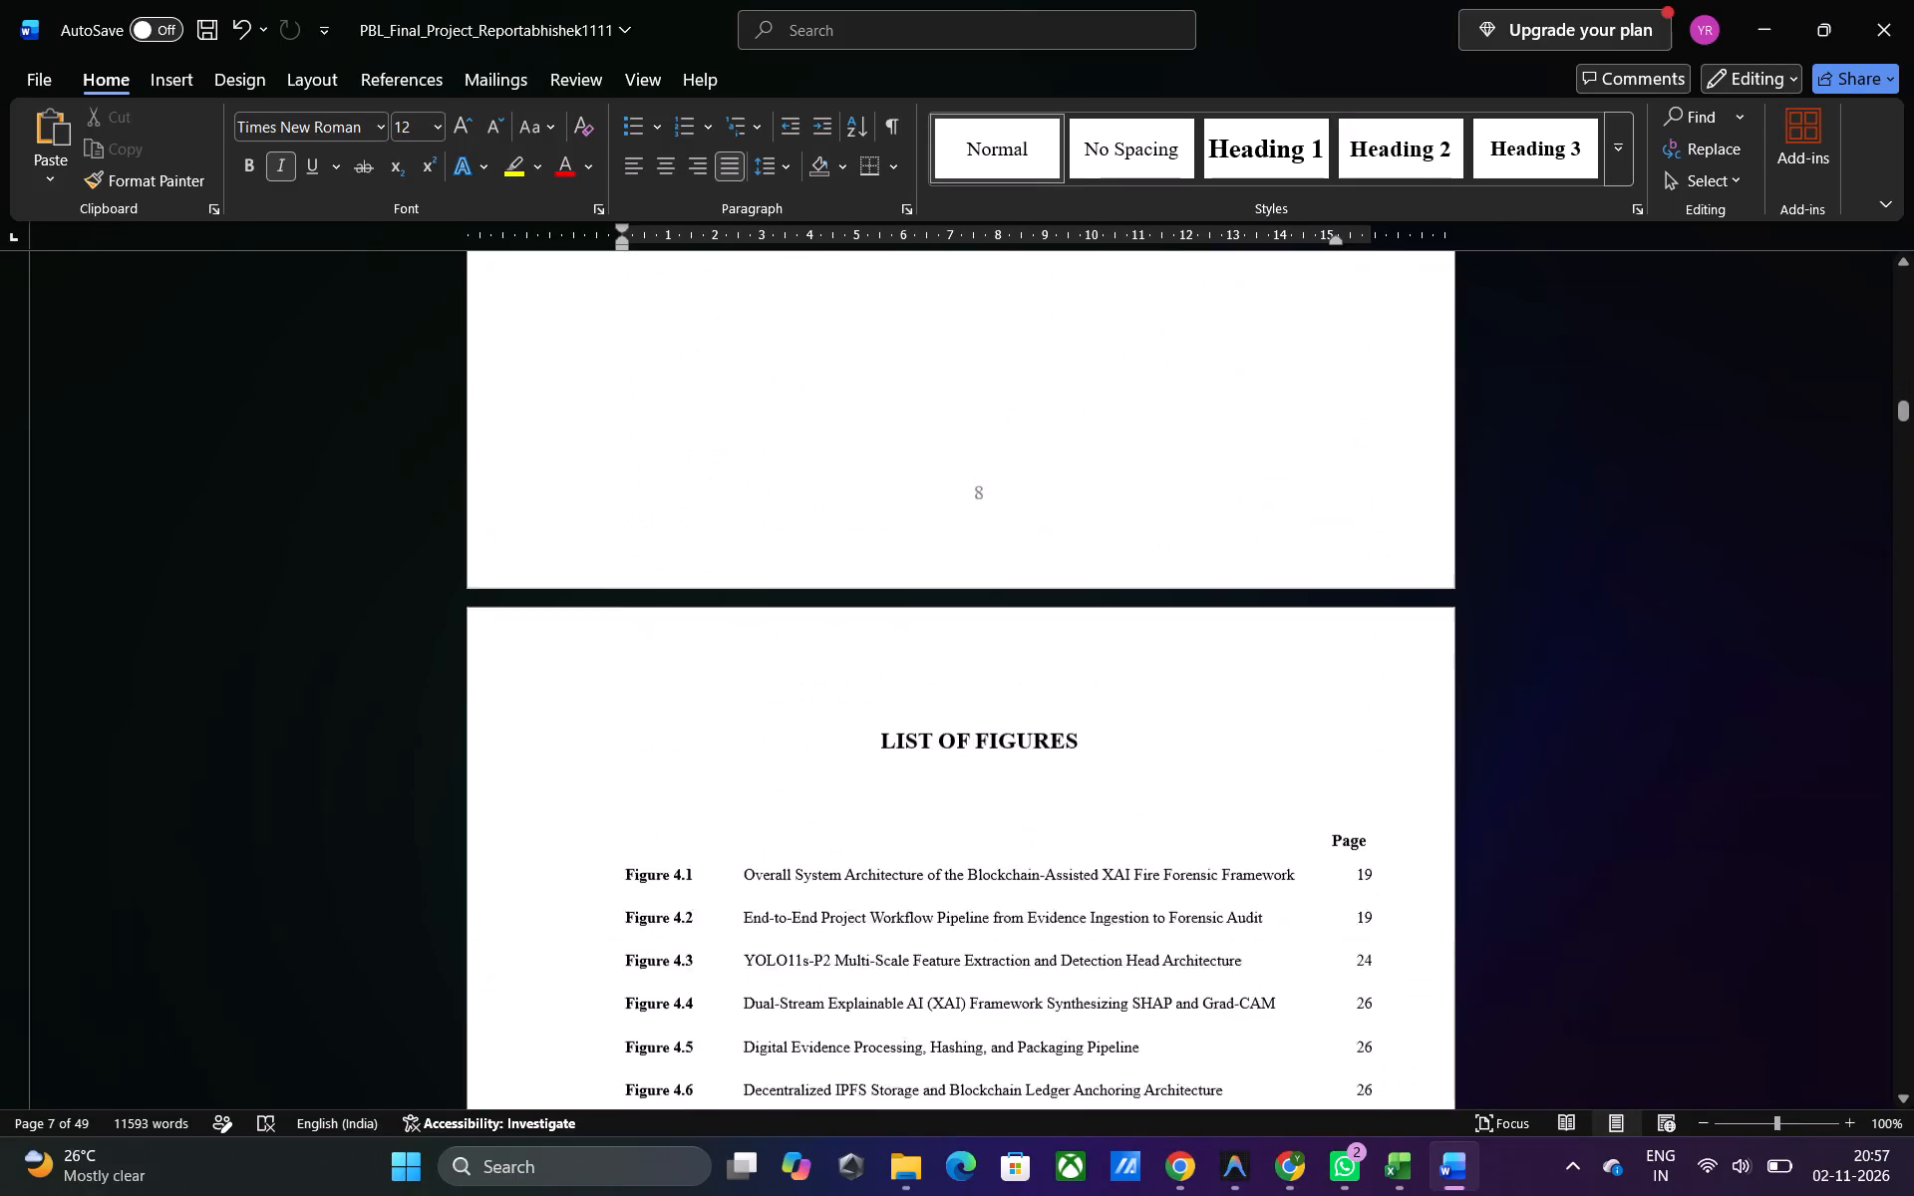
{"action": "scroll", "coordinate": [783, 507], "scroll_direction": "down", "scroll_amount": 3}
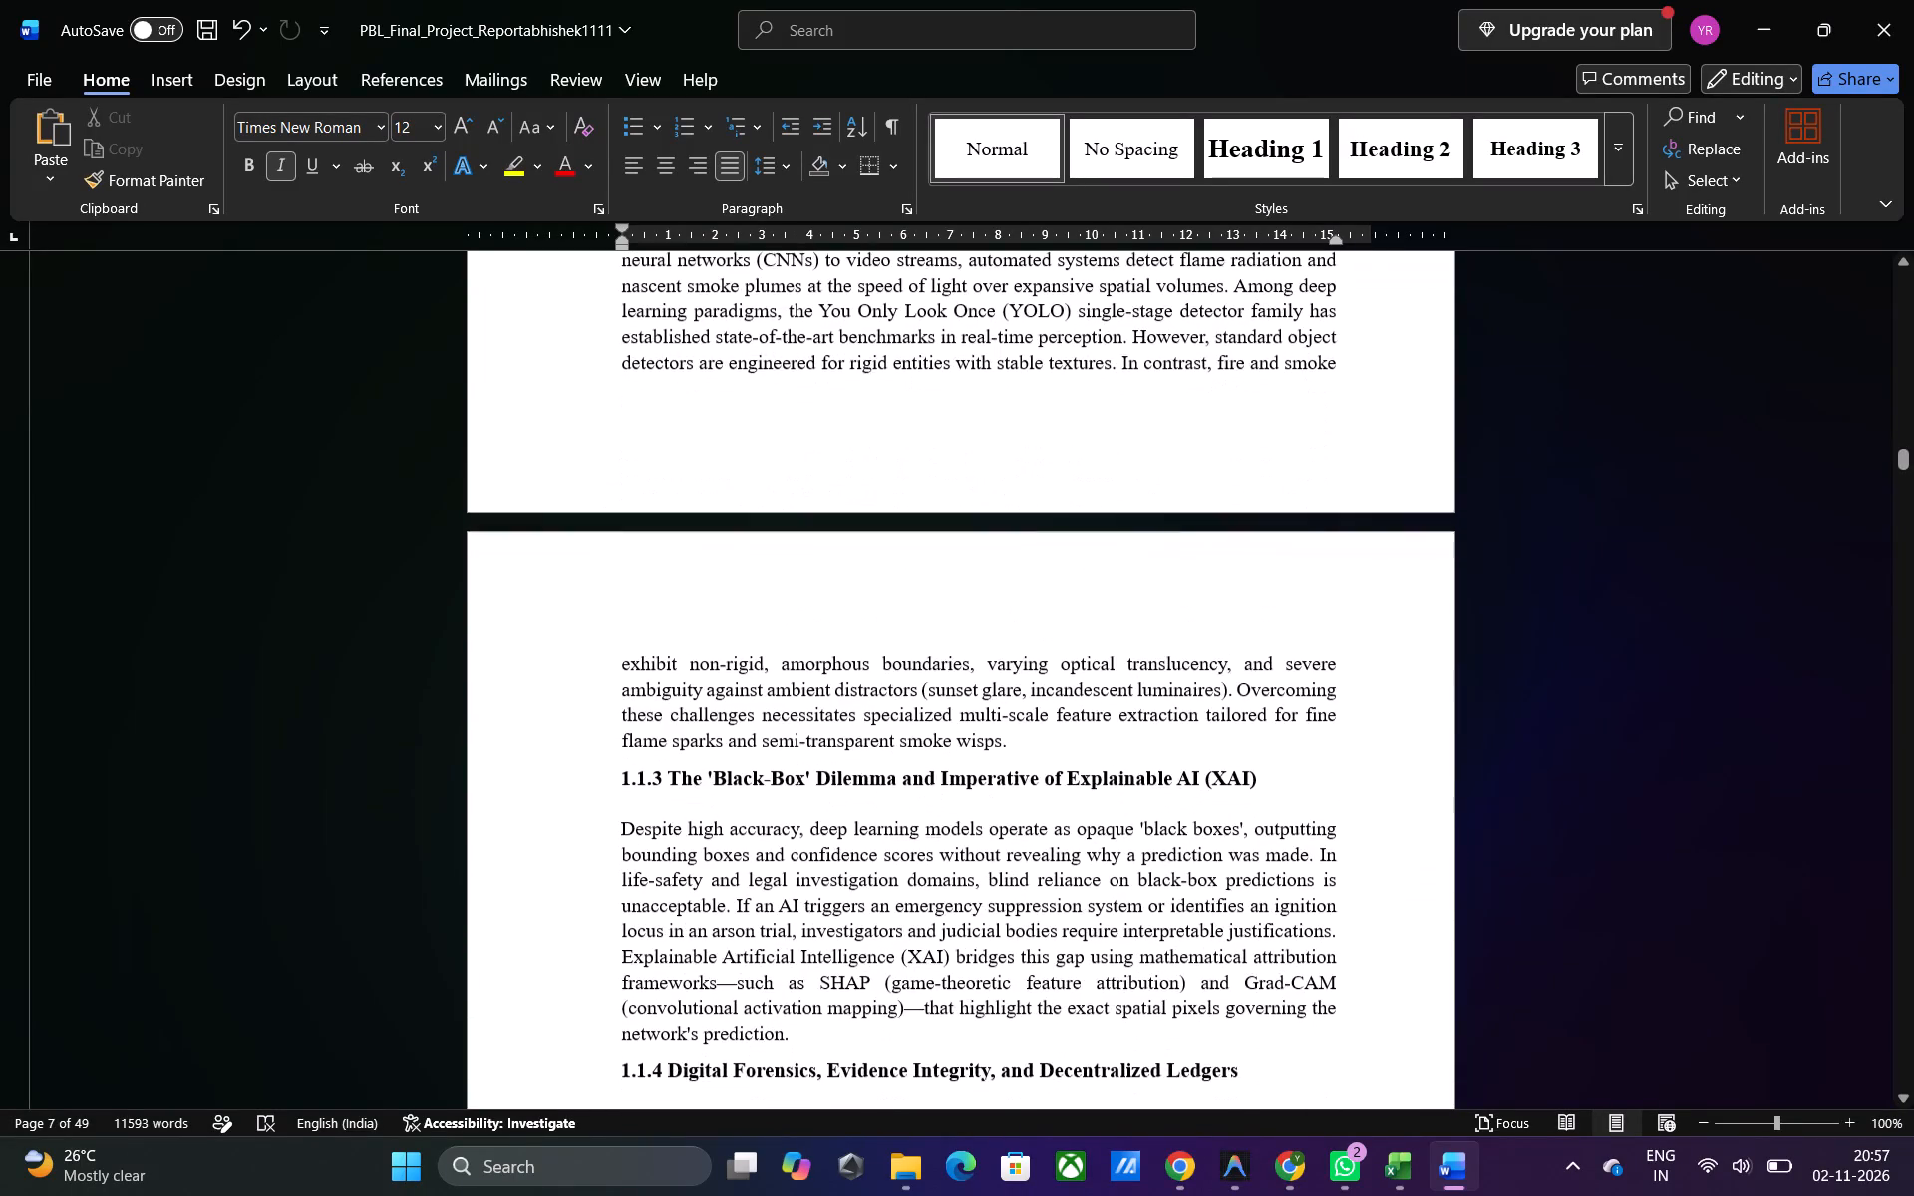
{"action": "scroll", "coordinate": [783, 507], "scroll_direction": "down", "scroll_amount": 5}
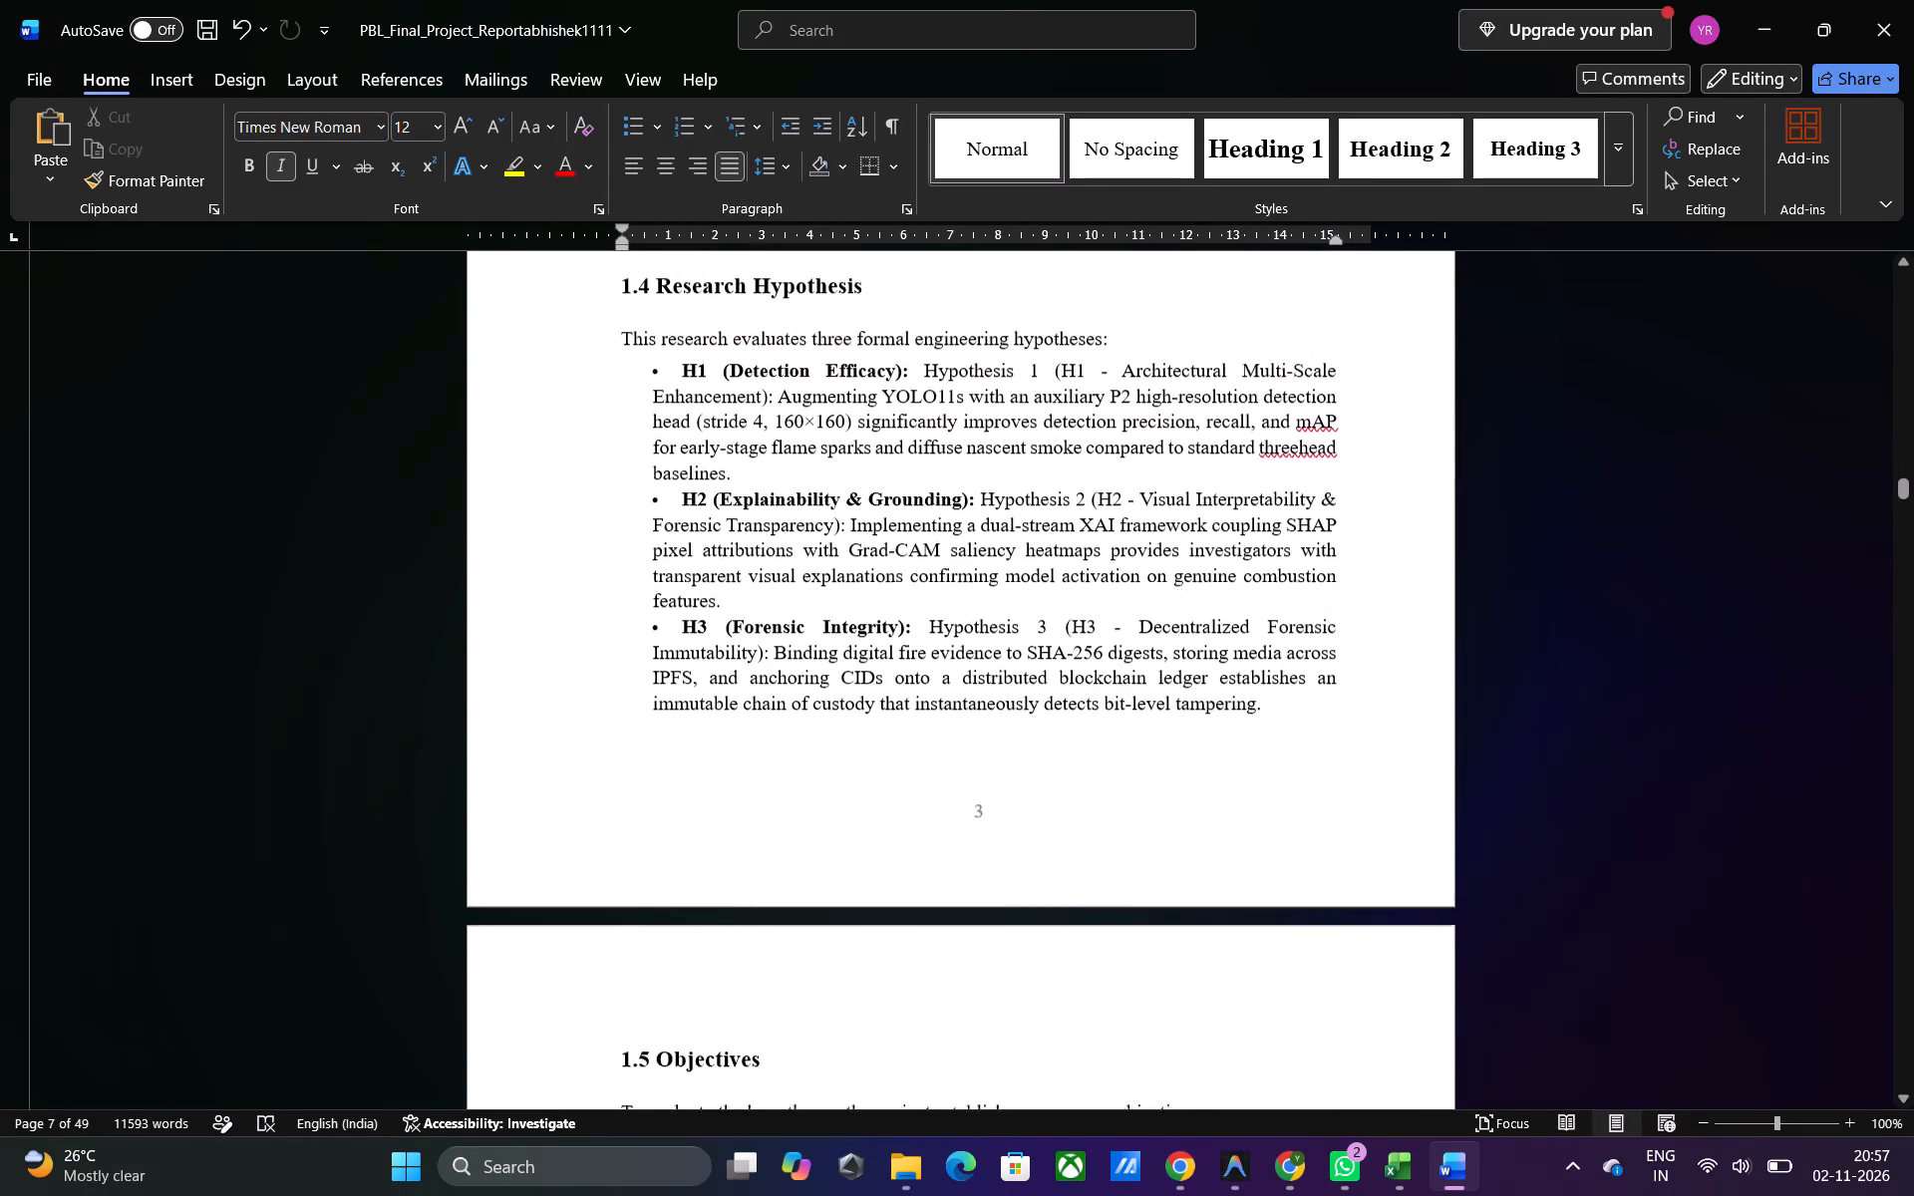
{"action": "scroll", "coordinate": [783, 507], "scroll_direction": "down", "scroll_amount": 9}
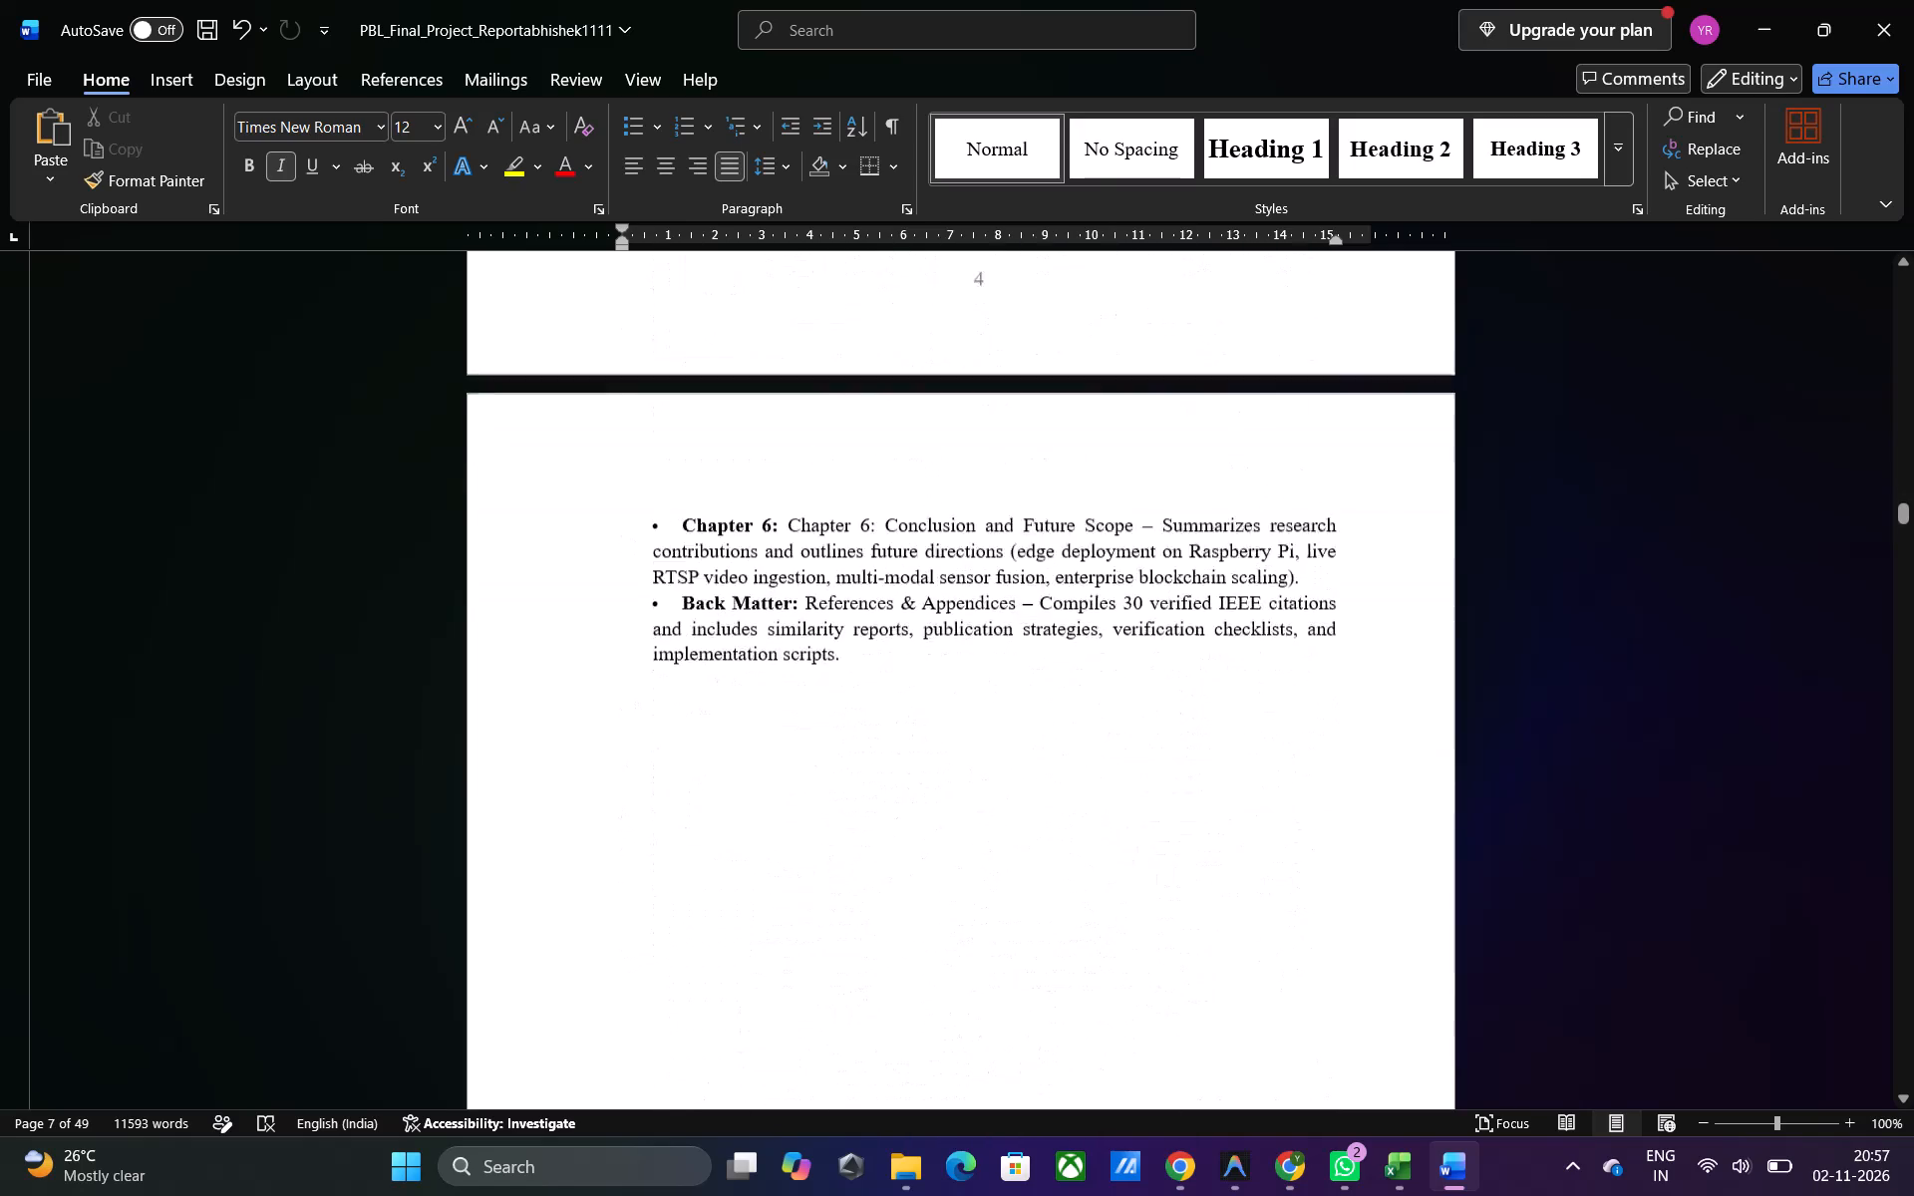
{"action": "scroll", "coordinate": [783, 507], "scroll_direction": "up", "scroll_amount": 1}
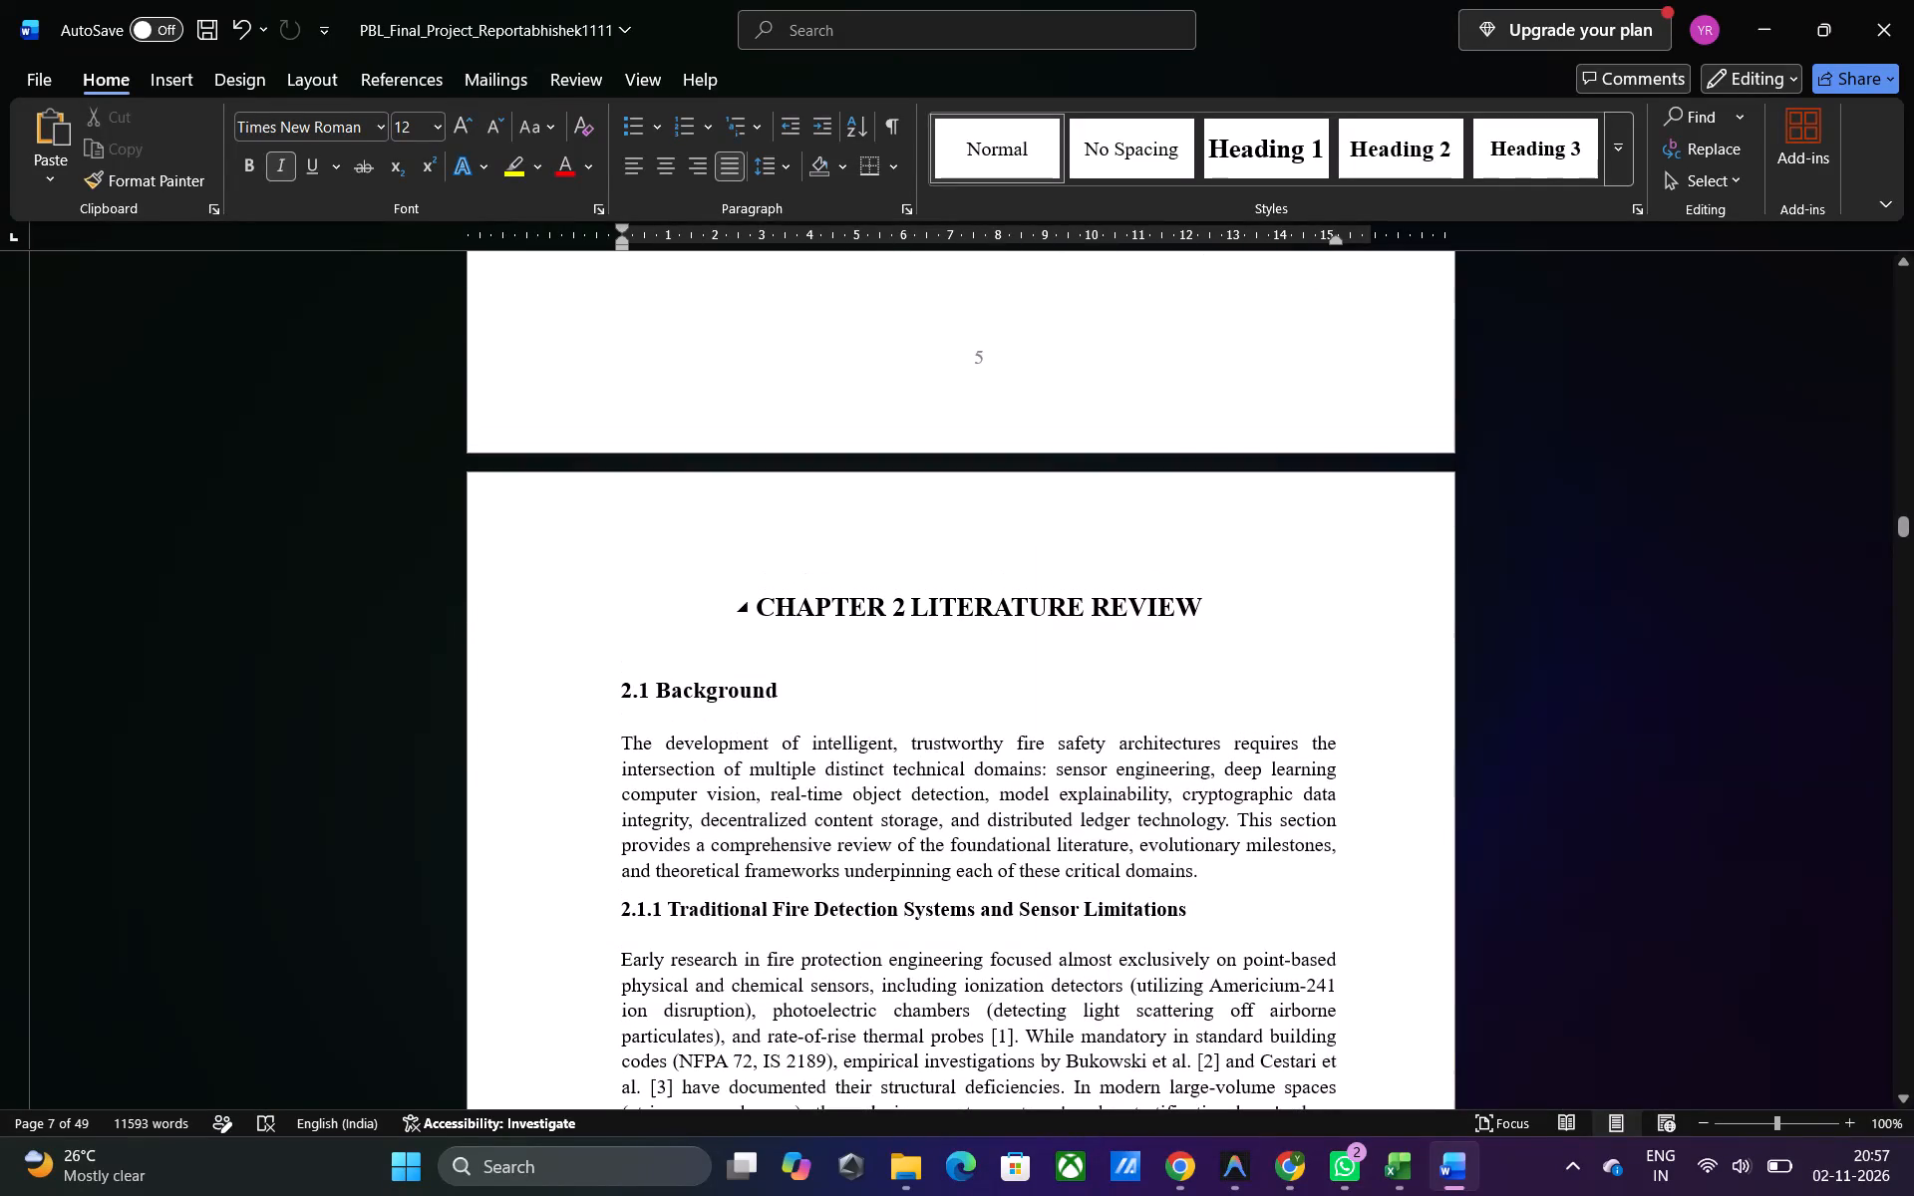
{"action": "left_click", "coordinate": [828, 521]}
{"action": "scroll", "coordinate": [850, 525], "scroll_direction": "down", "scroll_amount": 1}
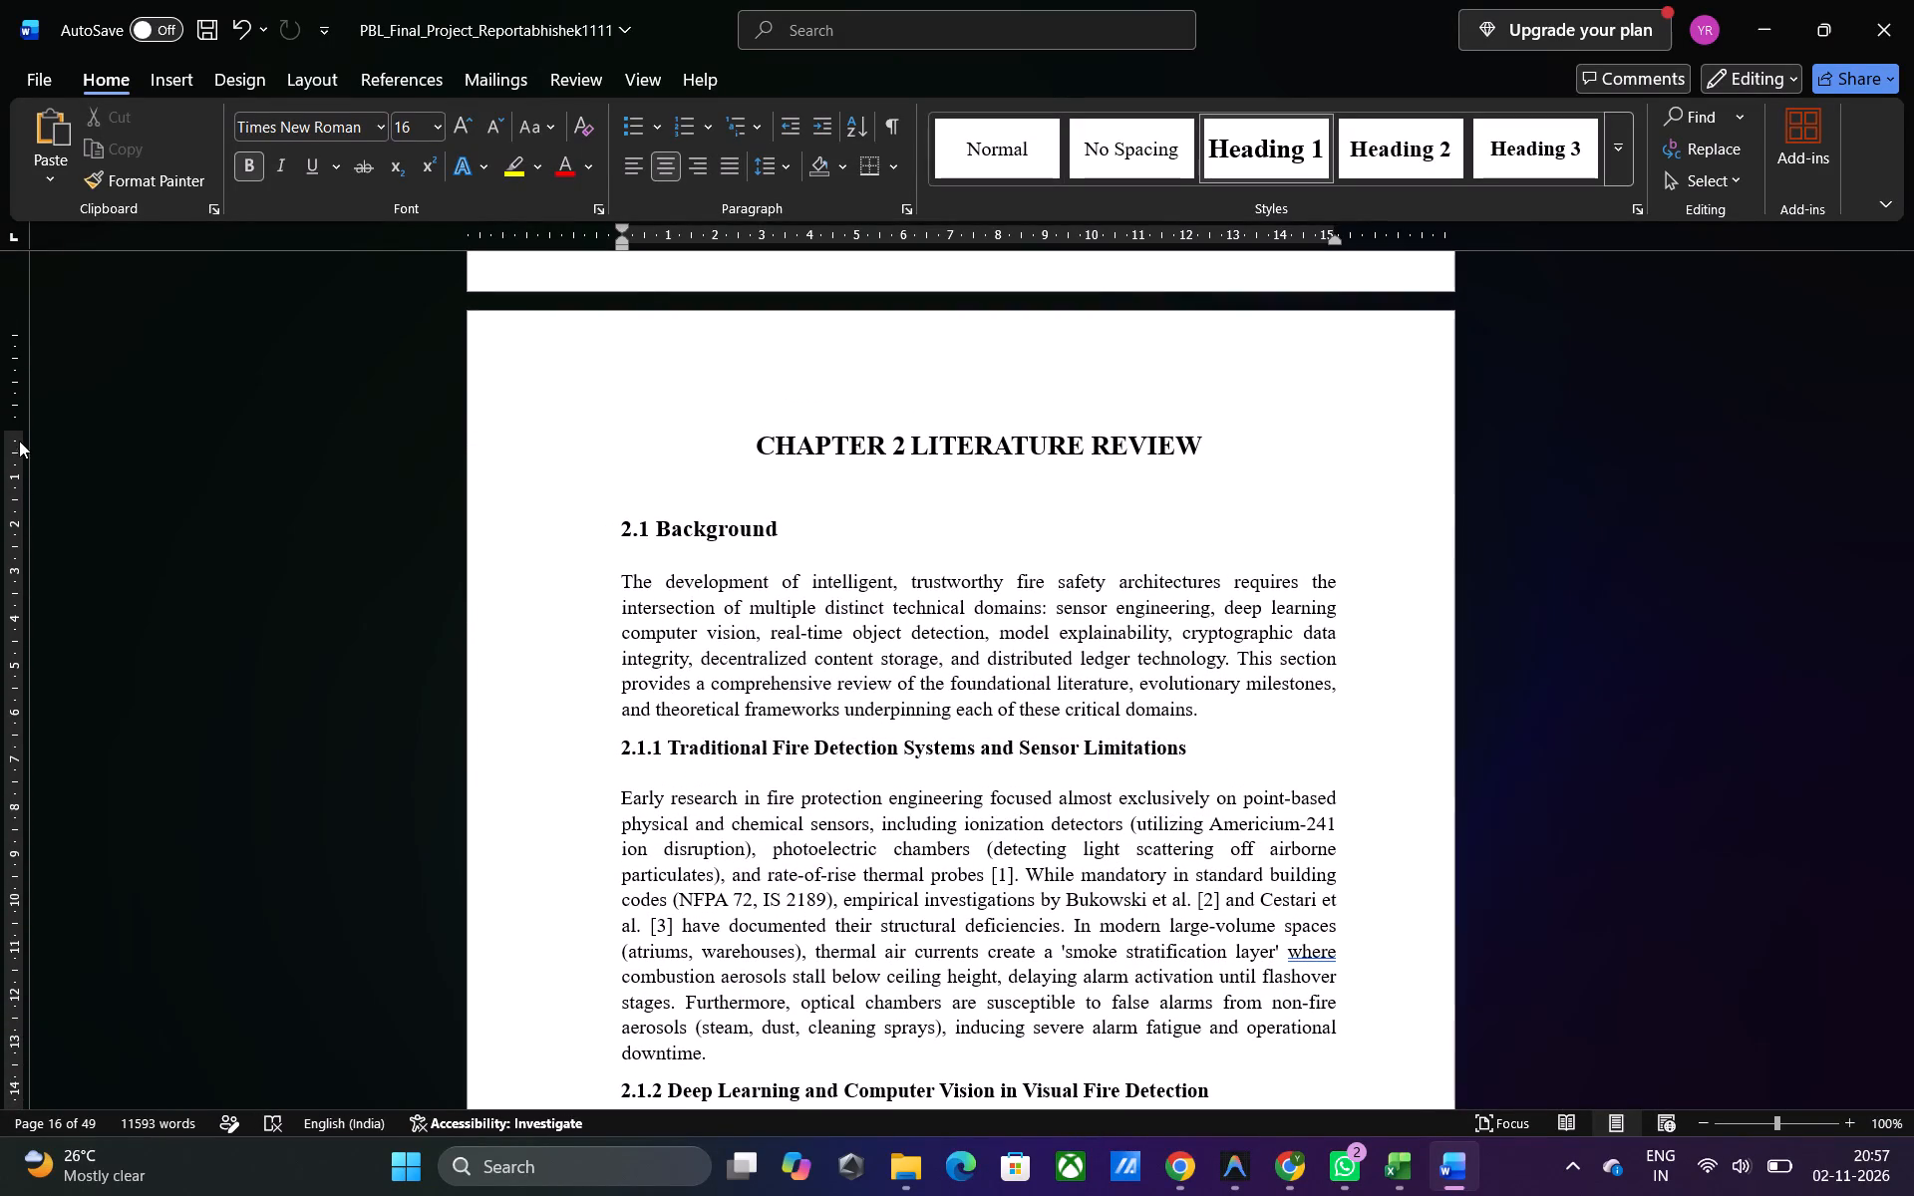
{"action": "left_click_drag", "start_coordinate": [17, 431], "coordinate": [10, 457]}
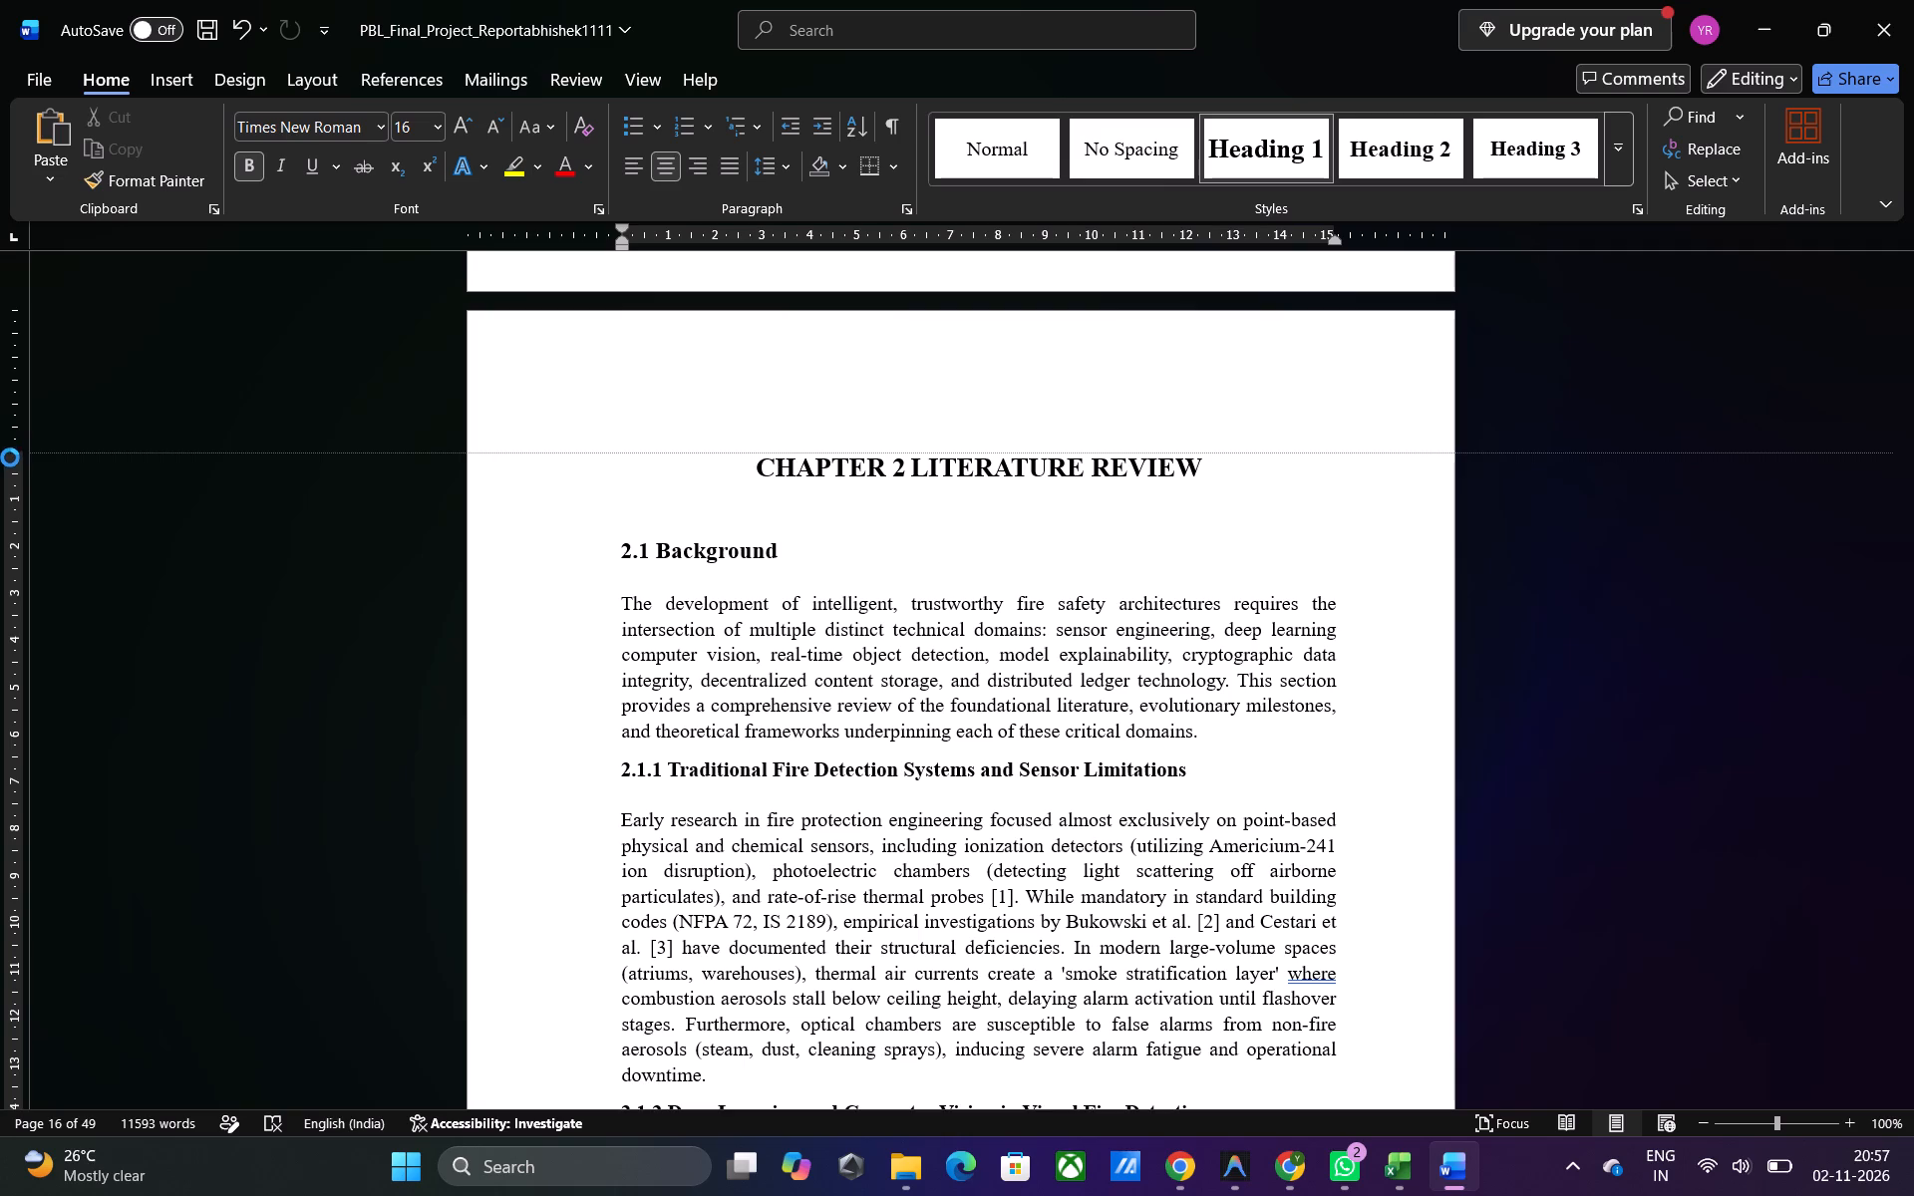
{"action": "left_click_drag", "start_coordinate": [10, 457], "coordinate": [7, 462]}
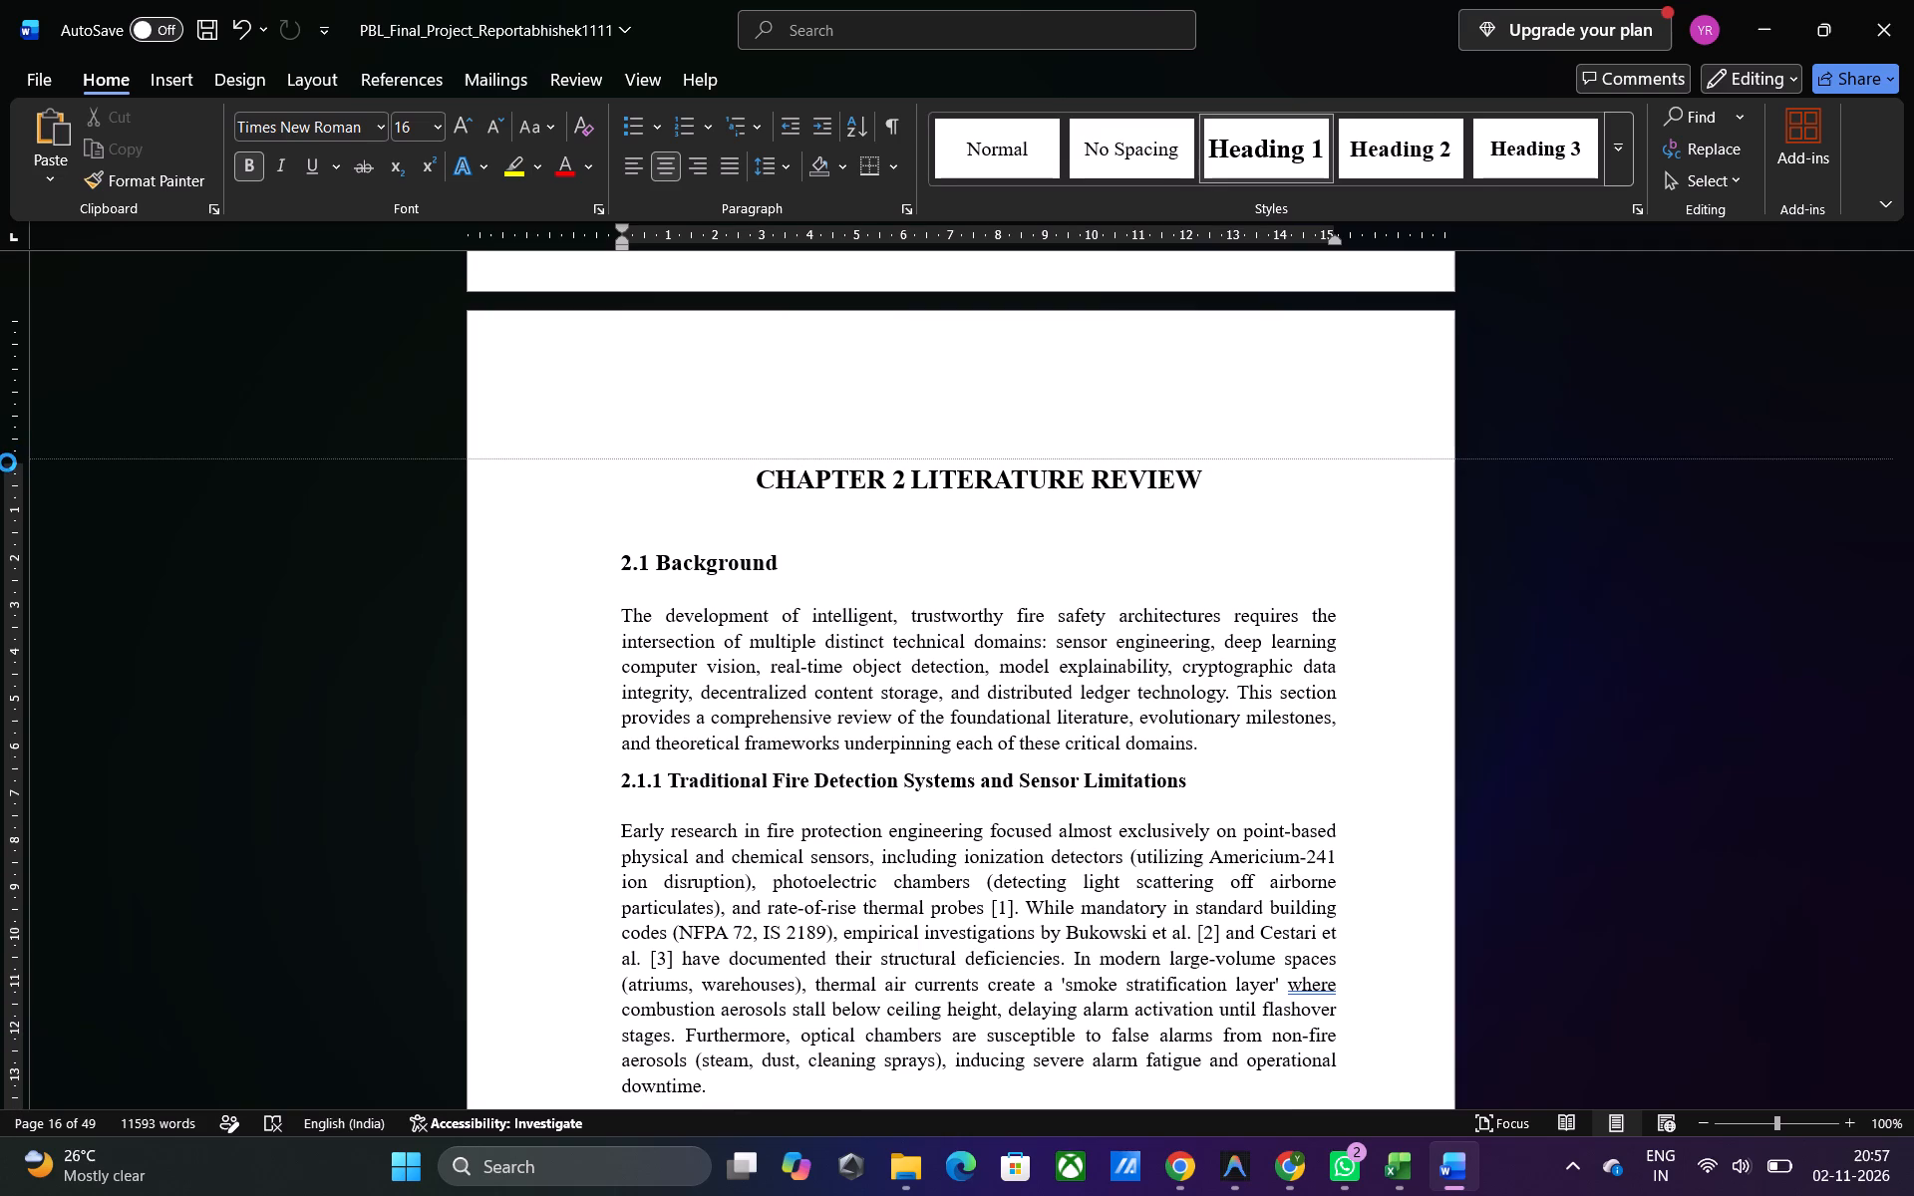
{"action": "left_click_drag", "start_coordinate": [7, 462], "coordinate": [14, 456]}
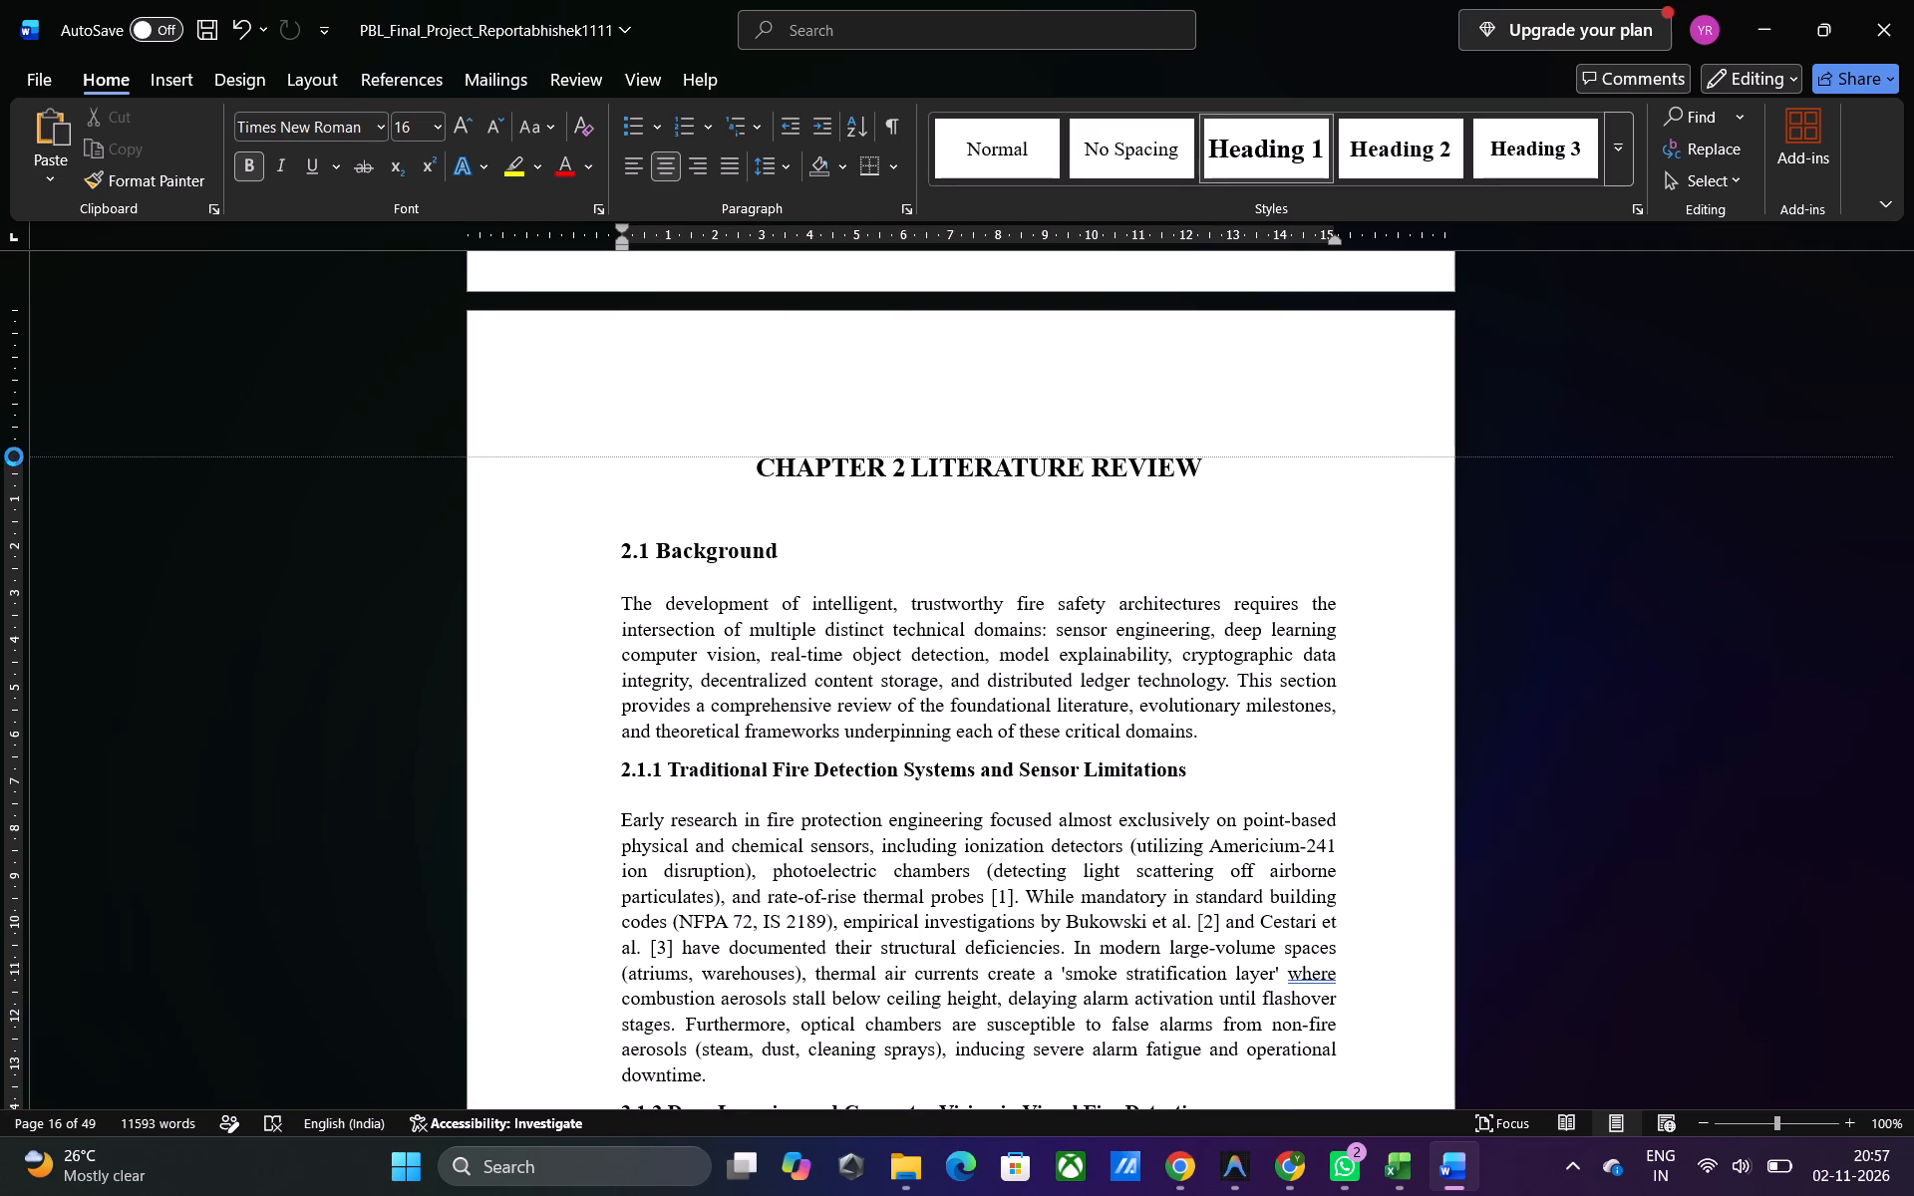
{"action": "left_click_drag", "start_coordinate": [14, 456], "coordinate": [18, 448]}
Increase the top page margin slightly further at the page that begins with section 2.1.7 SHAP.
{"action": "scroll", "coordinate": [734, 559], "scroll_direction": "down", "scroll_amount": 2}
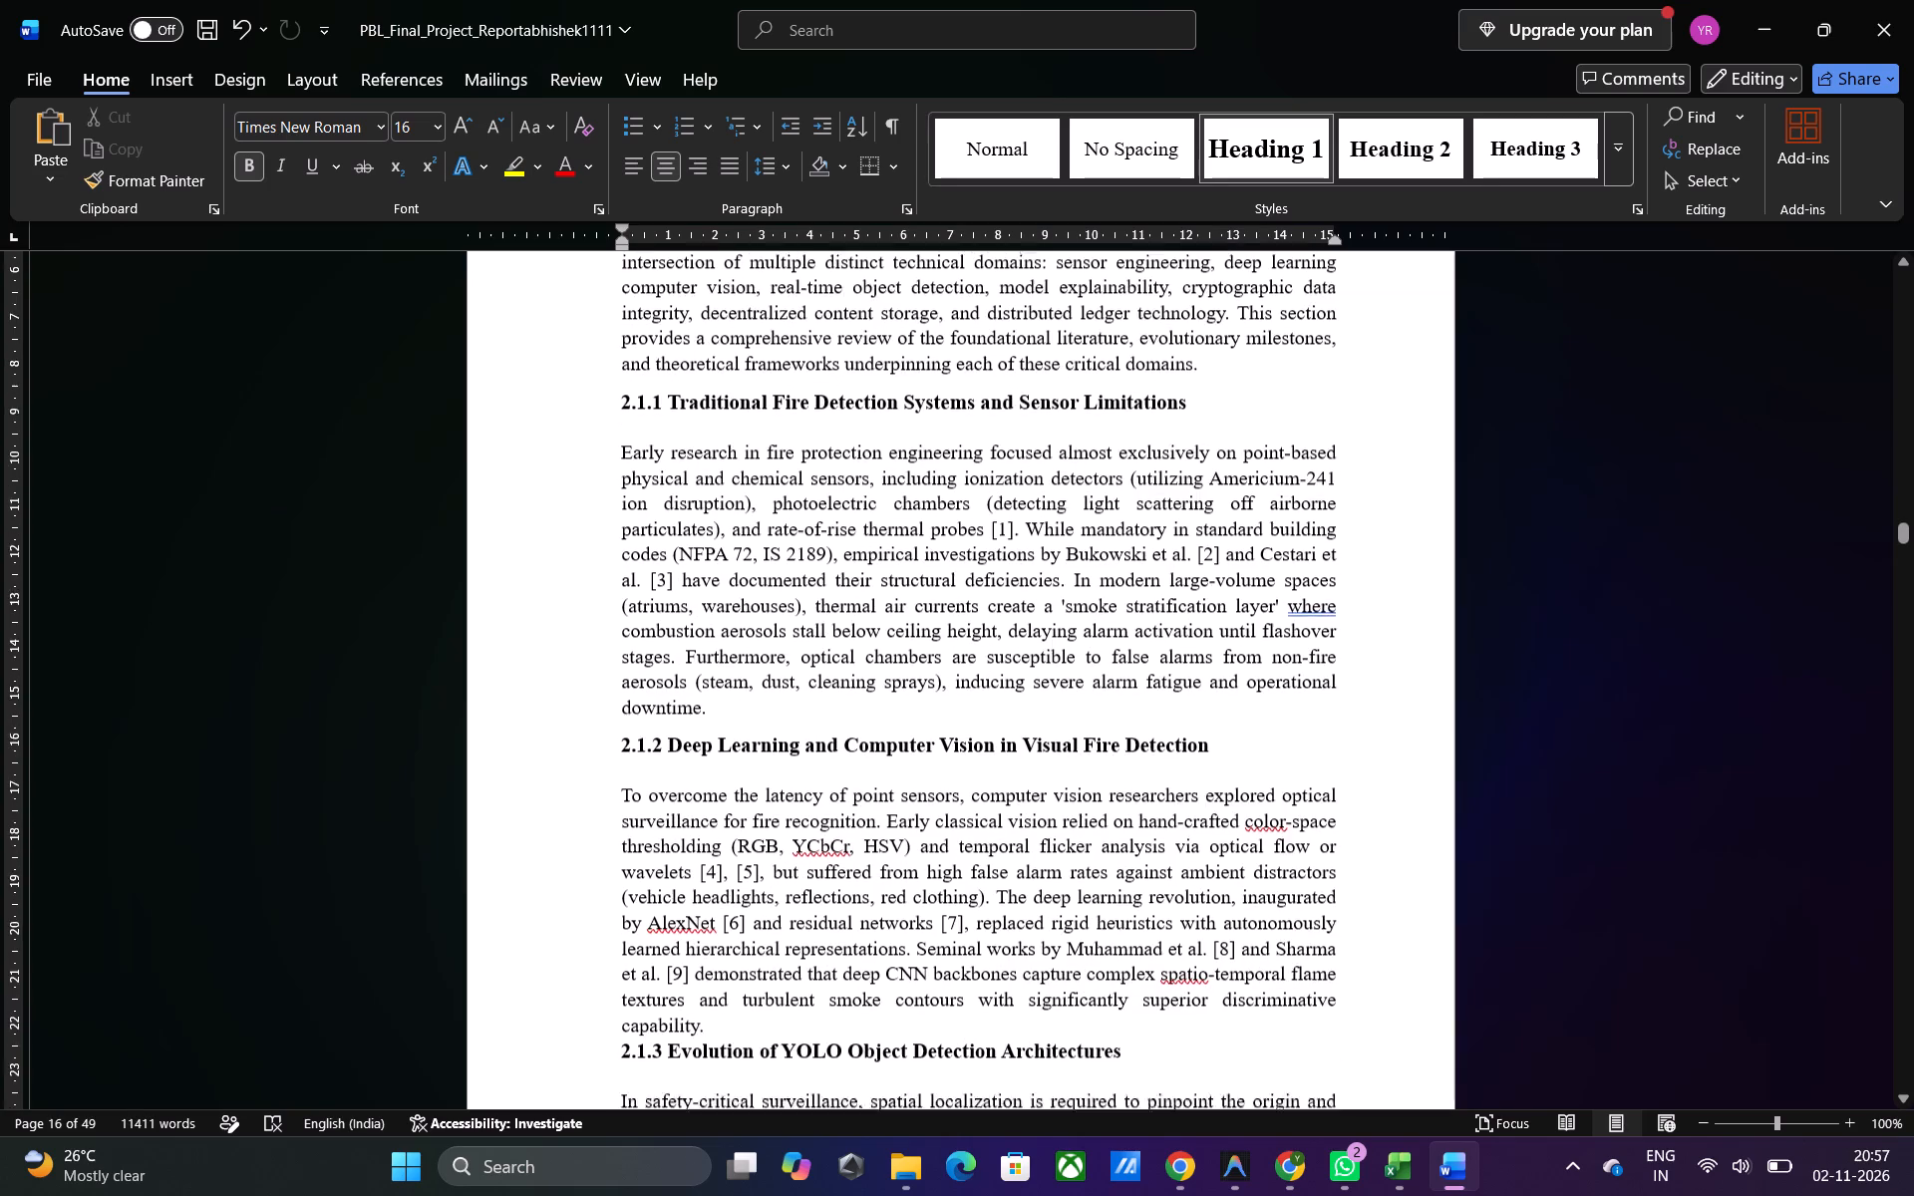
{"action": "scroll", "coordinate": [734, 559], "scroll_direction": "down", "scroll_amount": 1}
{"action": "scroll", "coordinate": [734, 559], "scroll_direction": "up", "scroll_amount": 1}
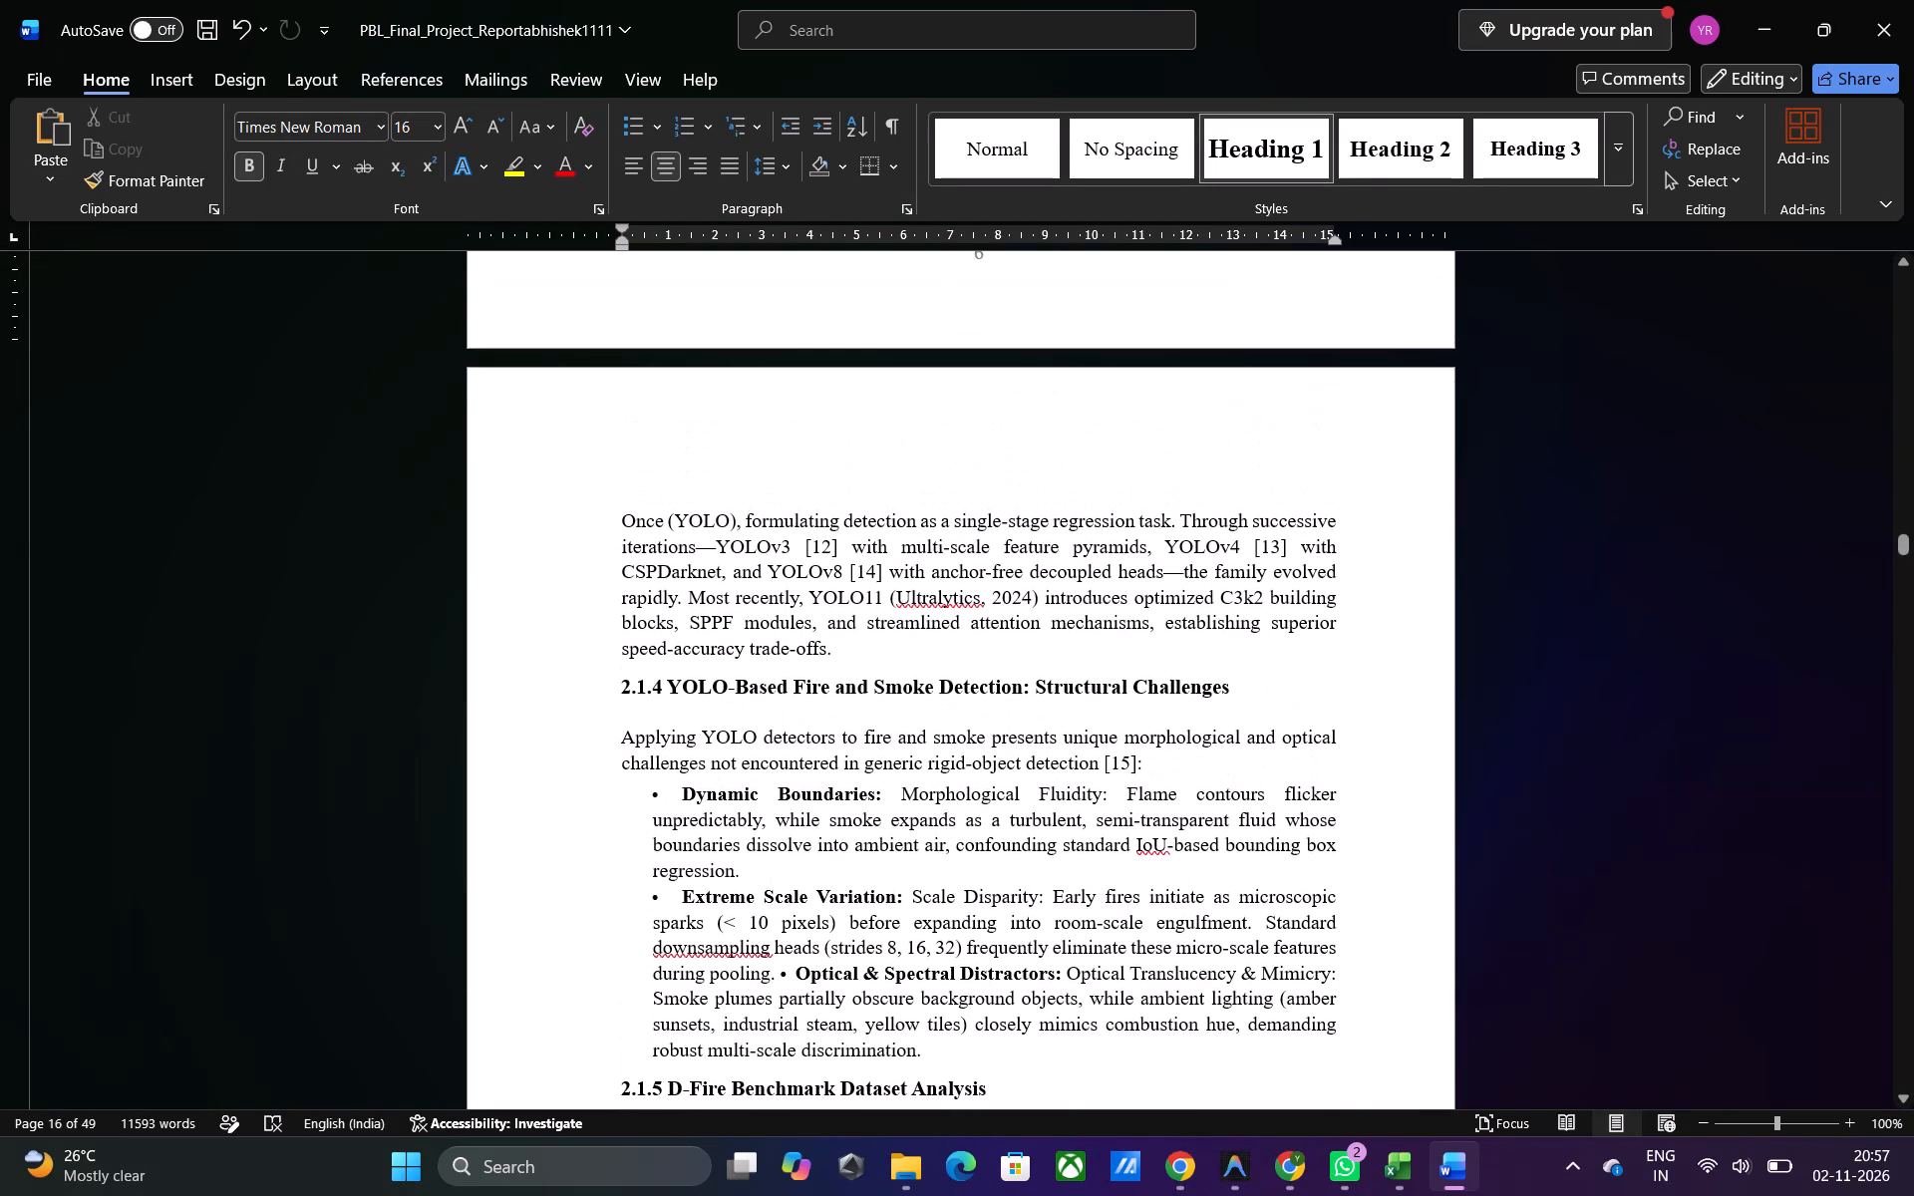
{"action": "left_click", "coordinate": [522, 495]}
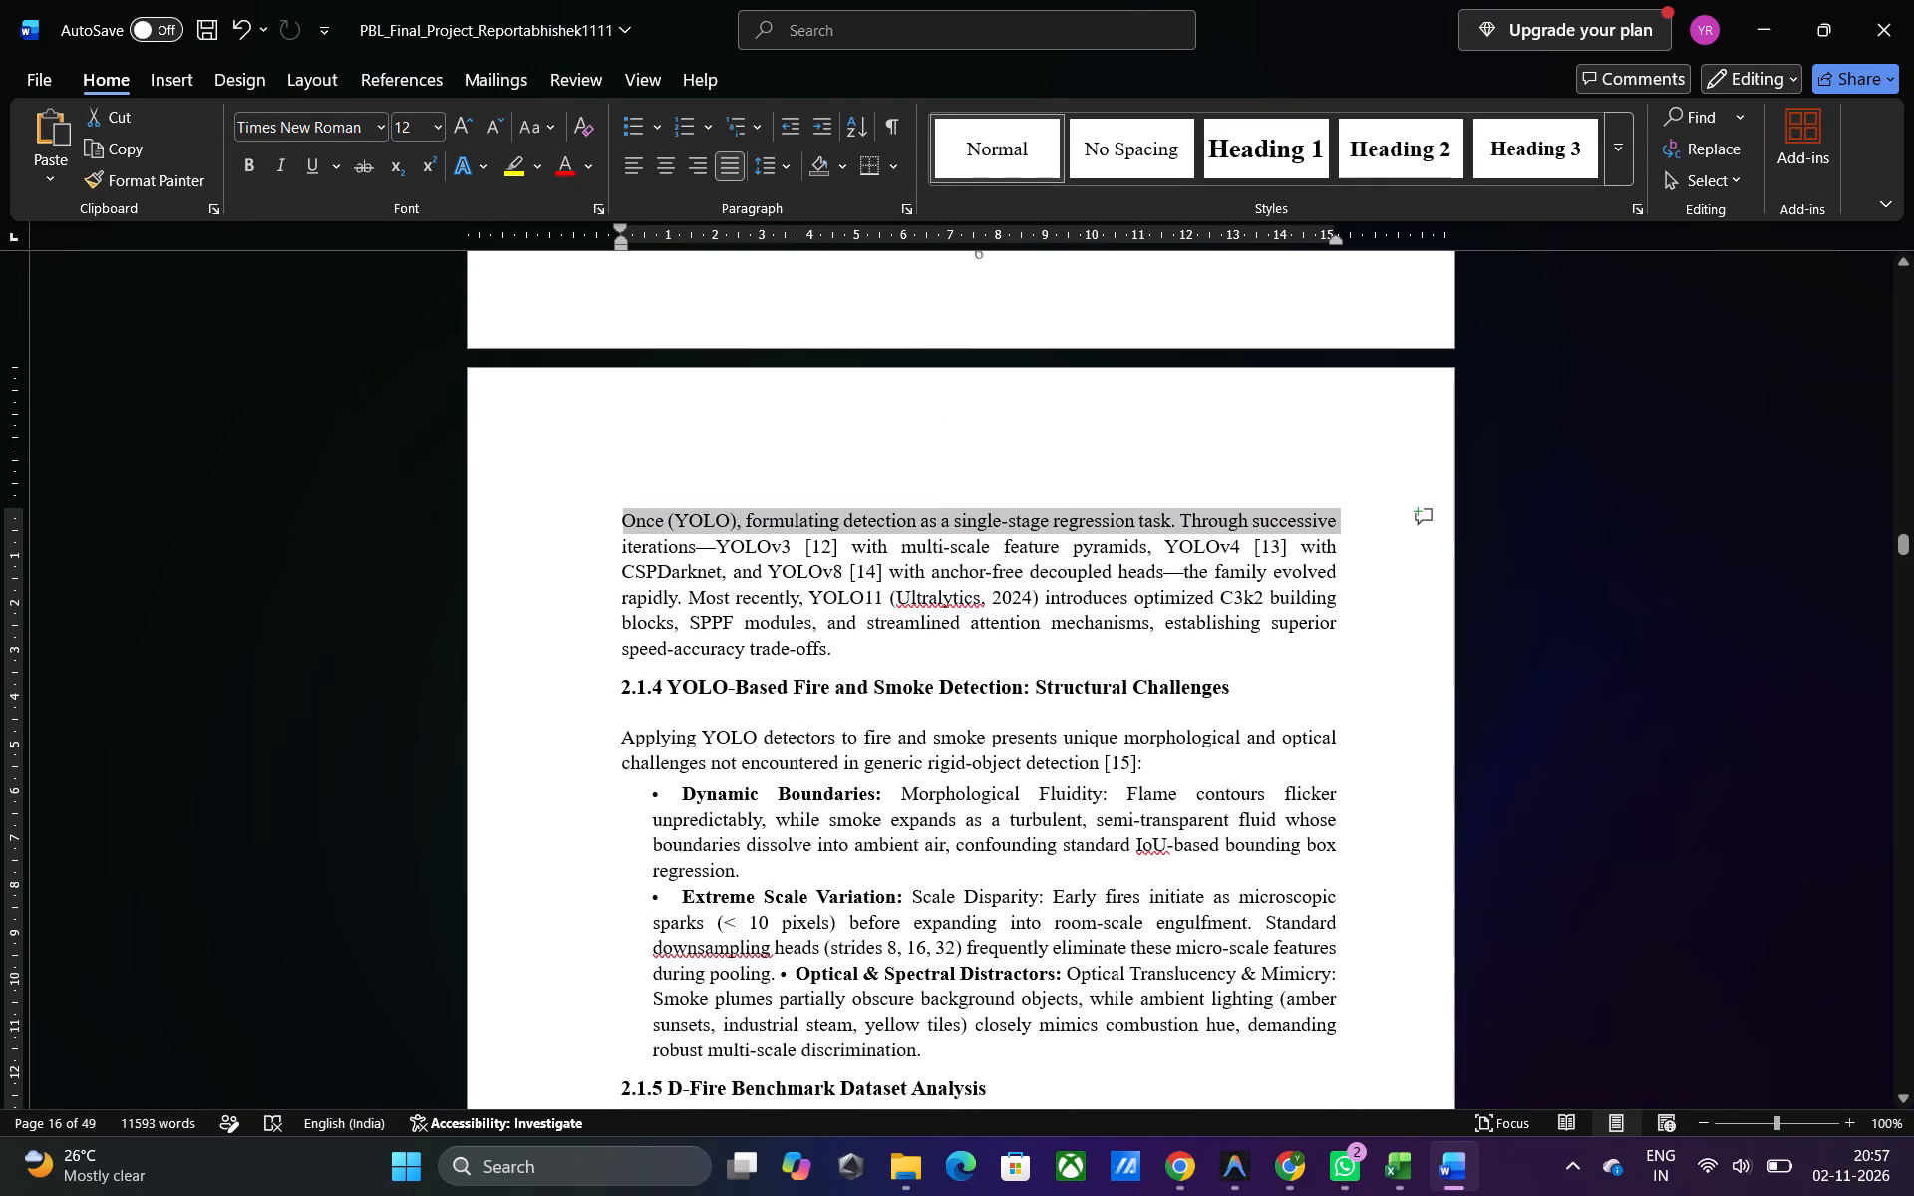
{"action": "scroll", "coordinate": [698, 692], "scroll_direction": "down", "scroll_amount": 3}
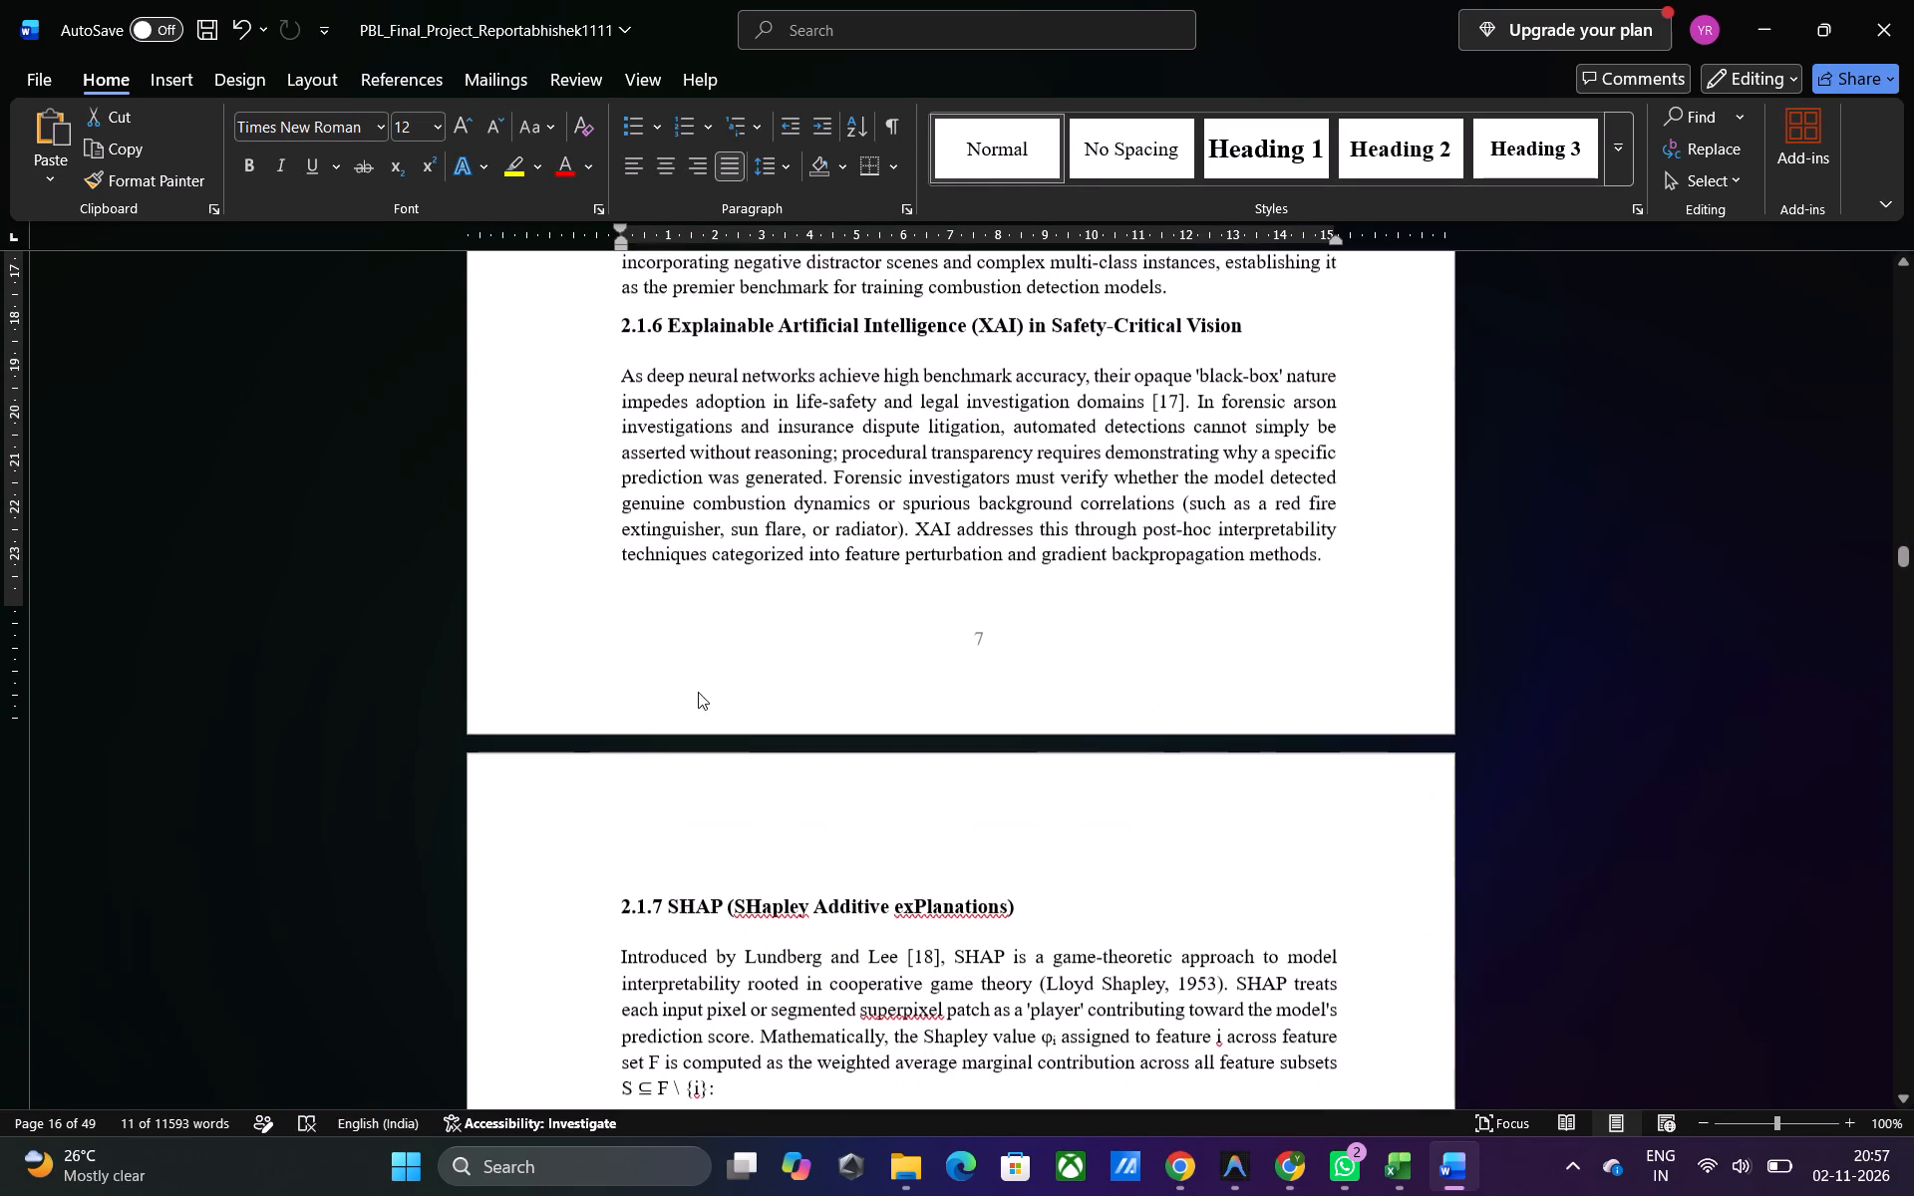
{"action": "left_click", "coordinate": [645, 870]}
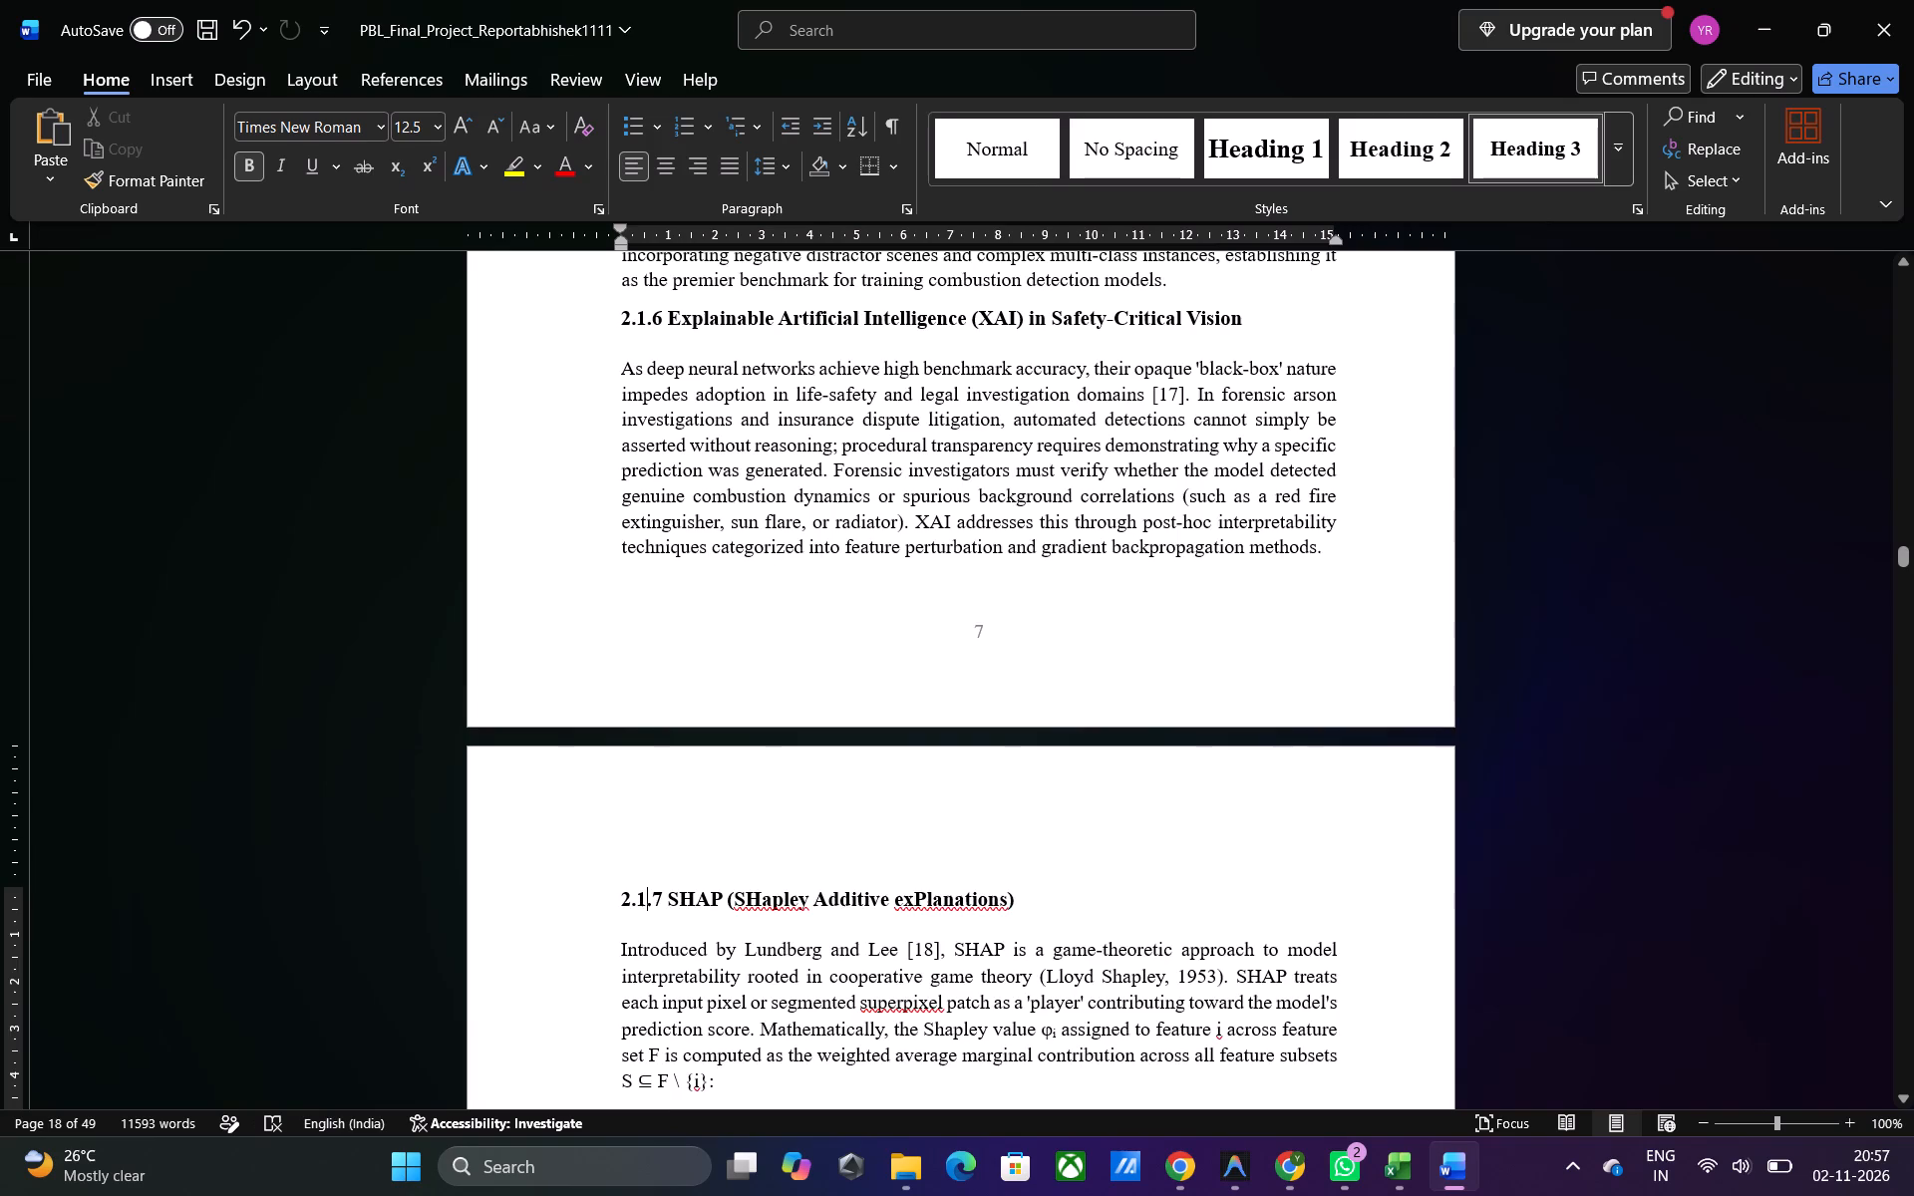
{"action": "scroll", "coordinate": [175, 808], "scroll_direction": "down", "scroll_amount": 2}
{"action": "scroll", "coordinate": [175, 808], "scroll_direction": "up", "scroll_amount": 1}
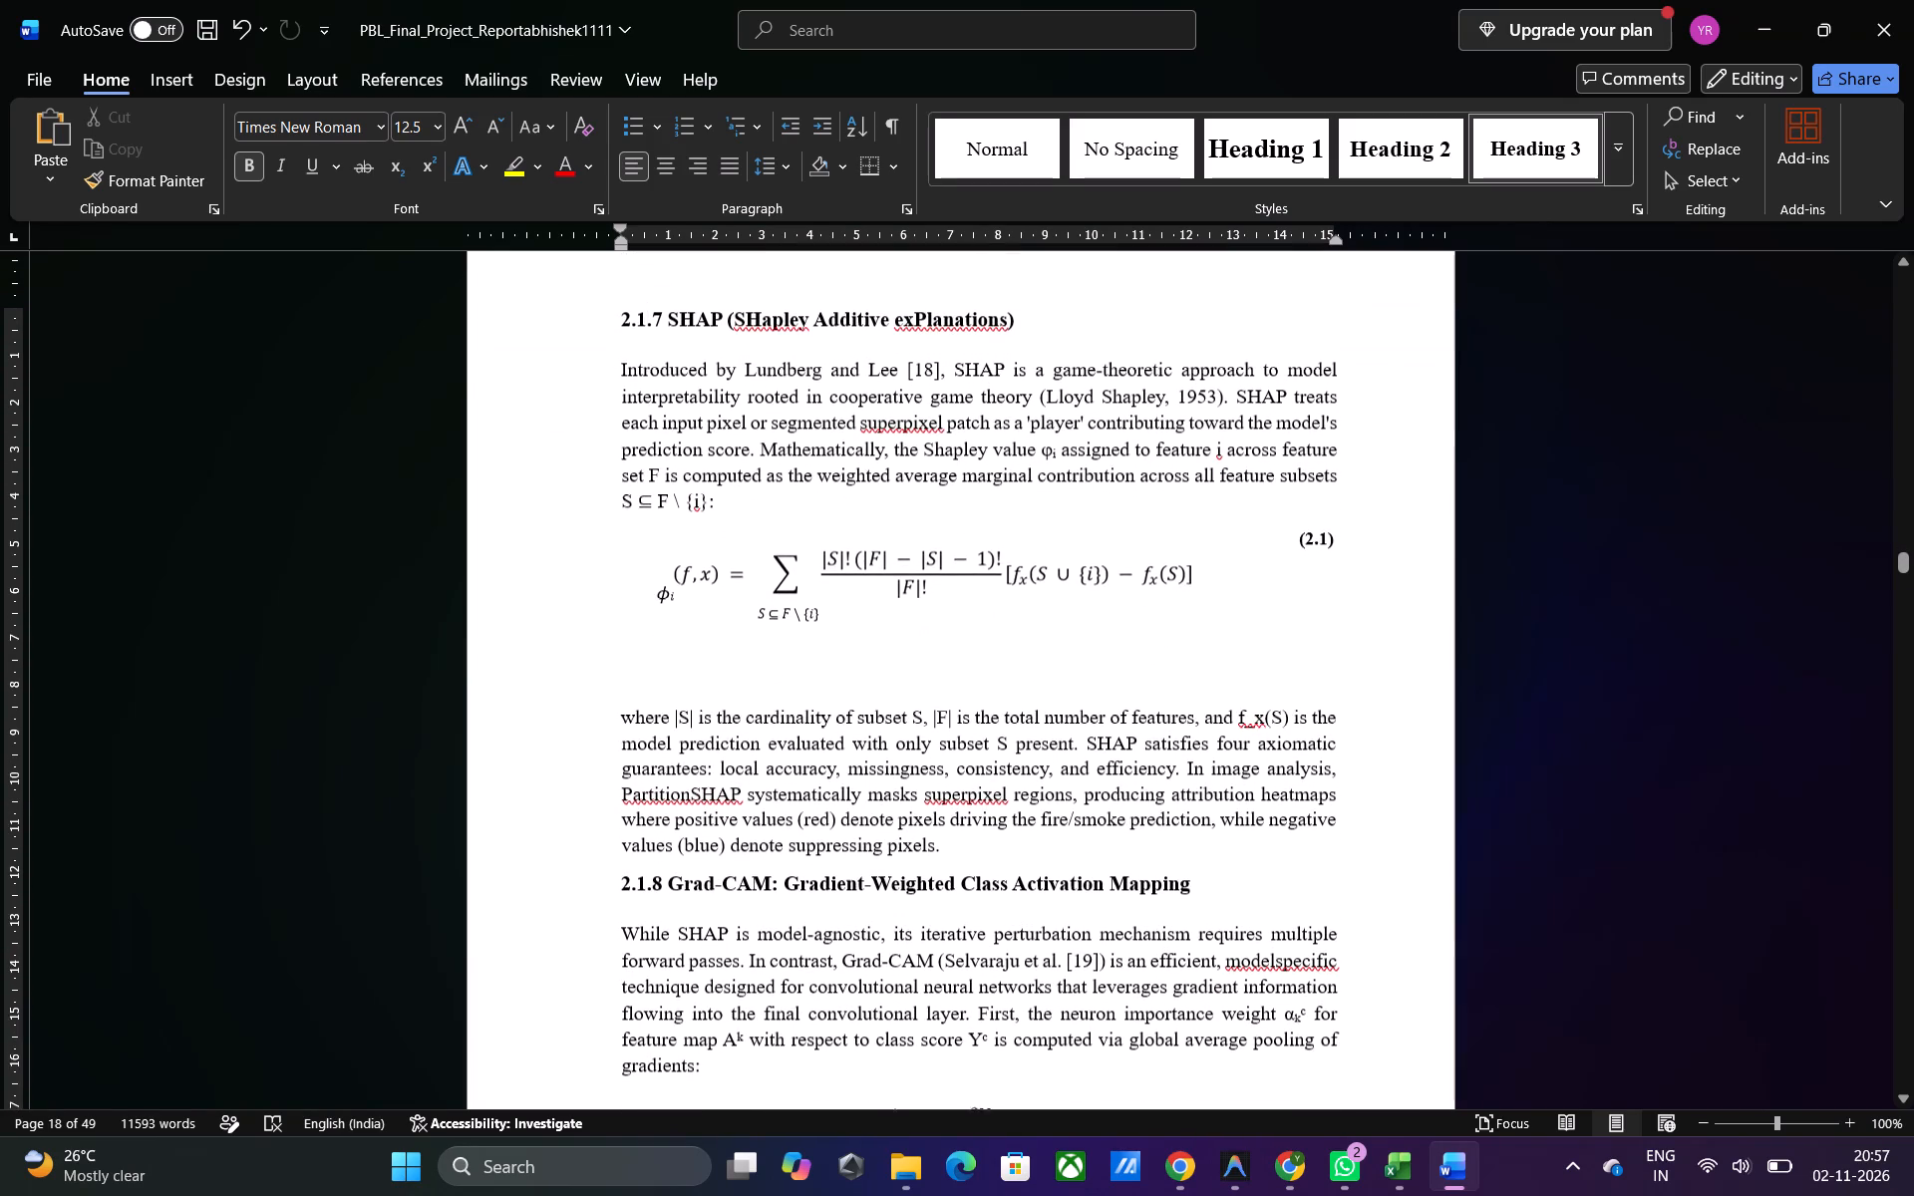
{"action": "scroll", "coordinate": [175, 808], "scroll_direction": "up", "scroll_amount": 1}
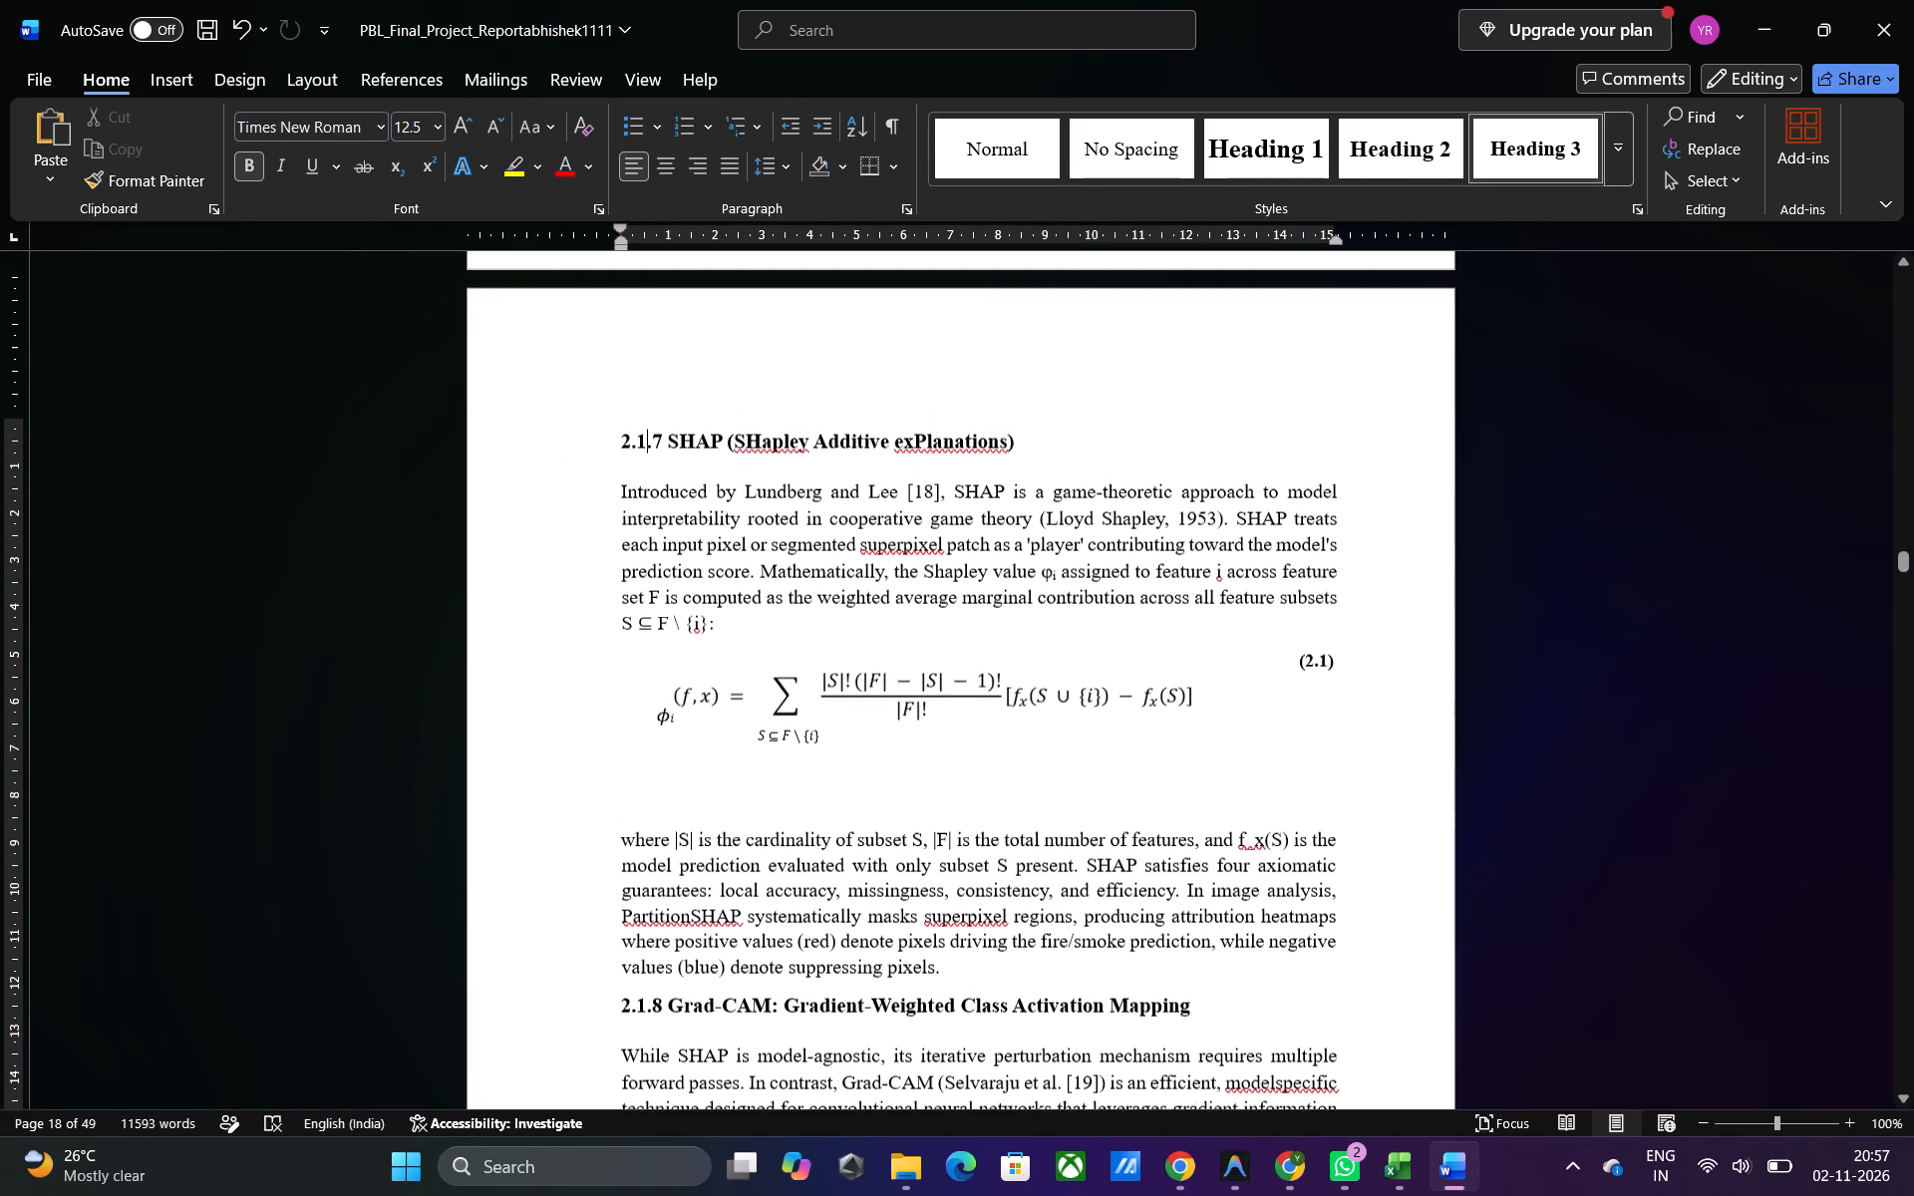
{"action": "scroll", "coordinate": [175, 808], "scroll_direction": "up", "scroll_amount": 1}
{"action": "left_click", "coordinate": [11, 422]}
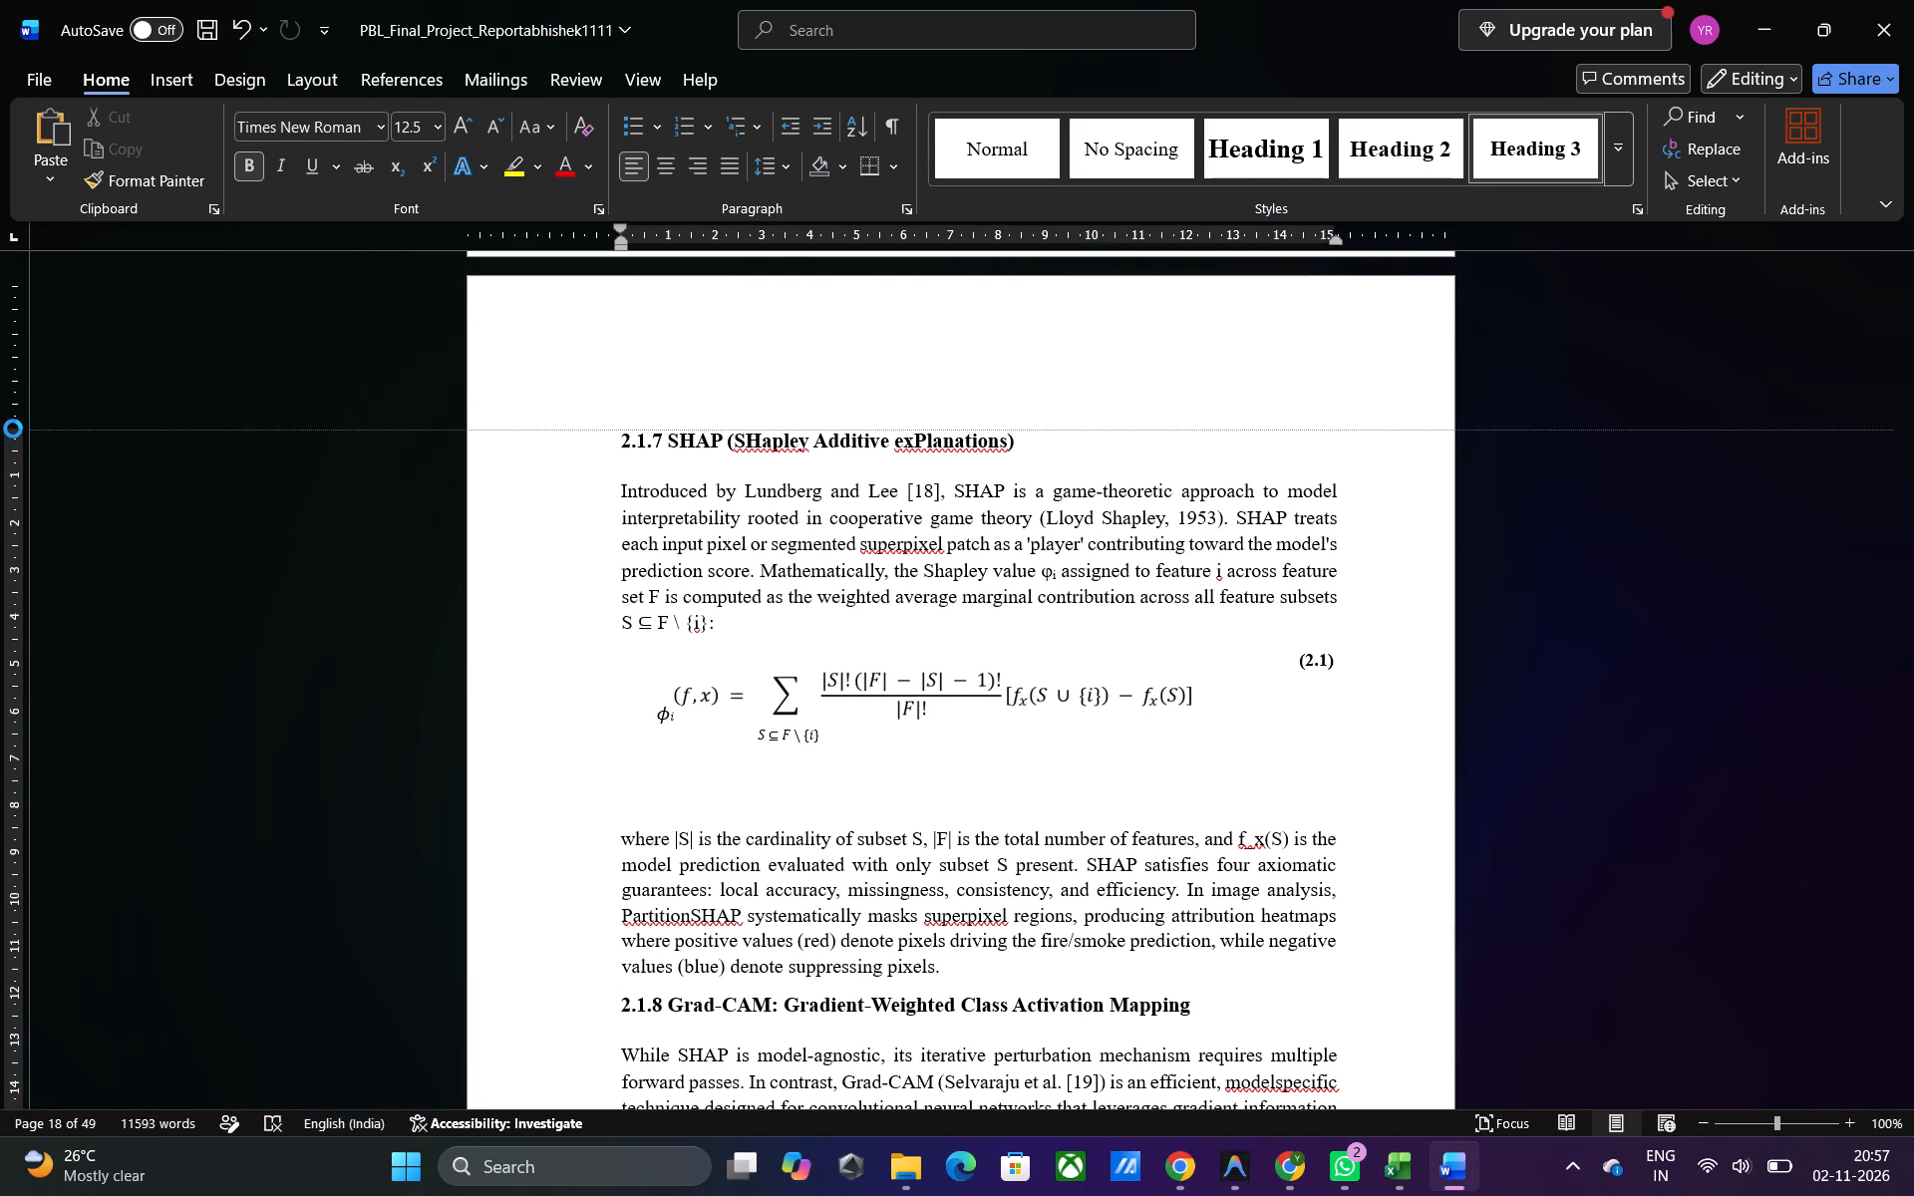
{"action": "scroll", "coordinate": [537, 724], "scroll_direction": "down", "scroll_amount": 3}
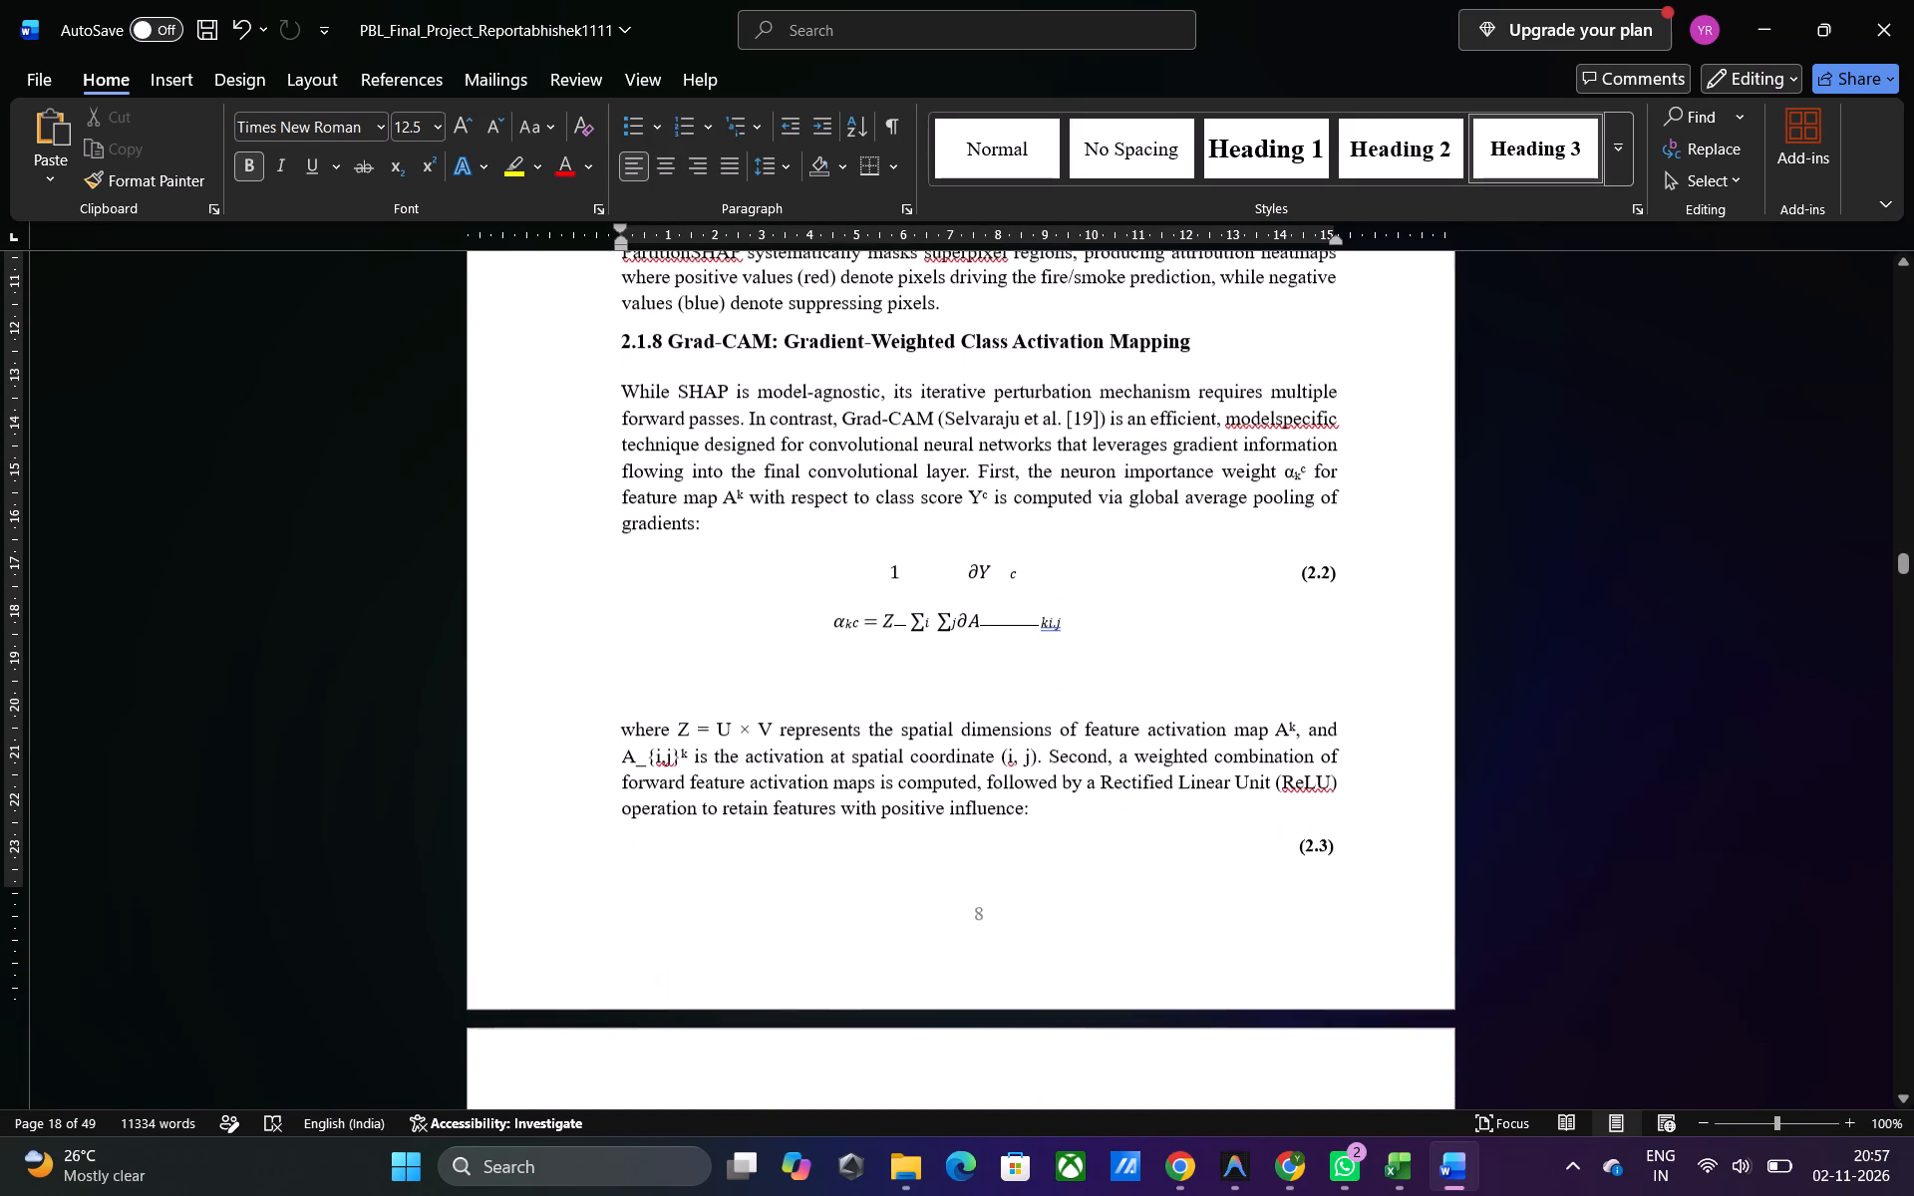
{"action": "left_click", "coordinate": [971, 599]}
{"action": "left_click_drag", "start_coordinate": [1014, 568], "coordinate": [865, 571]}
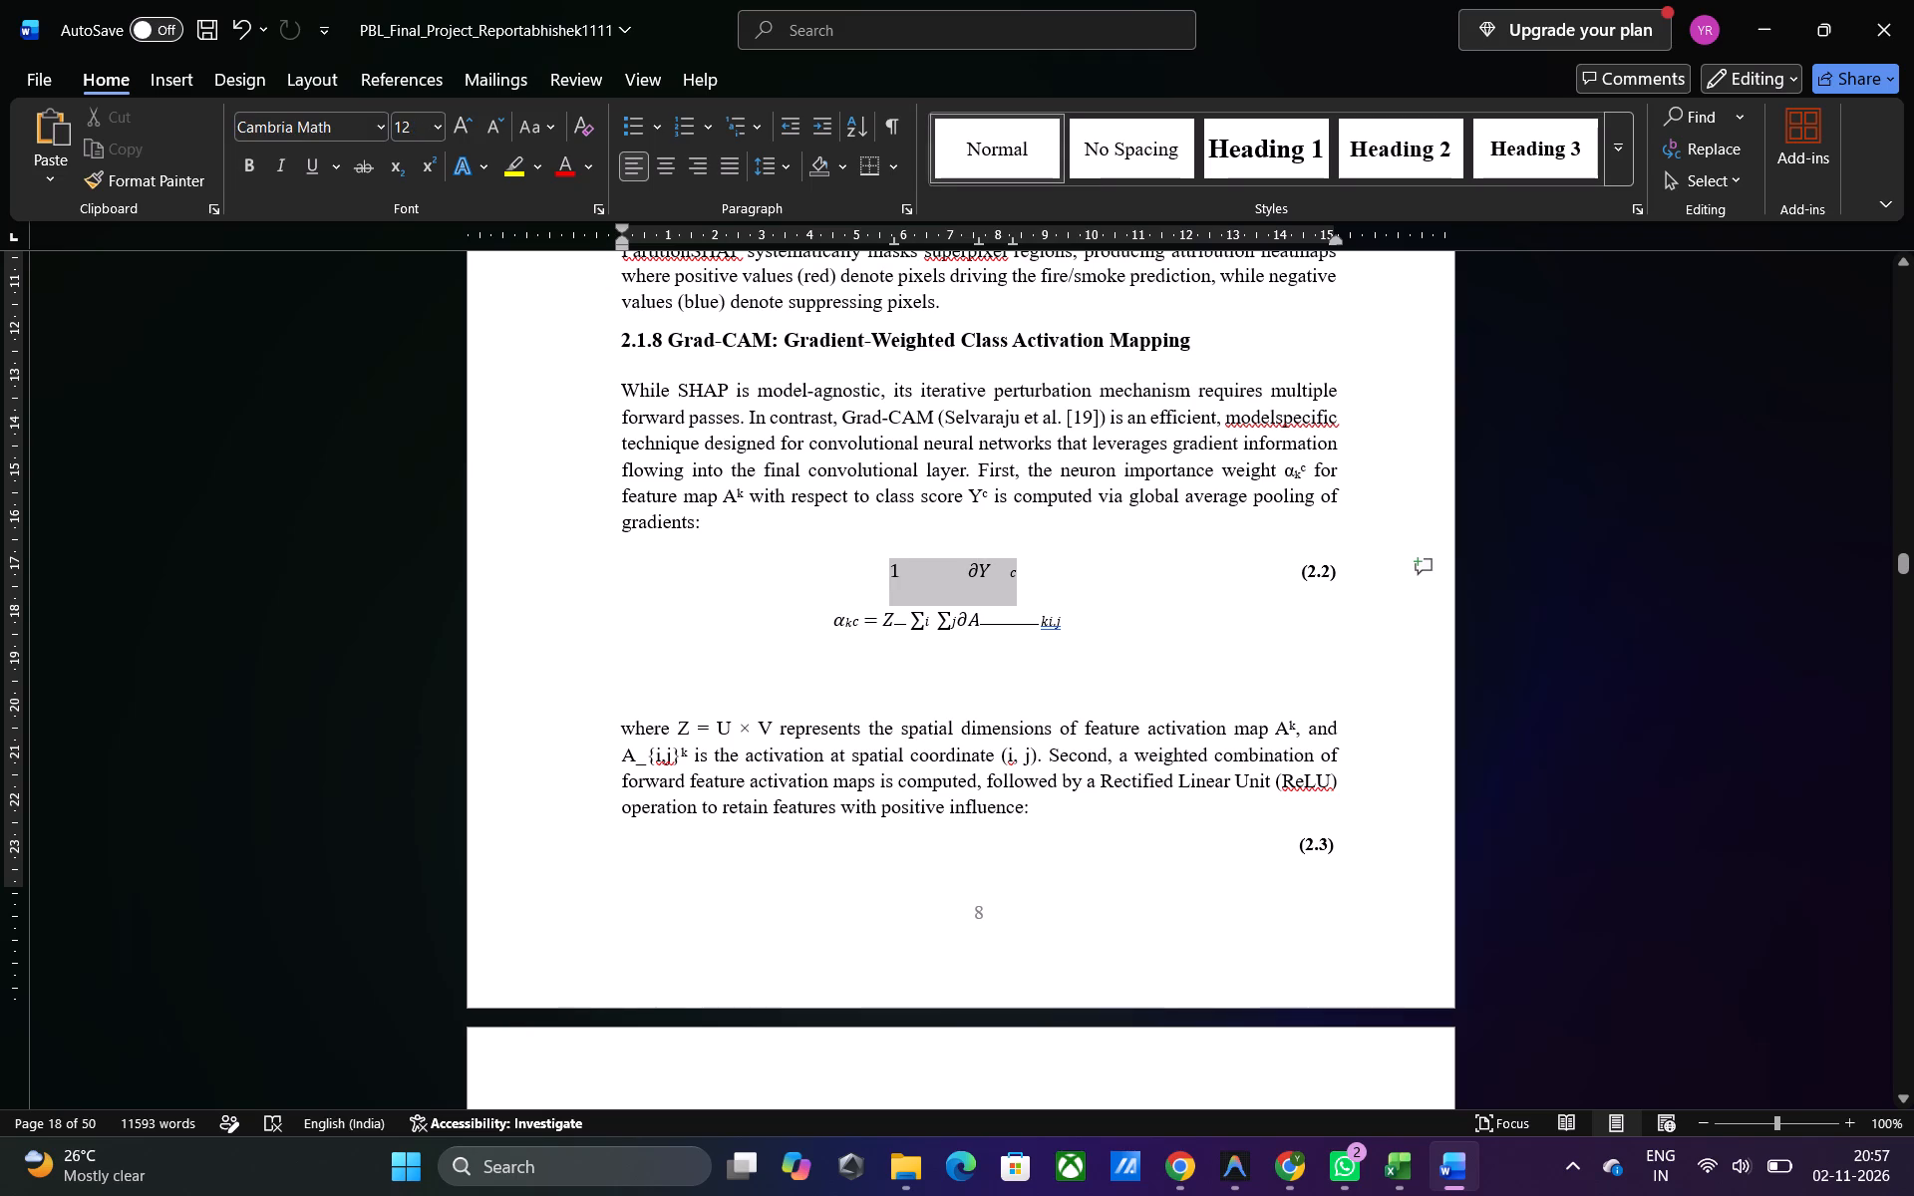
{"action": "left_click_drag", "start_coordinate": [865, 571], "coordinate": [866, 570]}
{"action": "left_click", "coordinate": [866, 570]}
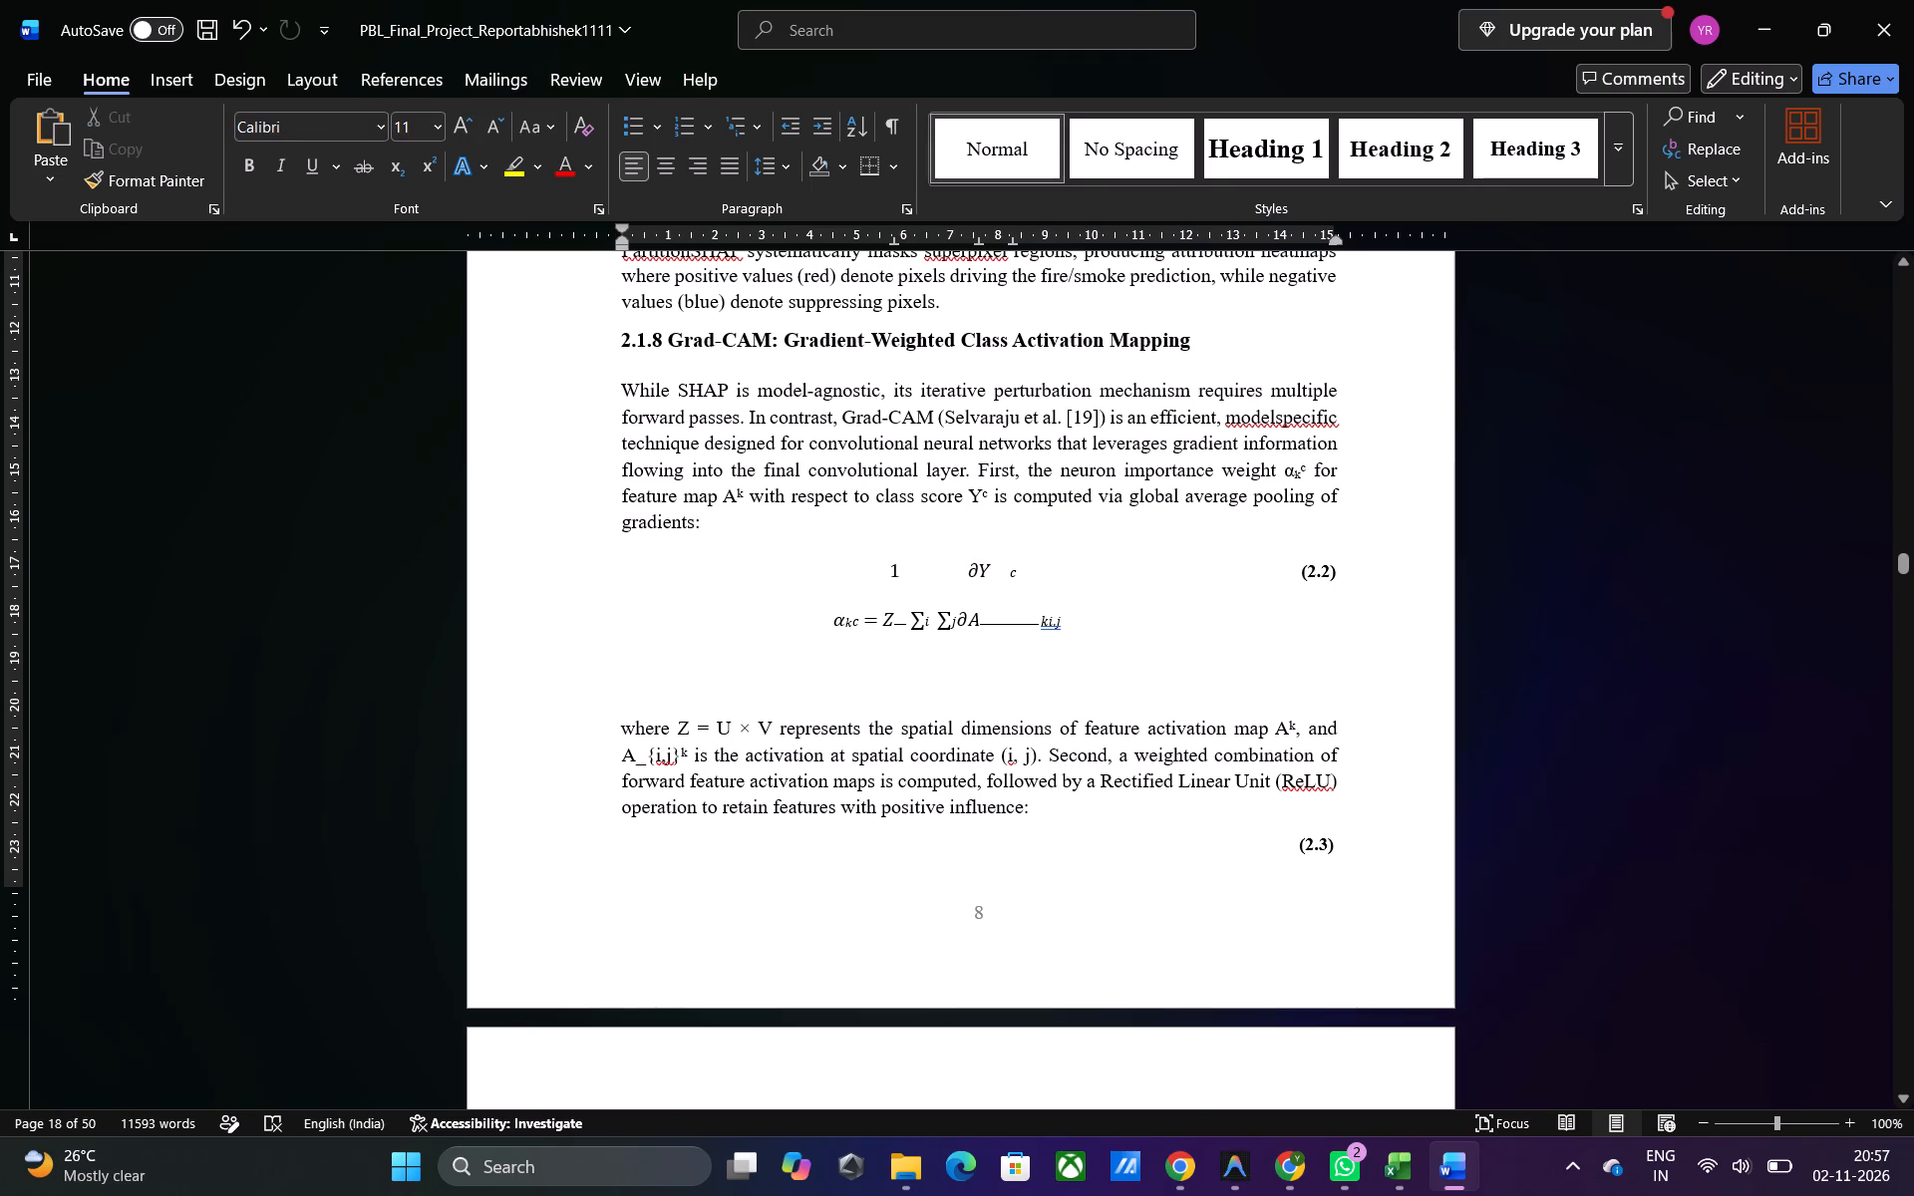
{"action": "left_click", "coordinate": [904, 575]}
Insert two paragraph breaks before equation number (2.3) to move it onto the page with its Grad-CAM equation.
{"action": "scroll", "coordinate": [972, 768], "scroll_direction": "down", "scroll_amount": 1}
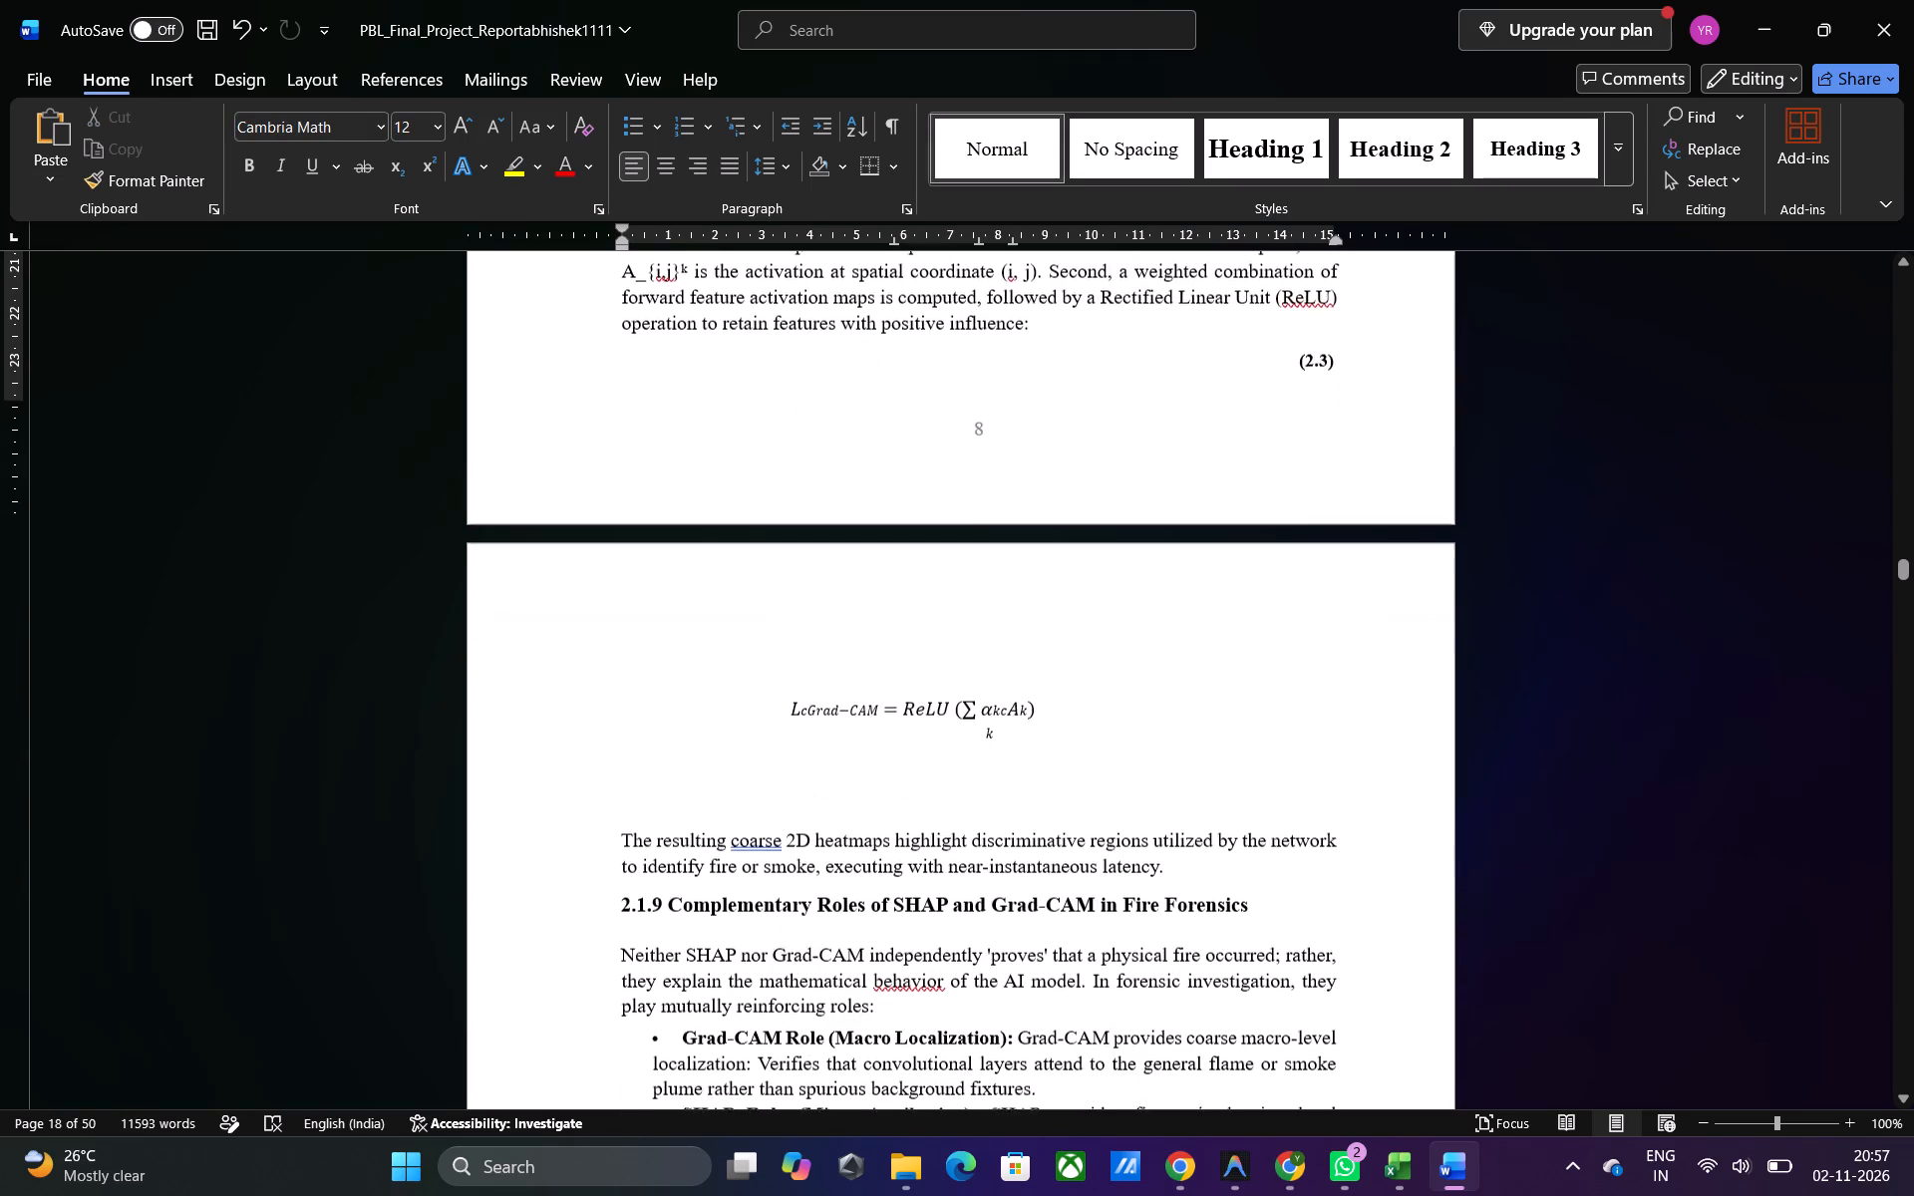
{"action": "scroll", "coordinate": [1082, 534], "scroll_direction": "up", "scroll_amount": 1}
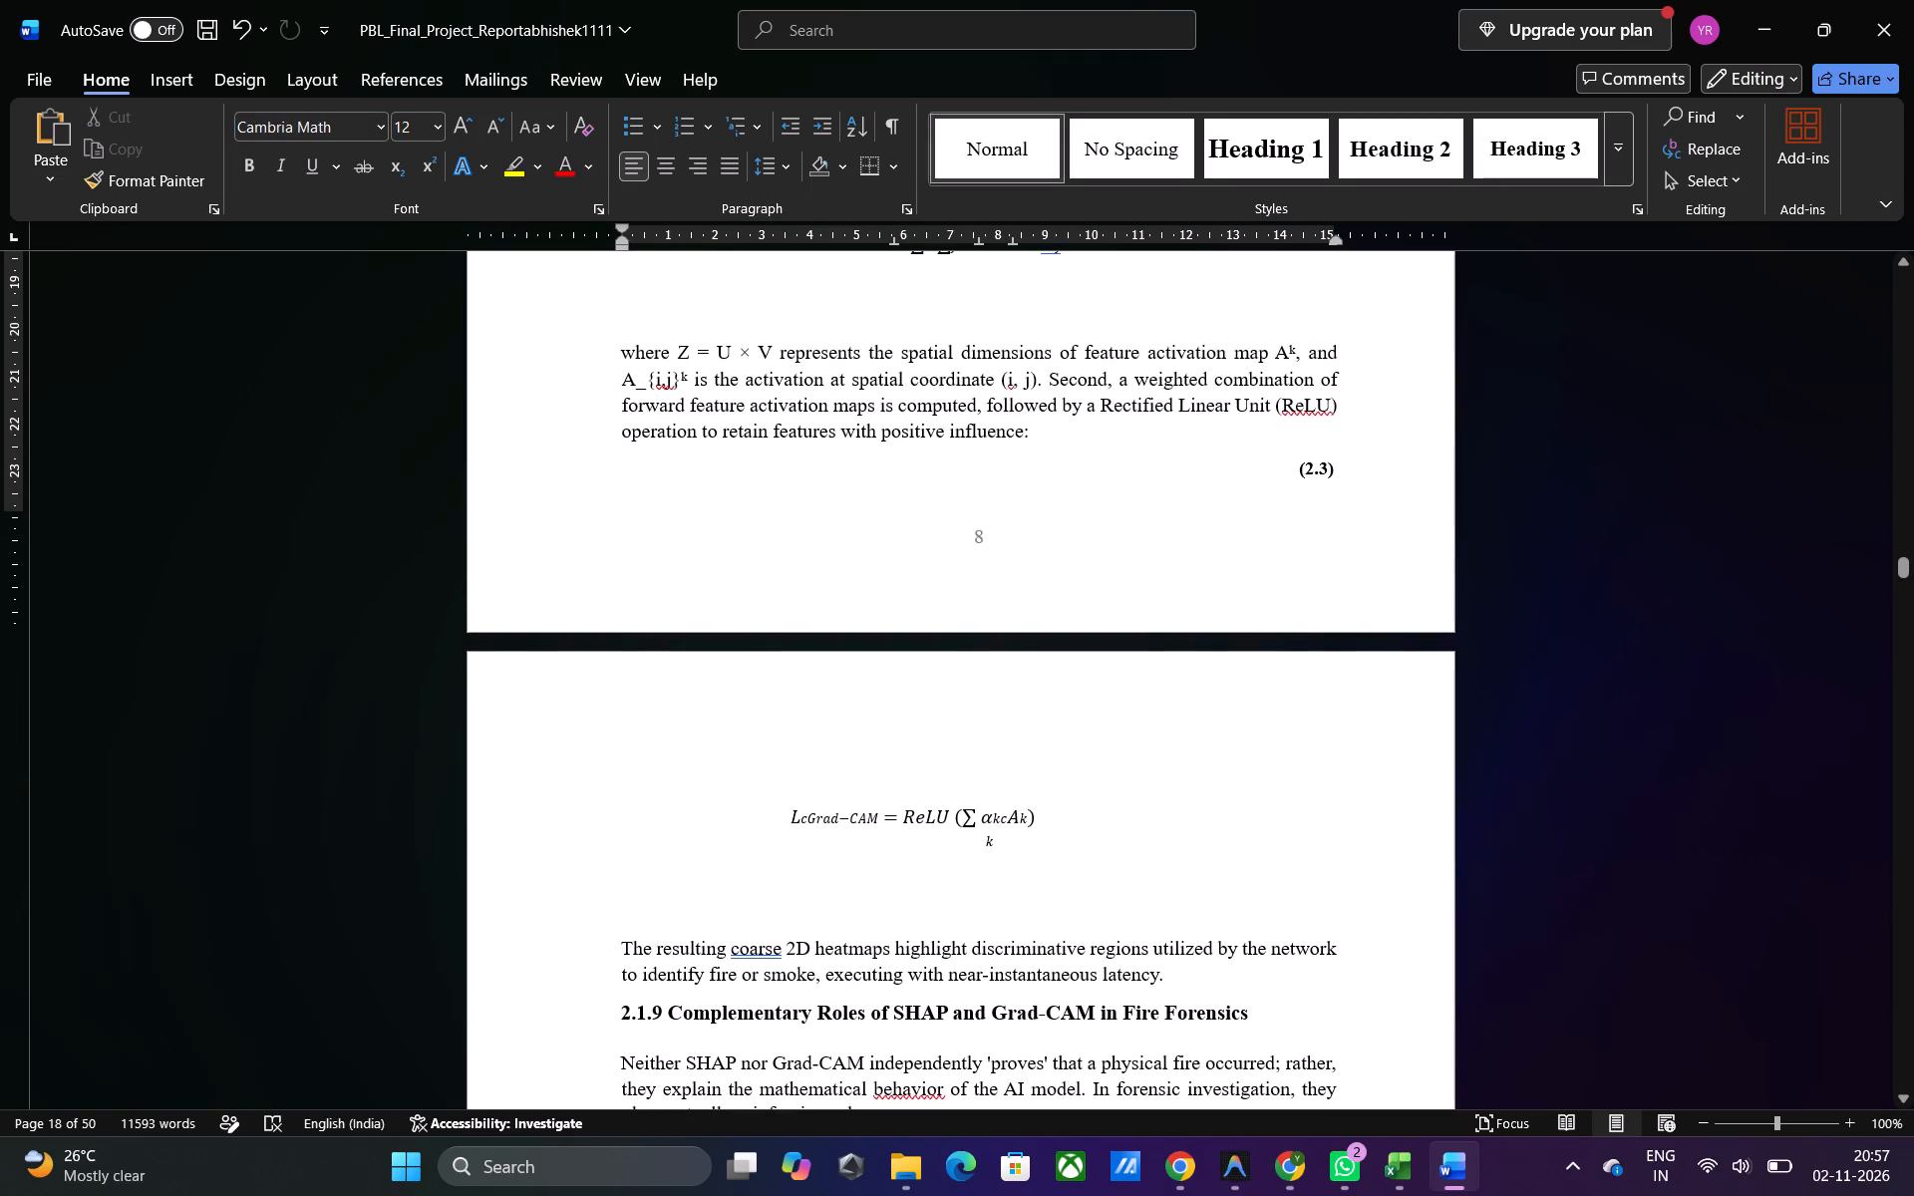
{"action": "left_click", "coordinate": [1299, 466]}
{"action": "key", "text": "Return"}
{"action": "key", "text": "Return"}
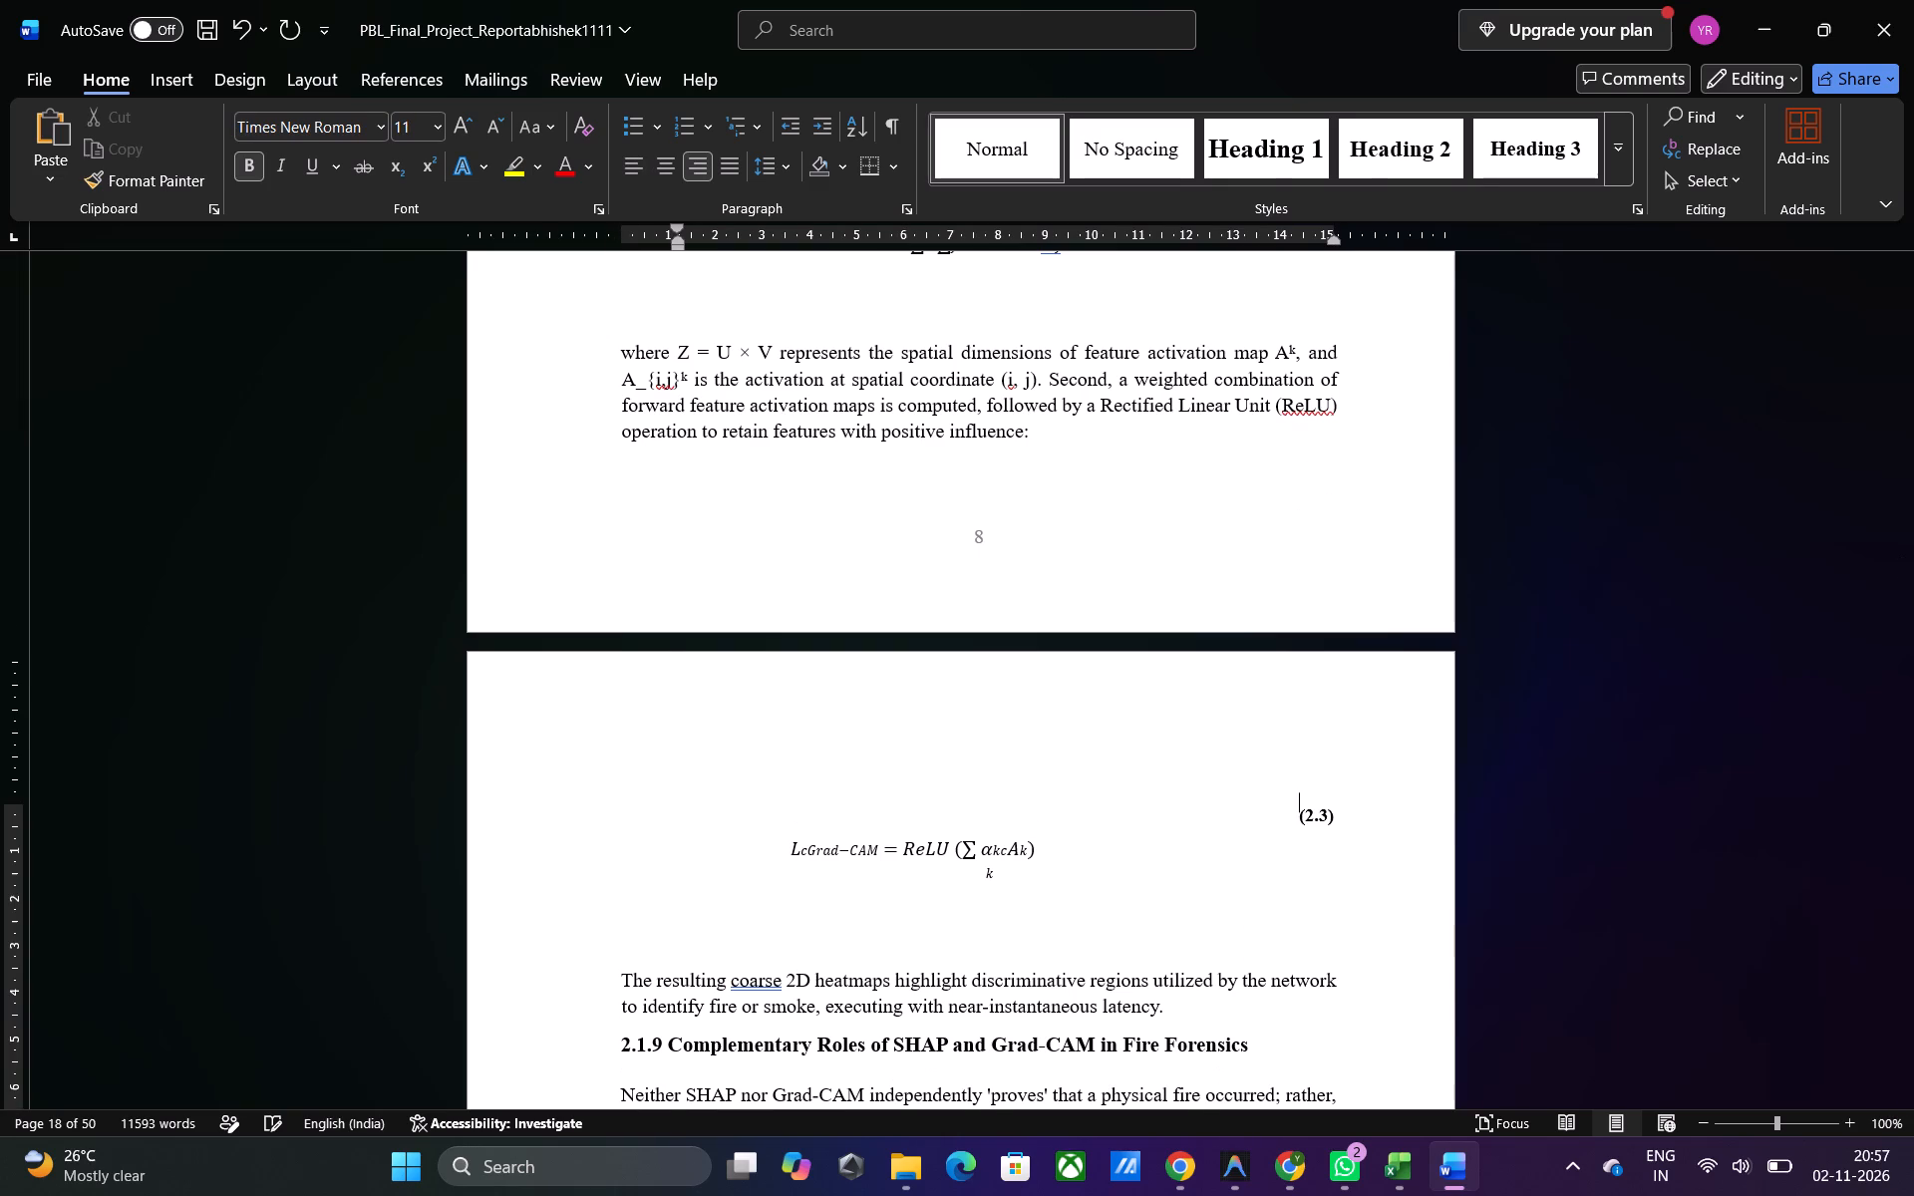
Review the layout from section 2.1.9 through the comparative analysis in Table 2.1, including where the table breaks across pages.
{"action": "scroll", "coordinate": [1299, 466], "scroll_direction": "down", "scroll_amount": 1}
{"action": "scroll", "coordinate": [1299, 466], "scroll_direction": "up", "scroll_amount": 1}
{"action": "scroll", "coordinate": [1299, 466], "scroll_direction": "down", "scroll_amount": 2}
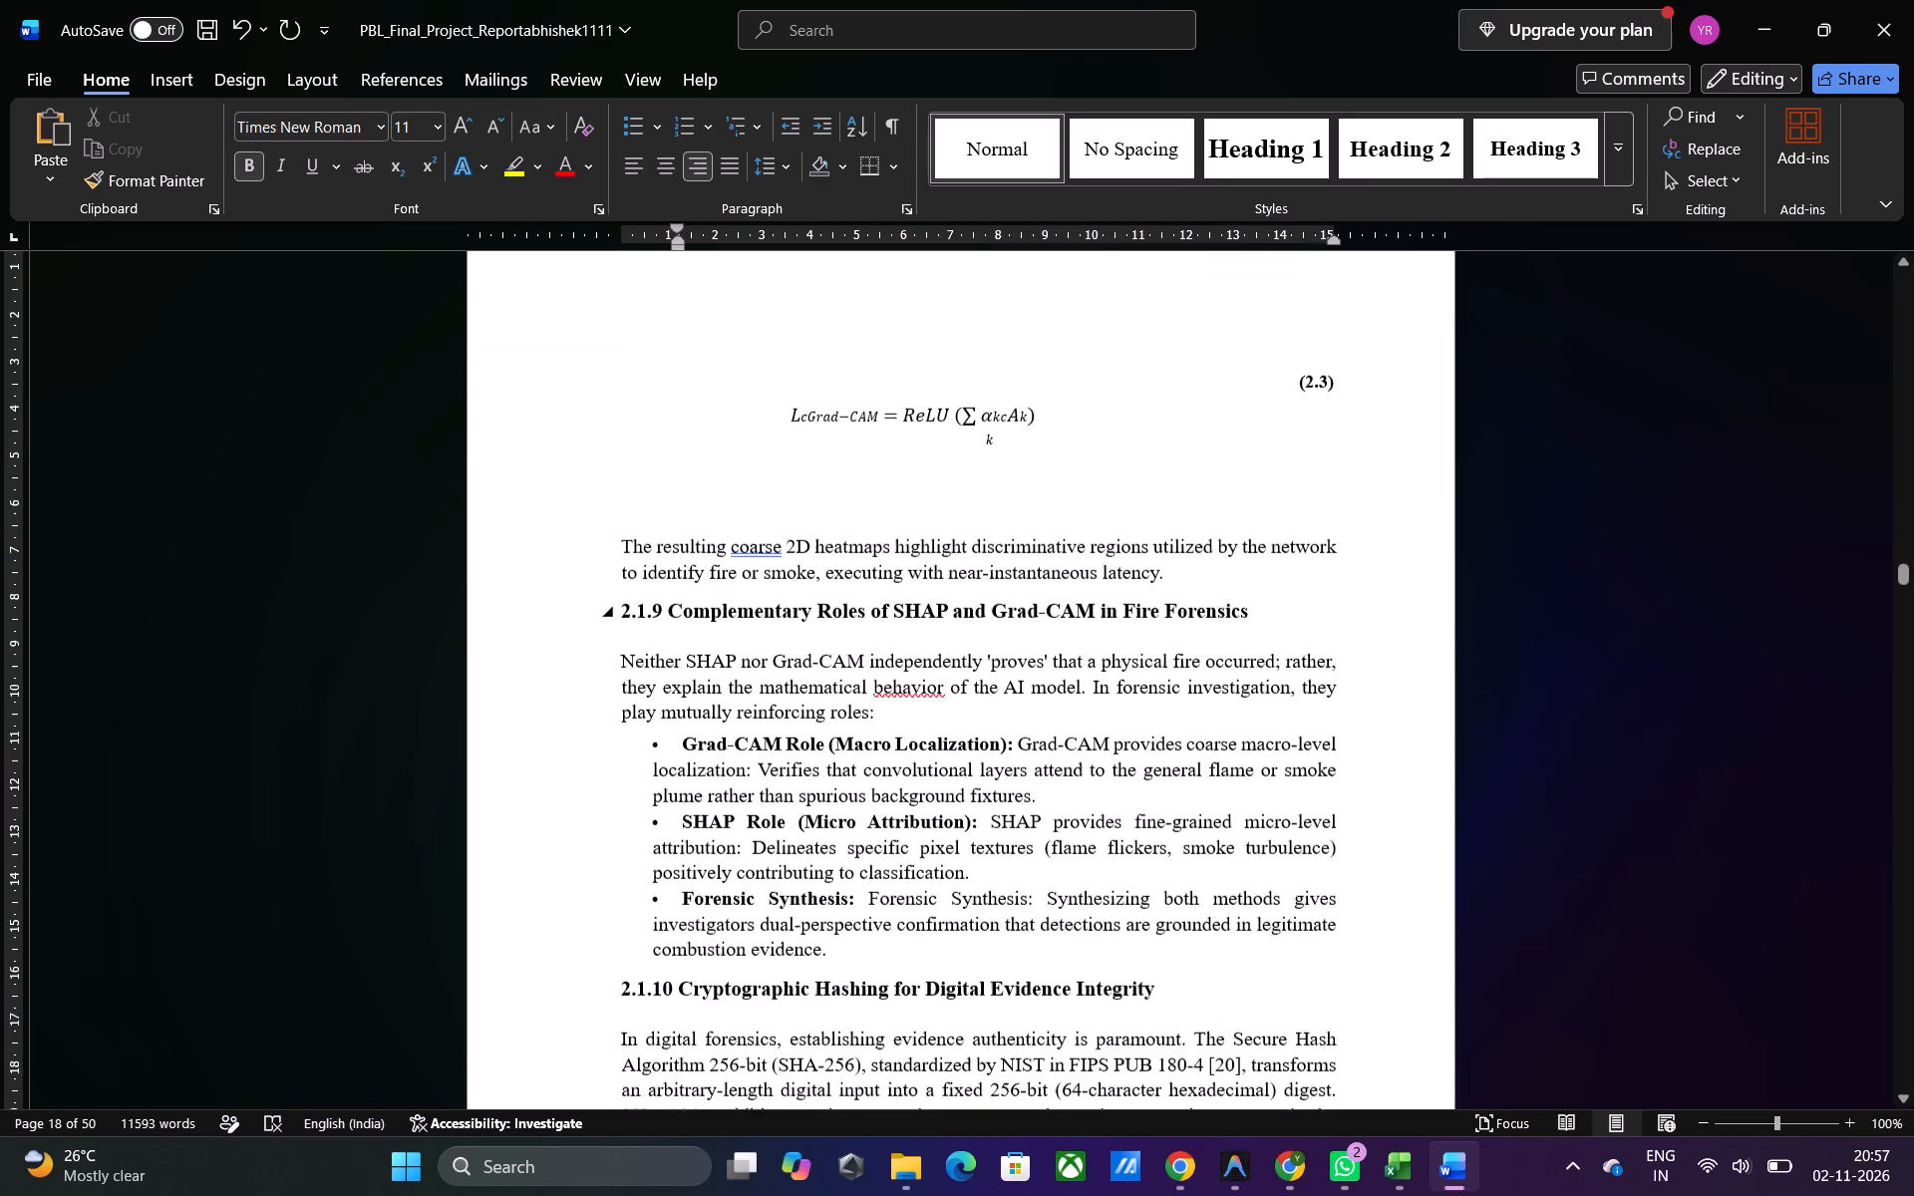
{"action": "scroll", "coordinate": [1299, 466], "scroll_direction": "down", "scroll_amount": 3}
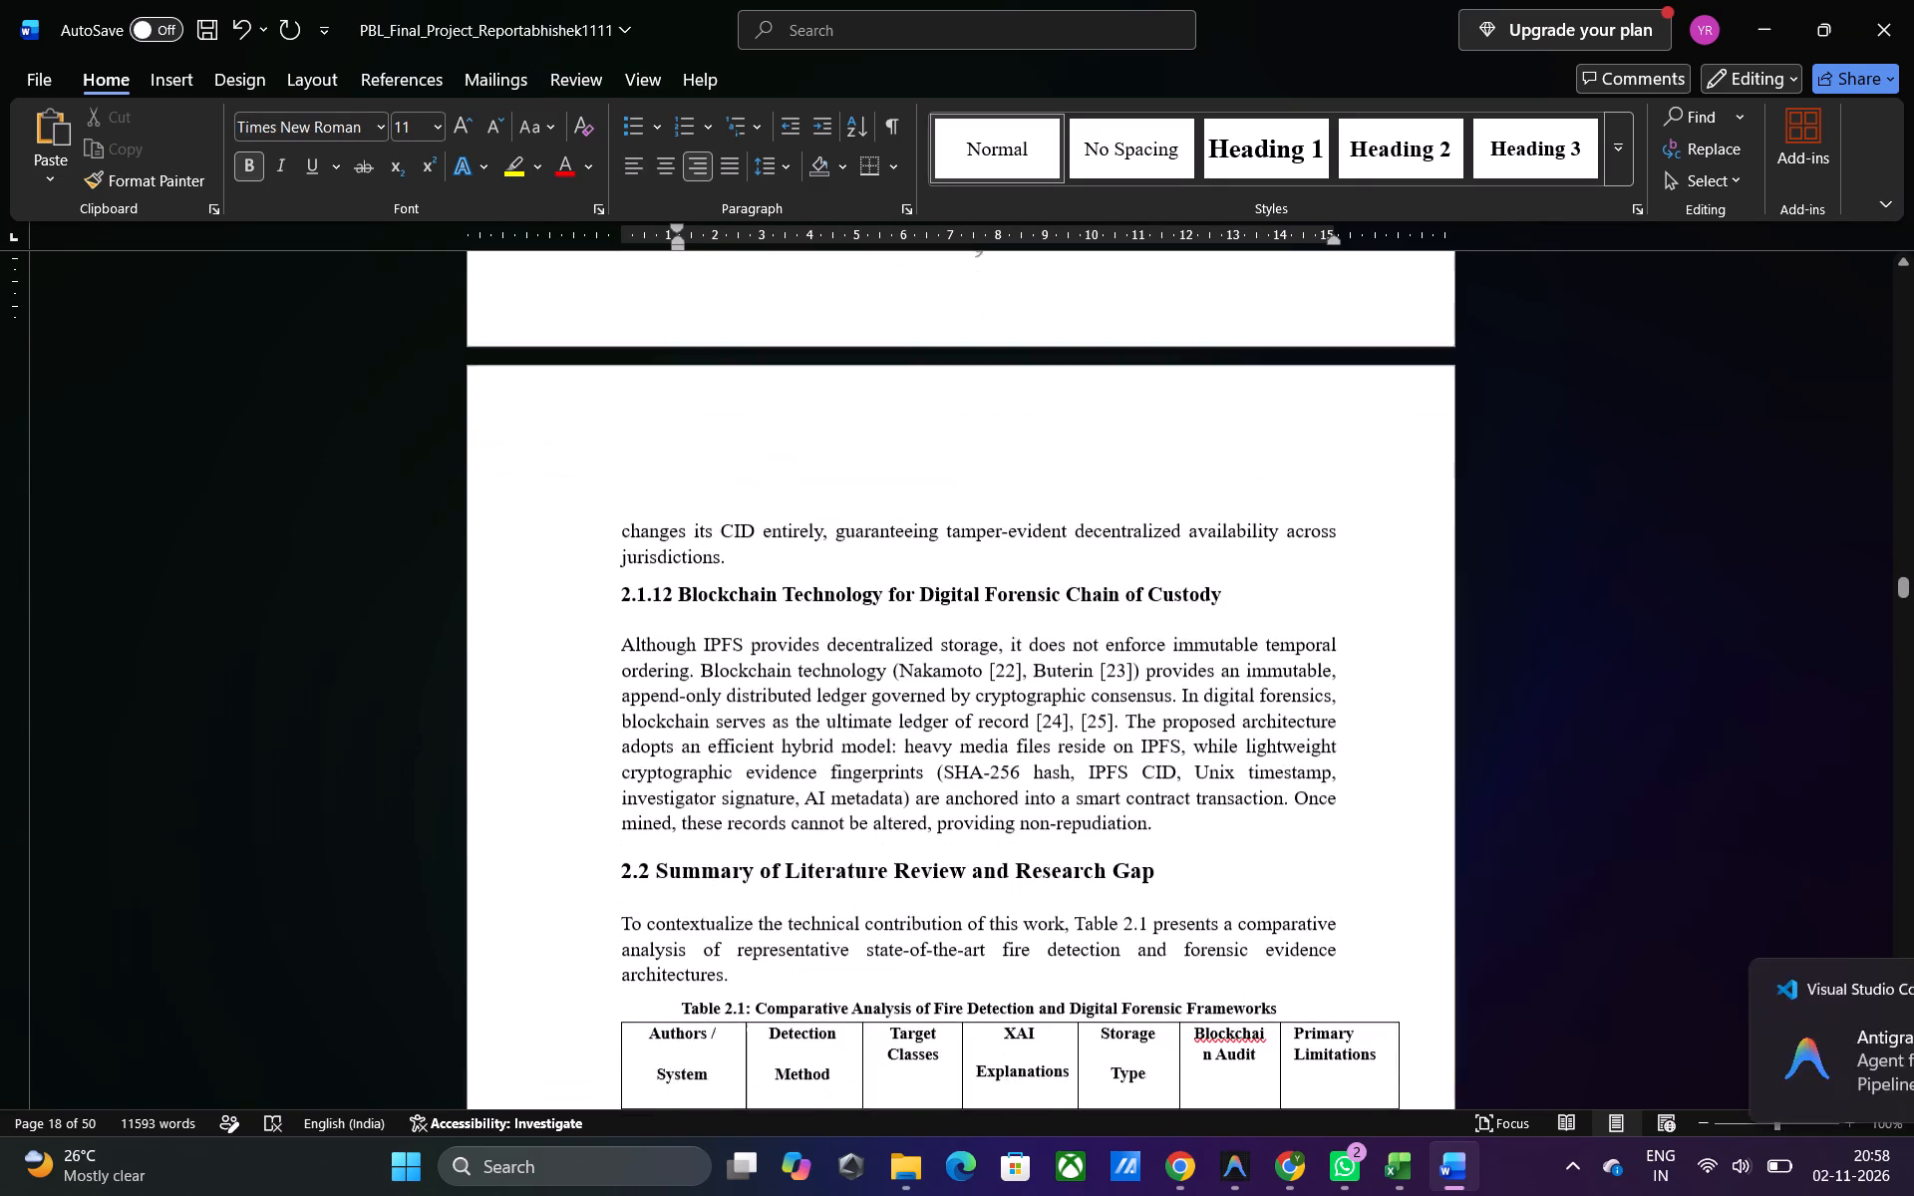
{"action": "scroll", "coordinate": [1299, 466], "scroll_direction": "down", "scroll_amount": 2}
{"action": "scroll", "coordinate": [1299, 466], "scroll_direction": "up", "scroll_amount": 1}
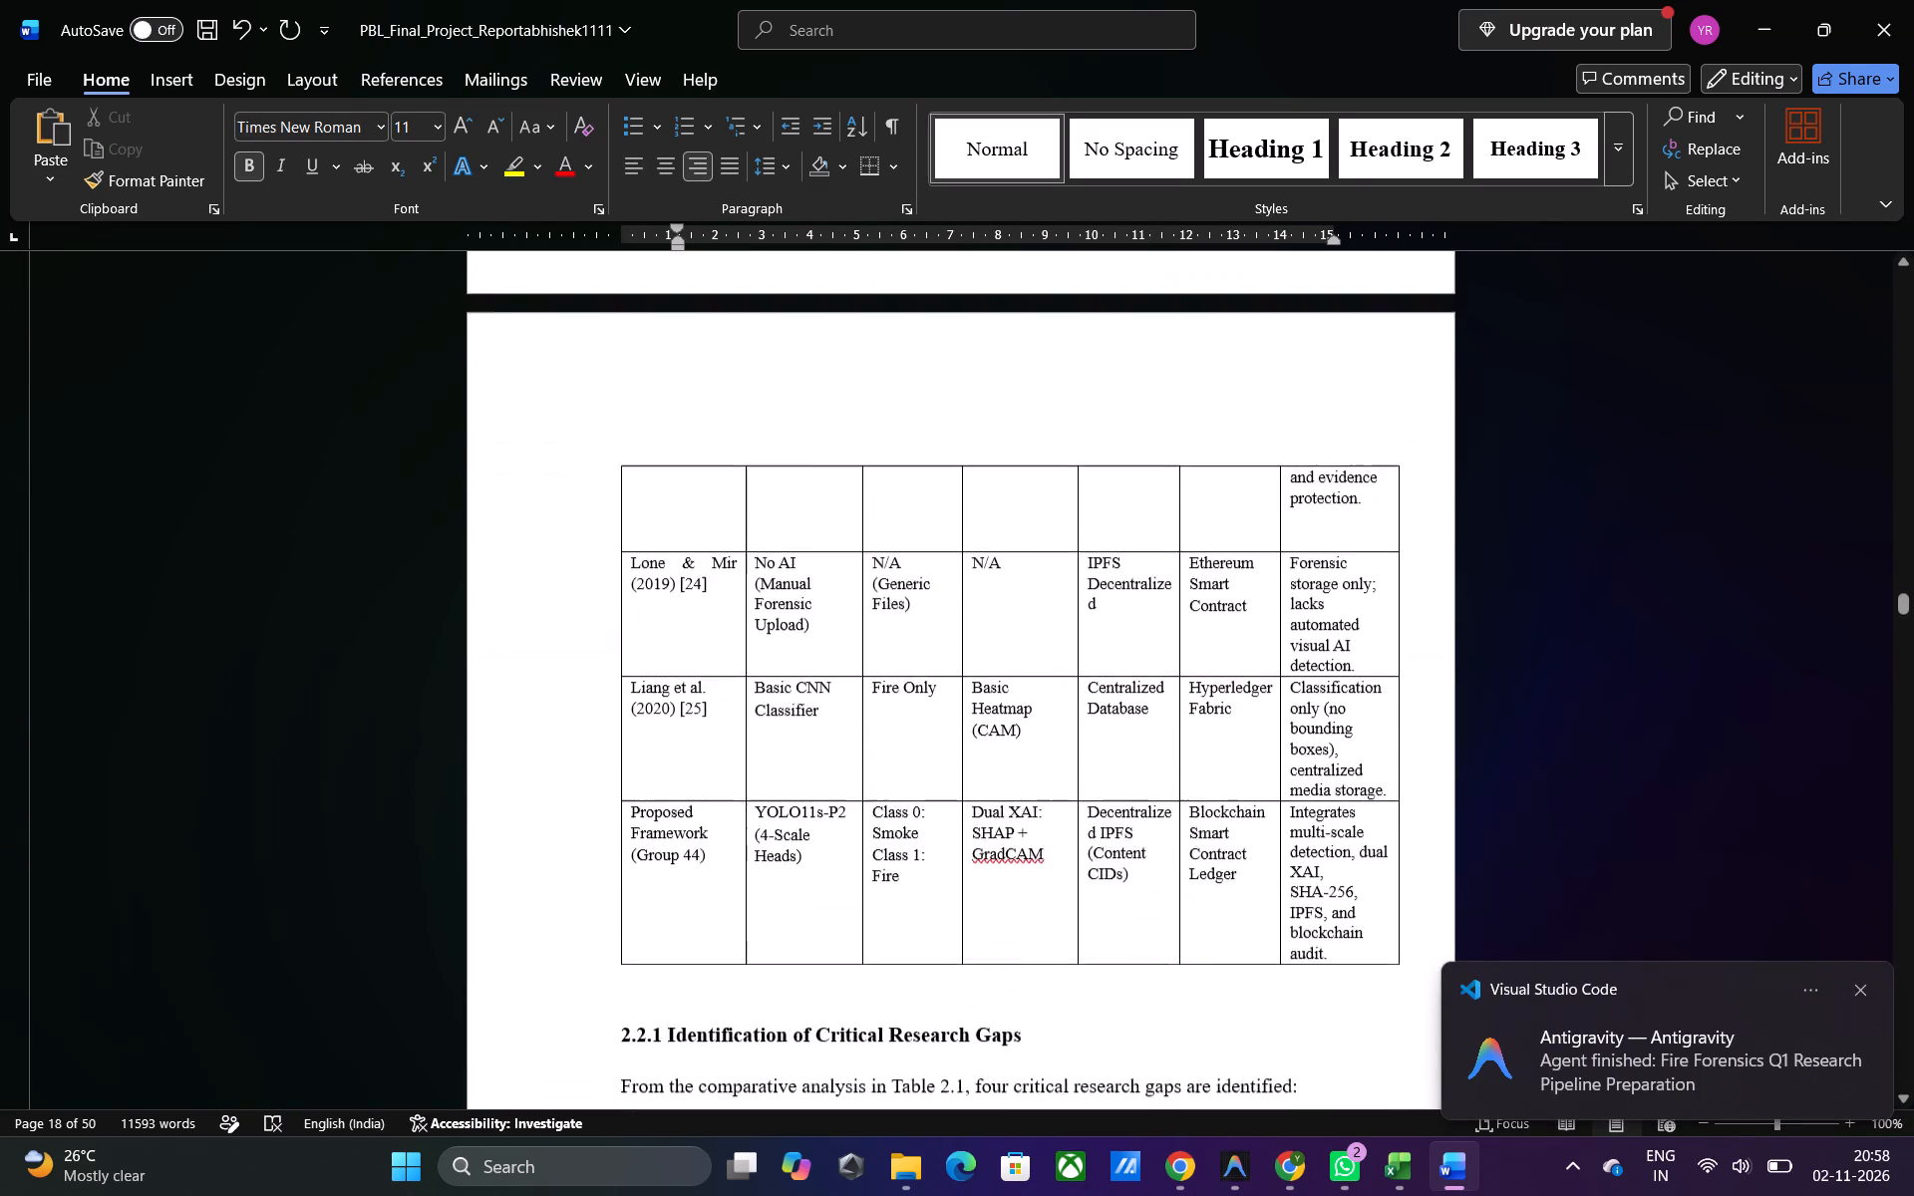
{"action": "scroll", "coordinate": [1299, 466], "scroll_direction": "up", "scroll_amount": 3}
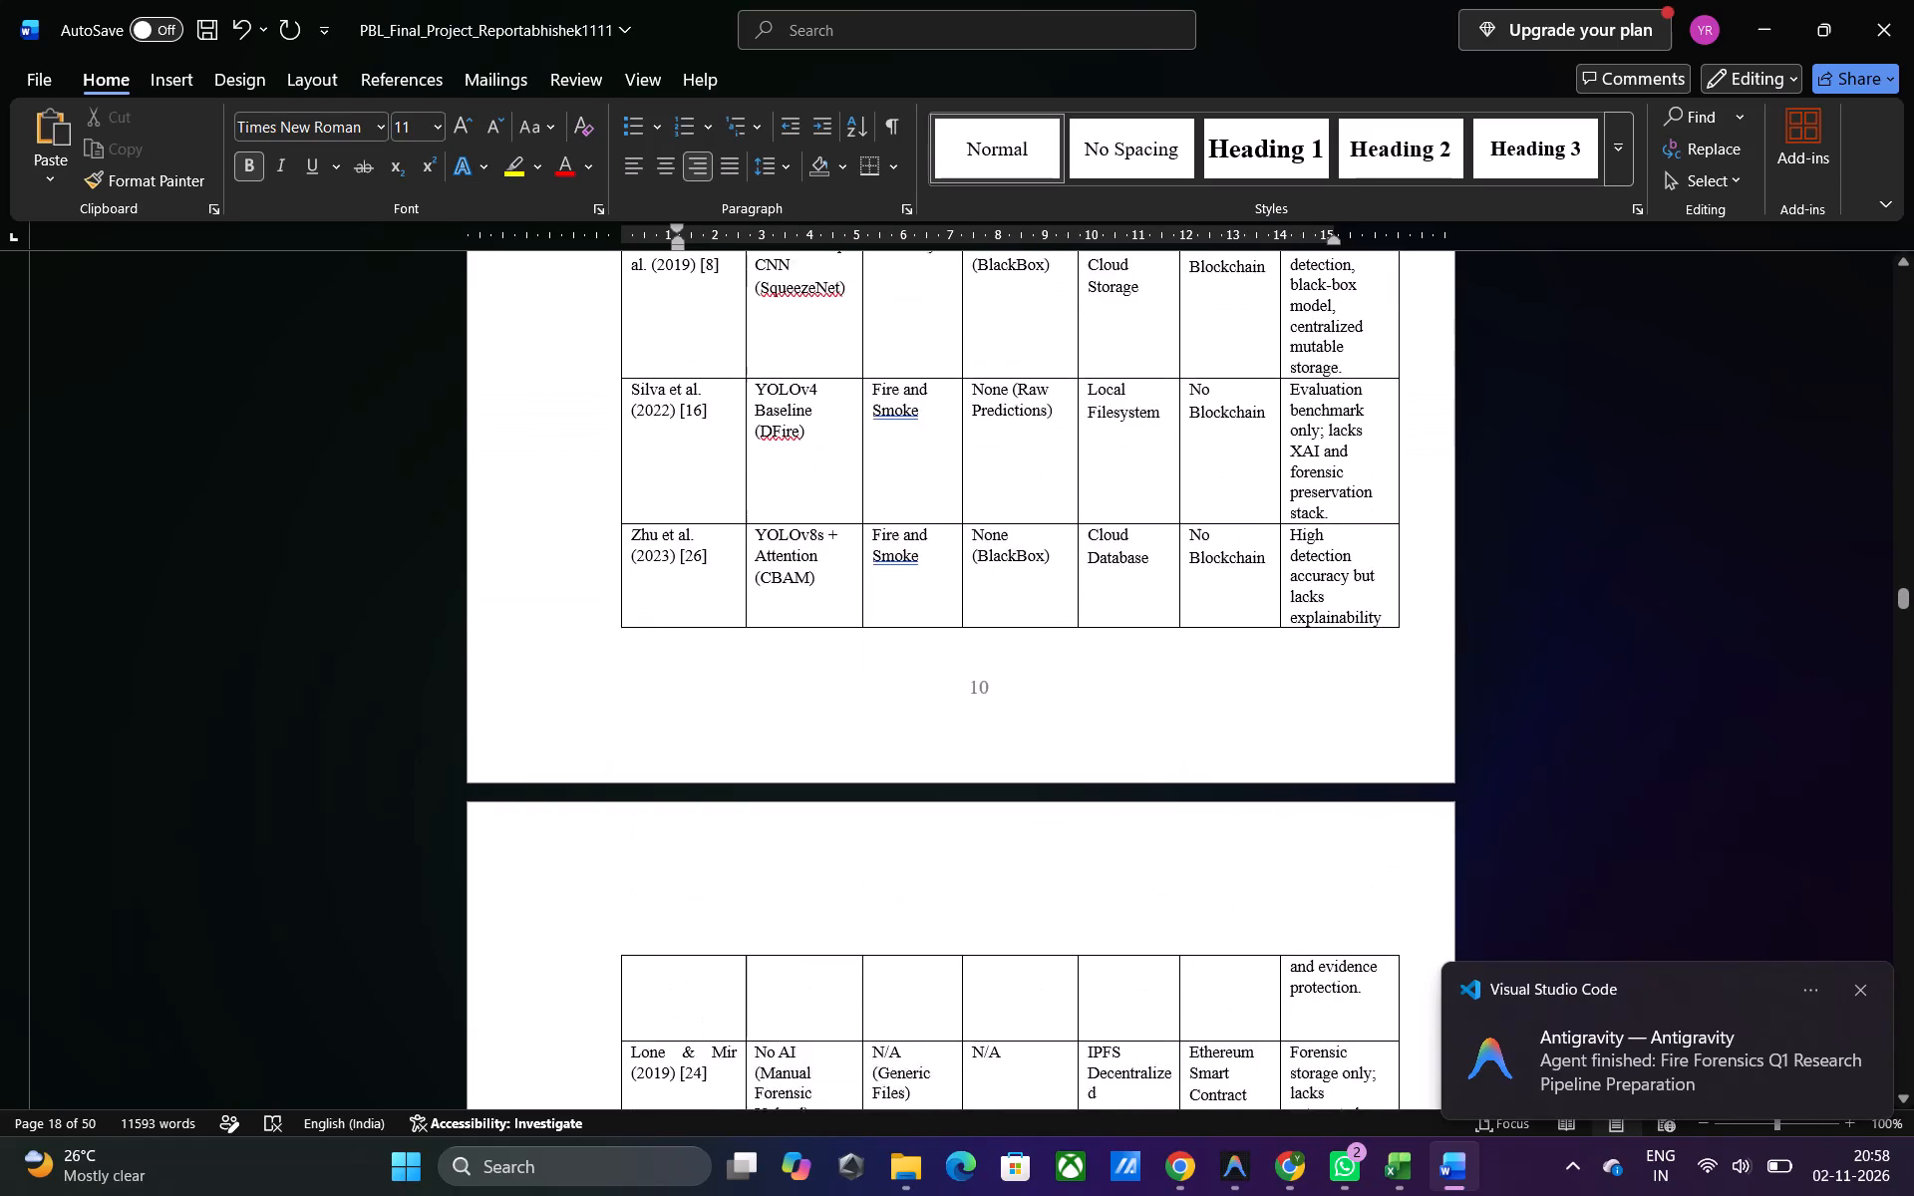
{"action": "scroll", "coordinate": [1299, 466], "scroll_direction": "up", "scroll_amount": 1}
Review the Chapter 3 pages, including the blockchain verification note, hardware specifications table and functional requirements matrix.
{"action": "scroll", "coordinate": [1299, 466], "scroll_direction": "down", "scroll_amount": 4}
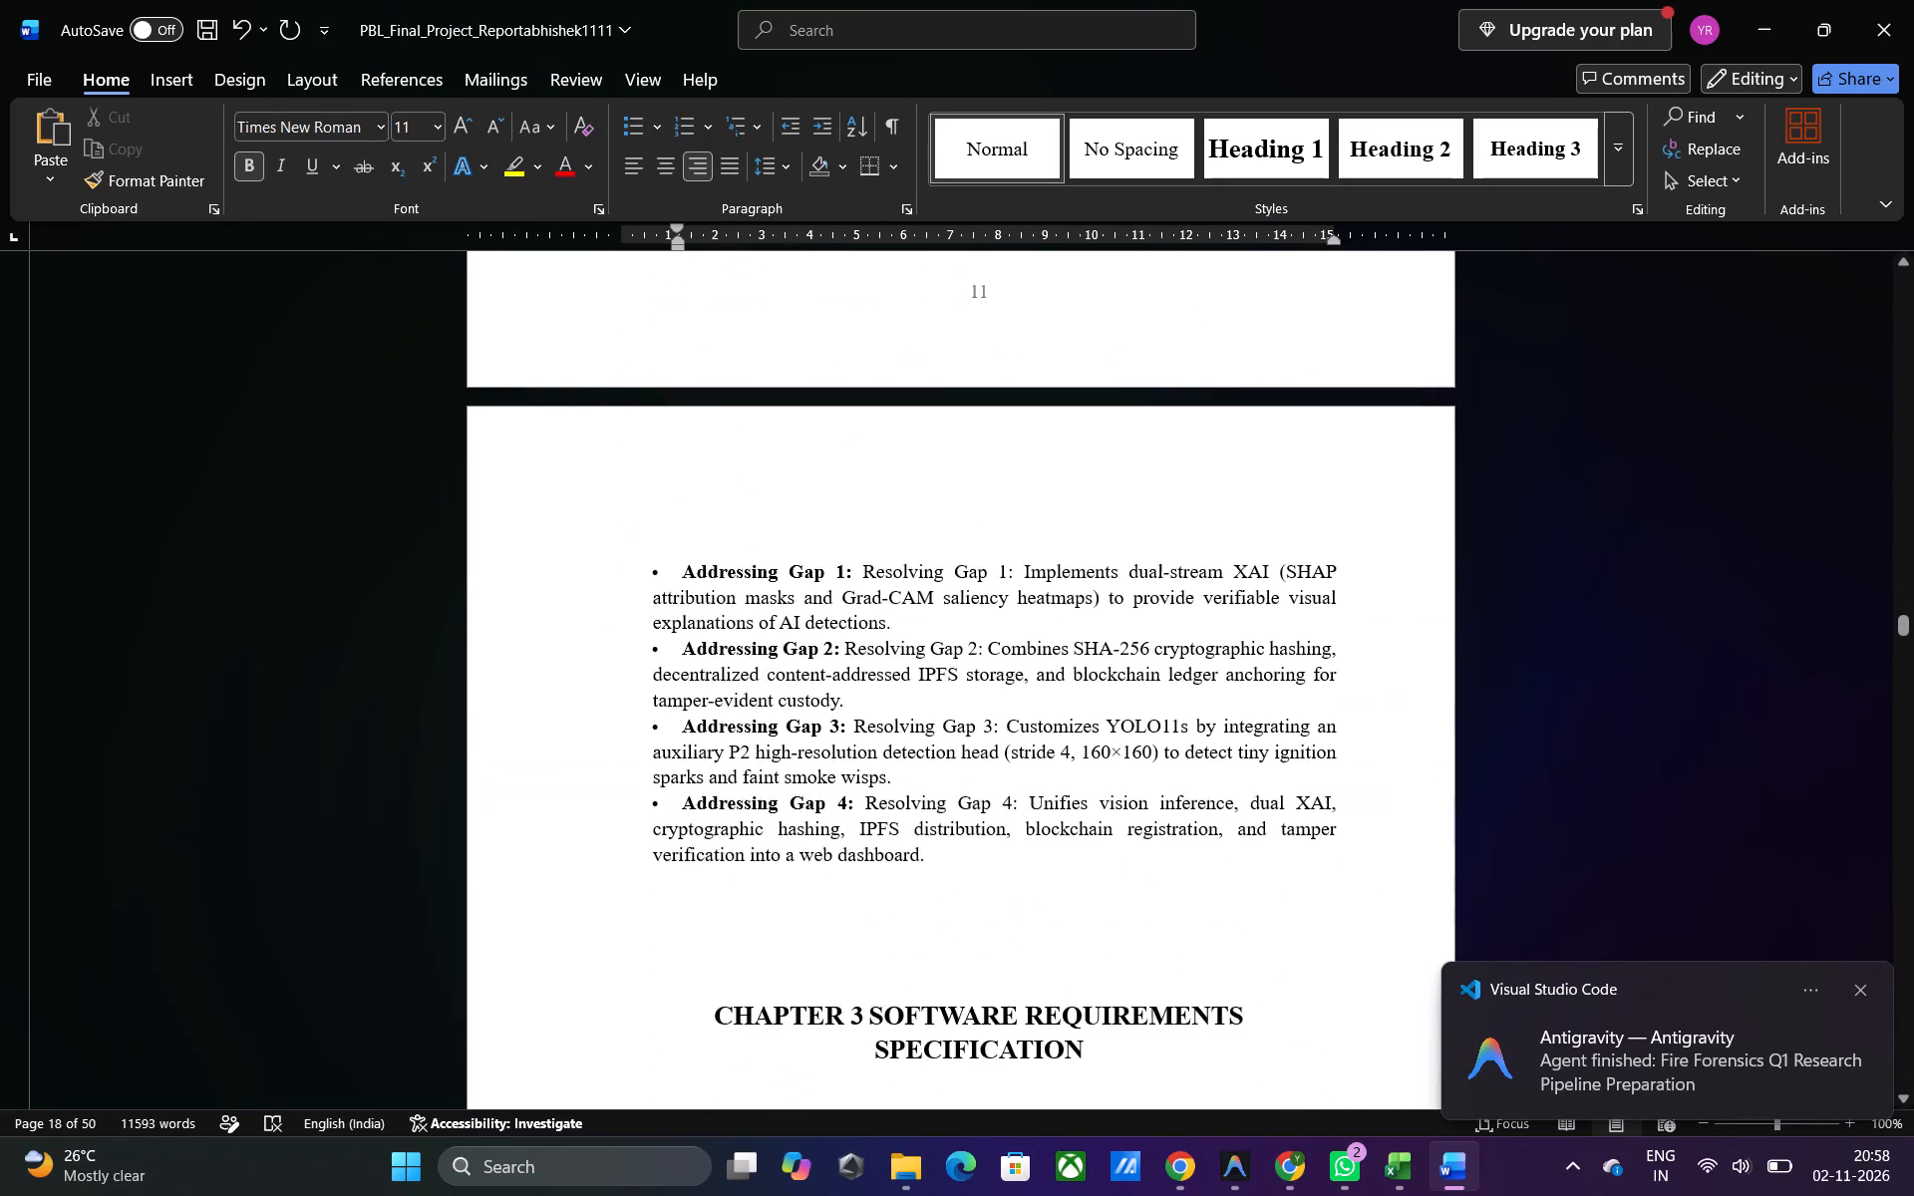
{"action": "scroll", "coordinate": [1299, 466], "scroll_direction": "down", "scroll_amount": 4}
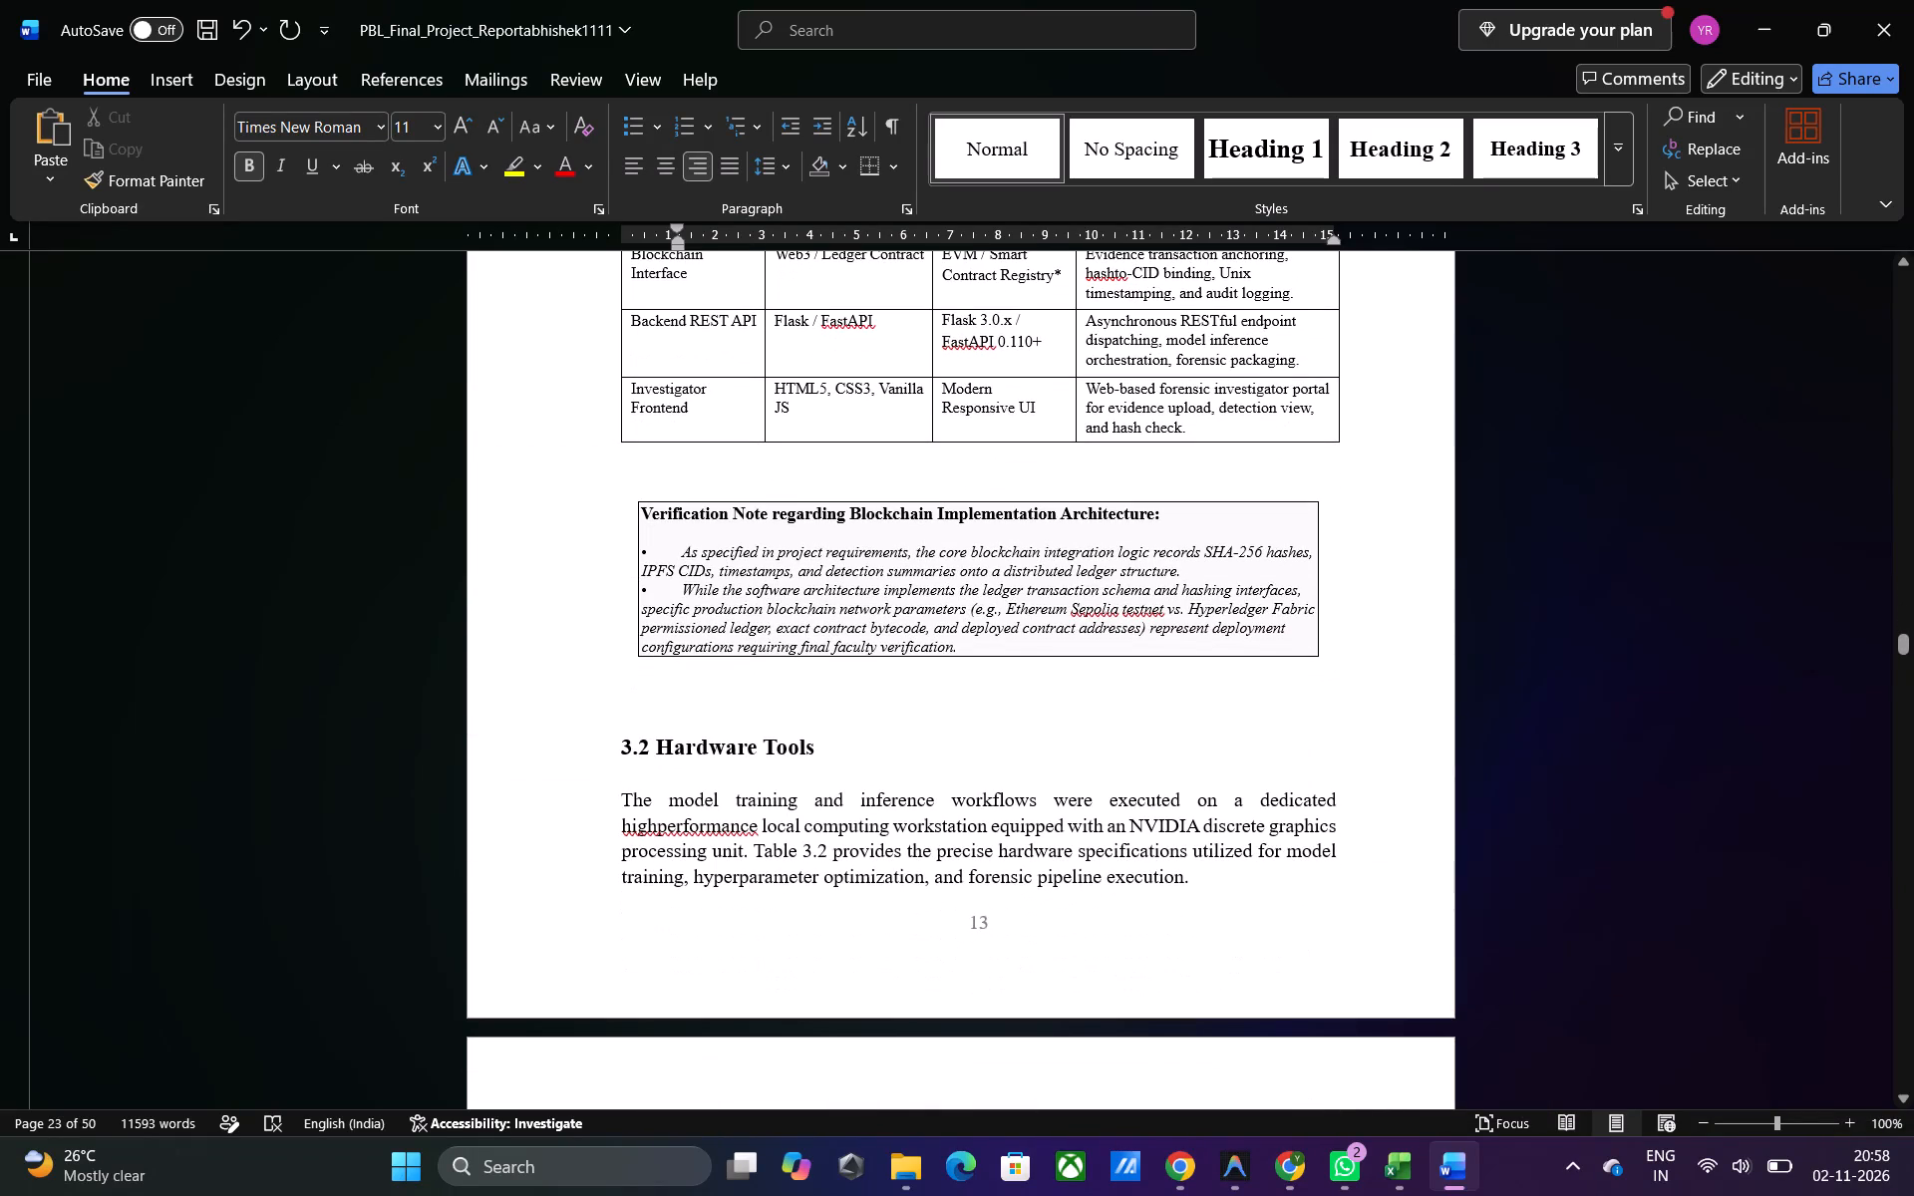
{"action": "left_click", "coordinate": [1036, 530]}
{"action": "scroll", "coordinate": [1036, 530], "scroll_direction": "down", "scroll_amount": 1}
{"action": "scroll", "coordinate": [1165, 513], "scroll_direction": "down", "scroll_amount": 3}
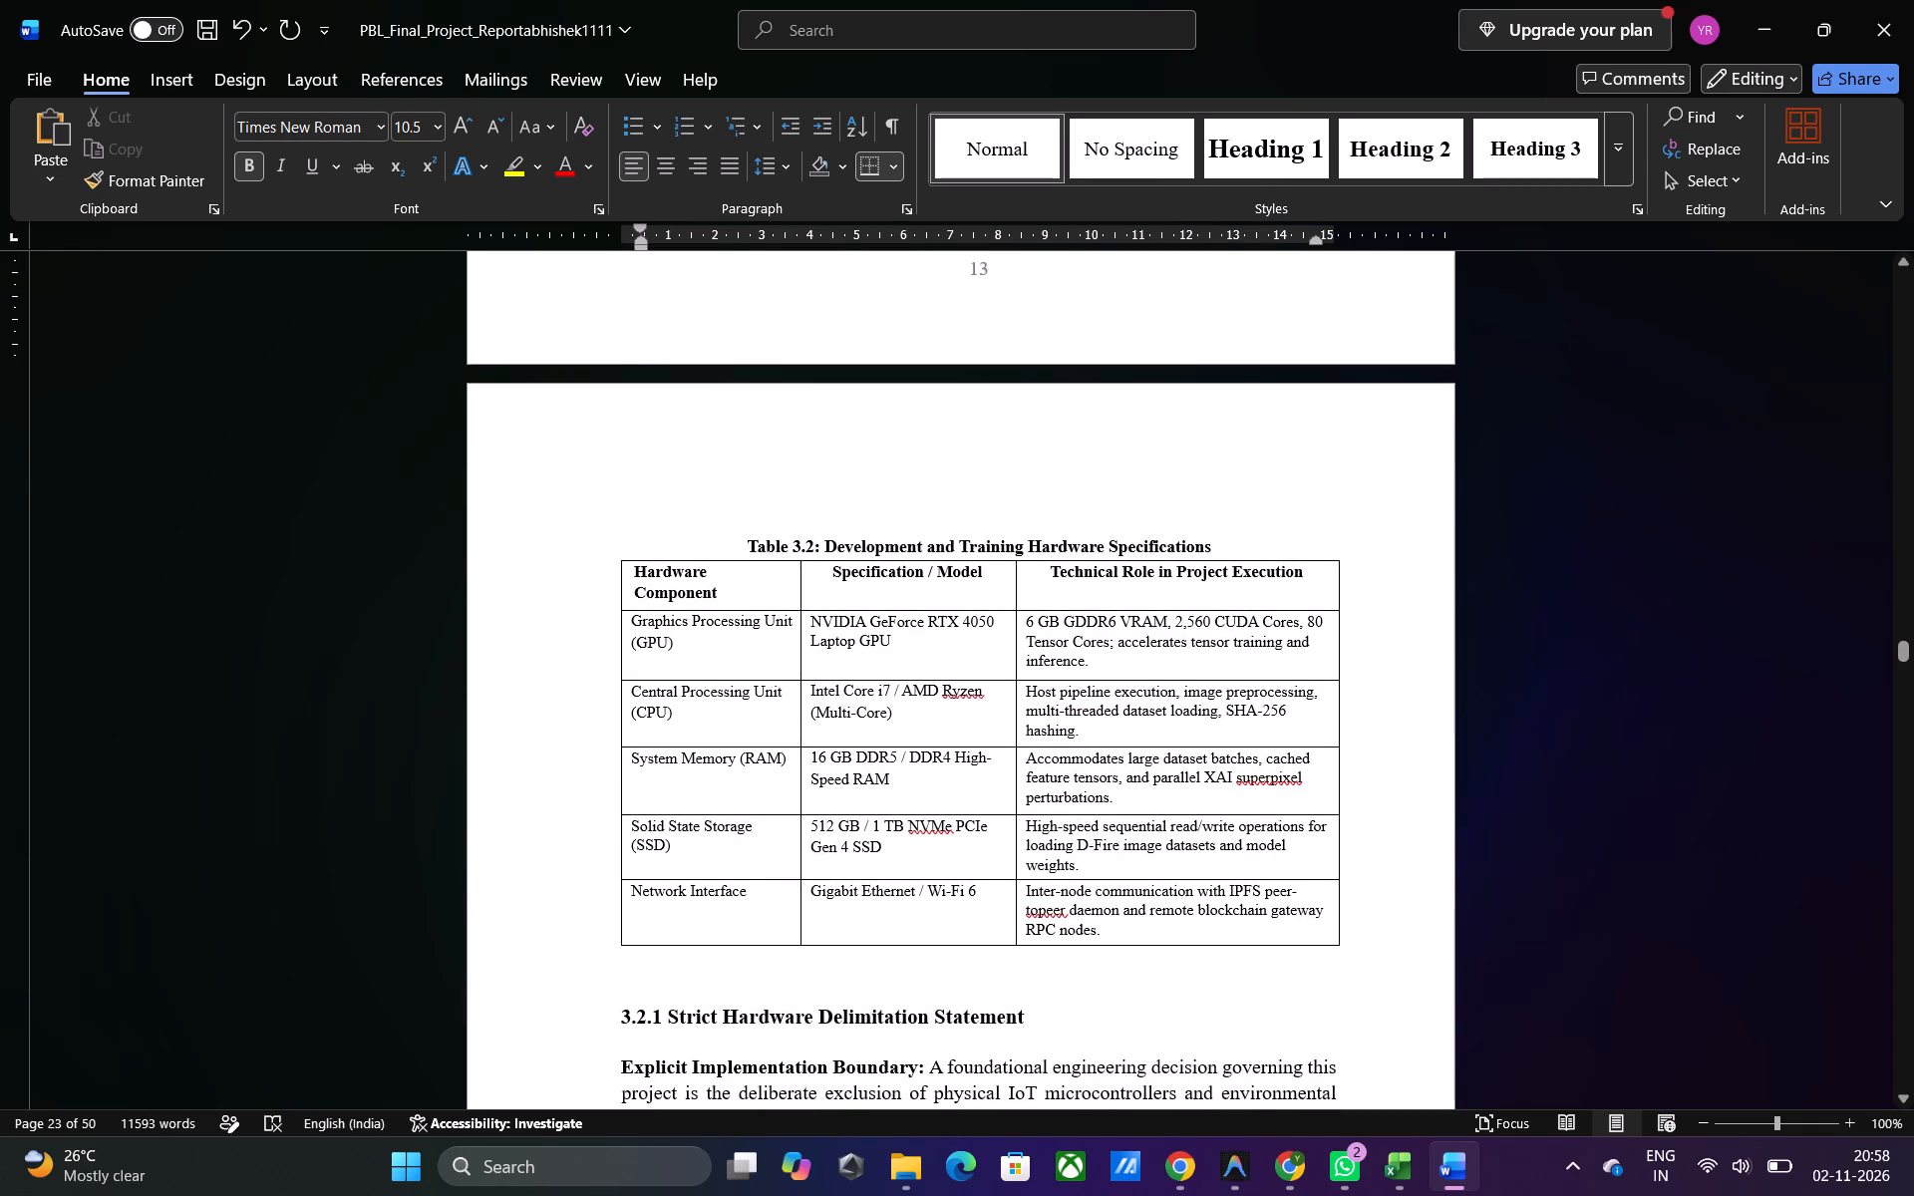
{"action": "scroll", "coordinate": [1165, 513], "scroll_direction": "down", "scroll_amount": 5}
{"action": "scroll", "coordinate": [1165, 513], "scroll_direction": "up", "scroll_amount": 2}
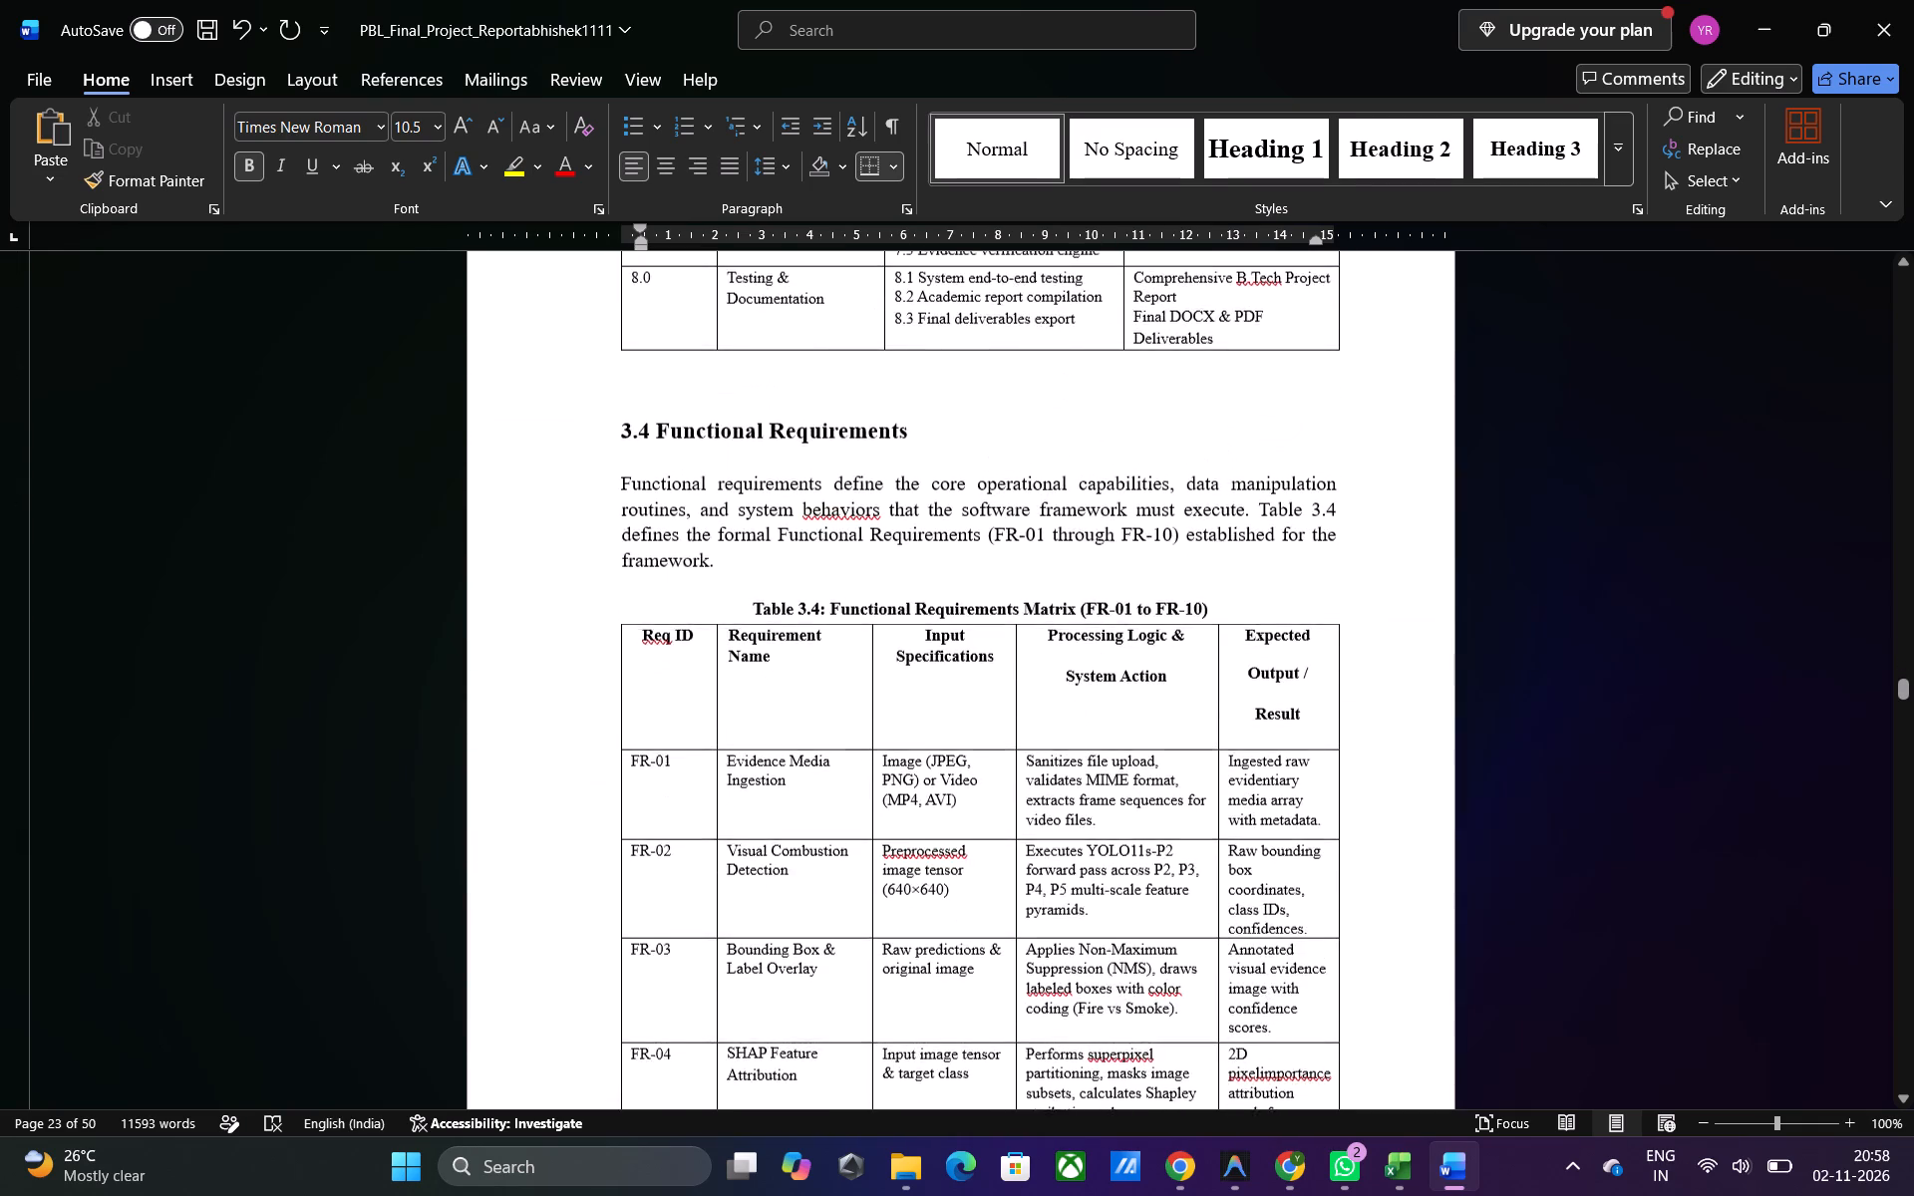
Review the report backwards from the Chapter 3 functional requirements, through the literature comparison table and Table of Contents, to the Abstract.
{"action": "scroll", "coordinate": [1165, 513], "scroll_direction": "up", "scroll_amount": 18}
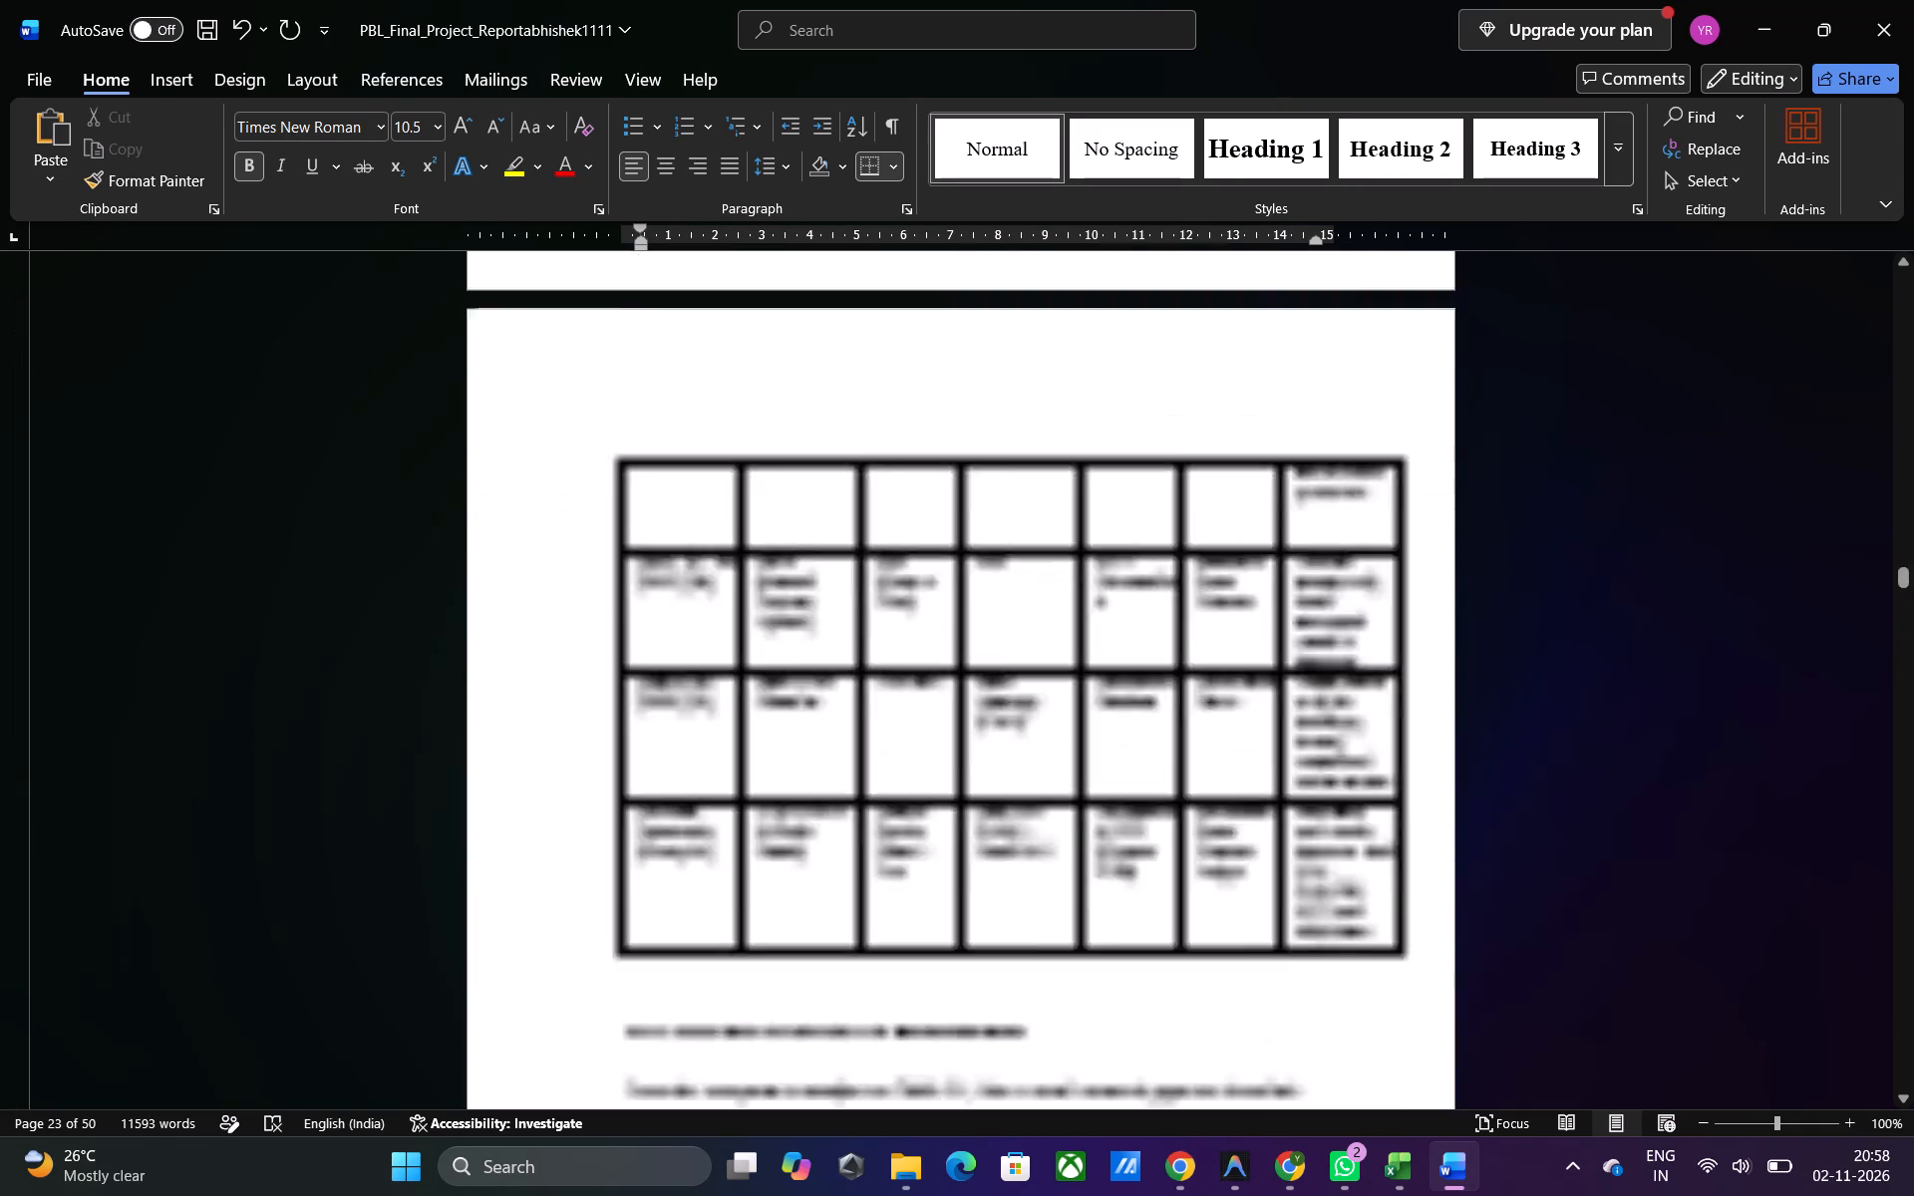
{"action": "scroll", "coordinate": [1165, 513], "scroll_direction": "up", "scroll_amount": 20}
{"action": "scroll", "coordinate": [1165, 513], "scroll_direction": "up", "scroll_amount": 1}
{"action": "scroll", "coordinate": [1165, 513], "scroll_direction": "down", "scroll_amount": 1}
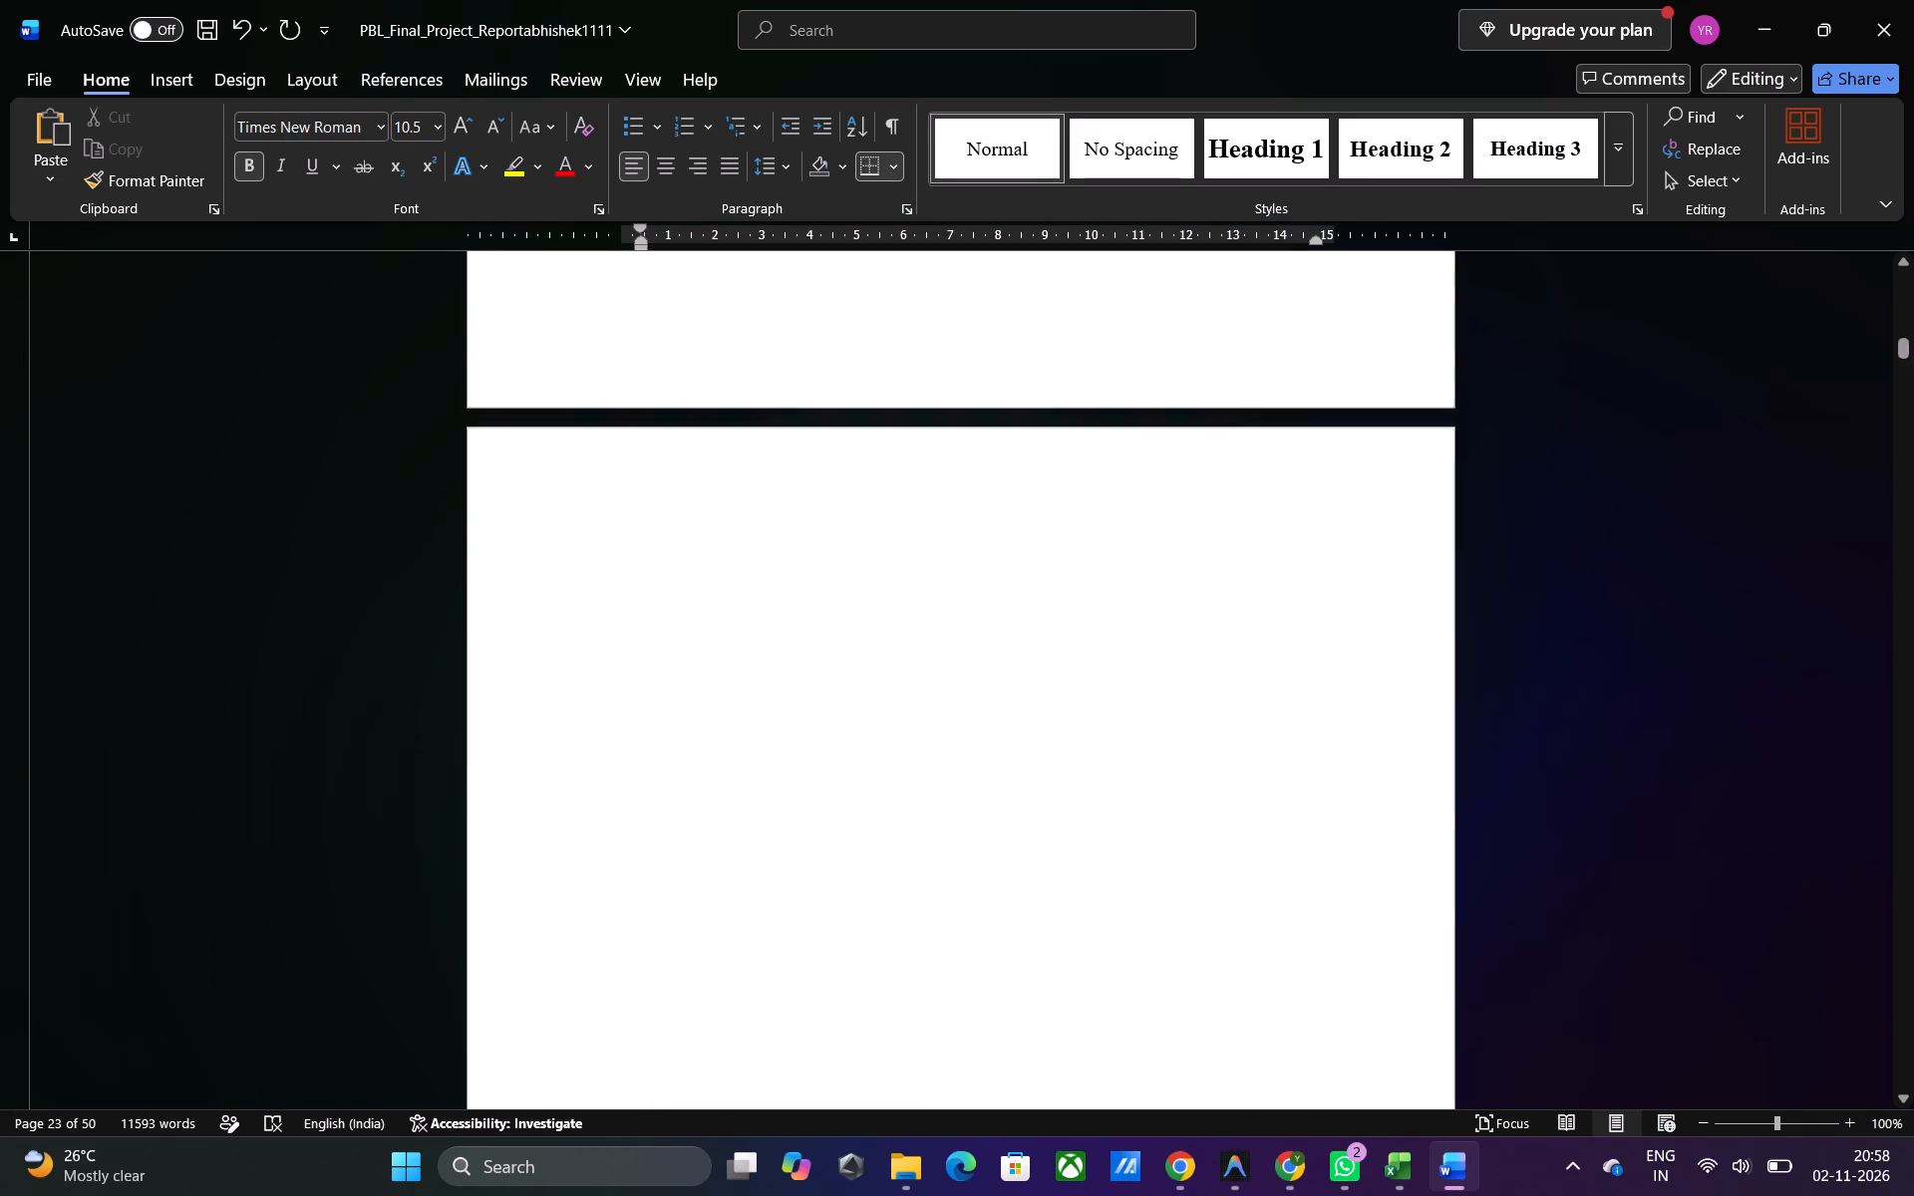
{"action": "scroll", "coordinate": [1165, 513], "scroll_direction": "down", "scroll_amount": 1}
{"action": "scroll", "coordinate": [1165, 513], "scroll_direction": "up", "scroll_amount": 5}
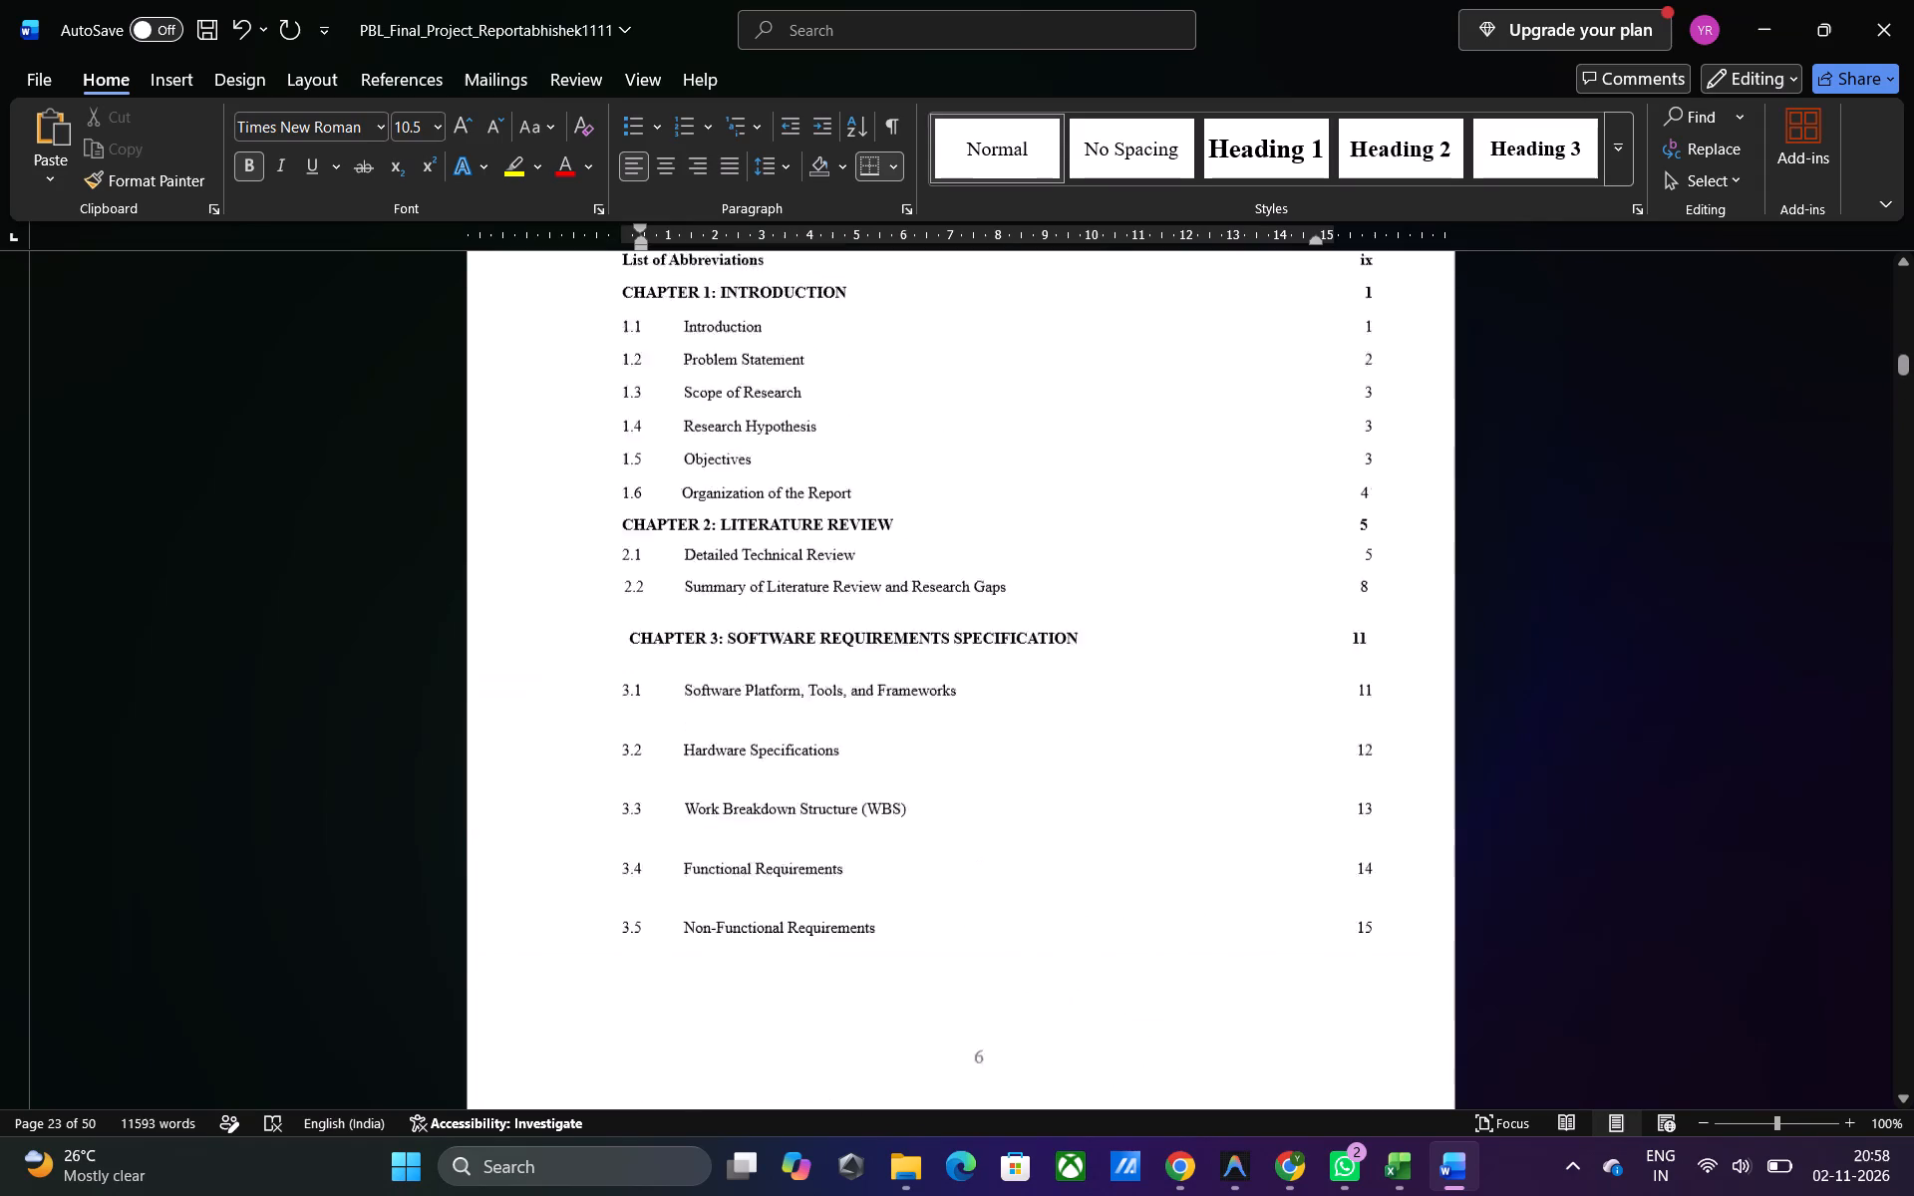
{"action": "scroll", "coordinate": [1165, 513], "scroll_direction": "up", "scroll_amount": 3}
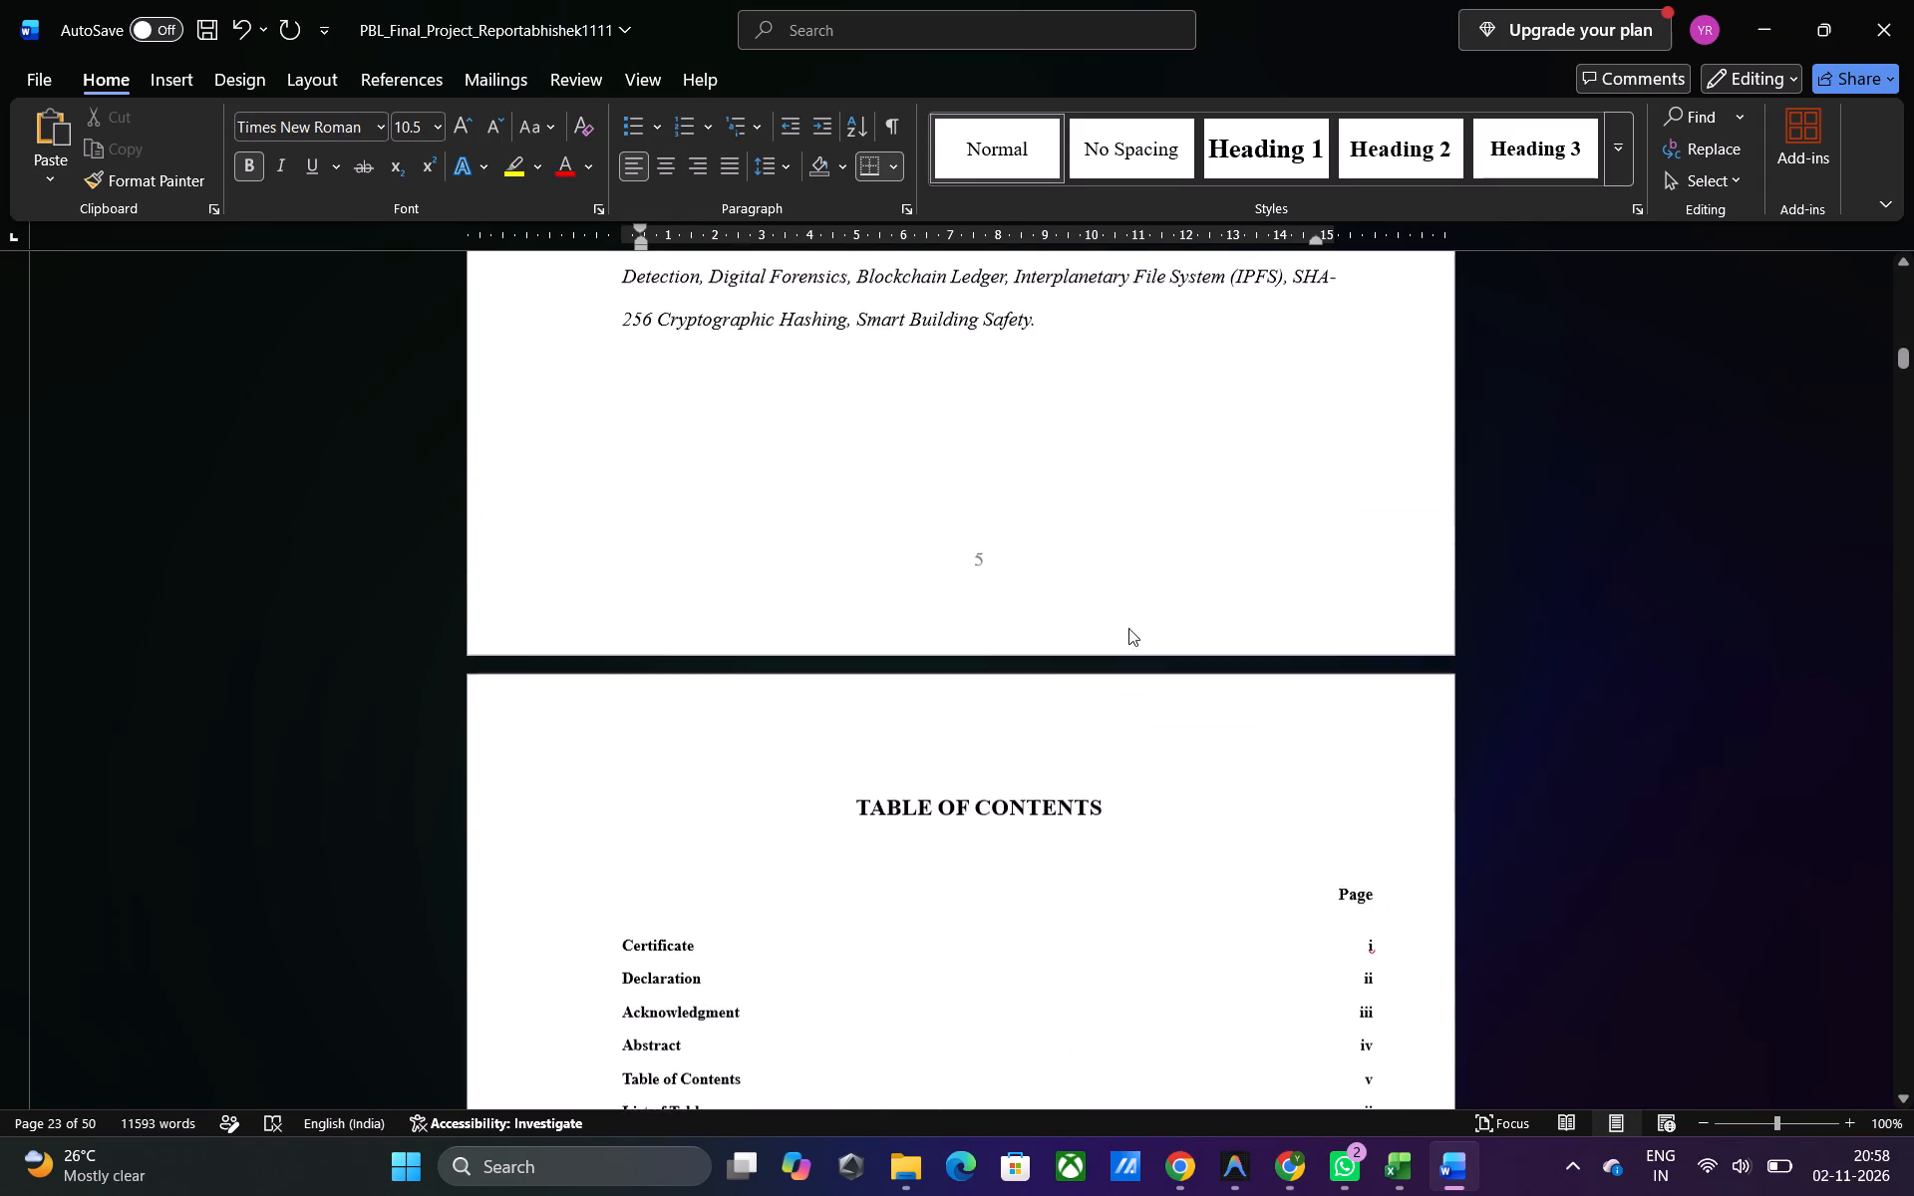
{"action": "scroll", "coordinate": [1122, 637], "scroll_direction": "up", "scroll_amount": 3}
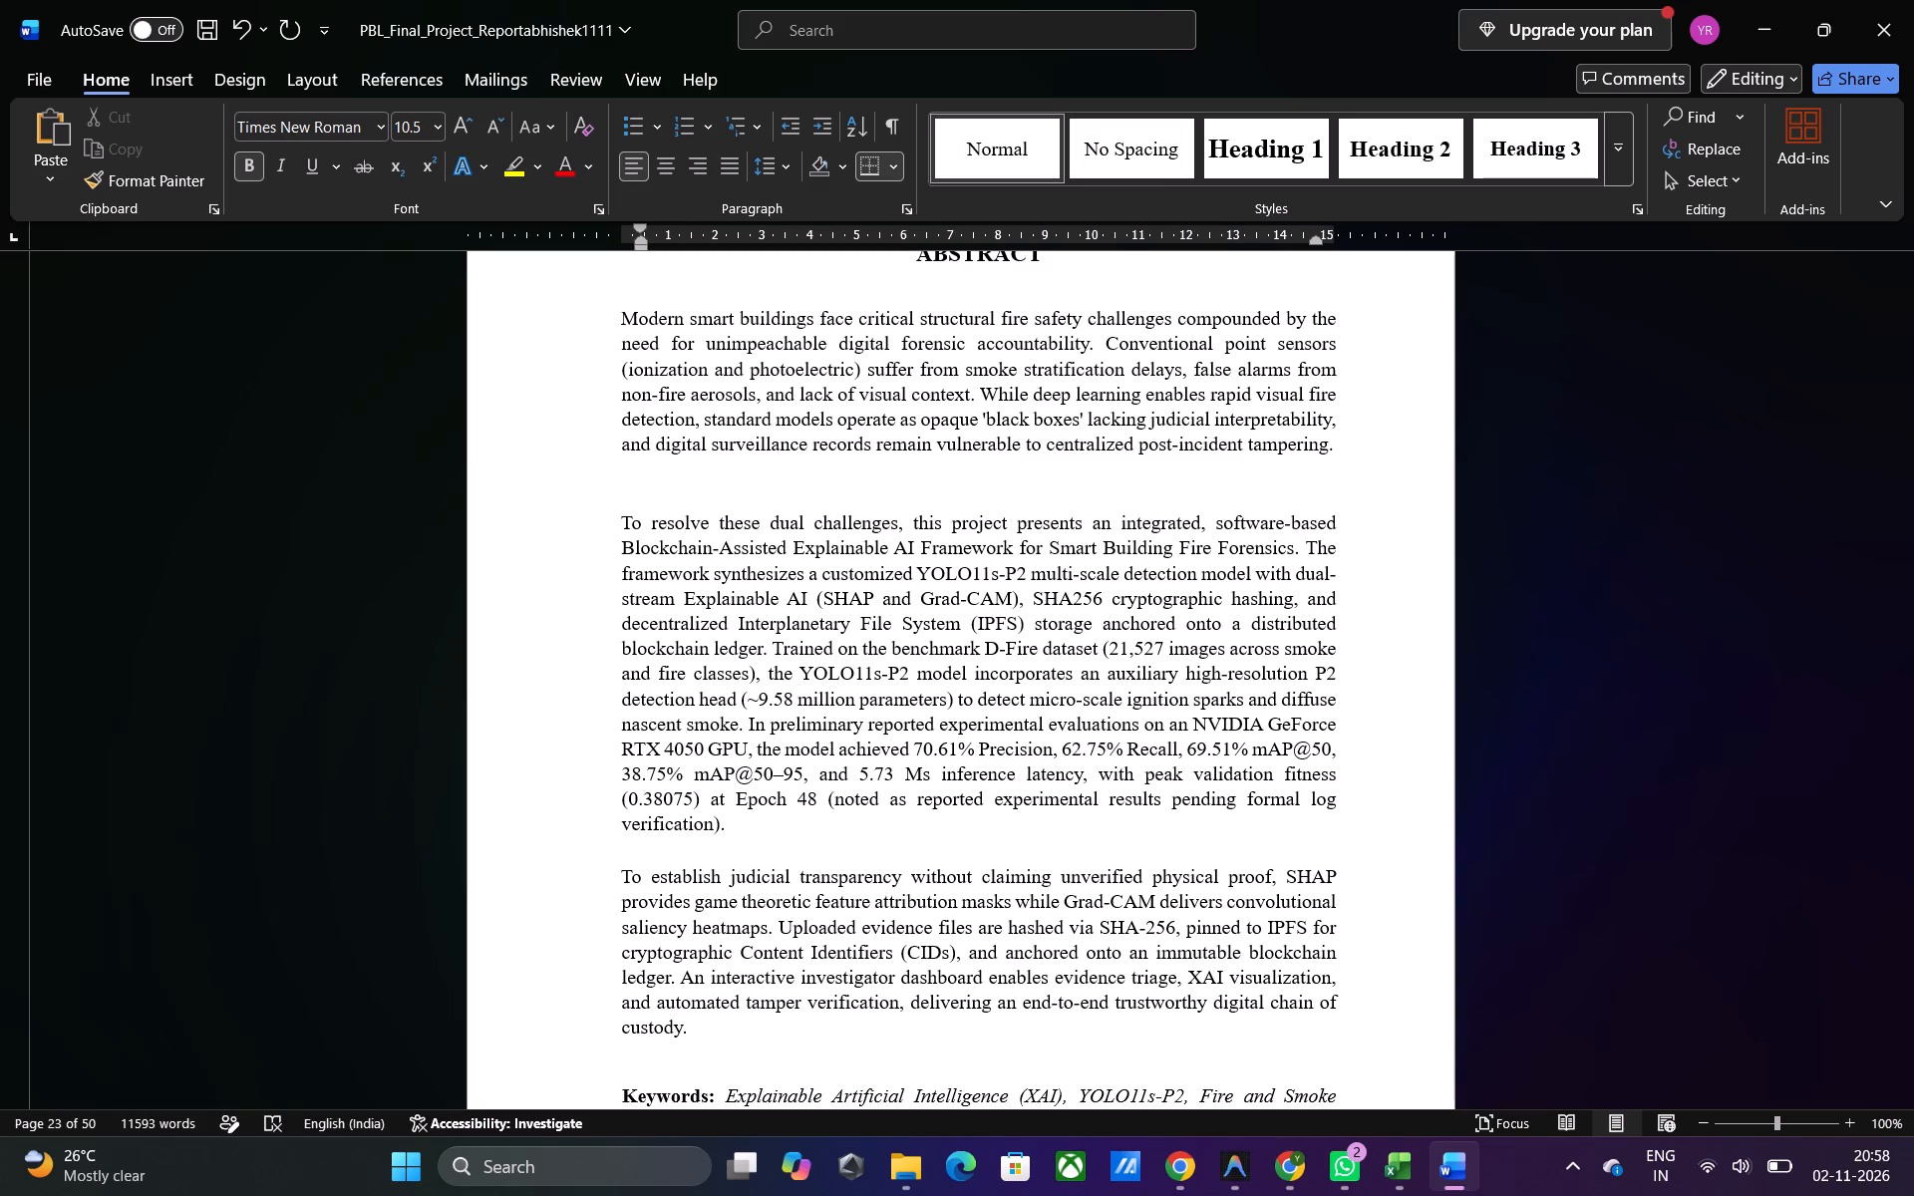
Undo the paragraph breaks inserted before equation number (2.3) in the Grad-CAM section.
{"action": "left_click", "coordinate": [804, 453]}
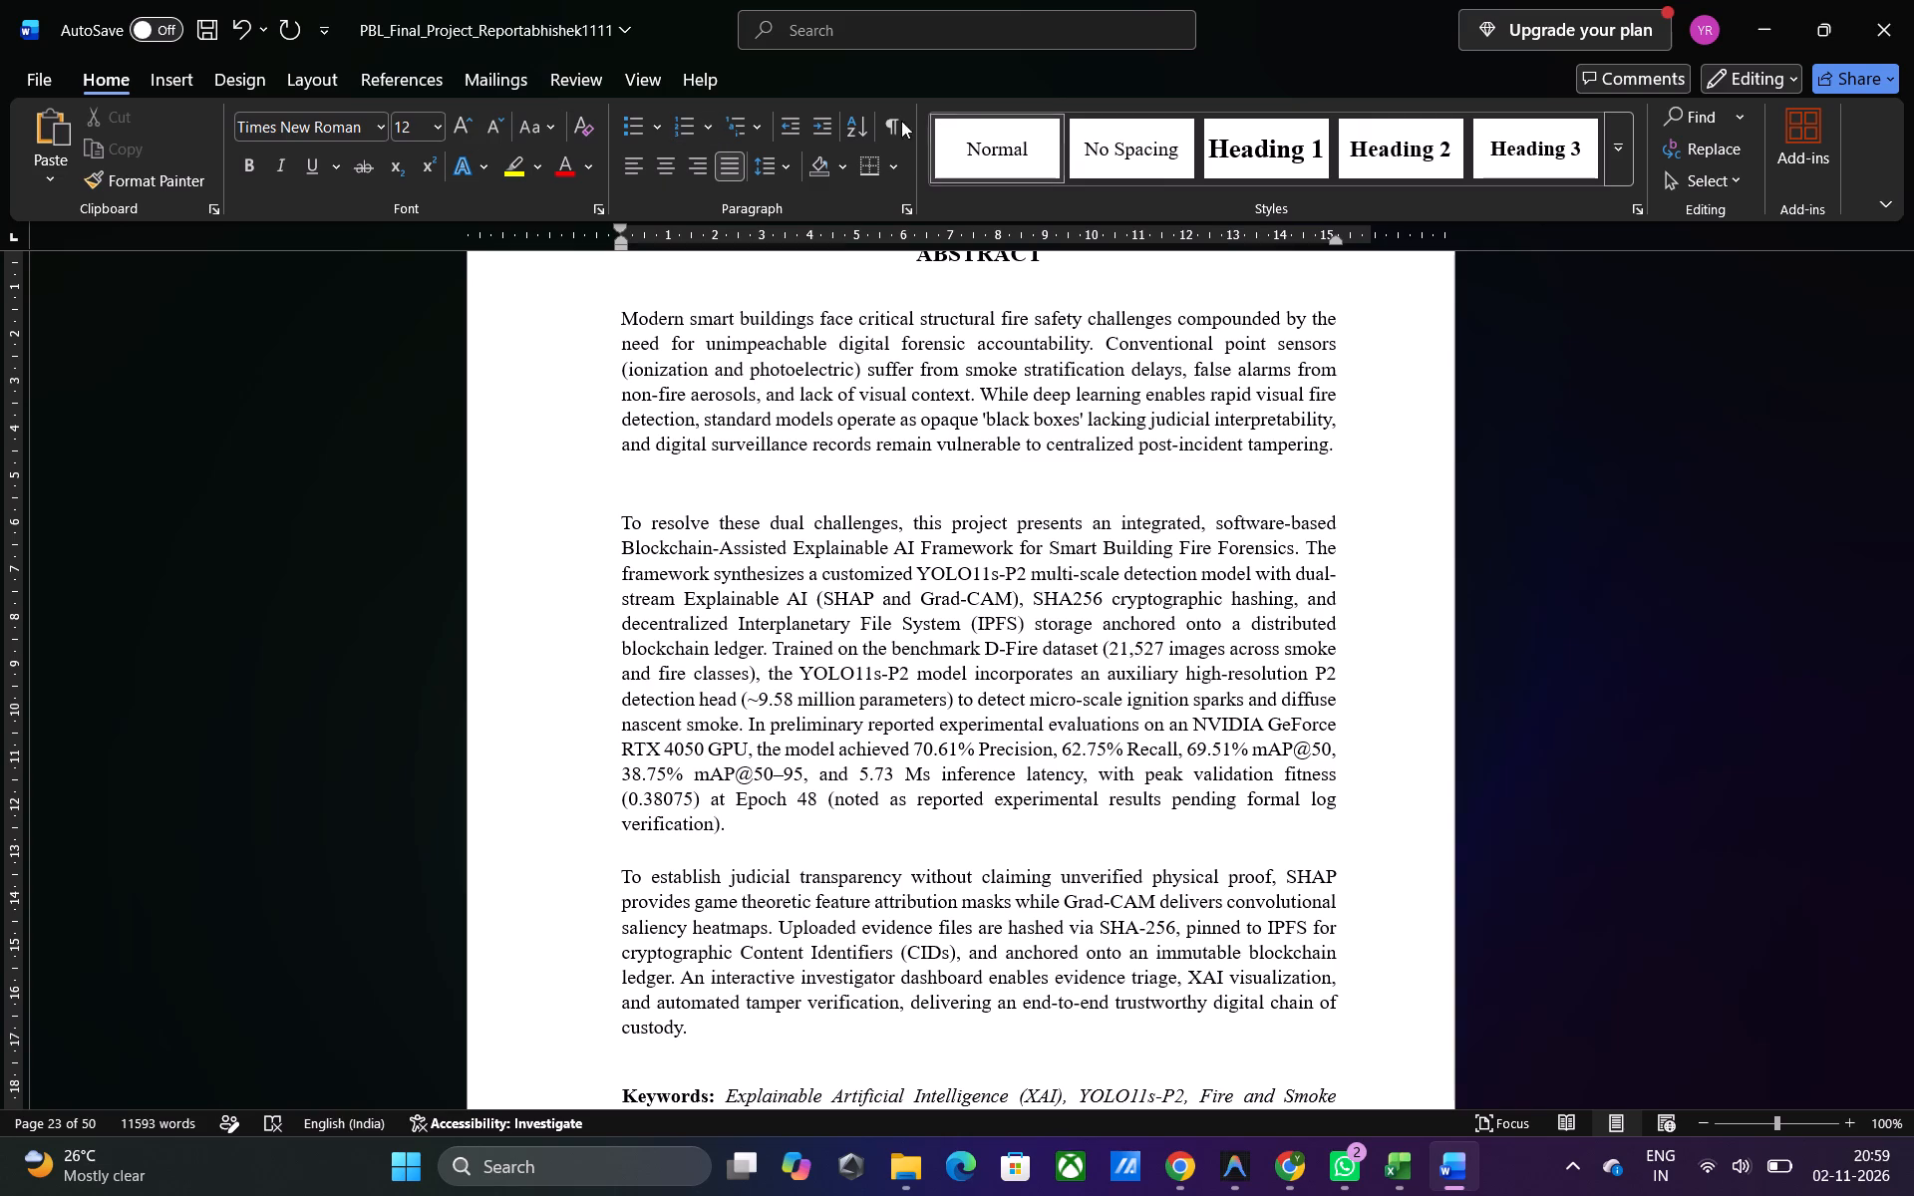
{"action": "key", "text": "ctrl+z"}
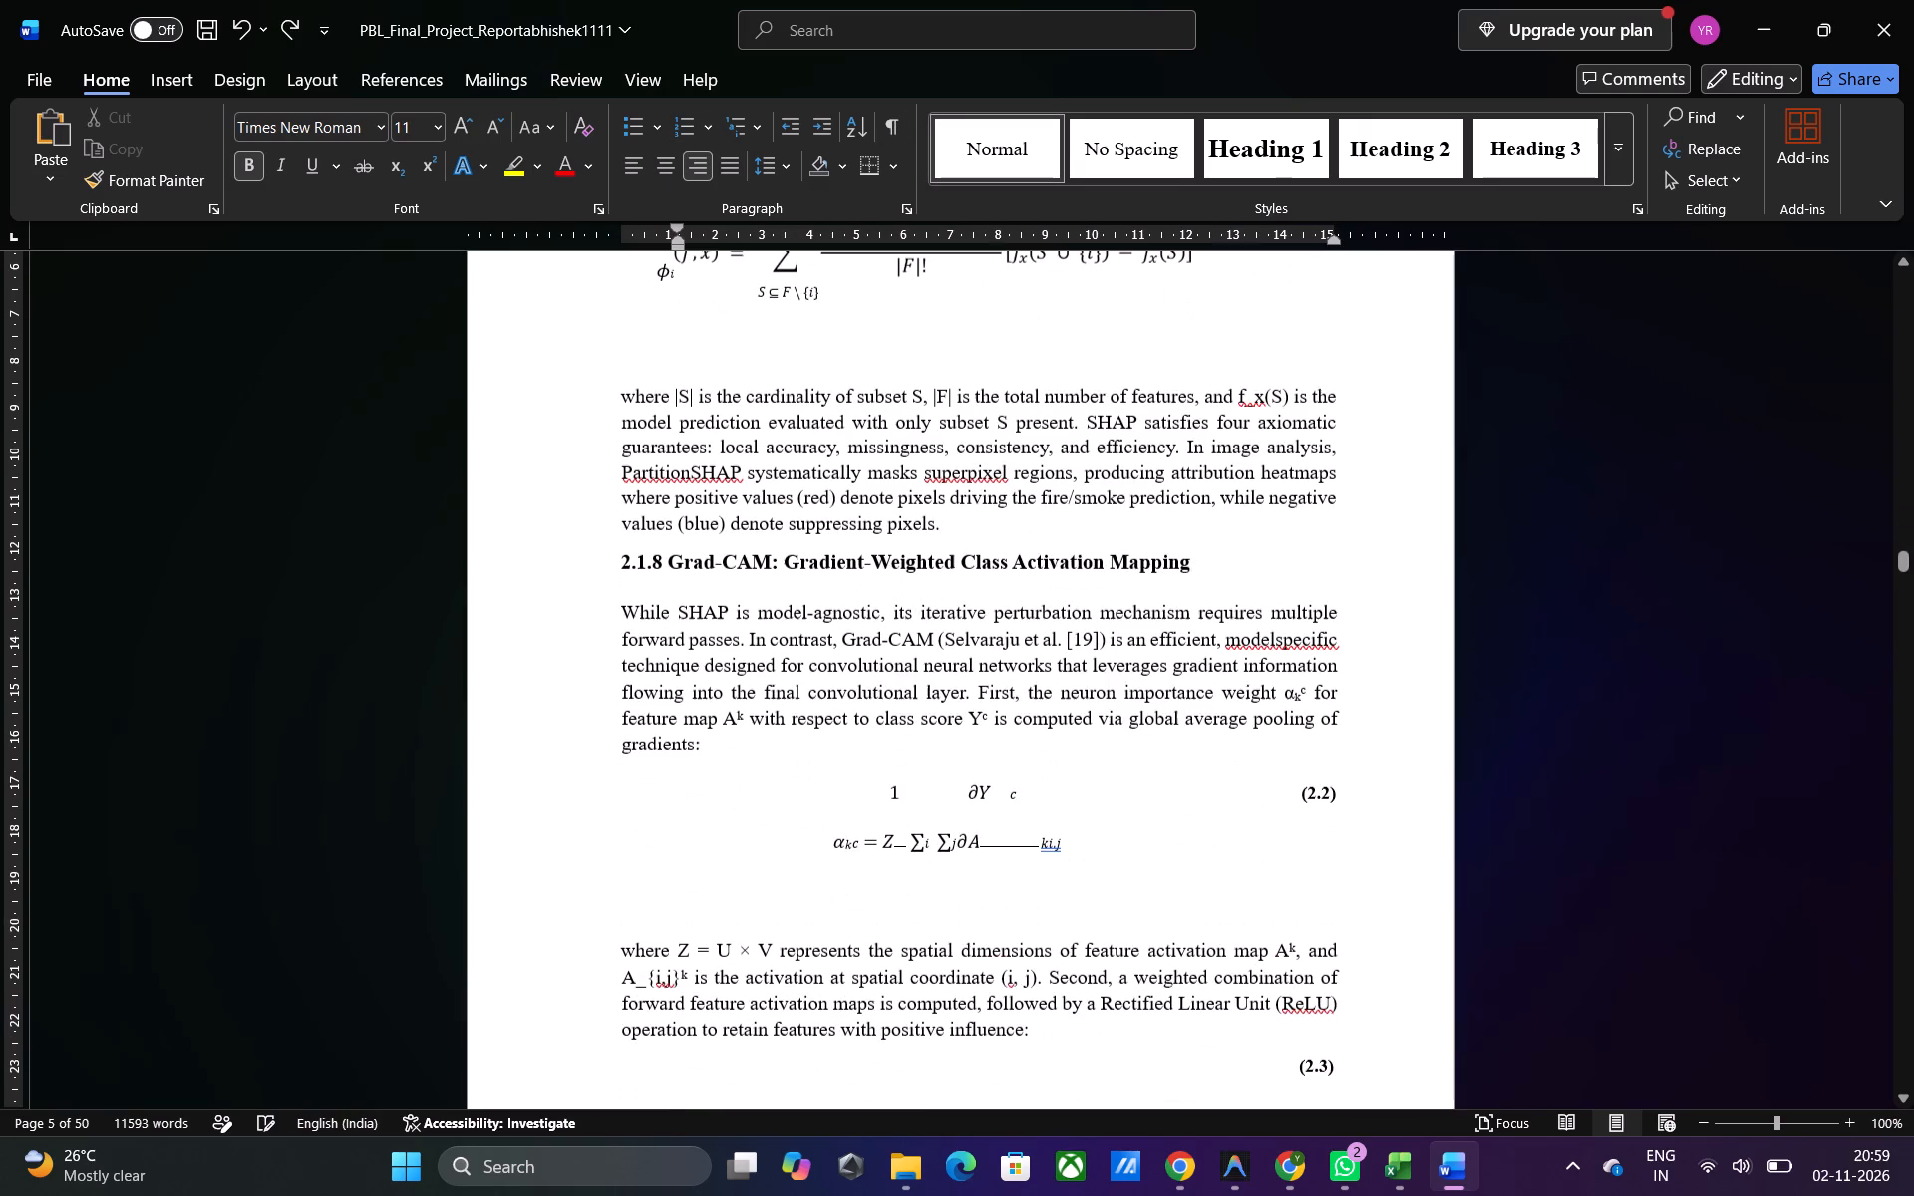
Return to the Abstract and place the insertion point on the blank line between its first and second paragraphs.
{"action": "scroll", "coordinate": [980, 463], "scroll_direction": "up", "scroll_amount": 2}
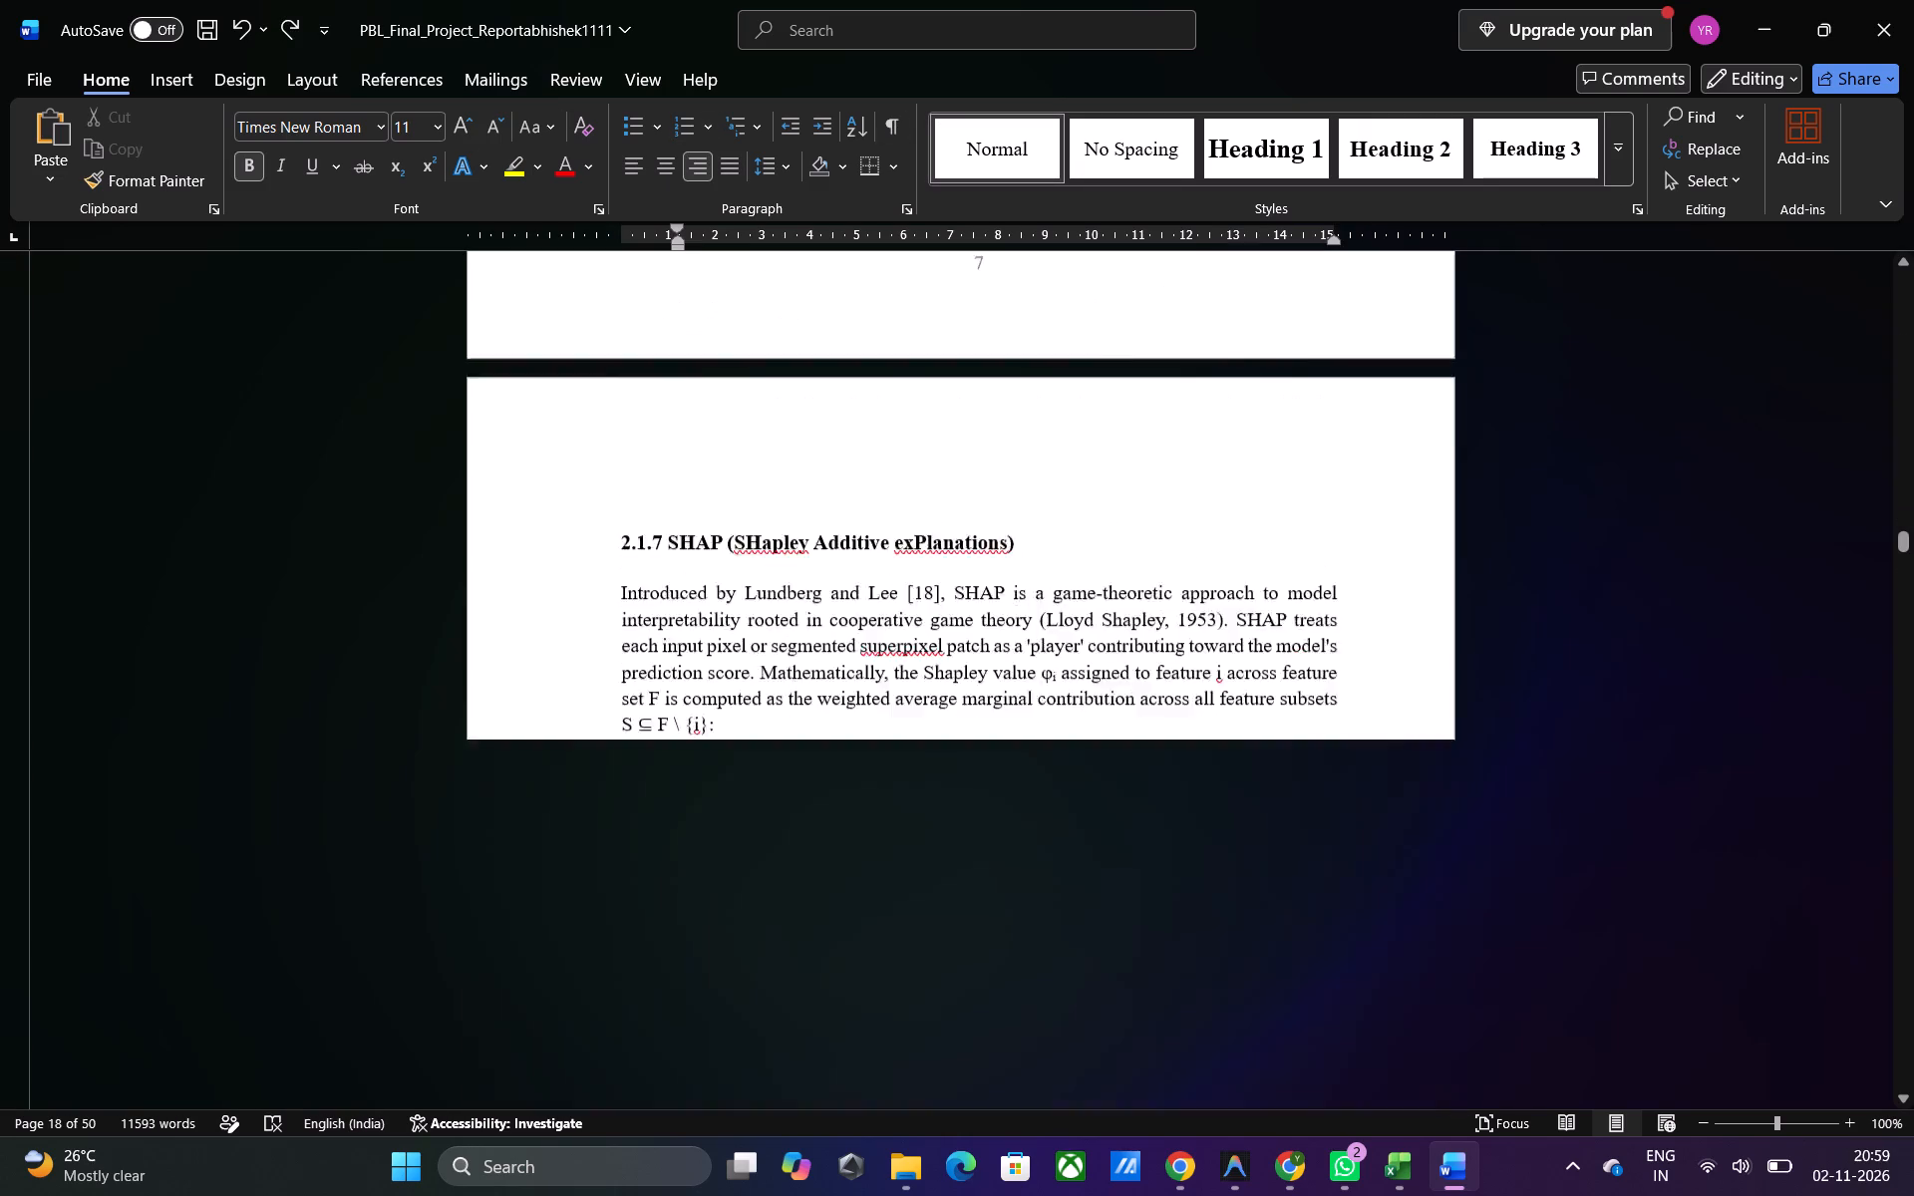
{"action": "scroll", "coordinate": [980, 463], "scroll_direction": "up", "scroll_amount": 8}
{"action": "scroll", "coordinate": [980, 463], "scroll_direction": "down", "scroll_amount": 2}
{"action": "scroll", "coordinate": [980, 463], "scroll_direction": "up", "scroll_amount": 2}
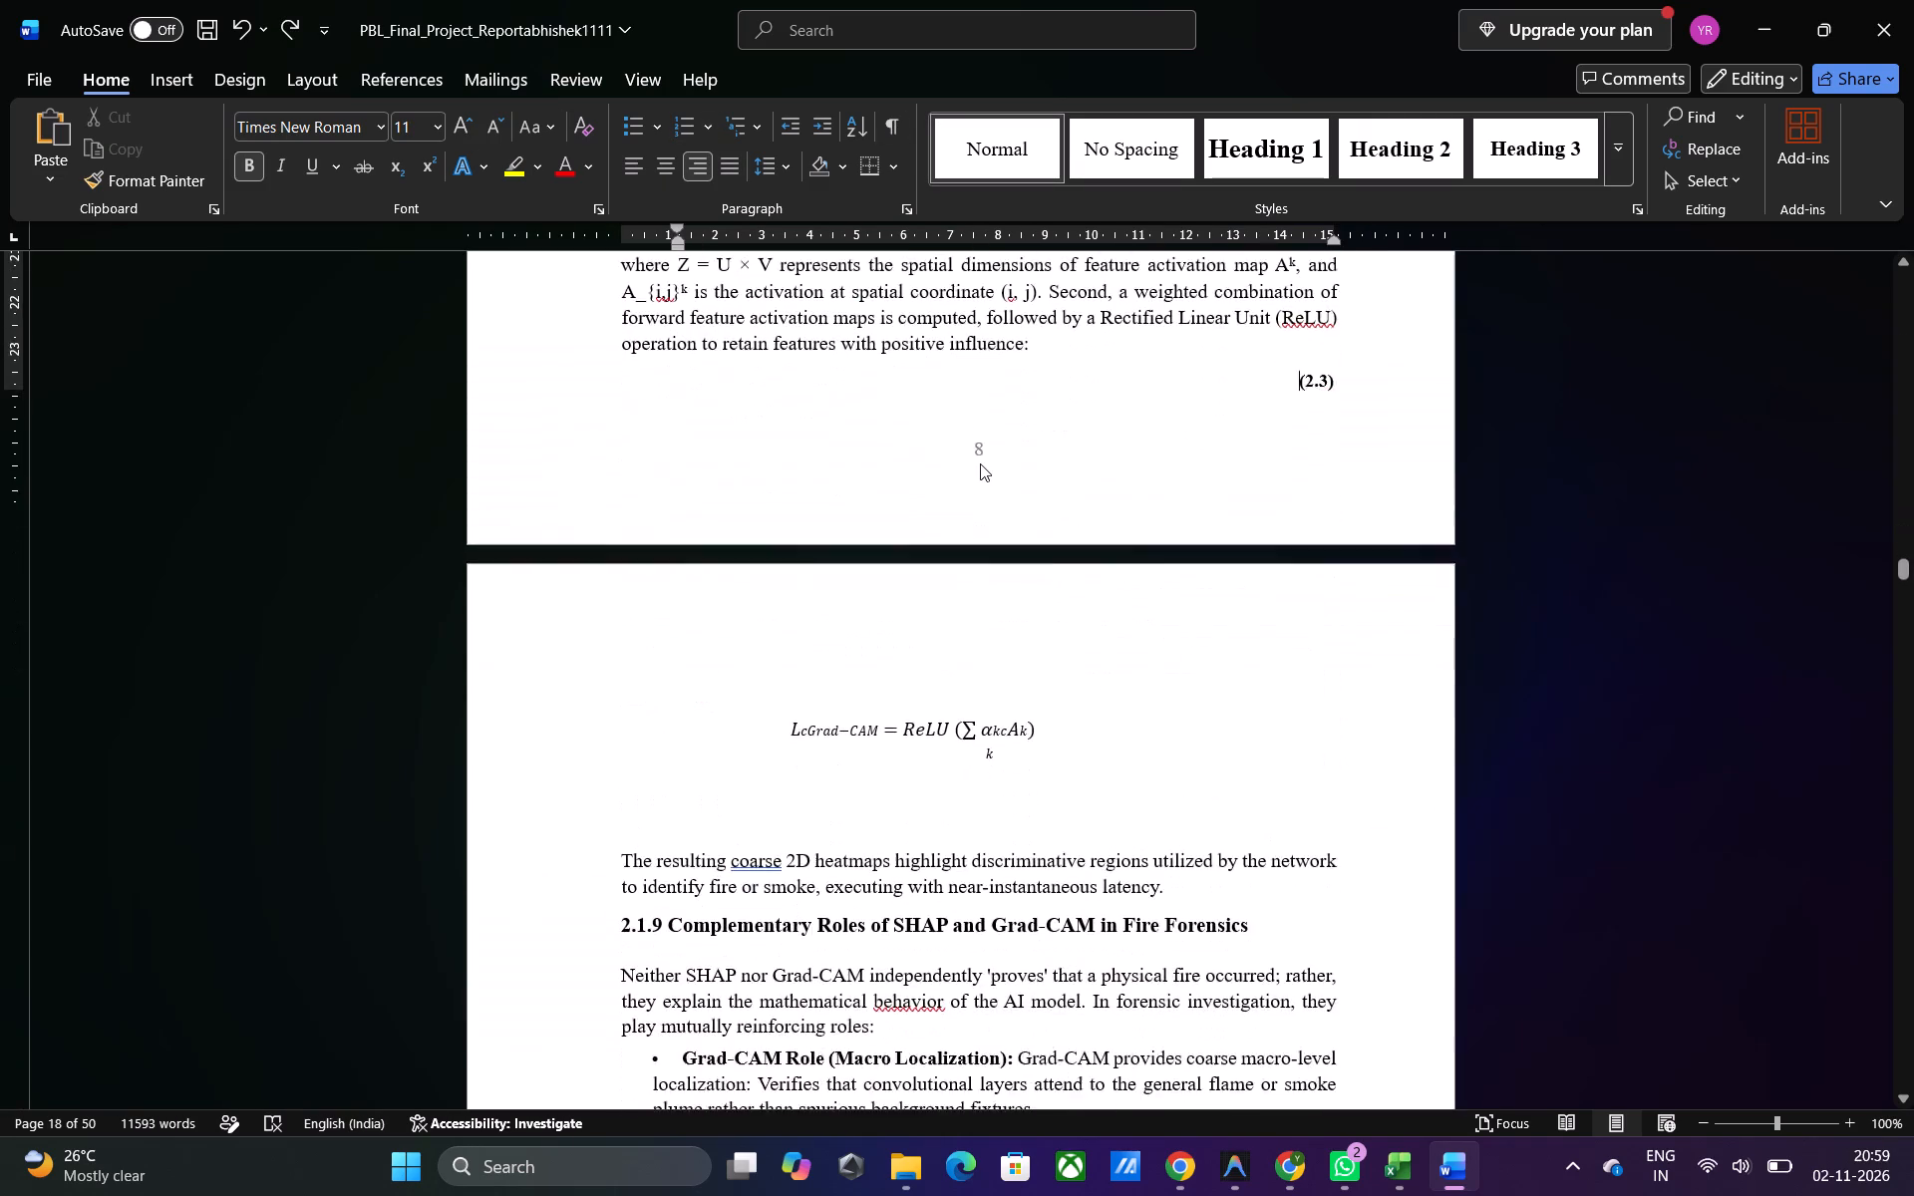
{"action": "scroll", "coordinate": [980, 463], "scroll_direction": "up", "scroll_amount": 9}
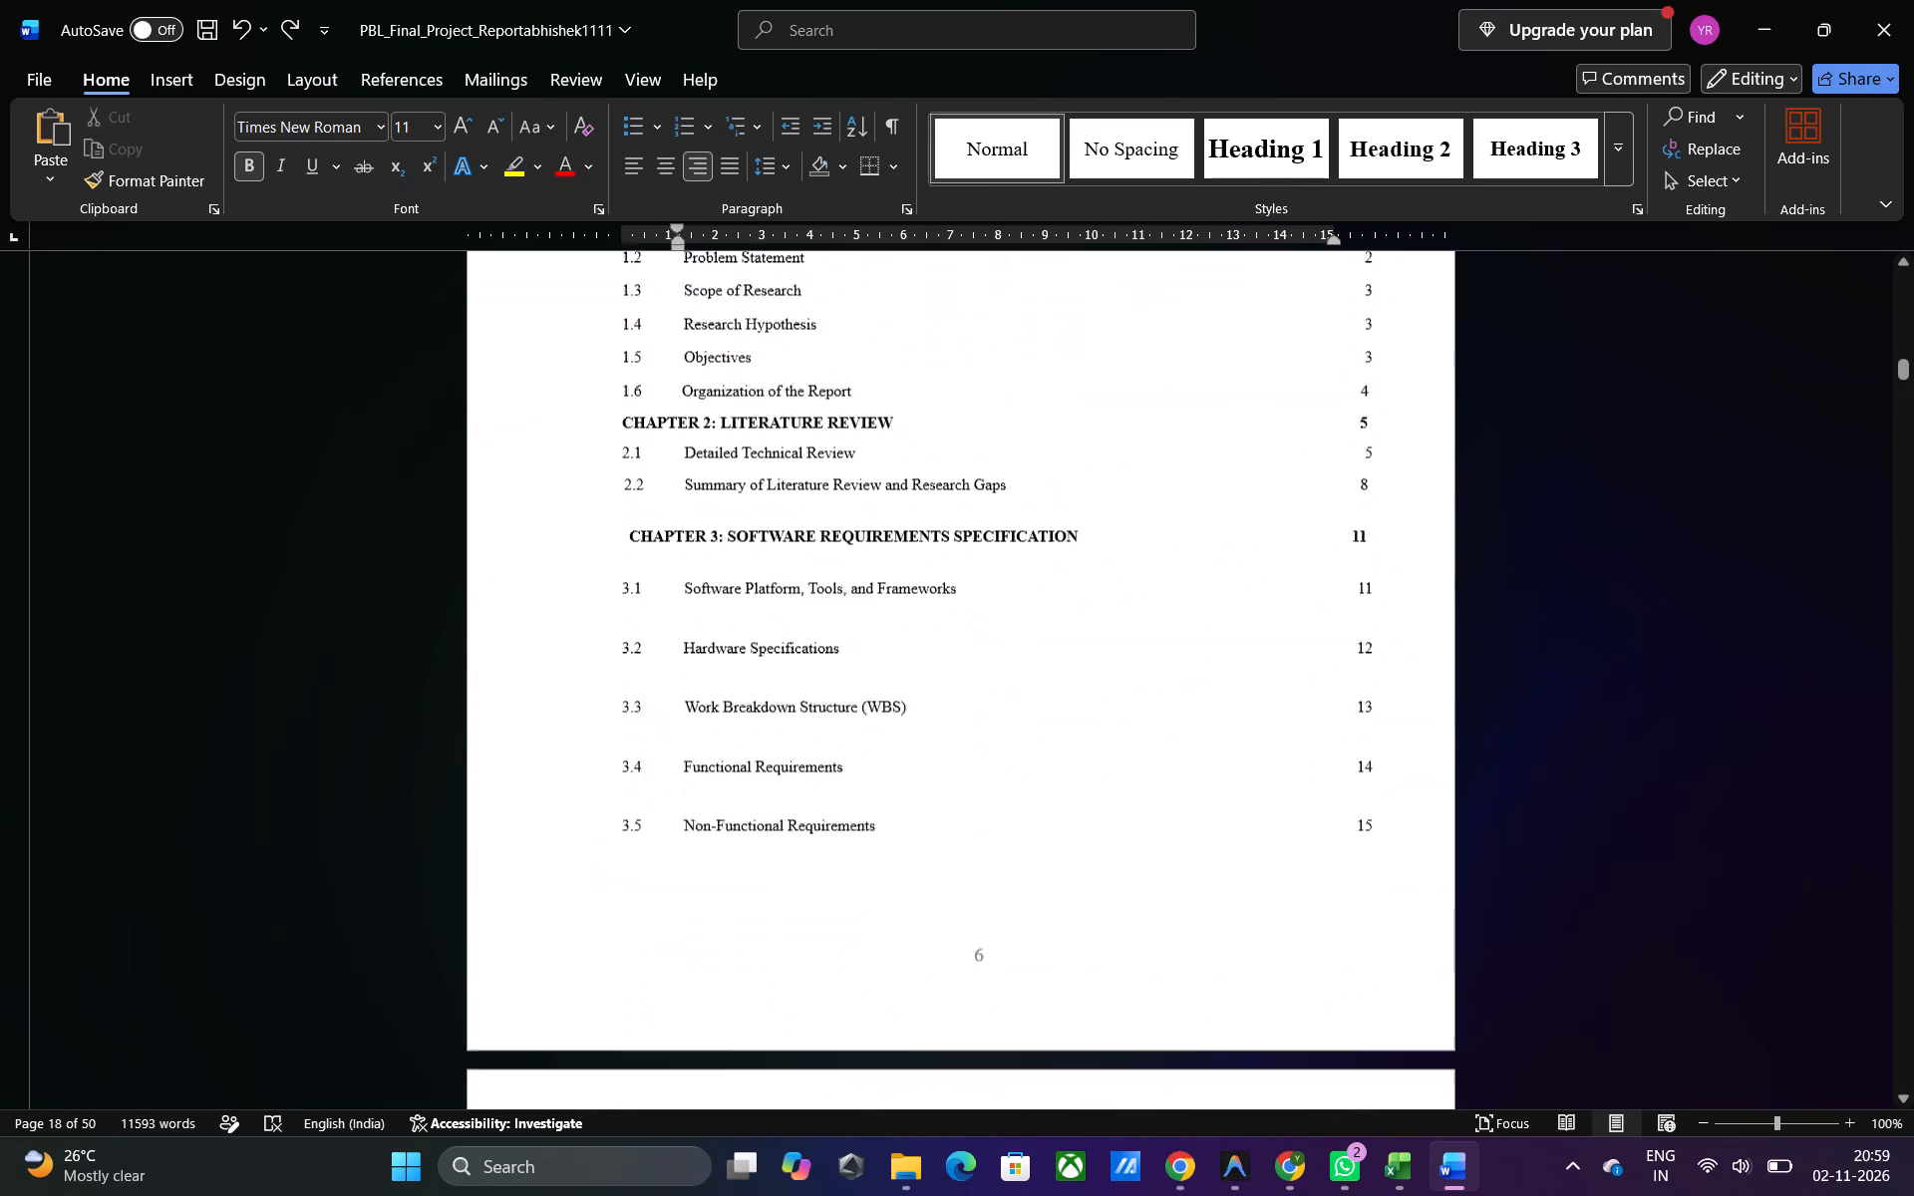
{"action": "scroll", "coordinate": [980, 463], "scroll_direction": "up", "scroll_amount": 4}
{"action": "scroll", "coordinate": [983, 714], "scroll_direction": "down", "scroll_amount": 1}
{"action": "left_click", "coordinate": [1070, 680]}
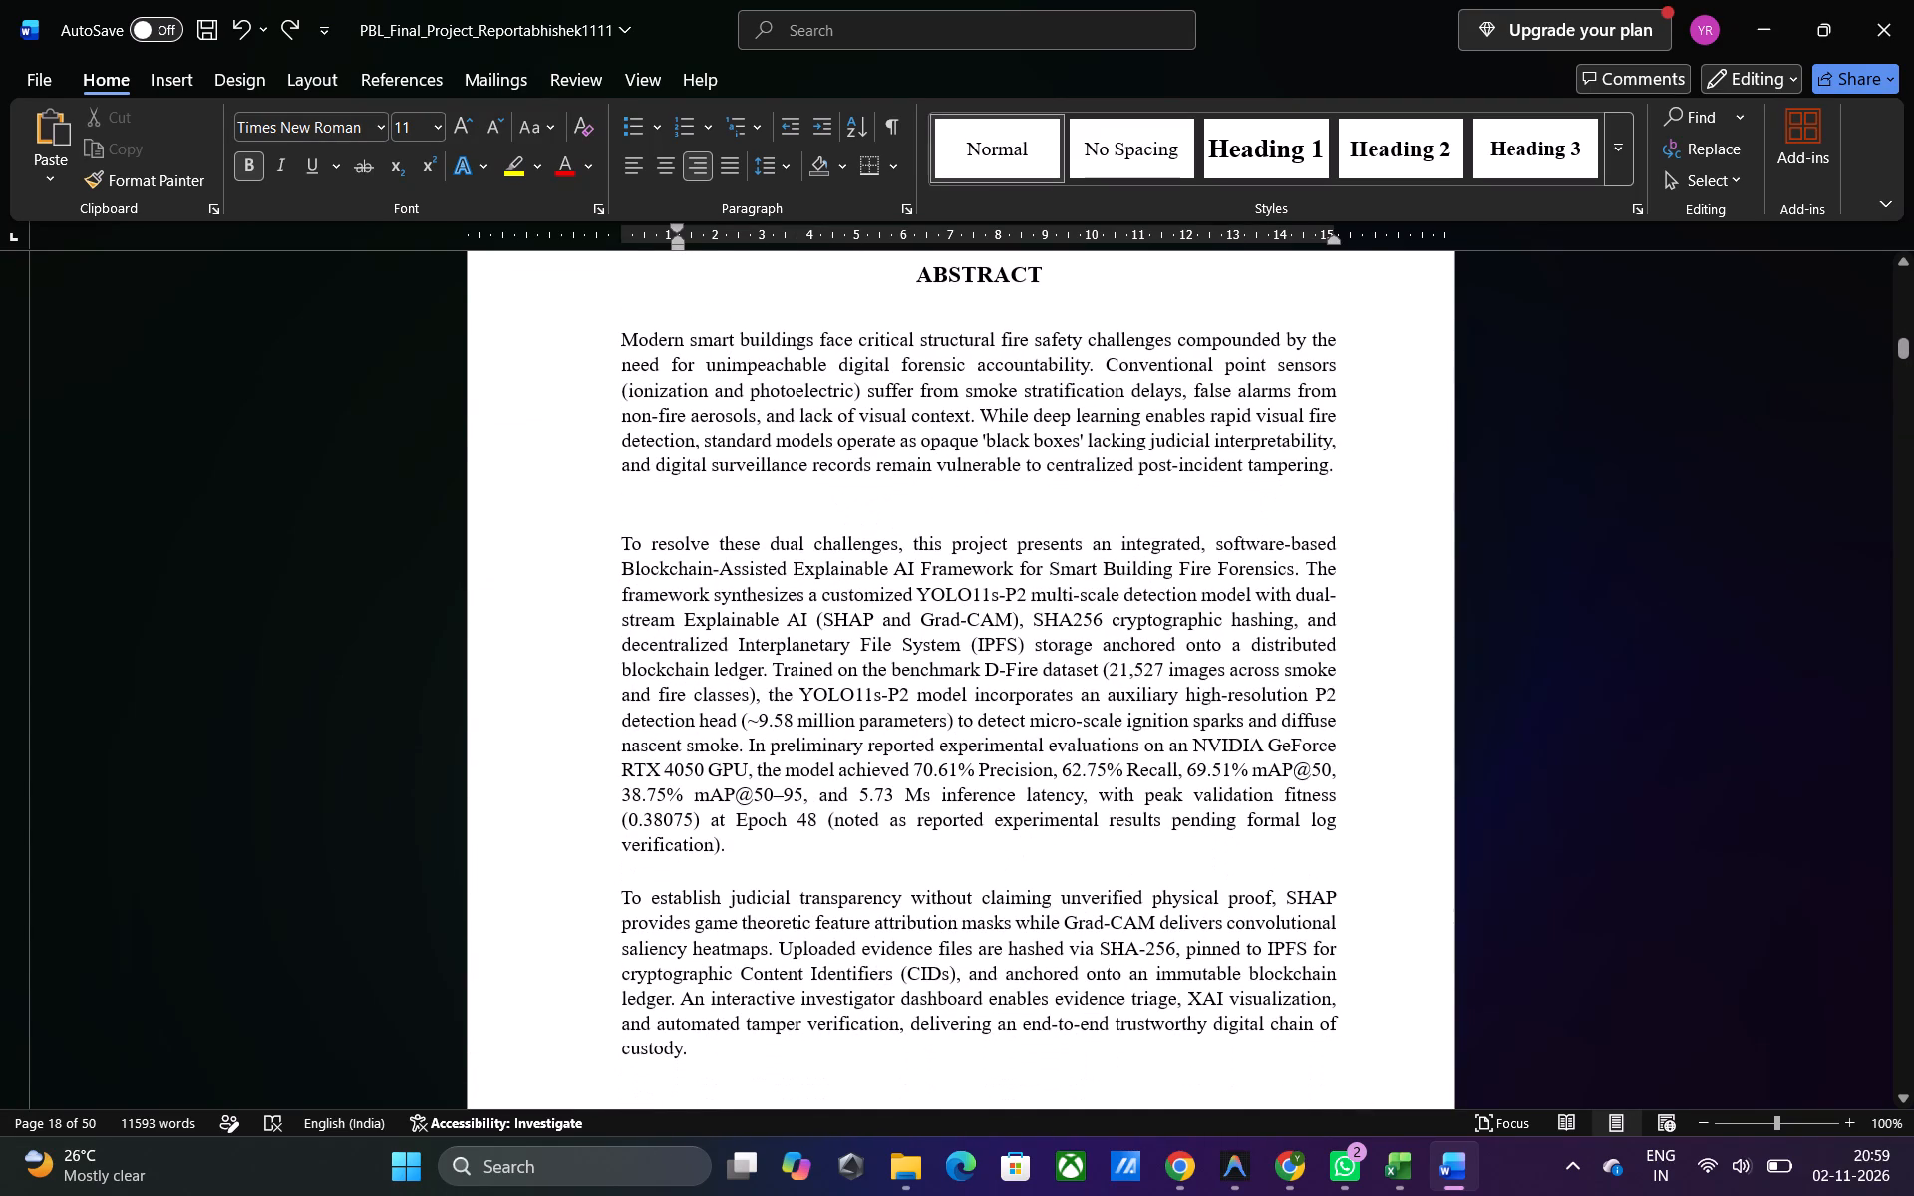
{"action": "left_click", "coordinate": [1350, 677]}
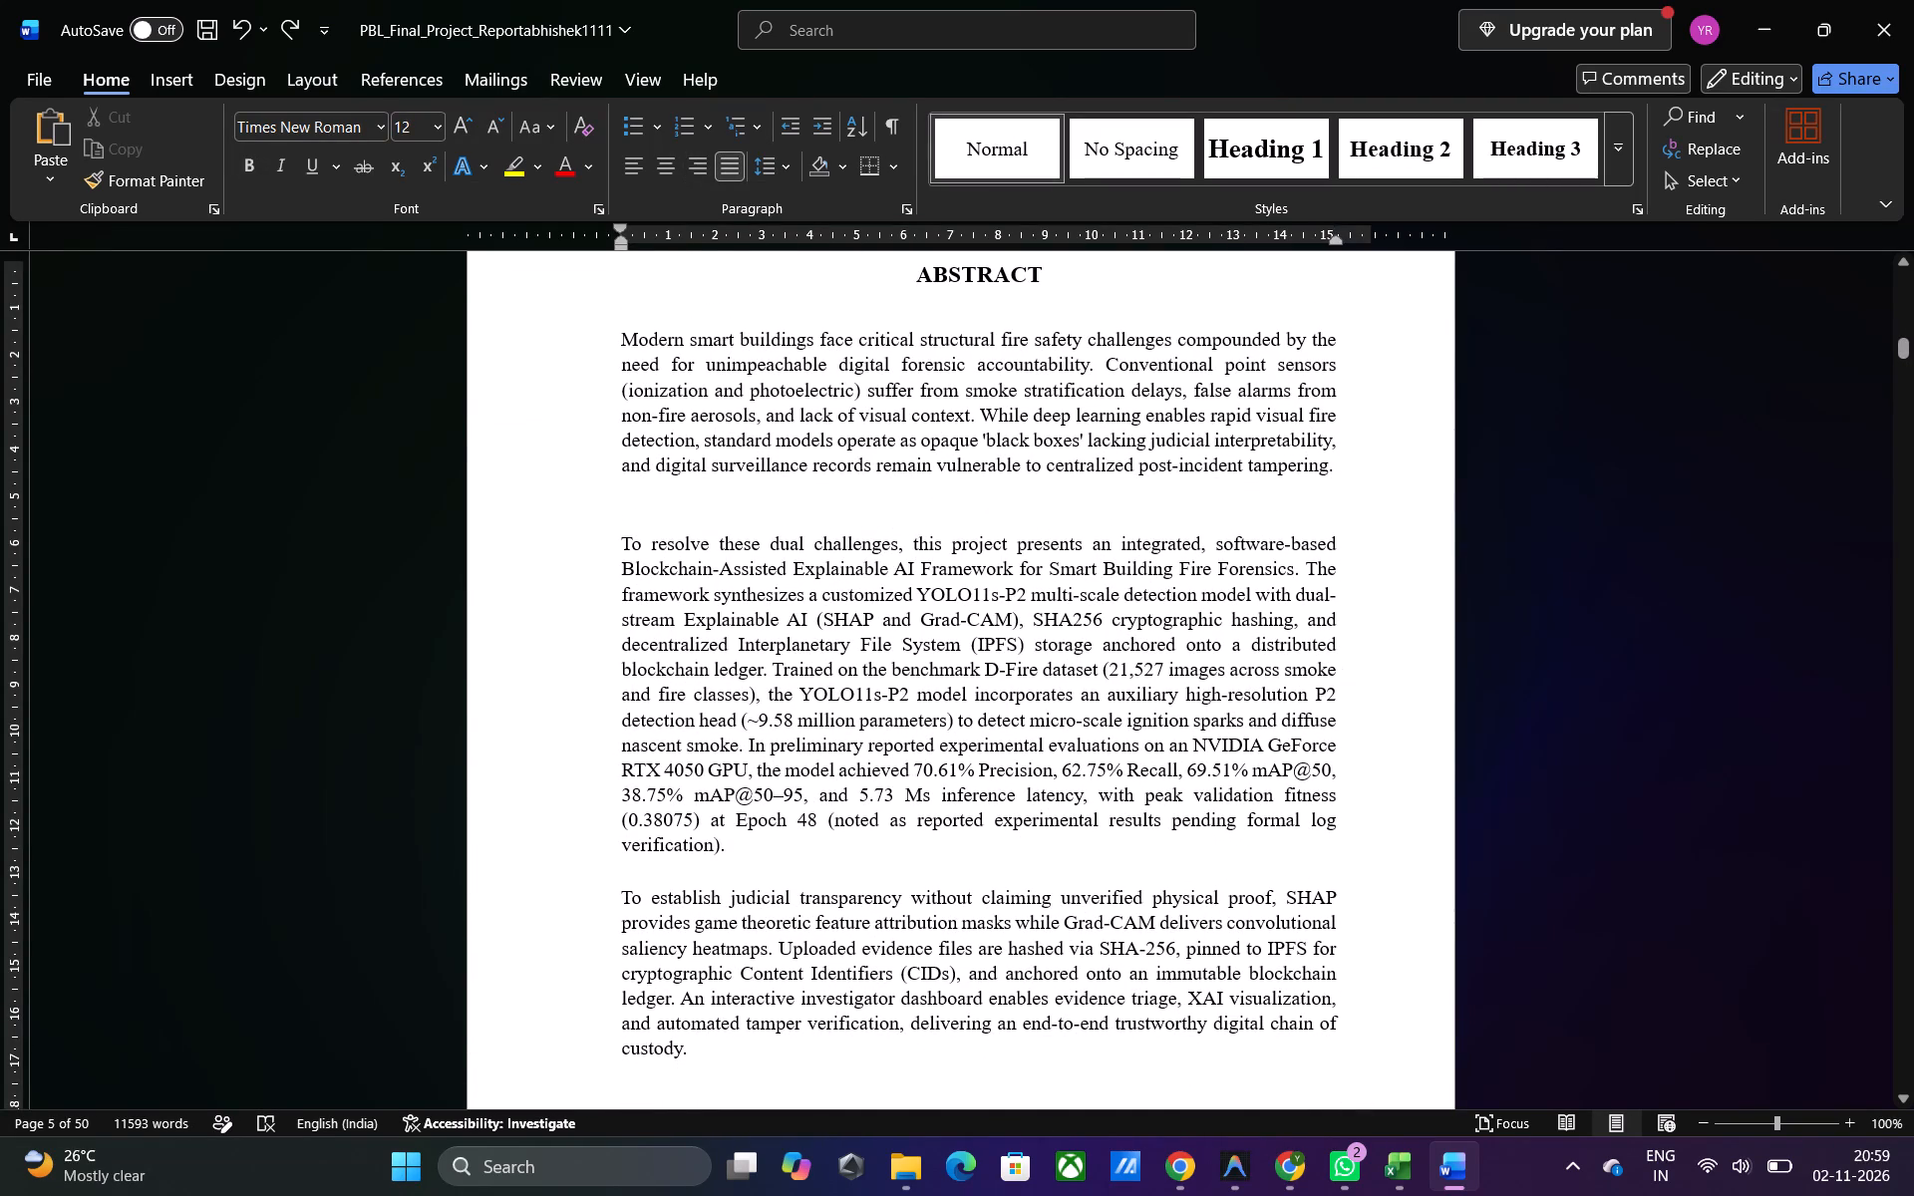
{"action": "left_click", "coordinate": [1338, 582]}
{"action": "left_click", "coordinate": [1338, 519]}
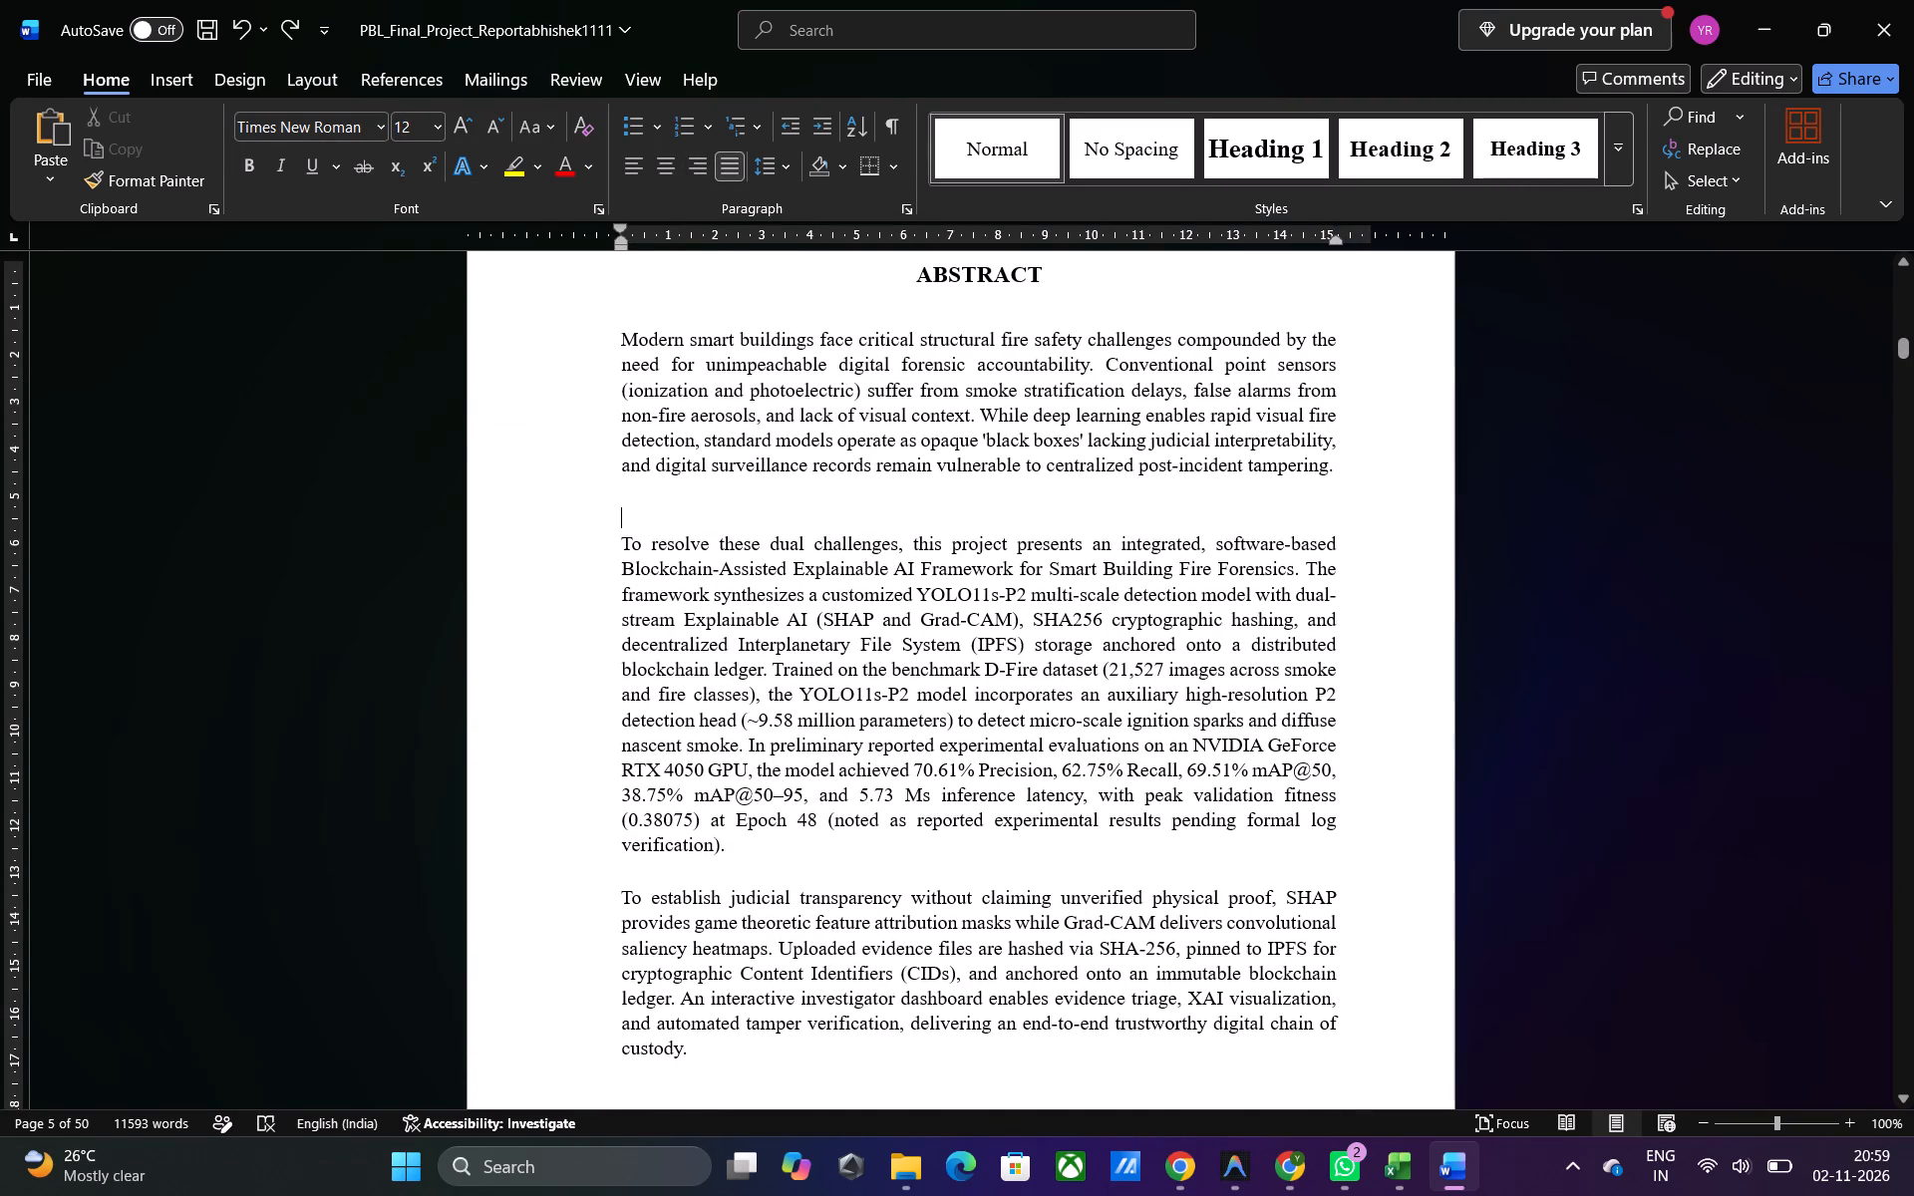
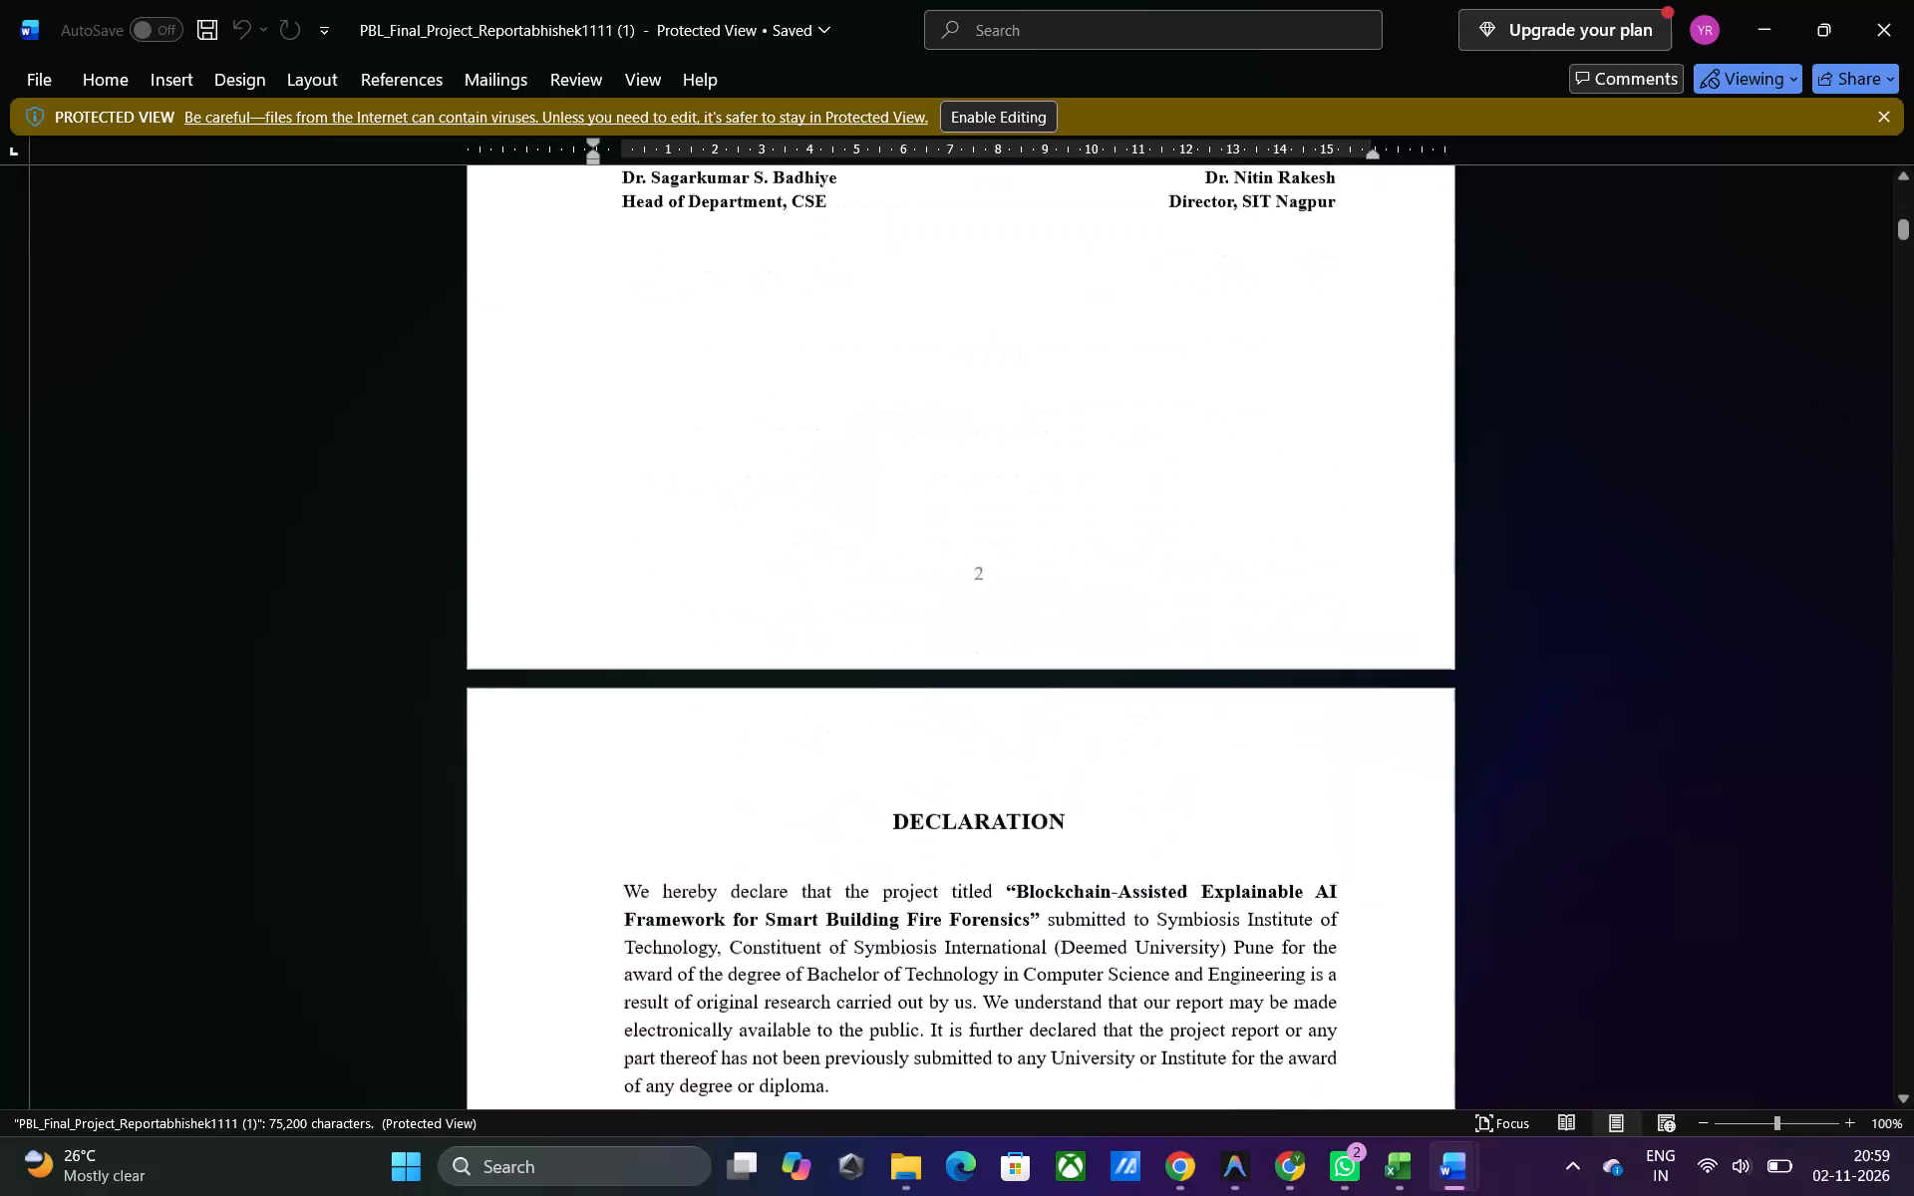
Enable editing in the protected "(1)" copy of the report and examine its front matter and Abstract page.
{"action": "scroll", "coordinate": [841, 641], "scroll_direction": "down", "scroll_amount": 1}
{"action": "scroll", "coordinate": [841, 641], "scroll_direction": "up", "scroll_amount": 1}
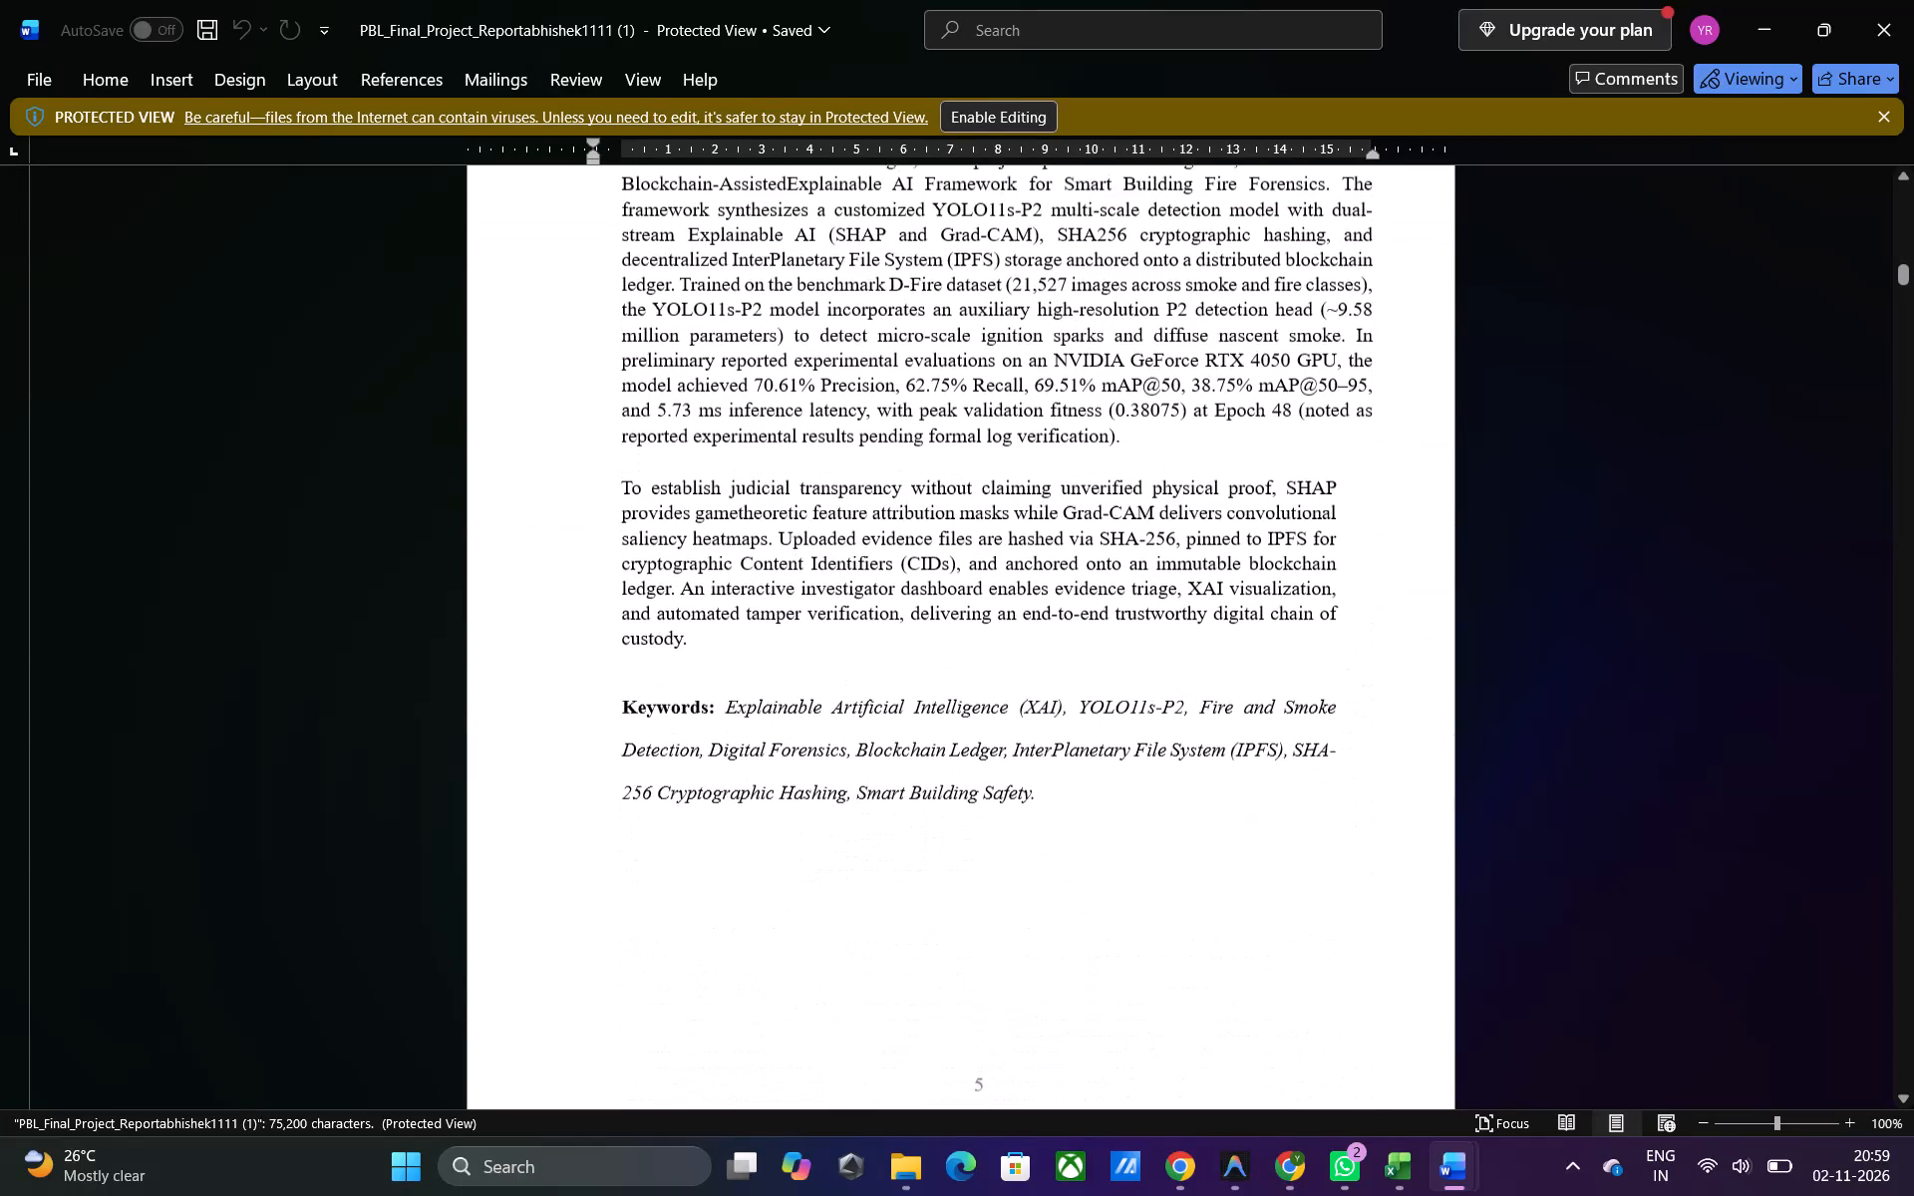
{"action": "scroll", "coordinate": [841, 641], "scroll_direction": "up", "scroll_amount": 1}
{"action": "left_click", "coordinate": [987, 114]}
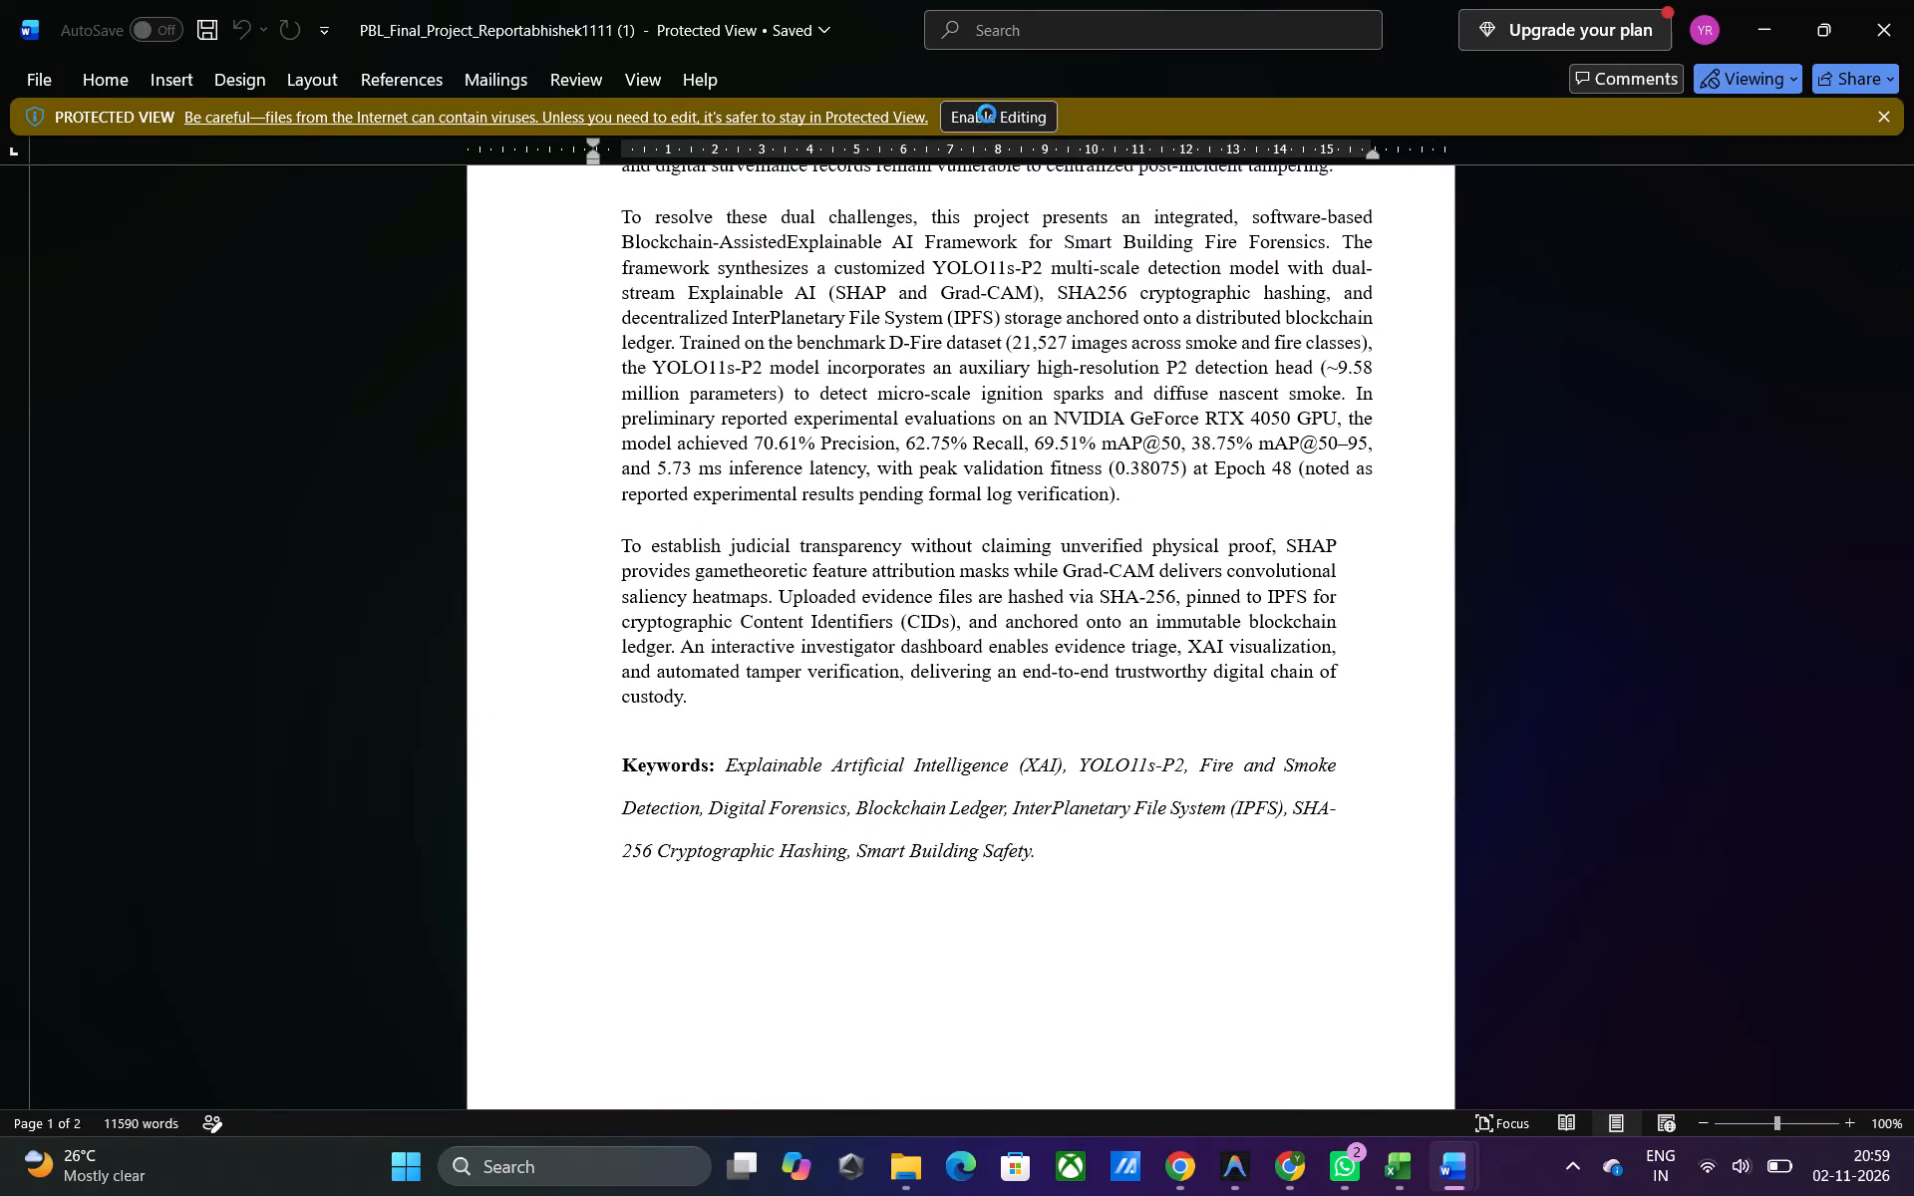
{"action": "scroll", "coordinate": [1128, 558], "scroll_direction": "down", "scroll_amount": 5}
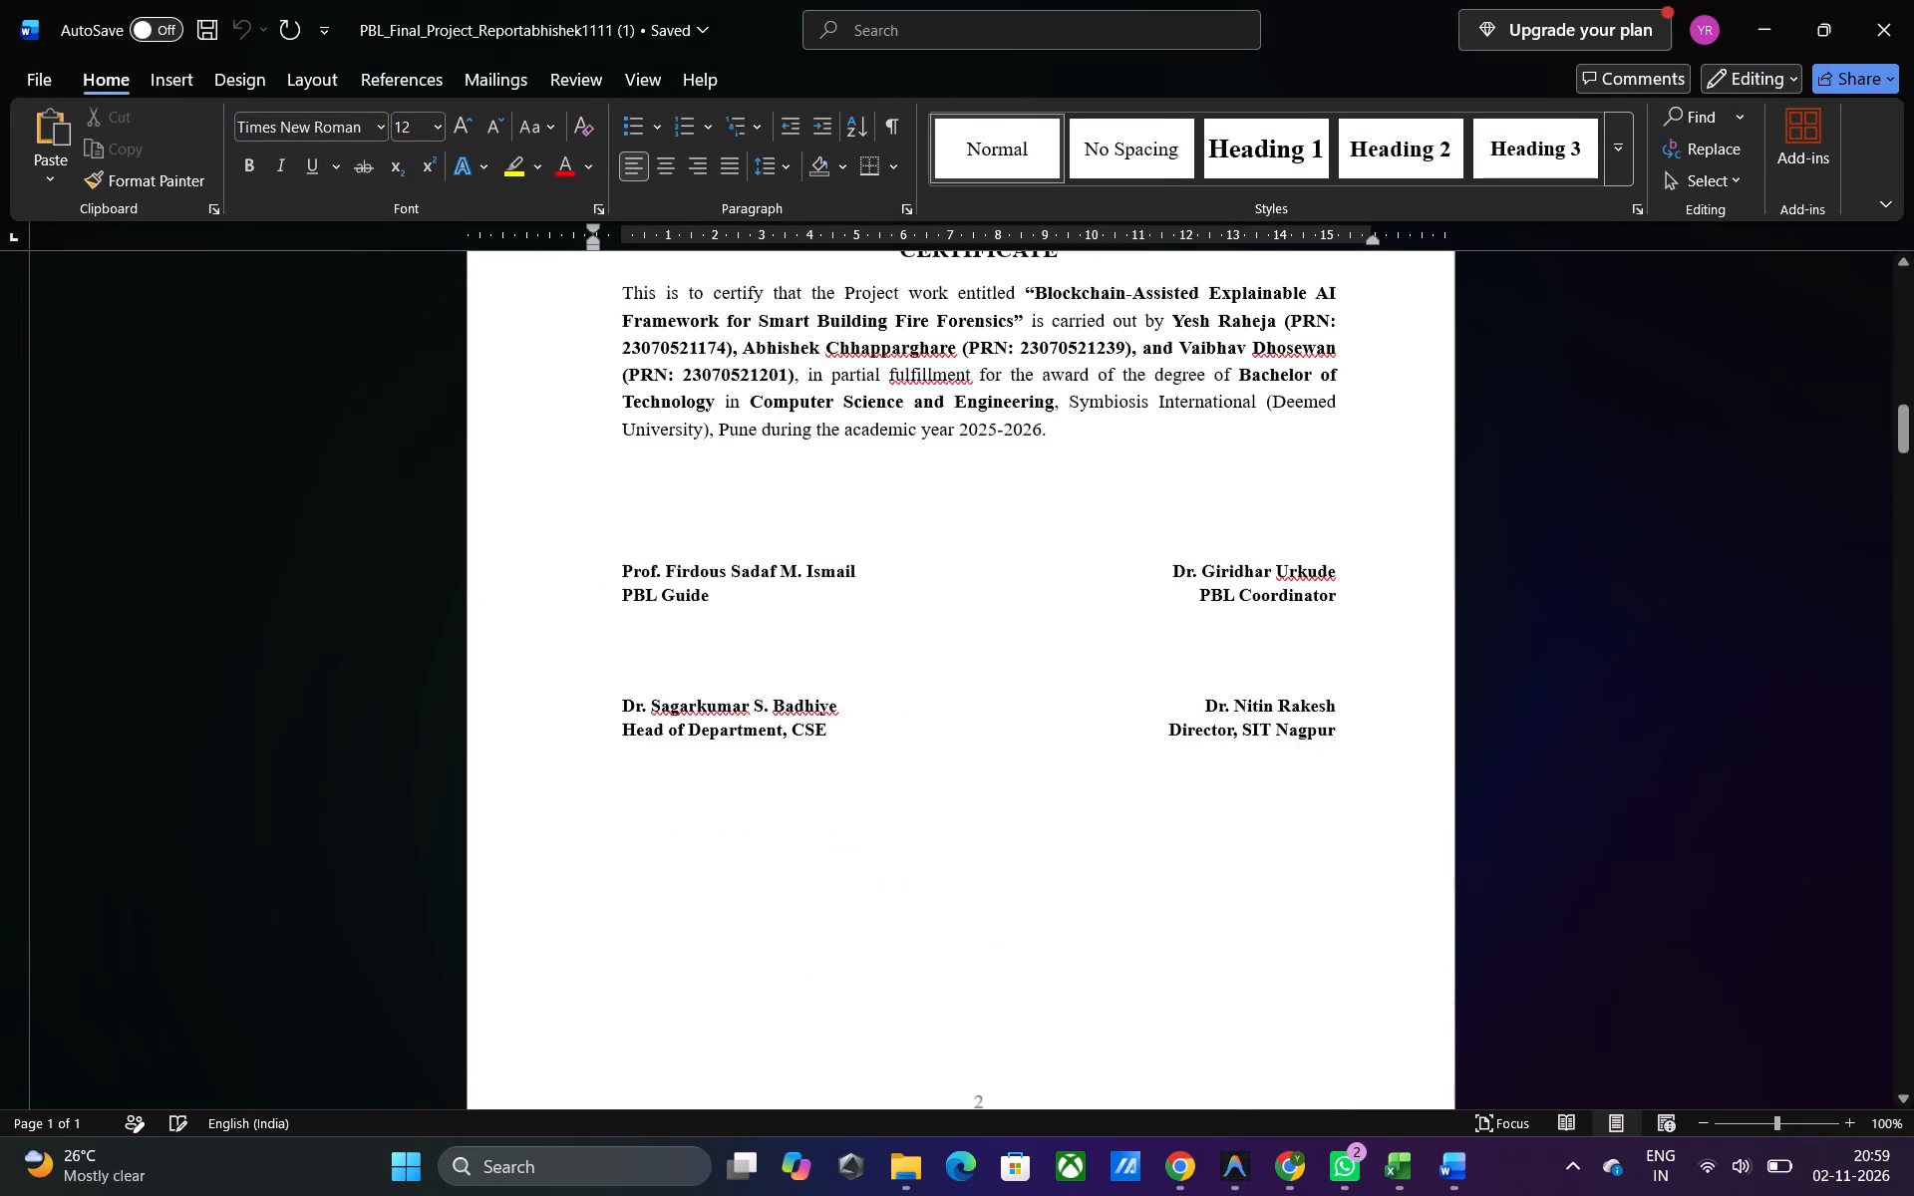
{"action": "scroll", "coordinate": [1128, 558], "scroll_direction": "down", "scroll_amount": 1}
{"action": "scroll", "coordinate": [1128, 558], "scroll_direction": "up", "scroll_amount": 1}
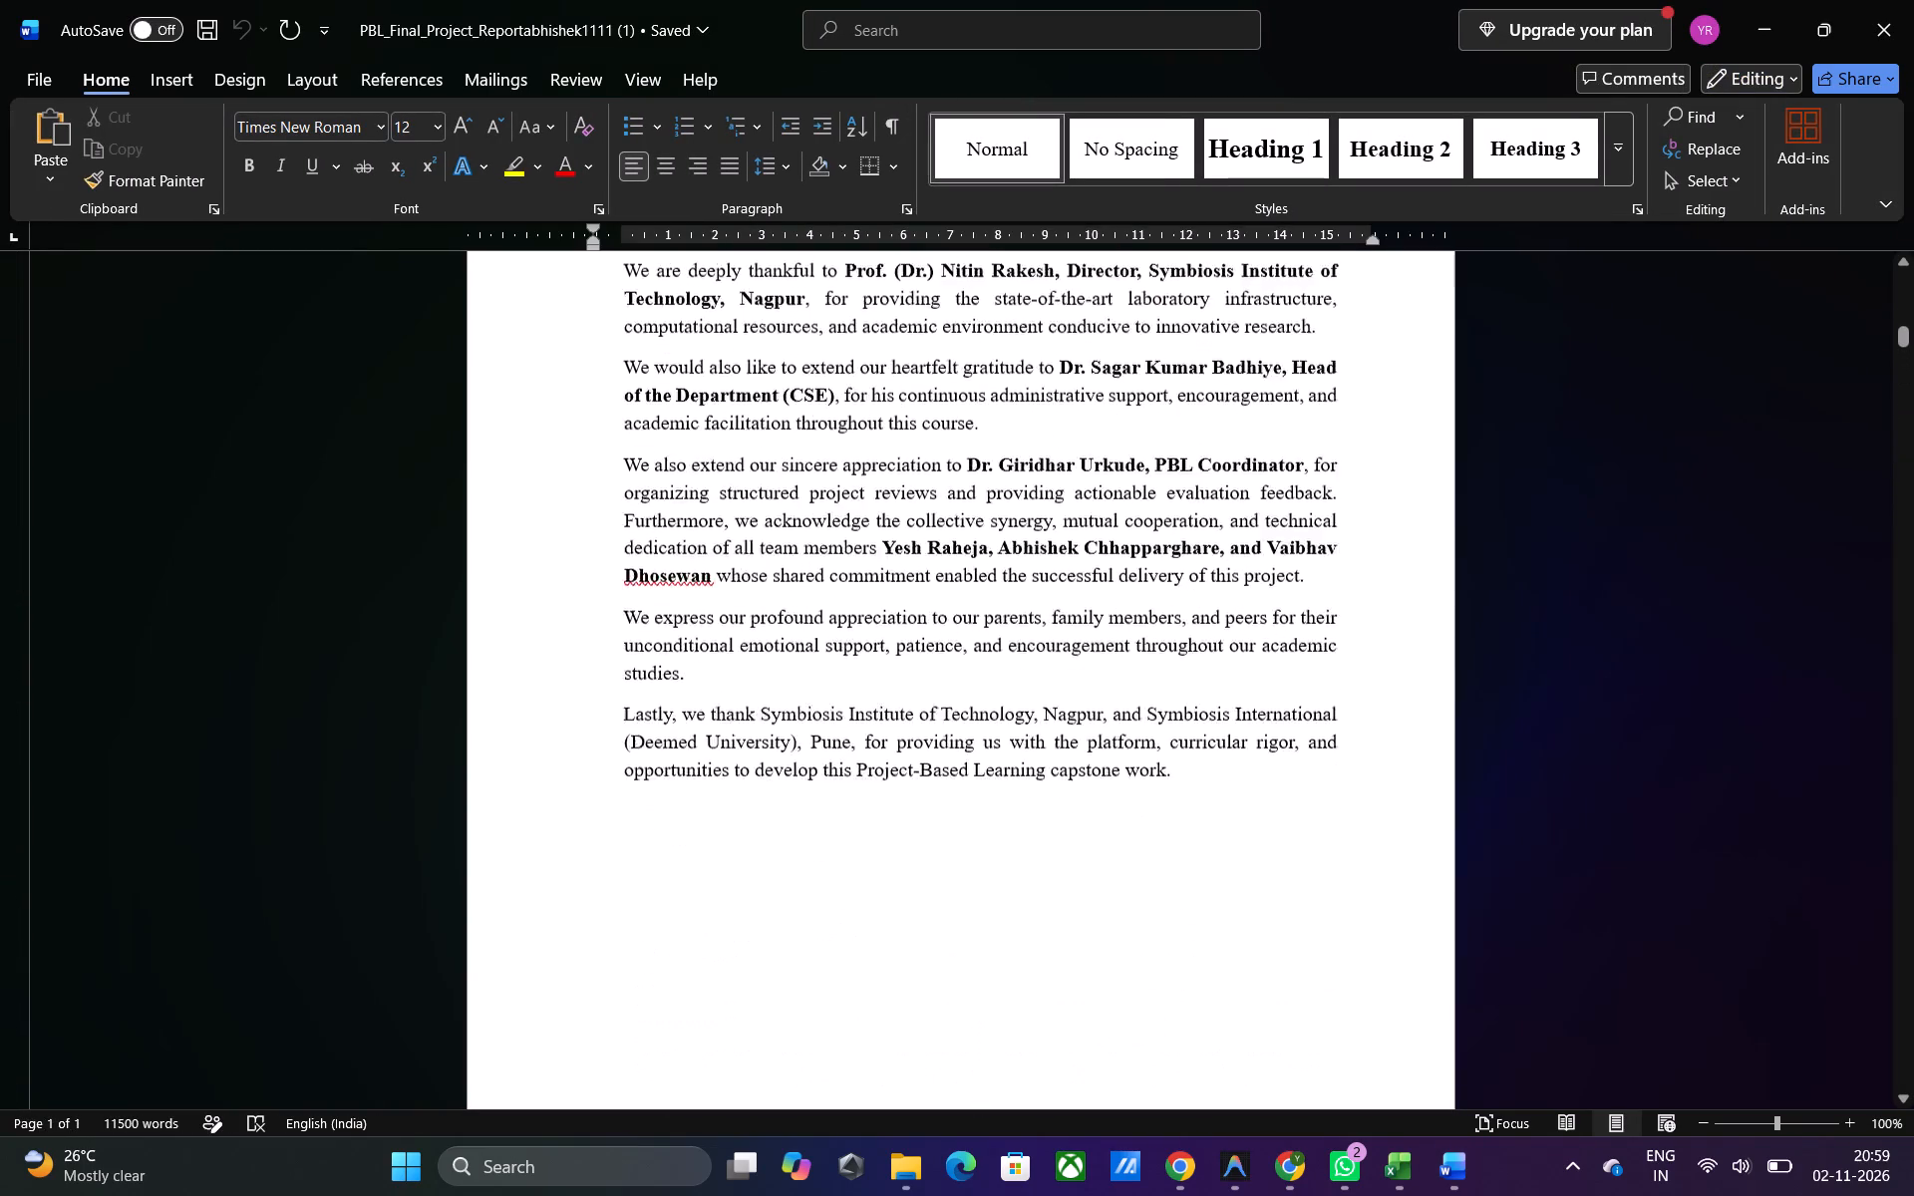
{"action": "scroll", "coordinate": [1128, 558], "scroll_direction": "up", "scroll_amount": 1}
{"action": "scroll", "coordinate": [1128, 558], "scroll_direction": "down", "scroll_amount": 4}
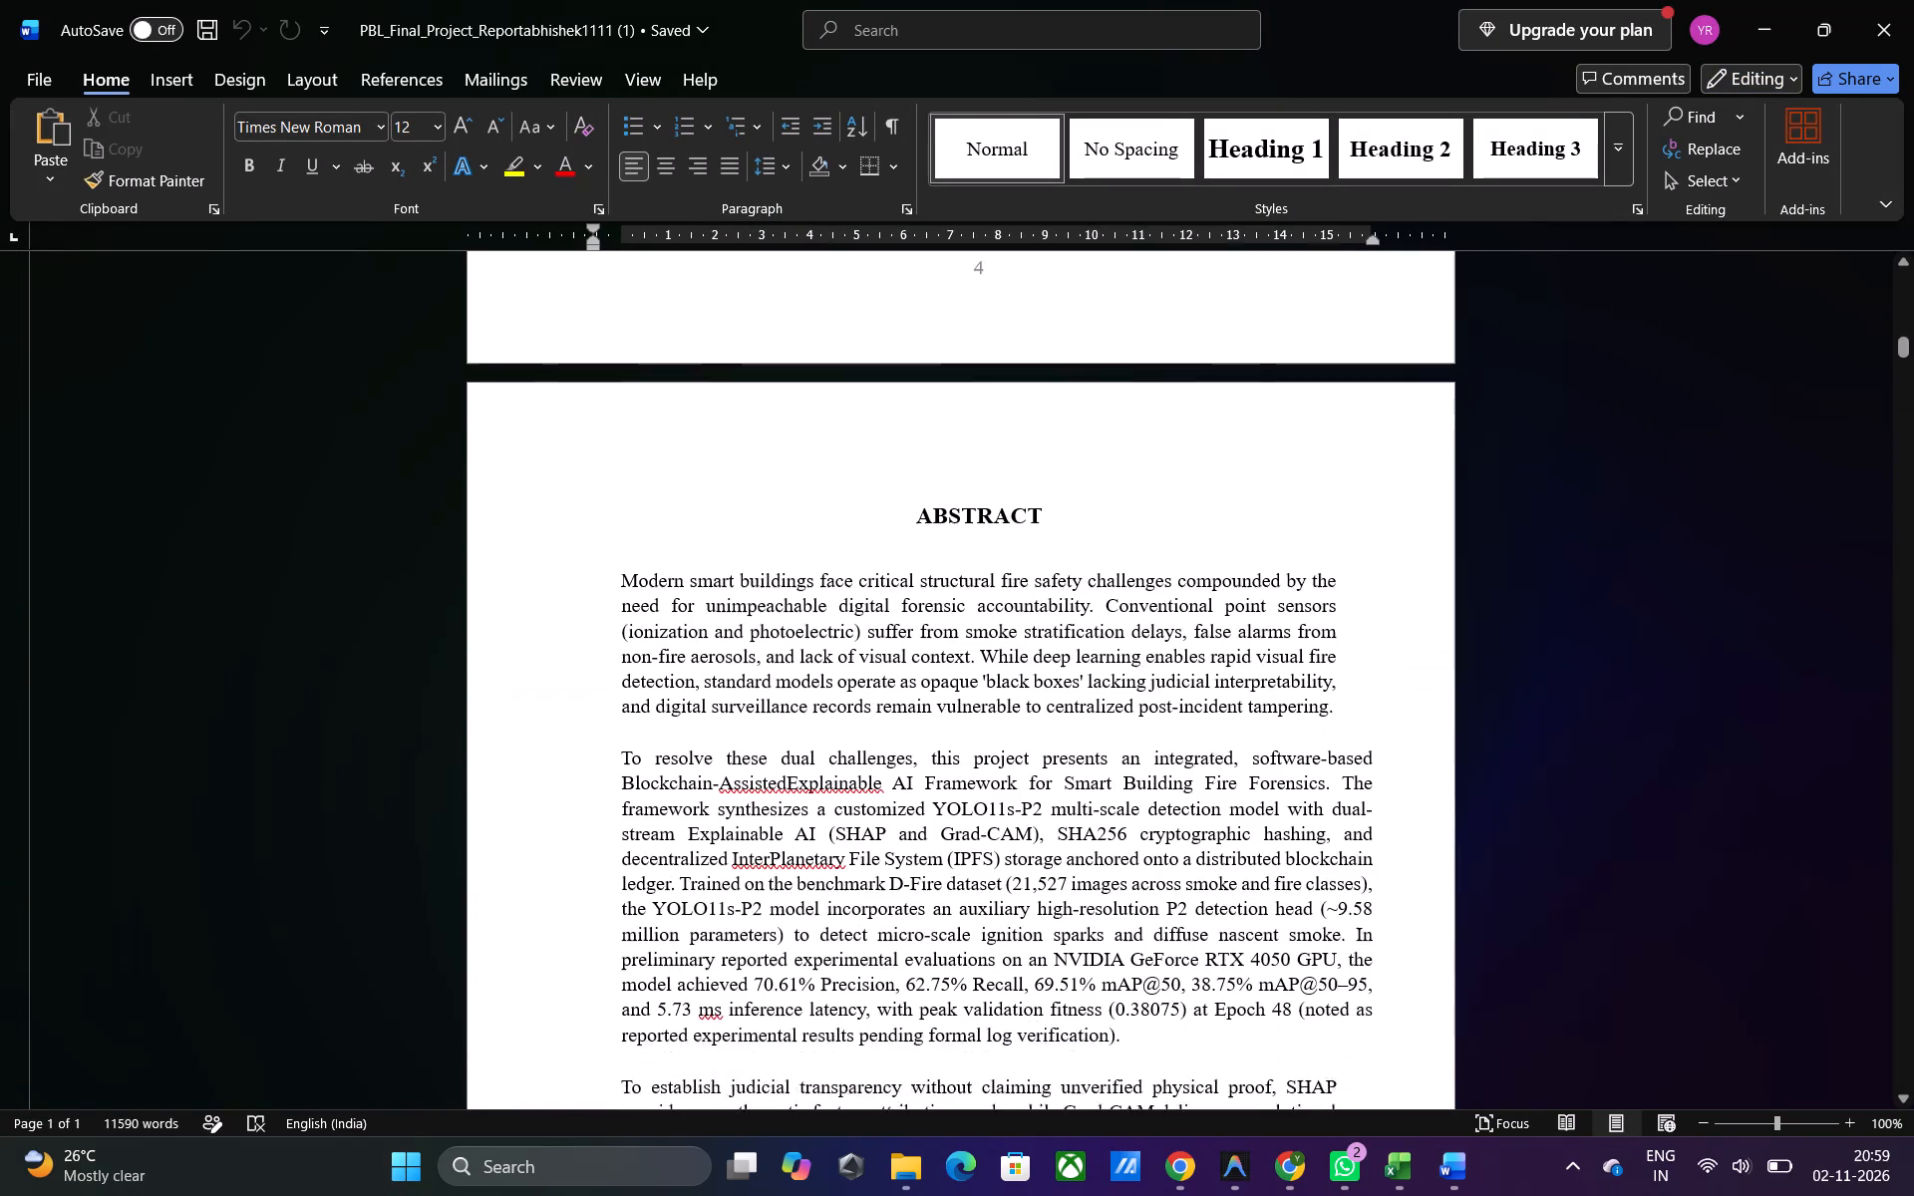
{"action": "scroll", "coordinate": [1128, 558], "scroll_direction": "down", "scroll_amount": 3}
Leave the "(1)" copy and return to the Abstract in the working report.
{"action": "left_click", "coordinate": [1836, 0]}
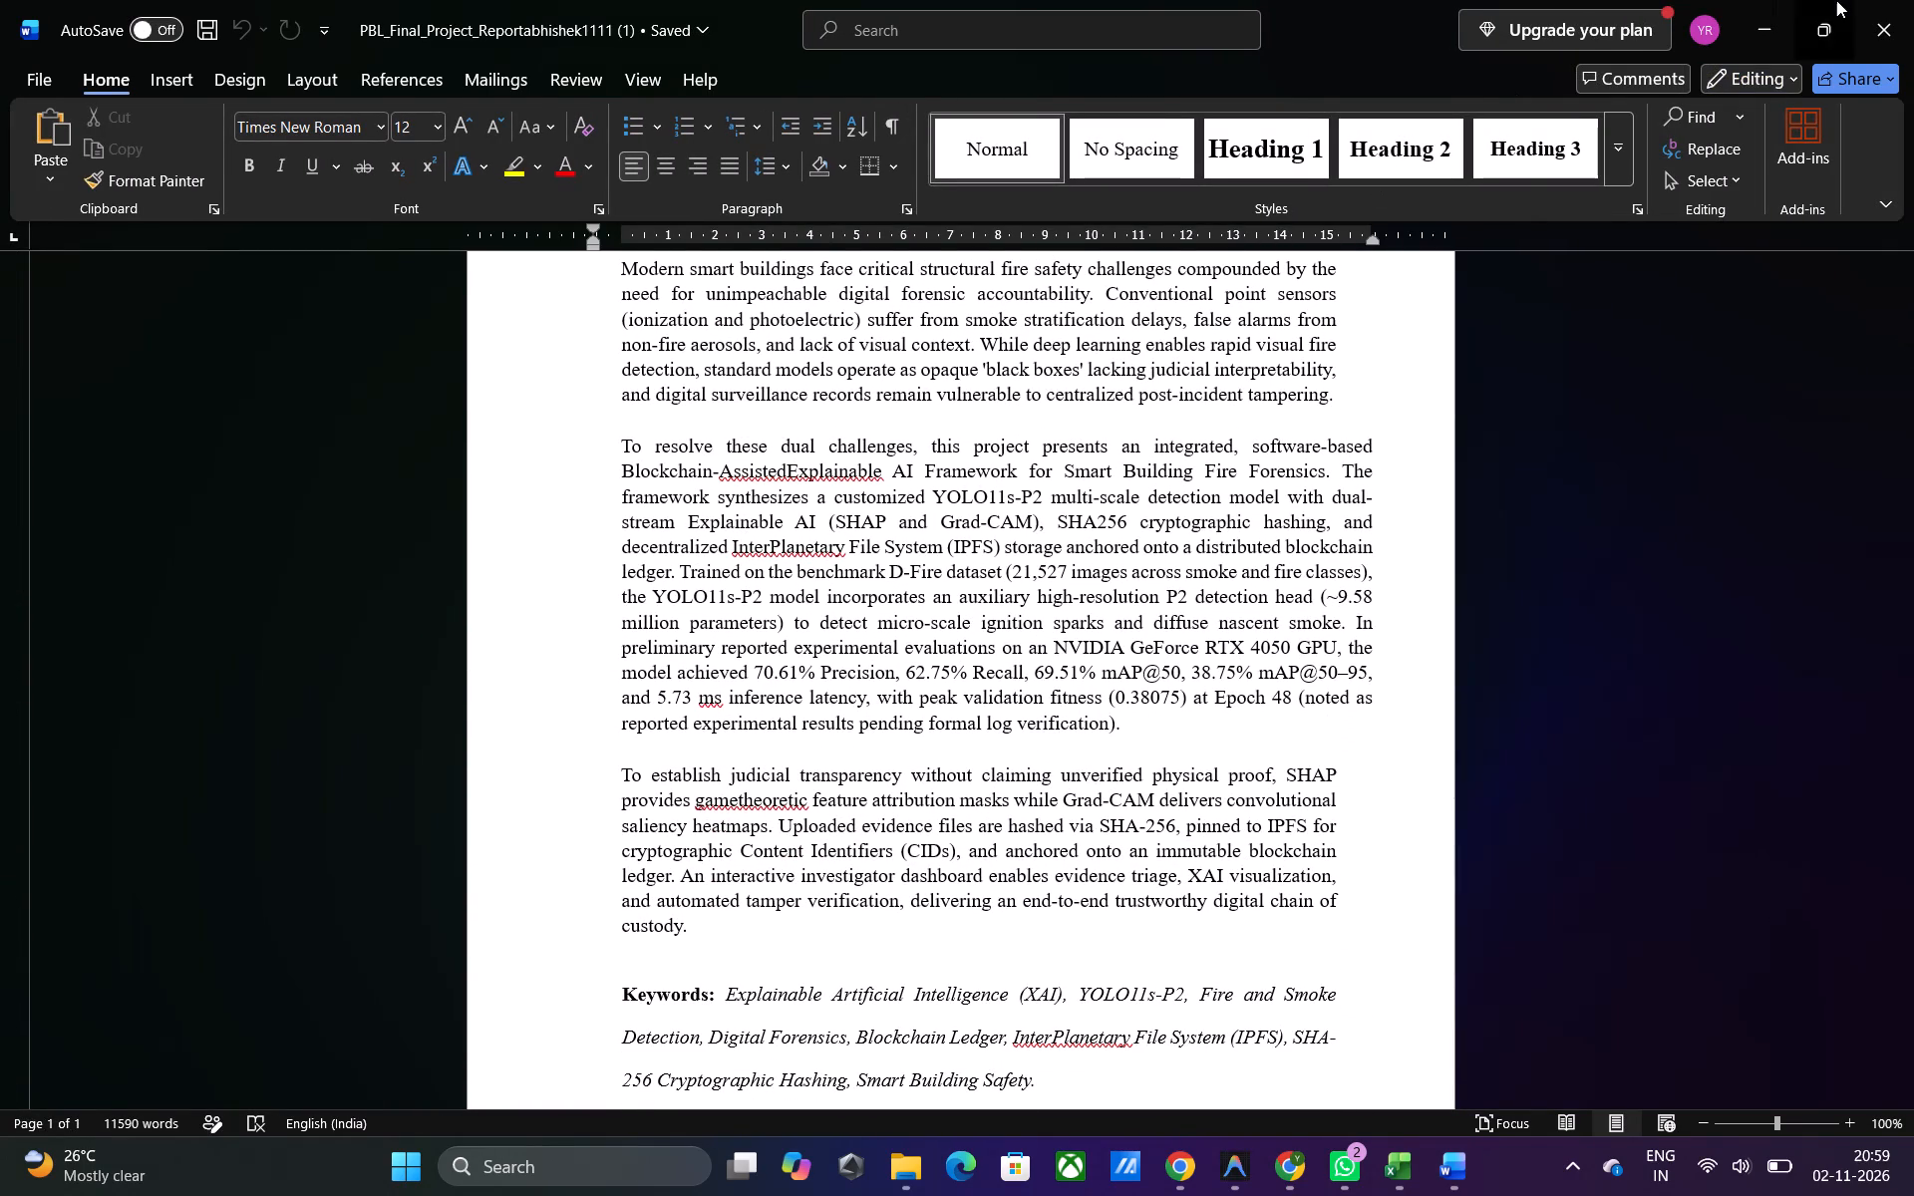
{"action": "left_click", "coordinate": [1603, 253]}
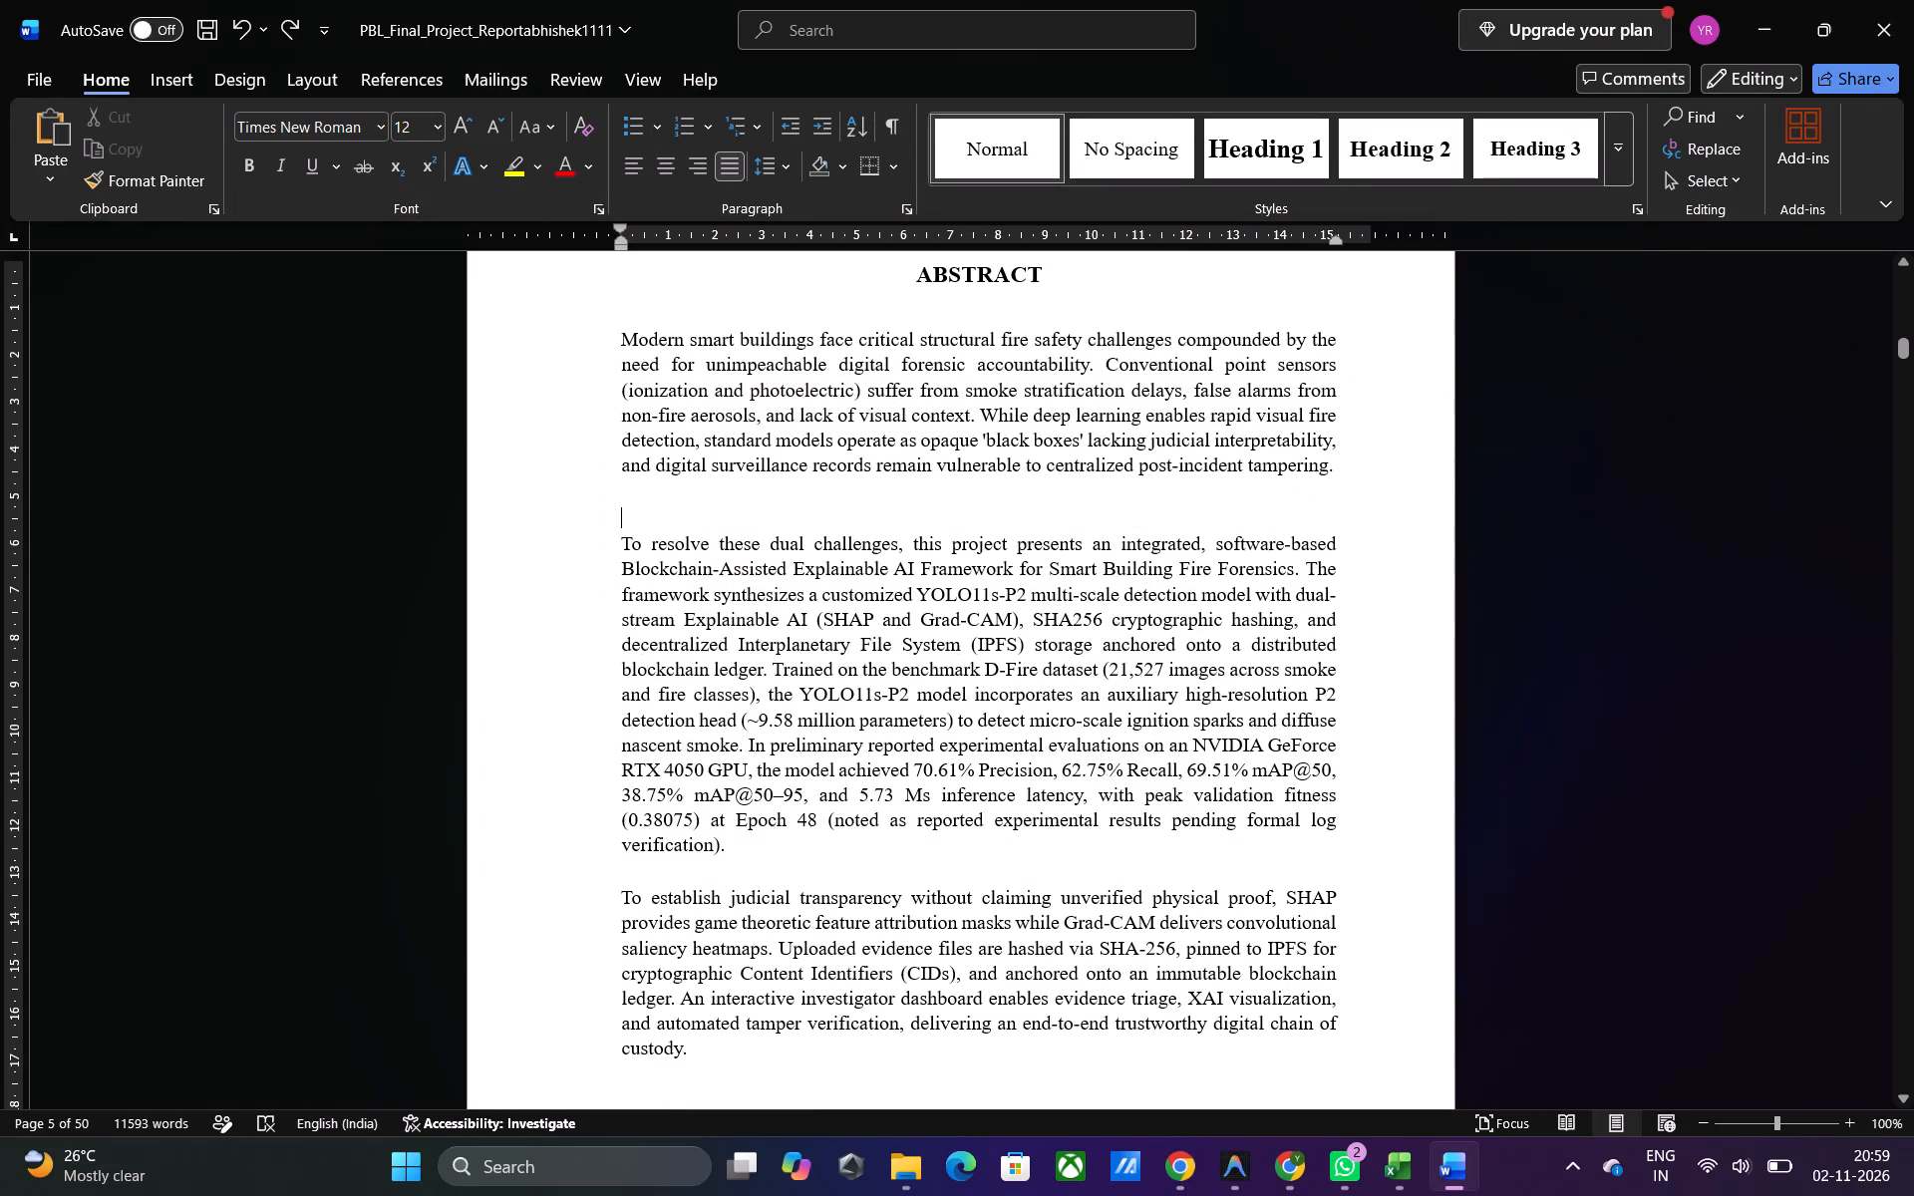
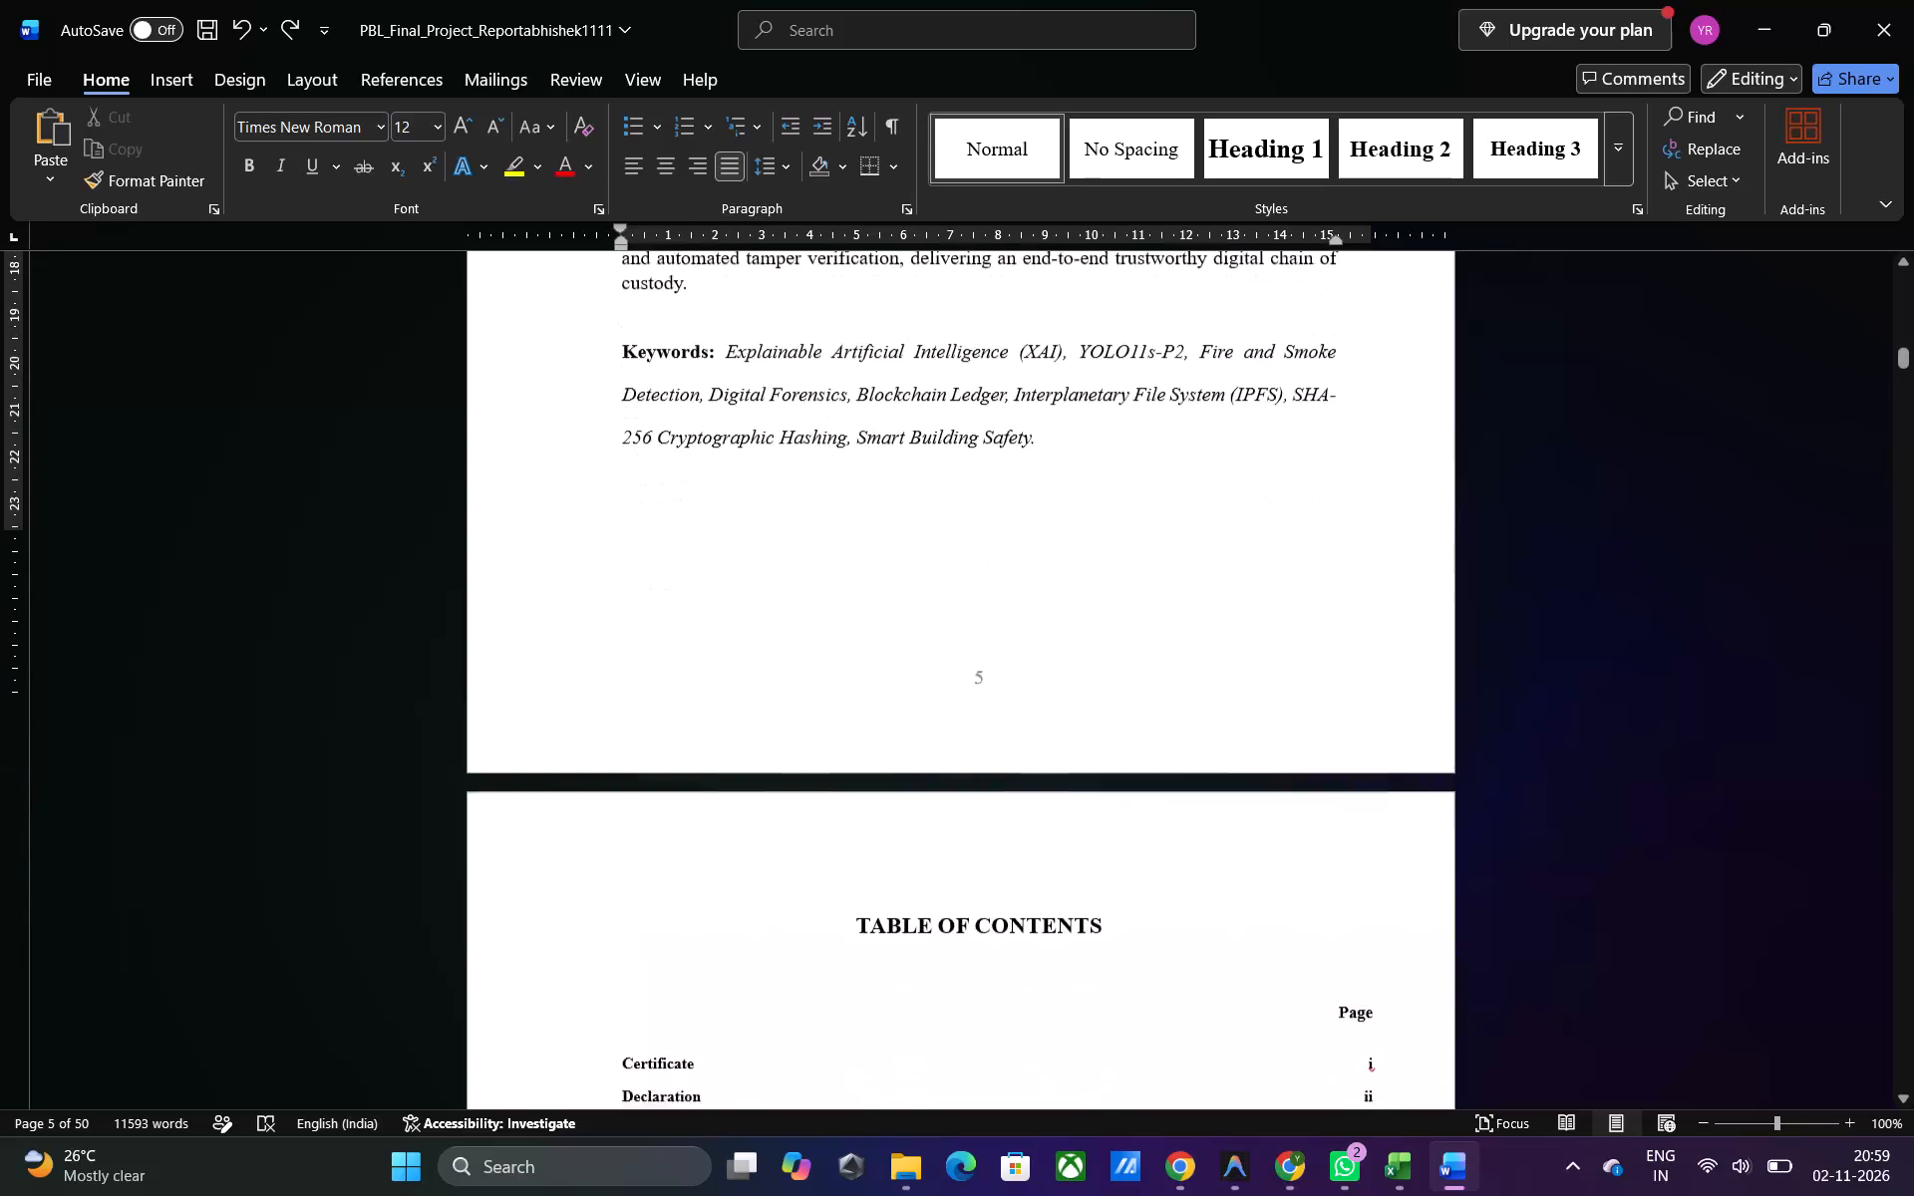
Review the working report's front matter back to the cover page, checking the Certificate and title page layout.
{"action": "scroll", "coordinate": [1084, 560], "scroll_direction": "up", "scroll_amount": 5}
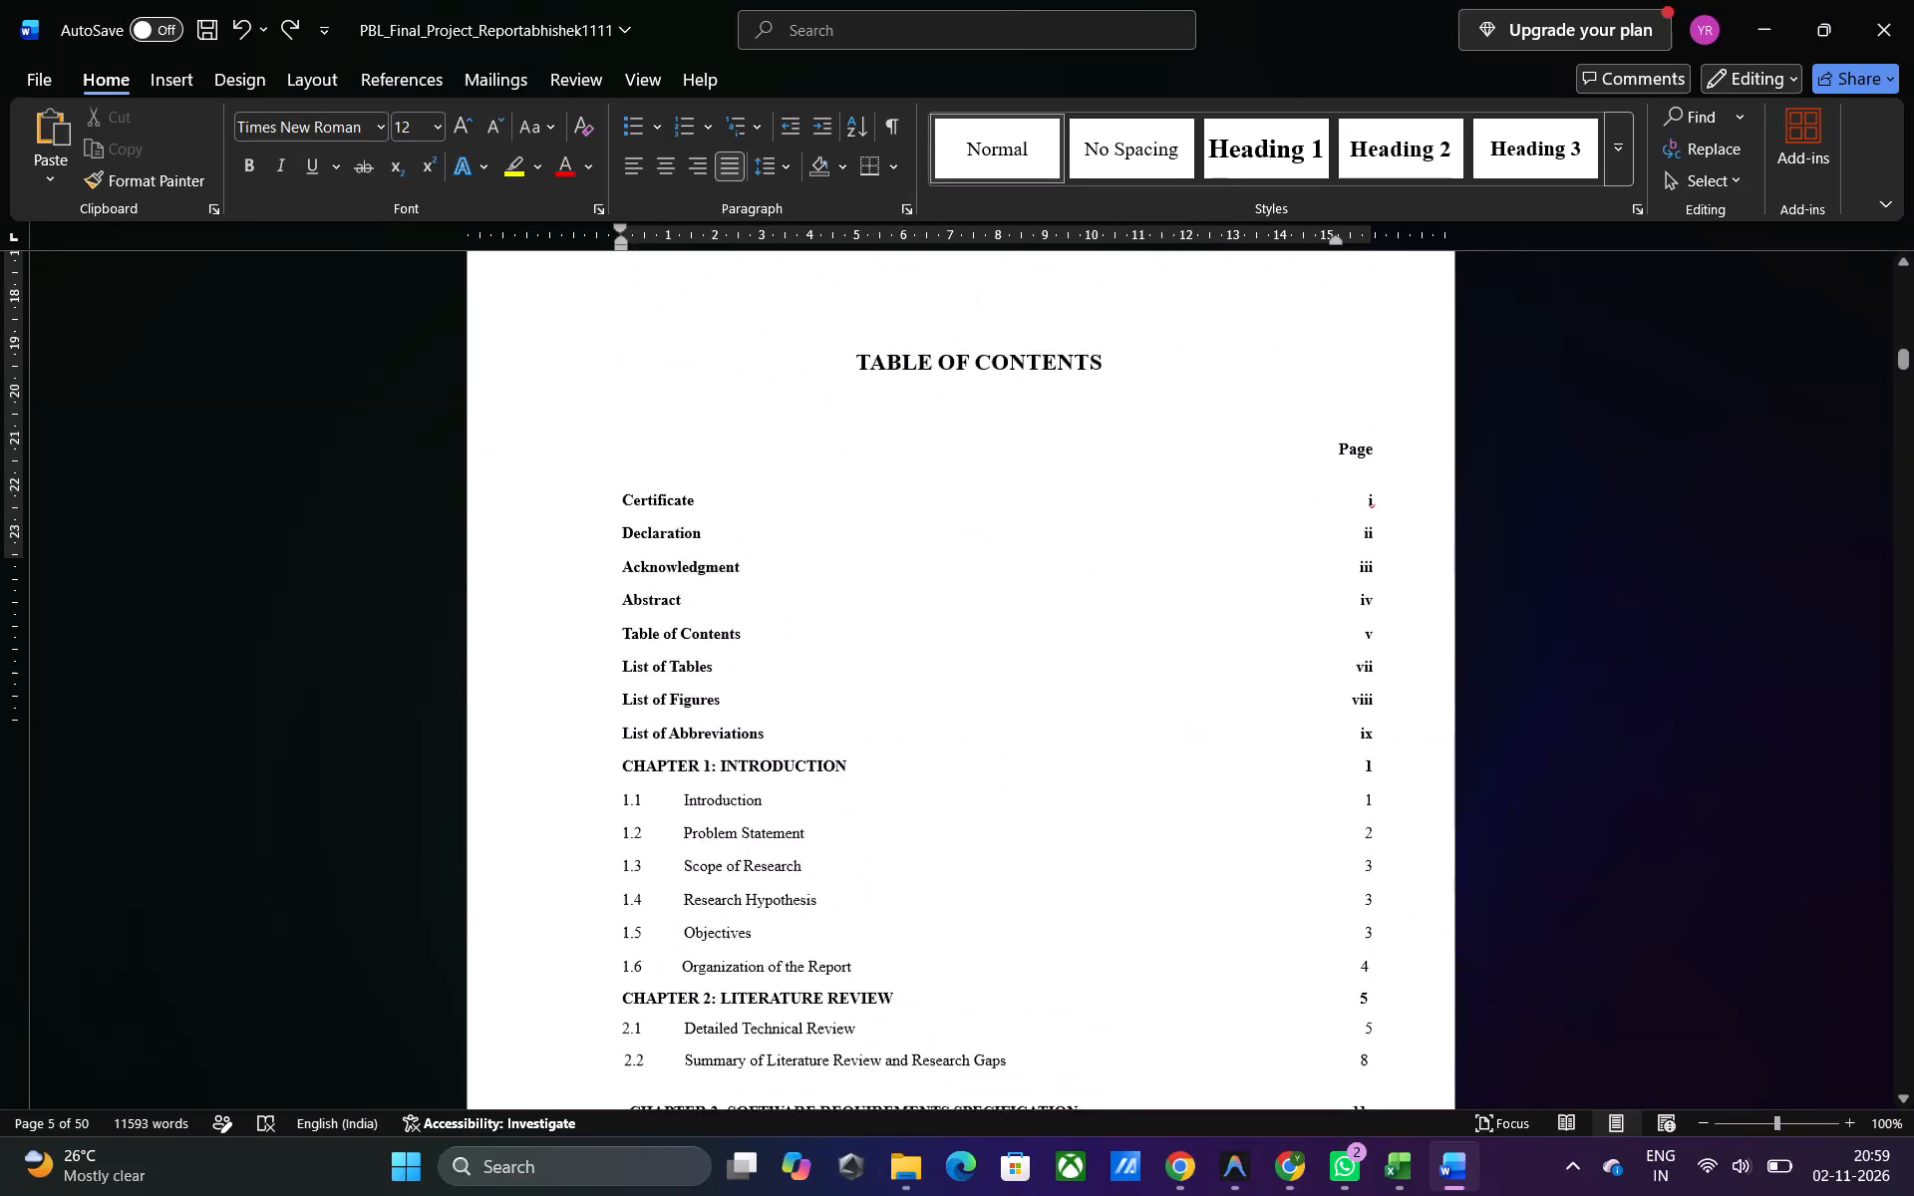
{"action": "scroll", "coordinate": [1084, 560], "scroll_direction": "up", "scroll_amount": 3}
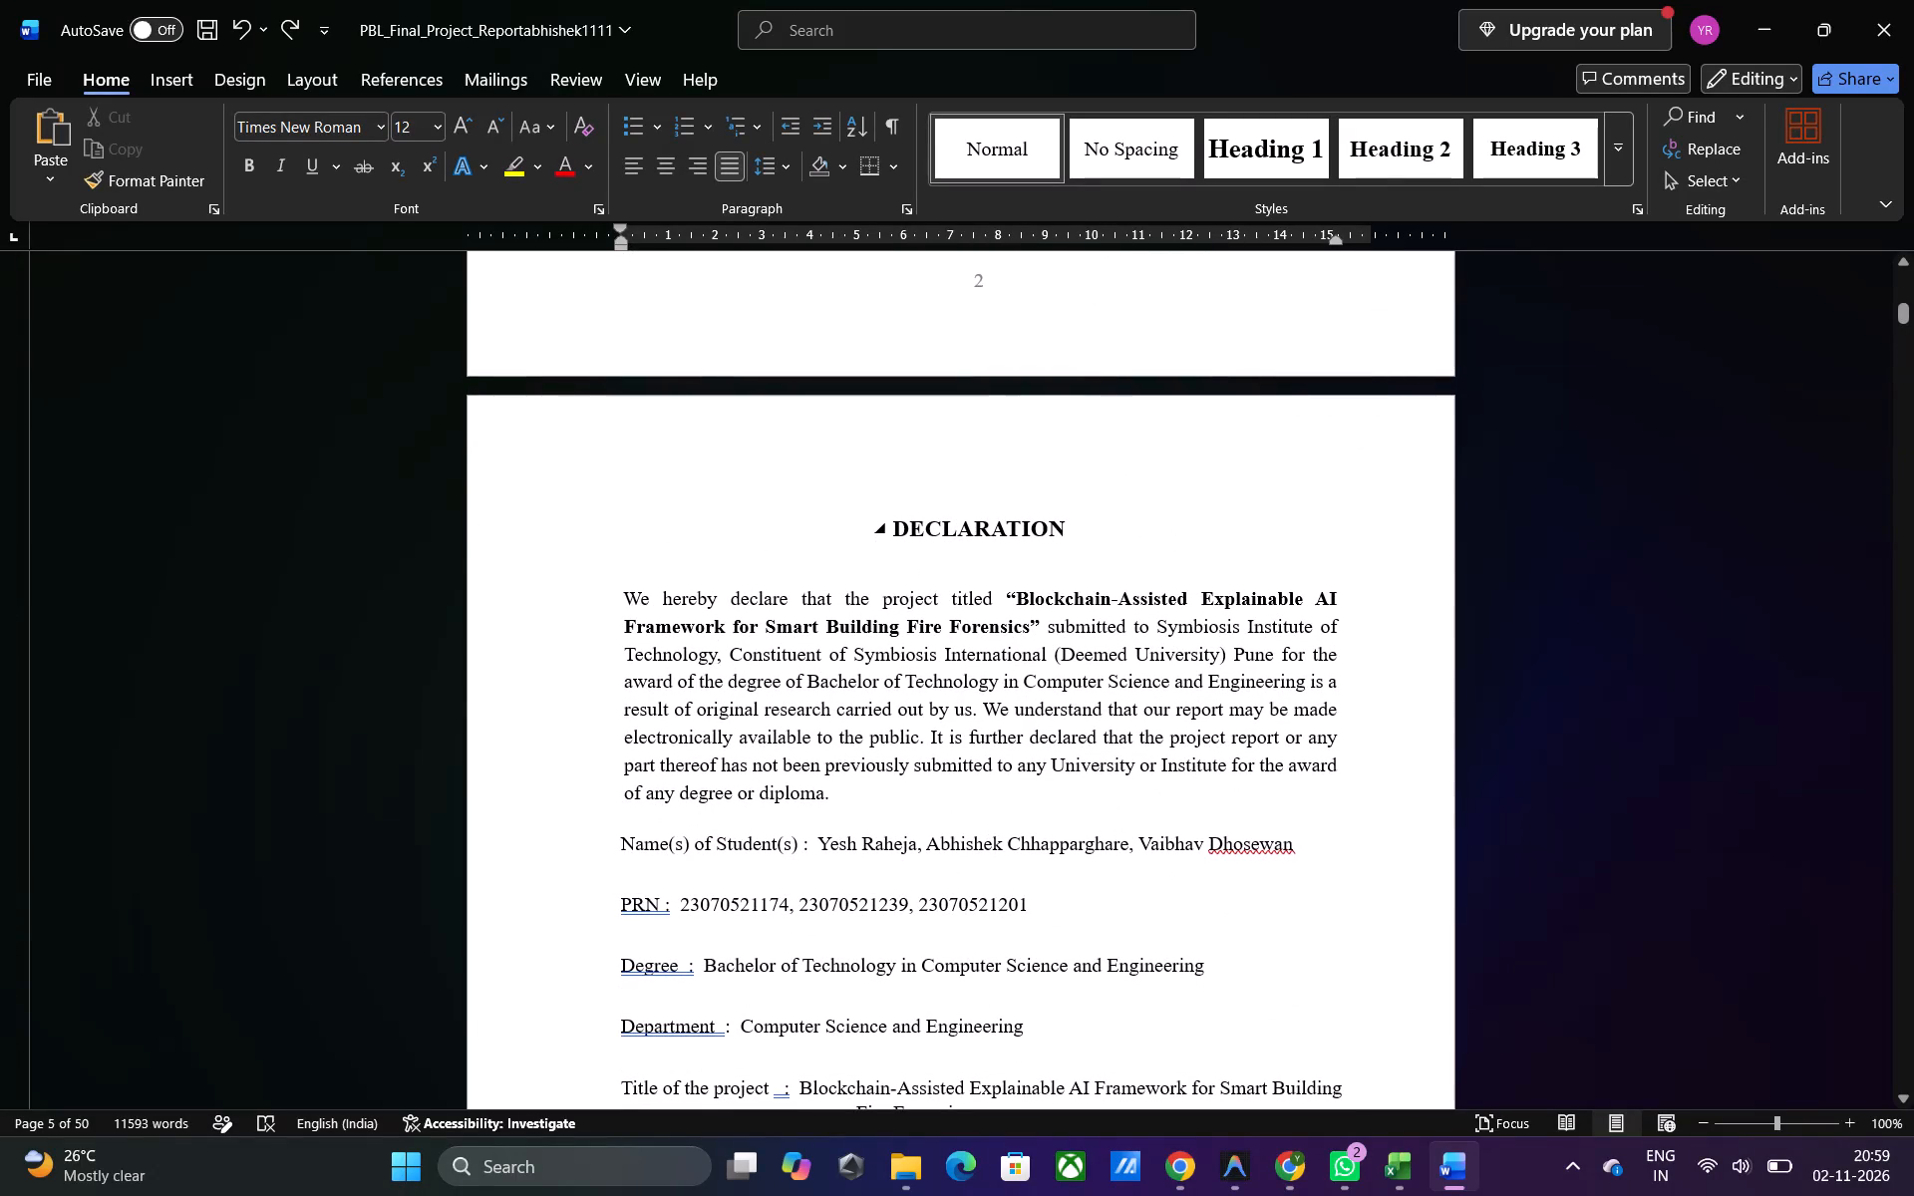
{"action": "scroll", "coordinate": [1084, 560], "scroll_direction": "up", "scroll_amount": 1}
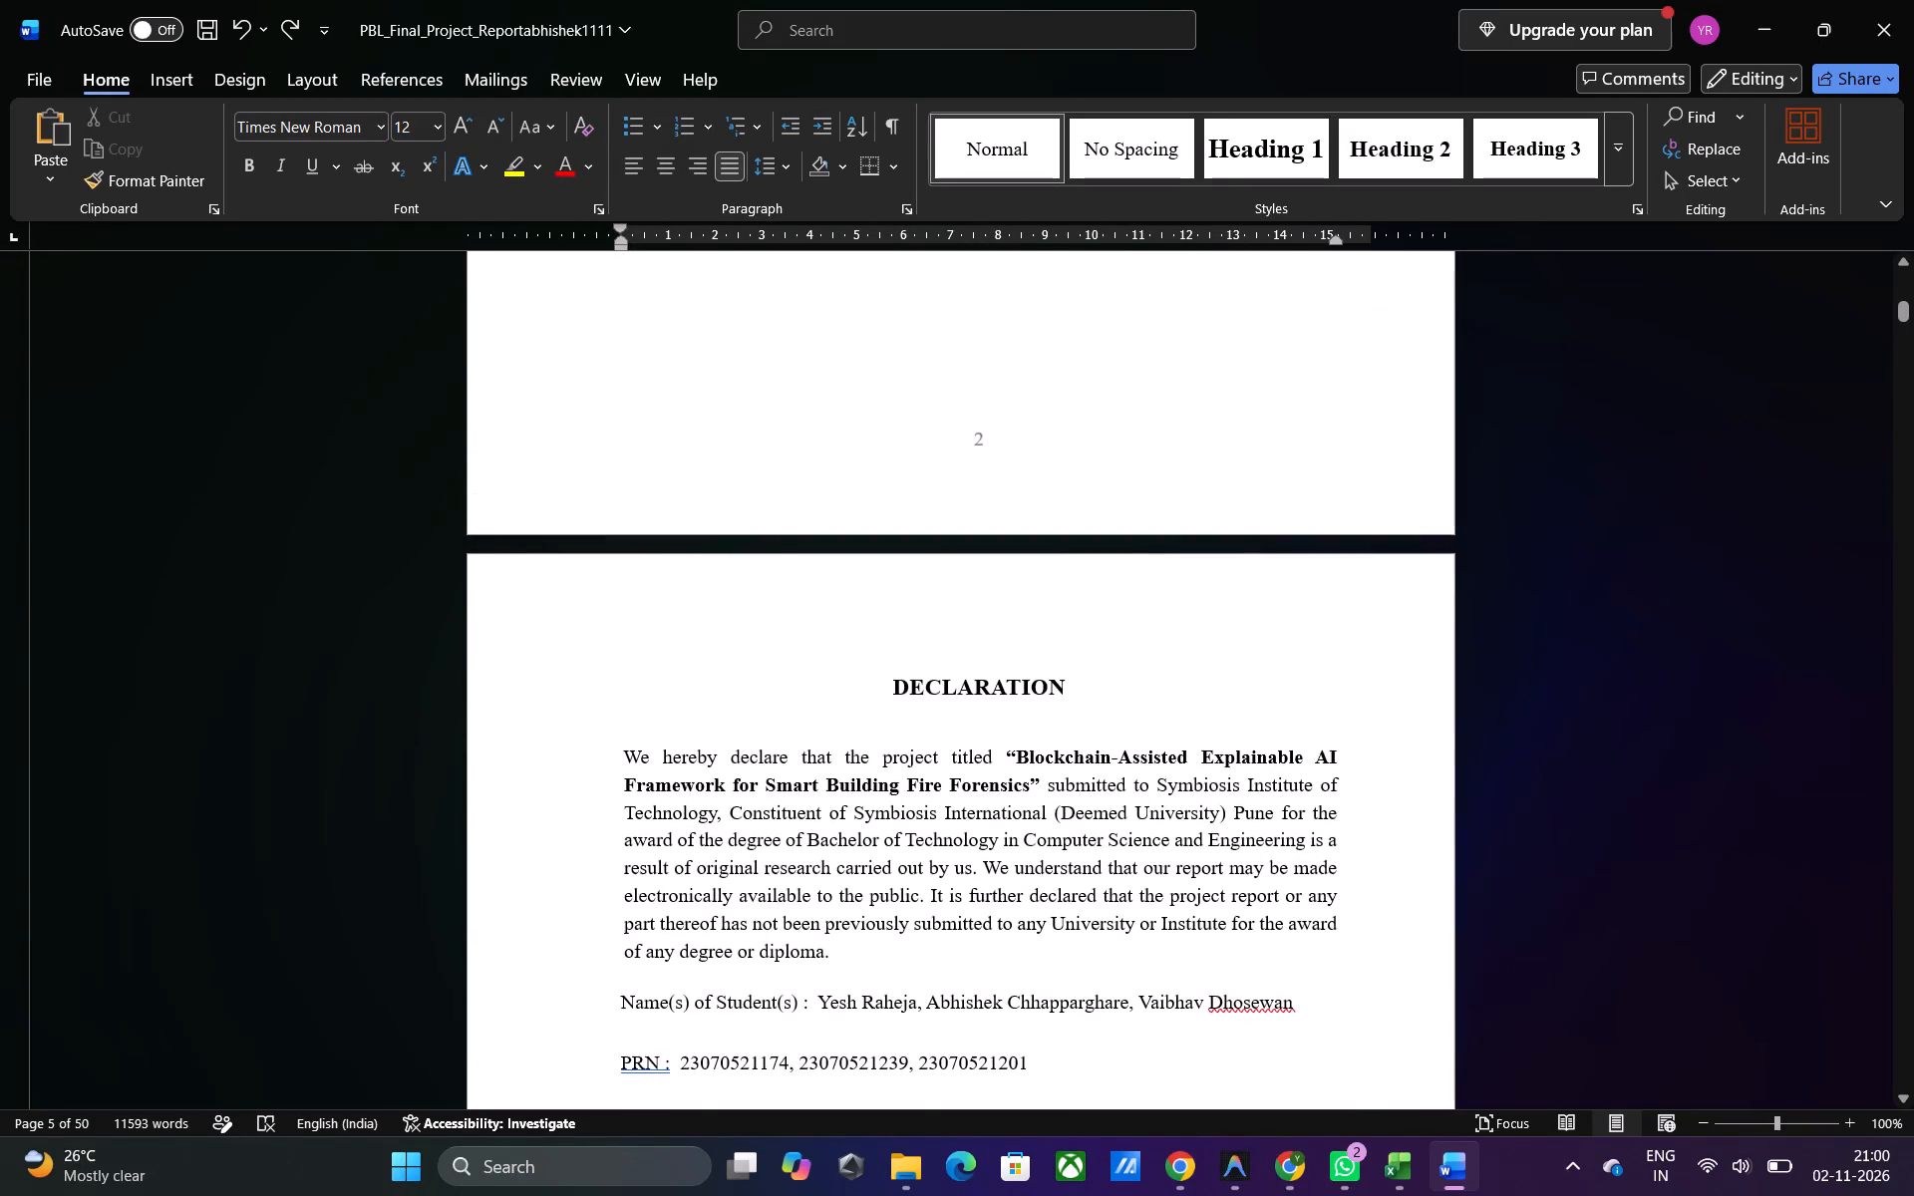
{"action": "scroll", "coordinate": [1084, 560], "scroll_direction": "up", "scroll_amount": 2}
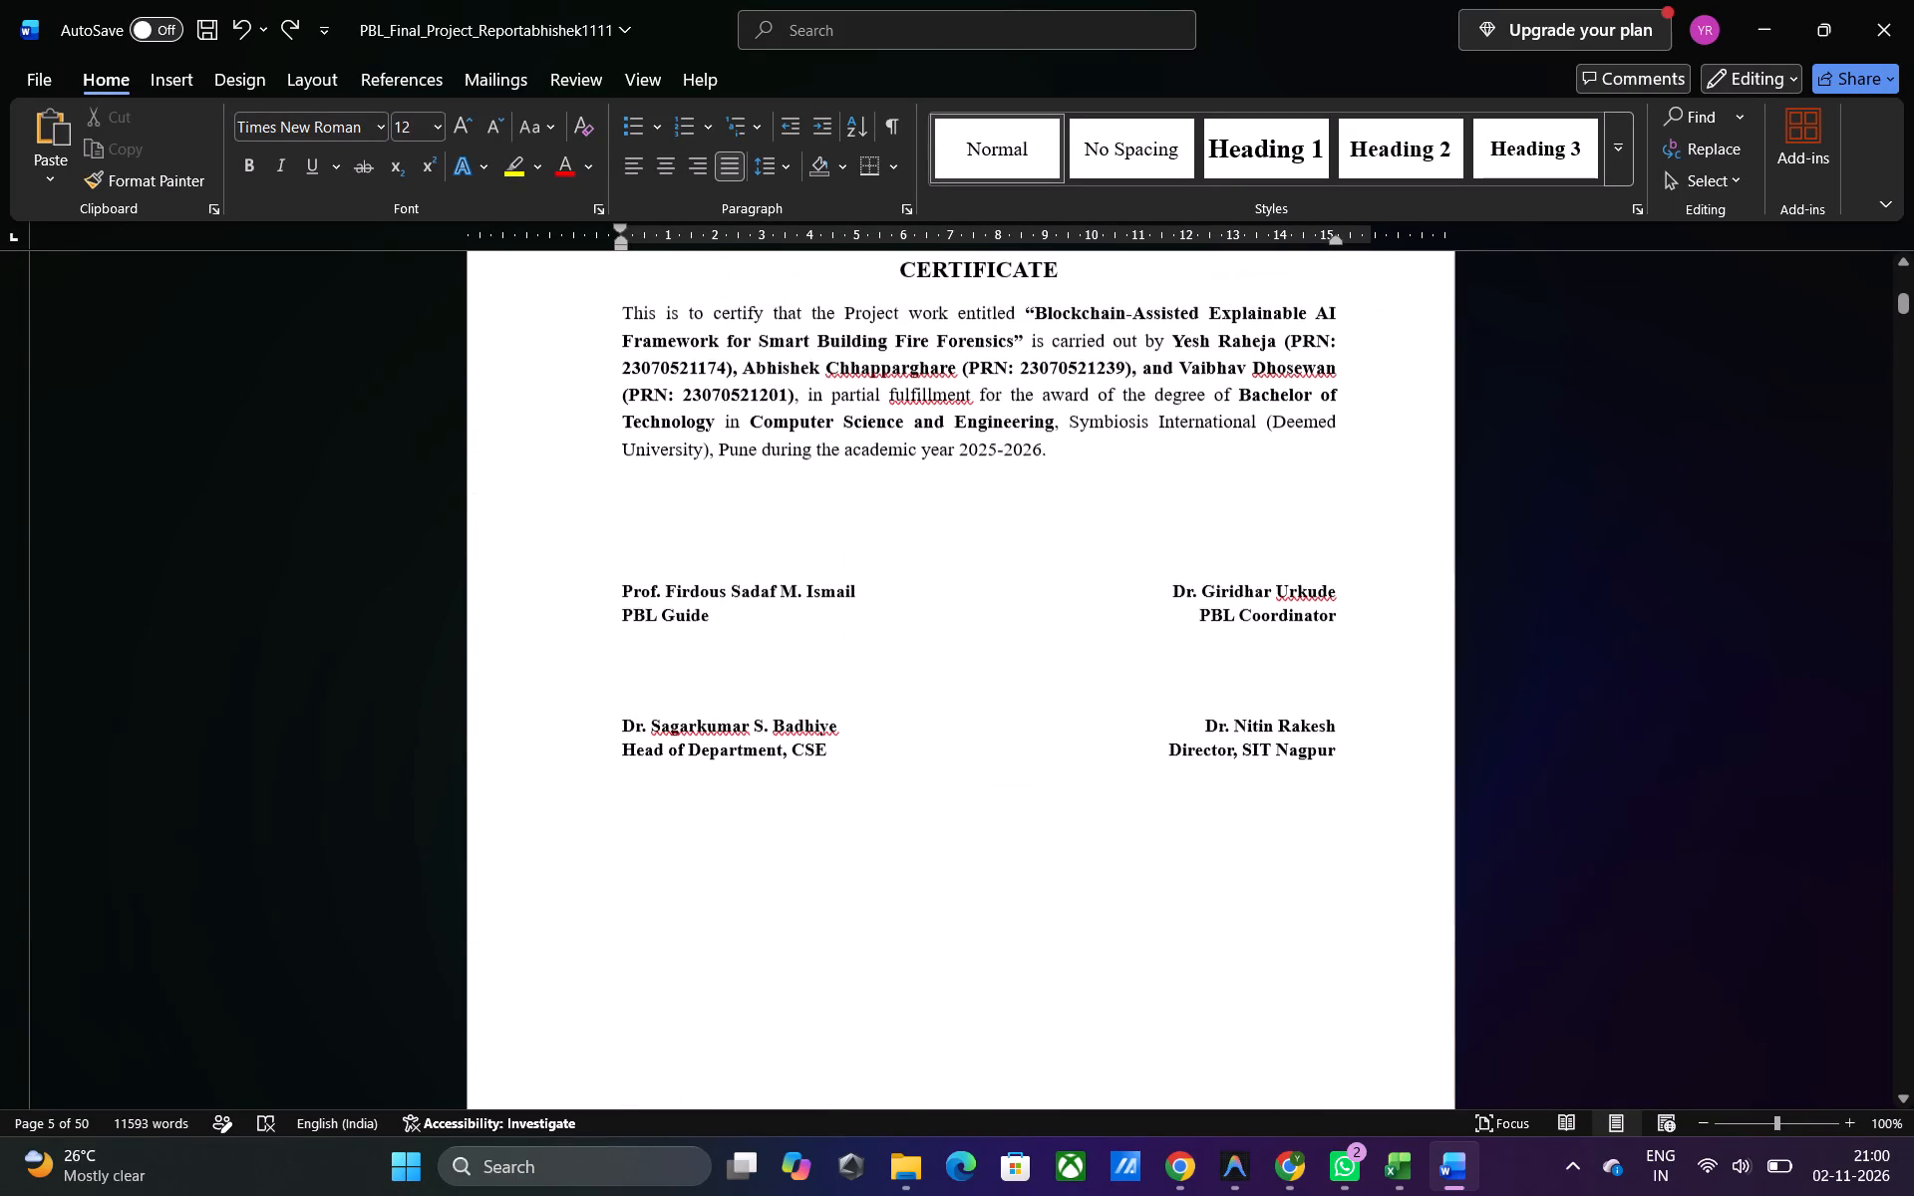
{"action": "scroll", "coordinate": [1108, 696], "scroll_direction": "up", "scroll_amount": 2}
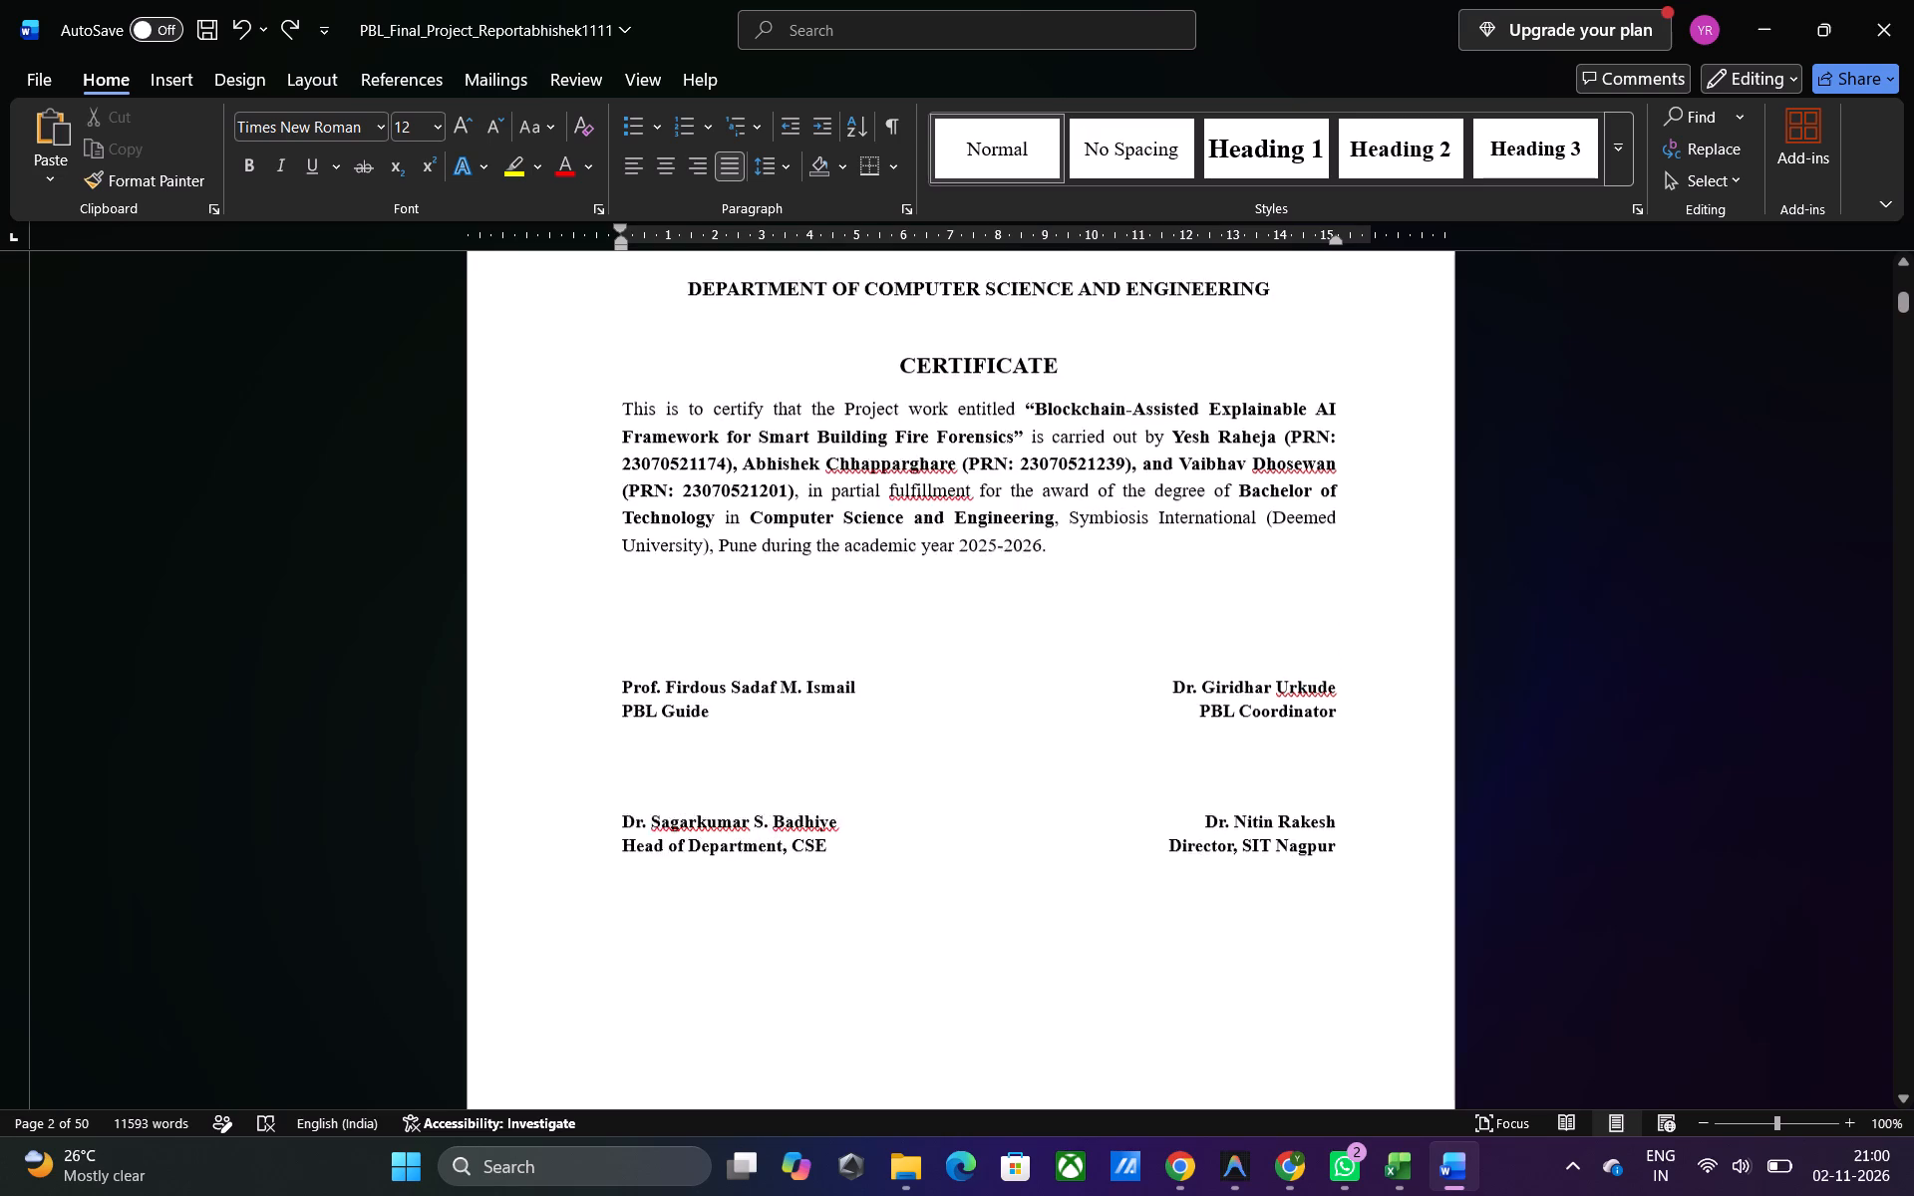
{"action": "scroll", "coordinate": [1108, 696], "scroll_direction": "up", "scroll_amount": 2}
{"action": "scroll", "coordinate": [1108, 696], "scroll_direction": "down", "scroll_amount": 1}
{"action": "scroll", "coordinate": [1108, 696], "scroll_direction": "up", "scroll_amount": 1}
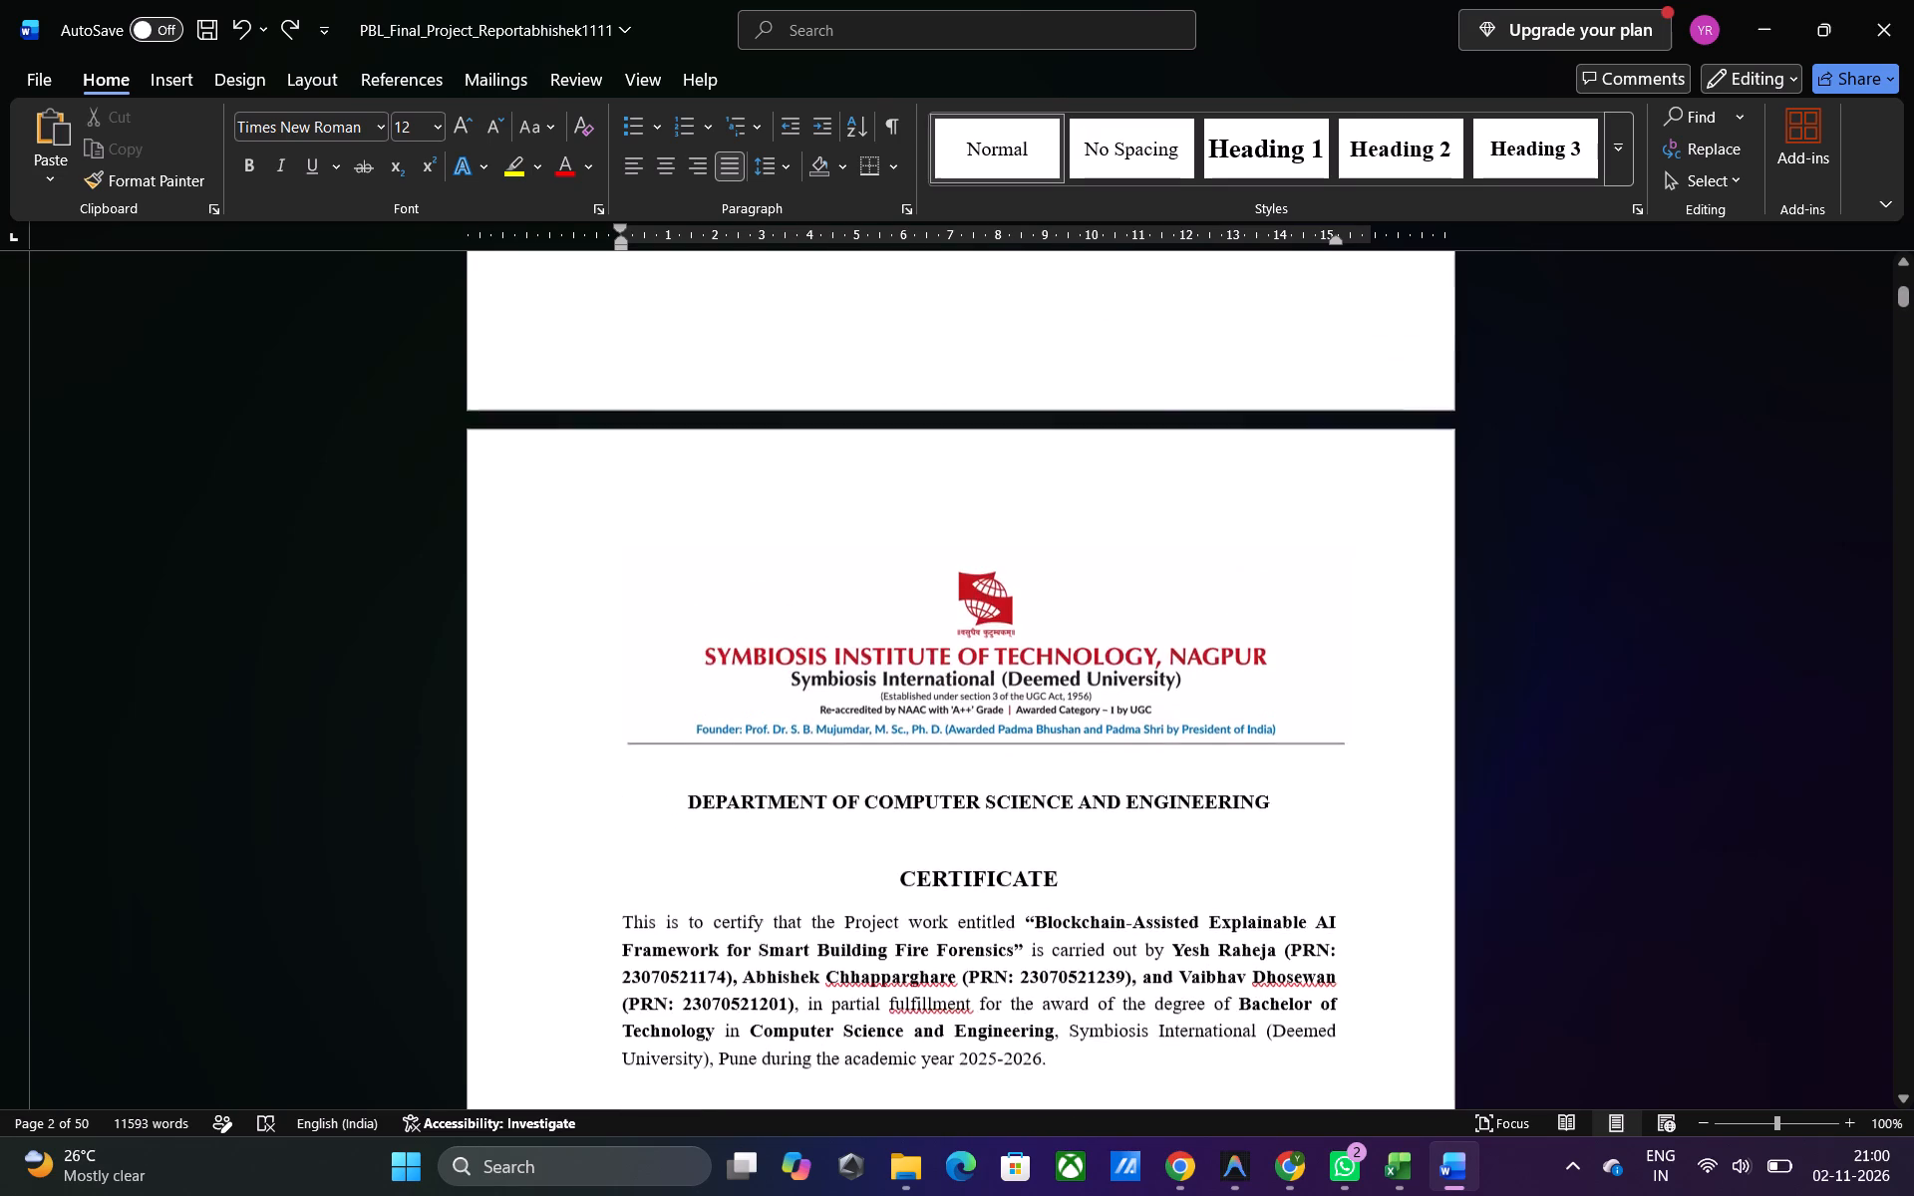
{"action": "scroll", "coordinate": [1108, 696], "scroll_direction": "up", "scroll_amount": 1}
{"action": "scroll", "coordinate": [1108, 696], "scroll_direction": "down", "scroll_amount": 3}
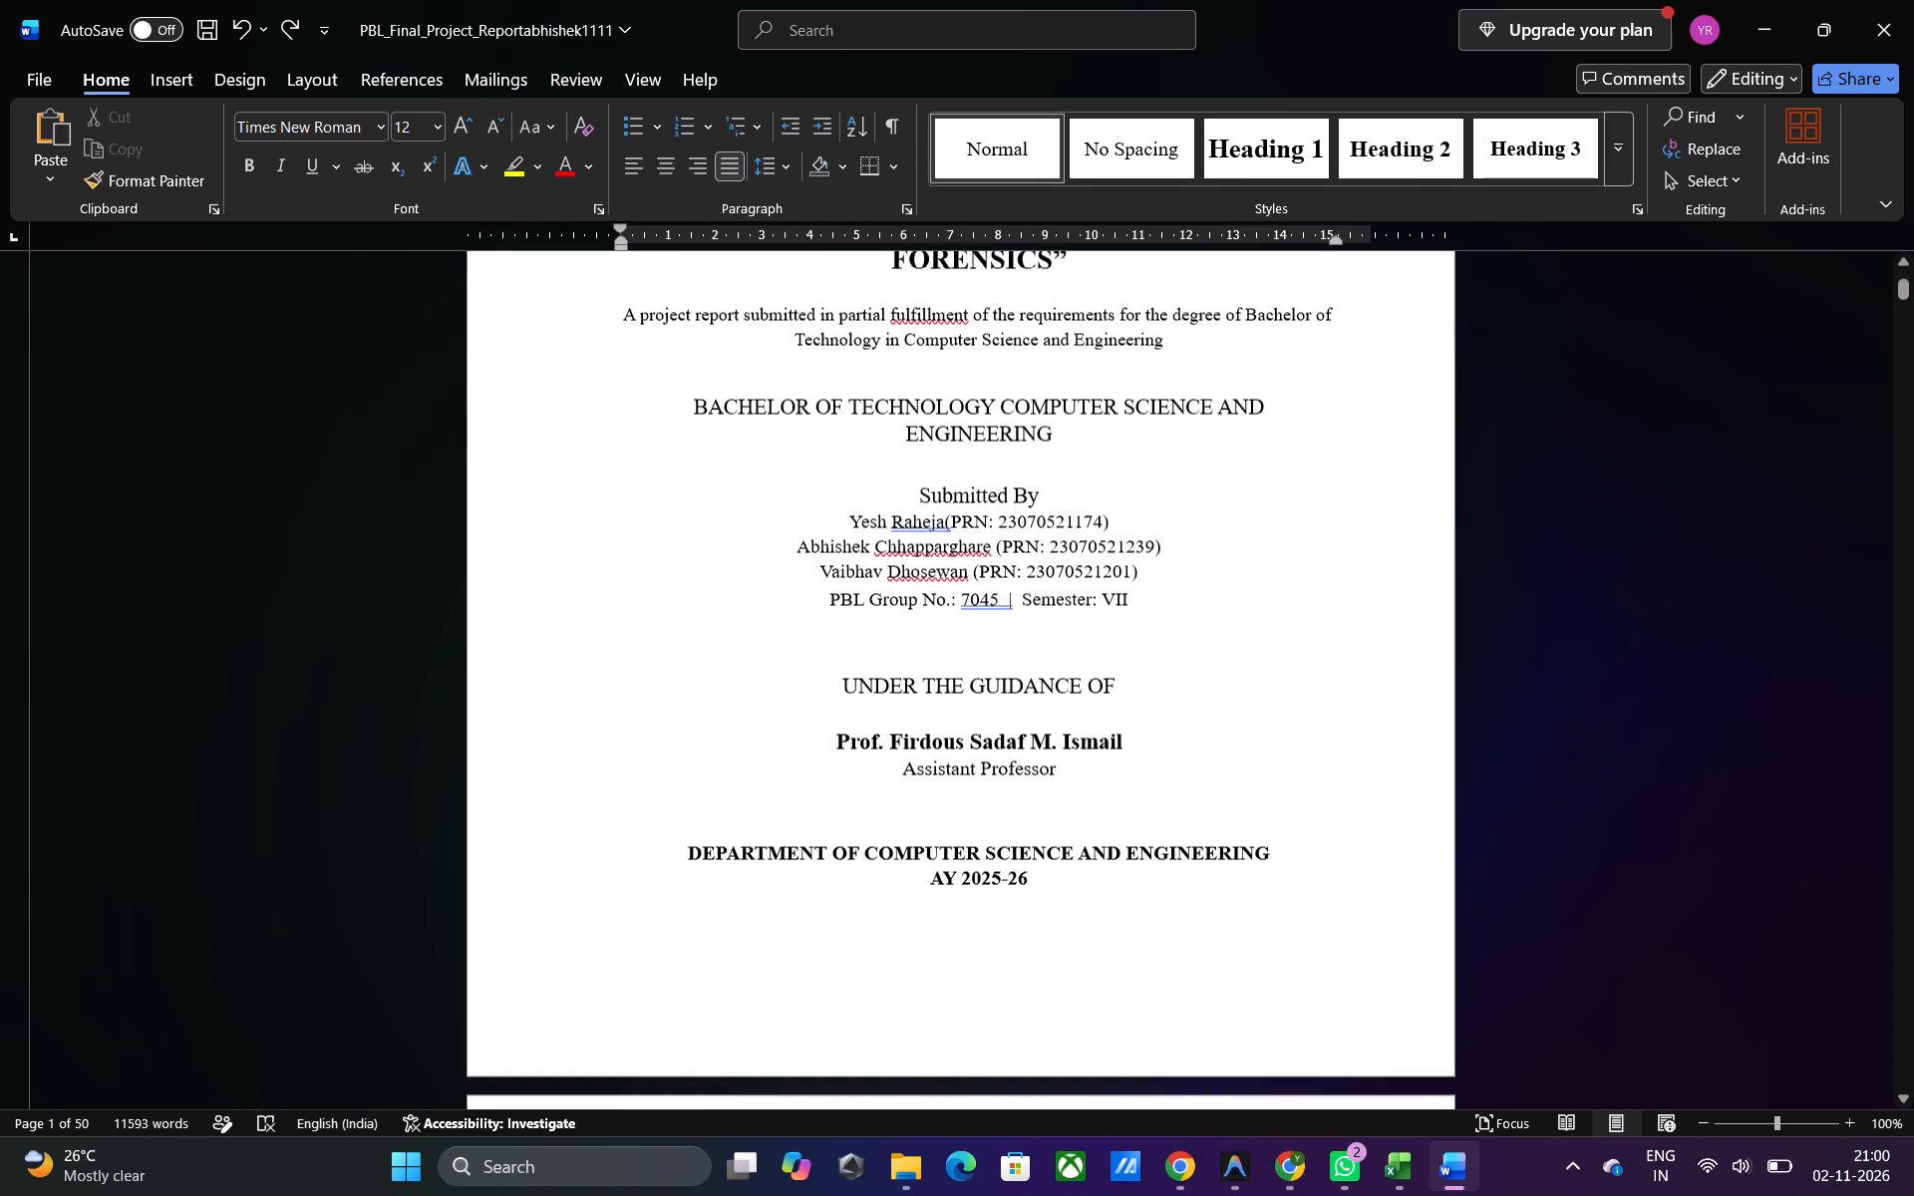
{"action": "scroll", "coordinate": [1108, 696], "scroll_direction": "down", "scroll_amount": 4}
{"action": "scroll", "coordinate": [1108, 696], "scroll_direction": "up", "scroll_amount": 1}
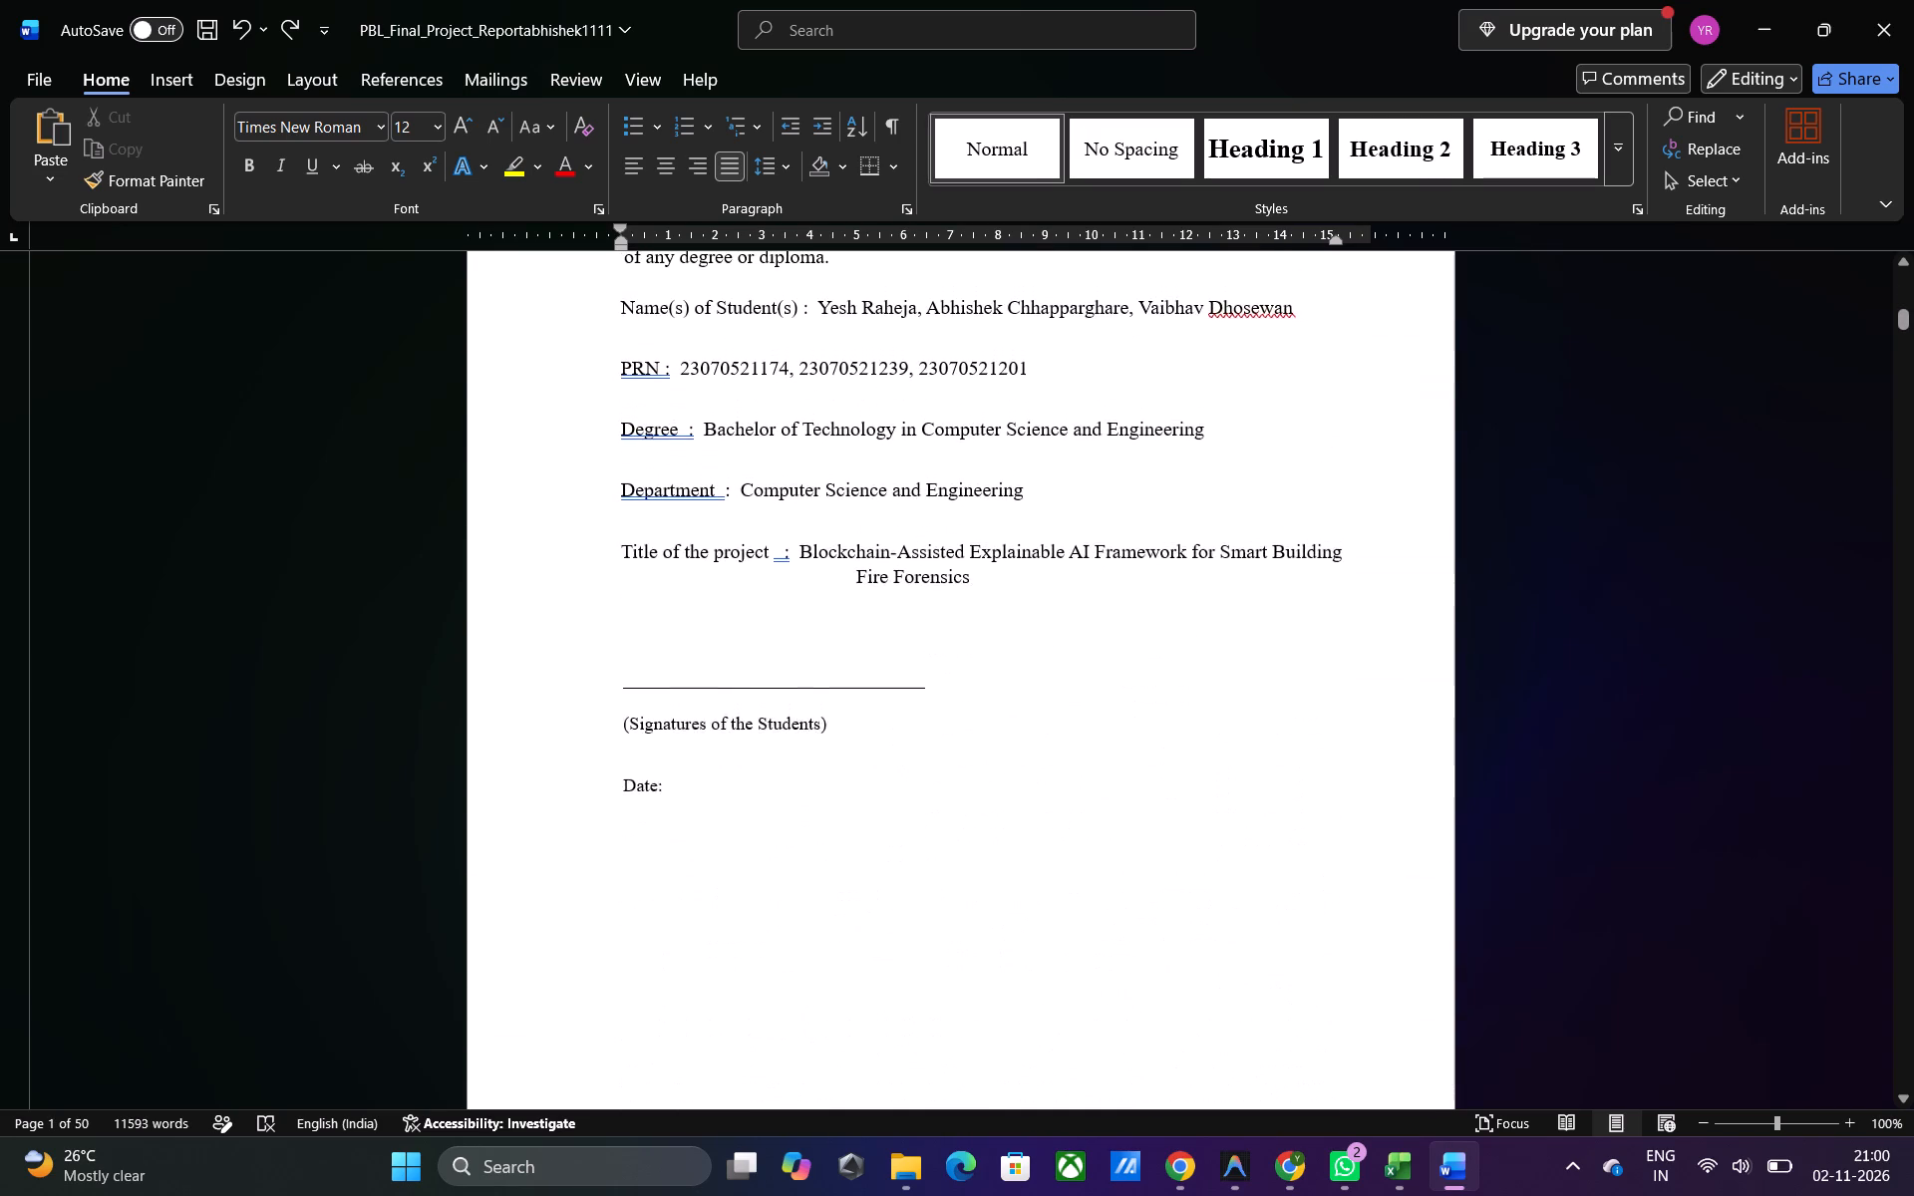
Examine the layout and wording of the Declaration, Acknowledgement and Abstract pages, comparing them with the Certificate page.
{"action": "scroll", "coordinate": [1108, 696], "scroll_direction": "up", "scroll_amount": 1}
{"action": "scroll", "coordinate": [1061, 578], "scroll_direction": "up", "scroll_amount": 1}
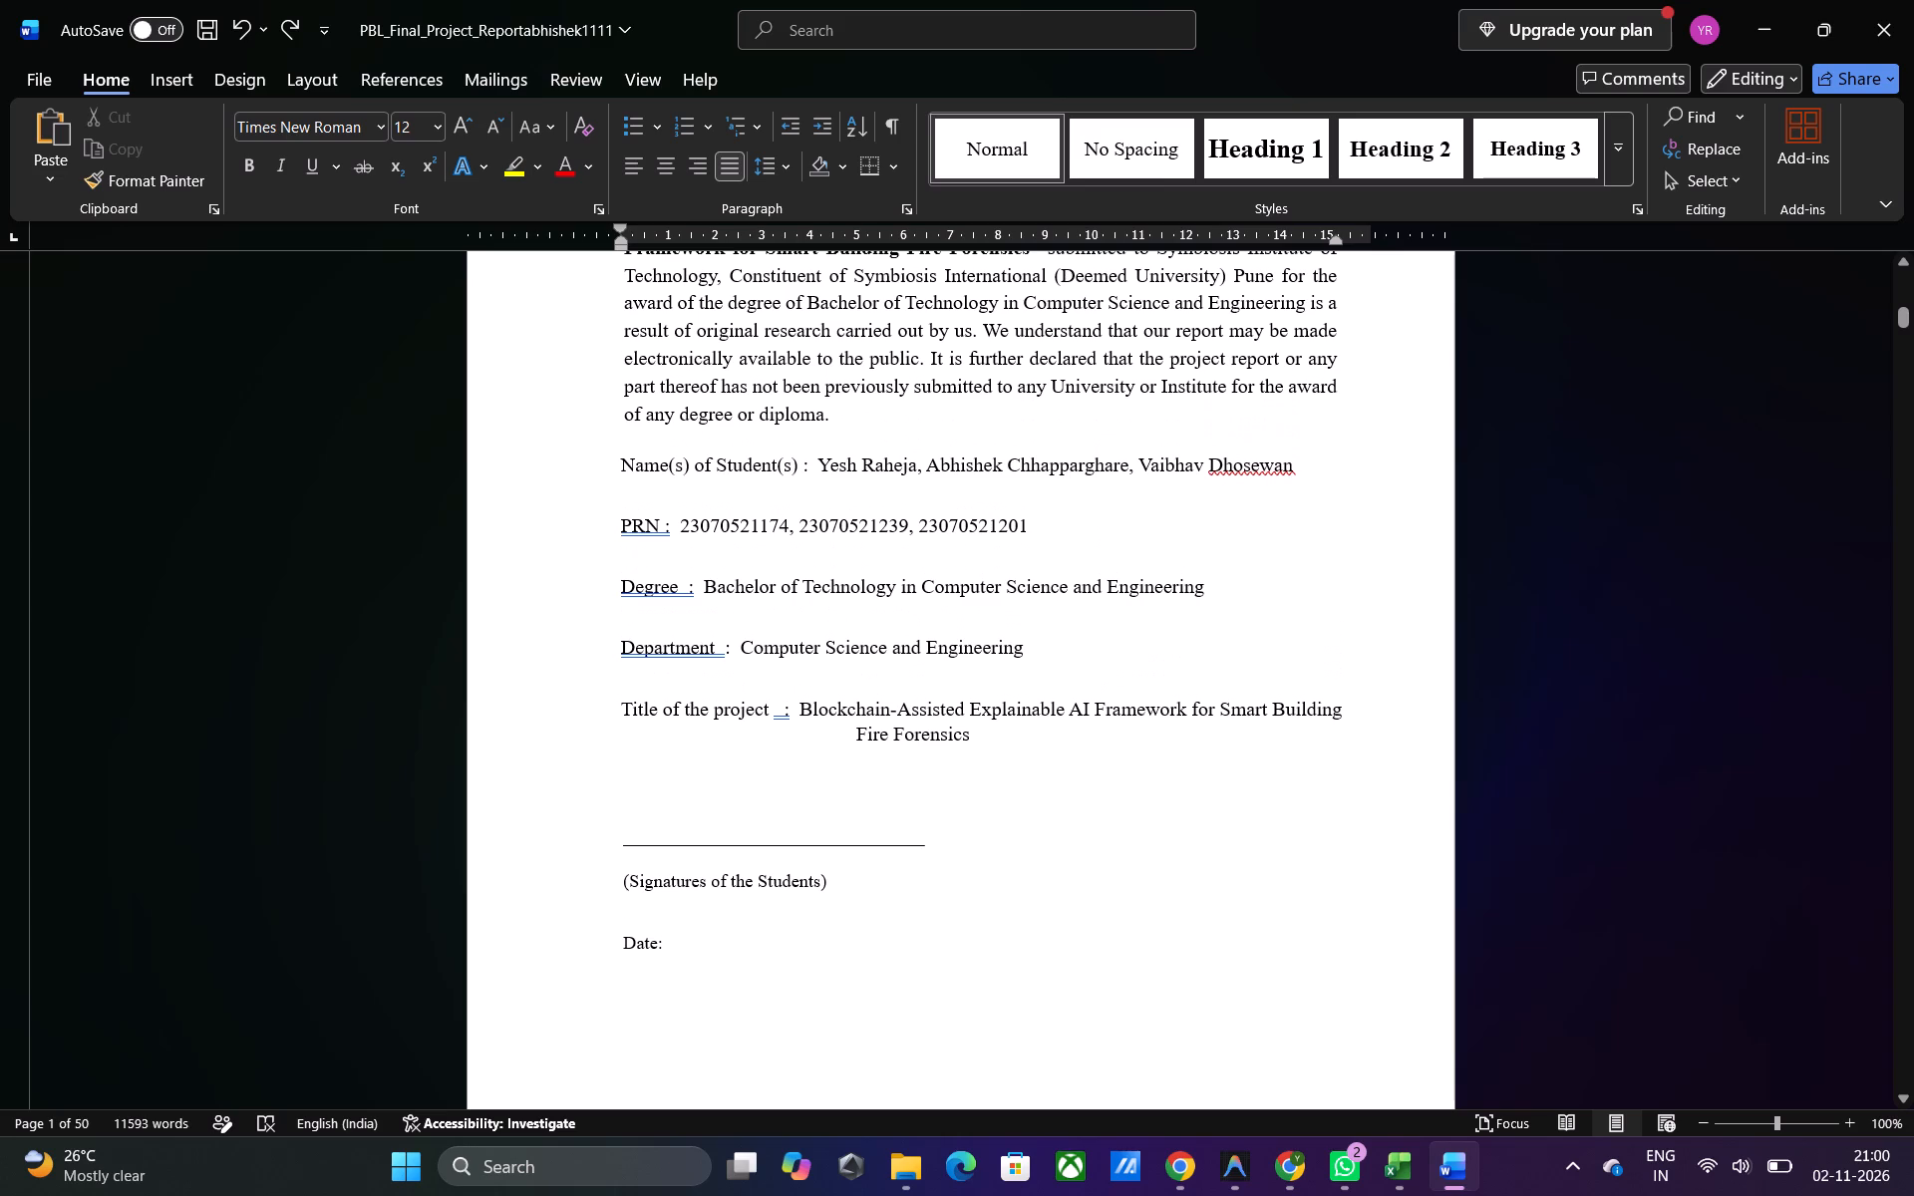
{"action": "scroll", "coordinate": [784, 622], "scroll_direction": "up", "scroll_amount": 2}
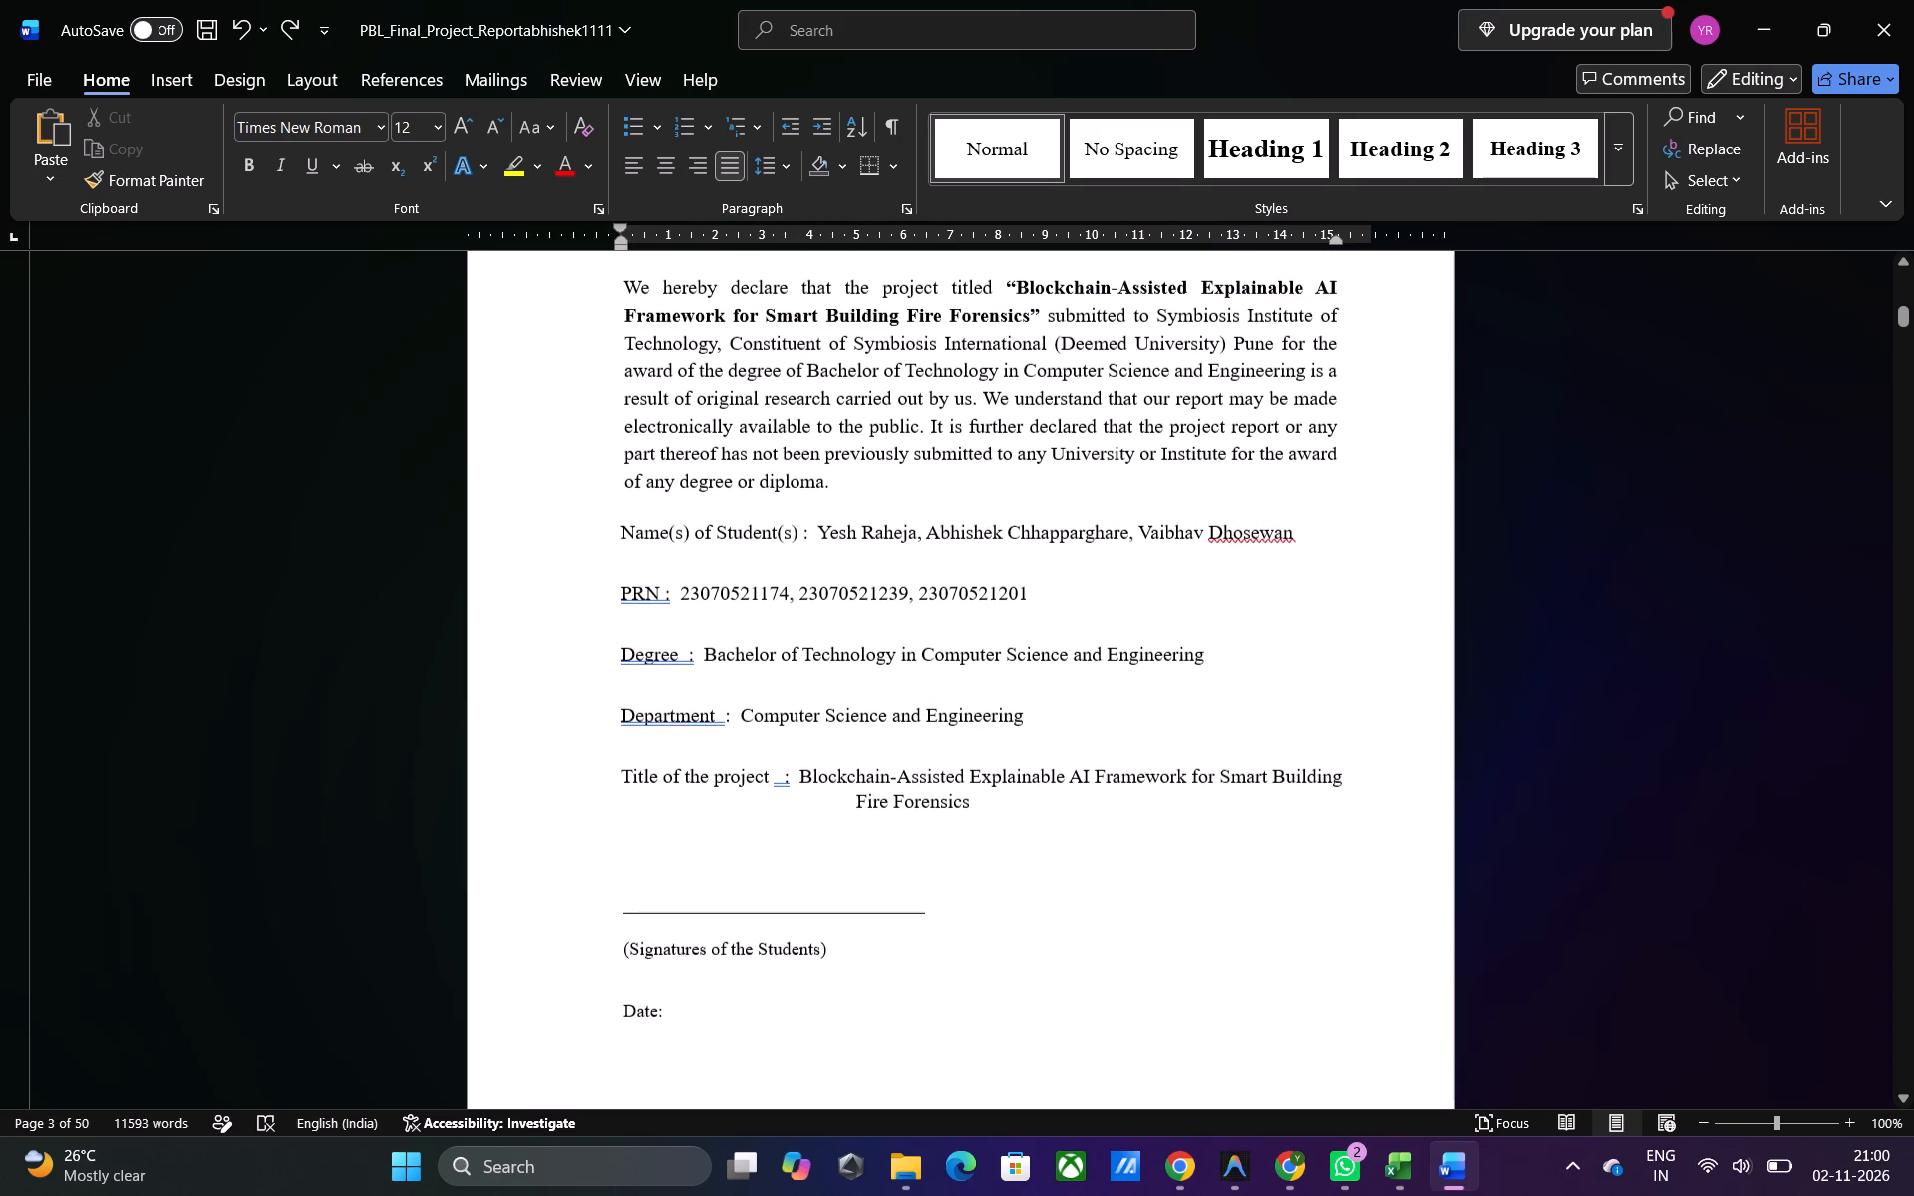
{"action": "scroll", "coordinate": [798, 698], "scroll_direction": "up", "scroll_amount": 1}
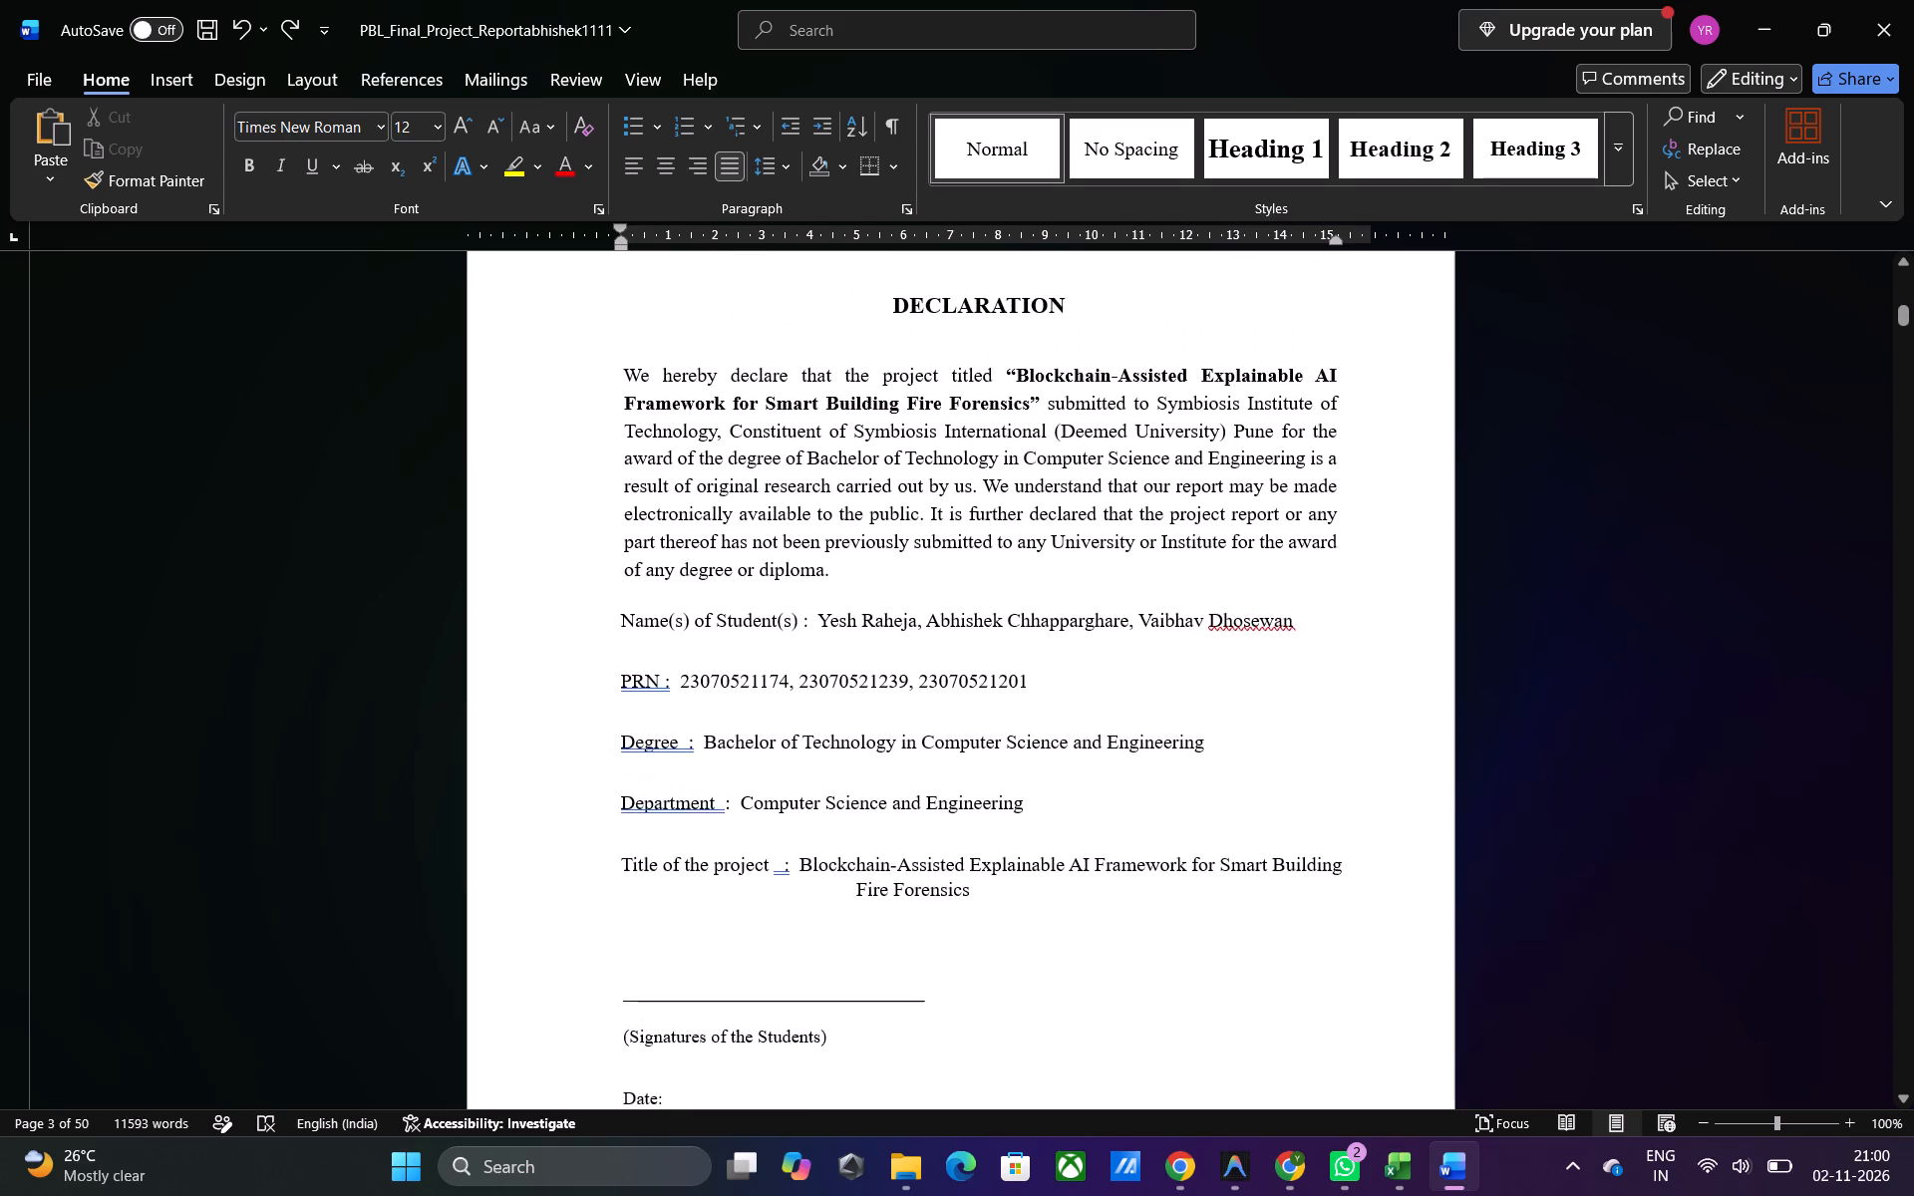
{"action": "scroll", "coordinate": [942, 536], "scroll_direction": "down", "scroll_amount": 1}
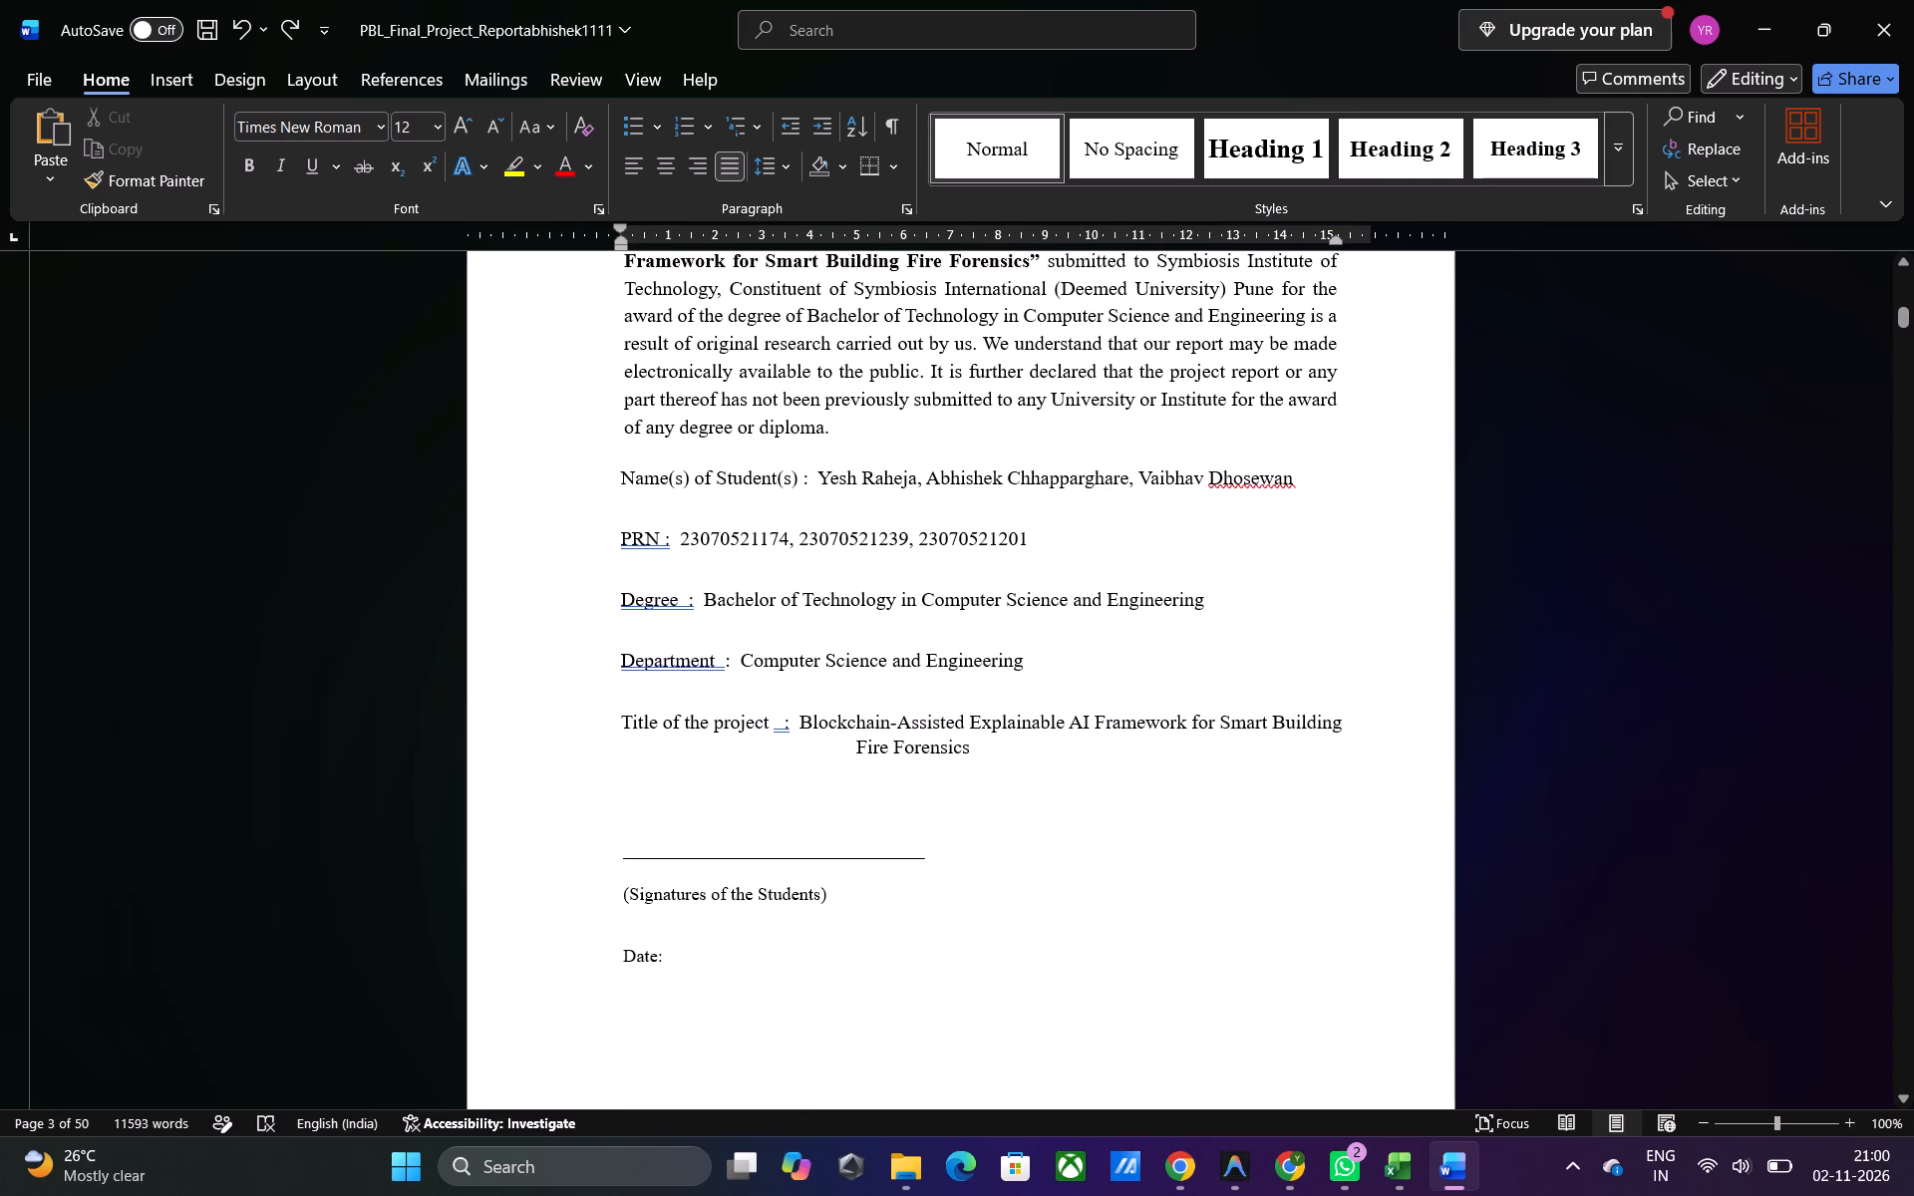
{"action": "scroll", "coordinate": [726, 552], "scroll_direction": "down", "scroll_amount": 4}
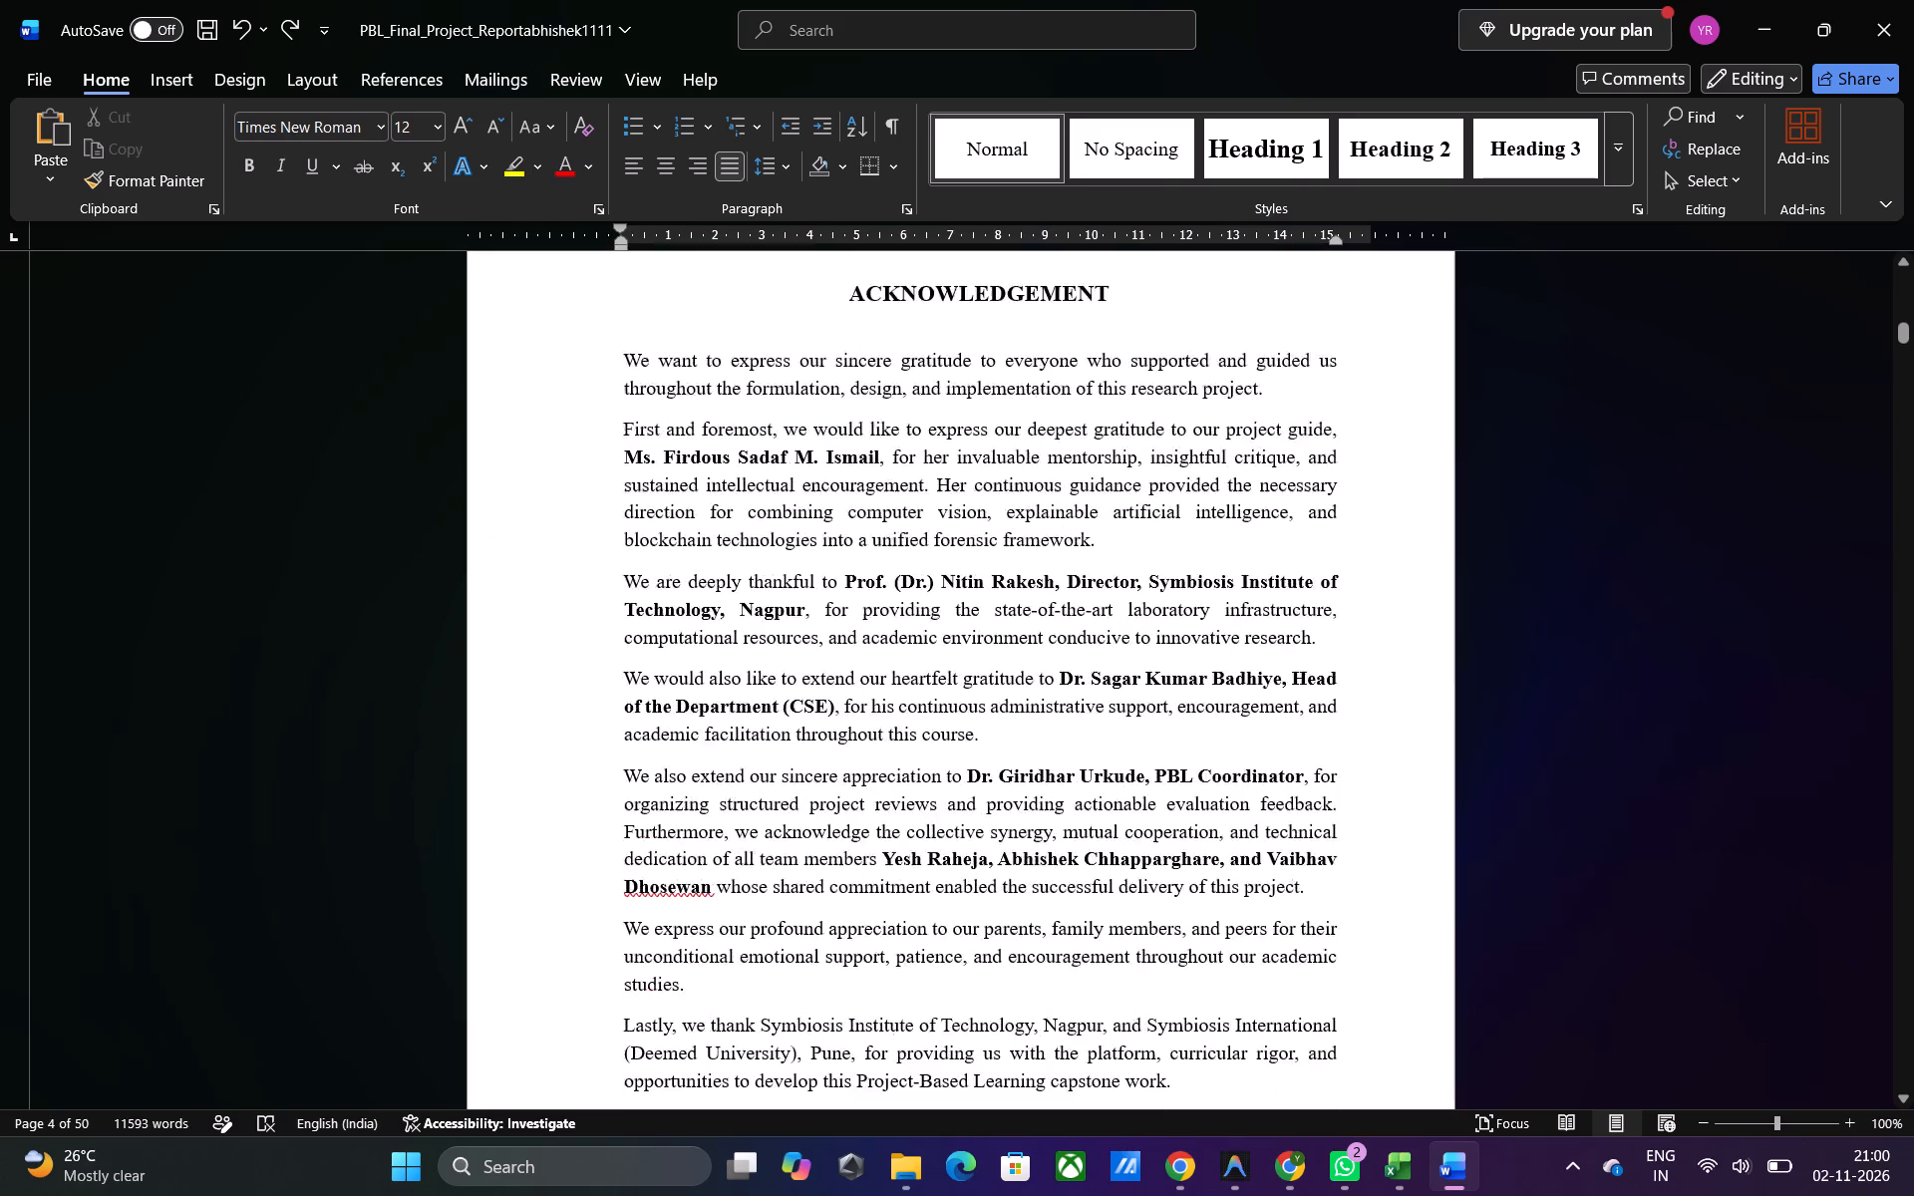
{"action": "scroll", "coordinate": [820, 510], "scroll_direction": "up", "scroll_amount": 1}
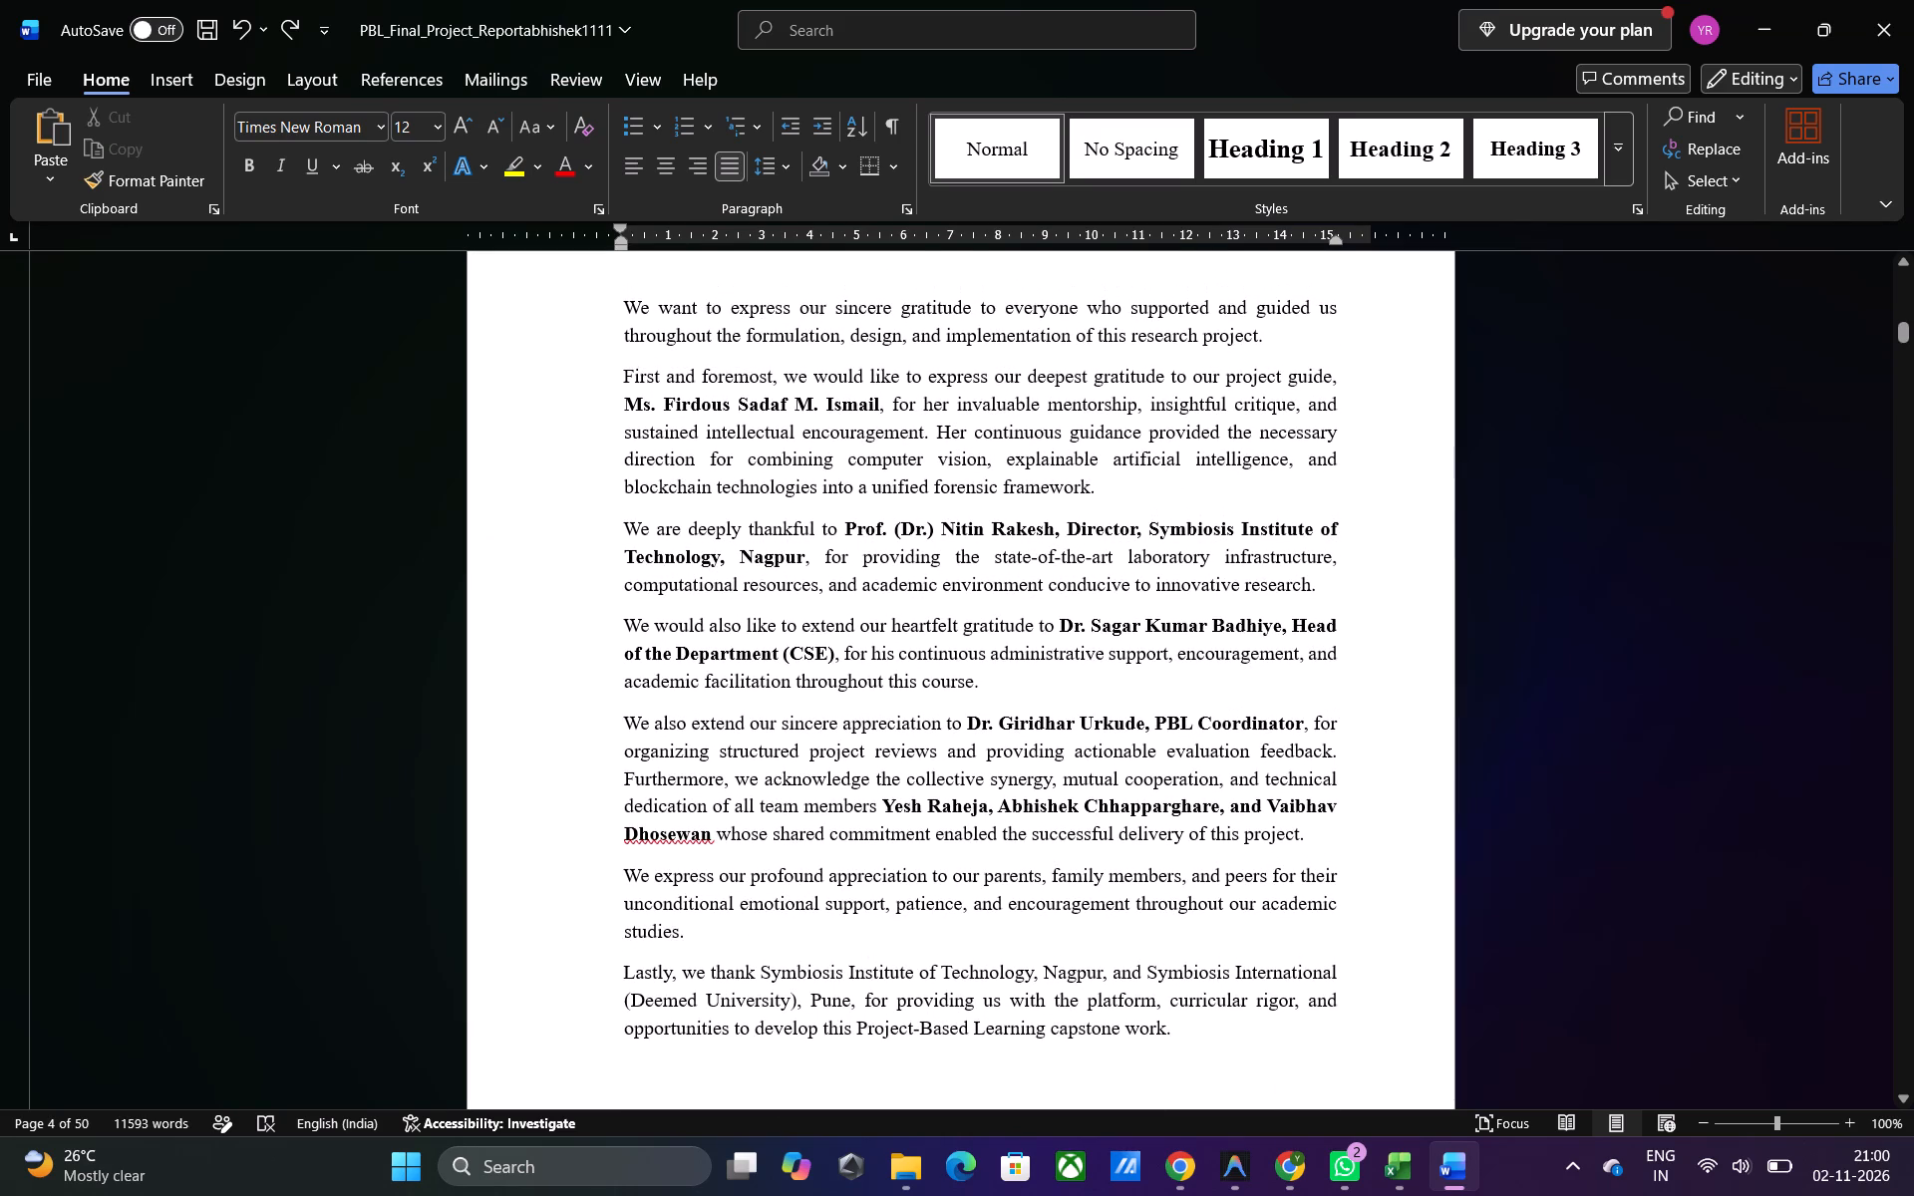
{"action": "scroll", "coordinate": [690, 458], "scroll_direction": "down", "scroll_amount": 5}
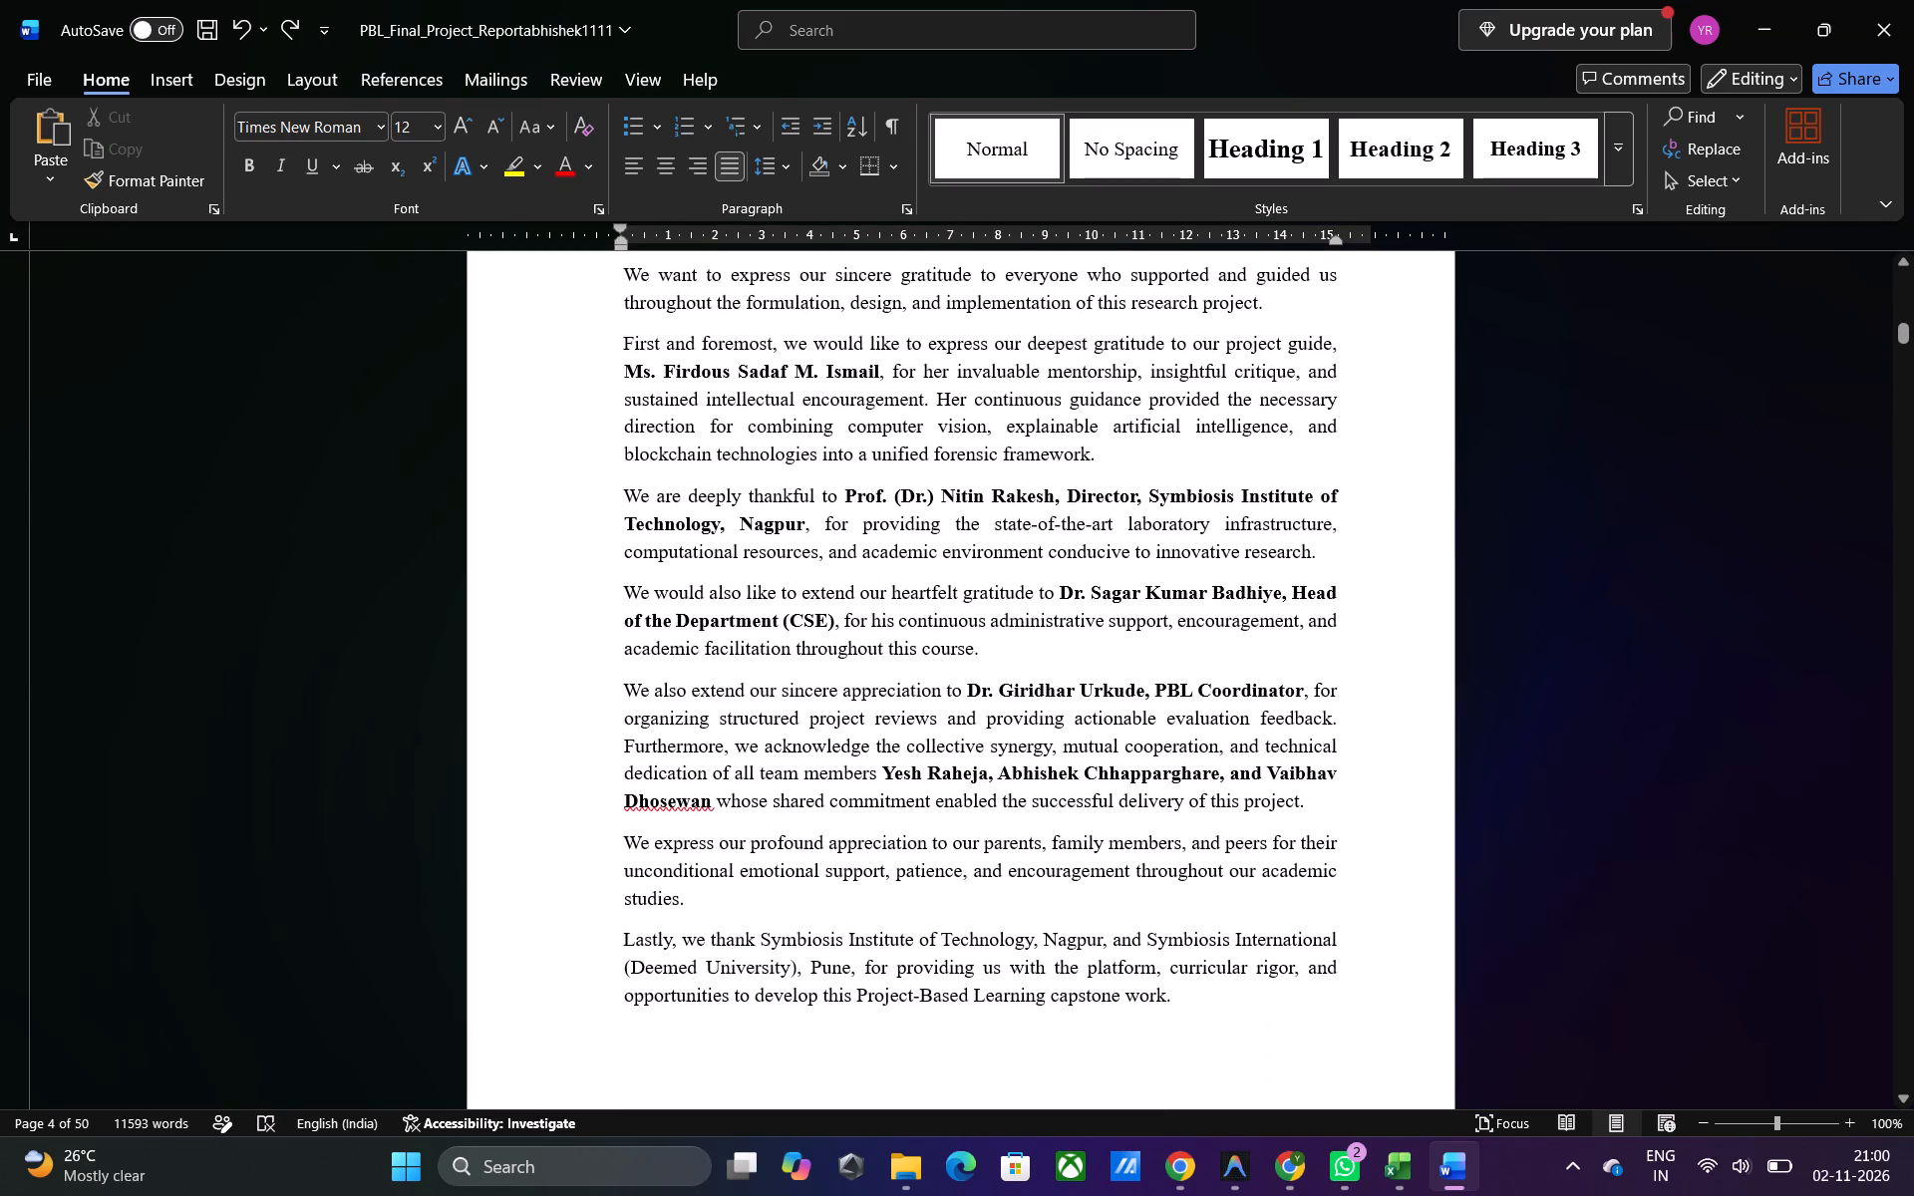
{"action": "scroll", "coordinate": [690, 458], "scroll_direction": "down", "scroll_amount": 5}
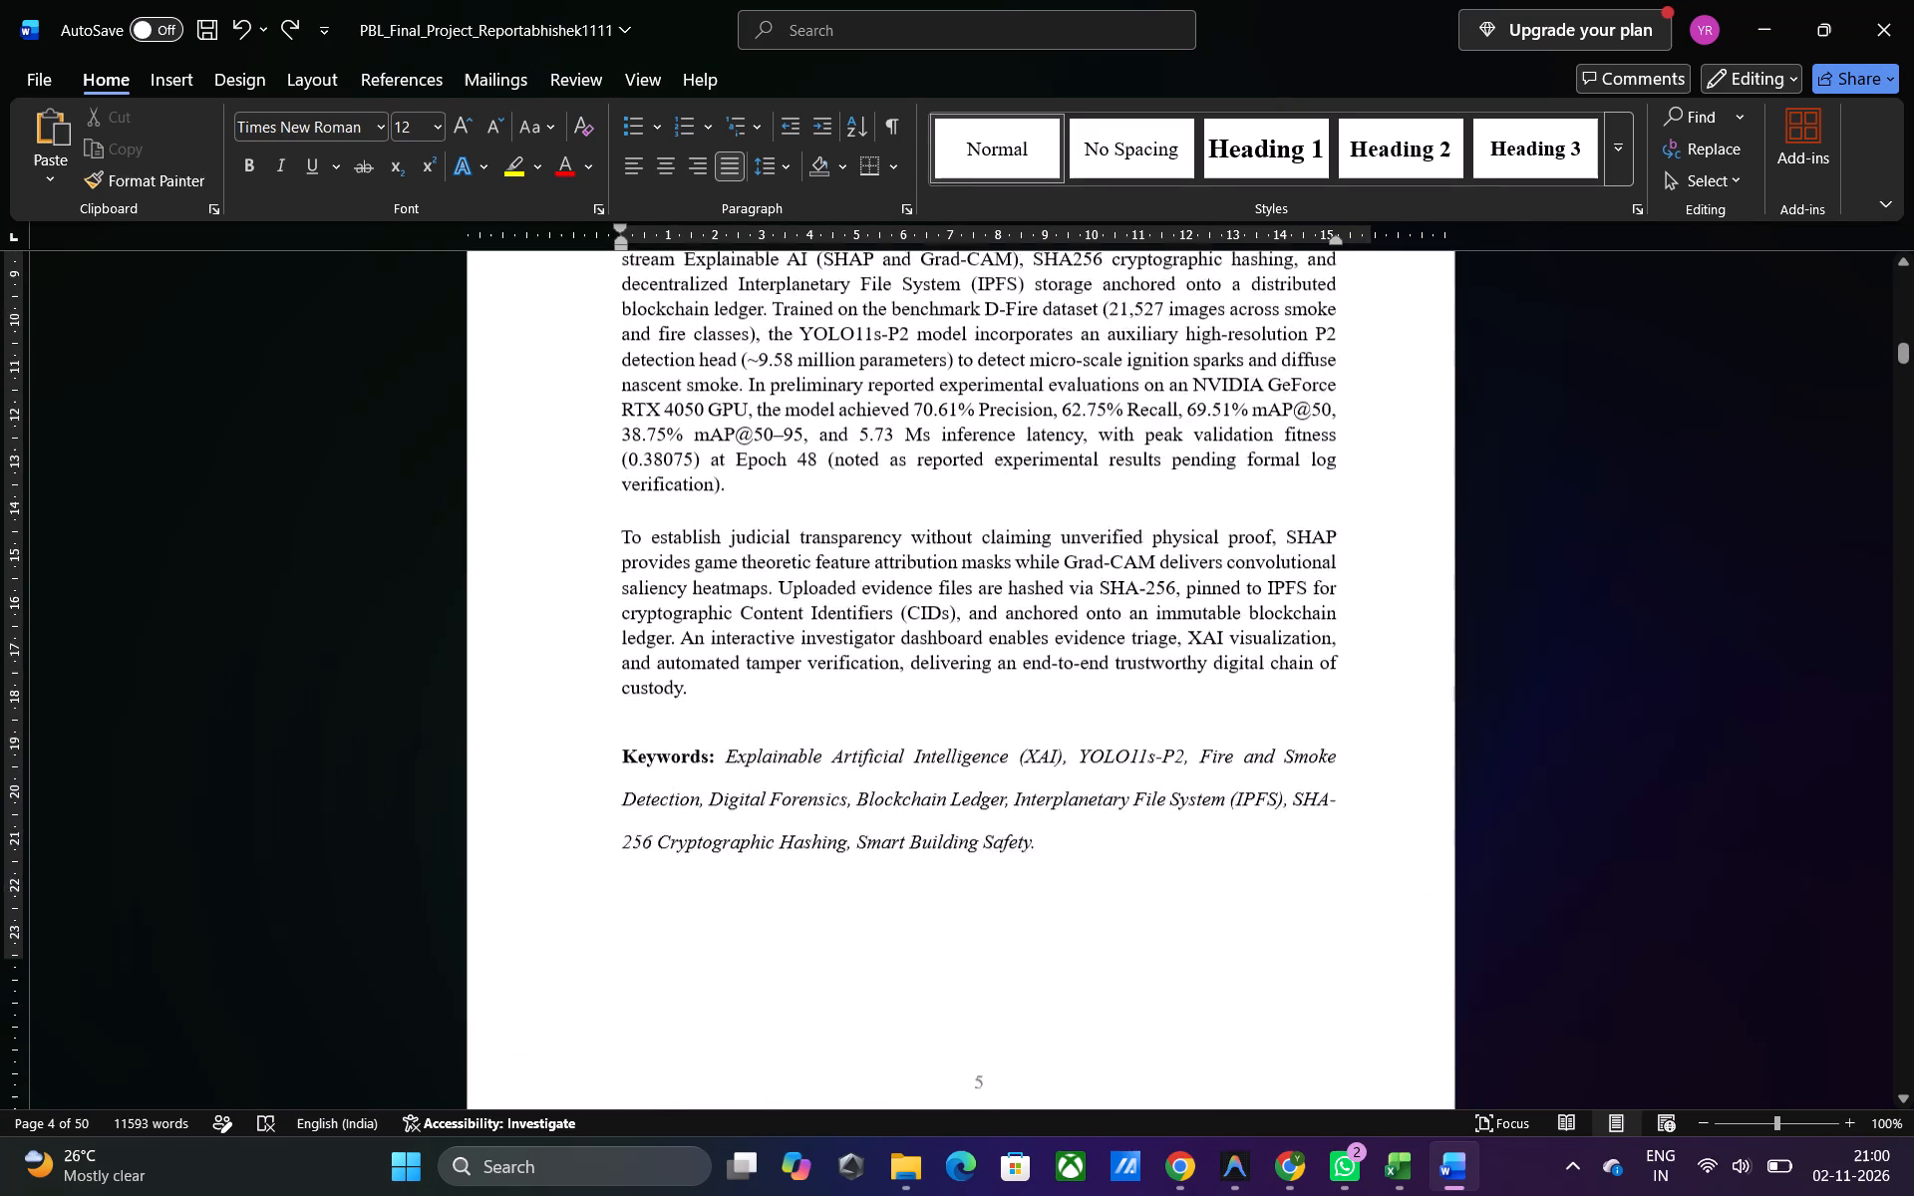
{"action": "scroll", "coordinate": [690, 458], "scroll_direction": "down", "scroll_amount": 2}
{"action": "scroll", "coordinate": [690, 458], "scroll_direction": "up", "scroll_amount": 6}
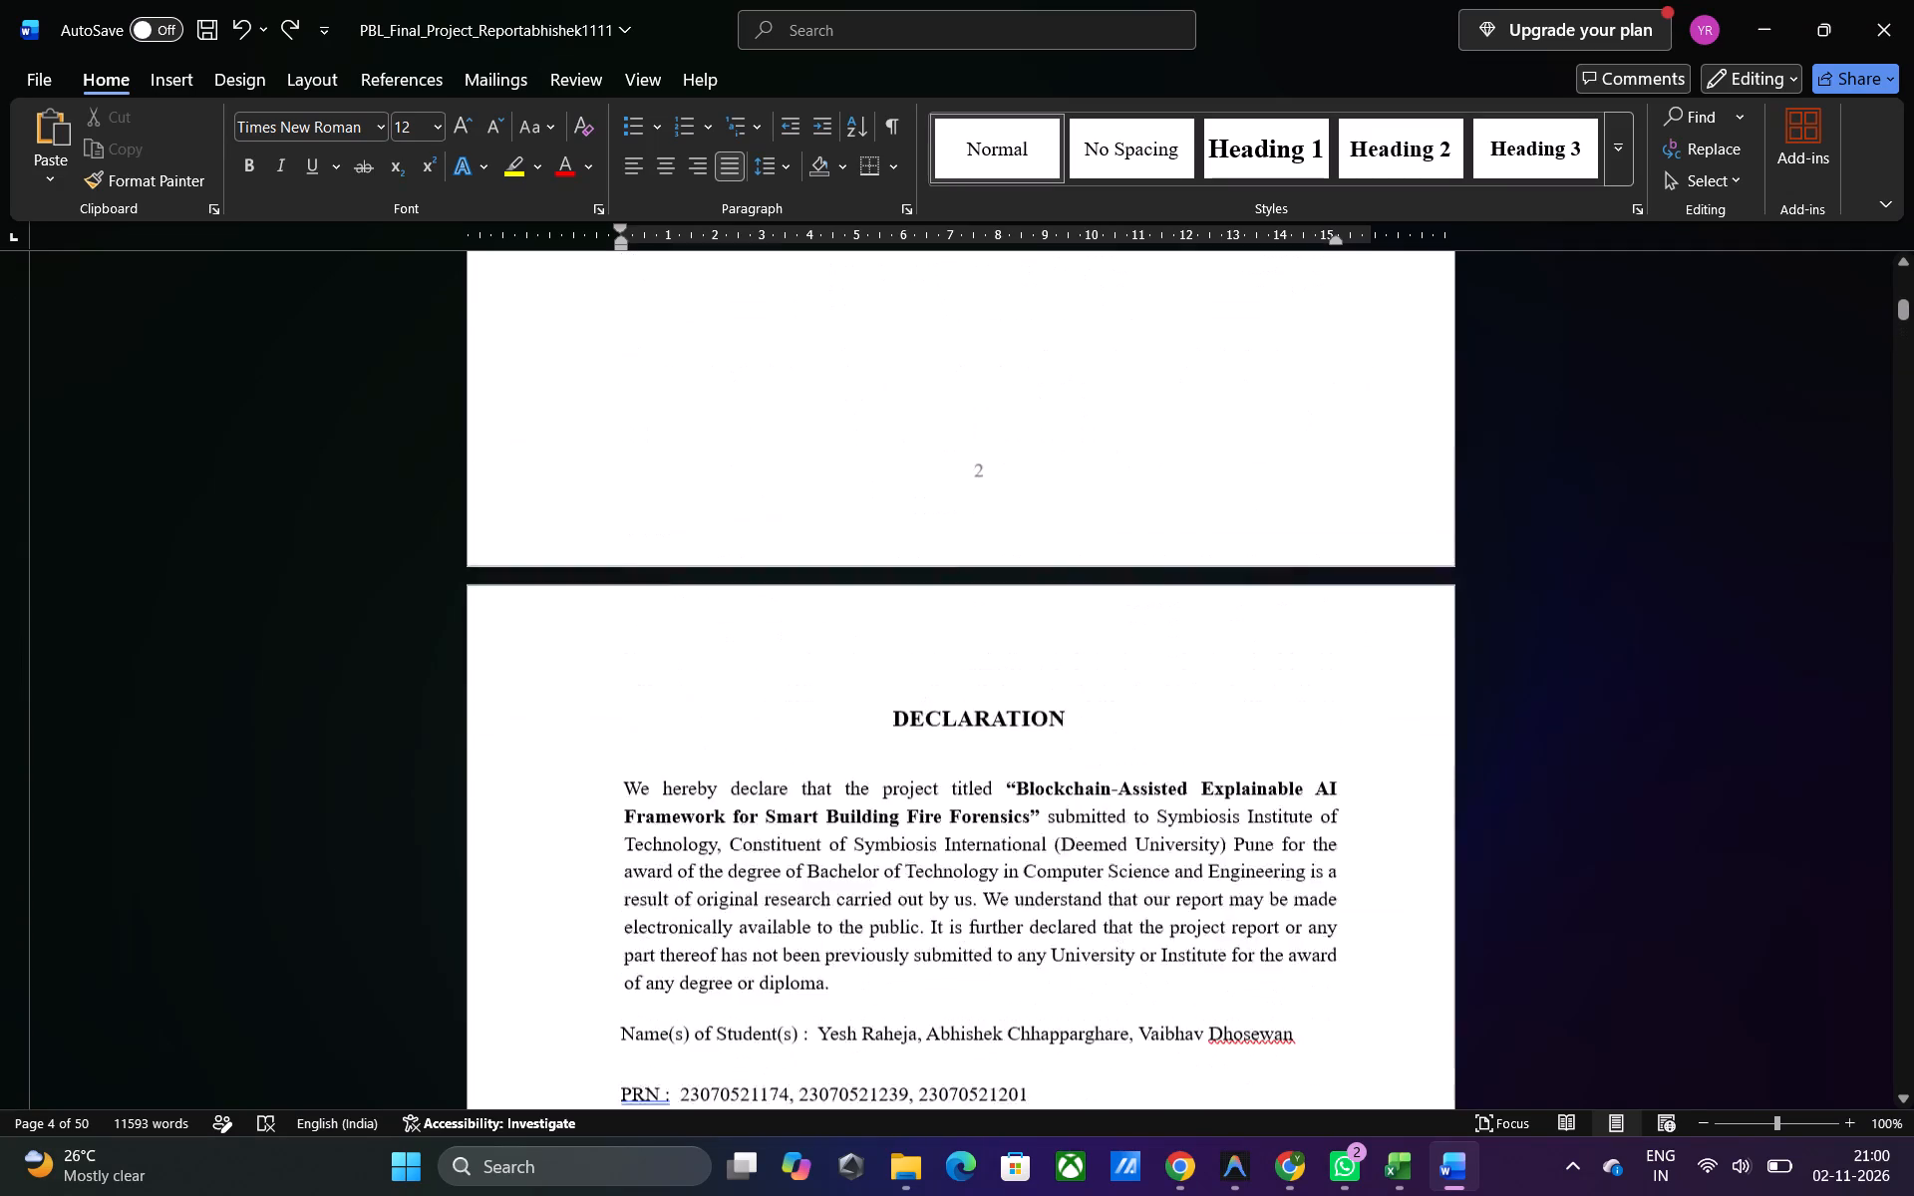
{"action": "scroll", "coordinate": [690, 458], "scroll_direction": "up", "scroll_amount": 7}
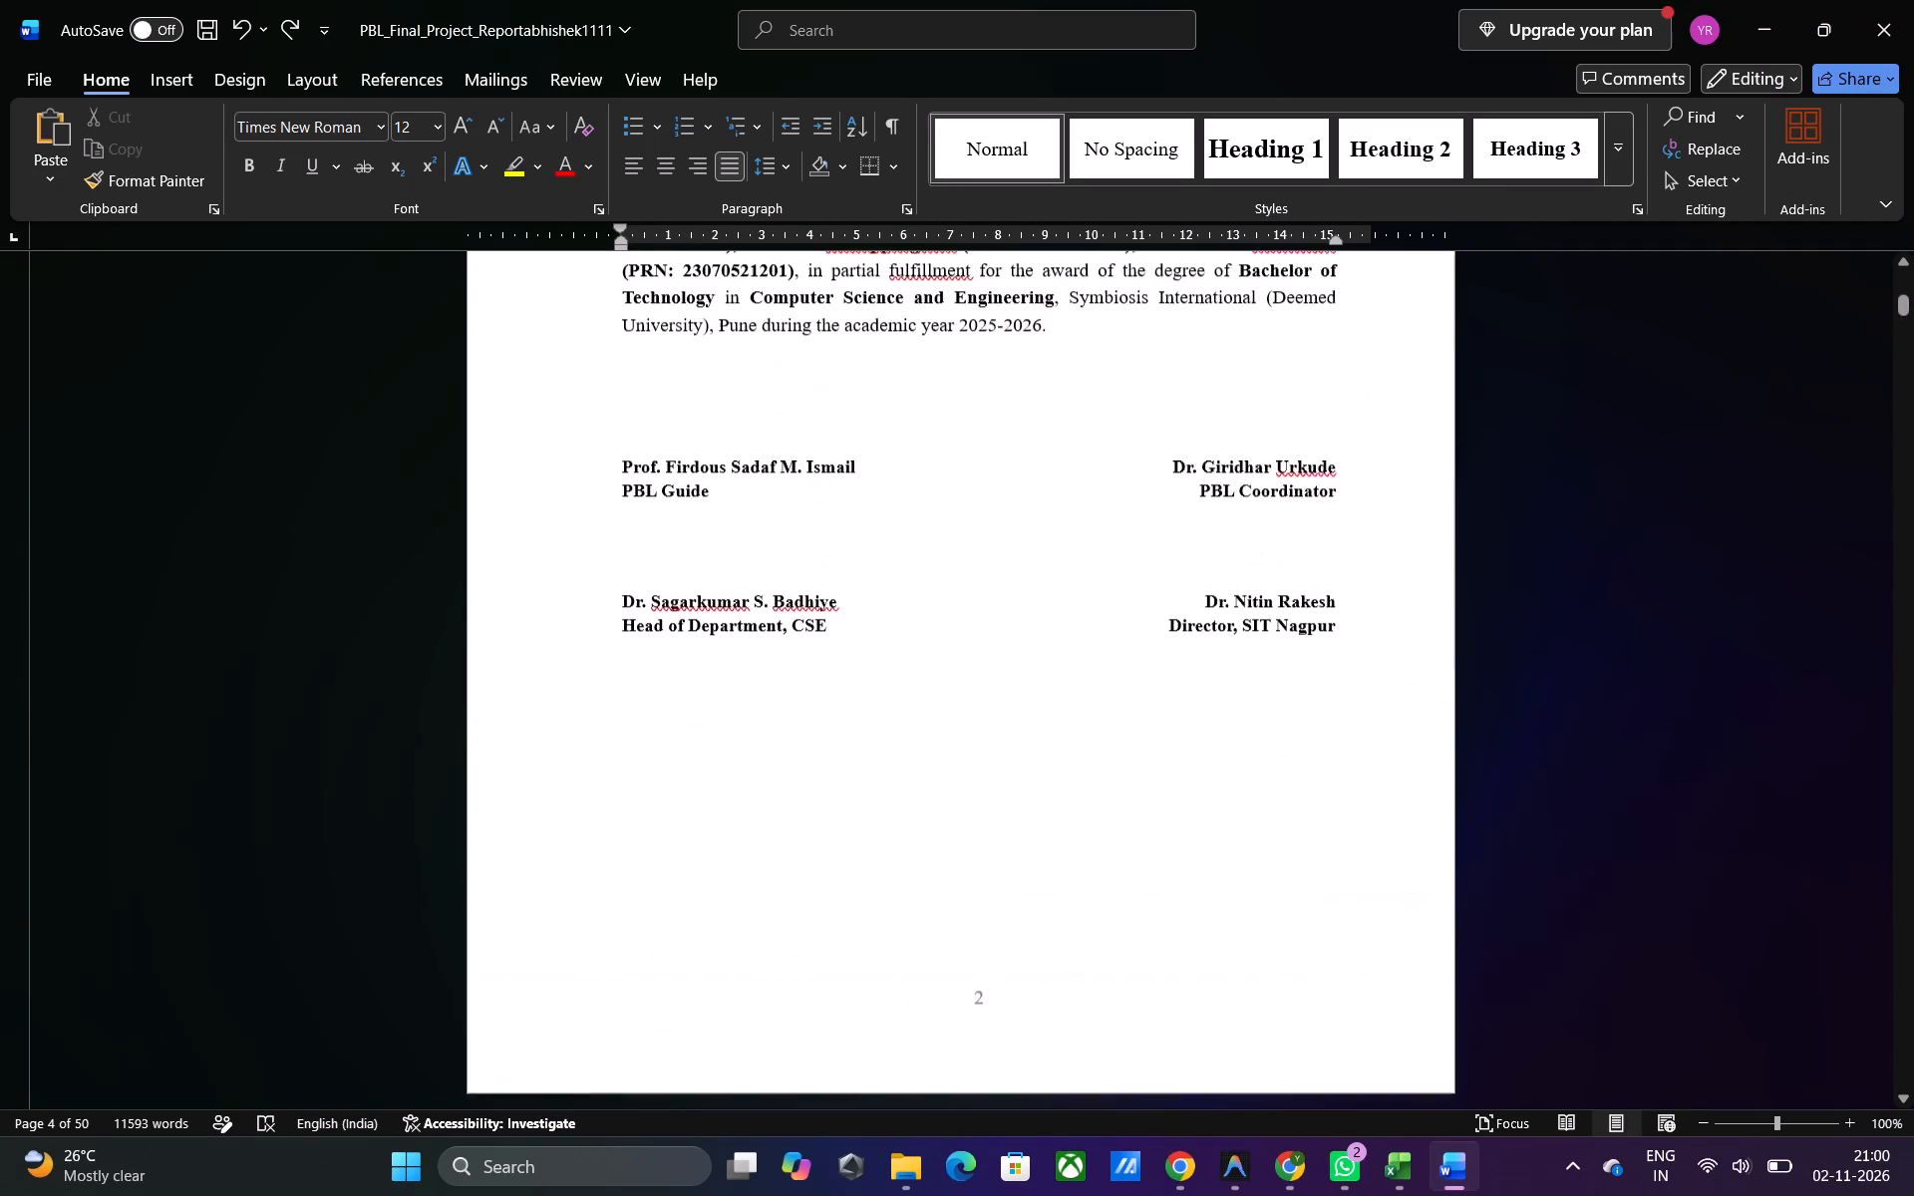
{"action": "scroll", "coordinate": [690, 458], "scroll_direction": "up", "scroll_amount": 1}
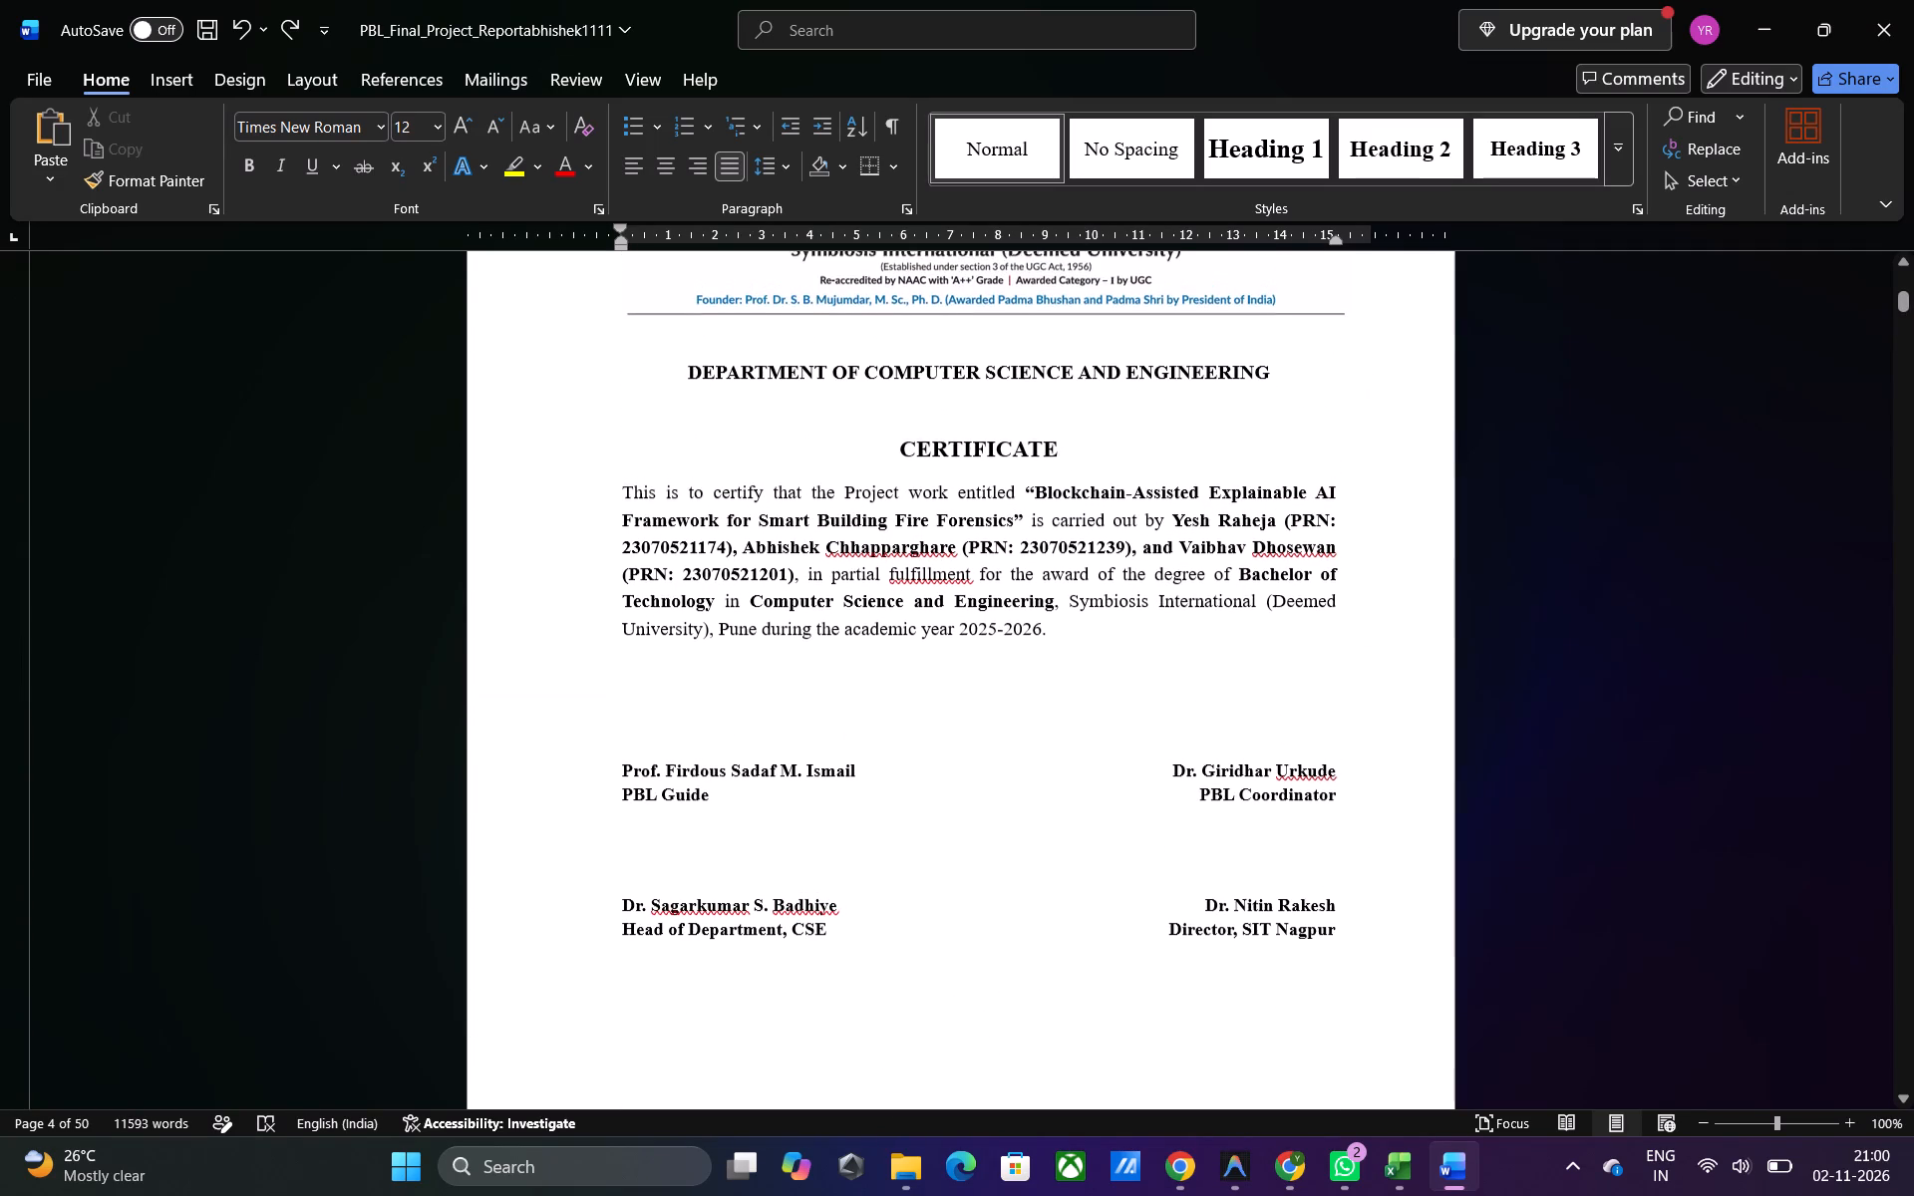
{"action": "scroll", "coordinate": [1005, 582], "scroll_direction": "up", "scroll_amount": 1}
{"action": "scroll", "coordinate": [1054, 625], "scroll_direction": "down", "scroll_amount": 3}
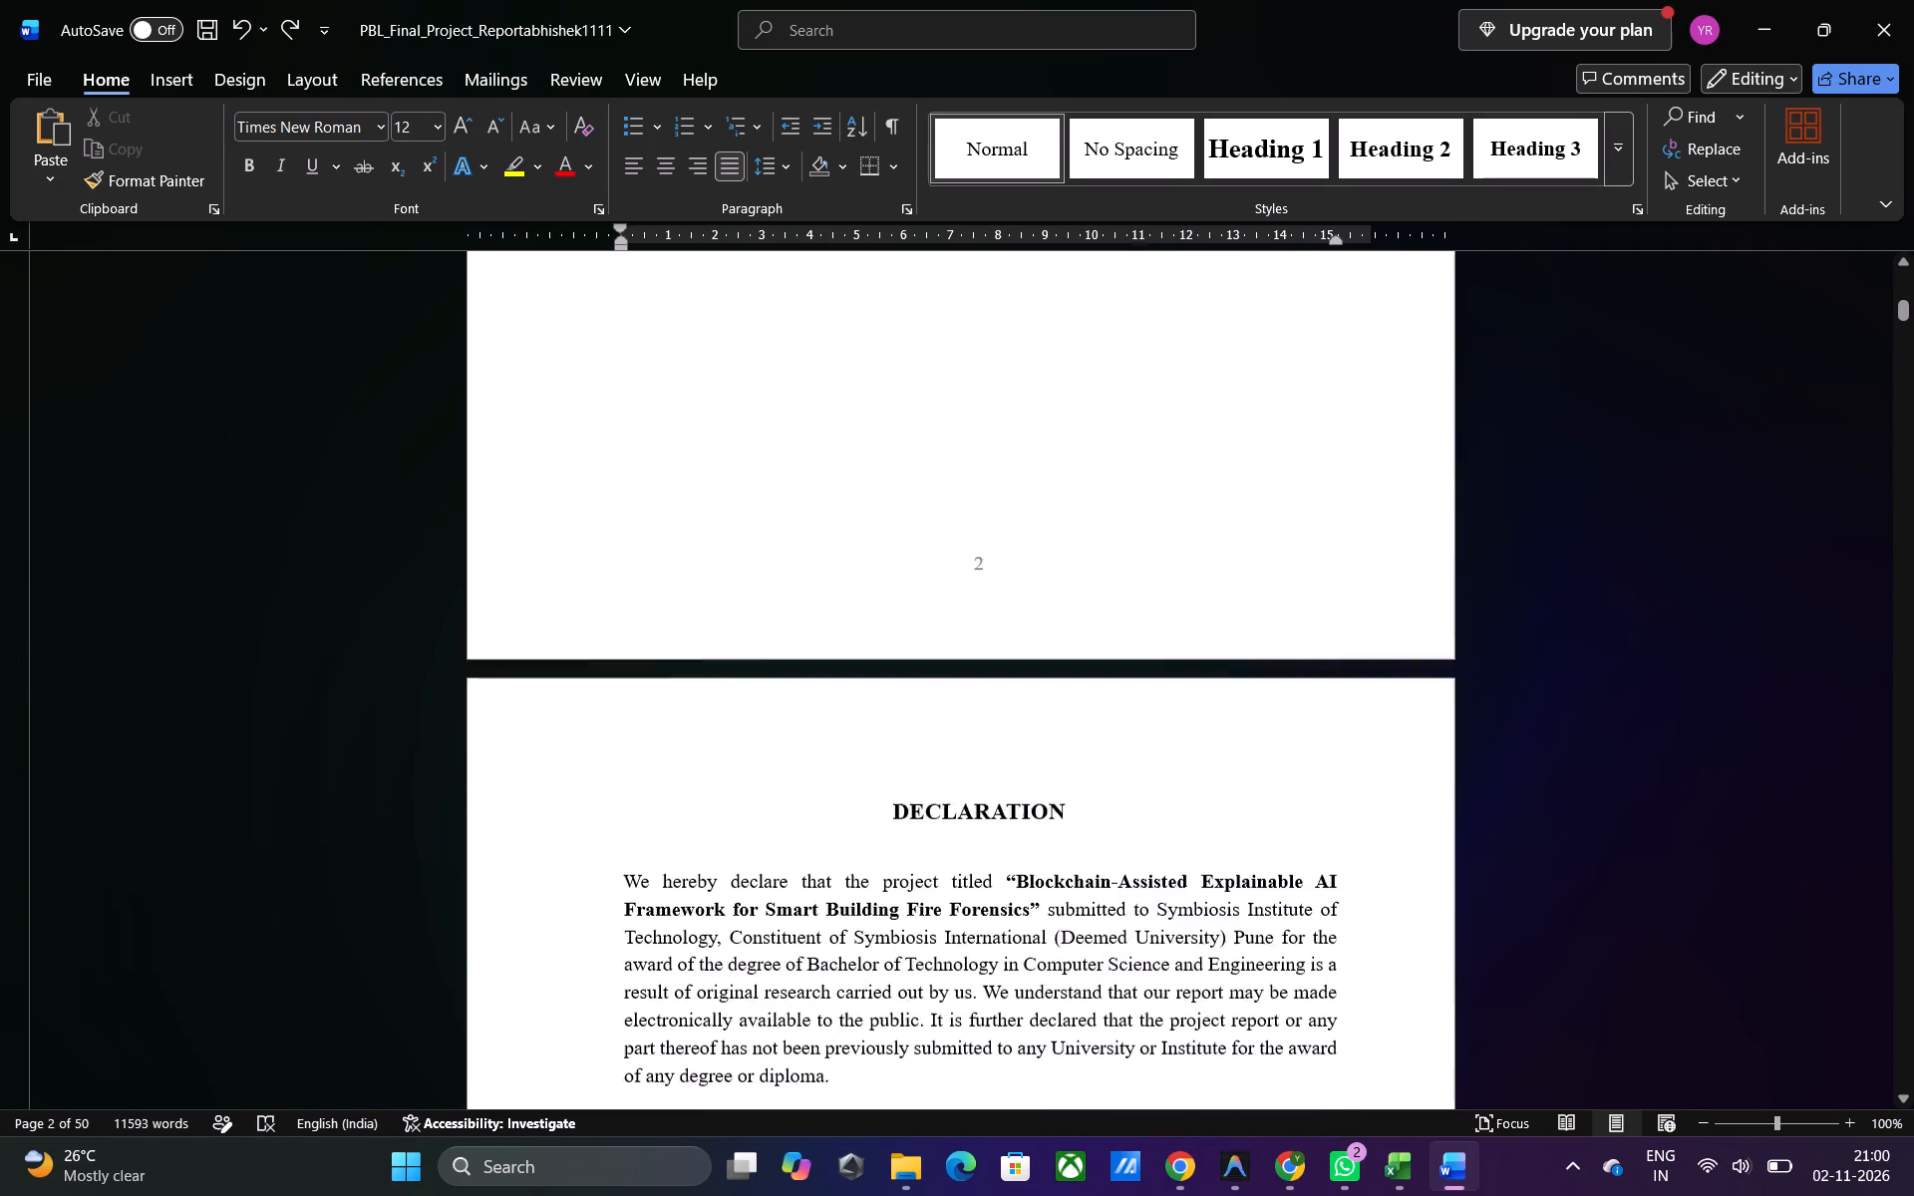
{"action": "scroll", "coordinate": [1054, 625], "scroll_direction": "down", "scroll_amount": 1}
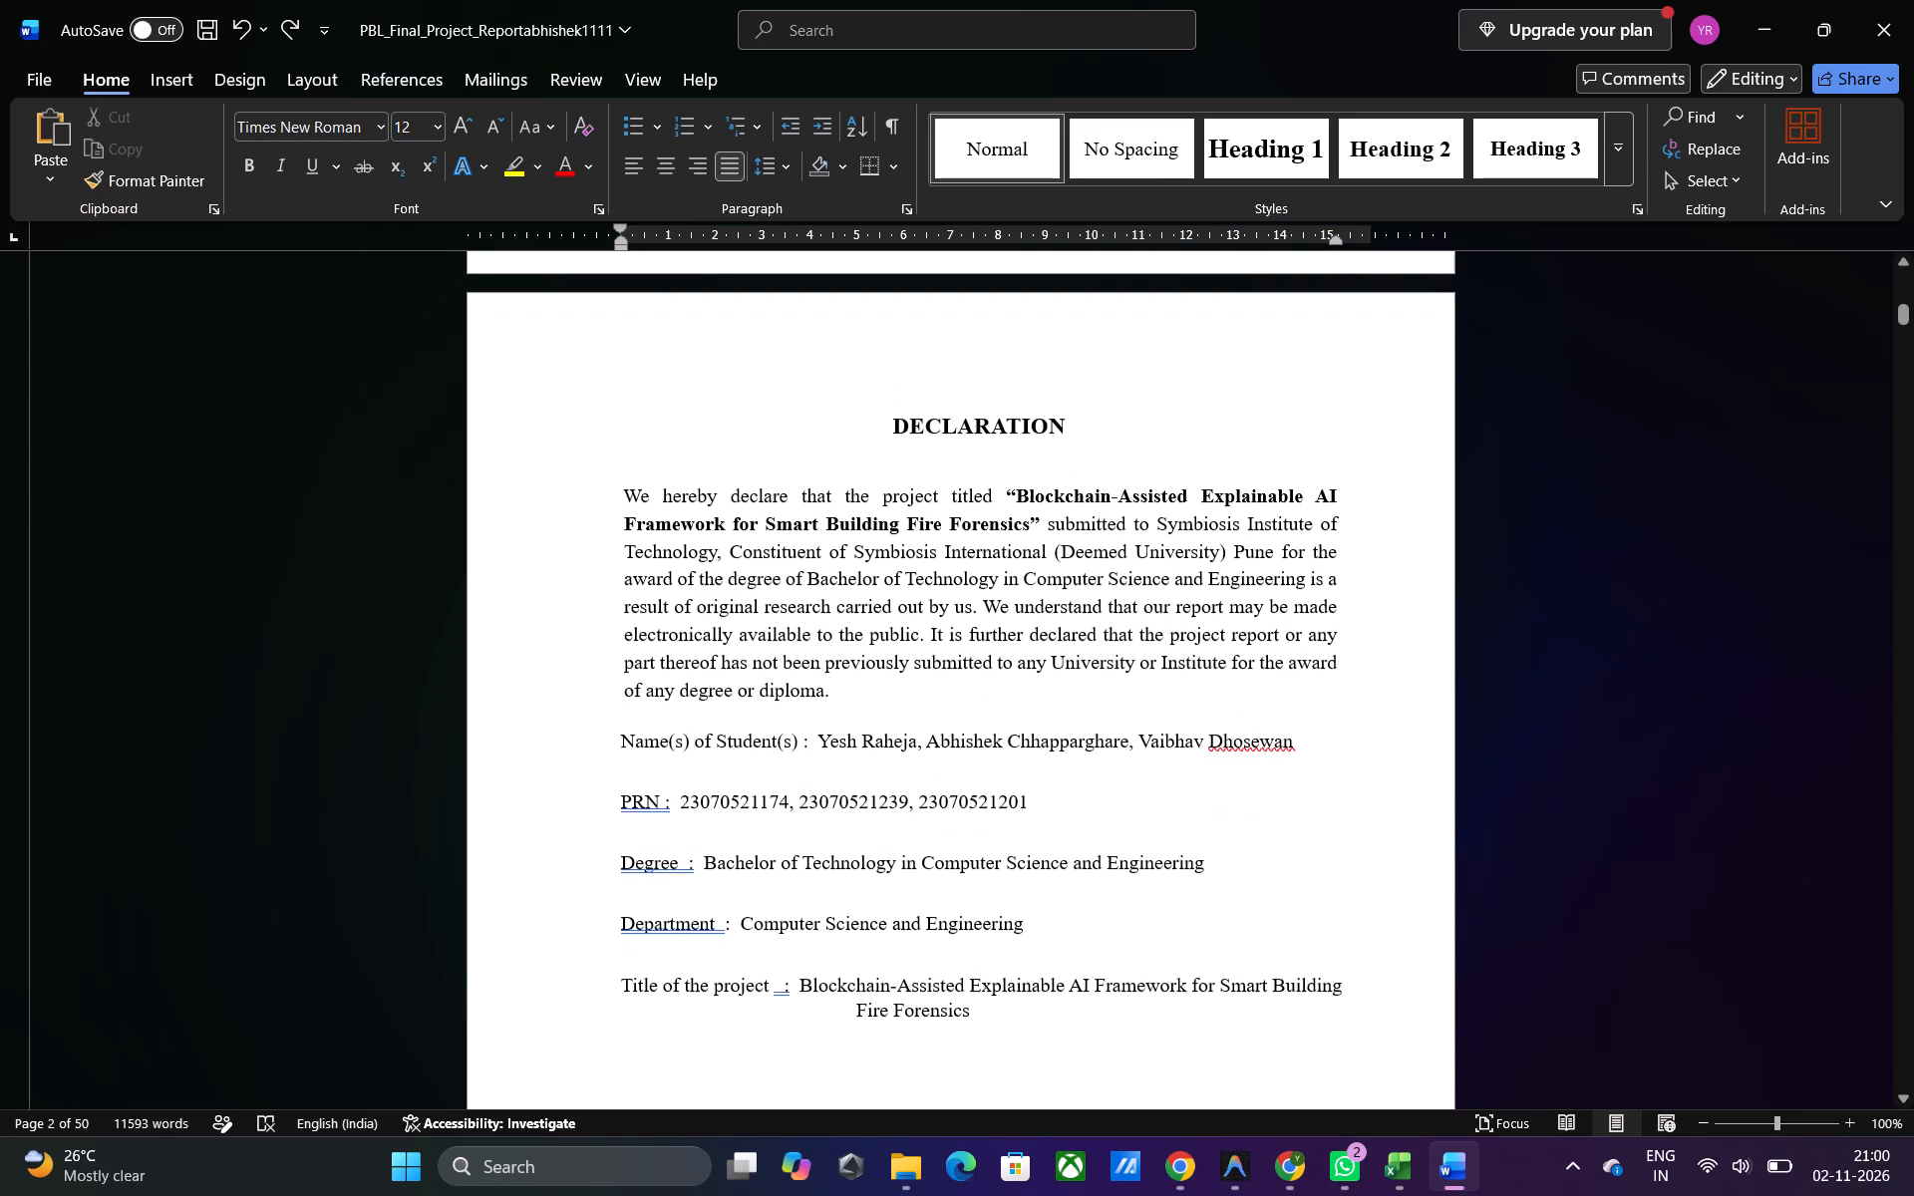
{"action": "left_click", "coordinate": [799, 751]}
{"action": "scroll", "coordinate": [799, 751], "scroll_direction": "down", "scroll_amount": 1}
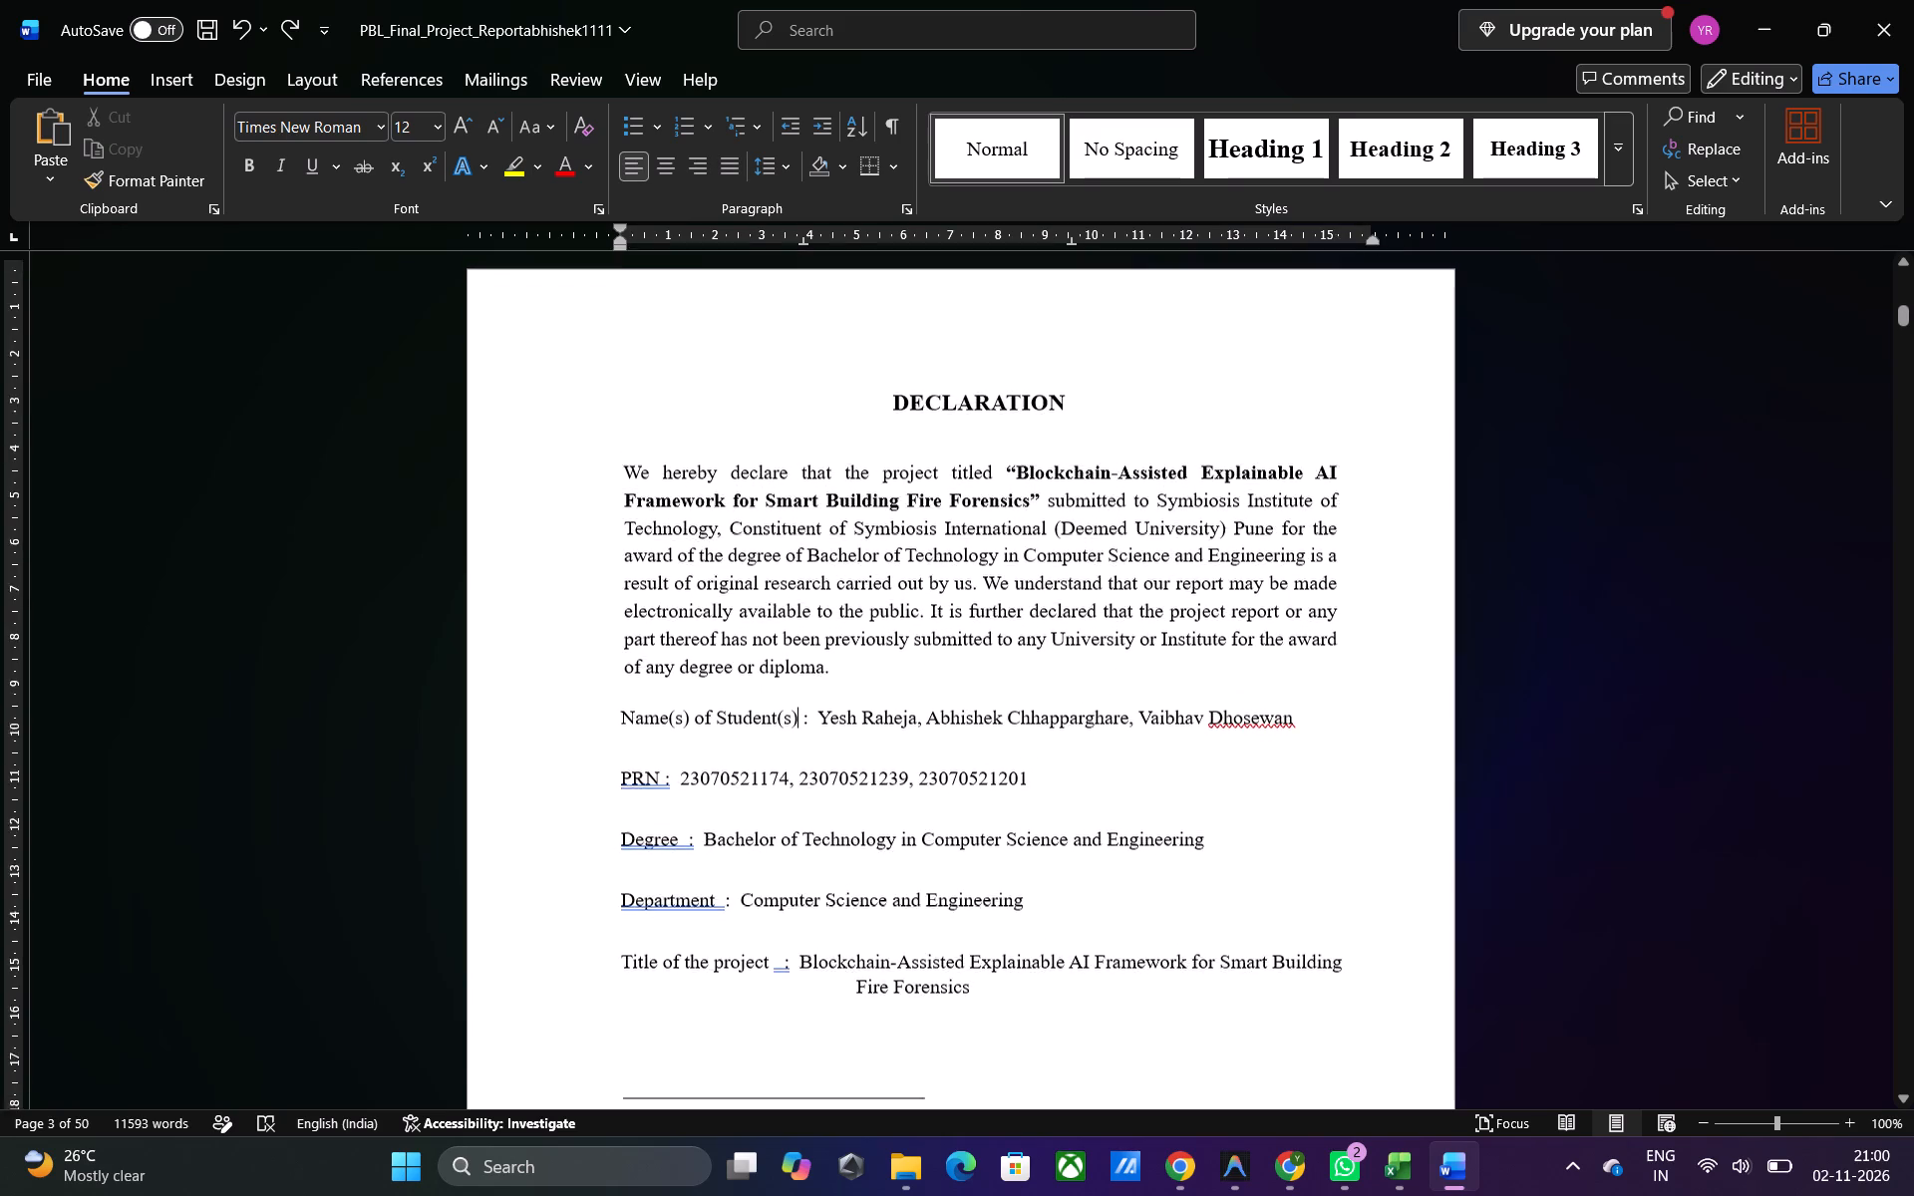
Examine the Table of Contents, List of Figures and List of Abbreviations pages for entry alignment and spacing.
{"action": "scroll", "coordinate": [799, 751], "scroll_direction": "down", "scroll_amount": 5}
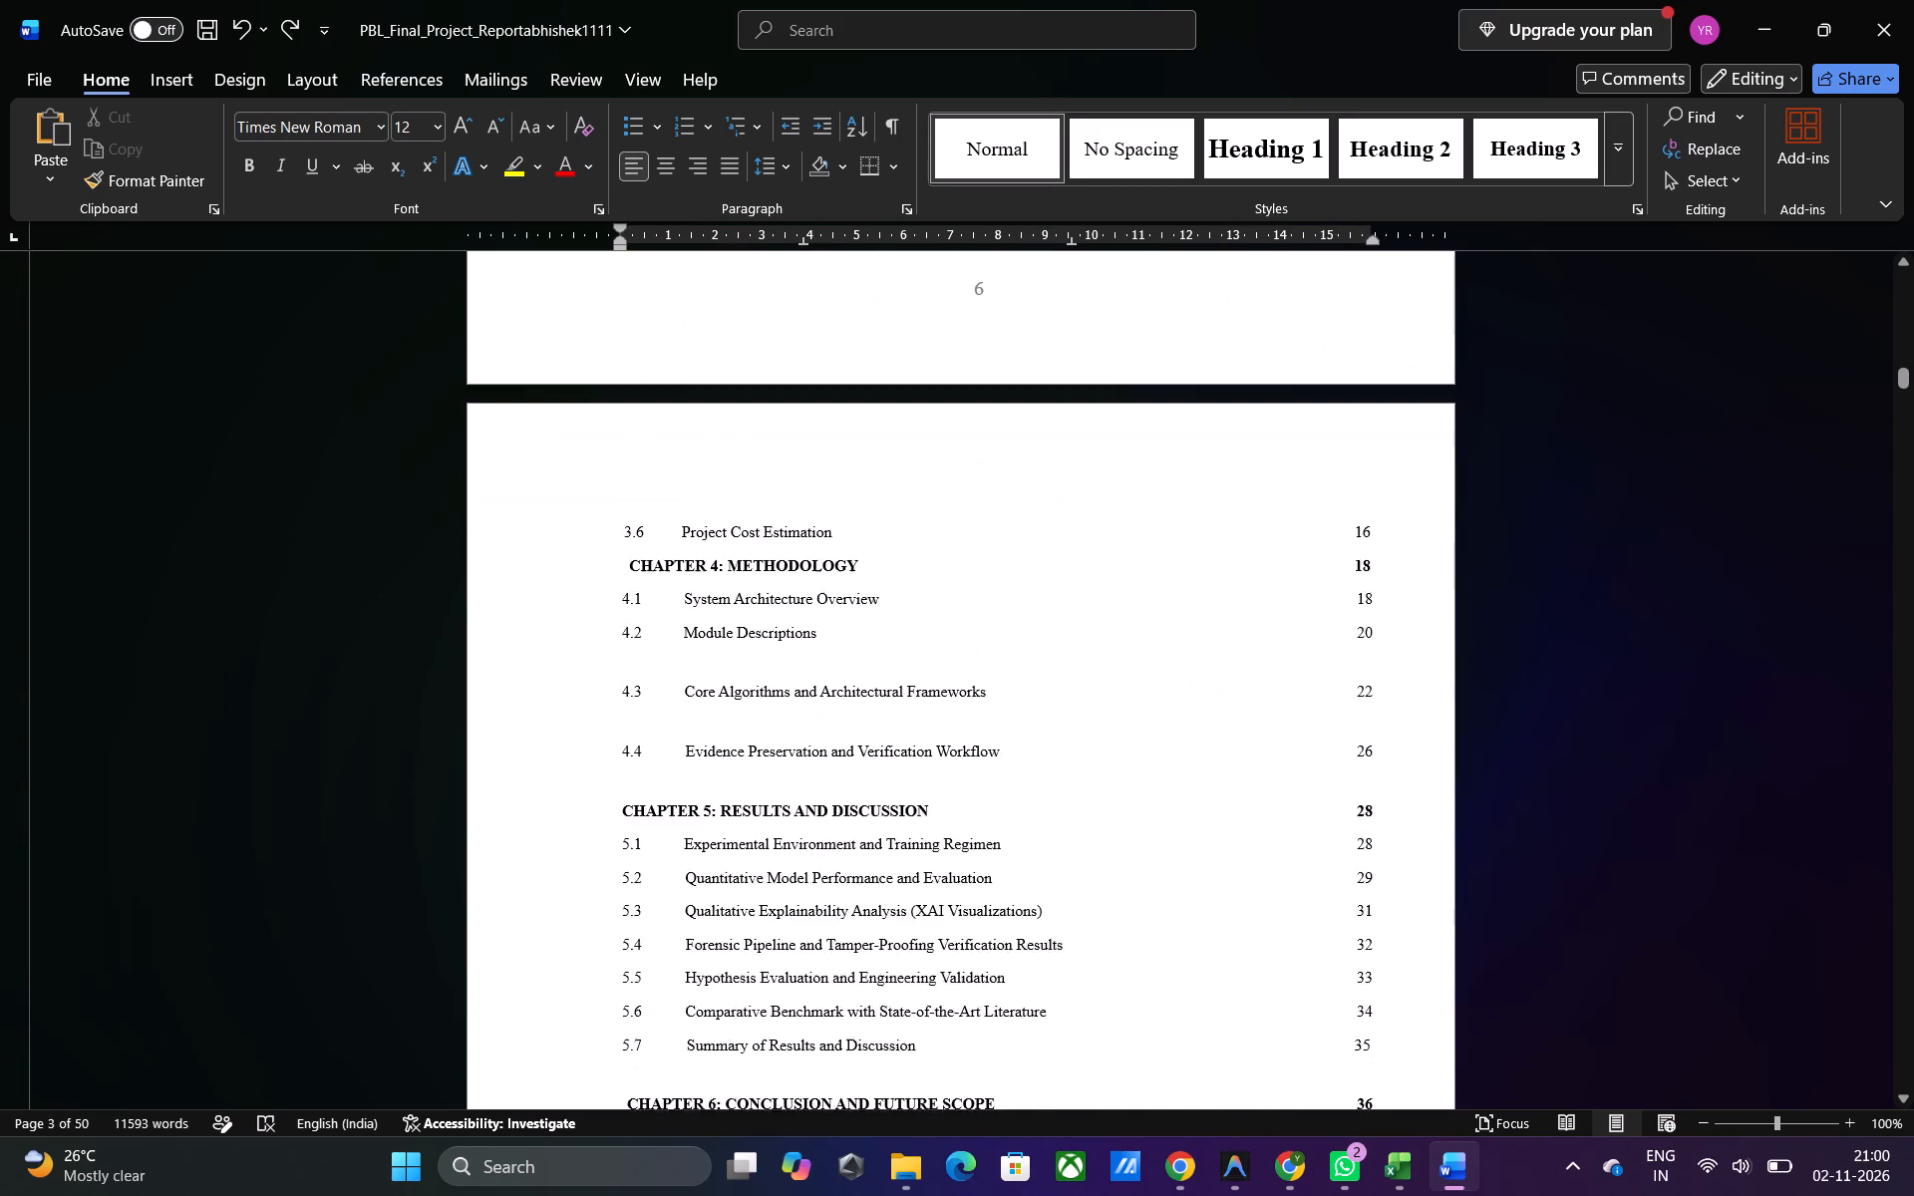
{"action": "scroll", "coordinate": [799, 751], "scroll_direction": "down", "scroll_amount": 2}
{"action": "scroll", "coordinate": [840, 589], "scroll_direction": "up", "scroll_amount": 1}
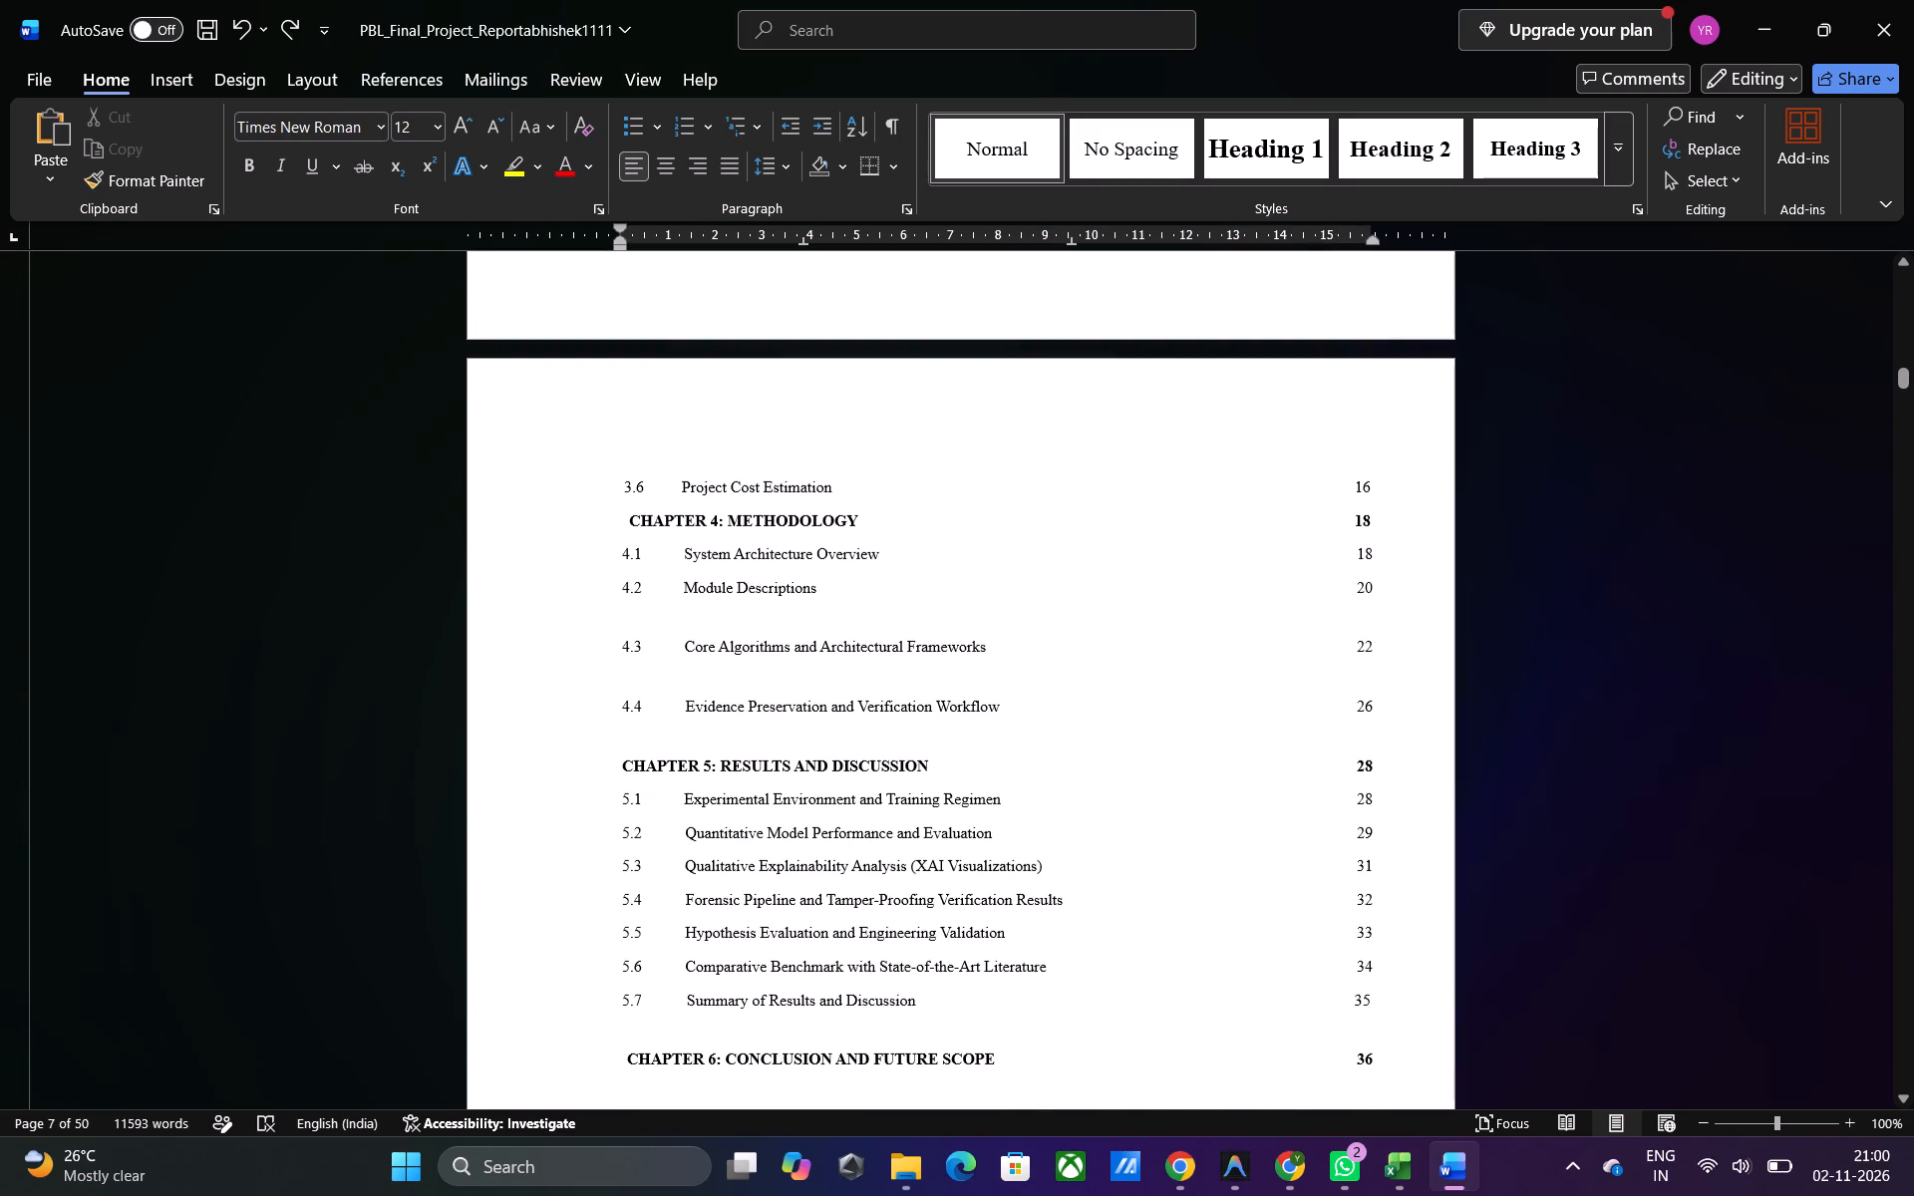
{"action": "left_click", "coordinate": [893, 511]}
{"action": "scroll", "coordinate": [893, 511], "scroll_direction": "down", "scroll_amount": 1}
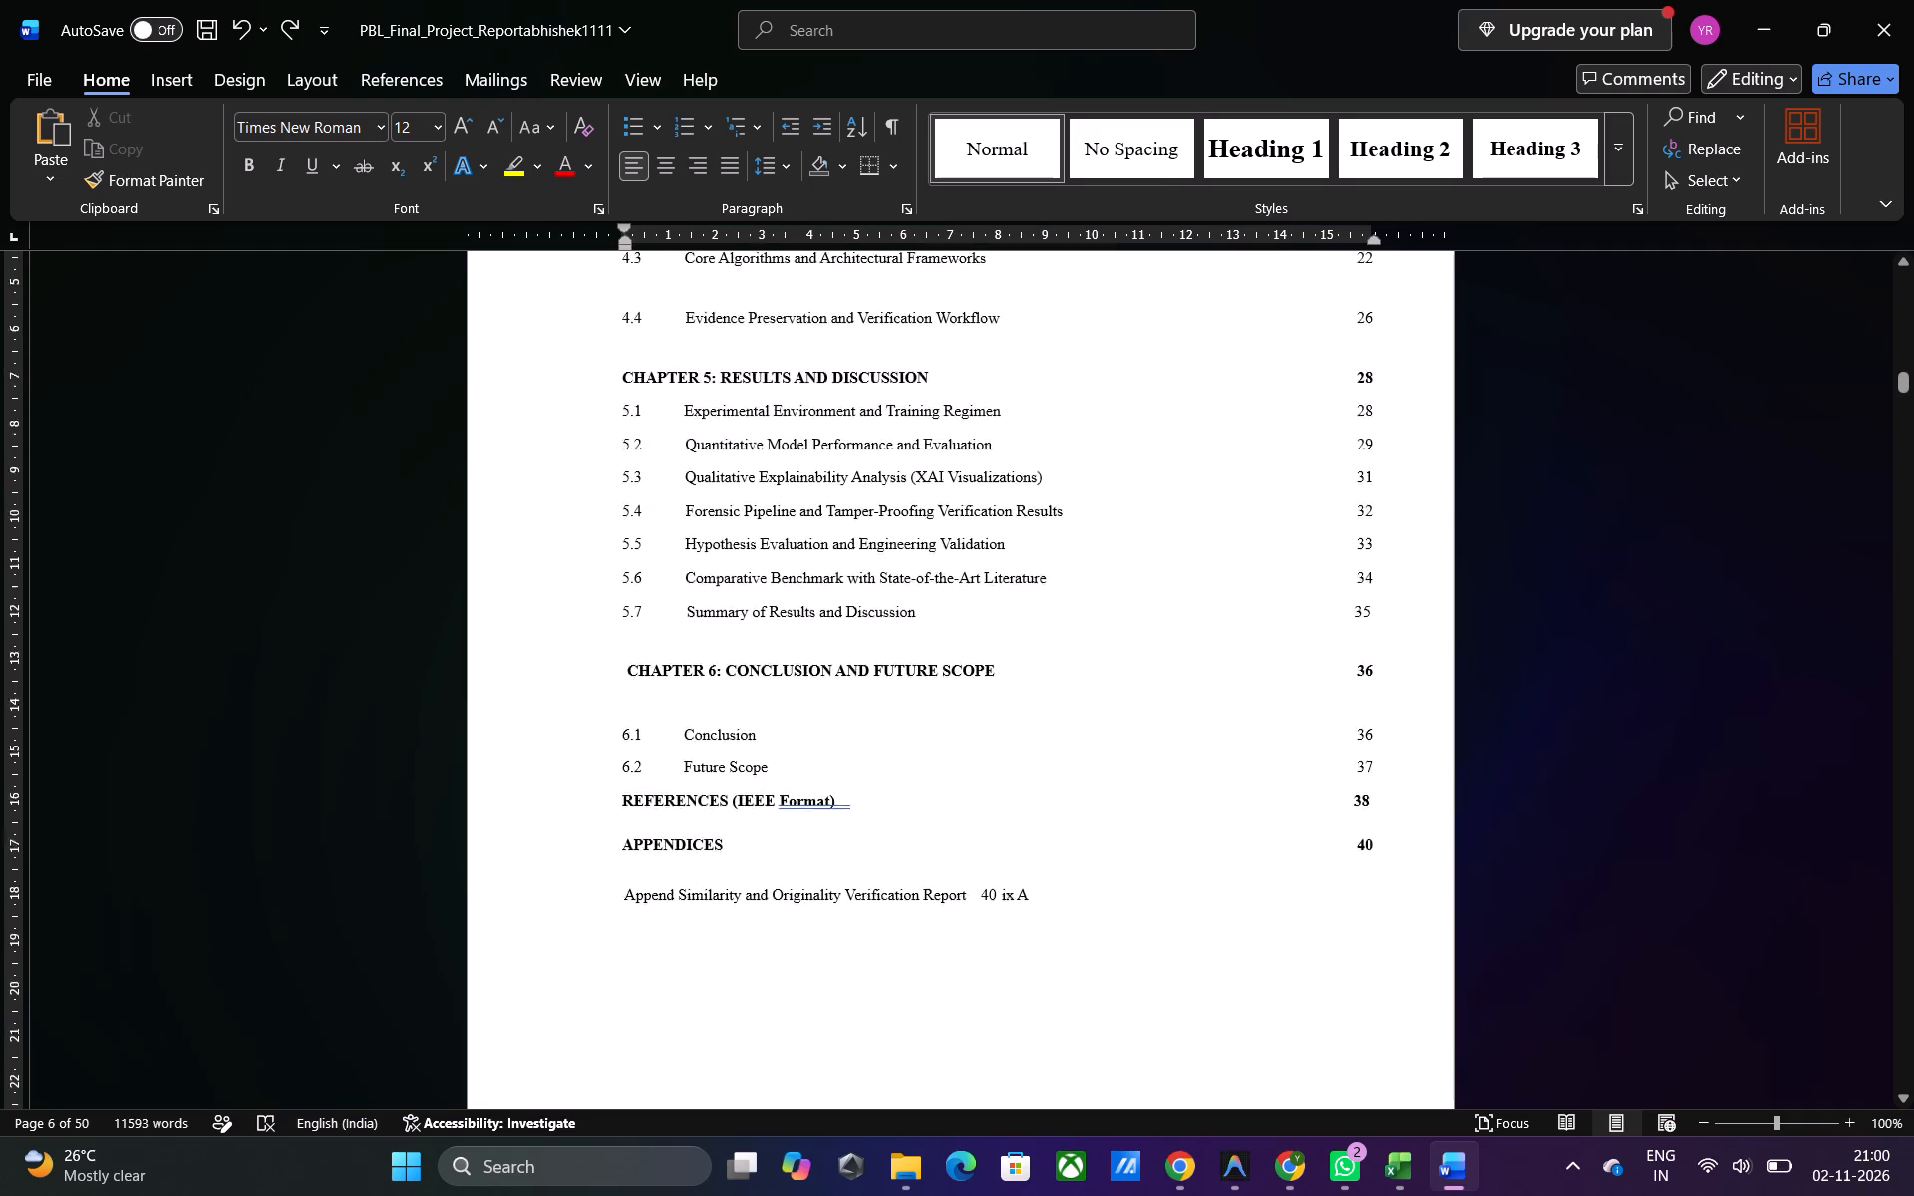
{"action": "scroll", "coordinate": [893, 511], "scroll_direction": "down", "scroll_amount": 2}
{"action": "scroll", "coordinate": [893, 511], "scroll_direction": "up", "scroll_amount": 2}
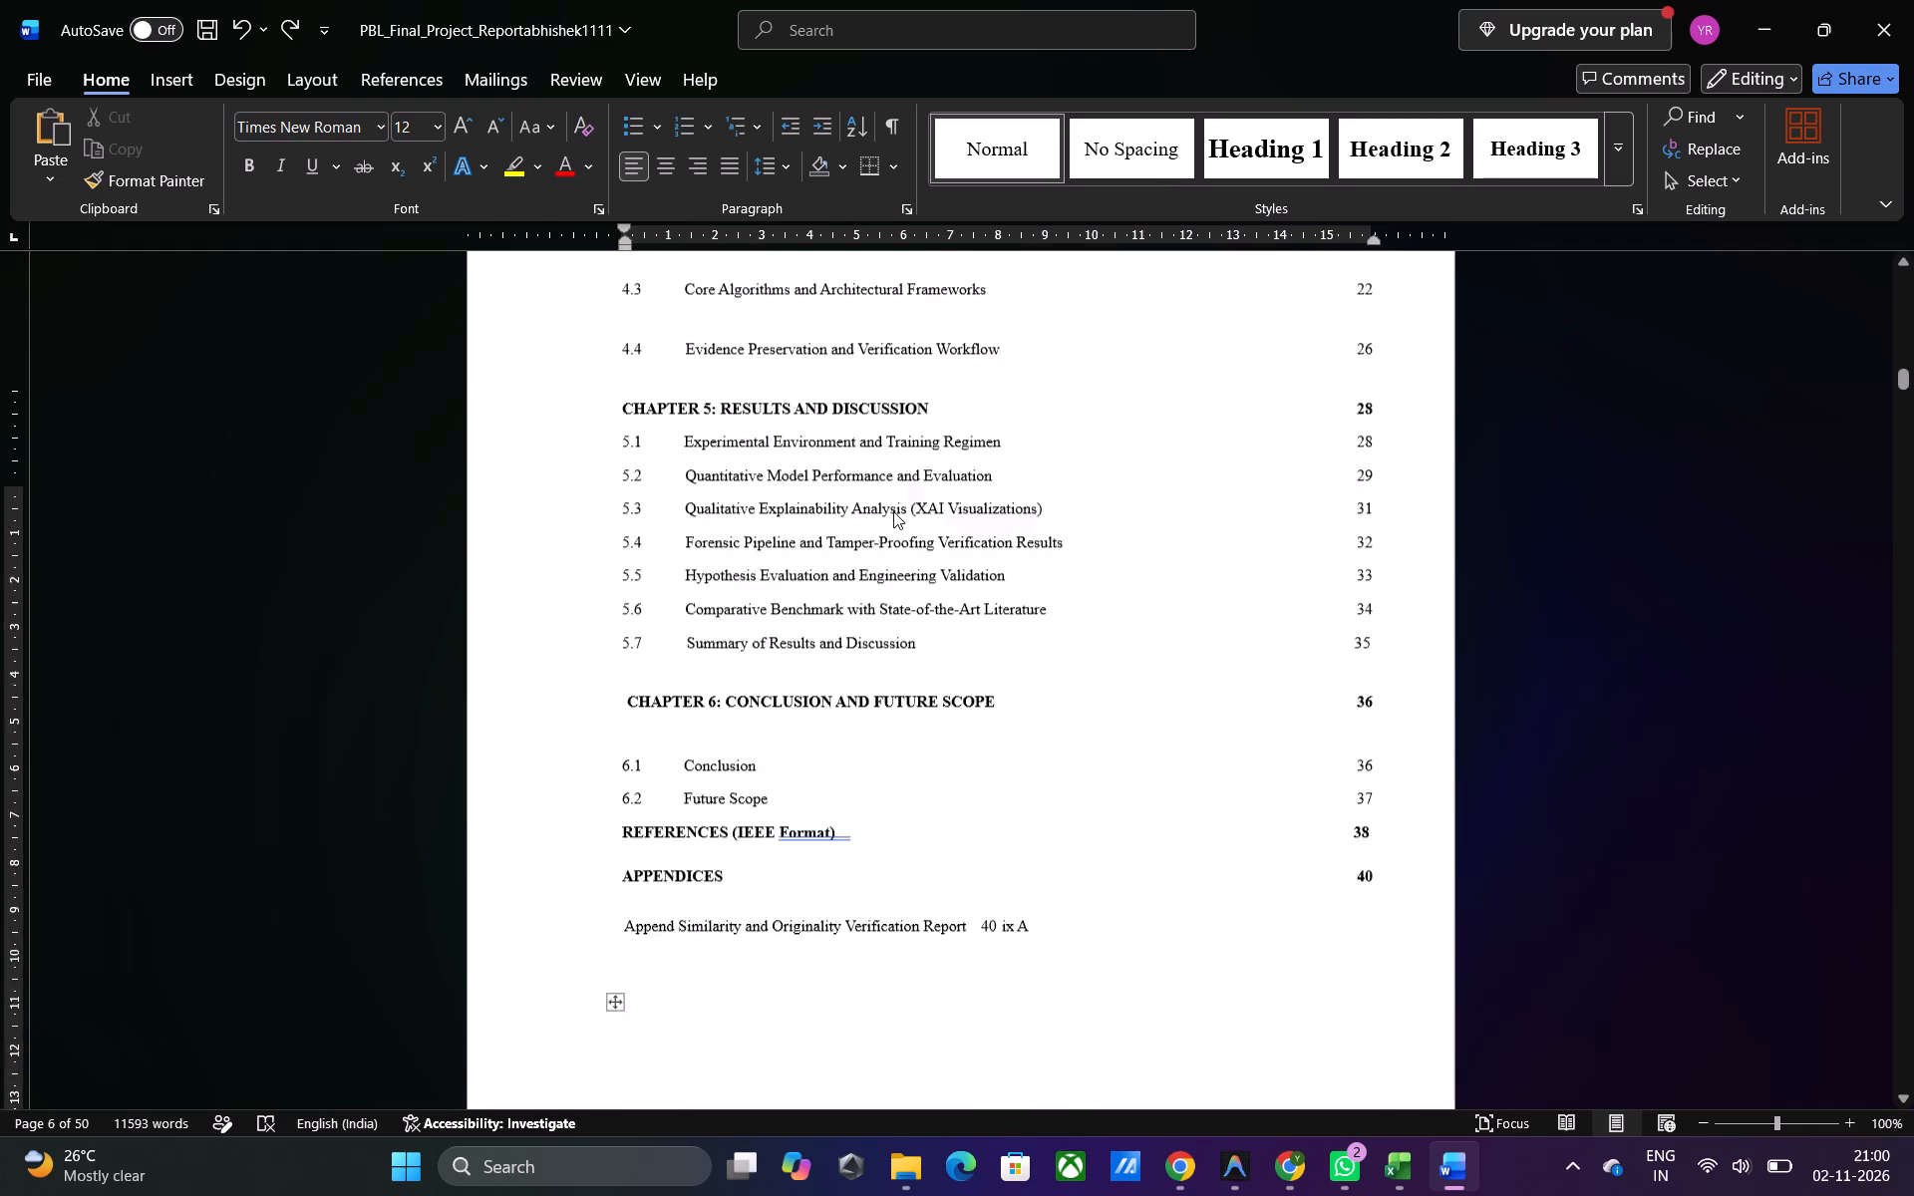
{"action": "scroll", "coordinate": [893, 511], "scroll_direction": "up", "scroll_amount": 1}
{"action": "scroll", "coordinate": [893, 511], "scroll_direction": "down", "scroll_amount": 8}
{"action": "scroll", "coordinate": [893, 511], "scroll_direction": "up", "scroll_amount": 1}
{"action": "scroll", "coordinate": [893, 511], "scroll_direction": "down", "scroll_amount": 1}
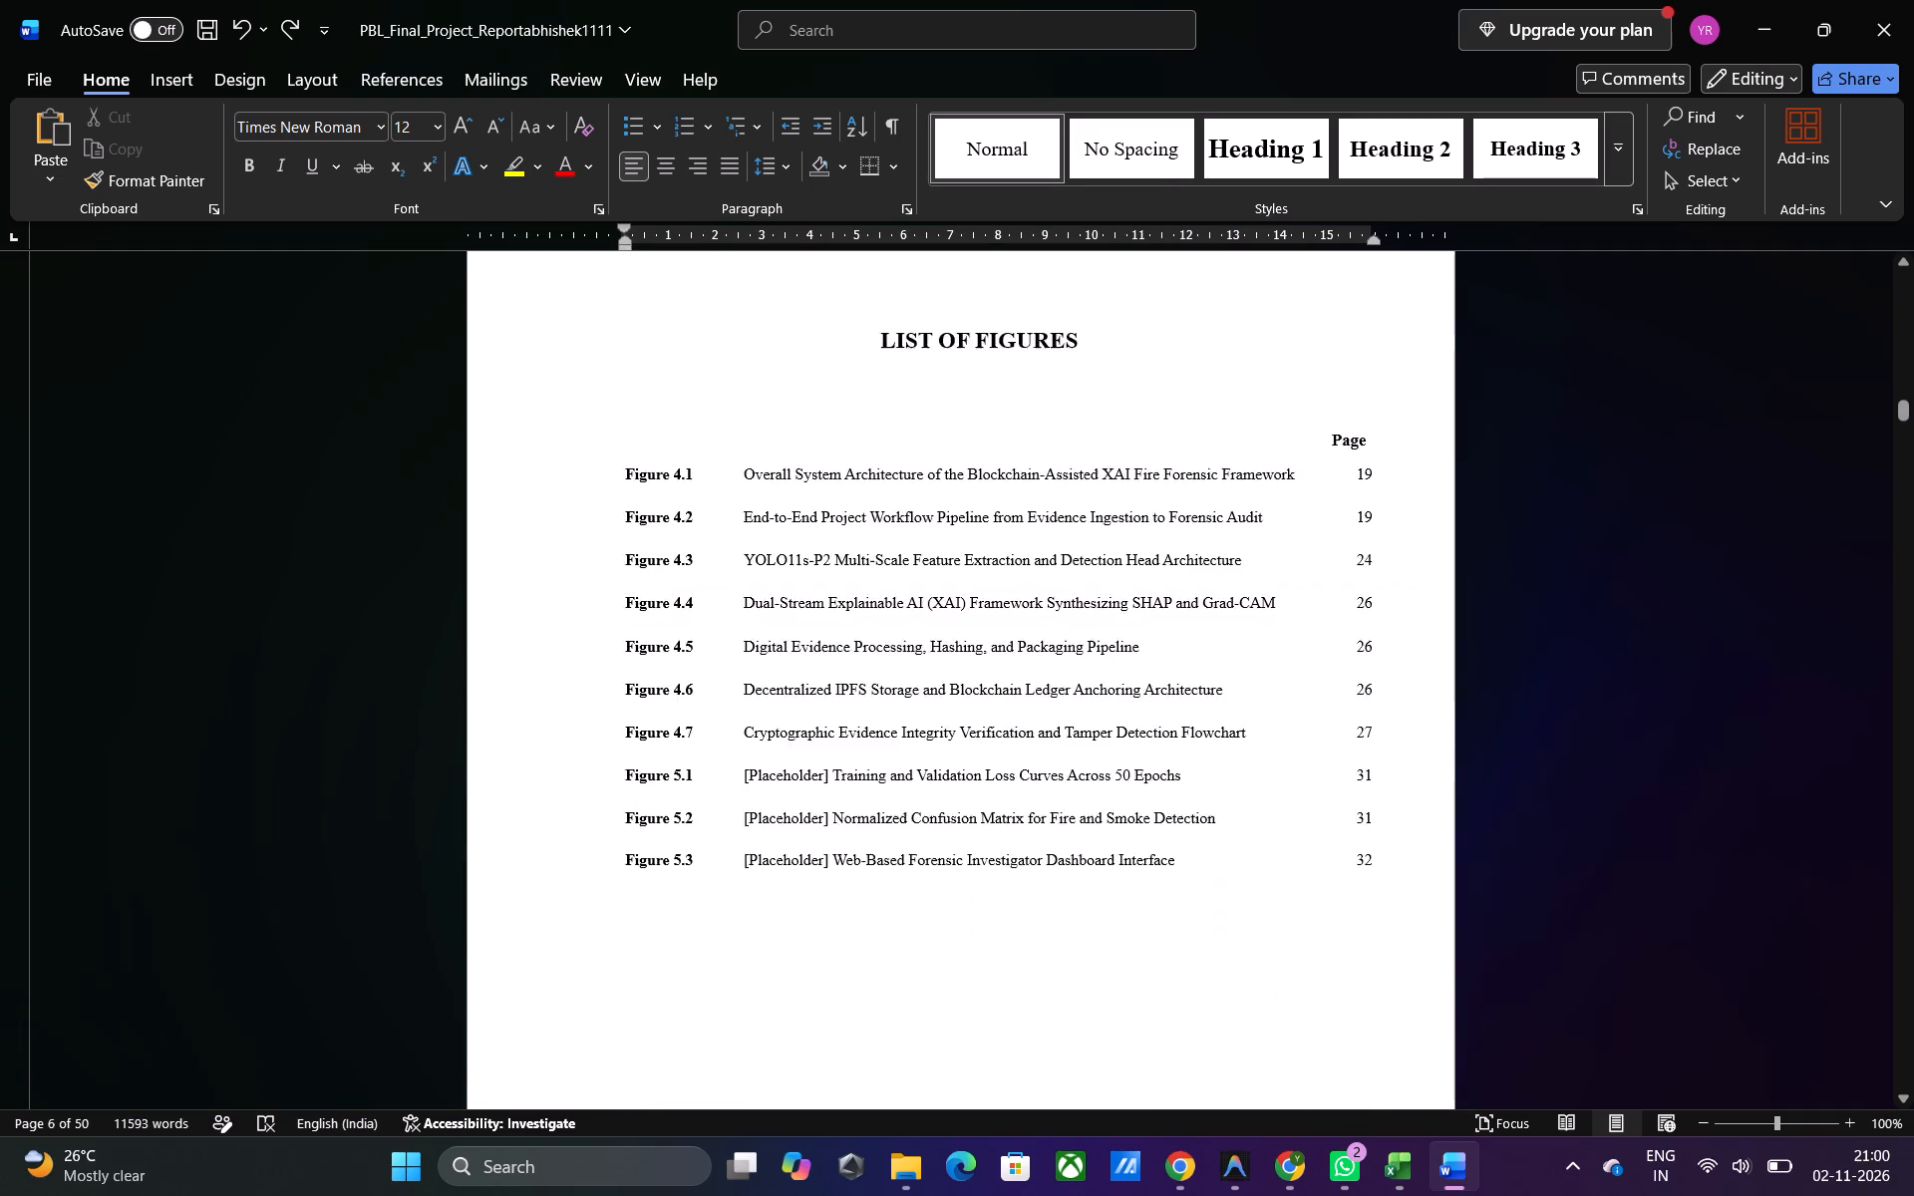
{"action": "scroll", "coordinate": [893, 511], "scroll_direction": "down", "scroll_amount": 1}
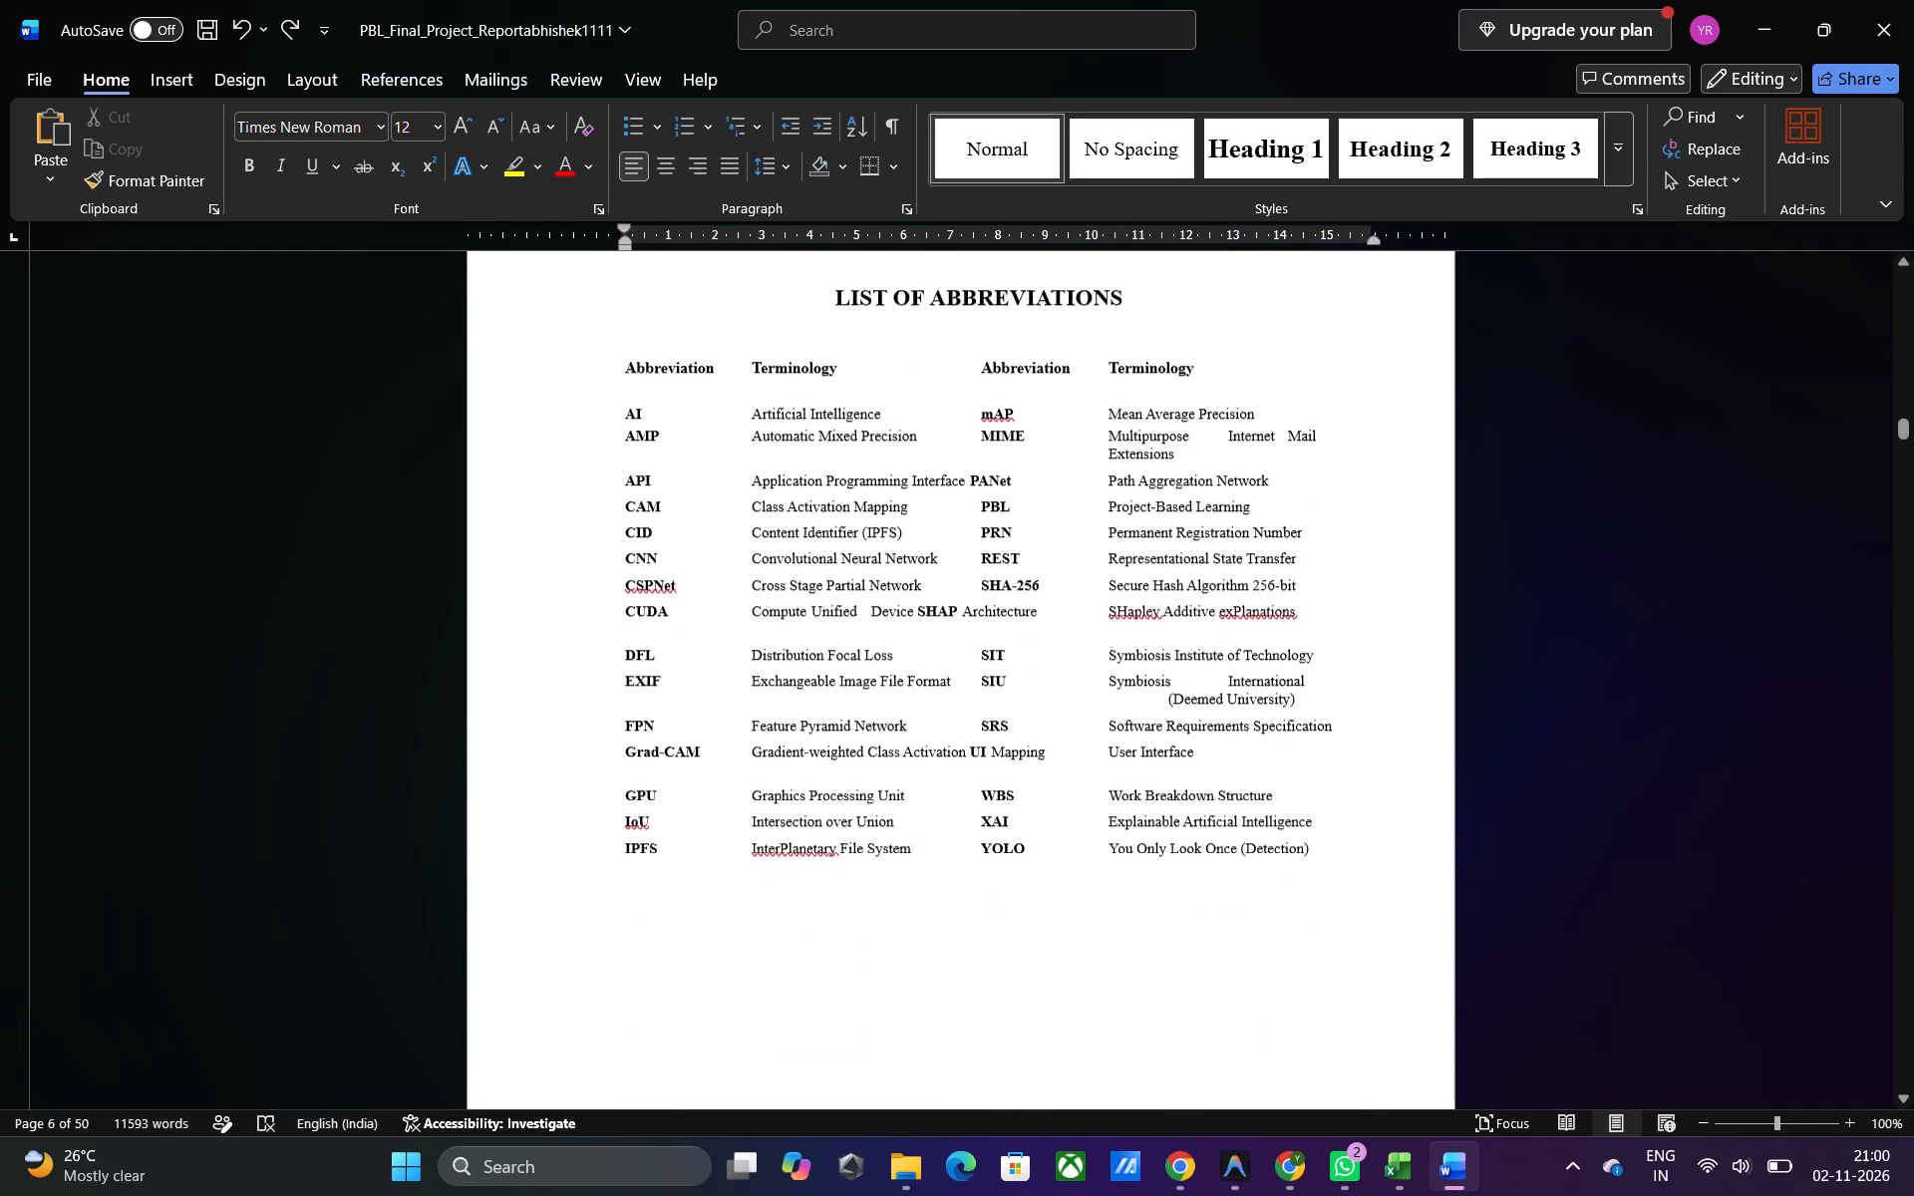
{"action": "scroll", "coordinate": [1014, 662], "scroll_direction": "up", "scroll_amount": 1}
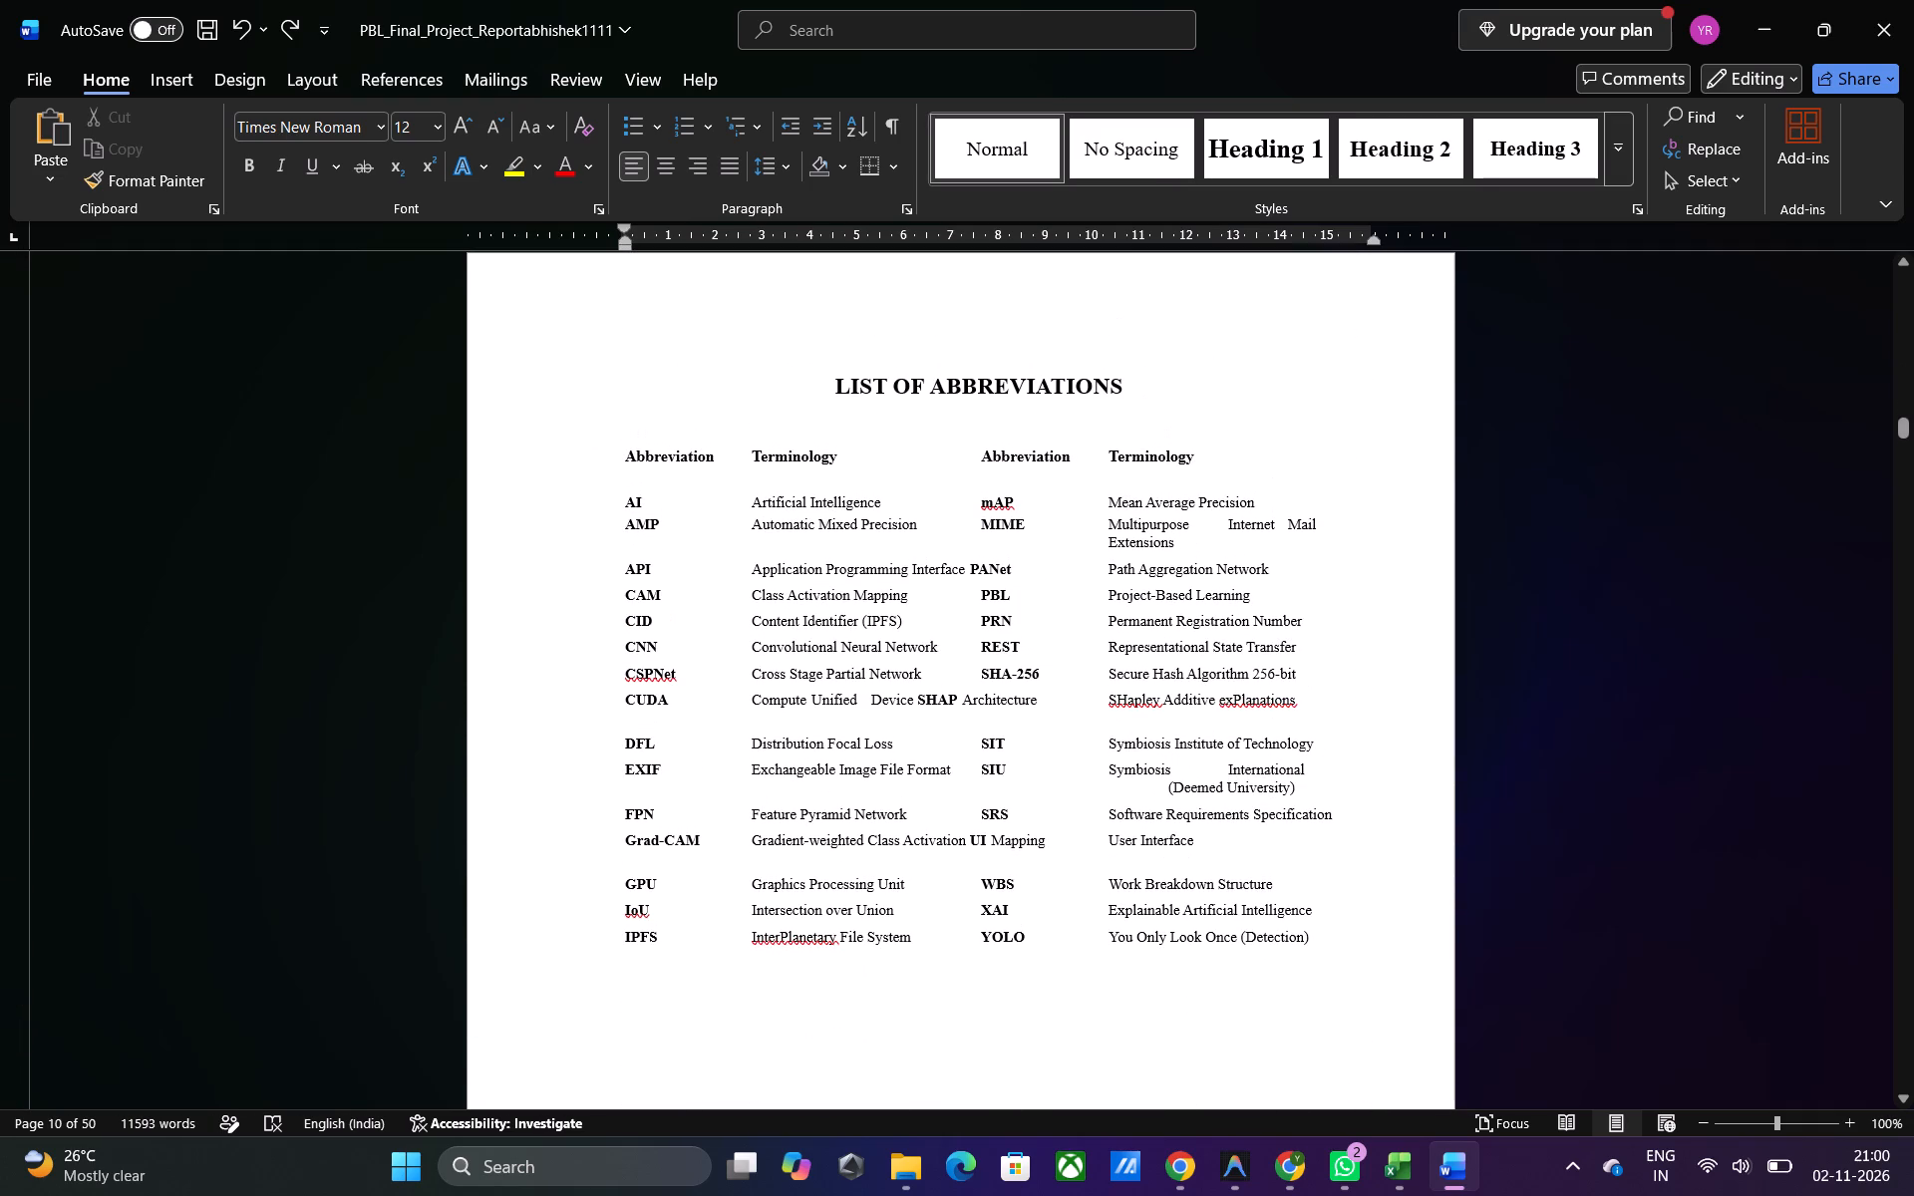
Select the List of Abbreviations heading and its whole table, and look over that page and the start of Chapter 1.
{"action": "left_click_drag", "start_coordinate": [1387, 934], "coordinate": [727, 570]}
{"action": "scroll", "coordinate": [1004, 766], "scroll_direction": "left", "scroll_amount": 1}
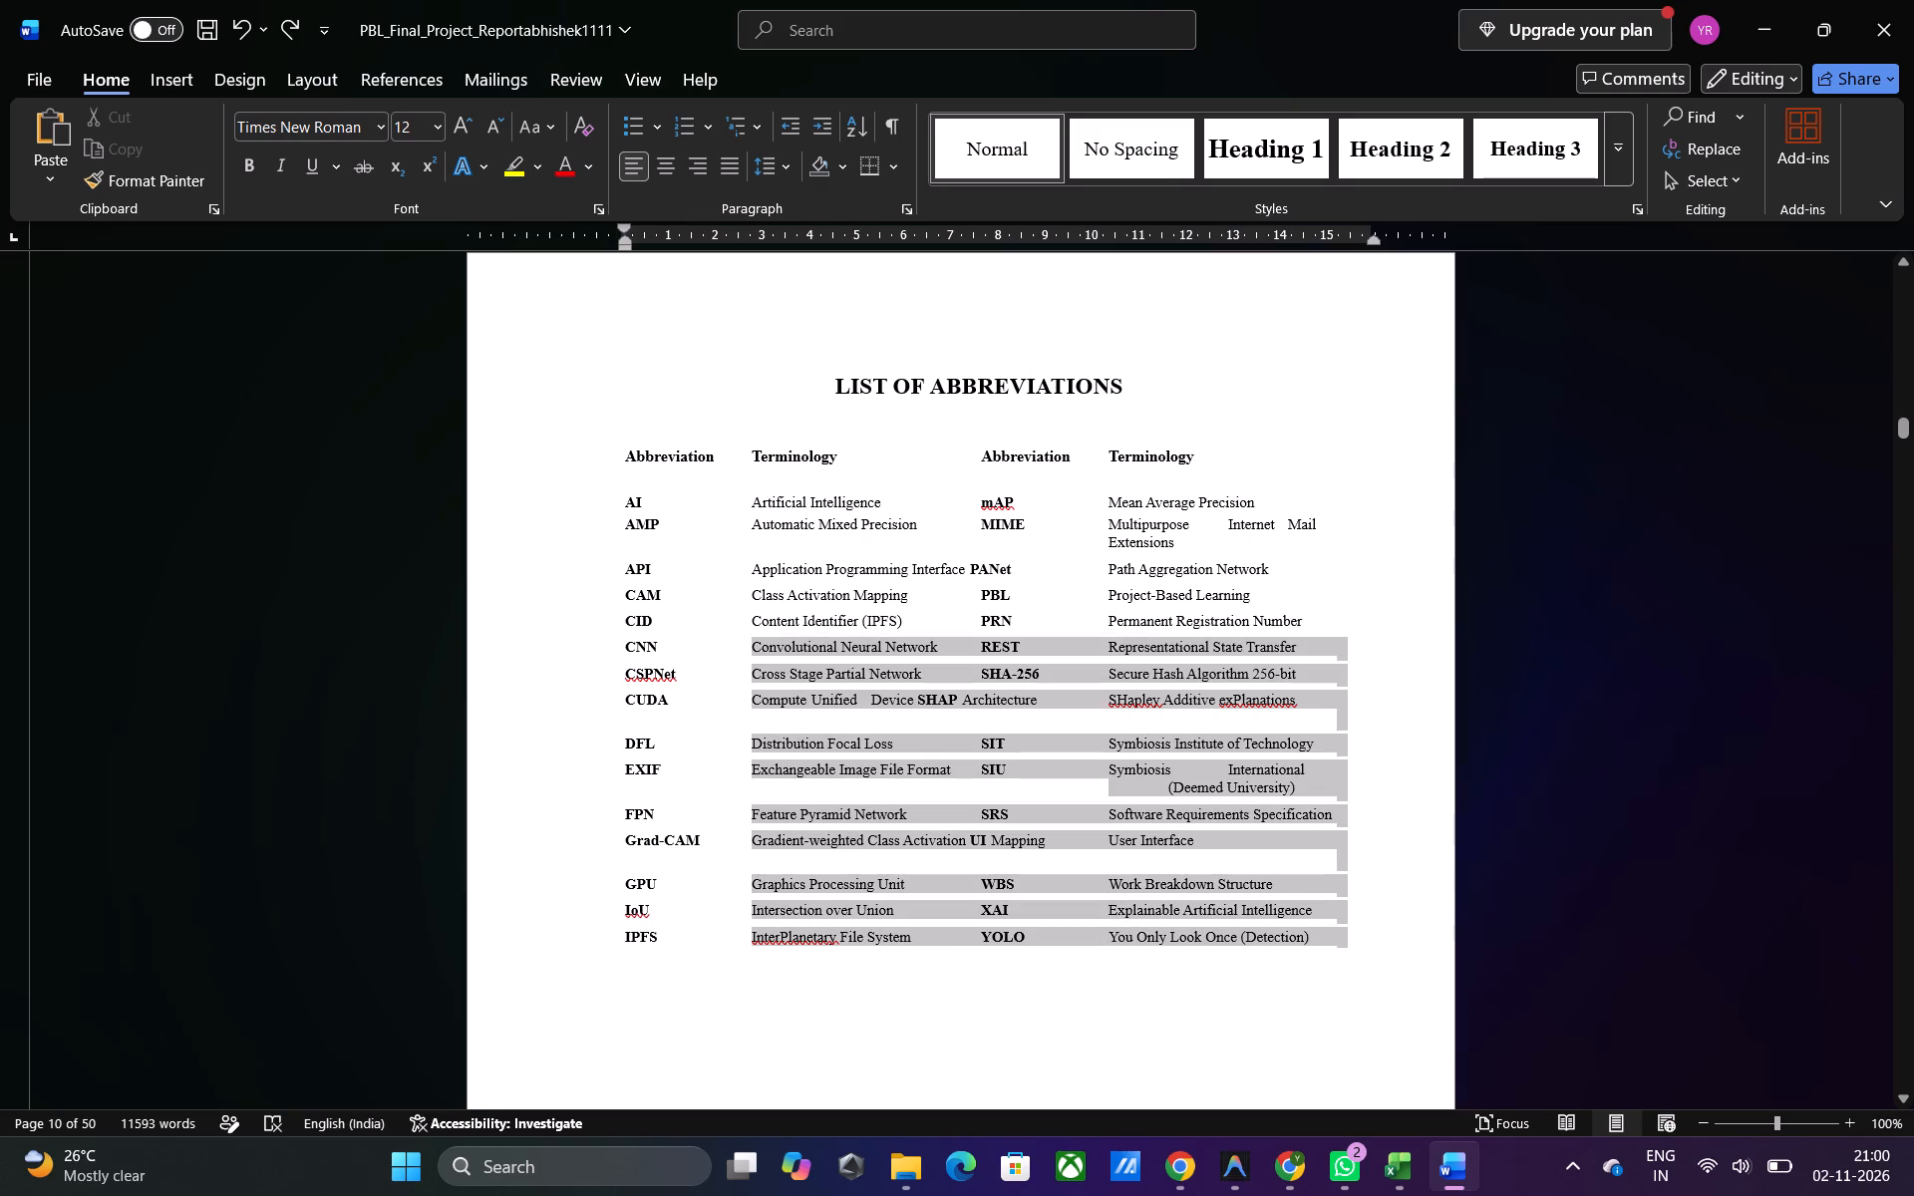
{"action": "left_click_drag", "start_coordinate": [727, 570], "coordinate": [564, 377]}
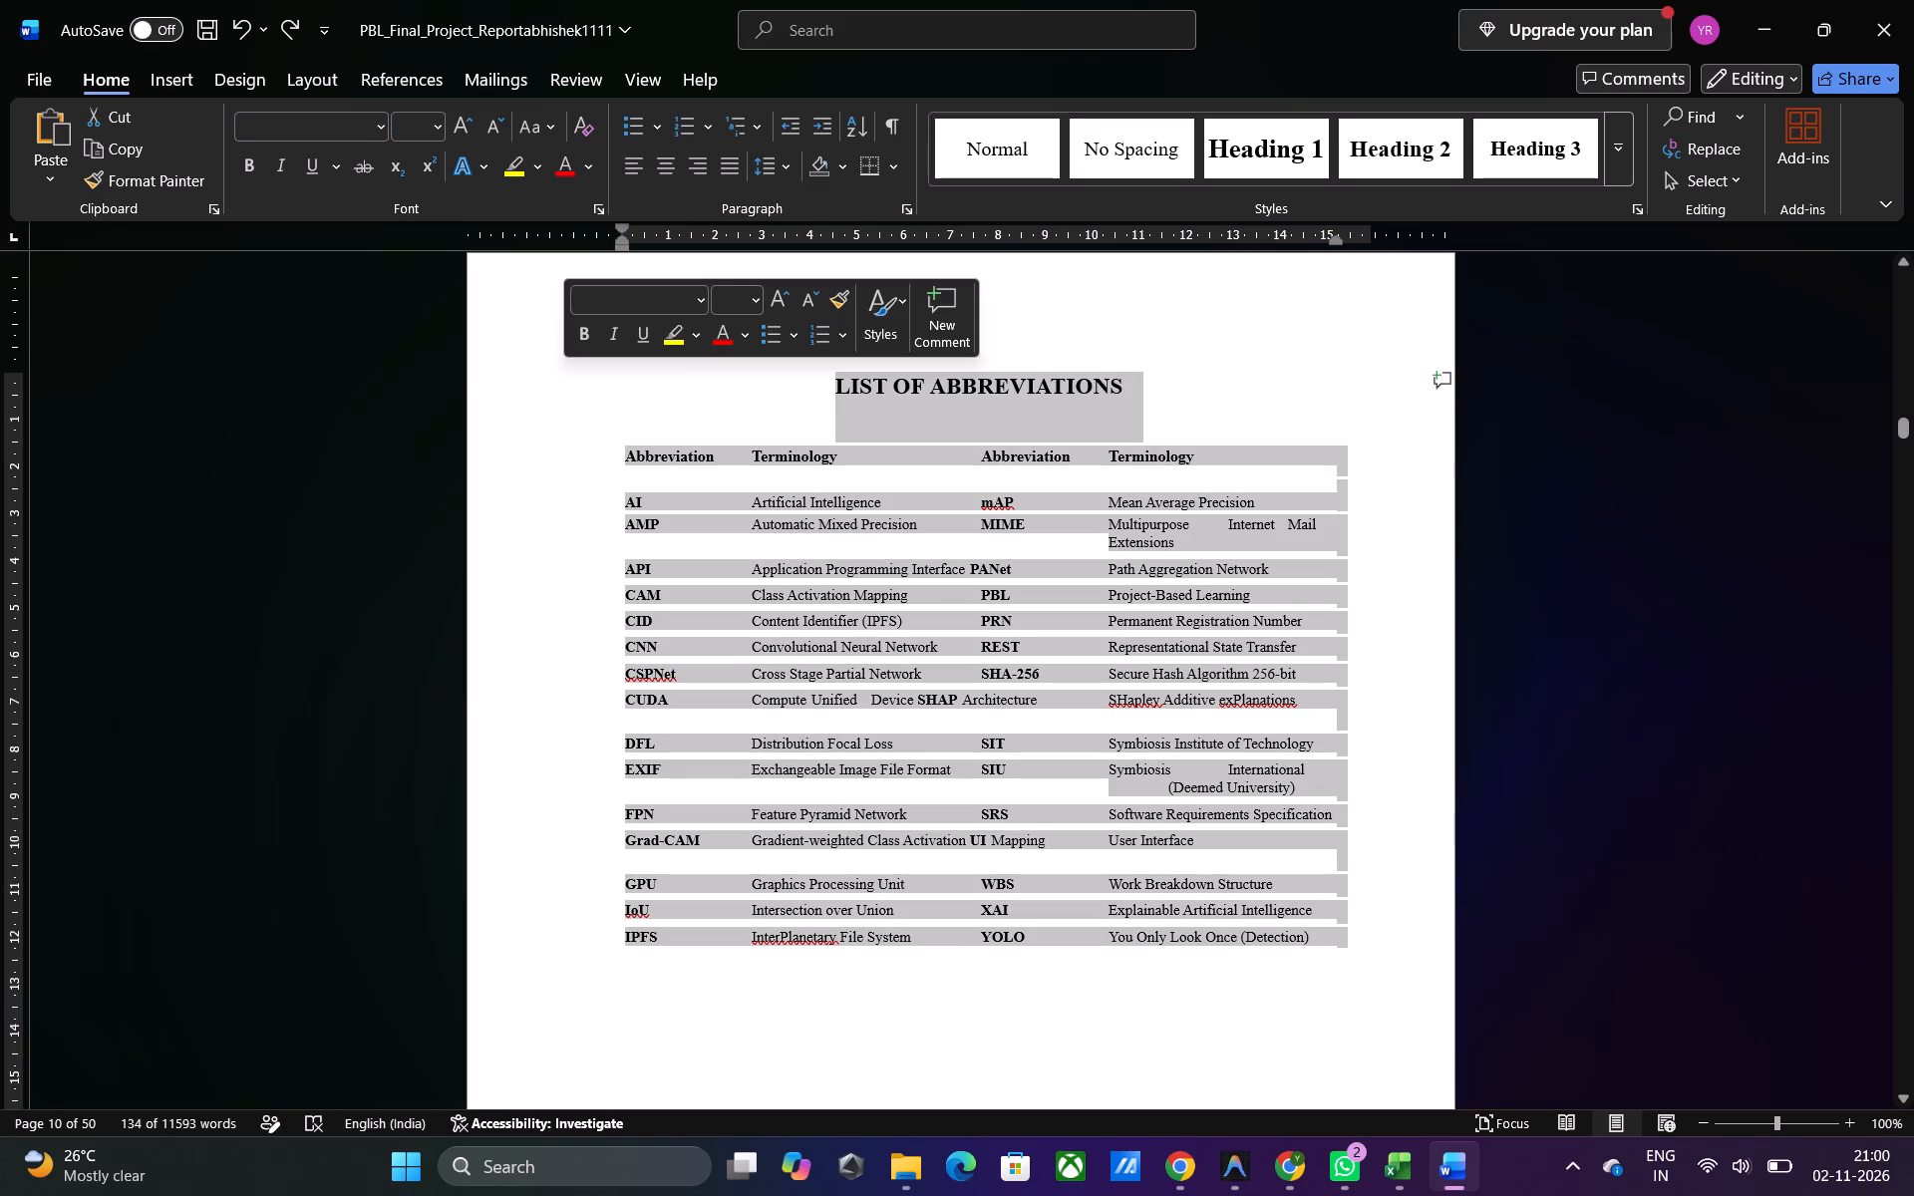
{"action": "scroll", "coordinate": [592, 482], "scroll_direction": "down", "scroll_amount": 1}
{"action": "scroll", "coordinate": [665, 615], "scroll_direction": "down", "scroll_amount": 1}
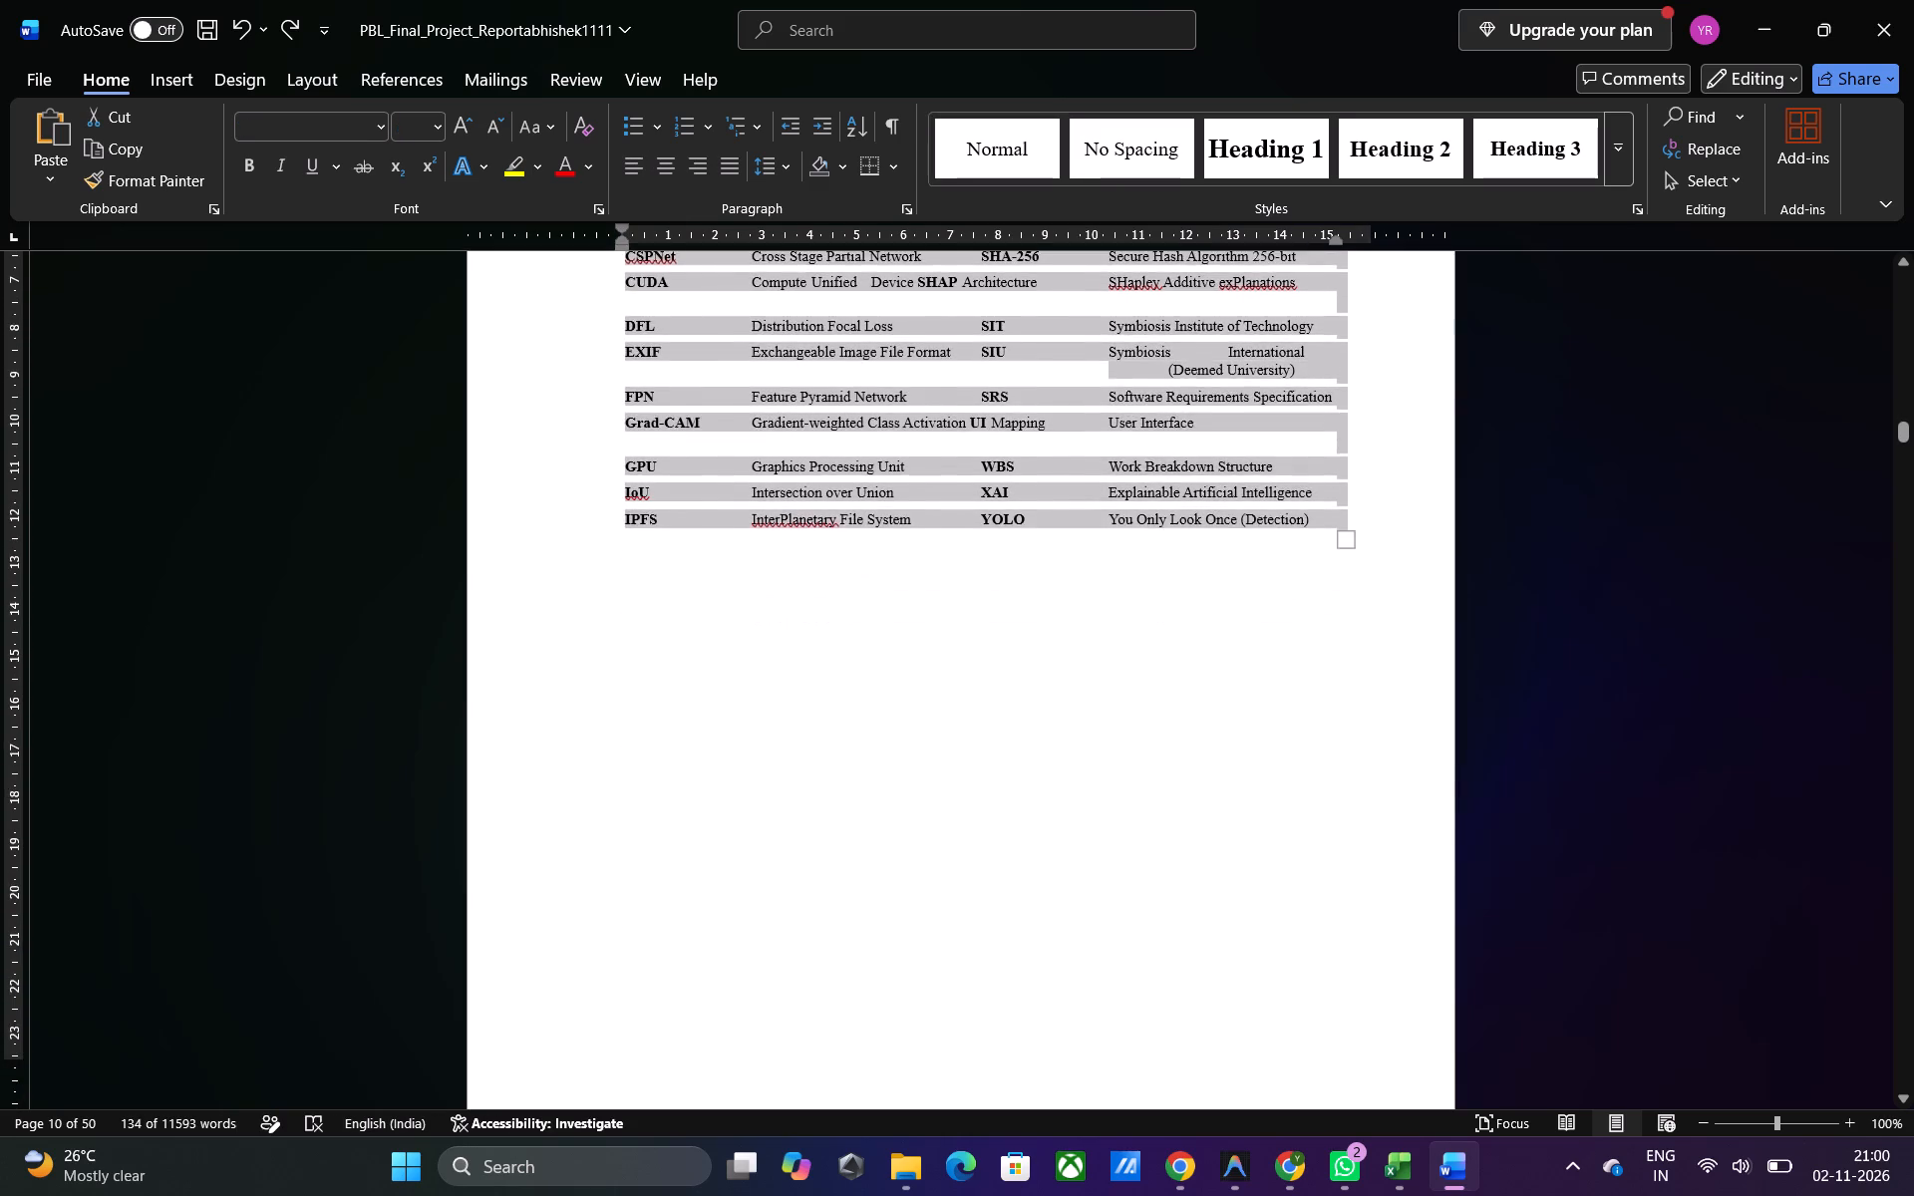
{"action": "scroll", "coordinate": [665, 615], "scroll_direction": "down", "scroll_amount": 1}
{"action": "scroll", "coordinate": [665, 615], "scroll_direction": "up", "scroll_amount": 4}
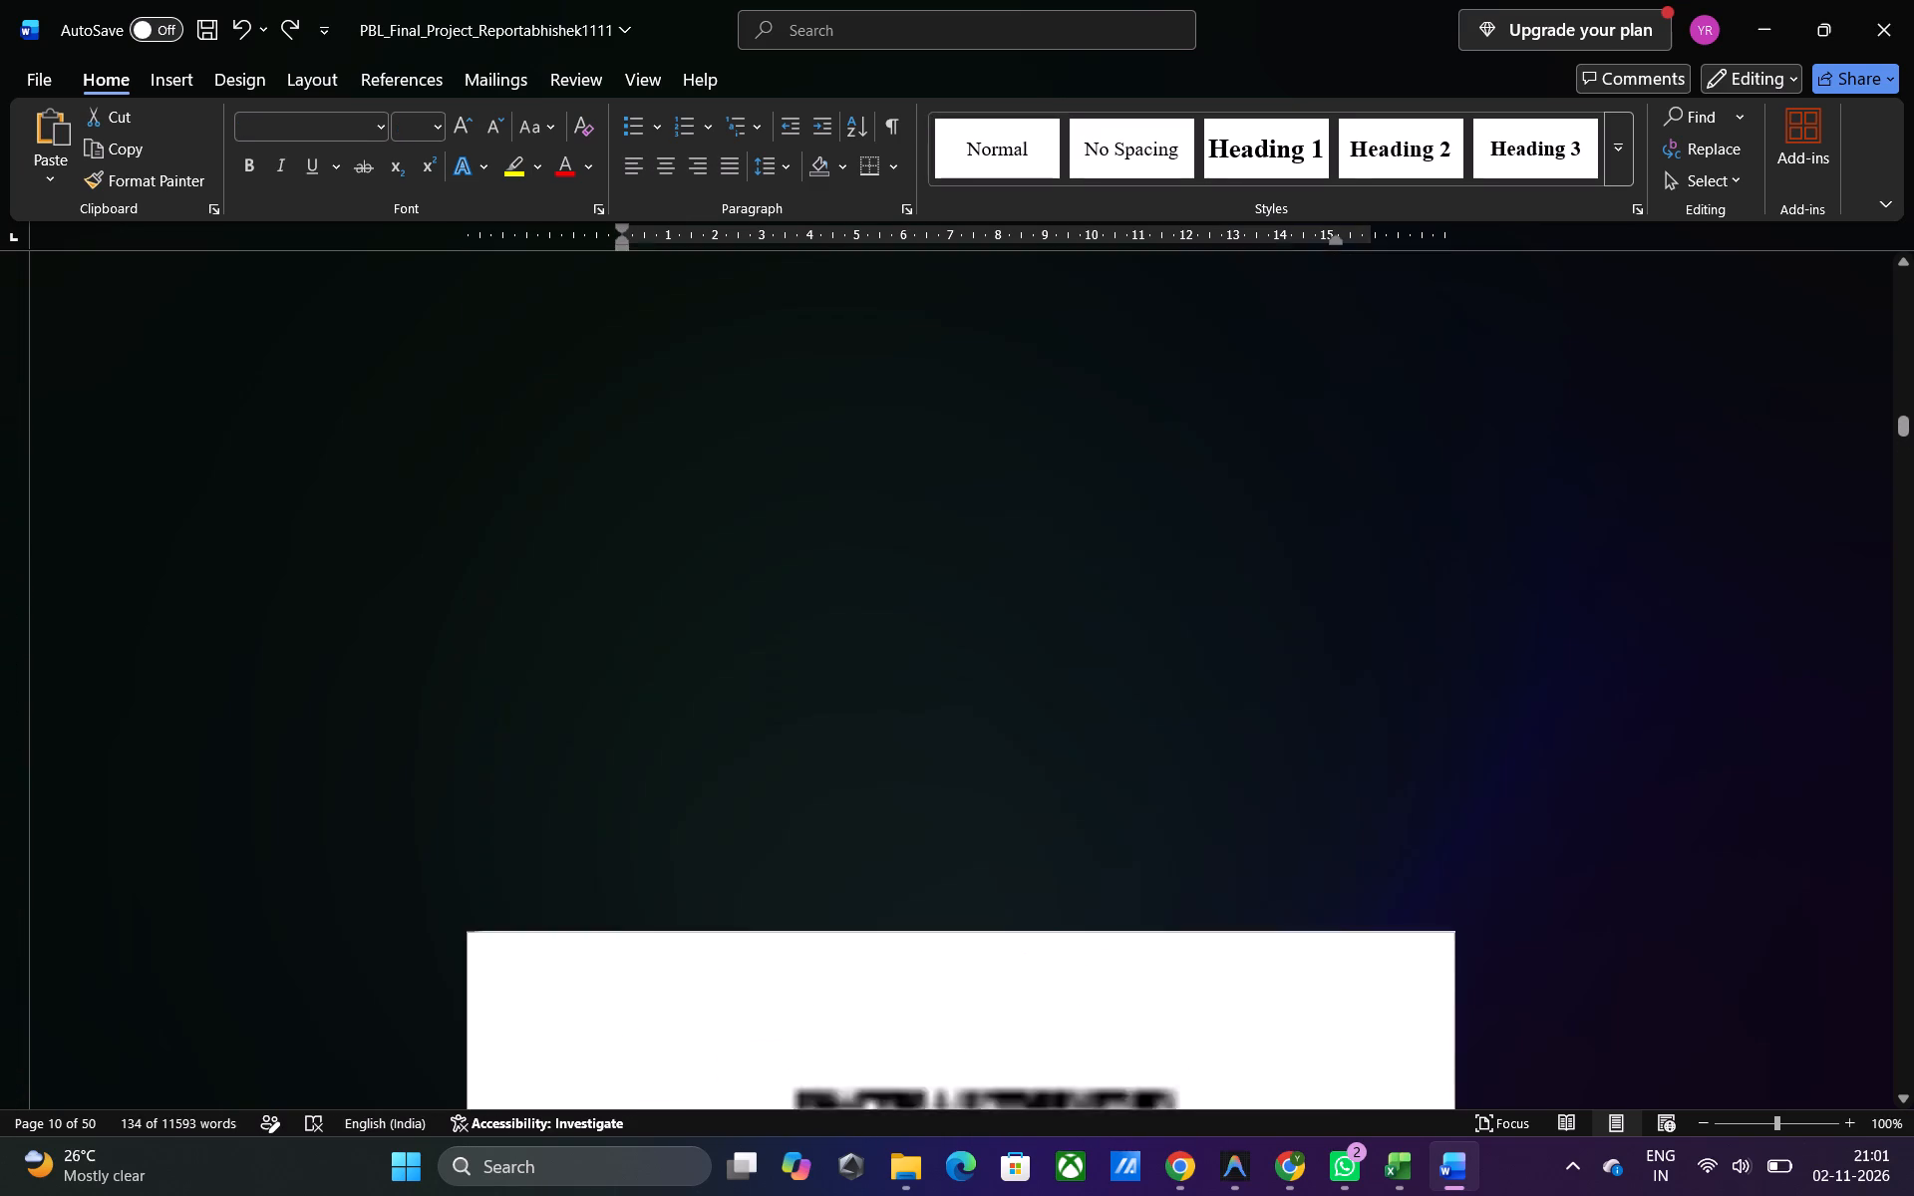
{"action": "scroll", "coordinate": [665, 615], "scroll_direction": "down", "scroll_amount": 6}
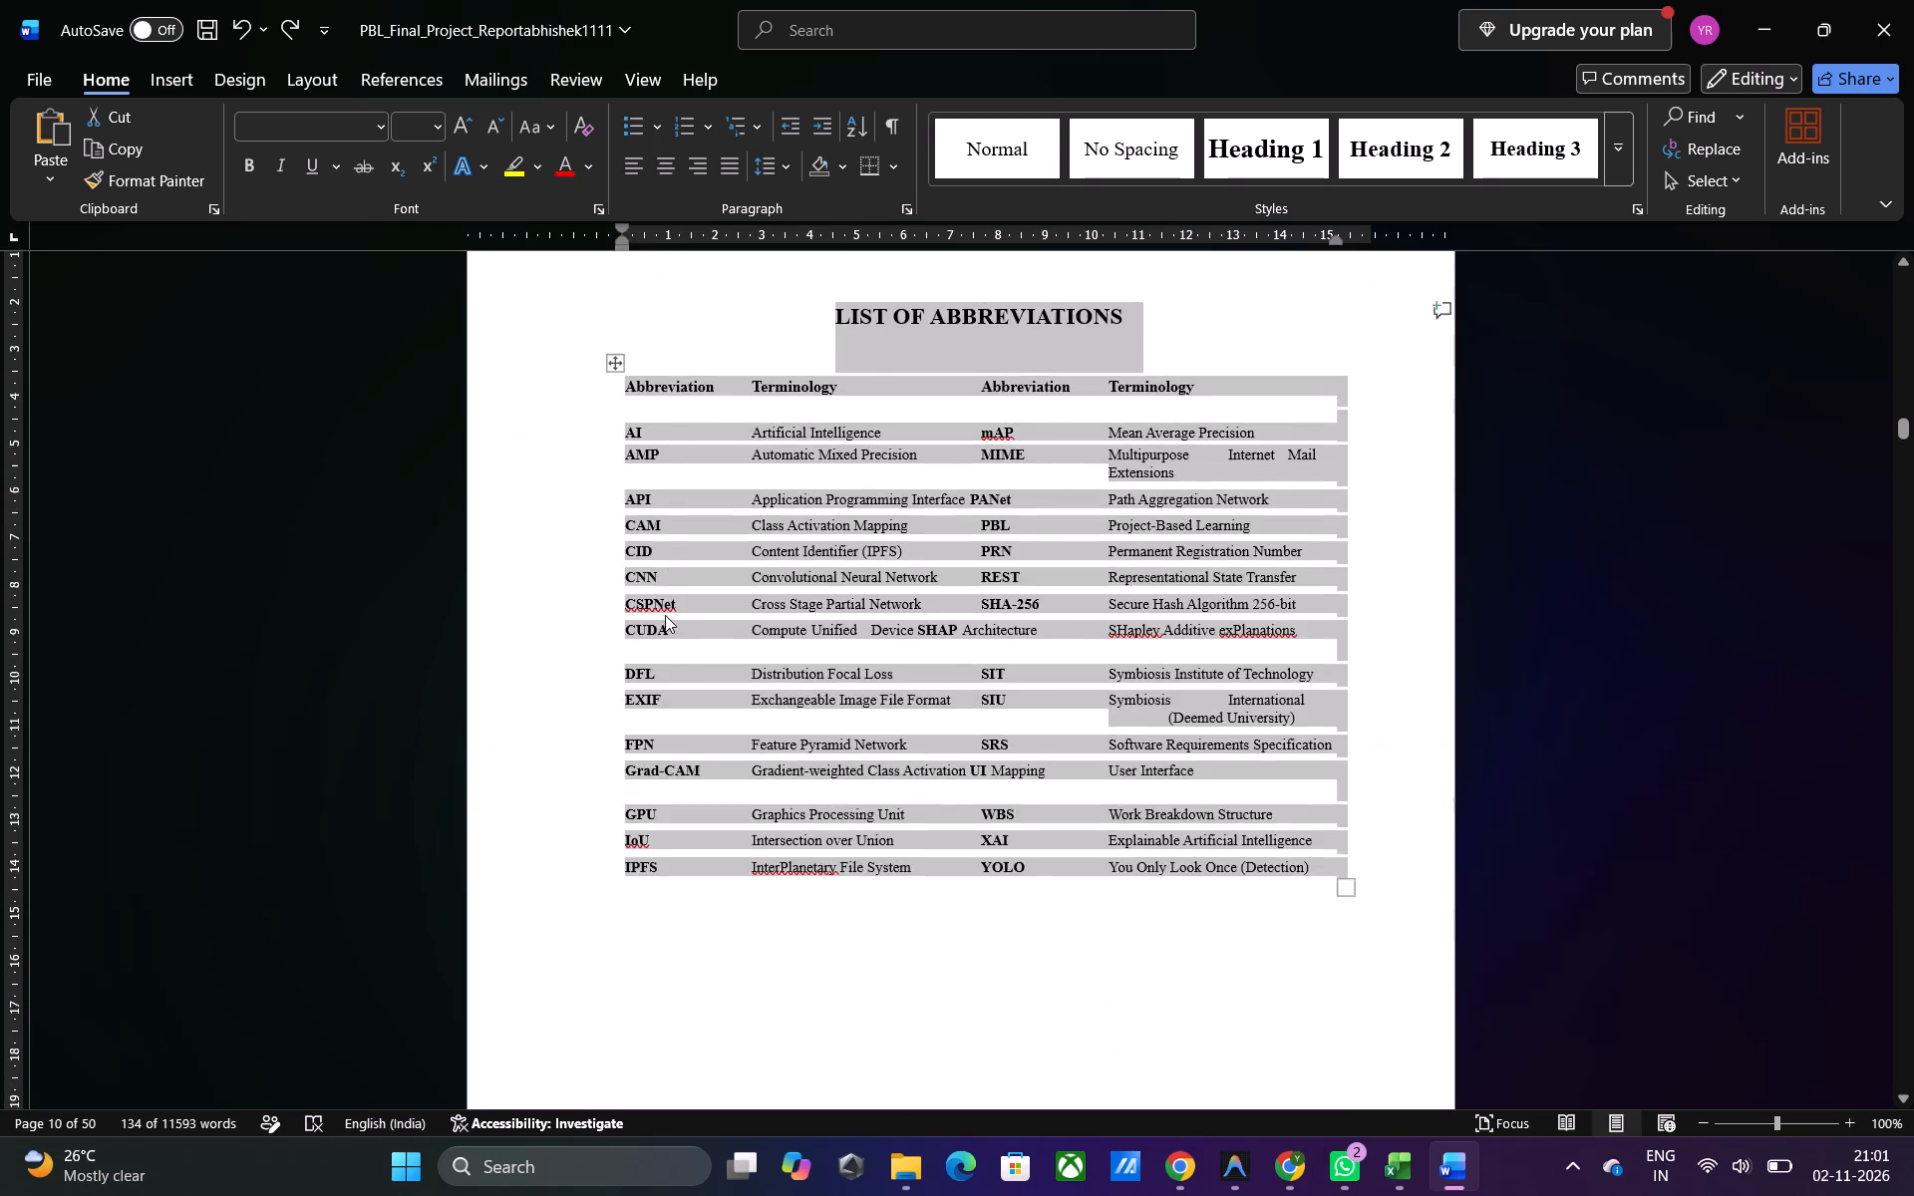
{"action": "scroll", "coordinate": [665, 615], "scroll_direction": "down", "scroll_amount": 6}
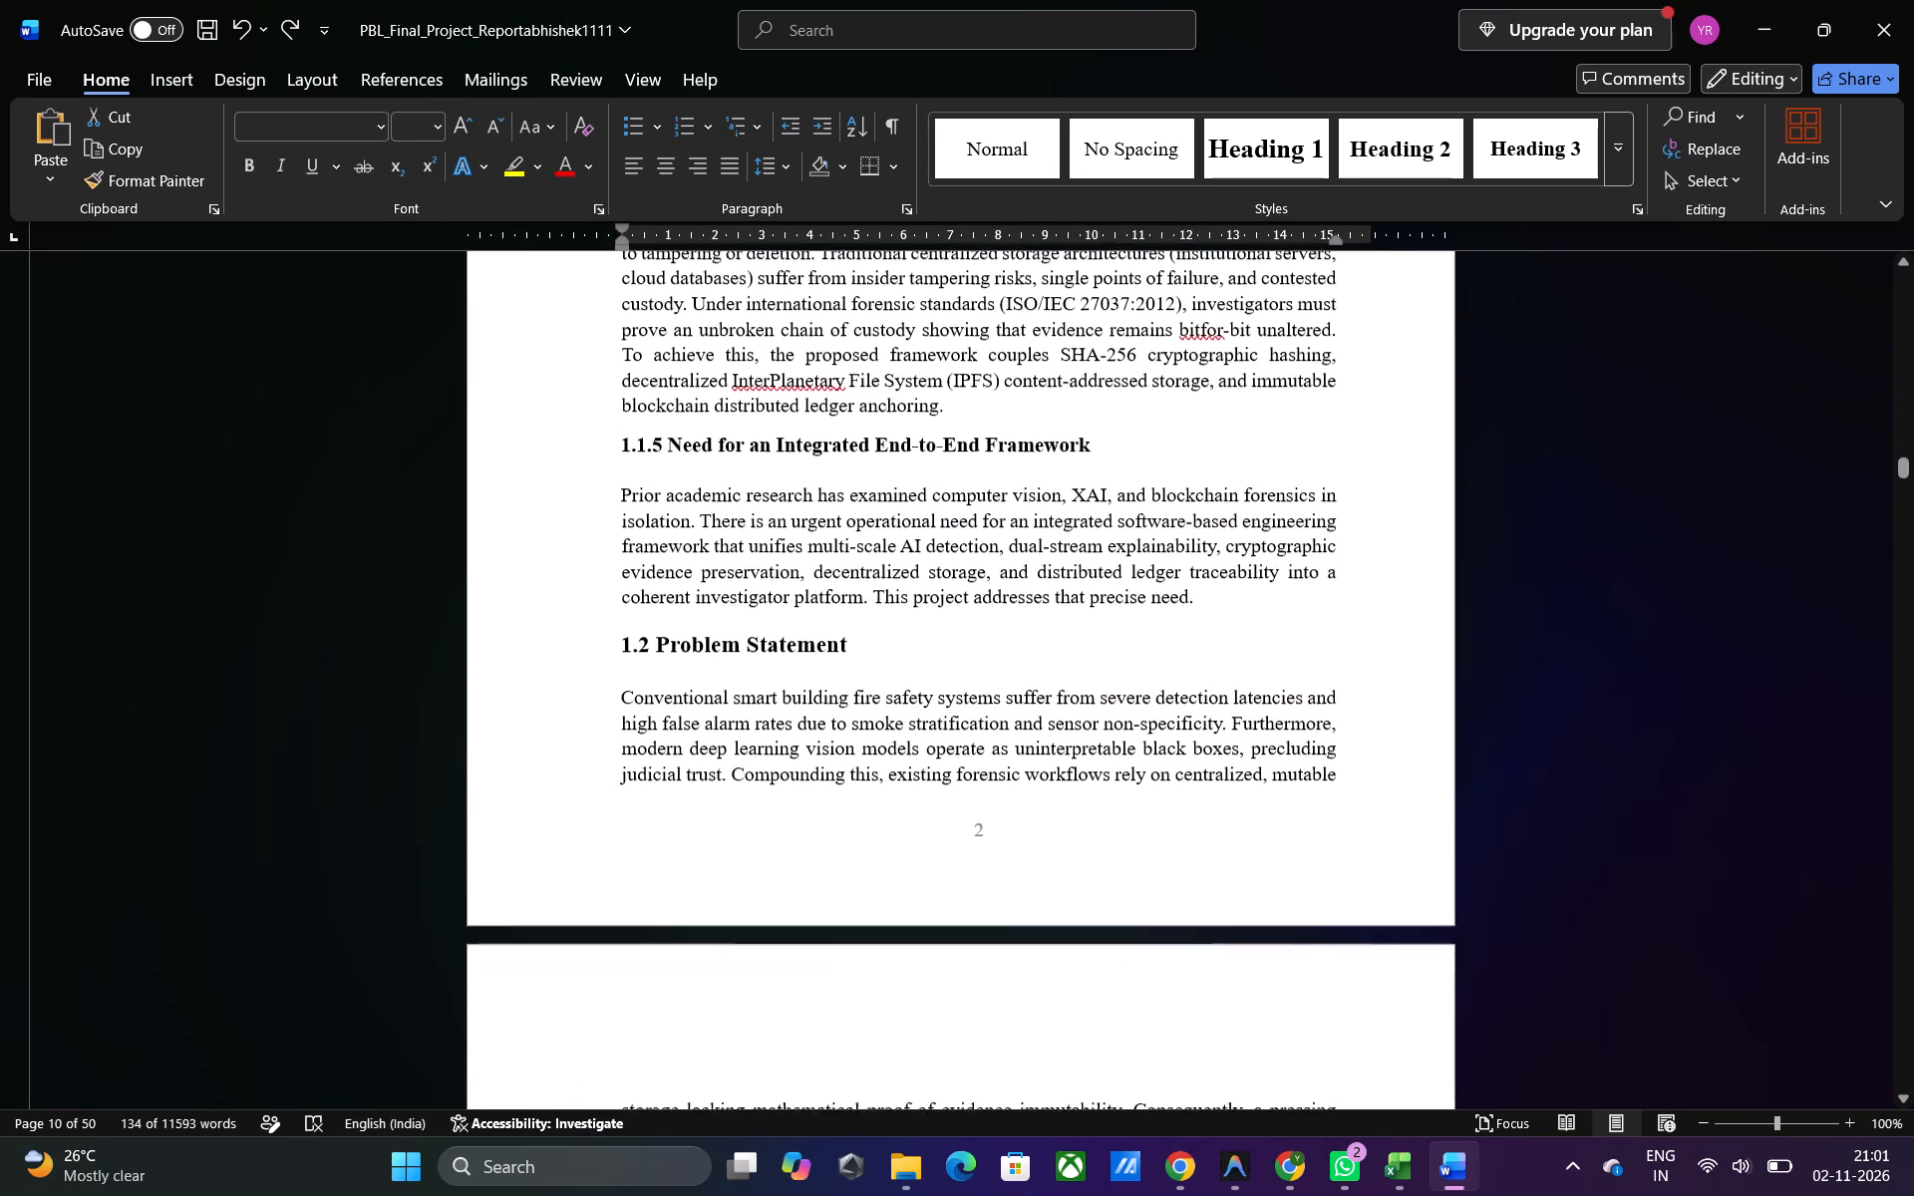
Skim Chapter 1 through its Objectives section and check the List of Abbreviations table, including the SHAP entry in the CUDA row.
{"action": "scroll", "coordinate": [665, 615], "scroll_direction": "down", "scroll_amount": 4}
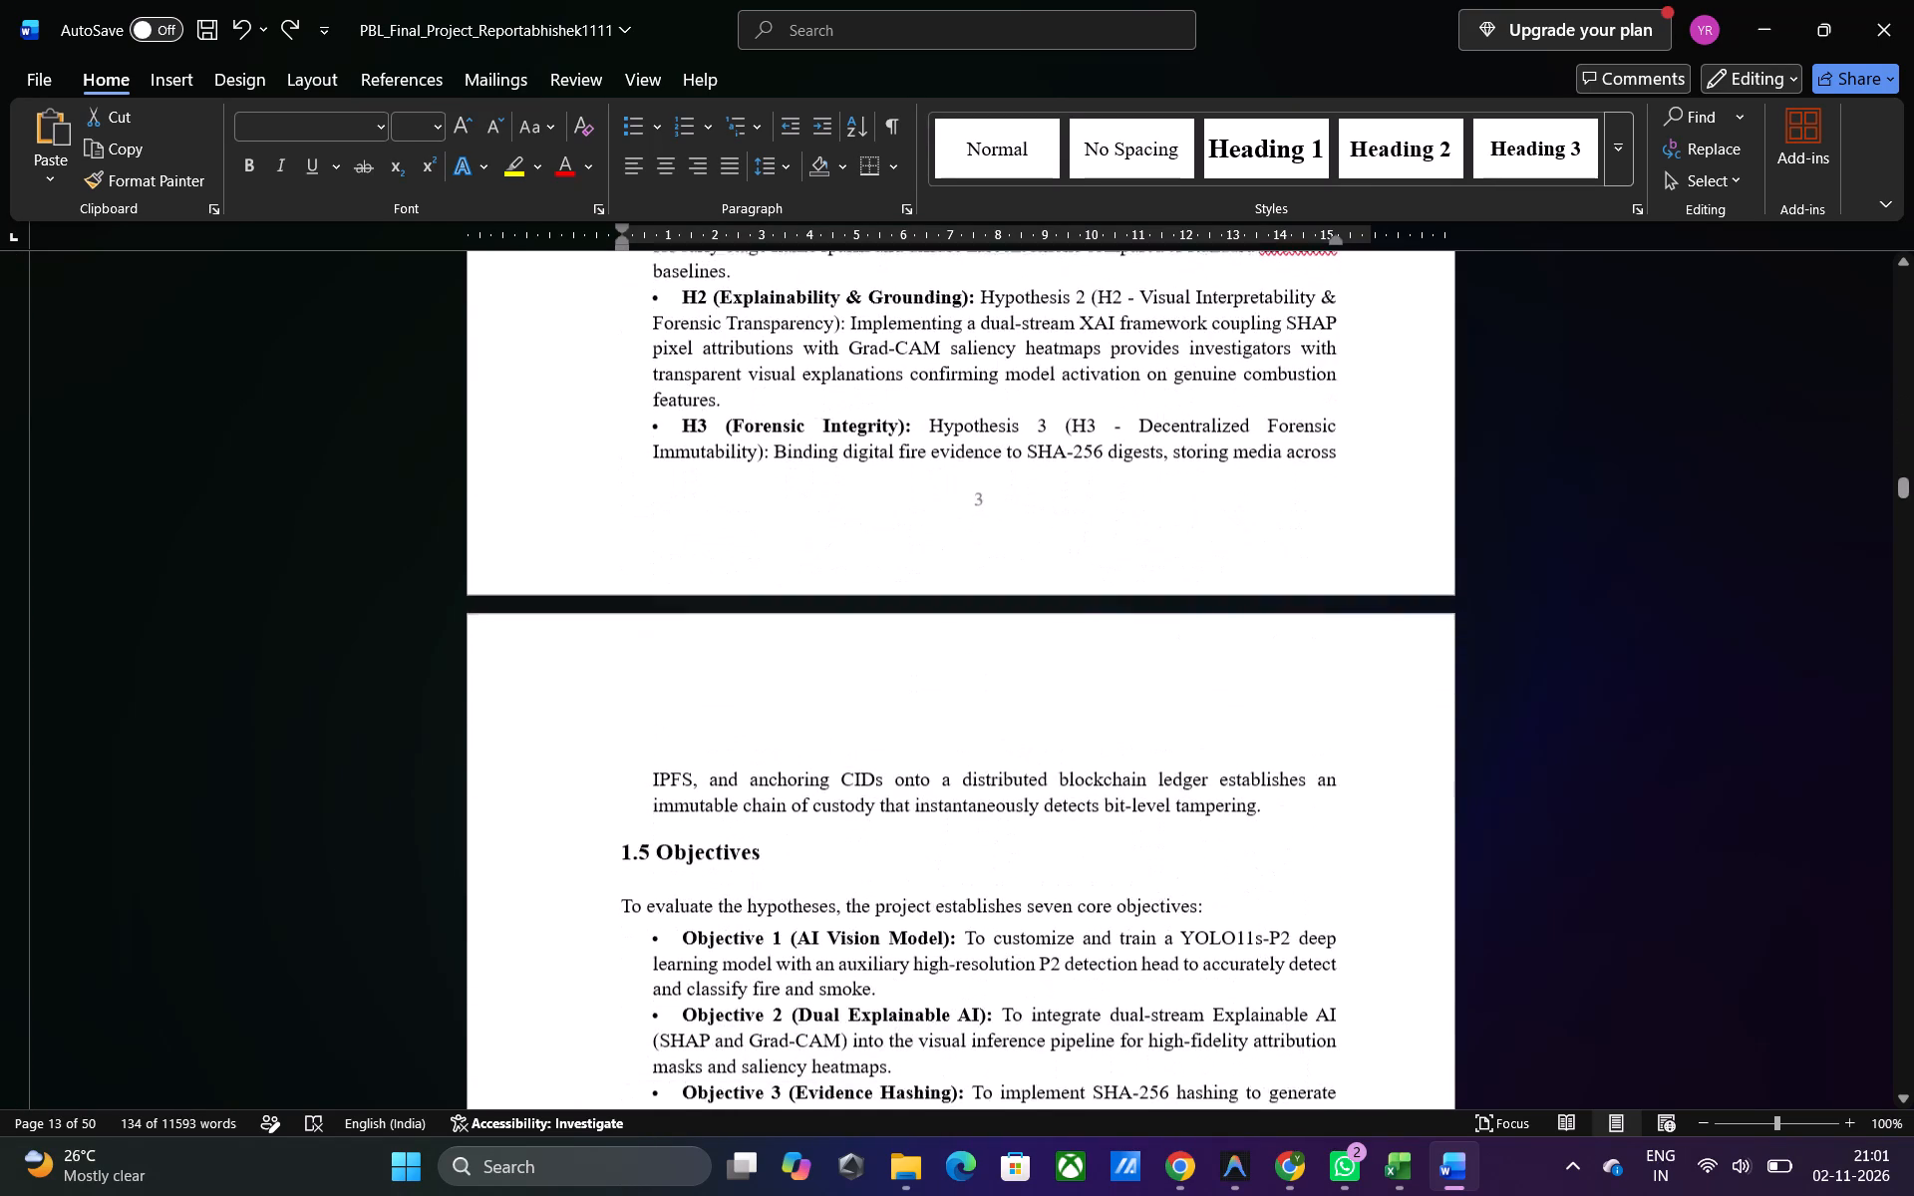
{"action": "scroll", "coordinate": [665, 615], "scroll_direction": "up", "scroll_amount": 1}
{"action": "scroll", "coordinate": [665, 615], "scroll_direction": "down", "scroll_amount": 1}
{"action": "scroll", "coordinate": [665, 615], "scroll_direction": "up", "scroll_amount": 4}
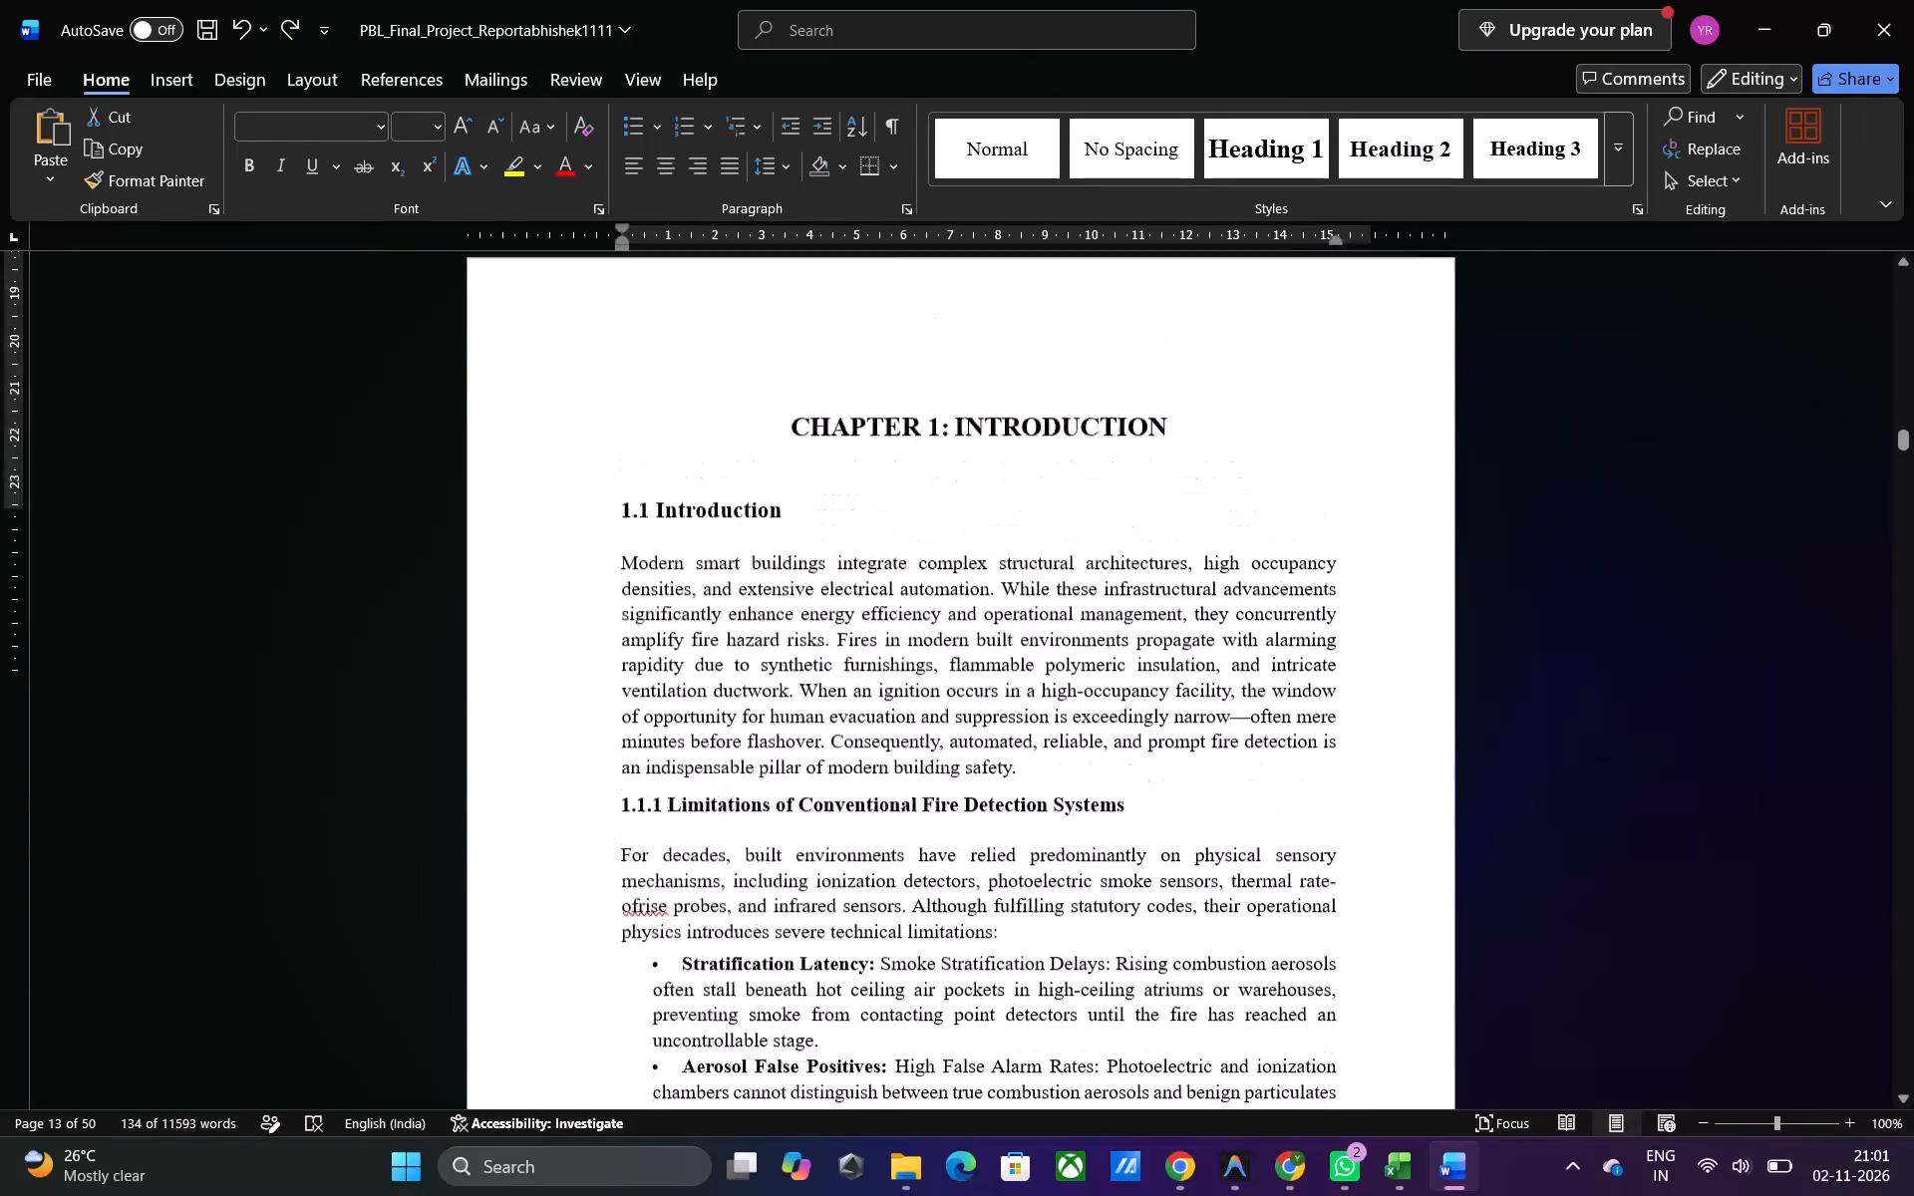
{"action": "scroll", "coordinate": [665, 615], "scroll_direction": "up", "scroll_amount": 2}
{"action": "left_click", "coordinate": [902, 643]}
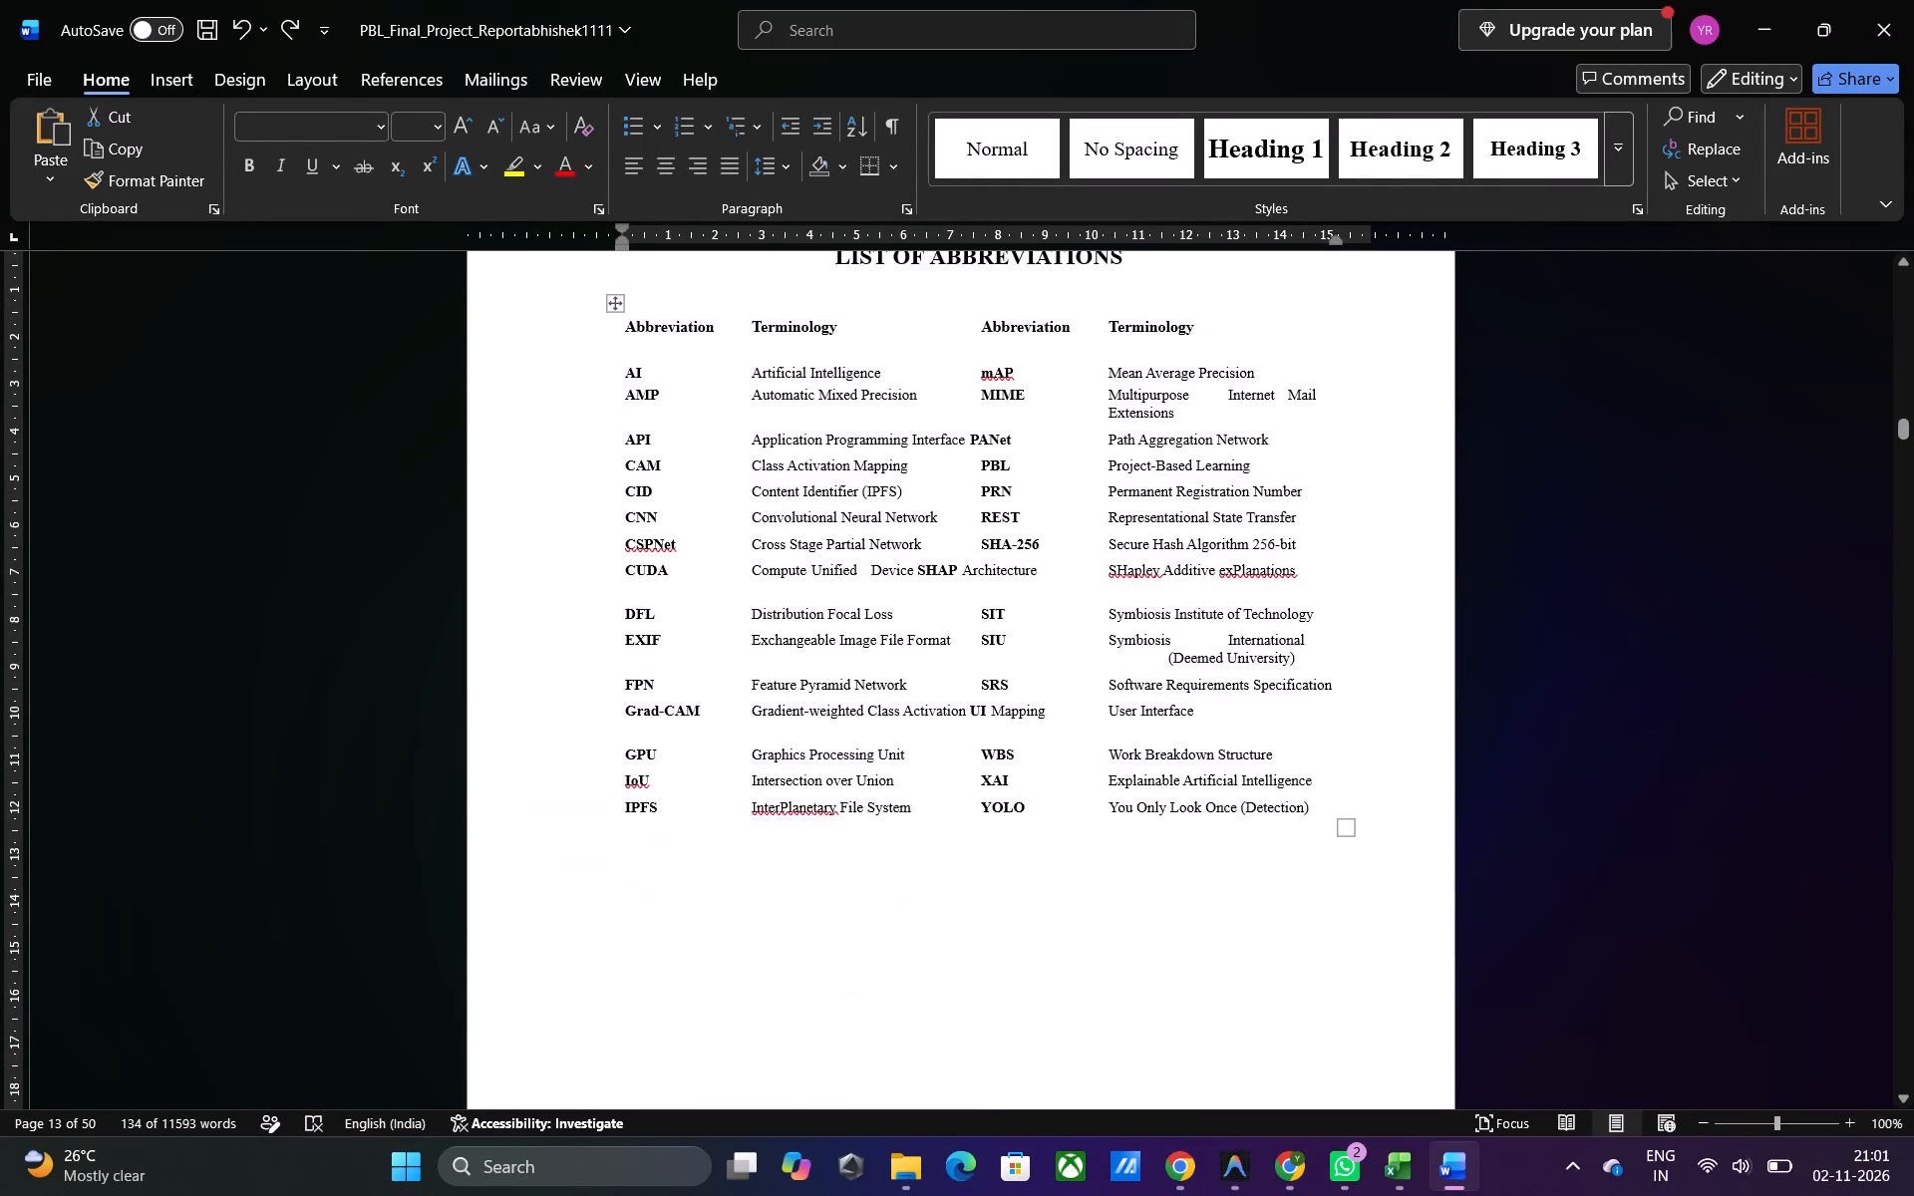
{"action": "scroll", "coordinate": [990, 503], "scroll_direction": "up", "scroll_amount": 1}
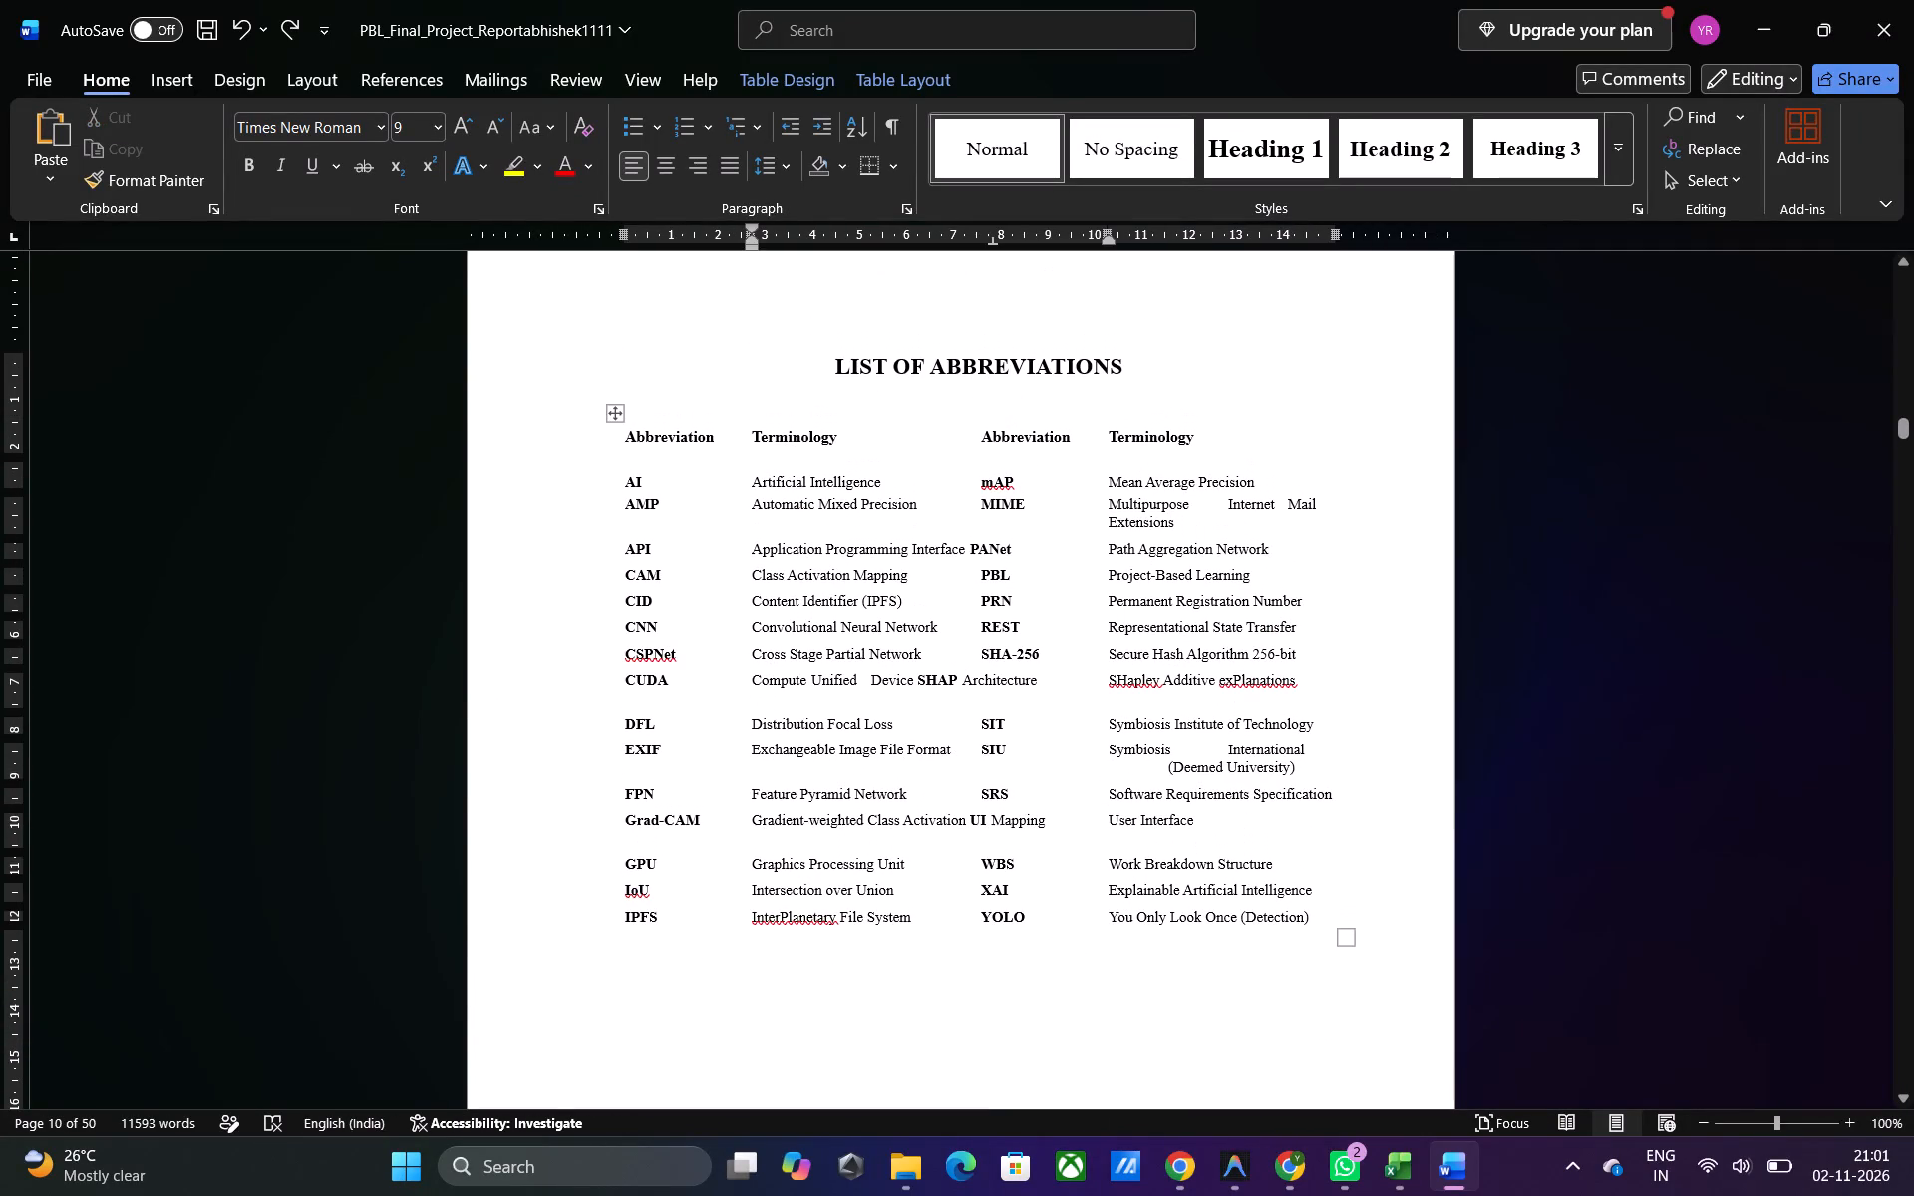
{"action": "left_click_drag", "start_coordinate": [960, 679], "coordinate": [921, 680]}
{"action": "left_click", "coordinate": [968, 740]}
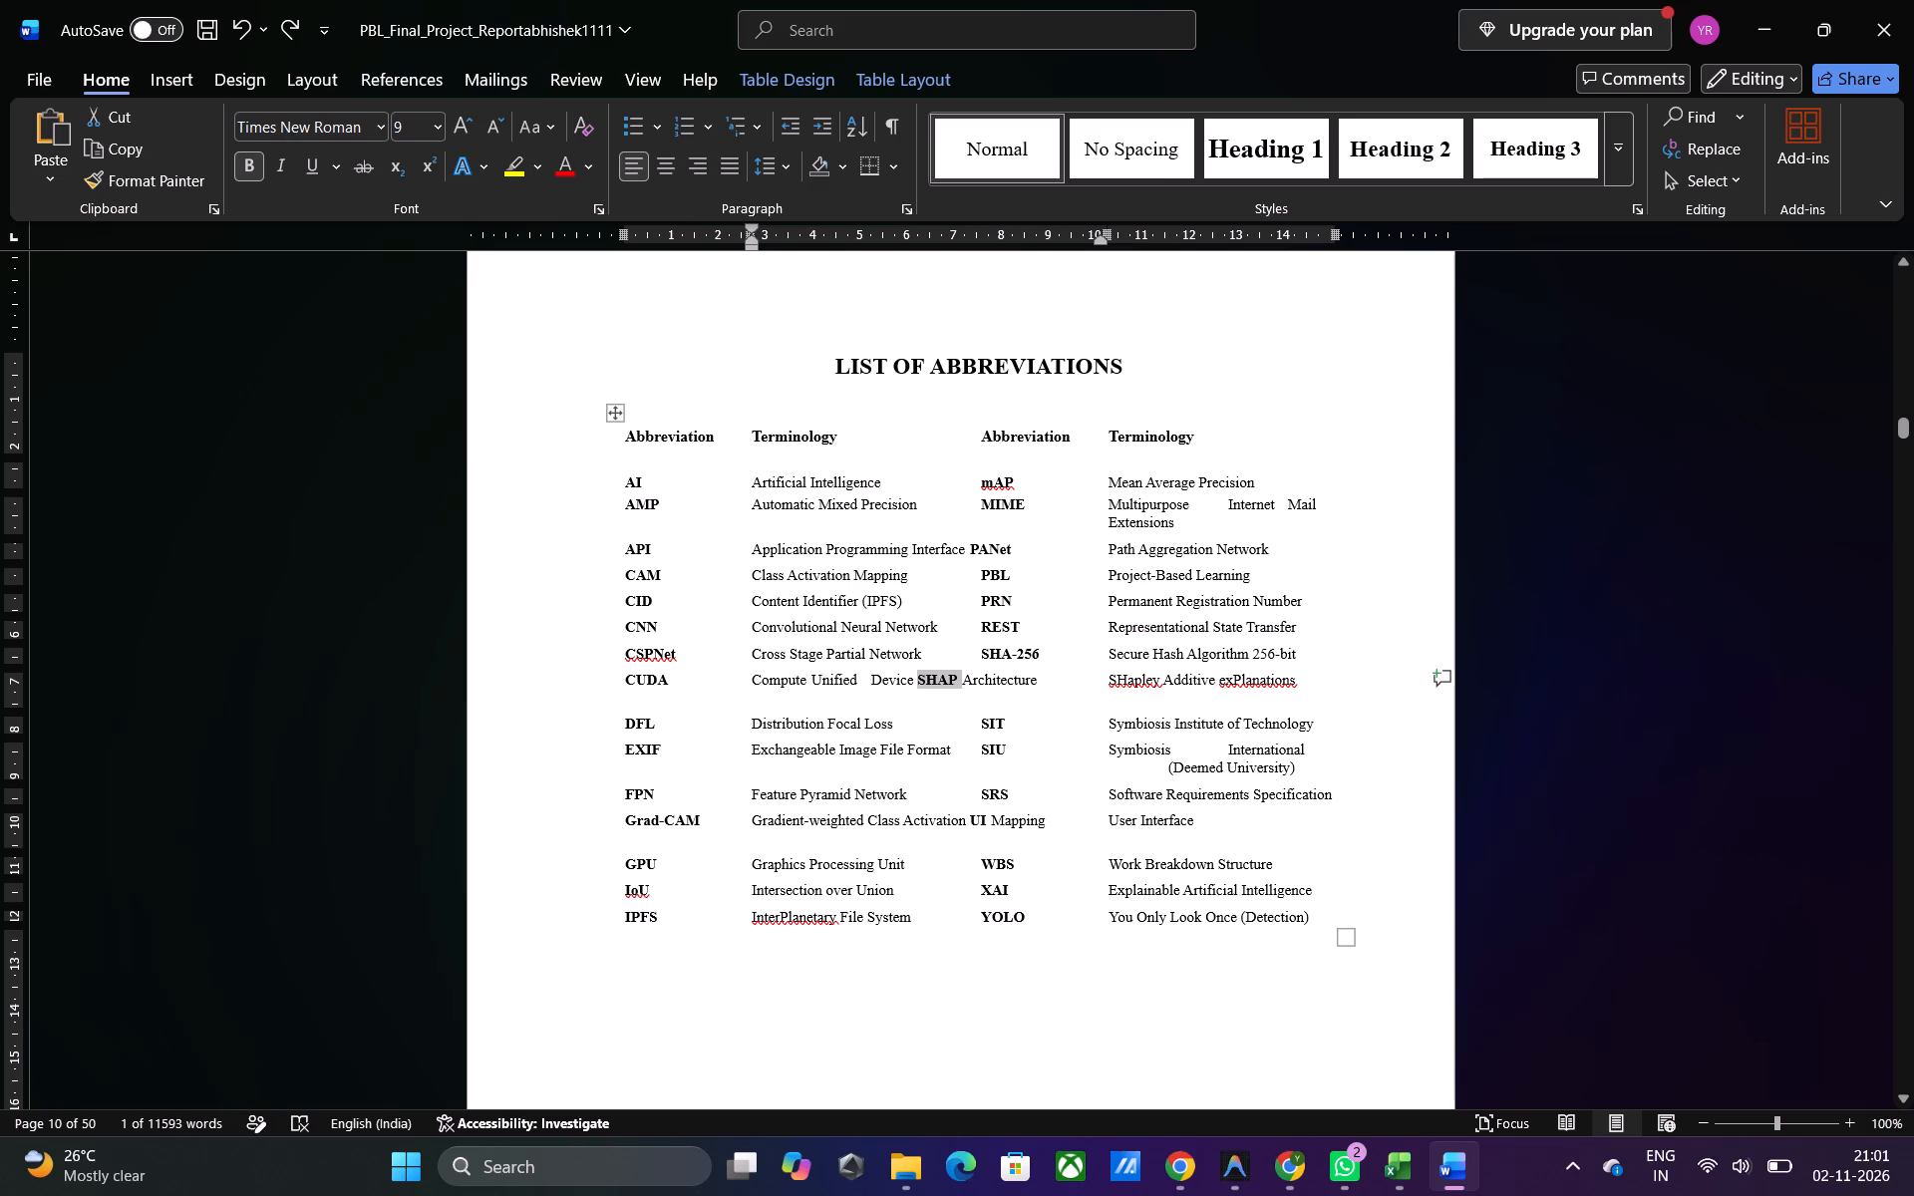
{"action": "left_click_drag", "start_coordinate": [965, 424], "coordinate": [1009, 468]}
{"action": "left_click", "coordinate": [1009, 468]}
{"action": "scroll", "coordinate": [920, 489], "scroll_direction": "up", "scroll_amount": 1}
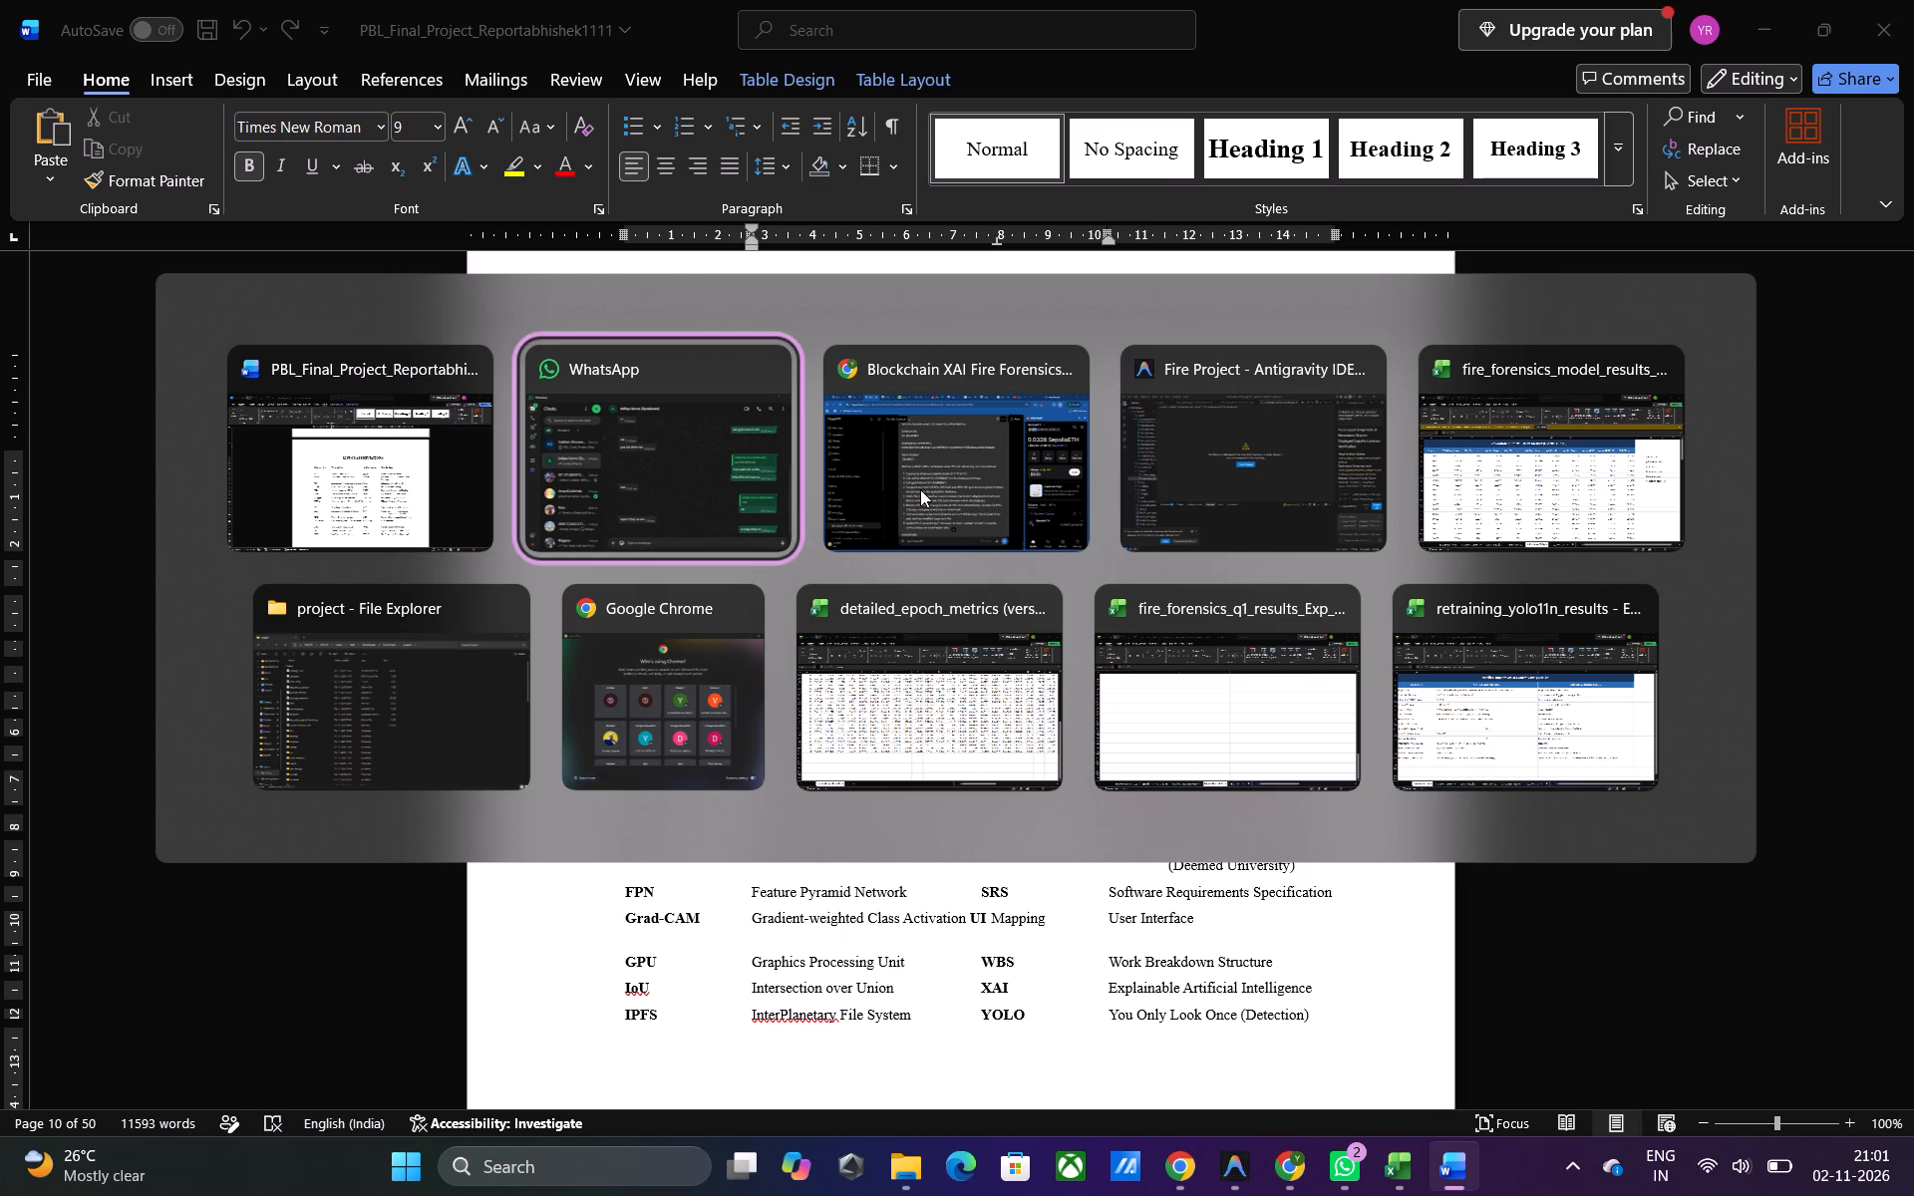
Apply the black bordered grid table style to the List of Abbreviations table.
{"action": "left_click", "coordinate": [820, 618]}
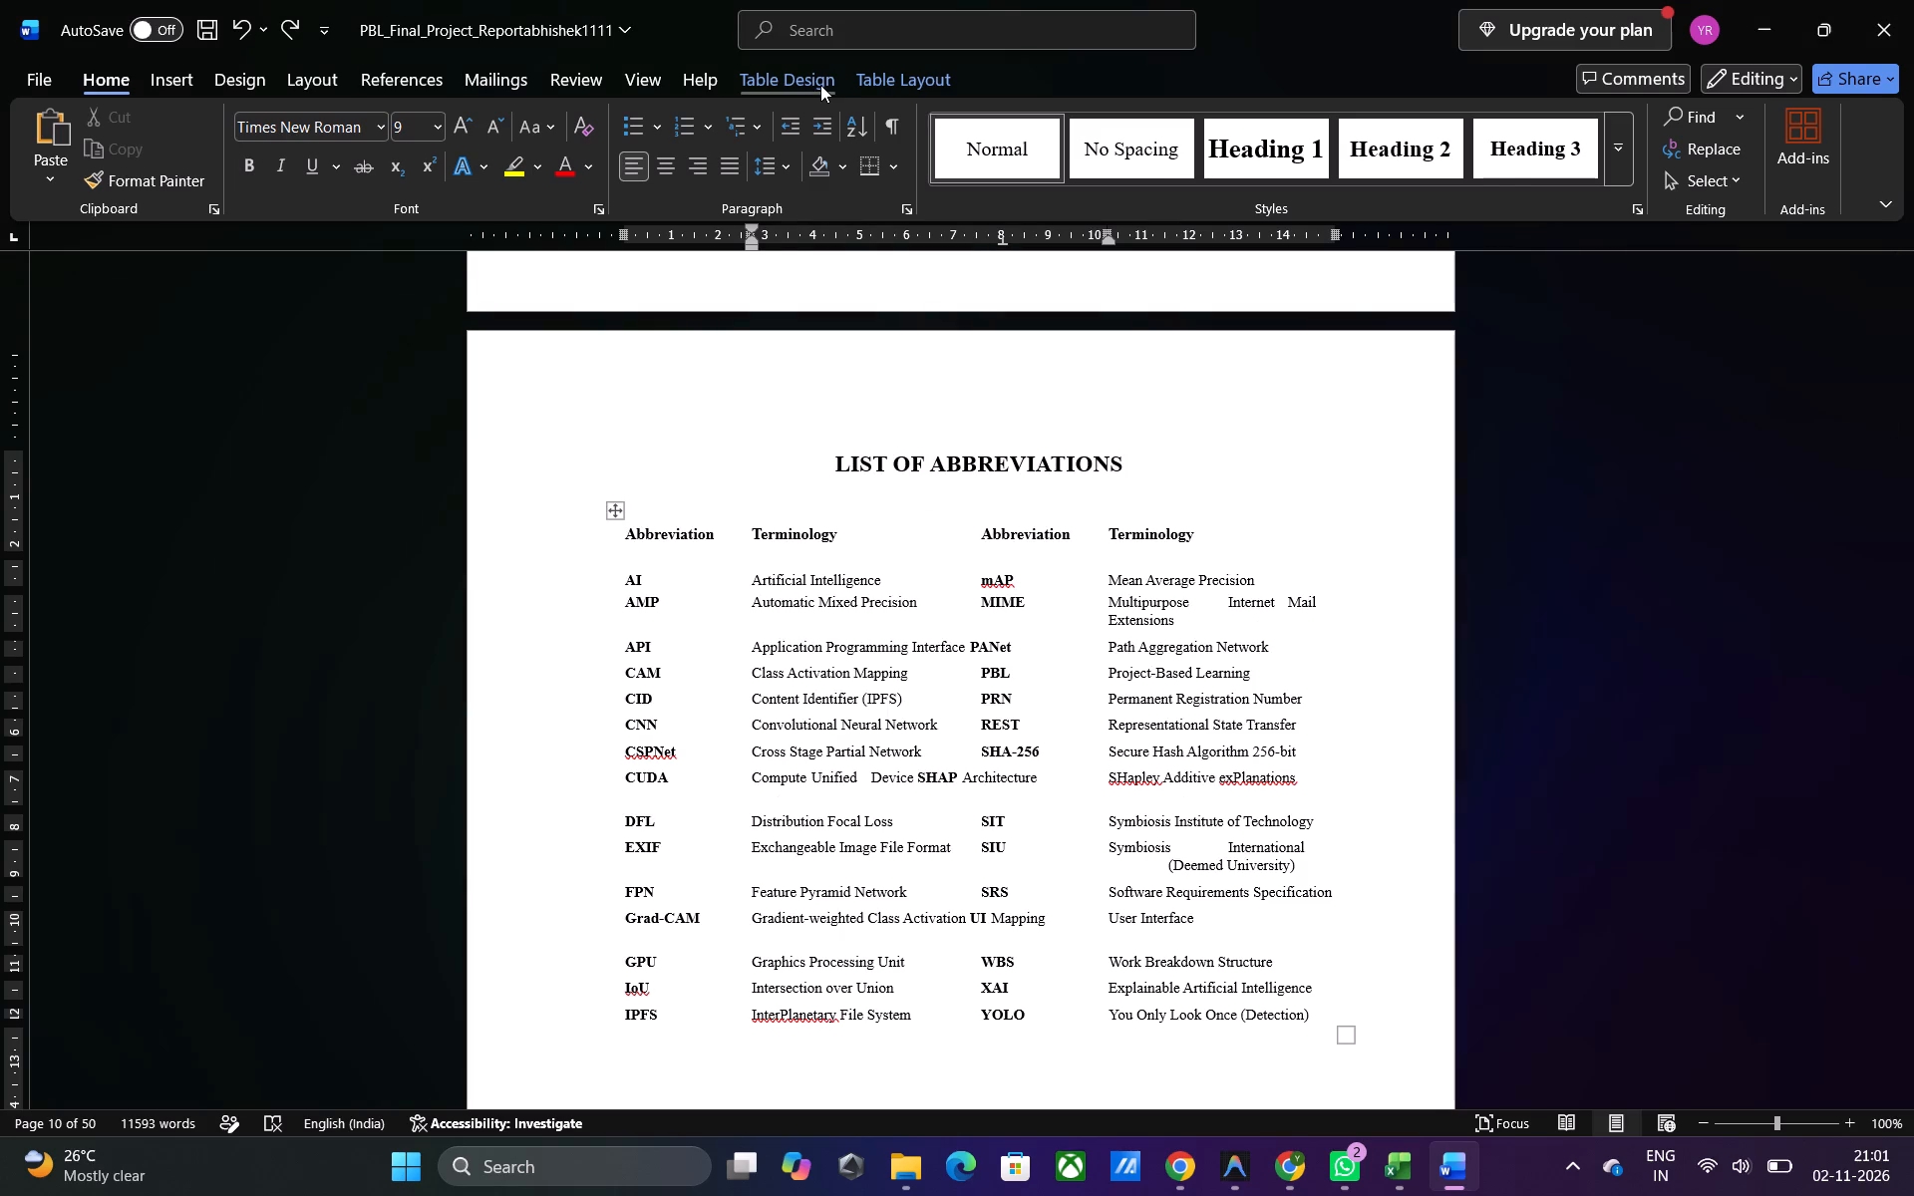
{"action": "left_click", "coordinate": [766, 74]}
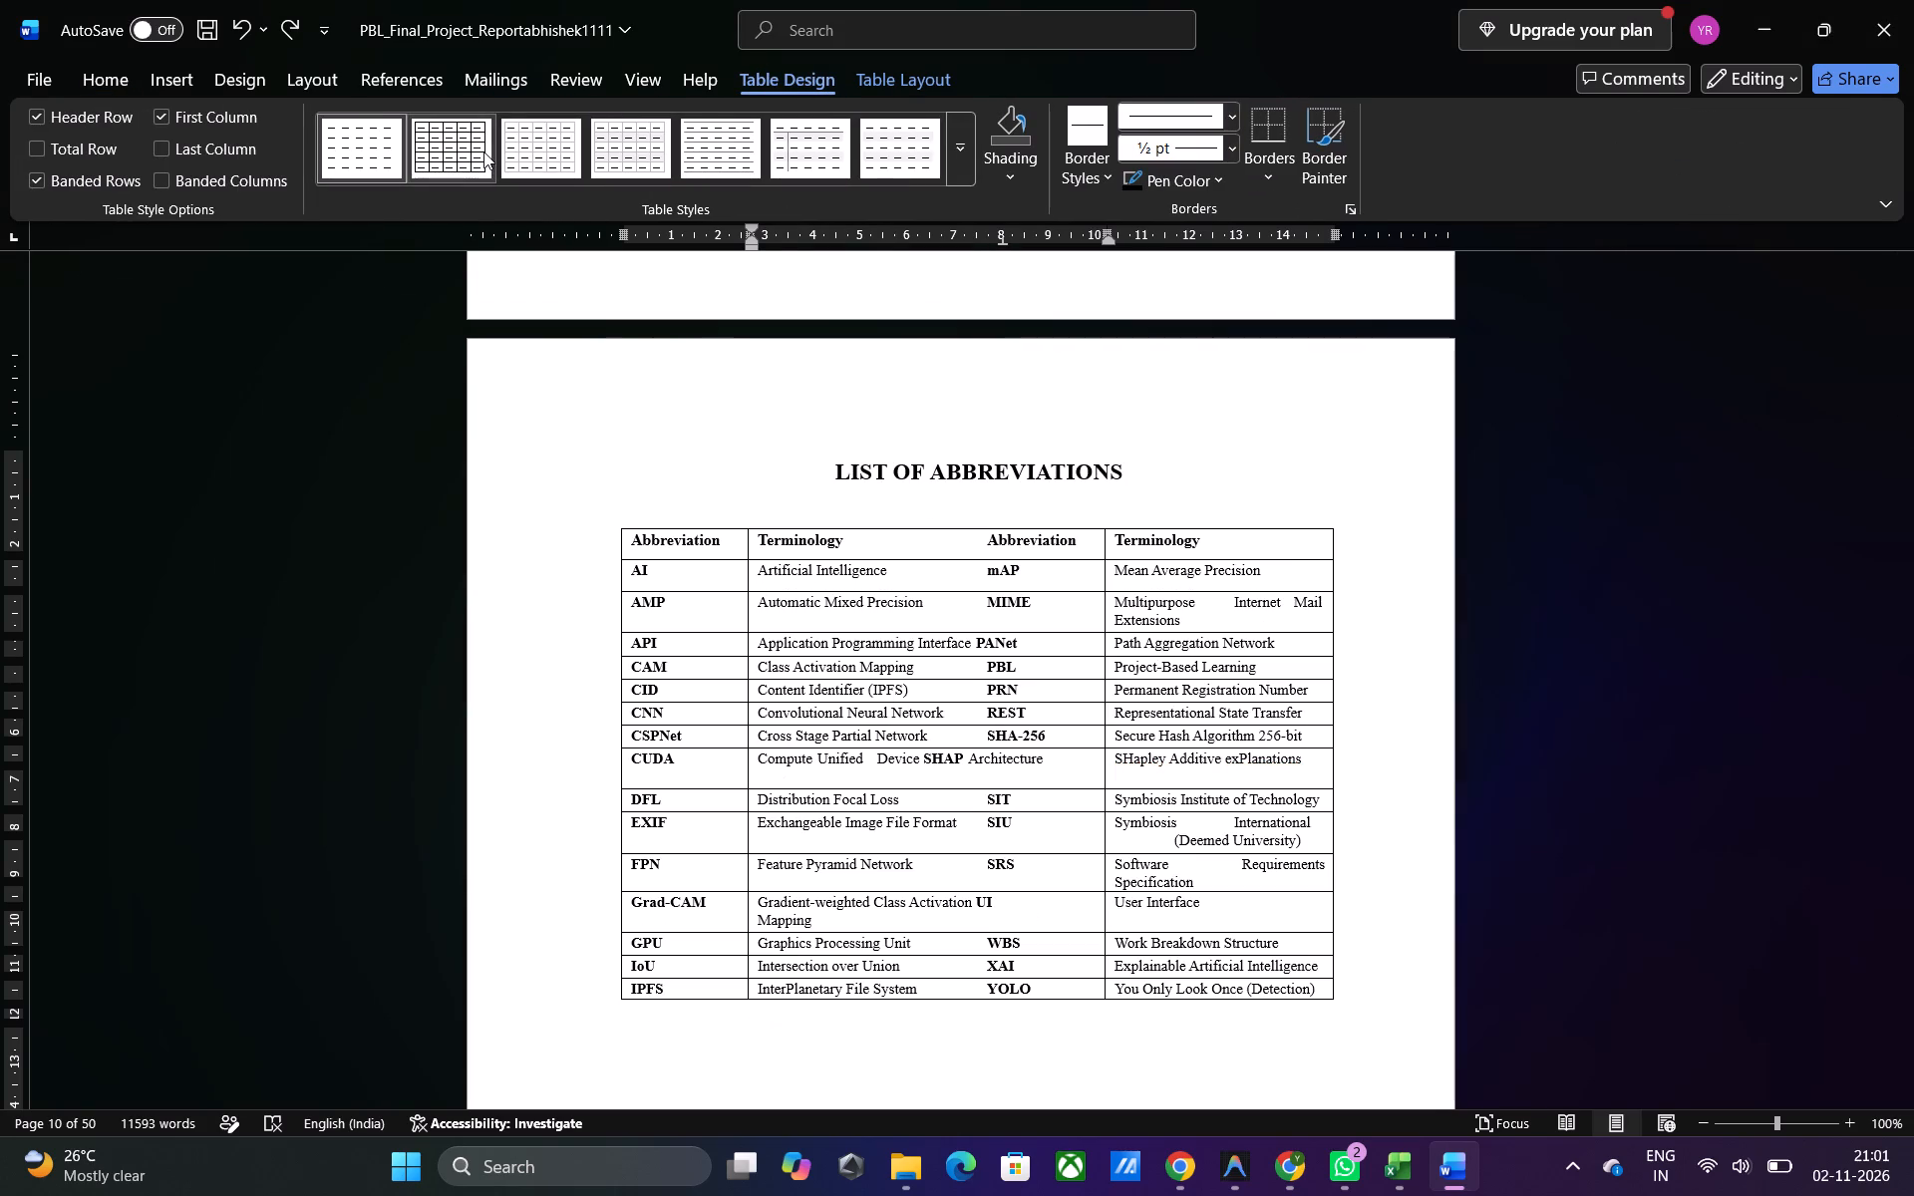
{"action": "left_click", "coordinate": [483, 151]}
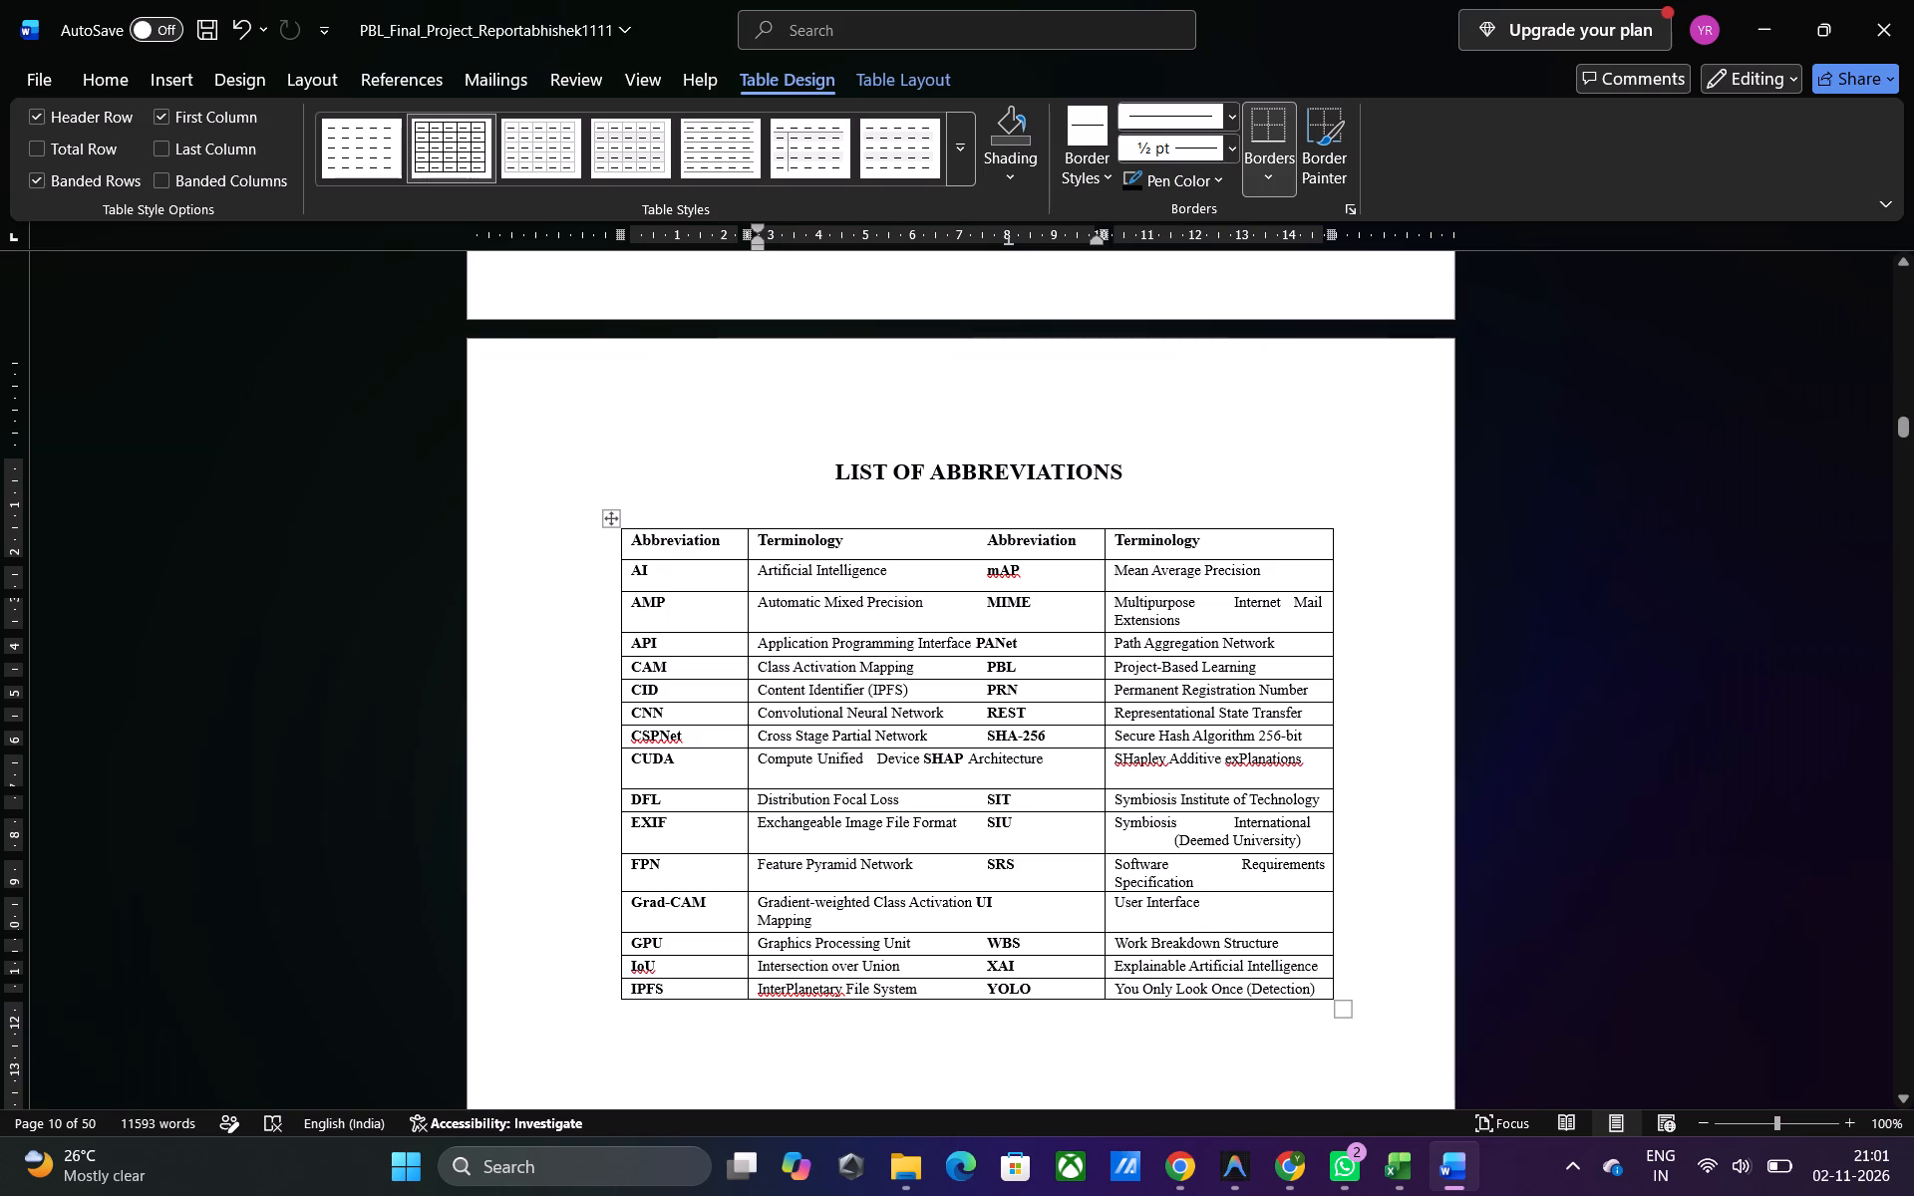
Insert three spaces before PANet in the API row to line it up with the abbreviations below.
{"action": "left_click", "coordinate": [971, 636]}
{"action": "key", "text": "space"}
{"action": "key", "text": "space"}
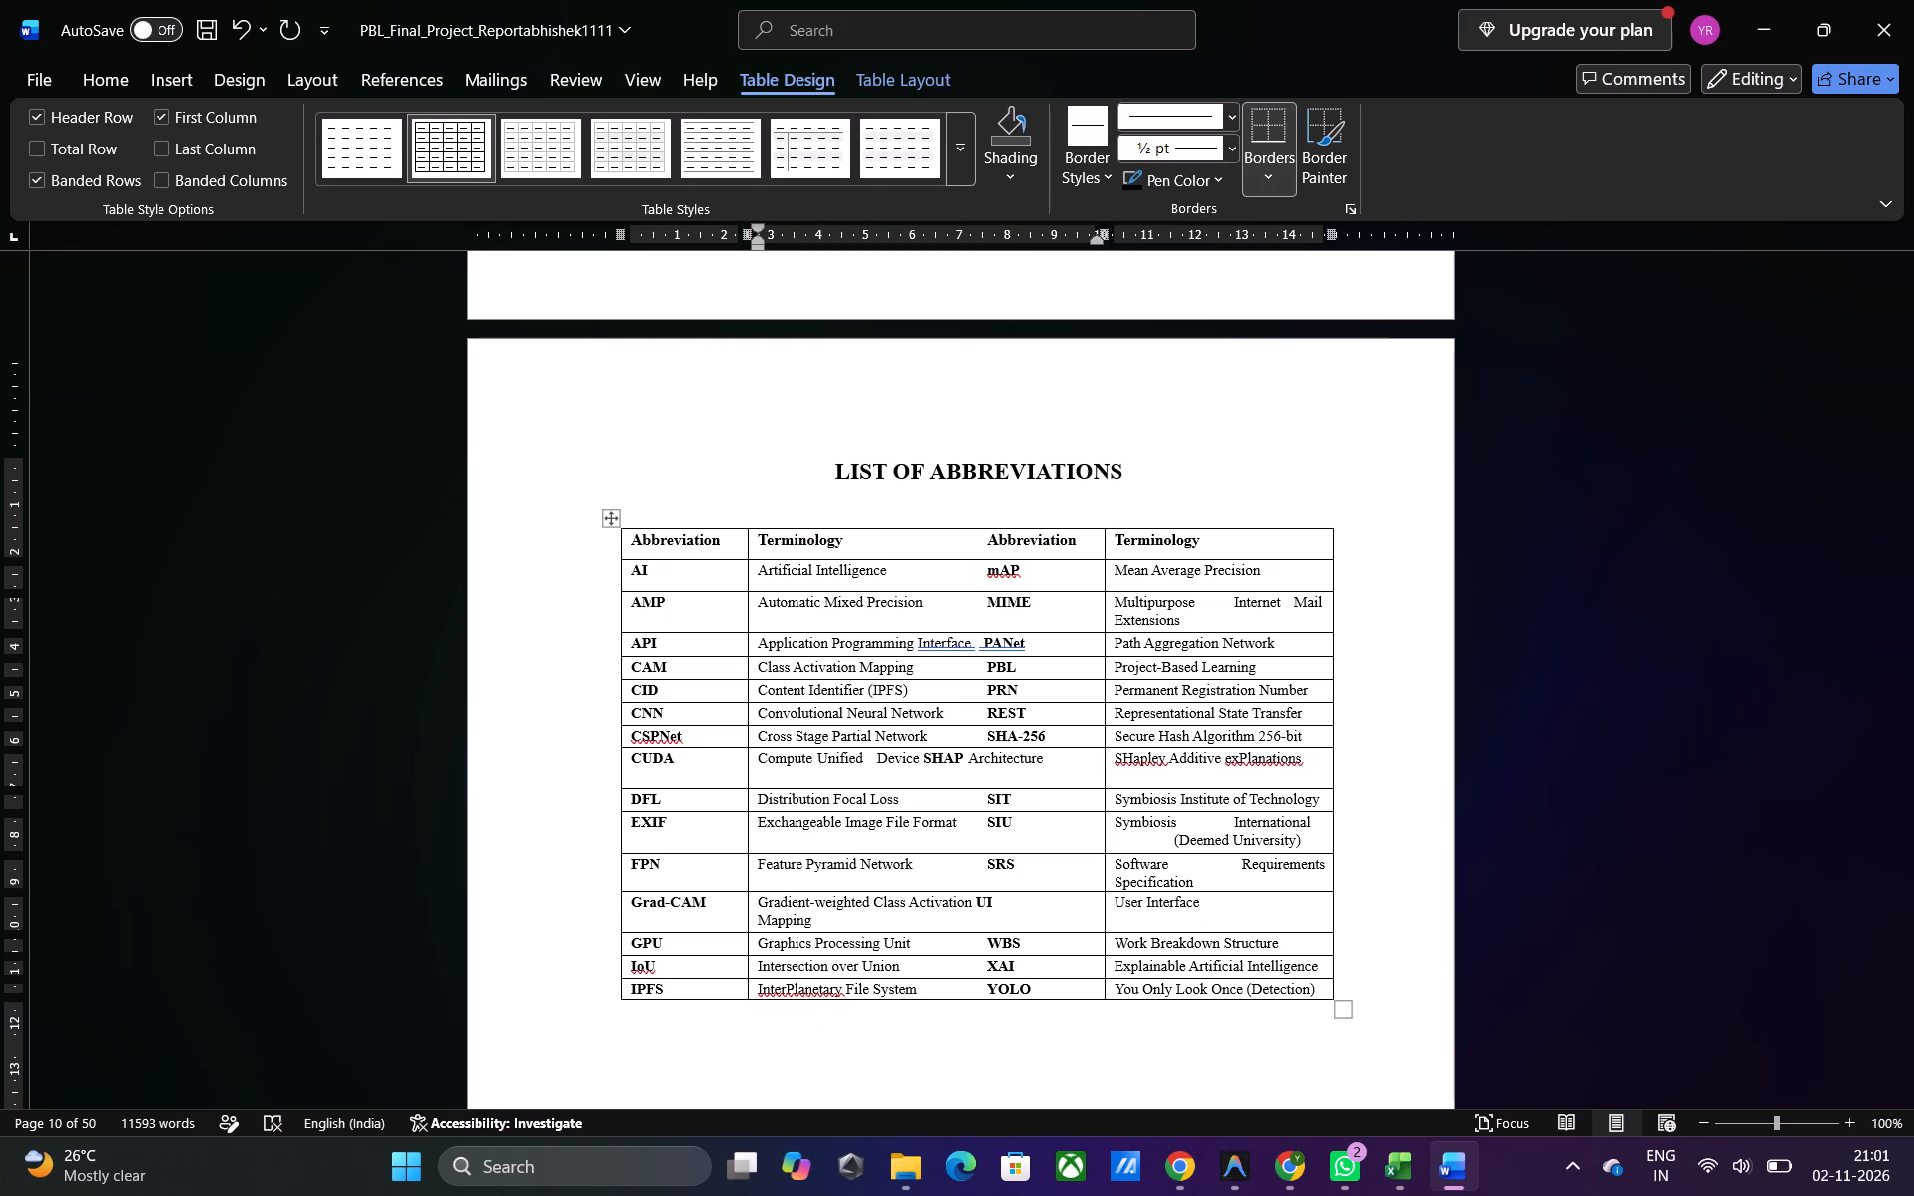
{"action": "key", "text": "space"}
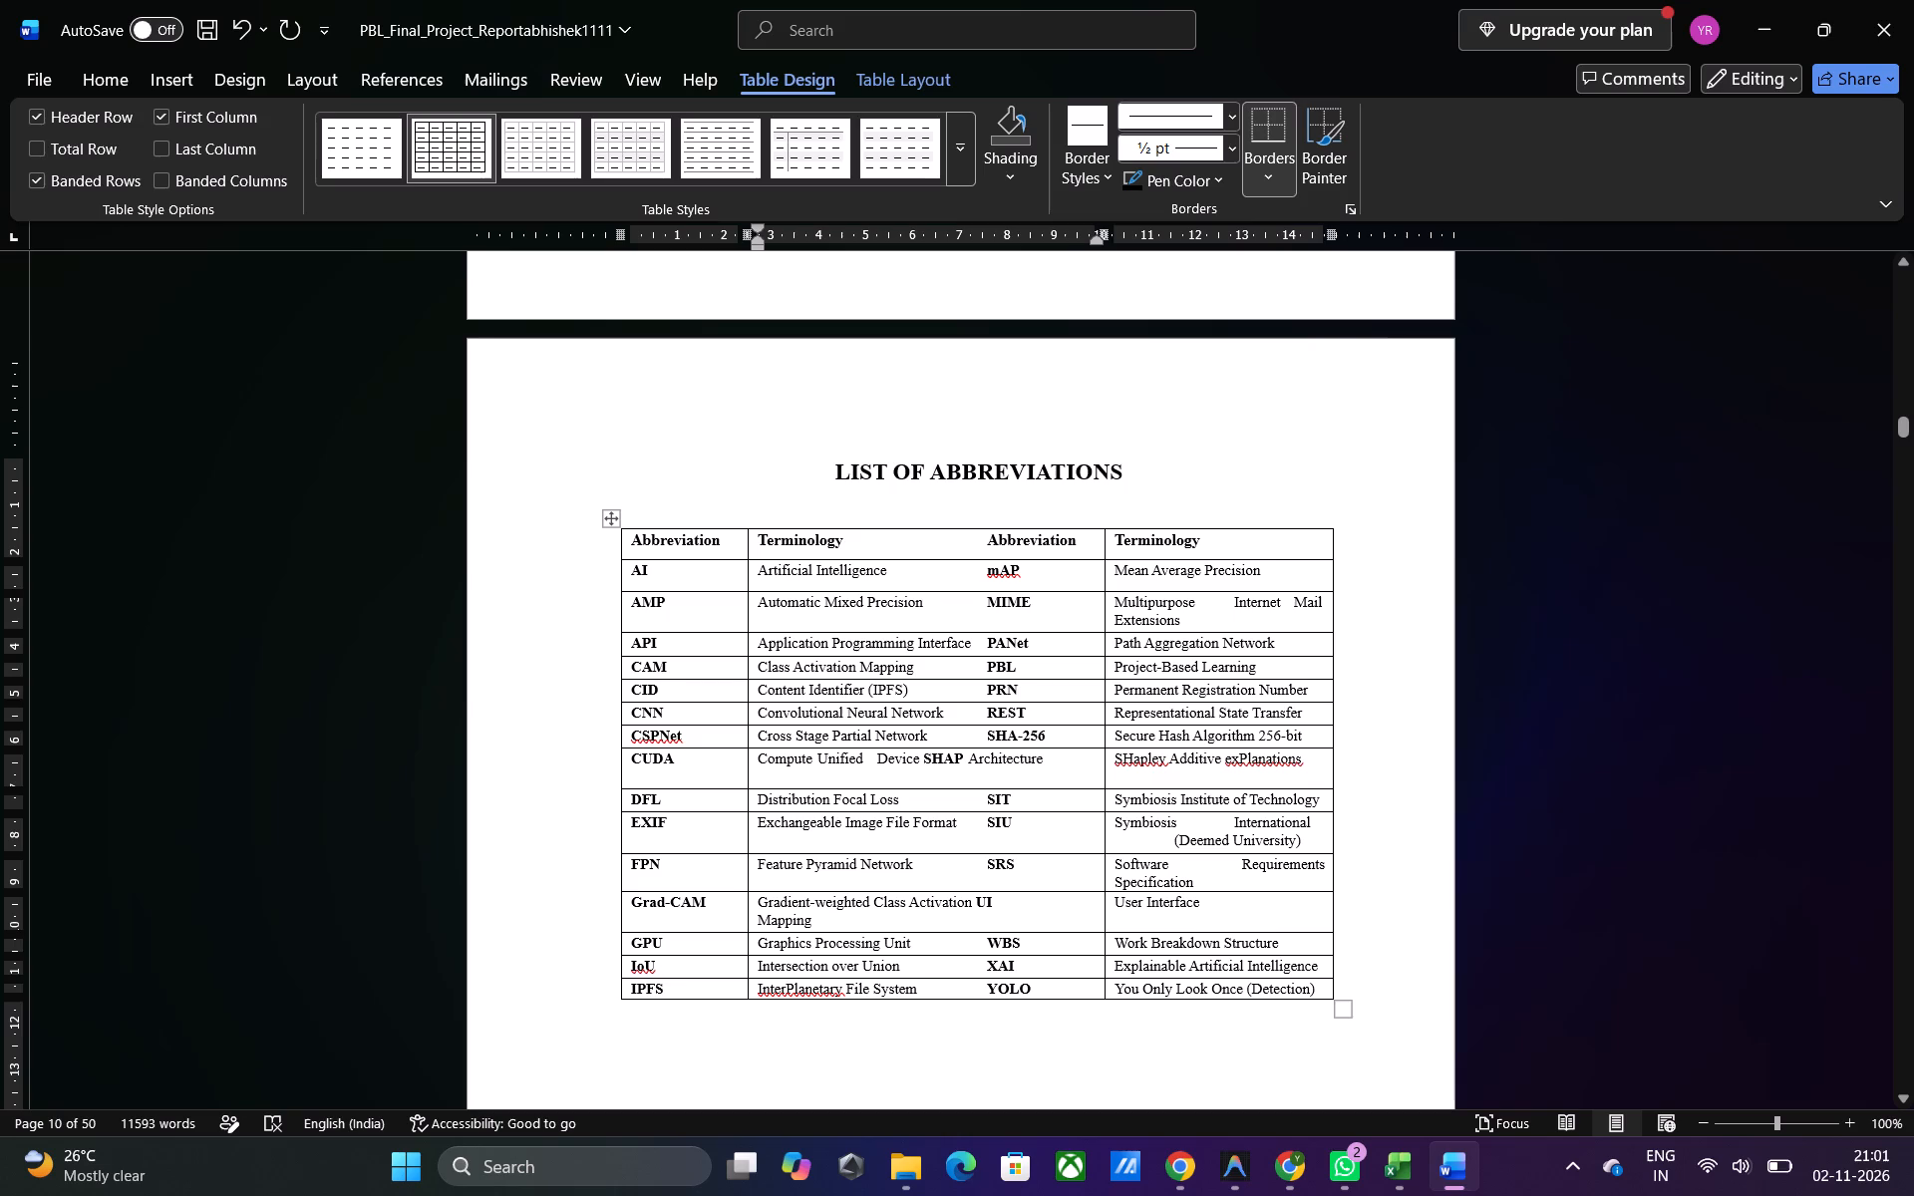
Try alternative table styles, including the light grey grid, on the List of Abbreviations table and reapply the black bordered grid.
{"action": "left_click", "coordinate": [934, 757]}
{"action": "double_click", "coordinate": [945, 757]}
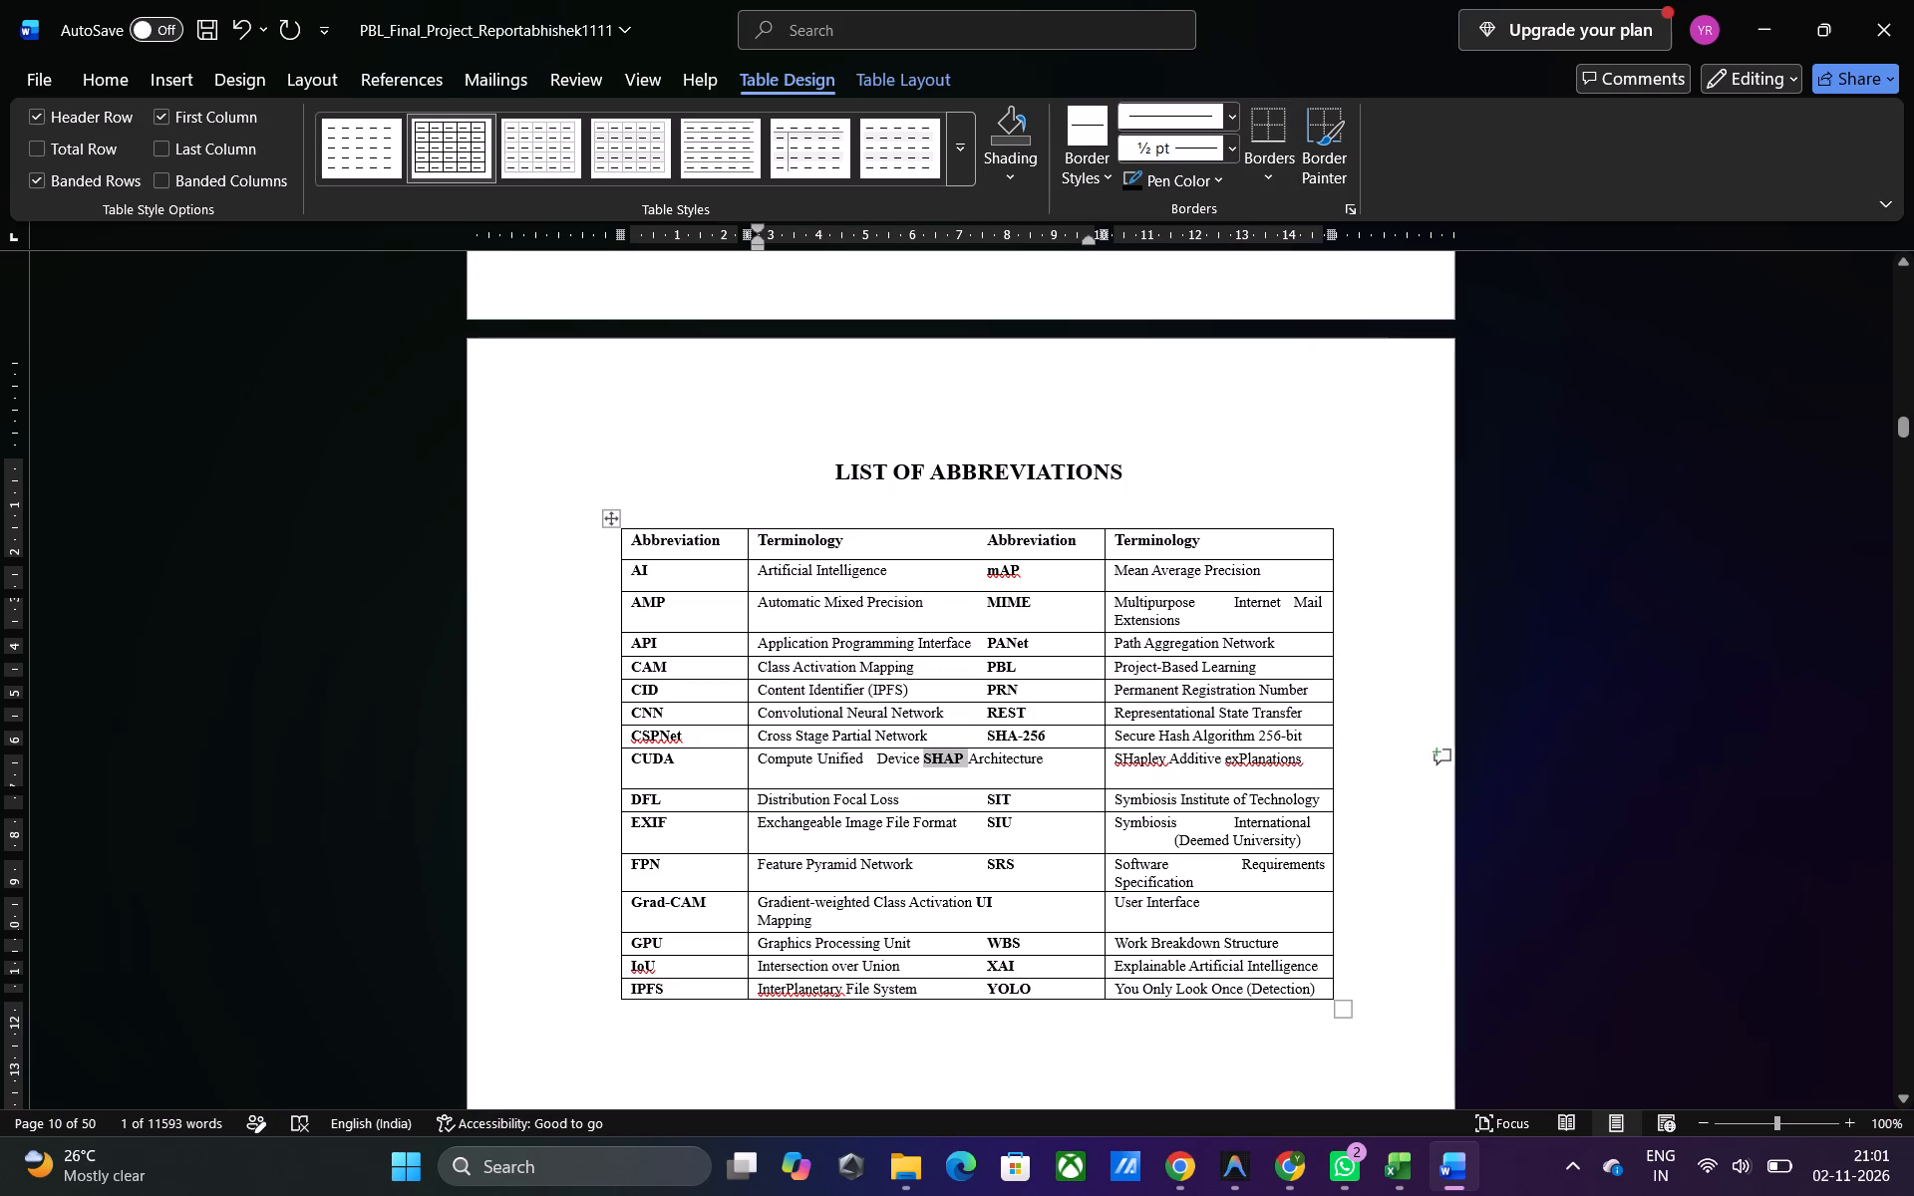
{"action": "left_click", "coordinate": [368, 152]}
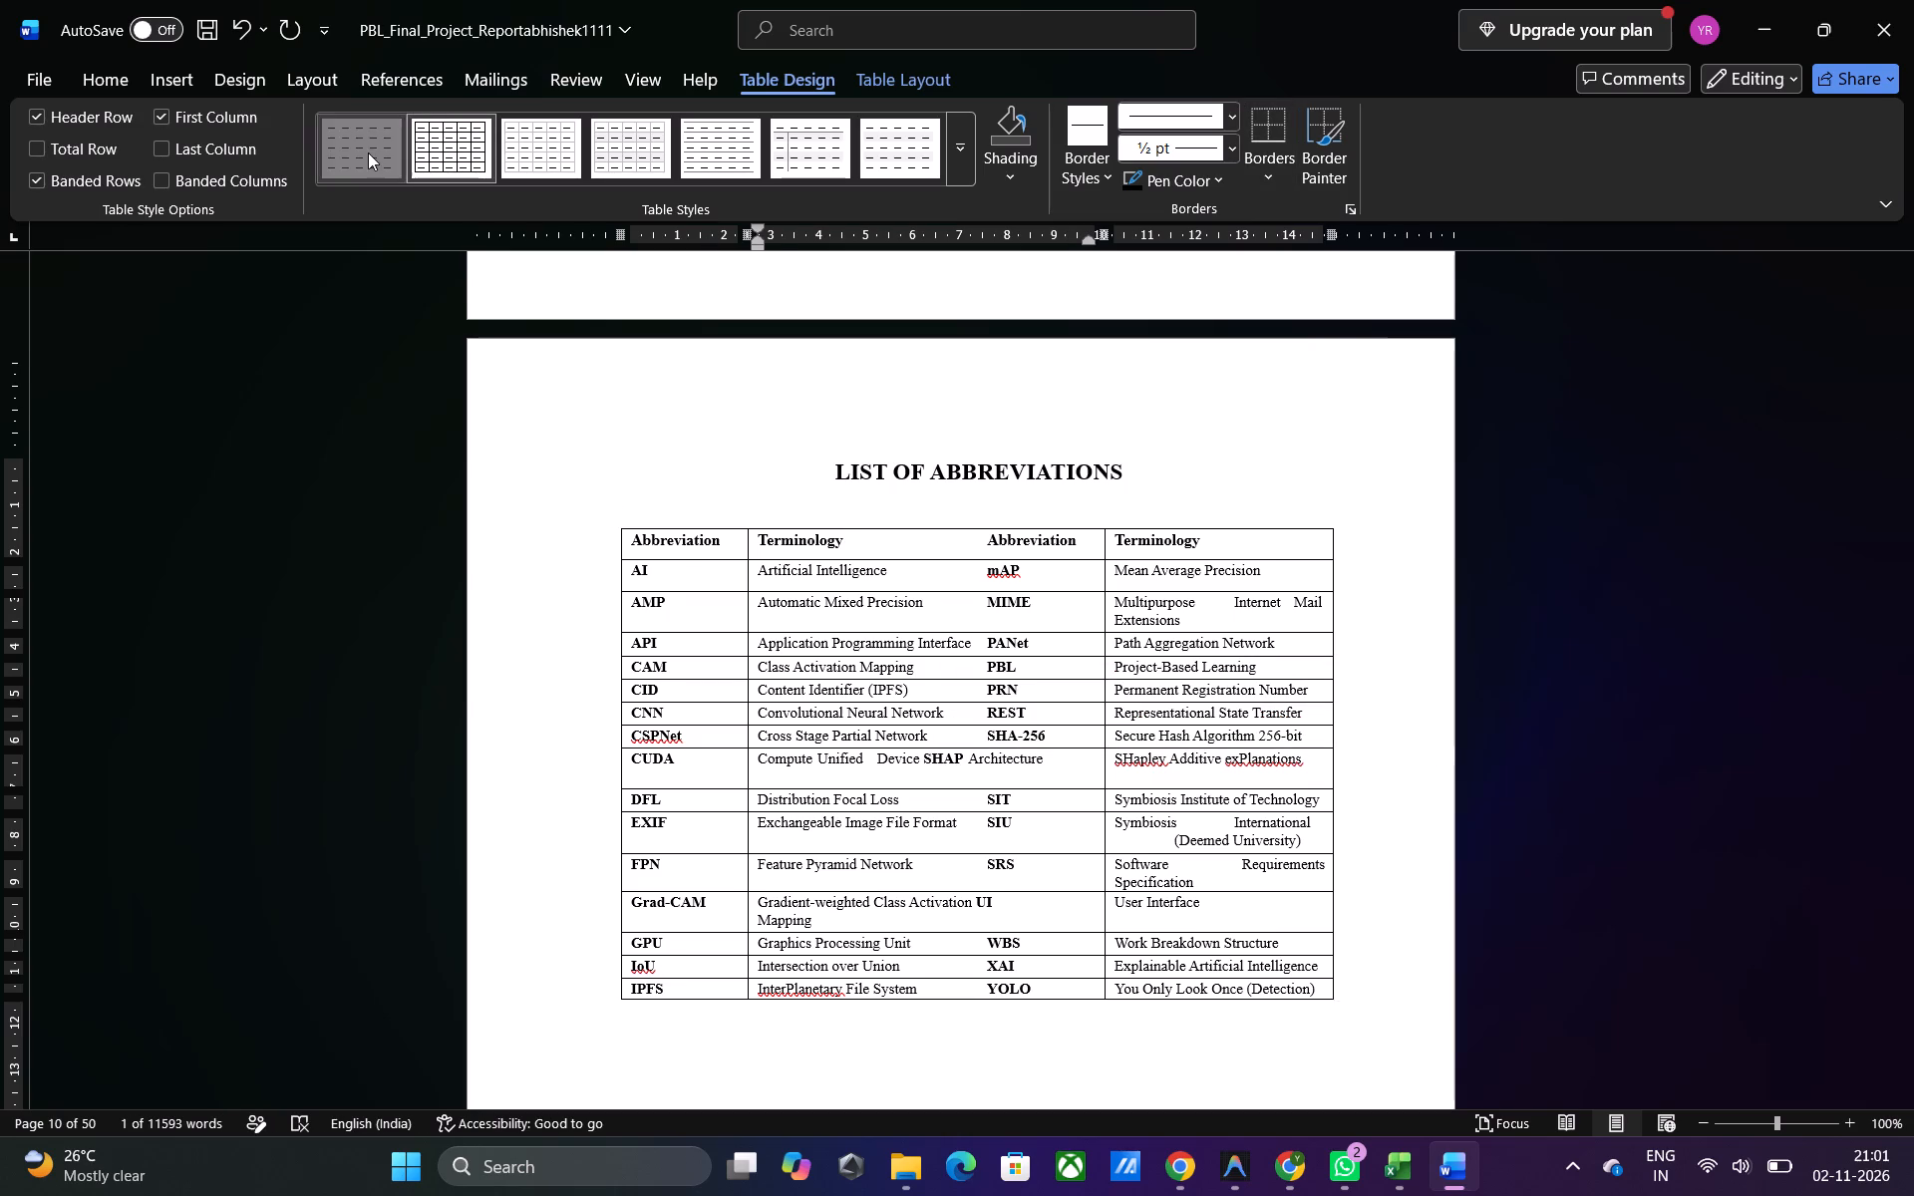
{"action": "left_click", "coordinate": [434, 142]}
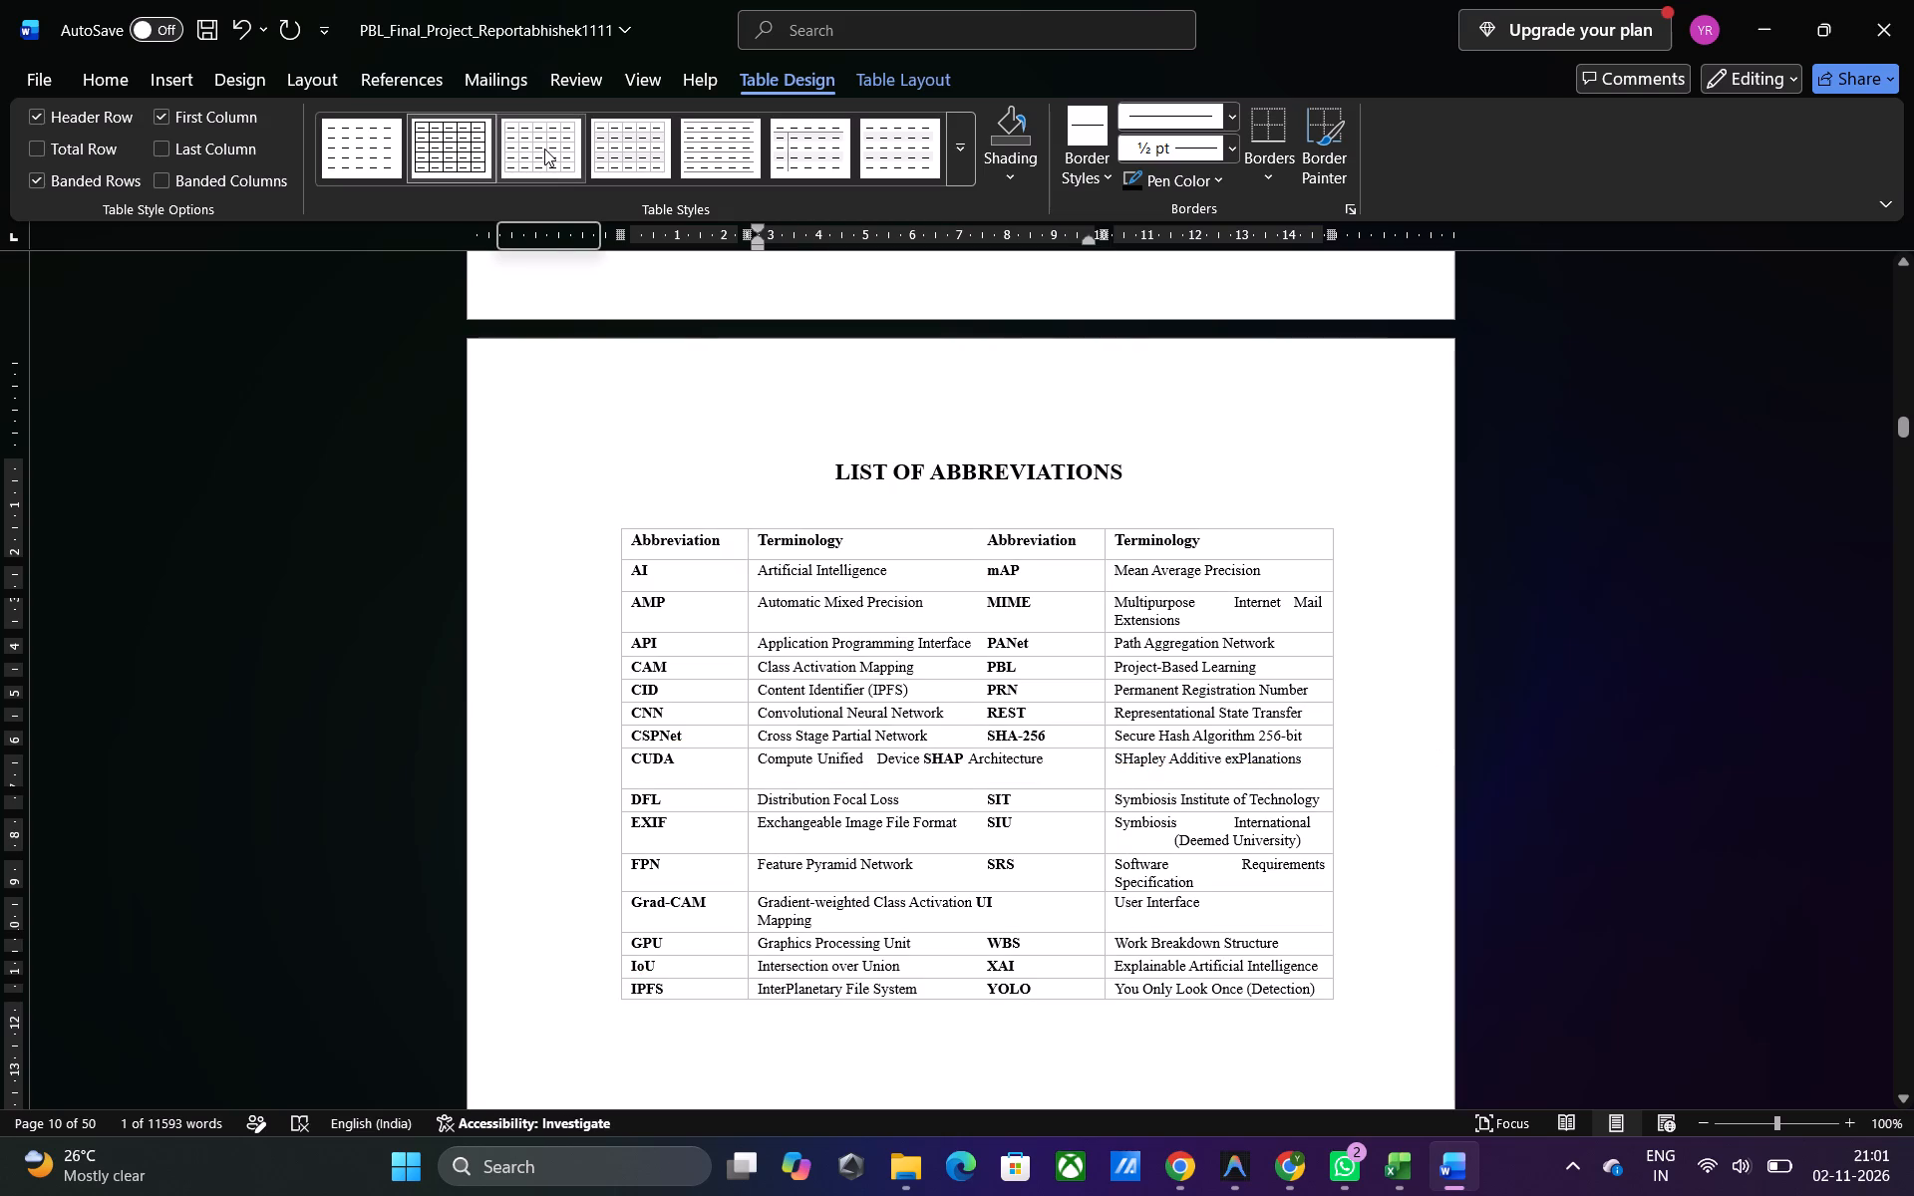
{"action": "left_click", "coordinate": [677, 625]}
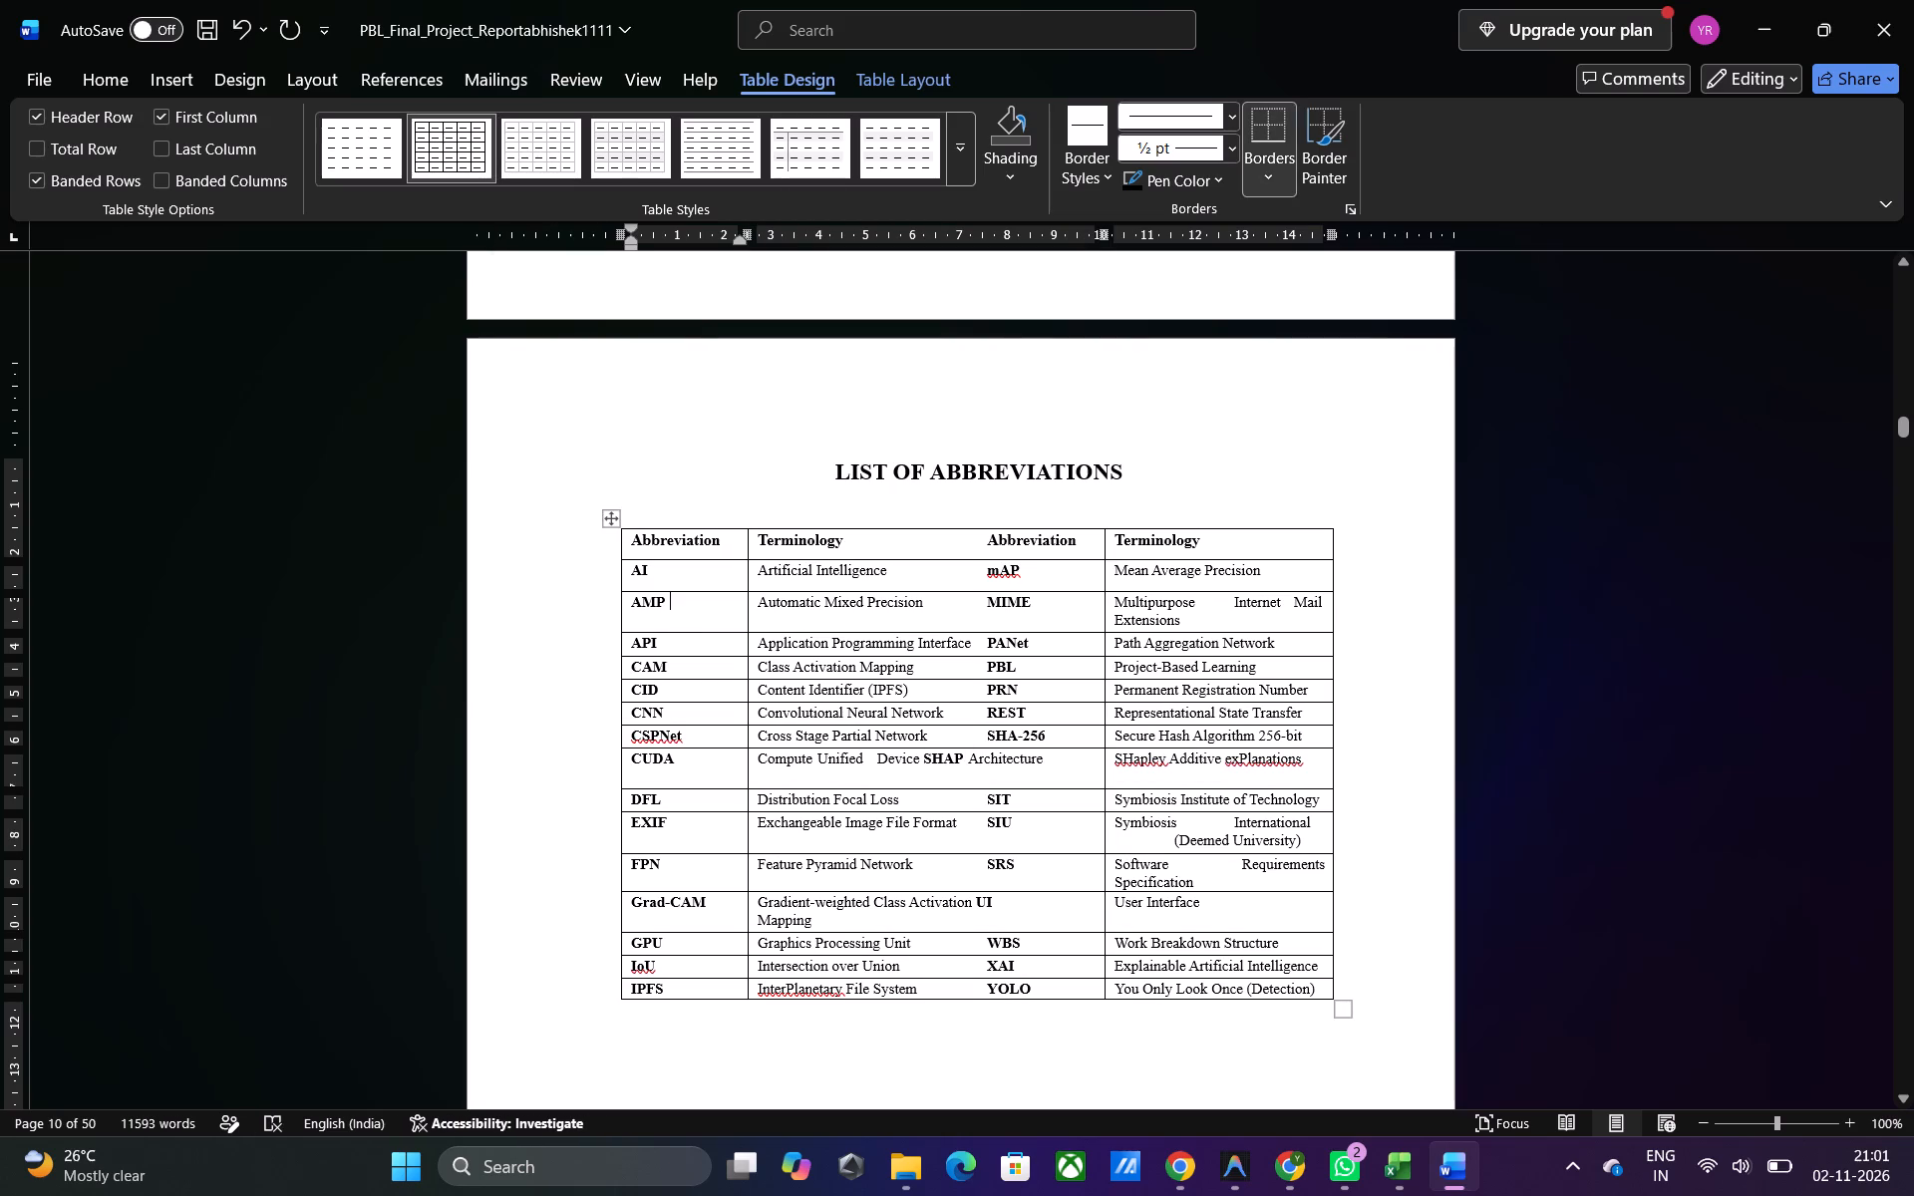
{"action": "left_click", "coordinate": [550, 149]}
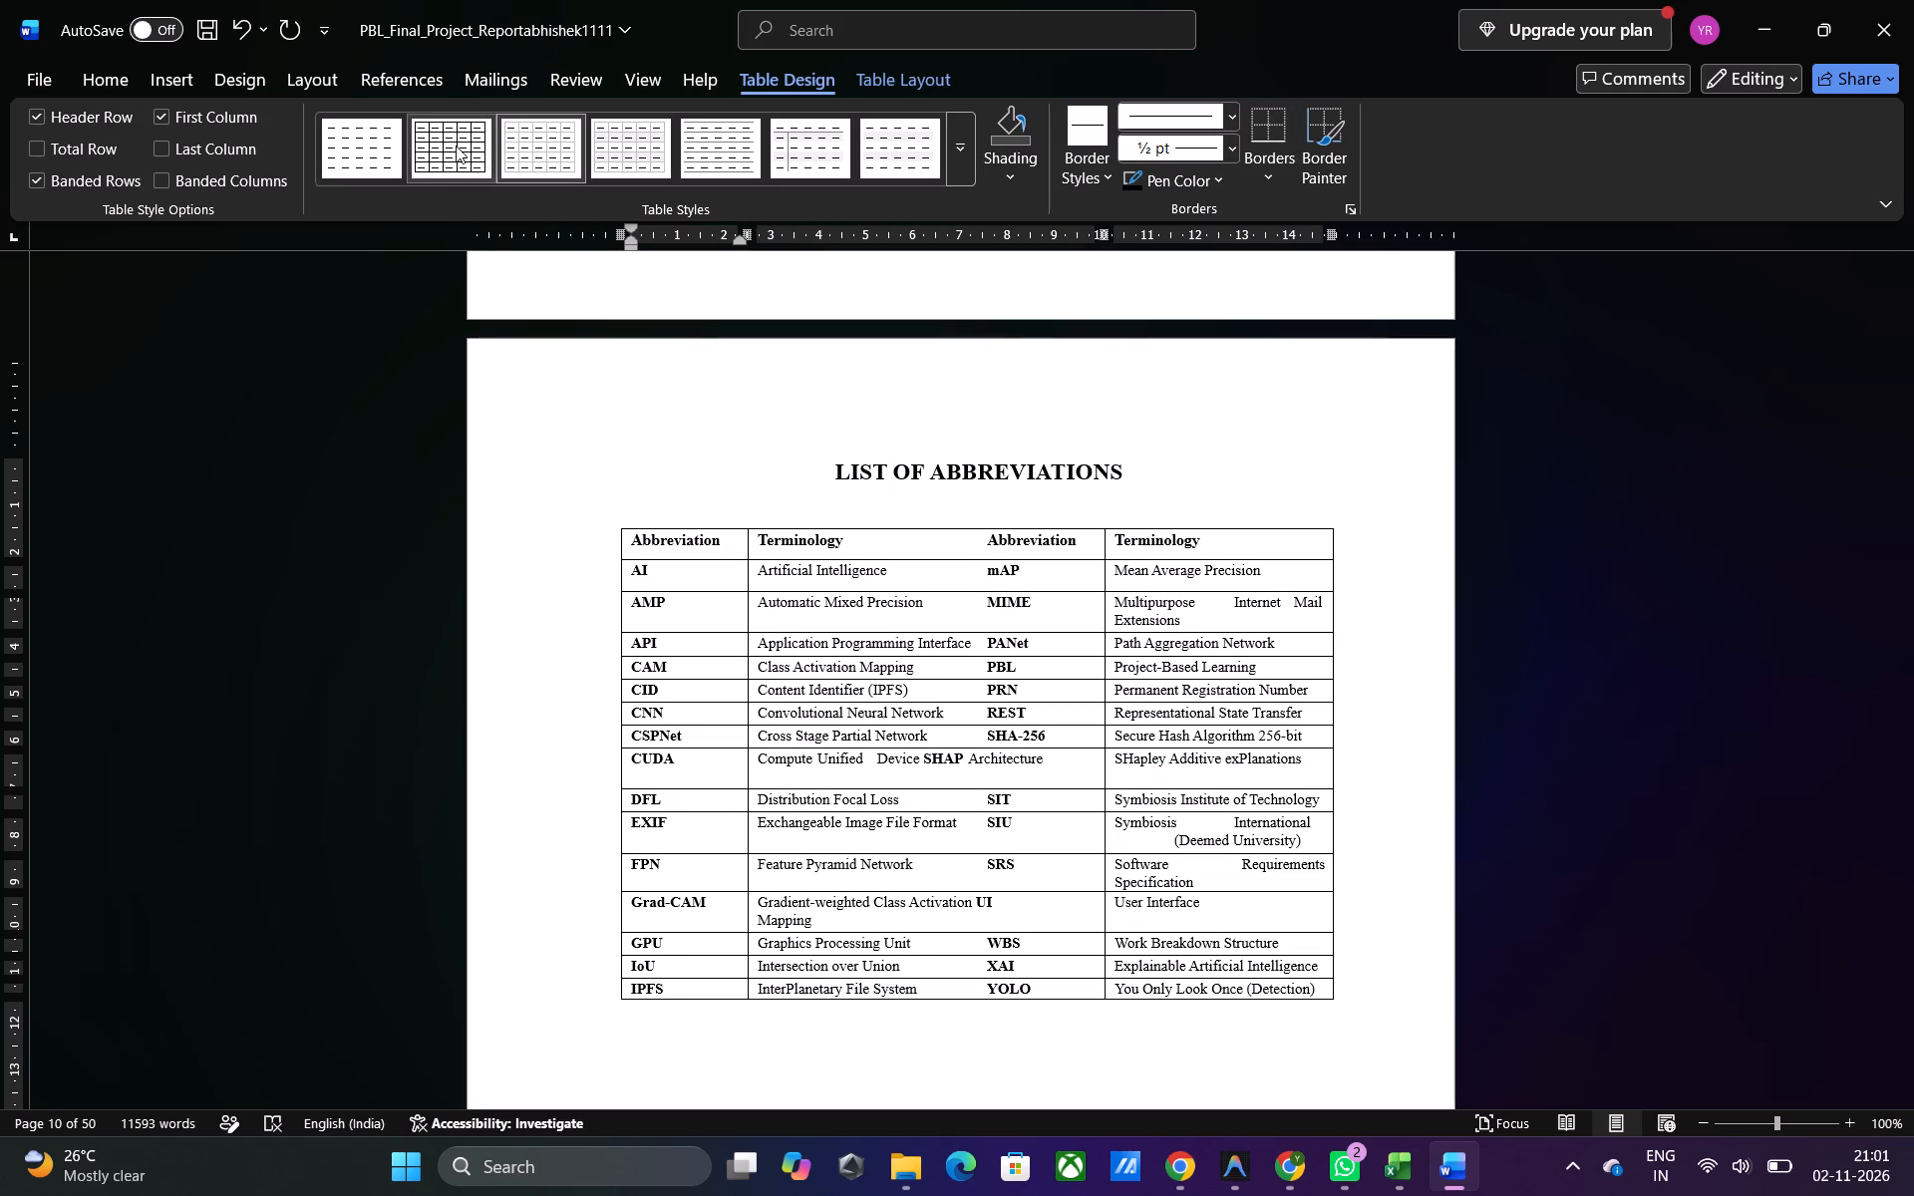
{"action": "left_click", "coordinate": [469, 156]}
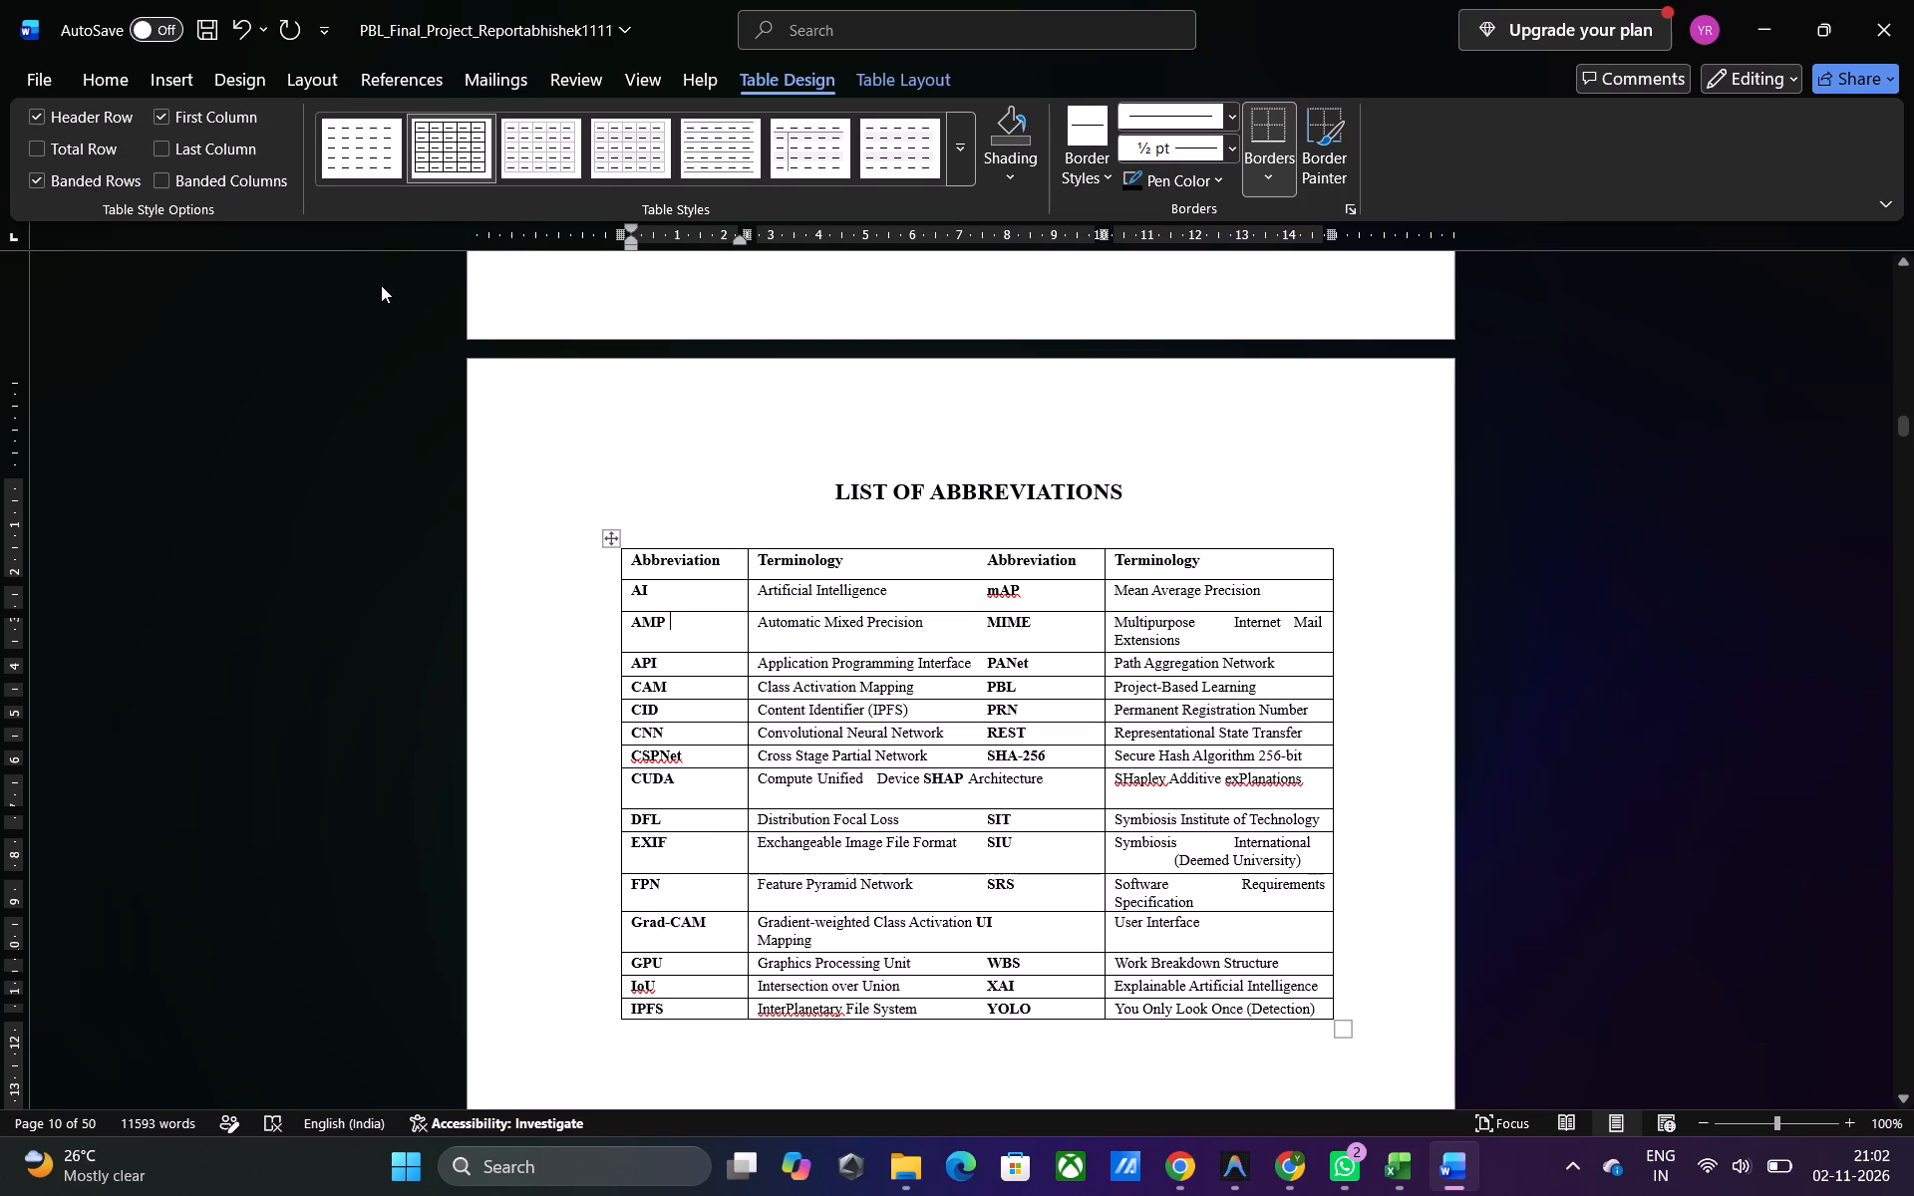
Examine the bordered List of Abbreviations table for column alignment, row spacing and entries that share a cell.
{"action": "scroll", "coordinate": [827, 614], "scroll_direction": "down", "scroll_amount": 1}
{"action": "scroll", "coordinate": [827, 614], "scroll_direction": "up", "scroll_amount": 1}
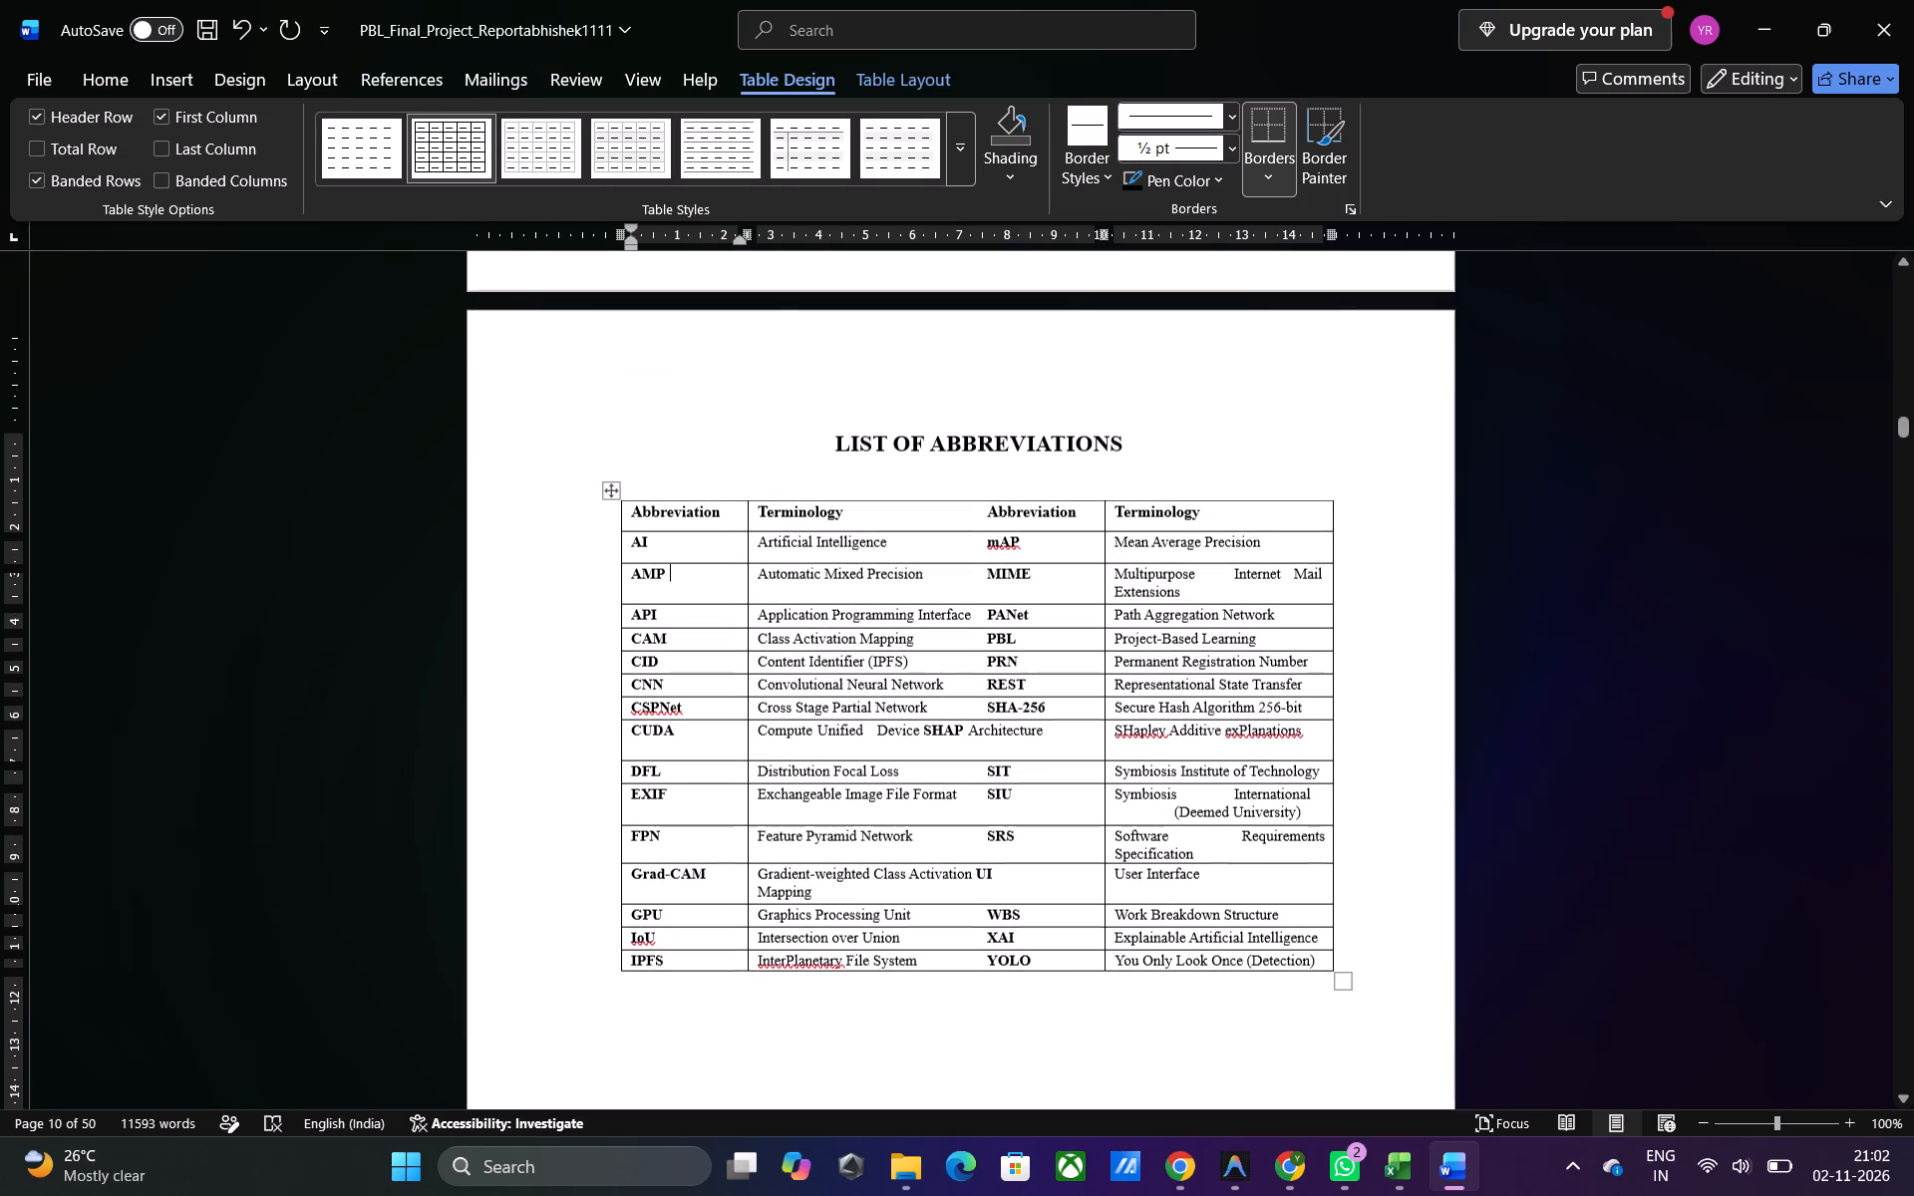
{"action": "scroll", "coordinate": [1036, 672], "scroll_direction": "down", "scroll_amount": 1}
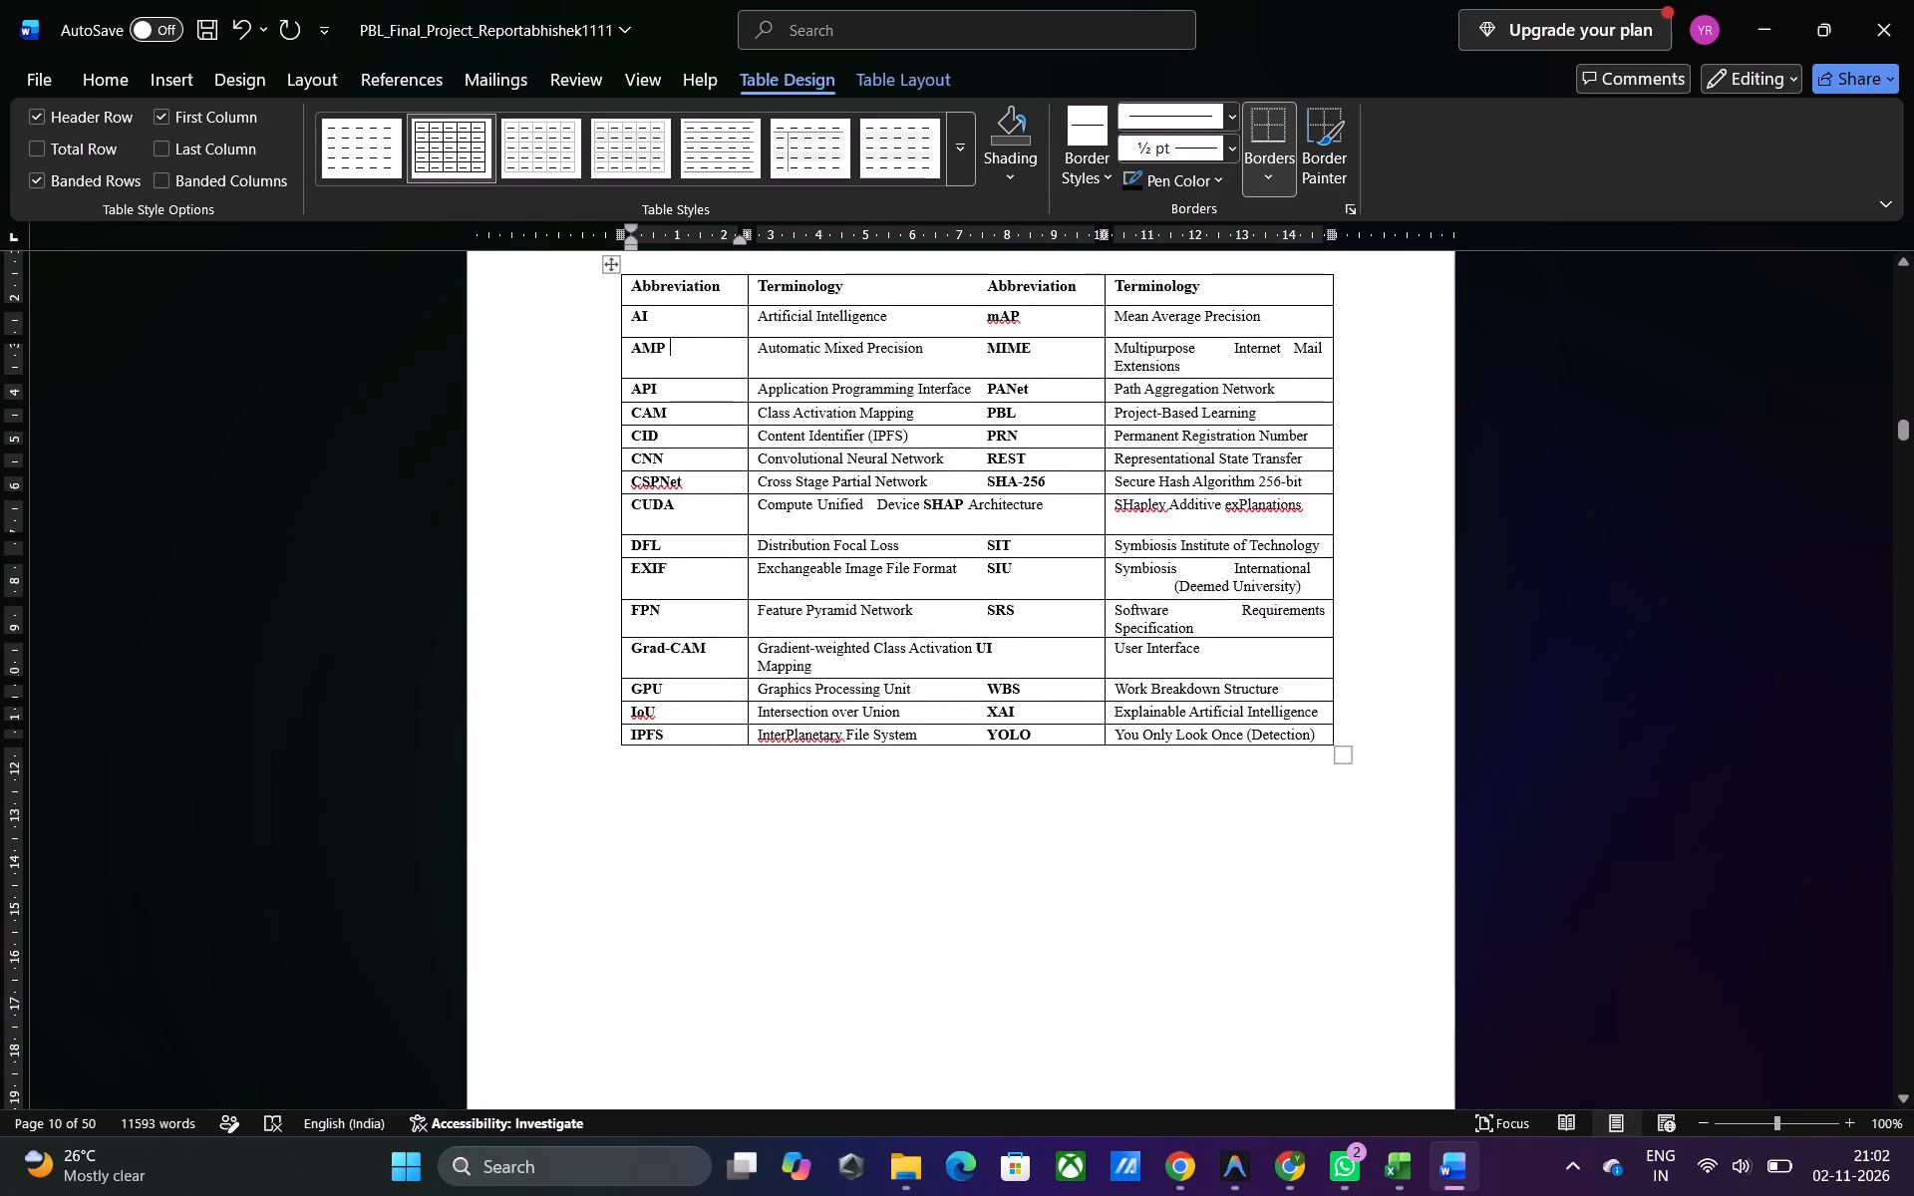
{"action": "scroll", "coordinate": [1056, 643], "scroll_direction": "up", "scroll_amount": 1}
{"action": "left_click", "coordinate": [1011, 630]}
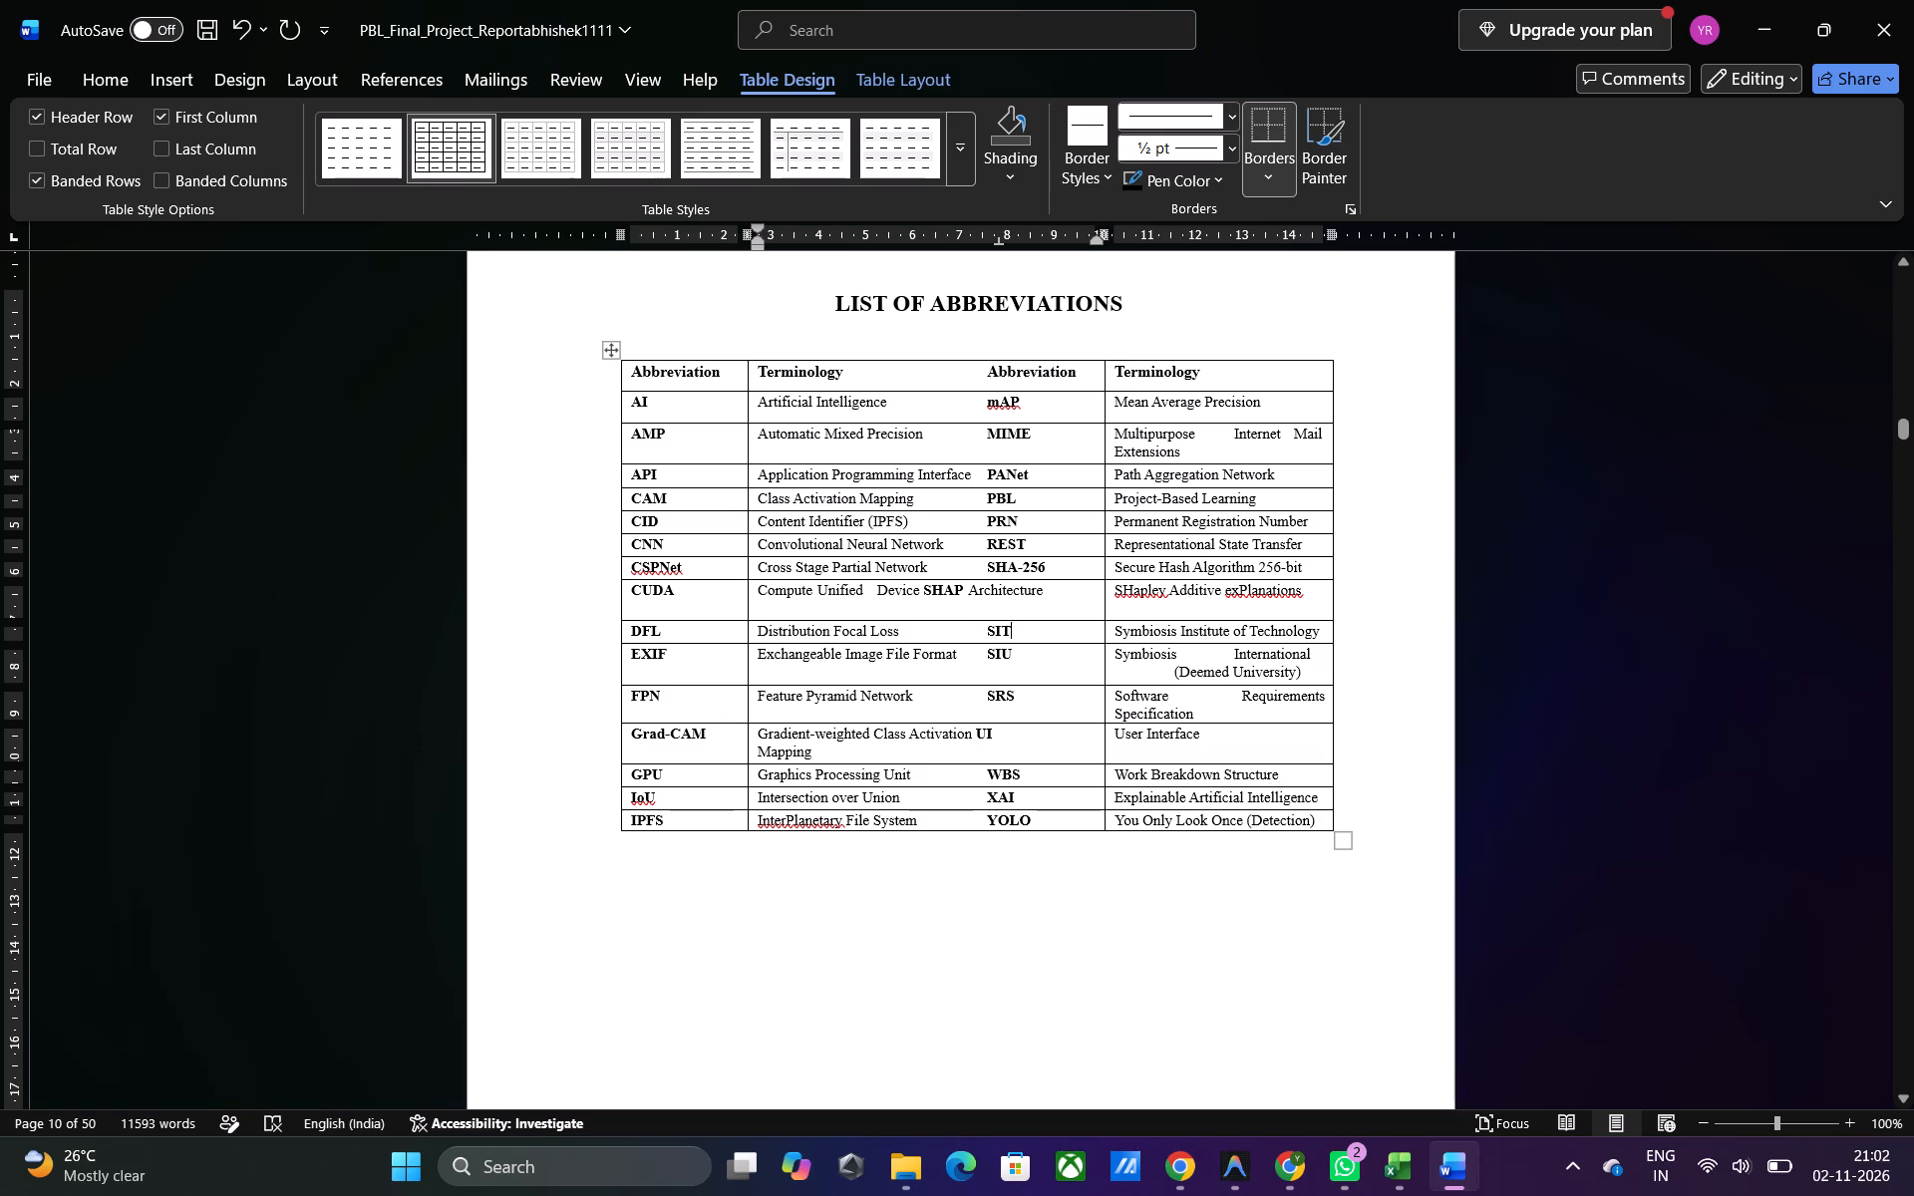
{"action": "left_click_drag", "start_coordinate": [983, 639], "coordinate": [1052, 647]}
{"action": "left_click", "coordinate": [1052, 647]}
{"action": "scroll", "coordinate": [1061, 711], "scroll_direction": "up", "scroll_amount": 1}
{"action": "scroll", "coordinate": [1061, 711], "scroll_direction": "down", "scroll_amount": 1}
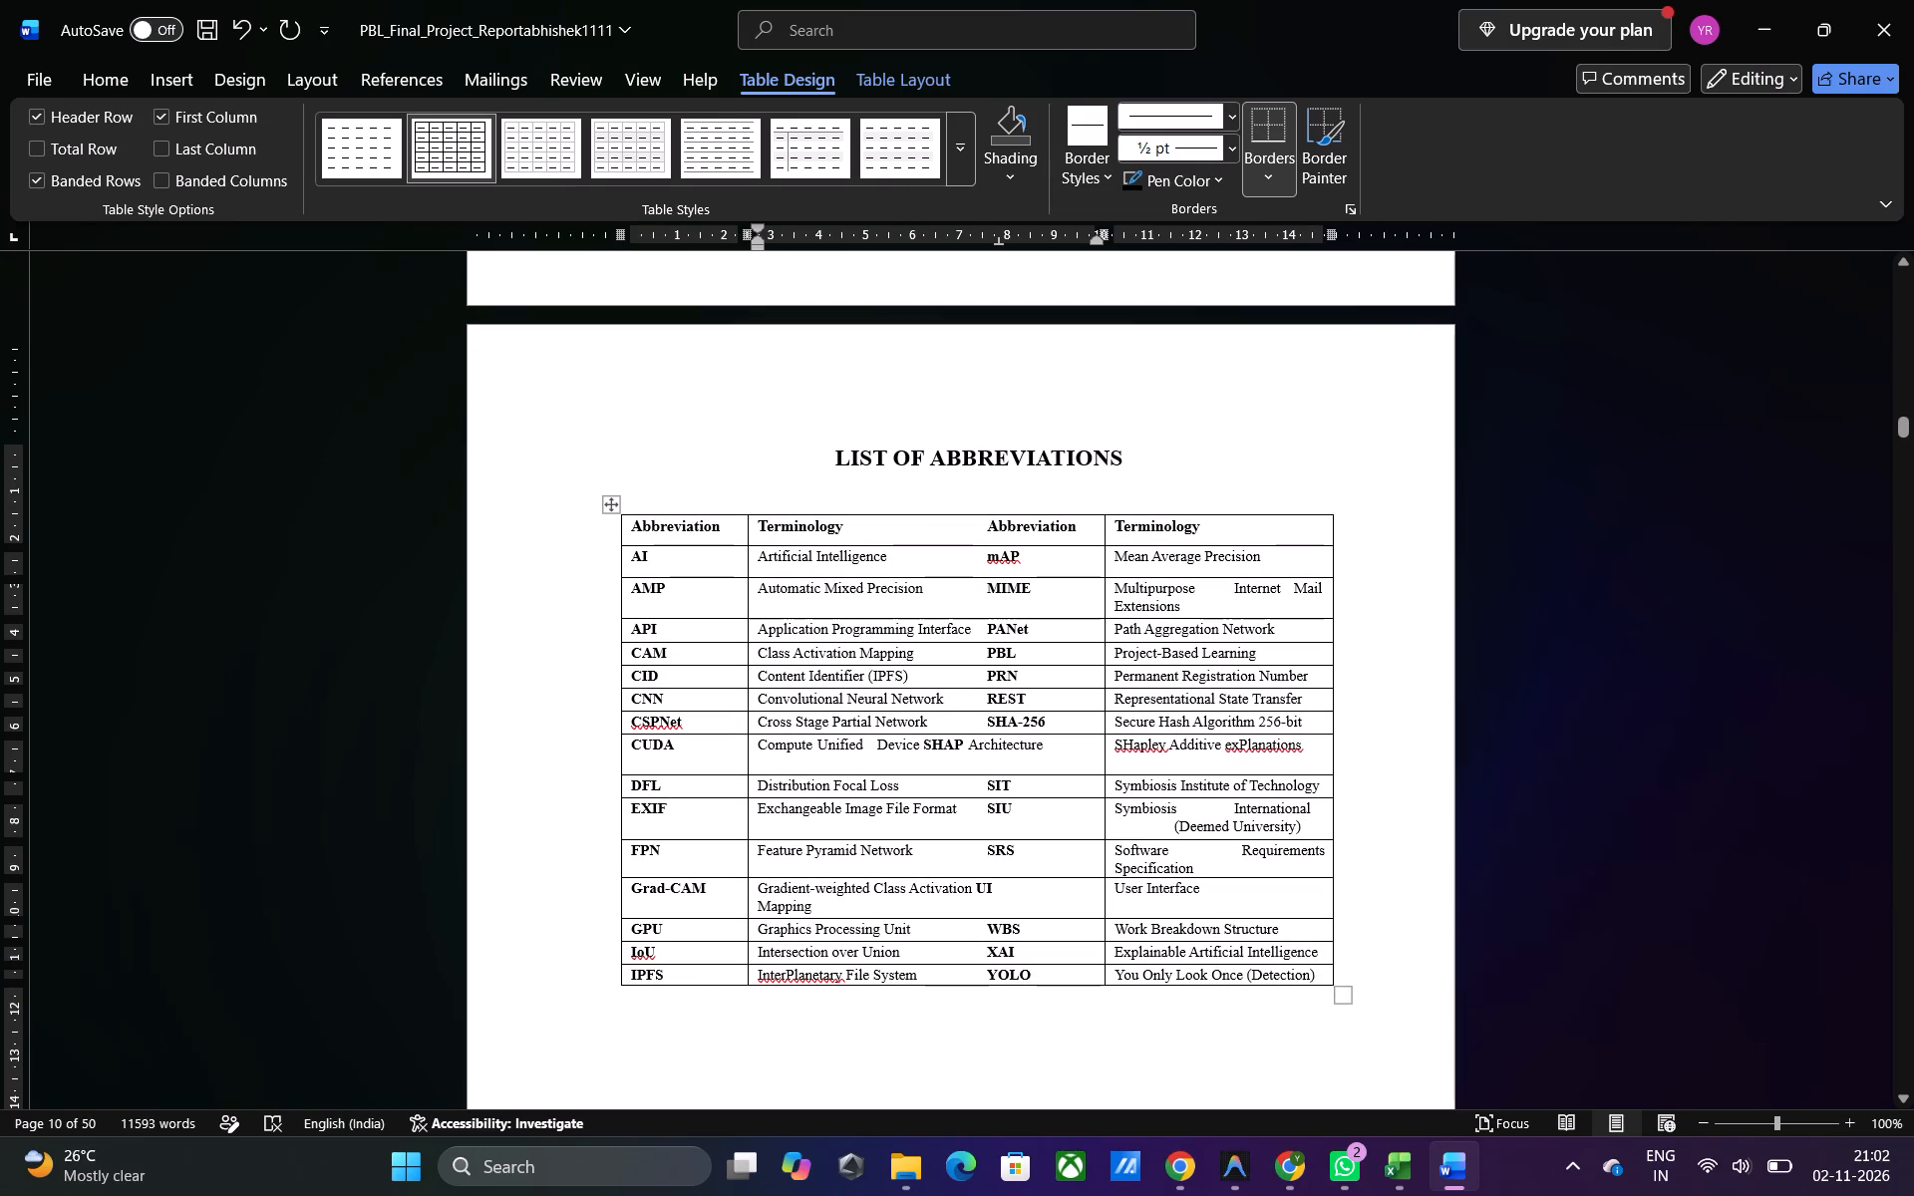
{"action": "scroll", "coordinate": [1054, 853], "scroll_direction": "down", "scroll_amount": 1}
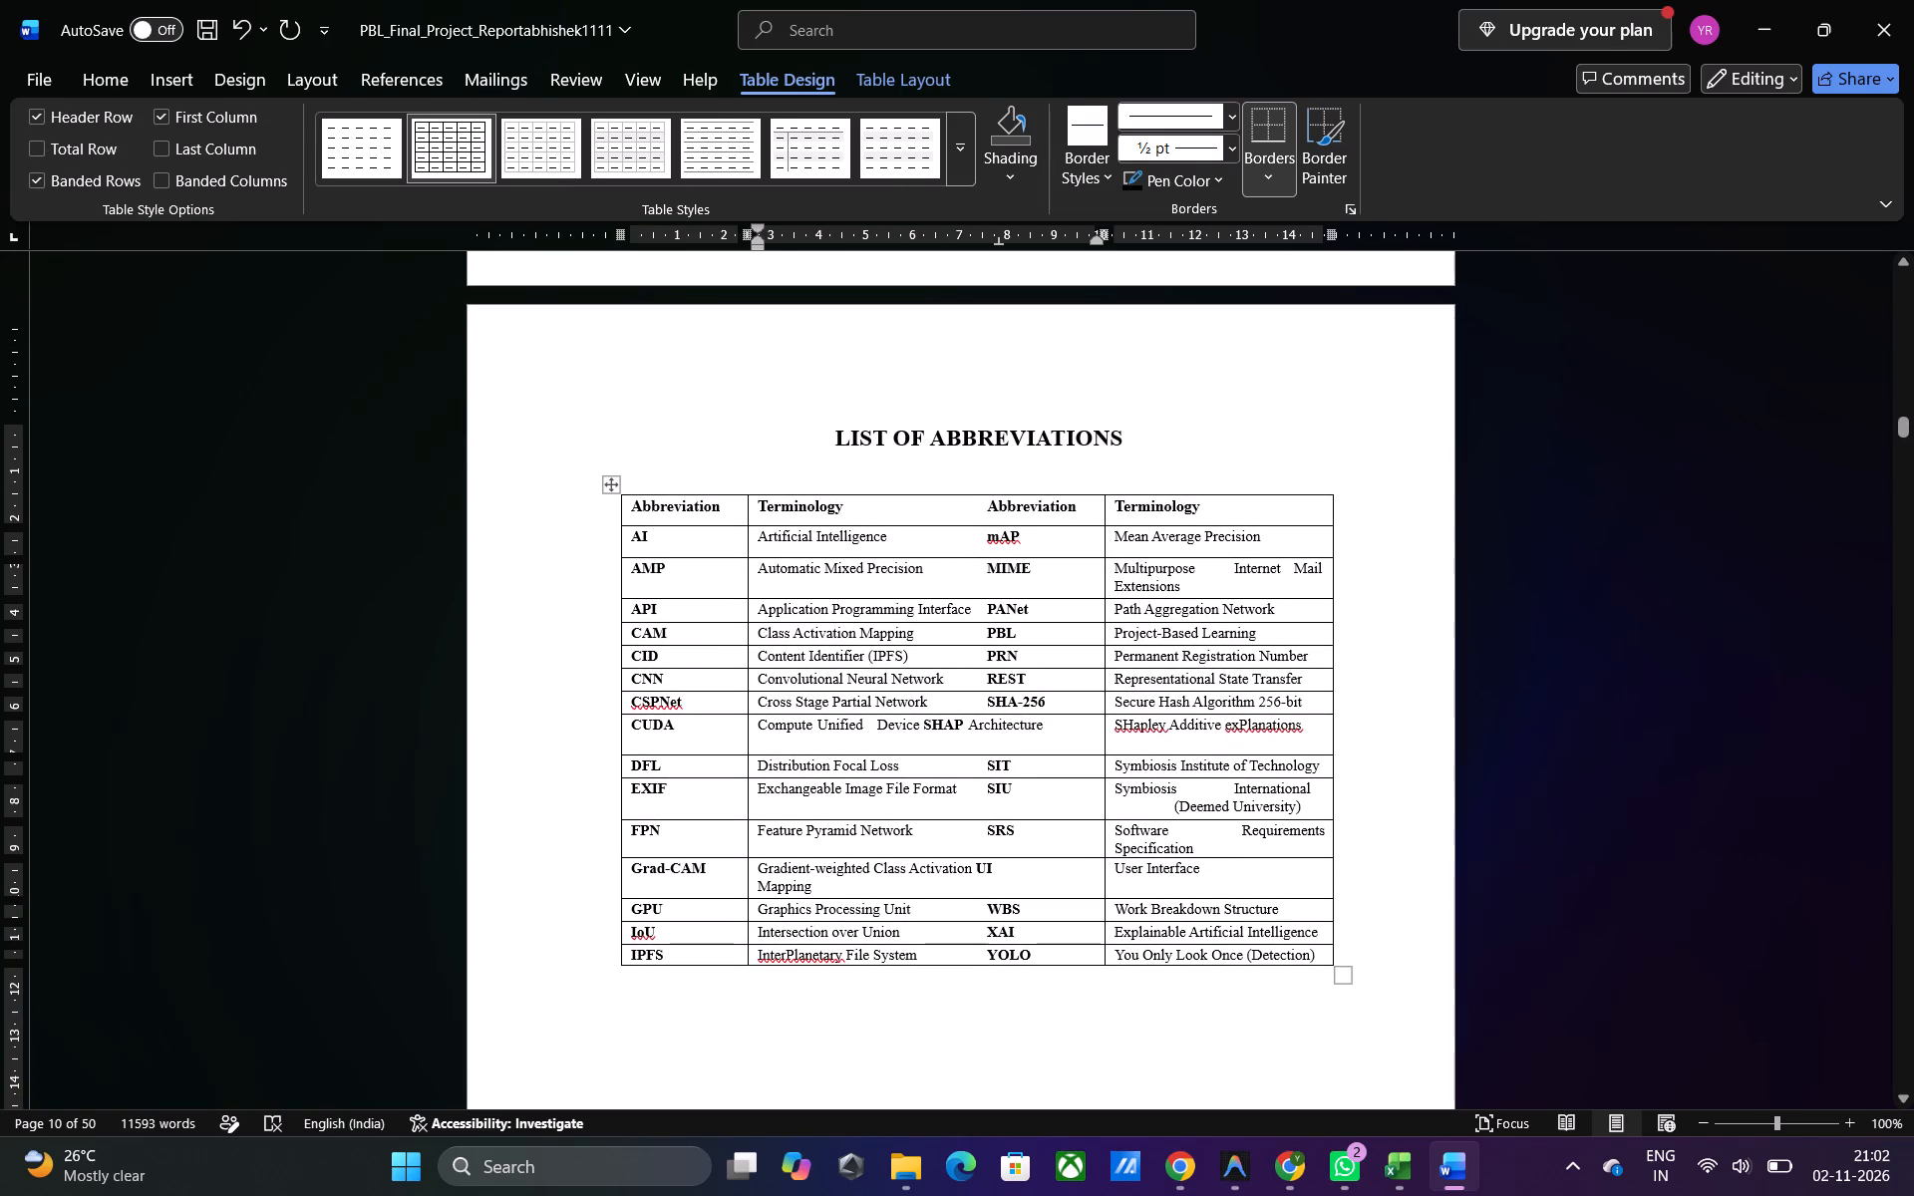
{"action": "scroll", "coordinate": [1027, 778], "scroll_direction": "up", "scroll_amount": 1}
{"action": "scroll", "coordinate": [1027, 778], "scroll_direction": "down", "scroll_amount": 1}
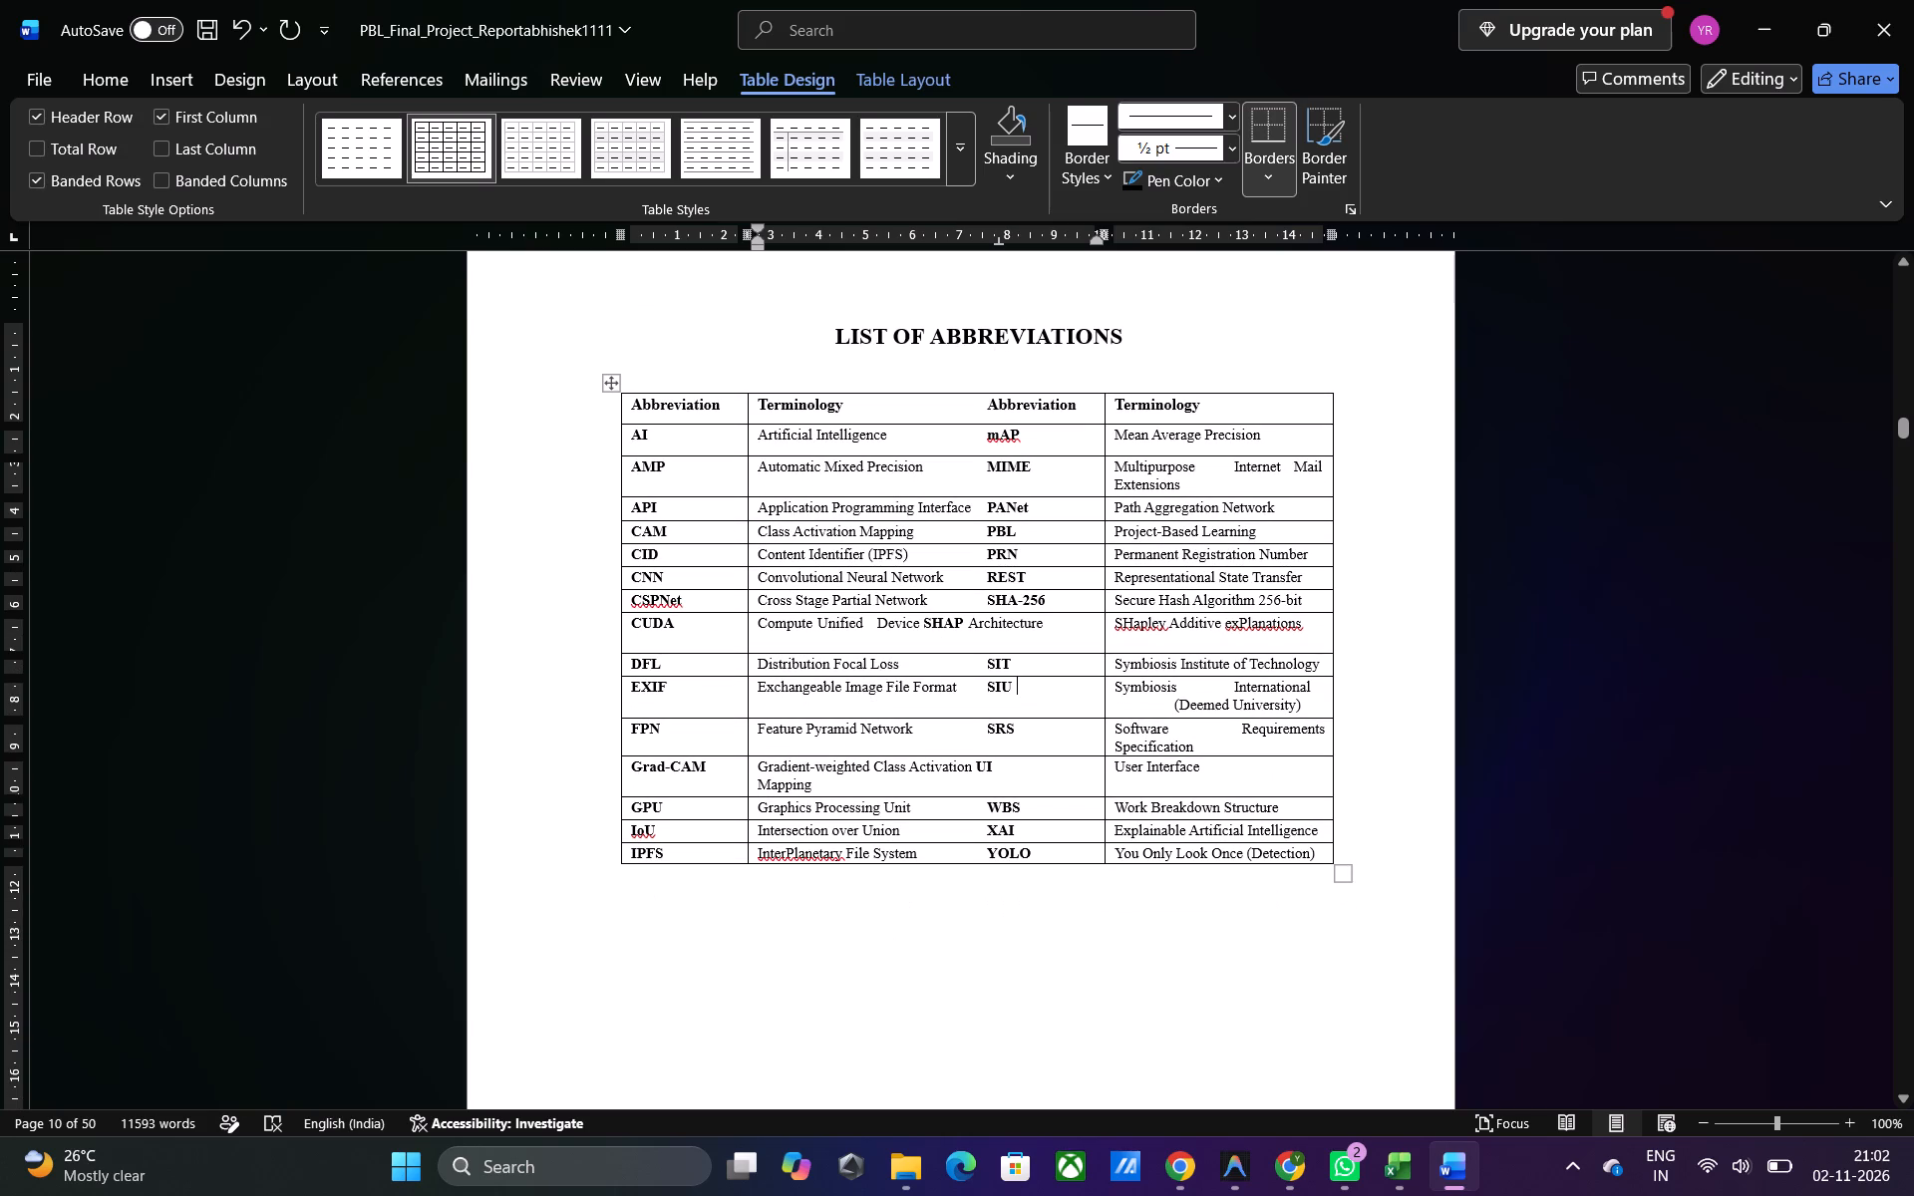
{"action": "scroll", "coordinate": [1096, 740], "scroll_direction": "down", "scroll_amount": 1}
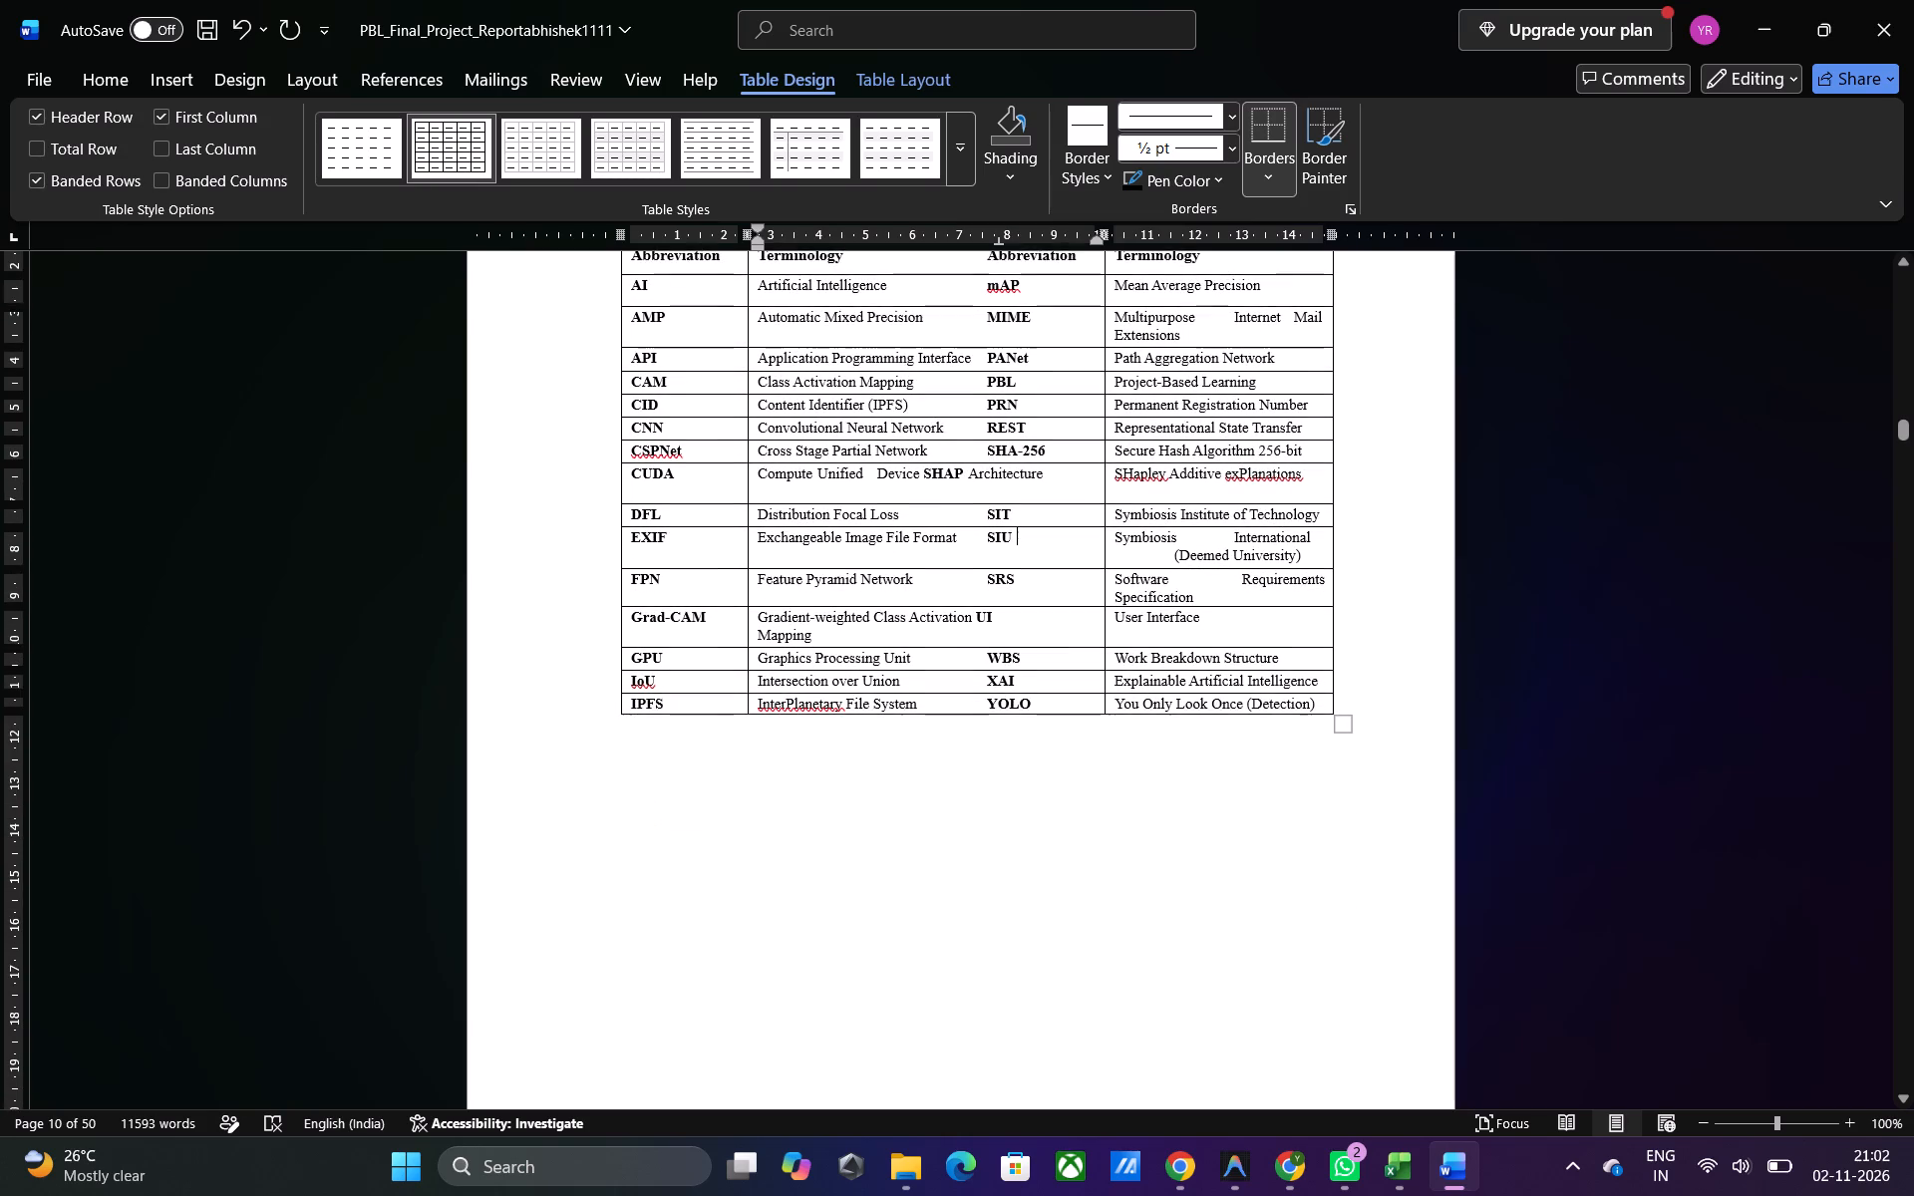
{"action": "scroll", "coordinate": [1071, 609], "scroll_direction": "up", "scroll_amount": 1}
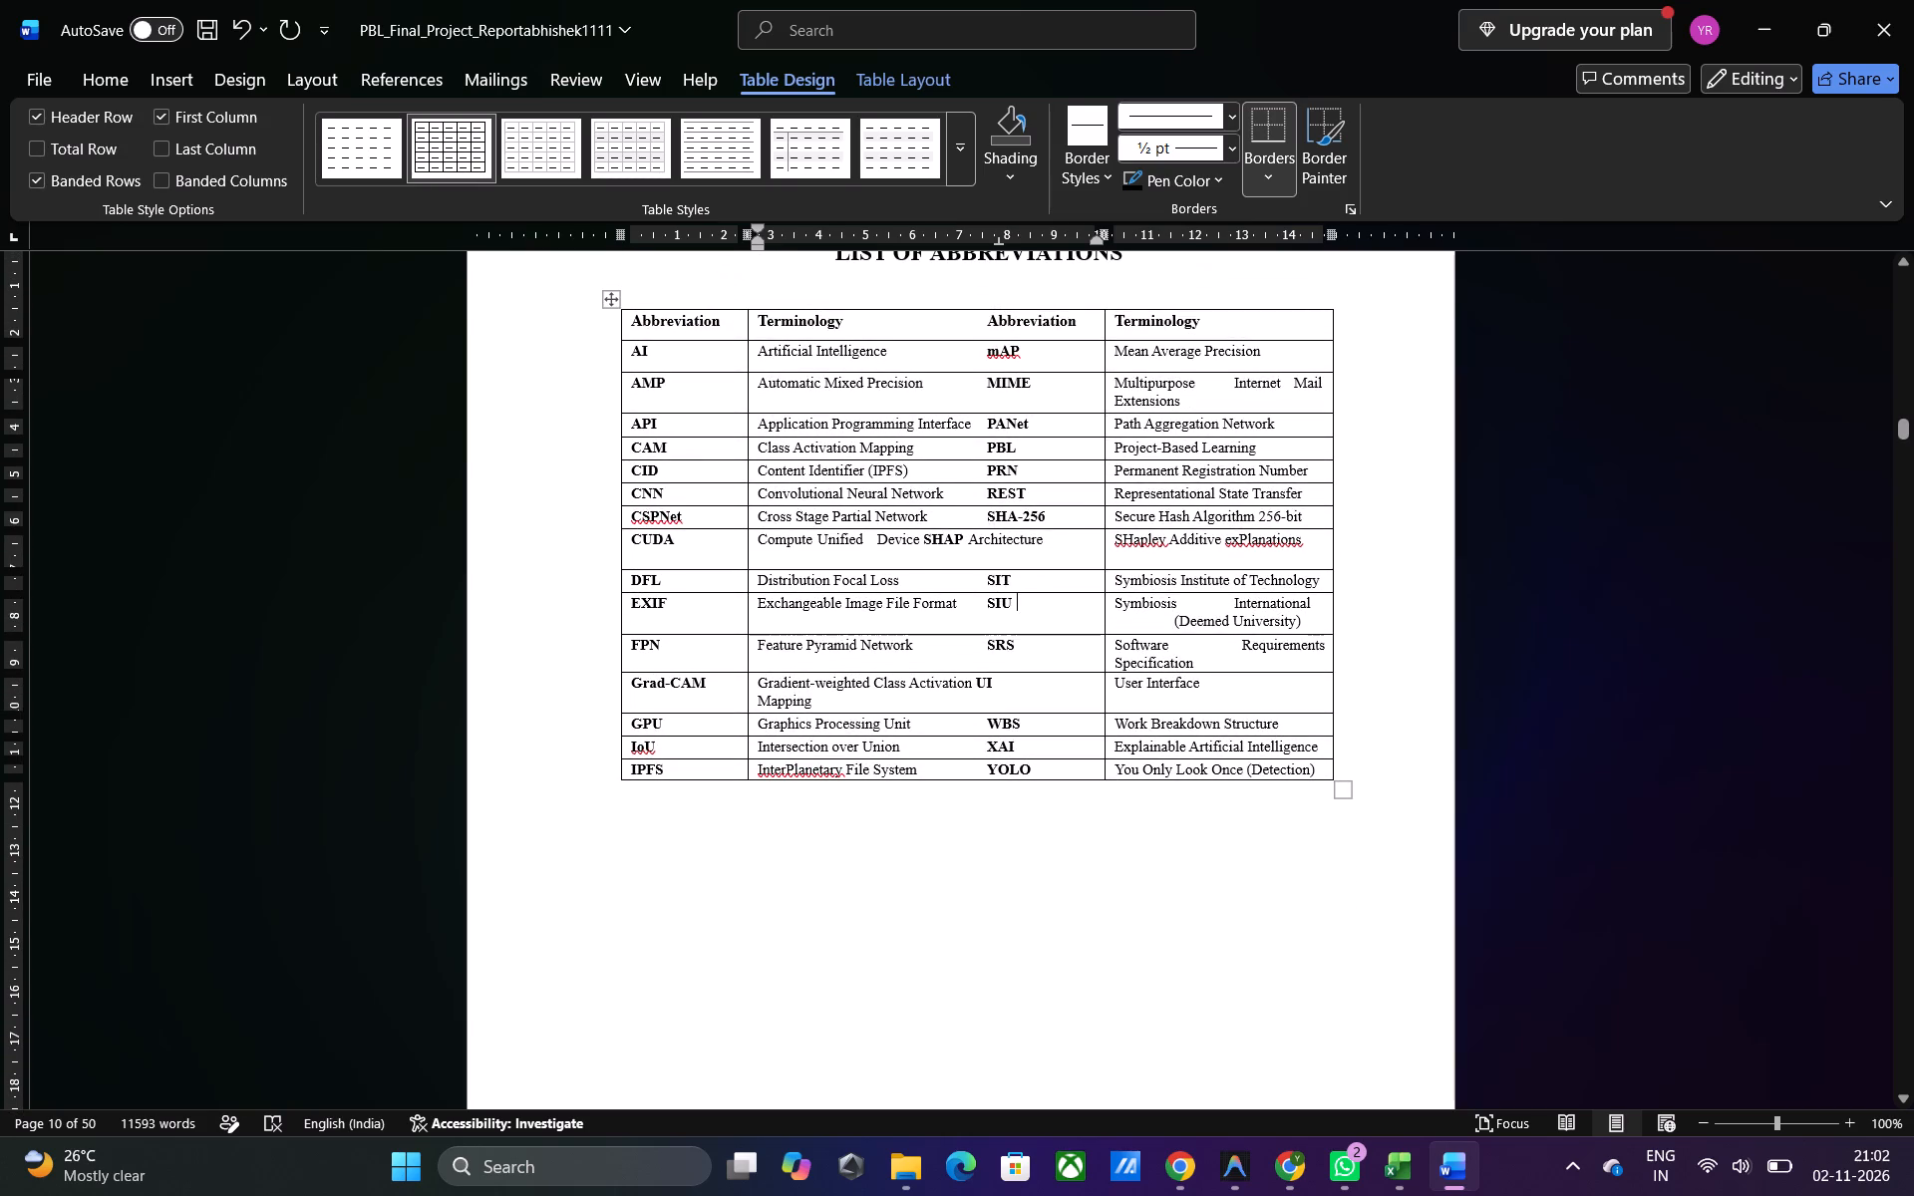
{"action": "scroll", "coordinate": [1040, 682], "scroll_direction": "up", "scroll_amount": 1}
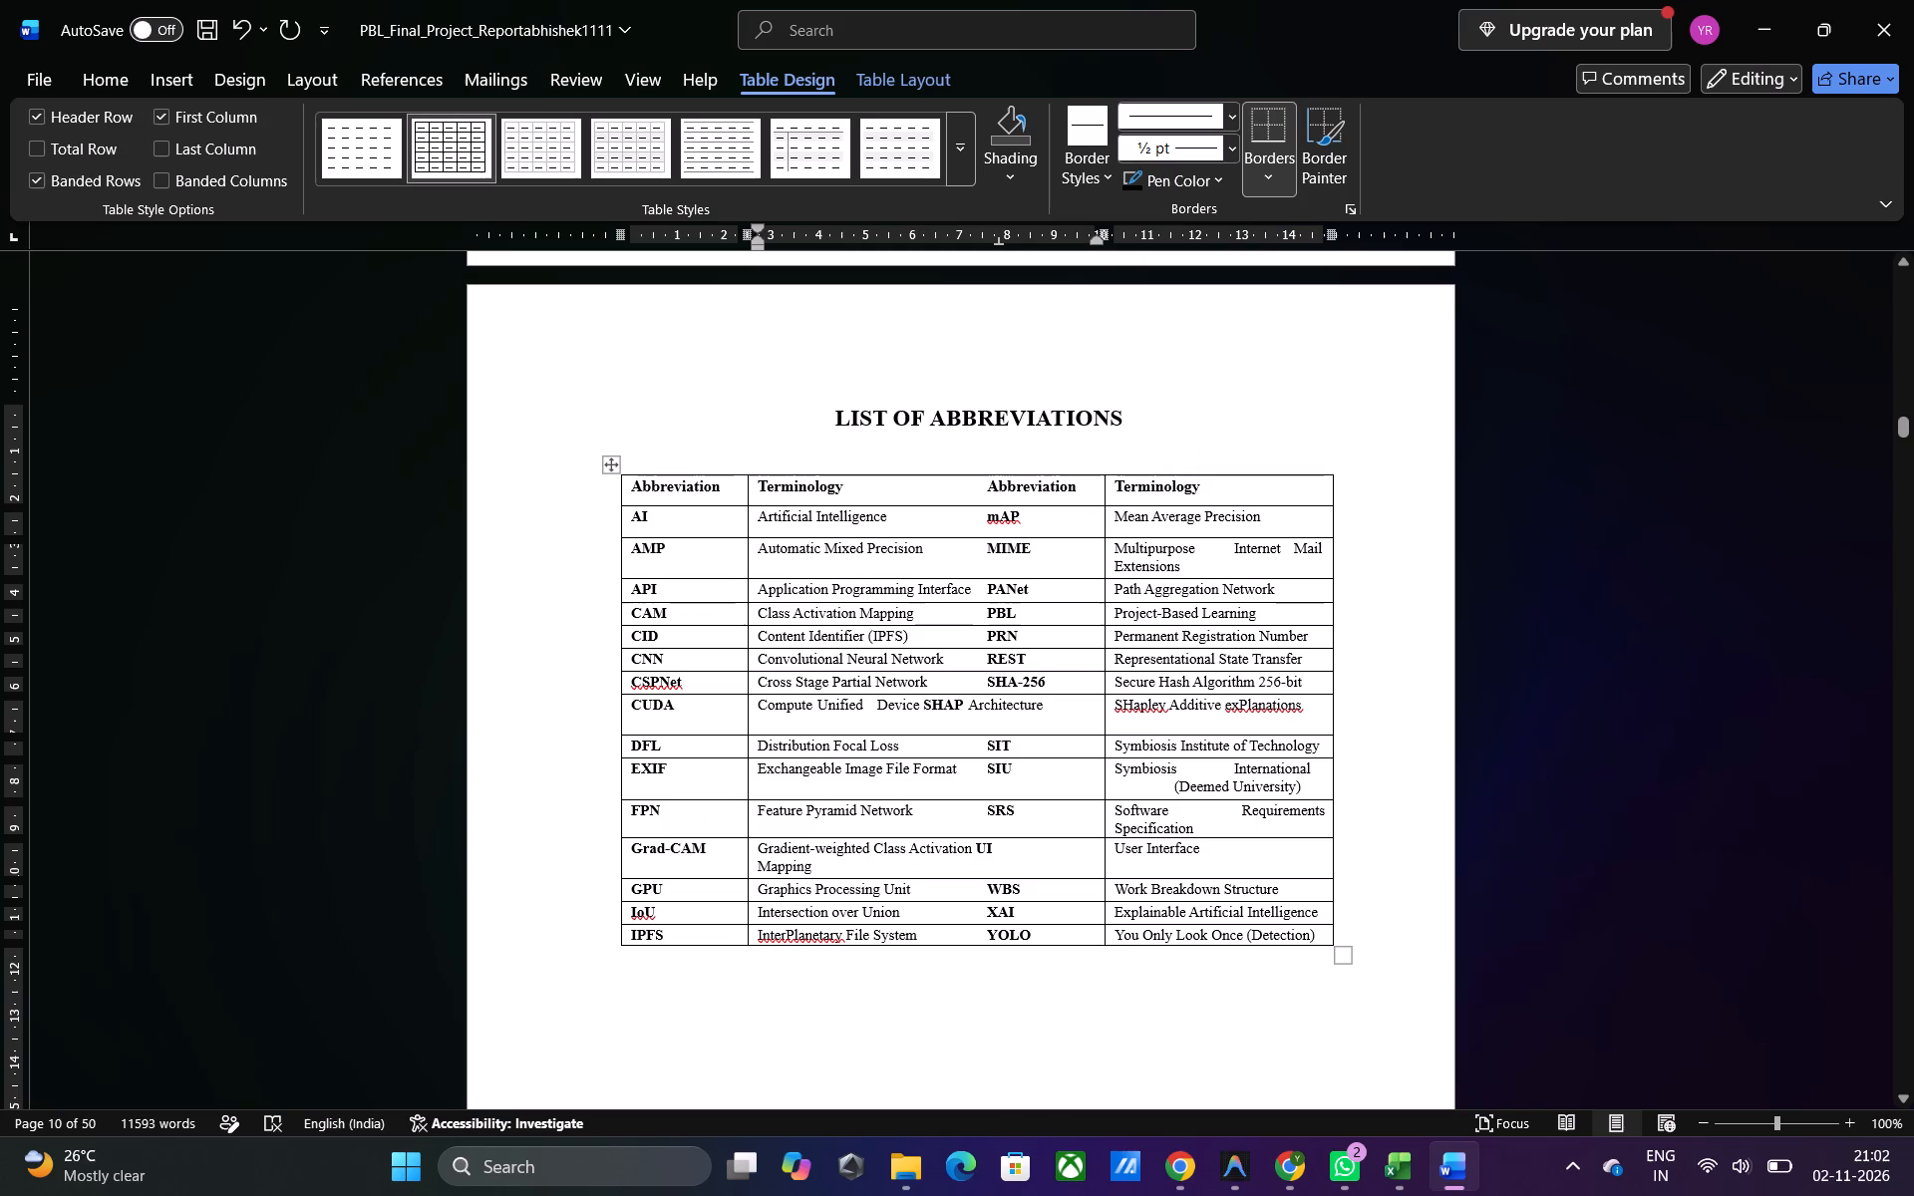
Check the List of Abbreviations entry and its page number in the Table of Contents.
{"action": "scroll", "coordinate": [825, 588], "scroll_direction": "up", "scroll_amount": 3}
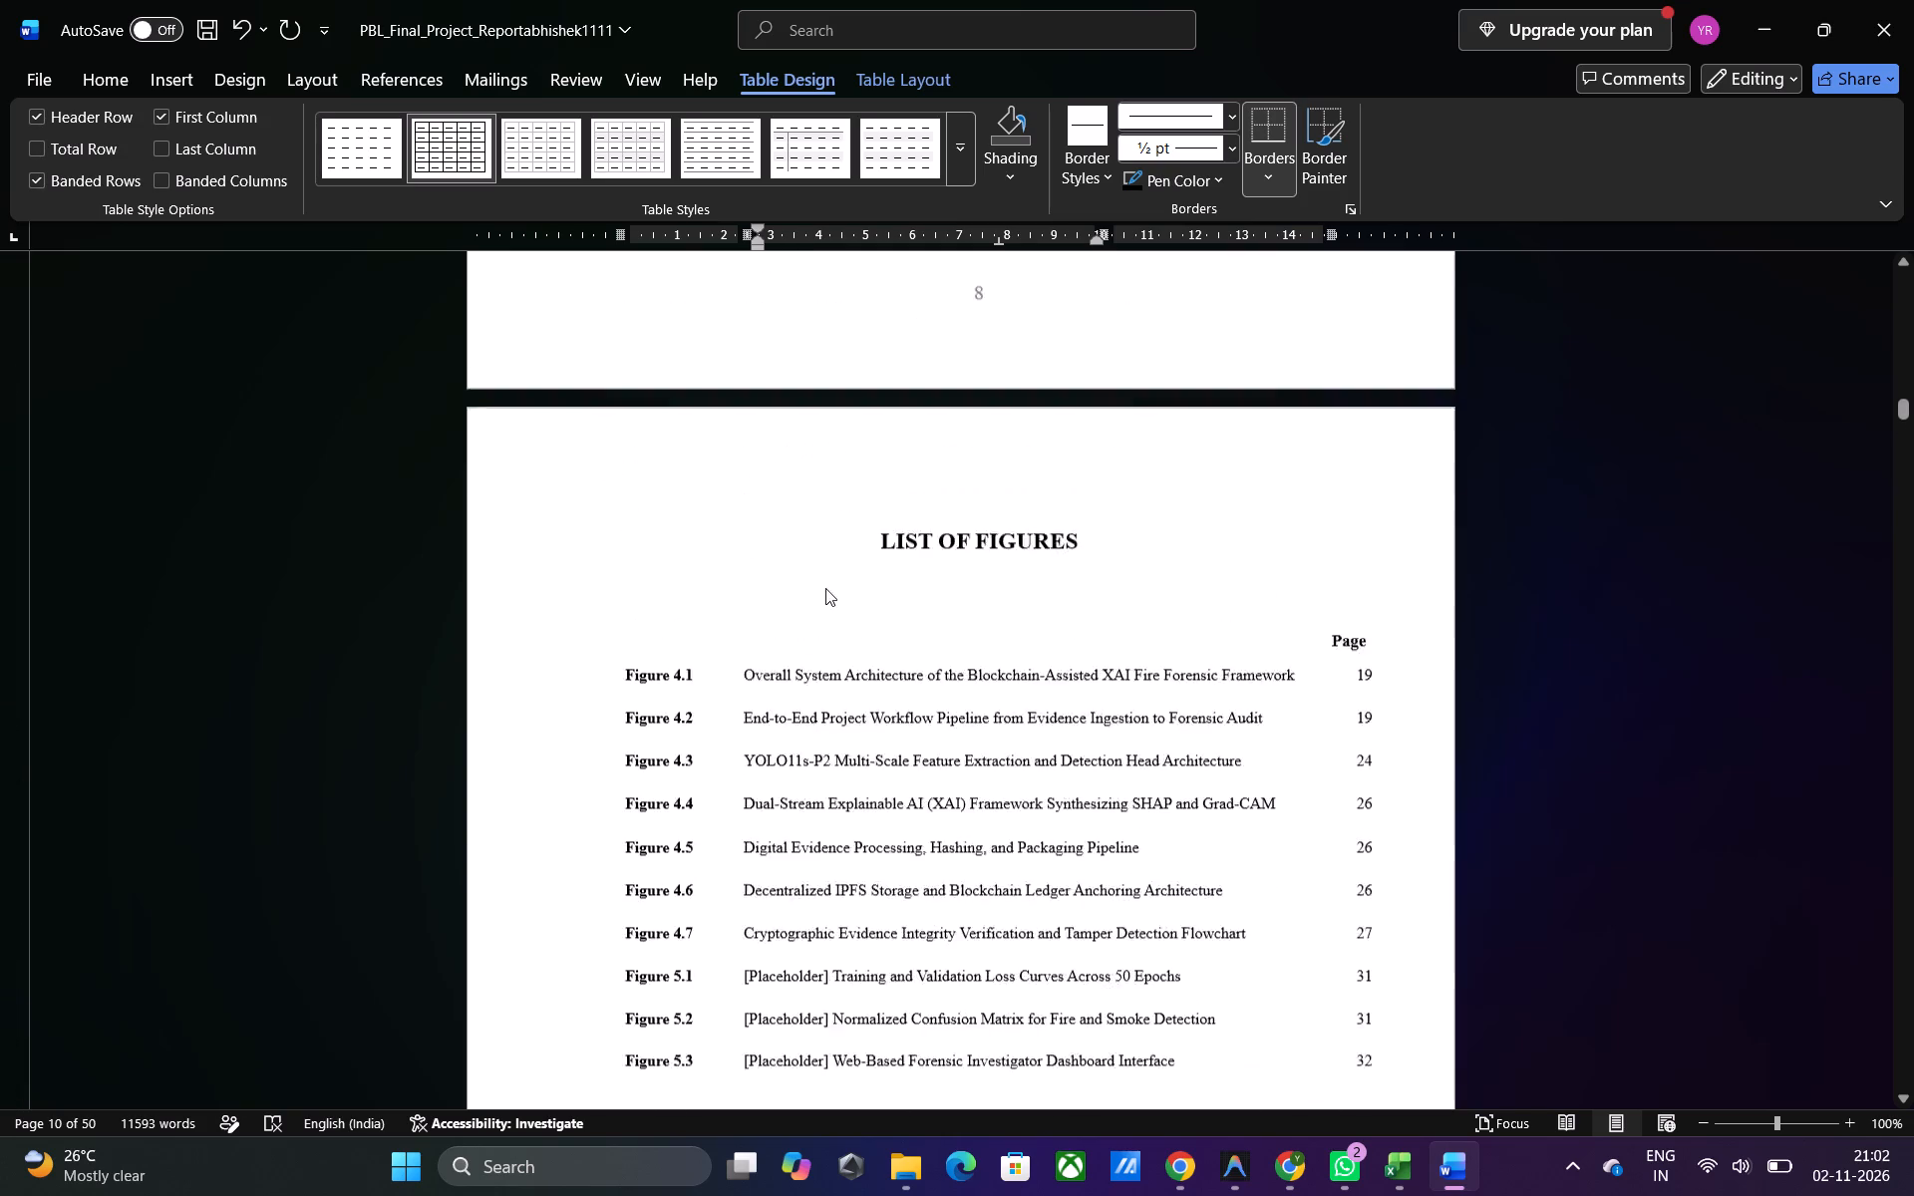
{"action": "scroll", "coordinate": [825, 588], "scroll_direction": "up", "scroll_amount": 5}
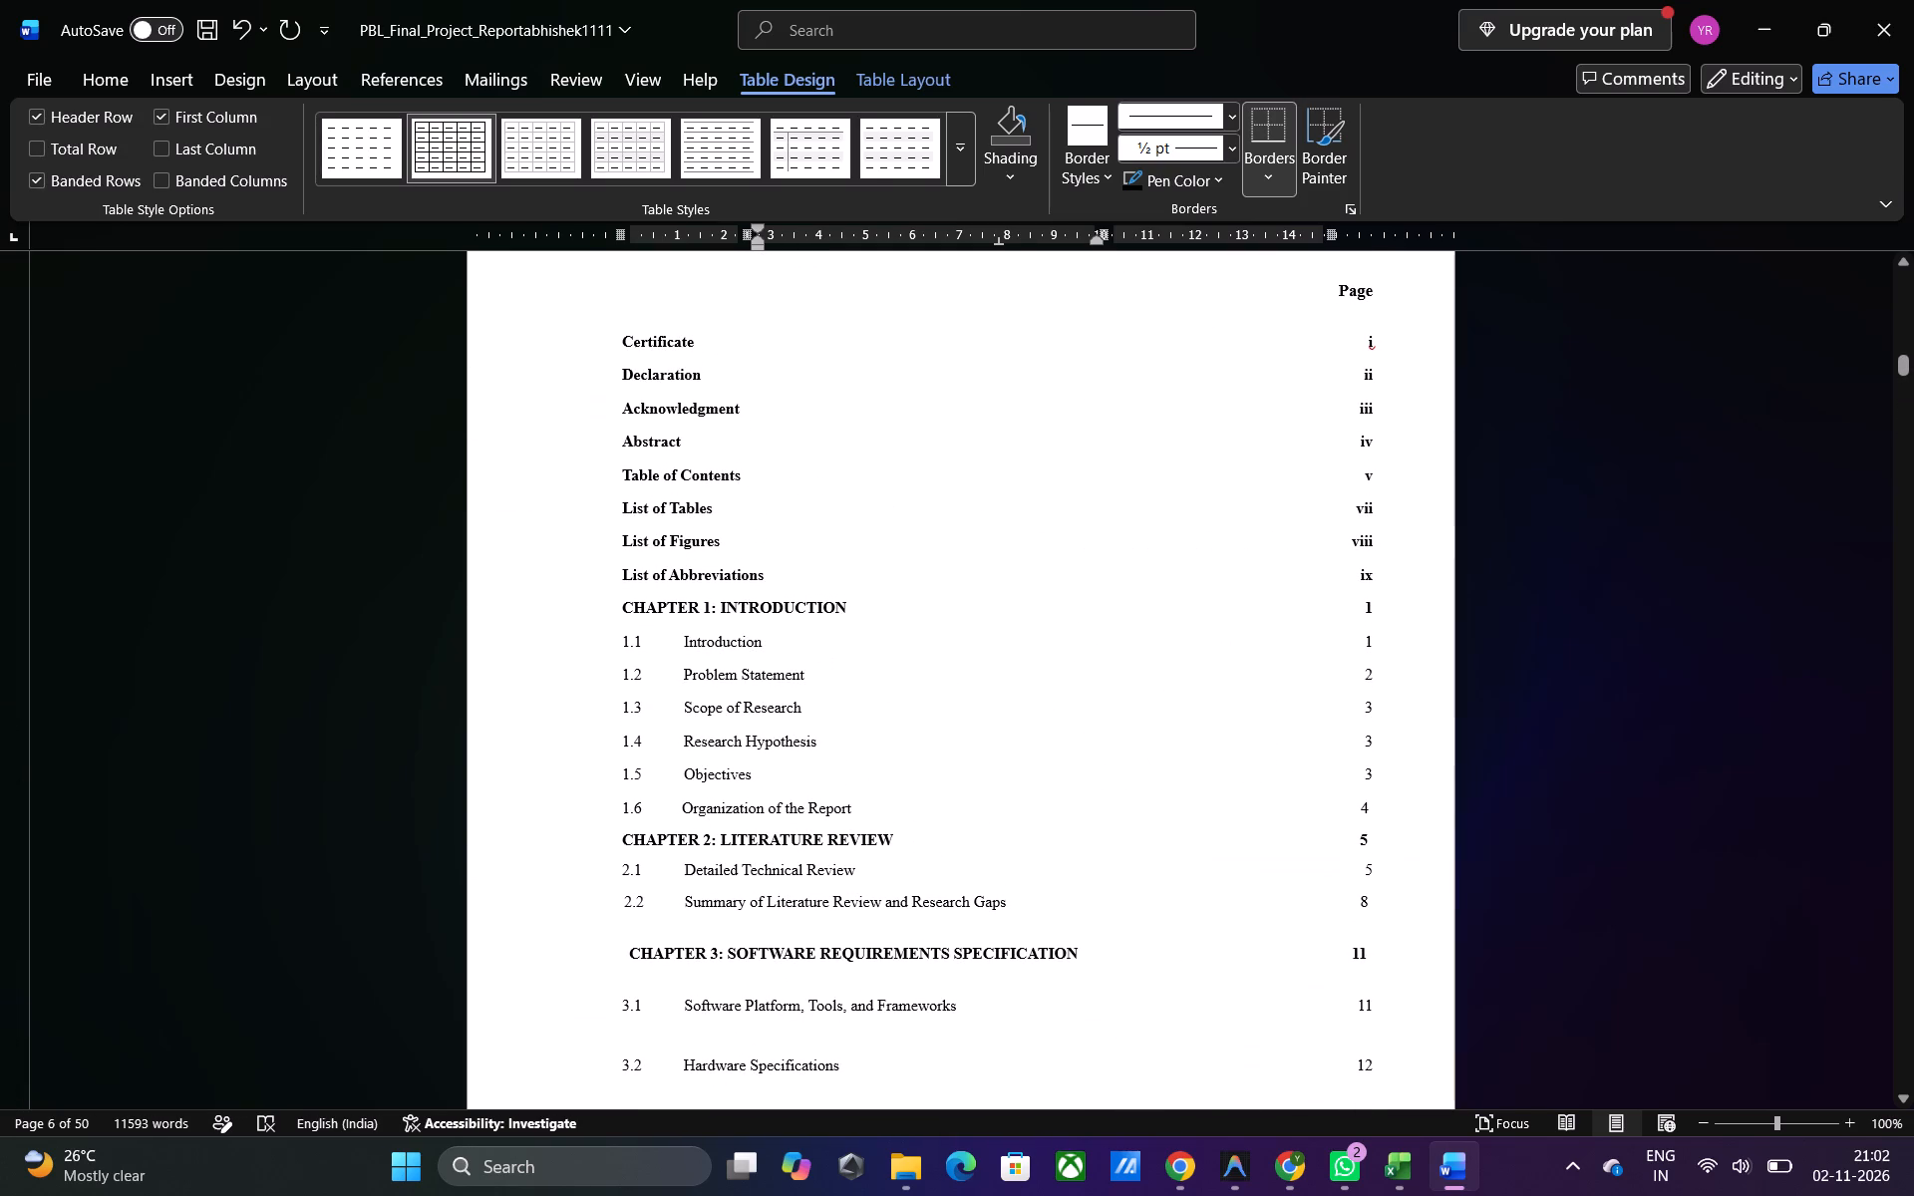
{"action": "left_click", "coordinate": [810, 576]}
{"action": "left_click", "coordinate": [810, 576]}
{"action": "left_click_drag", "start_coordinate": [810, 576], "coordinate": [664, 562]}
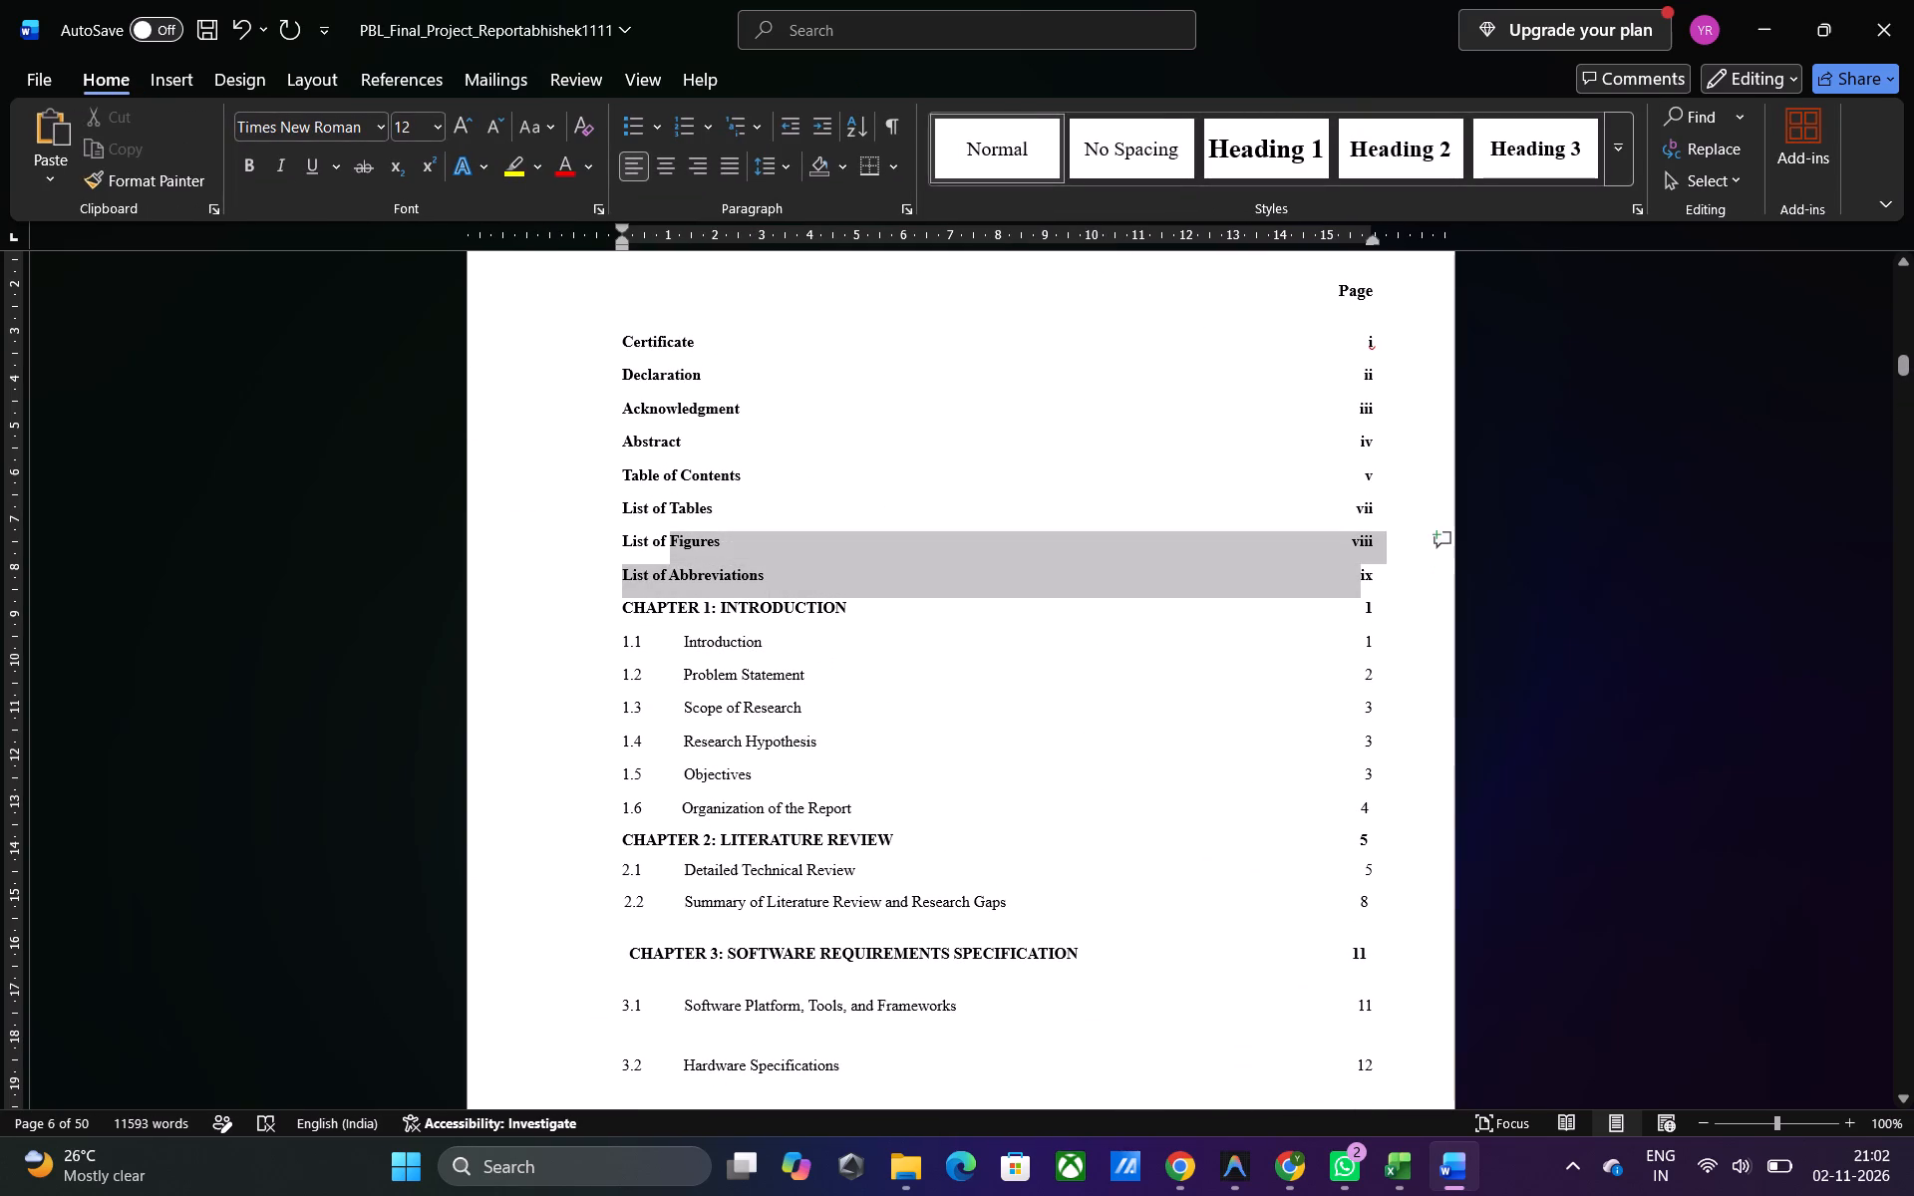
{"action": "left_click_drag", "start_coordinate": [664, 562], "coordinate": [617, 579]}
{"action": "left_click", "coordinate": [617, 579]}
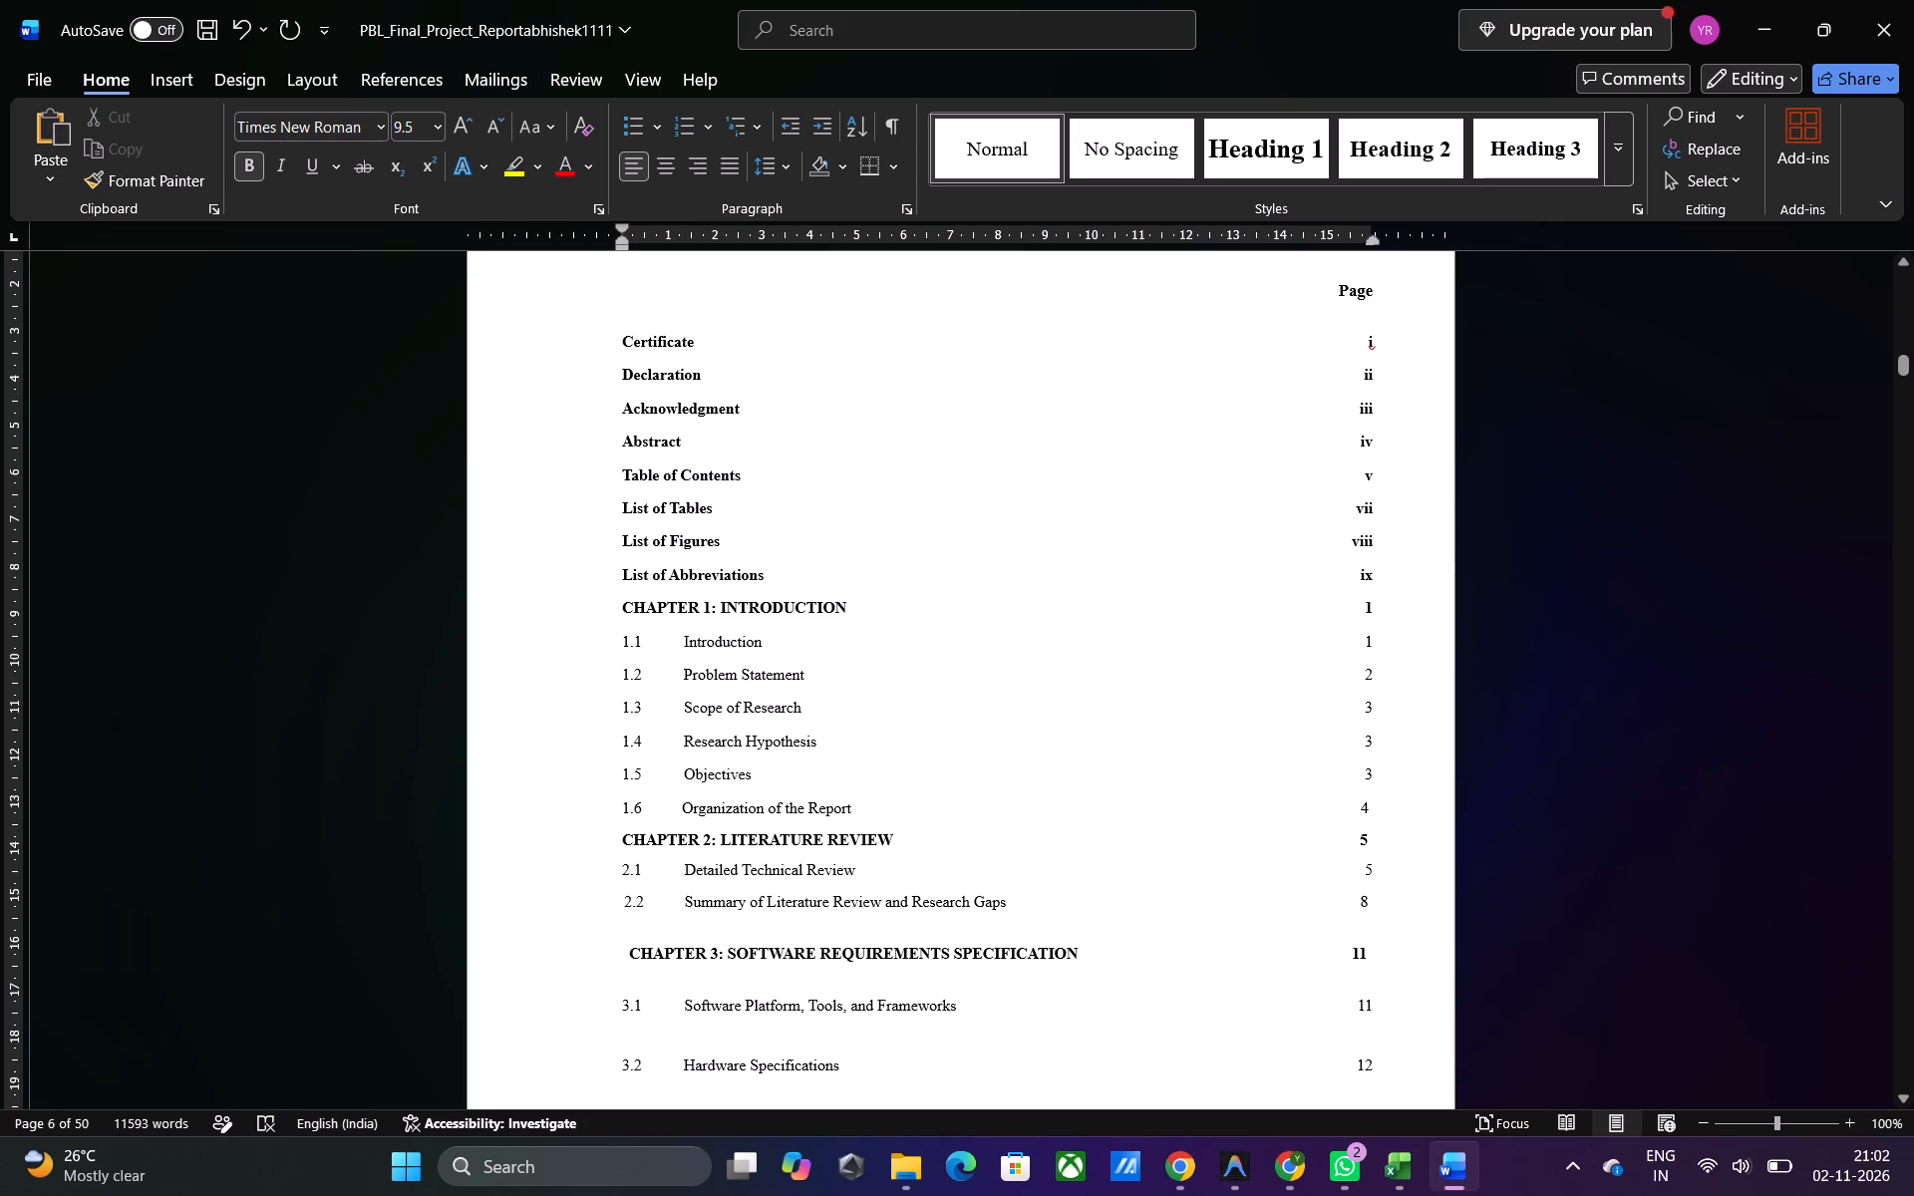
{"action": "left_click_drag", "start_coordinate": [1386, 575], "coordinate": [1029, 582]}
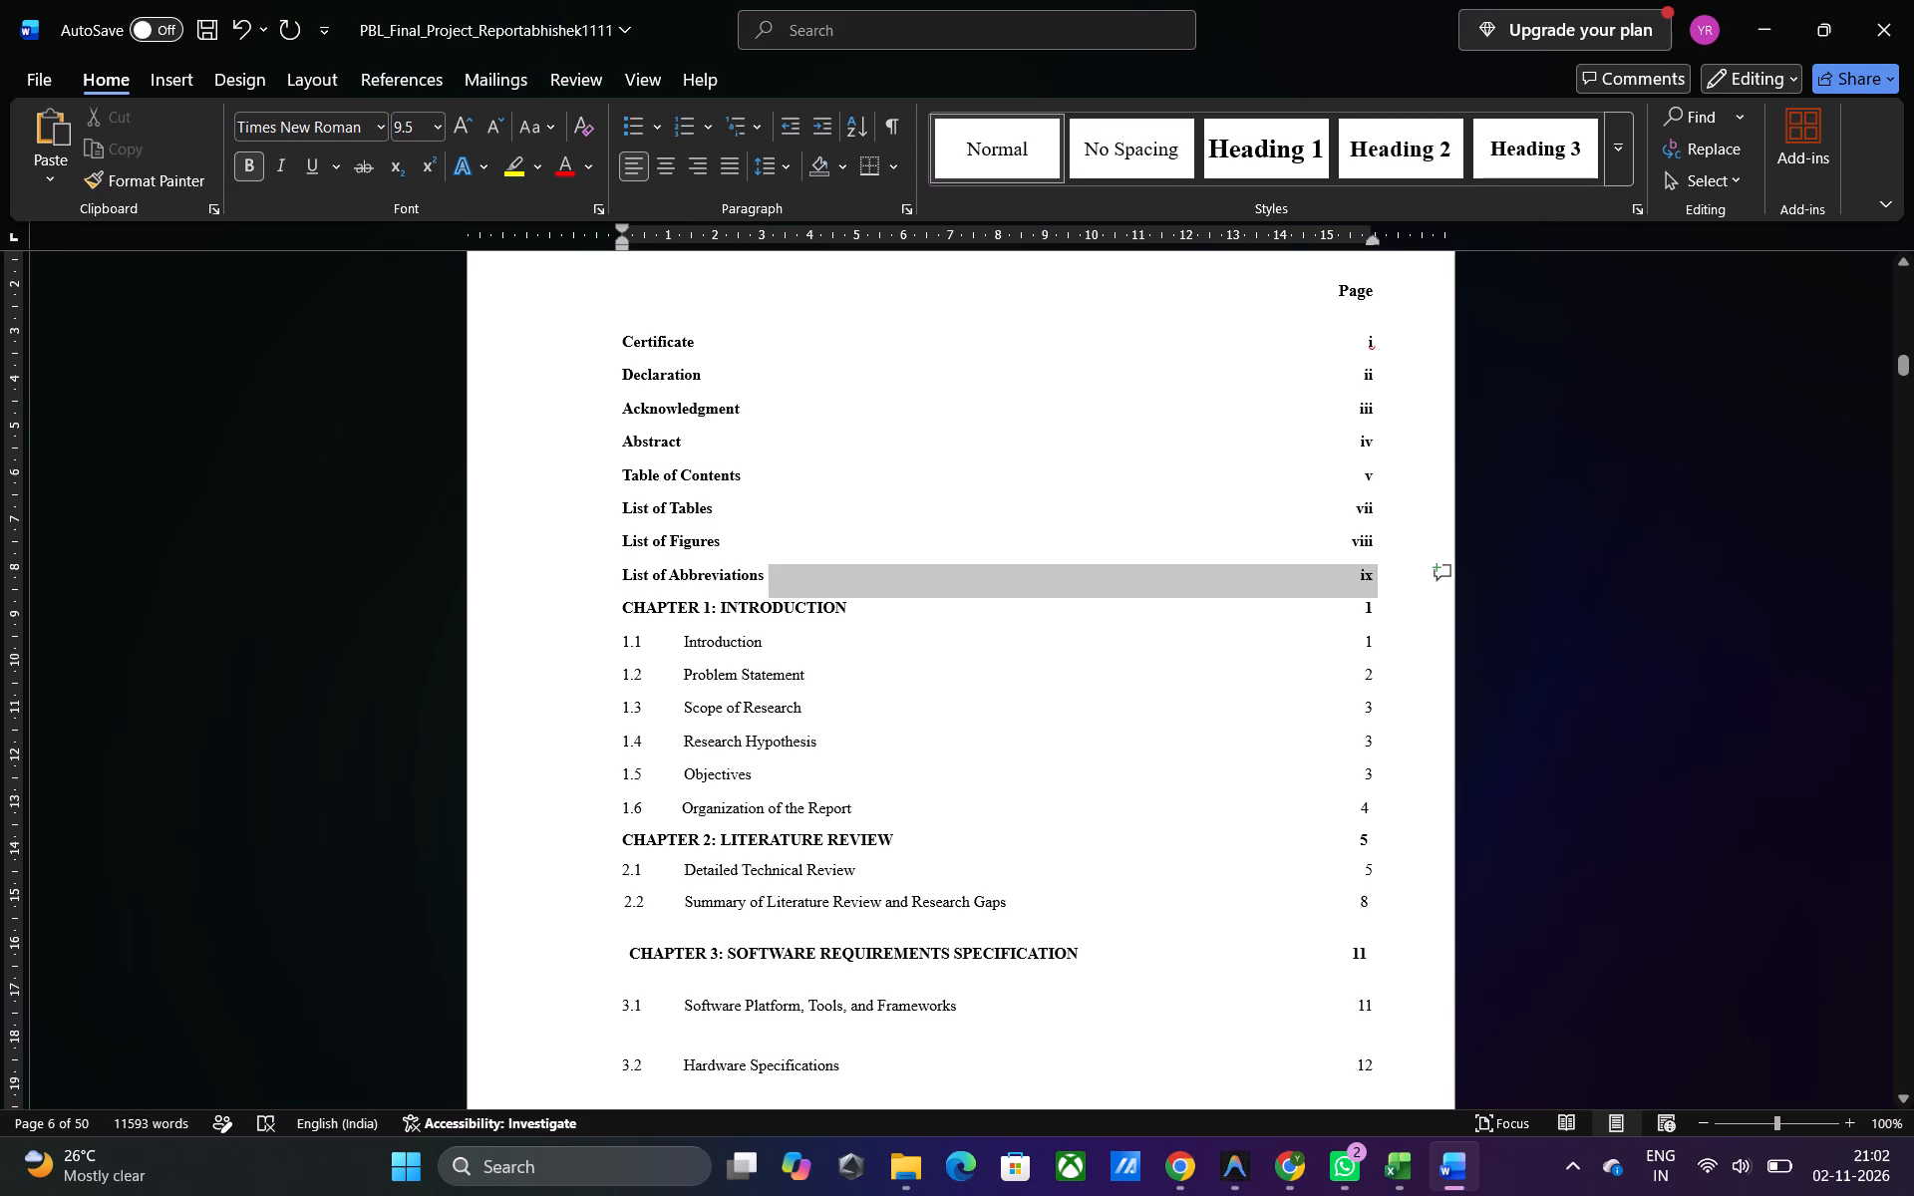
{"action": "left_click_drag", "start_coordinate": [1029, 582], "coordinate": [541, 570]}
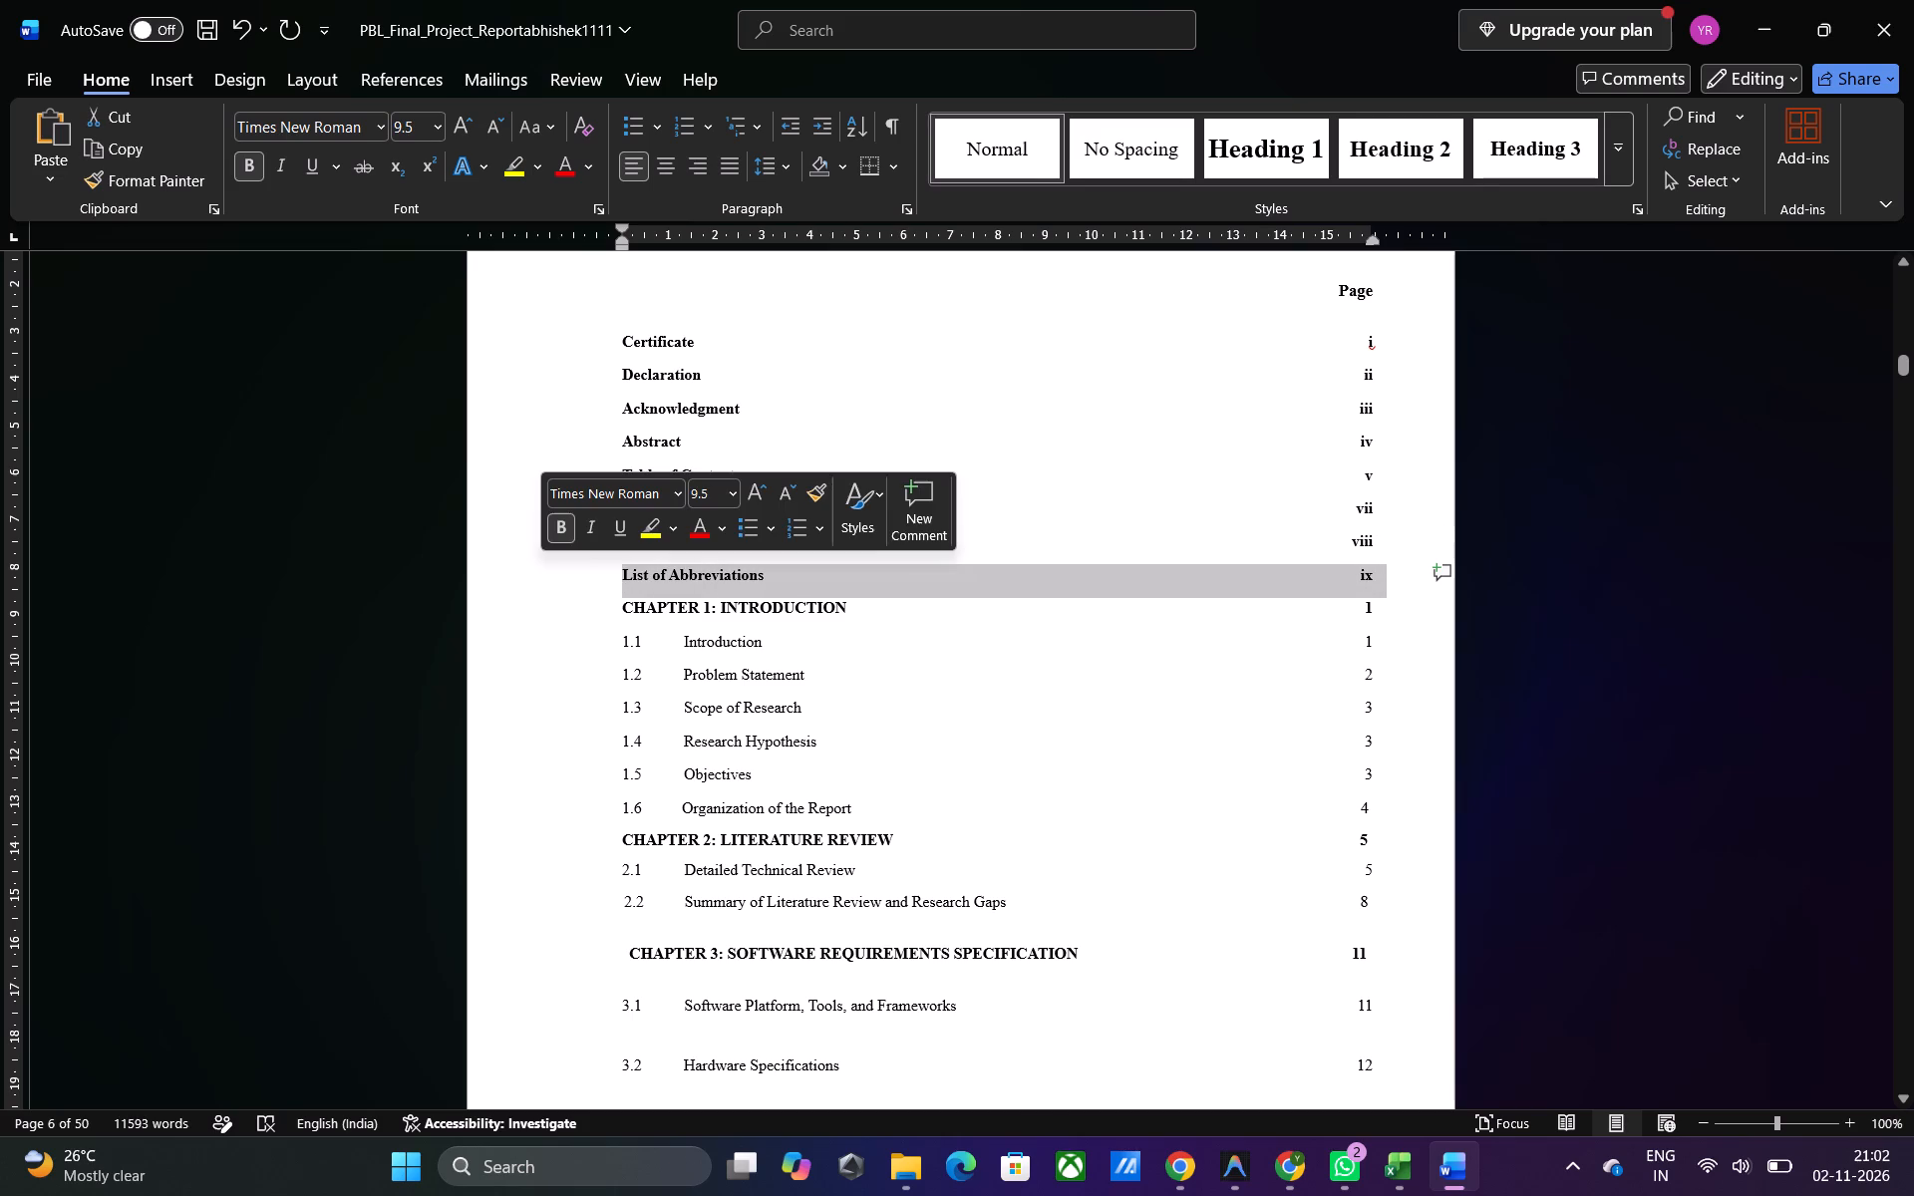
{"action": "left_click", "coordinate": [692, 555]}
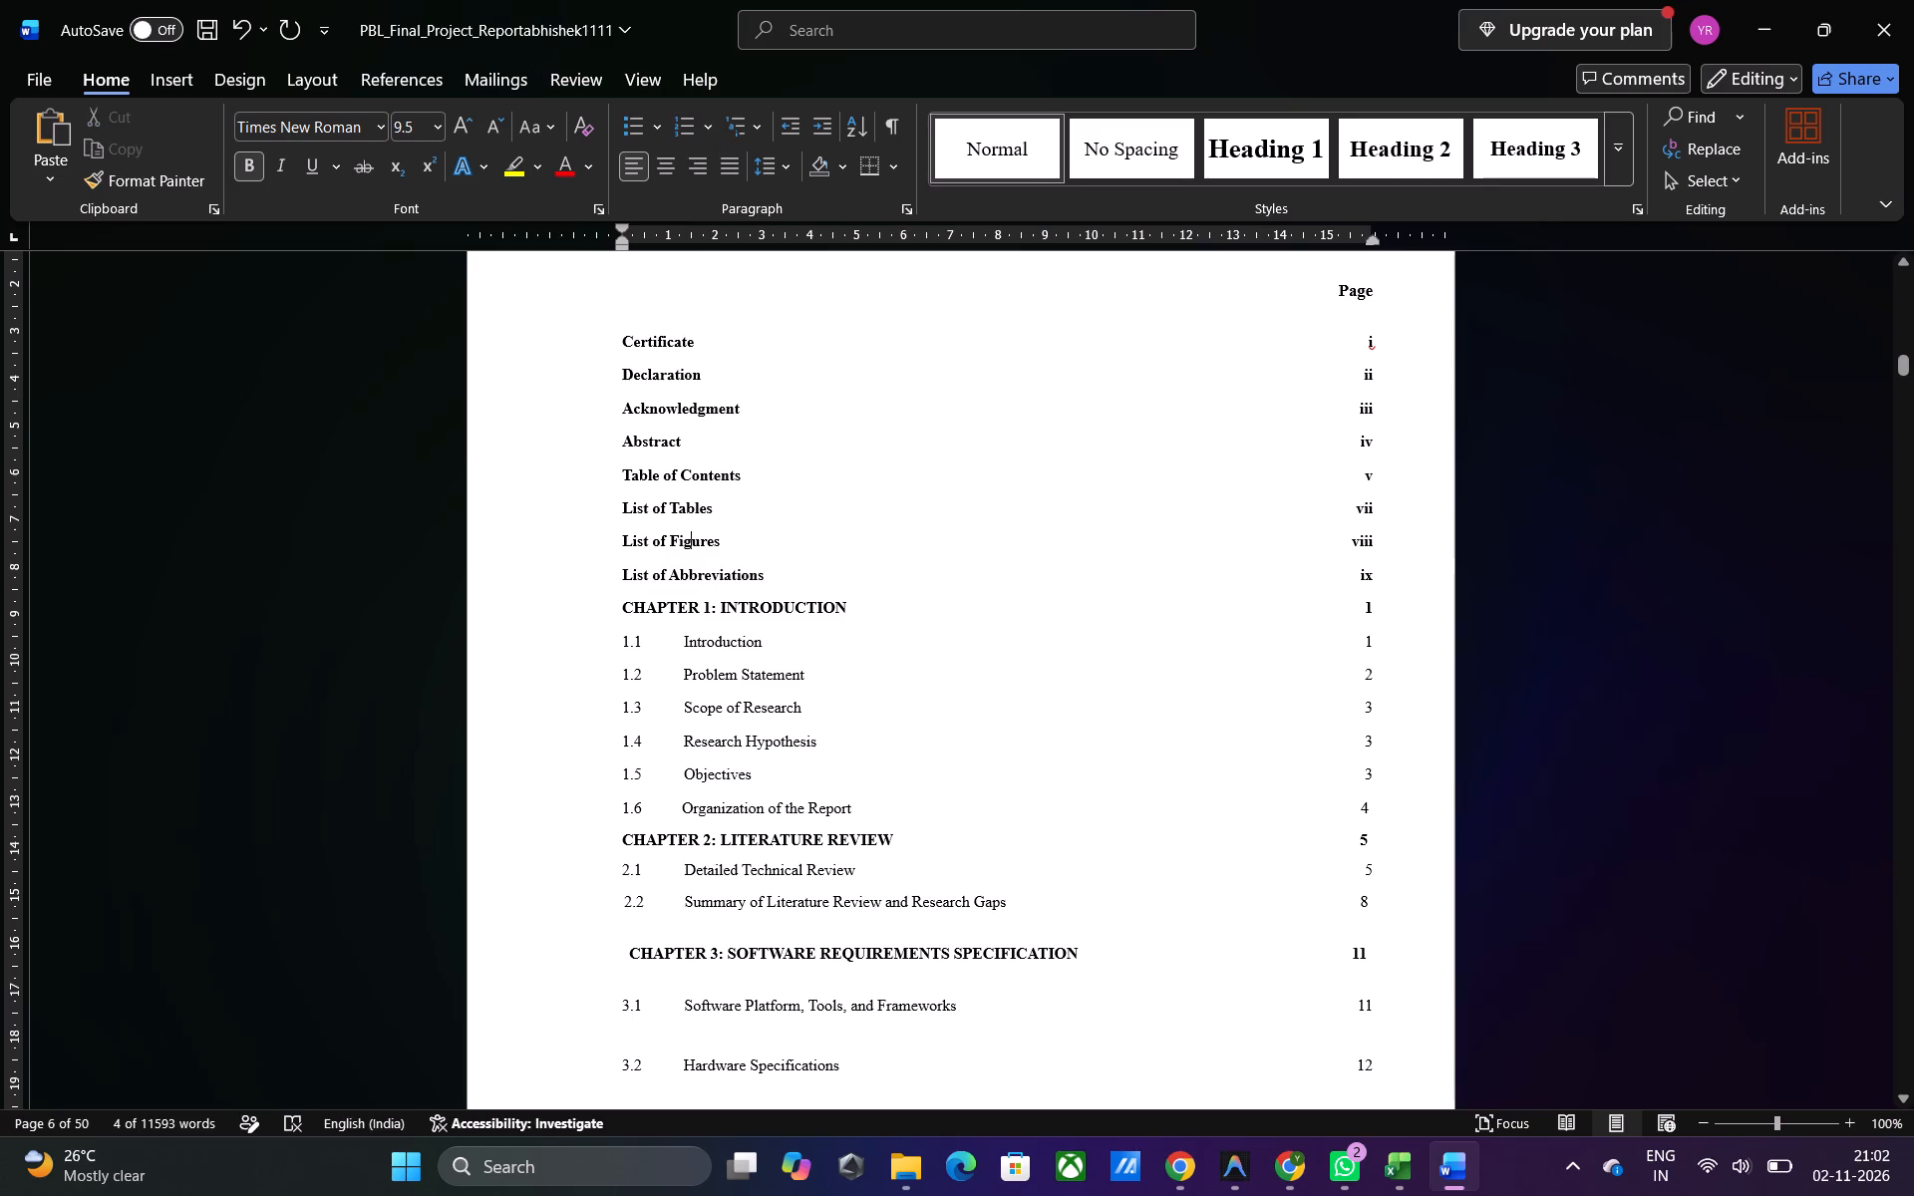
Delete the stray "ix A" at the end of the Similarity and Originality Verification Report line under APPENDICES in the Table of Contents.
{"action": "scroll", "coordinate": [718, 646], "scroll_direction": "up", "scroll_amount": 1}
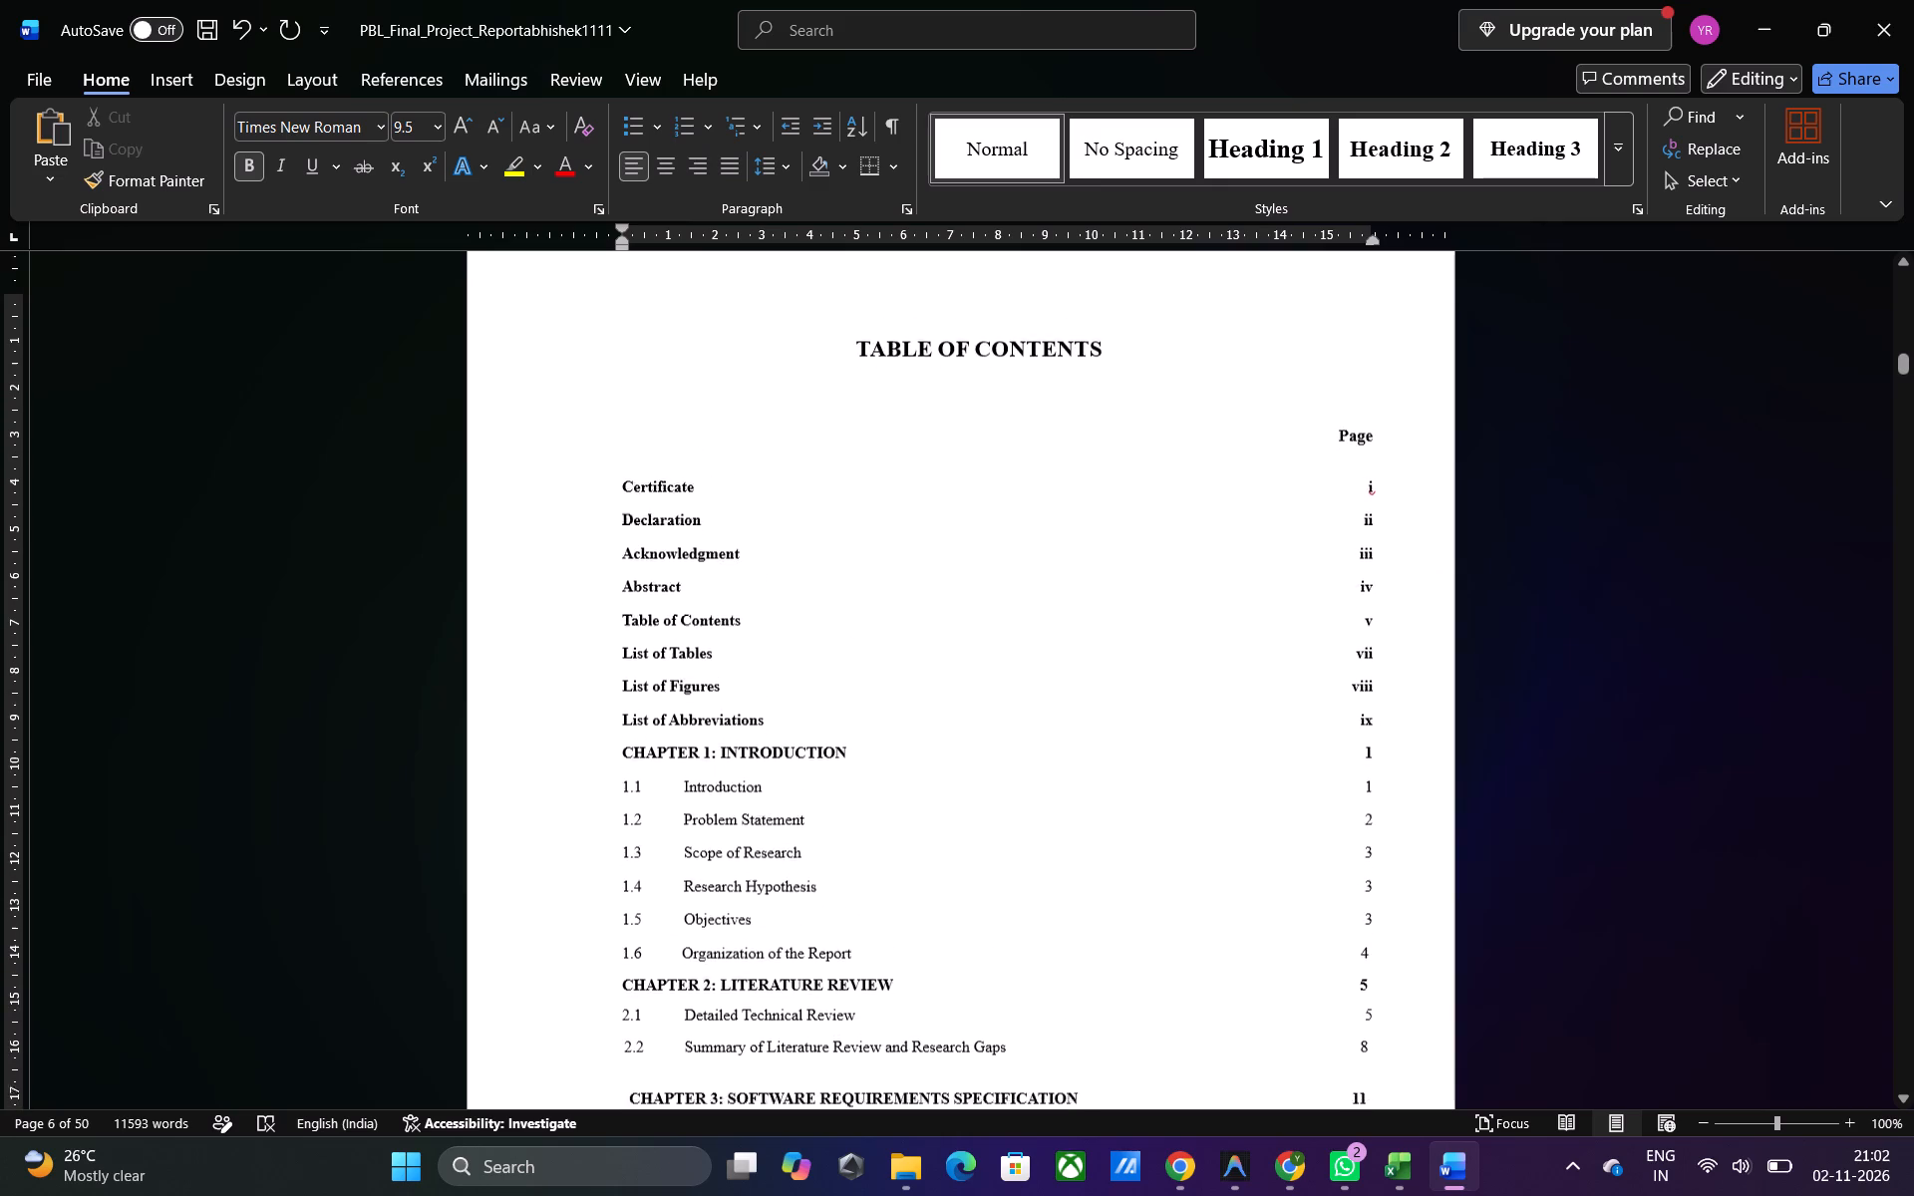
{"action": "scroll", "coordinate": [714, 611], "scroll_direction": "down", "scroll_amount": 3}
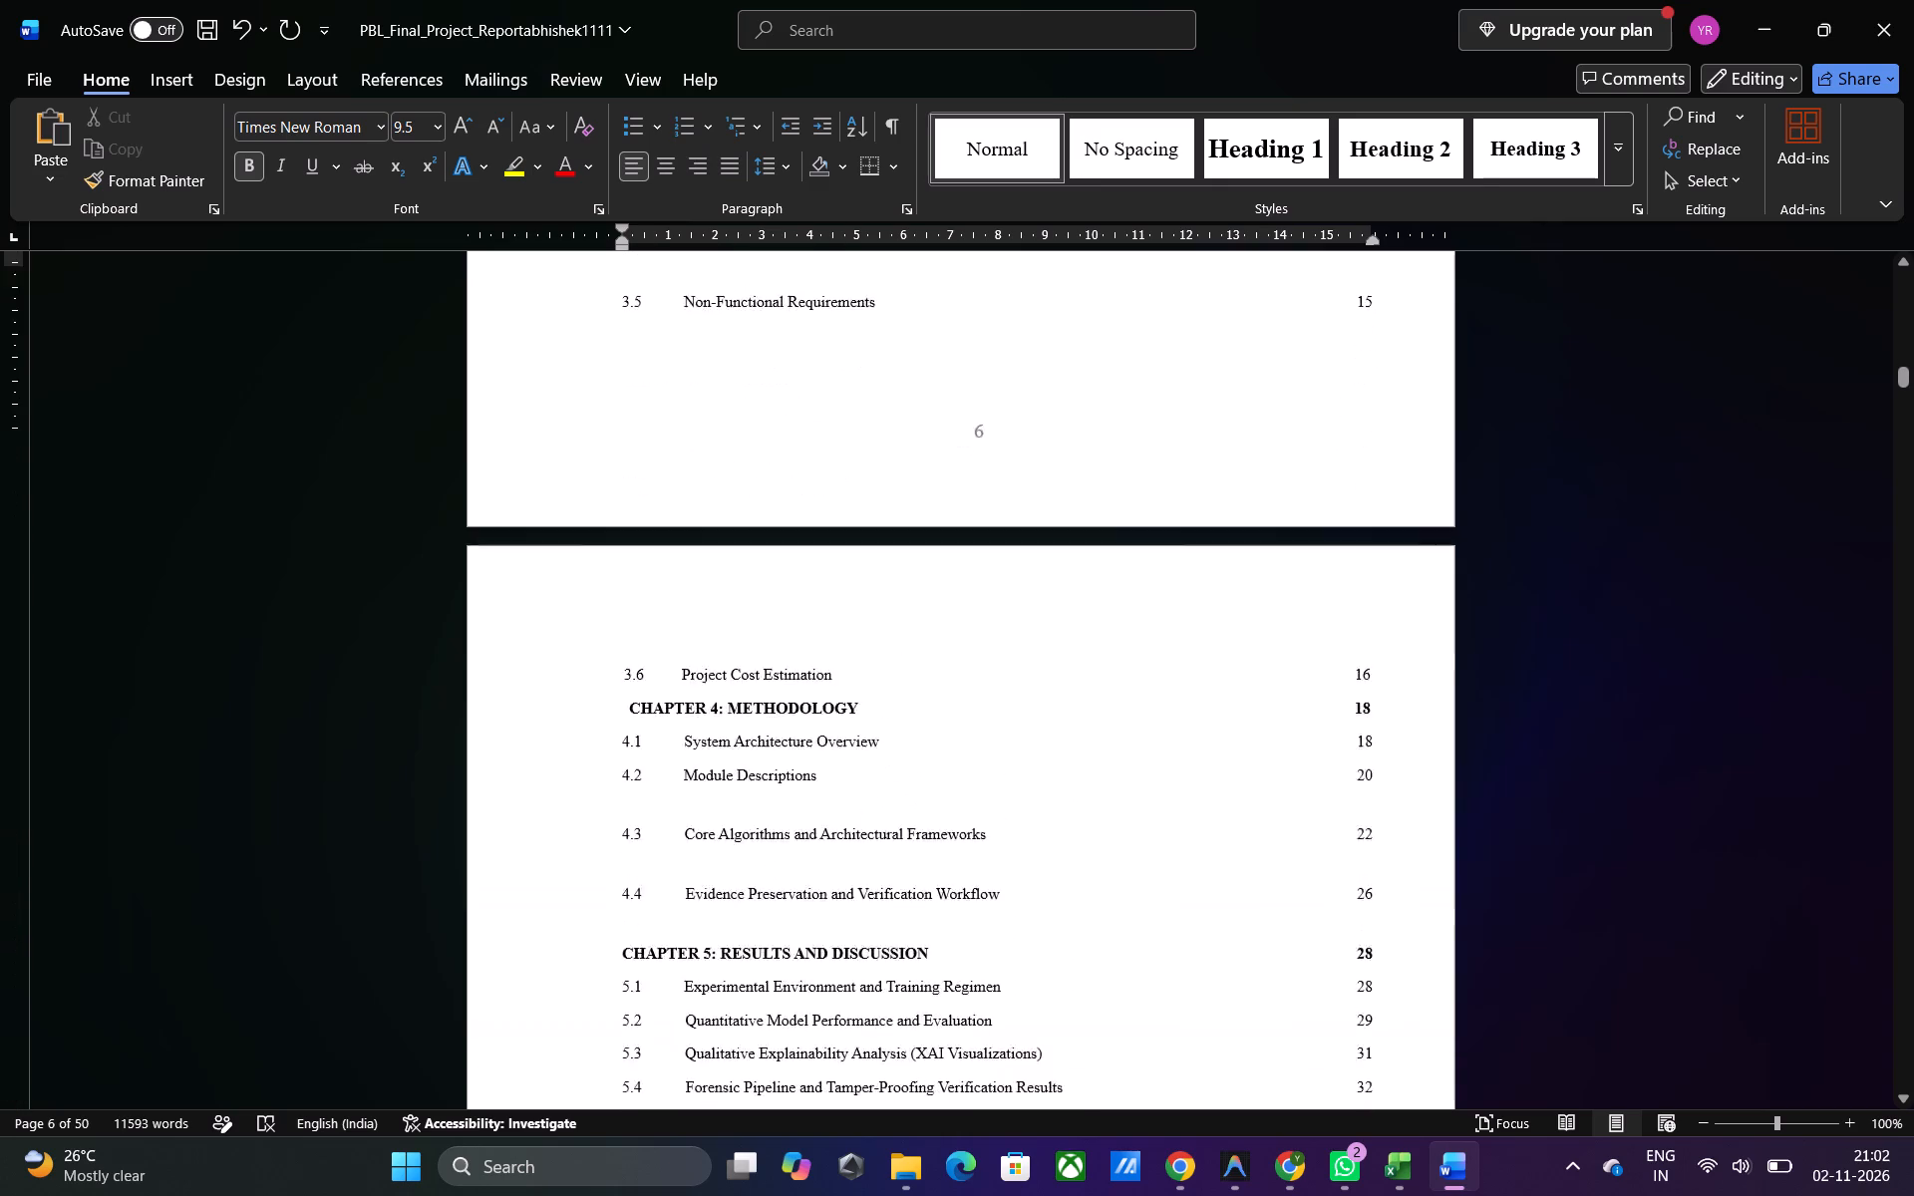
{"action": "scroll", "coordinate": [714, 611], "scroll_direction": "down", "scroll_amount": 1}
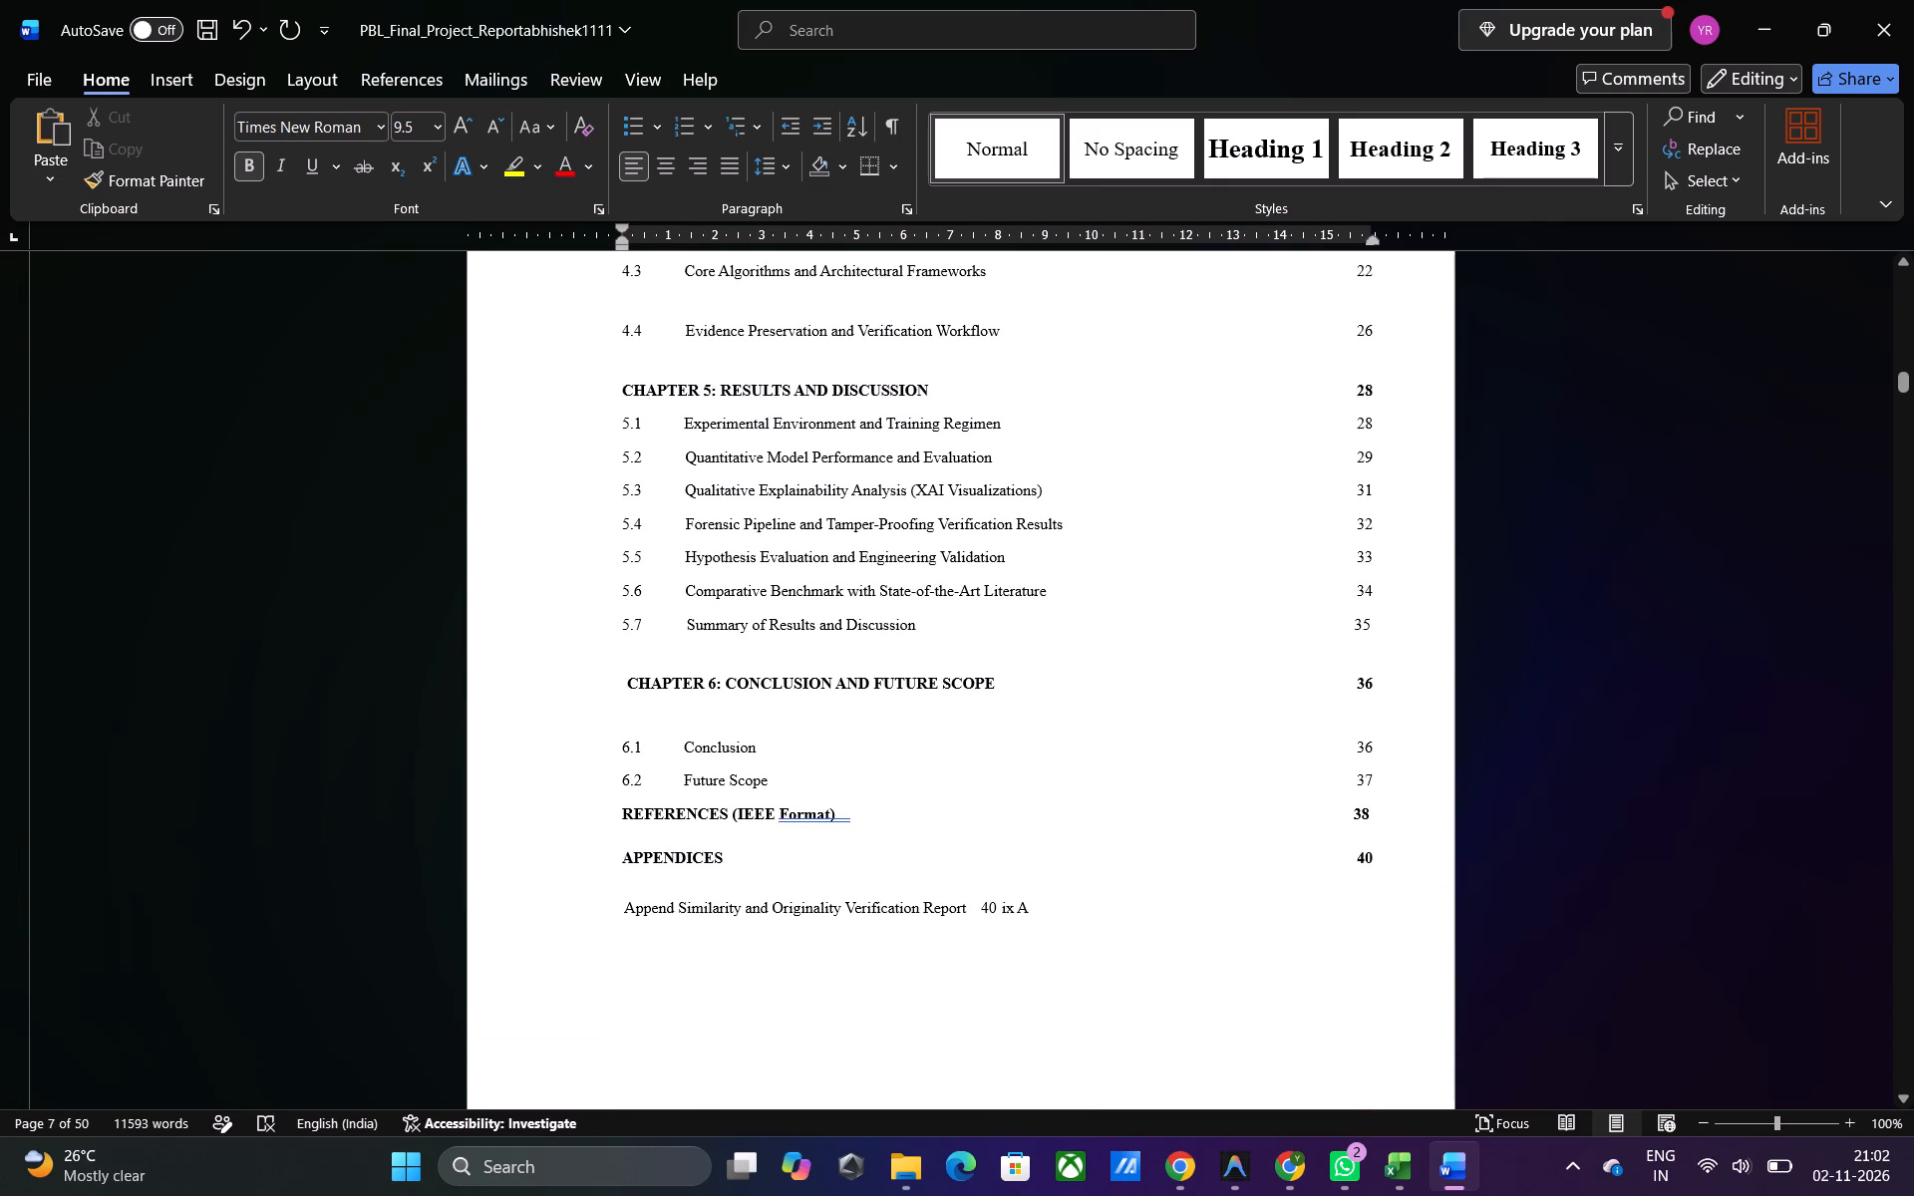
{"action": "scroll", "coordinate": [777, 815], "scroll_direction": "down", "scroll_amount": 1}
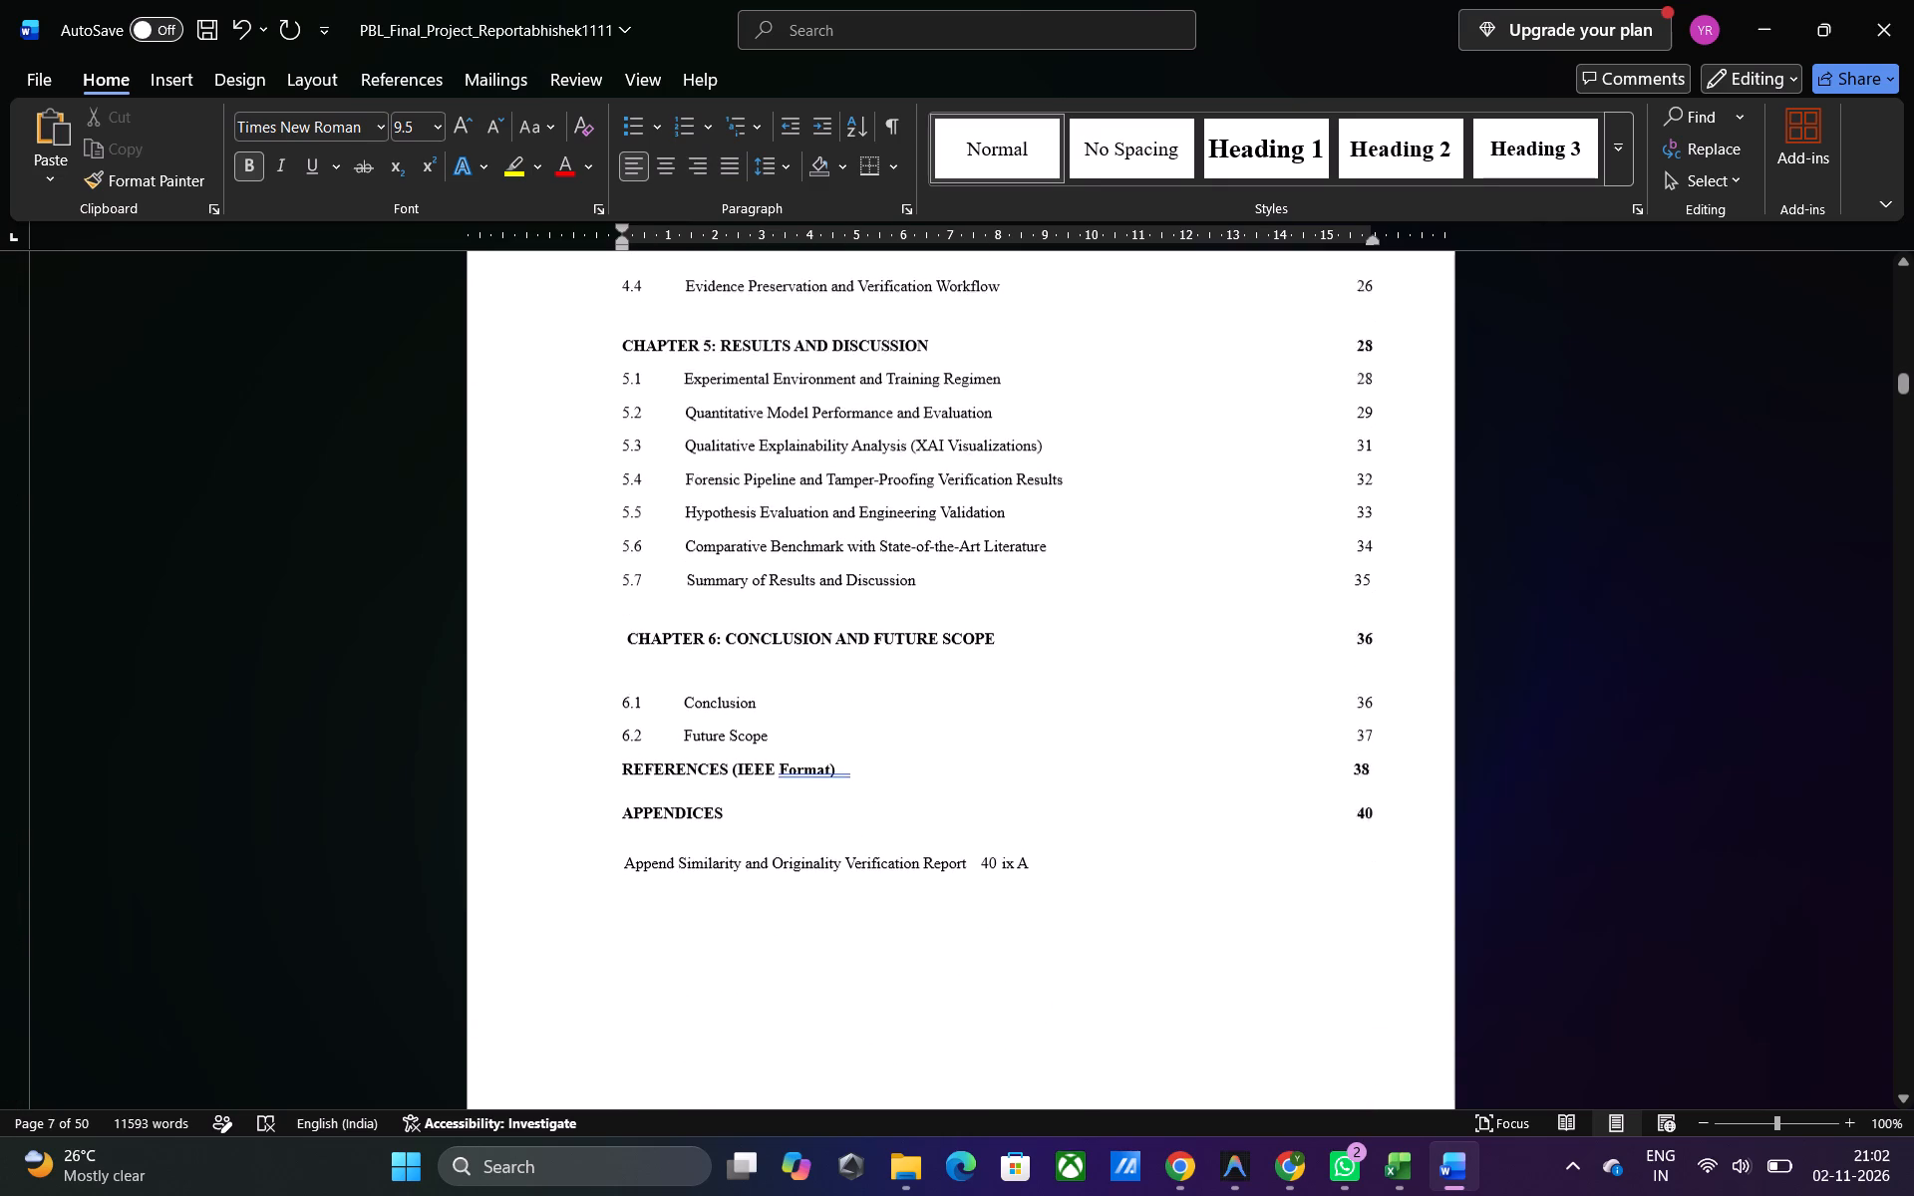
{"action": "scroll", "coordinate": [777, 815], "scroll_direction": "down", "scroll_amount": 2}
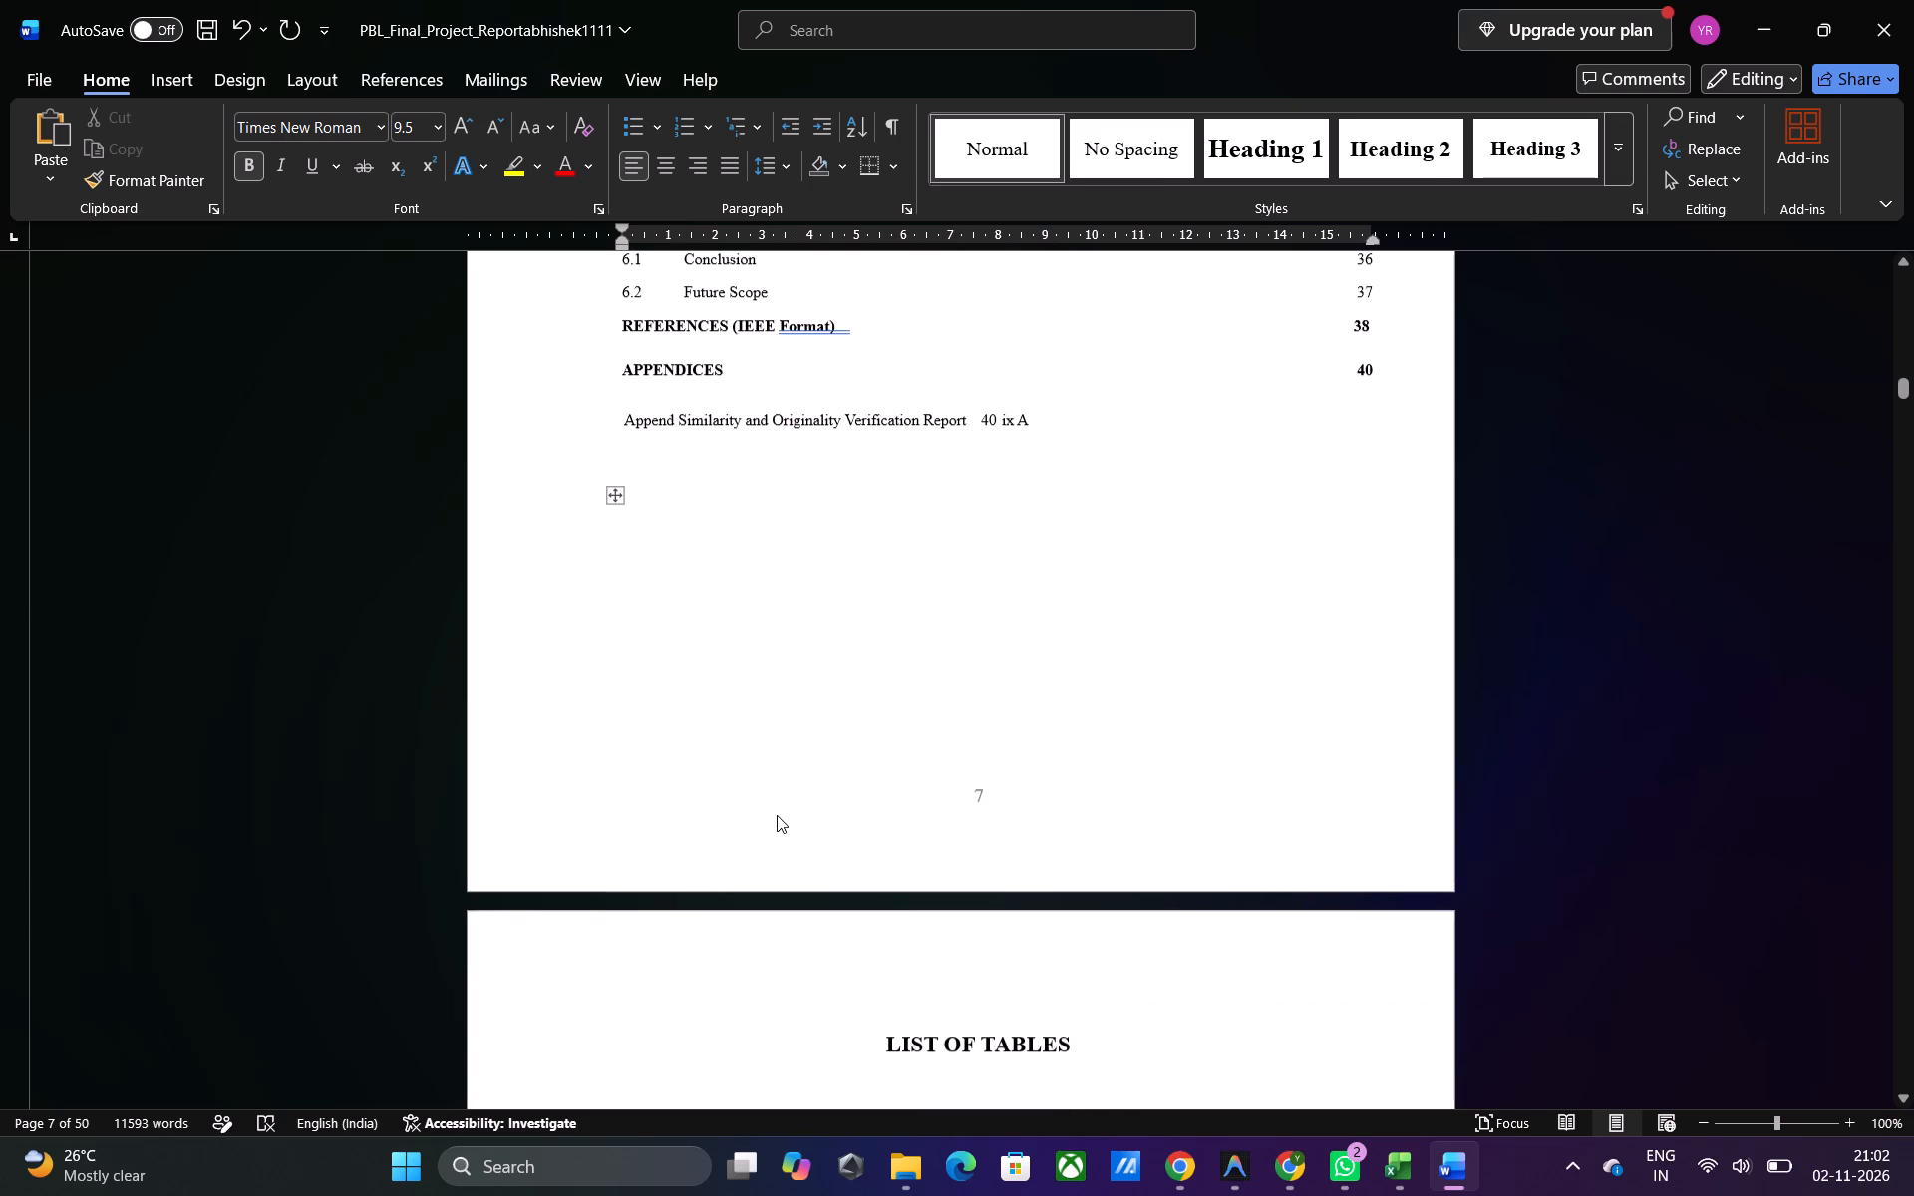
{"action": "scroll", "coordinate": [777, 815], "scroll_direction": "down", "scroll_amount": 1}
{"action": "left_click", "coordinate": [1056, 423]}
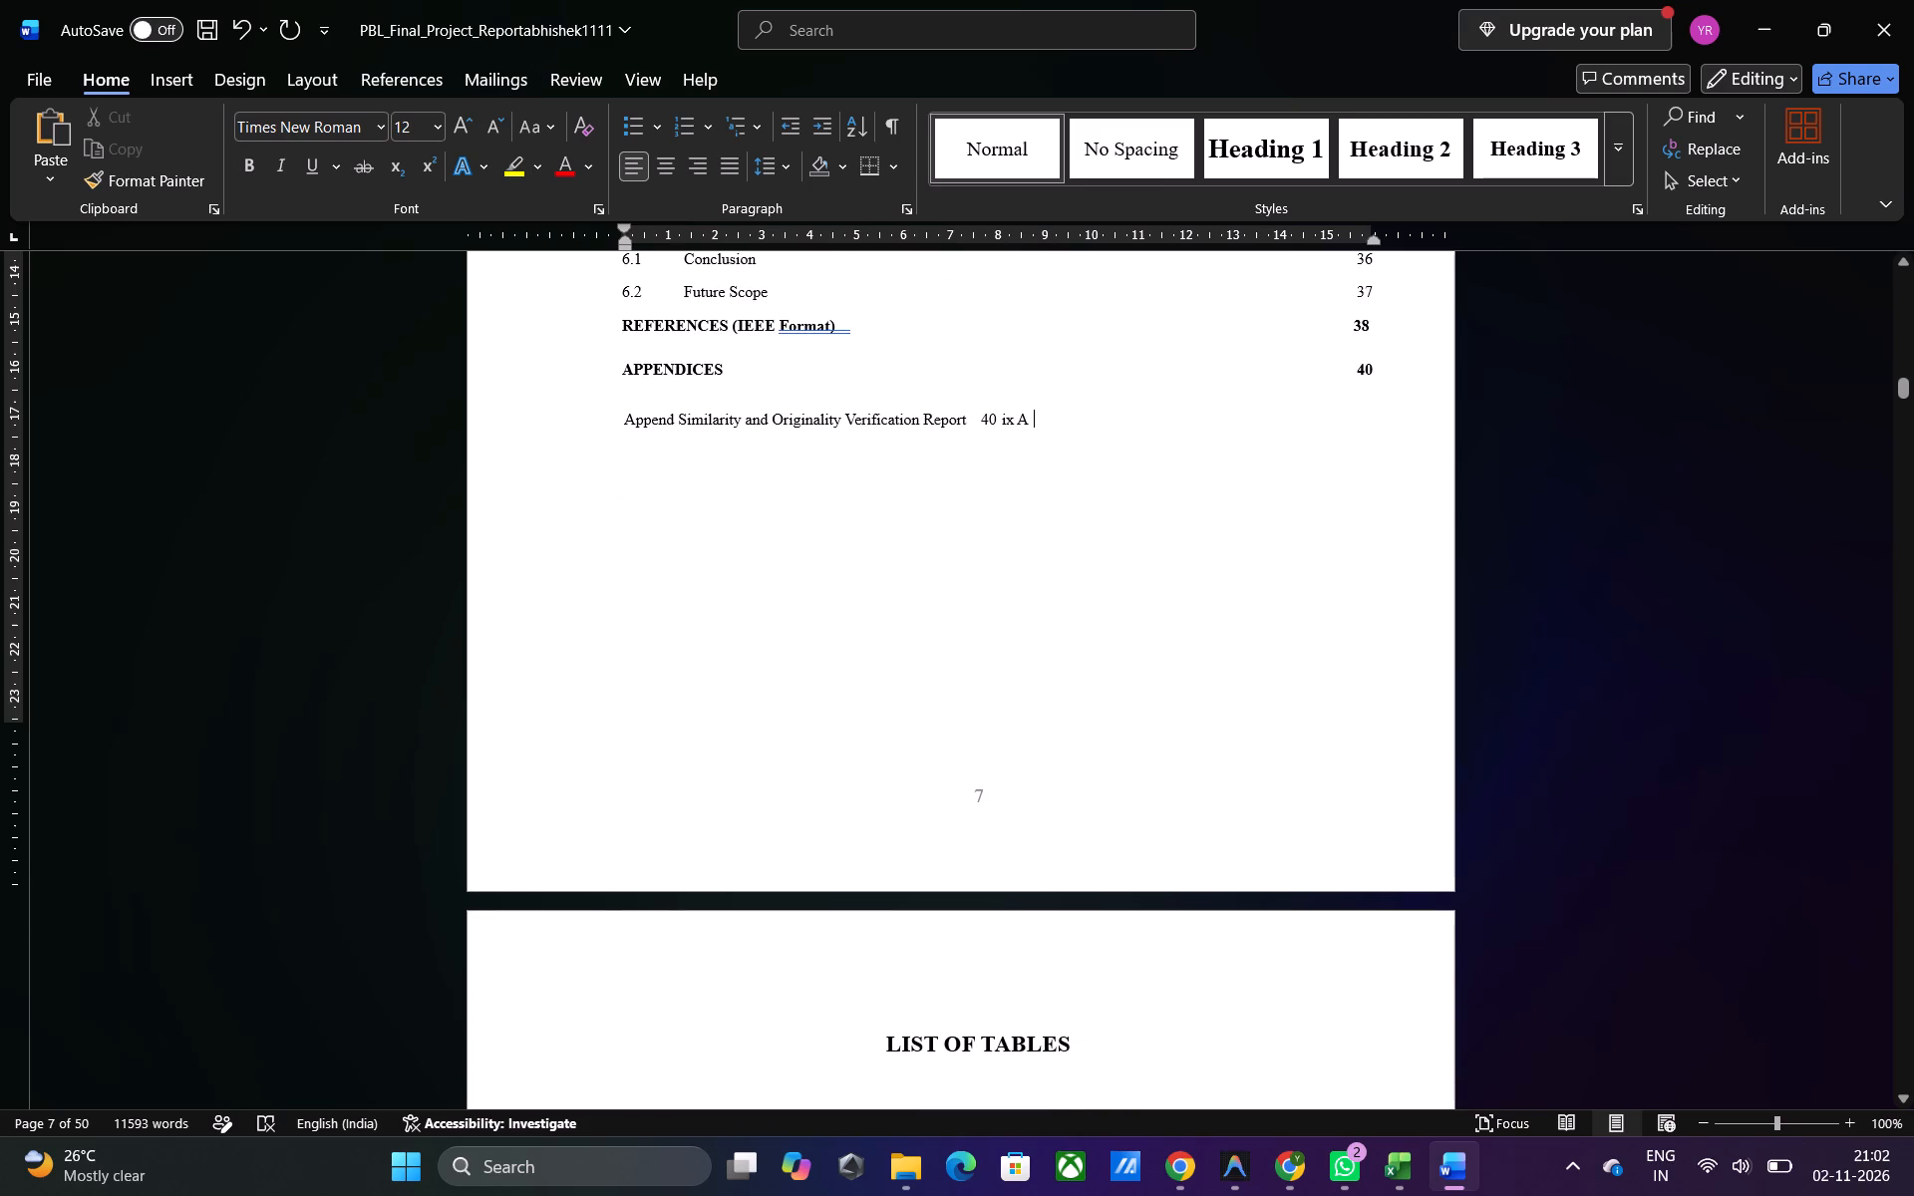
{"action": "left_click_drag", "start_coordinate": [1056, 423], "coordinate": [993, 435]}
{"action": "left_click_drag", "start_coordinate": [993, 435], "coordinate": [1003, 428]}
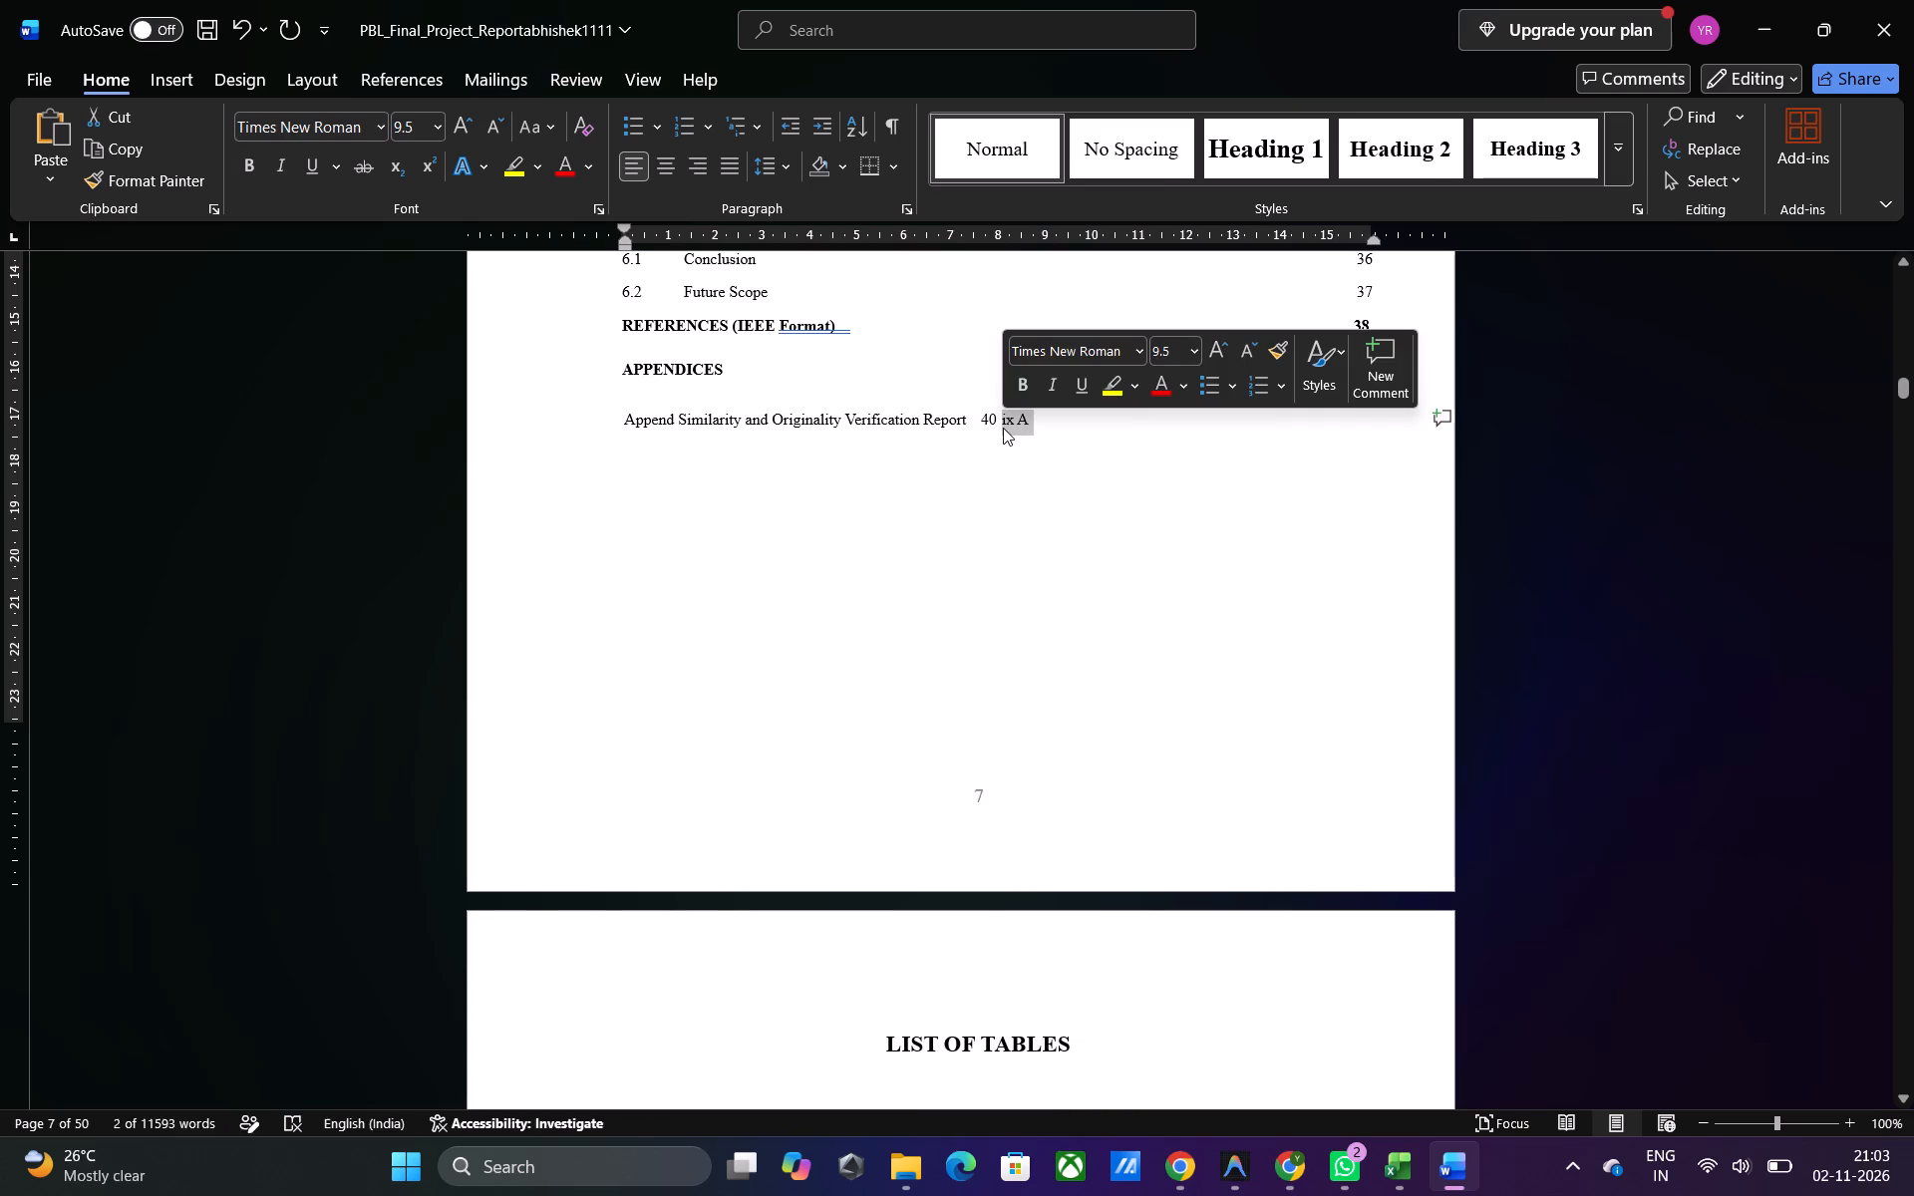
{"action": "key", "text": "BackSpace"}
Examine the contents entries for Chapters 4 to 6, References and Appendices for alignment and page numbers.
{"action": "scroll", "coordinate": [1003, 428], "scroll_direction": "up", "scroll_amount": 2}
{"action": "scroll", "coordinate": [1003, 428], "scroll_direction": "down", "scroll_amount": 1}
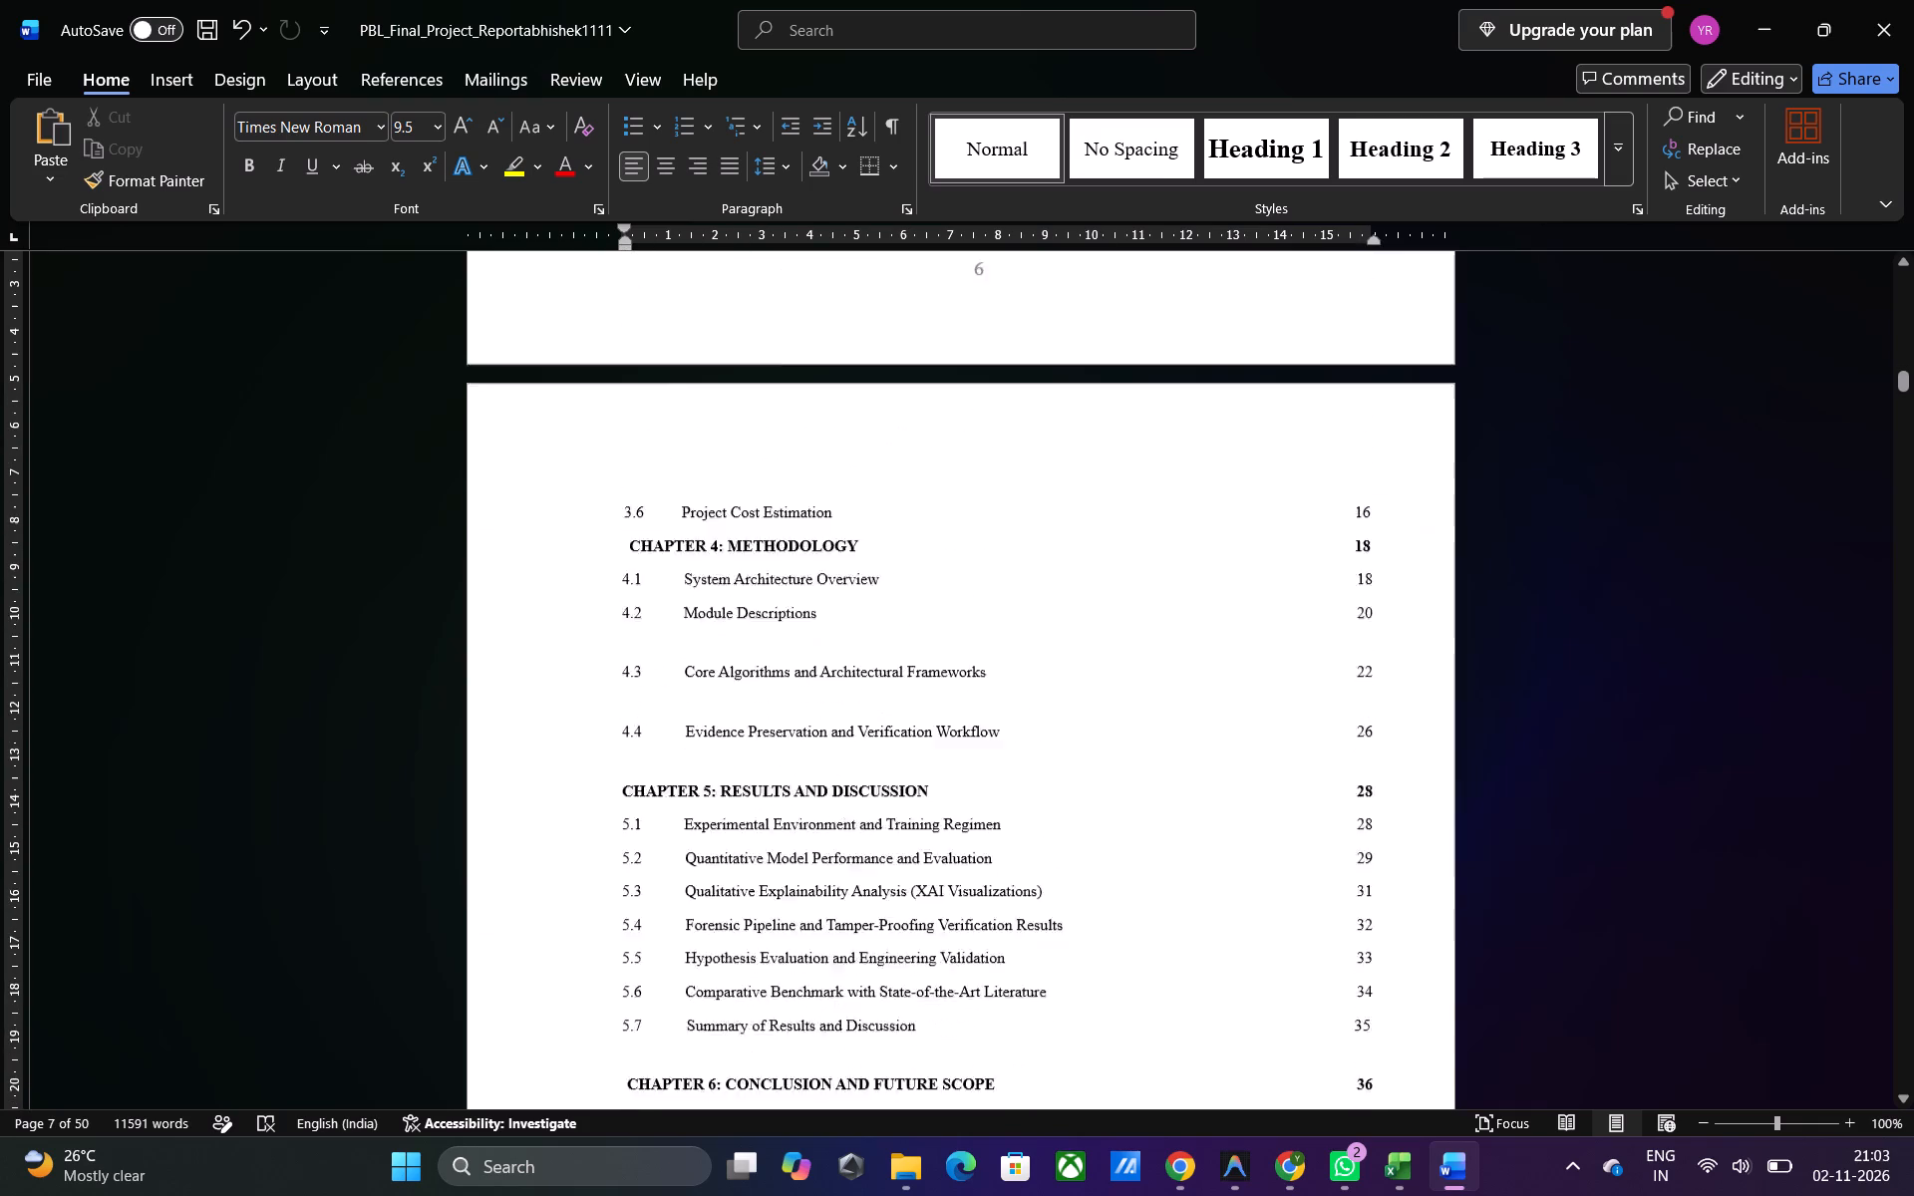
{"action": "scroll", "coordinate": [1003, 428], "scroll_direction": "down", "scroll_amount": 1}
{"action": "scroll", "coordinate": [1003, 428], "scroll_direction": "up", "scroll_amount": 1}
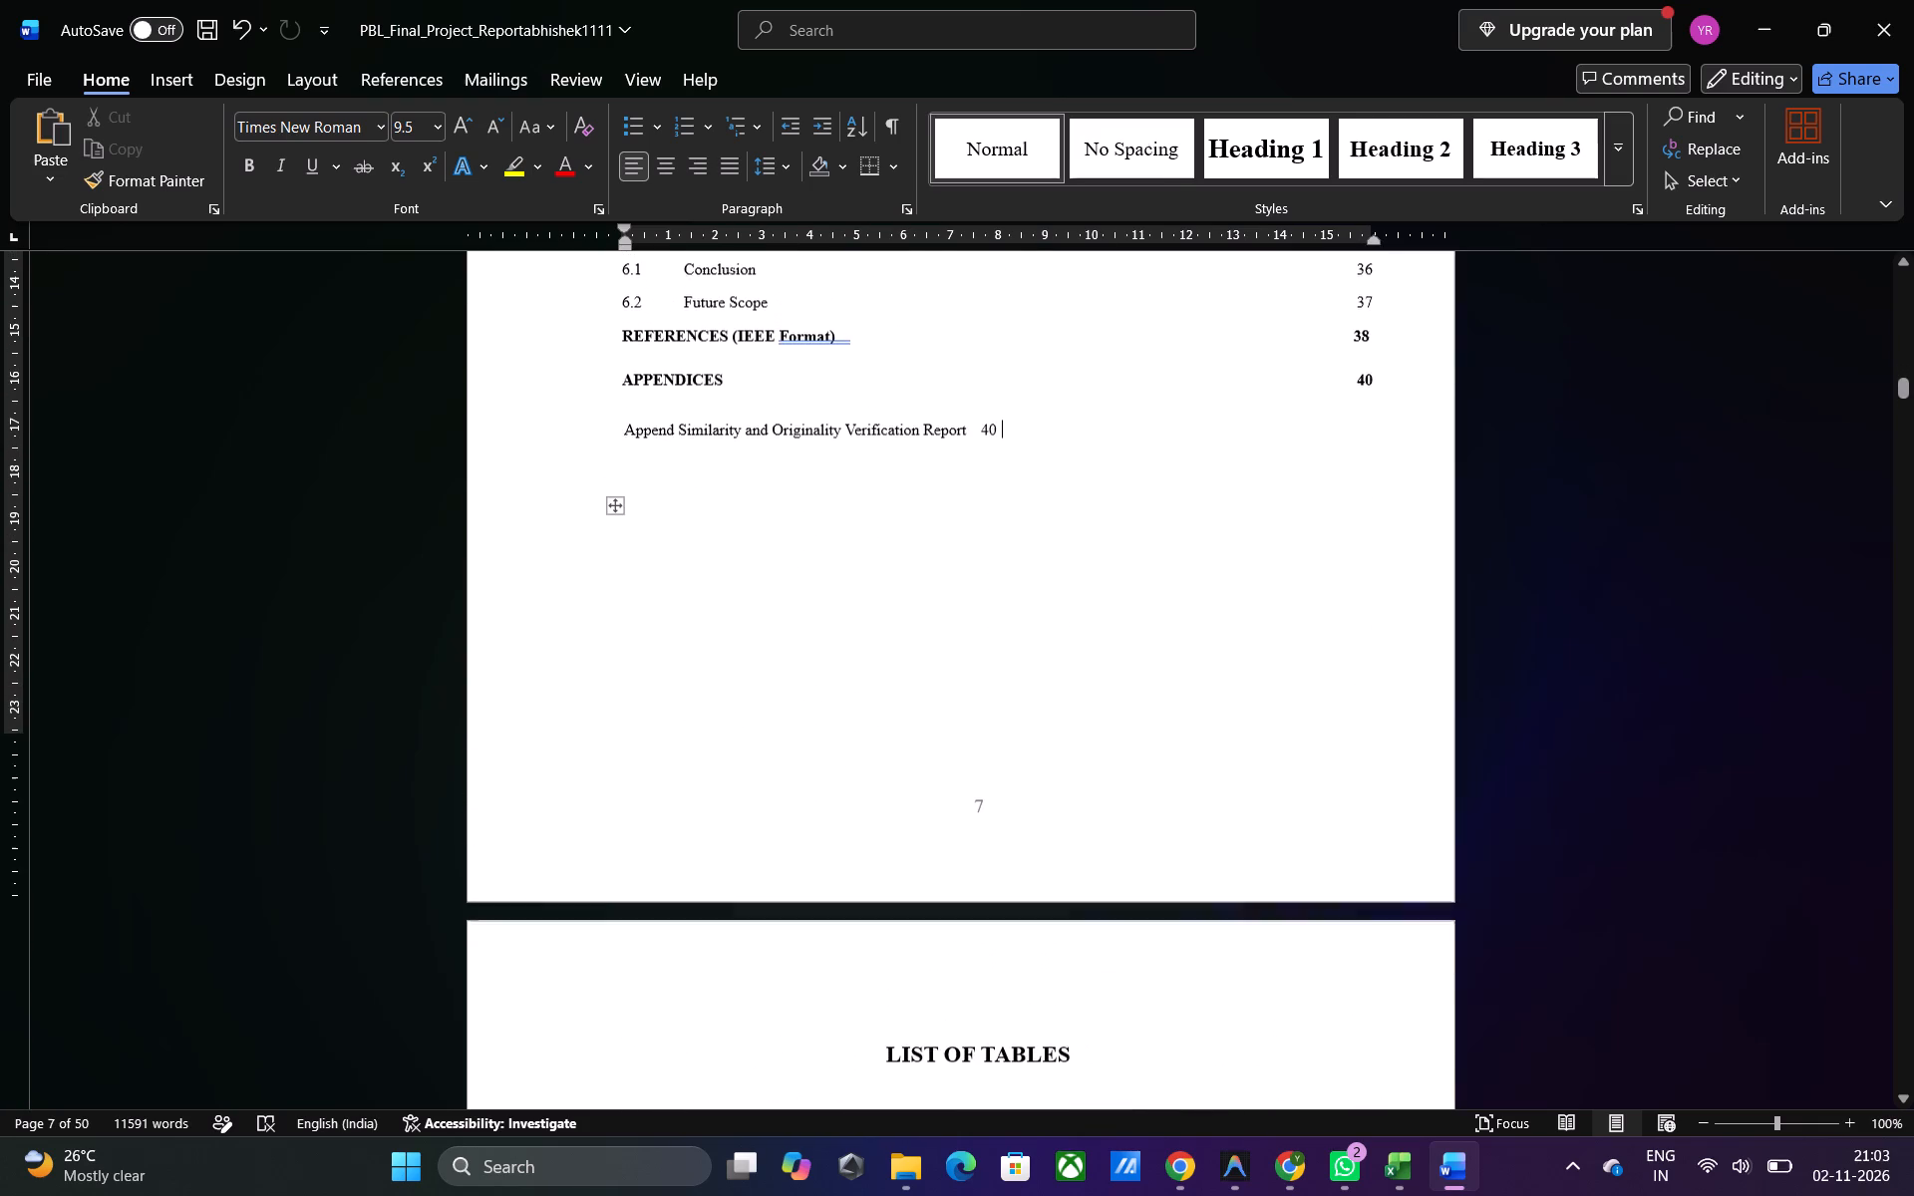
{"action": "scroll", "coordinate": [1001, 464], "scroll_direction": "up", "scroll_amount": 2}
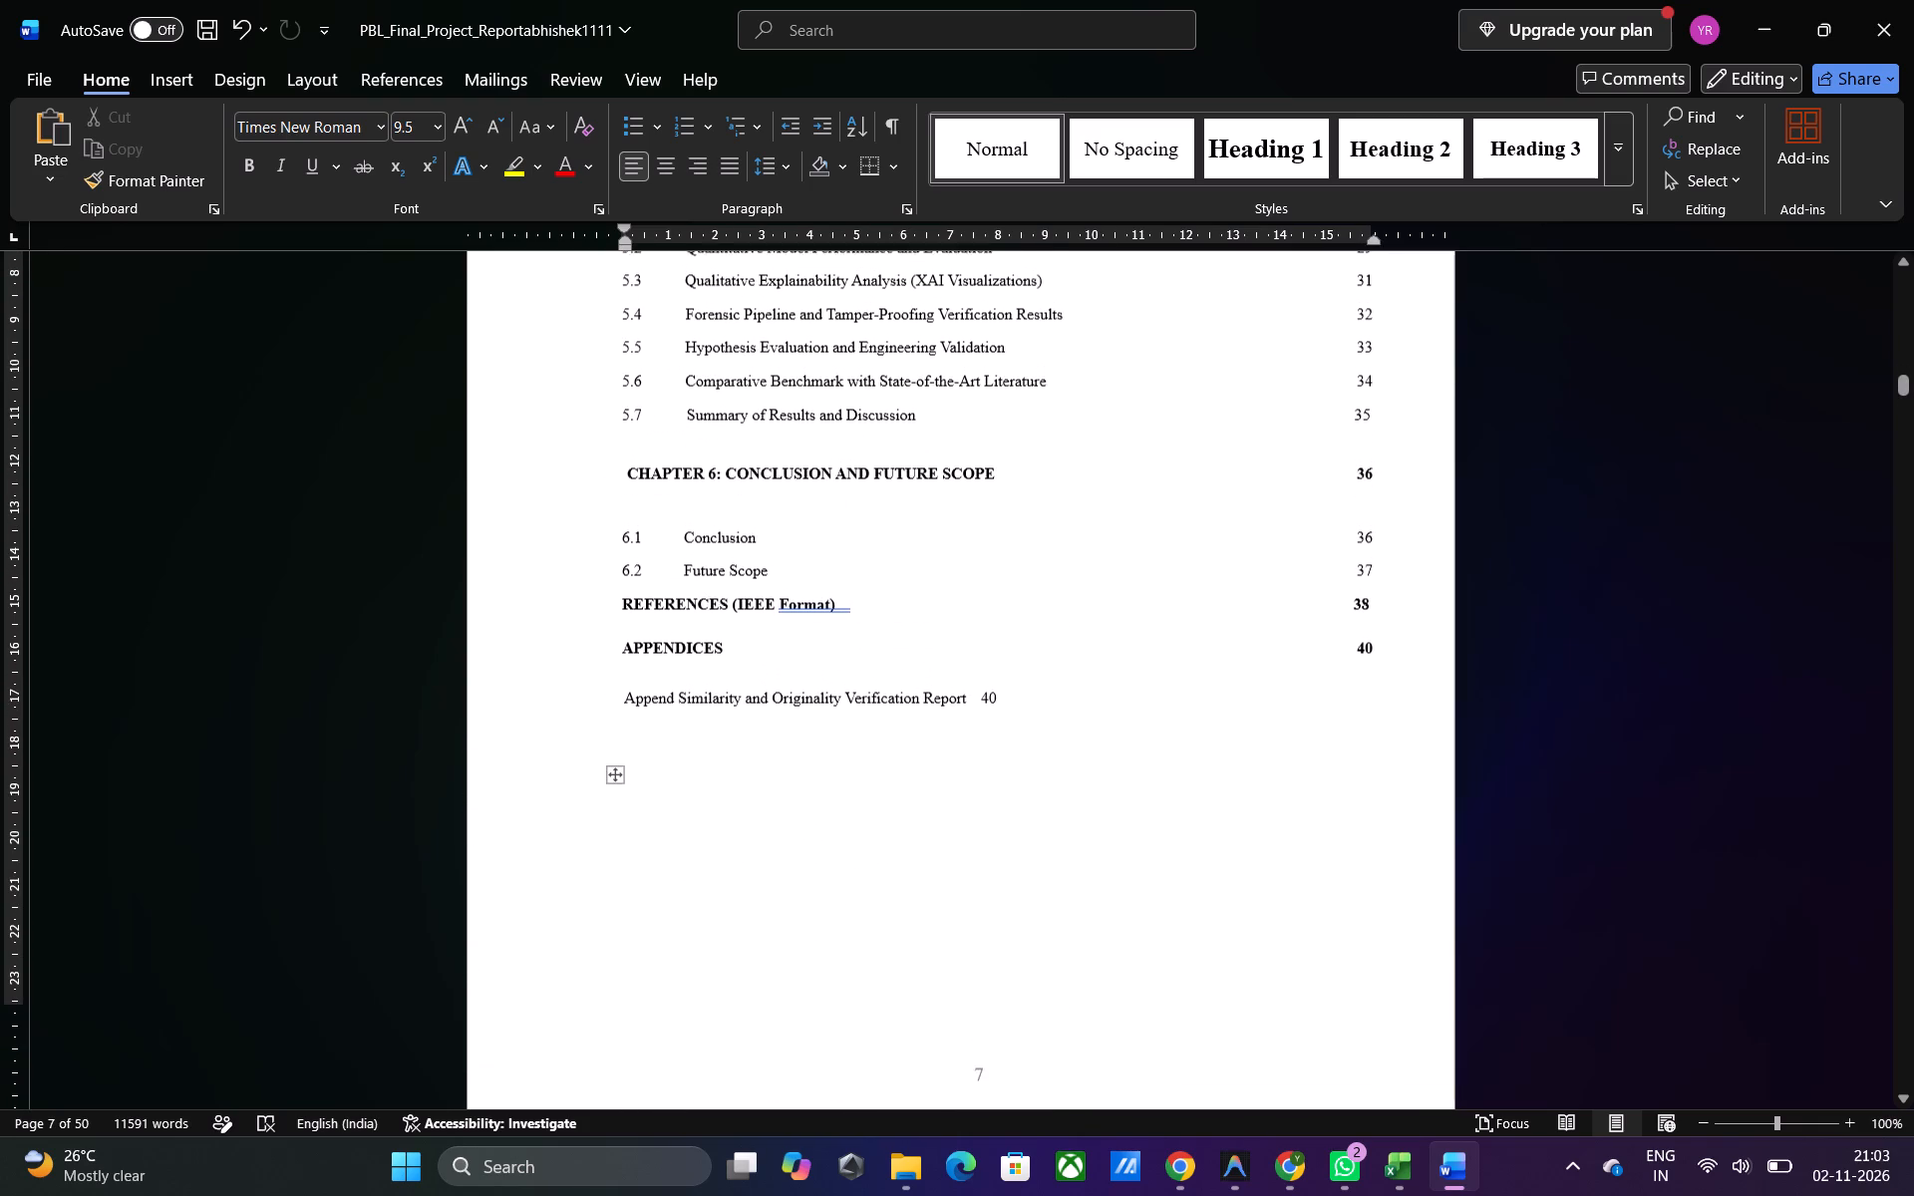
{"action": "scroll", "coordinate": [1041, 492], "scroll_direction": "up", "scroll_amount": 2}
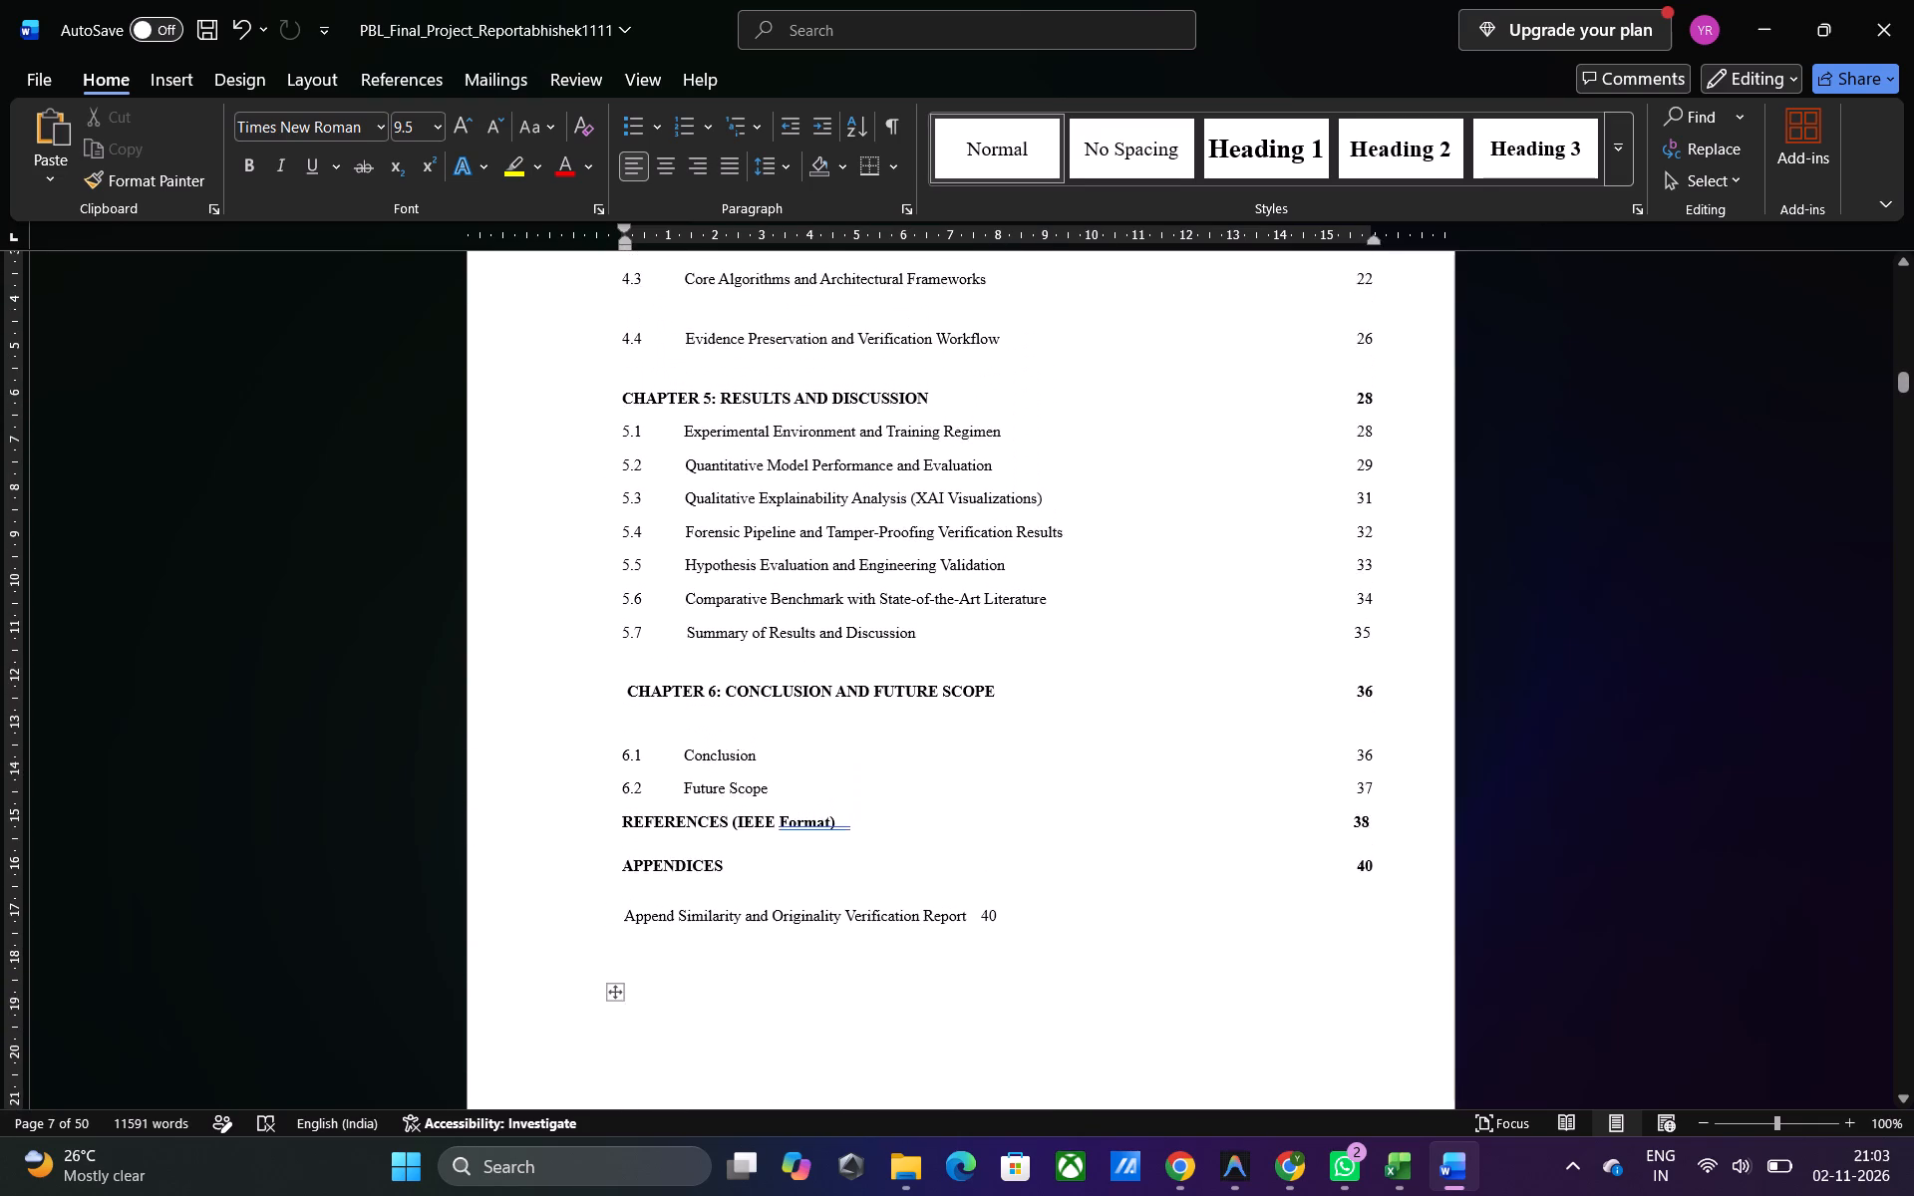
Review the pages from the List of Figures through the opening sections of Chapter 1 for layout and text formatting.
{"action": "scroll", "coordinate": [1035, 572], "scroll_direction": "down", "scroll_amount": 7}
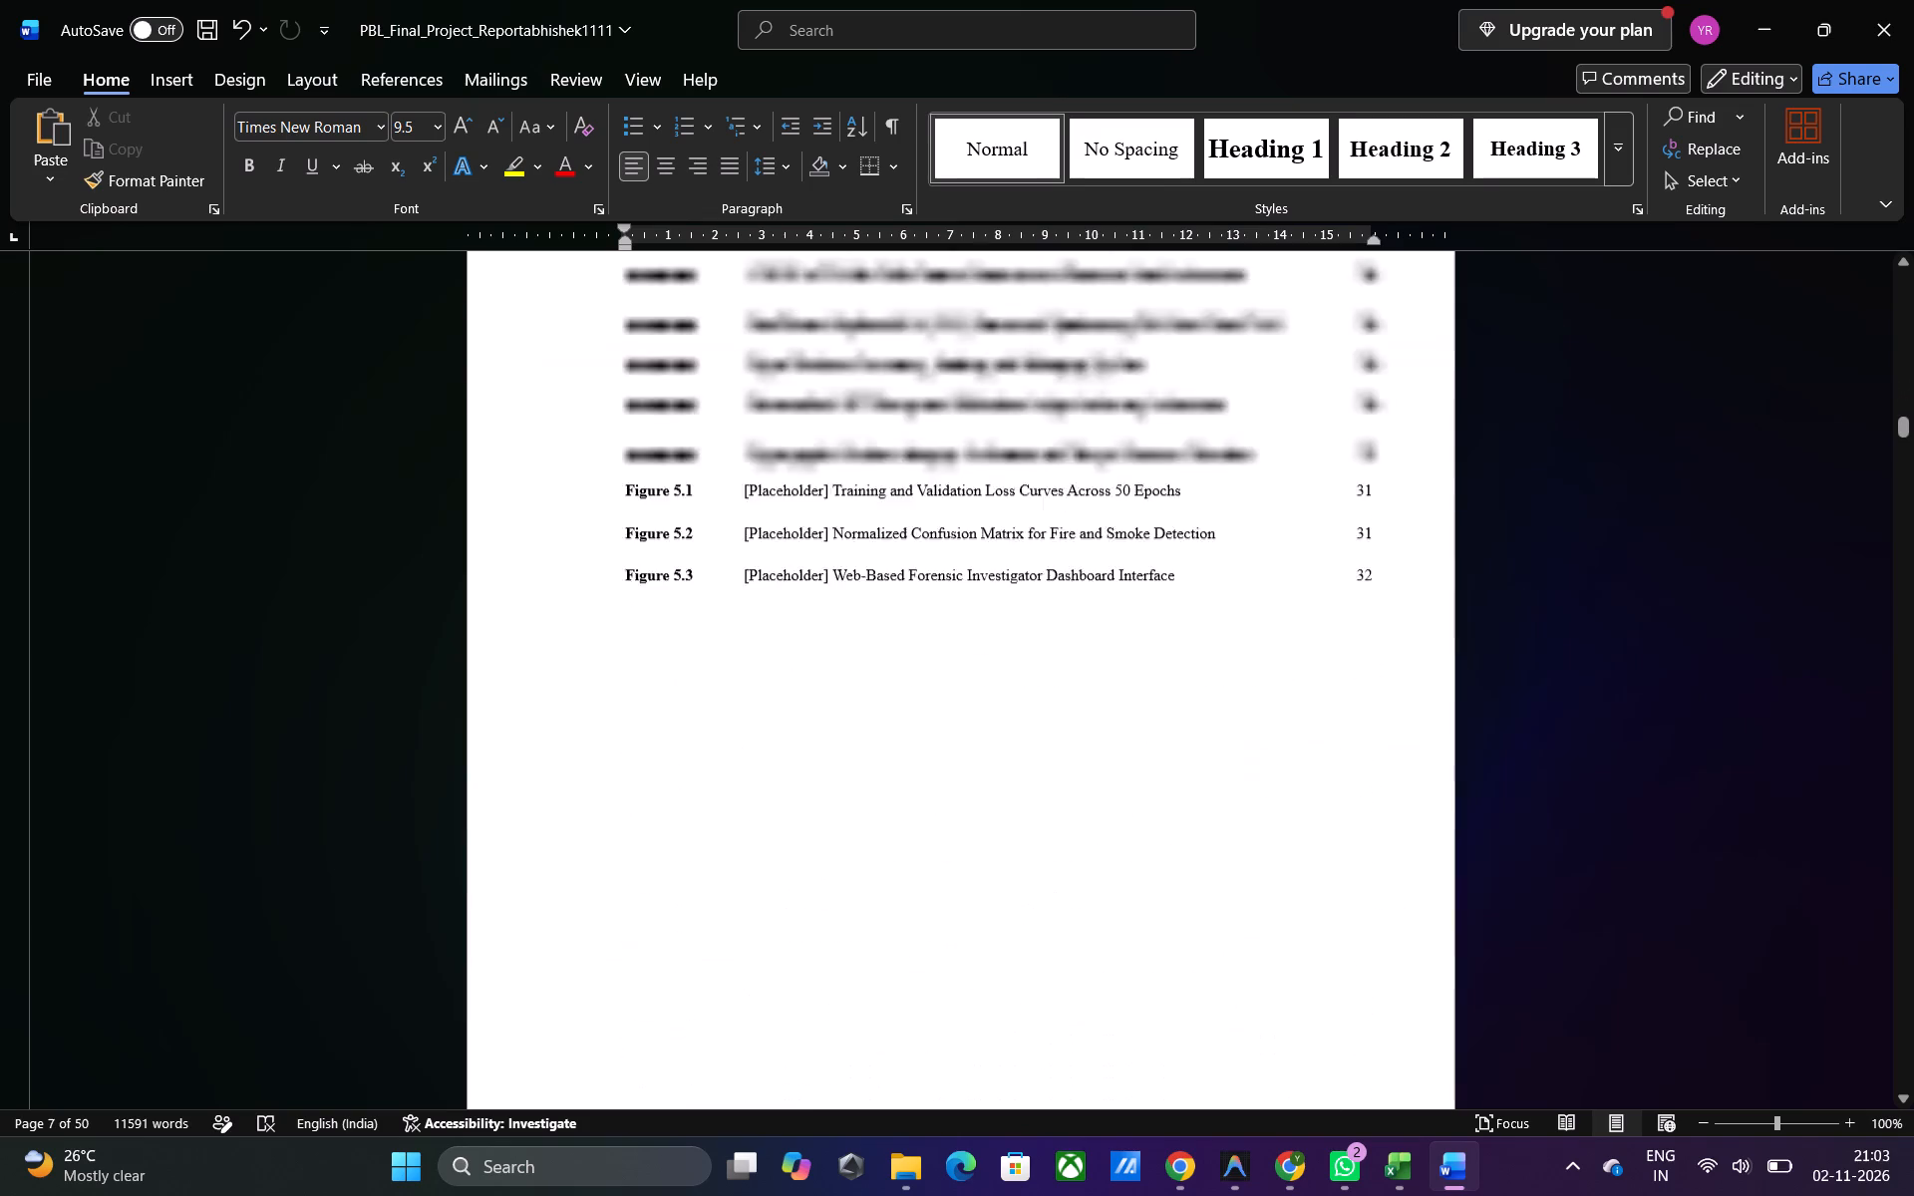
{"action": "scroll", "coordinate": [1035, 572], "scroll_direction": "down", "scroll_amount": 4}
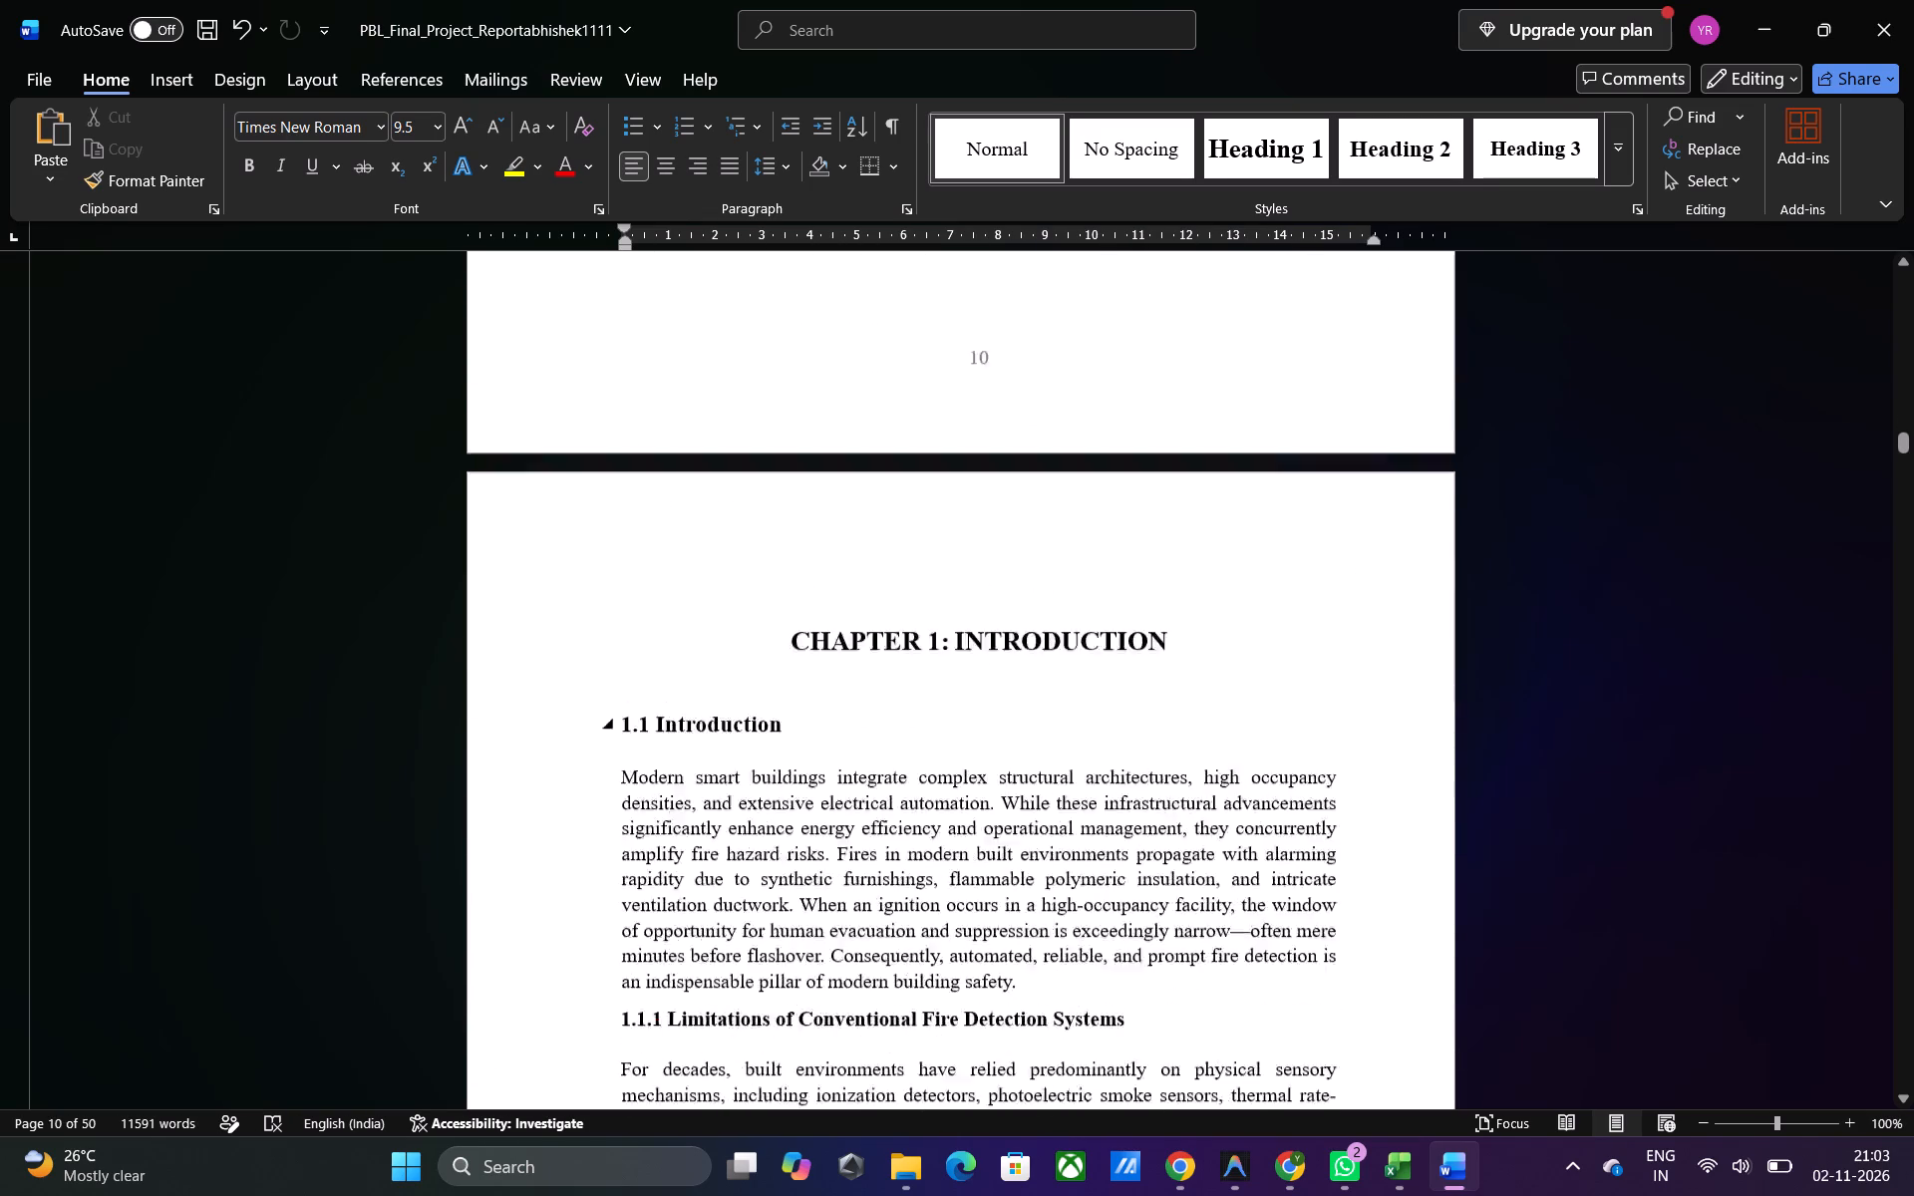
{"action": "scroll", "coordinate": [1035, 572], "scroll_direction": "down", "scroll_amount": 3}
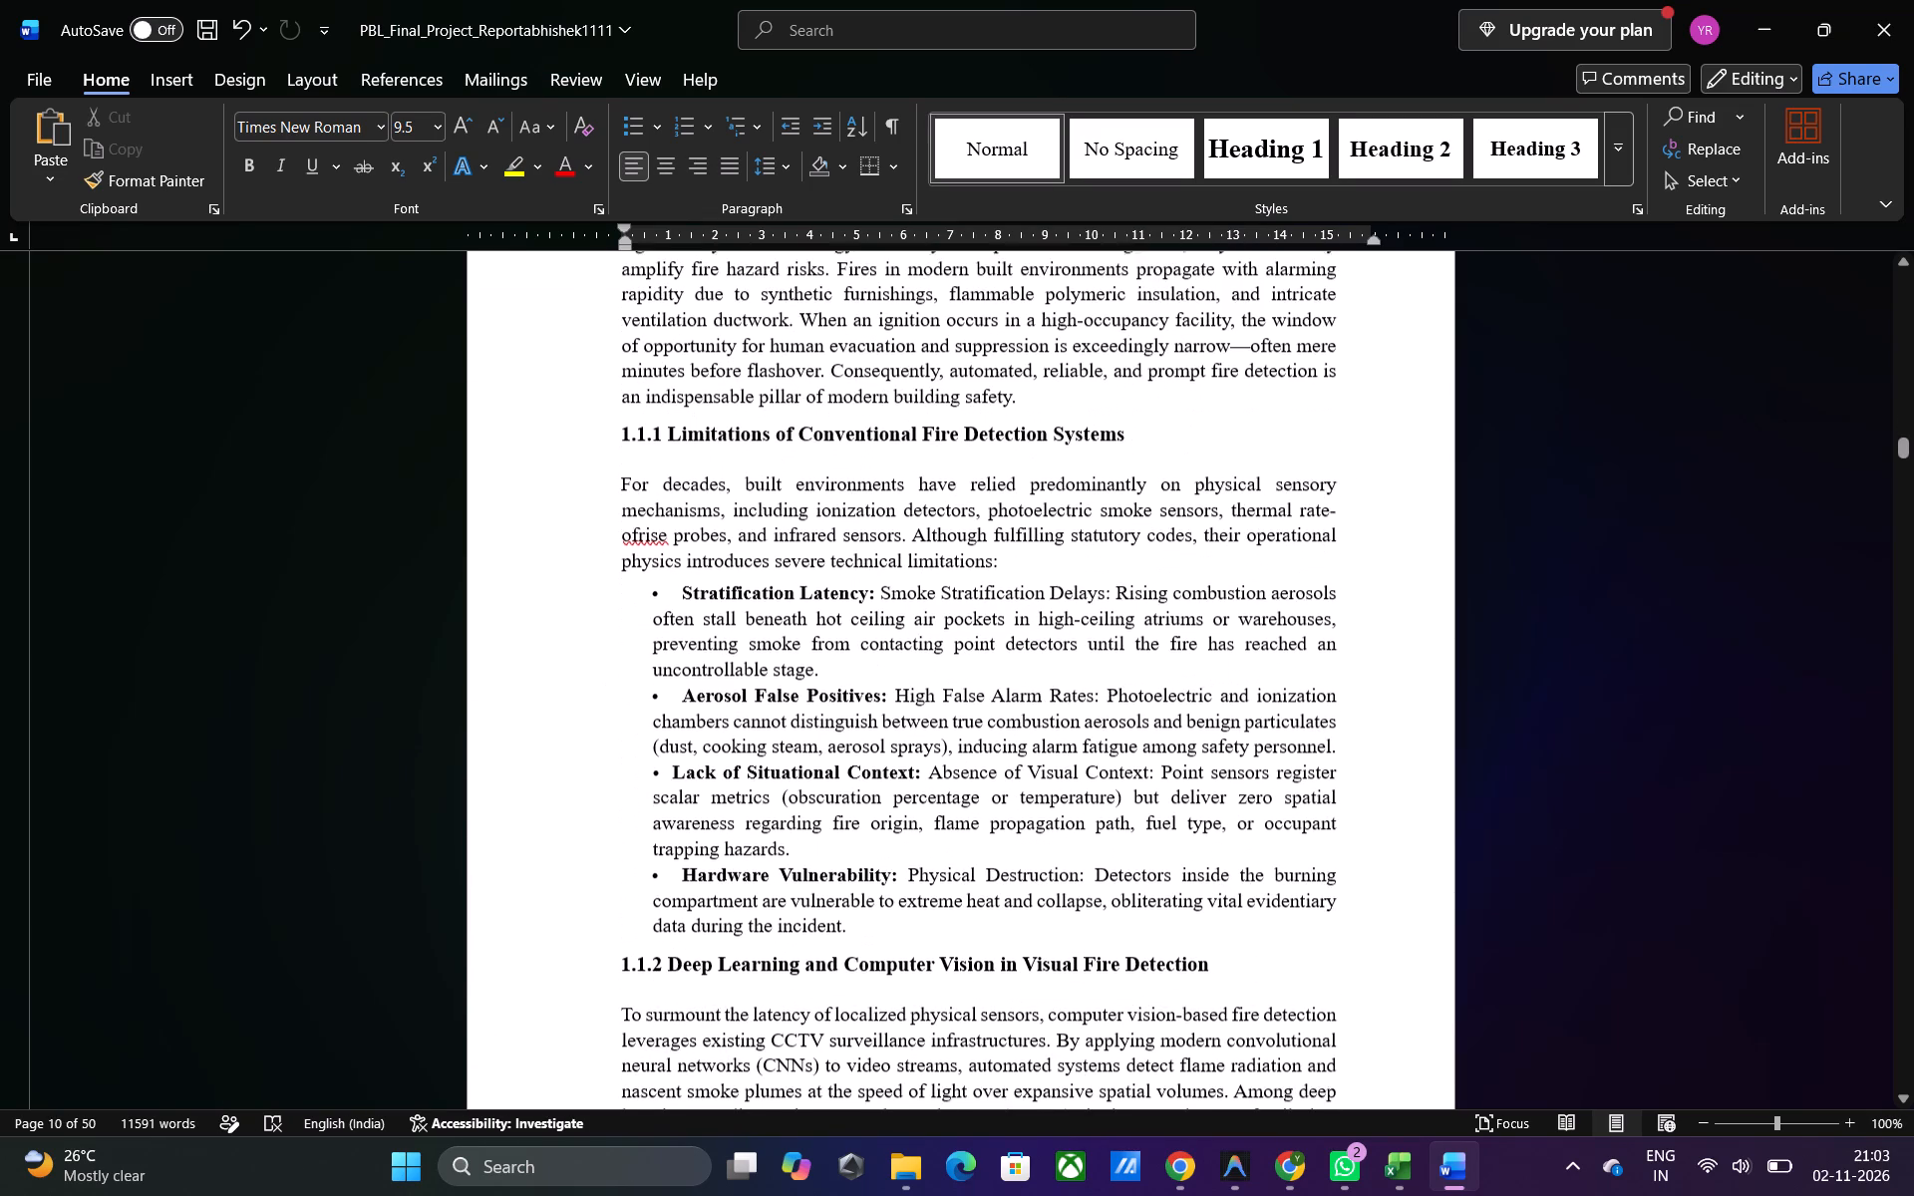
Recheck the front matter, including the title page, Declaration and List of Abbreviations, for layout and formatting.
{"action": "scroll", "coordinate": [1035, 572], "scroll_direction": "down", "scroll_amount": 1}
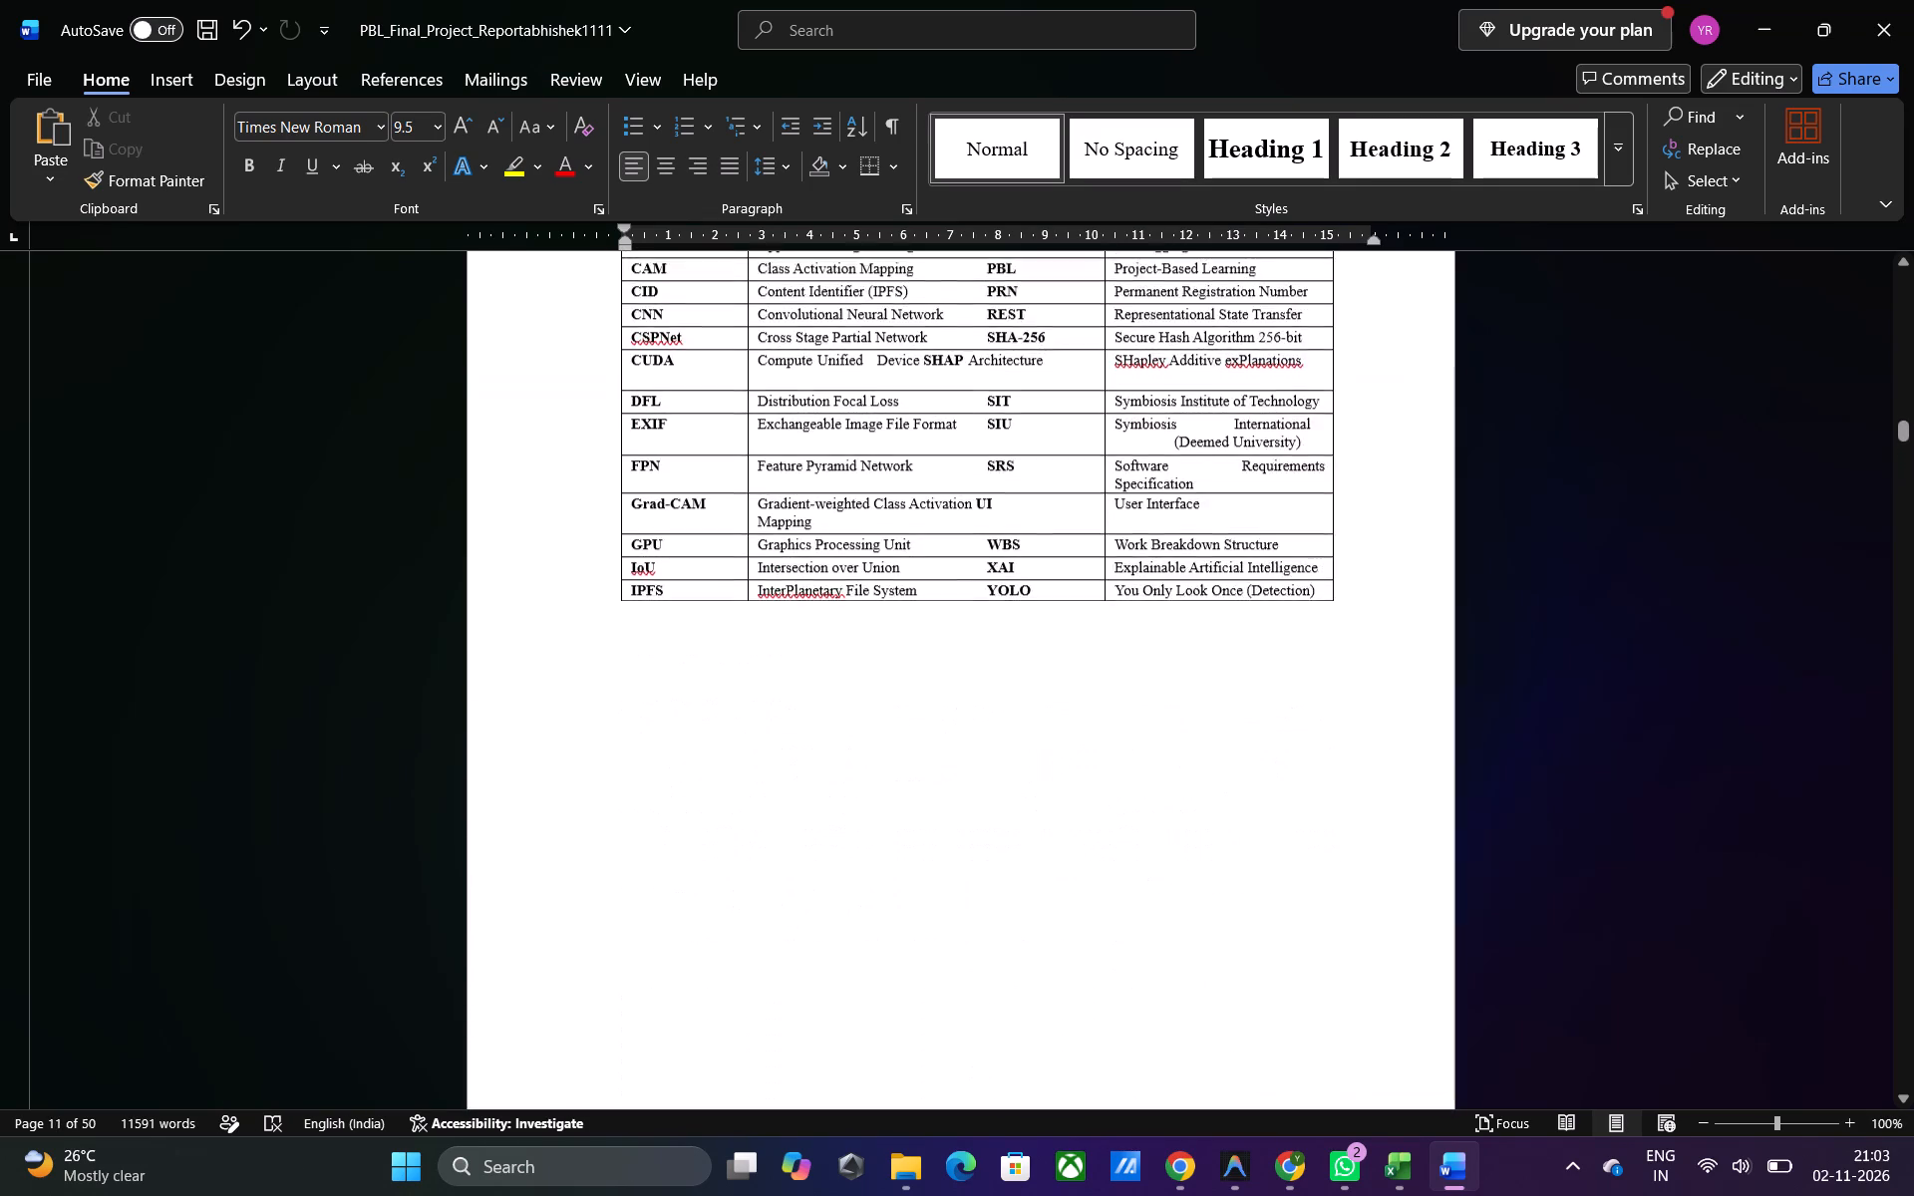
{"action": "scroll", "coordinate": [1035, 572], "scroll_direction": "down", "scroll_amount": 3}
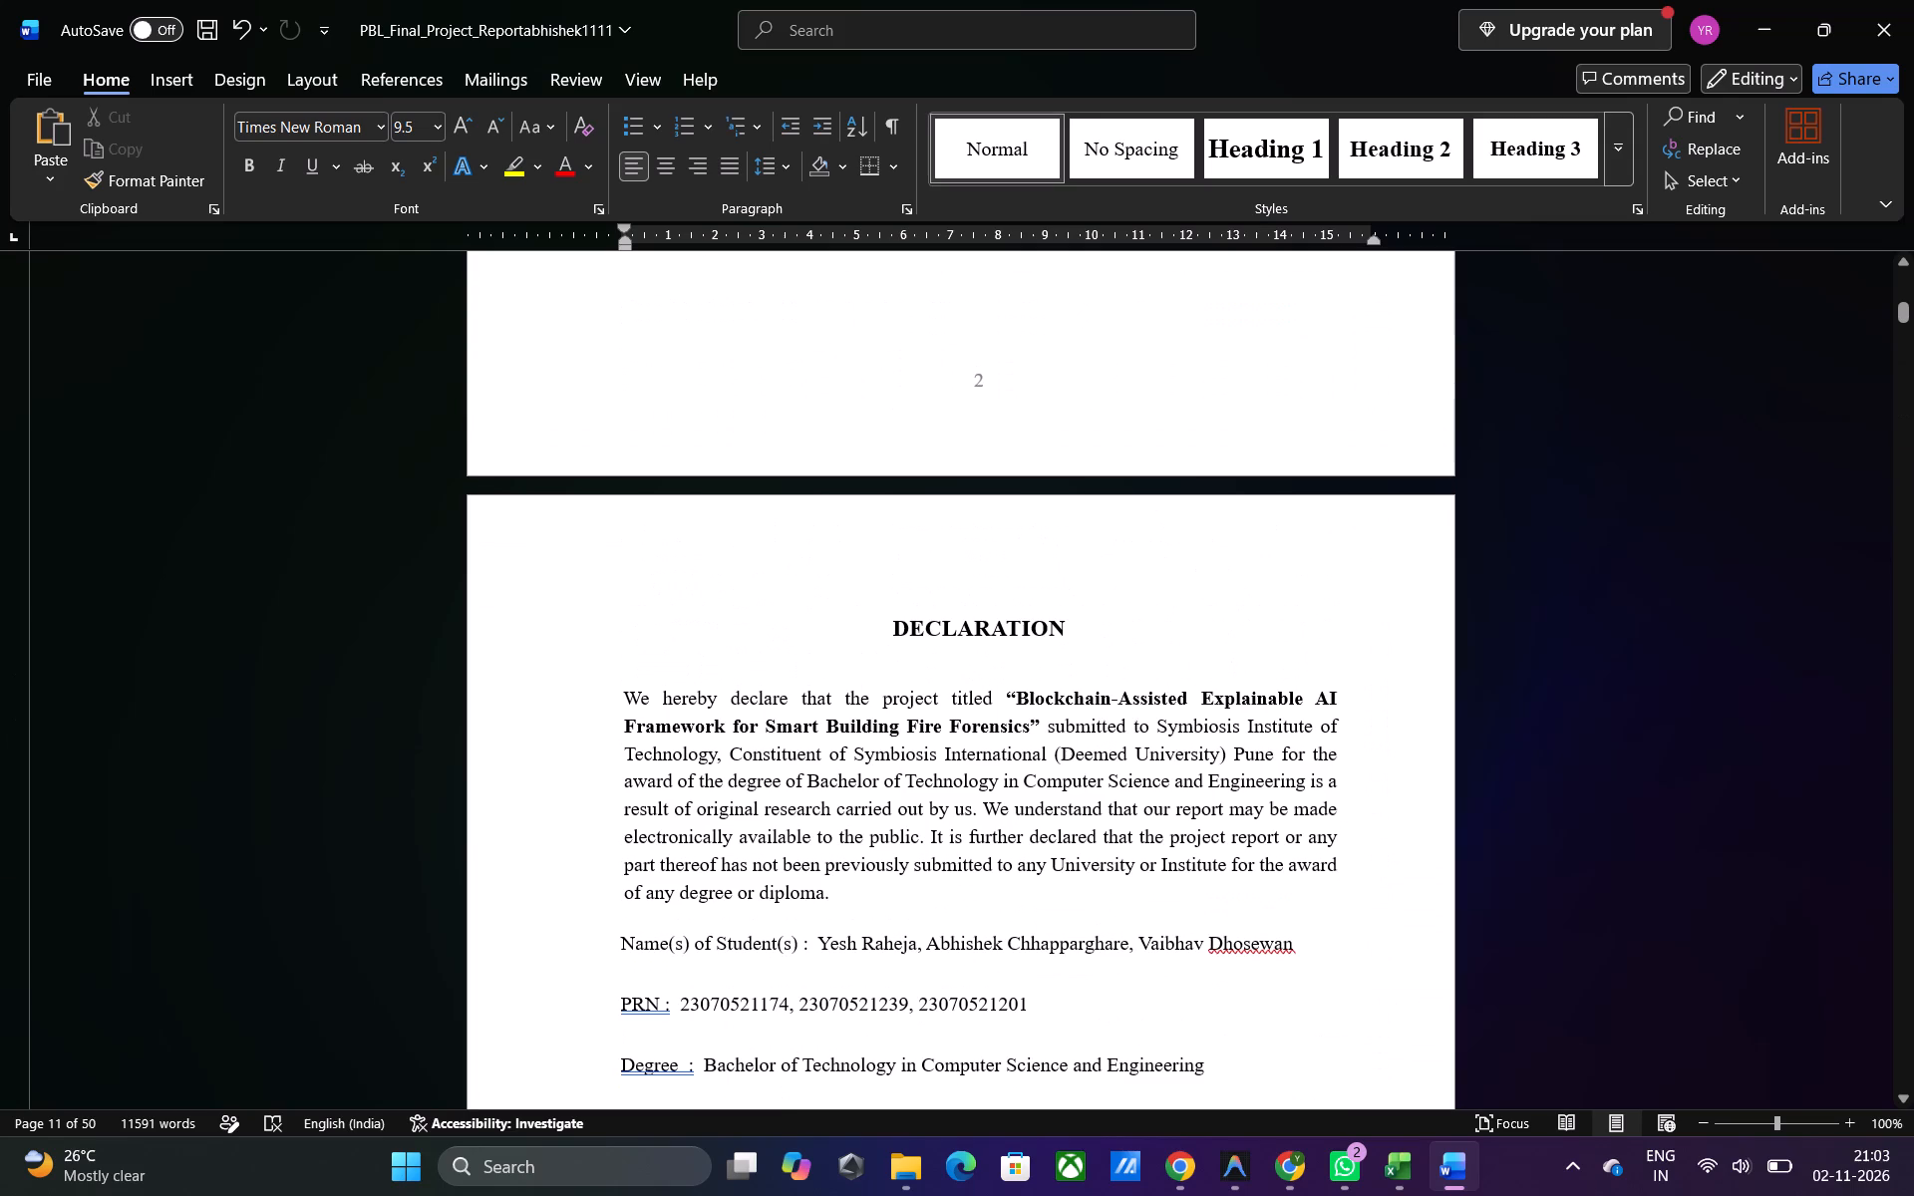
{"action": "scroll", "coordinate": [1035, 572], "scroll_direction": "down", "scroll_amount": 2}
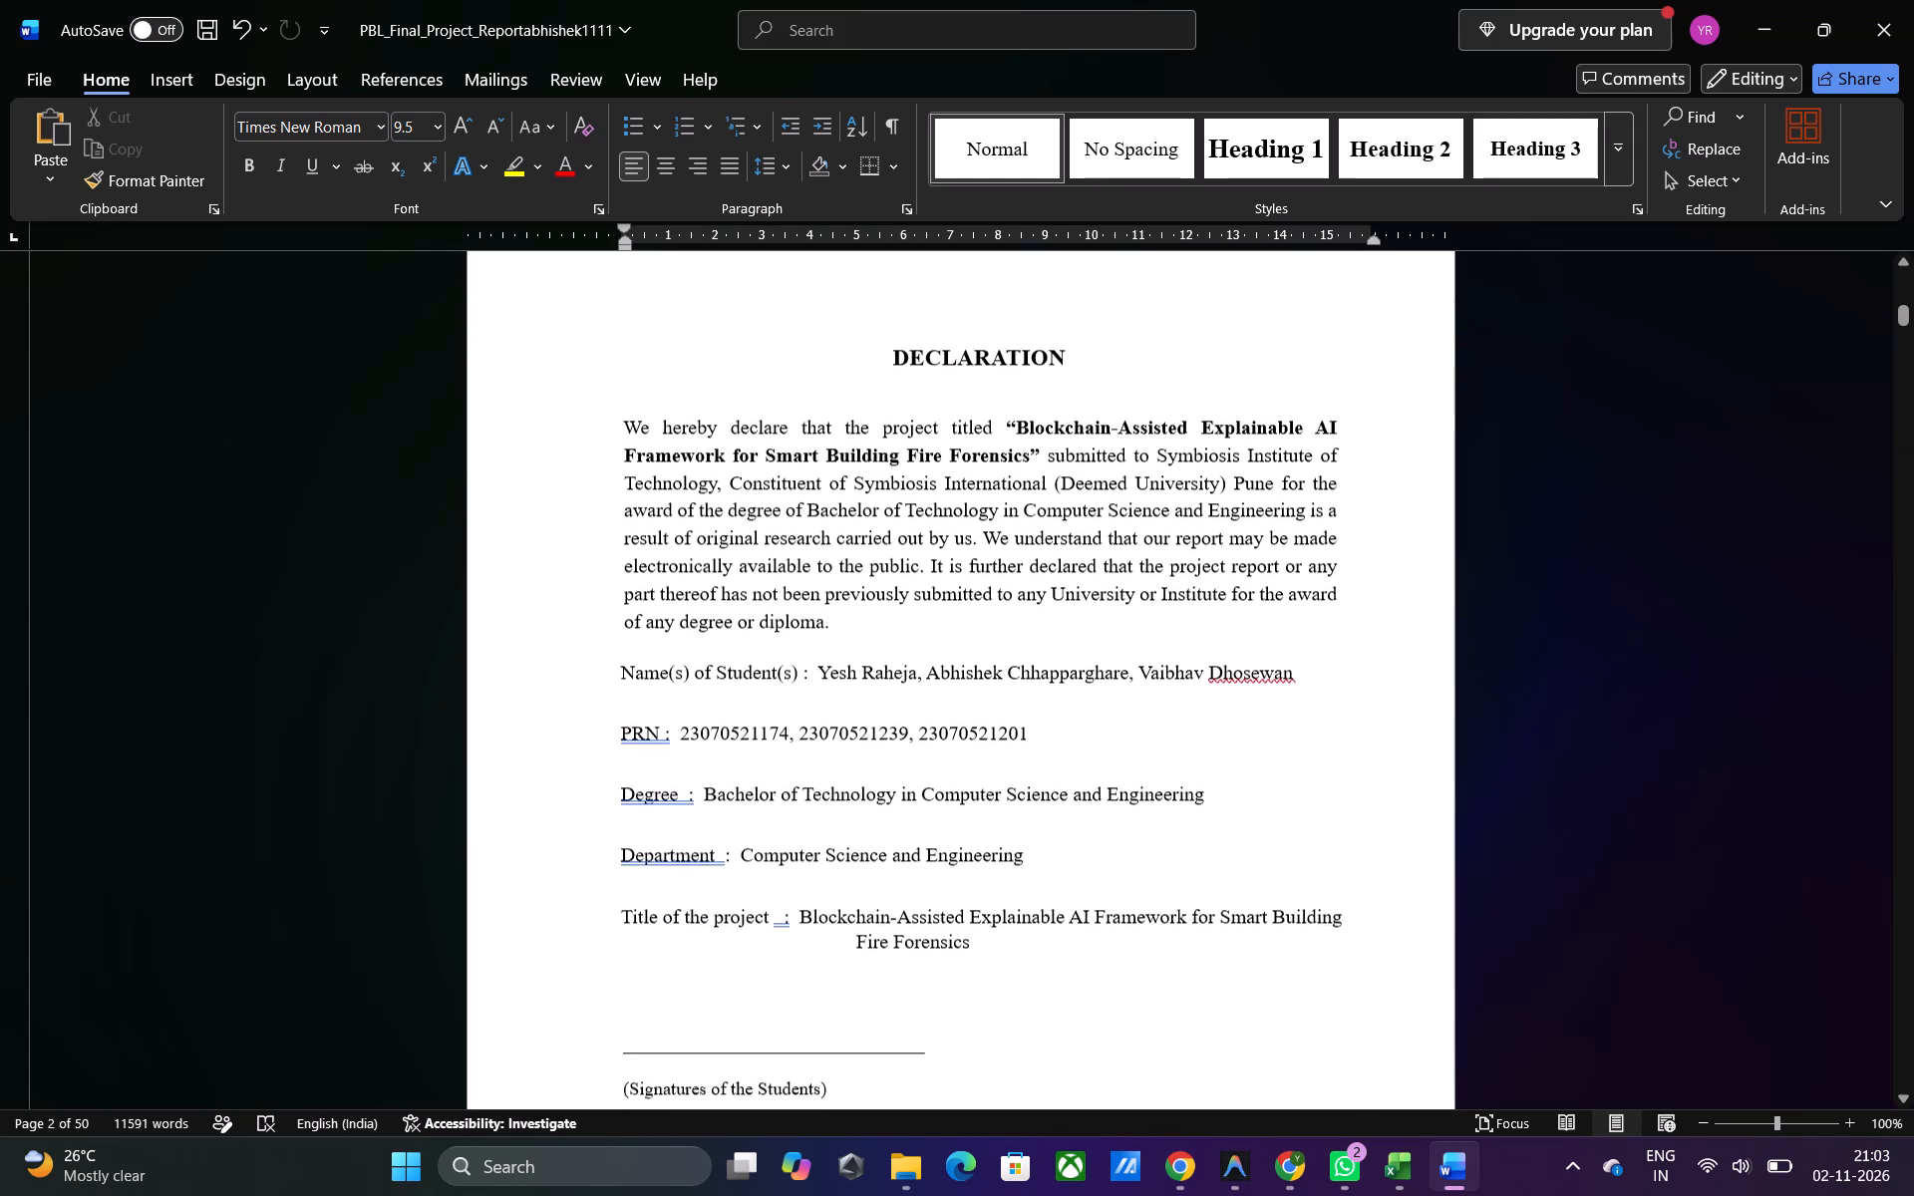
{"action": "scroll", "coordinate": [1035, 572], "scroll_direction": "down", "scroll_amount": 3}
{"action": "scroll", "coordinate": [1096, 316], "scroll_direction": "down", "scroll_amount": 2}
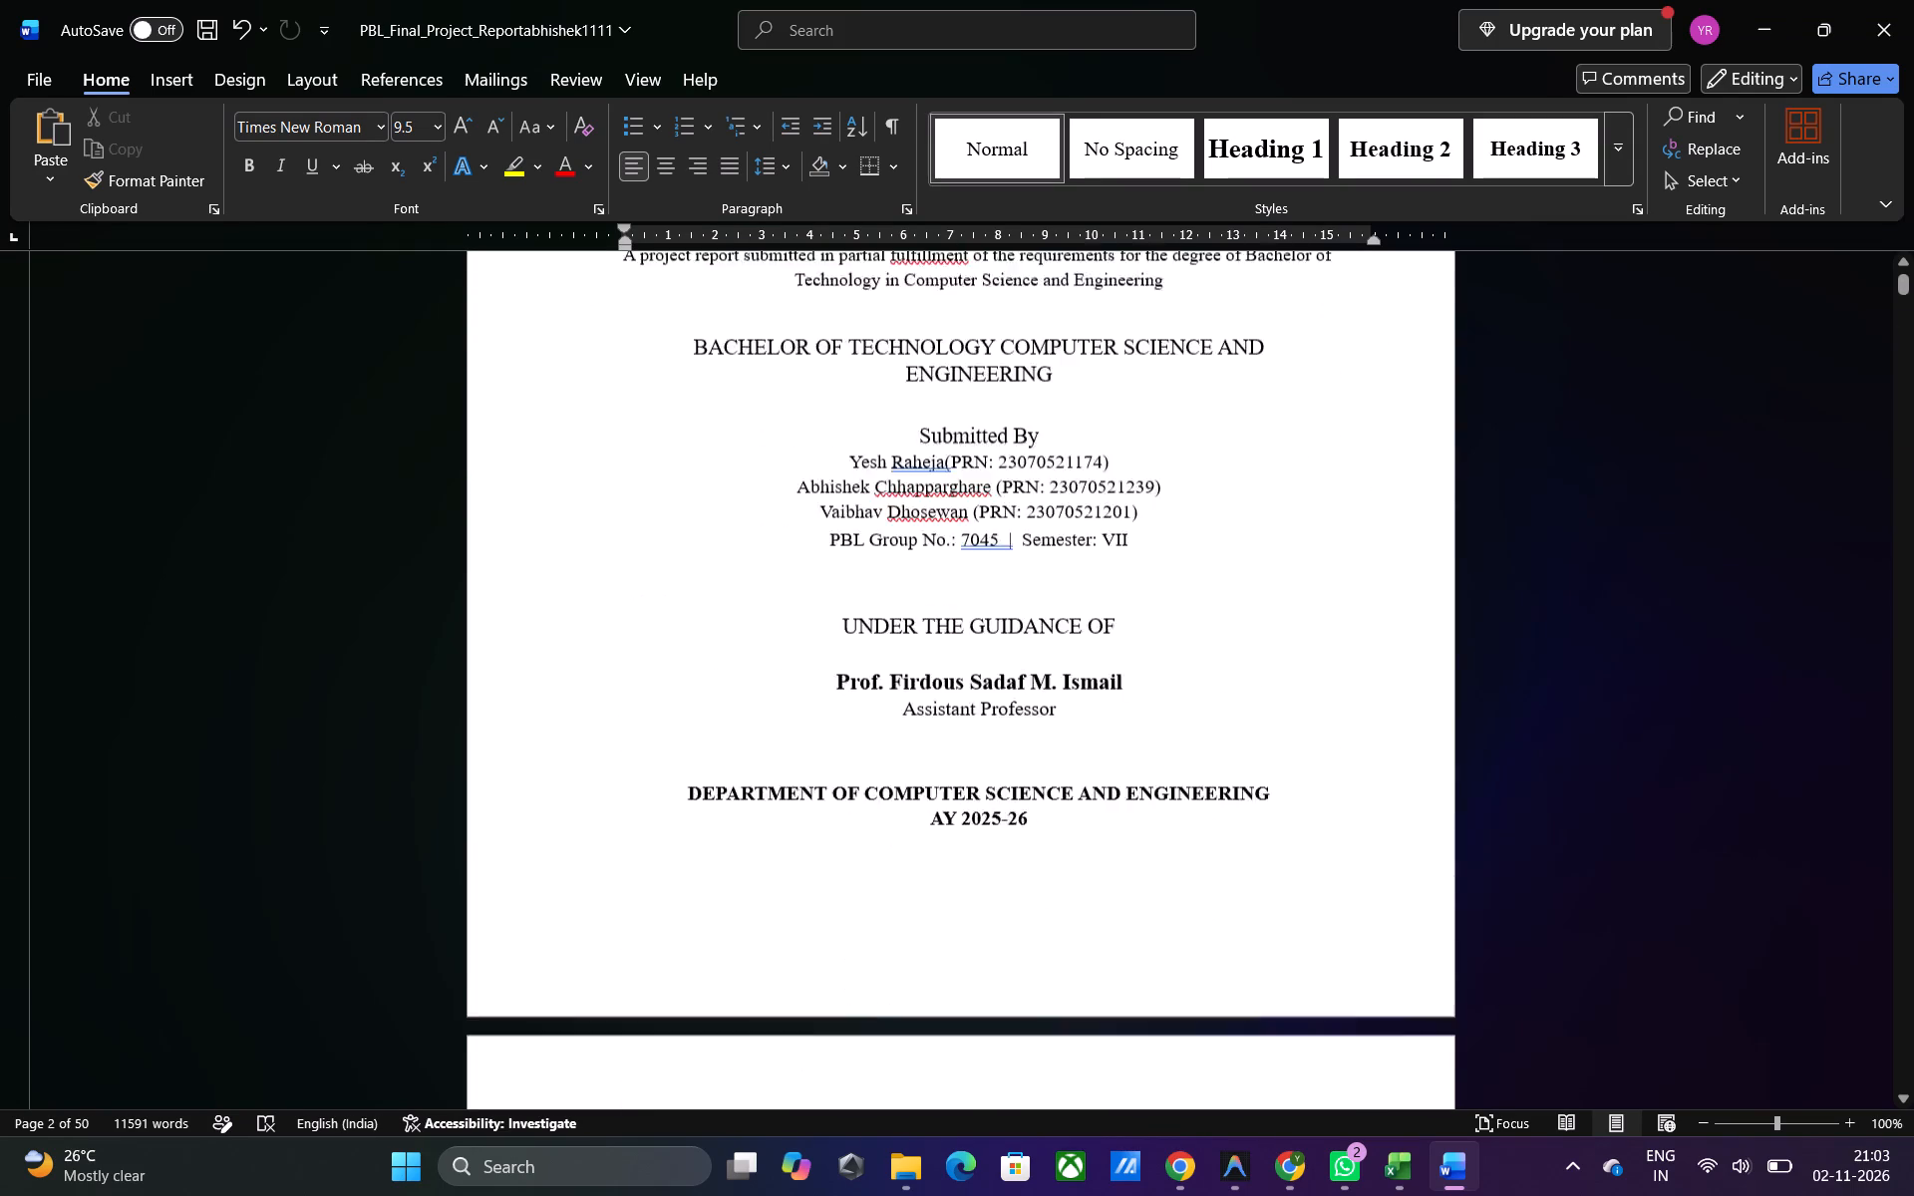
{"action": "scroll", "coordinate": [1100, 618], "scroll_direction": "down", "scroll_amount": 3}
{"action": "scroll", "coordinate": [1040, 734], "scroll_direction": "down", "scroll_amount": 15}
{"action": "scroll", "coordinate": [1040, 734], "scroll_direction": "down", "scroll_amount": 12}
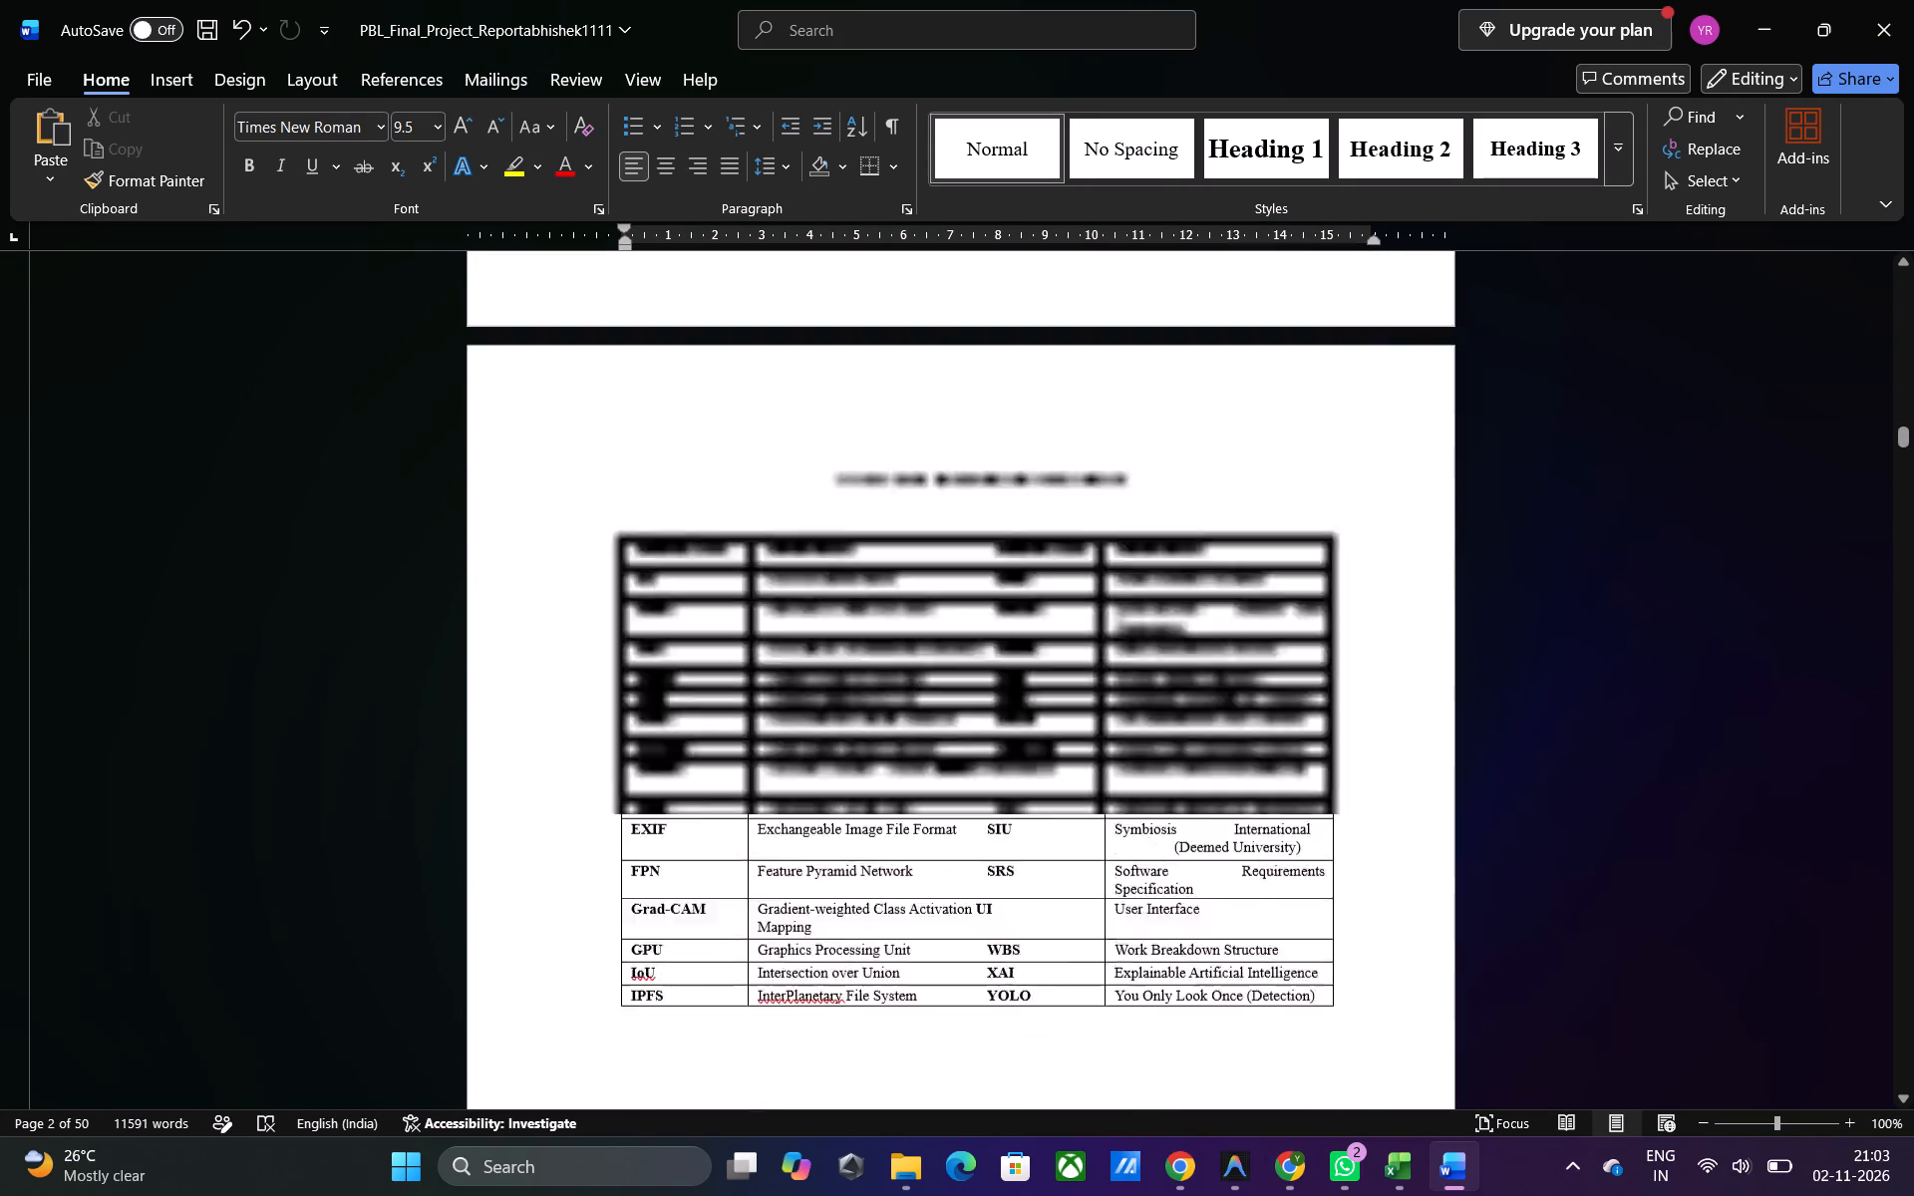
Review Chapter 1 from 1.3 Scope of Research through 1.6 Organization of the Report for layout and page breaks.
{"action": "scroll", "coordinate": [1040, 734], "scroll_direction": "down", "scroll_amount": 2}
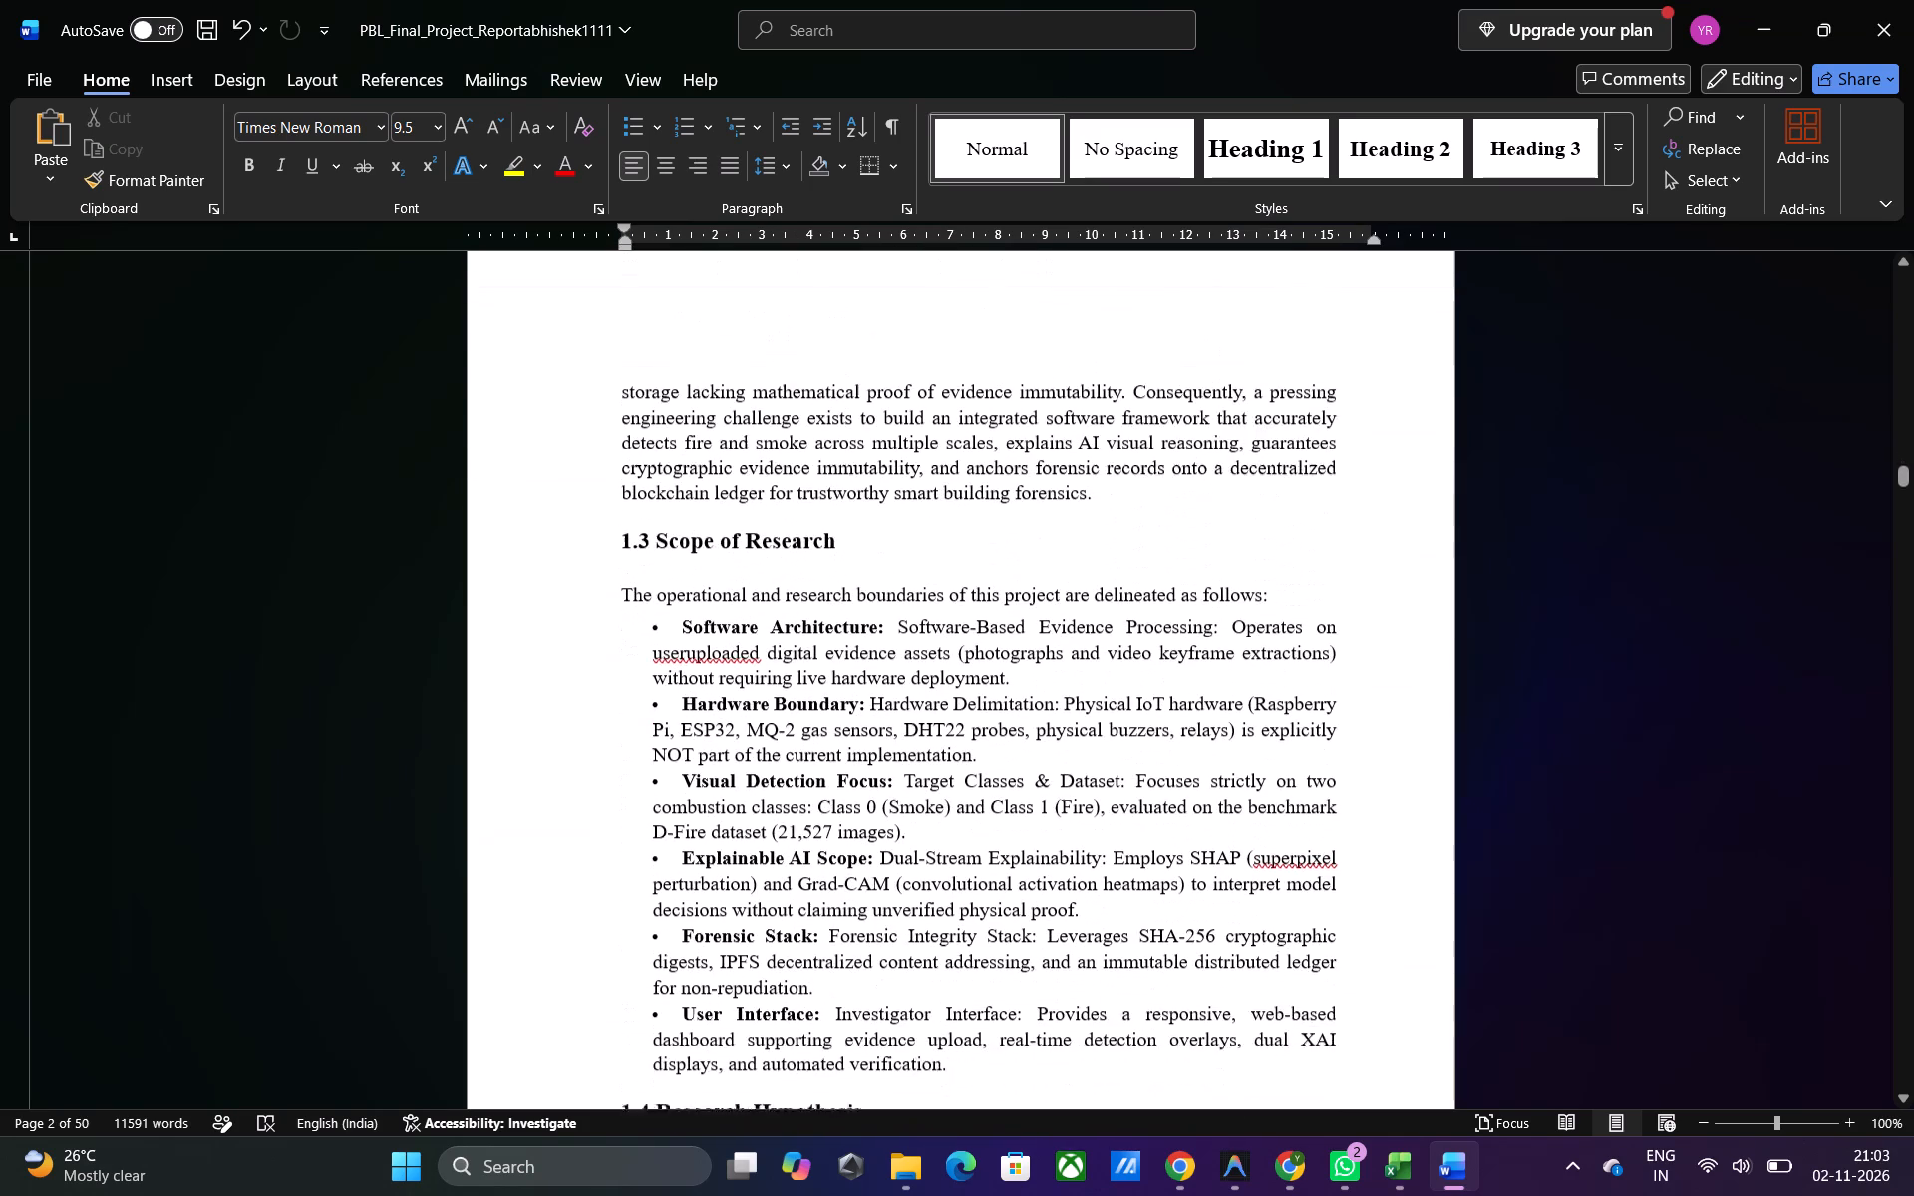
{"action": "scroll", "coordinate": [1040, 734], "scroll_direction": "down", "scroll_amount": 4}
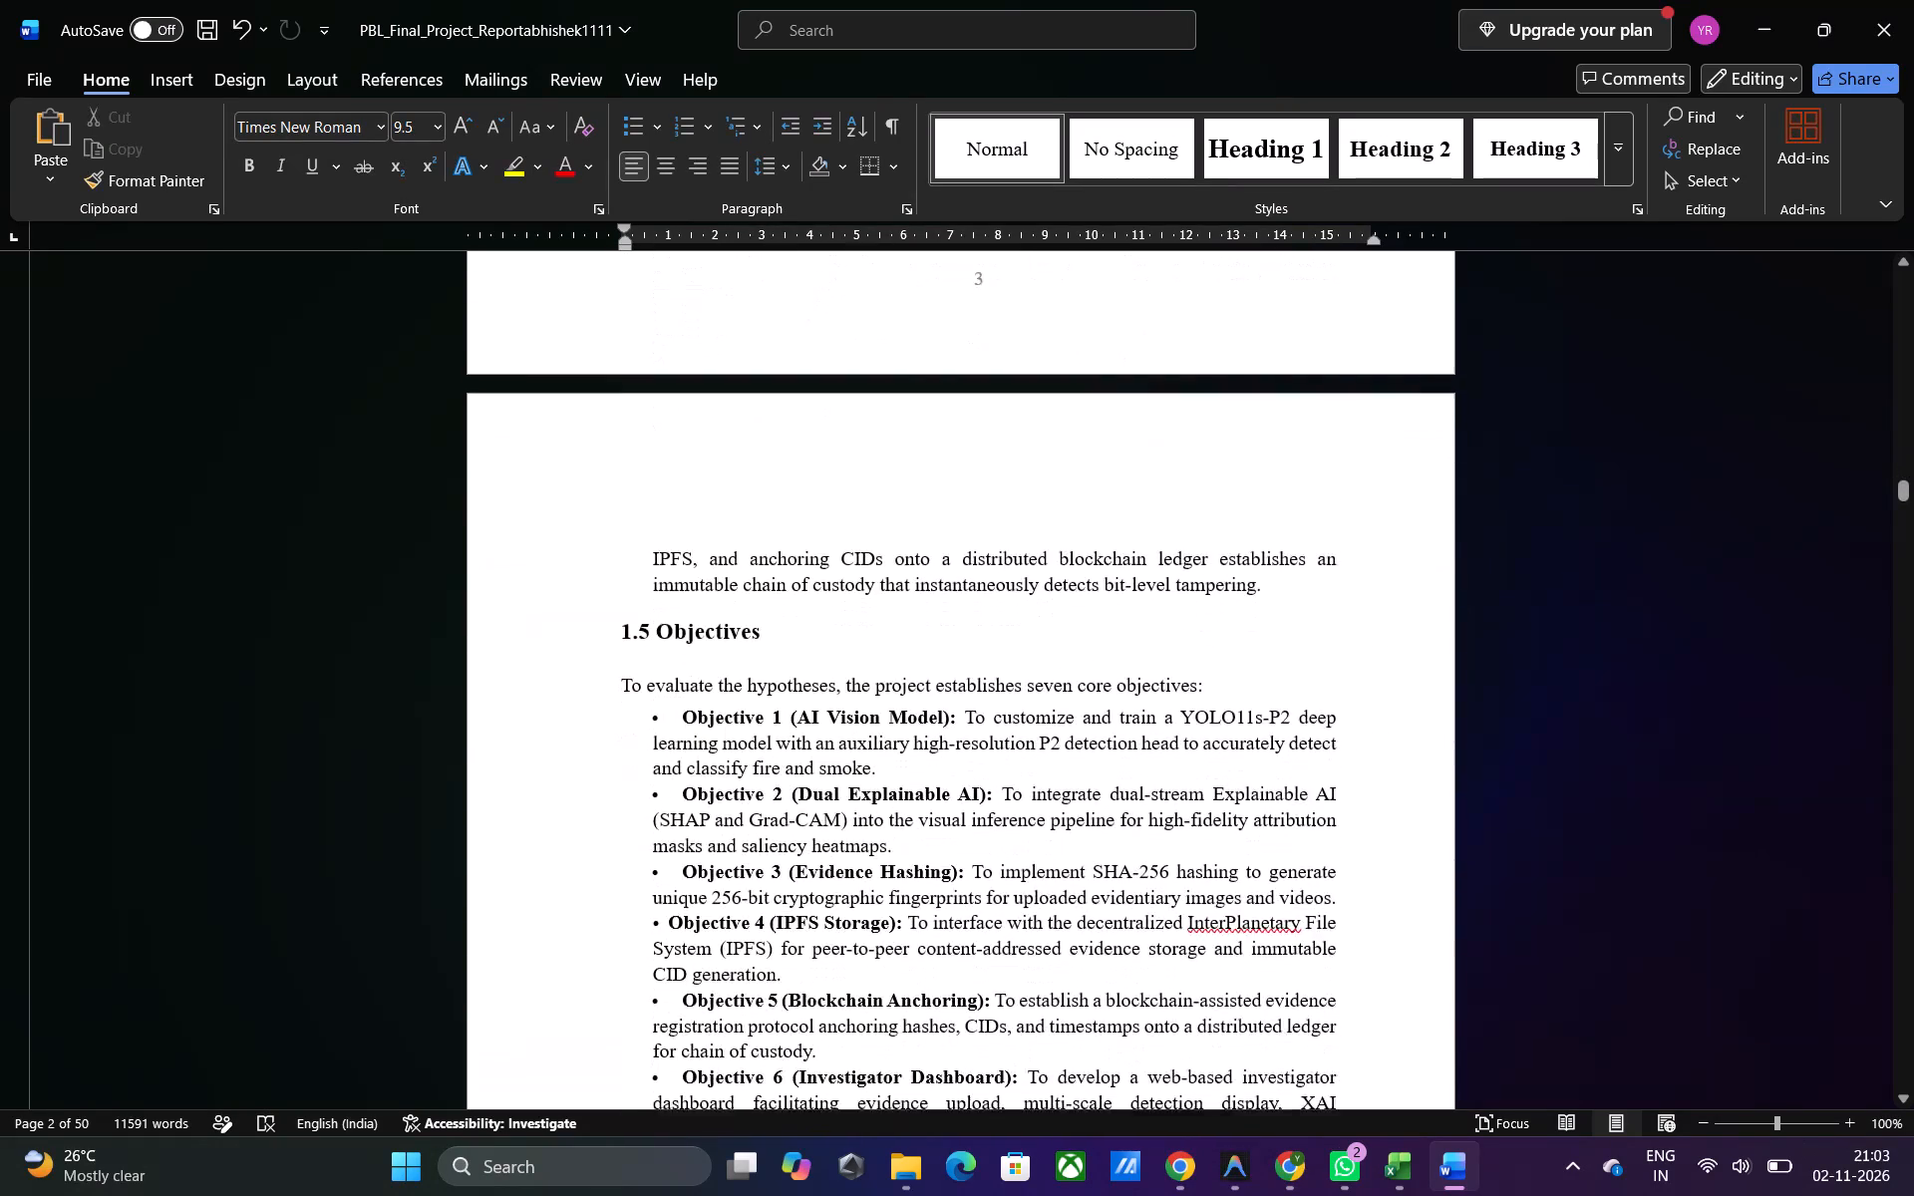
{"action": "scroll", "coordinate": [1040, 734], "scroll_direction": "down", "scroll_amount": 2}
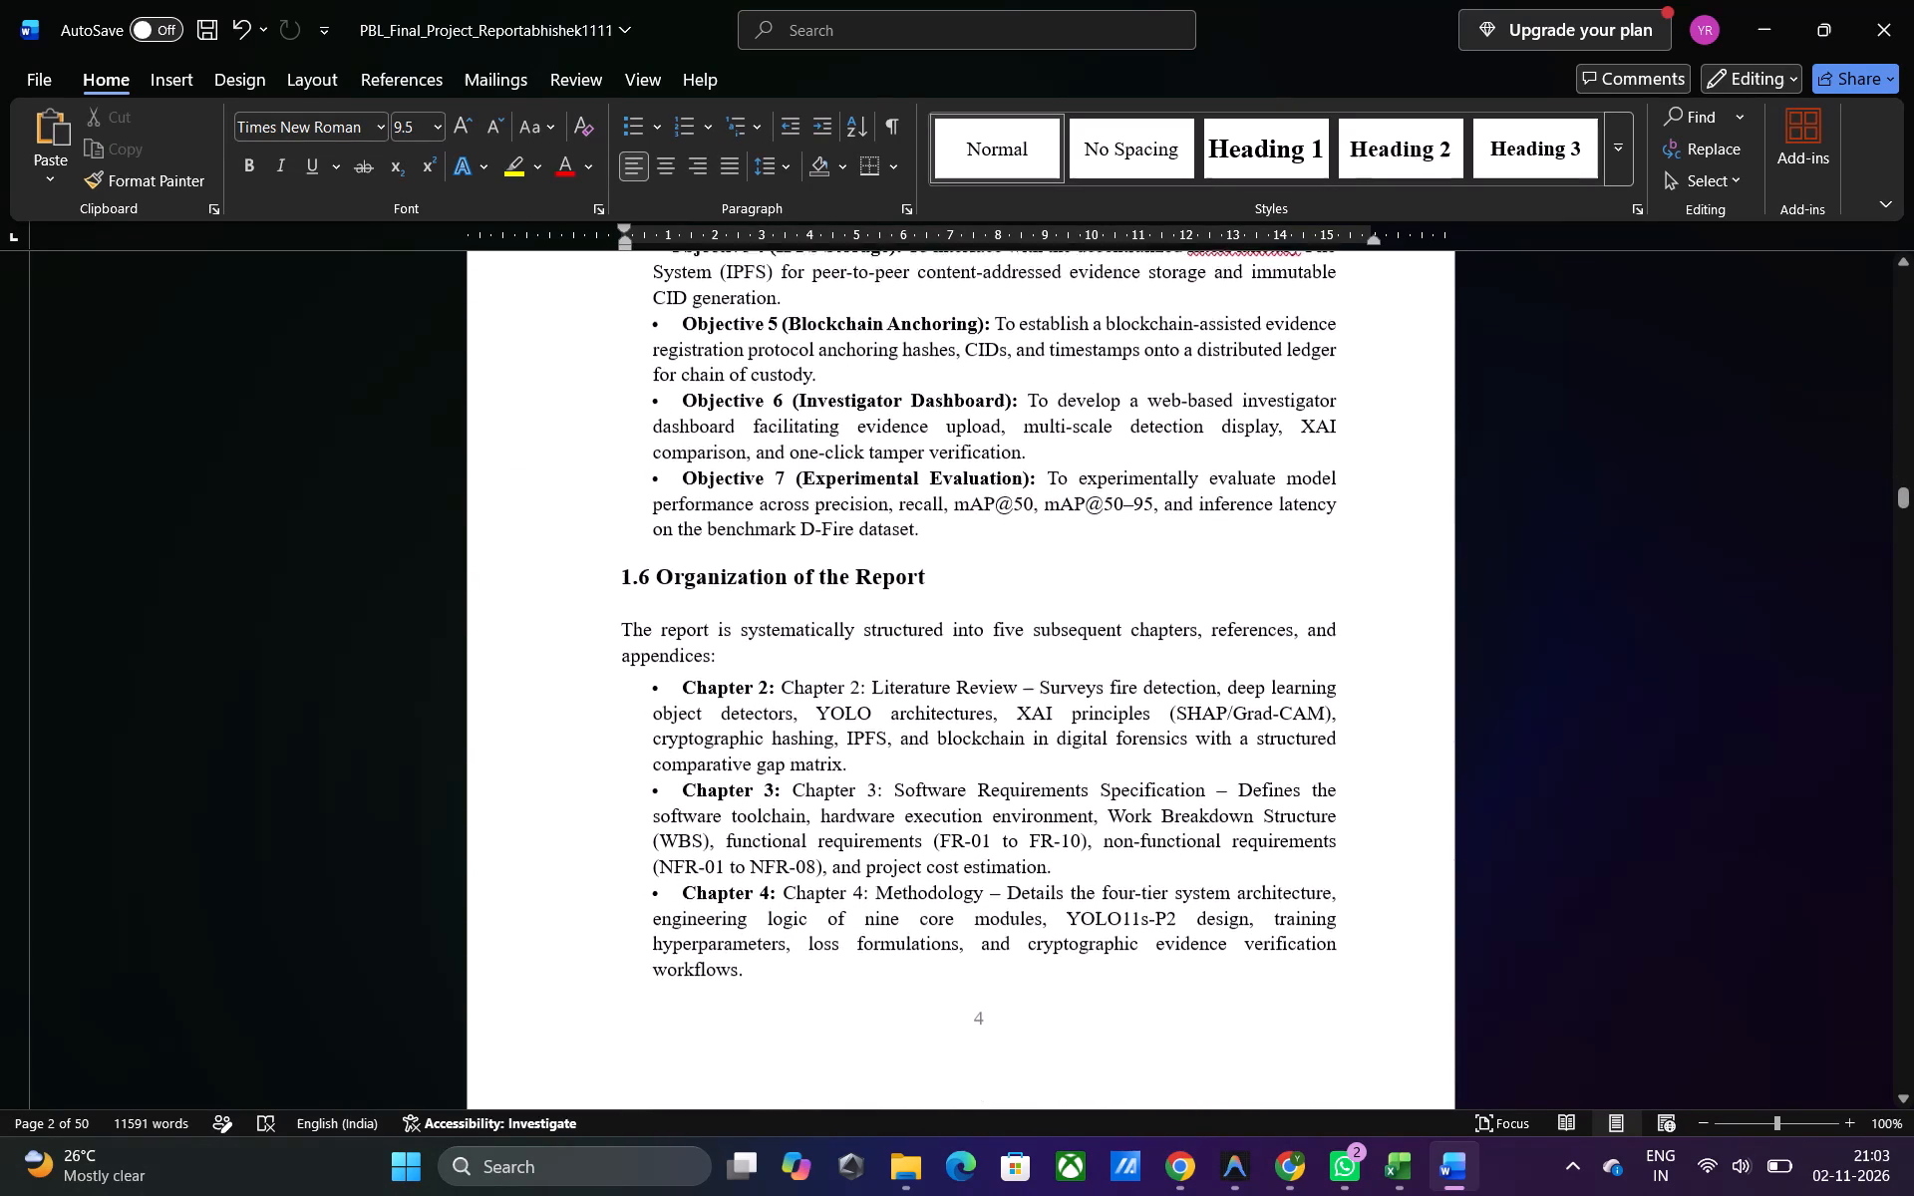
{"action": "scroll", "coordinate": [1040, 734], "scroll_direction": "down", "scroll_amount": 2}
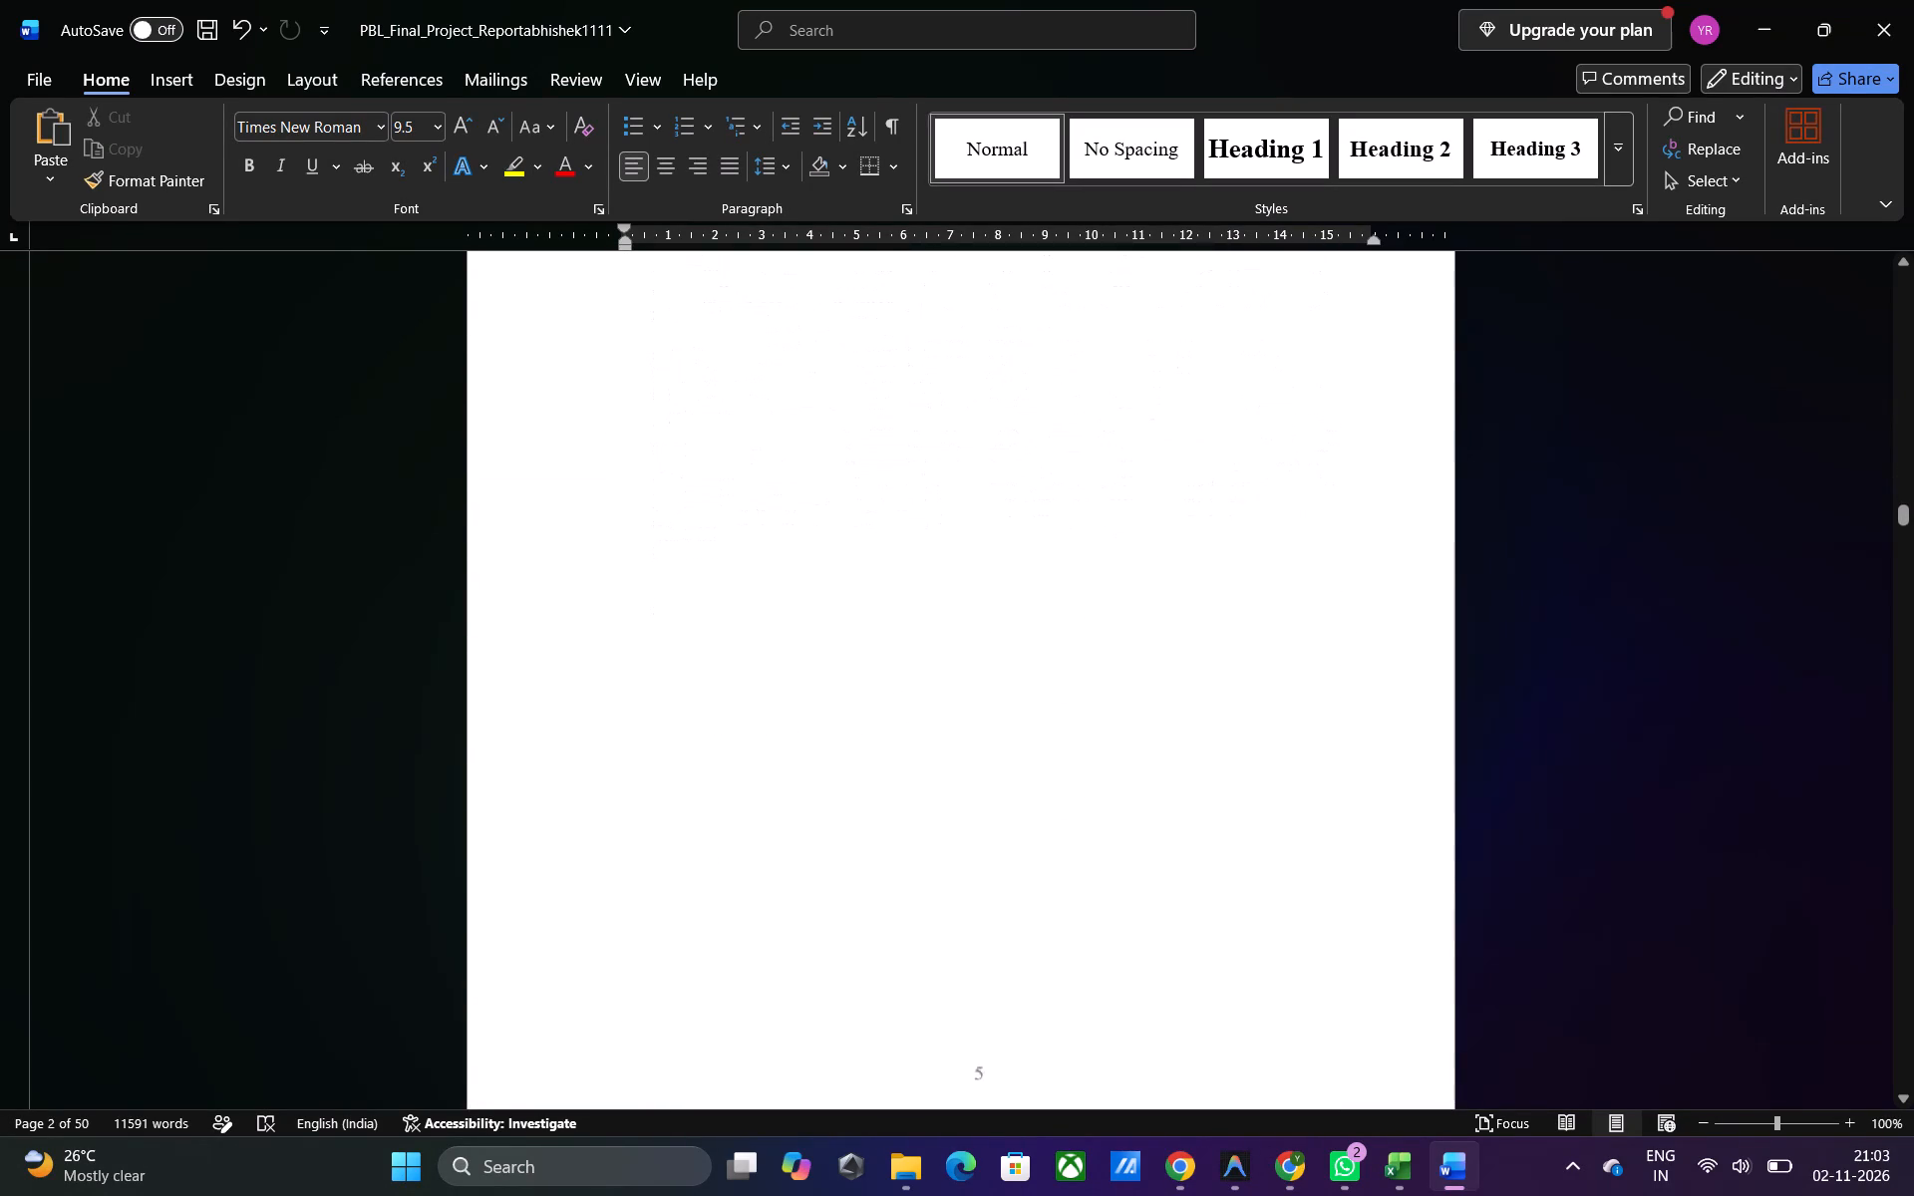
Examine Chapter 2 sections 2.1.1 to 2.1.8 for heading spacing, bullet formatting and the layout of the SHAP and Grad-CAM equations.
{"action": "scroll", "coordinate": [1040, 734], "scroll_direction": "down", "scroll_amount": 1}
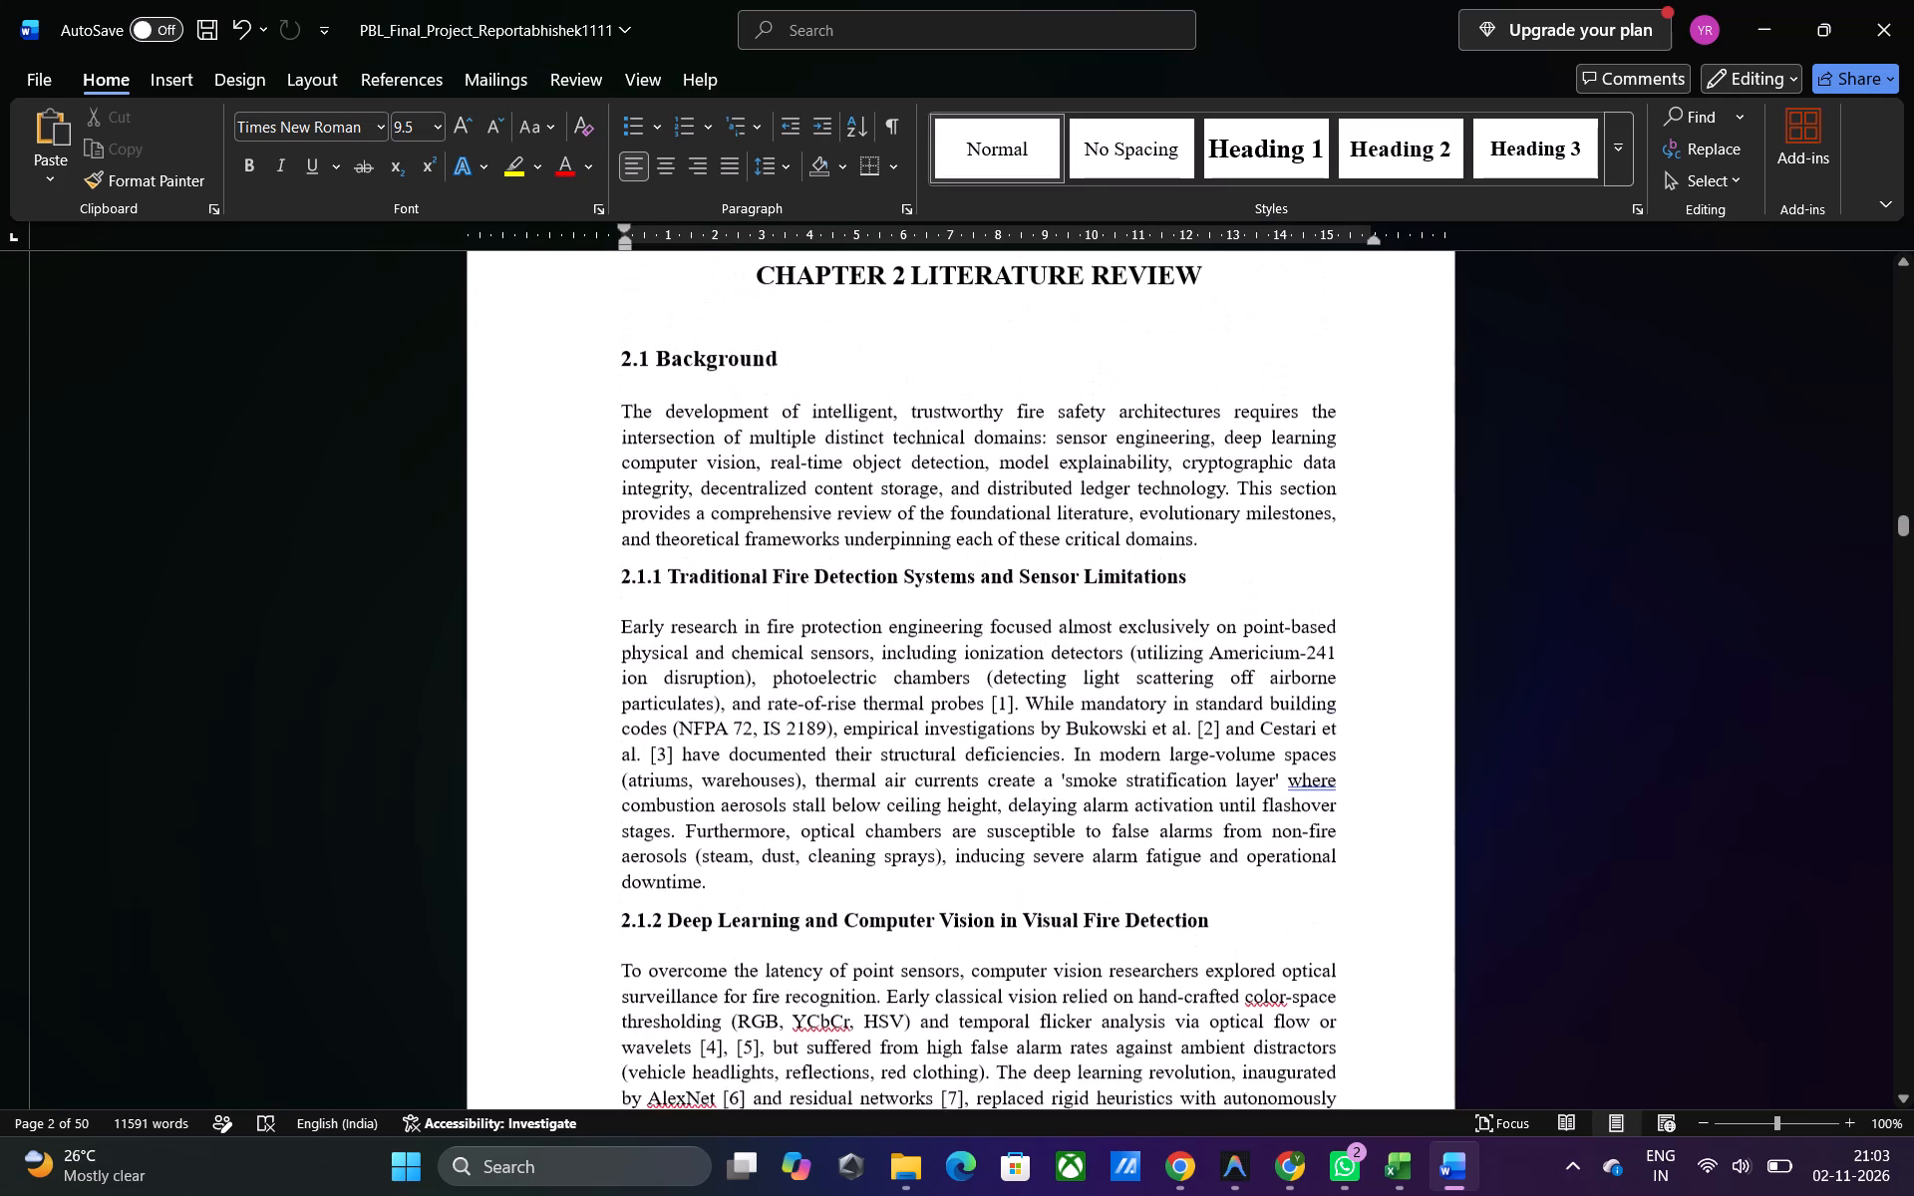
{"action": "scroll", "coordinate": [1010, 767], "scroll_direction": "down", "scroll_amount": 2}
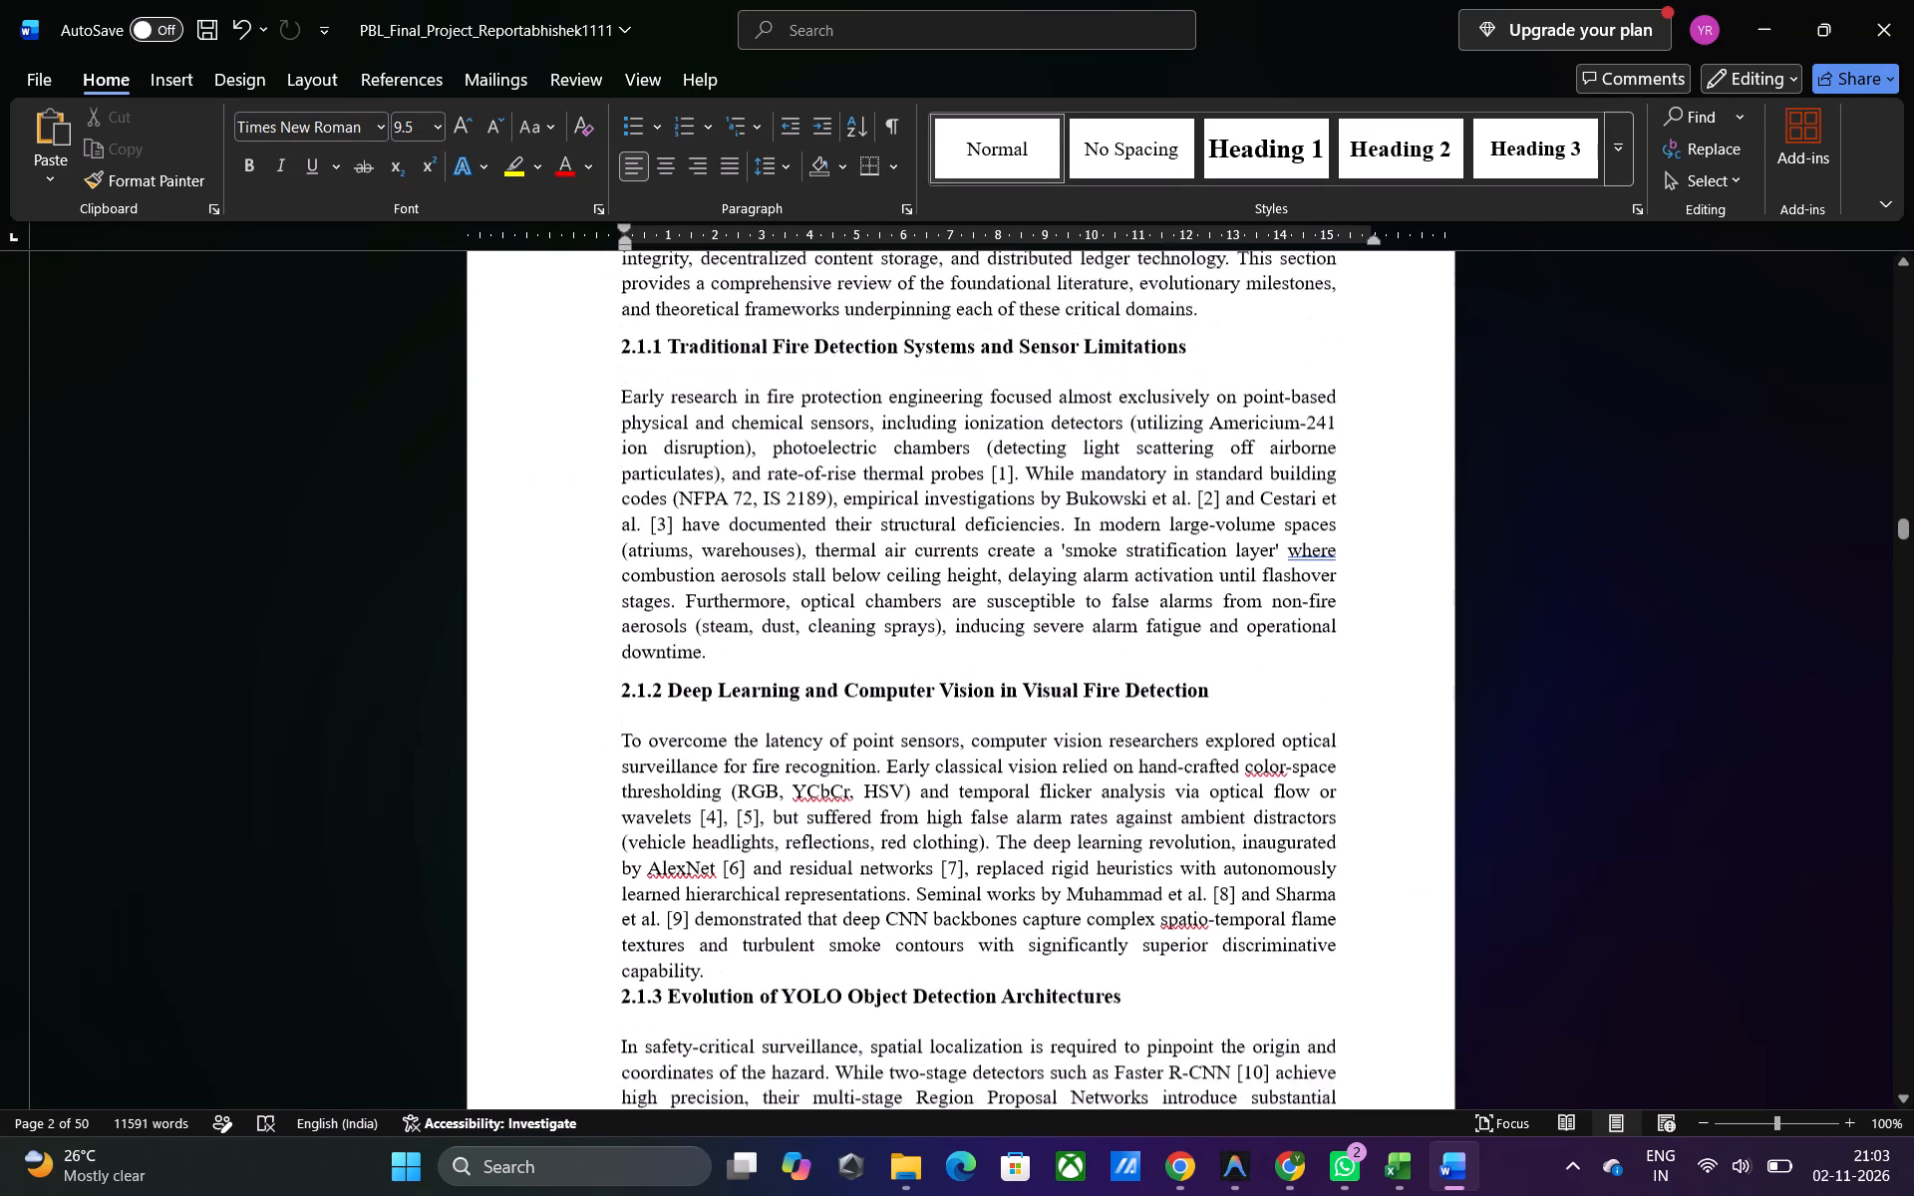
{"action": "scroll", "coordinate": [1010, 767], "scroll_direction": "down", "scroll_amount": 1}
{"action": "scroll", "coordinate": [1016, 537], "scroll_direction": "down", "scroll_amount": 1}
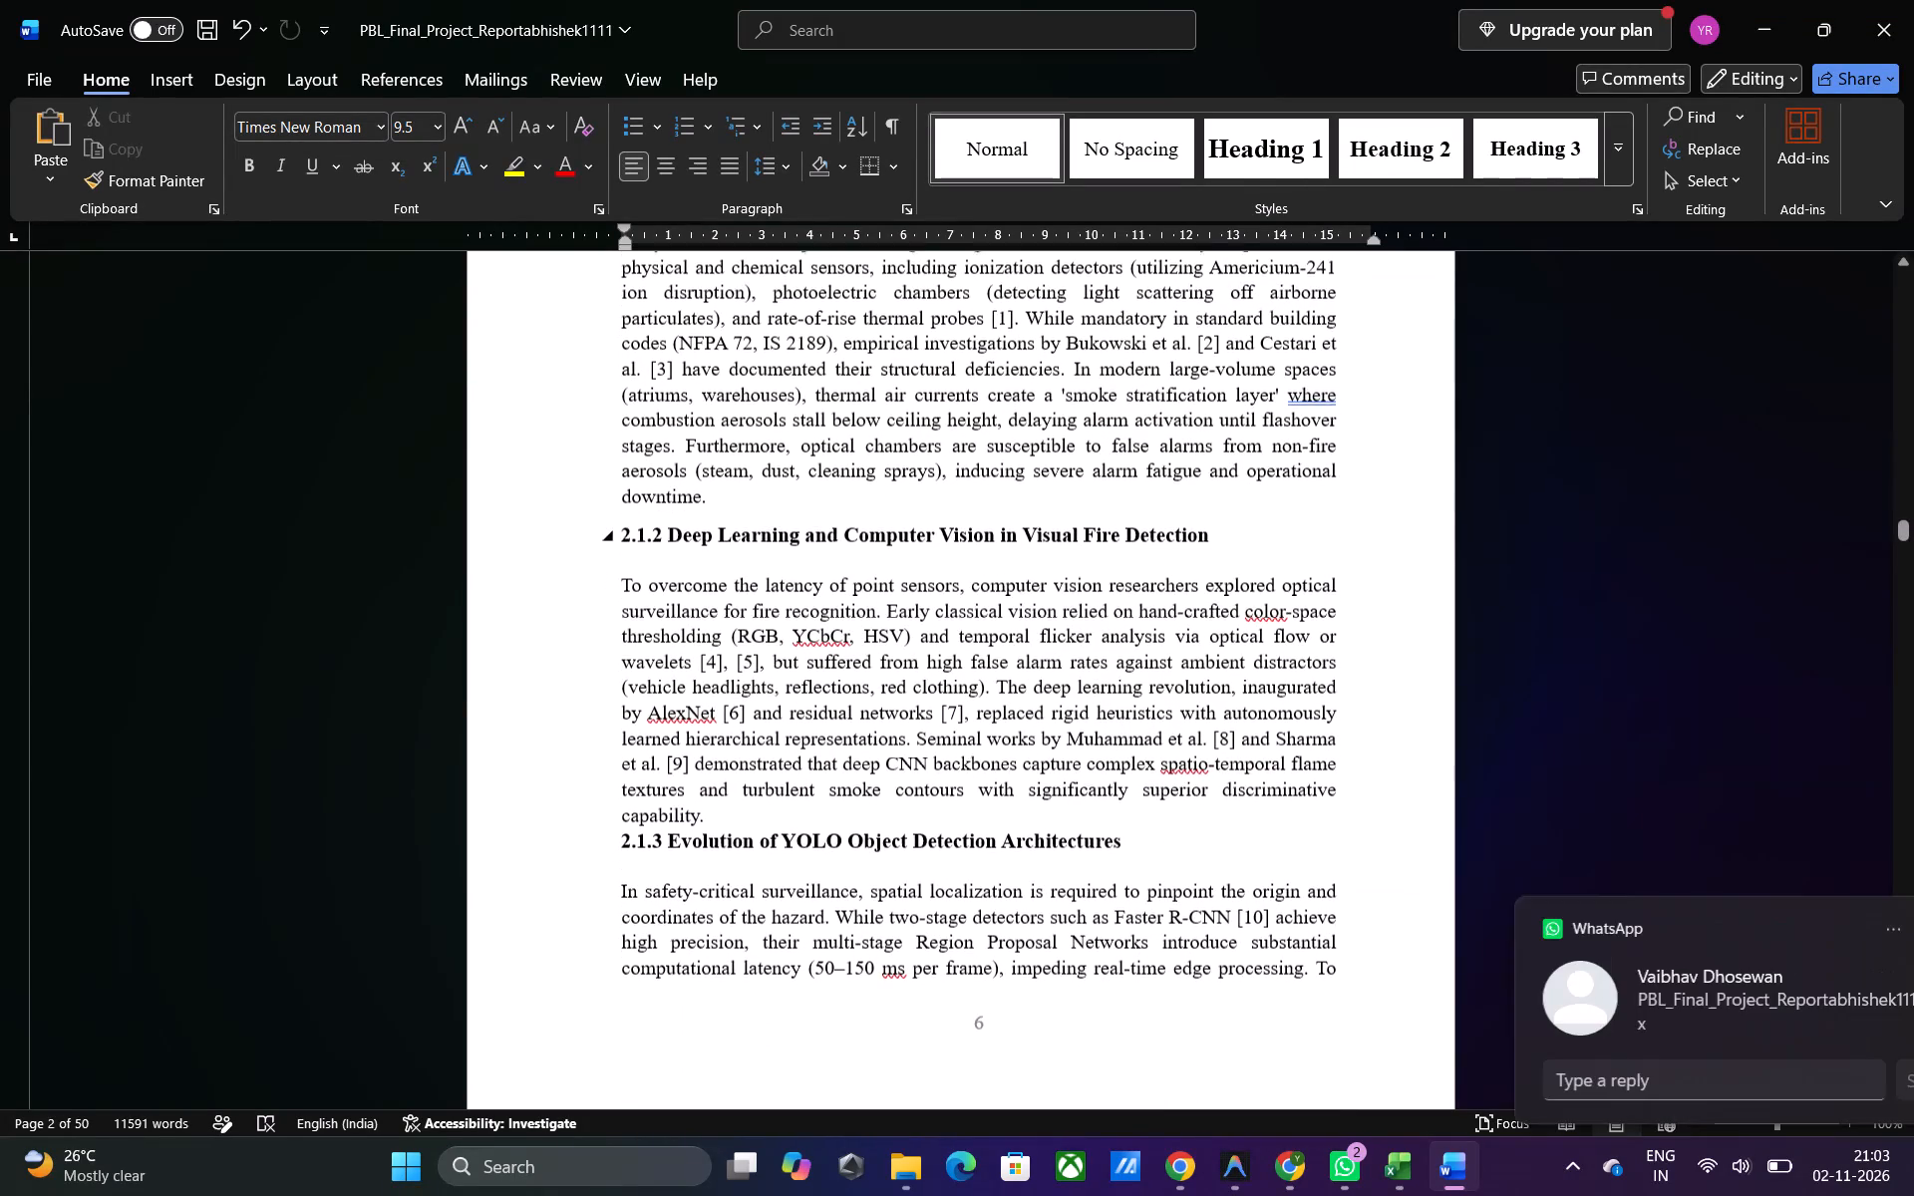
{"action": "scroll", "coordinate": [1016, 537], "scroll_direction": "down", "scroll_amount": 3}
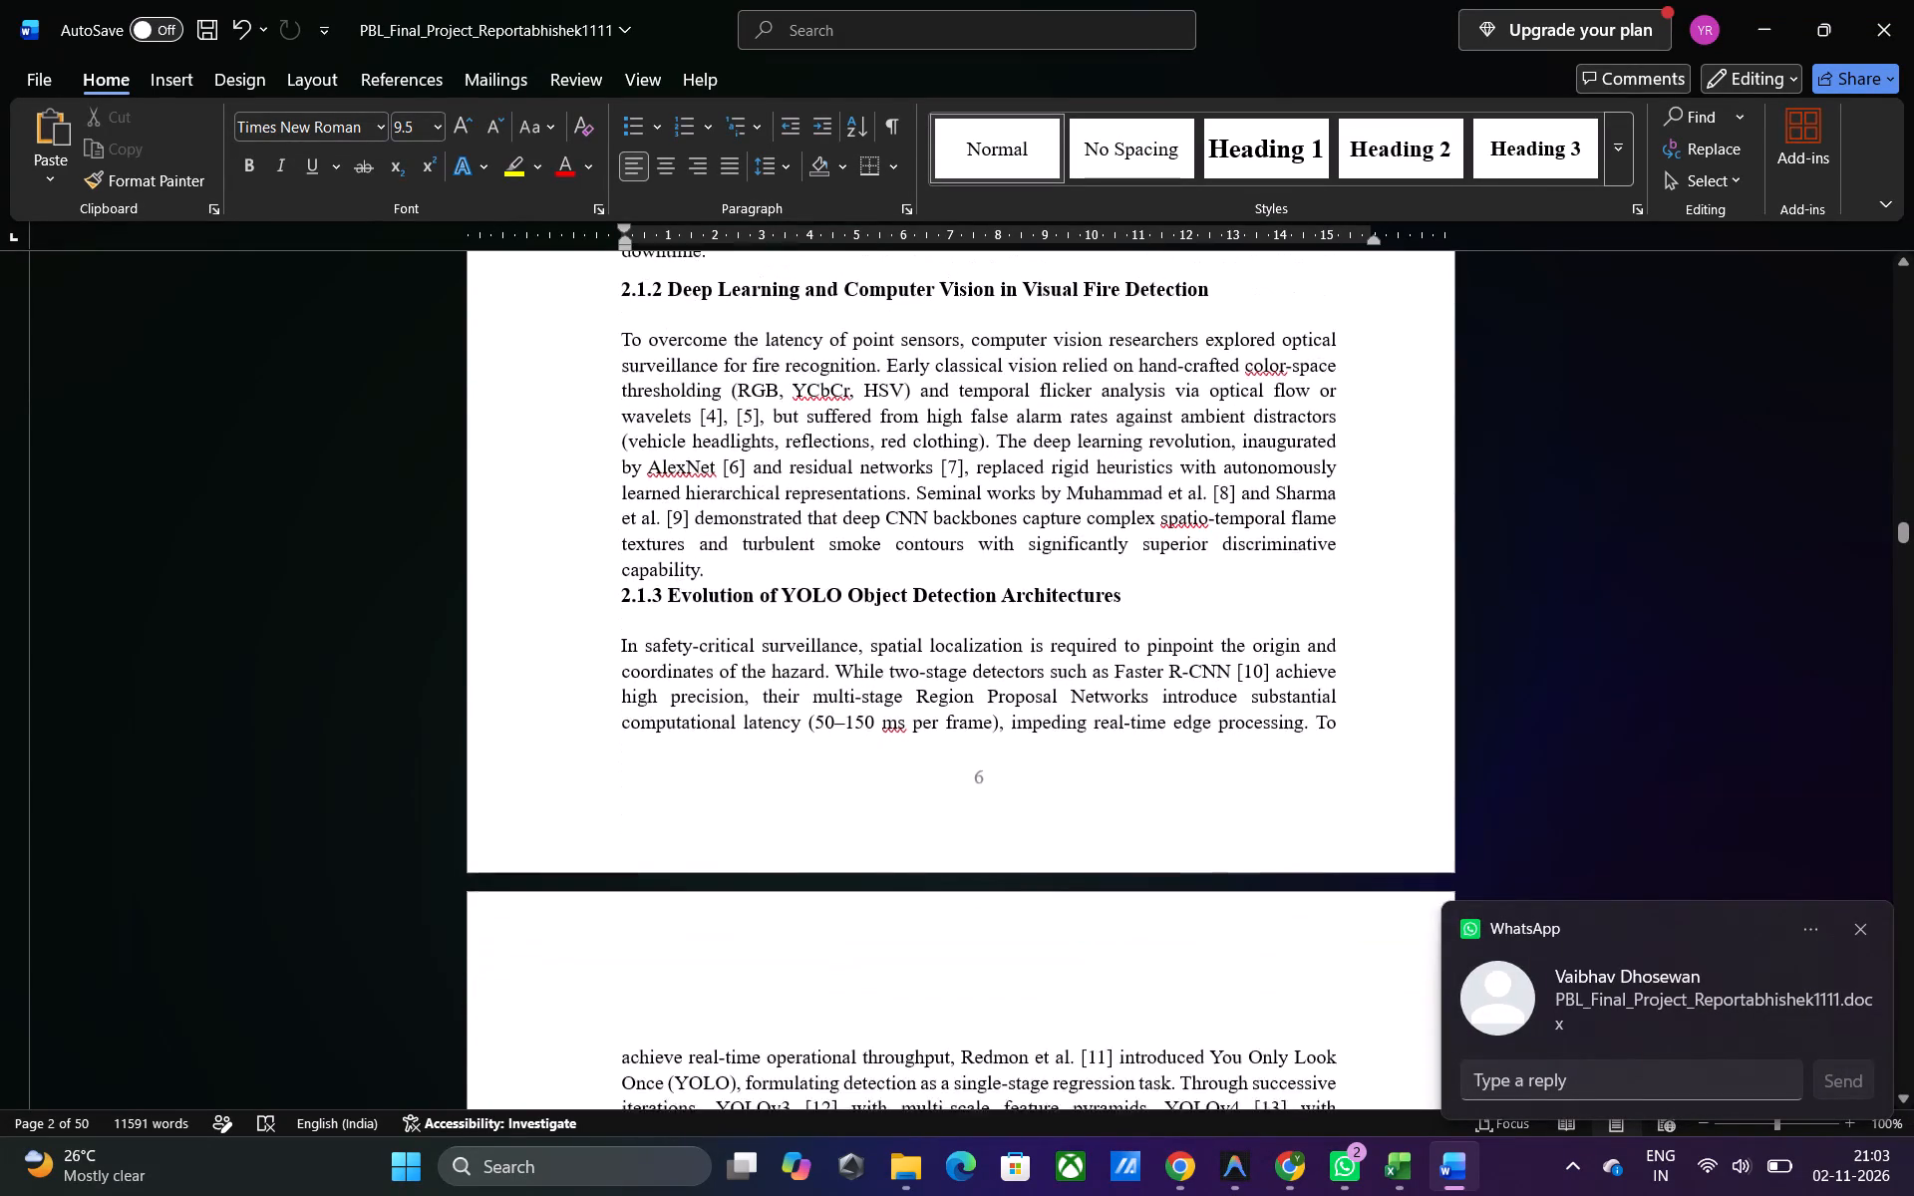
{"action": "scroll", "coordinate": [1016, 537], "scroll_direction": "down", "scroll_amount": 2}
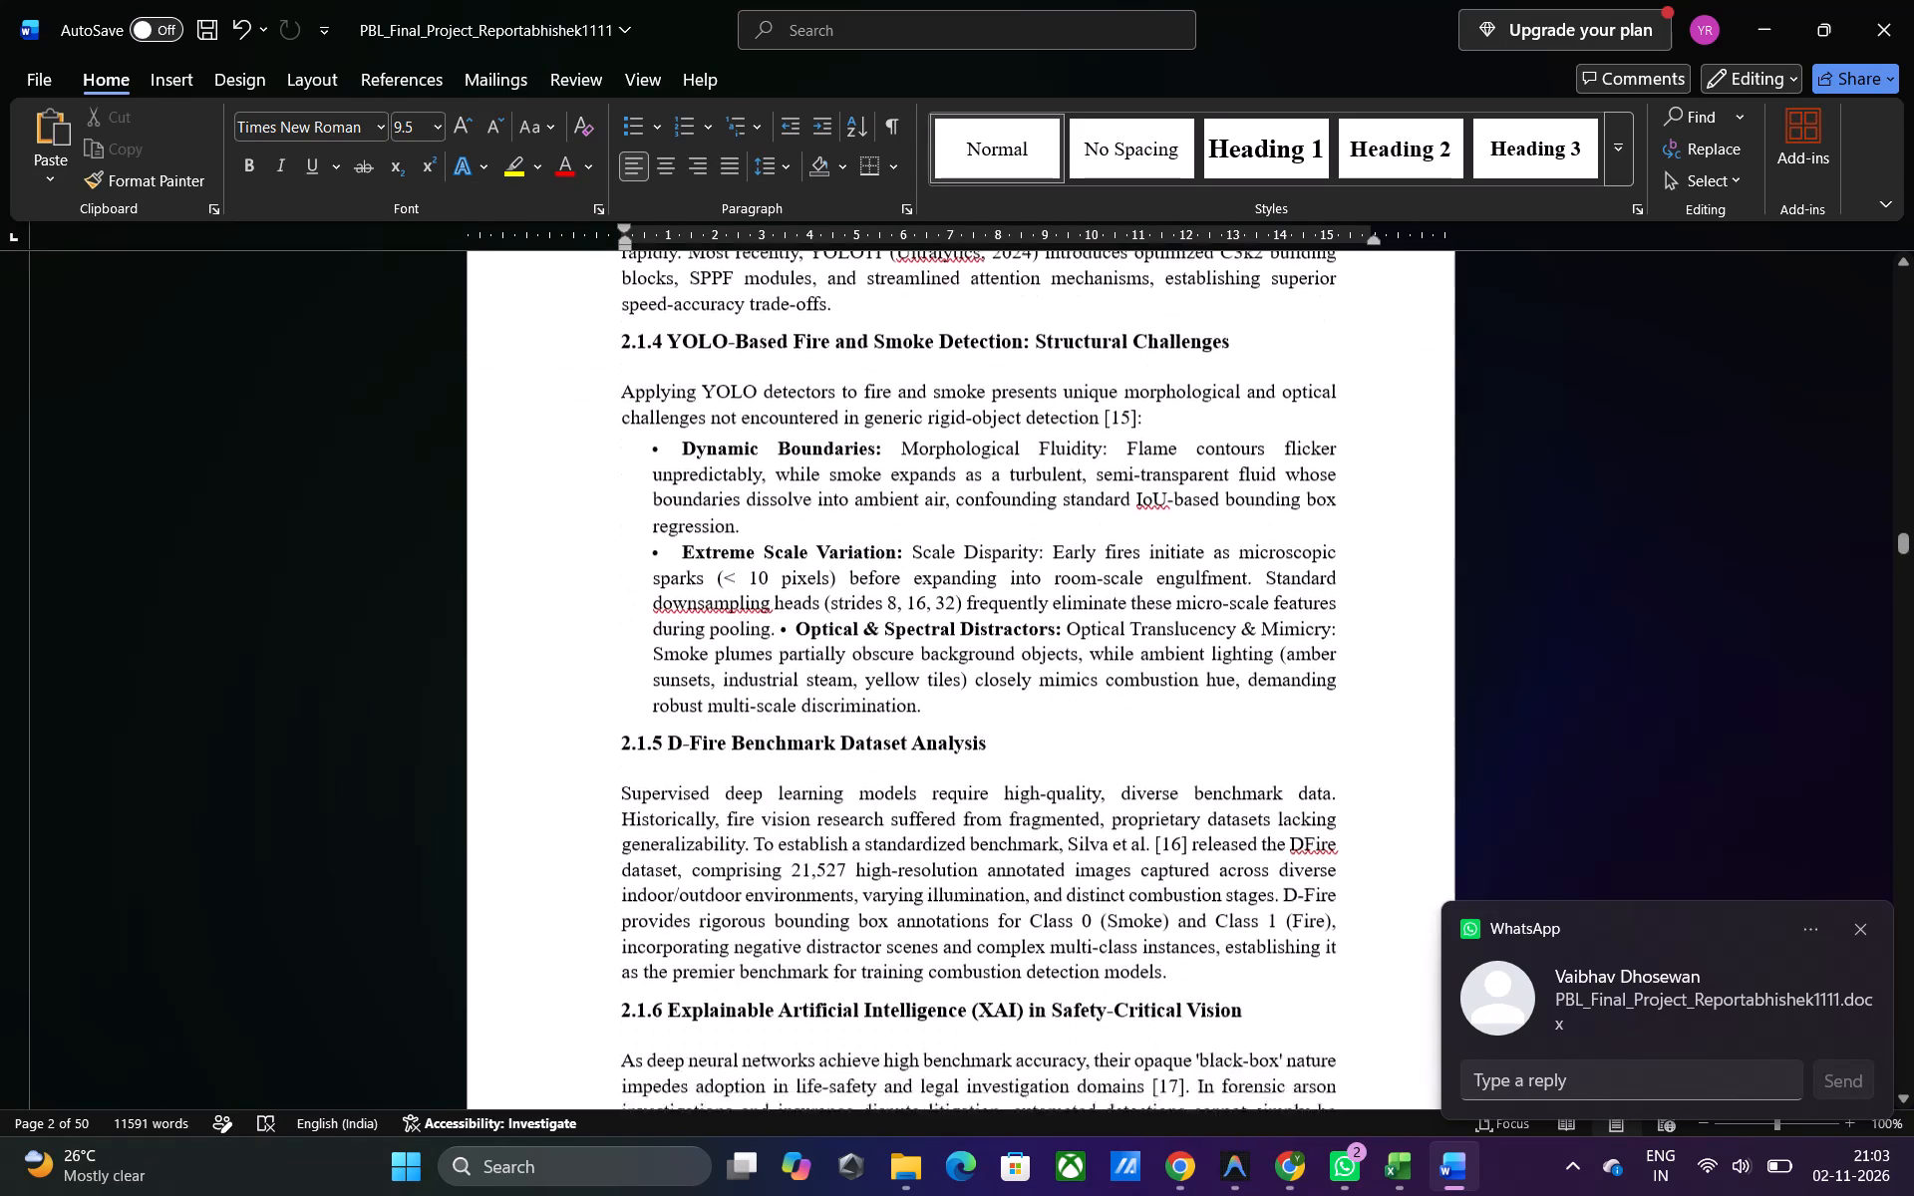
{"action": "scroll", "coordinate": [1016, 537], "scroll_direction": "down", "scroll_amount": 1}
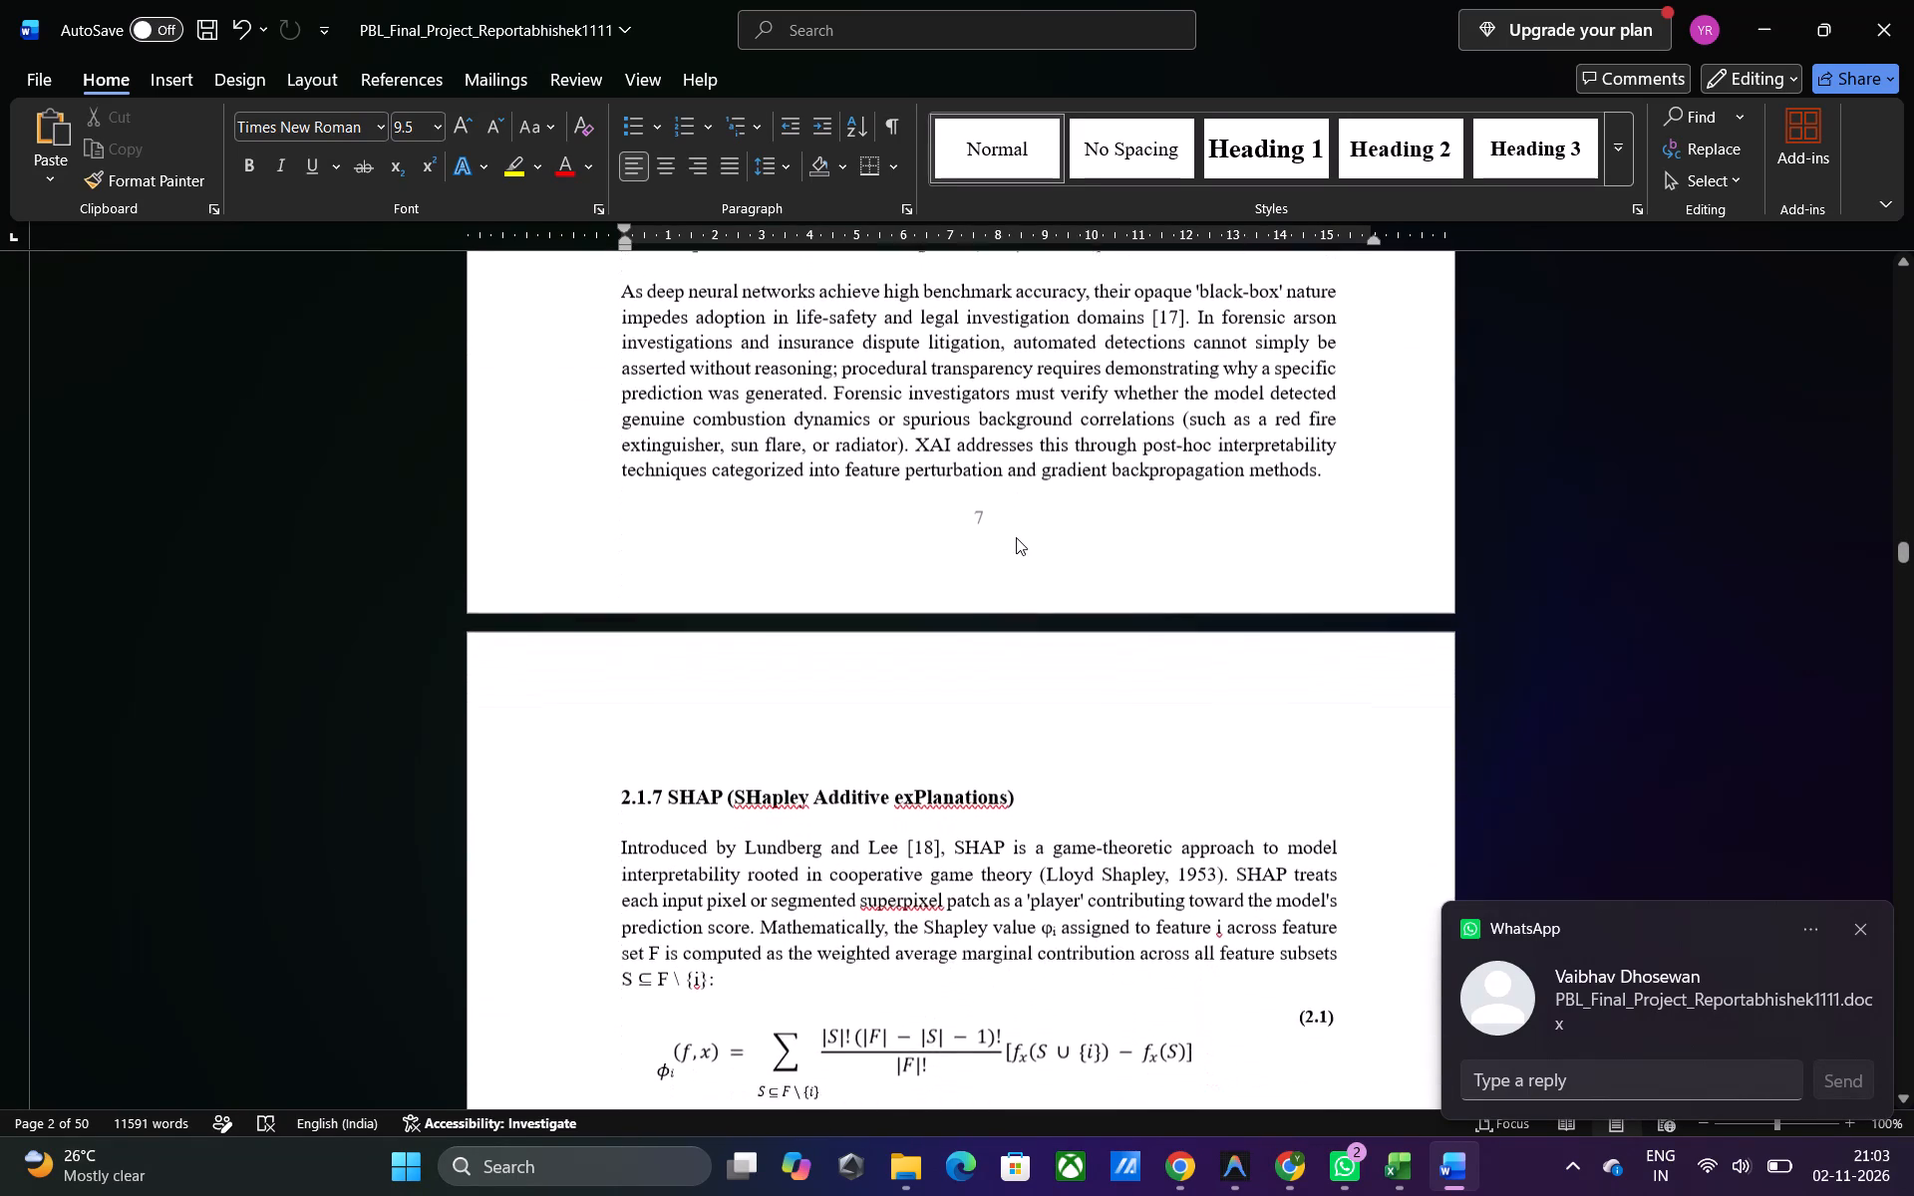
{"action": "scroll", "coordinate": [1016, 537], "scroll_direction": "down", "scroll_amount": 1}
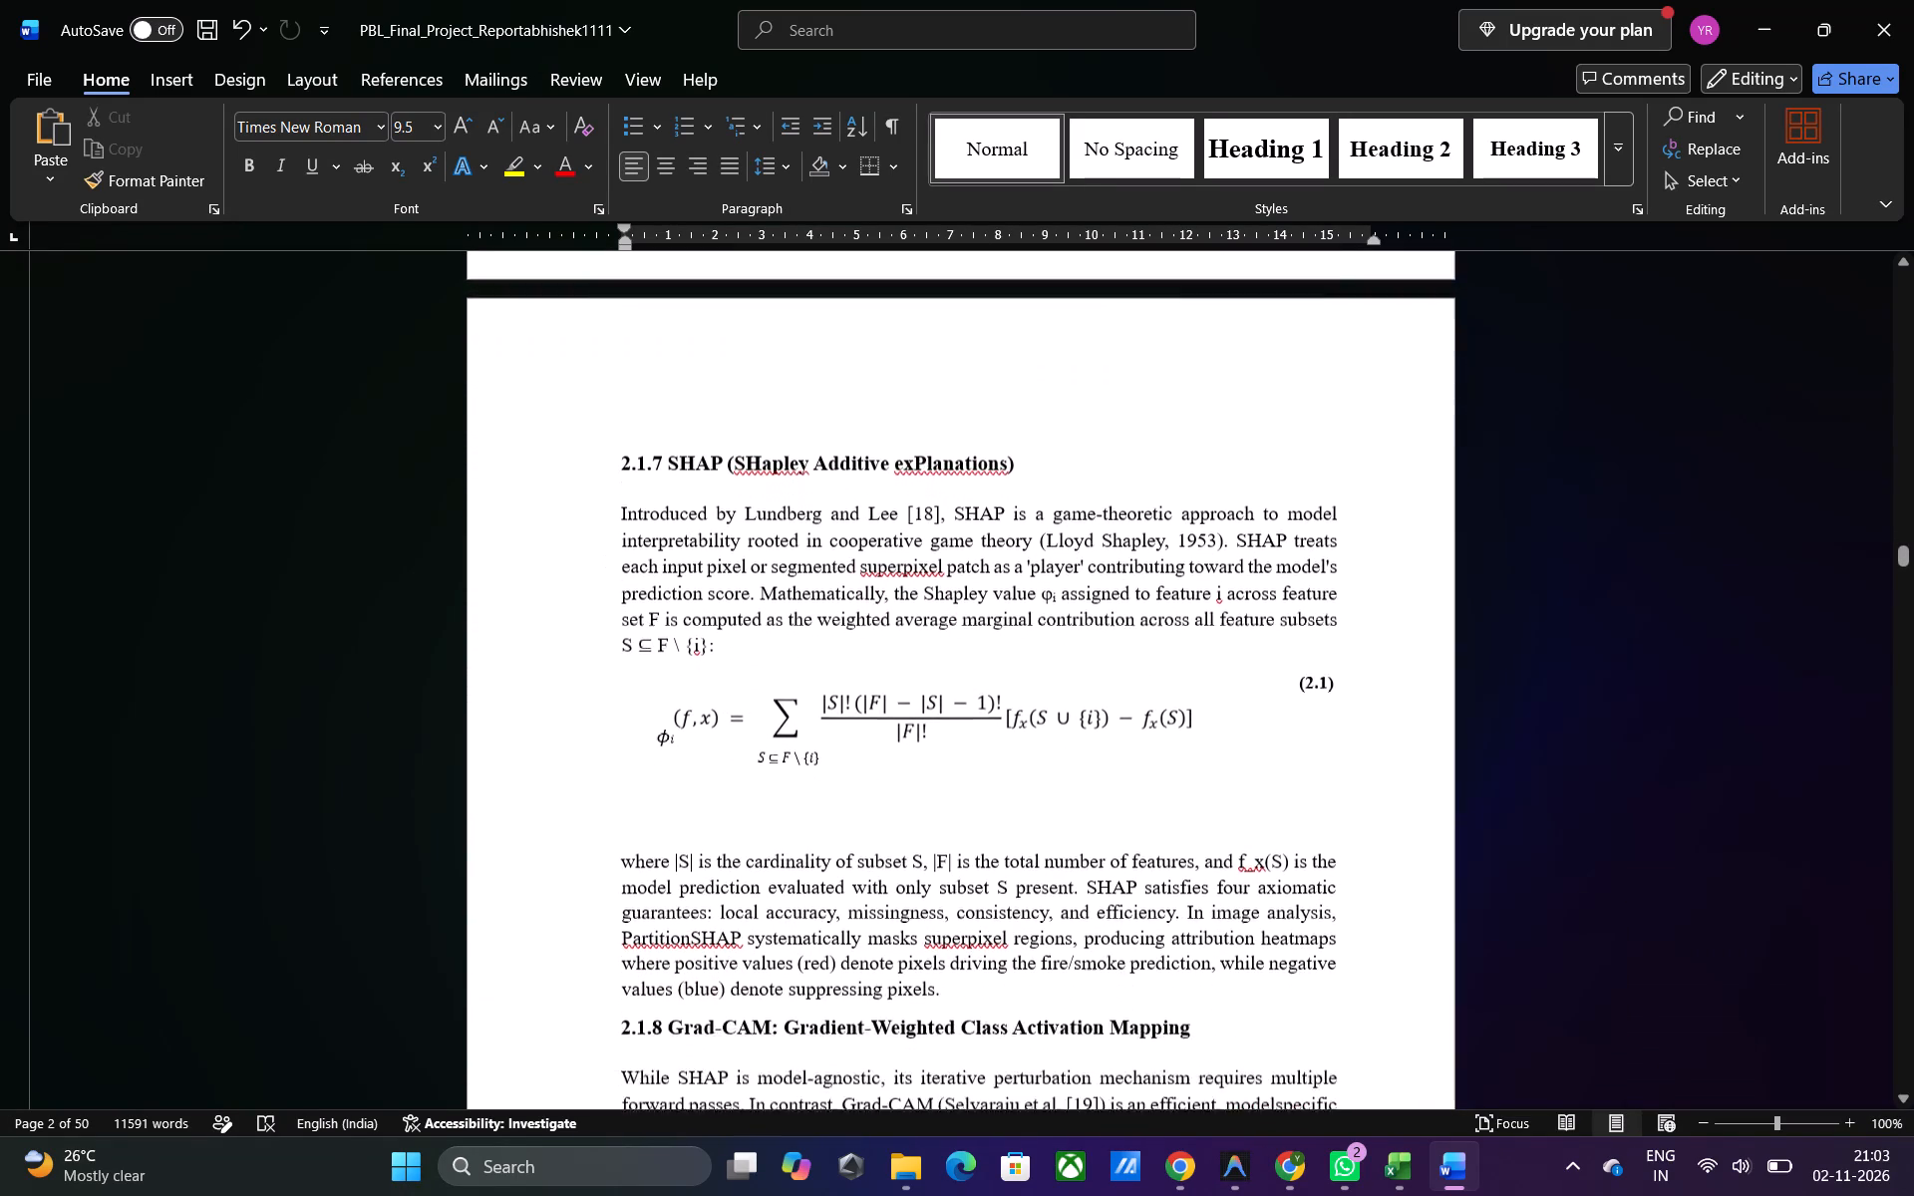
{"action": "scroll", "coordinate": [1016, 537], "scroll_direction": "down", "scroll_amount": 1}
{"action": "scroll", "coordinate": [1007, 670], "scroll_direction": "down", "scroll_amount": 1}
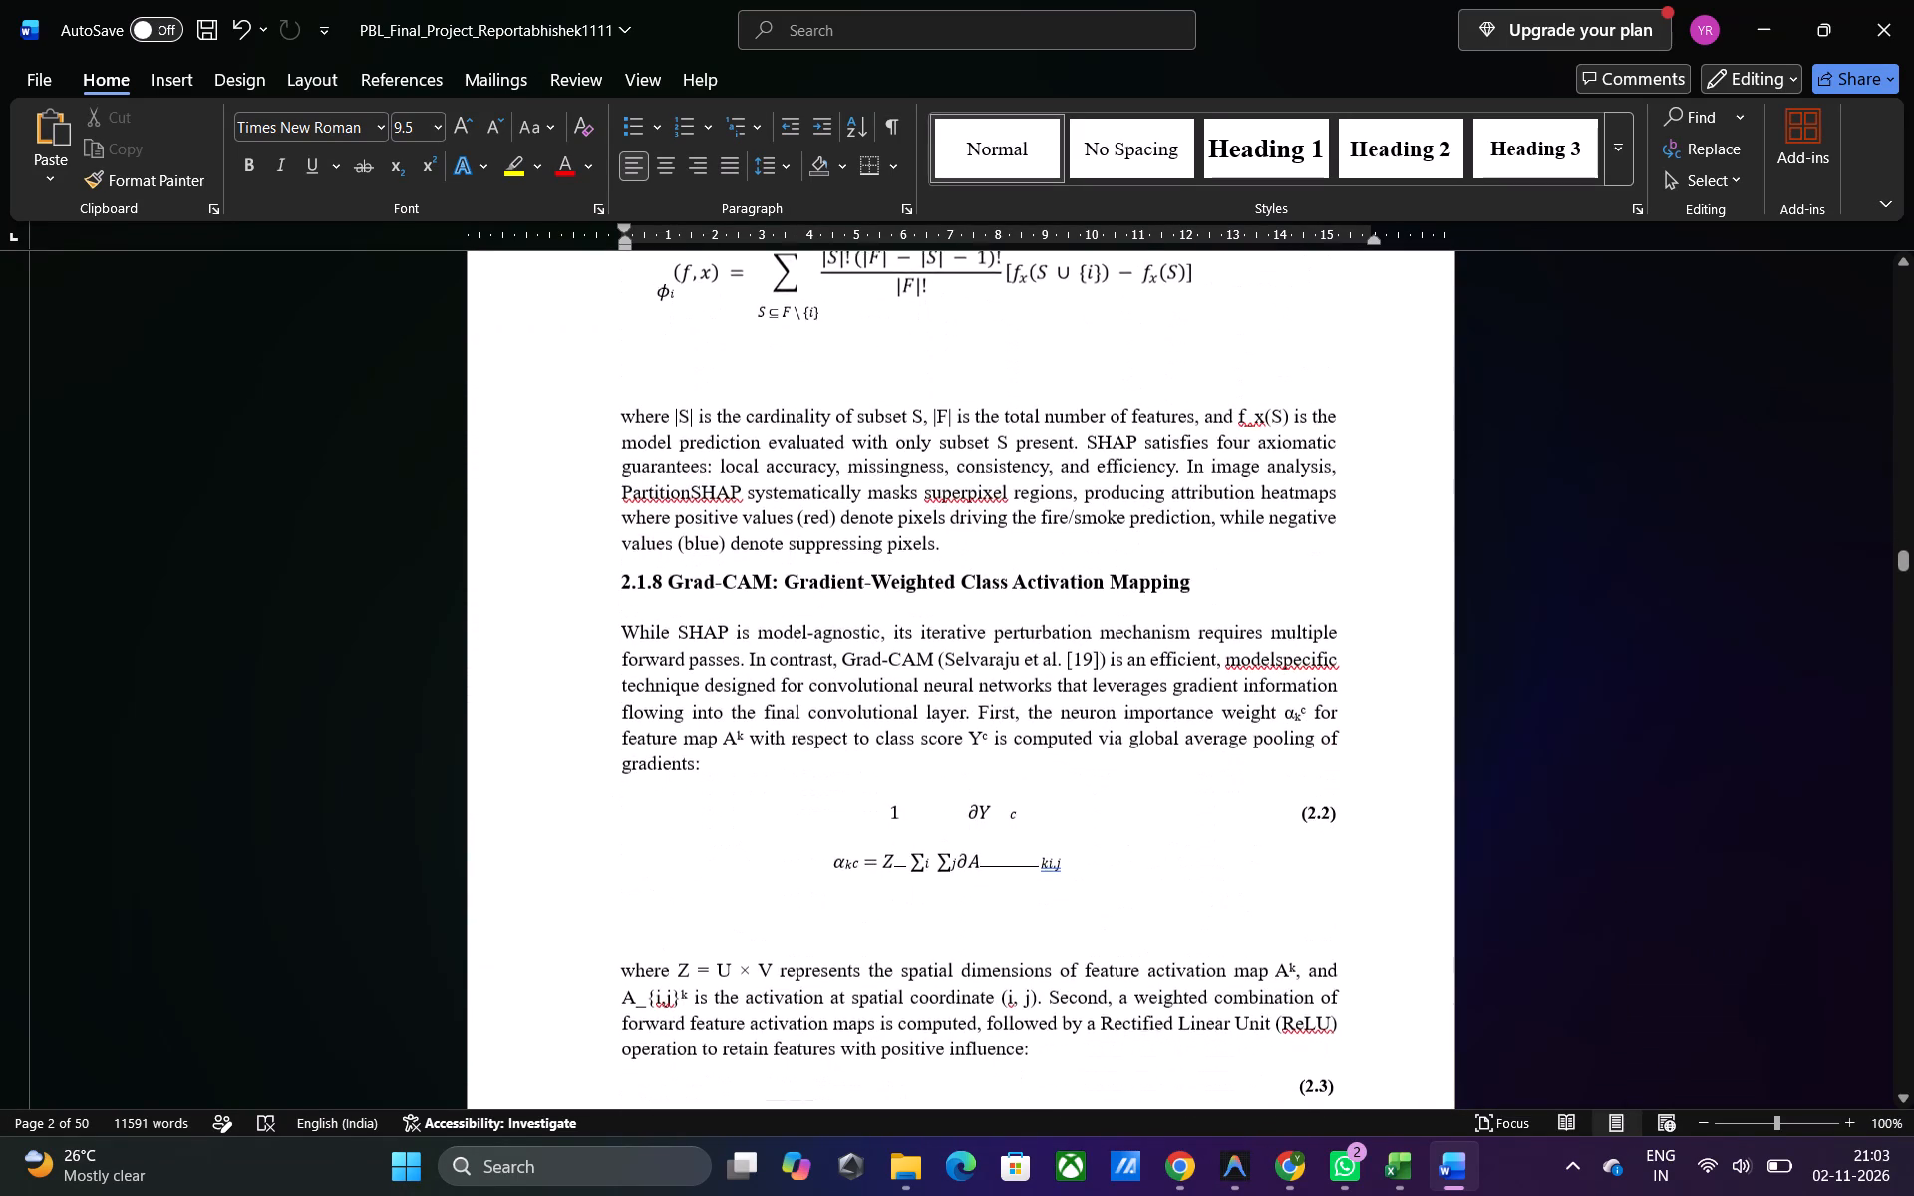
Review the rest of Chapter 2, from section 2.1.9 through Table 2.1 and the research gaps in 2.2.2, for layout.
{"action": "scroll", "coordinate": [1007, 670], "scroll_direction": "down", "scroll_amount": 2}
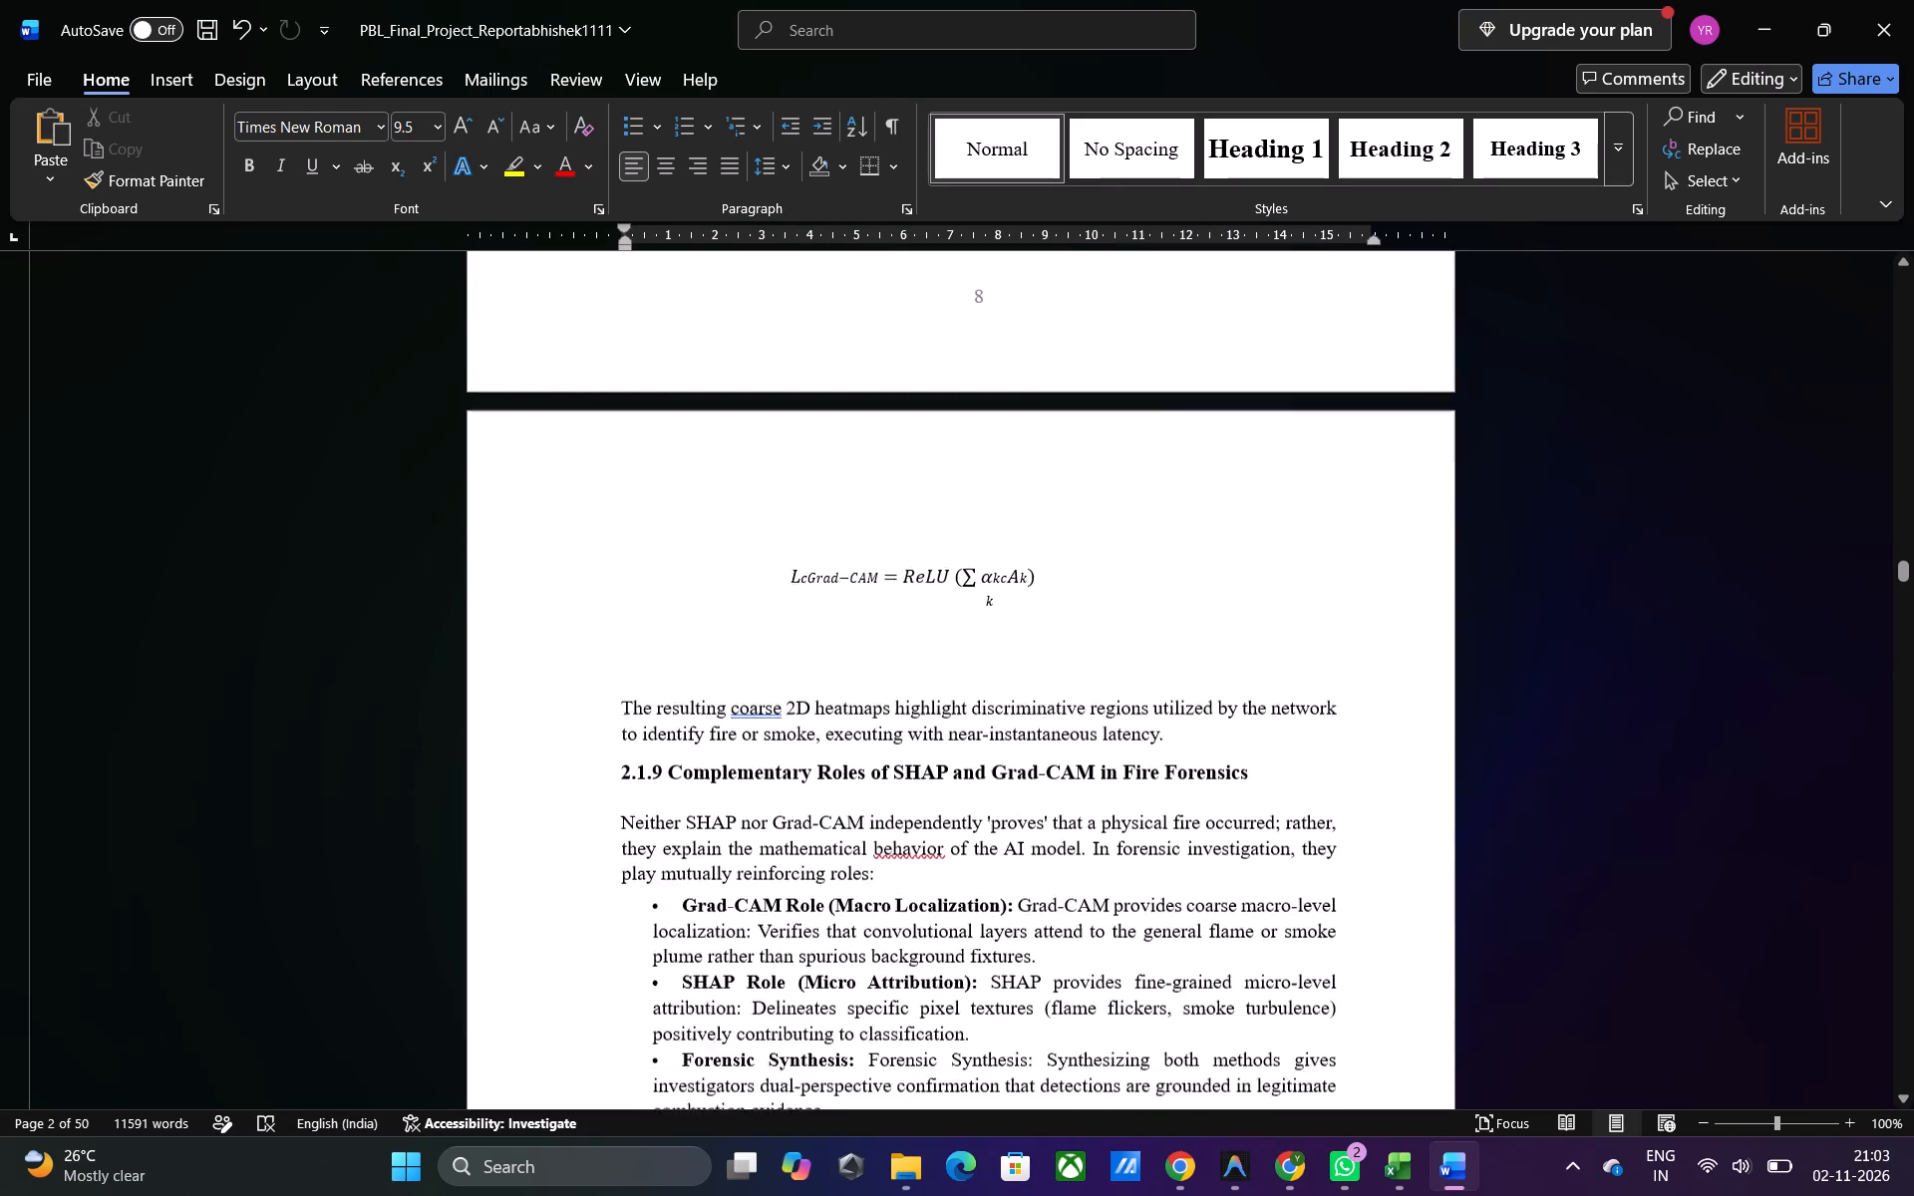
{"action": "scroll", "coordinate": [1007, 670], "scroll_direction": "down", "scroll_amount": 2}
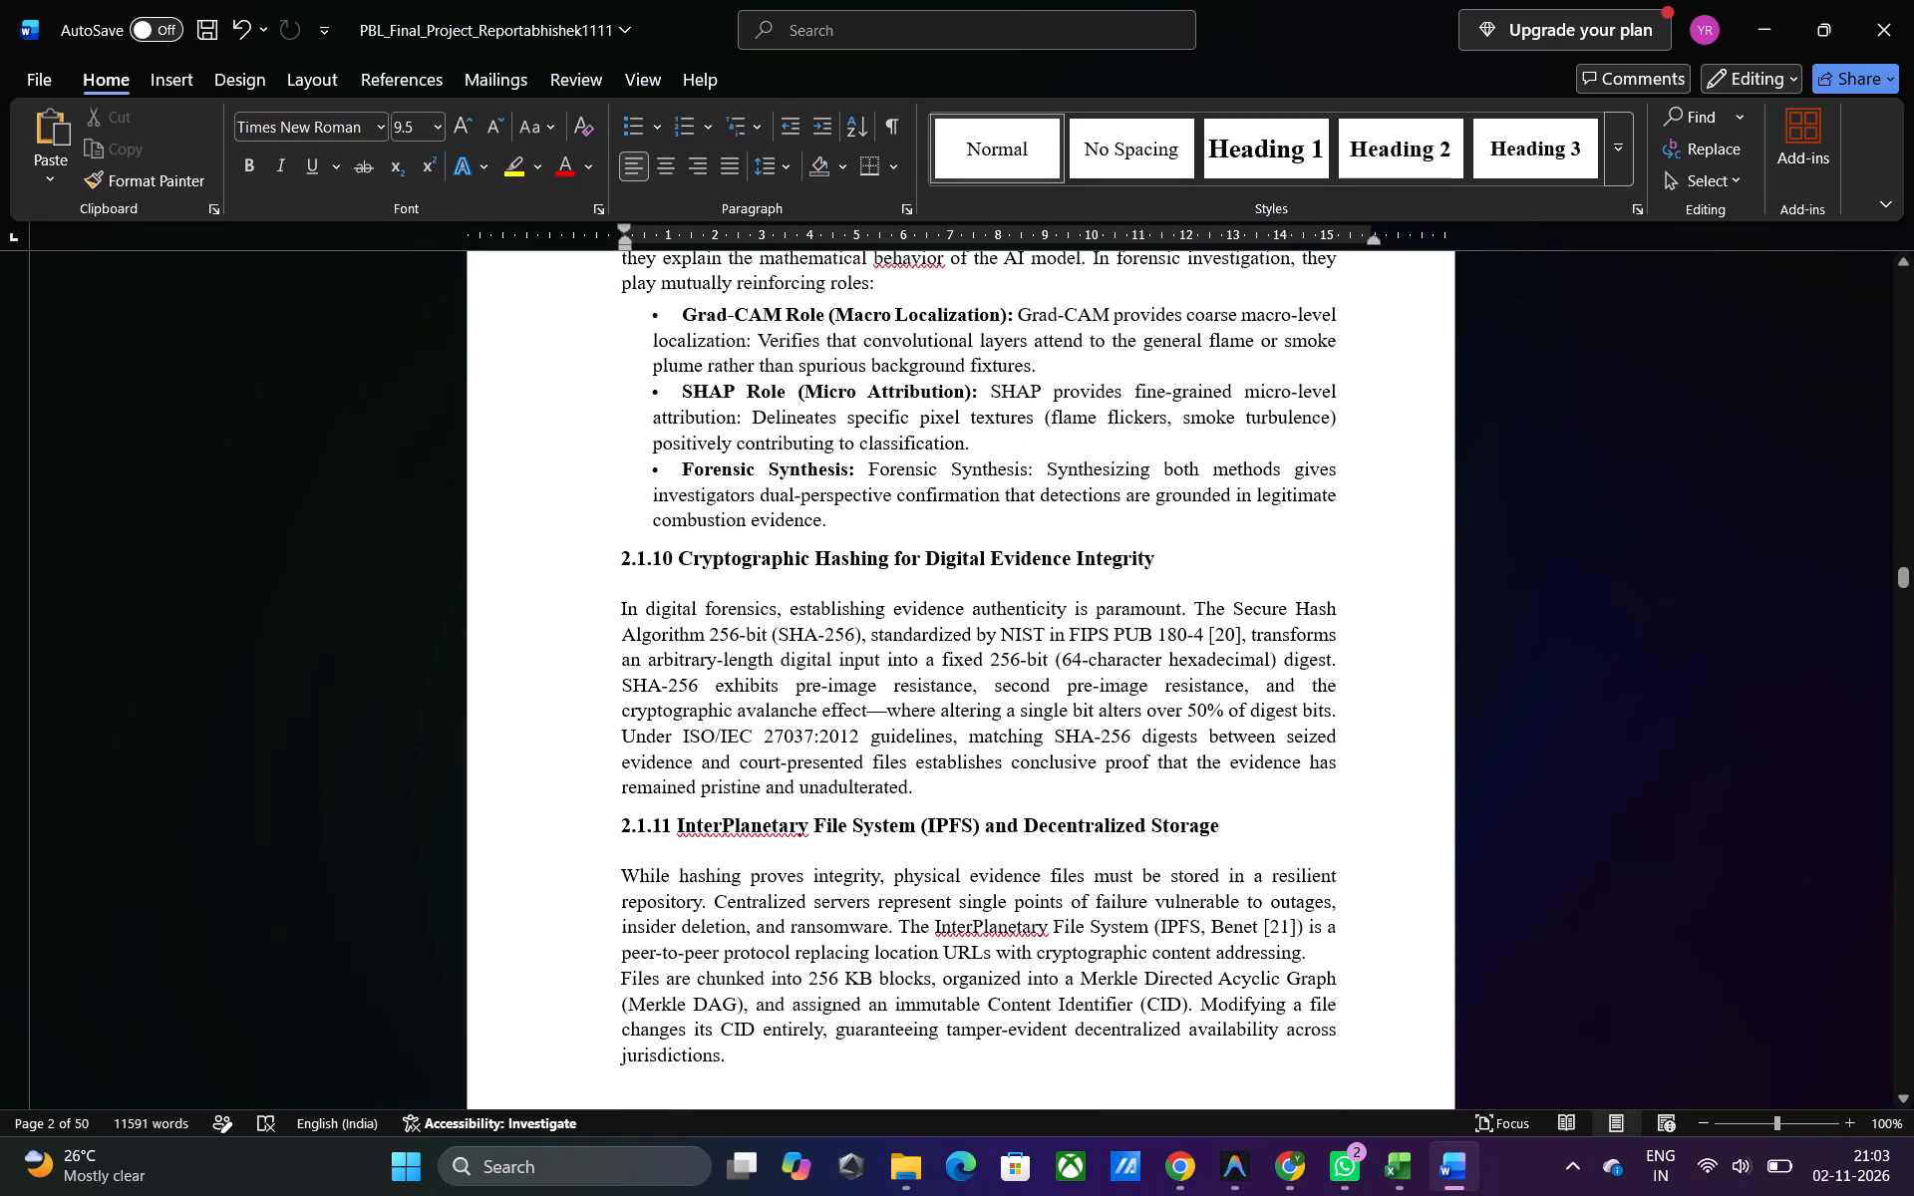
{"action": "scroll", "coordinate": [935, 734], "scroll_direction": "down", "scroll_amount": 2}
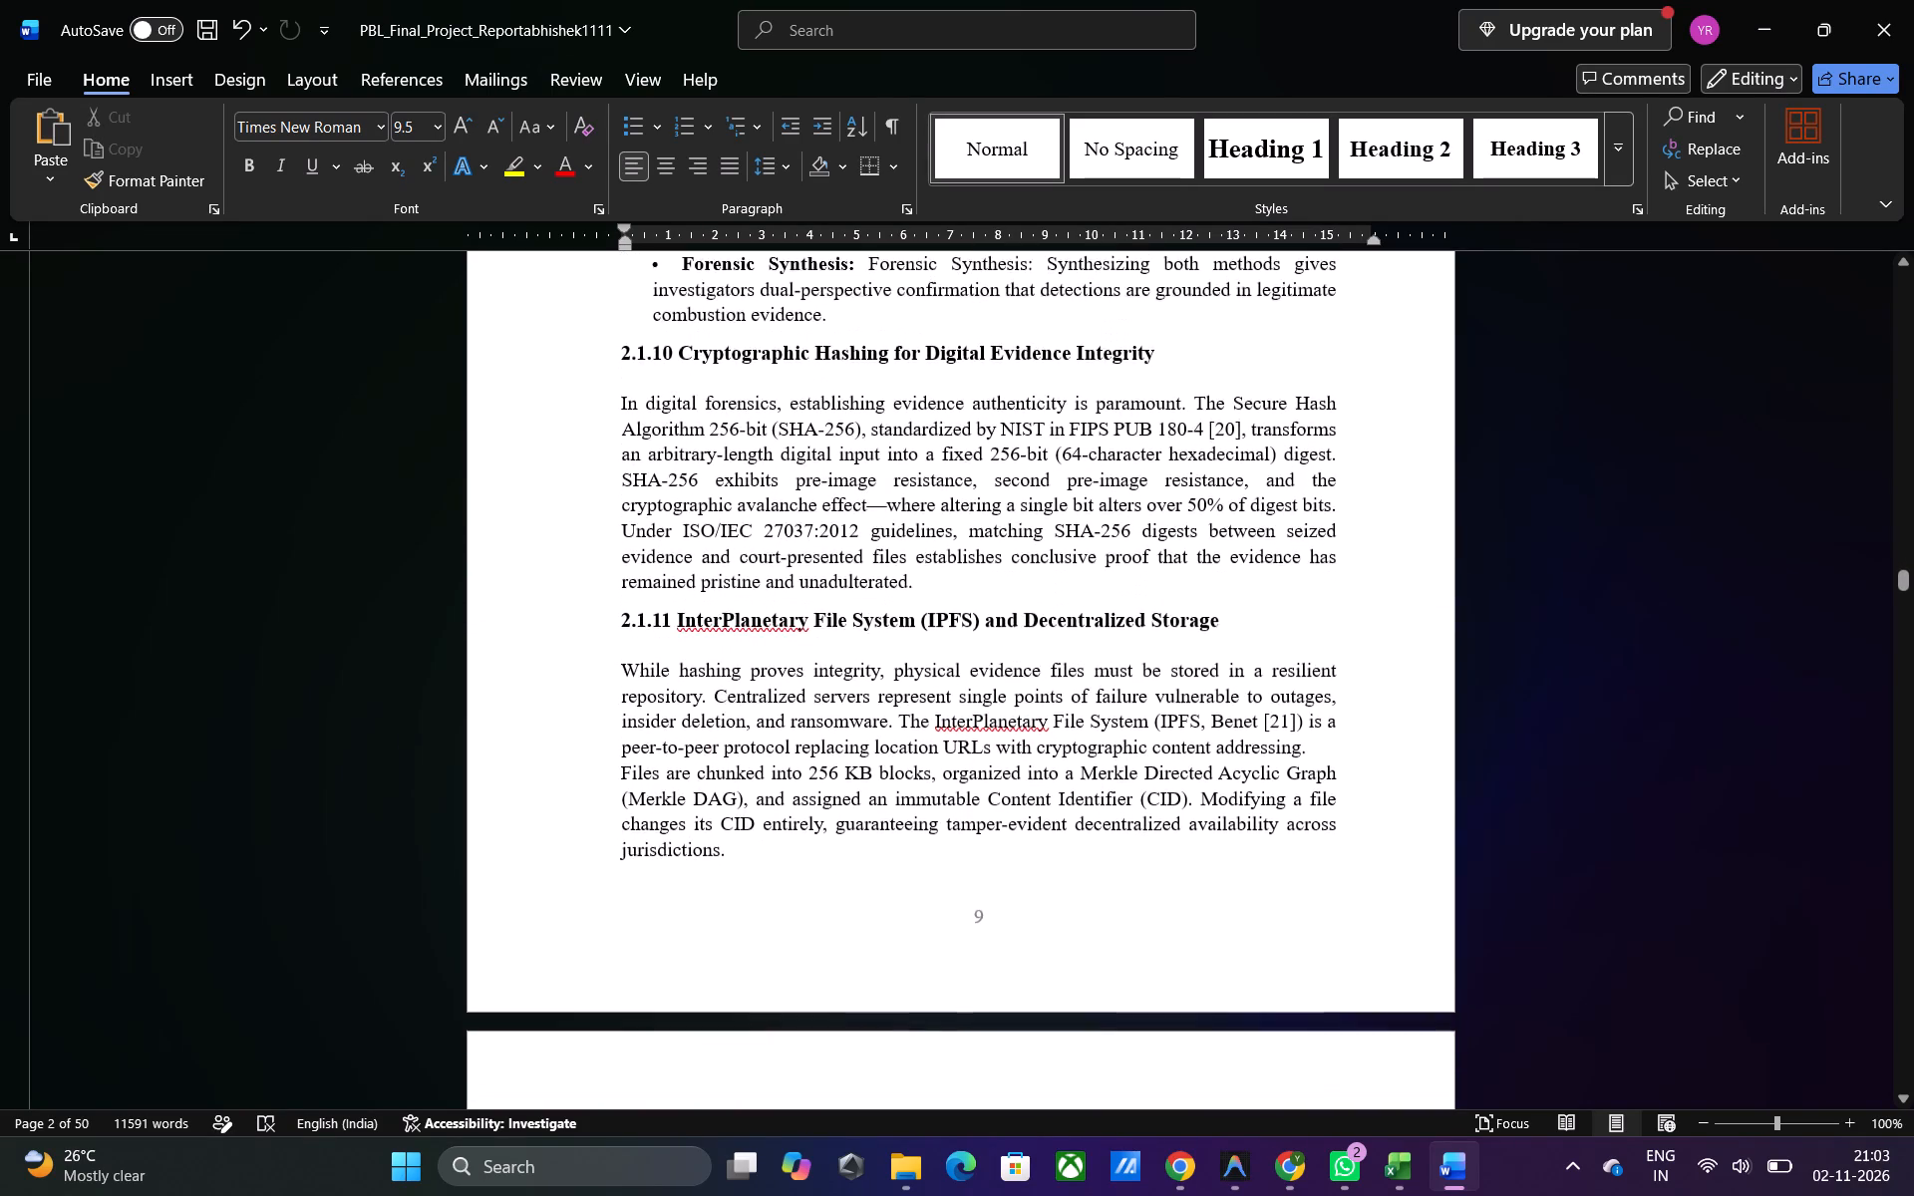
{"action": "scroll", "coordinate": [935, 734], "scroll_direction": "down", "scroll_amount": 2}
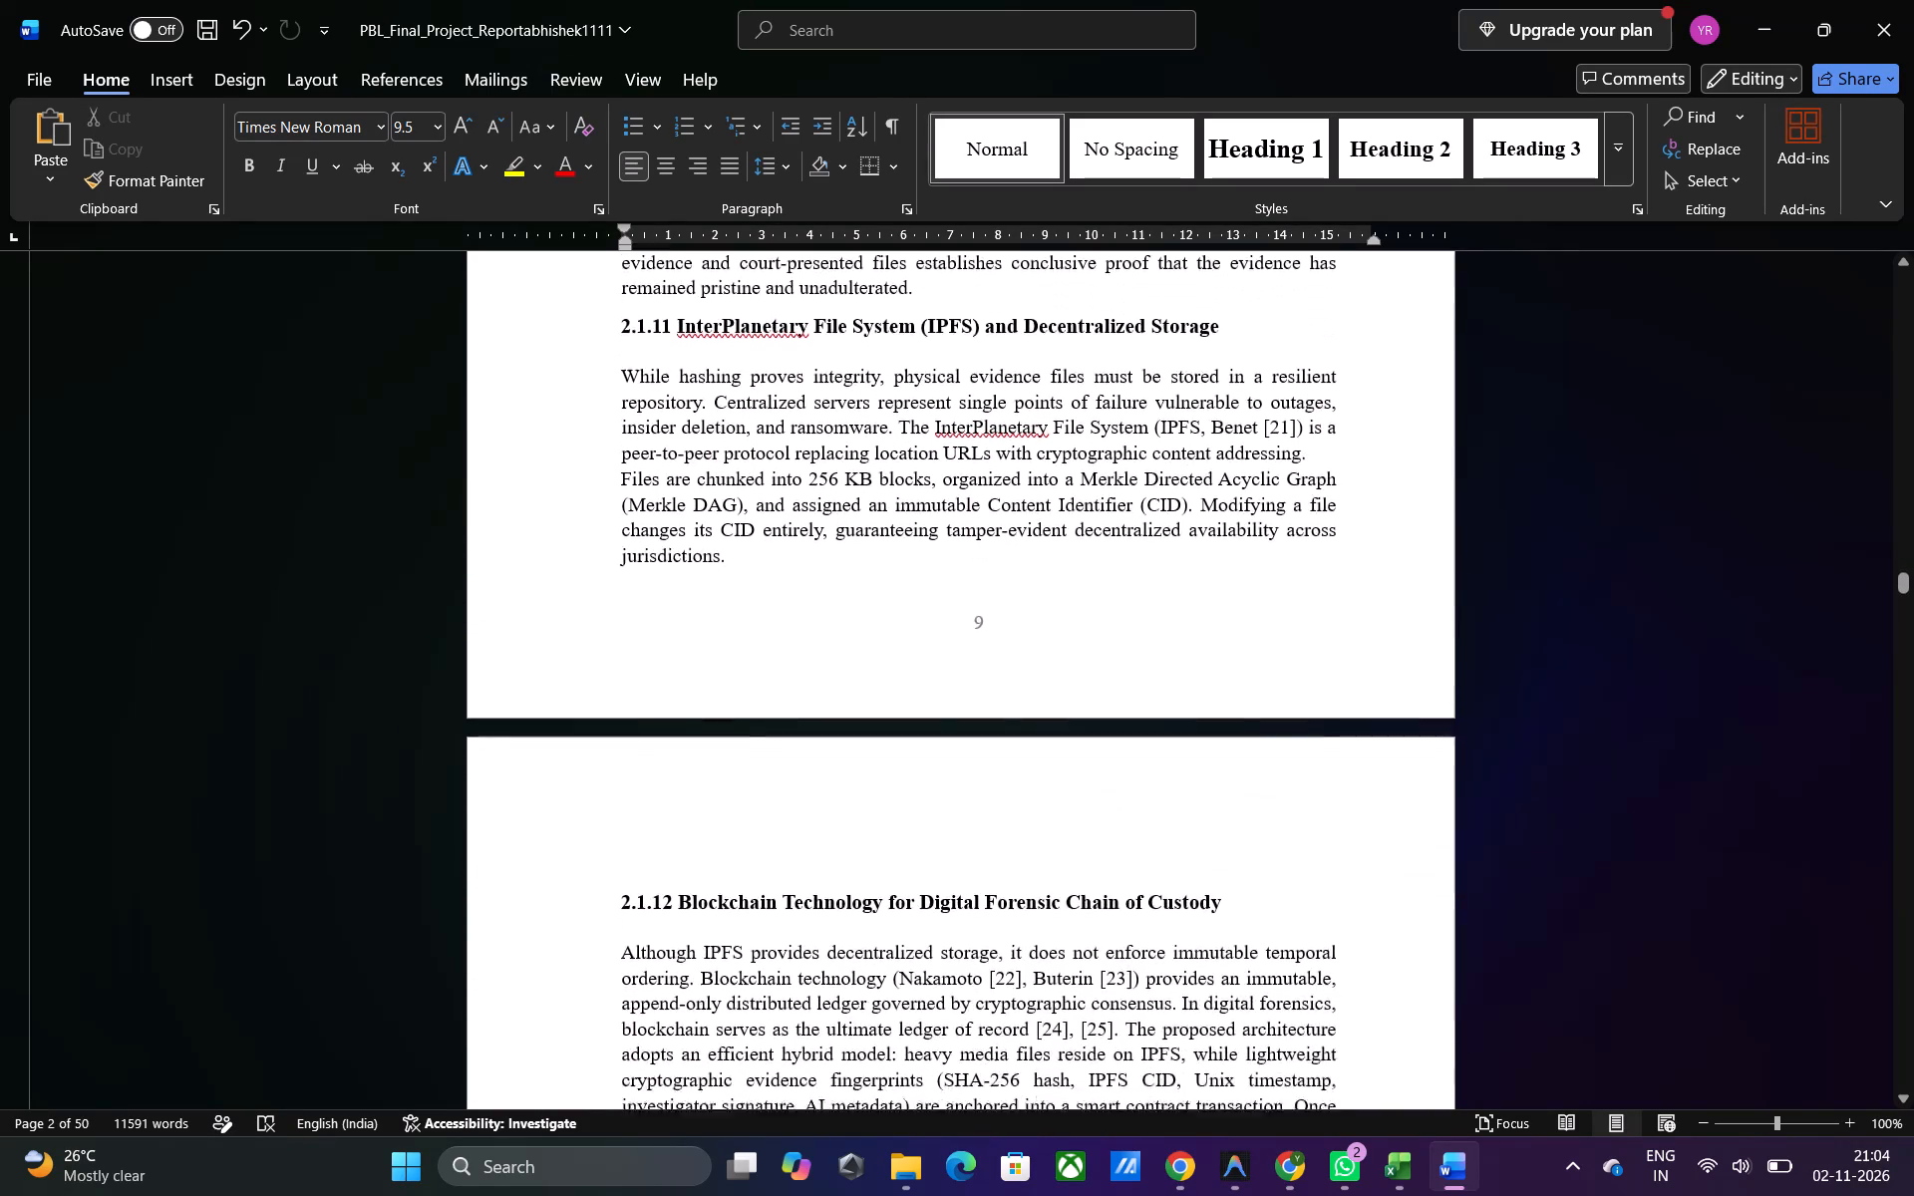
{"action": "scroll", "coordinate": [935, 734], "scroll_direction": "down", "scroll_amount": 2}
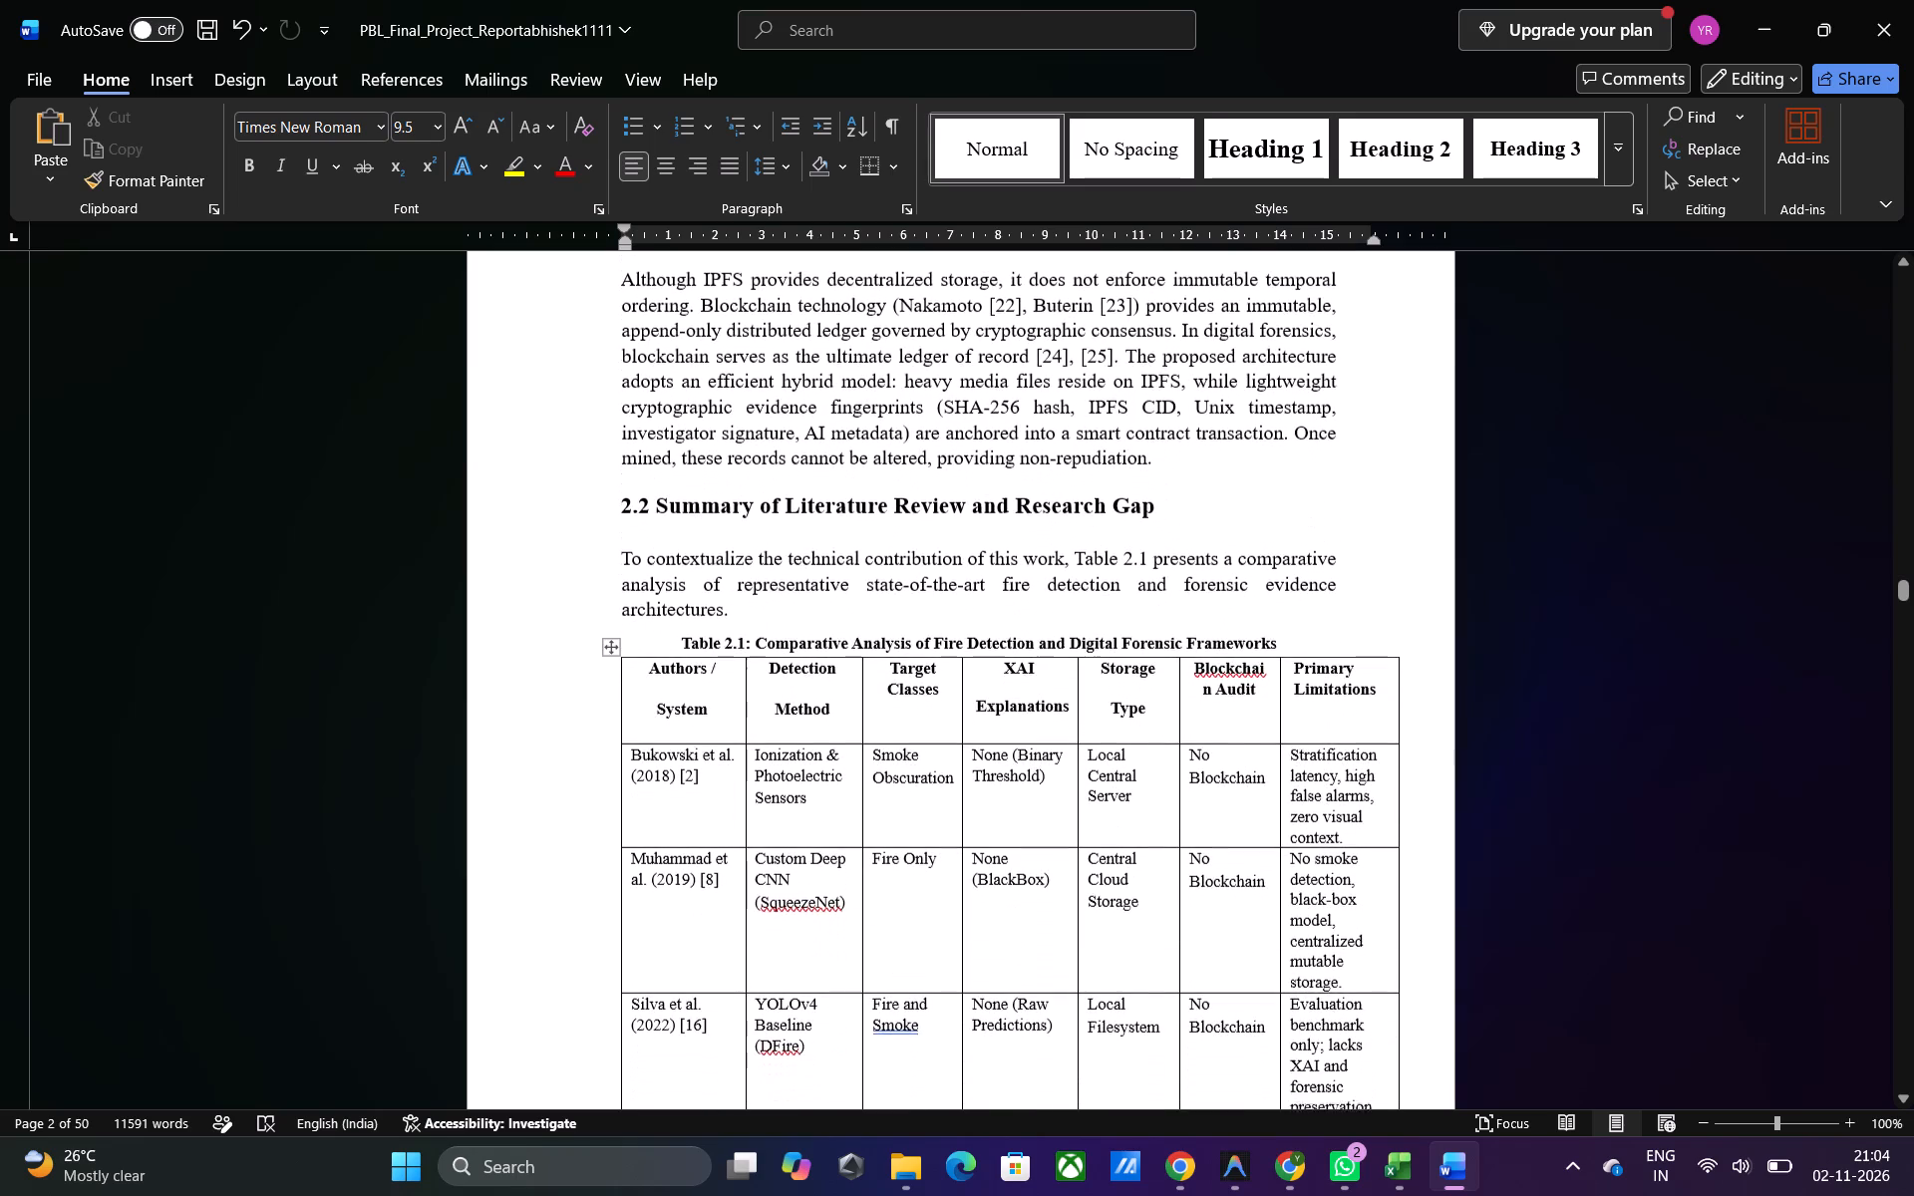
{"action": "scroll", "coordinate": [935, 734], "scroll_direction": "down", "scroll_amount": 2}
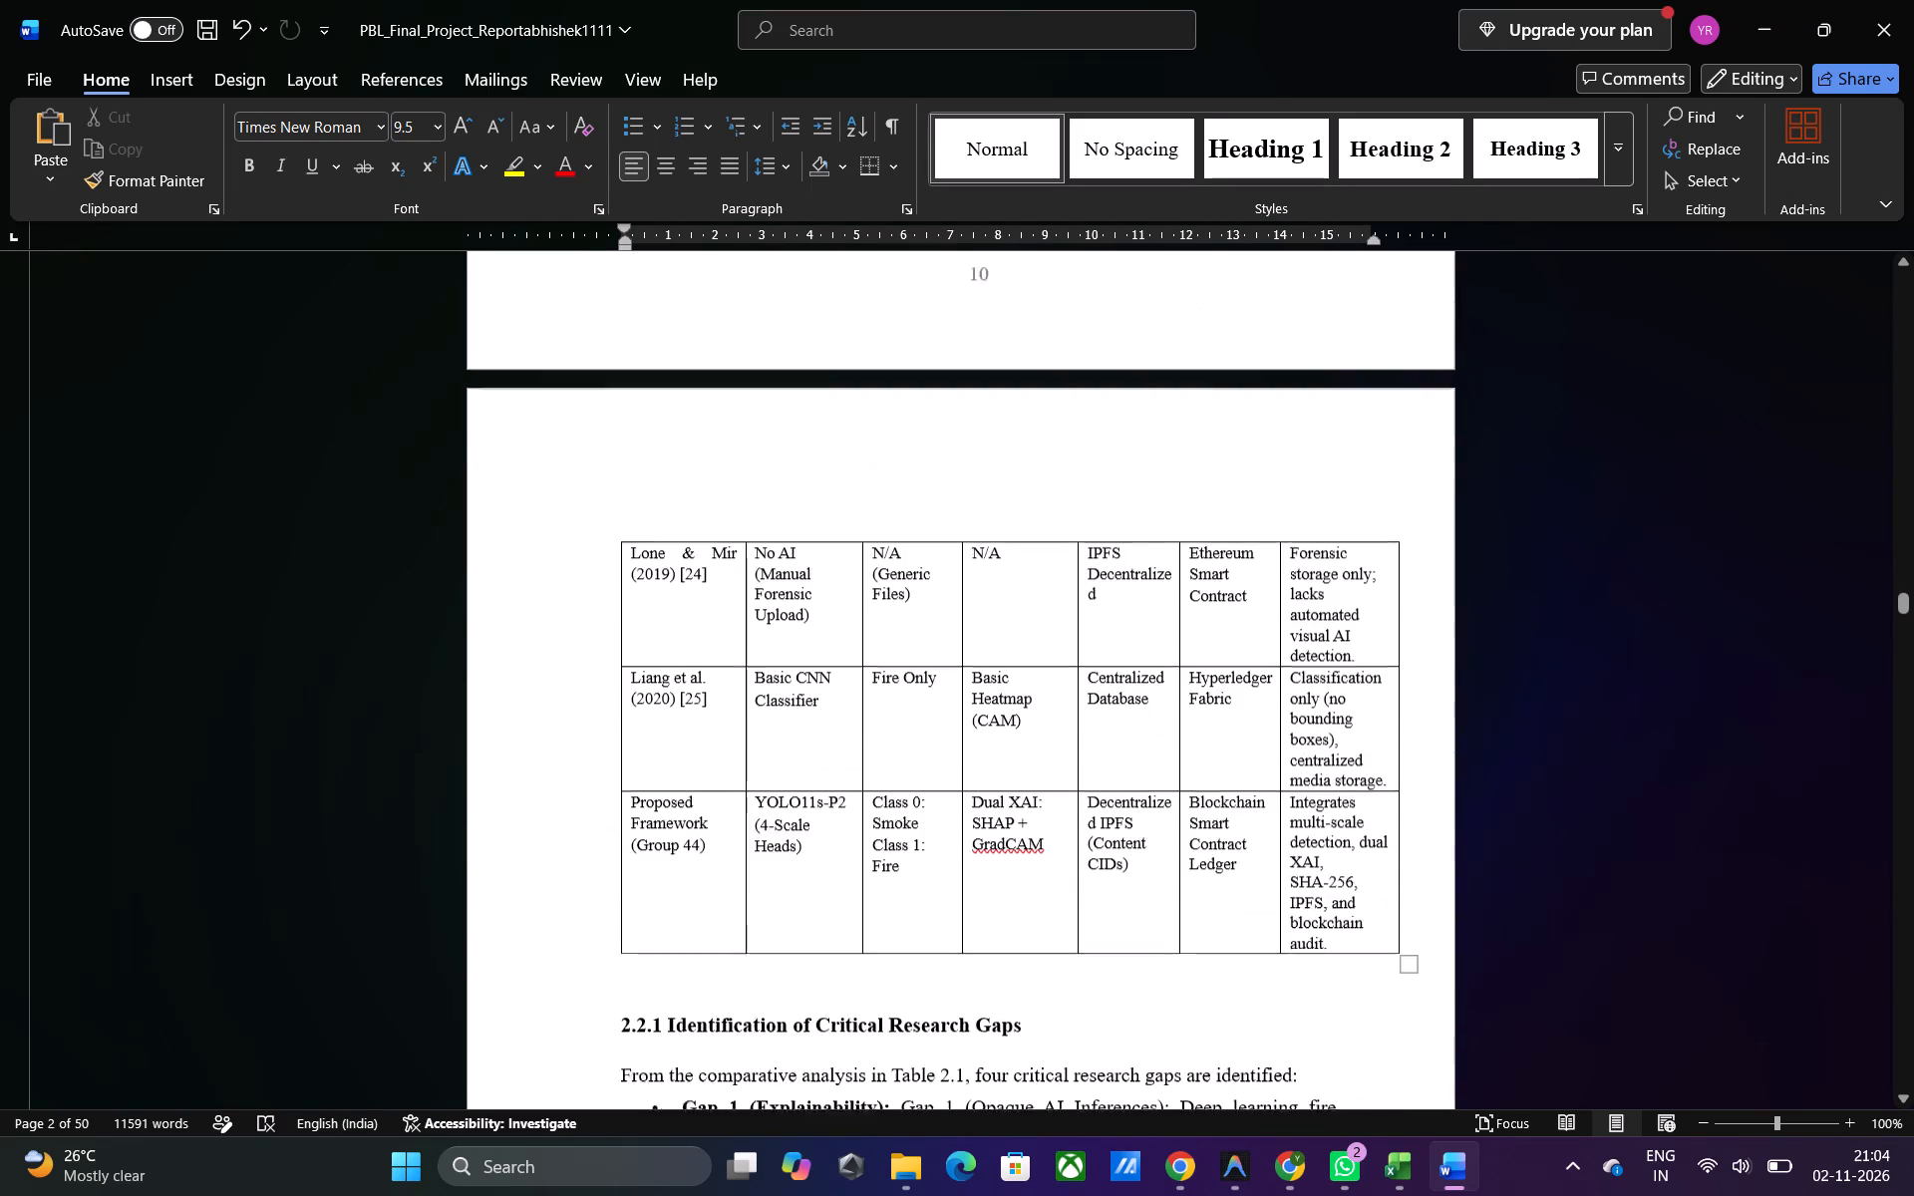
{"action": "scroll", "coordinate": [935, 734], "scroll_direction": "down", "scroll_amount": 2}
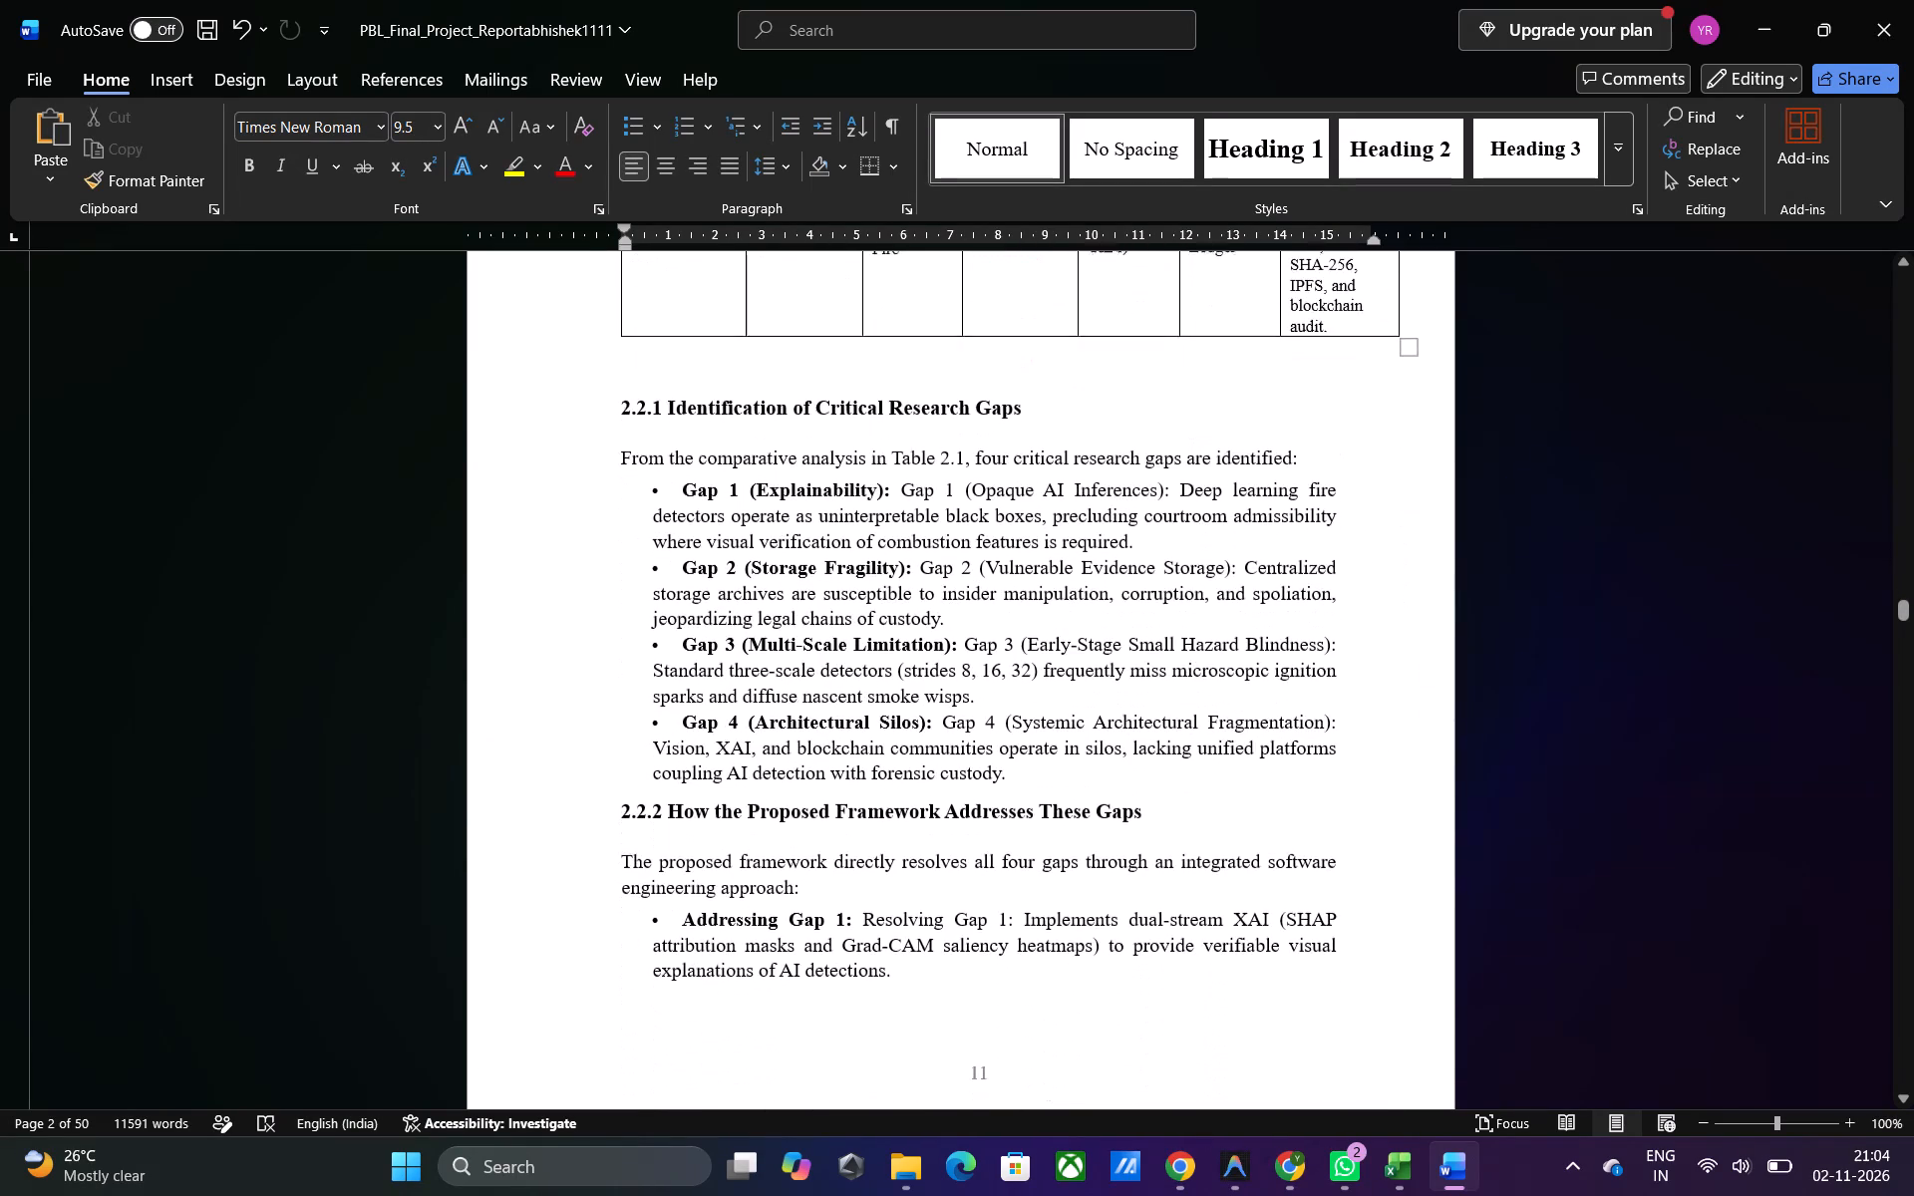
{"action": "scroll", "coordinate": [935, 734], "scroll_direction": "down", "scroll_amount": 2}
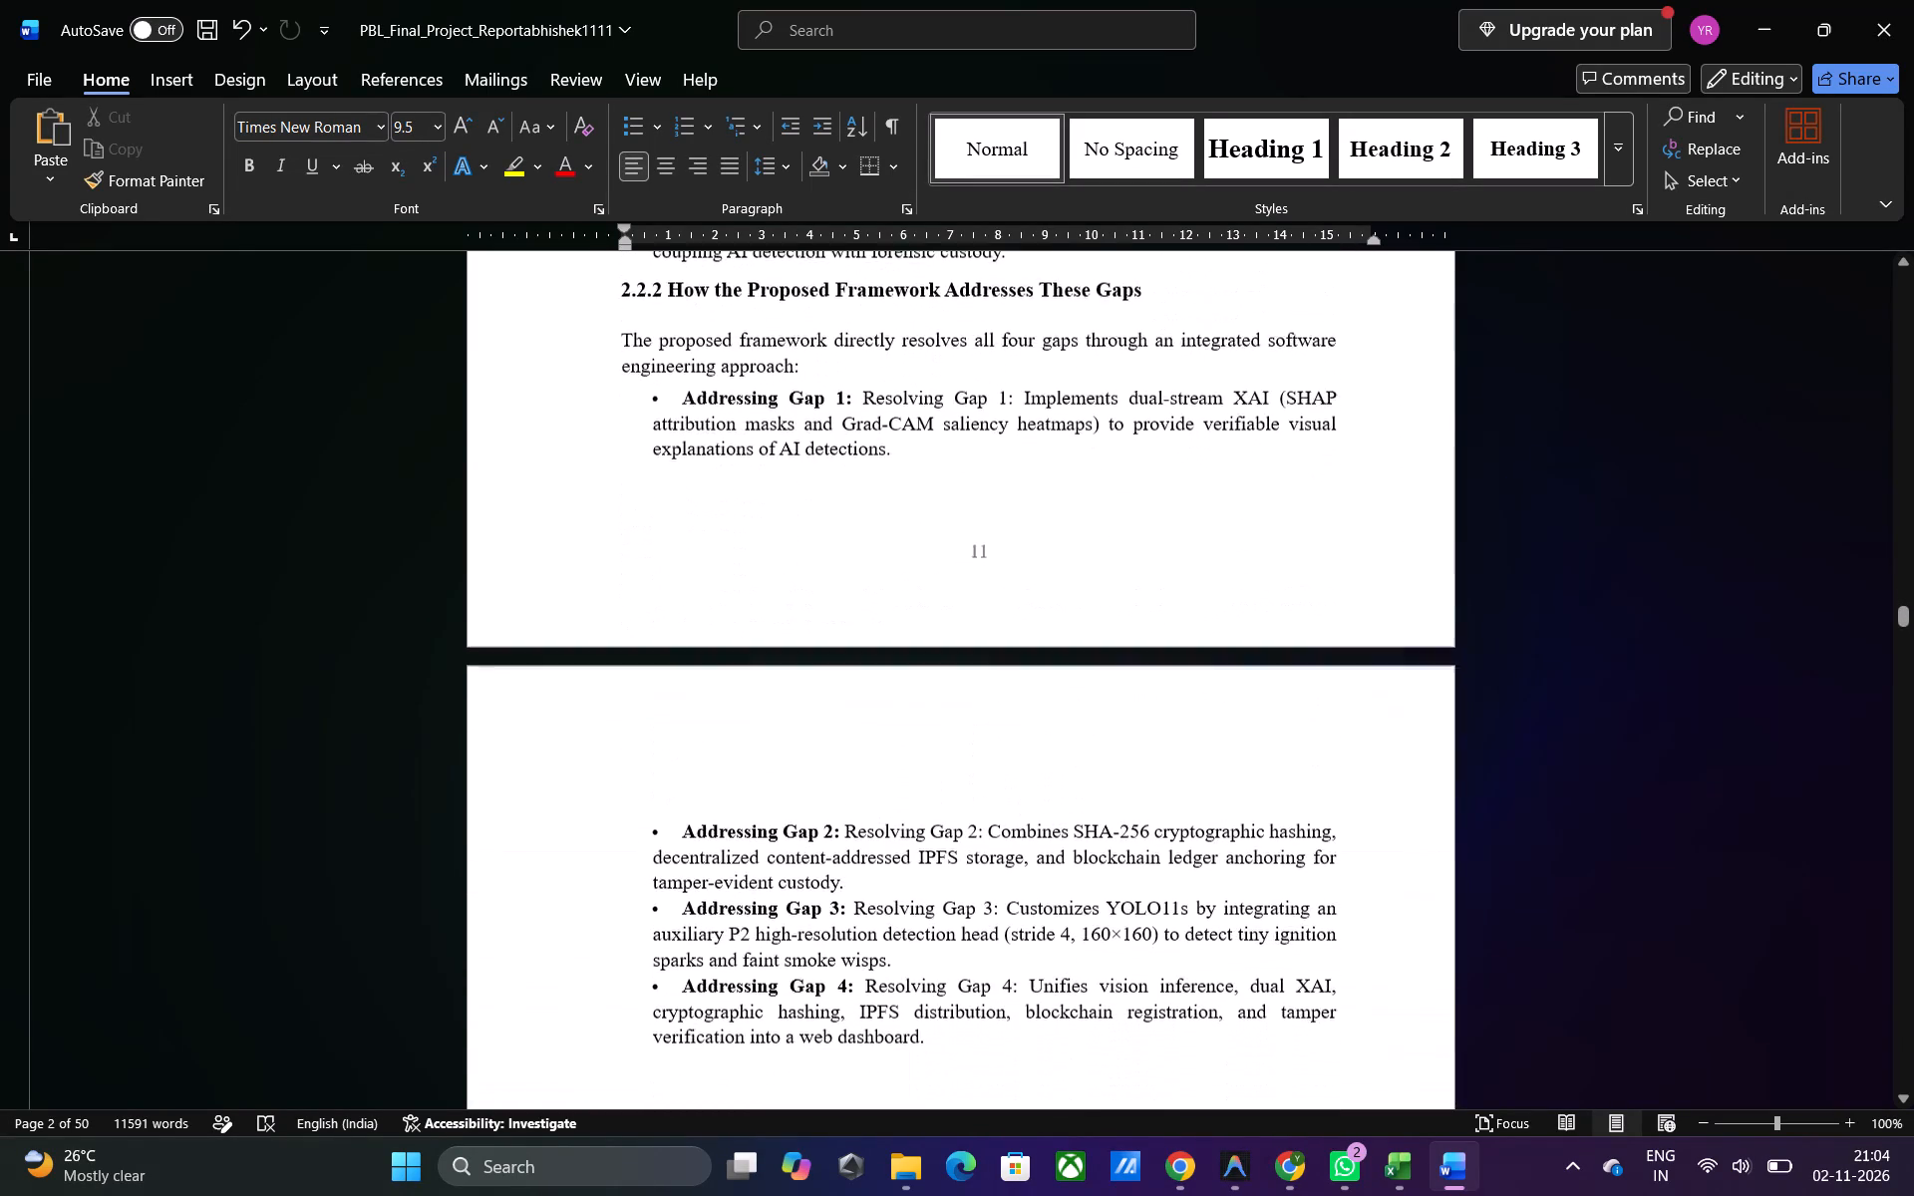
Examine the opening of Chapter 3, including Tables 3.1 to 3.3 and Figure 3.1, for table, caption and page-break placement.
{"action": "scroll", "coordinate": [935, 734], "scroll_direction": "down", "scroll_amount": 4}
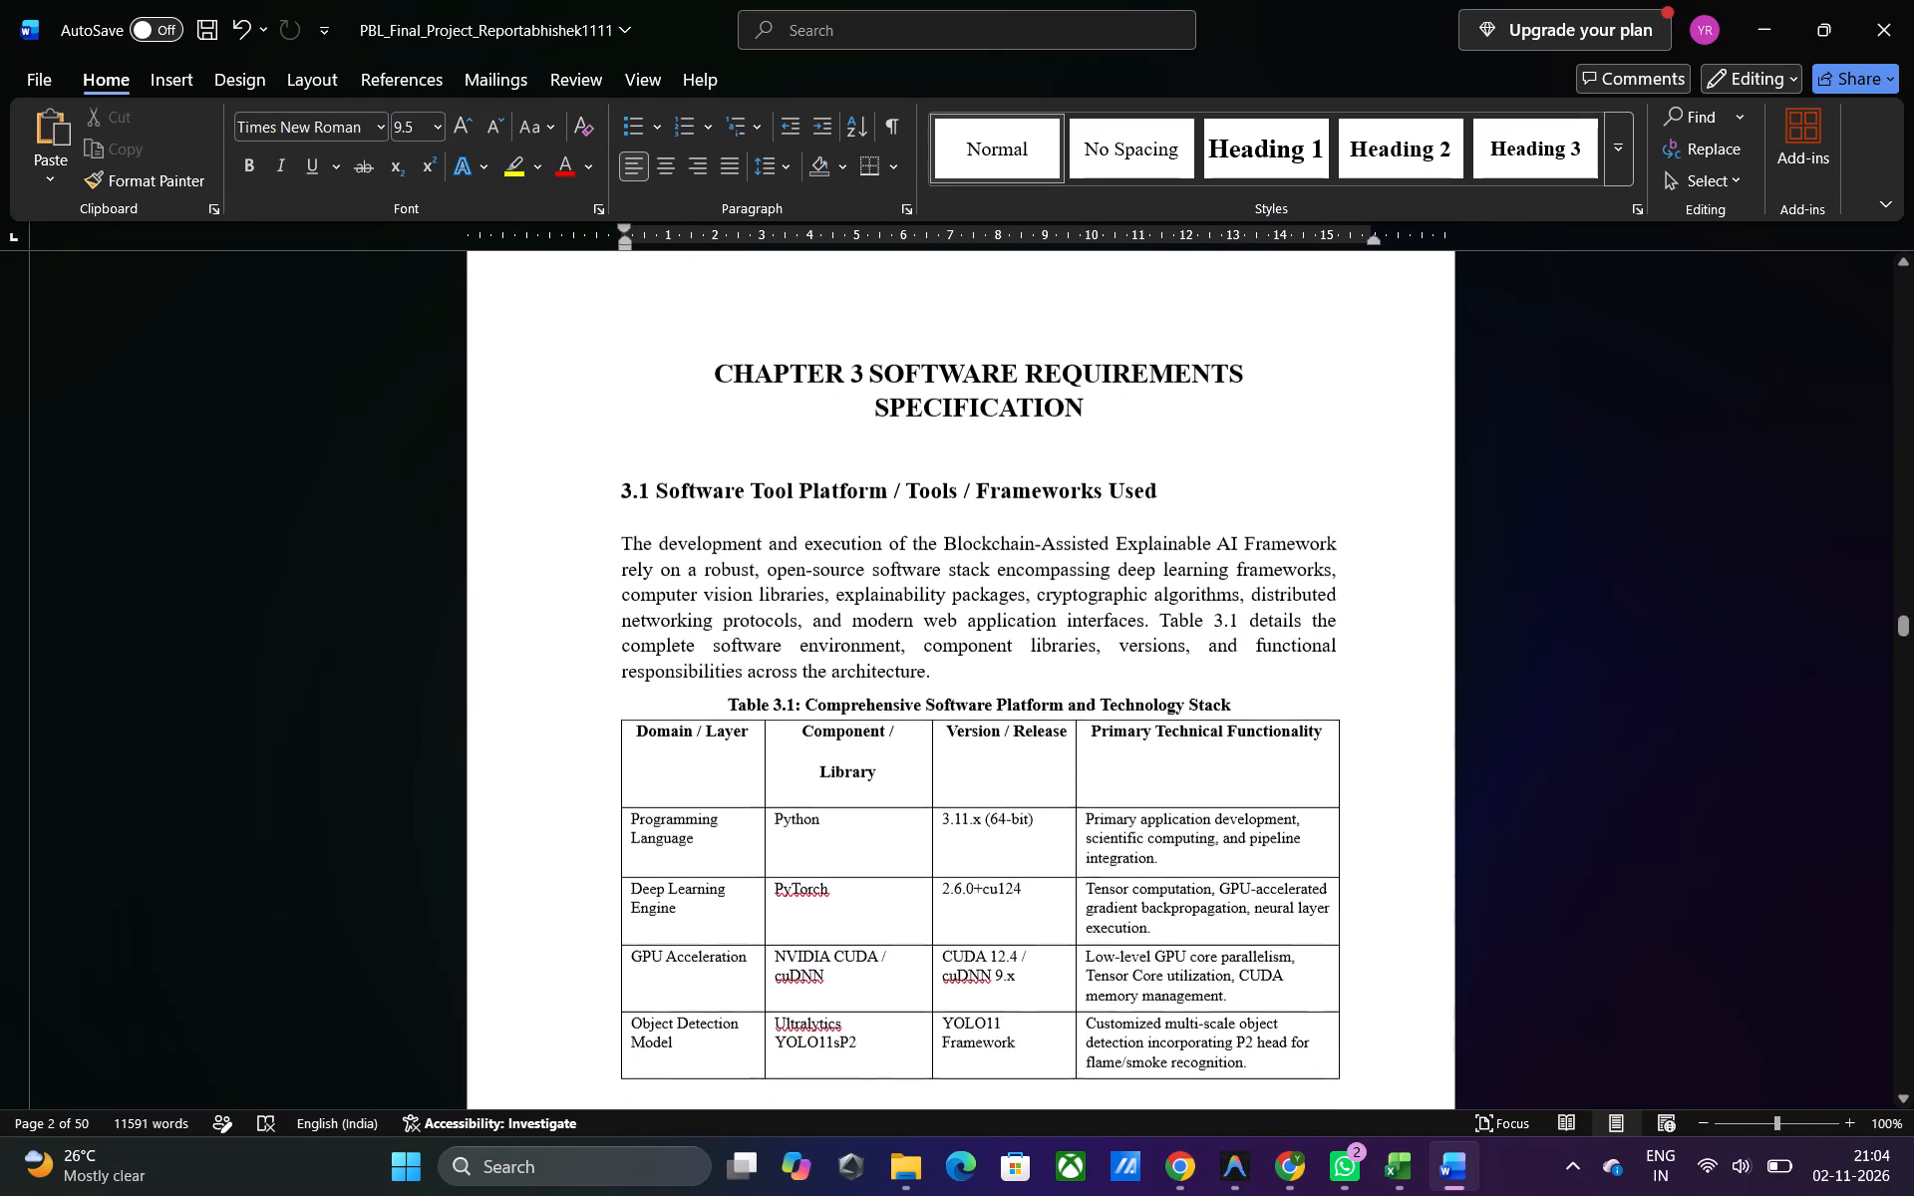
{"action": "scroll", "coordinate": [935, 734], "scroll_direction": "down", "scroll_amount": 6}
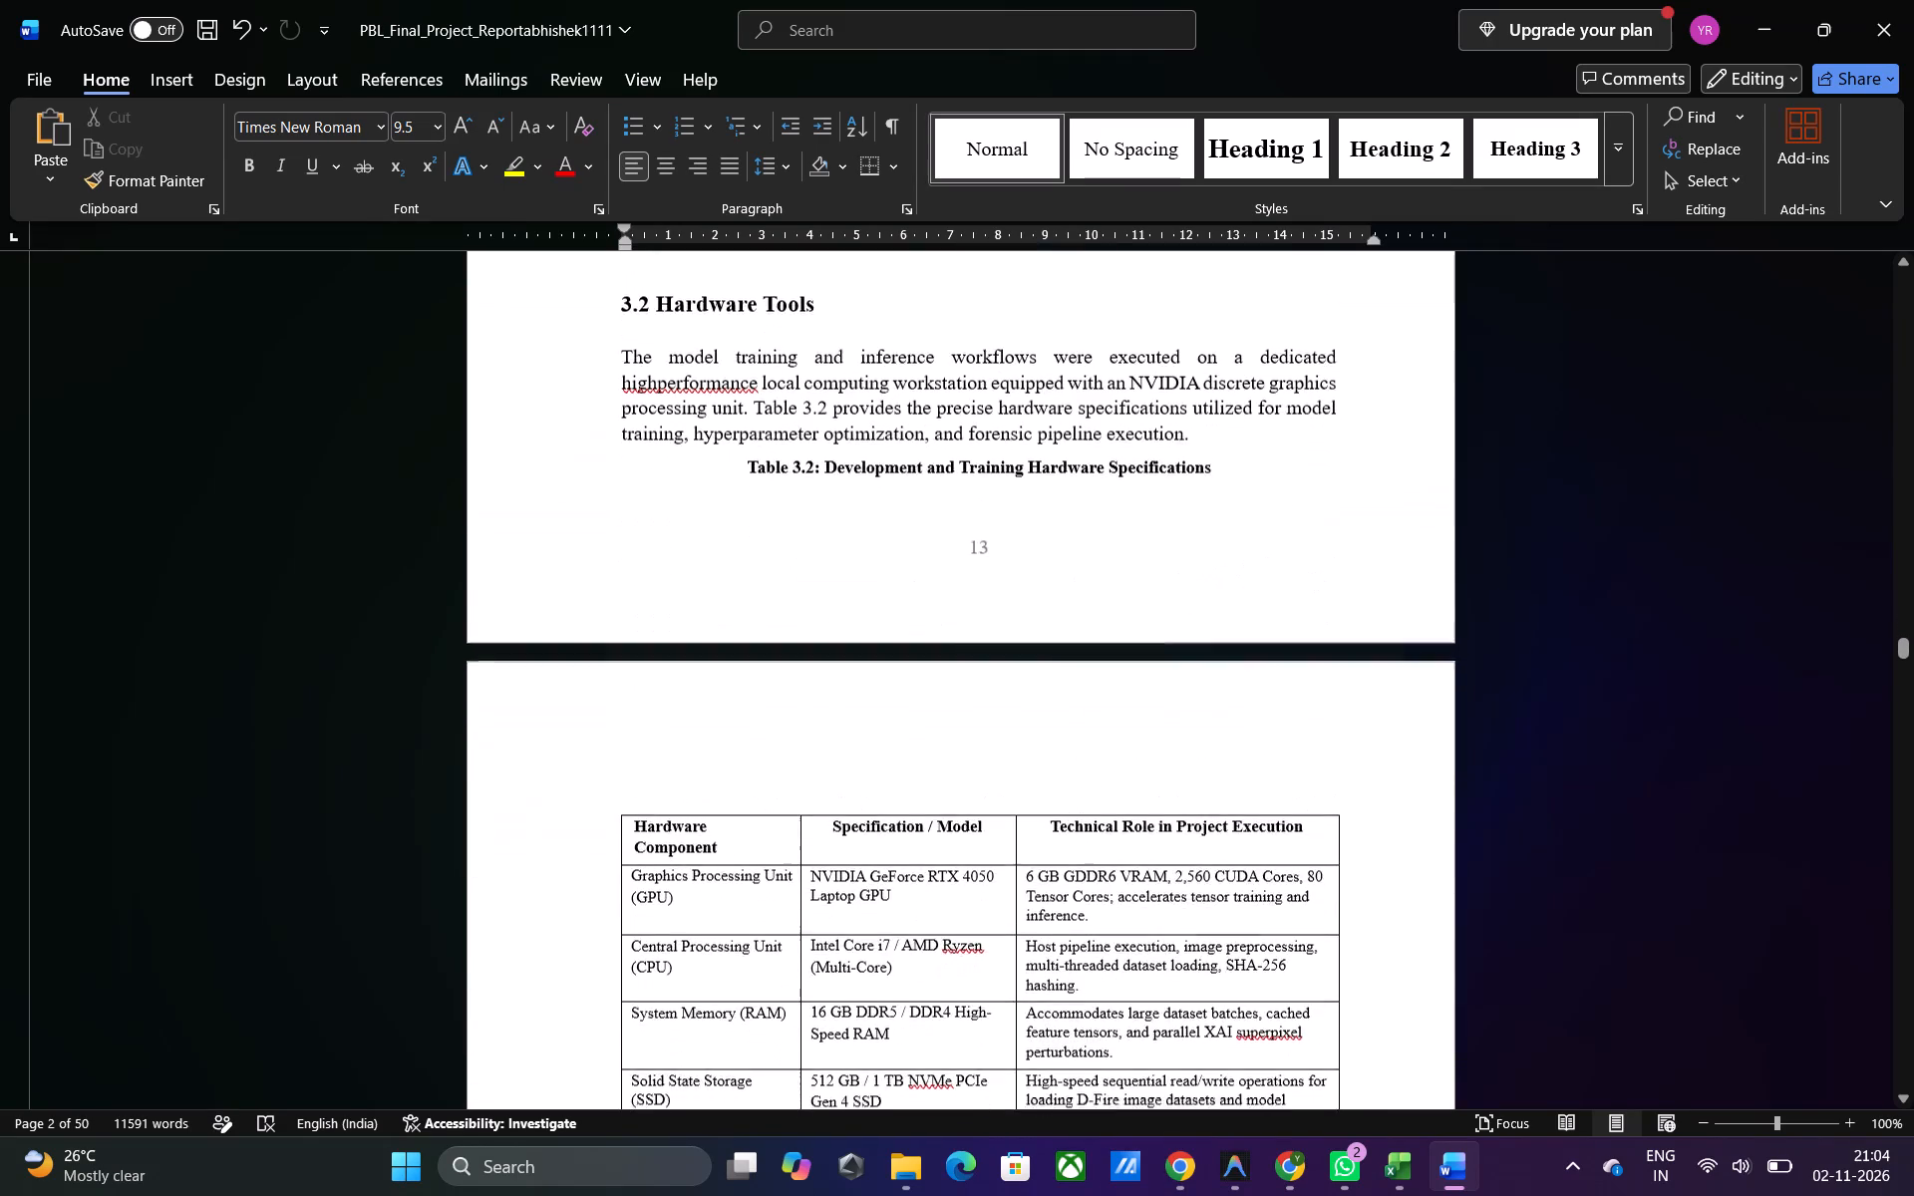
{"action": "scroll", "coordinate": [935, 734], "scroll_direction": "up", "scroll_amount": 2}
{"action": "scroll", "coordinate": [935, 734], "scroll_direction": "down", "scroll_amount": 4}
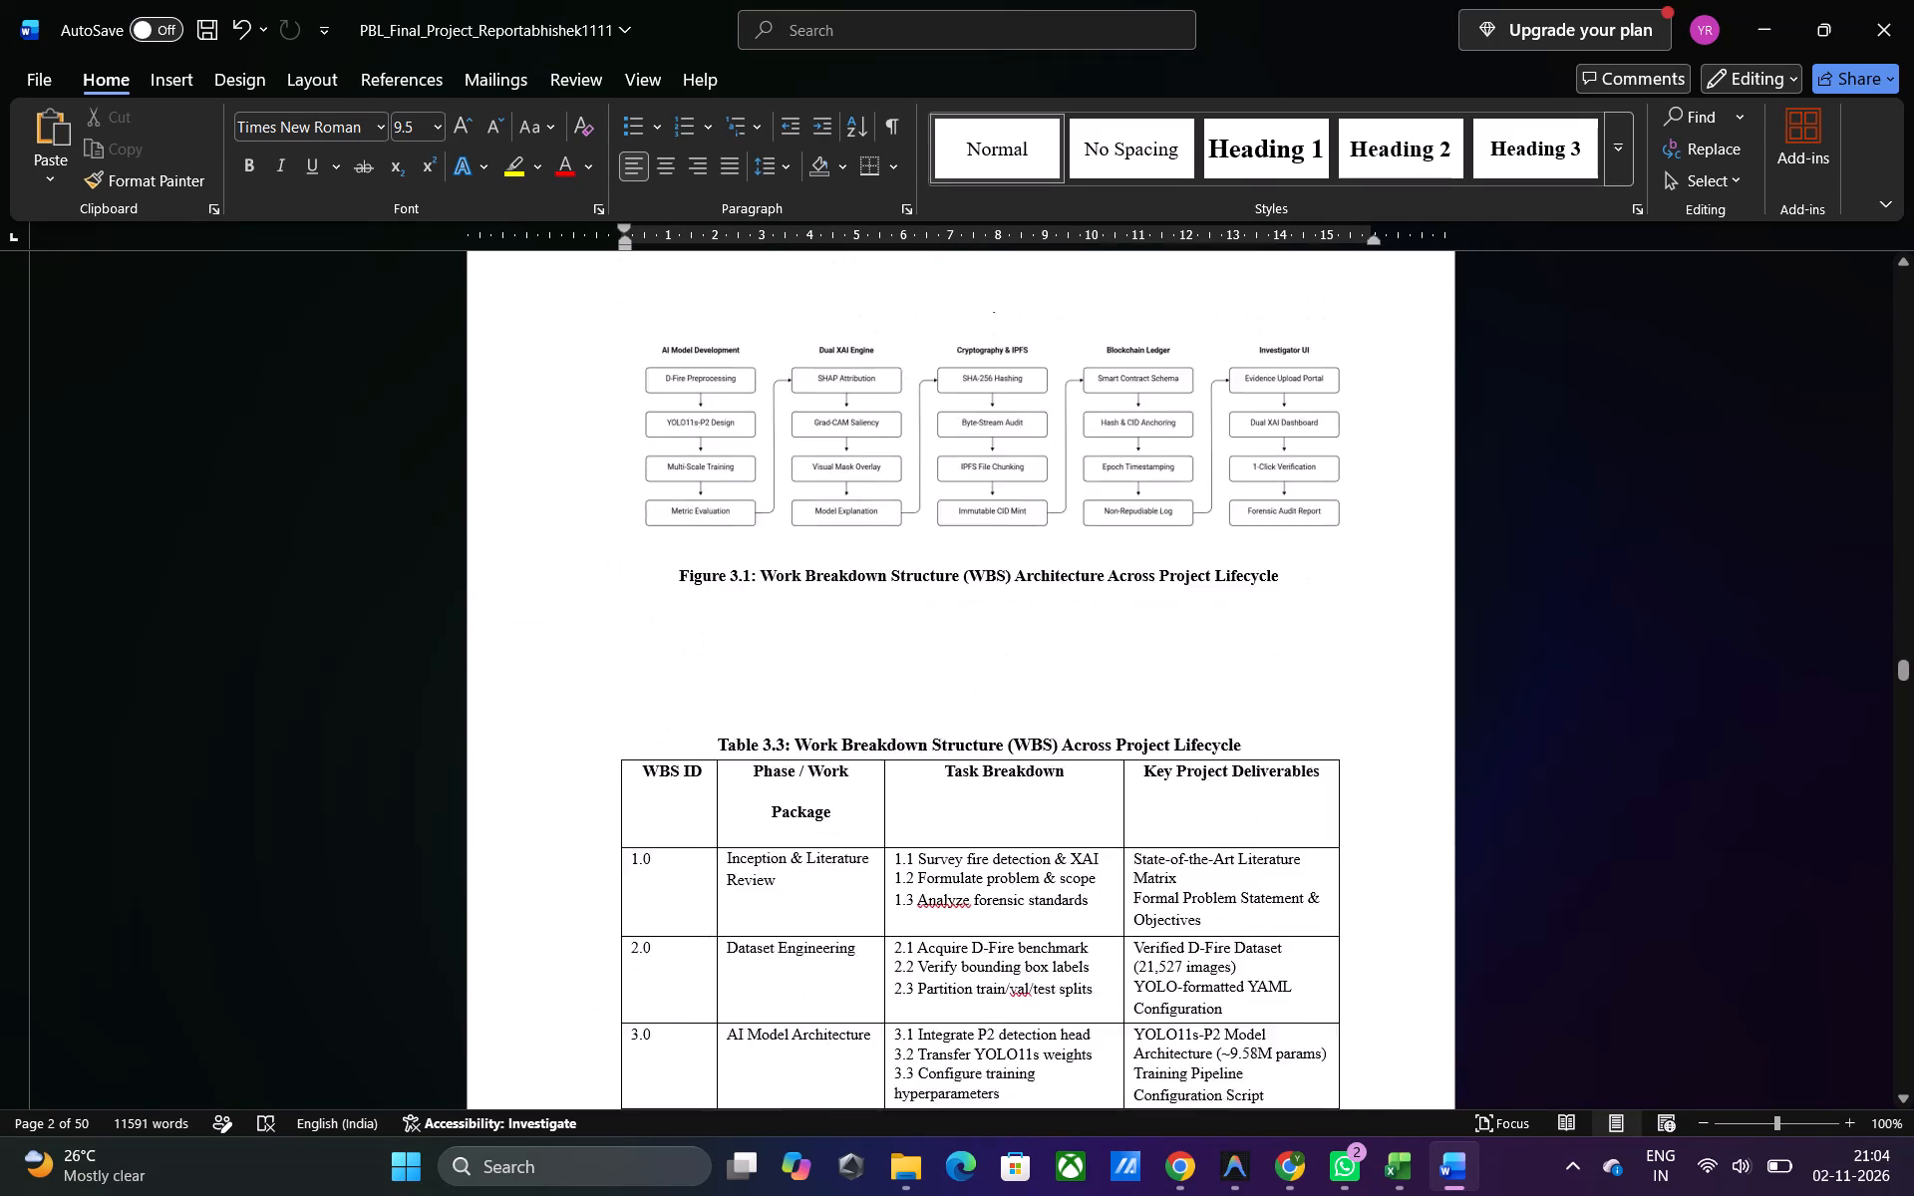
Review Chapter 4, checking the module table, module descriptions, dataset table and verification equations for formatting.
{"action": "scroll", "coordinate": [935, 734], "scroll_direction": "down", "scroll_amount": 5}
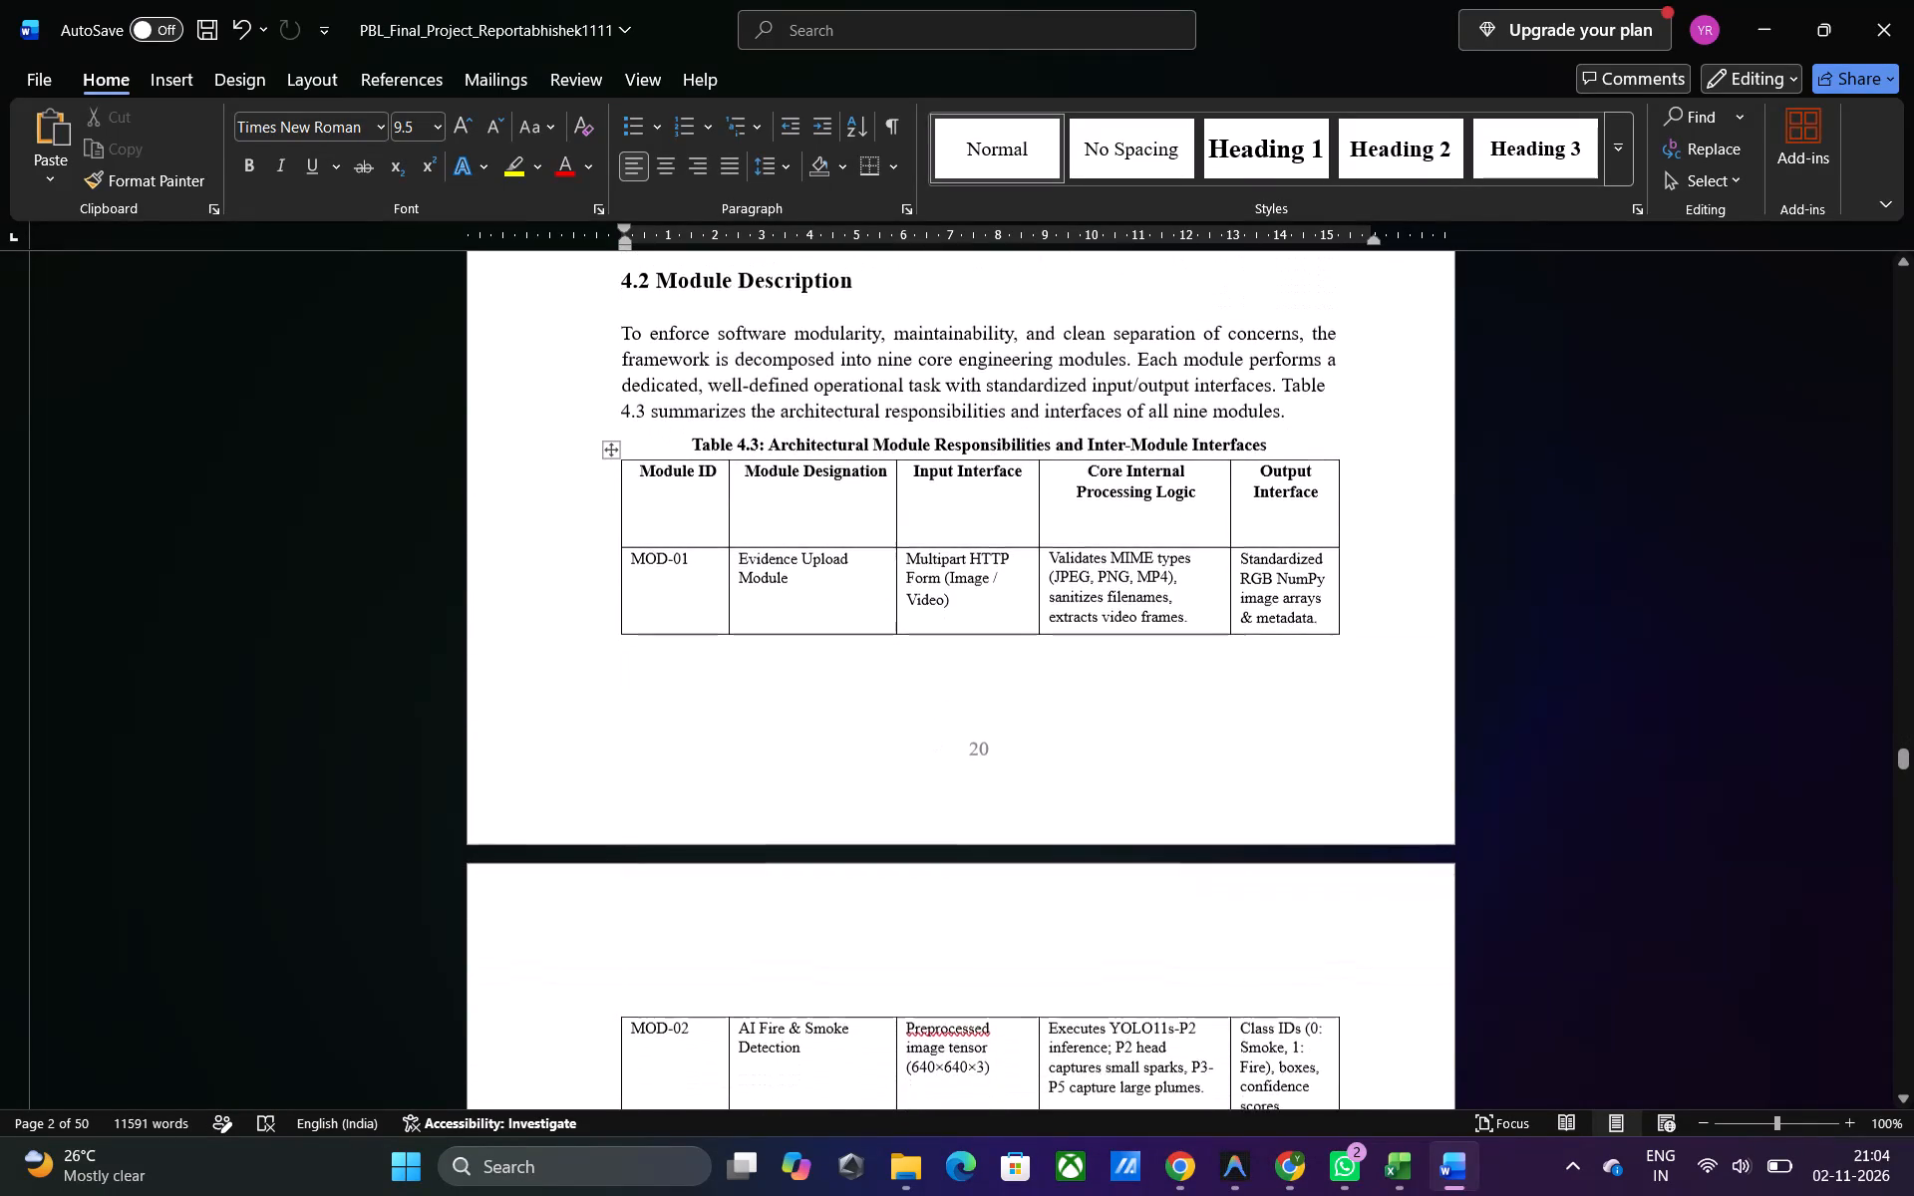
{"action": "scroll", "coordinate": [935, 734], "scroll_direction": "down", "scroll_amount": 3}
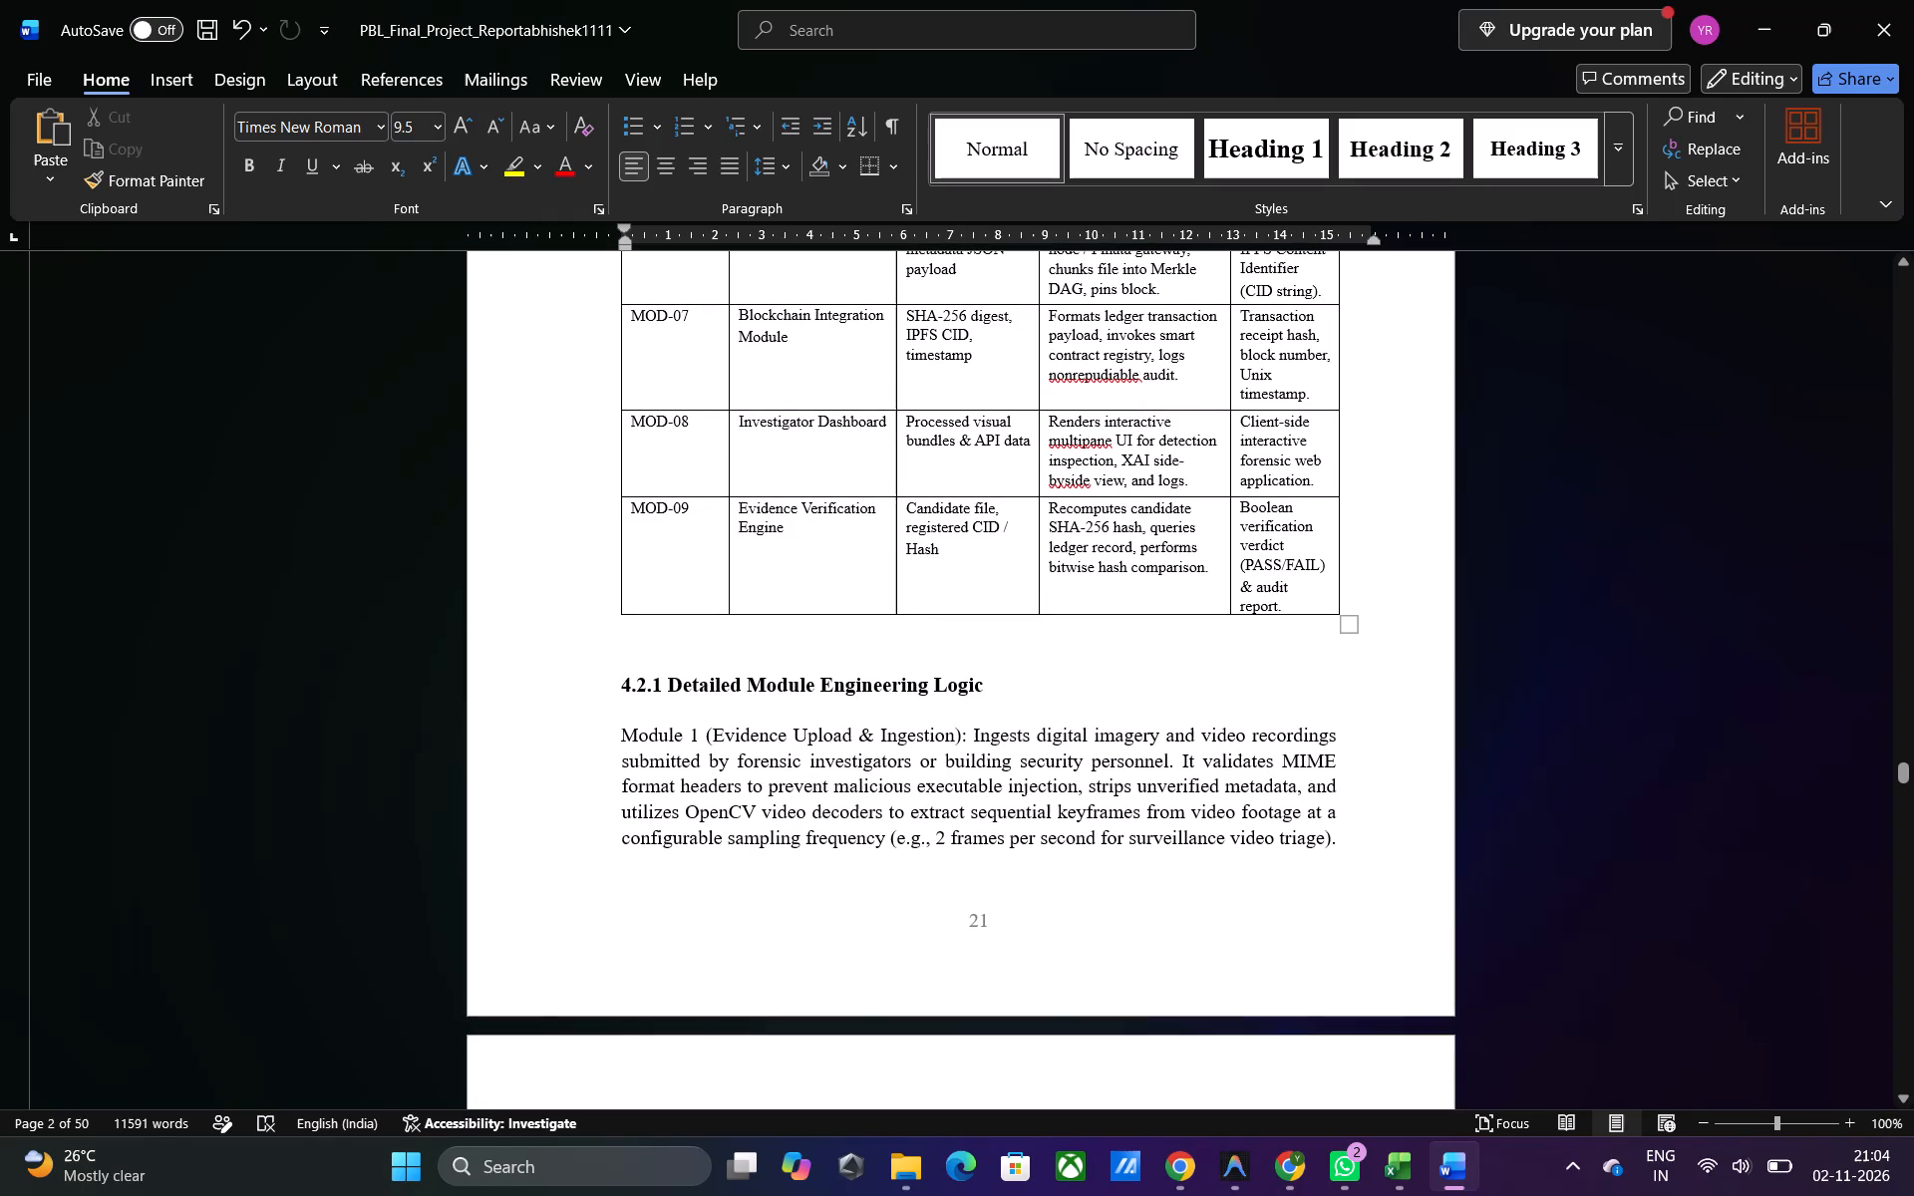
{"action": "scroll", "coordinate": [935, 734], "scroll_direction": "down", "scroll_amount": 4}
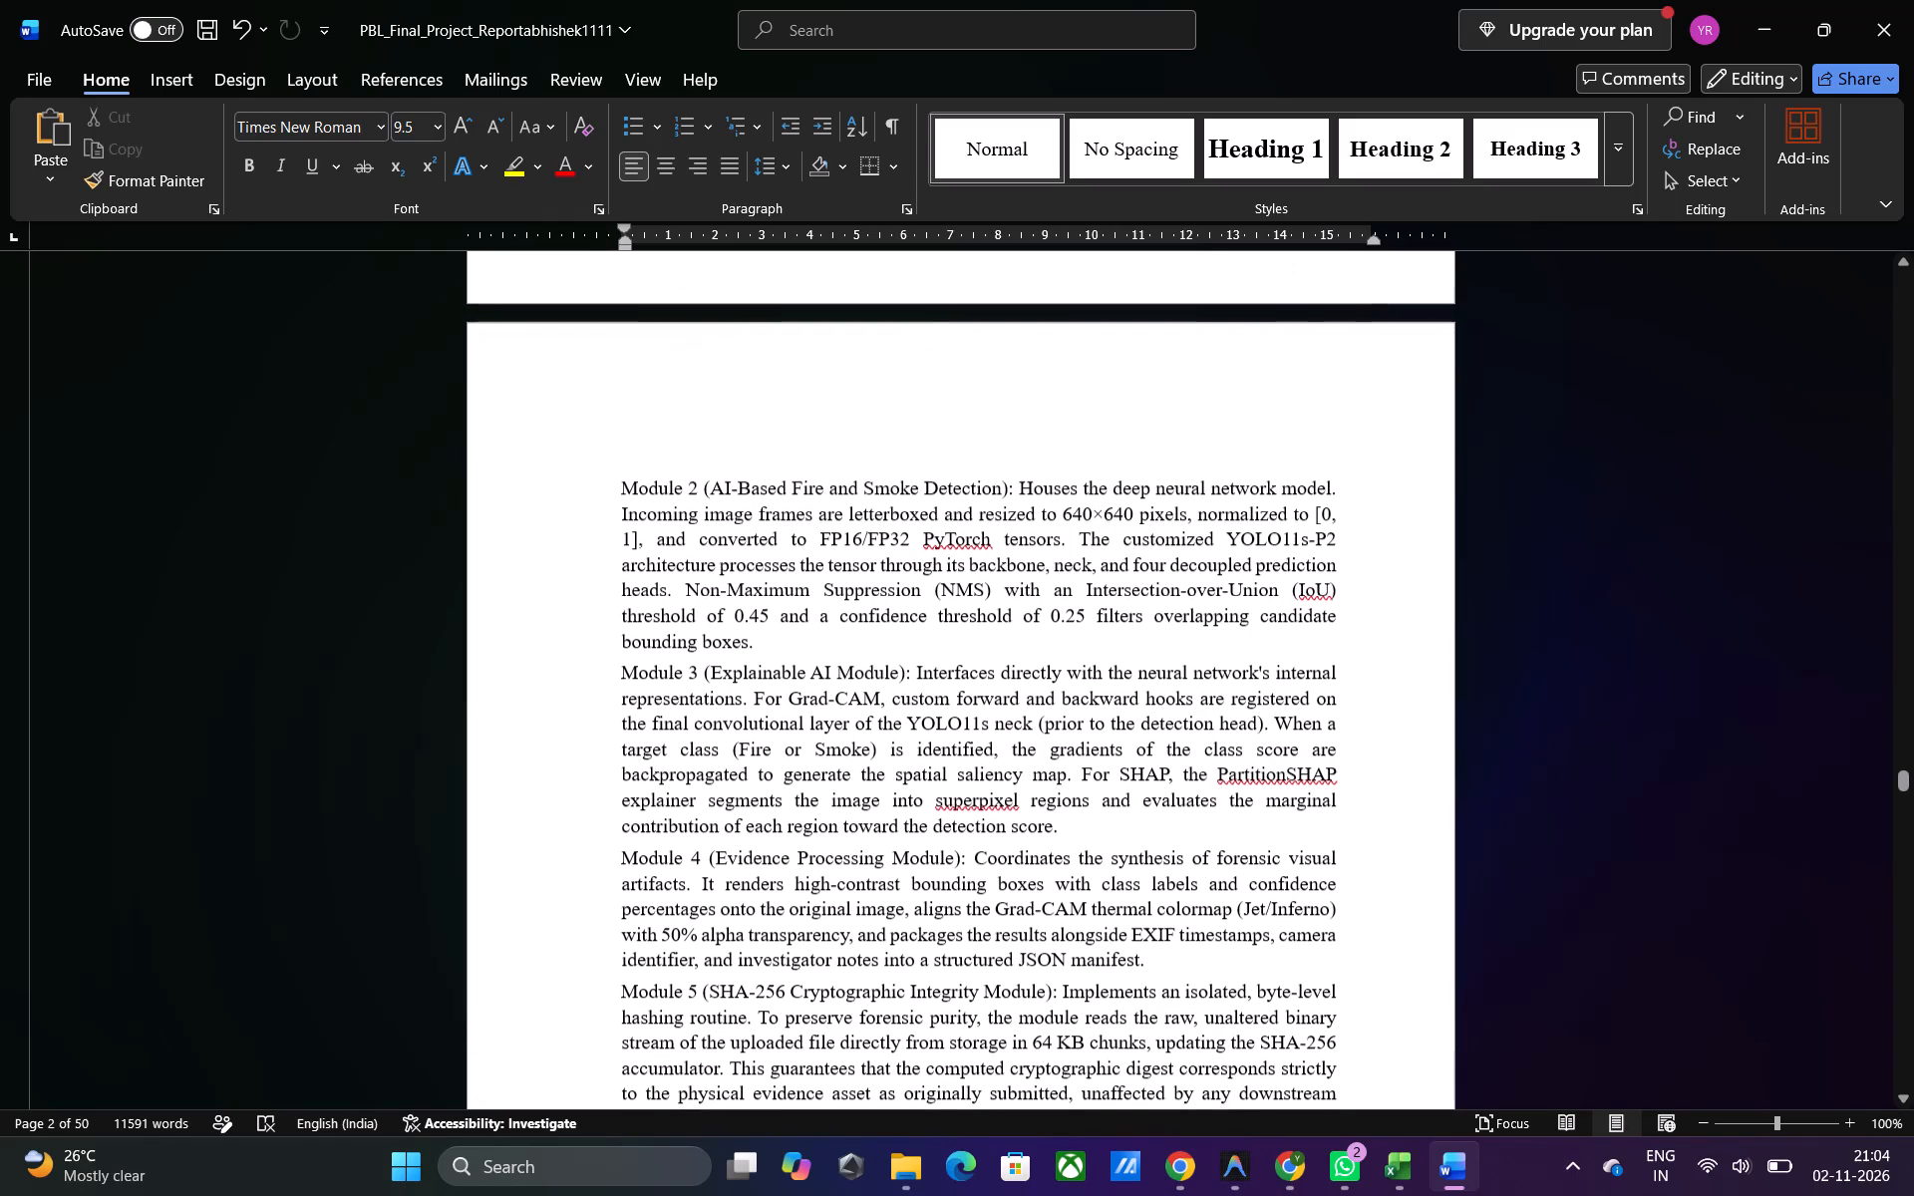
{"action": "scroll", "coordinate": [935, 734], "scroll_direction": "down", "scroll_amount": 3}
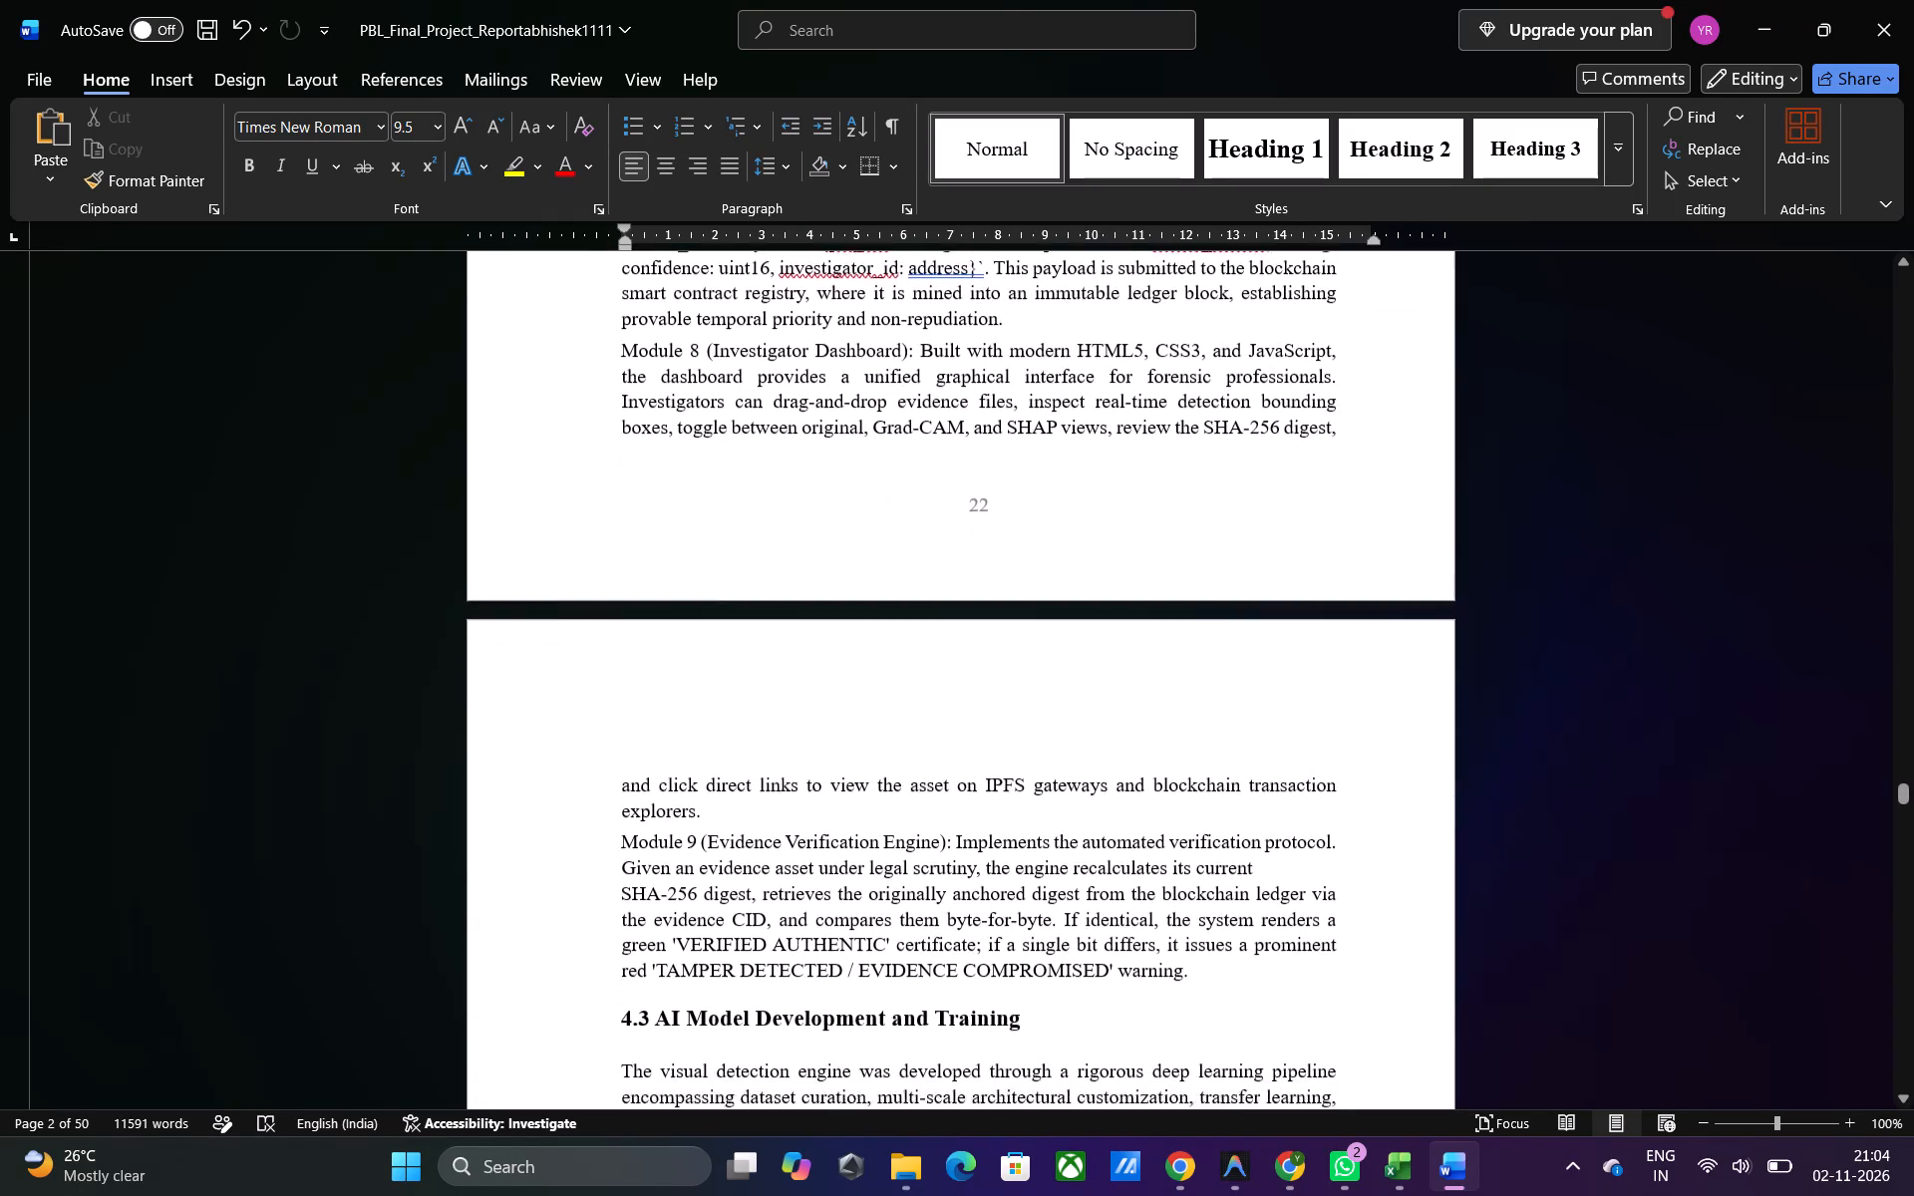
{"action": "scroll", "coordinate": [935, 734], "scroll_direction": "down", "scroll_amount": 4}
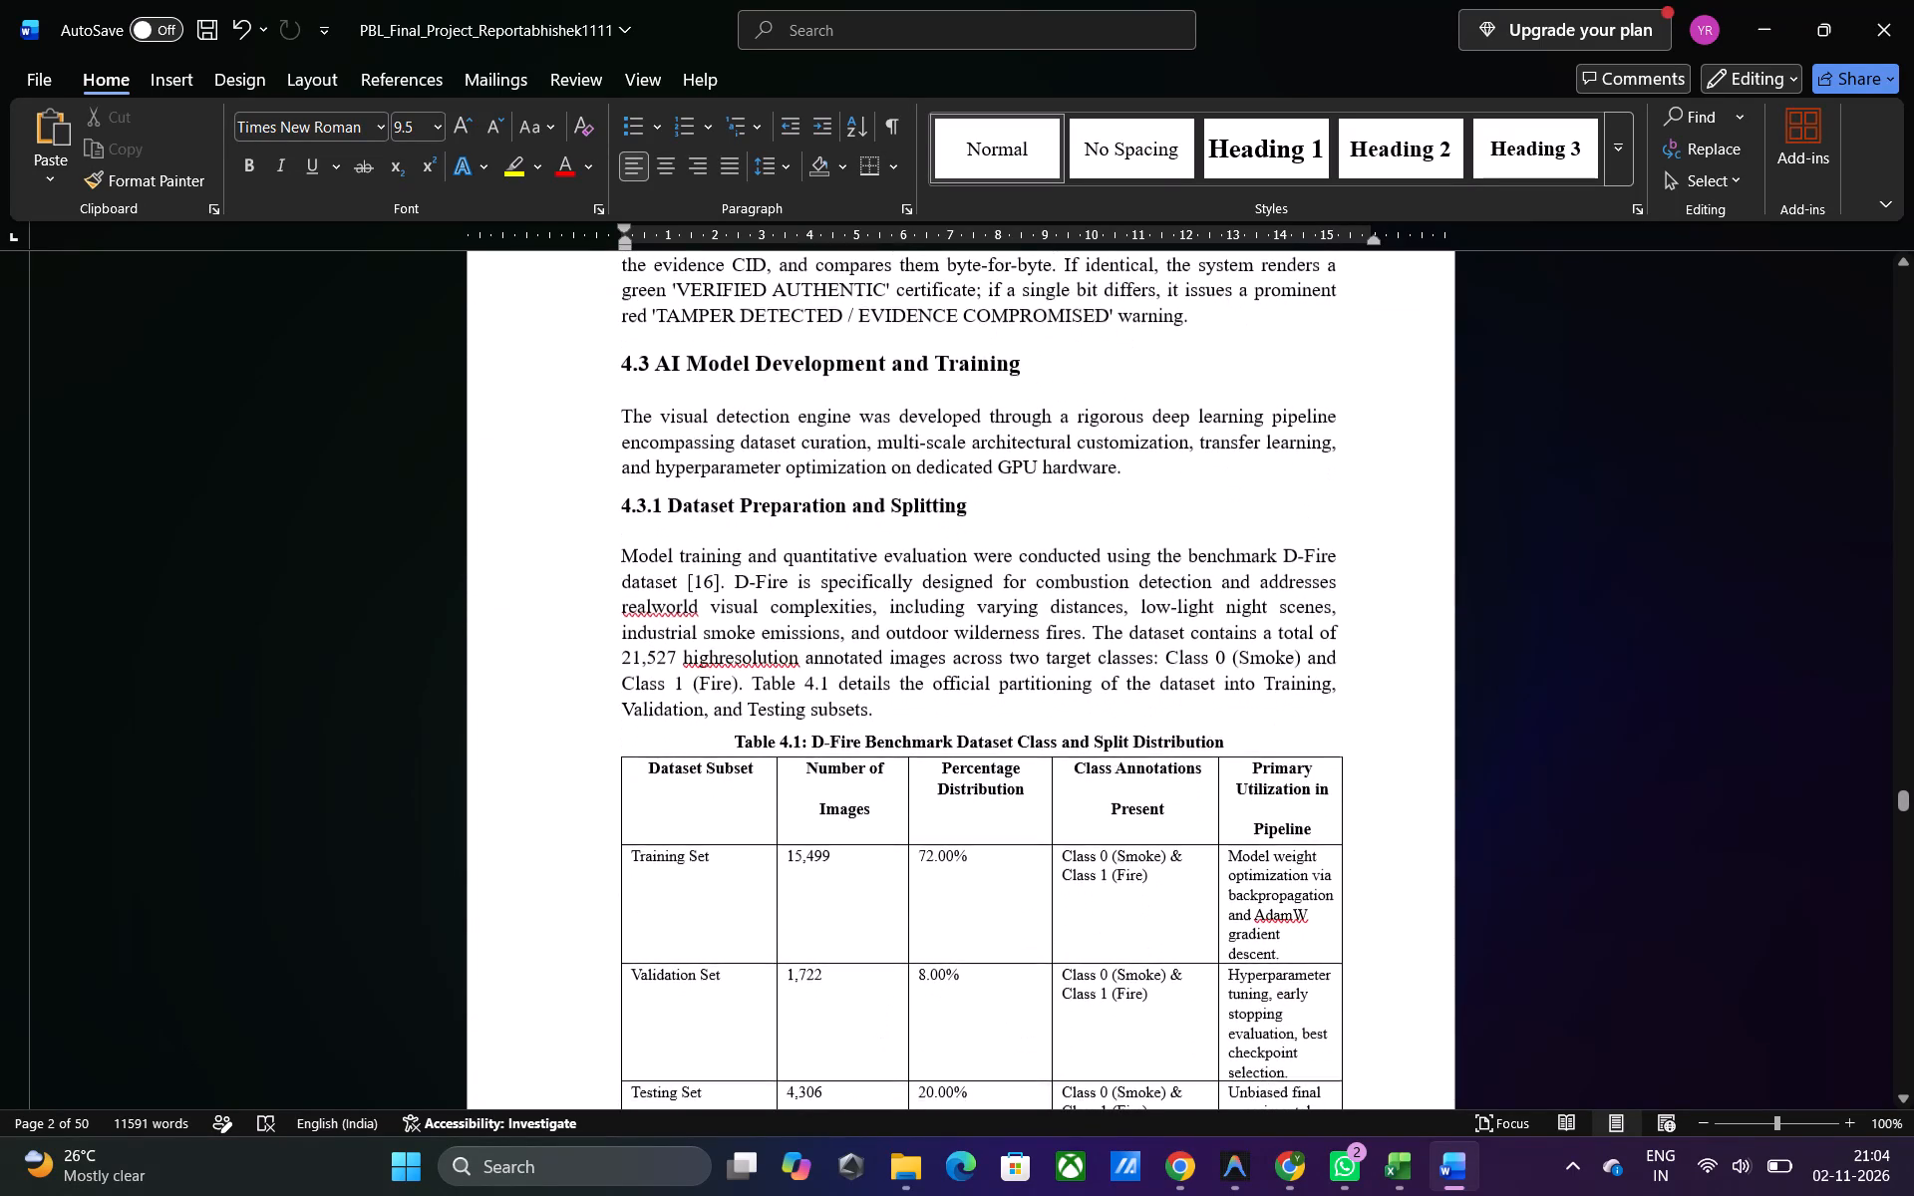
{"action": "scroll", "coordinate": [935, 734], "scroll_direction": "down", "scroll_amount": 6}
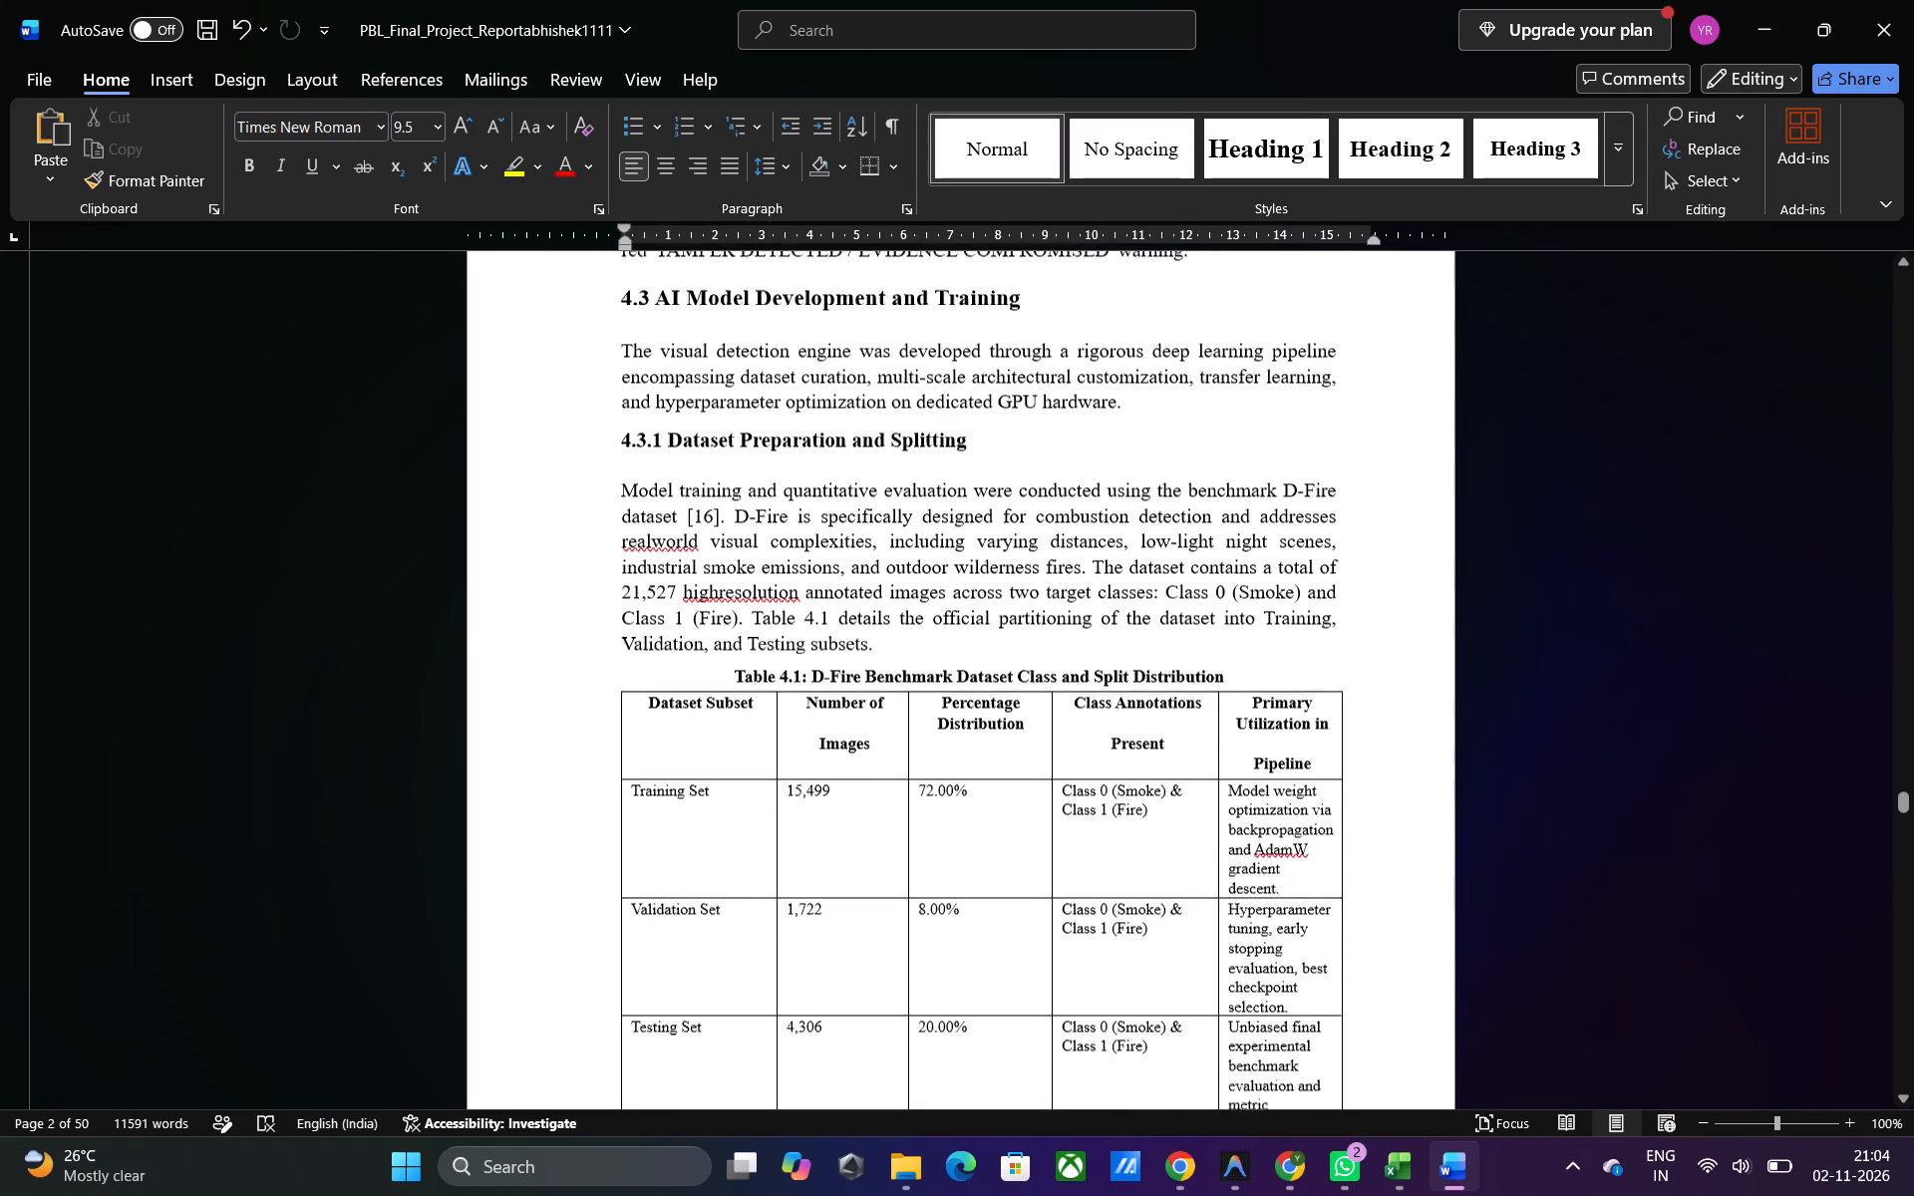
{"action": "scroll", "coordinate": [935, 734], "scroll_direction": "down", "scroll_amount": 5}
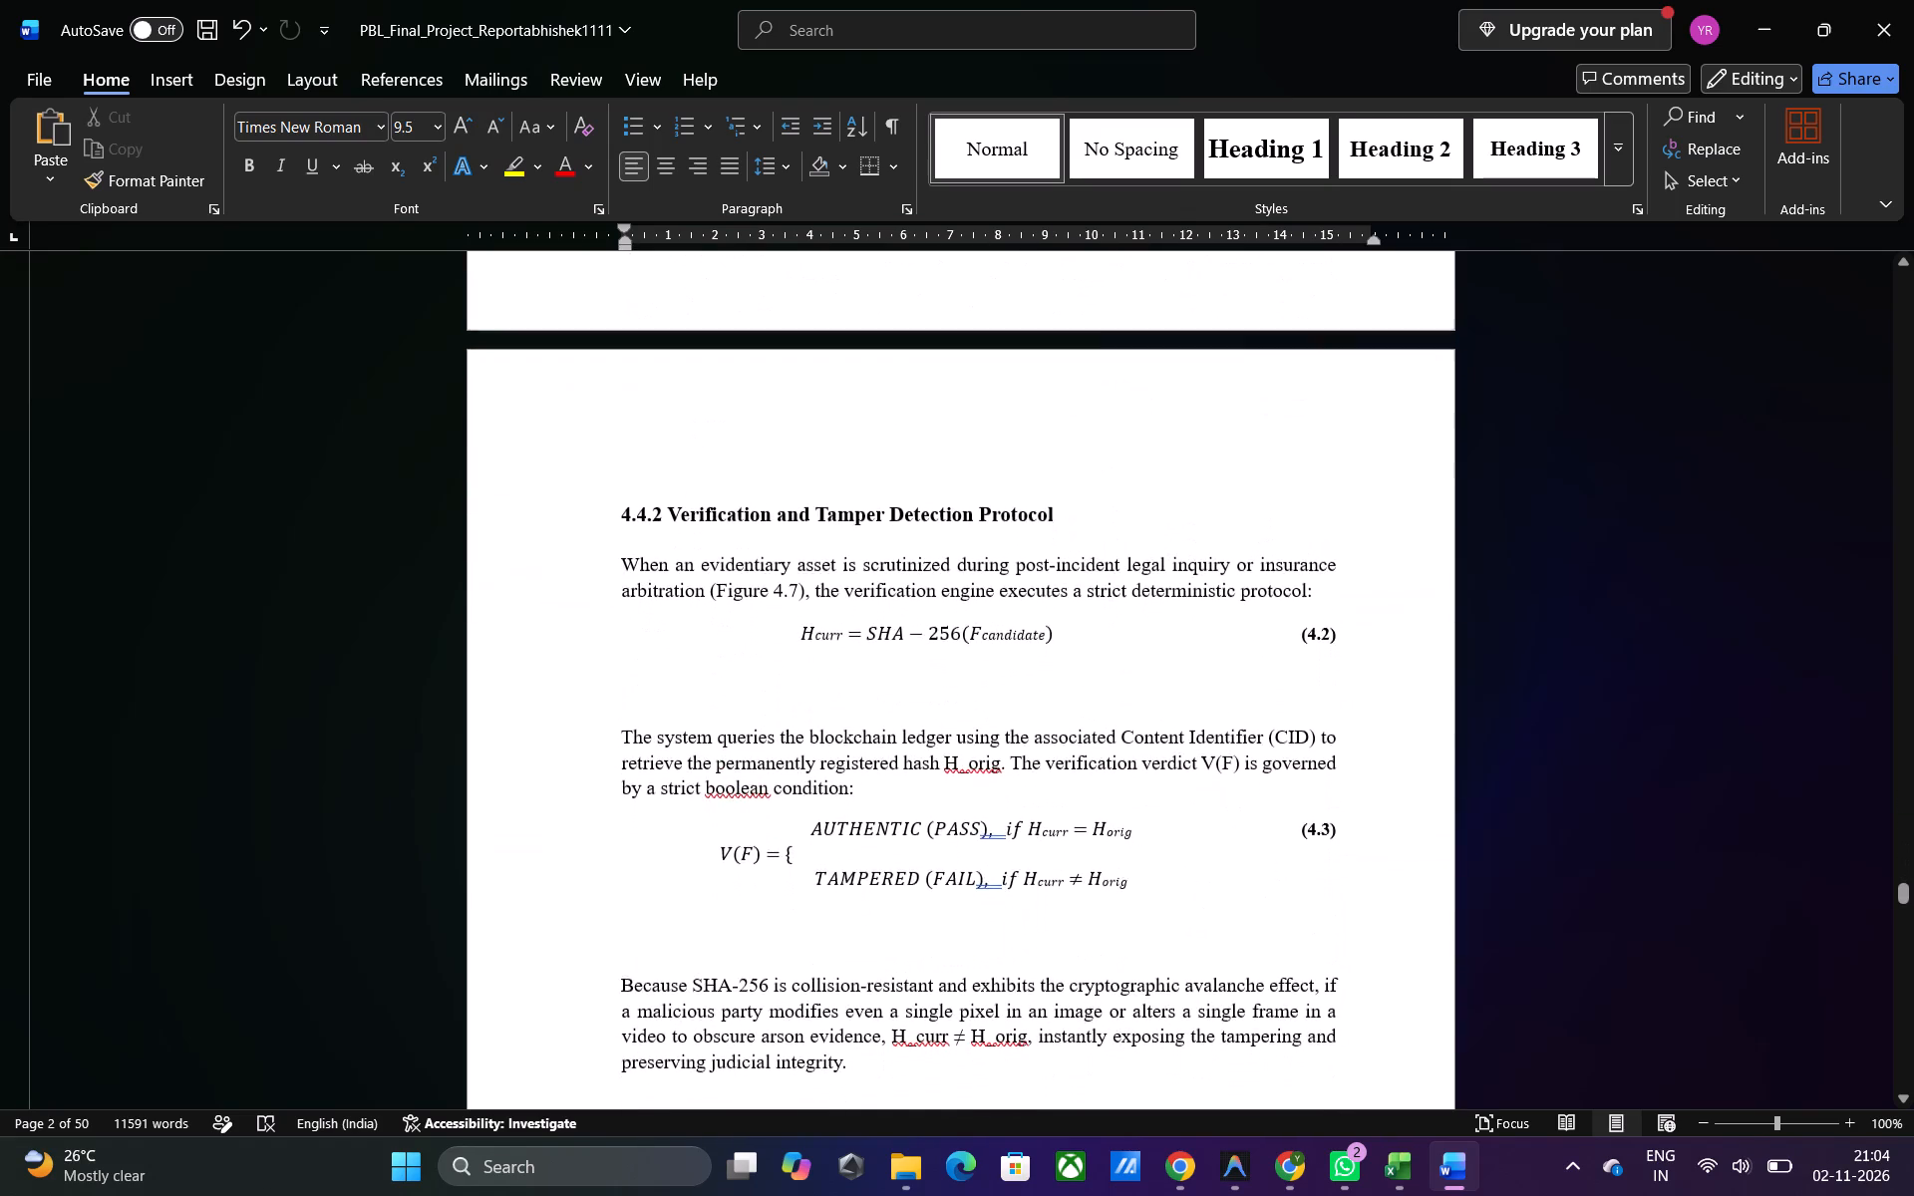
Review Chapter 5 through the appendices, checking the references list and where the REFERENCES and APPENDICES headings fall on their pages.
{"action": "scroll", "coordinate": [935, 734], "scroll_direction": "down", "scroll_amount": 8}
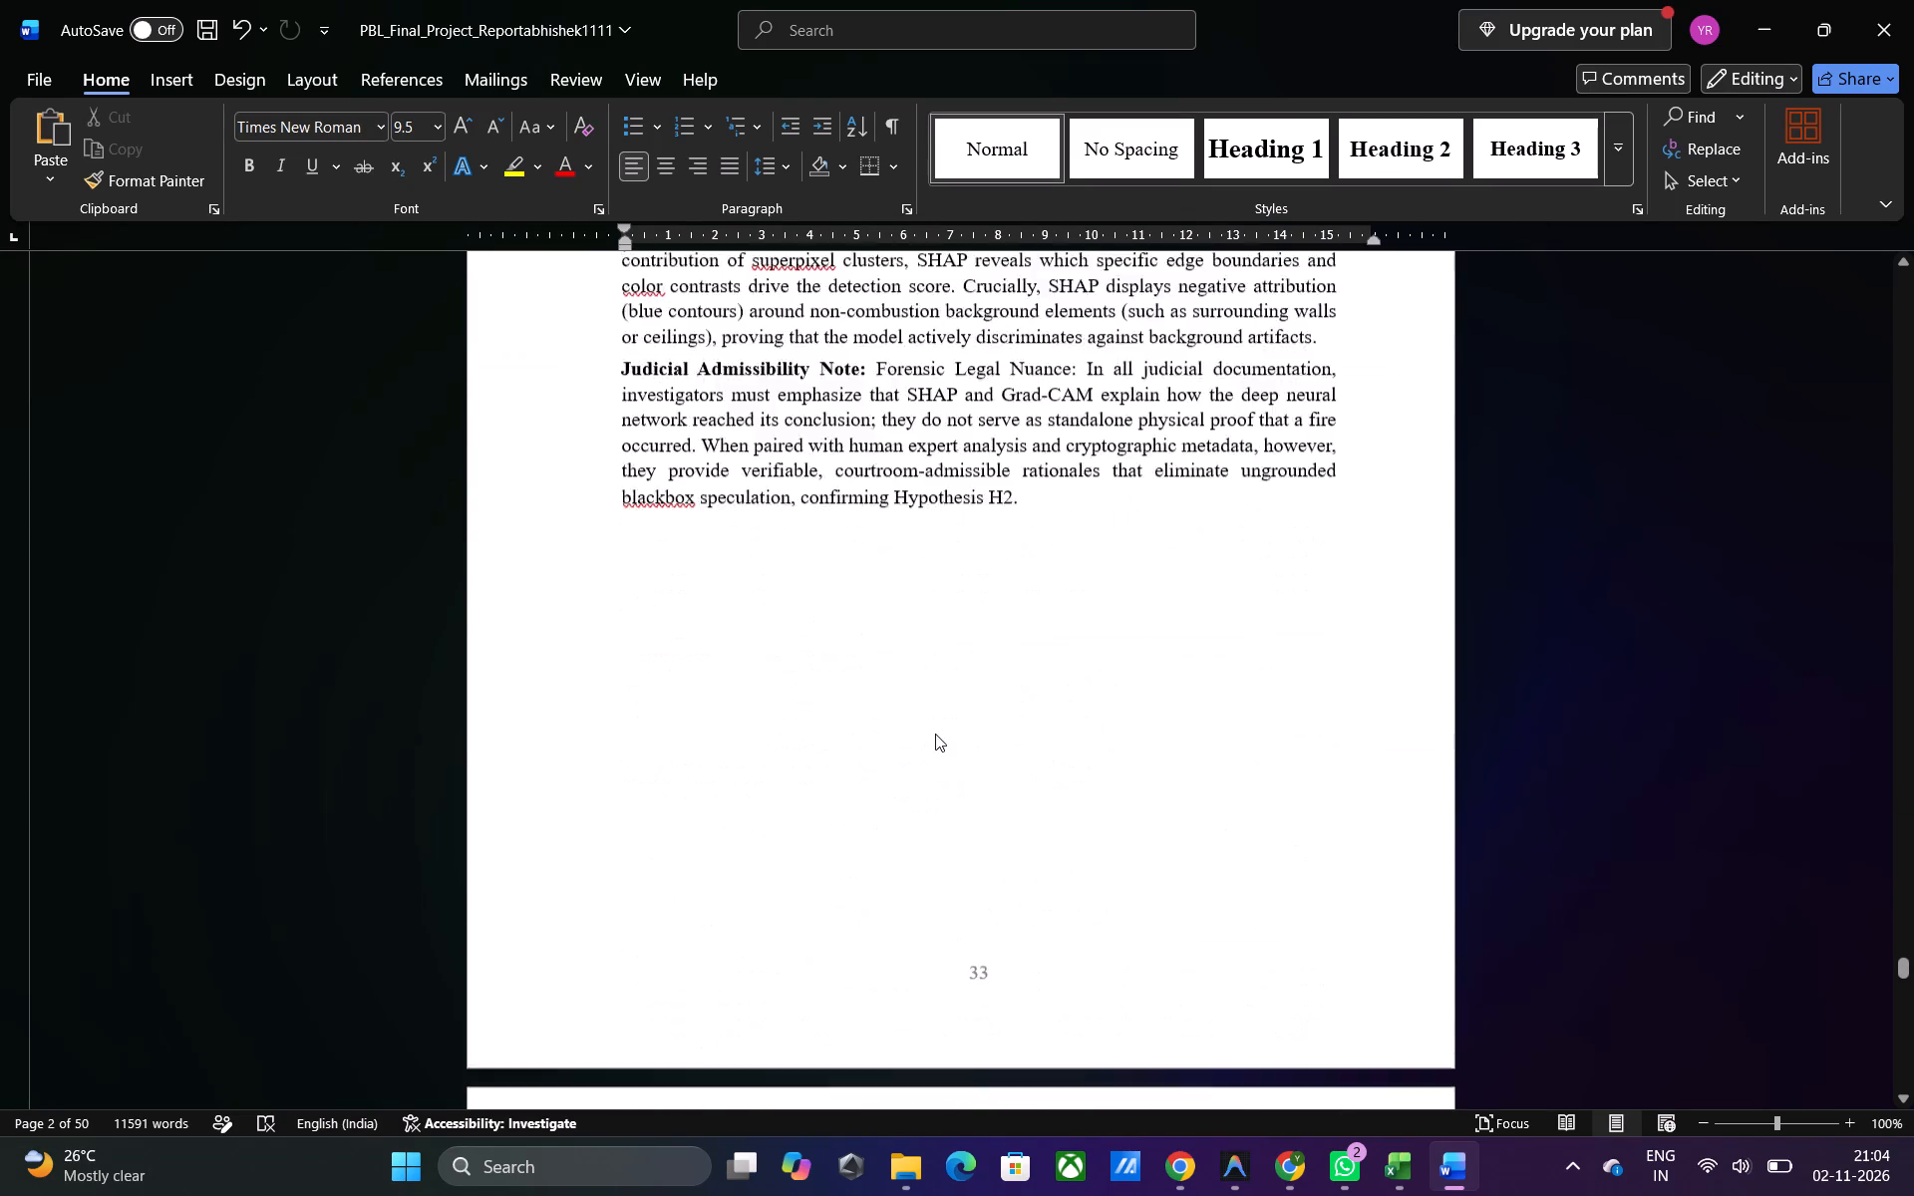
{"action": "scroll", "coordinate": [935, 734], "scroll_direction": "down", "scroll_amount": 11}
{"action": "scroll", "coordinate": [935, 734], "scroll_direction": "up", "scroll_amount": 2}
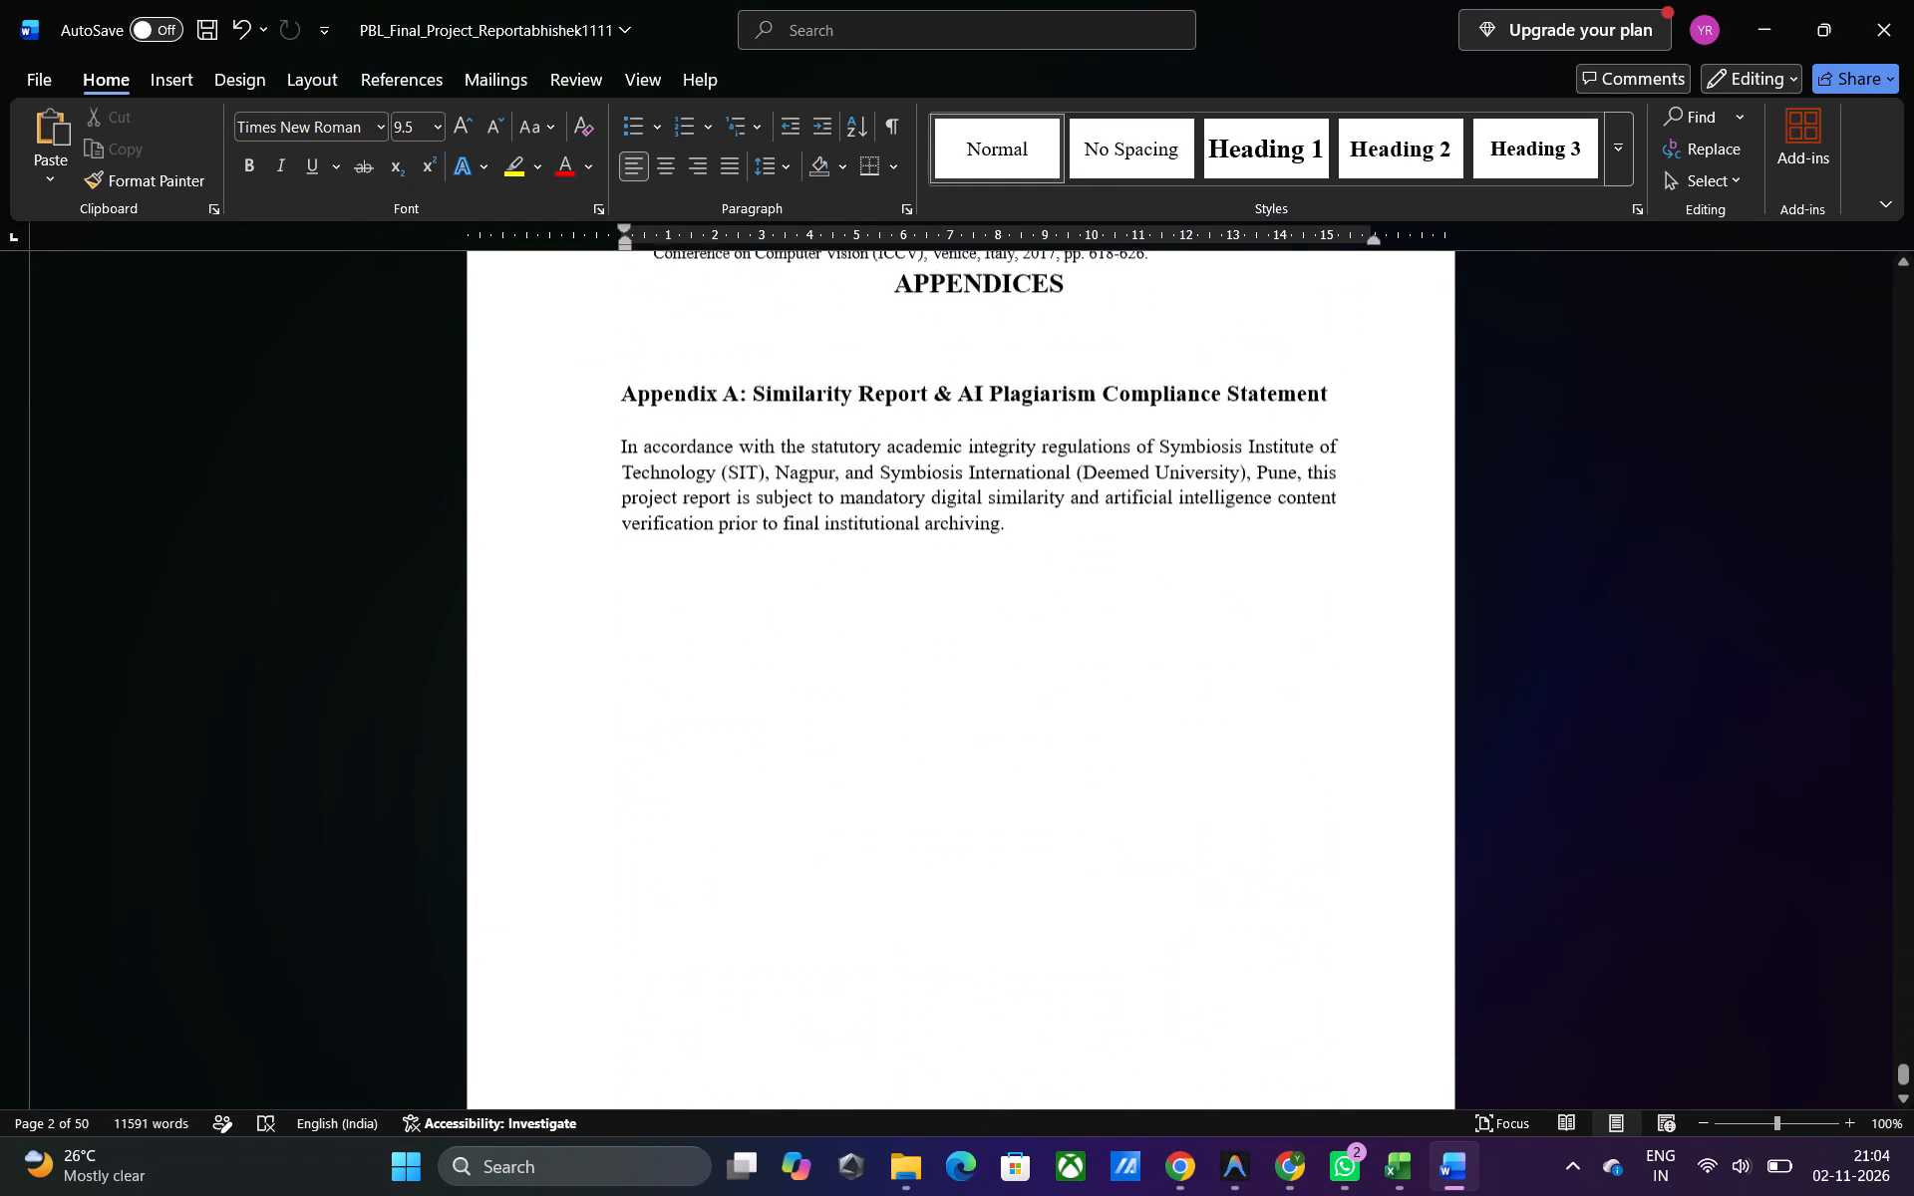
{"action": "scroll", "coordinate": [935, 734], "scroll_direction": "up", "scroll_amount": 2}
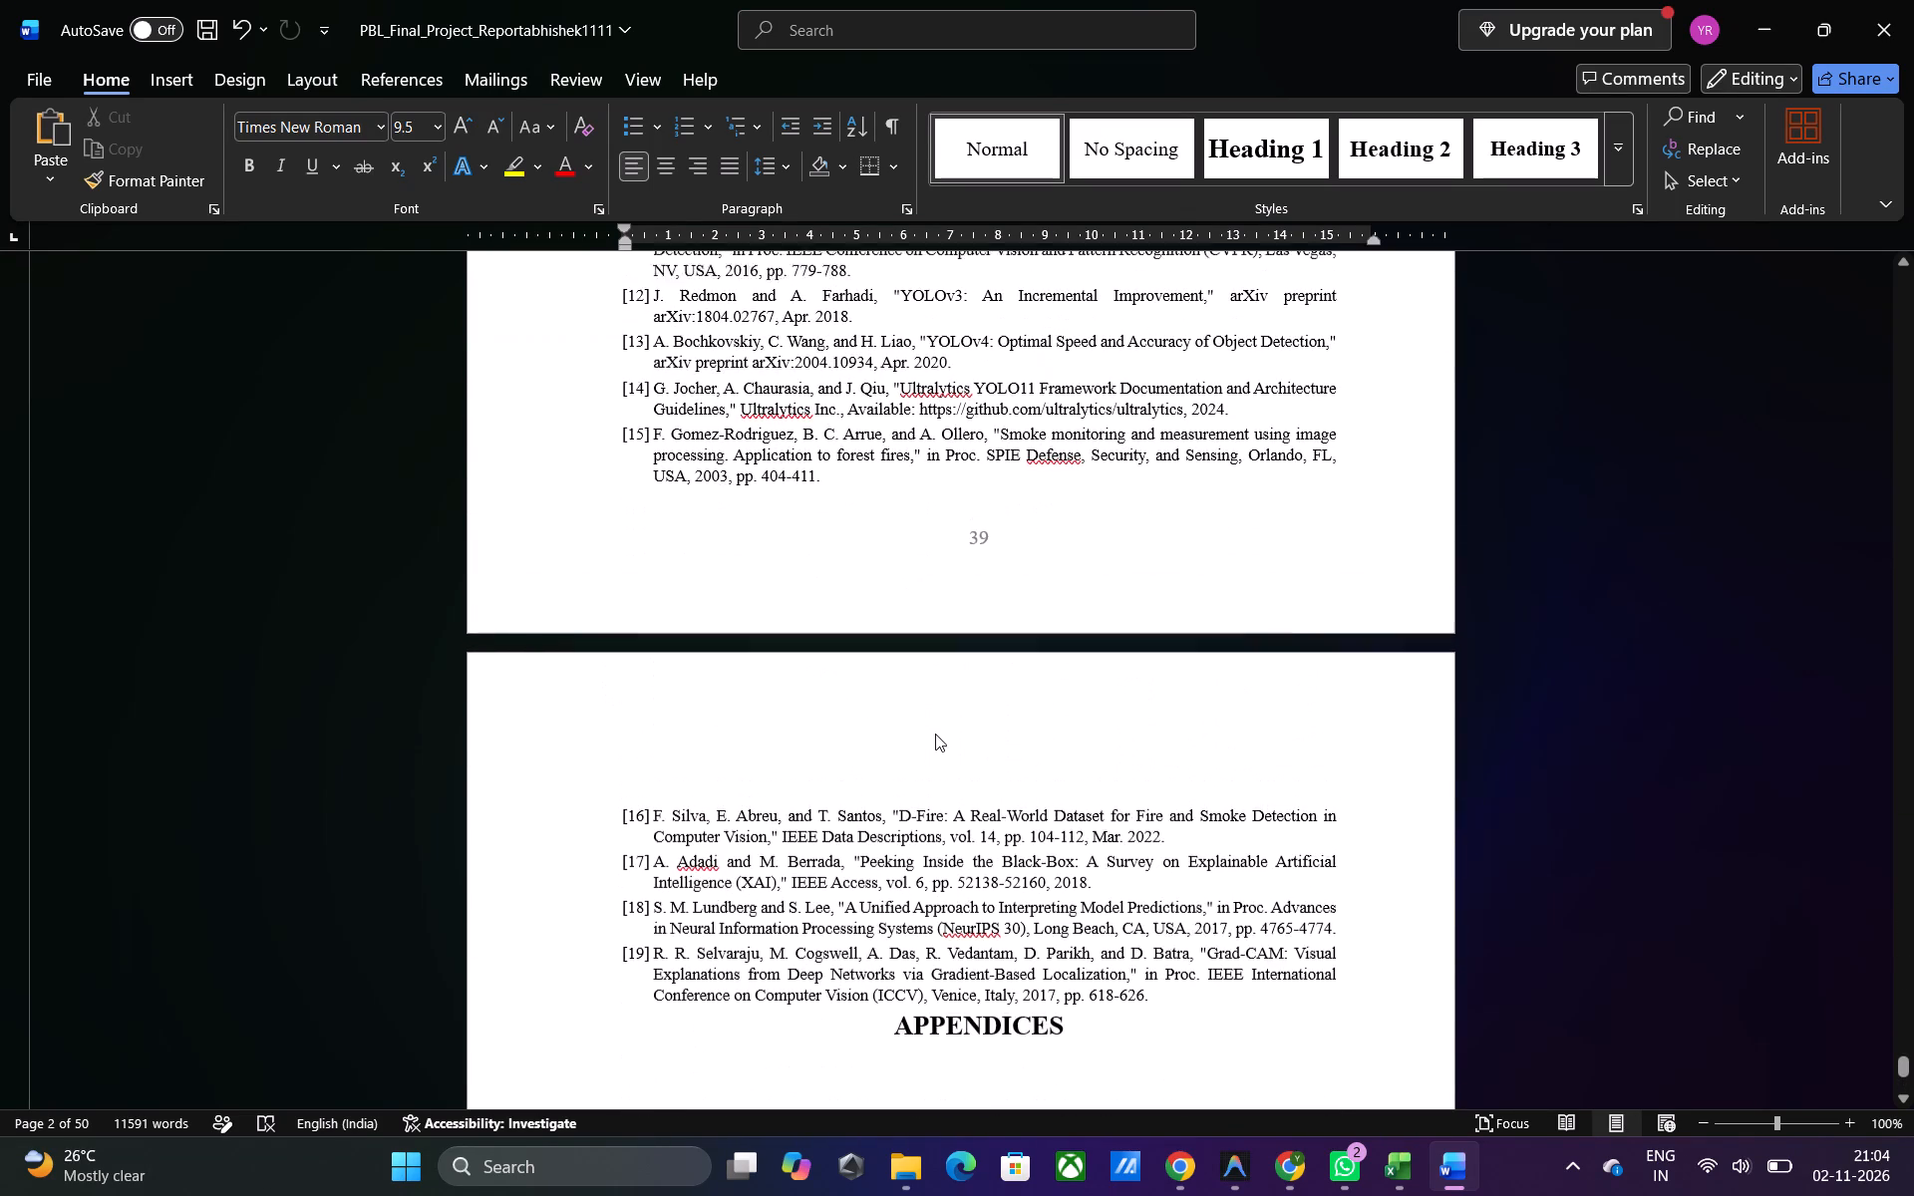
{"action": "scroll", "coordinate": [935, 734], "scroll_direction": "up", "scroll_amount": 3}
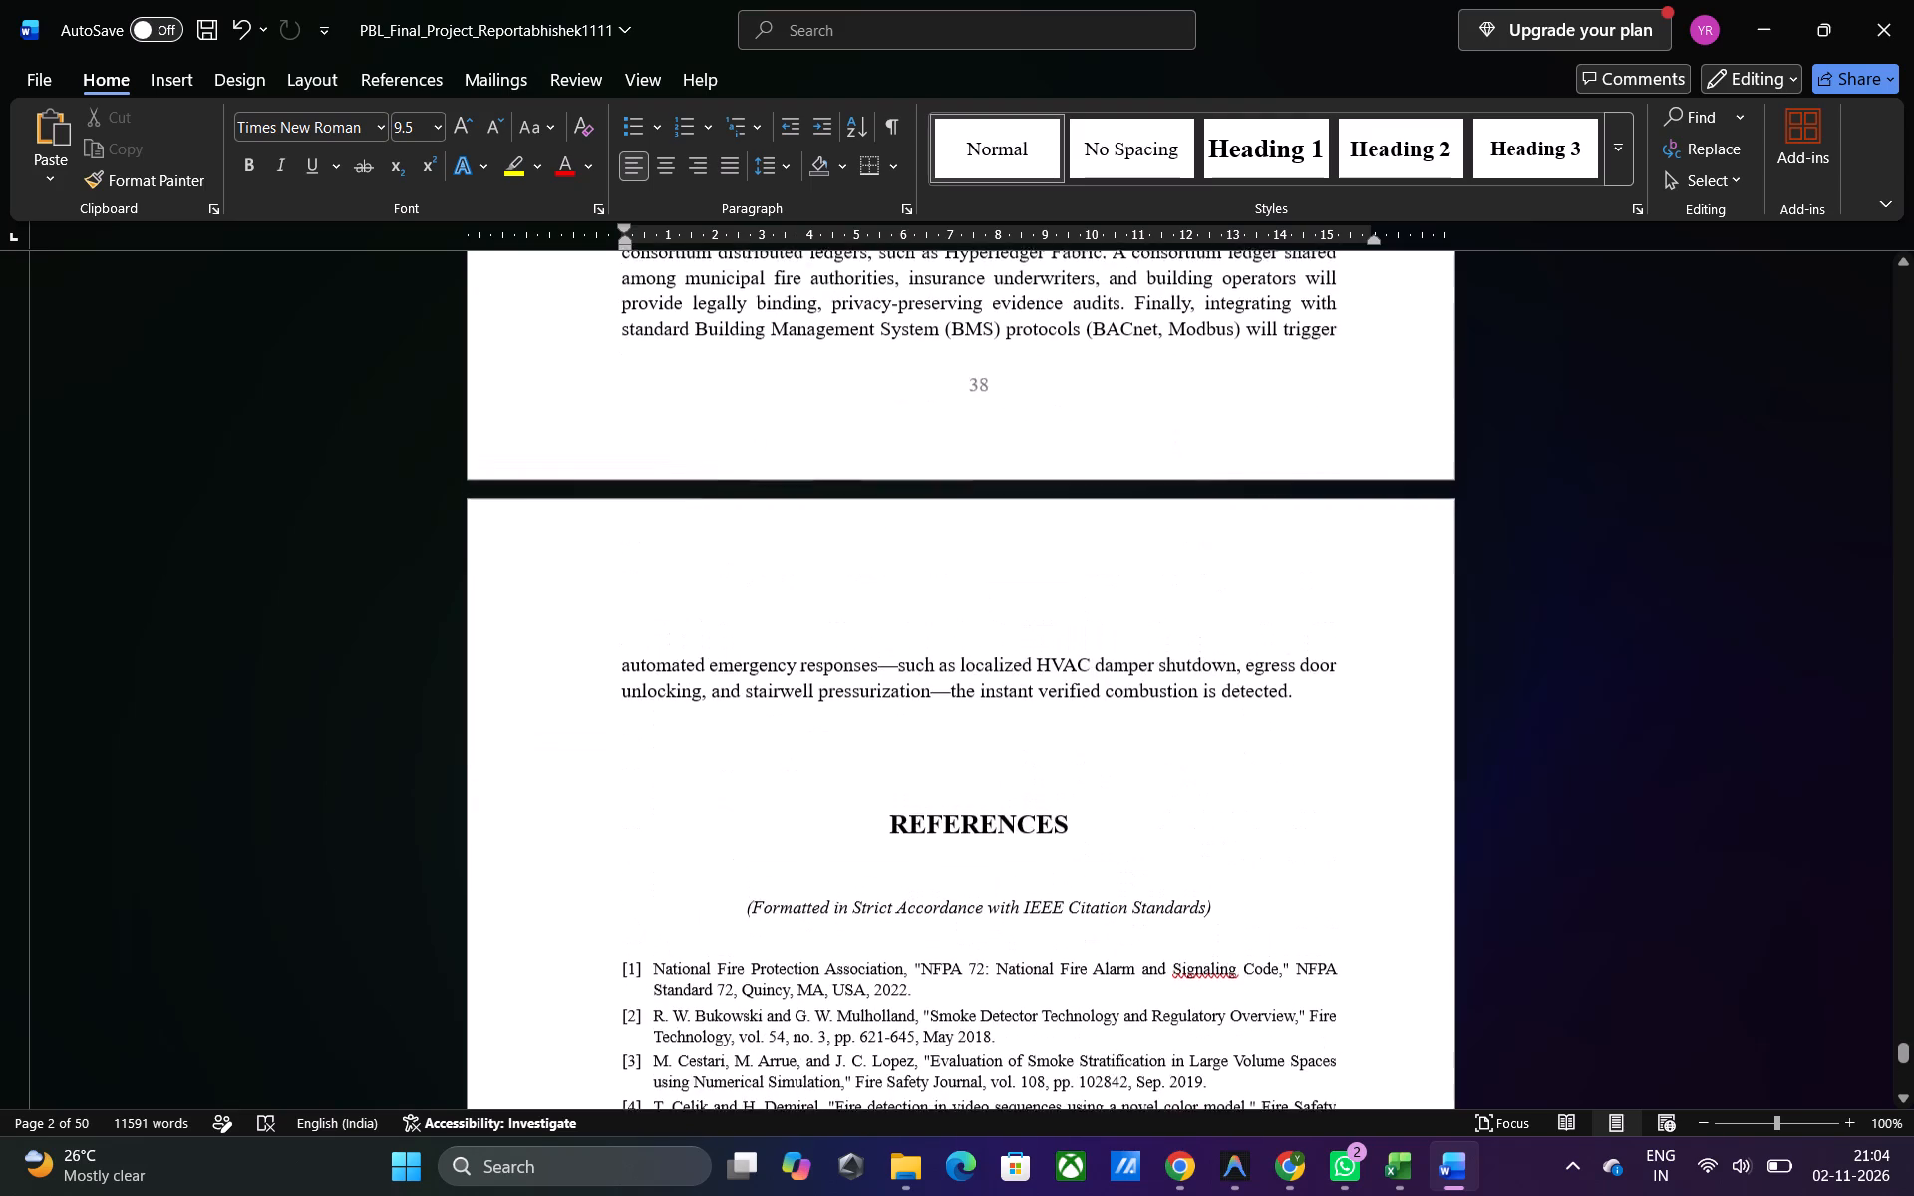
{"action": "scroll", "coordinate": [935, 734], "scroll_direction": "up", "scroll_amount": 1}
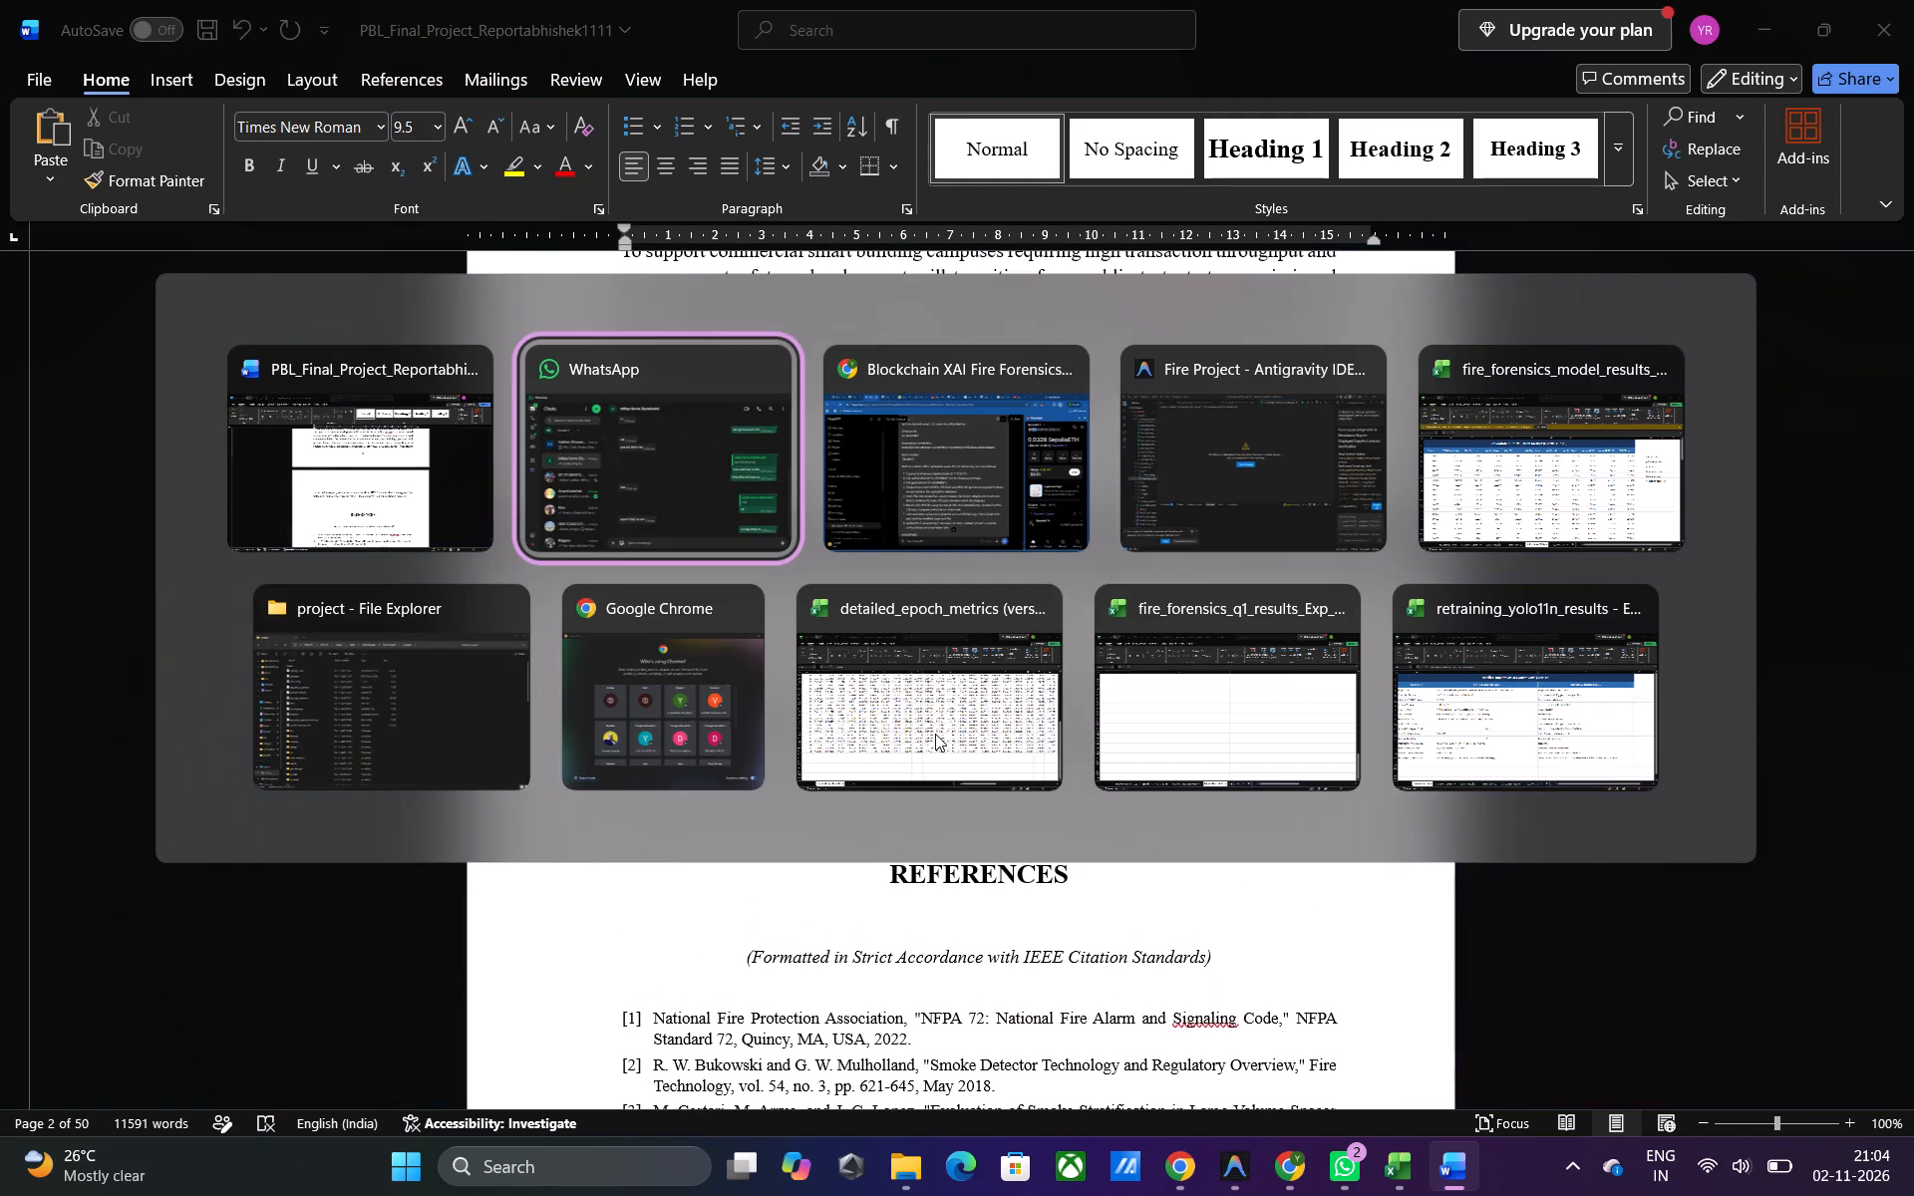
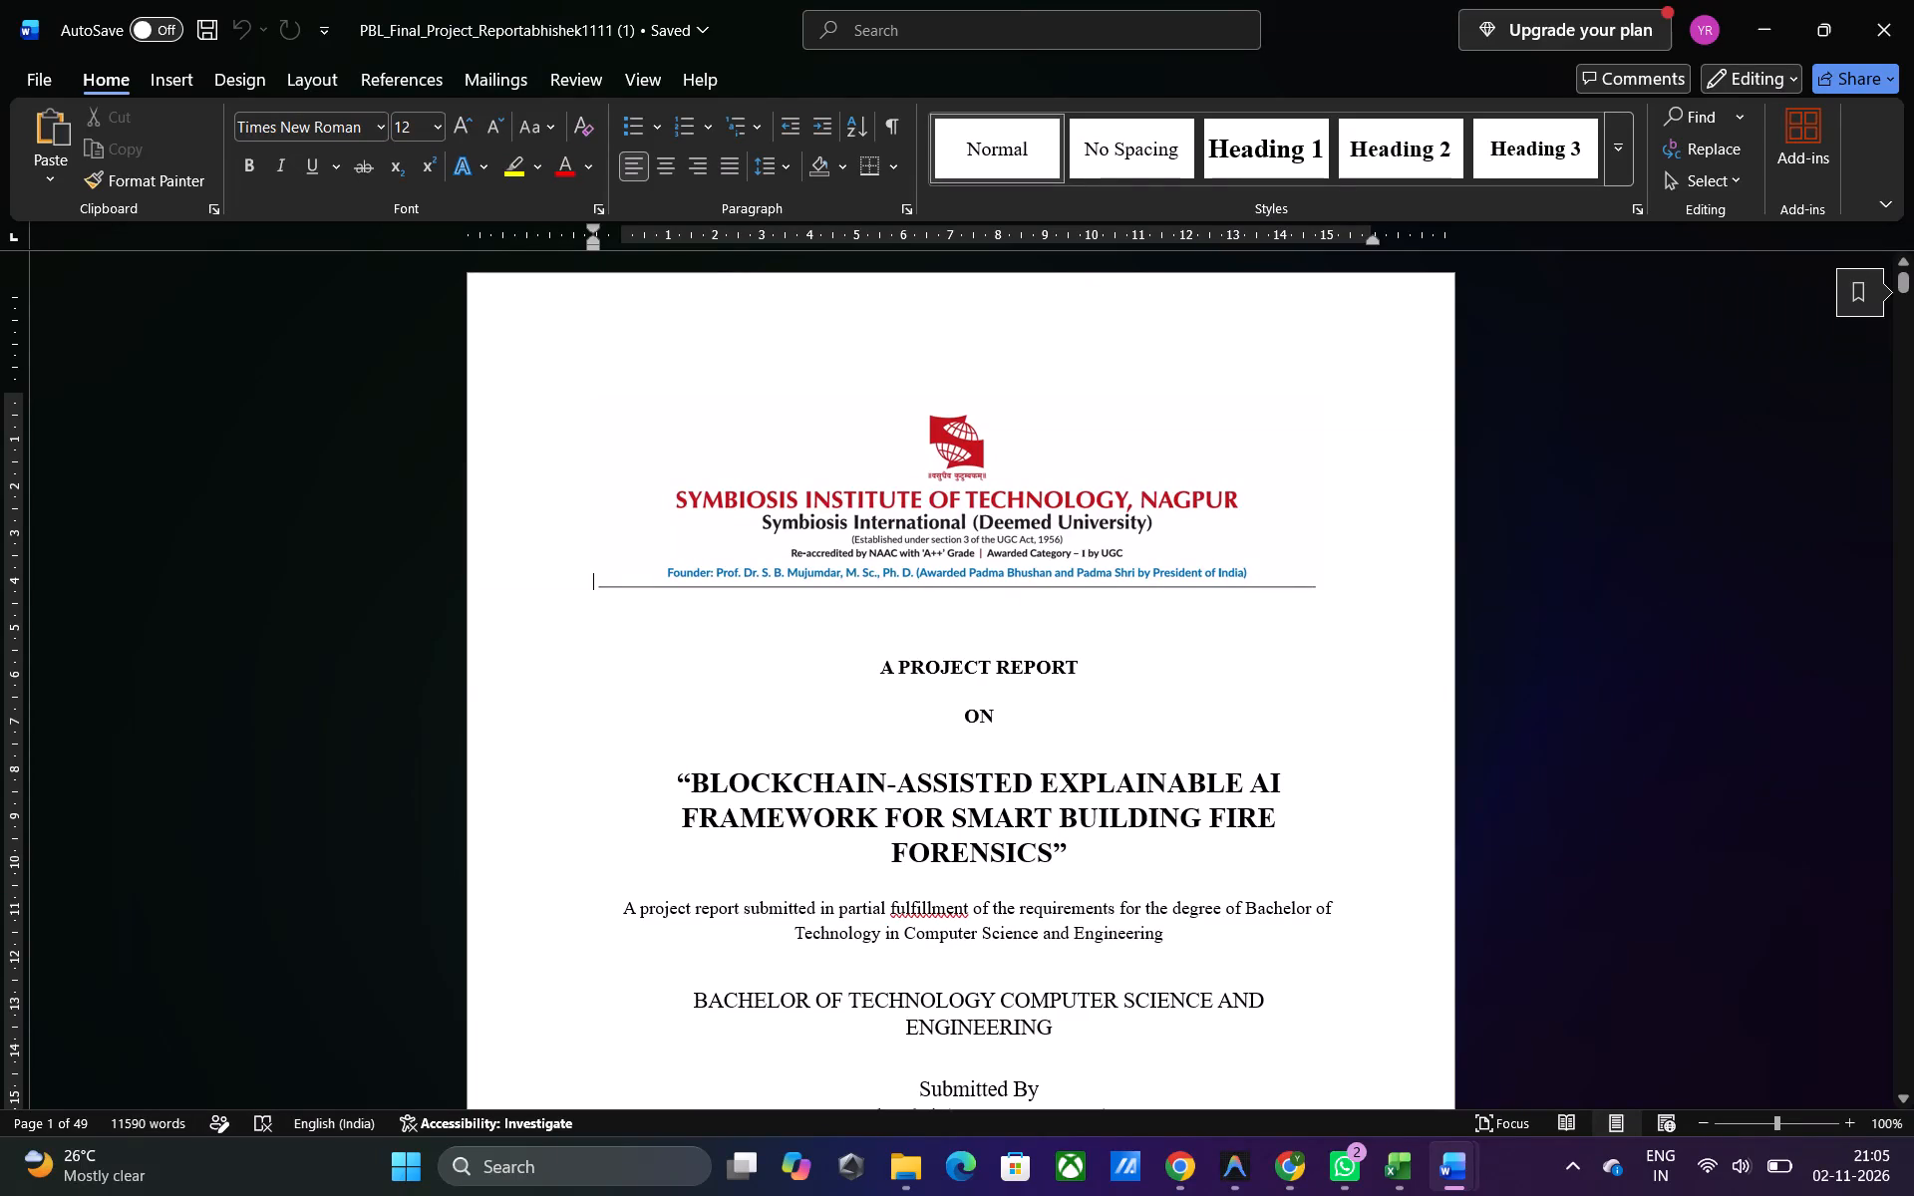
Review the title page and the certificate page for layout, signatory blocks and page numbering.
{"action": "scroll", "coordinate": [1043, 1052], "scroll_direction": "down", "scroll_amount": 2}
{"action": "scroll", "coordinate": [832, 1195], "scroll_direction": "down", "scroll_amount": 1}
{"action": "scroll", "coordinate": [863, 761], "scroll_direction": "down", "scroll_amount": 2}
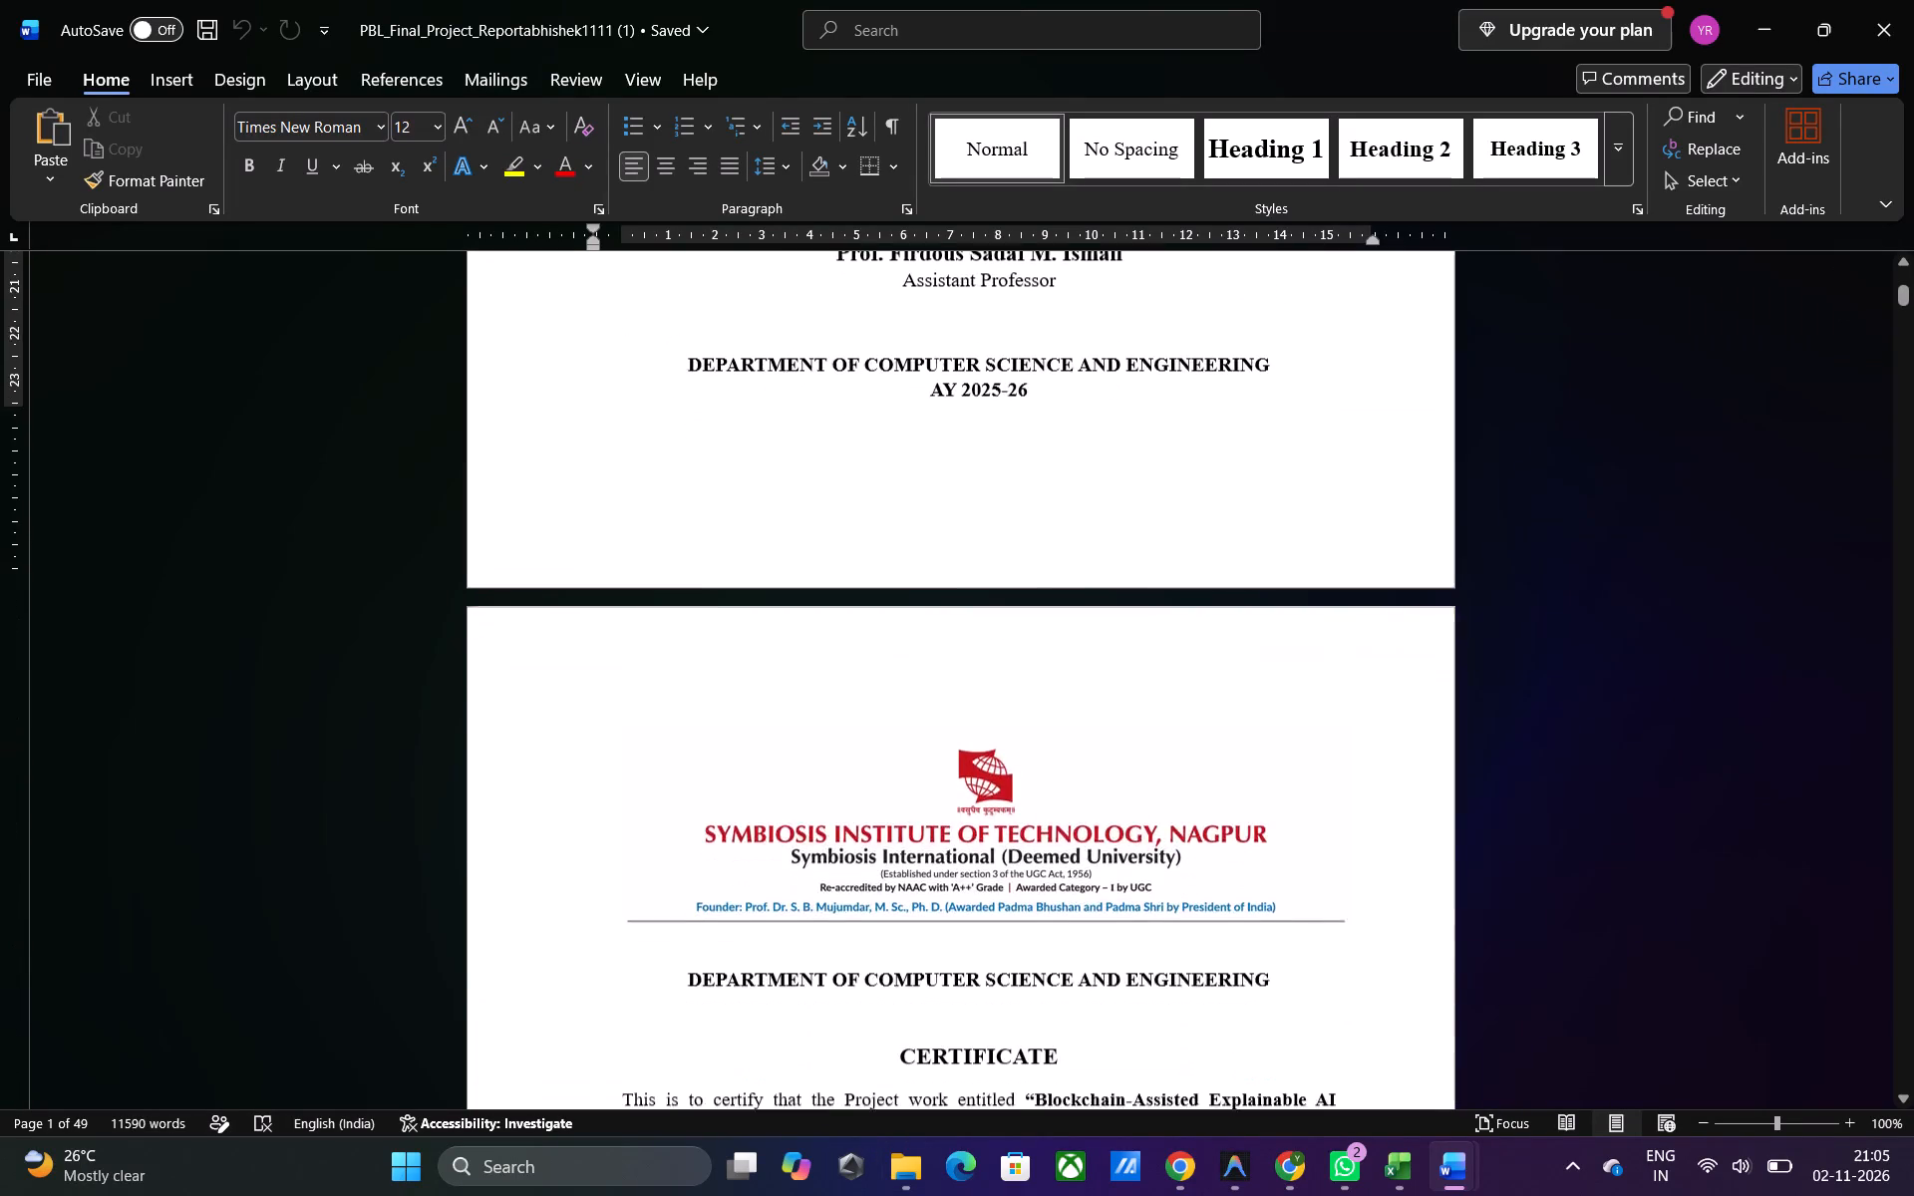
{"action": "scroll", "coordinate": [863, 761], "scroll_direction": "down", "scroll_amount": 2}
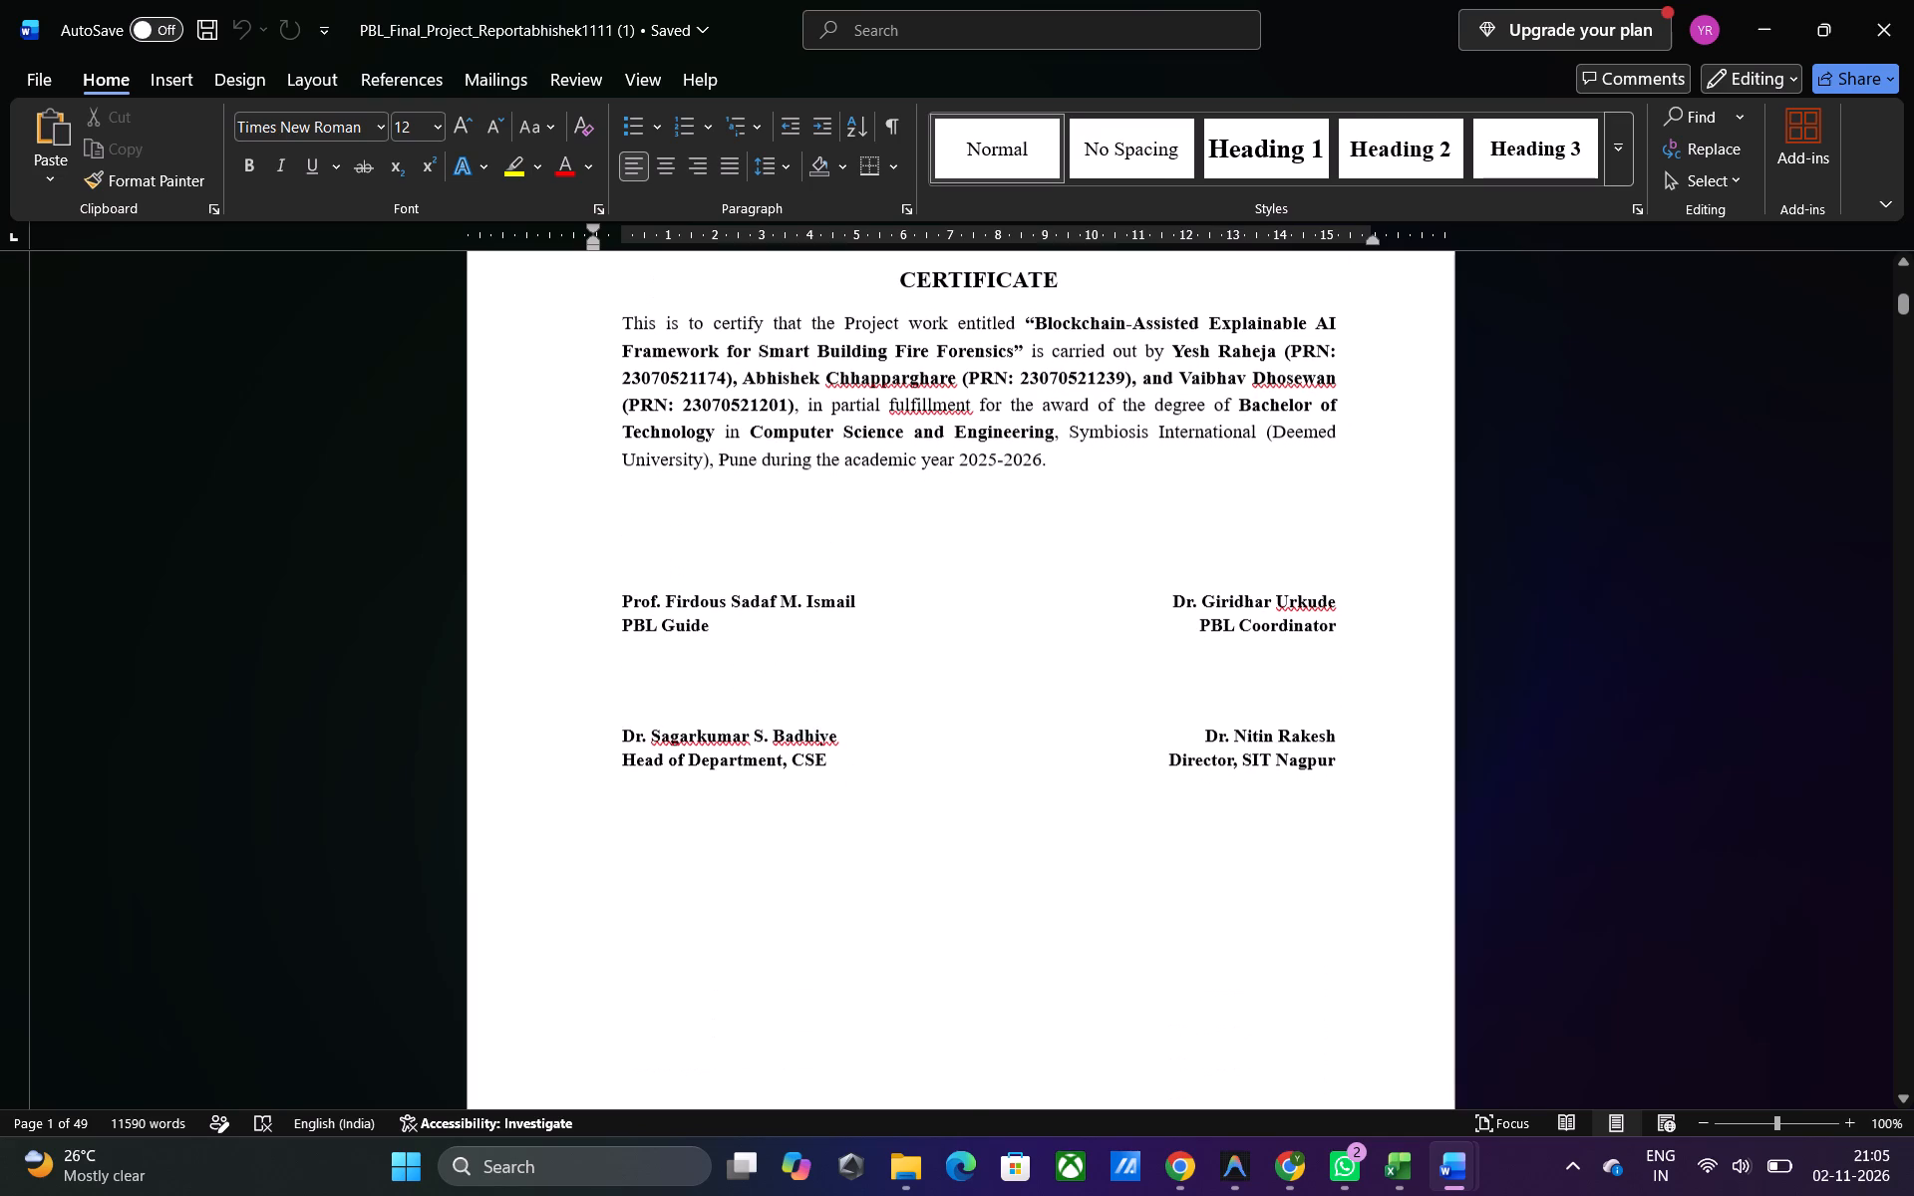
{"action": "scroll", "coordinate": [863, 761], "scroll_direction": "down", "scroll_amount": 2}
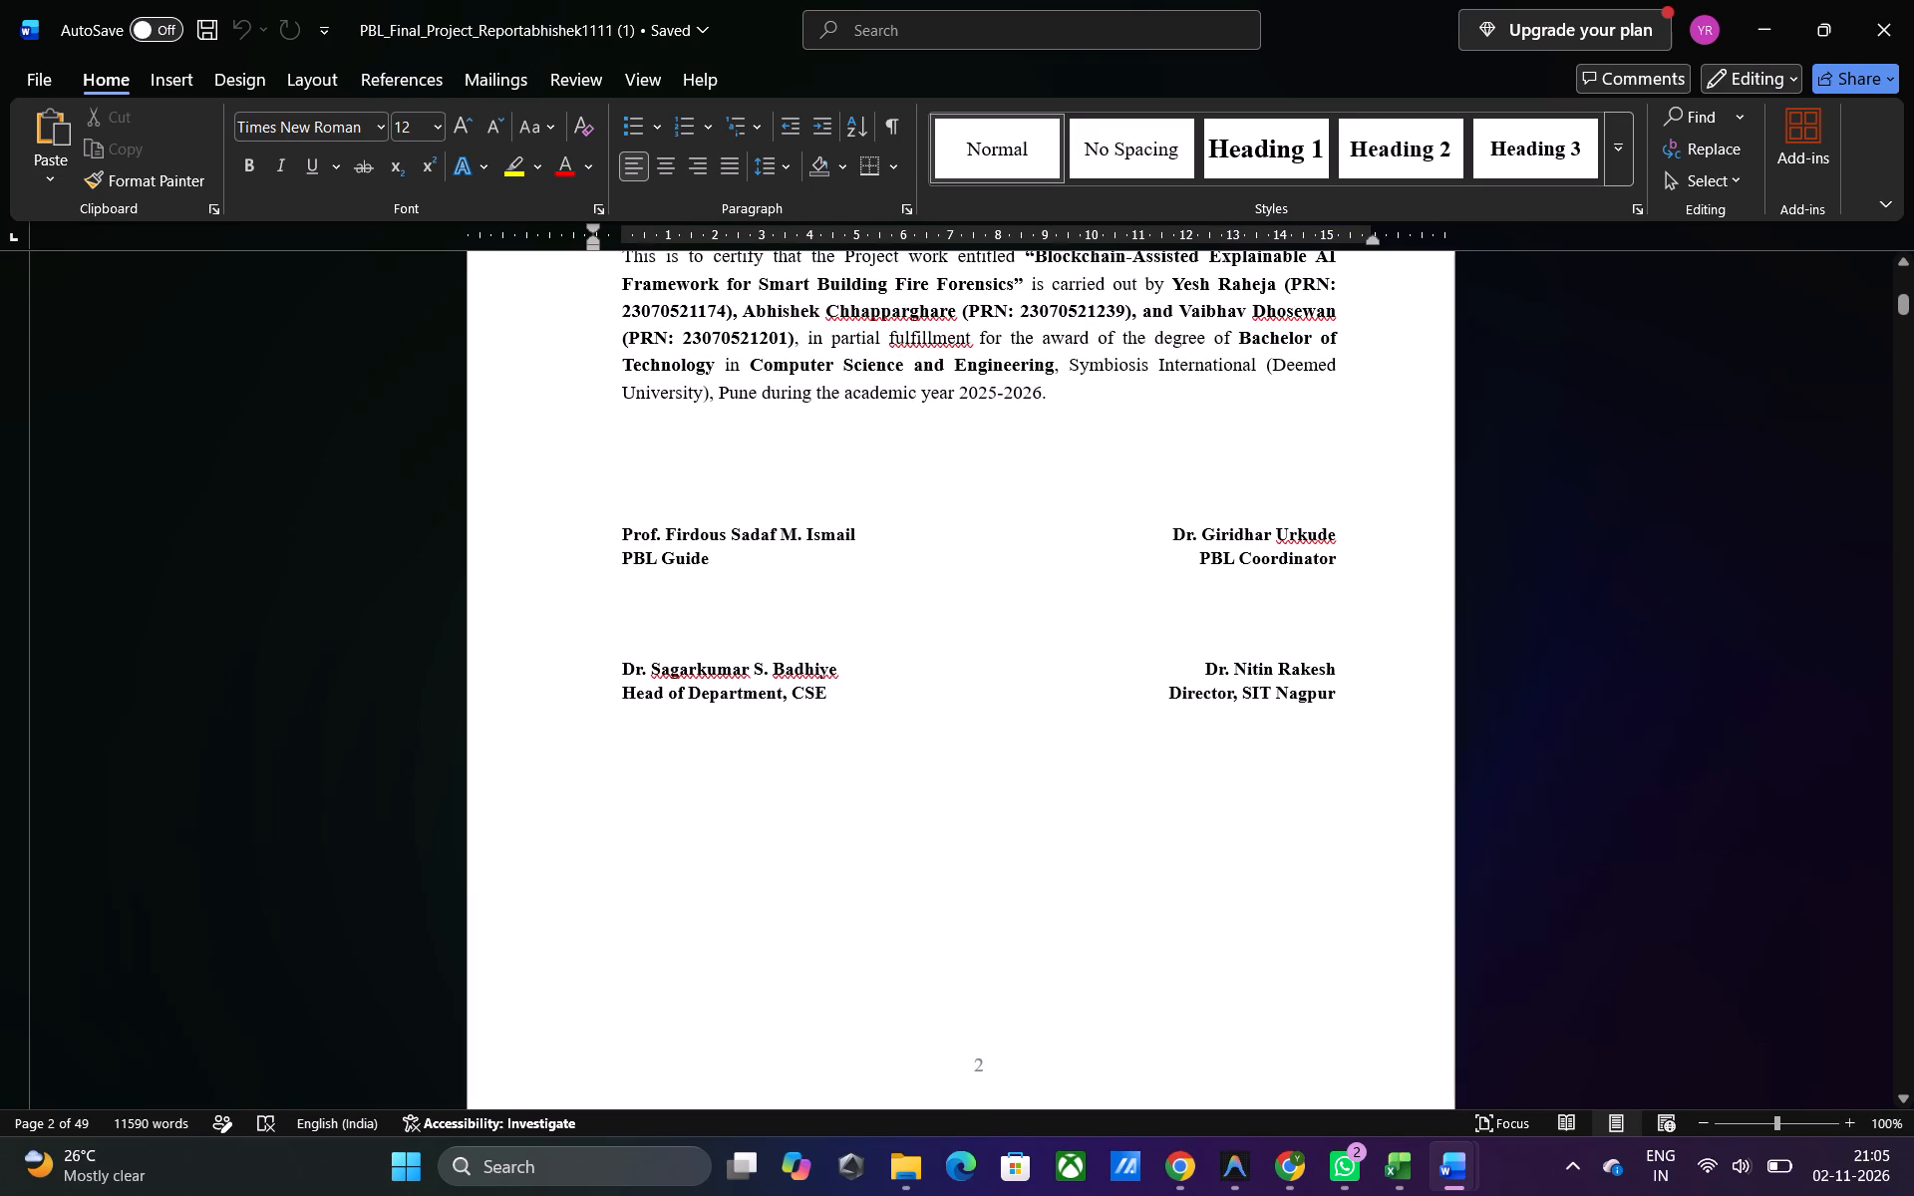
{"action": "scroll", "coordinate": [863, 761], "scroll_direction": "down", "scroll_amount": 2}
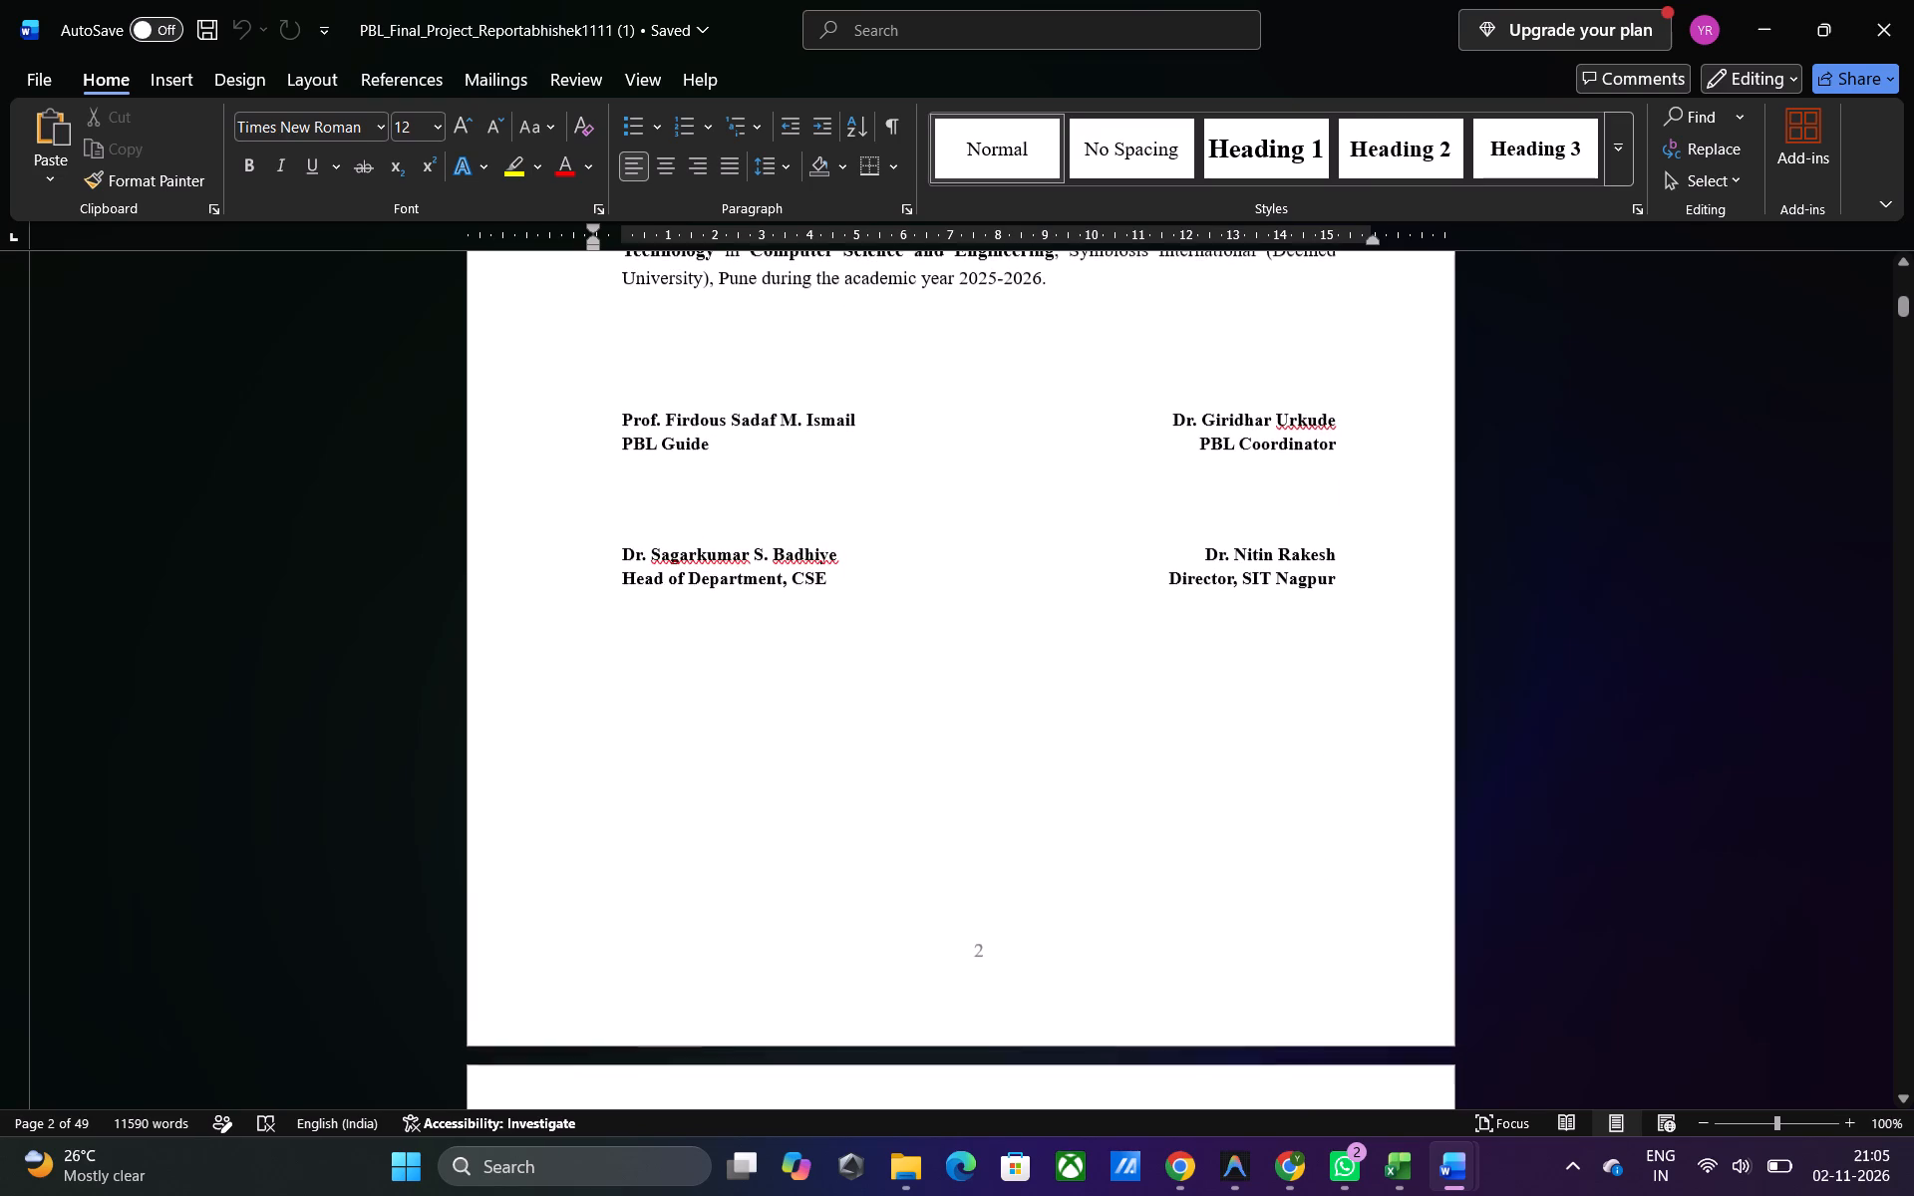
{"action": "scroll", "coordinate": [863, 761], "scroll_direction": "down", "scroll_amount": 1}
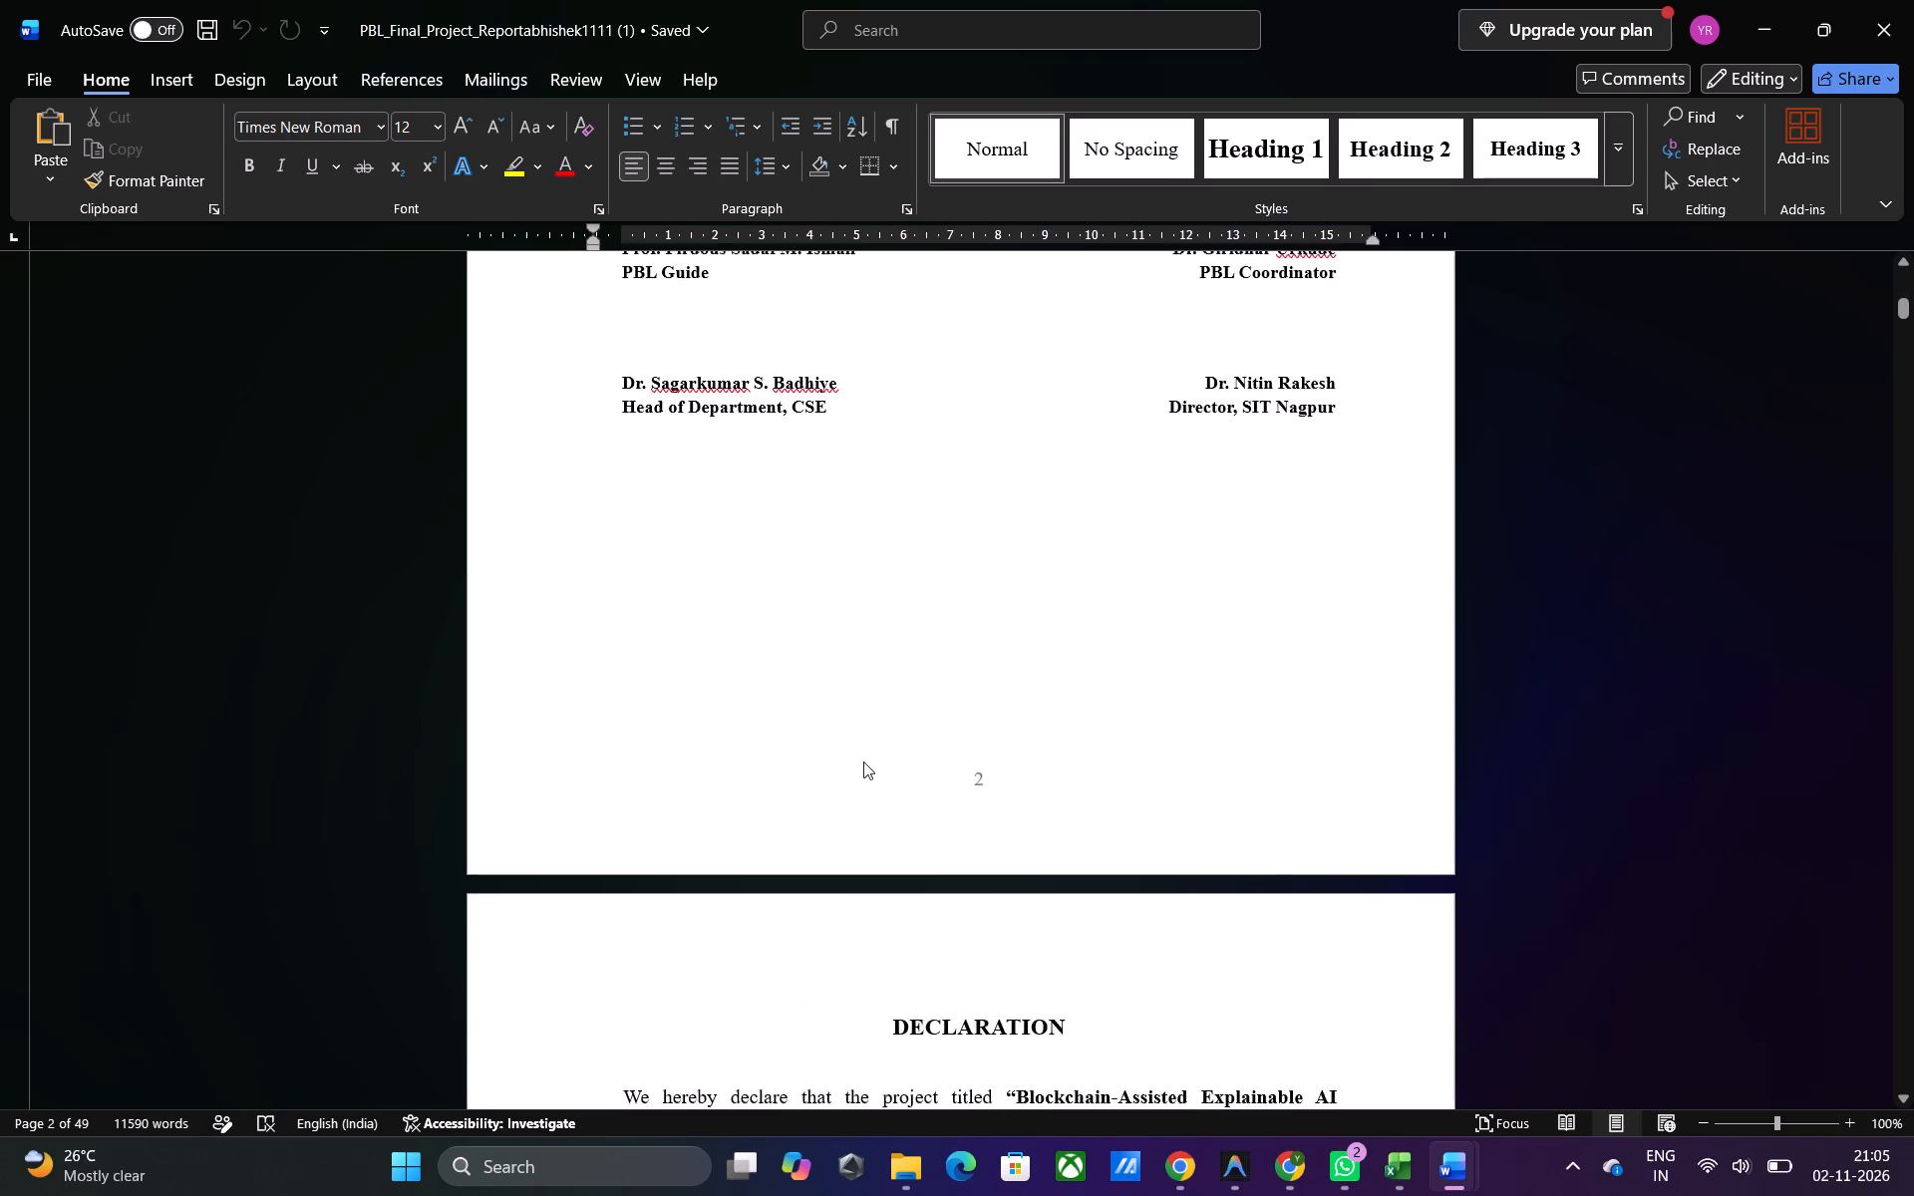
Apply the suggested grammar corrections to the declaration's Department, Degree and PRN labels, removing surplus spaces before their colons.
{"action": "scroll", "coordinate": [863, 761], "scroll_direction": "down", "scroll_amount": 2}
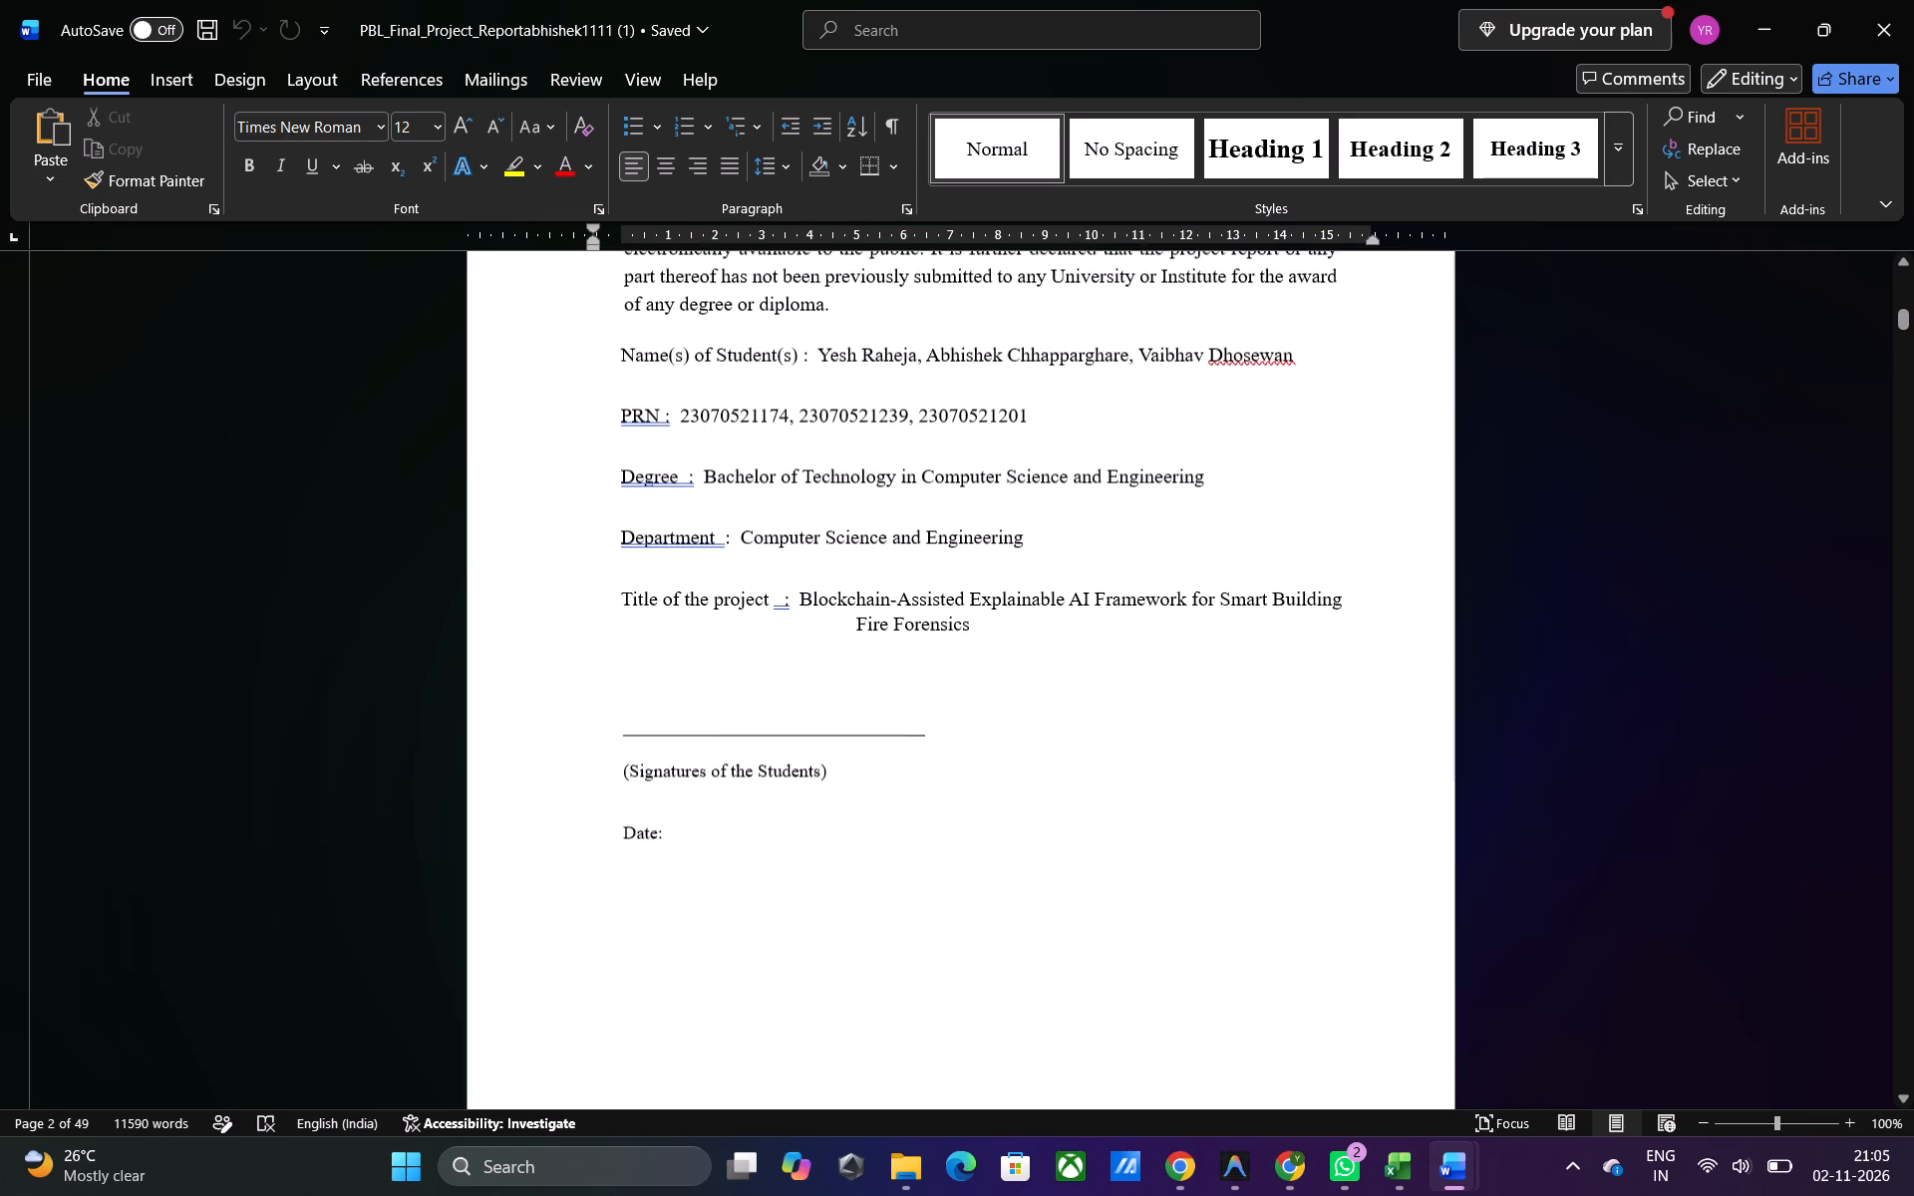
{"action": "scroll", "coordinate": [863, 761], "scroll_direction": "down", "scroll_amount": 1}
{"action": "right_click", "coordinate": [681, 502]}
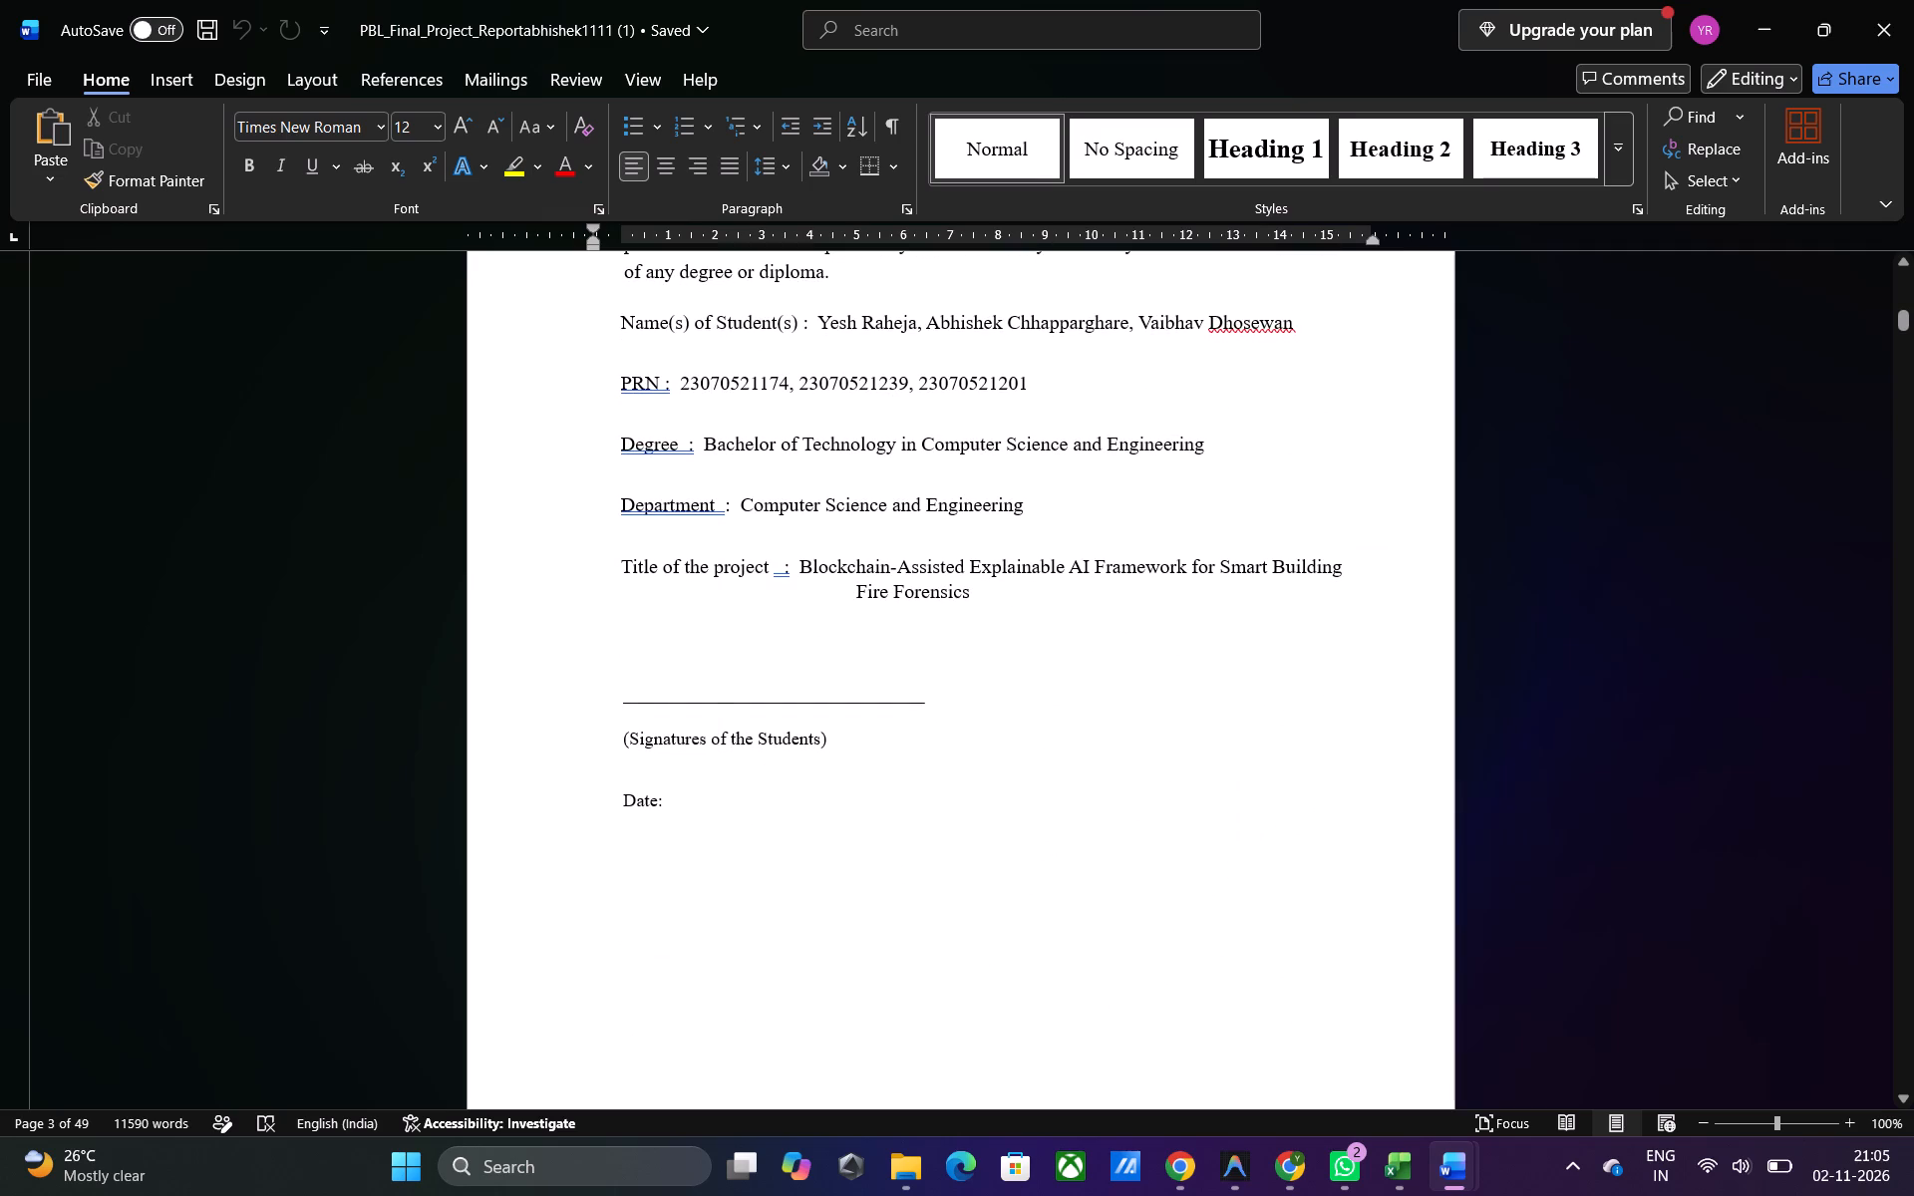
{"action": "left_click", "coordinate": [686, 523]}
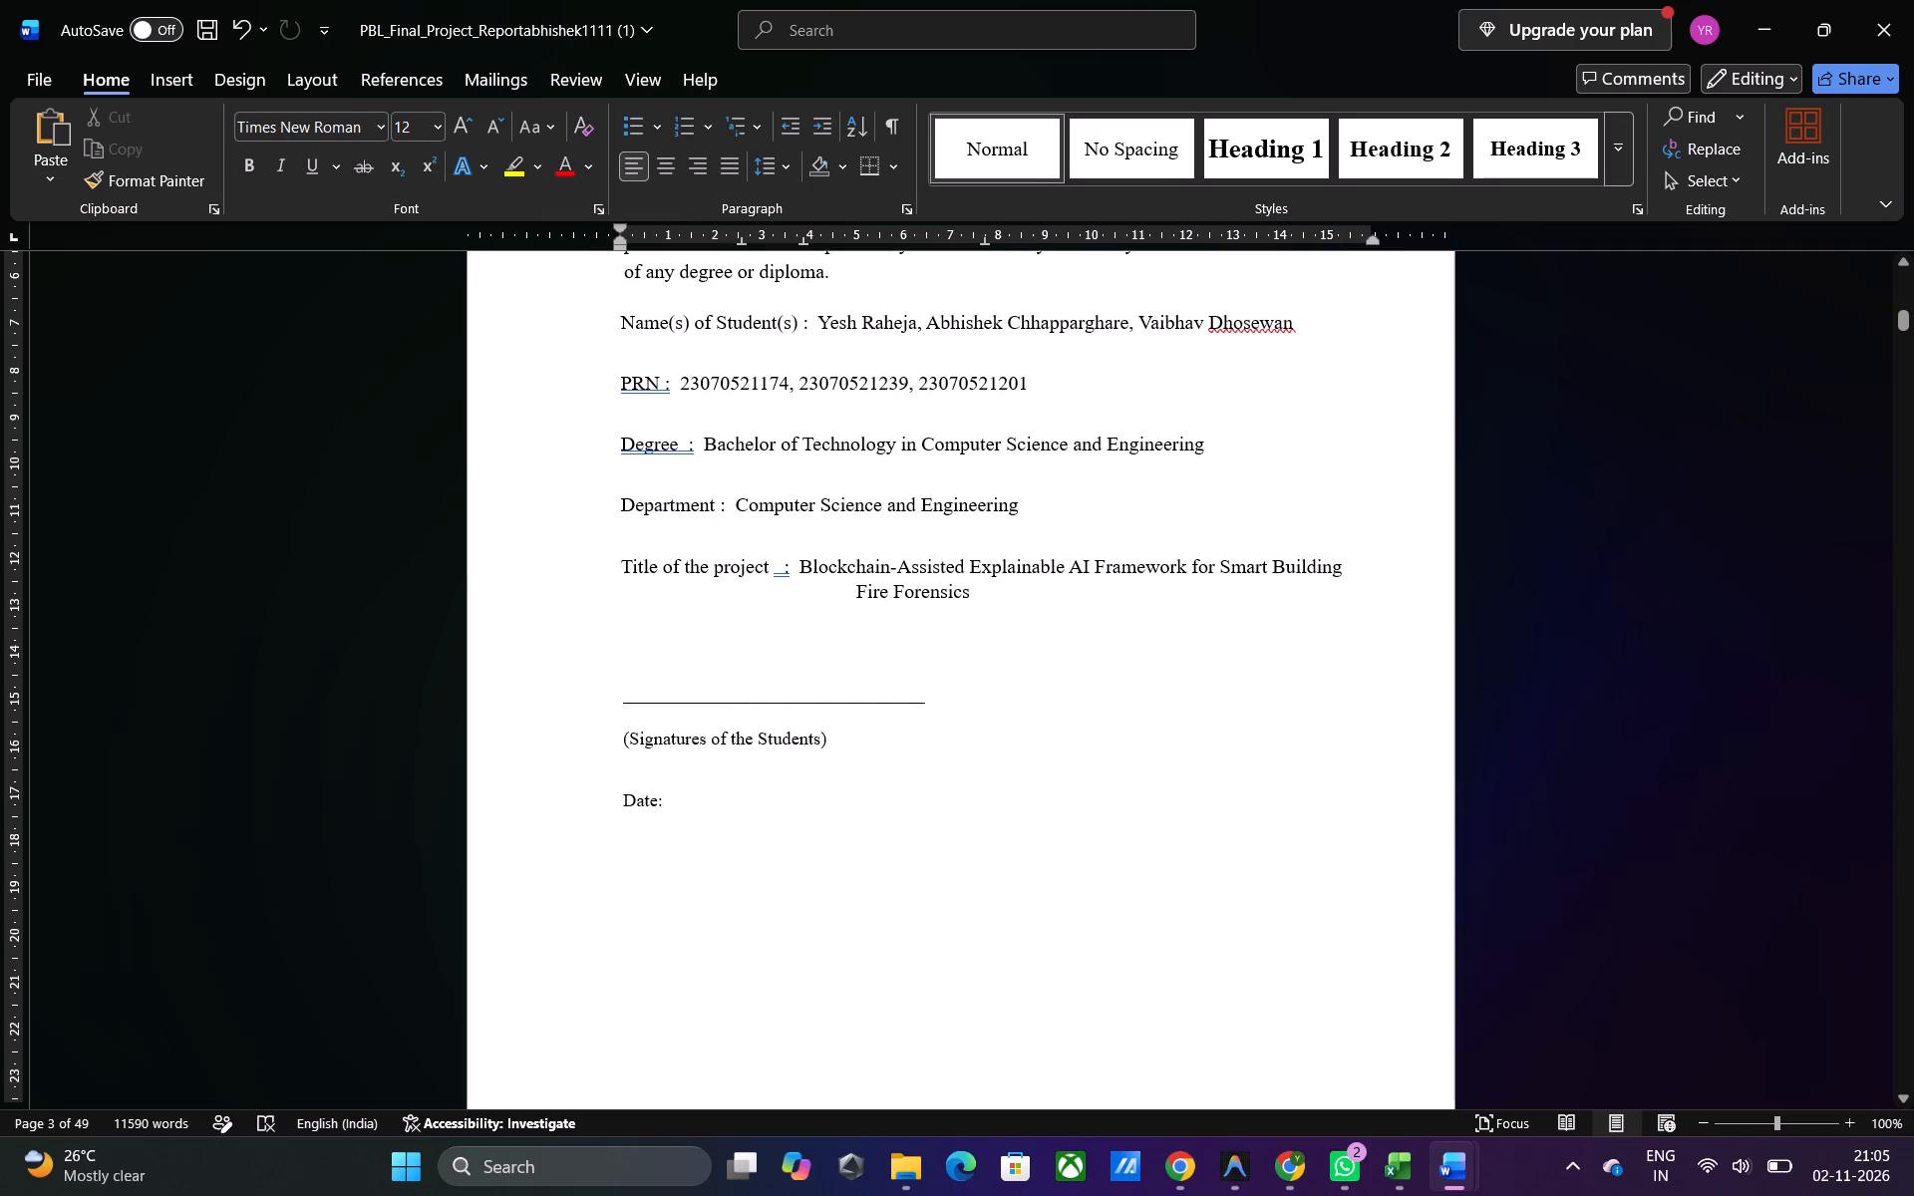
{"action": "right_click", "coordinate": [656, 442]}
{"action": "left_click", "coordinate": [642, 478]}
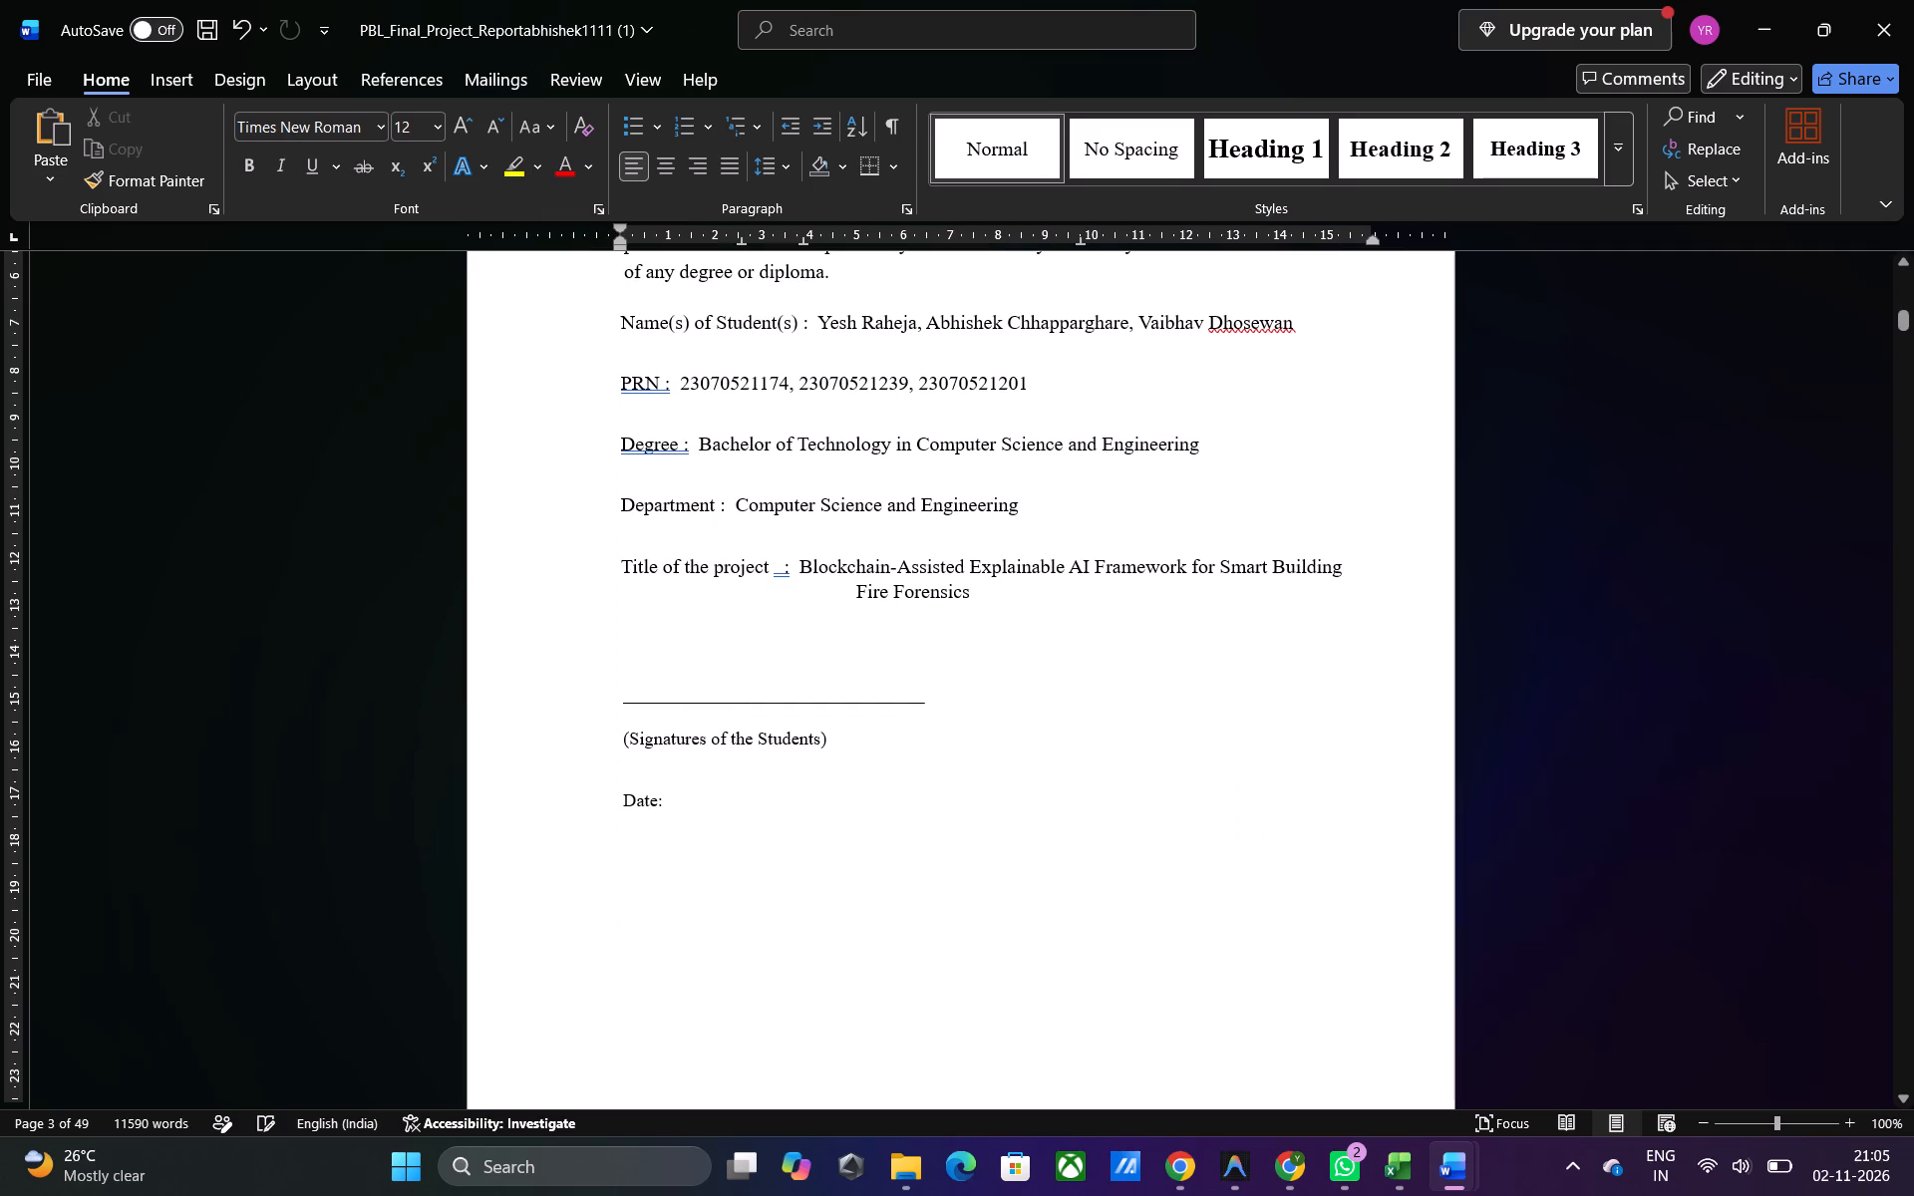
{"action": "right_click", "coordinate": [645, 384]}
{"action": "left_click", "coordinate": [645, 396]}
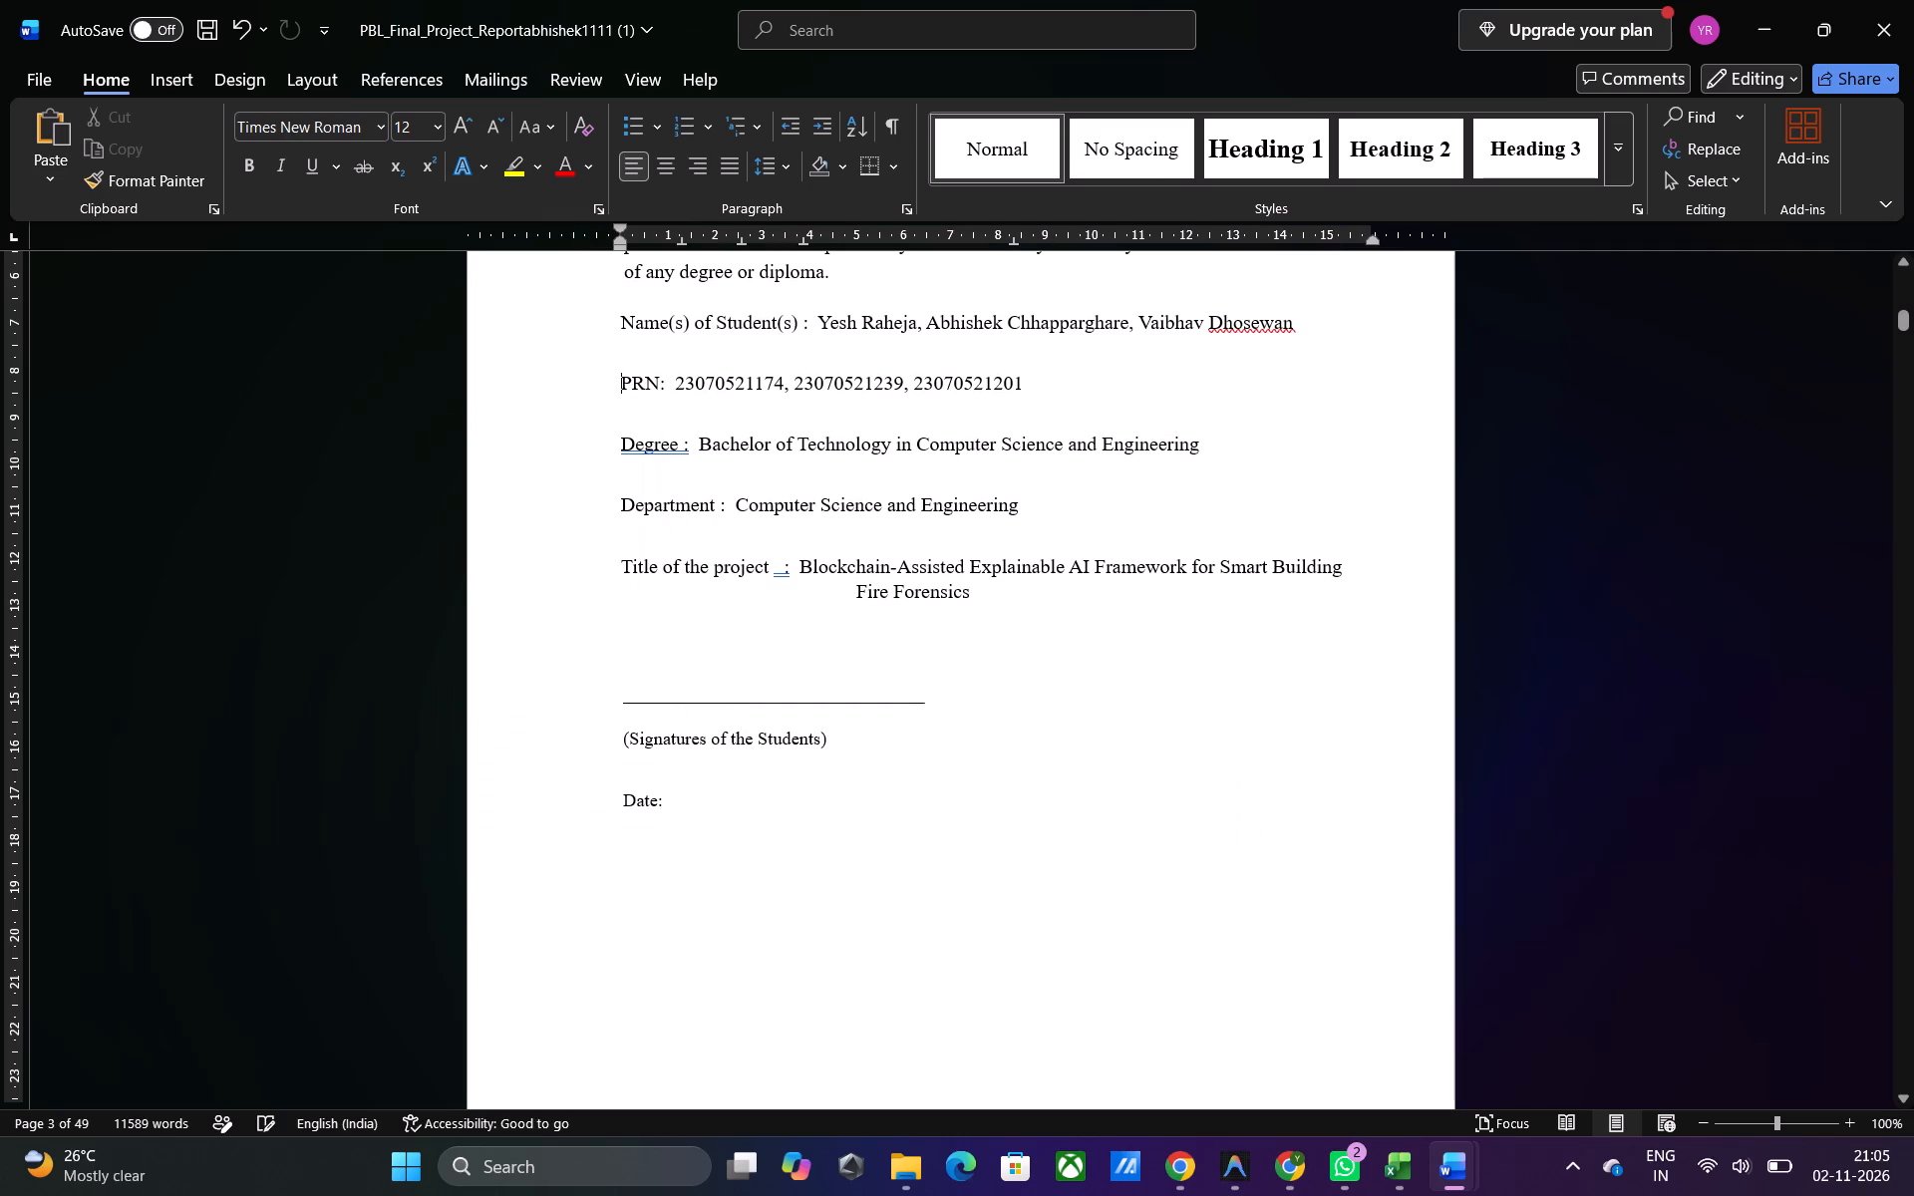
{"action": "right_click", "coordinate": [659, 441]}
{"action": "left_click", "coordinate": [659, 457]}
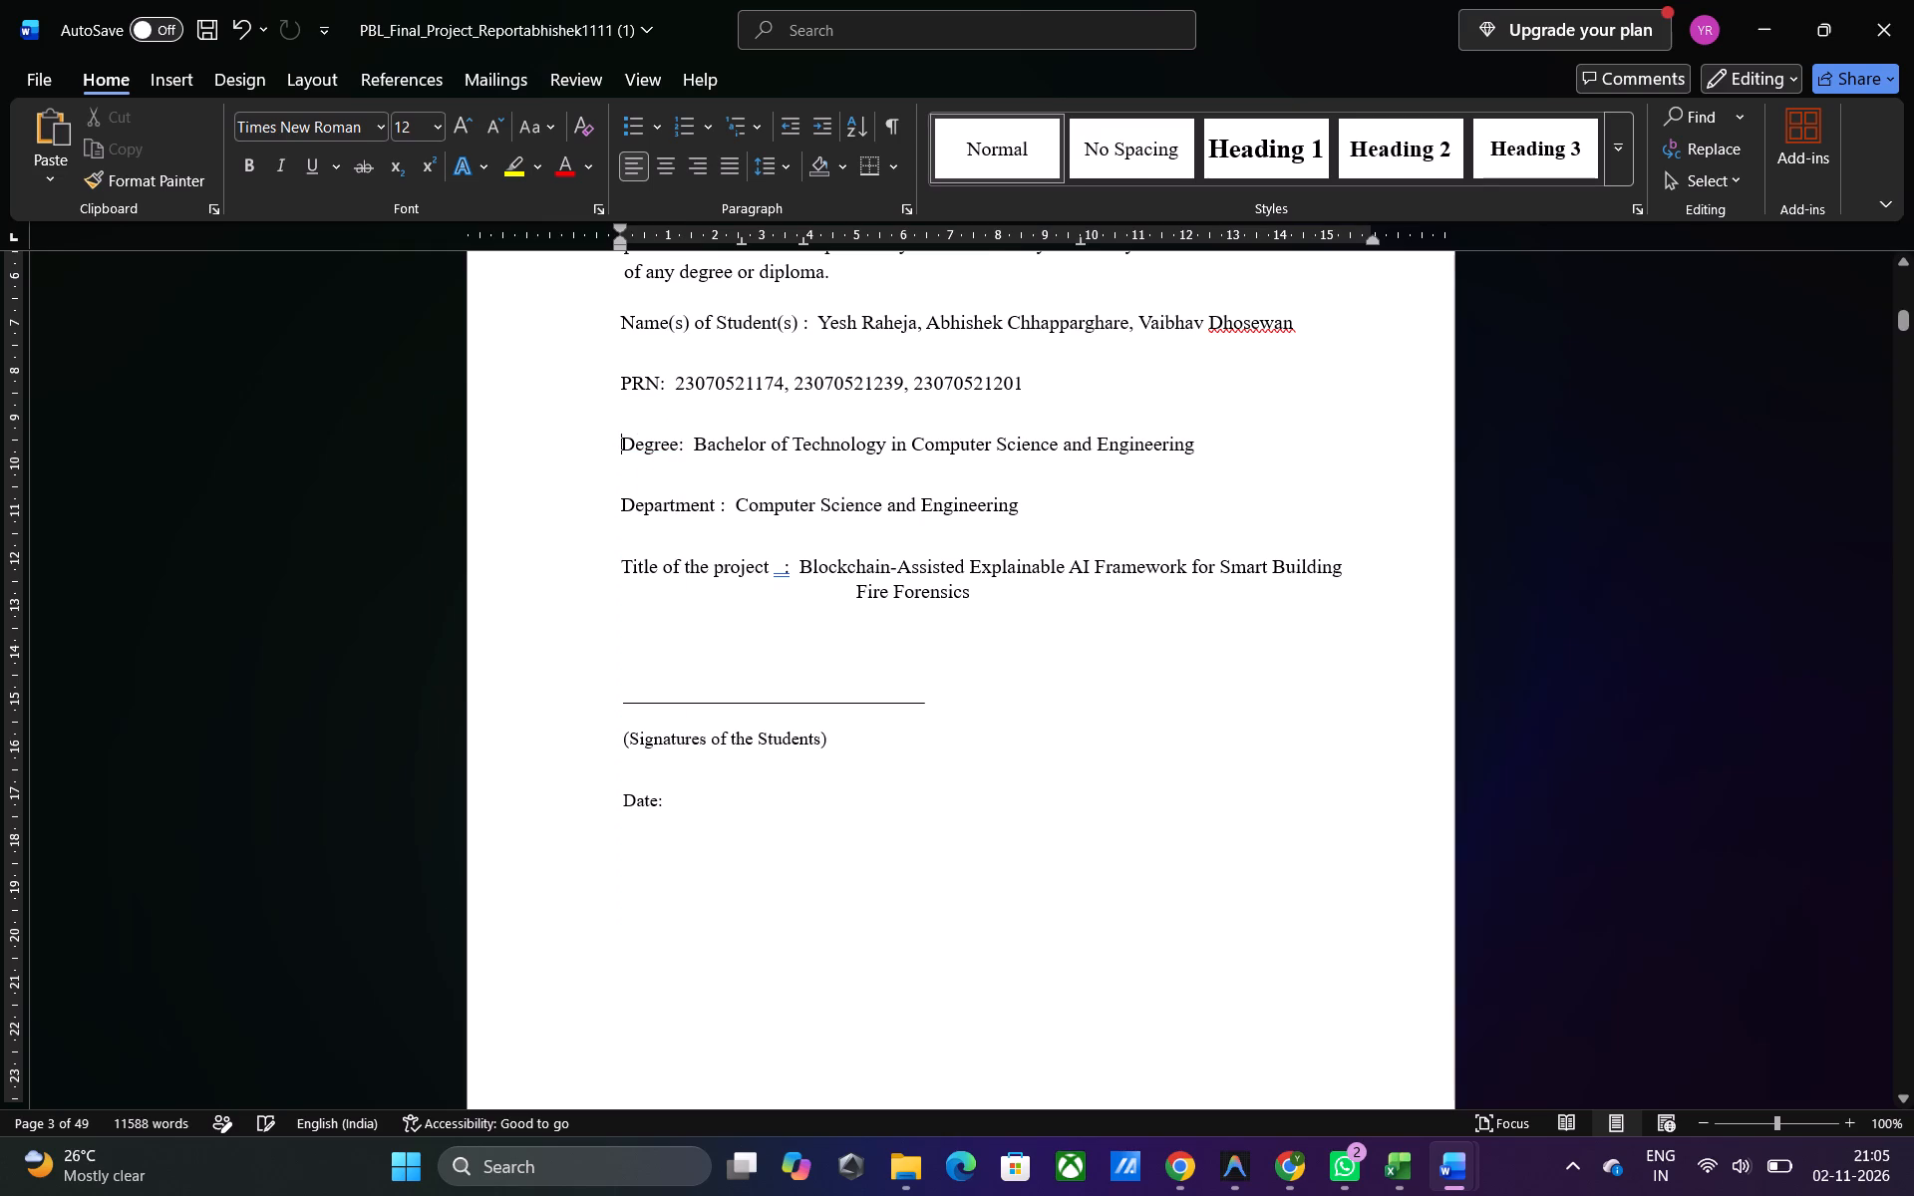
Apply the suggested corrections to the declaration's "Title of the project" label until no space remains before its colon.
{"action": "left_click", "coordinate": [763, 513]}
{"action": "right_click", "coordinate": [789, 572]}
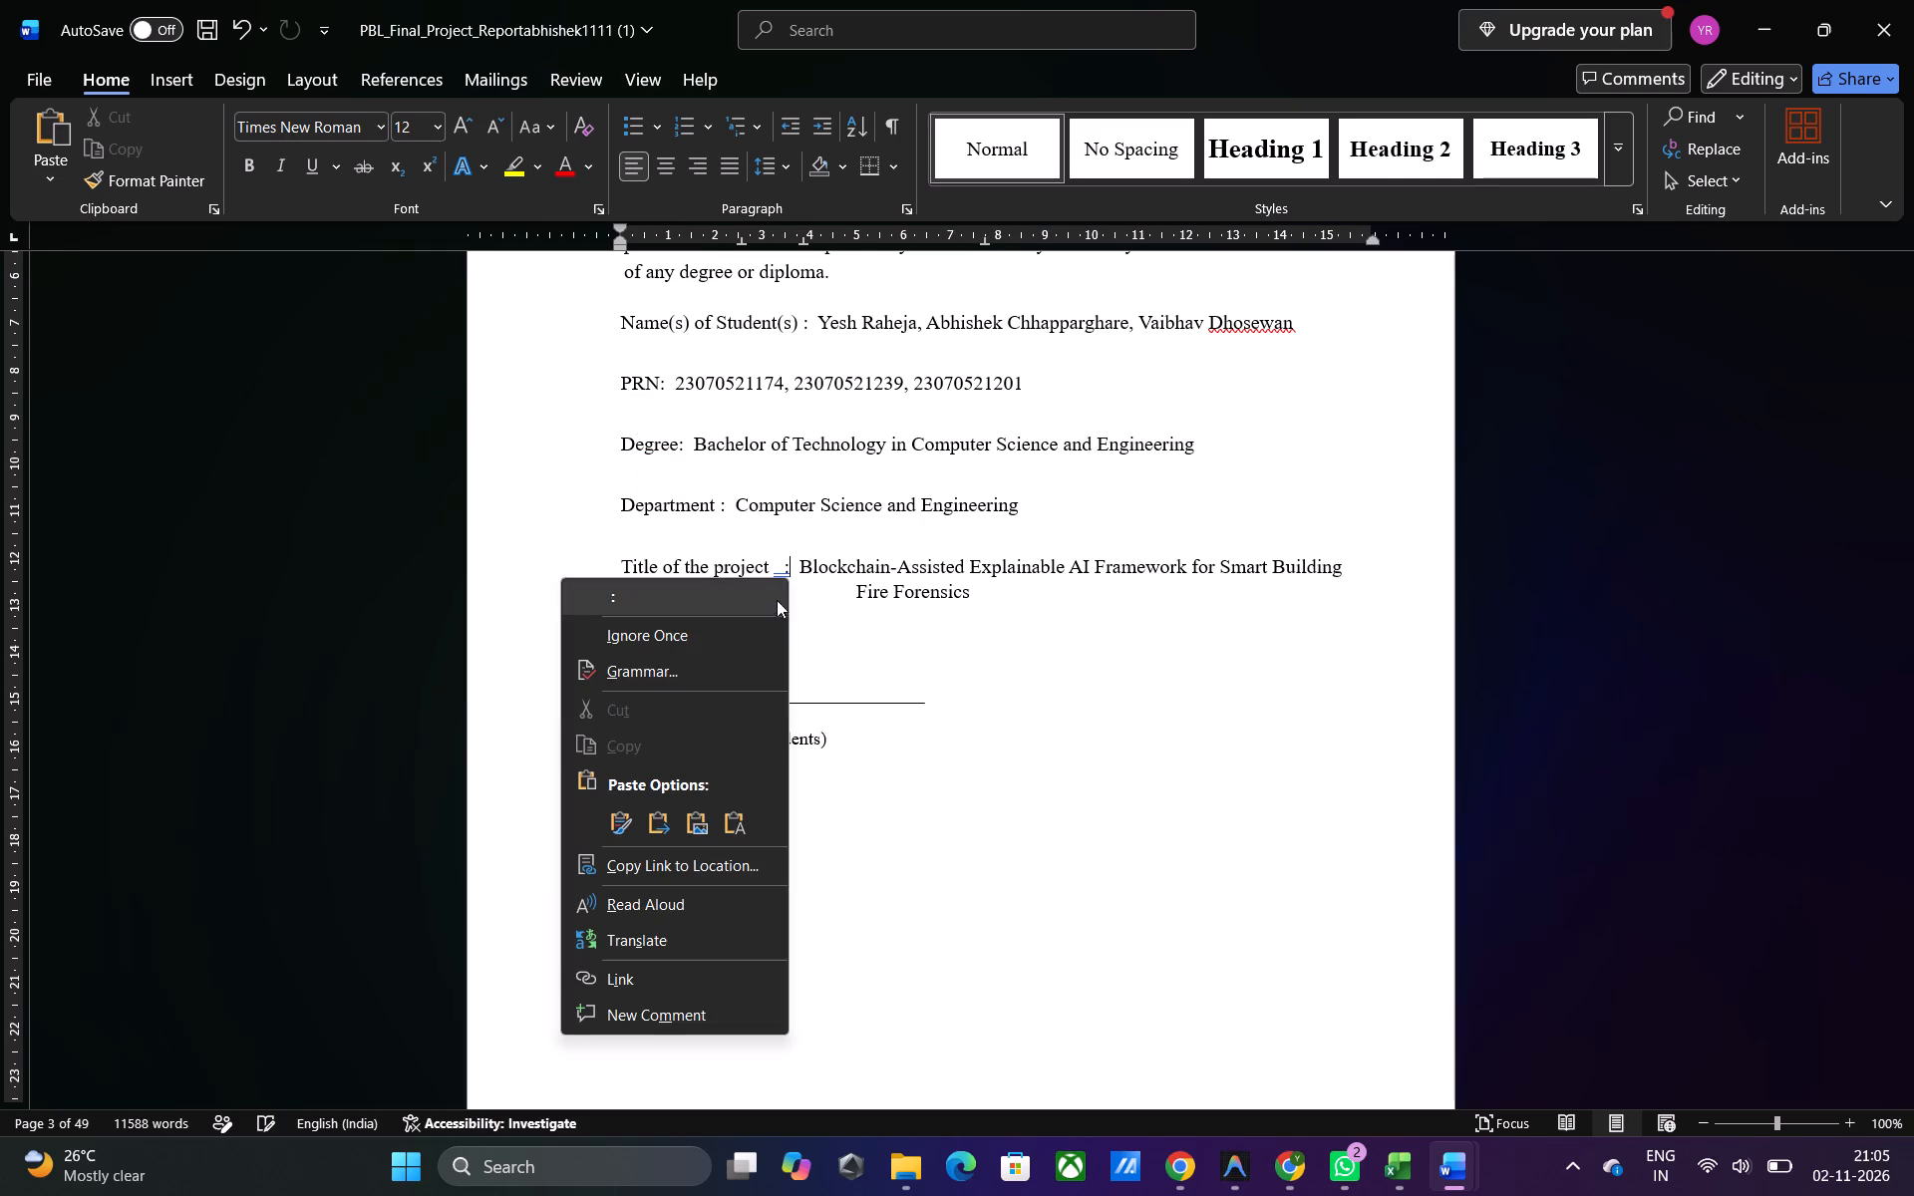
{"action": "left_click", "coordinate": [772, 602]}
{"action": "right_click", "coordinate": [758, 560]}
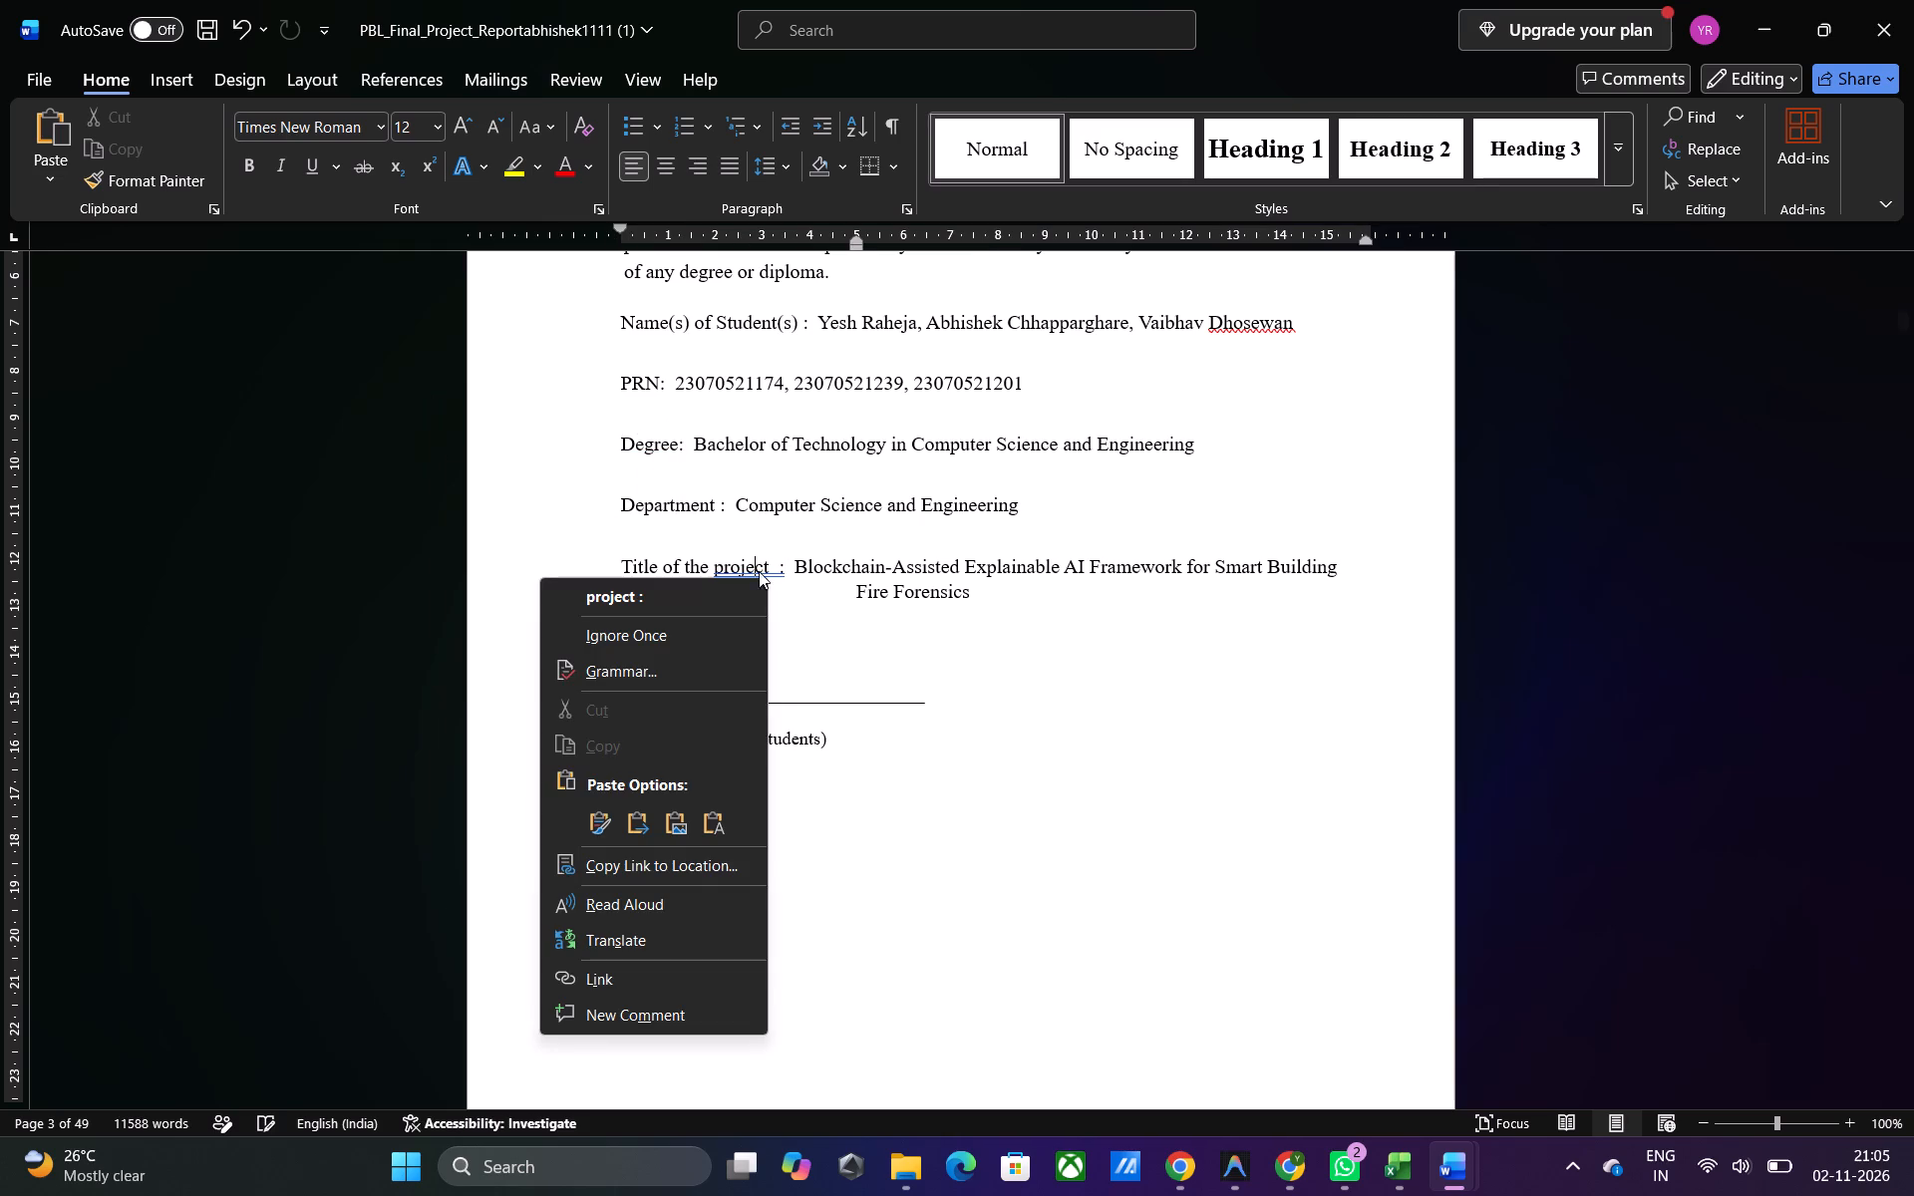
{"action": "left_click", "coordinate": [745, 596]}
{"action": "right_click", "coordinate": [744, 559]}
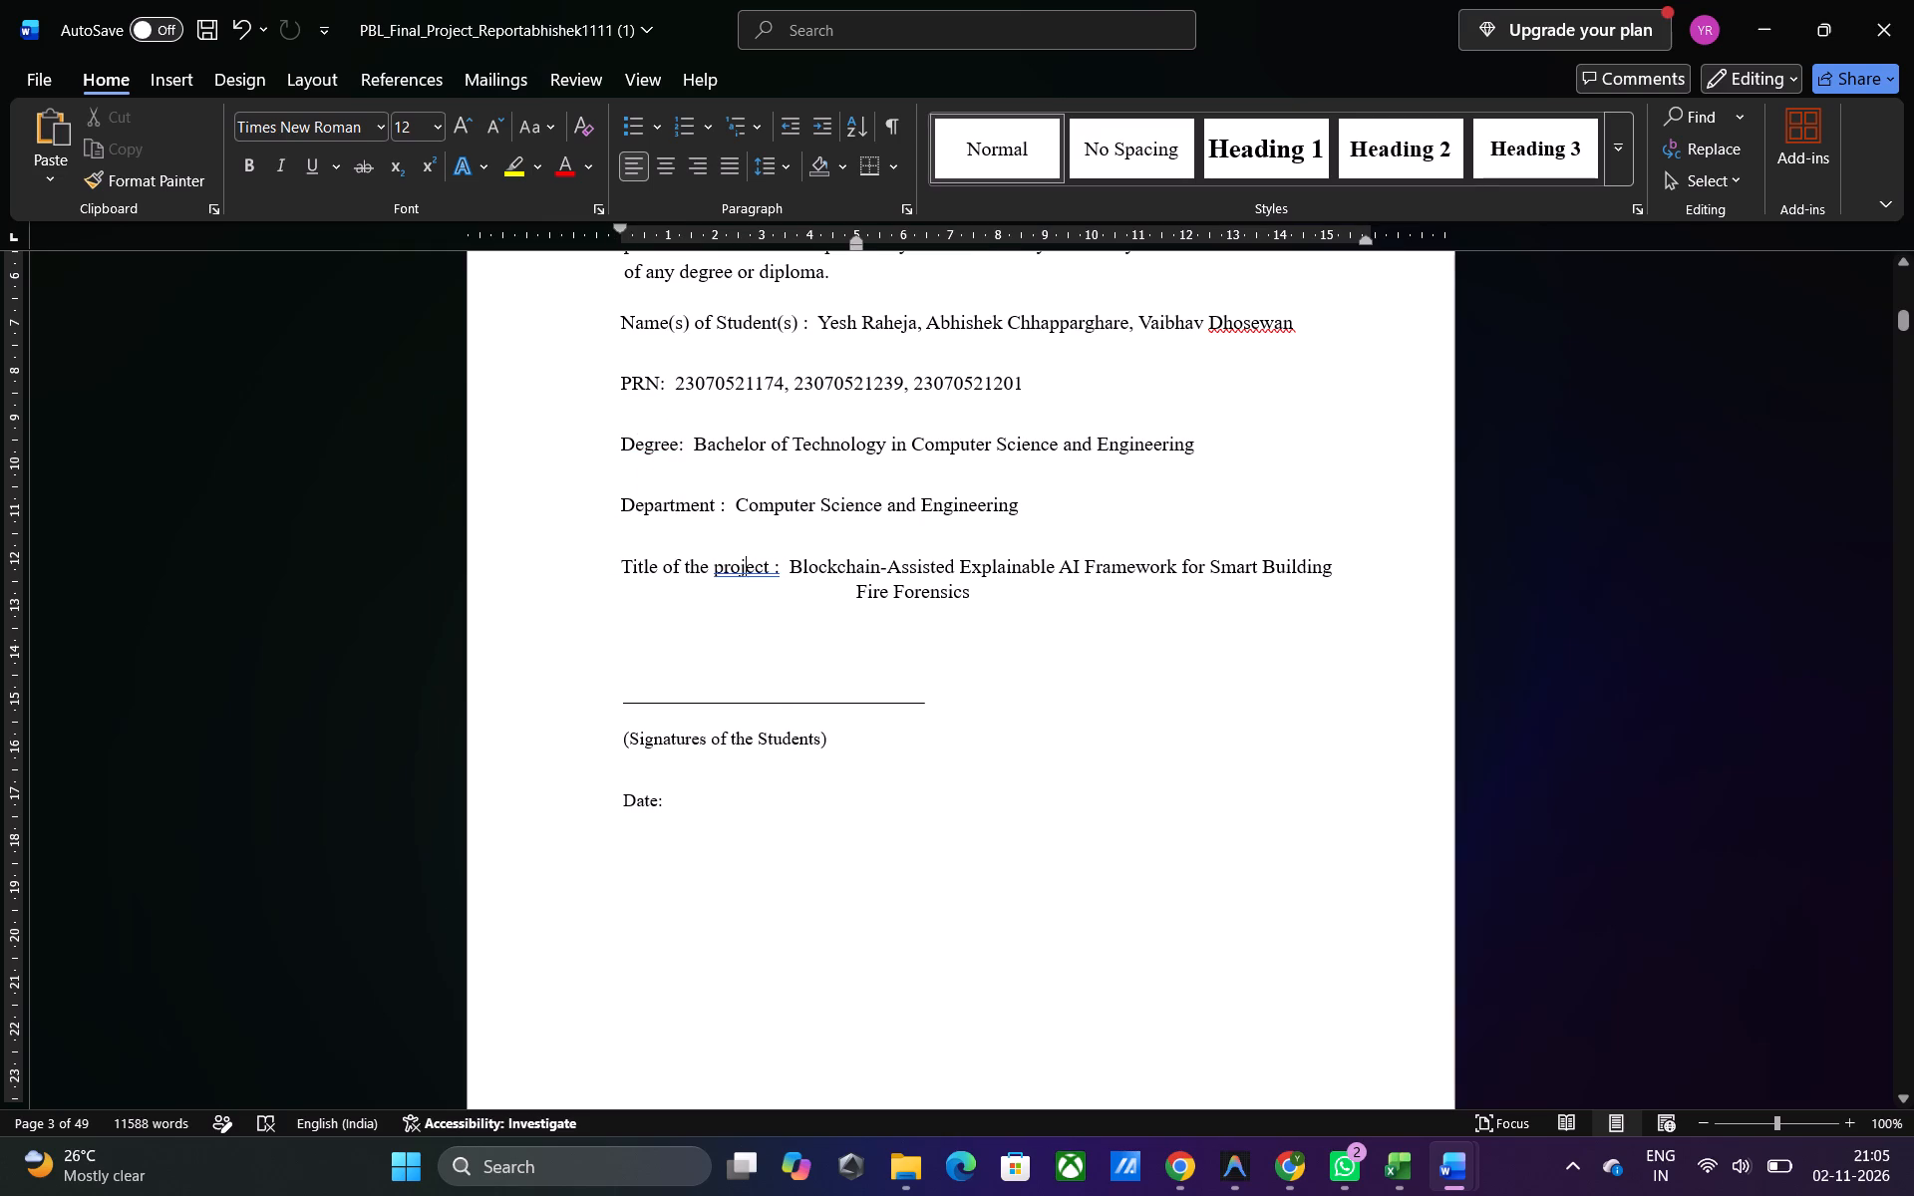
{"action": "left_click", "coordinate": [722, 595]}
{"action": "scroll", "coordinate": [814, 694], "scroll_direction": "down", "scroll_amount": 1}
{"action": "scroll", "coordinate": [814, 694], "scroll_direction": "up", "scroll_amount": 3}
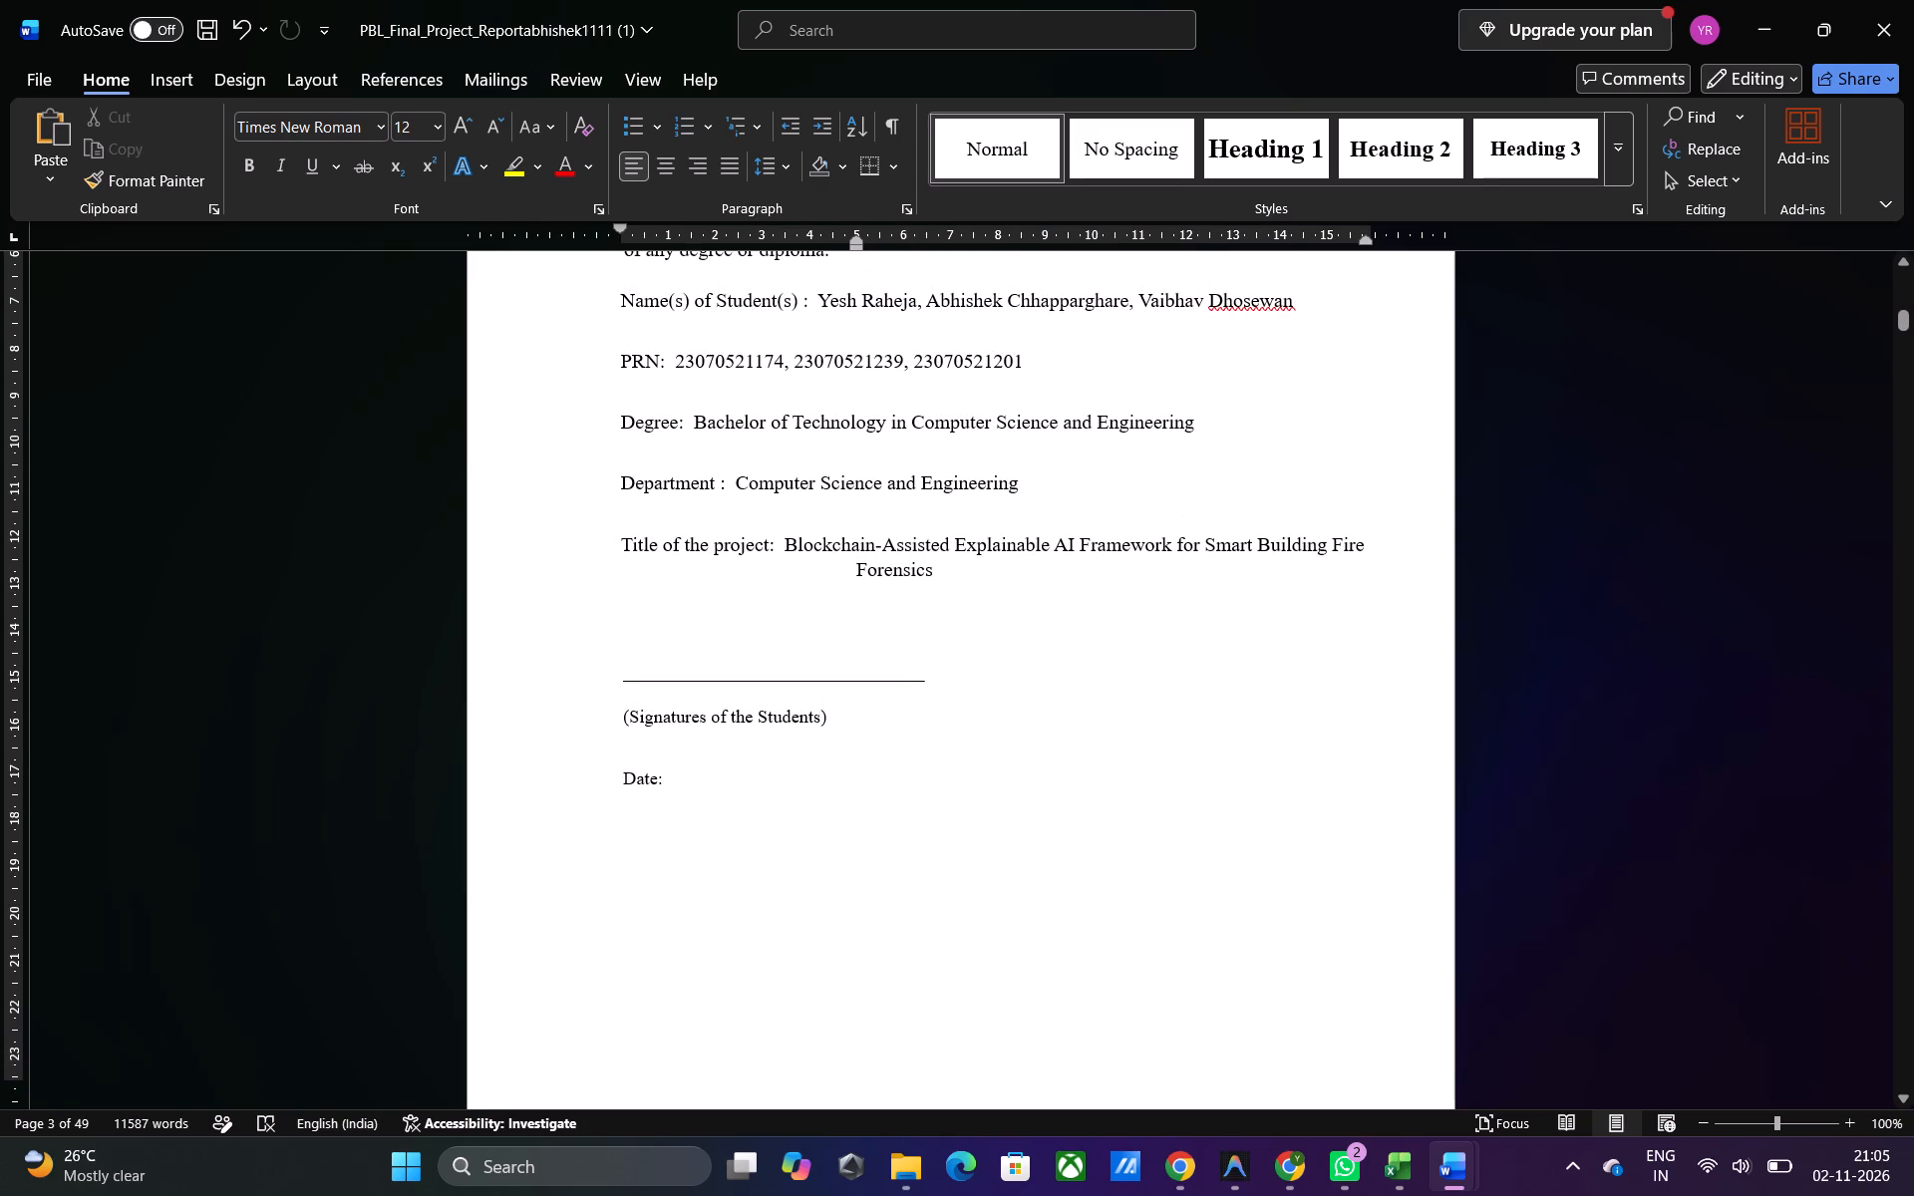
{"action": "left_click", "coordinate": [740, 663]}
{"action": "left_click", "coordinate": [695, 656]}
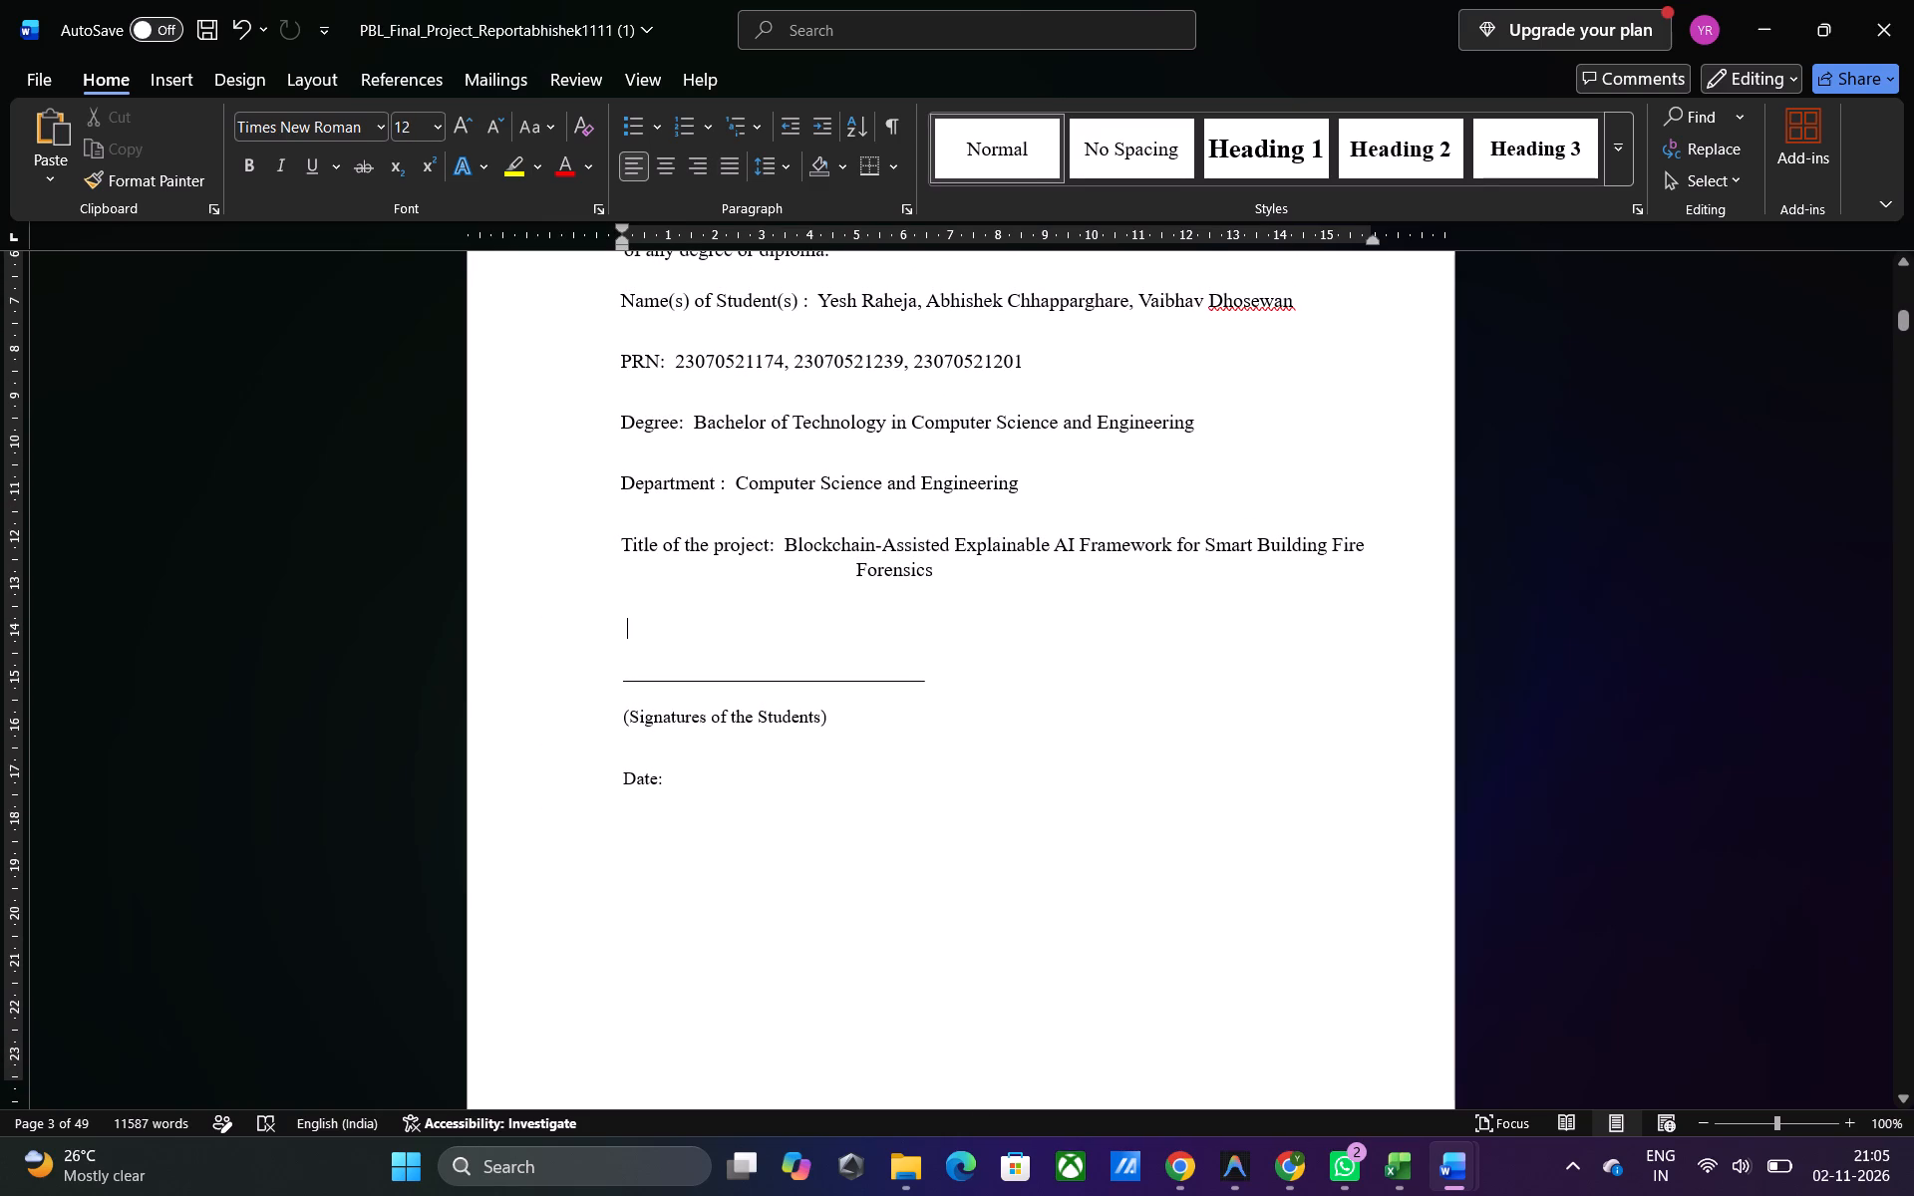
Add the flagged student surname in the declaration's student names line to the spelling dictionary.
{"action": "scroll", "coordinate": [695, 665], "scroll_direction": "up", "scroll_amount": 2}
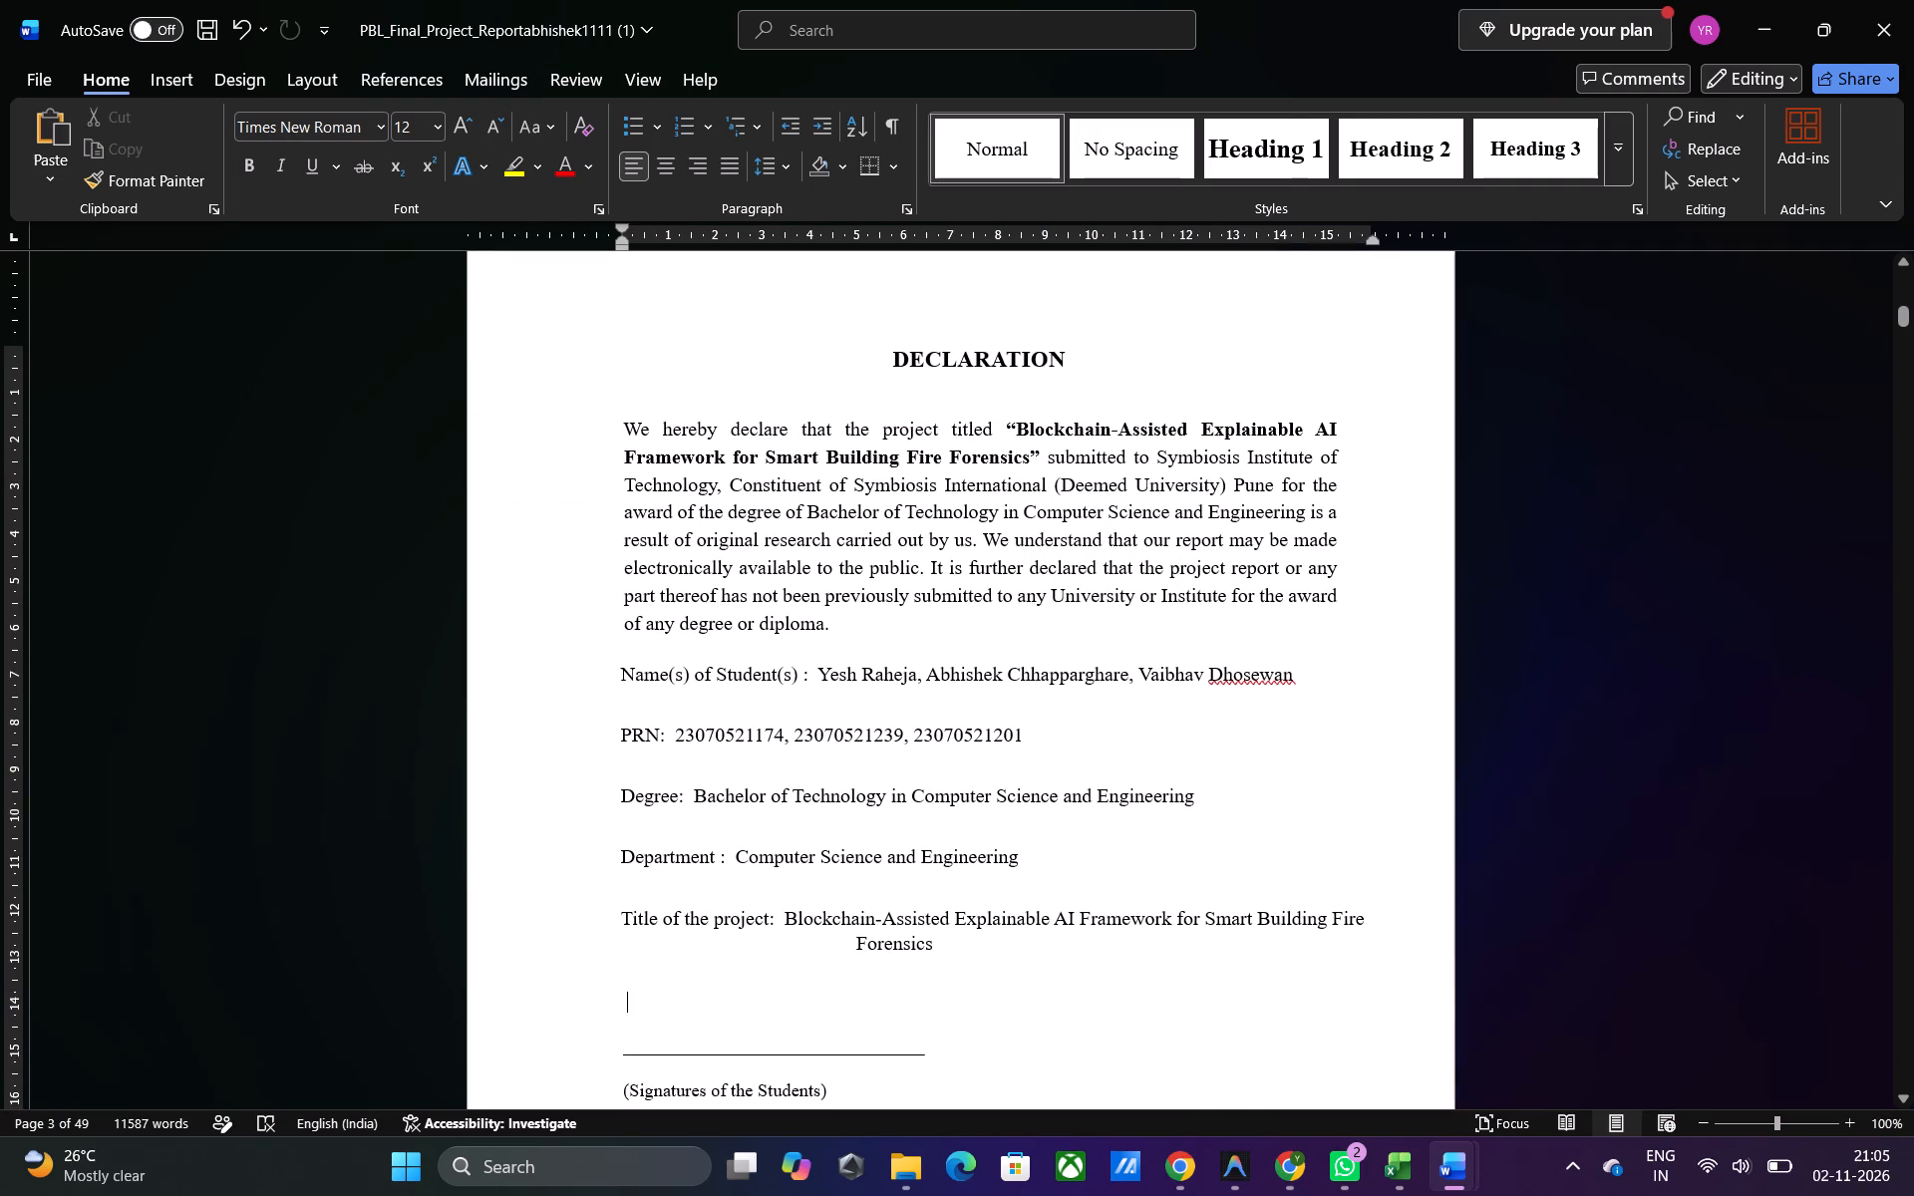
{"action": "right_click", "coordinate": [1224, 691]}
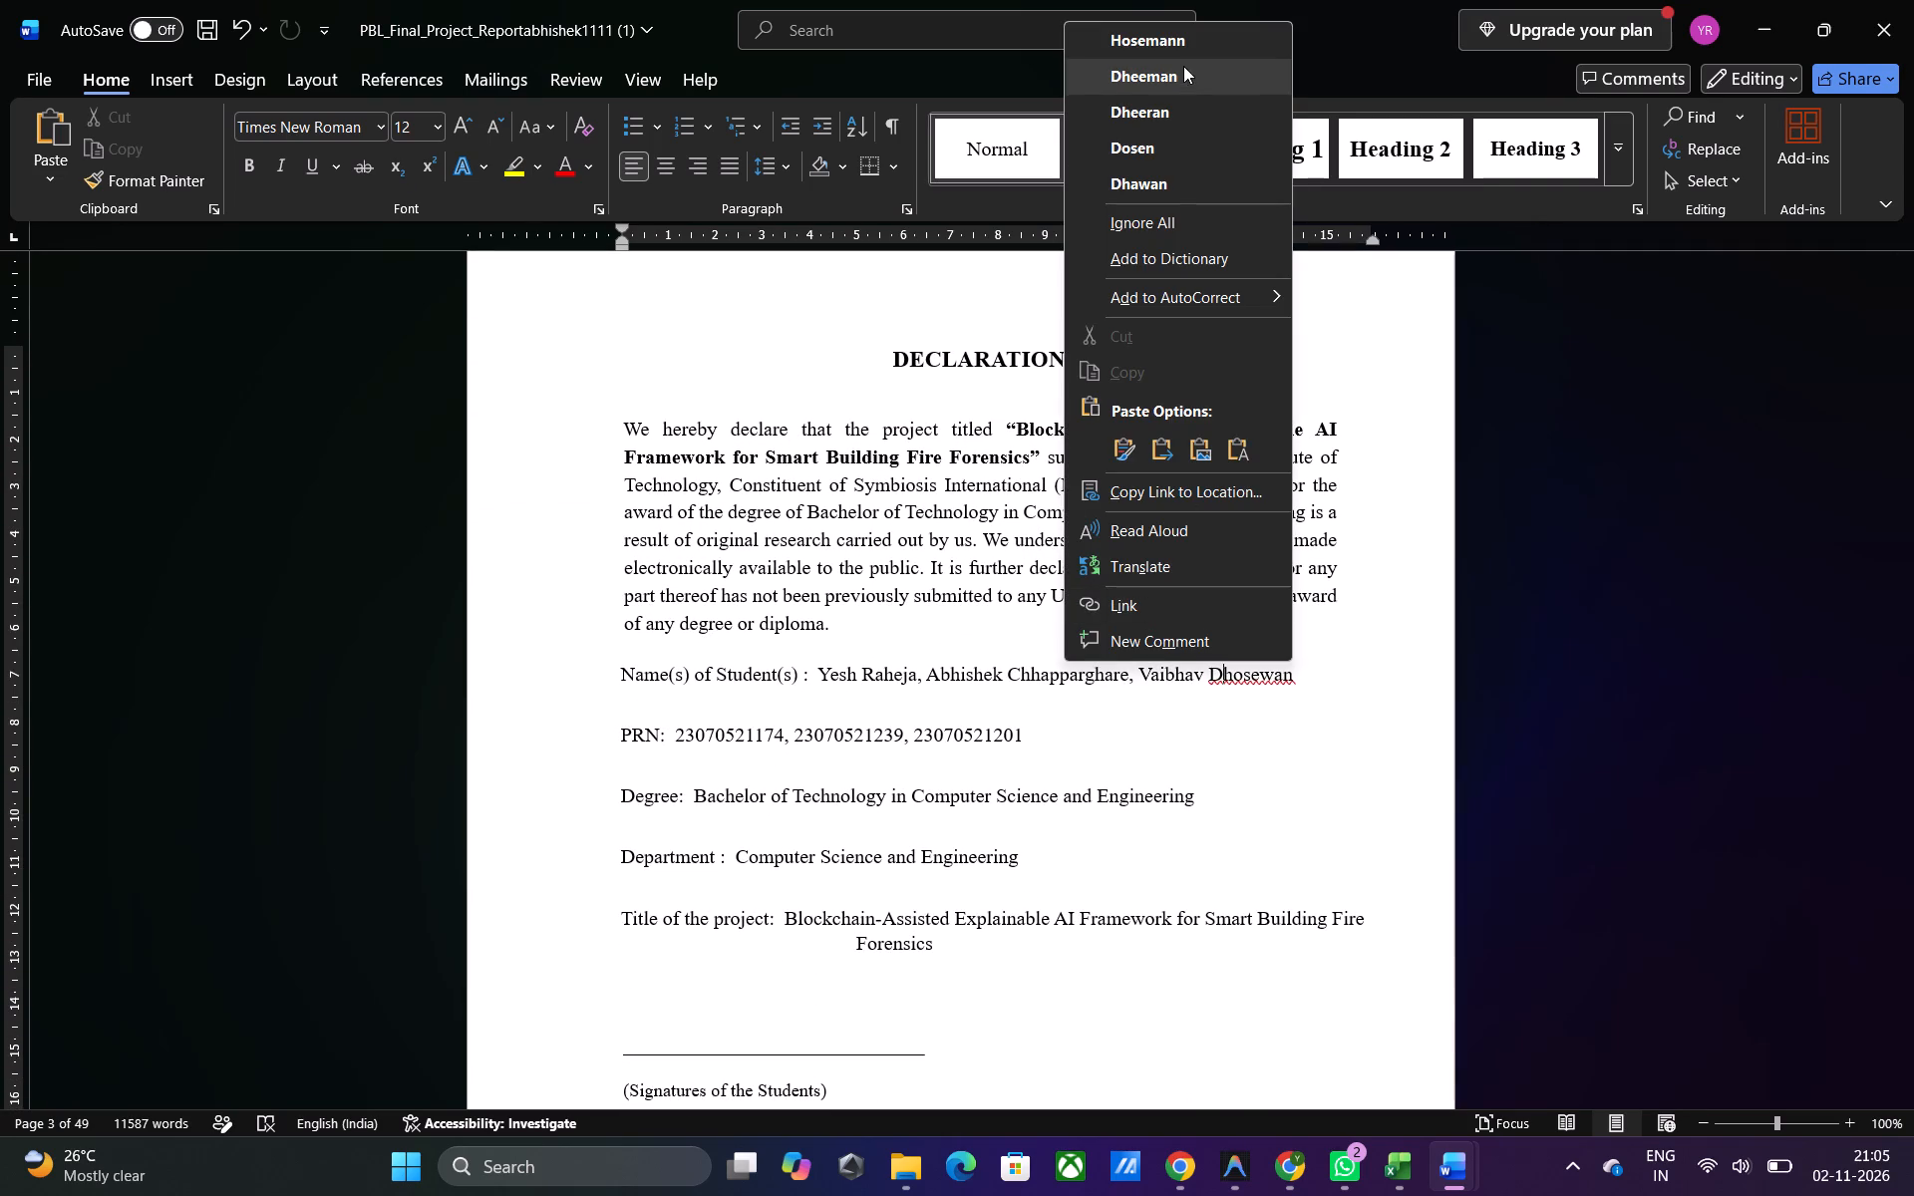
{"action": "left_click", "coordinate": [1162, 257]}
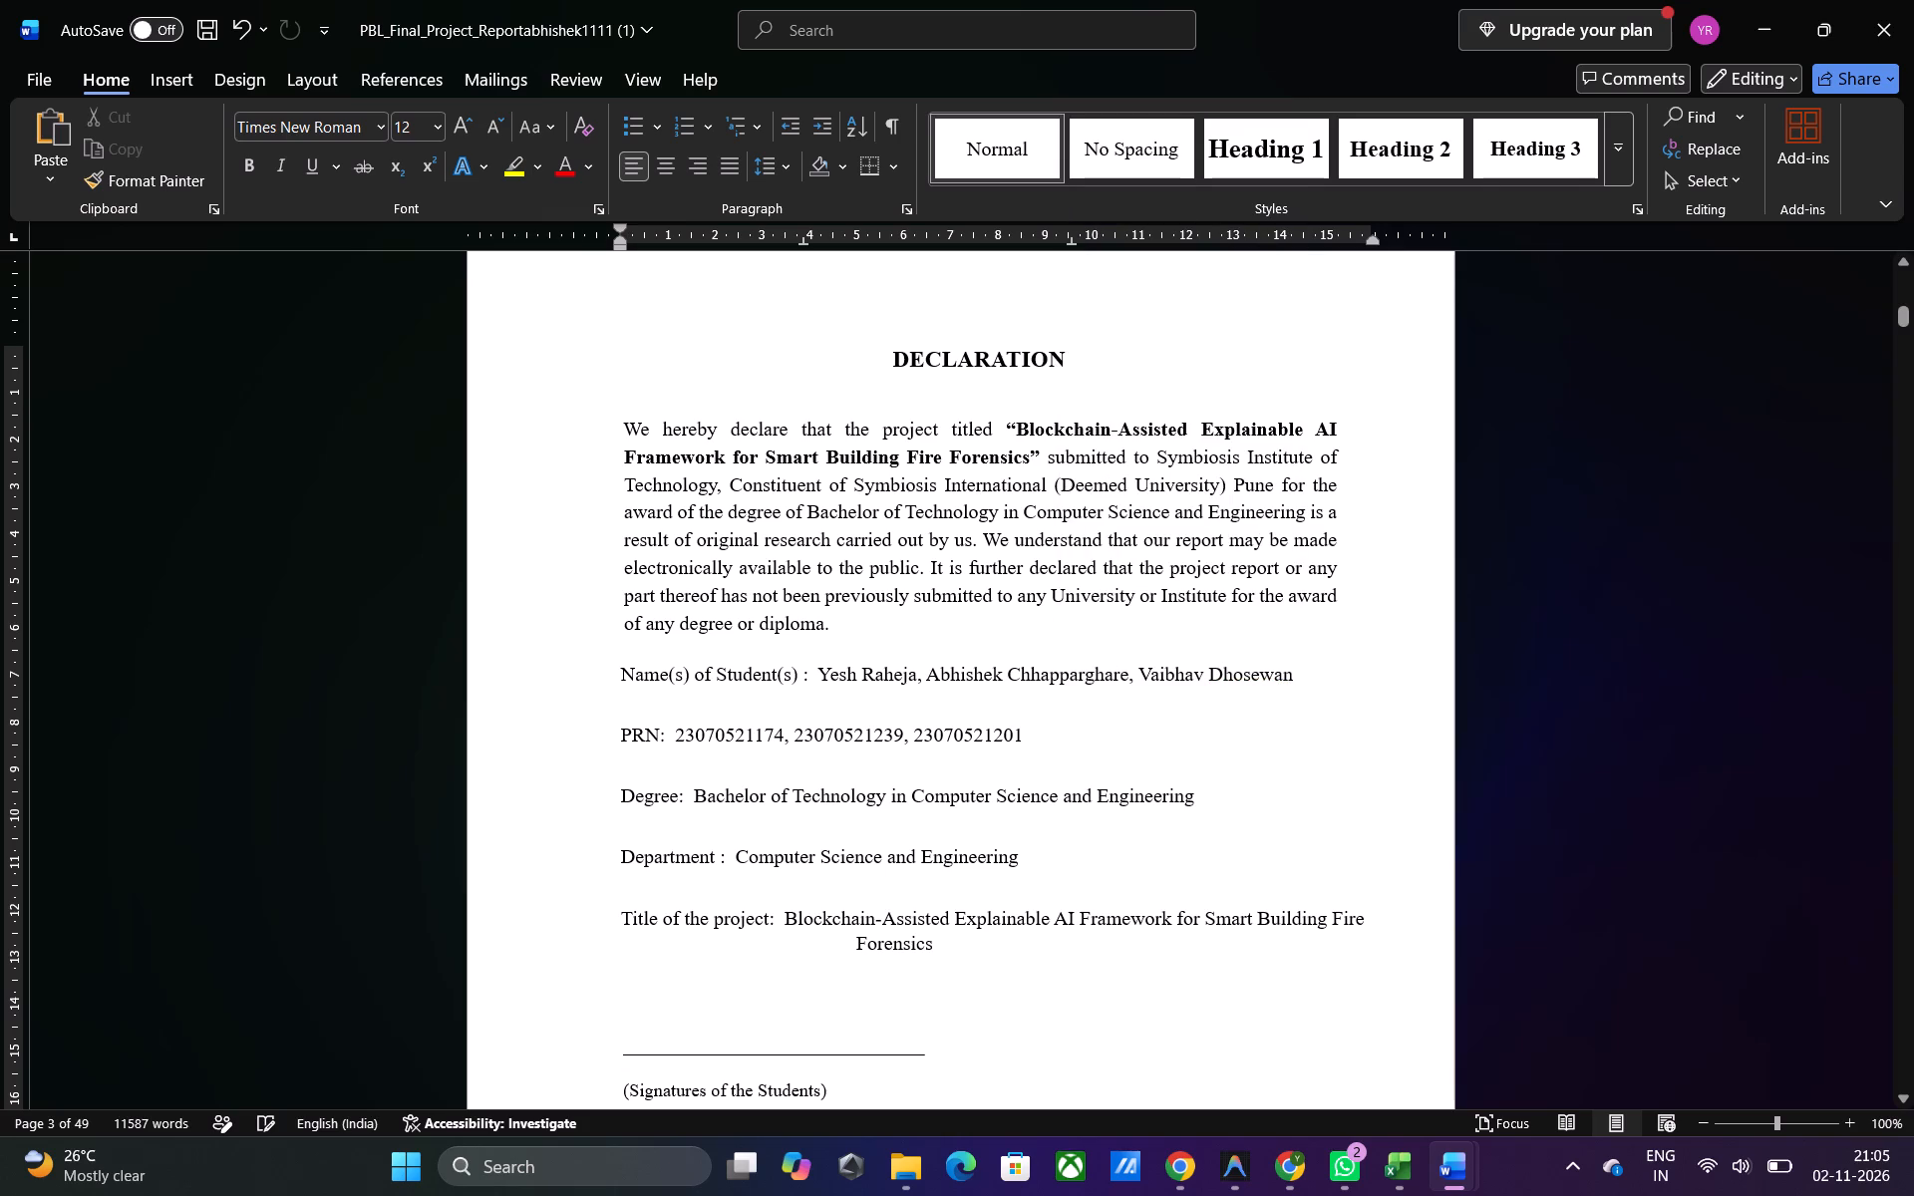
Insert an extra blank line between the project title and the students' signature line in the declaration.
{"action": "scroll", "coordinate": [1059, 745], "scroll_direction": "down", "scroll_amount": 3}
{"action": "scroll", "coordinate": [1059, 745], "scroll_direction": "up", "scroll_amount": 1}
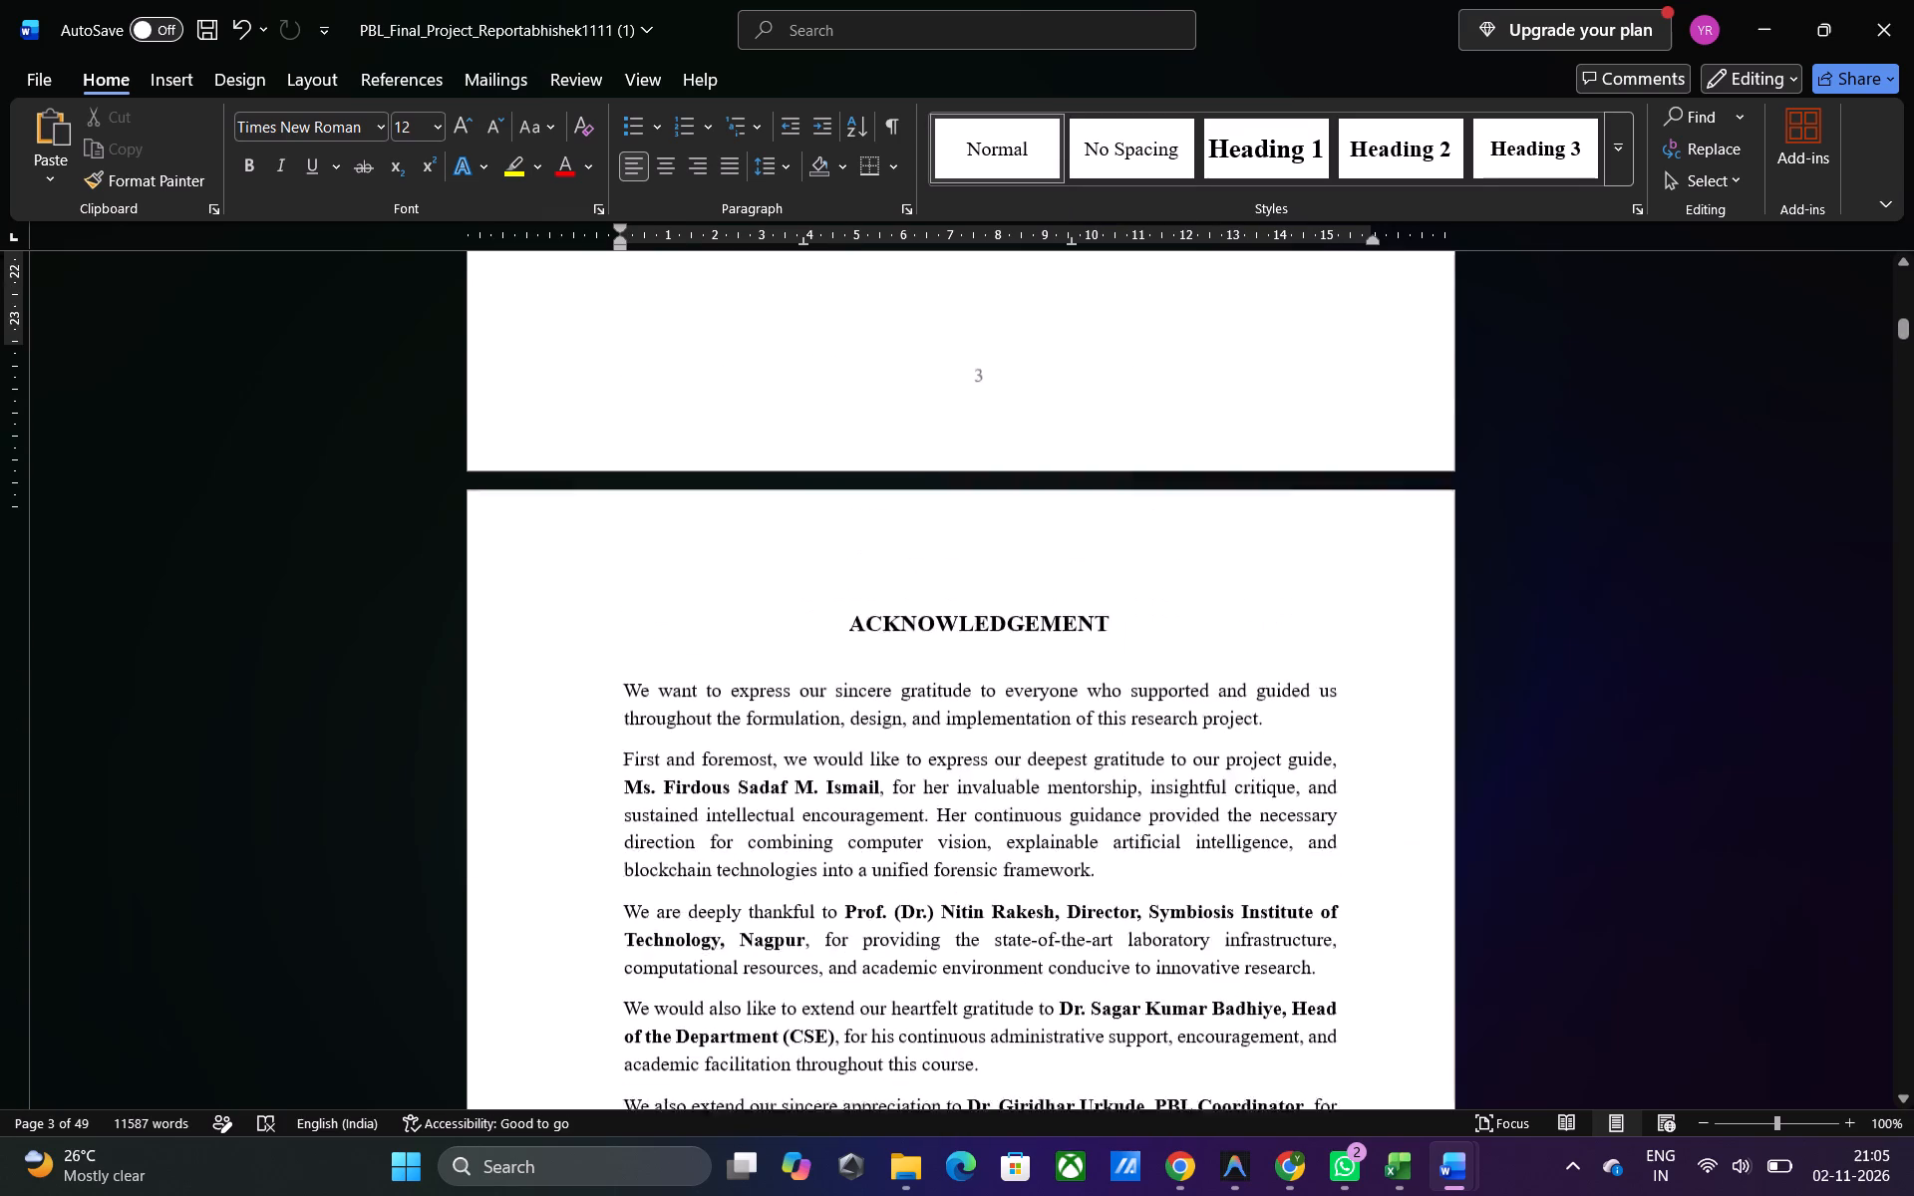
{"action": "scroll", "coordinate": [1059, 745], "scroll_direction": "up", "scroll_amount": 2}
{"action": "left_click", "coordinate": [781, 521]}
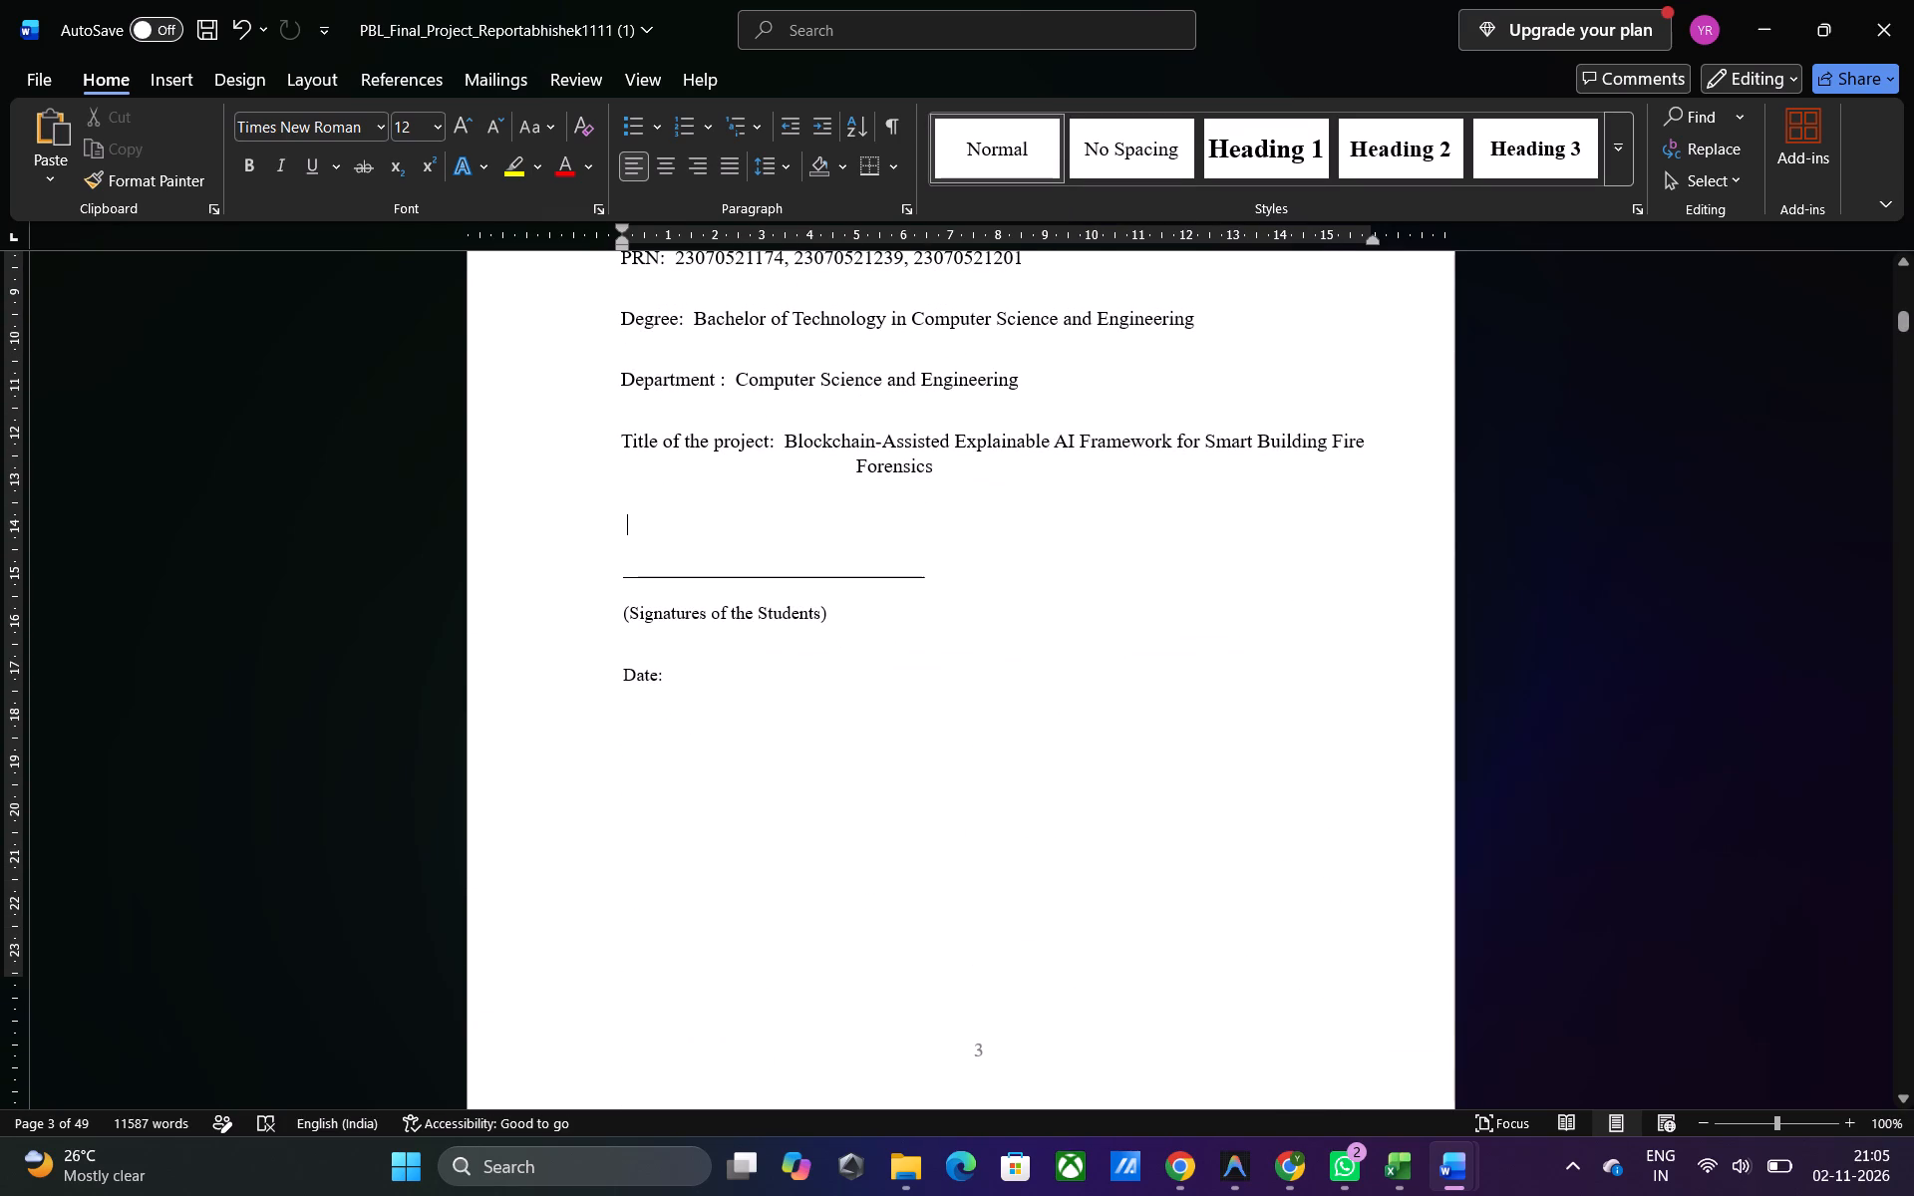
{"action": "key", "text": "Return"}
Review the Acknowledgement, Abstract and start of the Table of Contents for layout and flagged text.
{"action": "scroll", "coordinate": [781, 521], "scroll_direction": "down", "scroll_amount": 2}
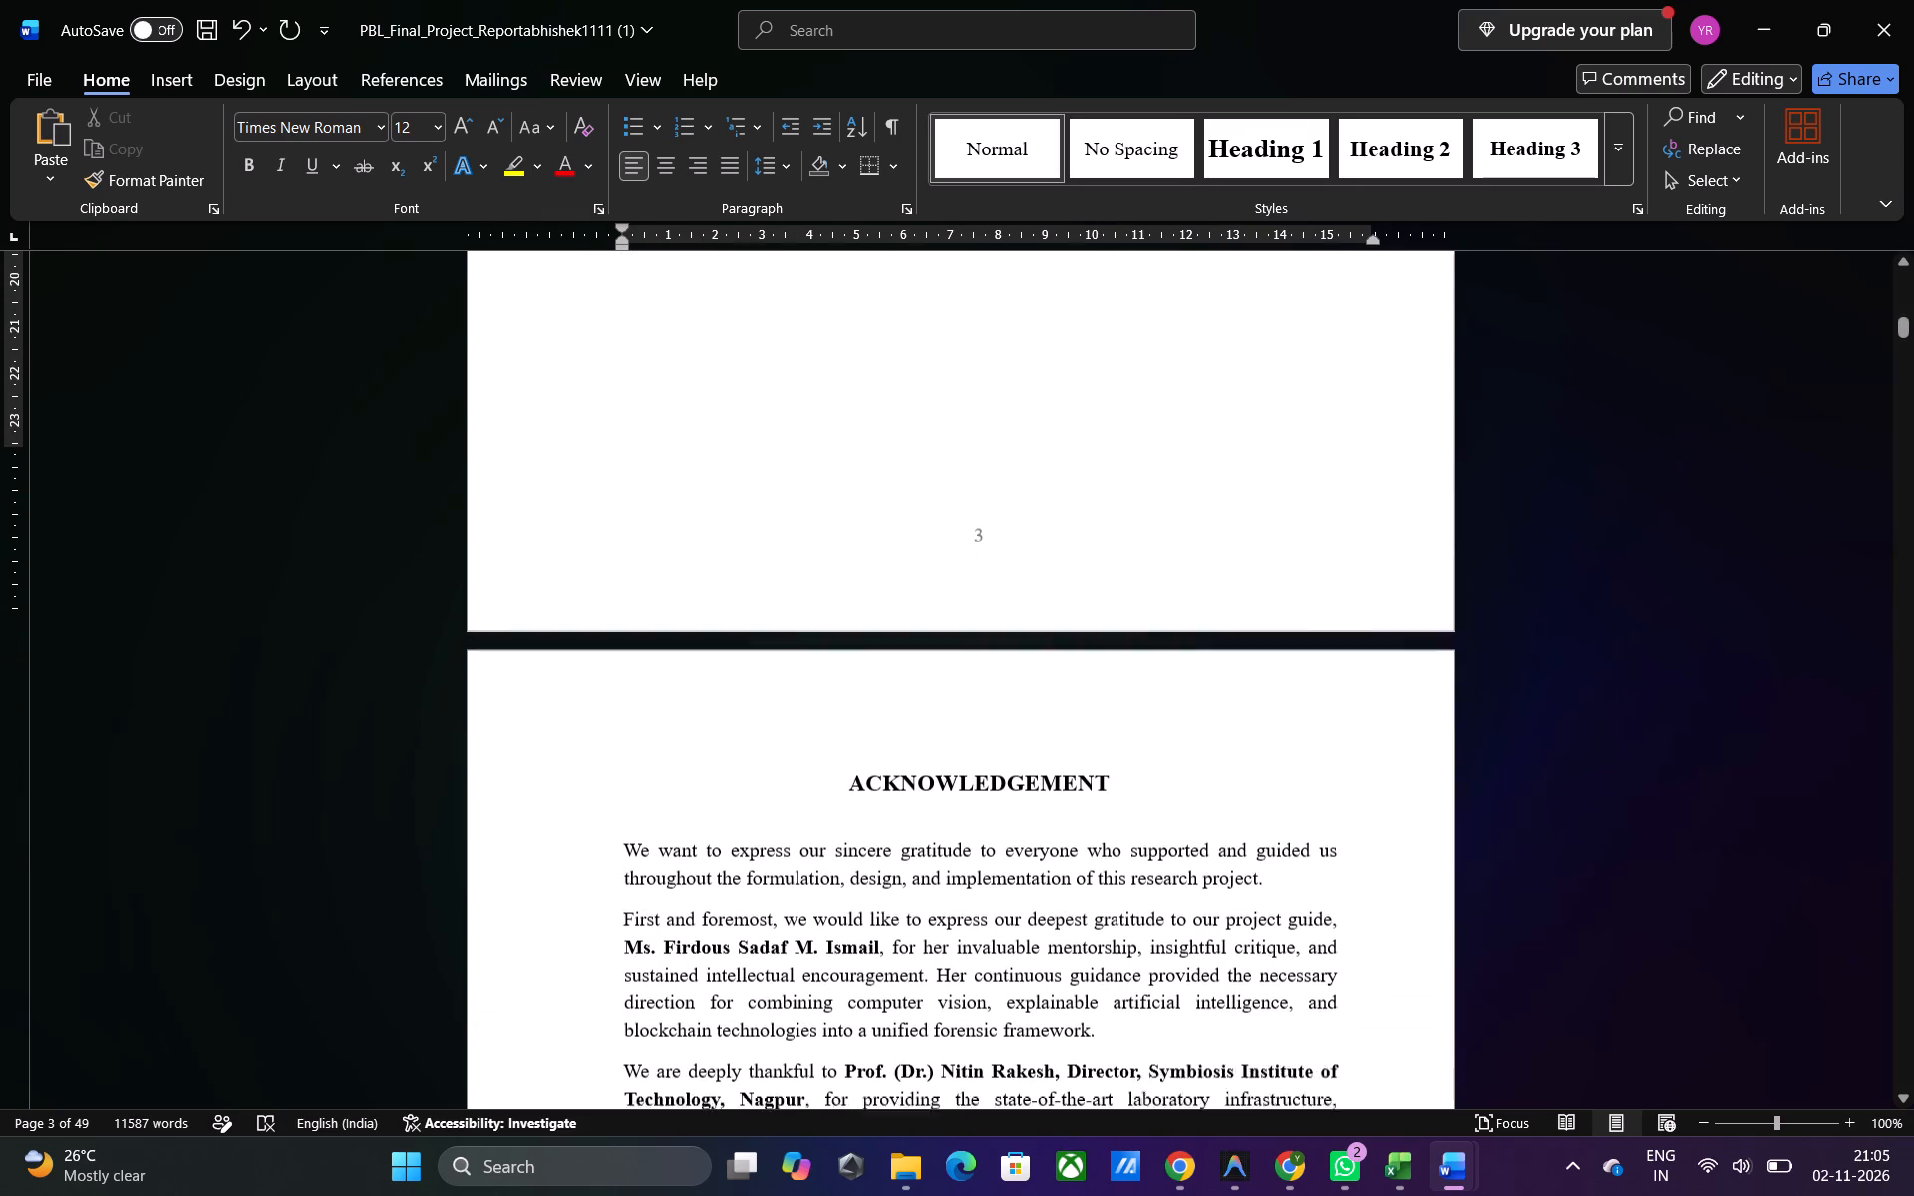
{"action": "scroll", "coordinate": [781, 521], "scroll_direction": "down", "scroll_amount": 1}
{"action": "scroll", "coordinate": [877, 797], "scroll_direction": "down", "scroll_amount": 3}
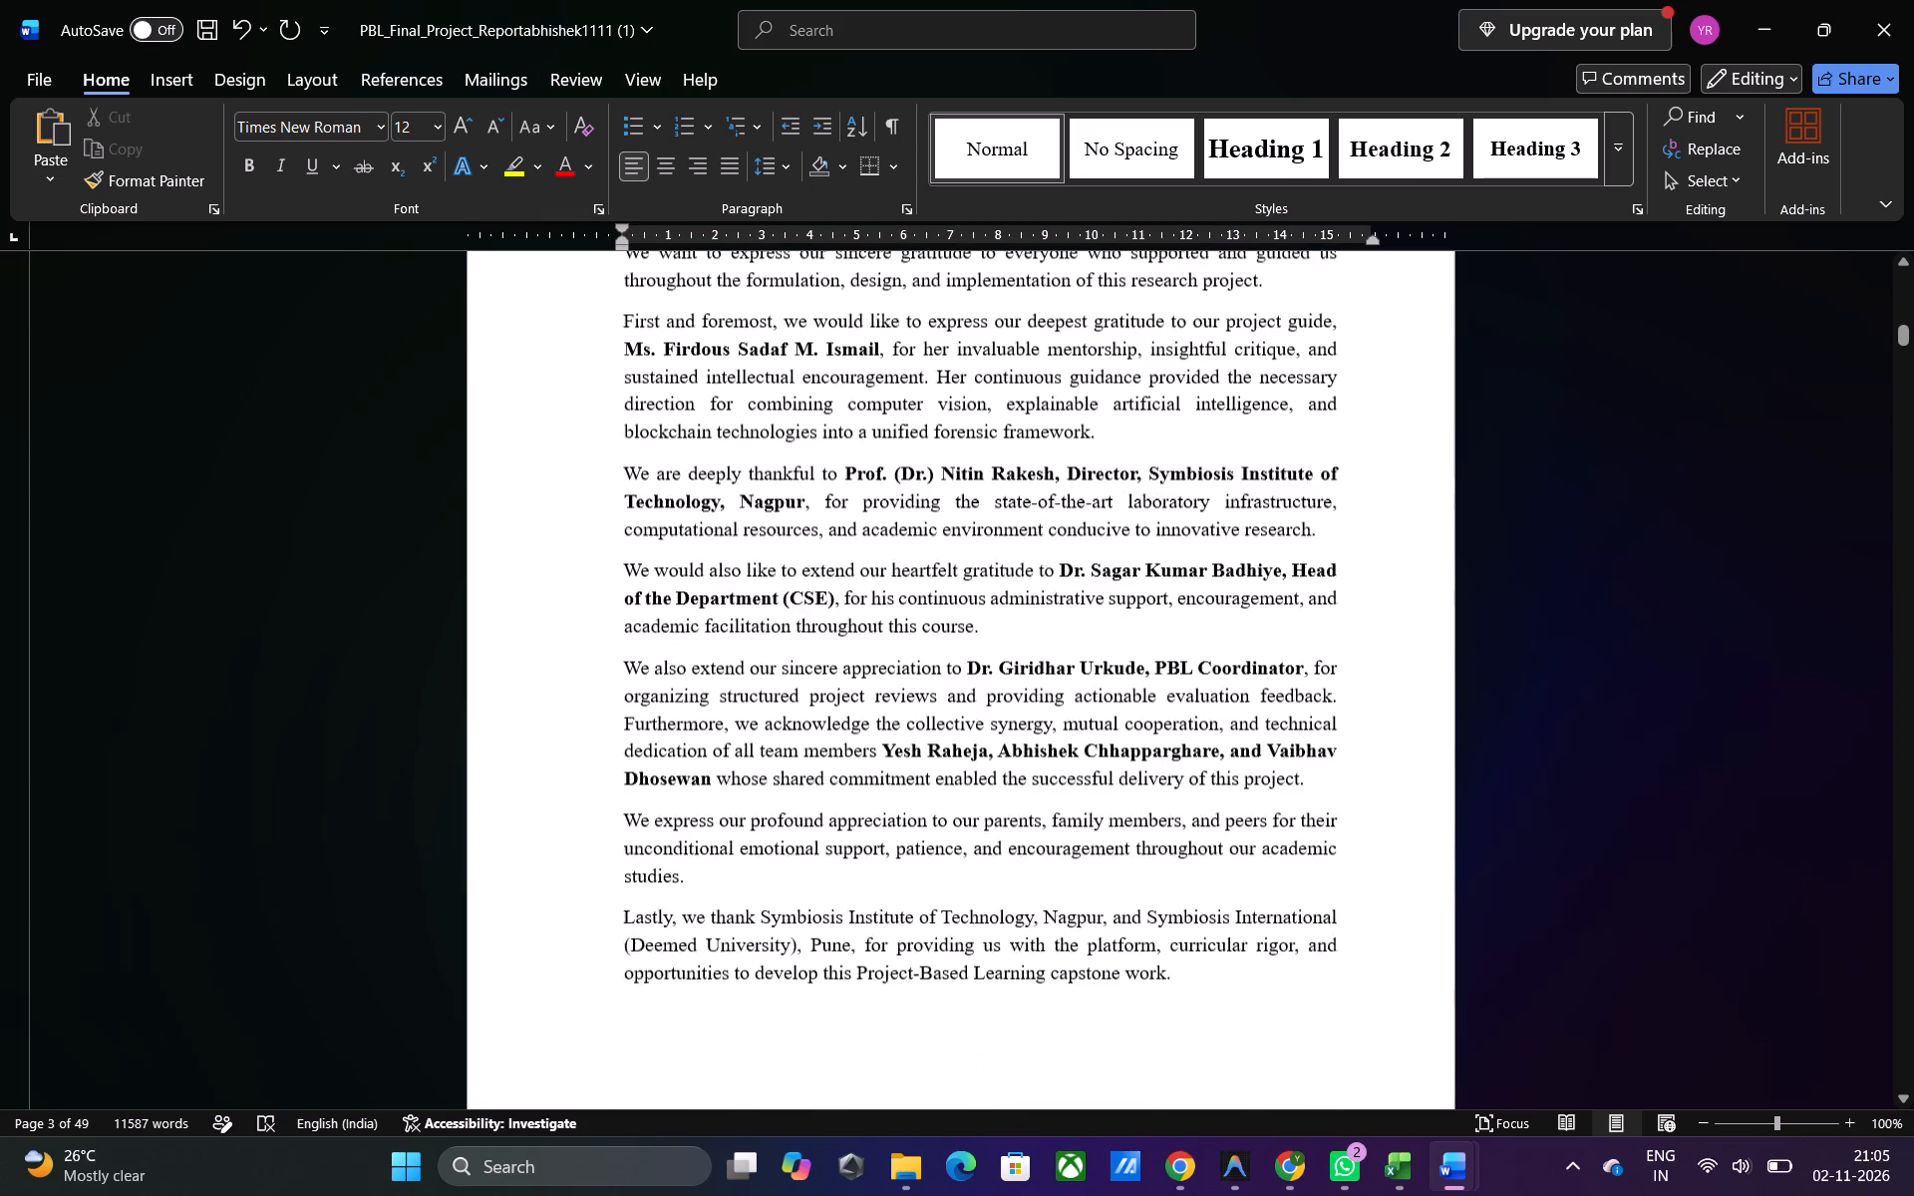
{"action": "scroll", "coordinate": [877, 797], "scroll_direction": "down", "scroll_amount": 3}
{"action": "scroll", "coordinate": [877, 797], "scroll_direction": "up", "scroll_amount": 1}
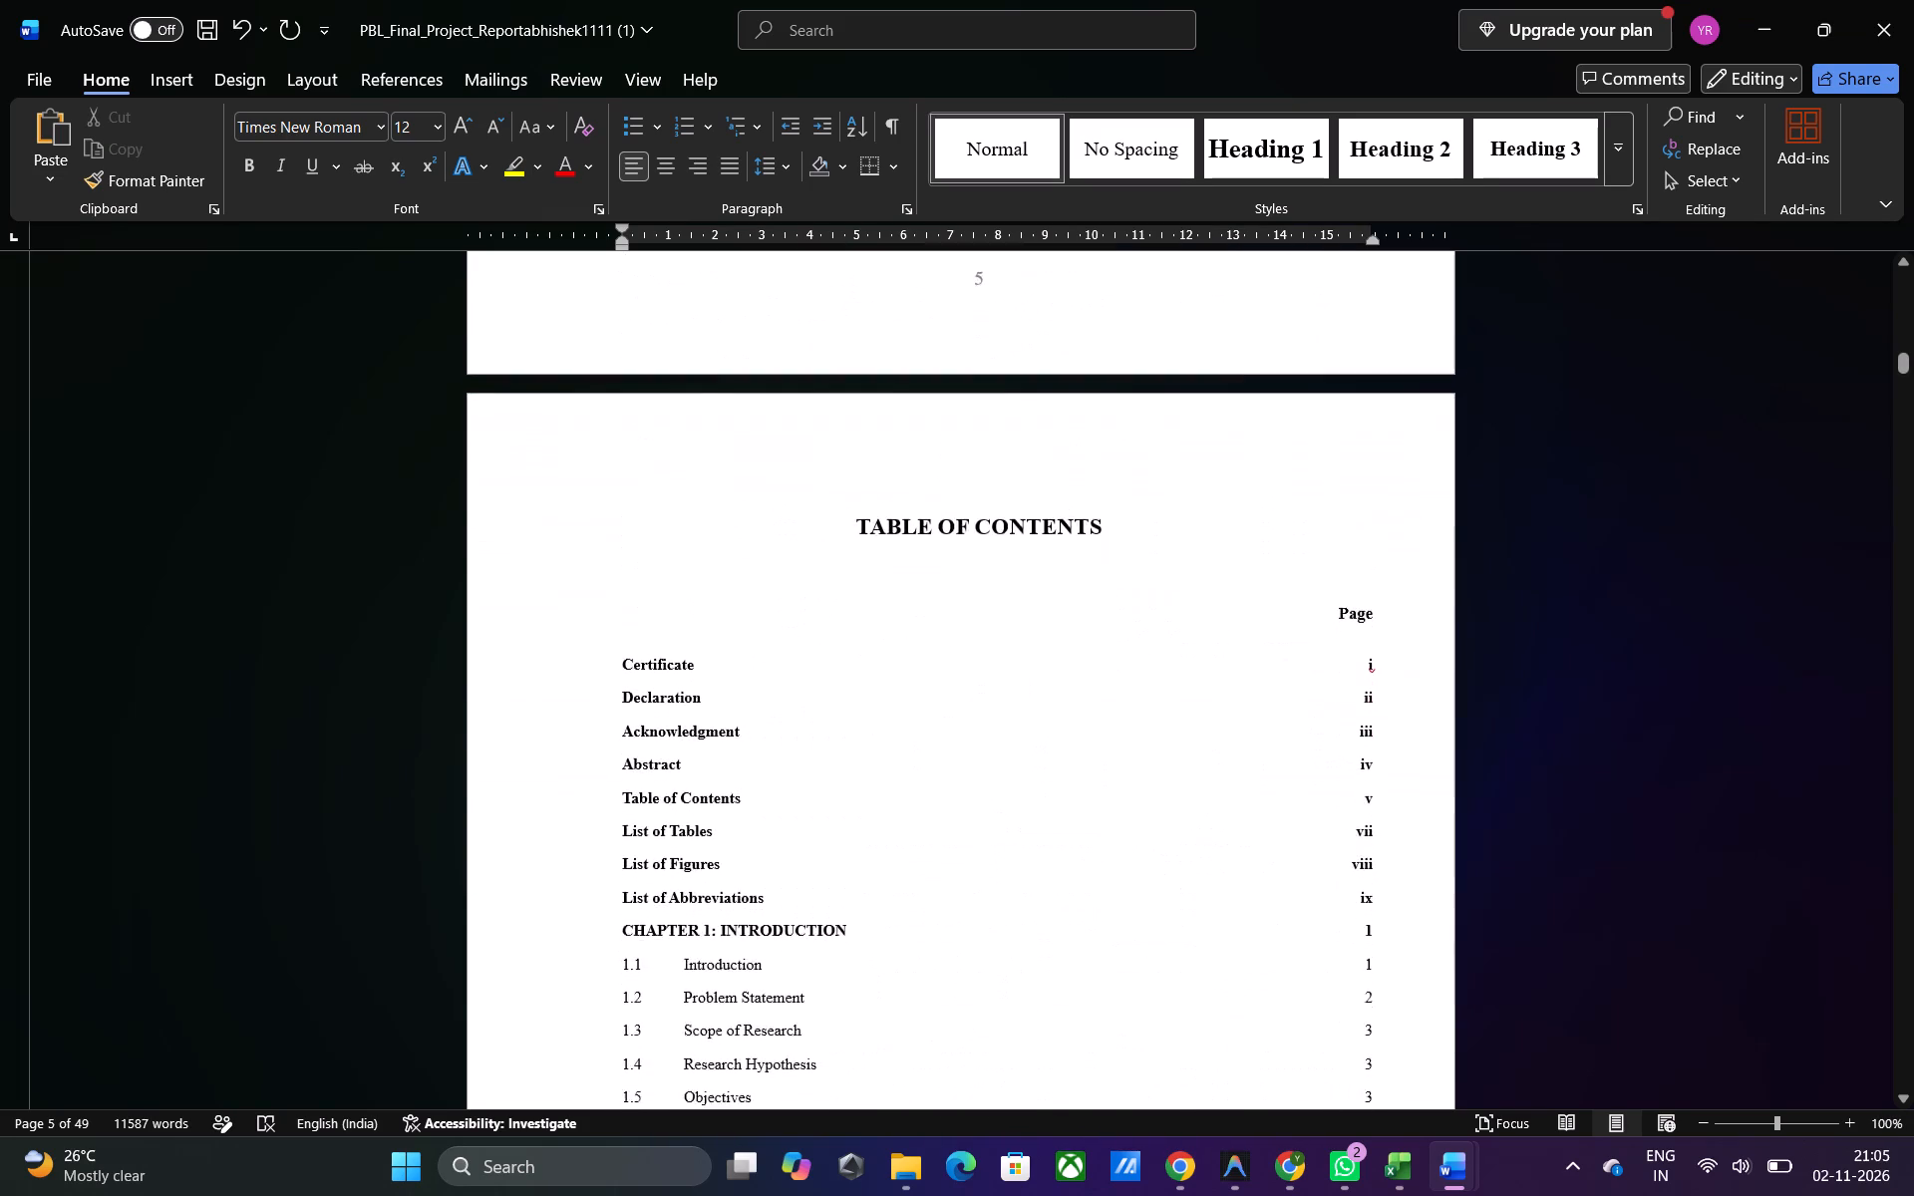
{"action": "scroll", "coordinate": [877, 797], "scroll_direction": "up", "scroll_amount": 2}
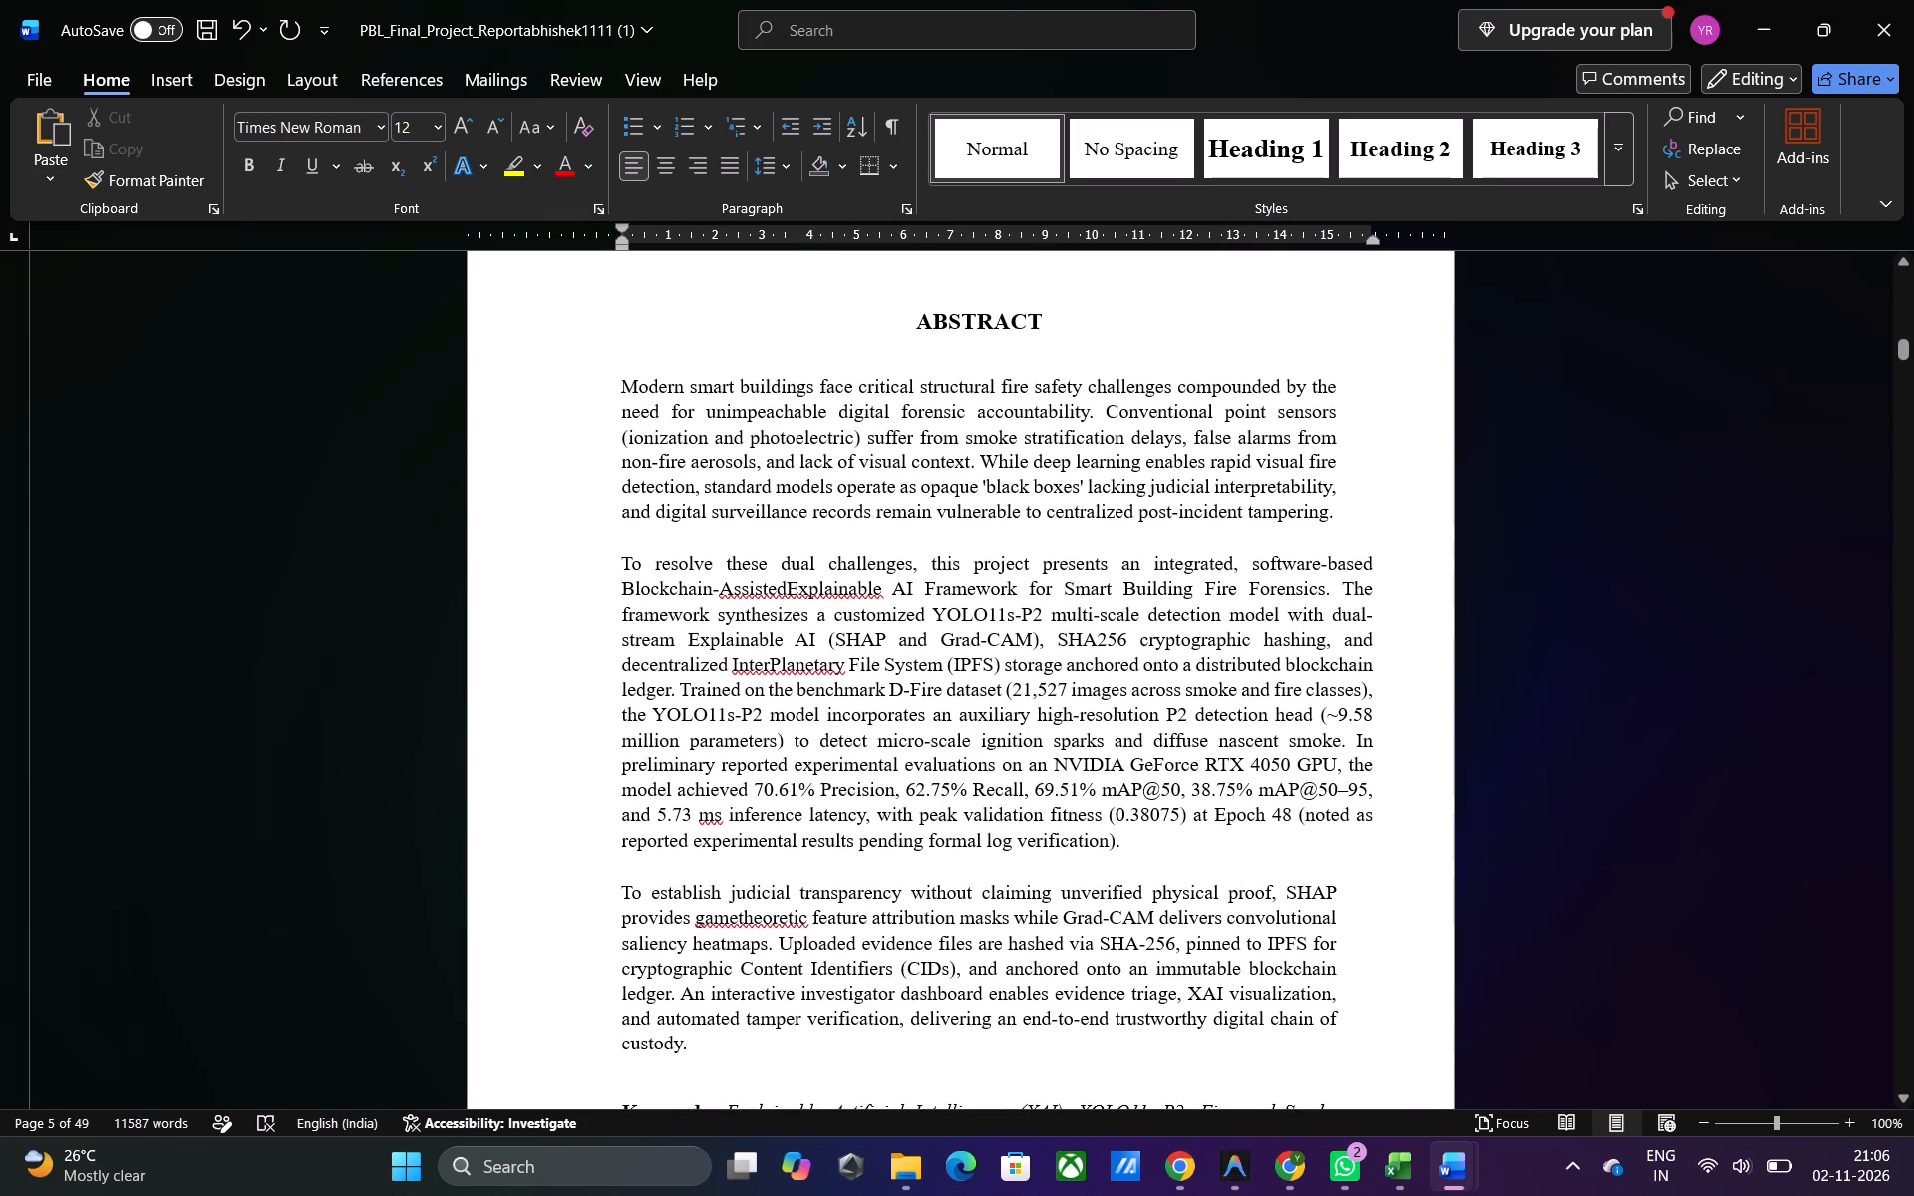
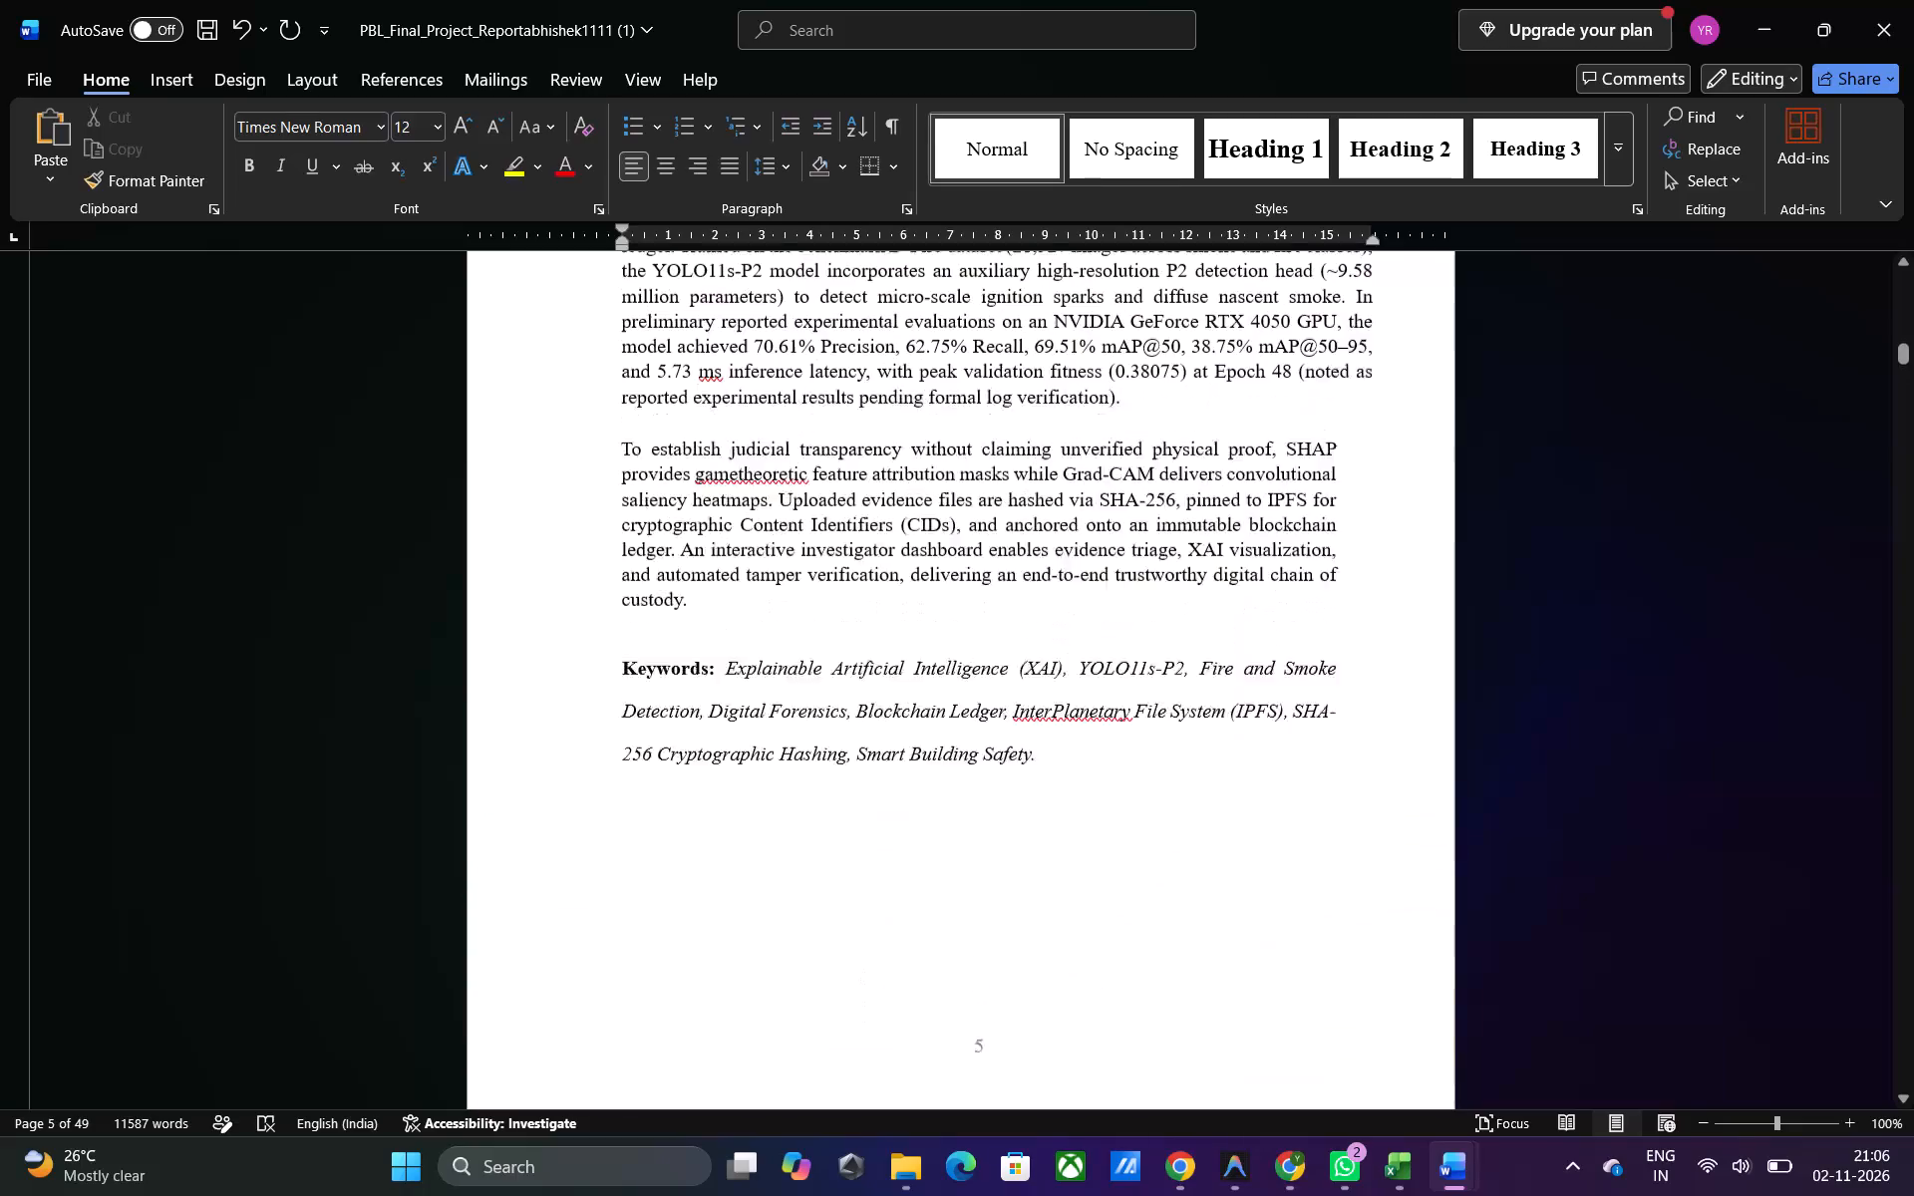
Show the hidden paragraph marks and spacing symbols while viewing the Abstract.
{"action": "scroll", "coordinate": [933, 736], "scroll_direction": "up", "scroll_amount": 1}
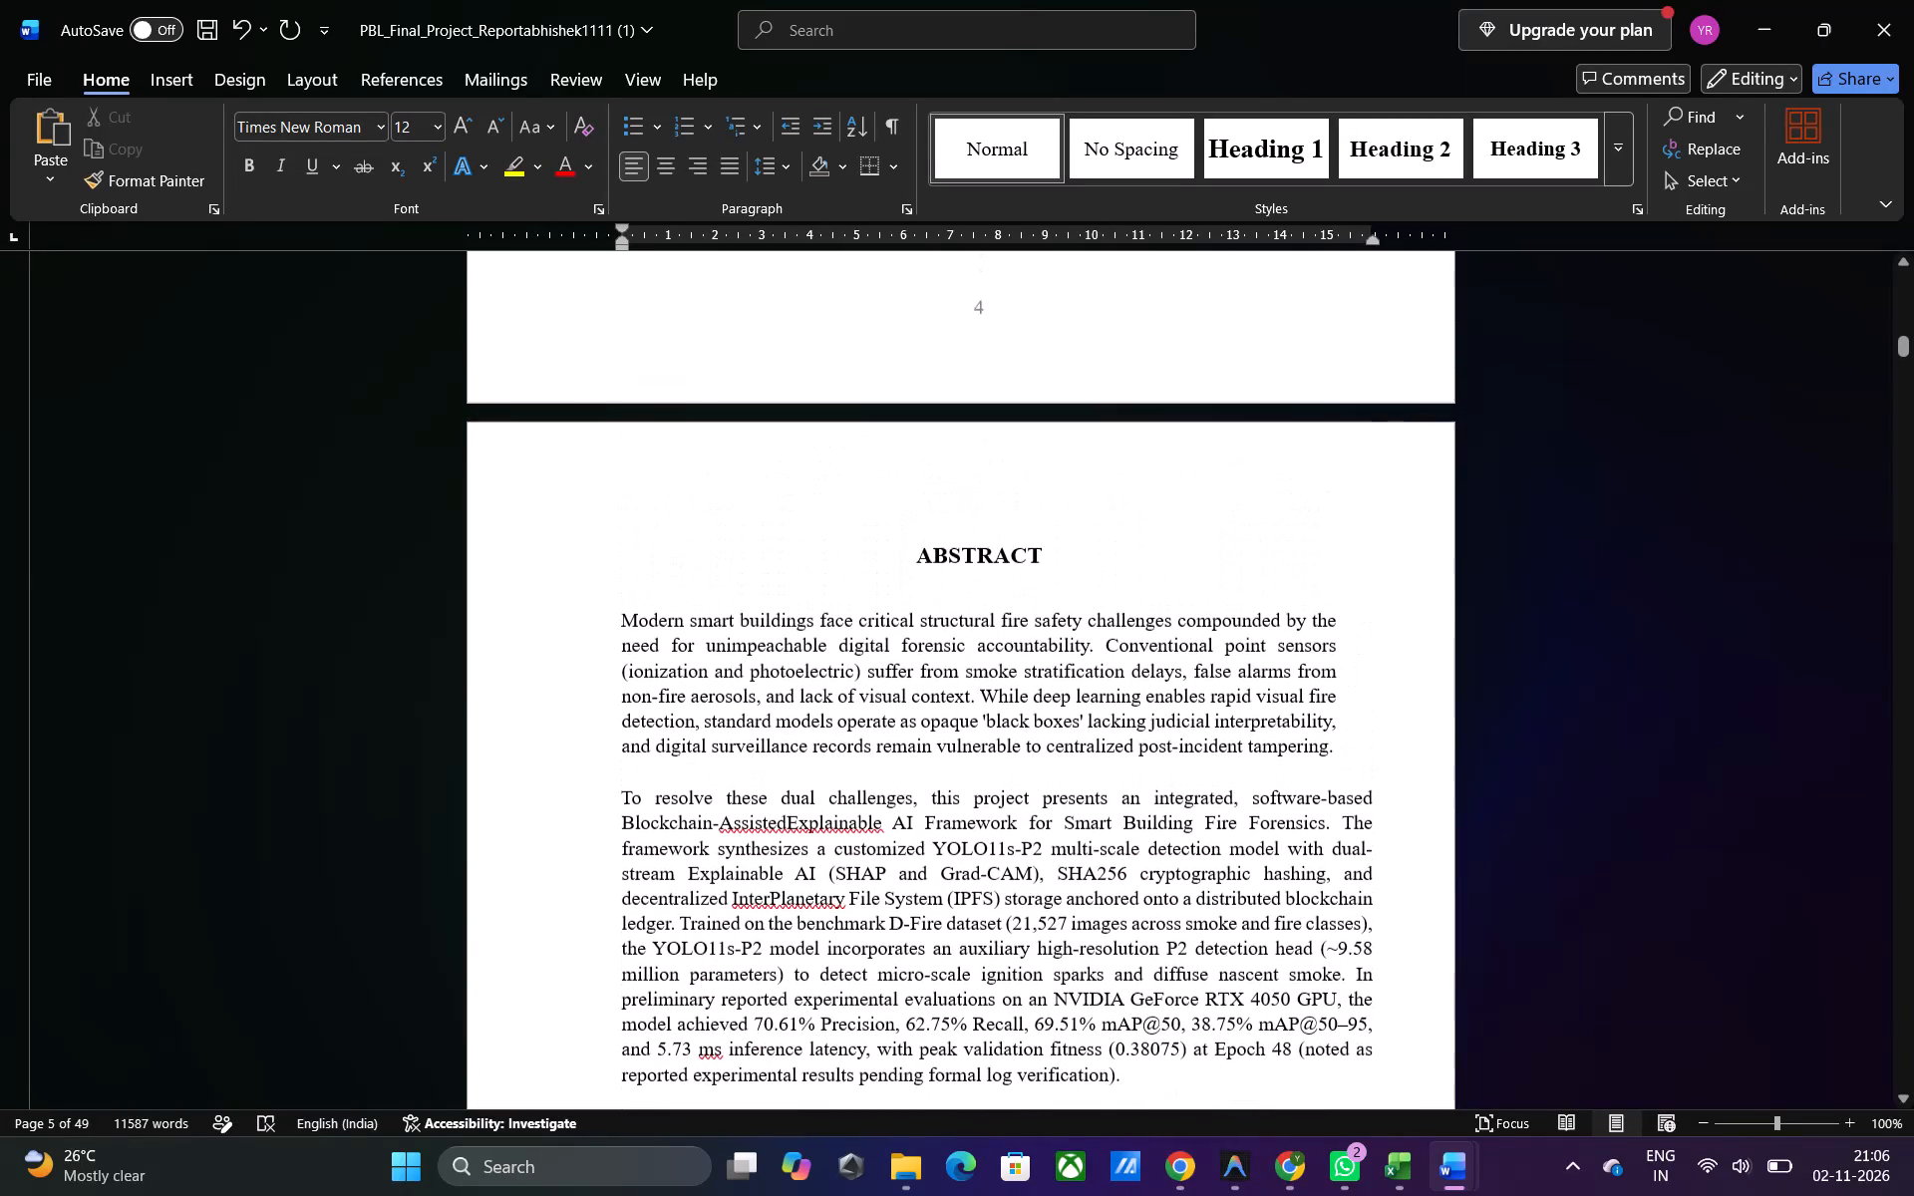
{"action": "scroll", "coordinate": [933, 736], "scroll_direction": "down", "scroll_amount": 1}
{"action": "left_click", "coordinate": [1225, 797]}
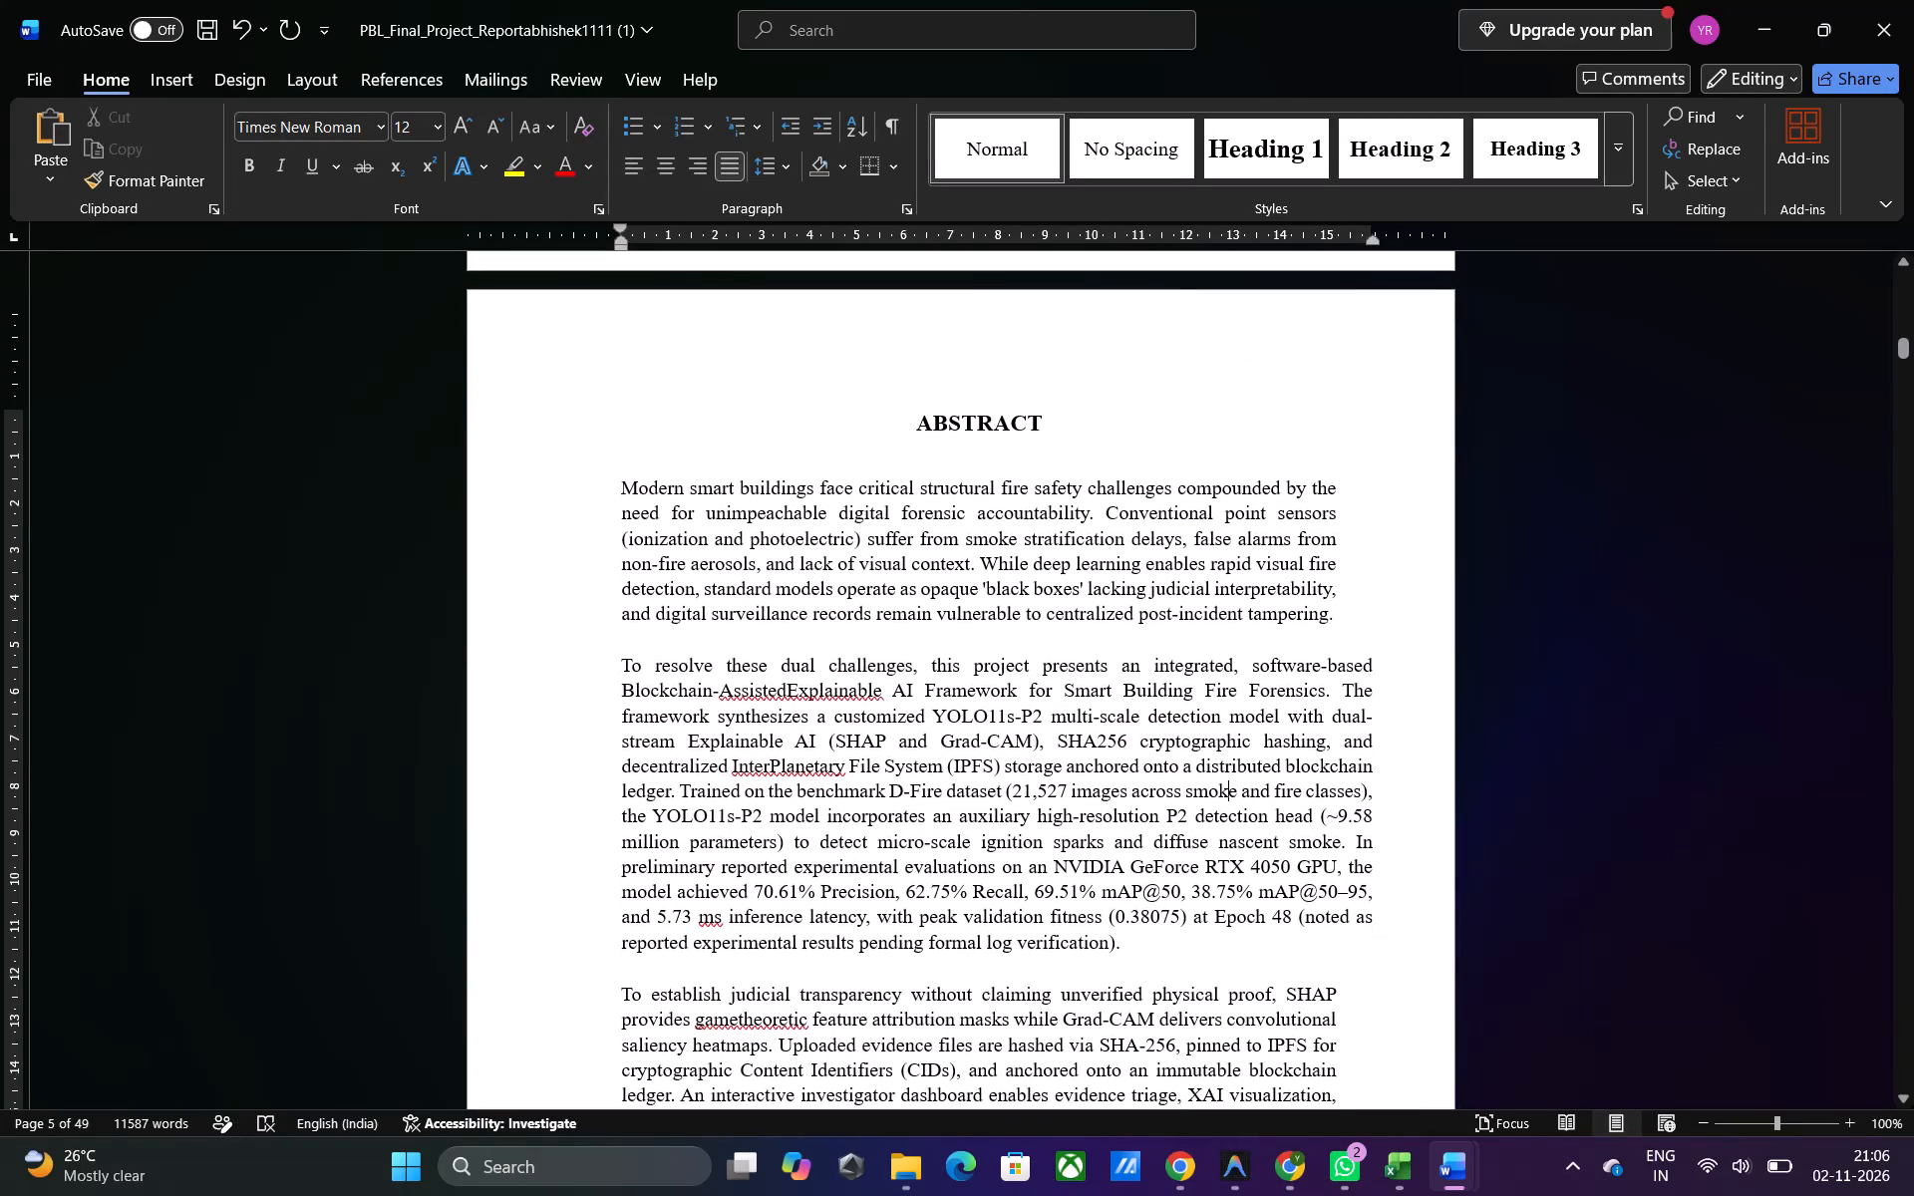
{"action": "left_click", "coordinate": [882, 136]}
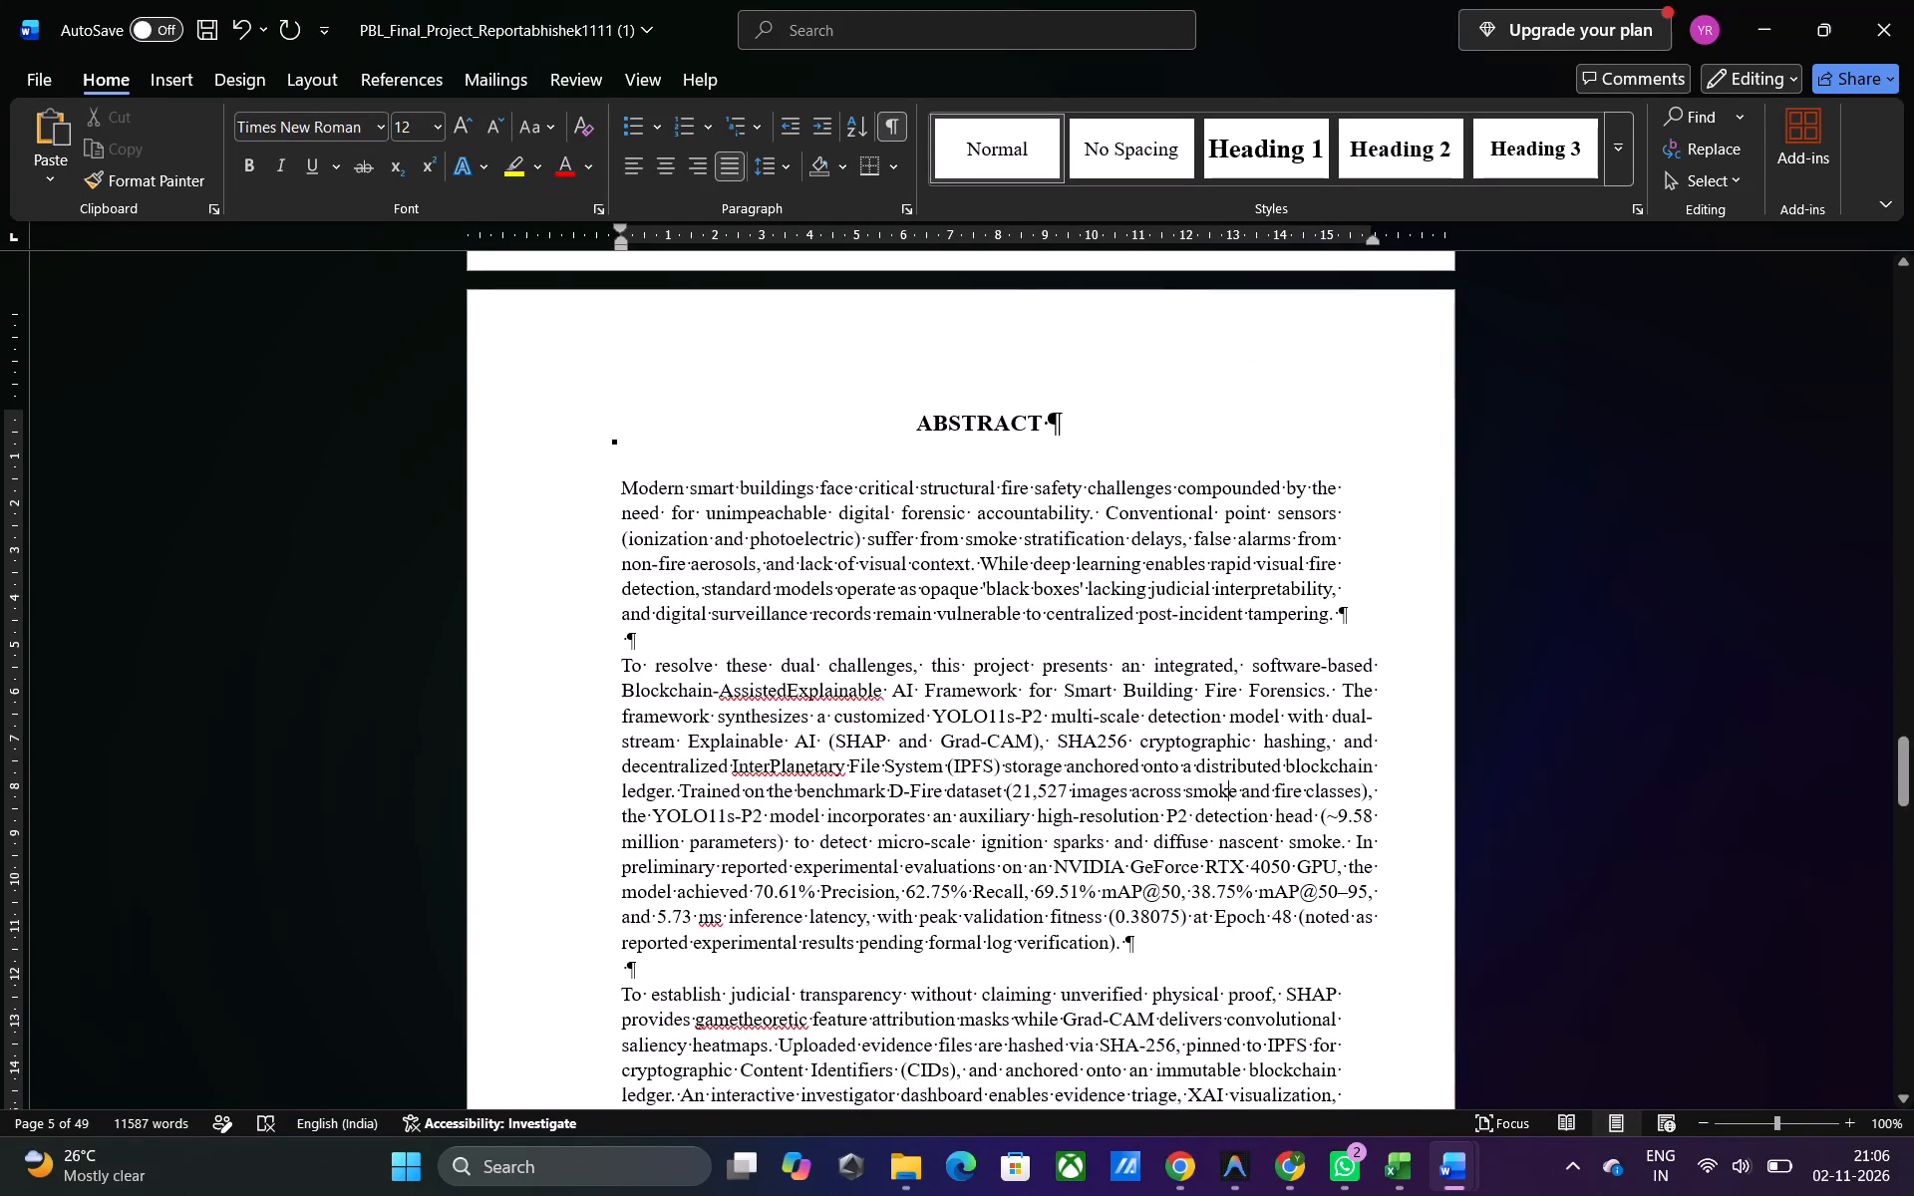
Remove the blank paragraph and trailing space after the Abstract's first paragraph, joining the "To resolve these dual challenges" paragraph directly onto it.
{"action": "left_click", "coordinate": [755, 639]}
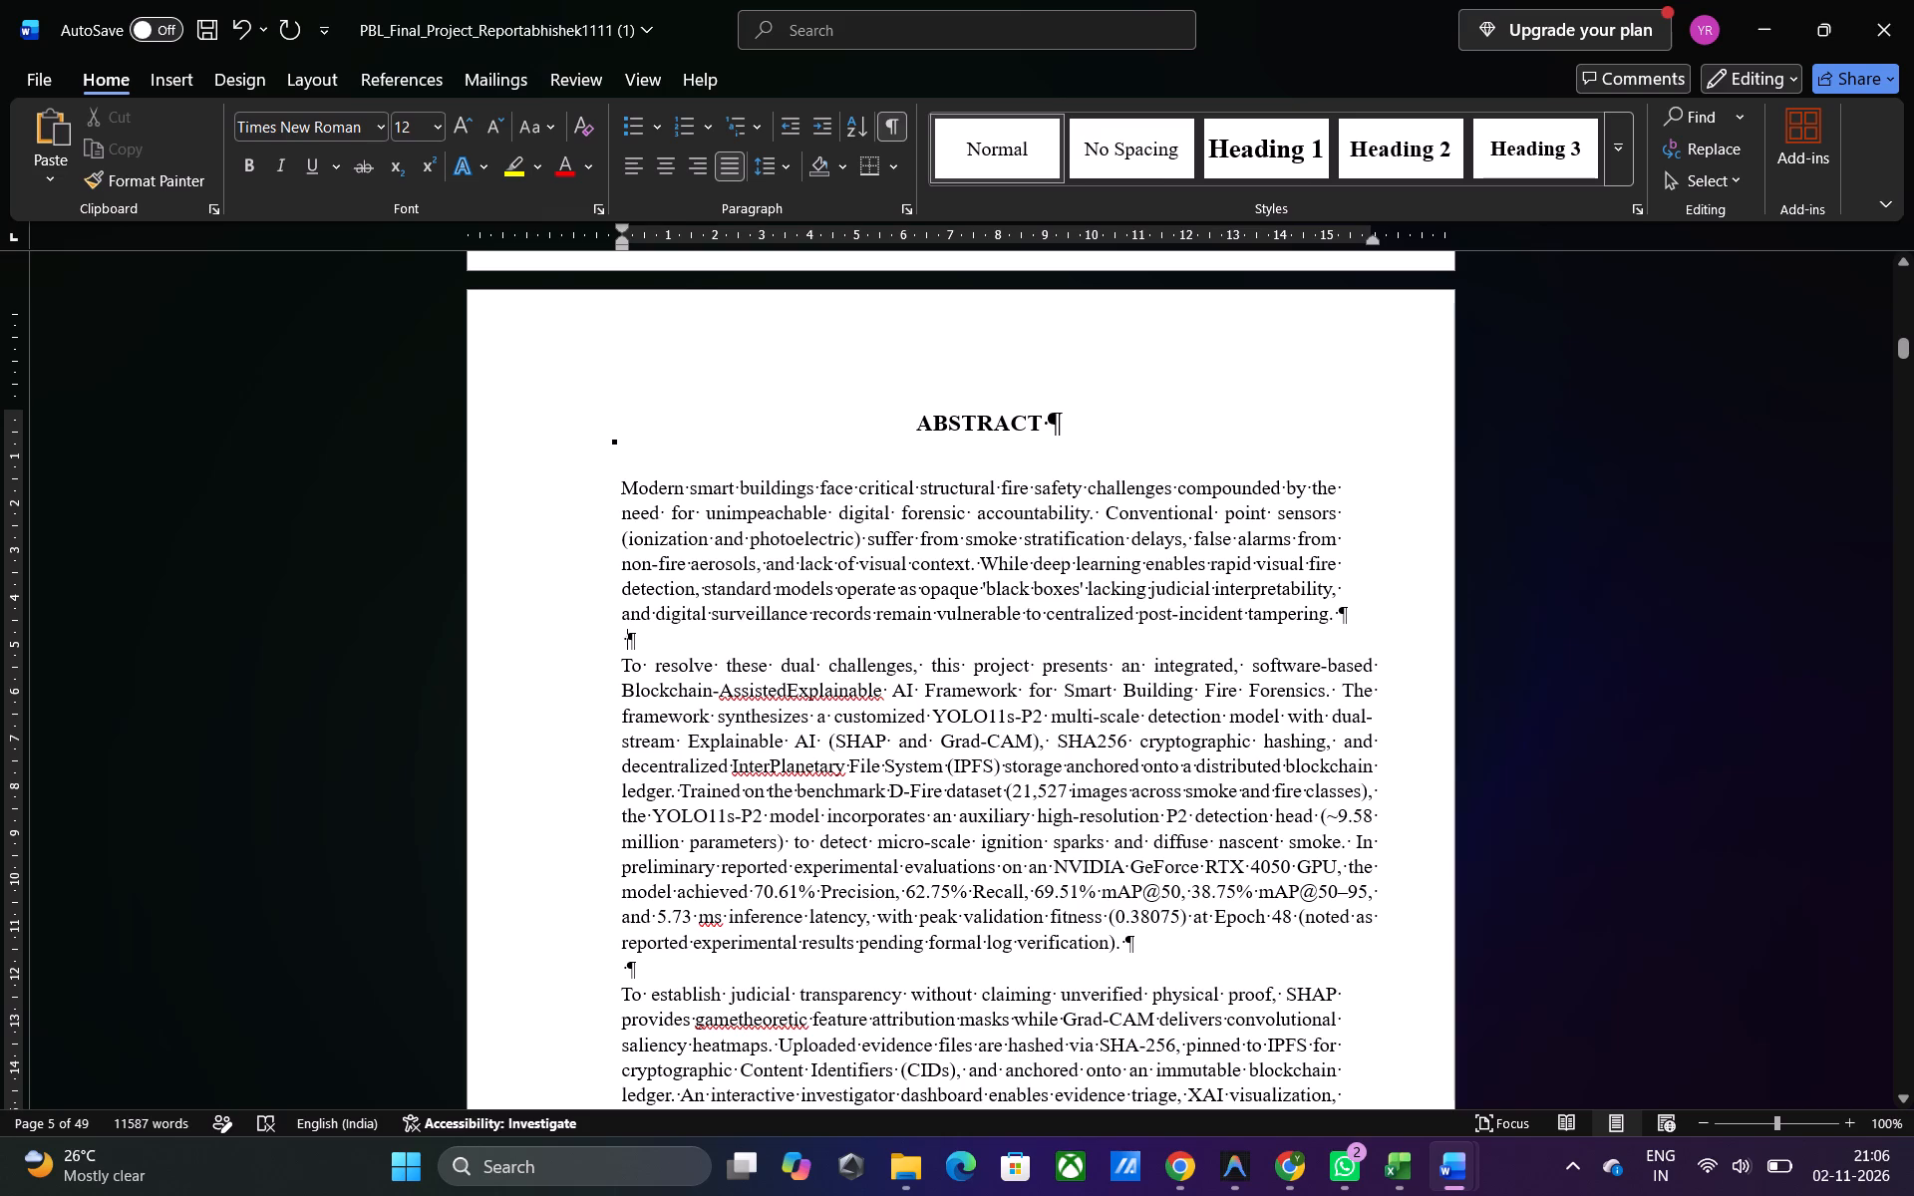
{"action": "key", "text": "Delete"}
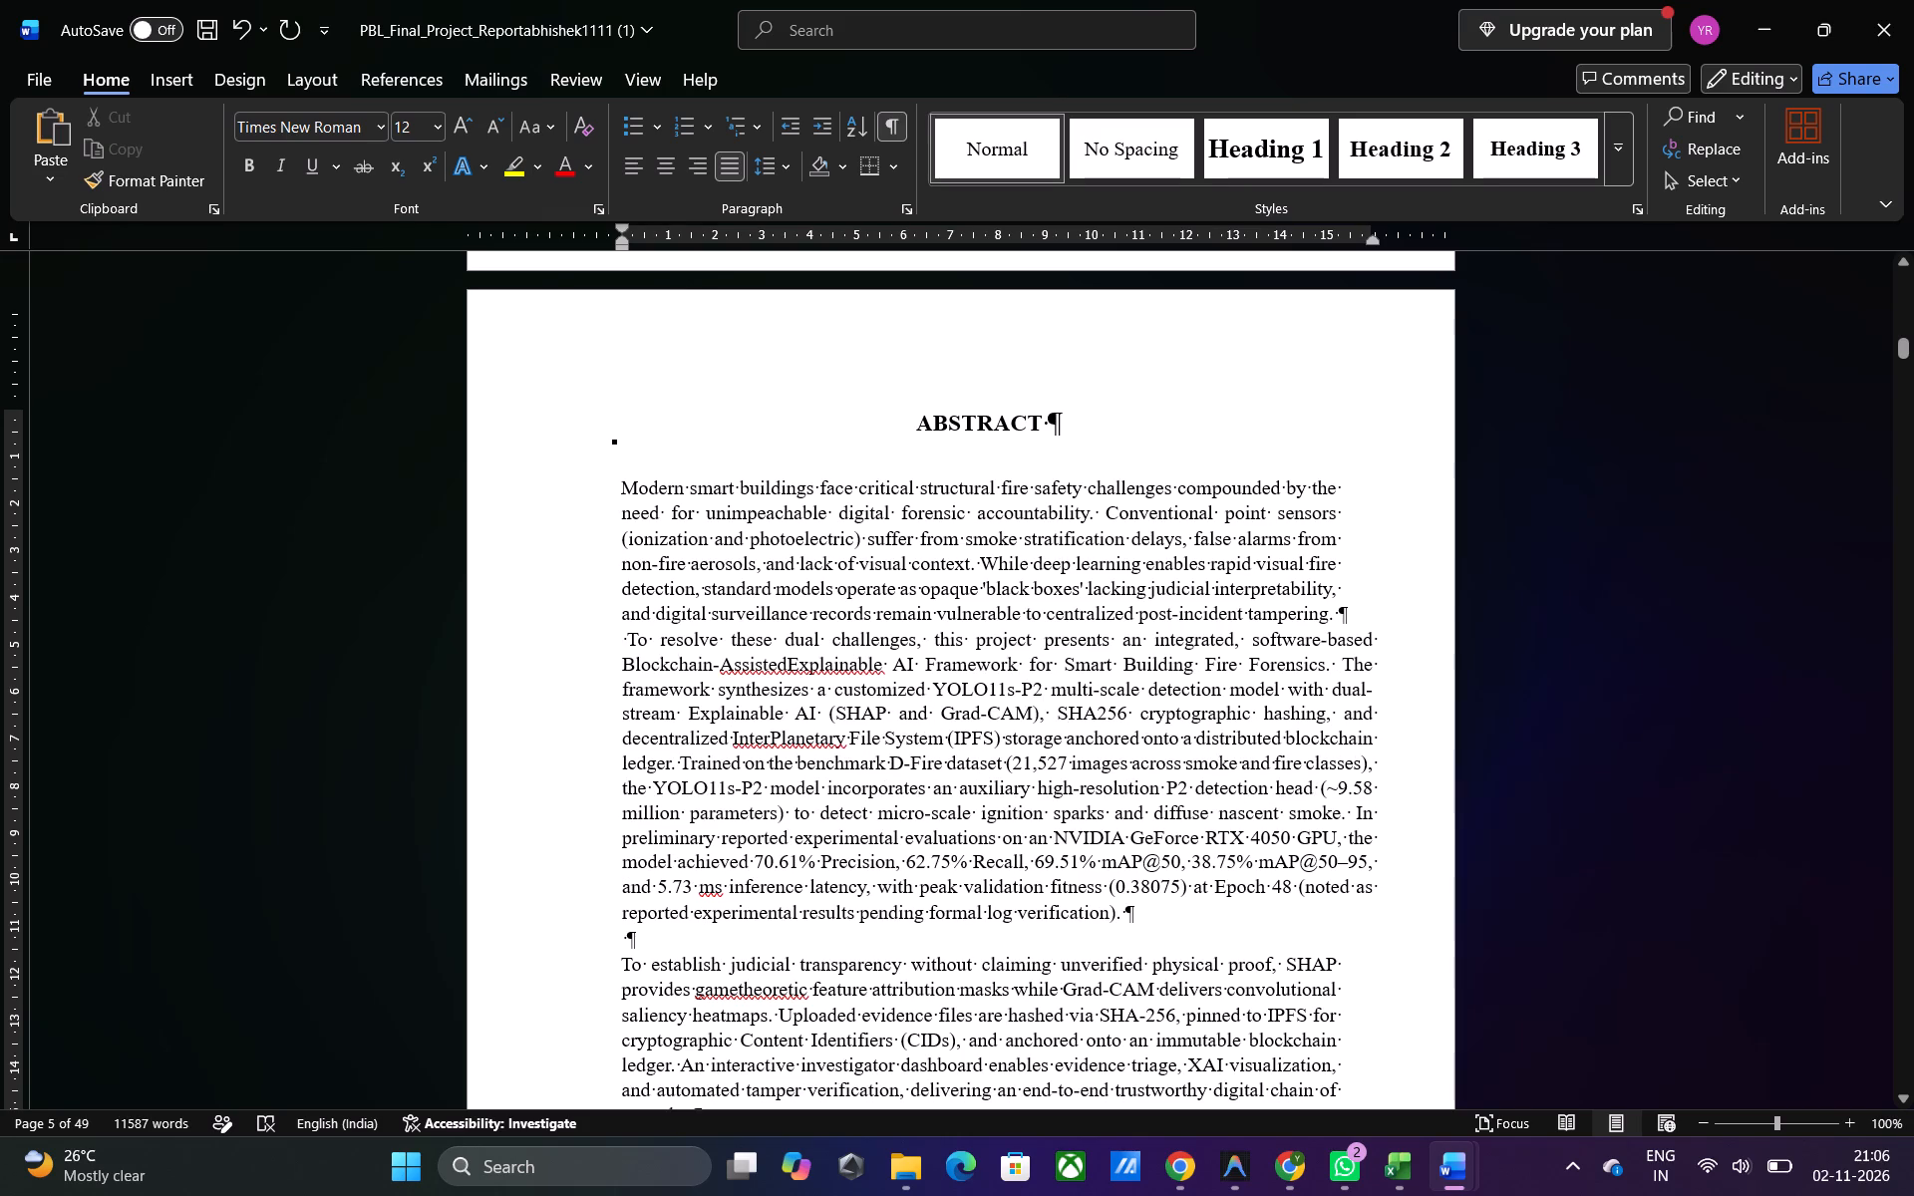
{"action": "left_click", "coordinate": [1334, 621]}
{"action": "key", "text": "Delete"}
{"action": "key", "text": "Delete"}
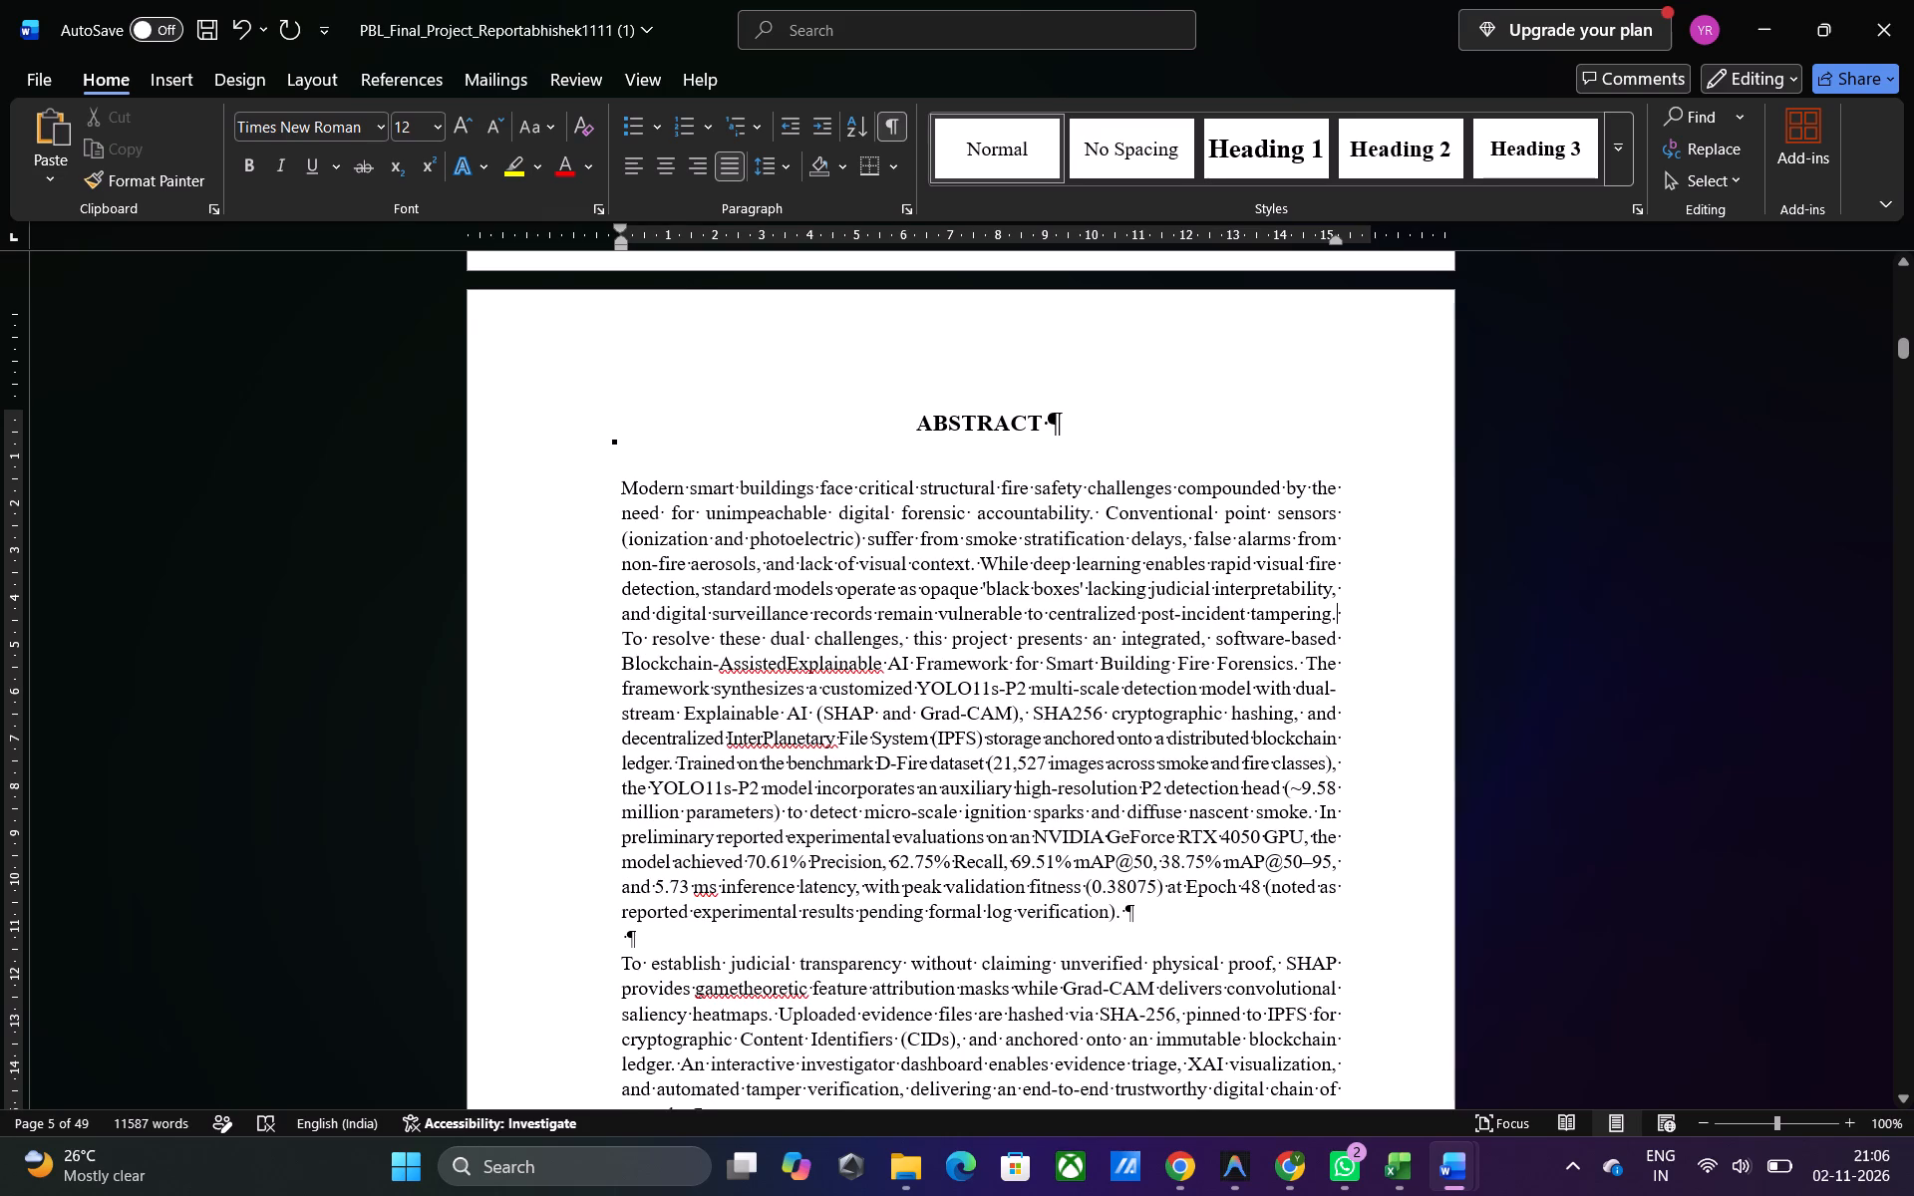
Look back over the Acknowledgement page and close the report document.
{"action": "scroll", "coordinate": [1353, 634], "scroll_direction": "up", "scroll_amount": 6}
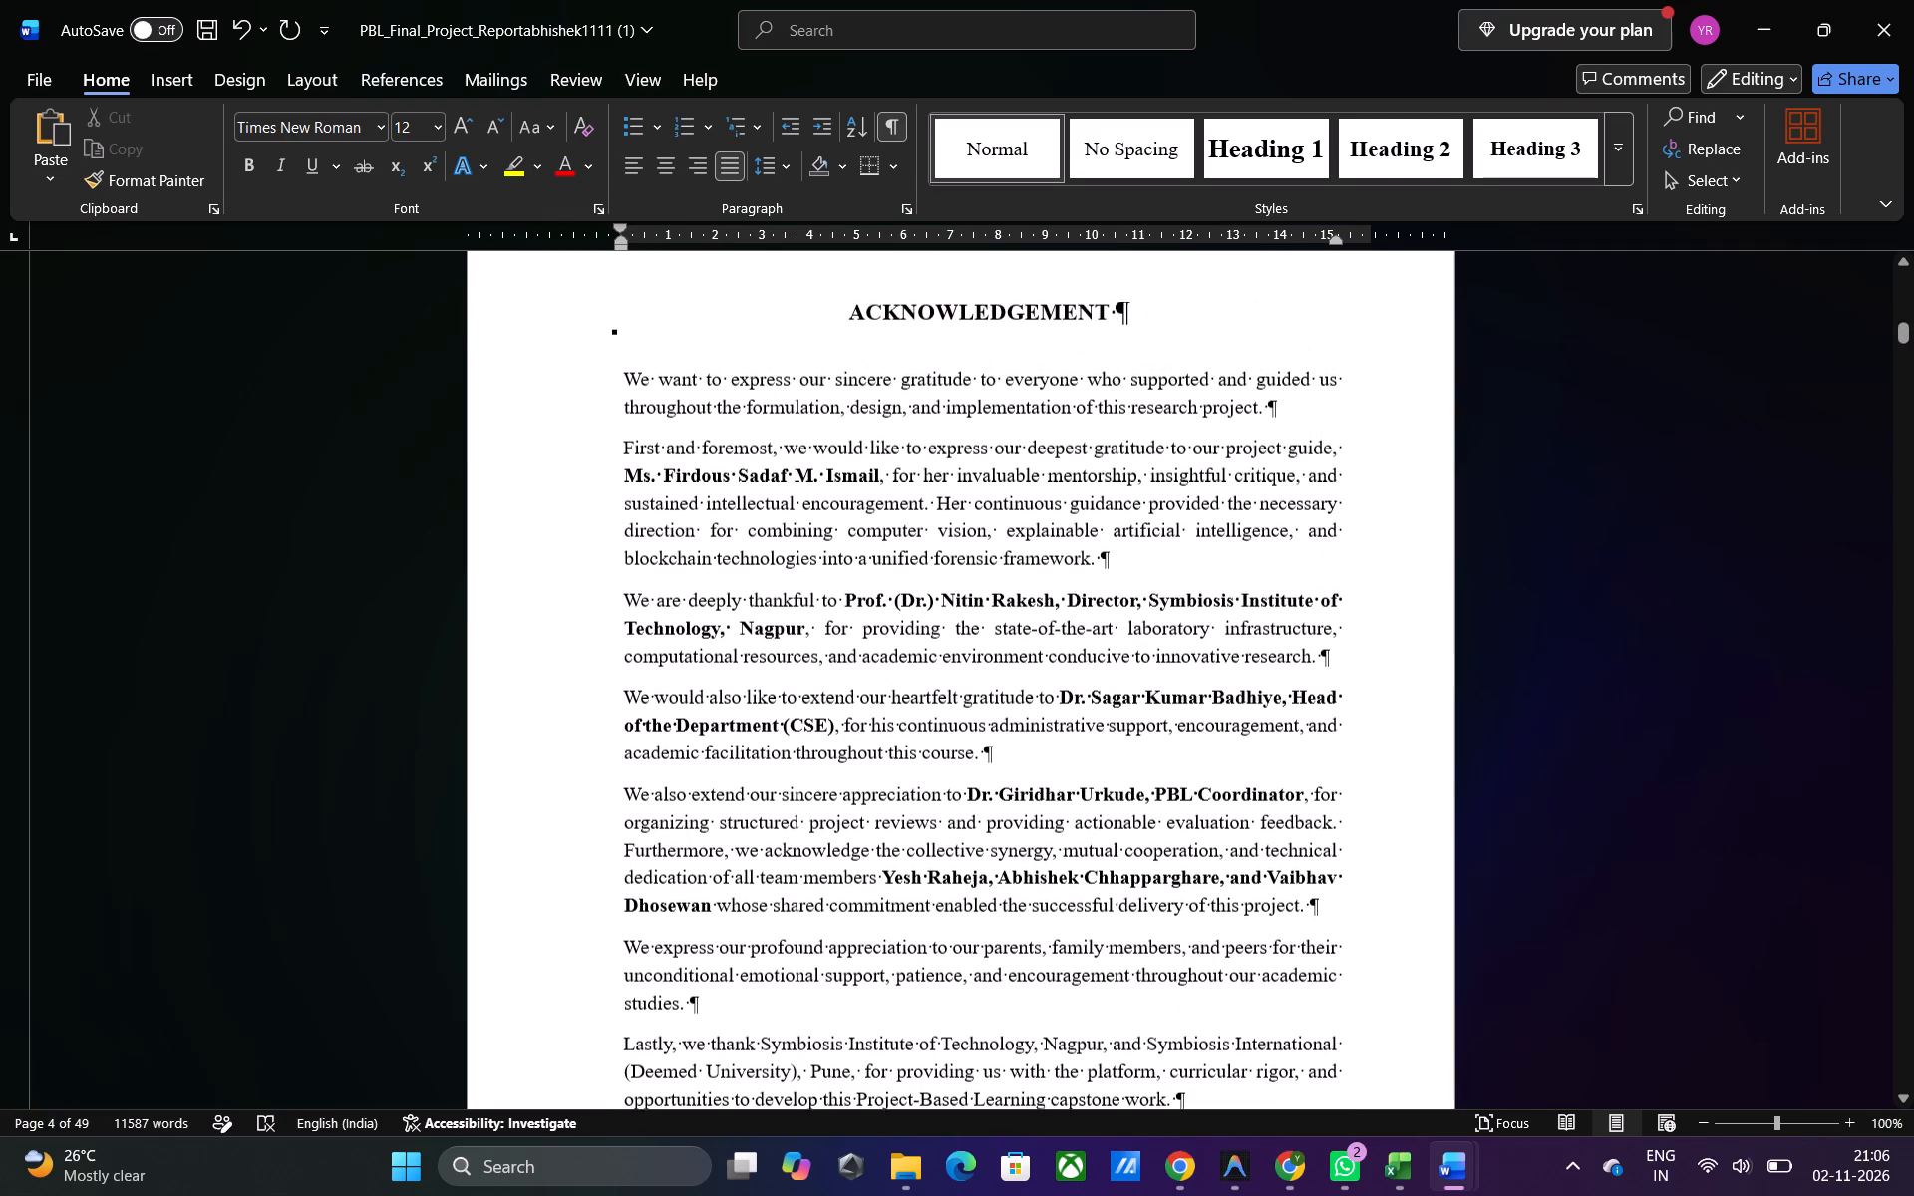
{"action": "scroll", "coordinate": [1123, 635], "scroll_direction": "up", "scroll_amount": 1}
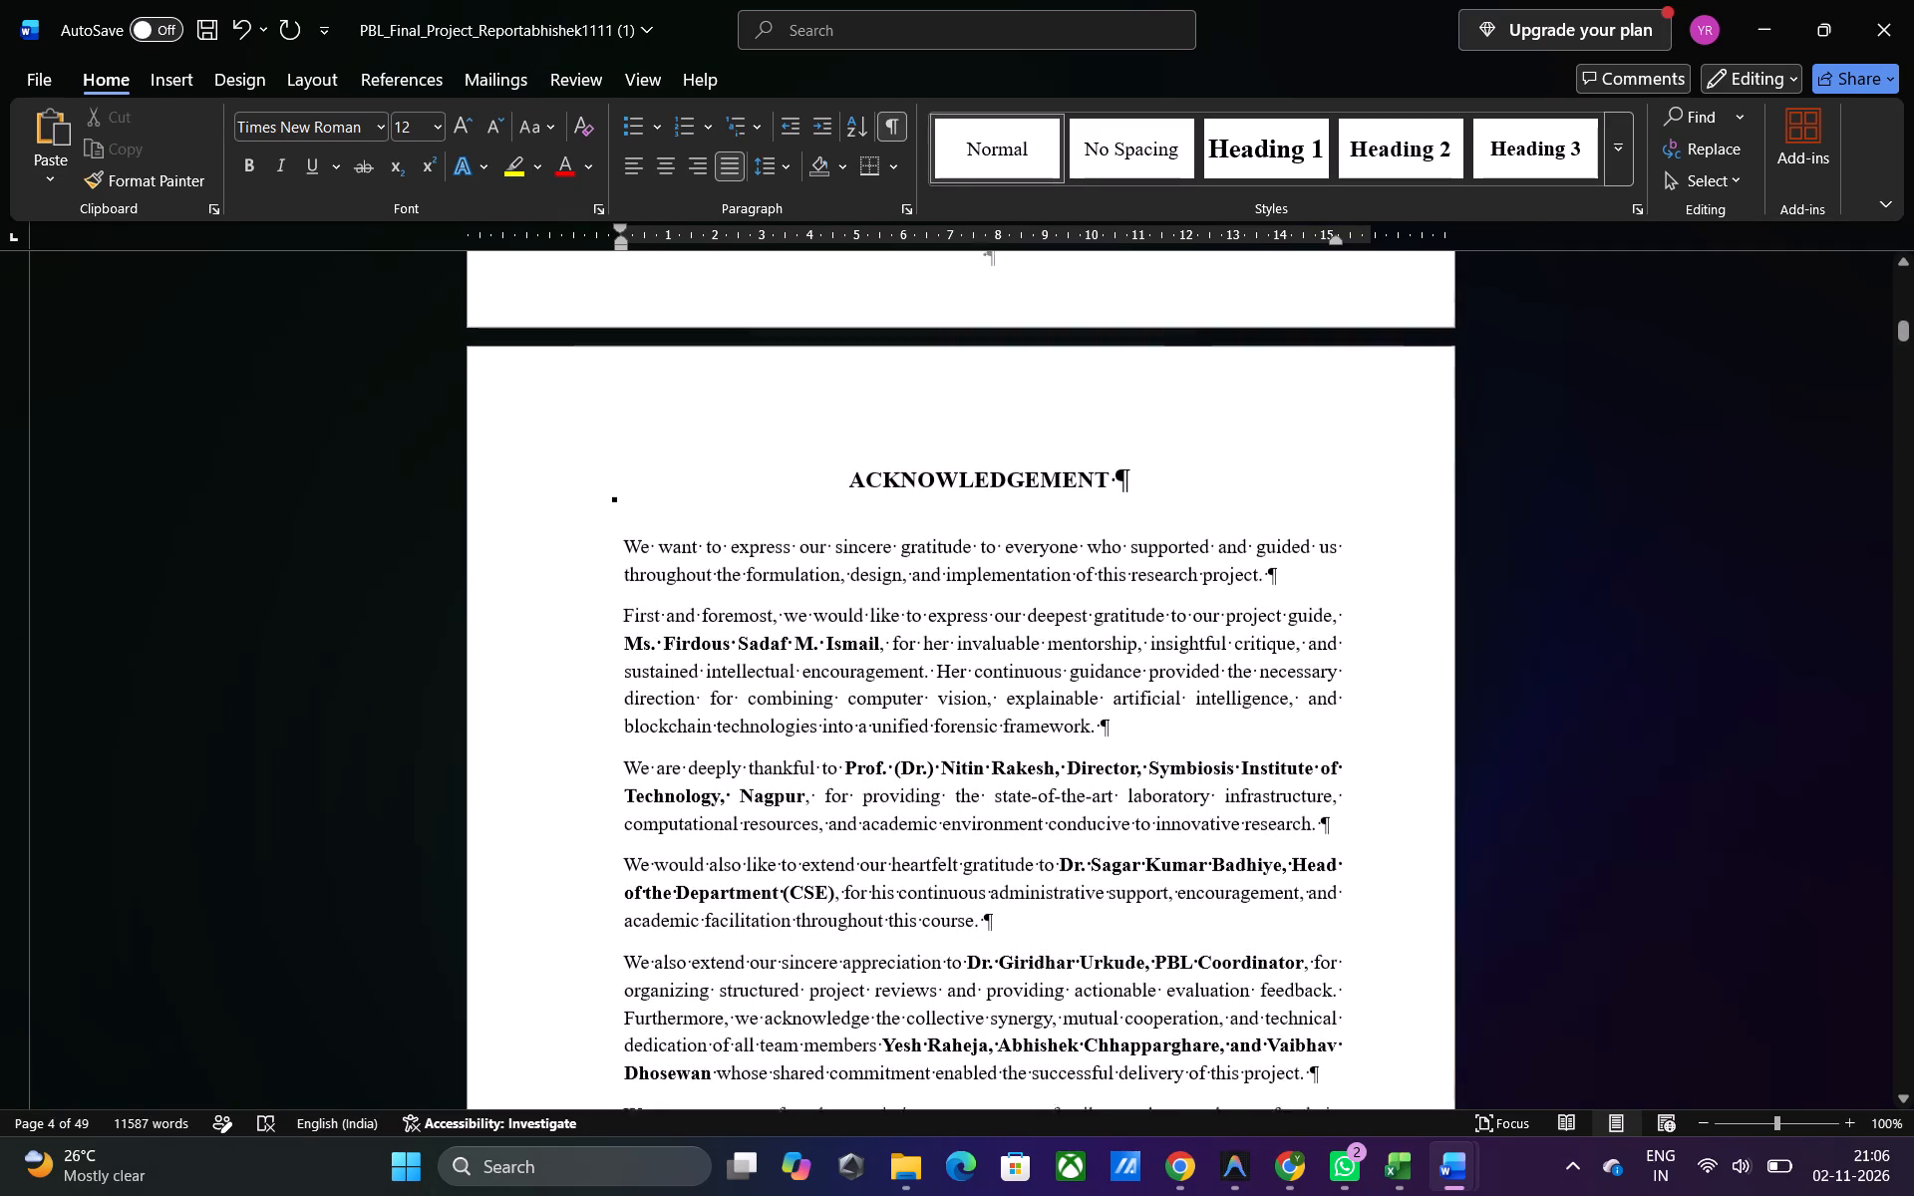
{"action": "scroll", "coordinate": [1307, 299], "scroll_direction": "down", "scroll_amount": 1}
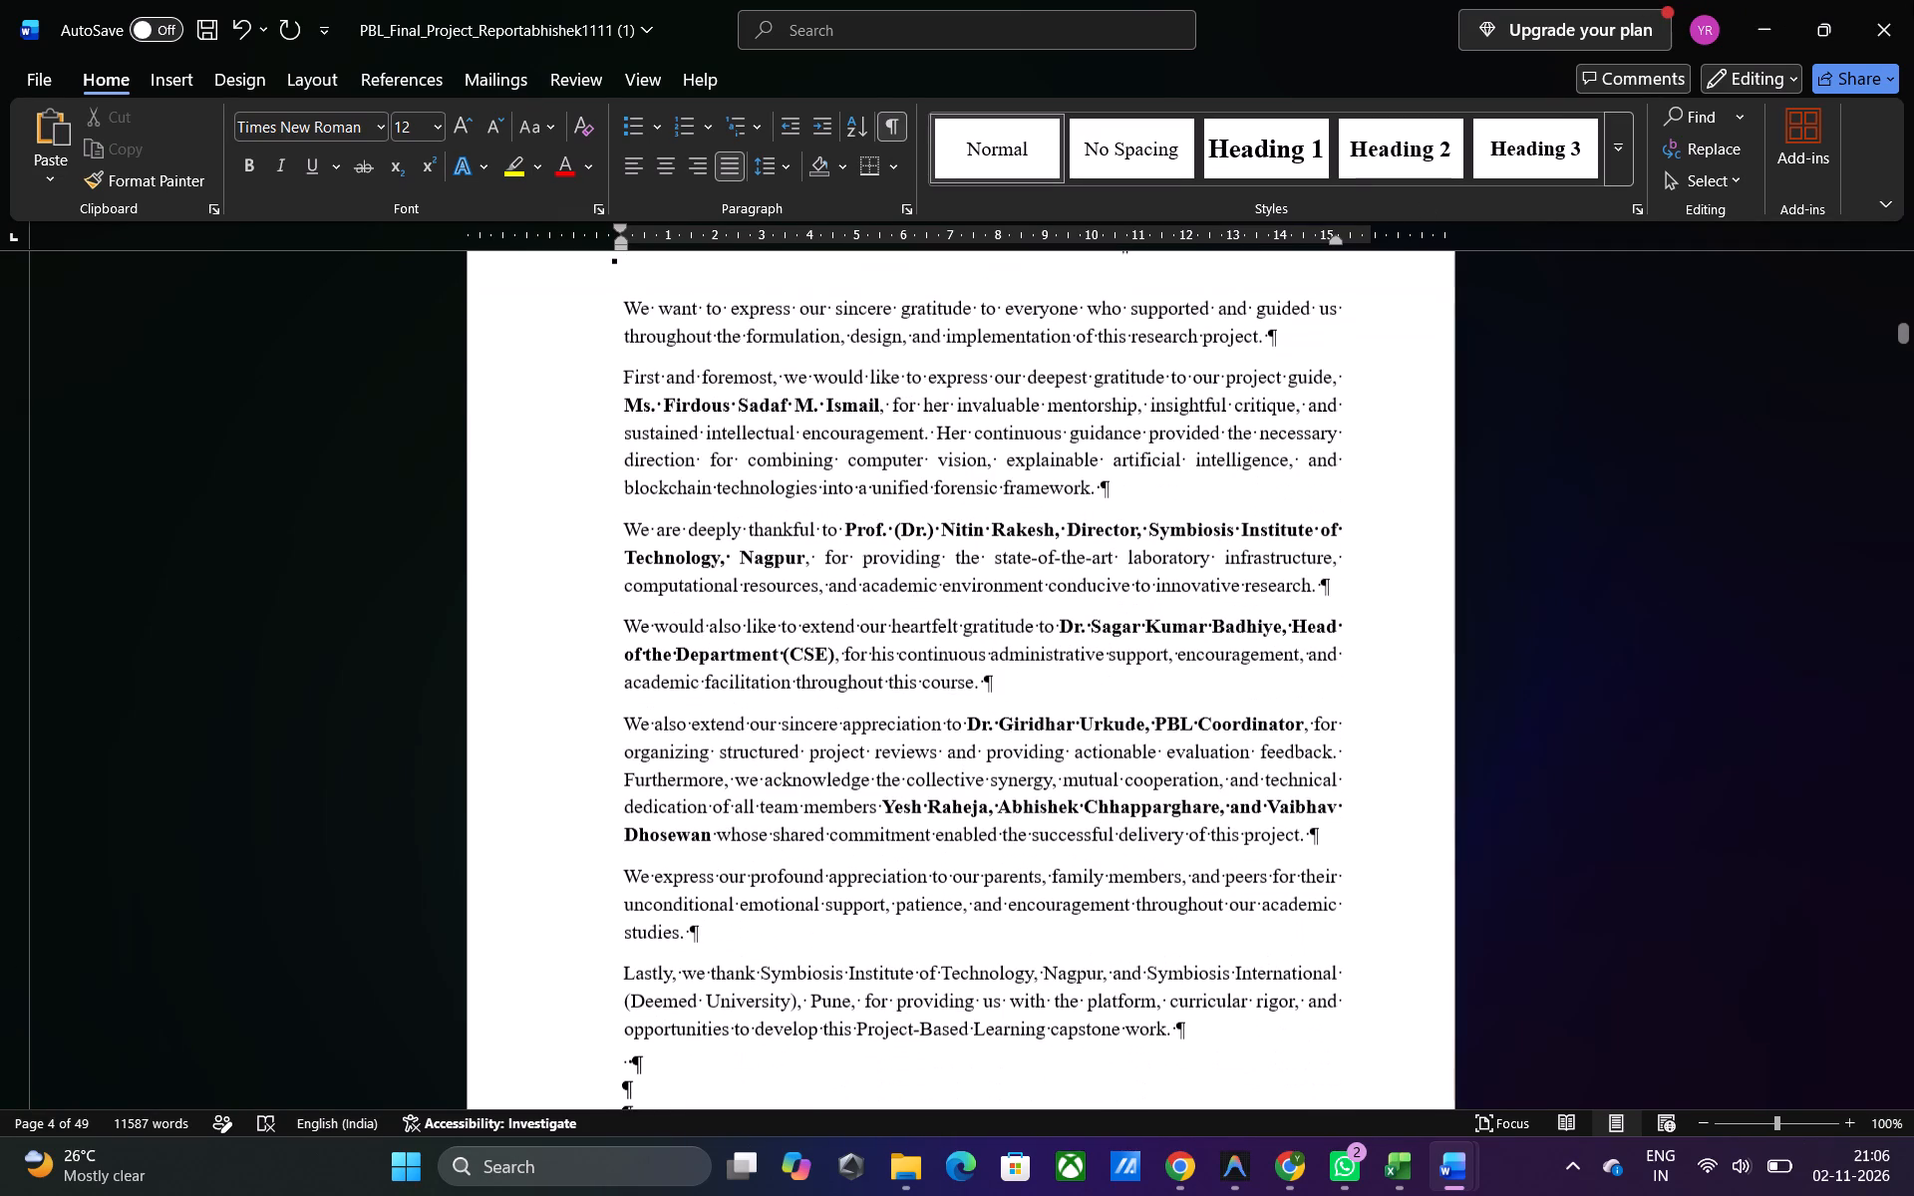
{"action": "left_click", "coordinate": [1913, 4]}
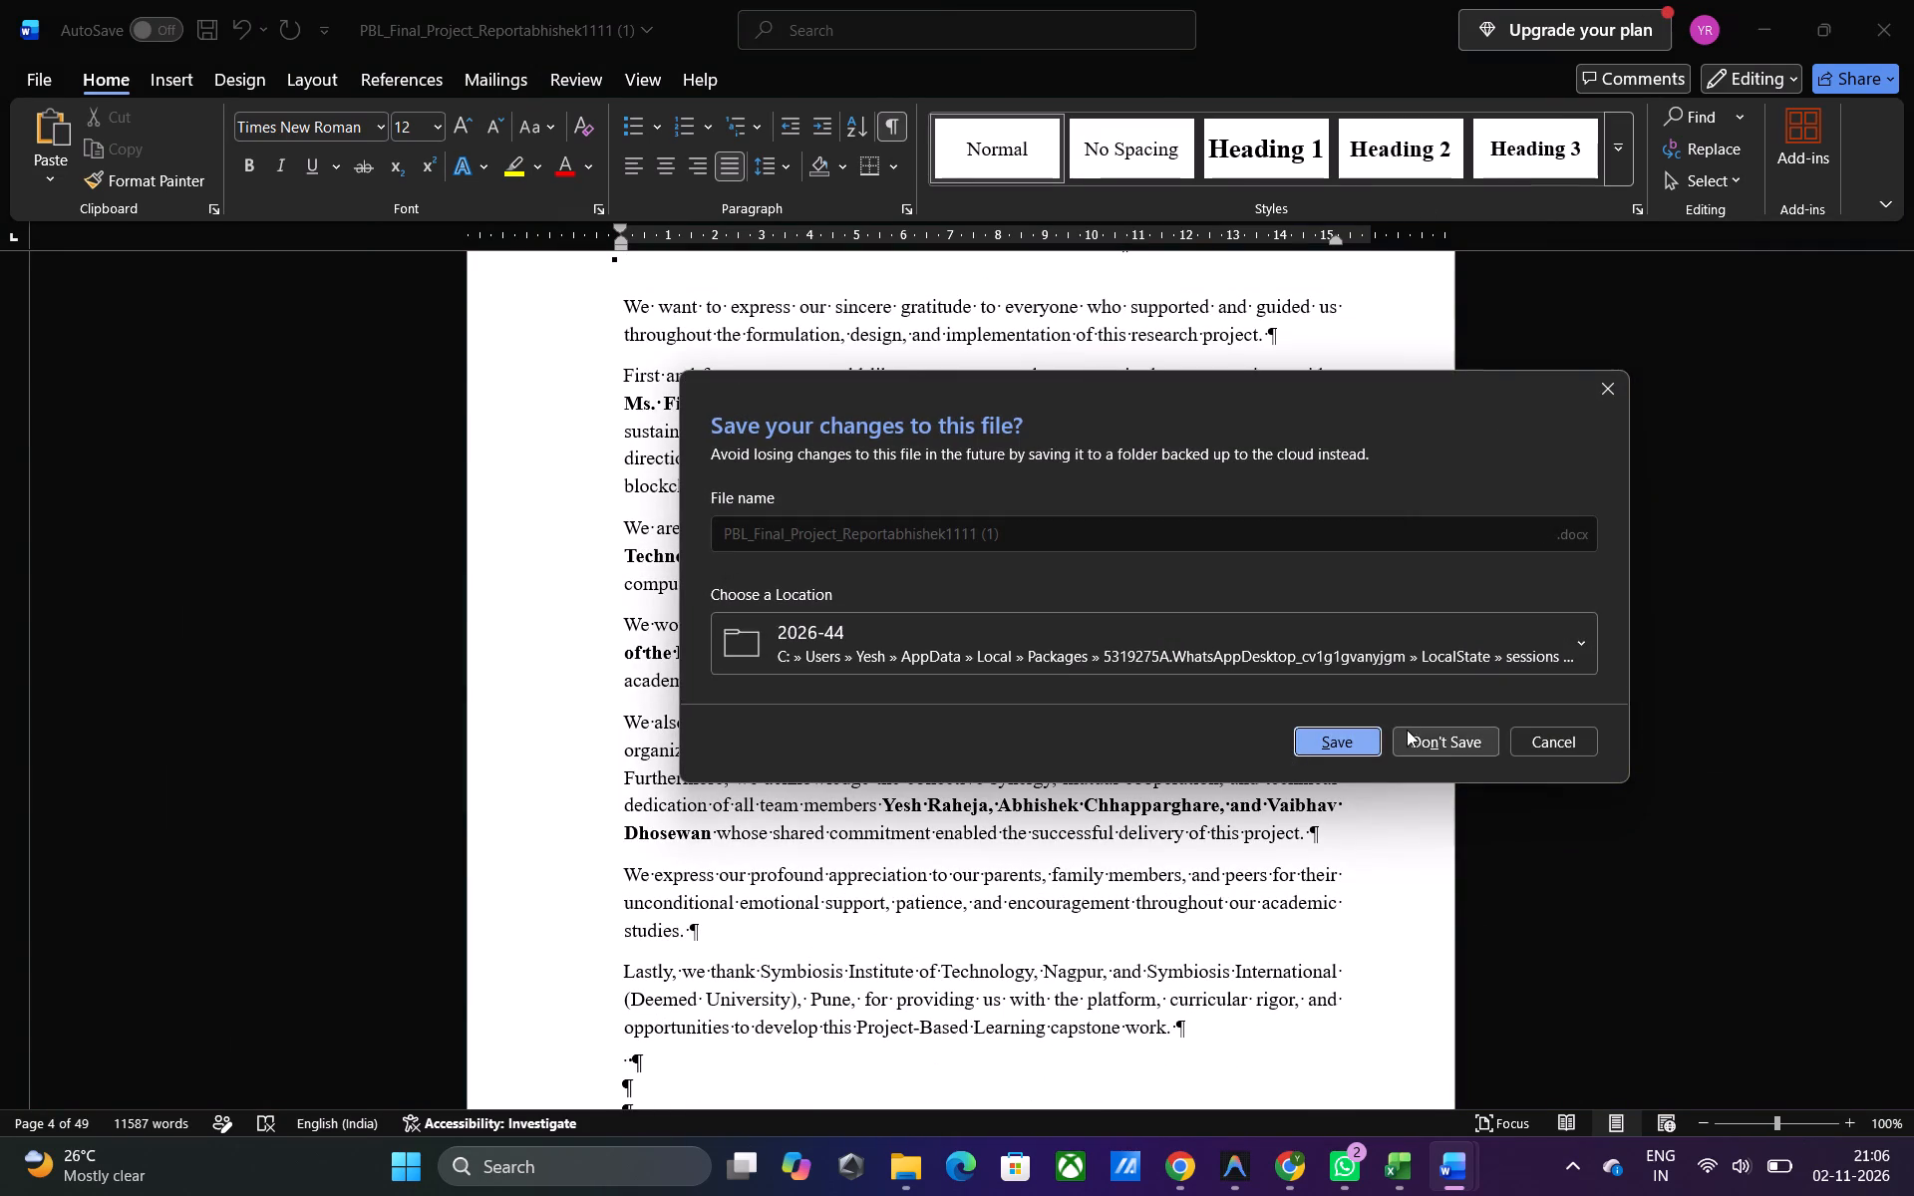
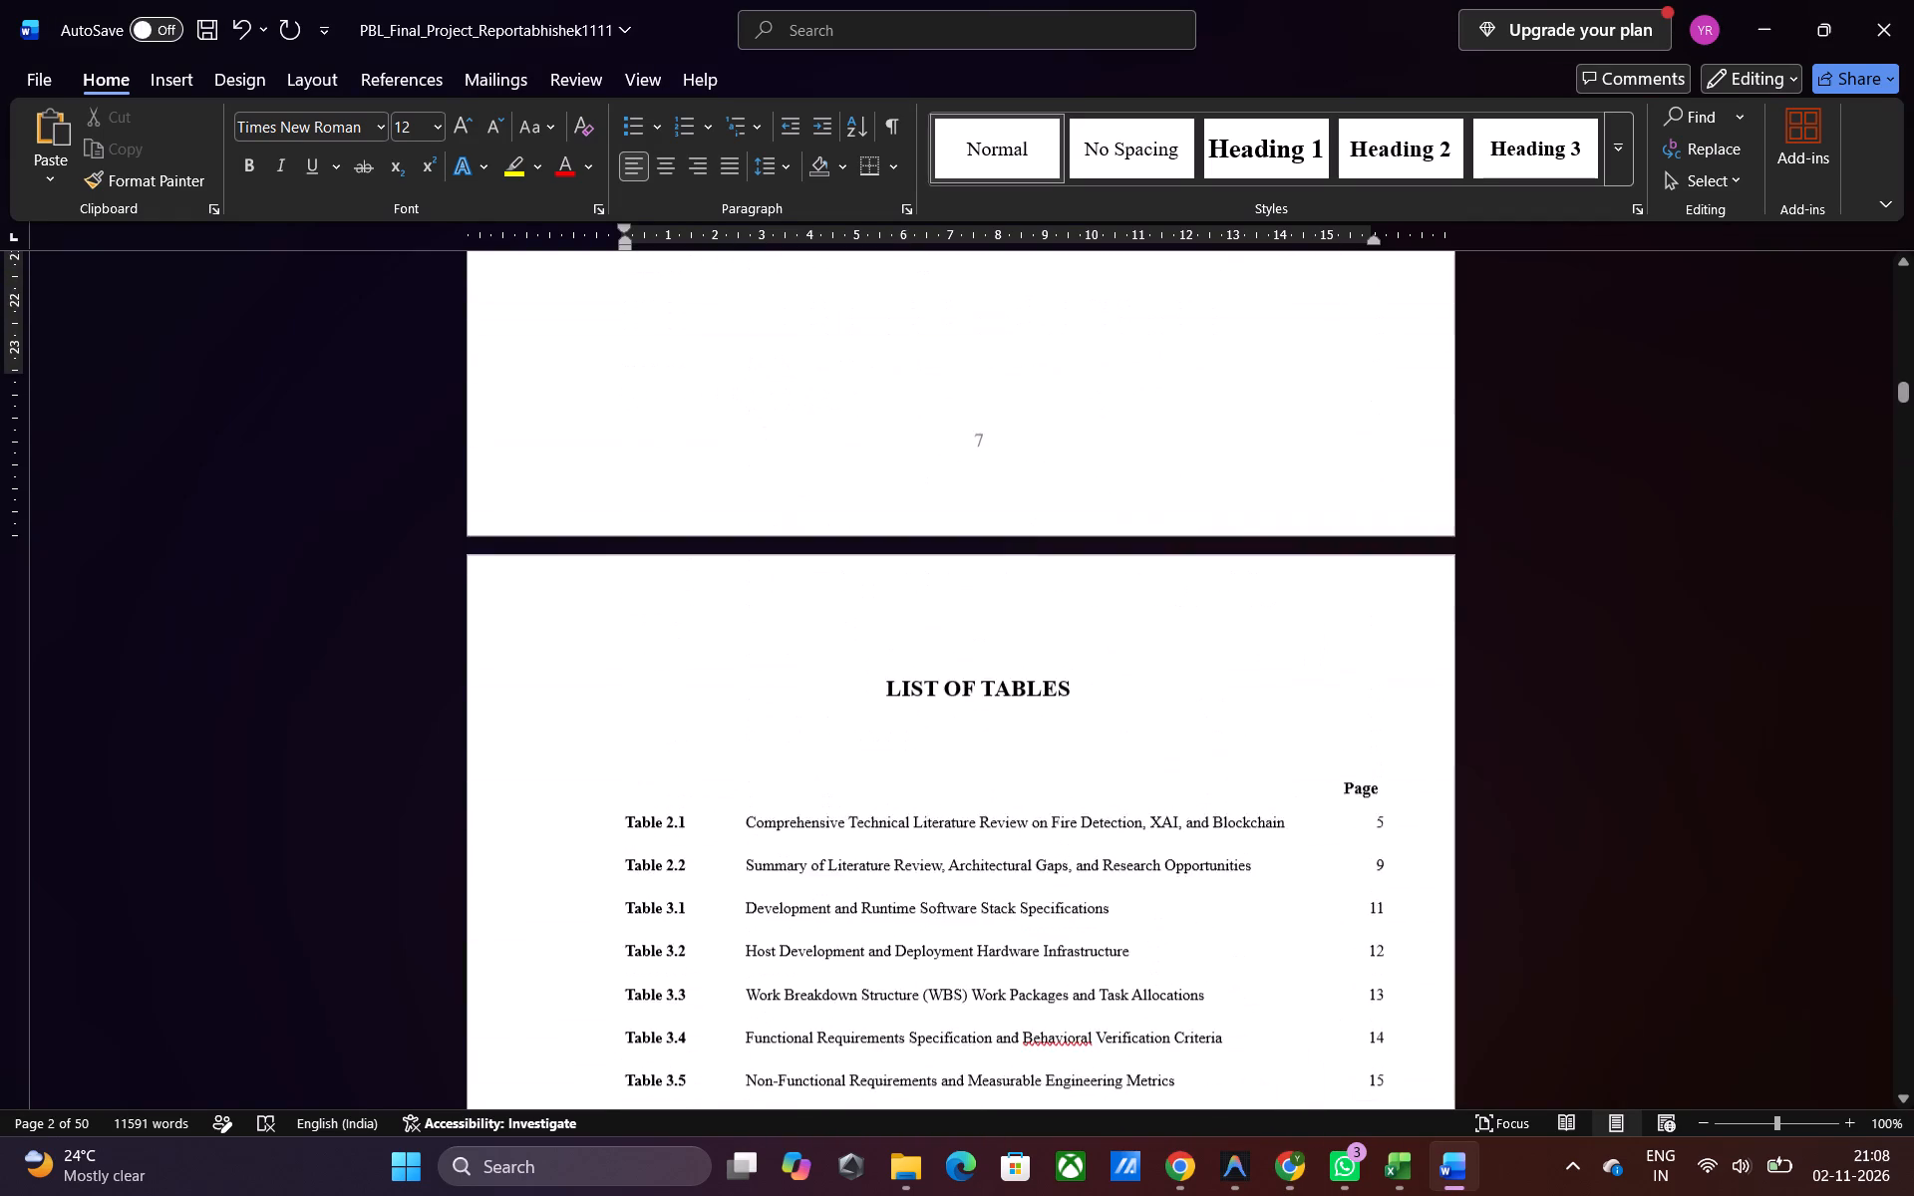
{"action": "scroll", "coordinate": [972, 629], "scroll_direction": "up", "scroll_amount": 7}
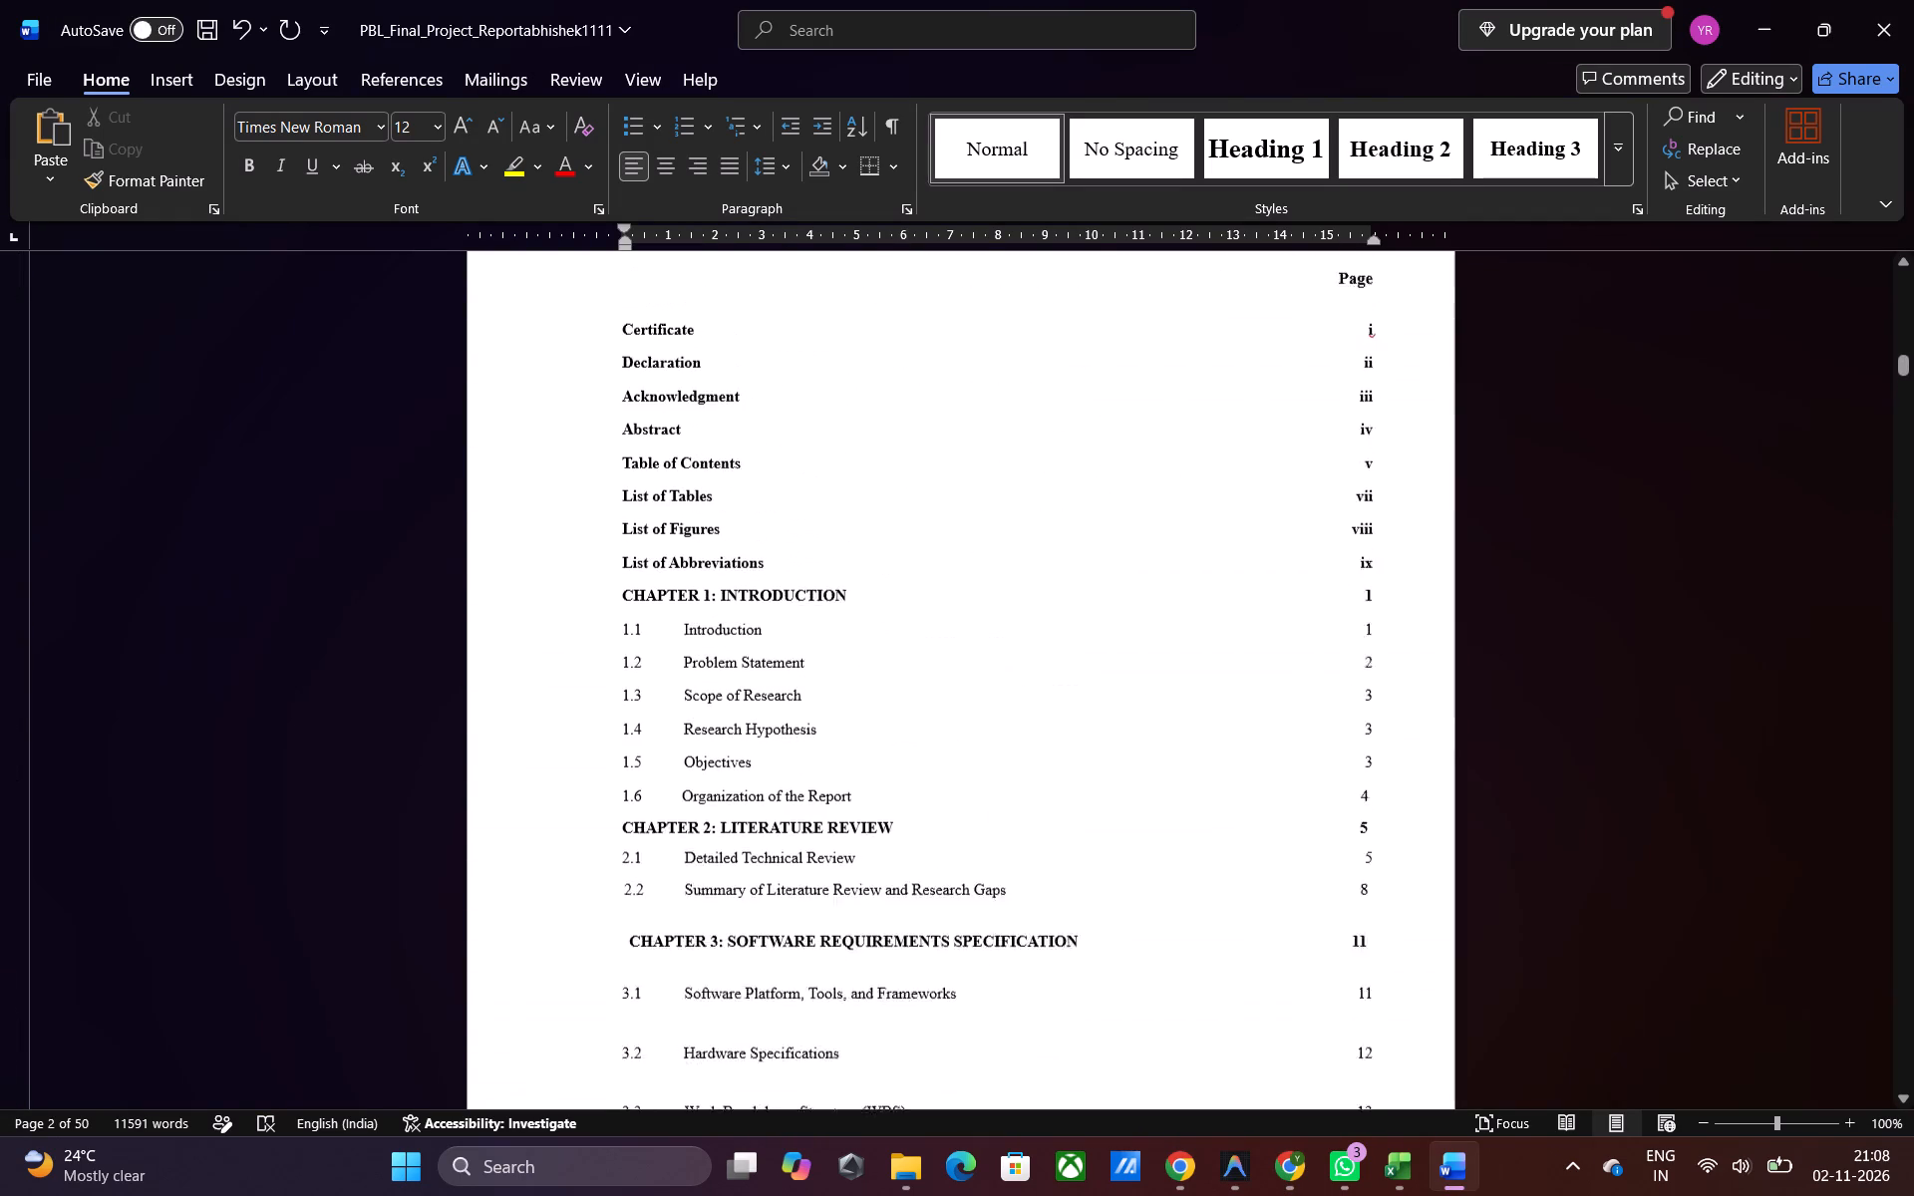
{"action": "scroll", "coordinate": [972, 629], "scroll_direction": "up", "scroll_amount": 2}
{"action": "left_click", "coordinate": [892, 850]}
{"action": "scroll", "coordinate": [892, 850], "scroll_direction": "down", "scroll_amount": 1}
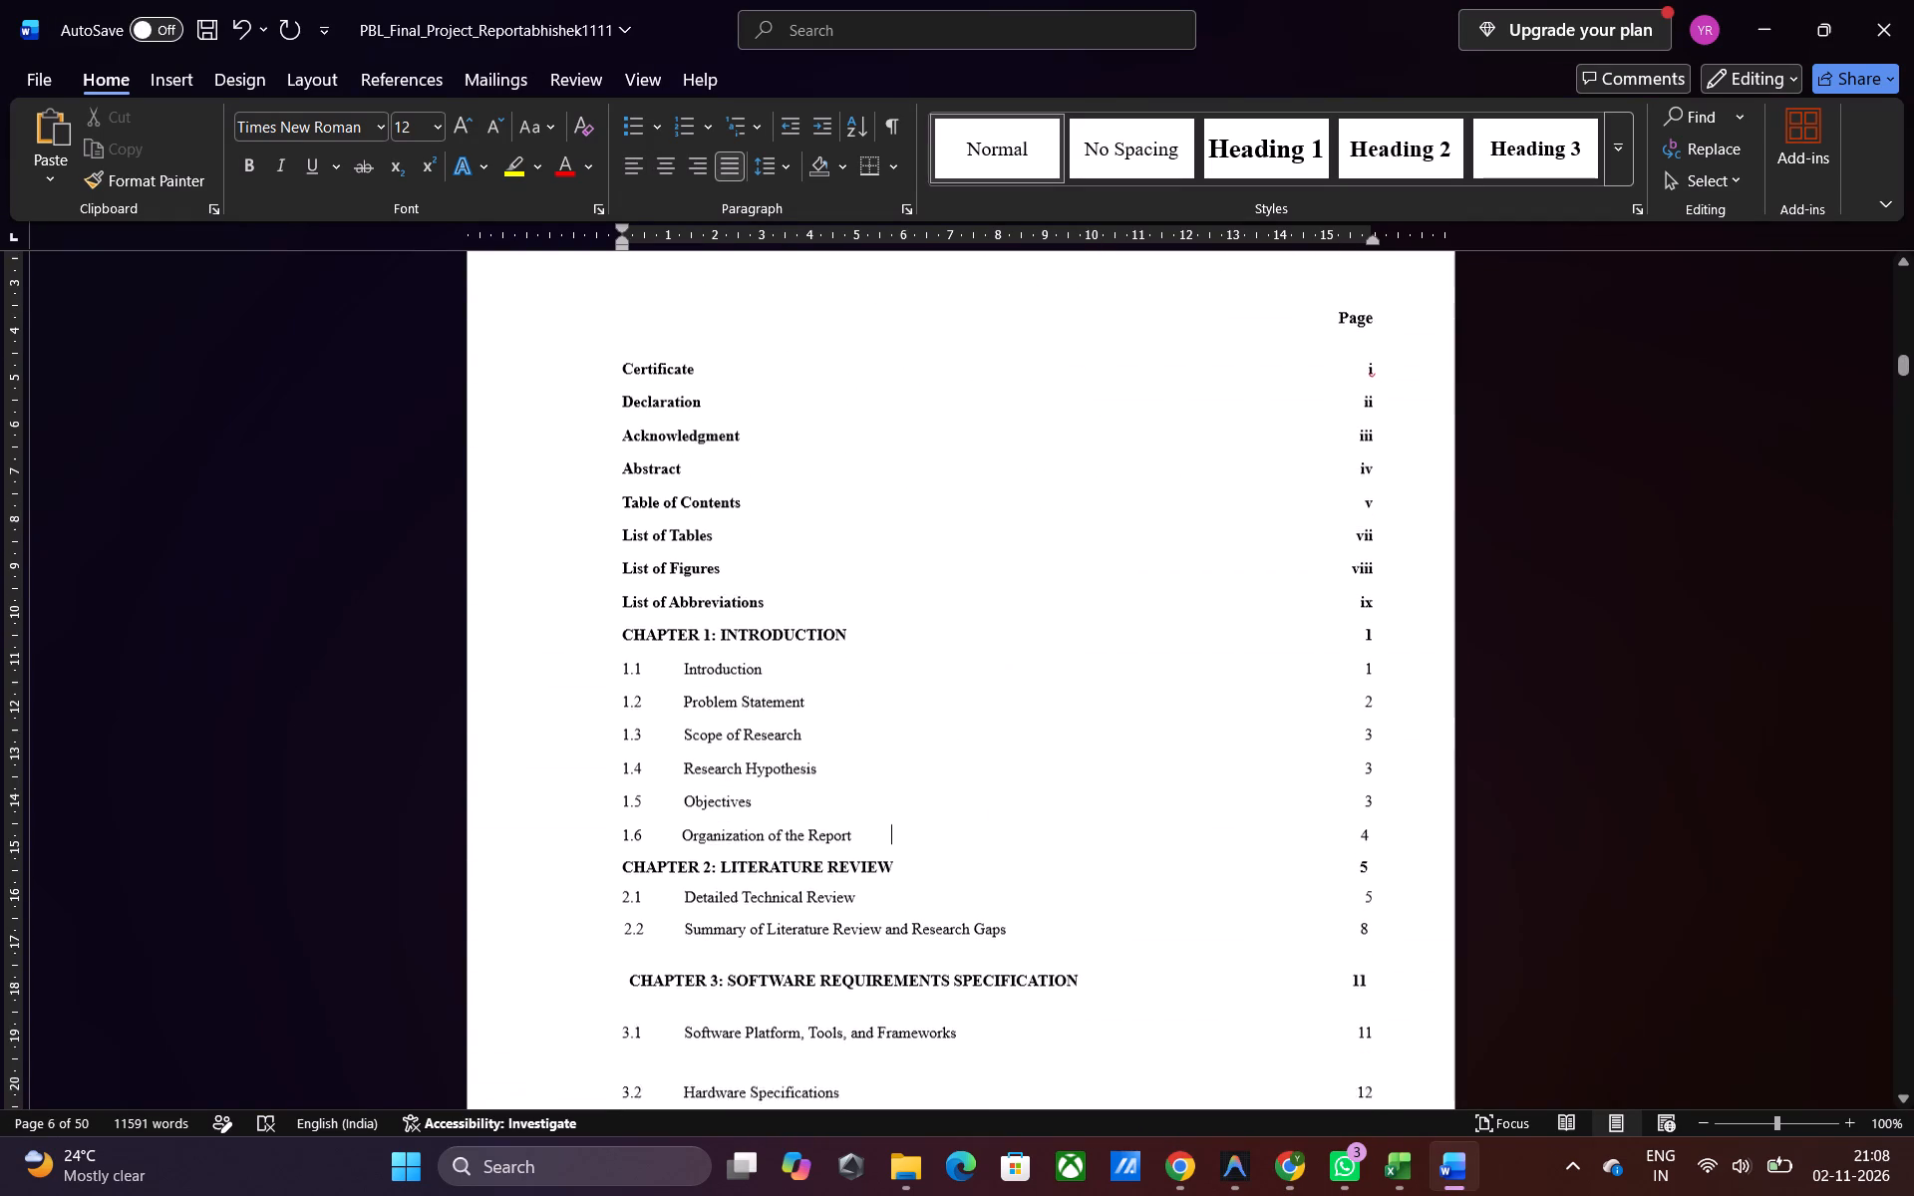
{"action": "scroll", "coordinate": [892, 850], "scroll_direction": "down", "scroll_amount": 3}
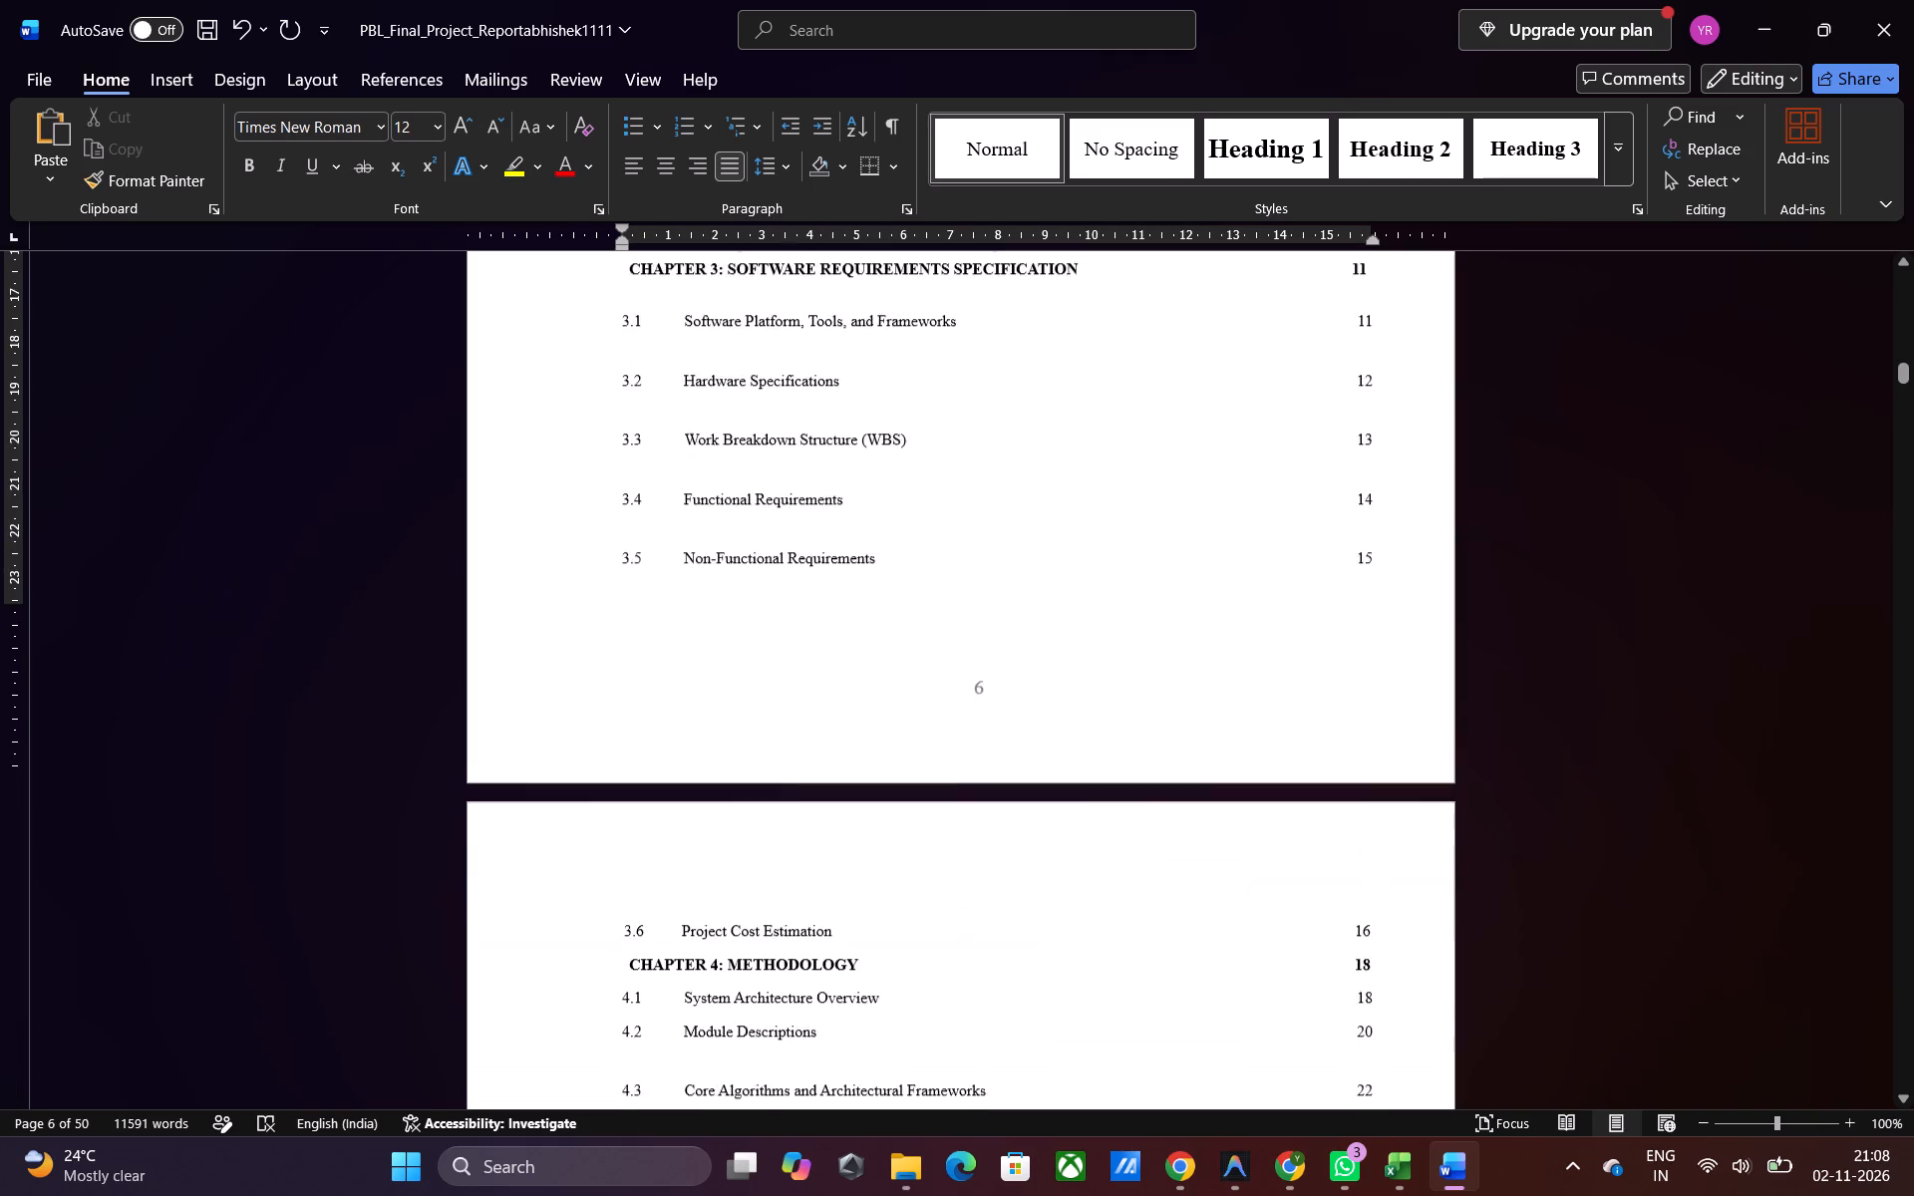
{"action": "scroll", "coordinate": [892, 850], "scroll_direction": "down", "scroll_amount": 1}
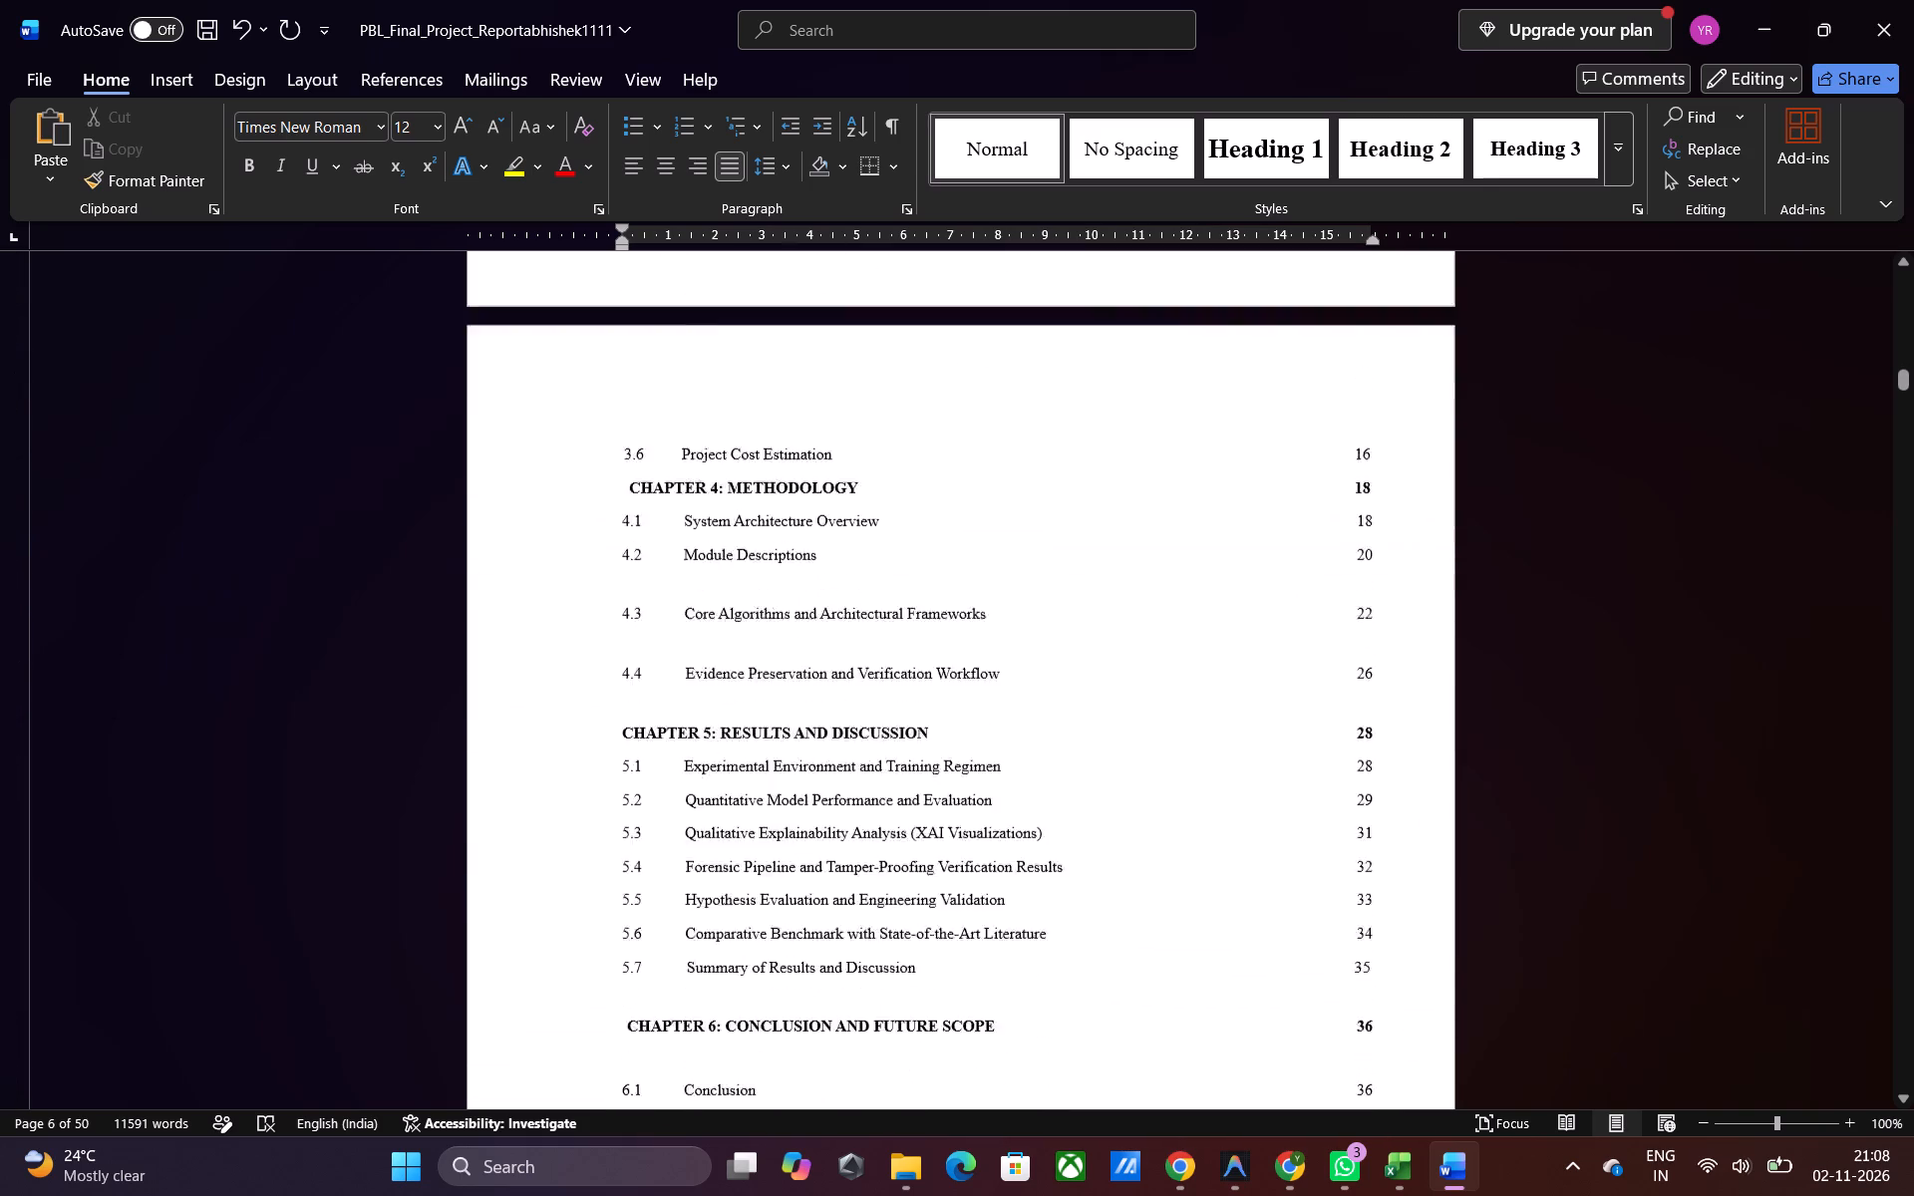
{"action": "scroll", "coordinate": [892, 850], "scroll_direction": "down", "scroll_amount": 2}
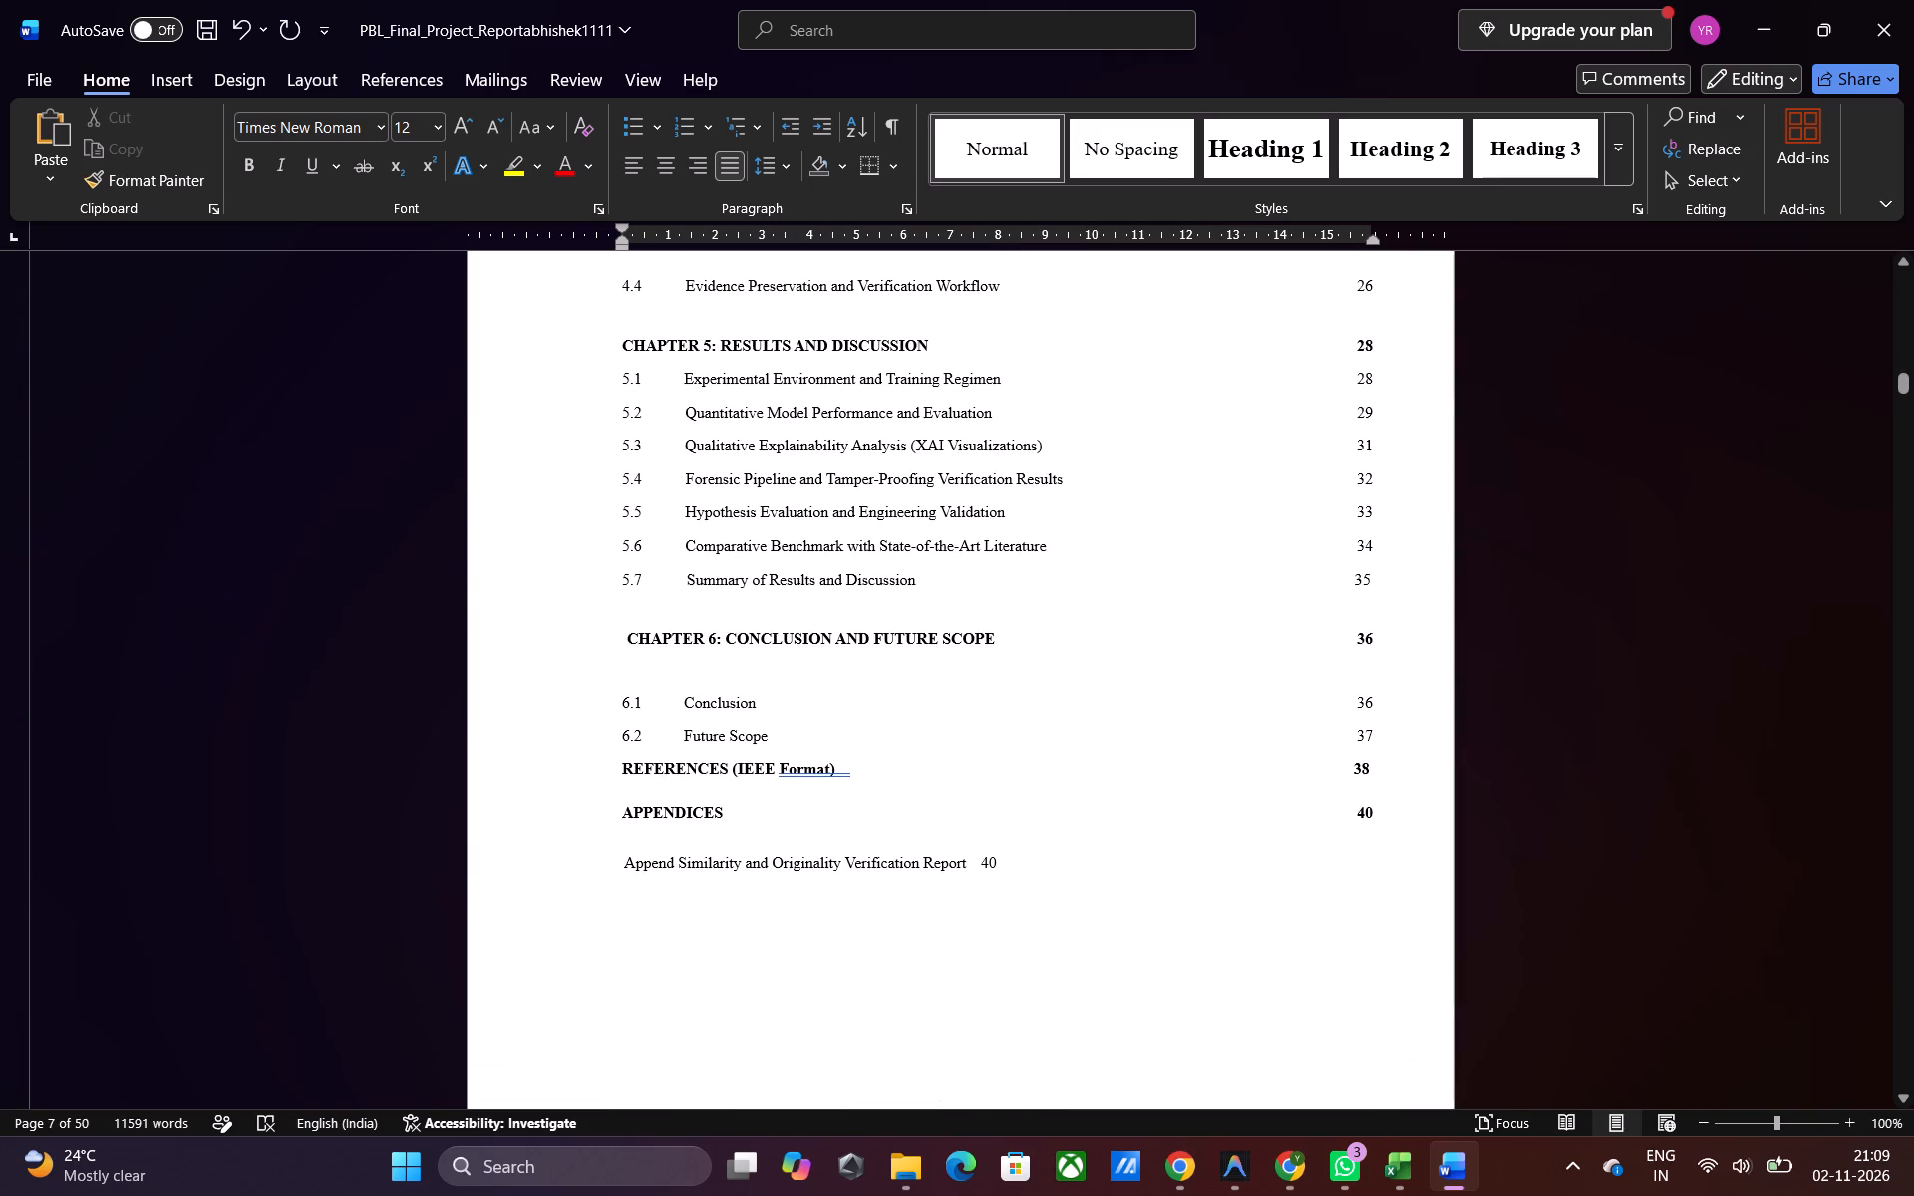
{"action": "scroll", "coordinate": [808, 789], "scroll_direction": "down", "scroll_amount": 4}
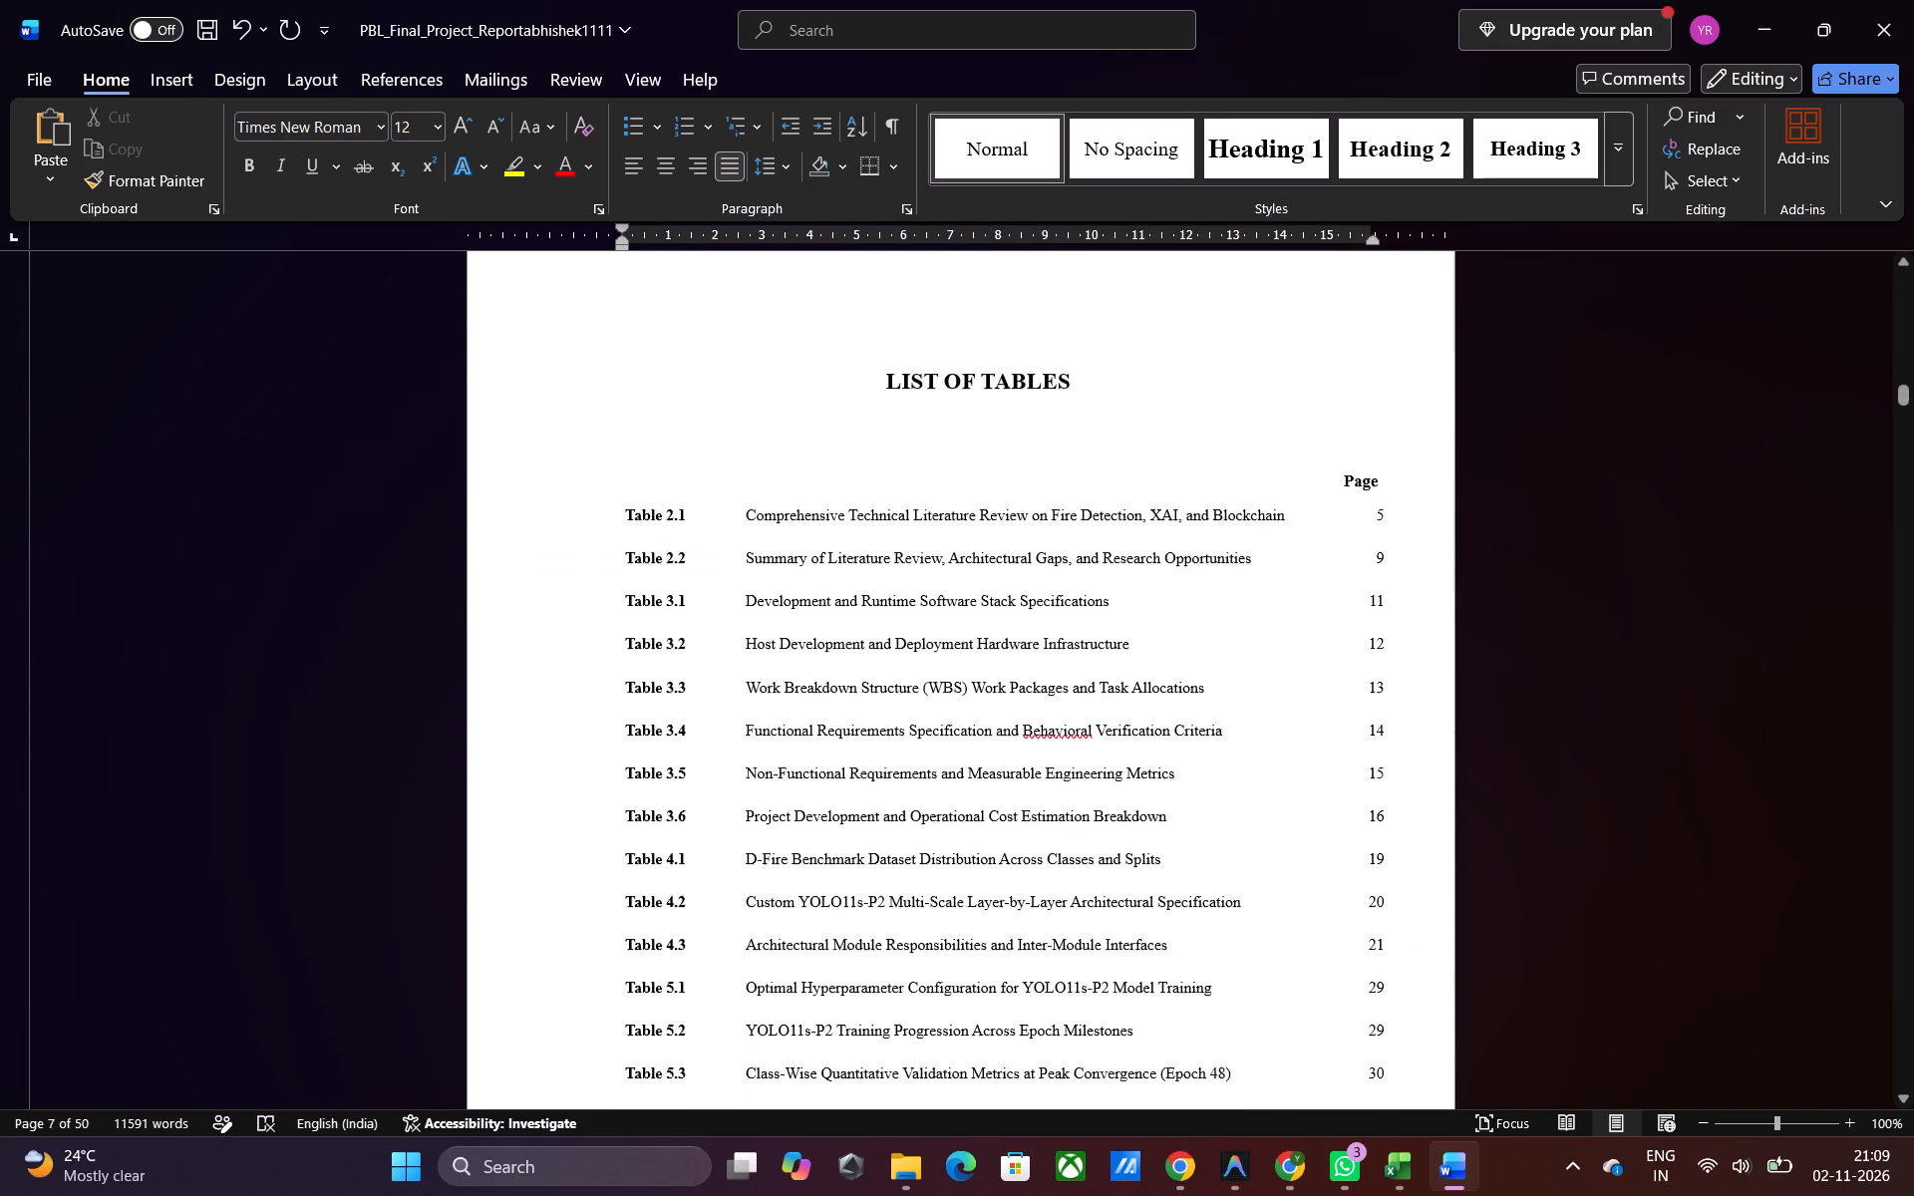
{"action": "scroll", "coordinate": [808, 789], "scroll_direction": "up", "scroll_amount": 1}
{"action": "scroll", "coordinate": [948, 460], "scroll_direction": "down", "scroll_amount": 3}
{"action": "scroll", "coordinate": [948, 460], "scroll_direction": "down", "scroll_amount": 1, "text": "ctrl"}
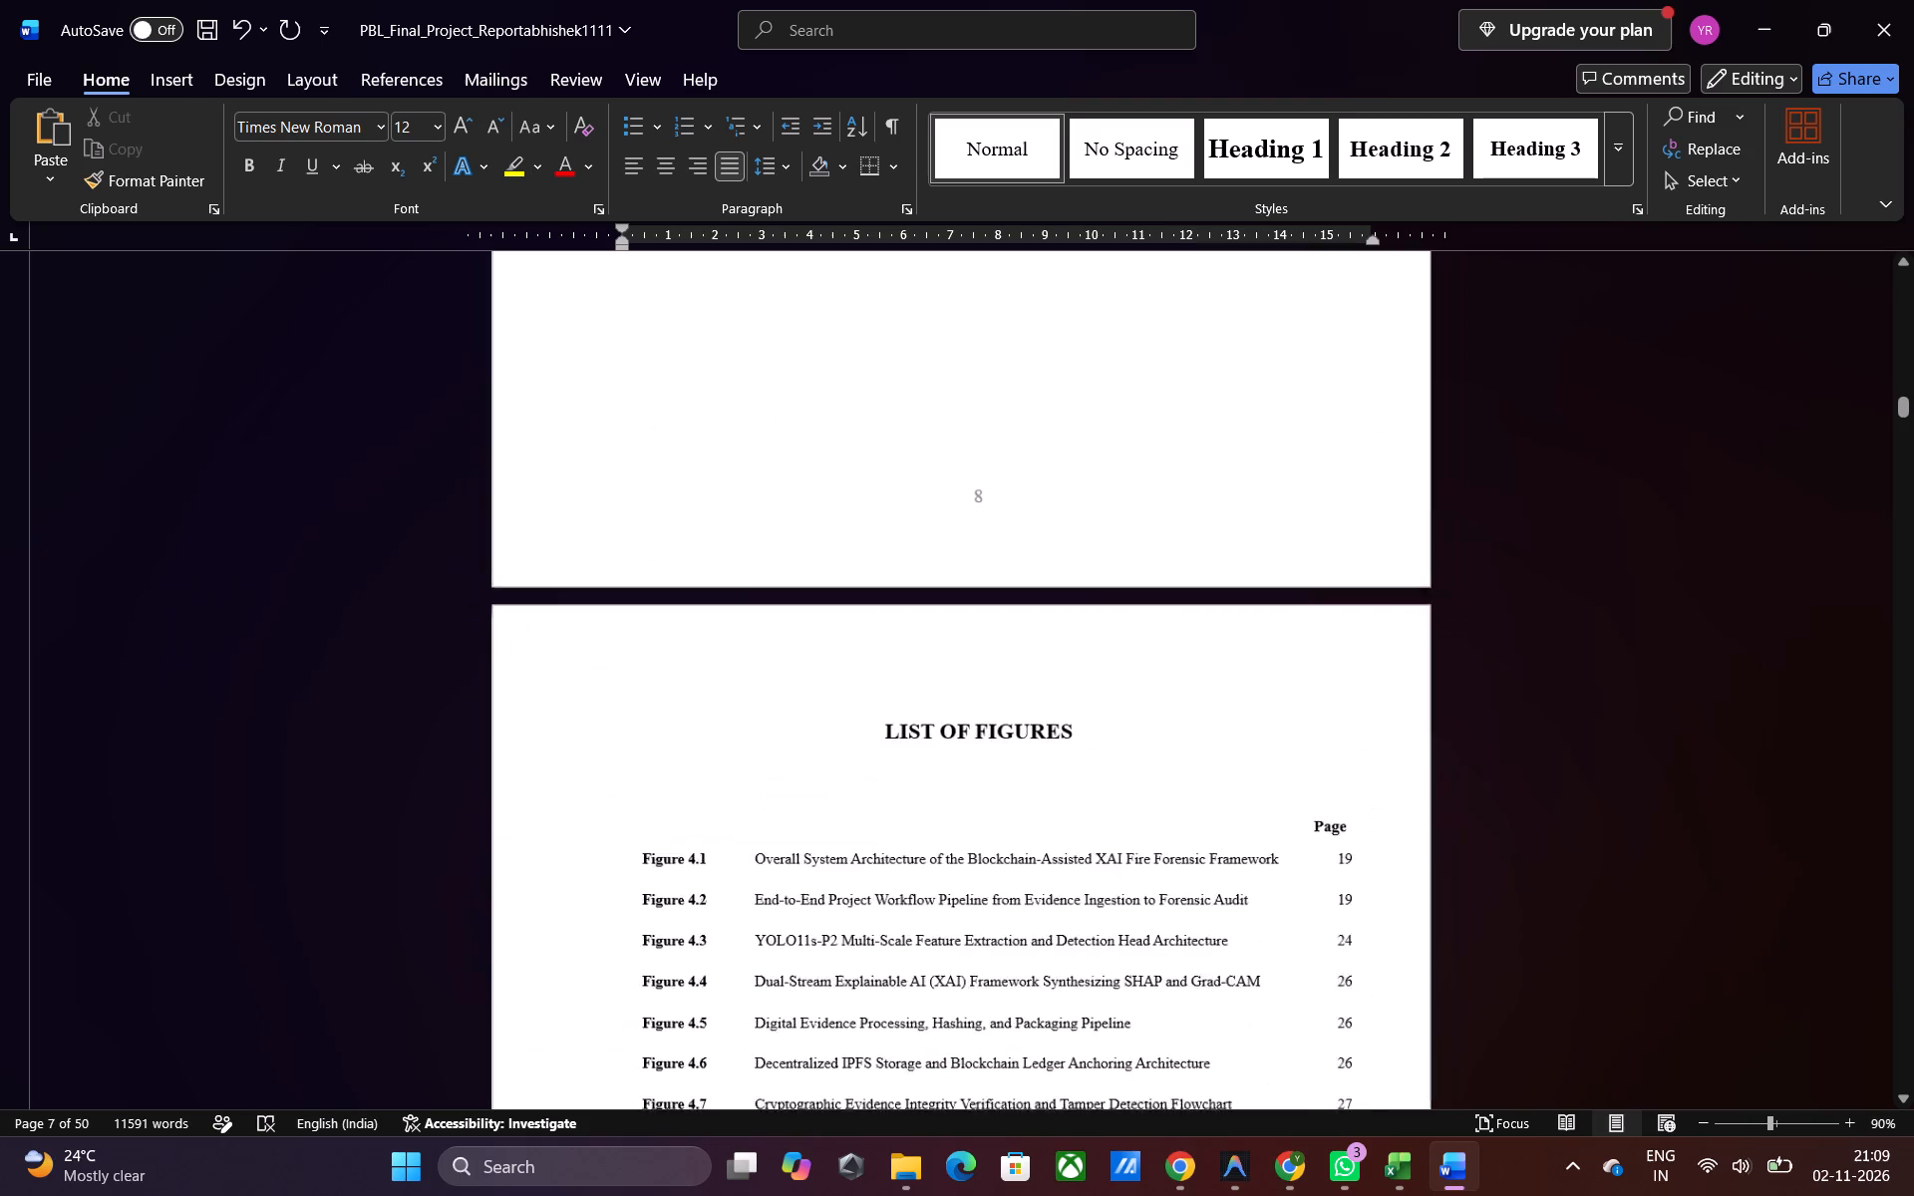
{"action": "scroll", "coordinate": [948, 460], "scroll_direction": "up", "scroll_amount": 13}
{"action": "scroll", "coordinate": [948, 460], "scroll_direction": "up", "scroll_amount": 1, "text": "ctrl"}
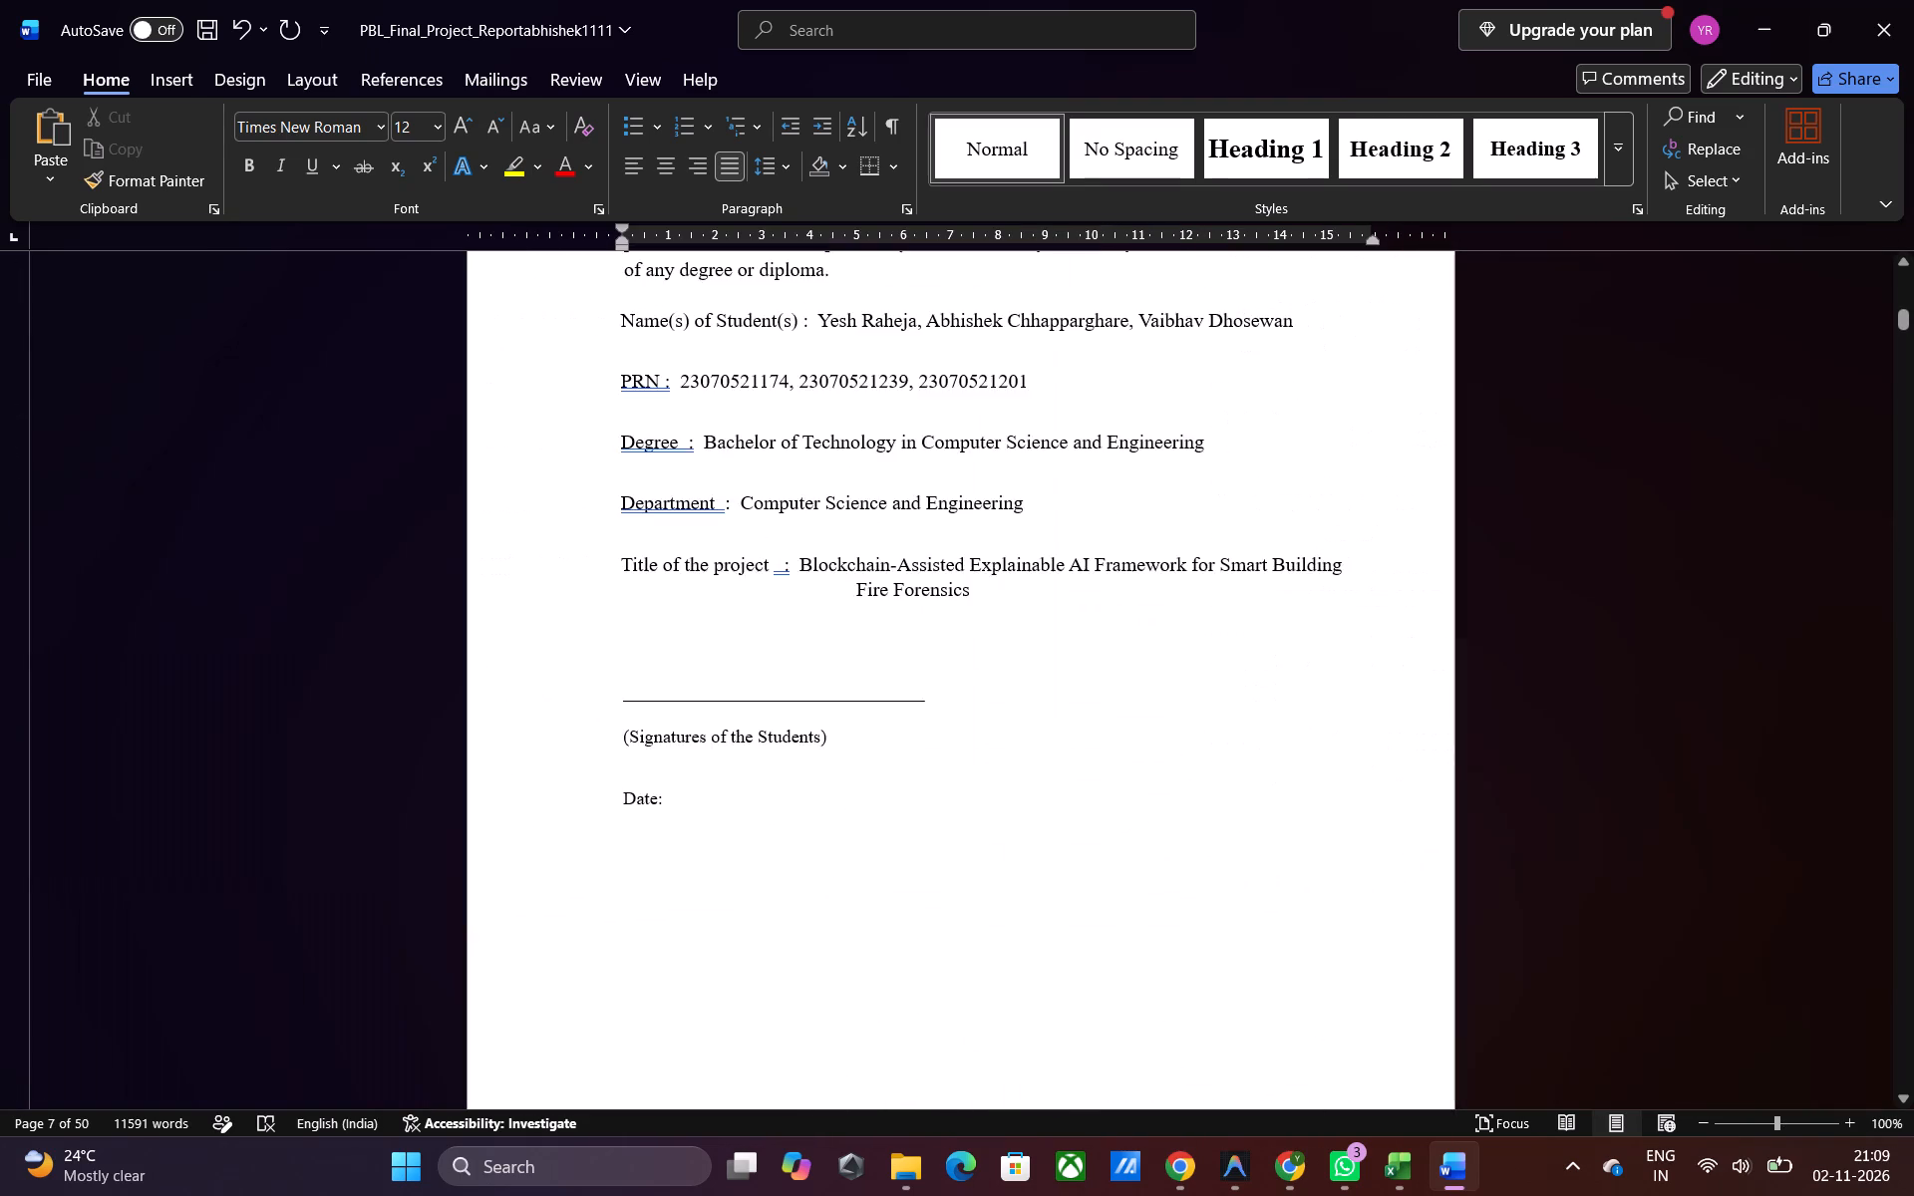
{"action": "scroll", "coordinate": [948, 460], "scroll_direction": "up", "scroll_amount": 6}
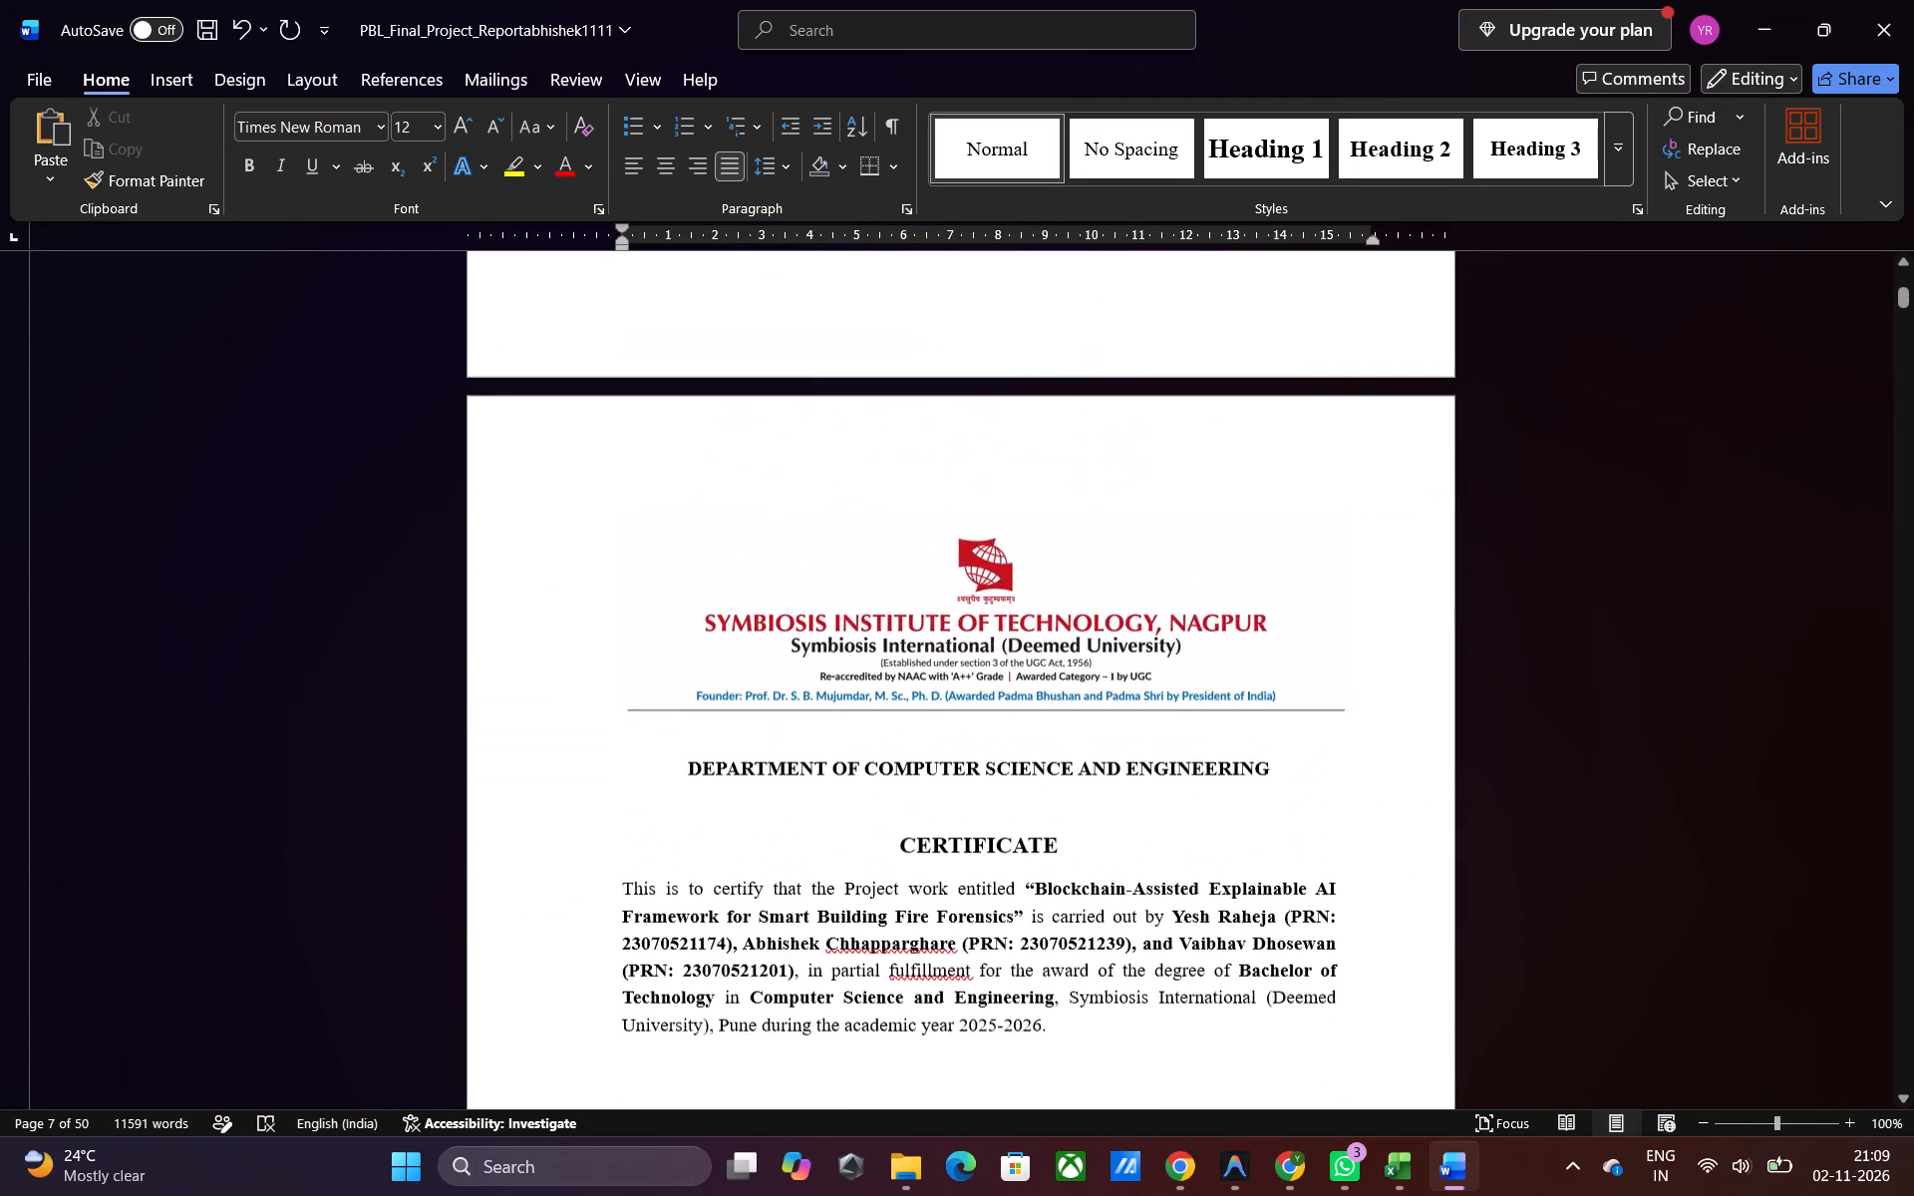
{"action": "scroll", "coordinate": [948, 460], "scroll_direction": "up", "scroll_amount": 3}
{"action": "scroll", "coordinate": [948, 460], "scroll_direction": "down", "scroll_amount": 1}
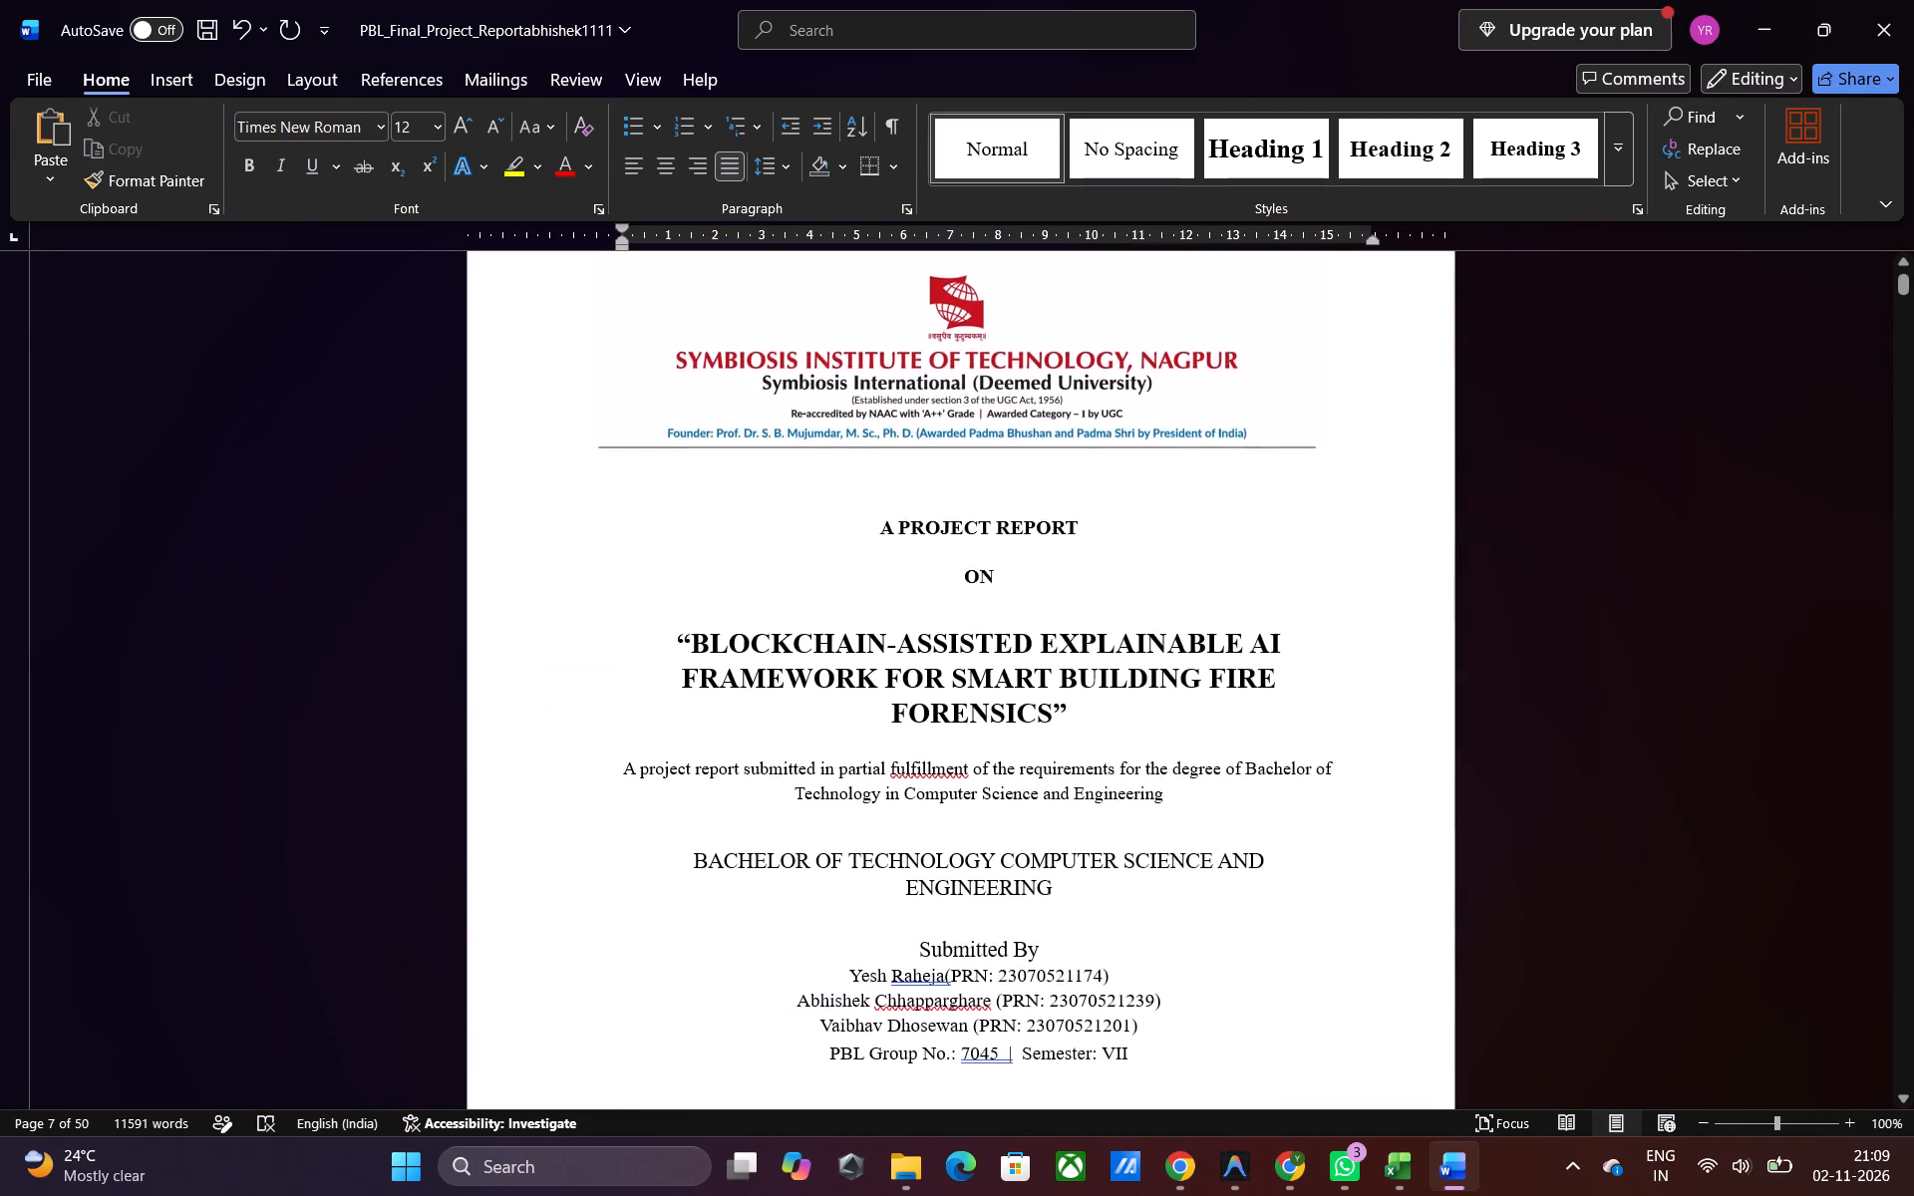
{"action": "scroll", "coordinate": [948, 460], "scroll_direction": "down", "scroll_amount": 1}
{"action": "scroll", "coordinate": [948, 460], "scroll_direction": "up", "scroll_amount": 1}
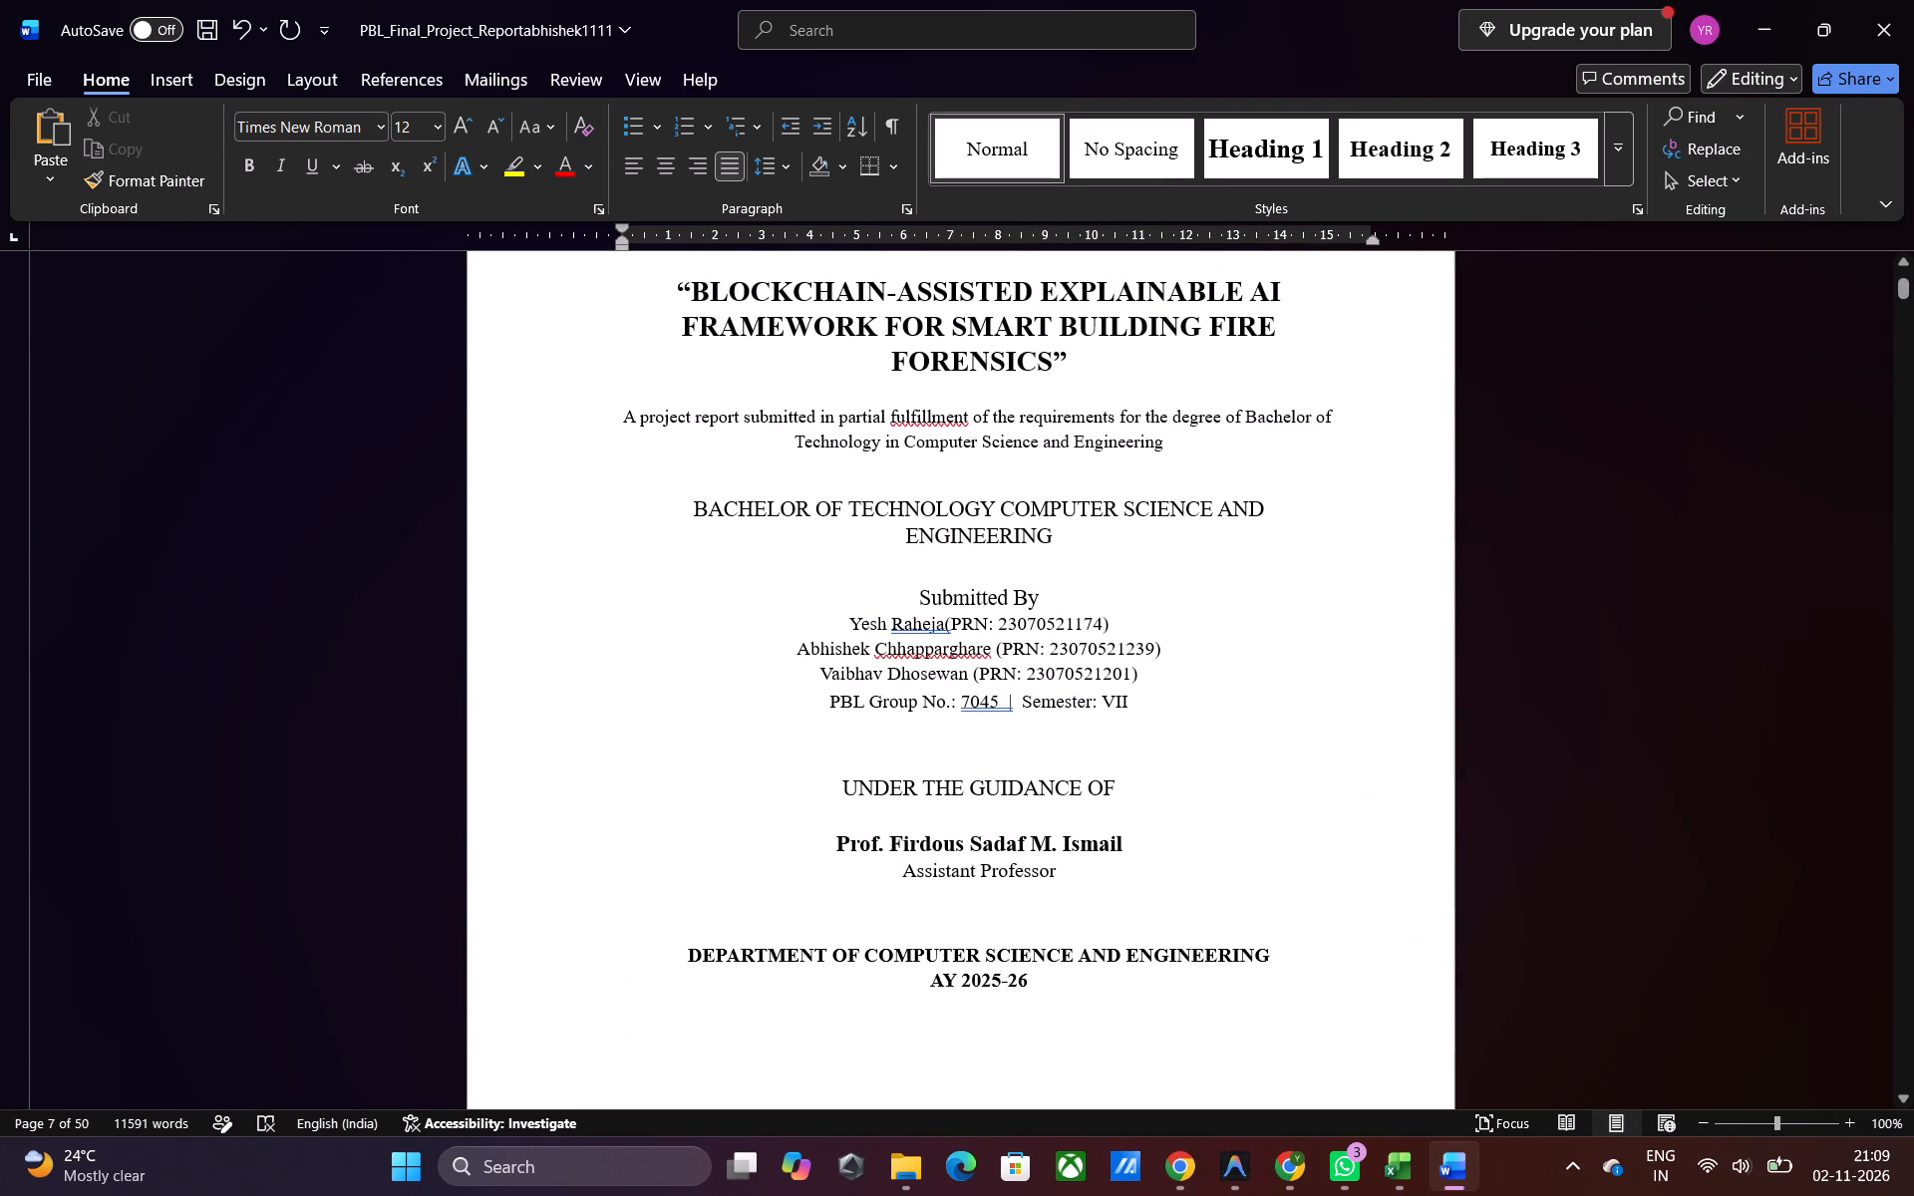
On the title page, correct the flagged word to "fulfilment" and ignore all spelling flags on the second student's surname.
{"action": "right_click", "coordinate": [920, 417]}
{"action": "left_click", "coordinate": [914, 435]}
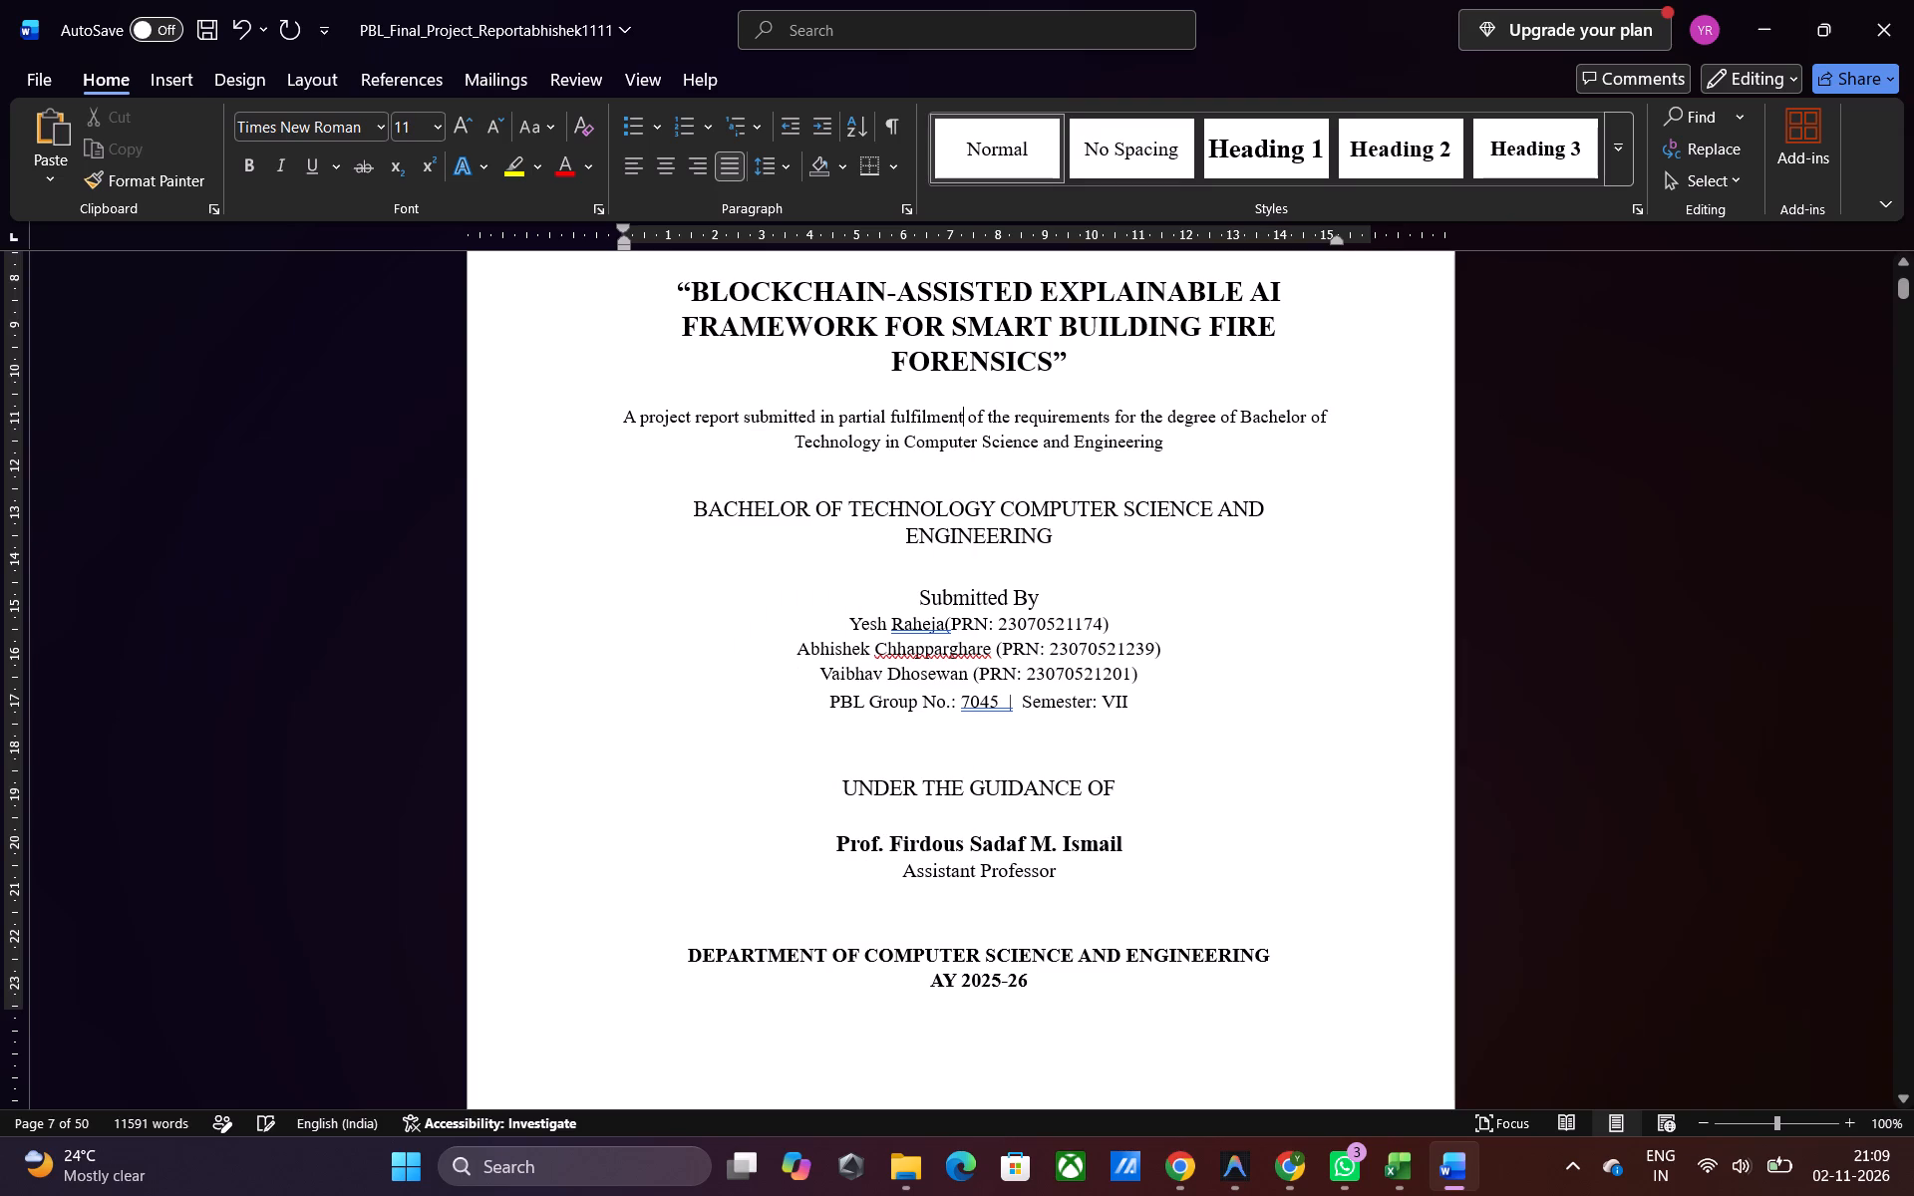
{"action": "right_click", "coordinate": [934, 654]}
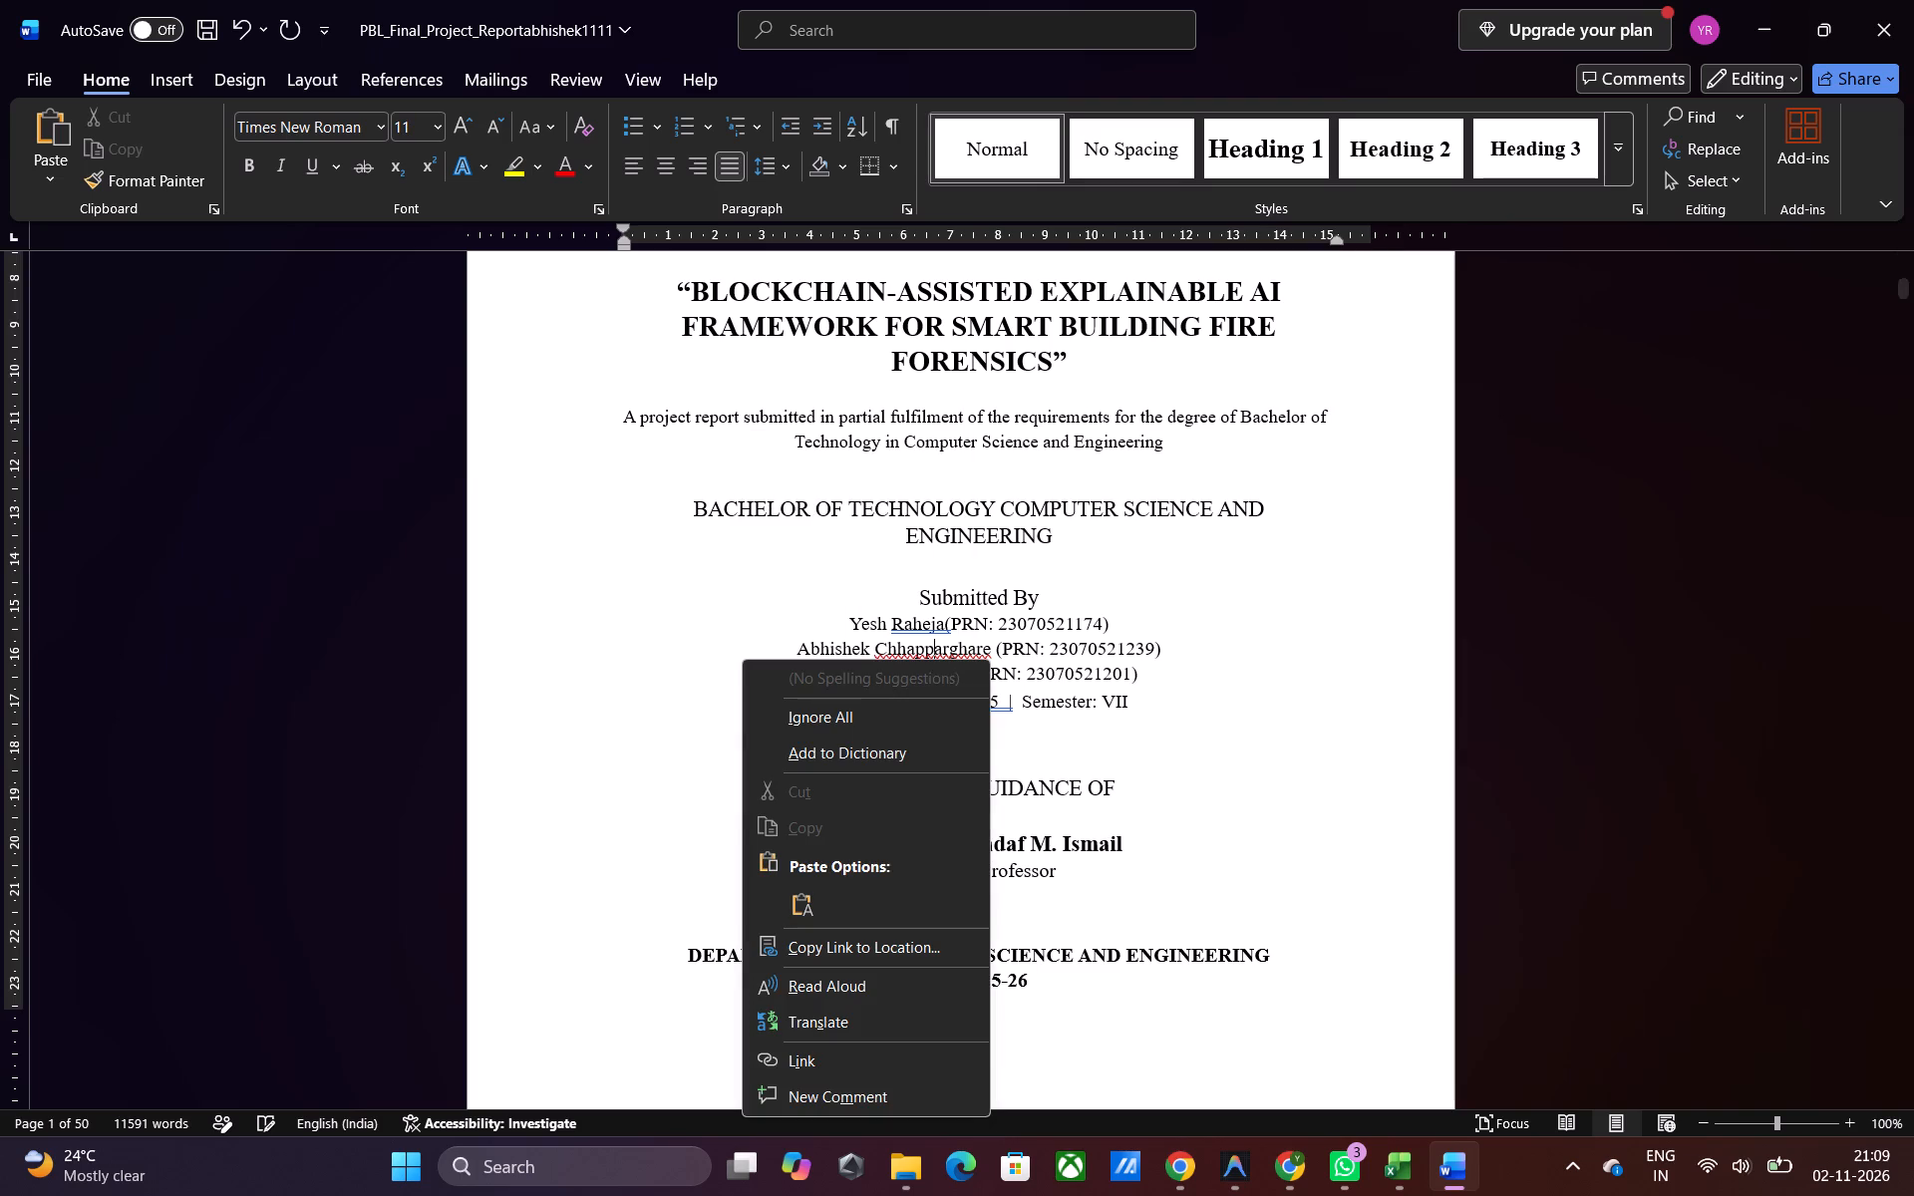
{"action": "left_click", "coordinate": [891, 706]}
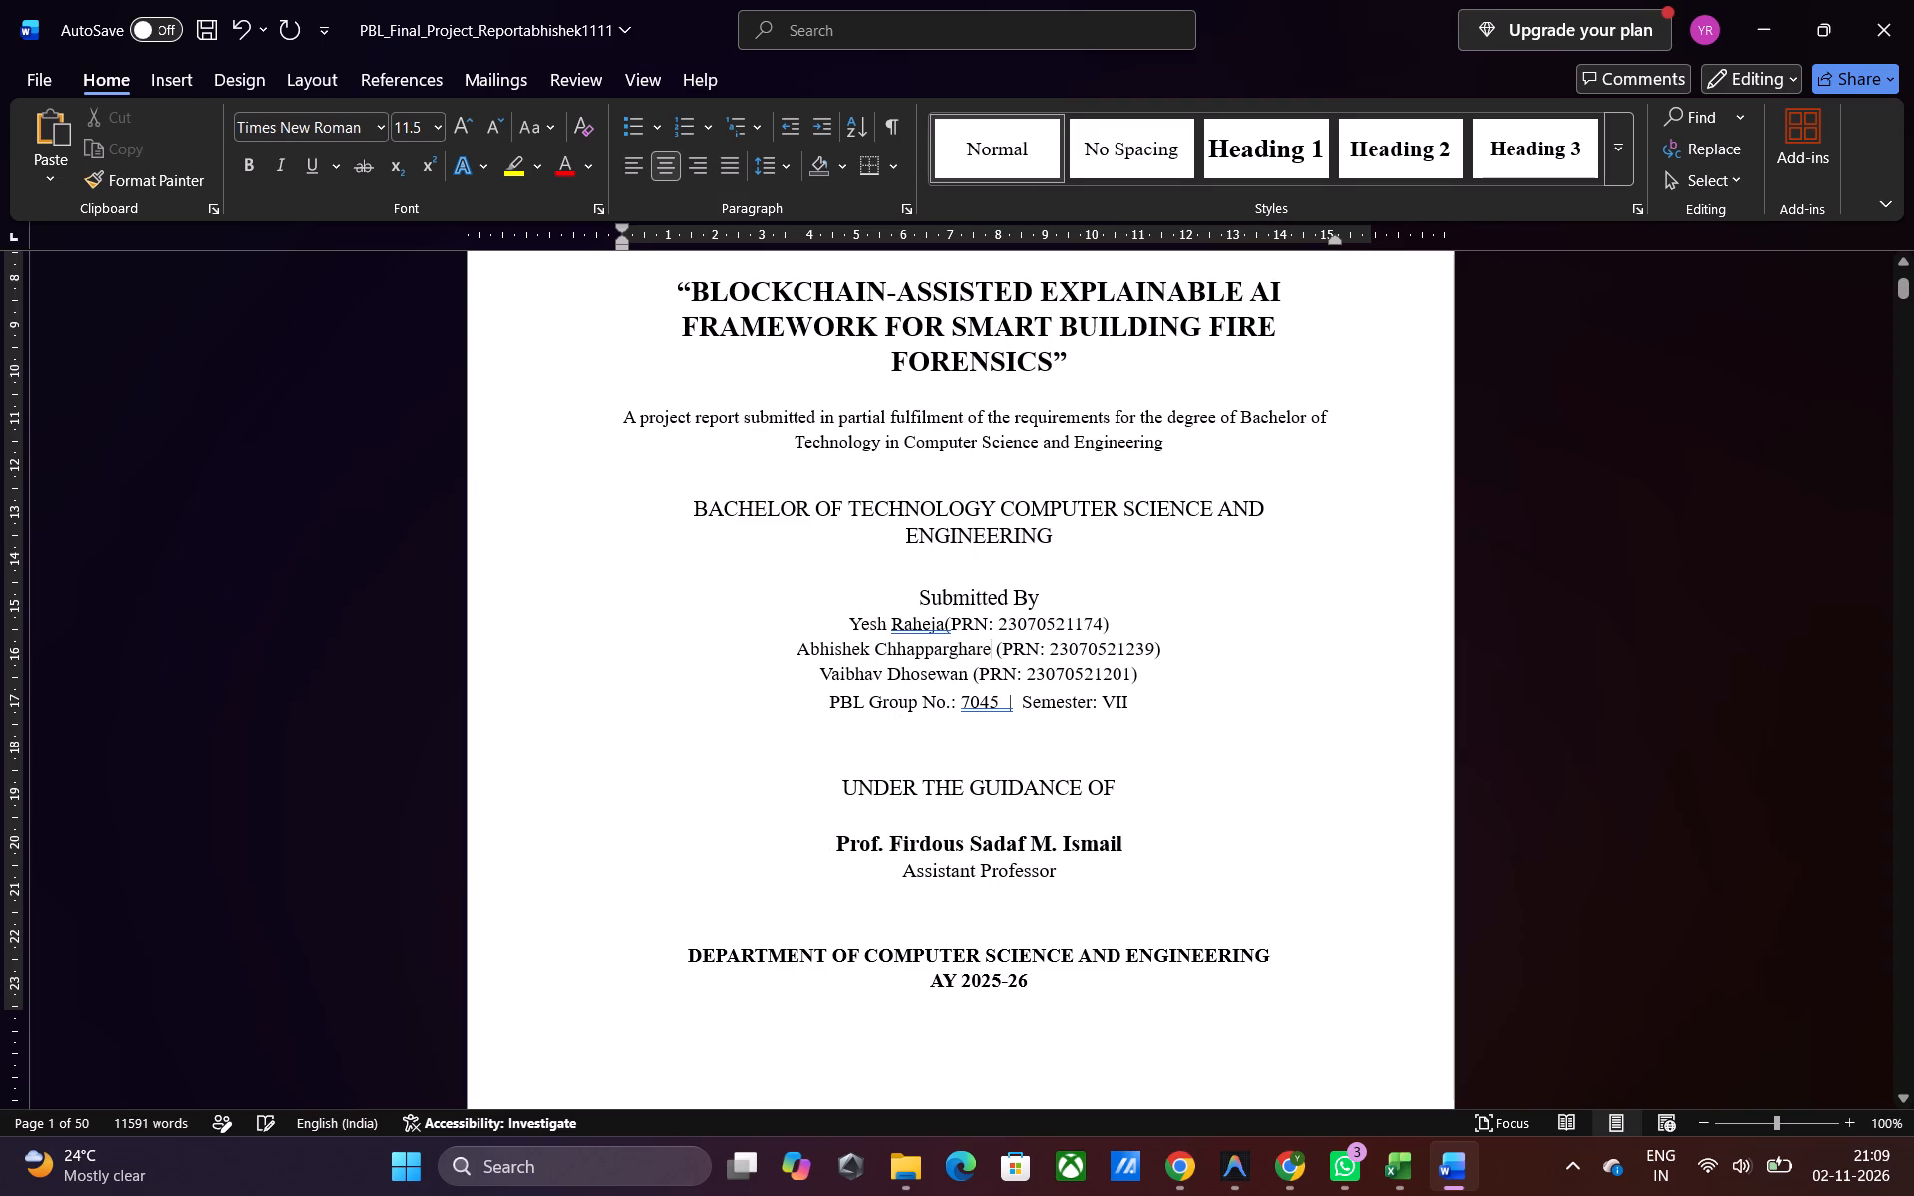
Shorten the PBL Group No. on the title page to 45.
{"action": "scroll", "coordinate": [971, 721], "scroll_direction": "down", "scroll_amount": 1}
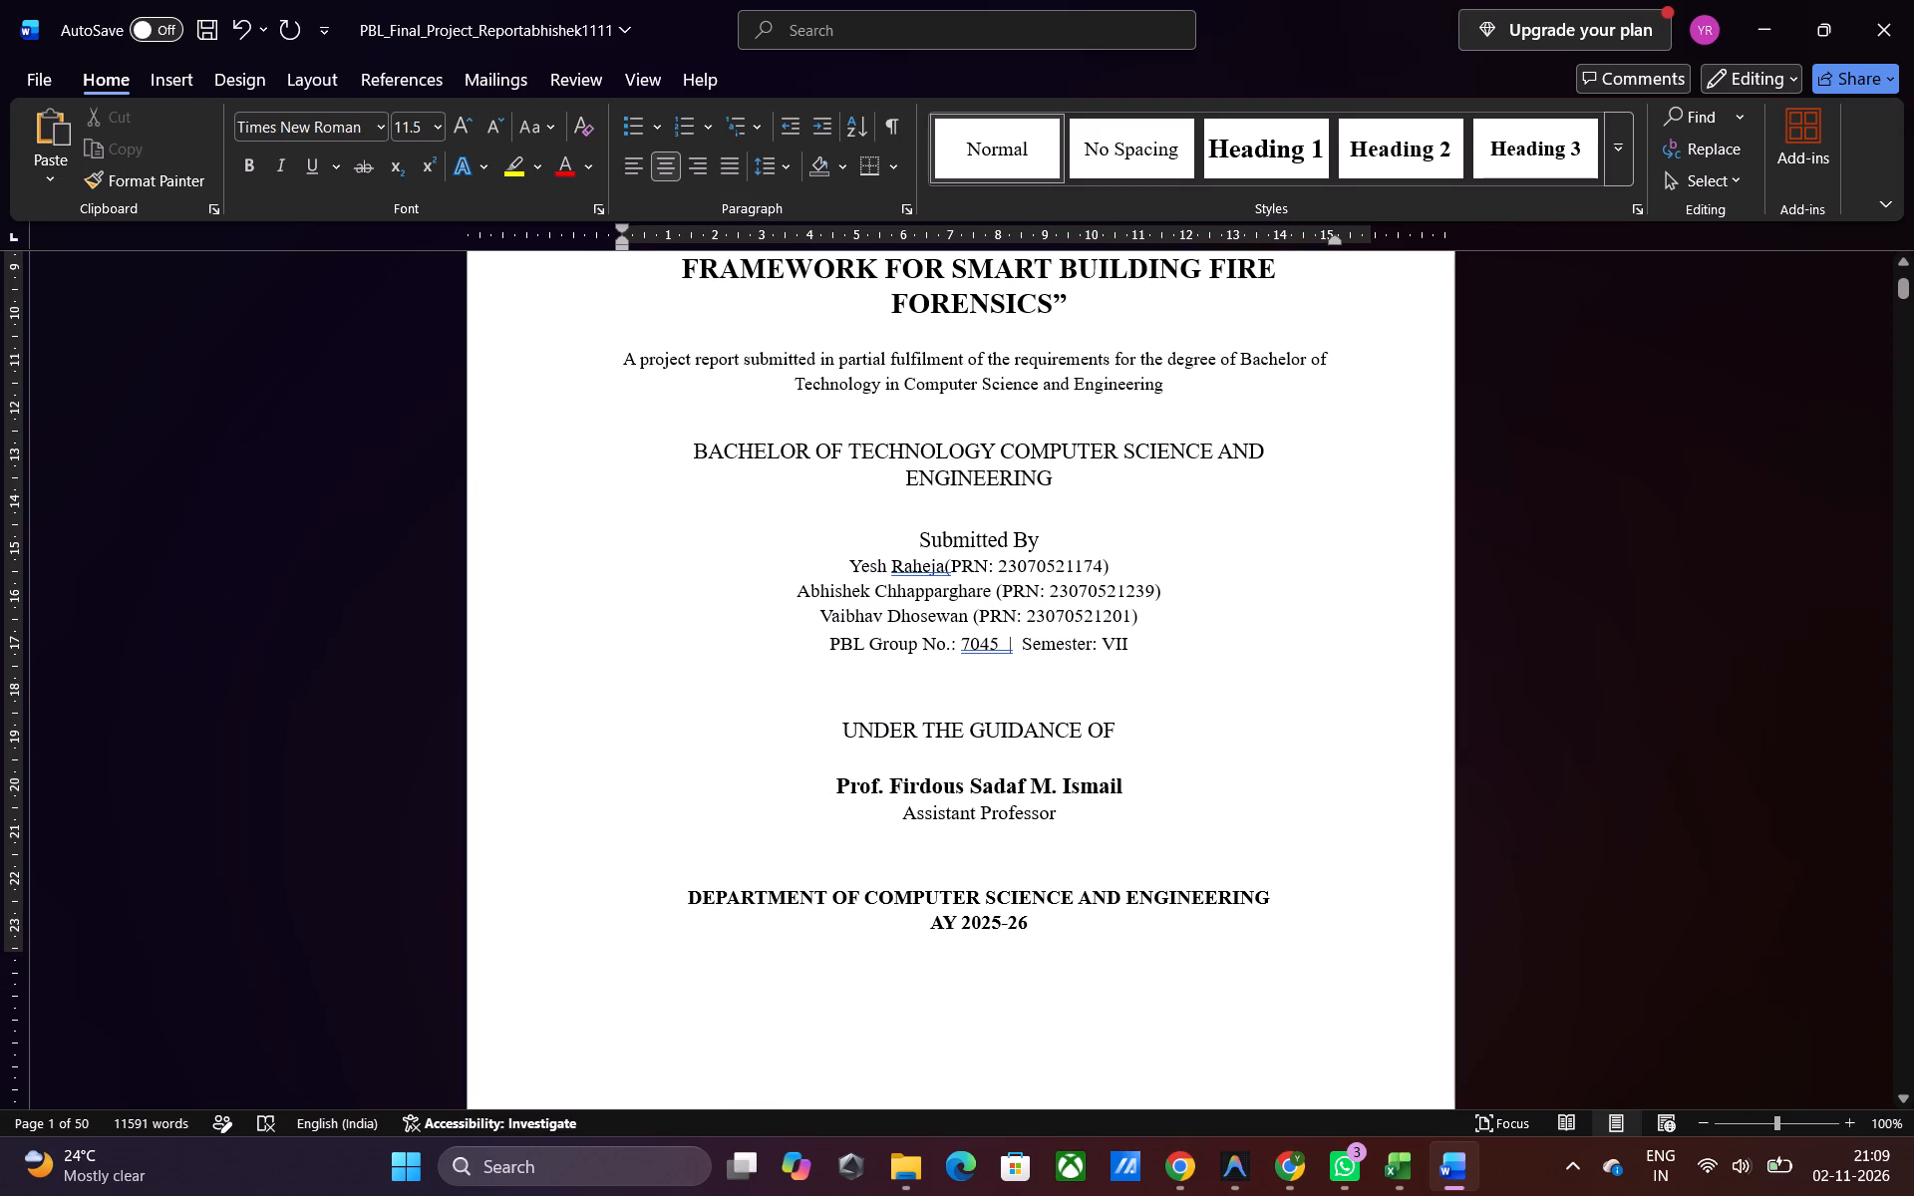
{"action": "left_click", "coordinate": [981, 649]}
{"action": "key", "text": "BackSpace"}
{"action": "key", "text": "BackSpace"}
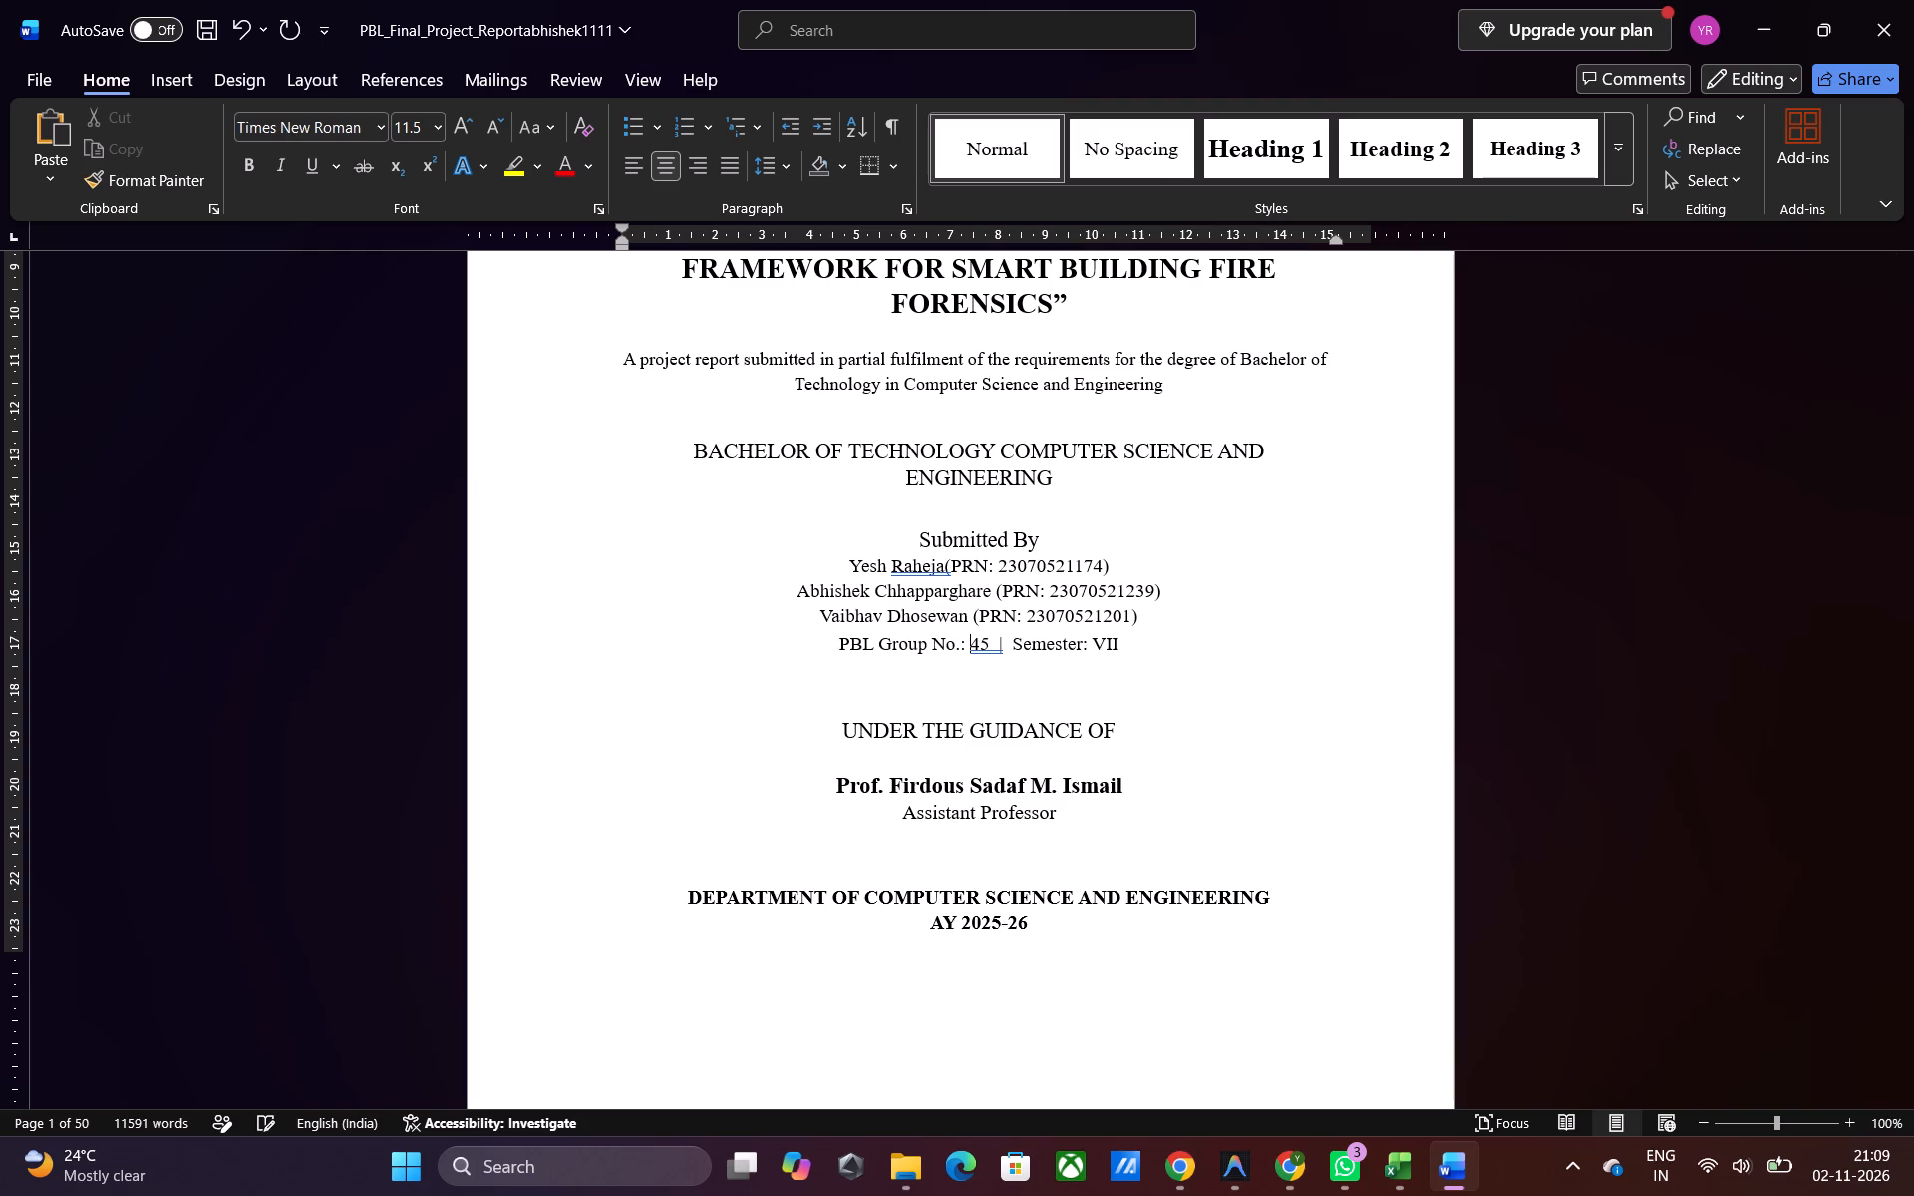
Look over the front matter up to the Table of Contents and close the report without saving the changes.
{"action": "scroll", "coordinate": [981, 649], "scroll_direction": "down", "scroll_amount": 1}
{"action": "scroll", "coordinate": [910, 706], "scroll_direction": "down", "scroll_amount": 2}
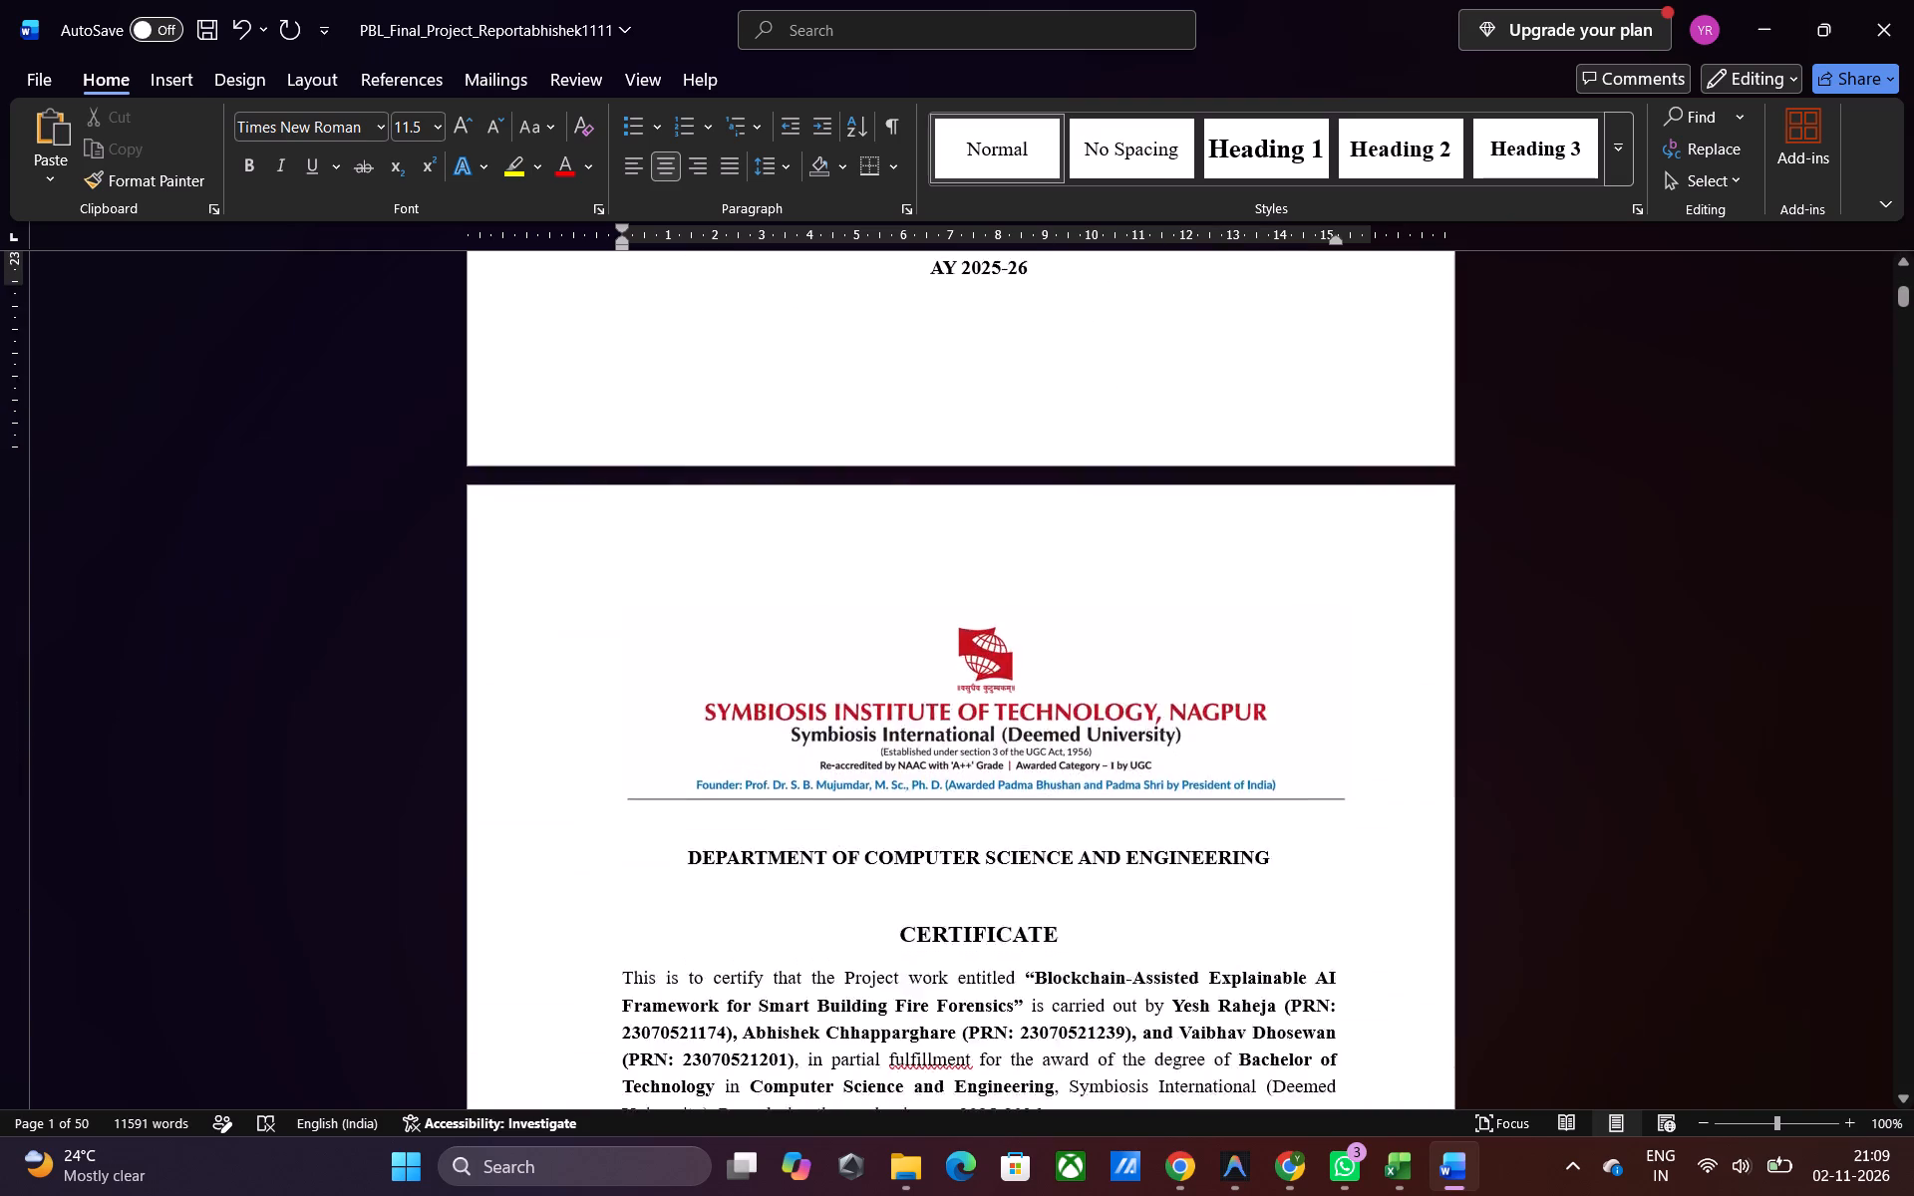
{"action": "scroll", "coordinate": [910, 706], "scroll_direction": "down", "scroll_amount": 4}
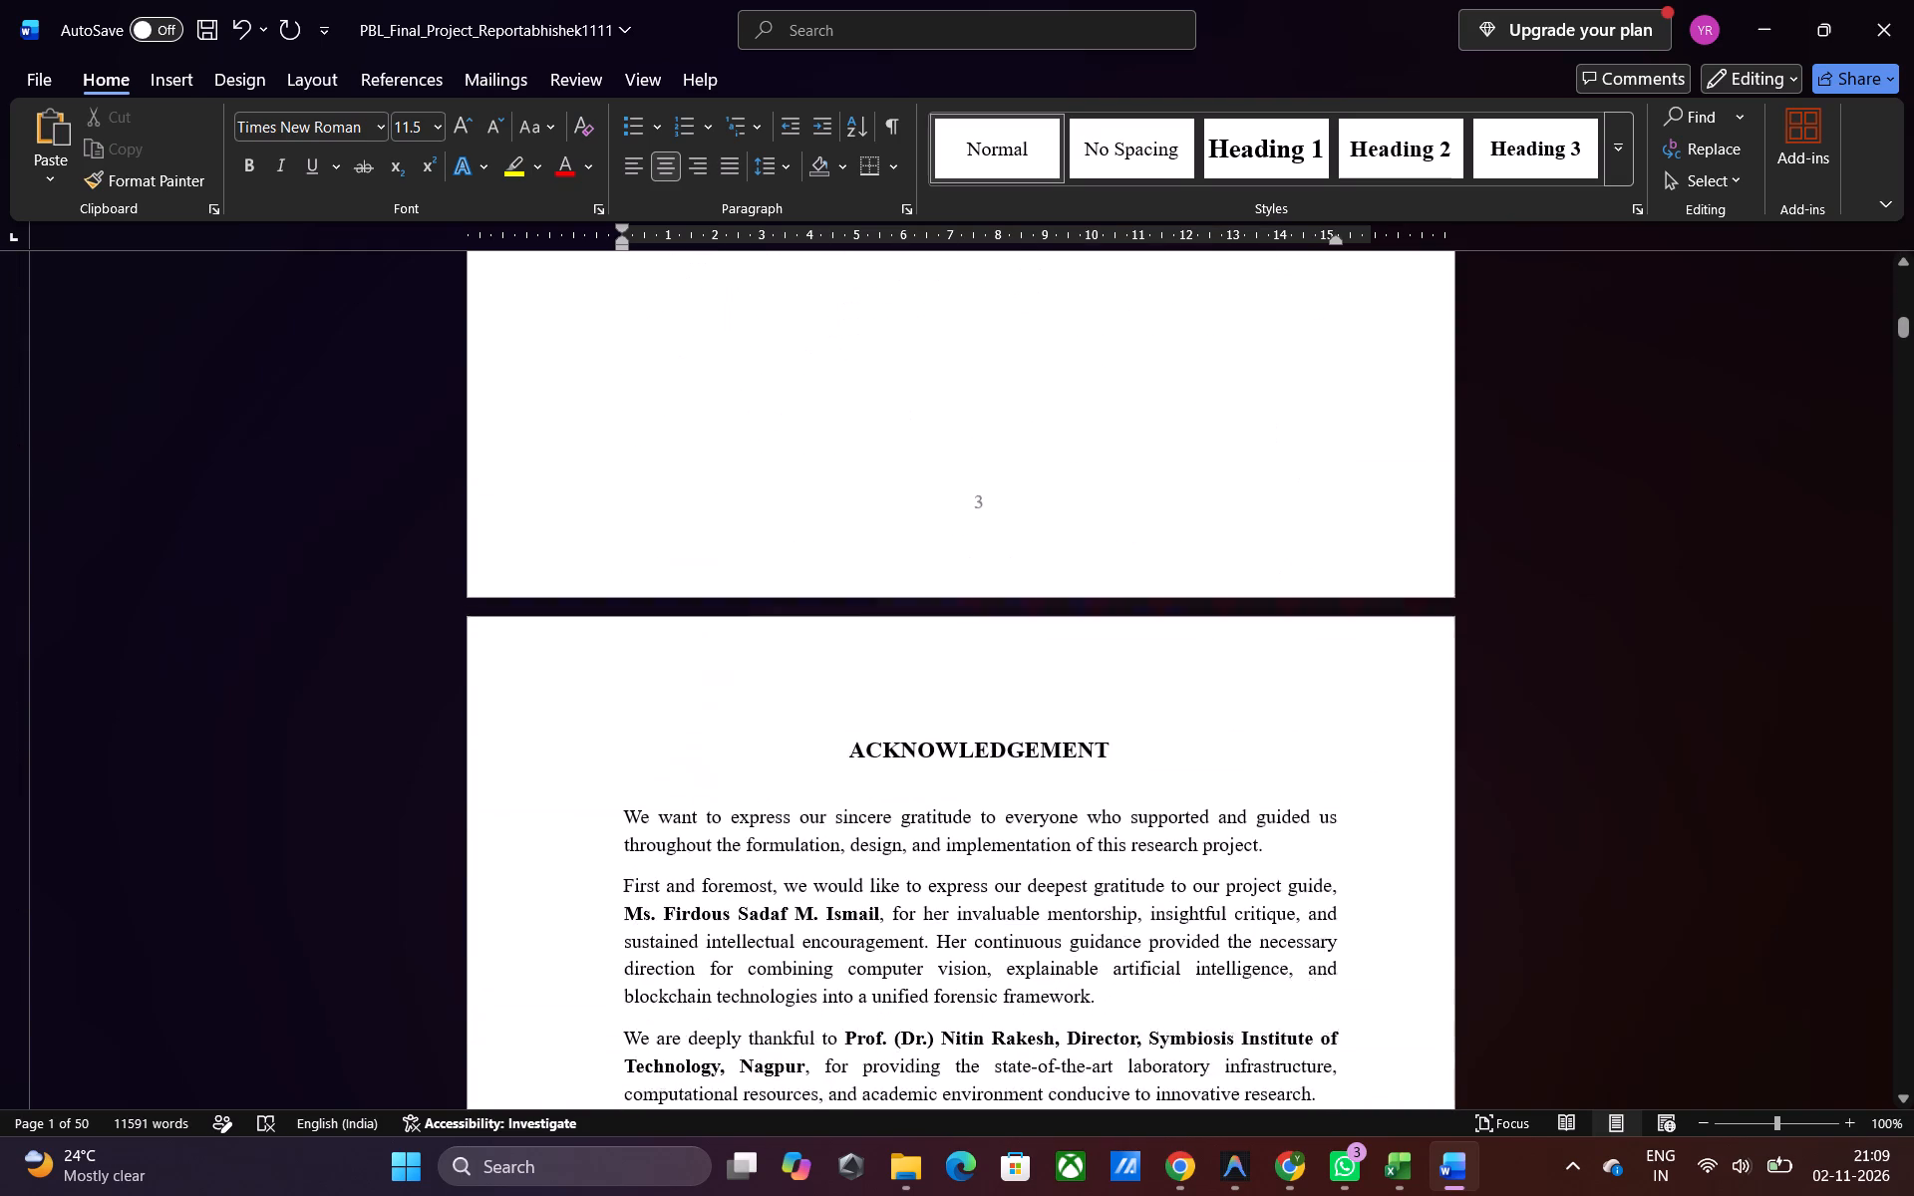
{"action": "scroll", "coordinate": [910, 706], "scroll_direction": "down", "scroll_amount": 5}
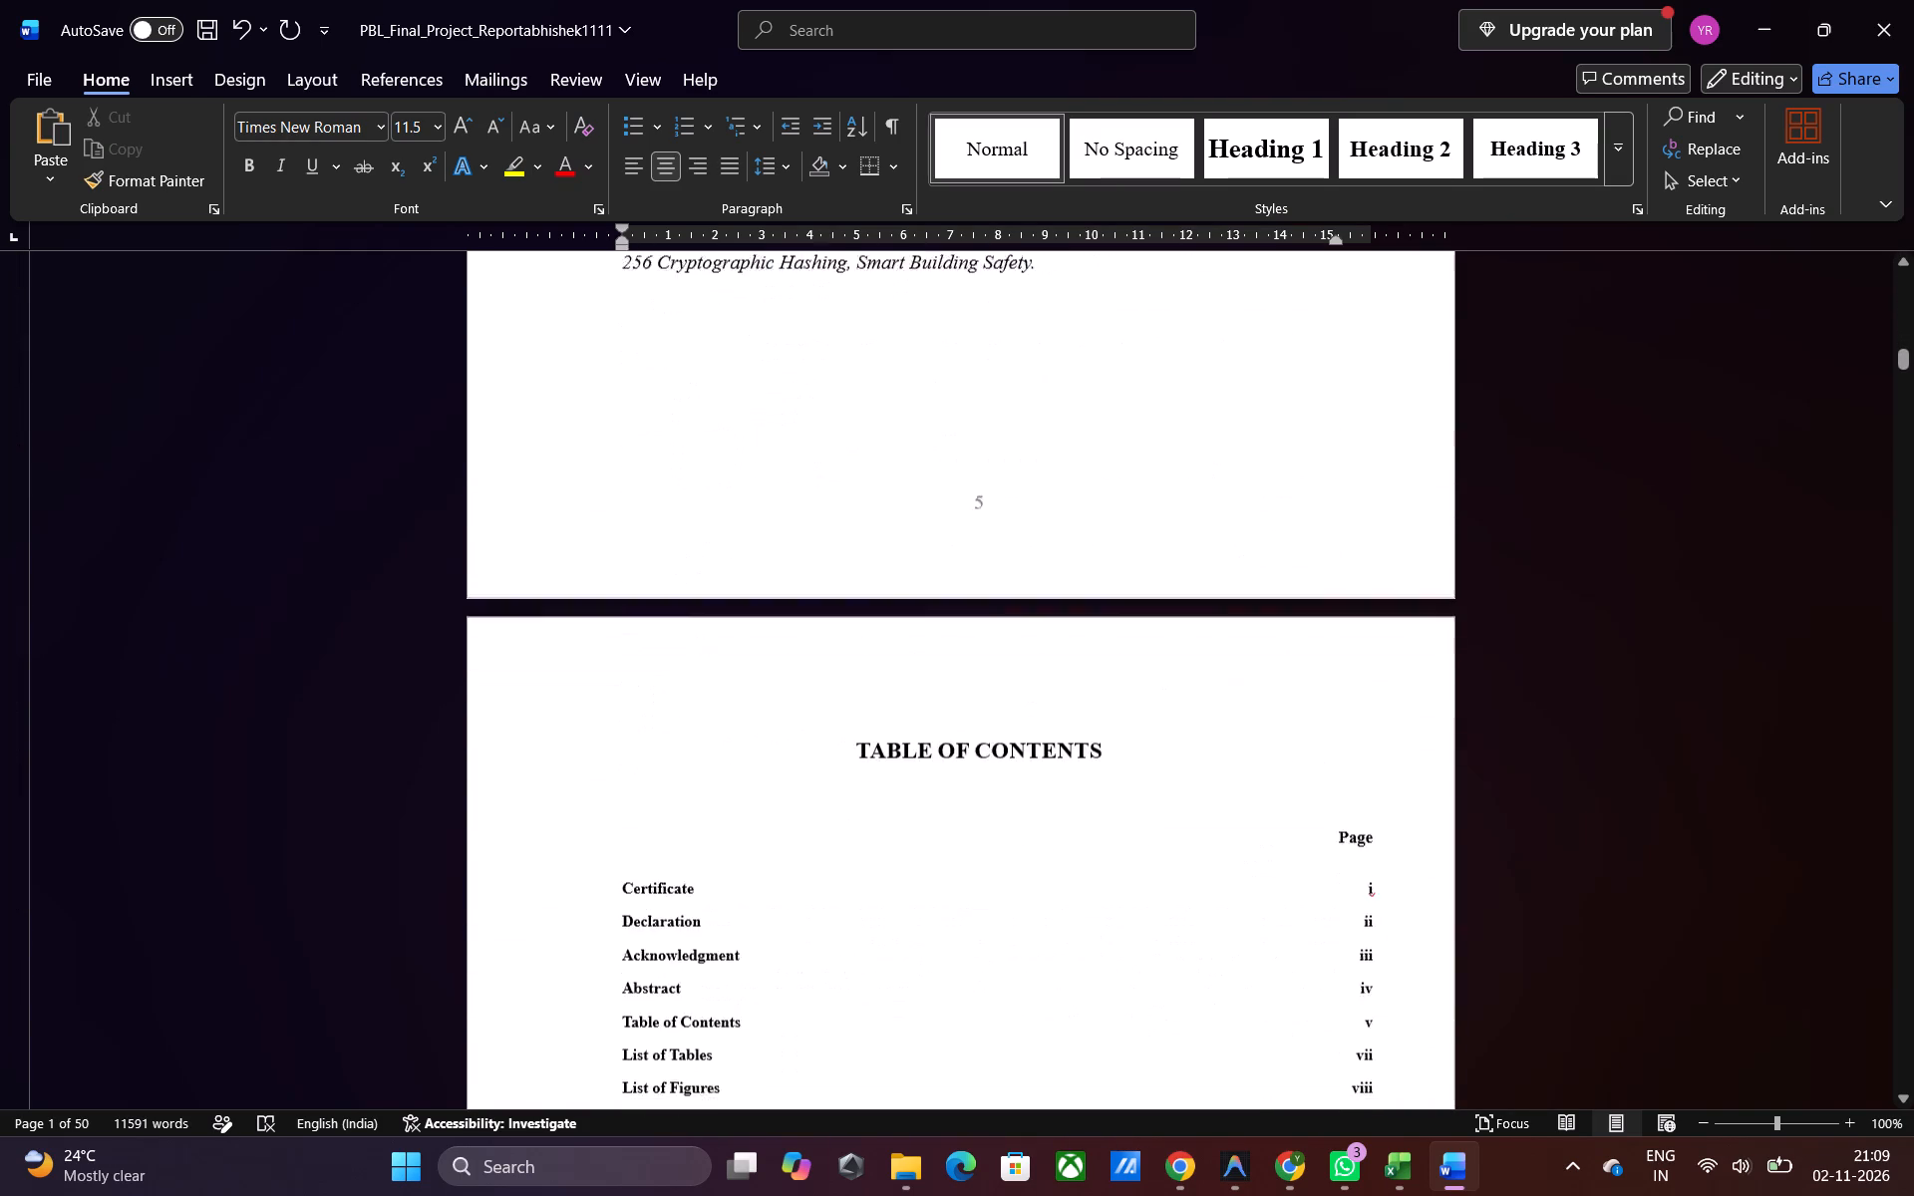
{"action": "scroll", "coordinate": [910, 706], "scroll_direction": "up", "scroll_amount": 4}
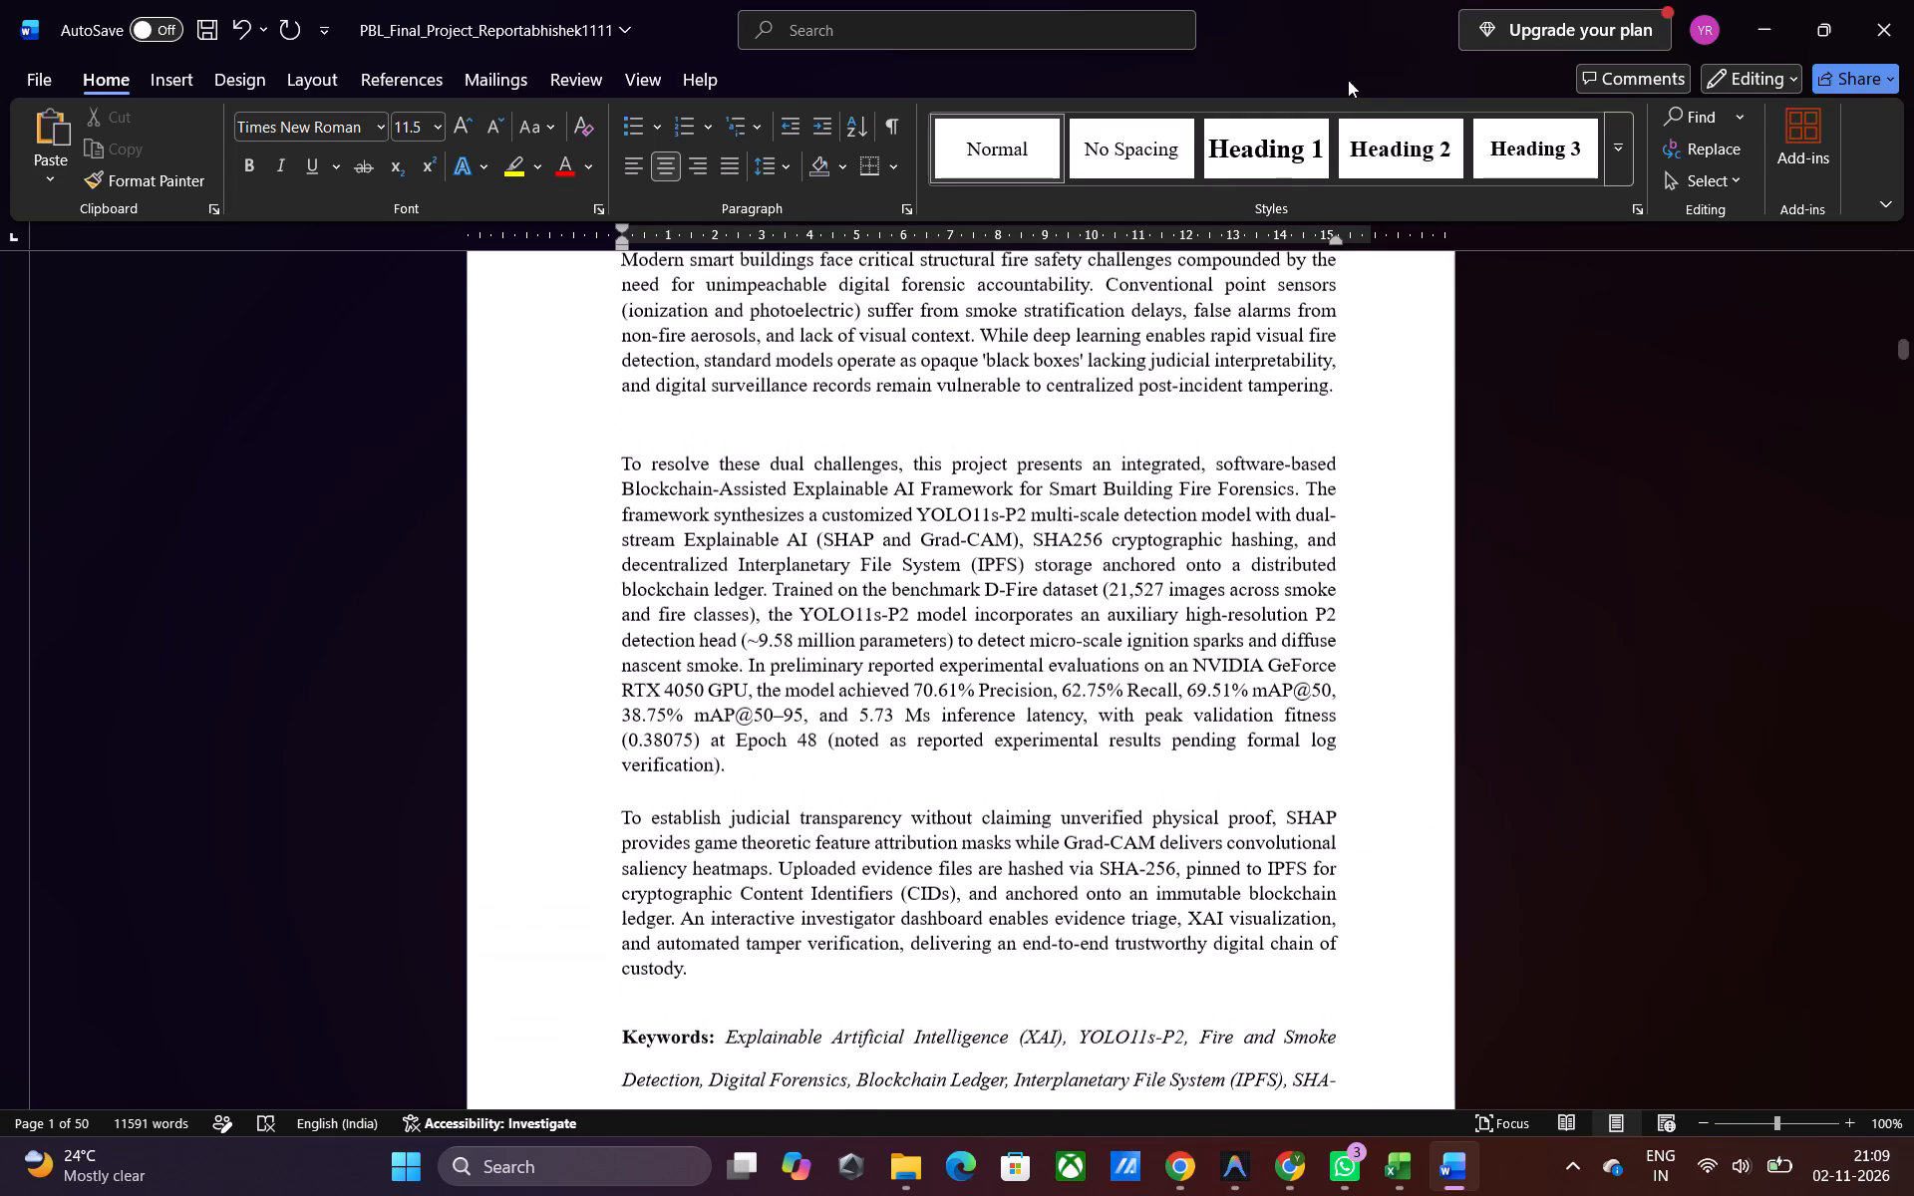
{"action": "left_click", "coordinate": [1913, 3]}
{"action": "left_click", "coordinate": [1469, 733]}
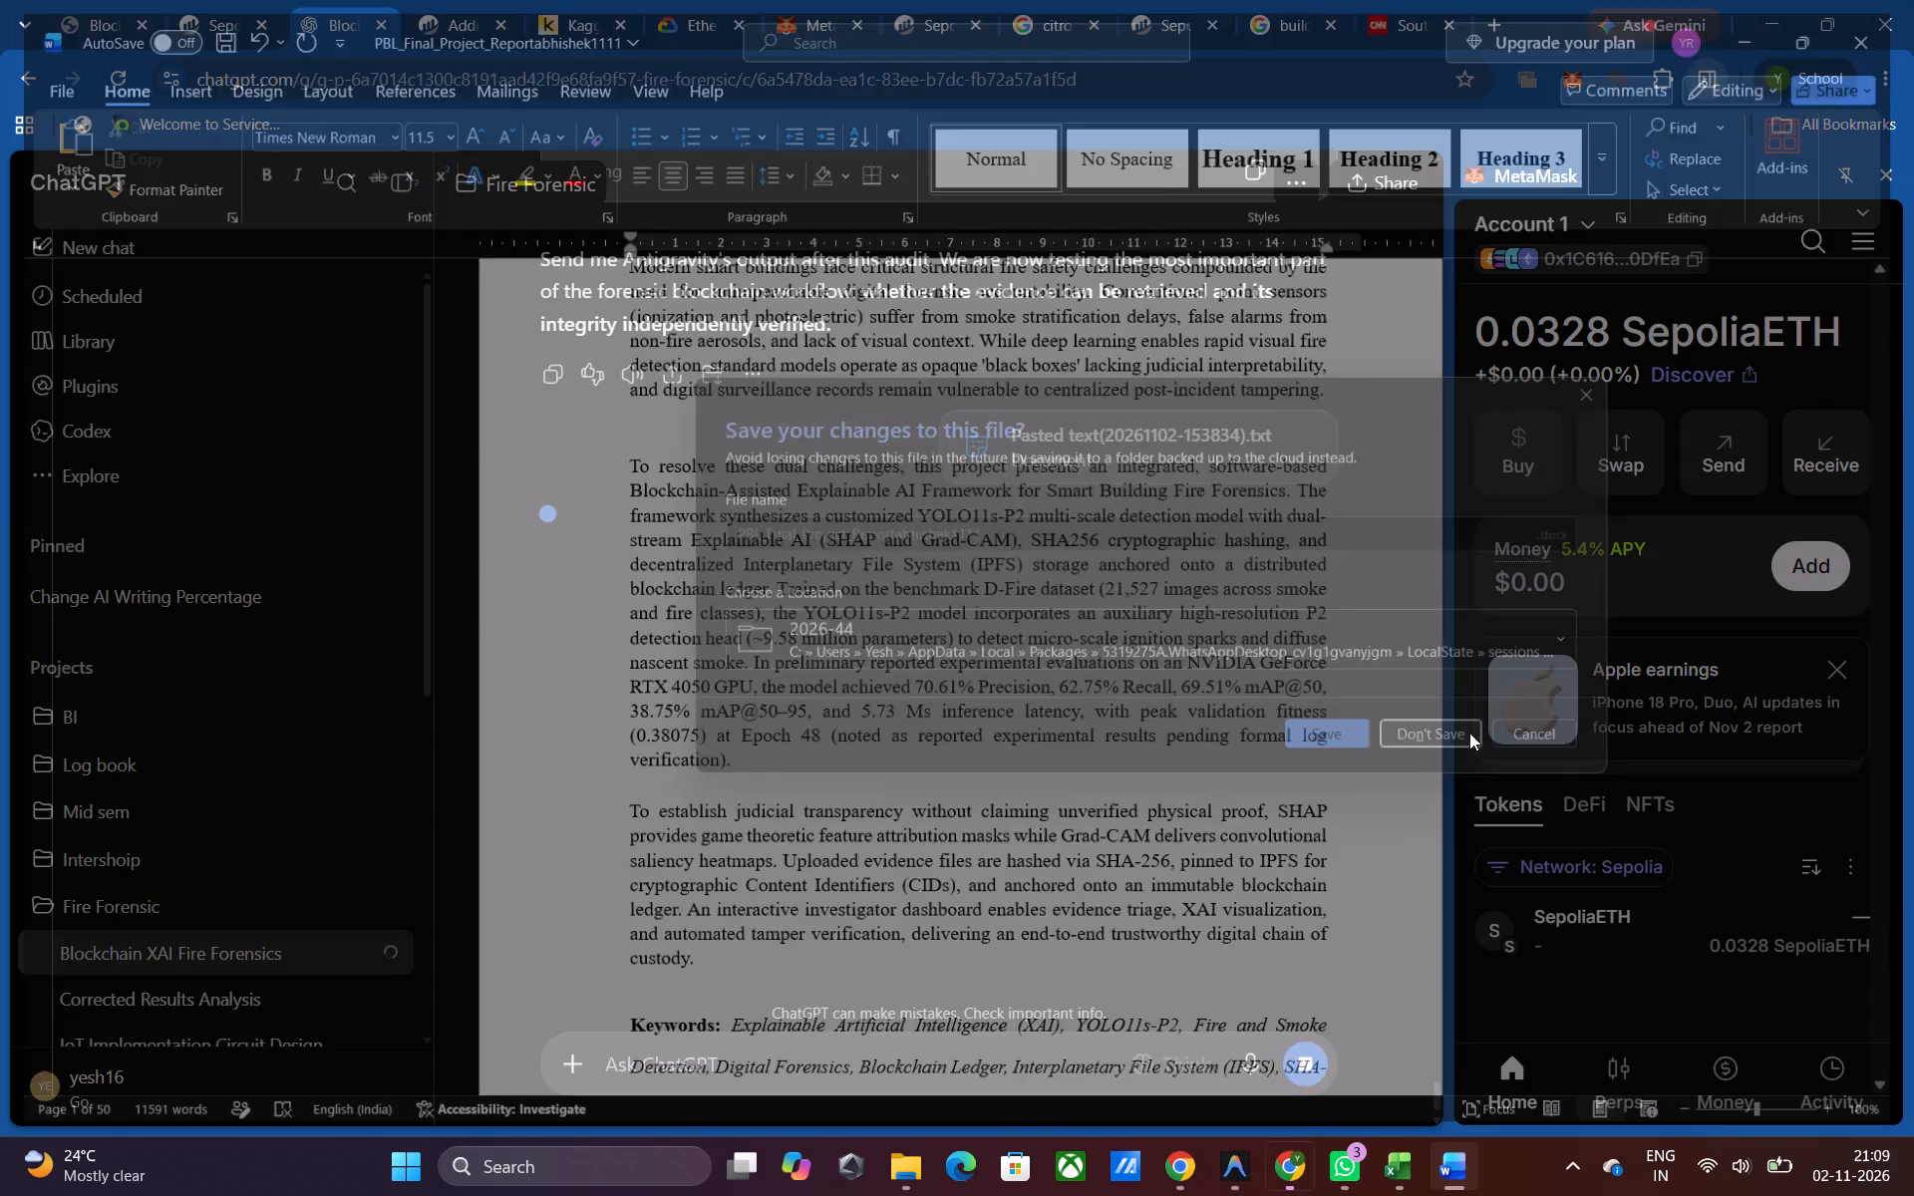
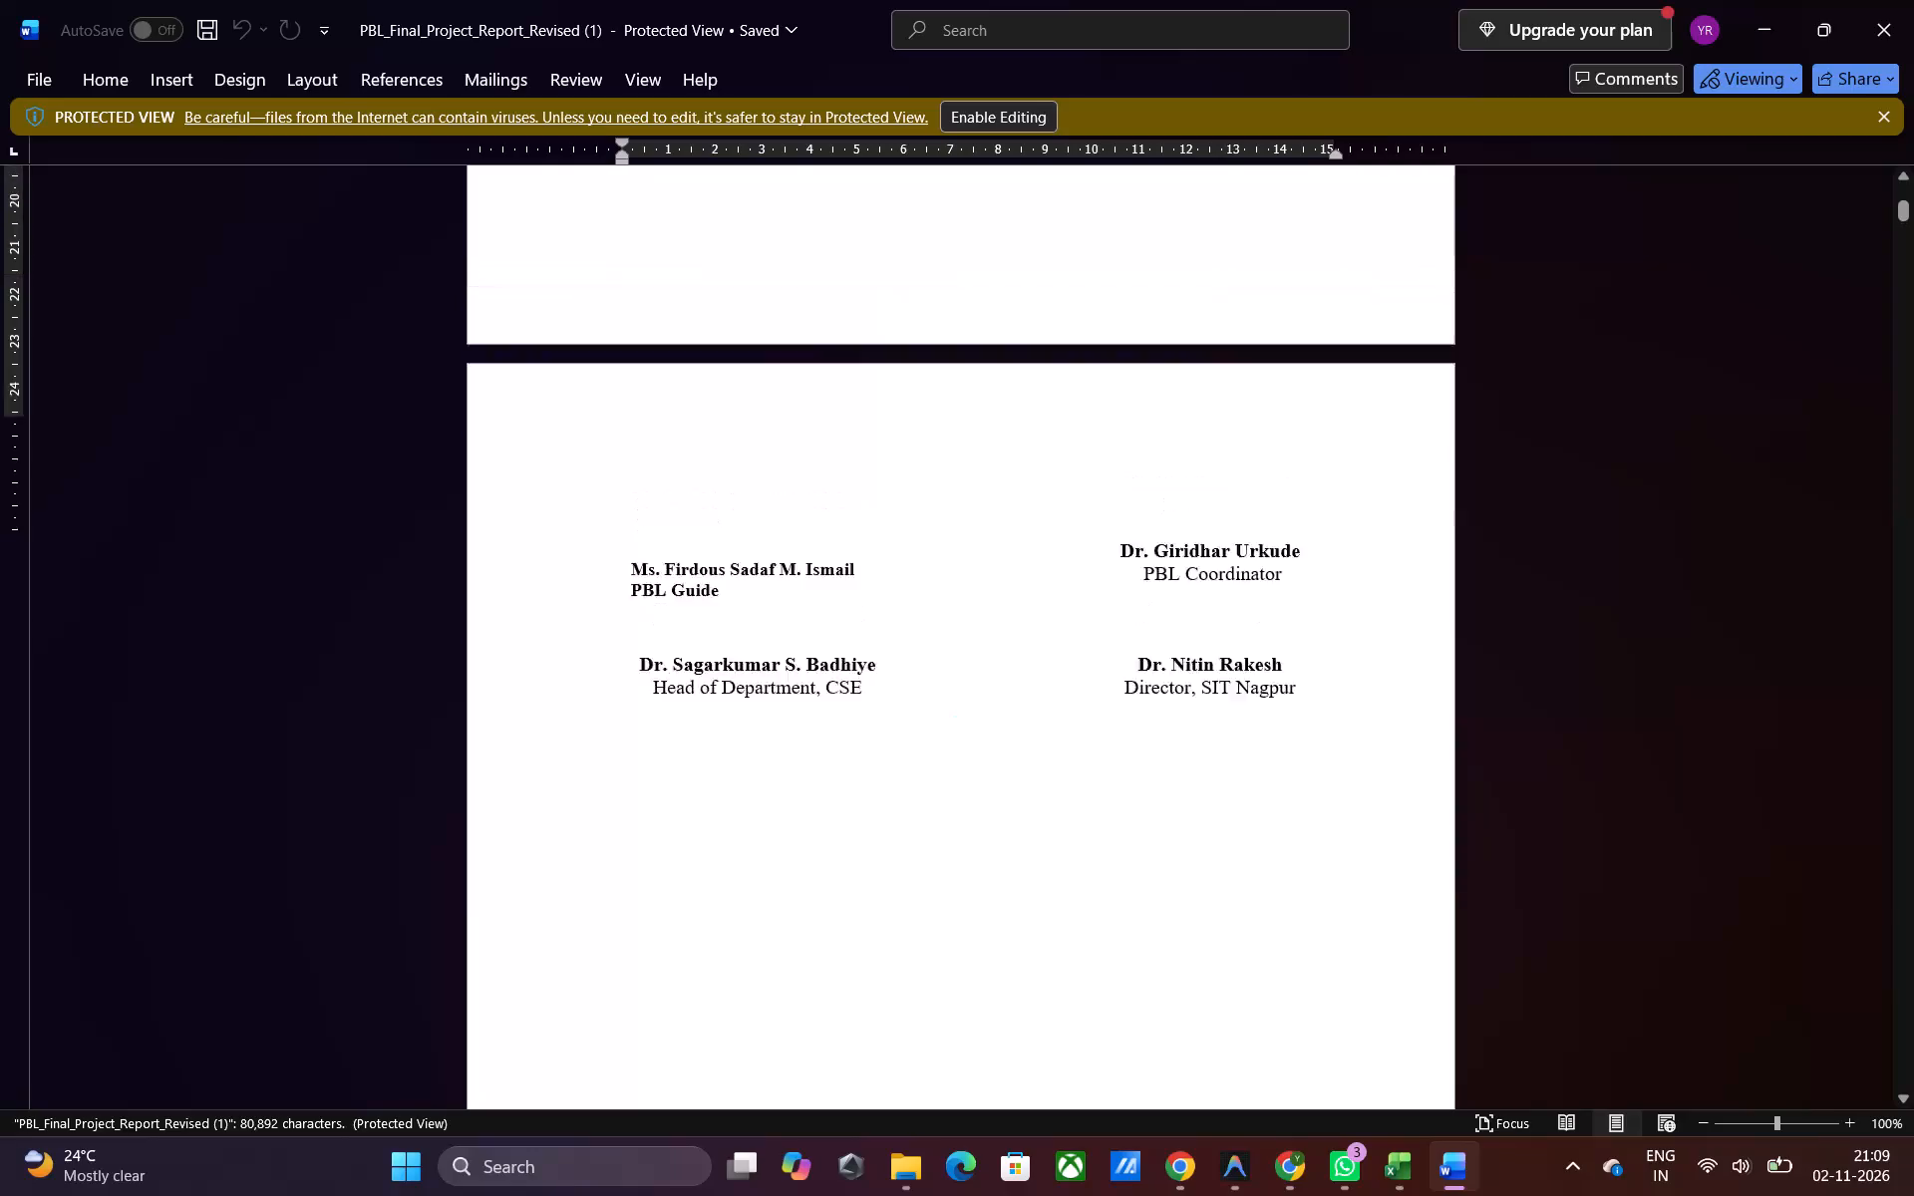
Look over the certificate, its signatory page and the declaration in the revised copy of the final project report.
{"action": "scroll", "coordinate": [942, 724], "scroll_direction": "down", "scroll_amount": 2}
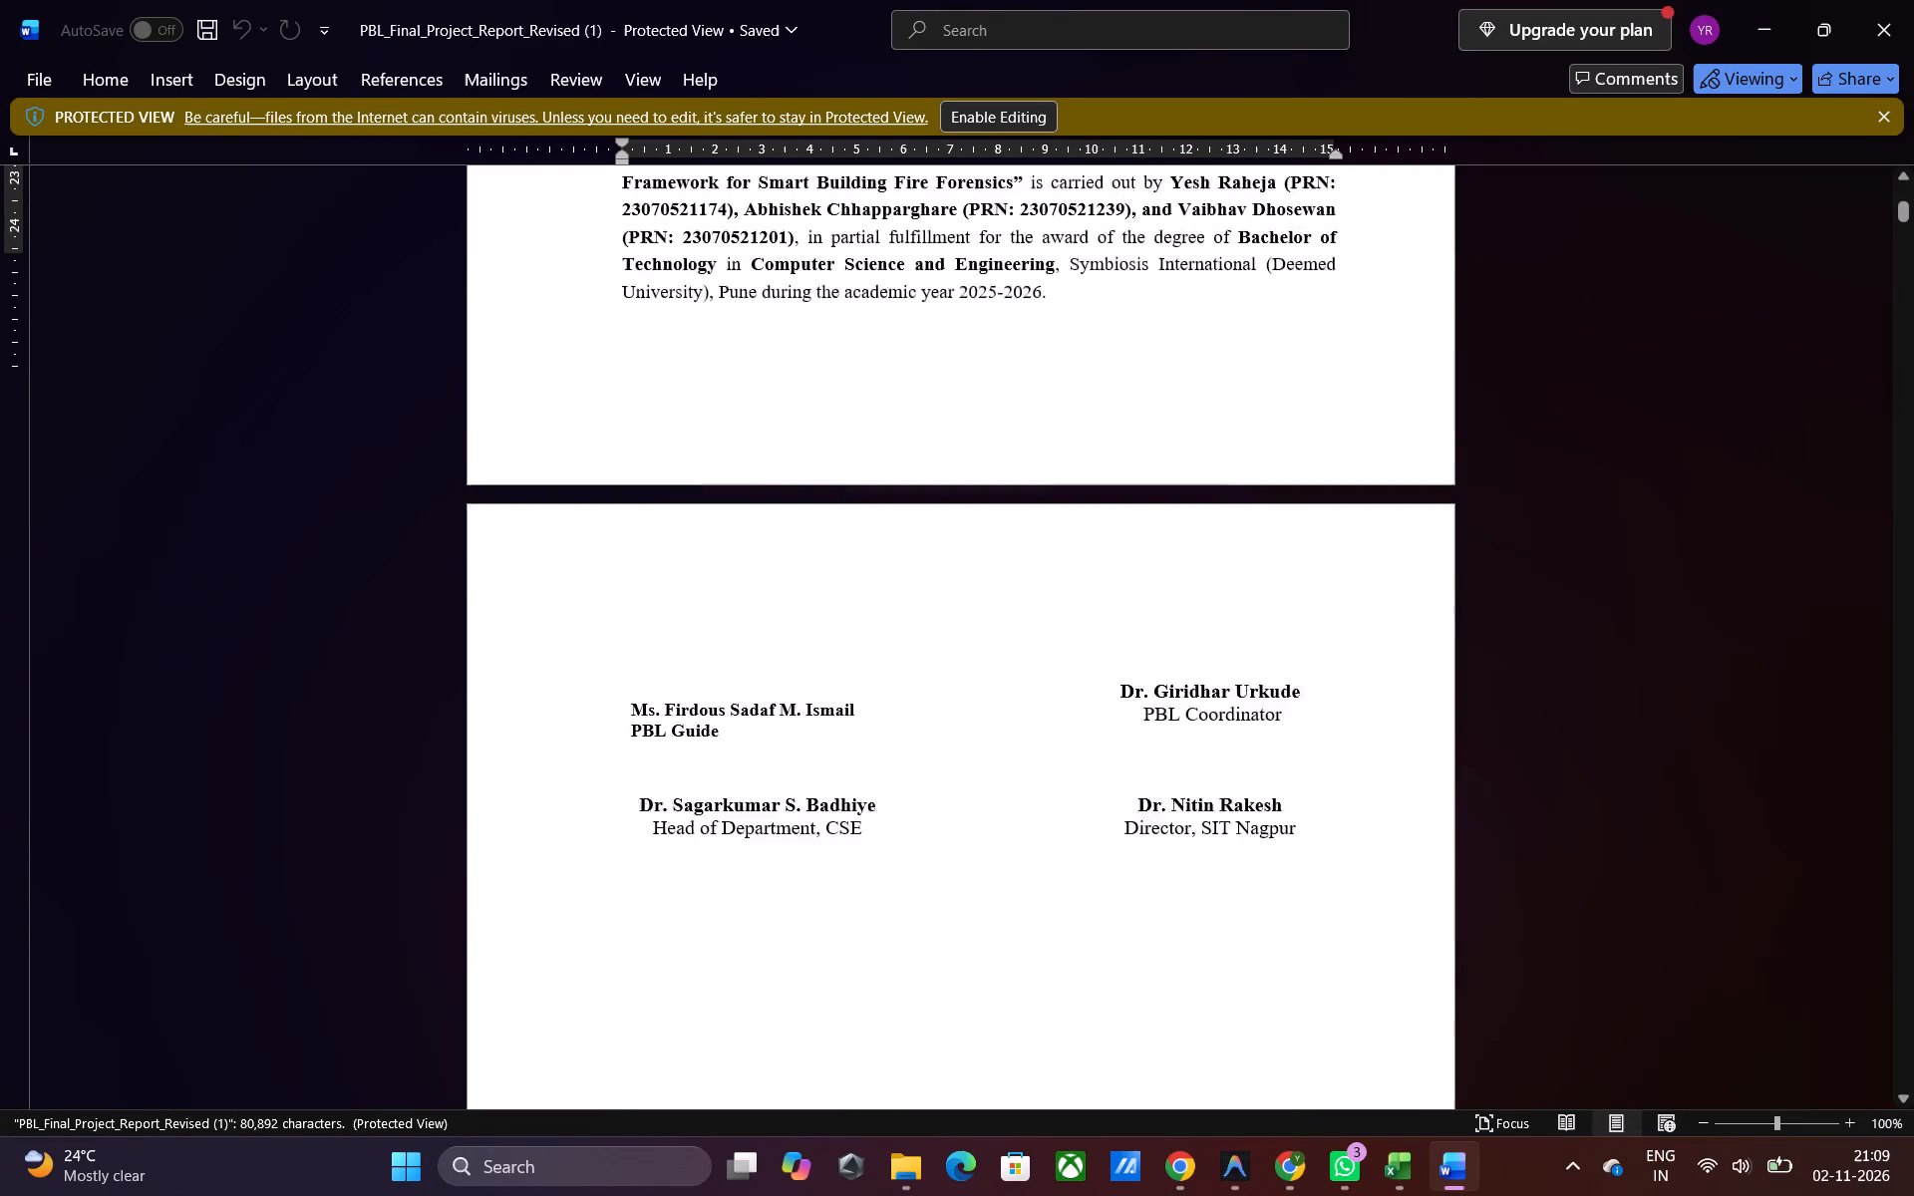
{"action": "scroll", "coordinate": [942, 724], "scroll_direction": "down", "scroll_amount": 3}
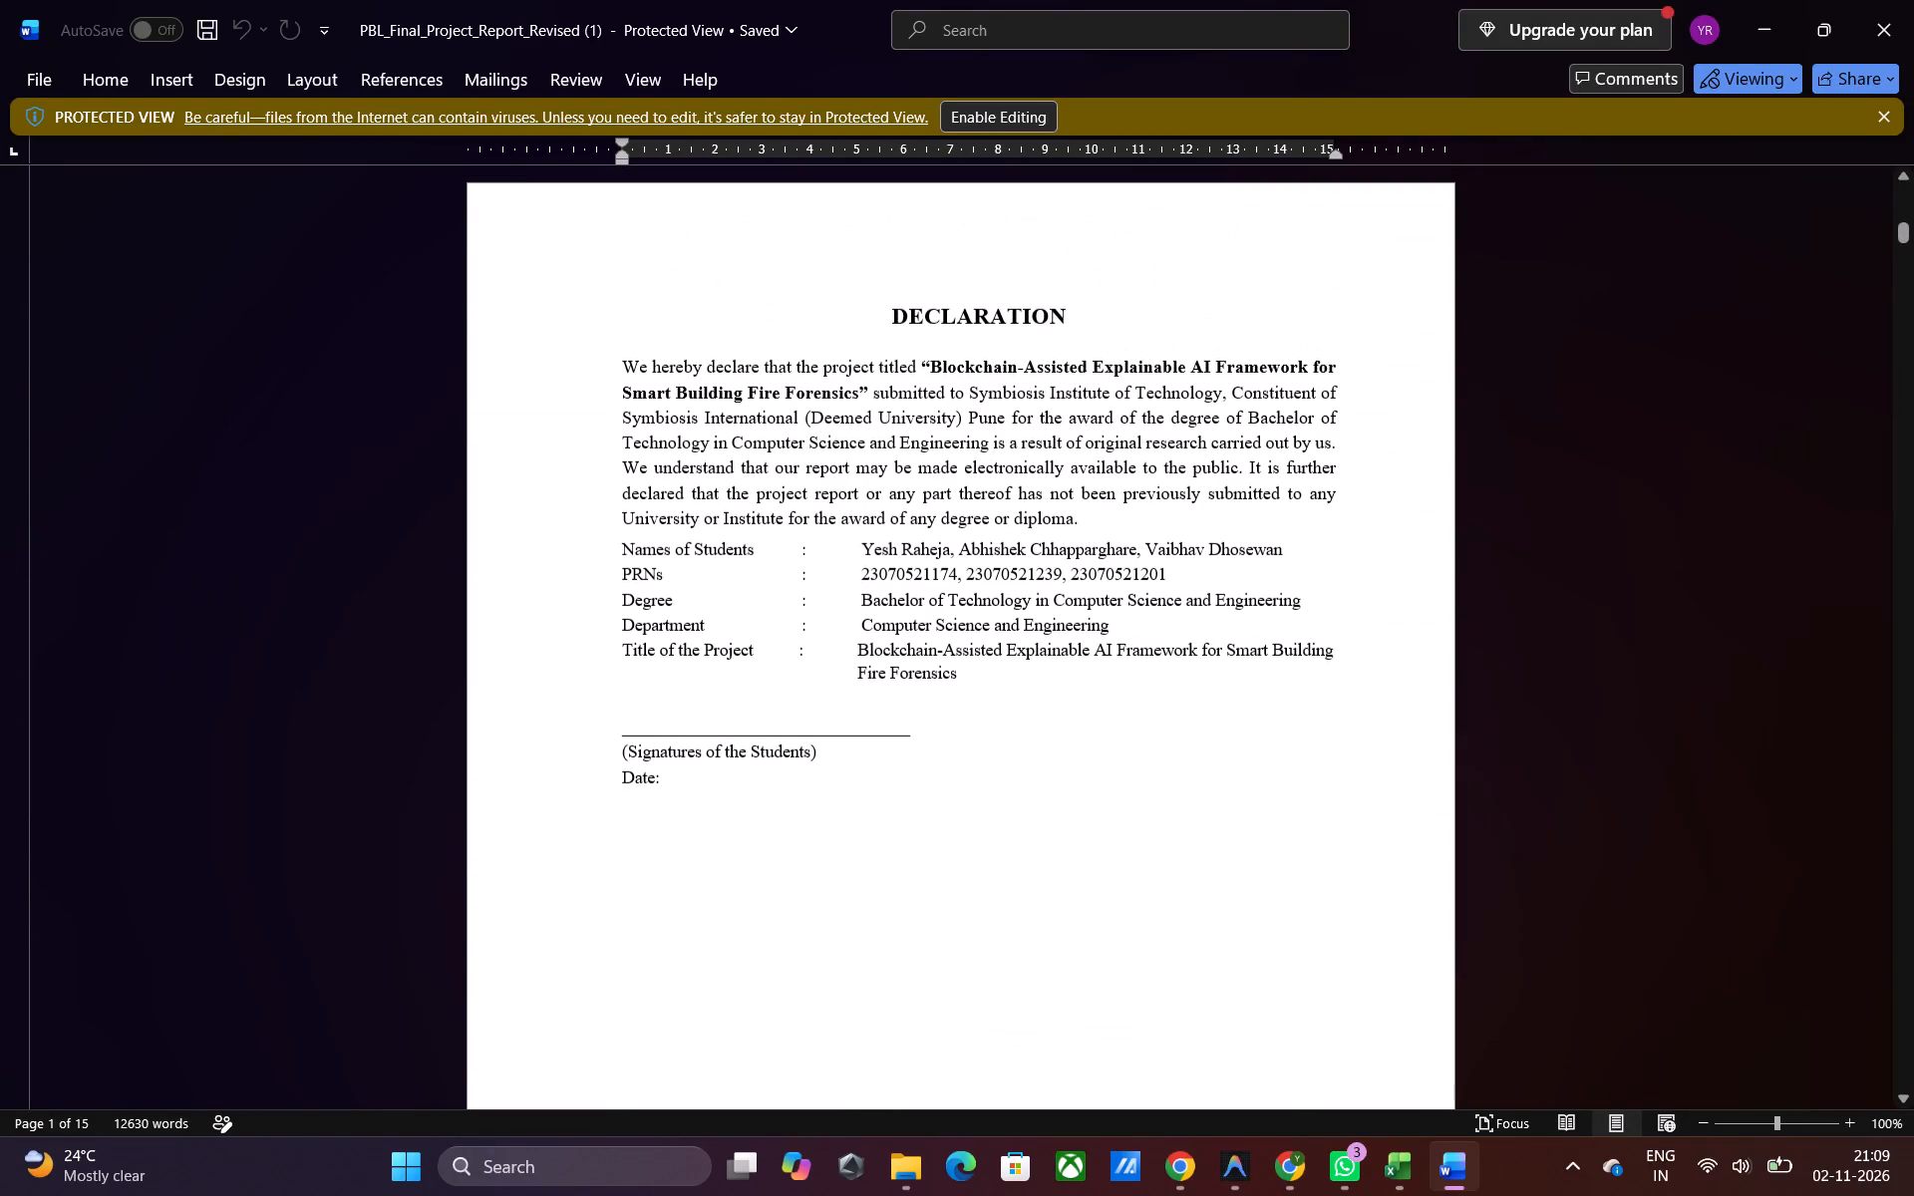
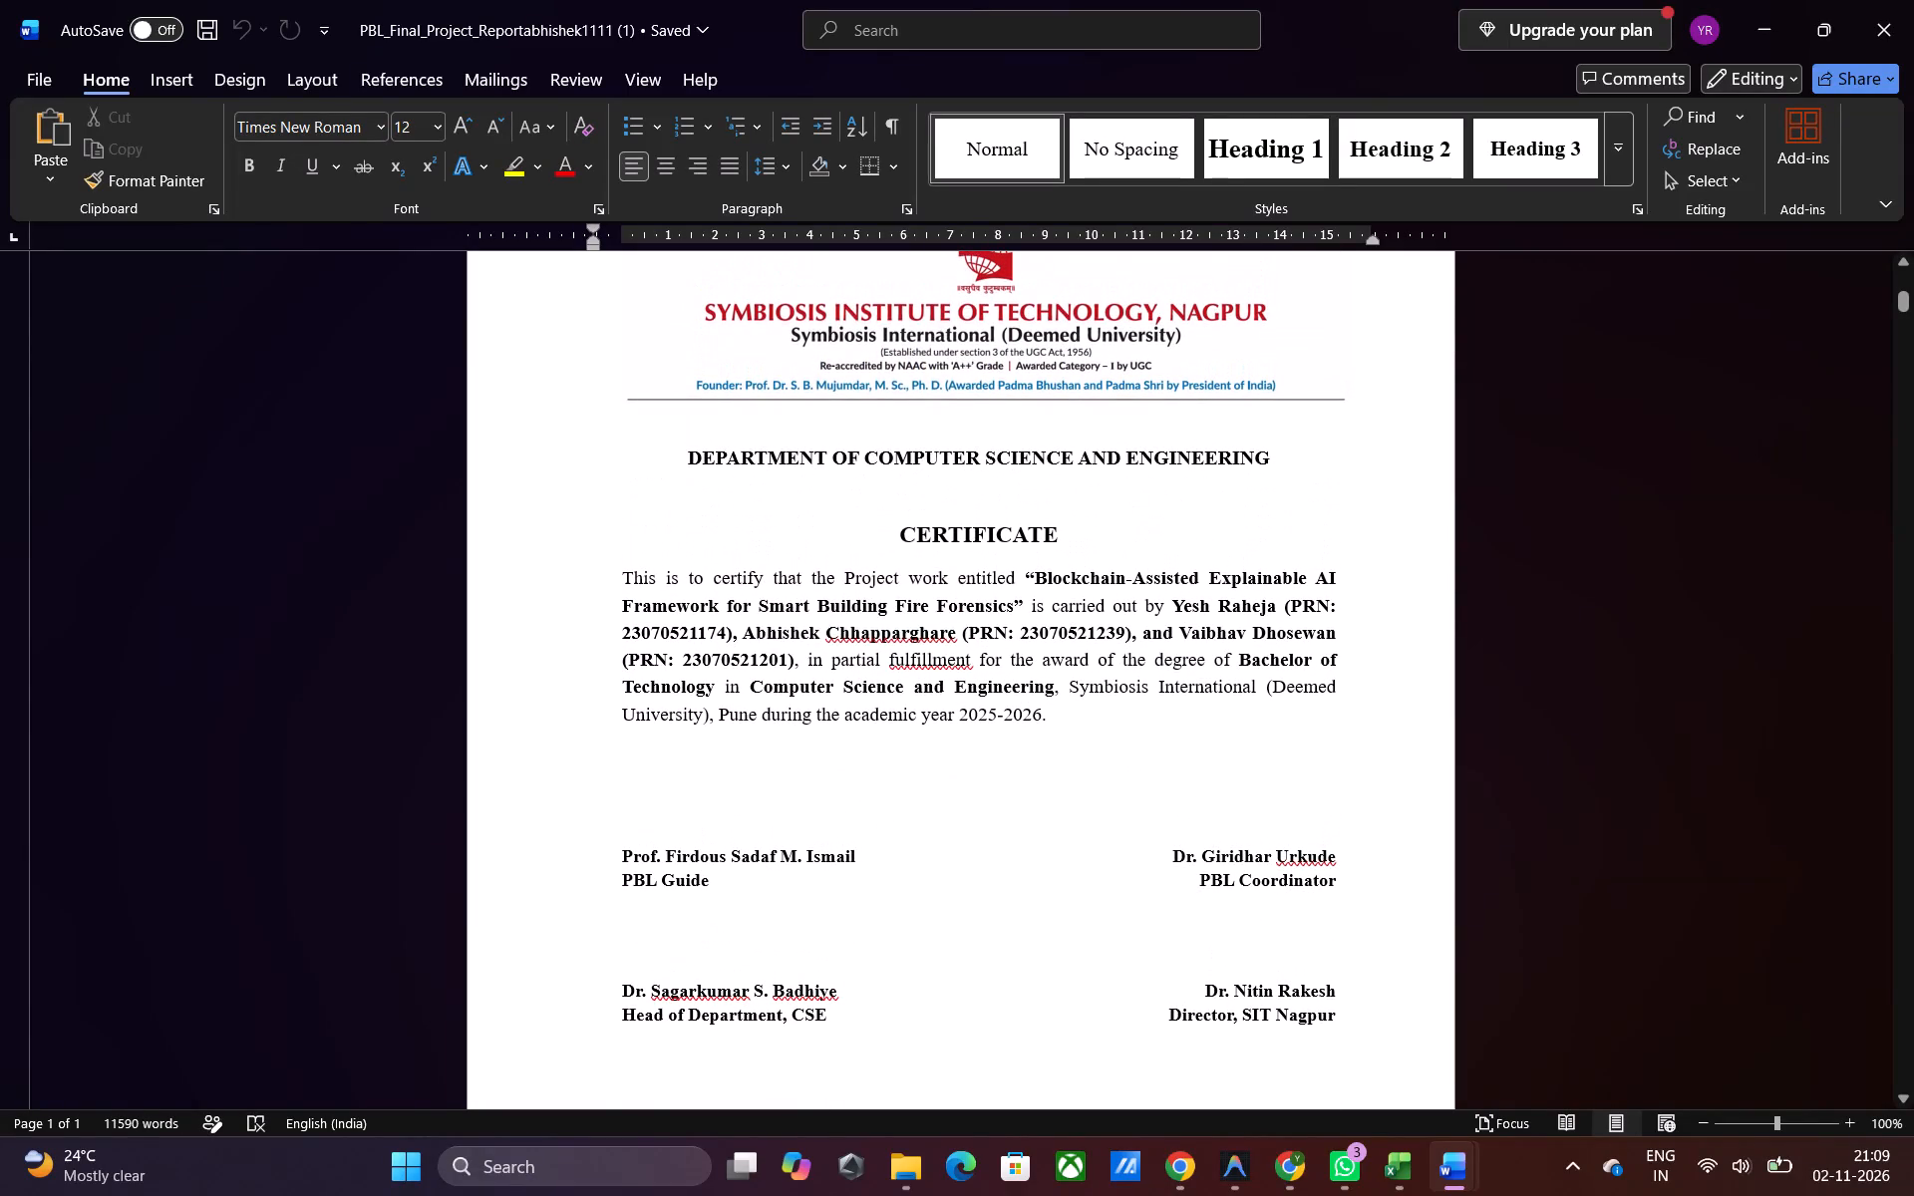
Change the spelling to "fulfilment" in the certificate text and in the submission line on the title page.
{"action": "right_click", "coordinate": [920, 652]}
{"action": "left_click", "coordinate": [844, 157]}
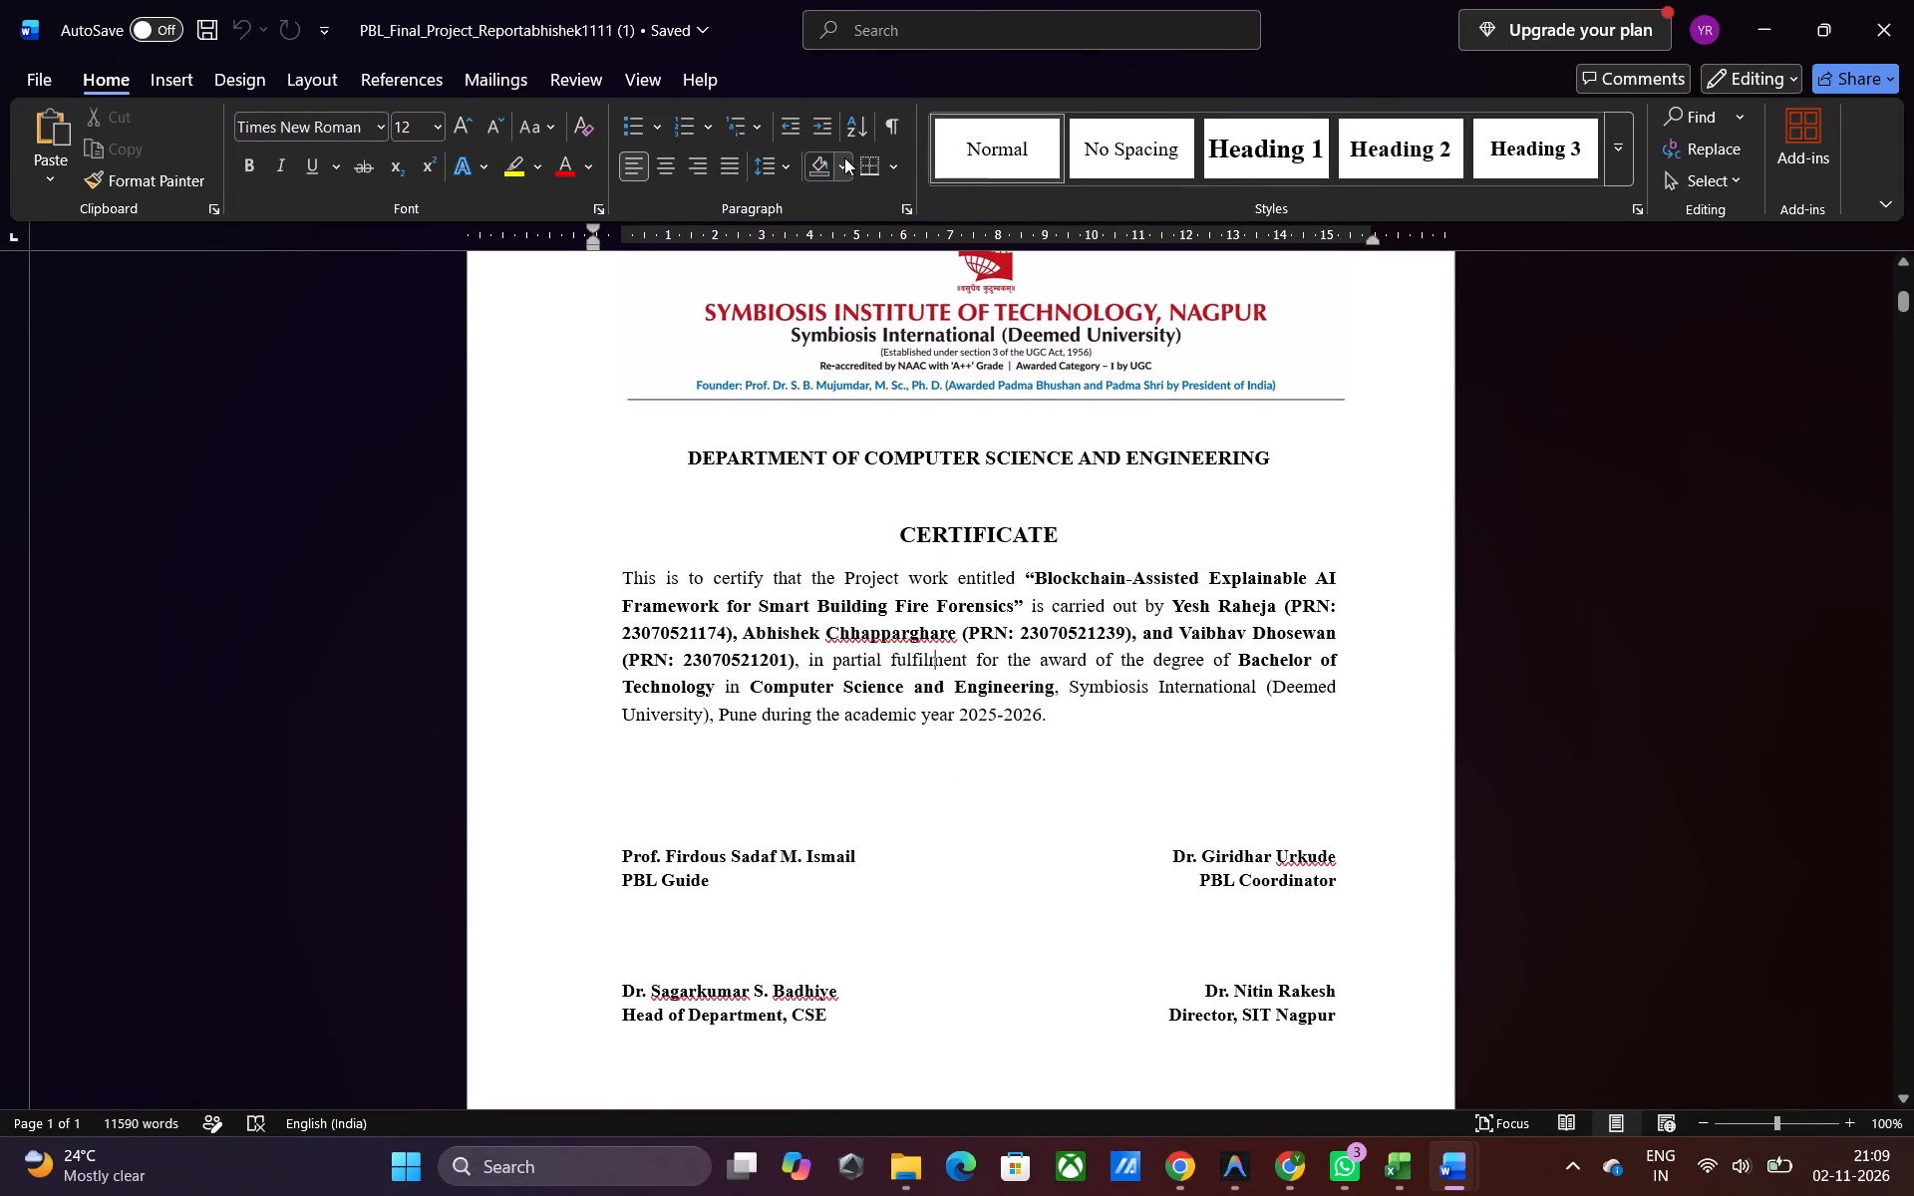
{"action": "scroll", "coordinate": [929, 470], "scroll_direction": "up", "scroll_amount": 3}
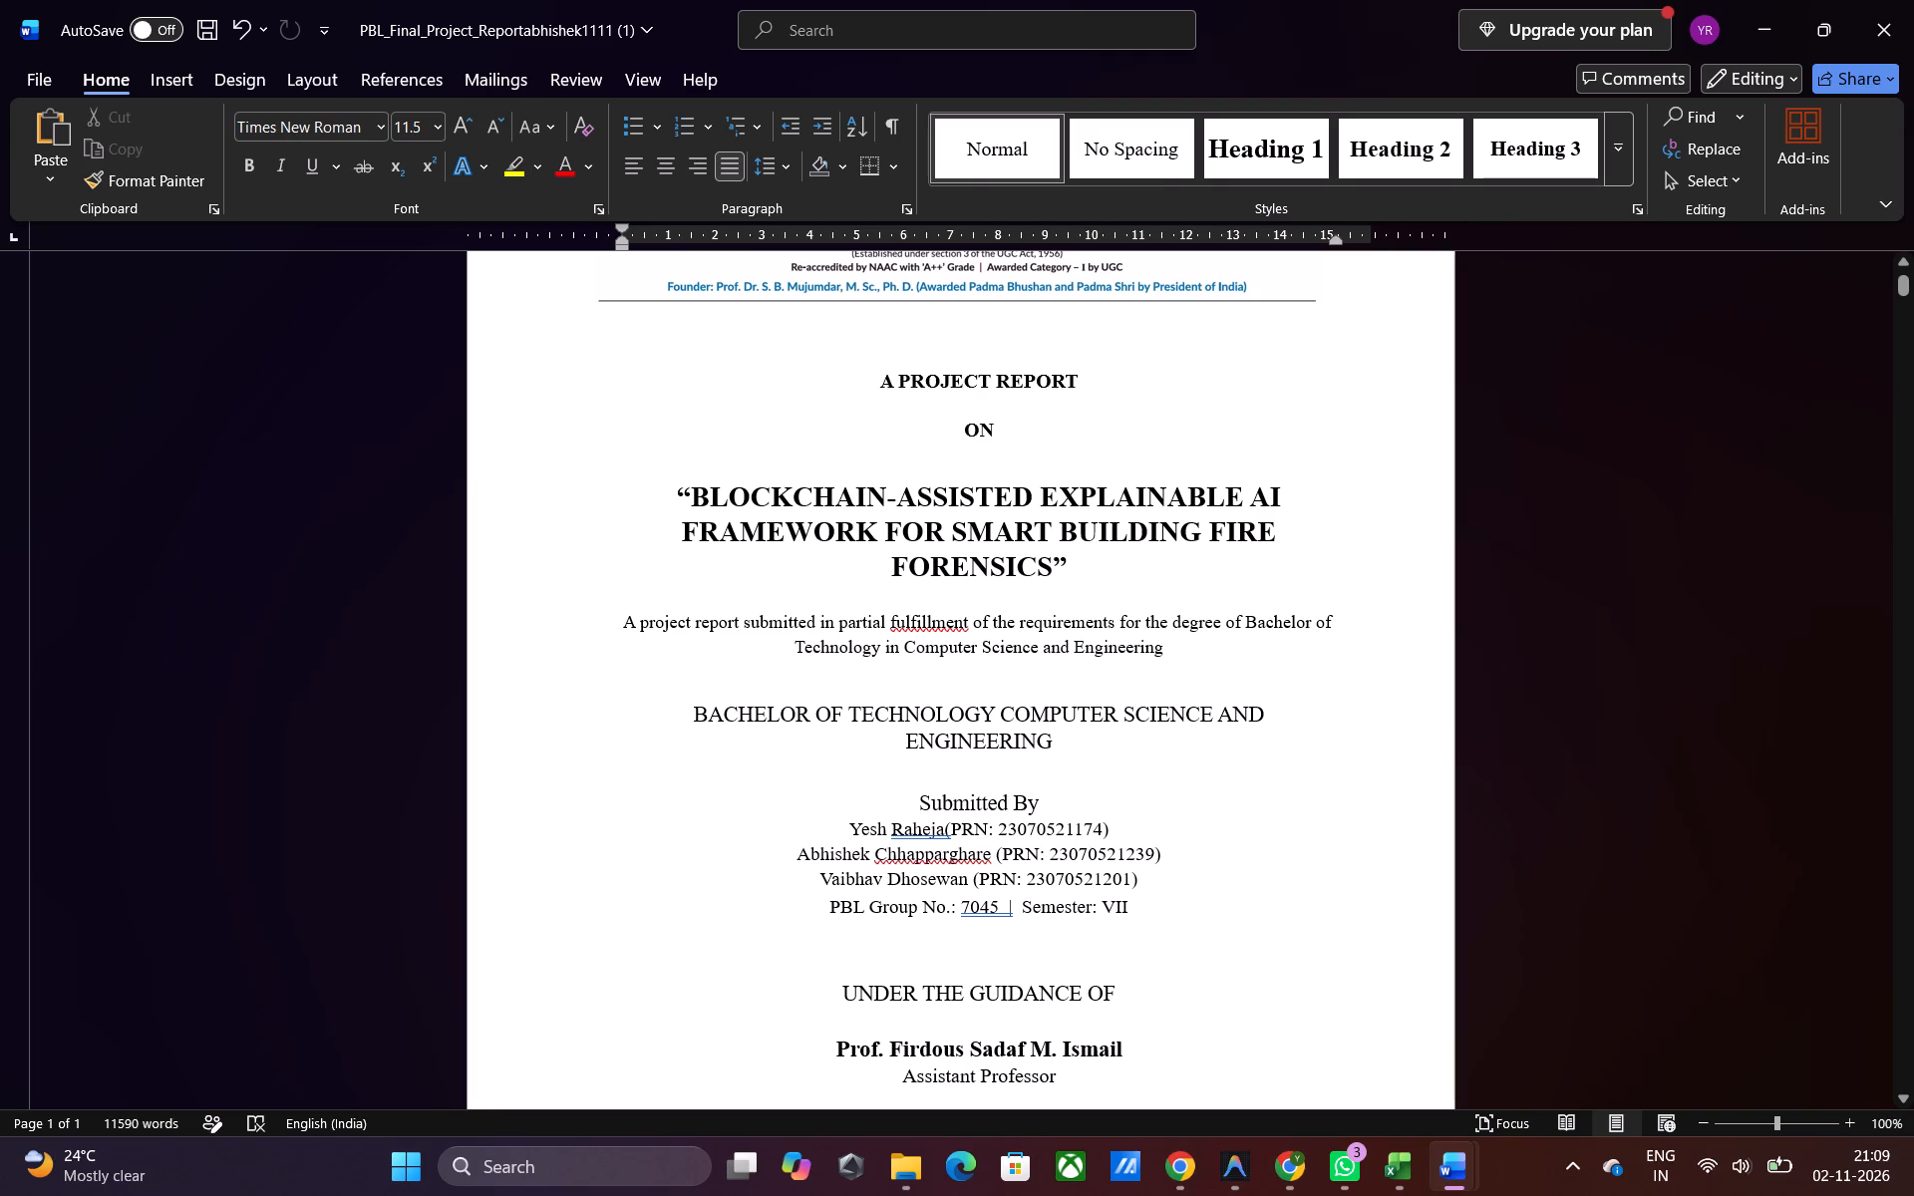
{"action": "right_click", "coordinate": [929, 621]}
{"action": "left_click", "coordinate": [875, 108]}
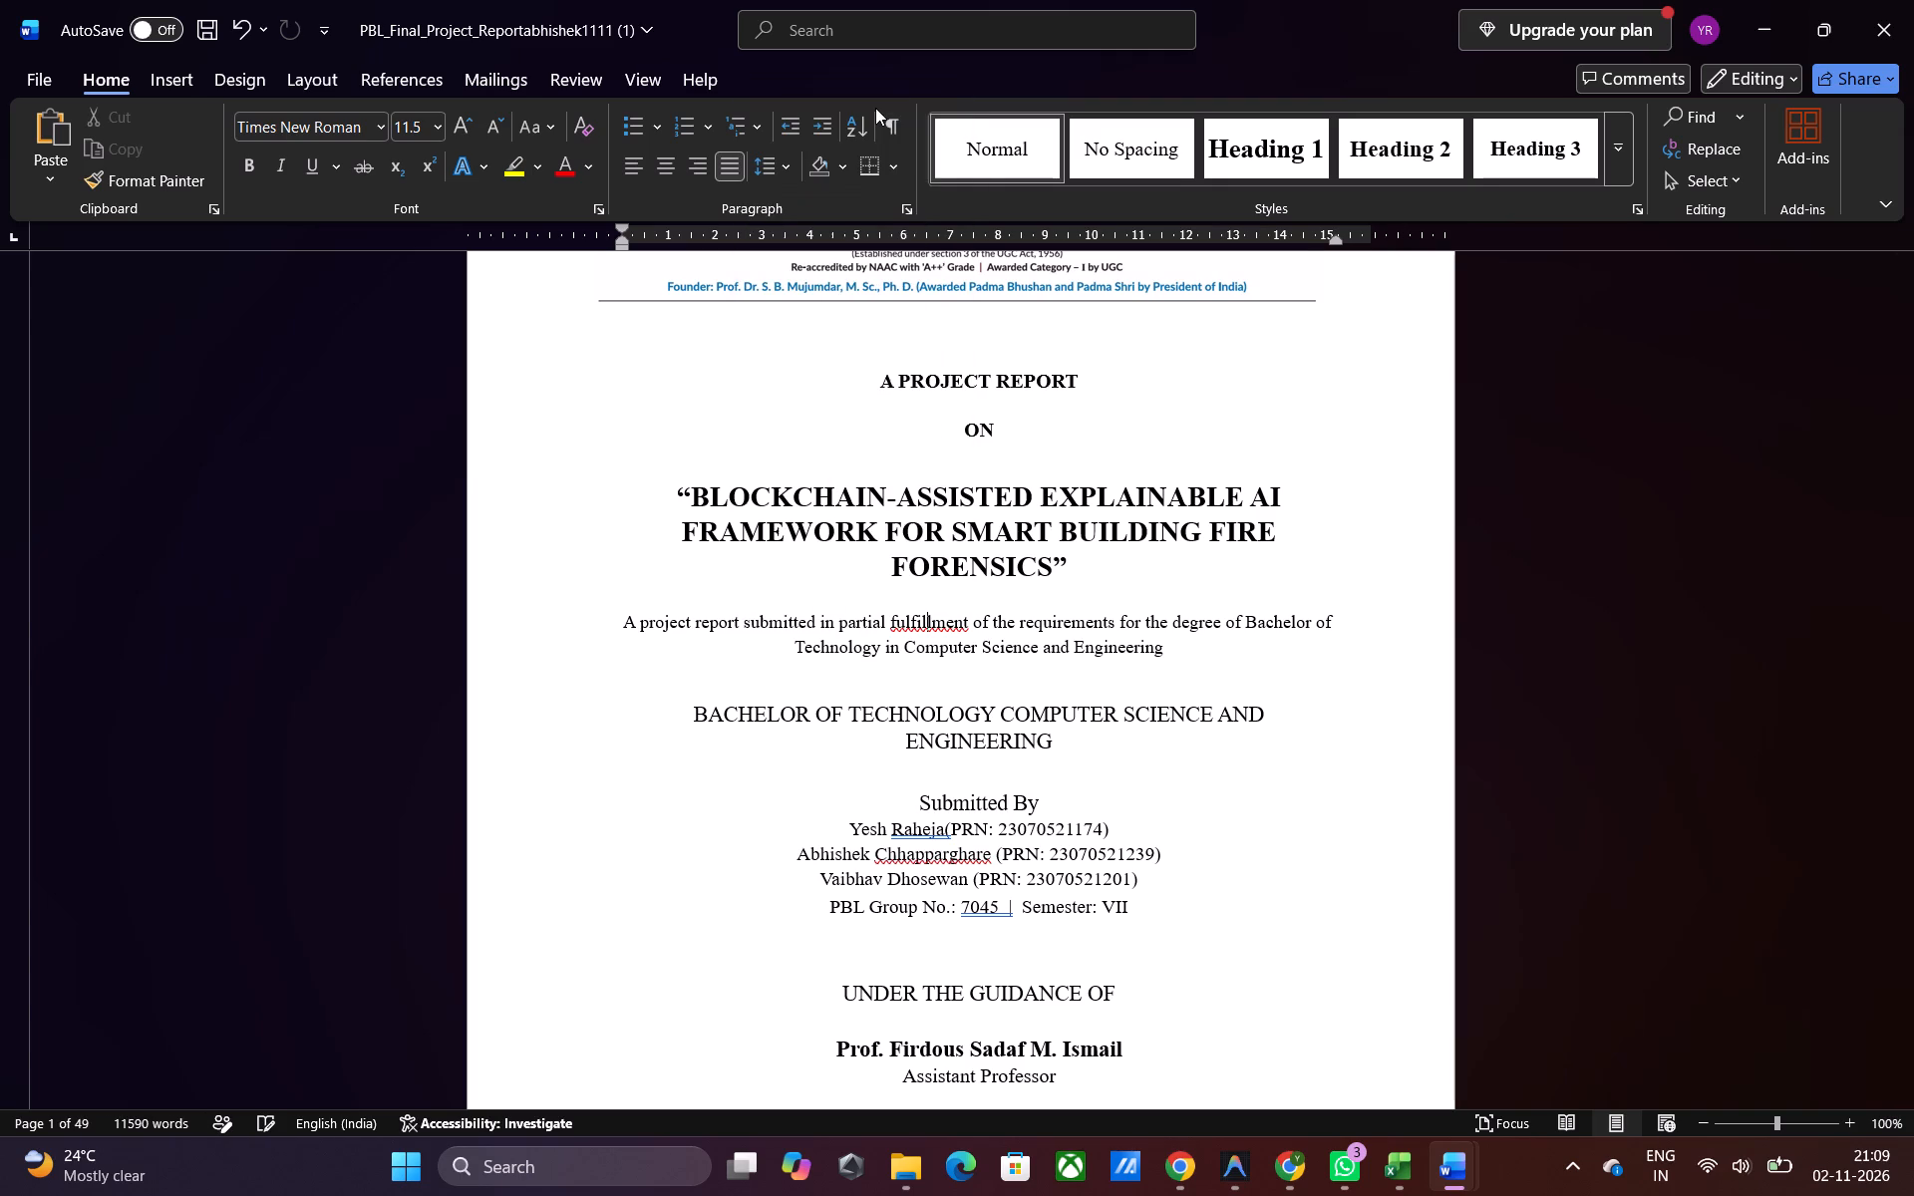
Set the PBL group number on the title page to 45 and correct the spacing around the separator before "Semester".
{"action": "scroll", "coordinate": [1054, 751], "scroll_direction": "down", "scroll_amount": 1}
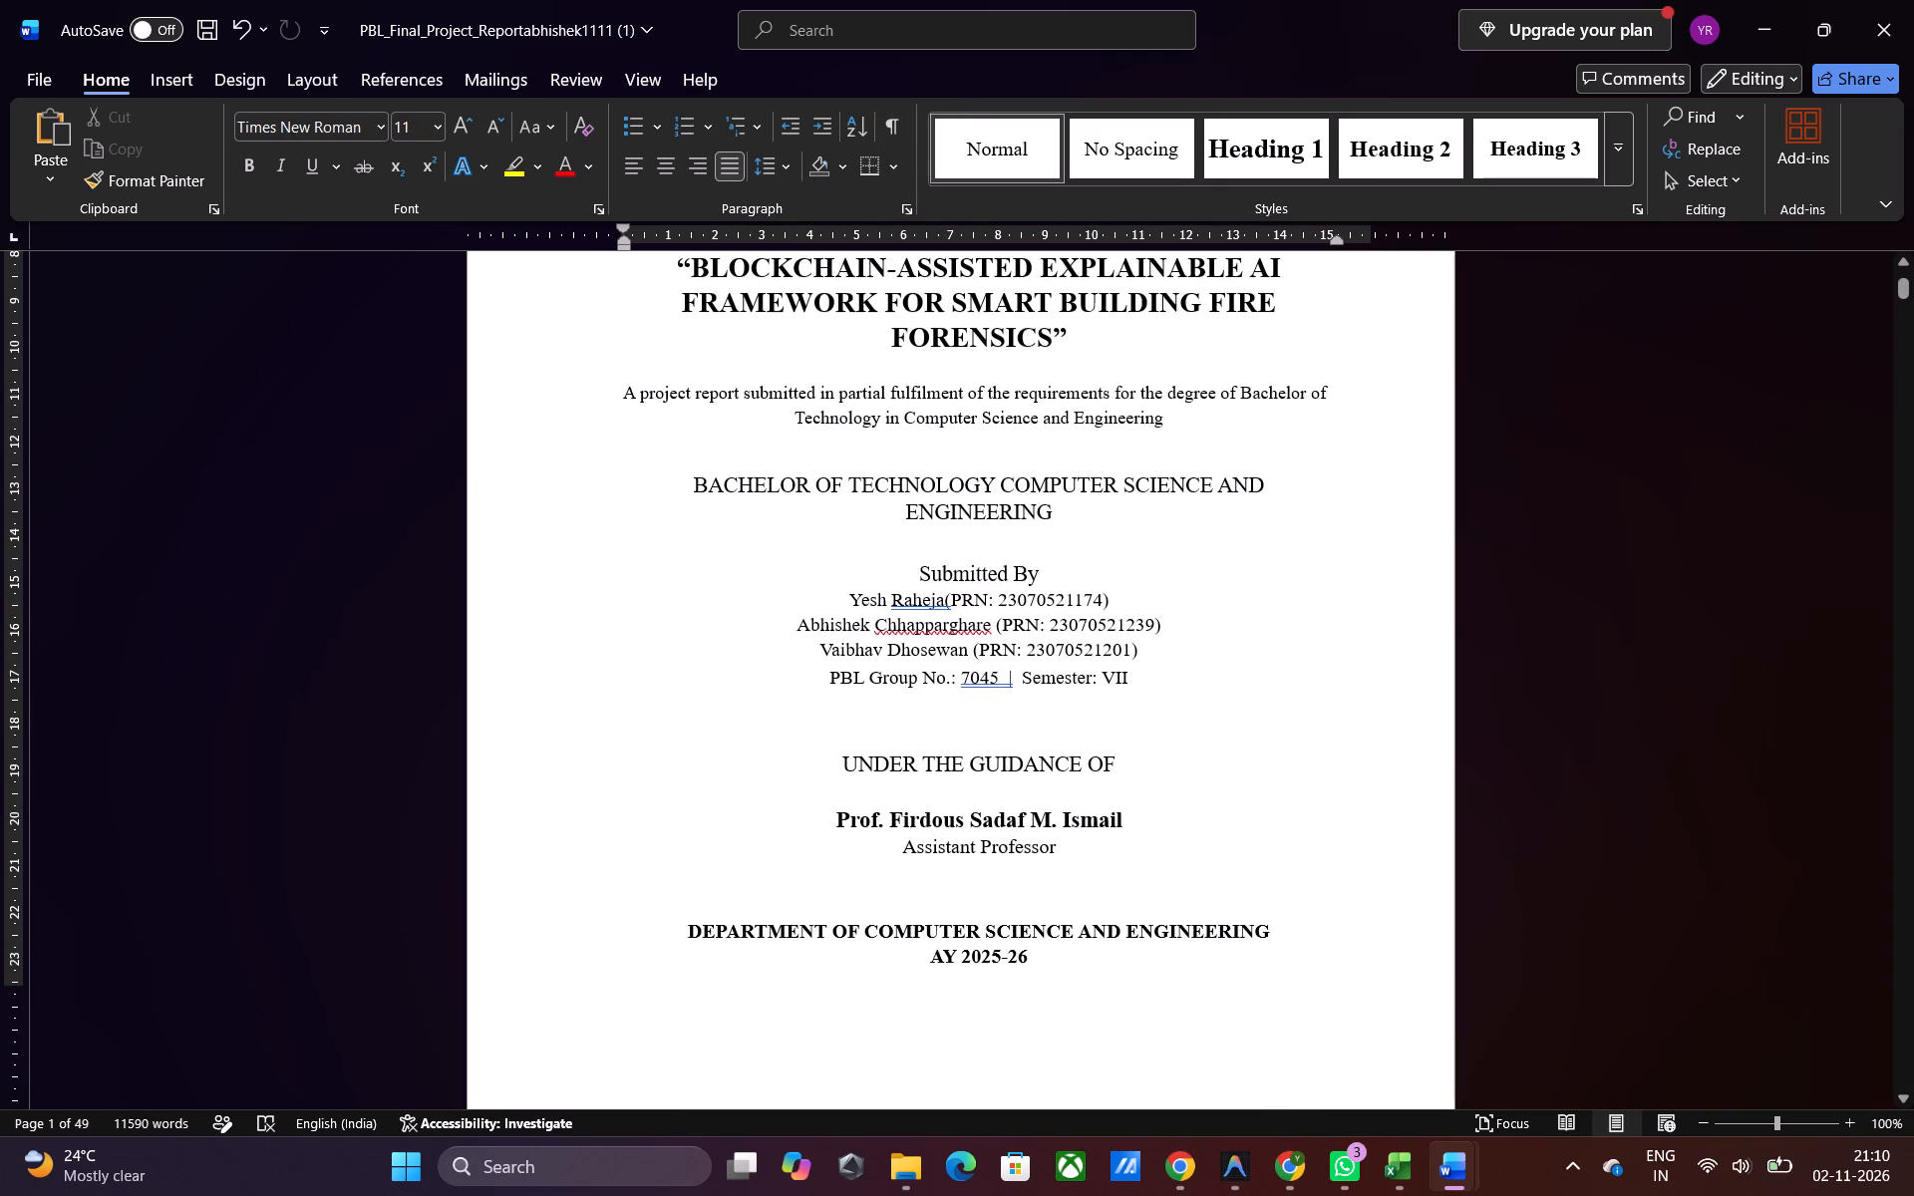
{"action": "scroll", "coordinate": [1054, 751], "scroll_direction": "down", "scroll_amount": 1}
{"action": "left_click", "coordinate": [979, 676]}
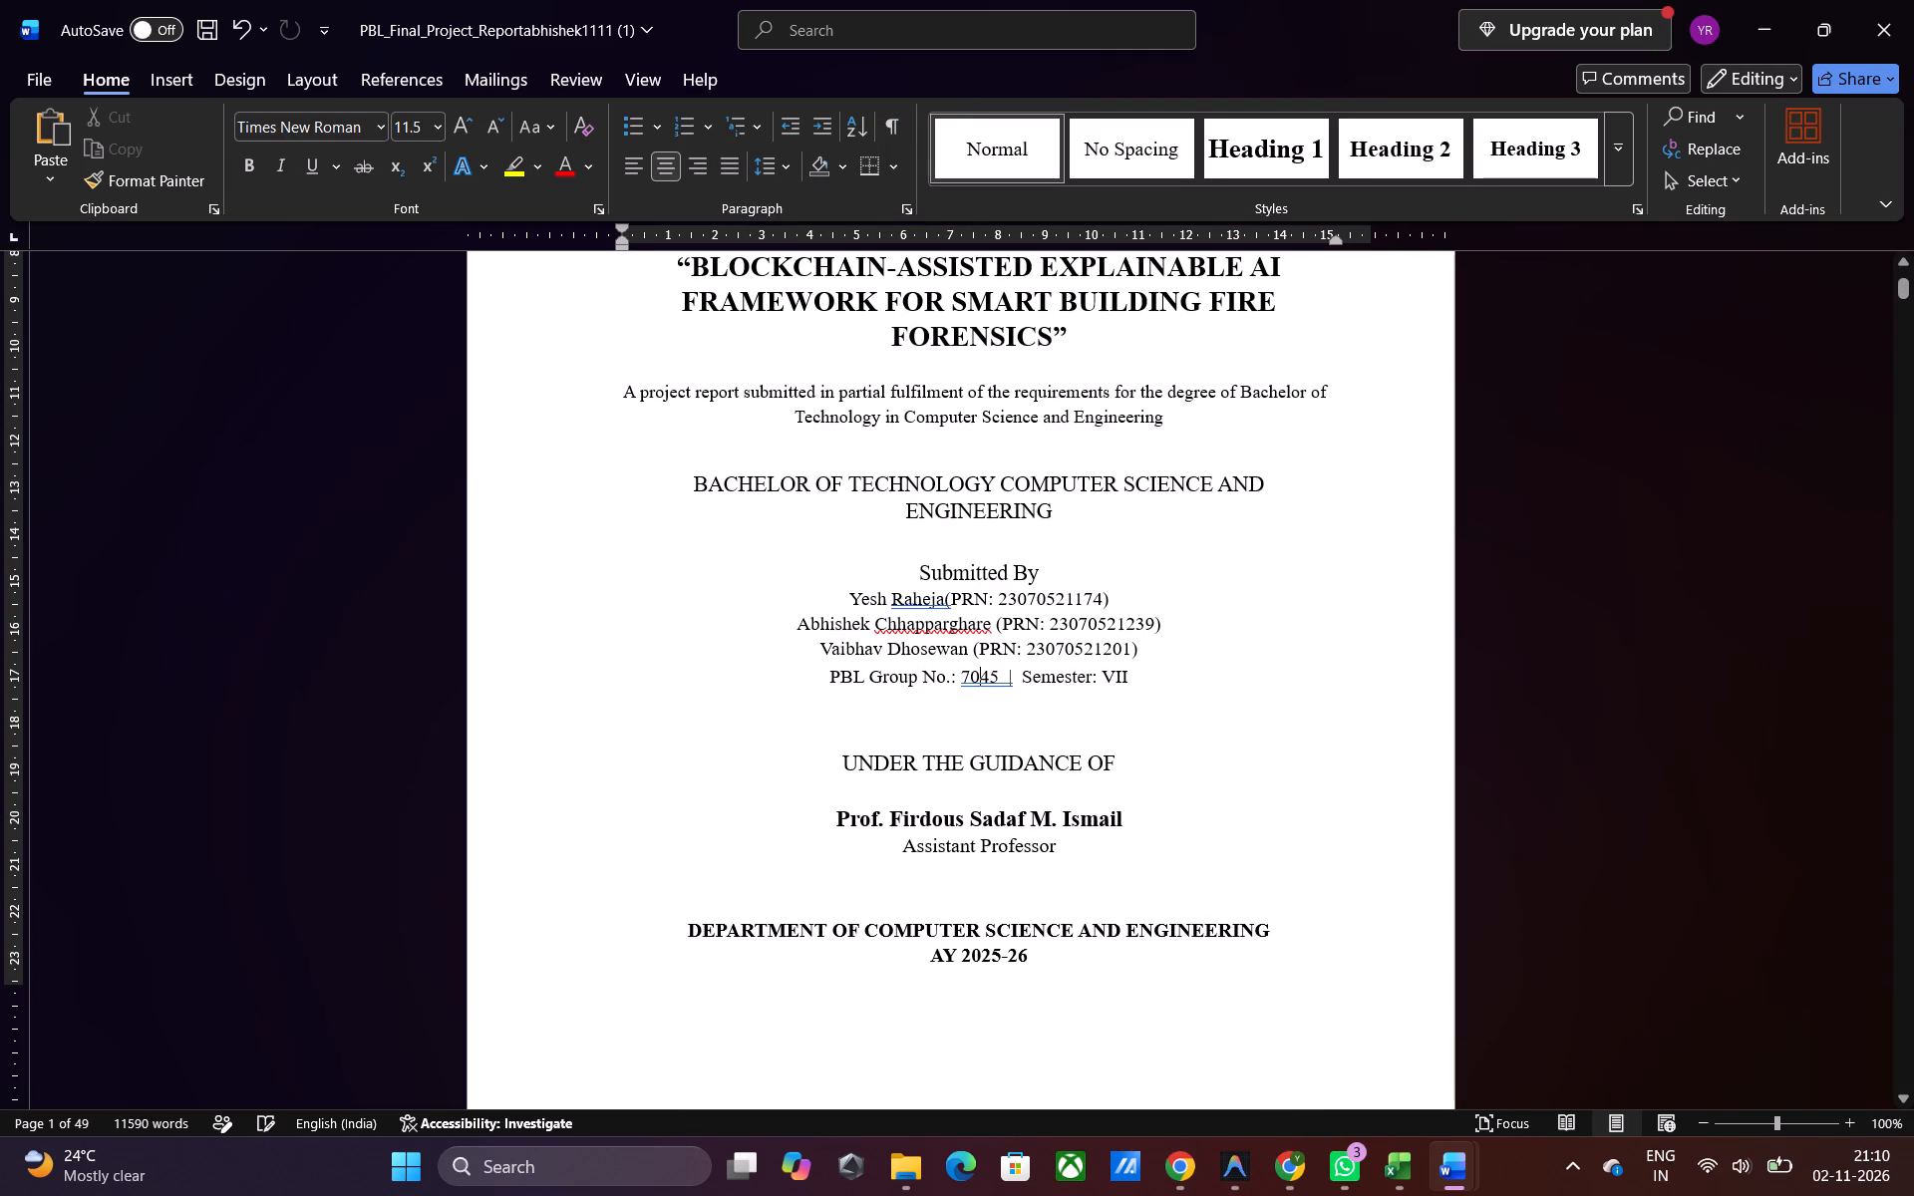
{"action": "key", "text": "BackSpace"}
{"action": "key", "text": "BackSpace"}
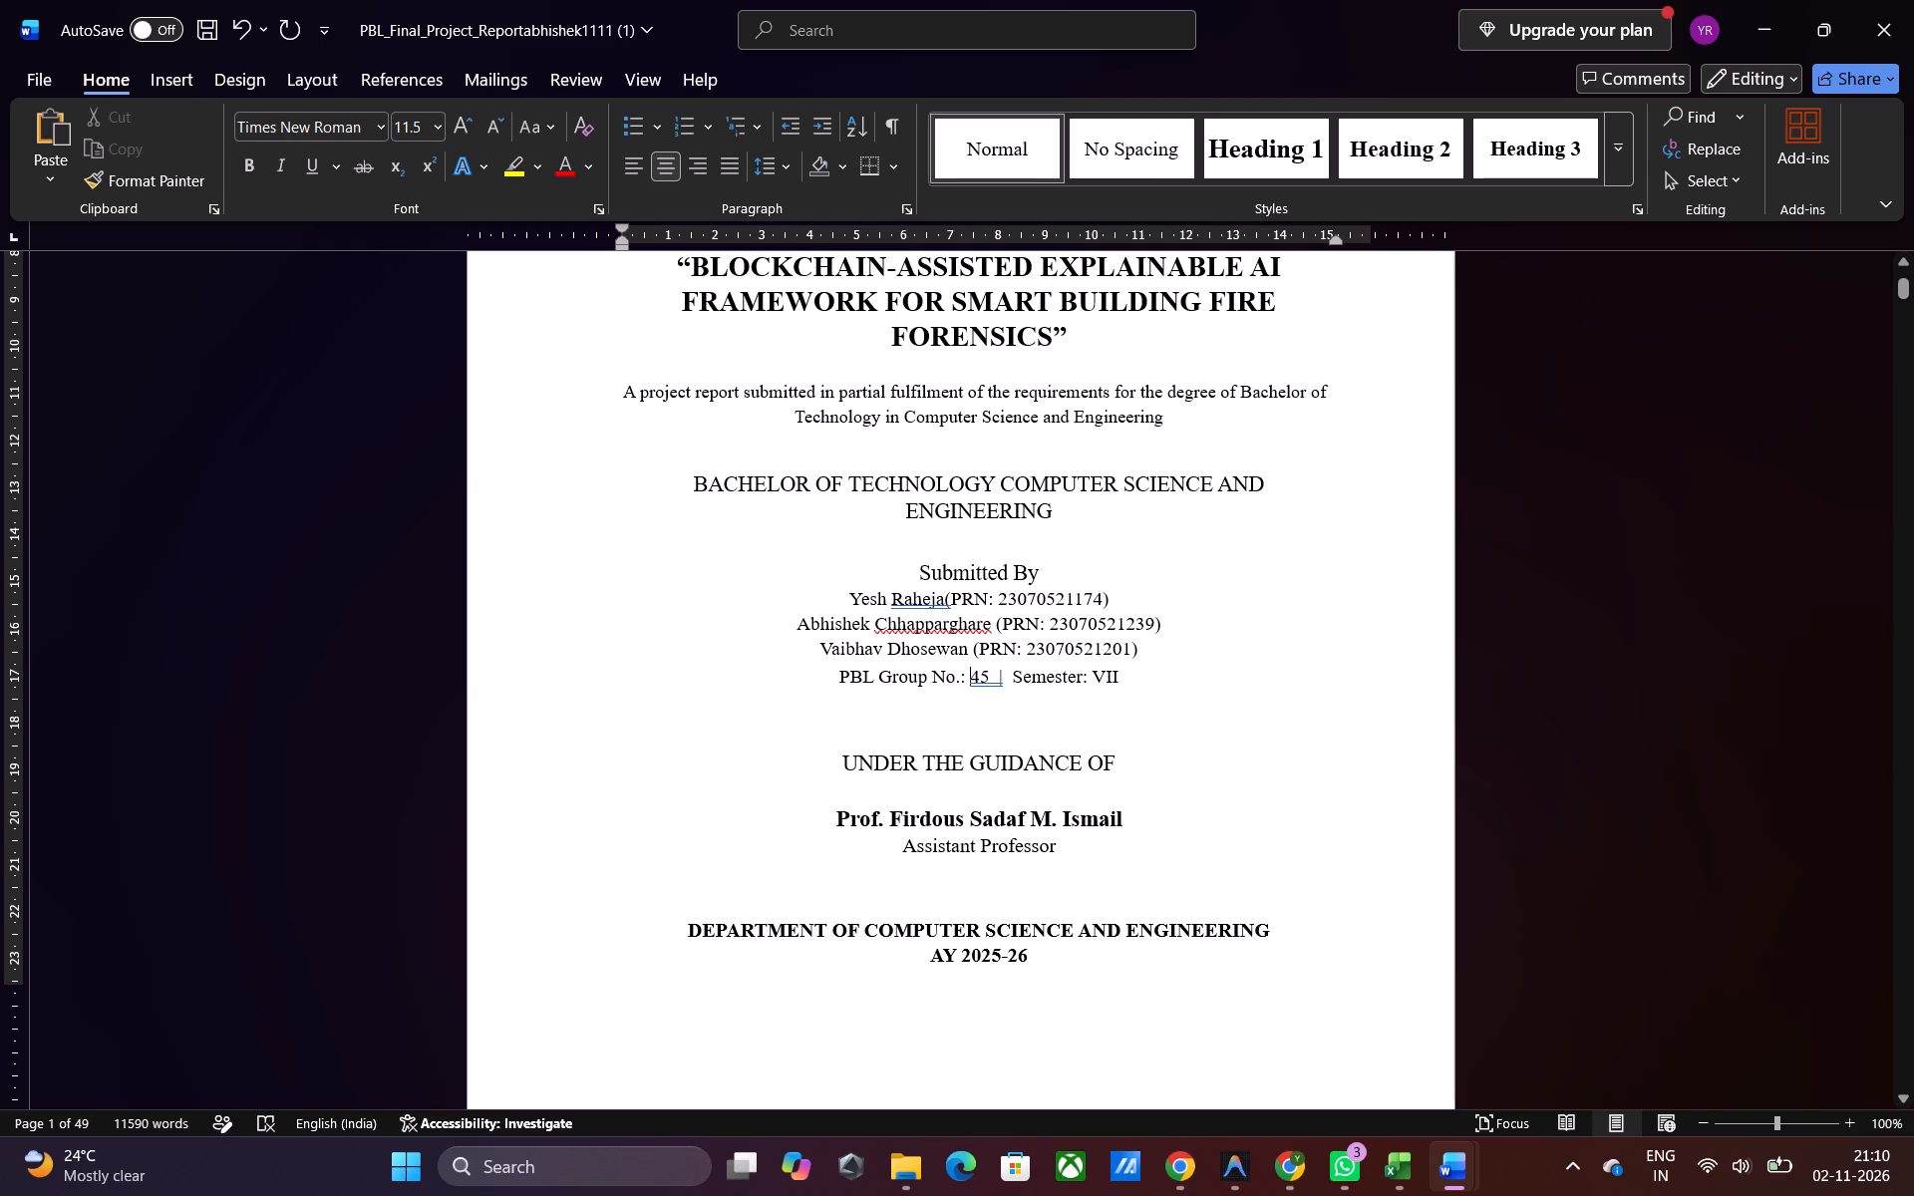
{"action": "right_click", "coordinate": [992, 686]}
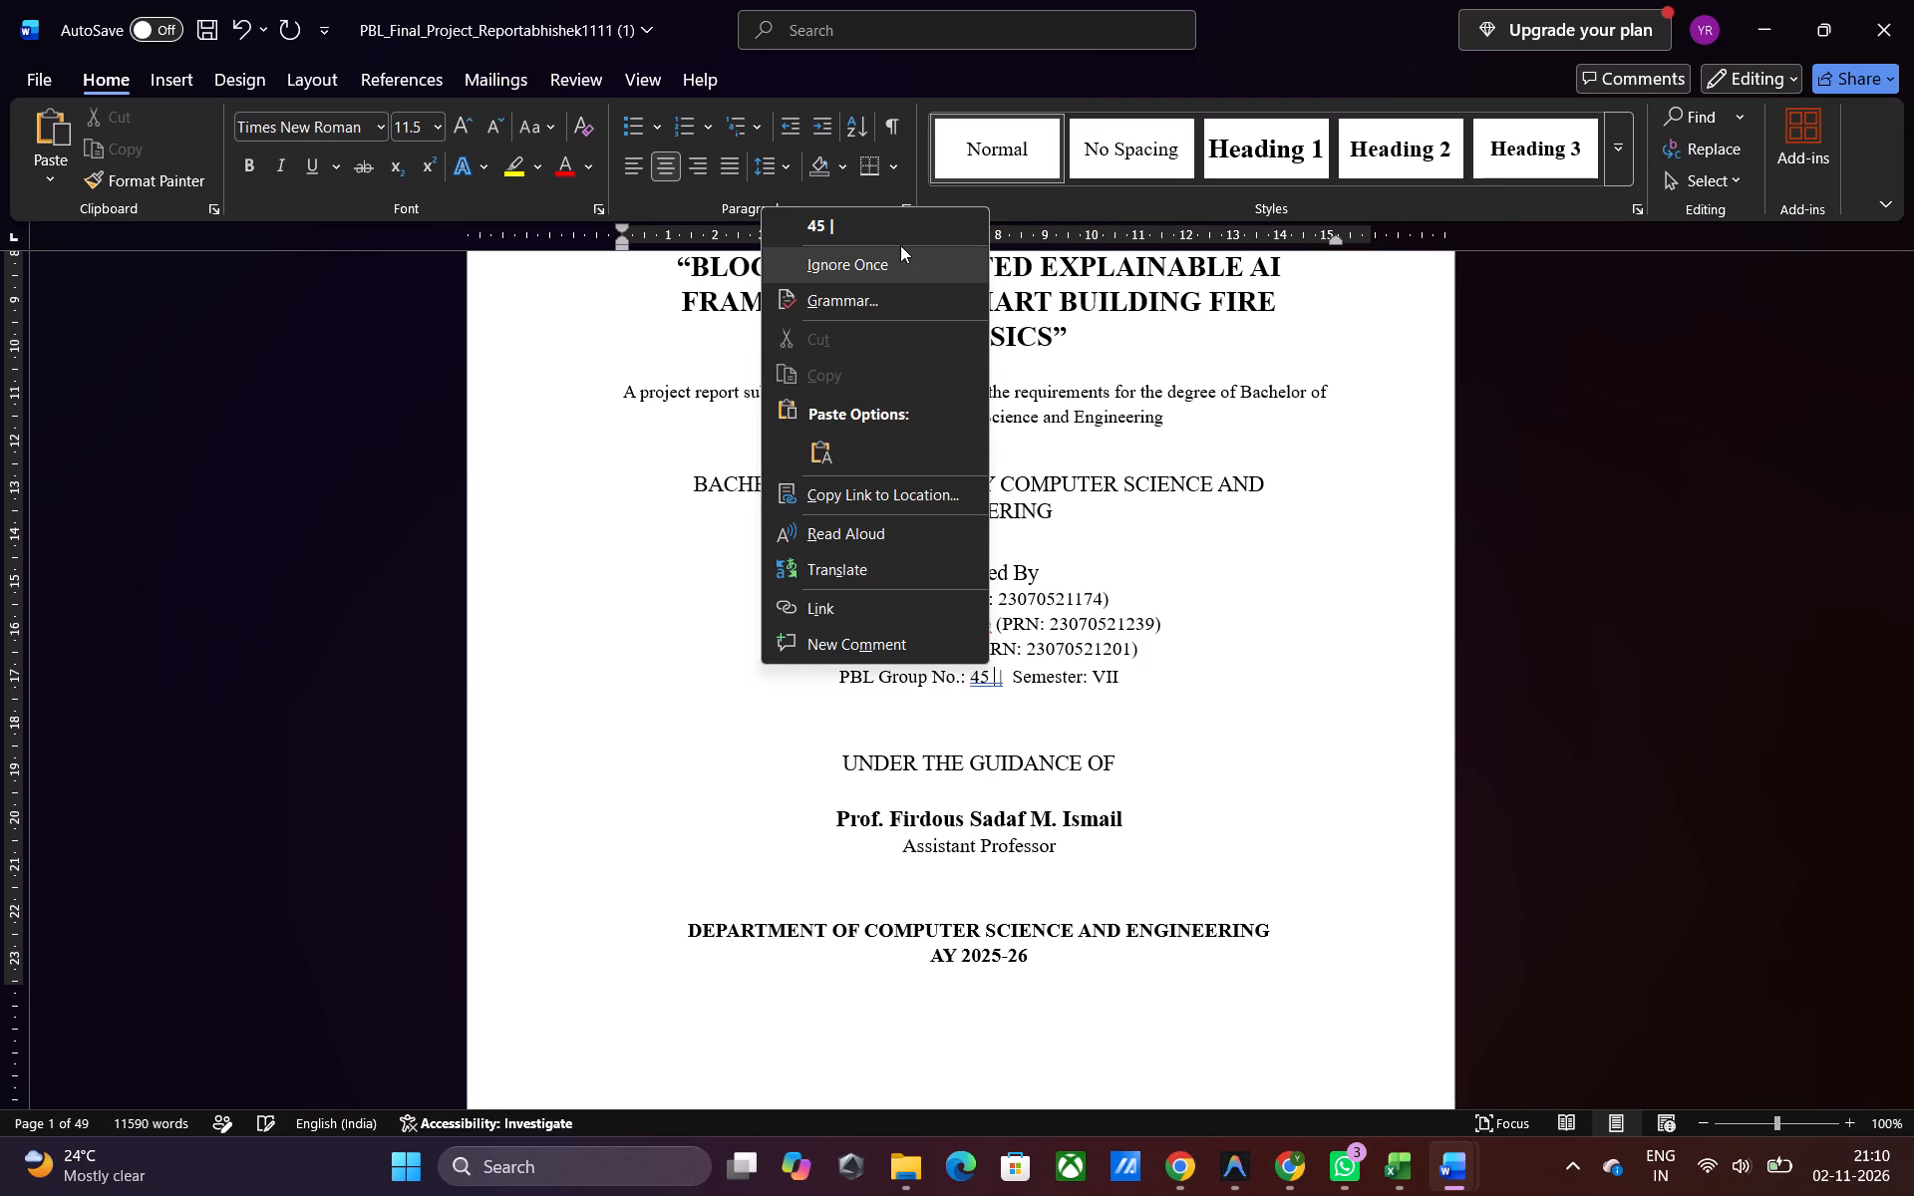
{"action": "left_click", "coordinate": [888, 211]}
{"action": "scroll", "coordinate": [1056, 699], "scroll_direction": "down", "scroll_amount": 1}
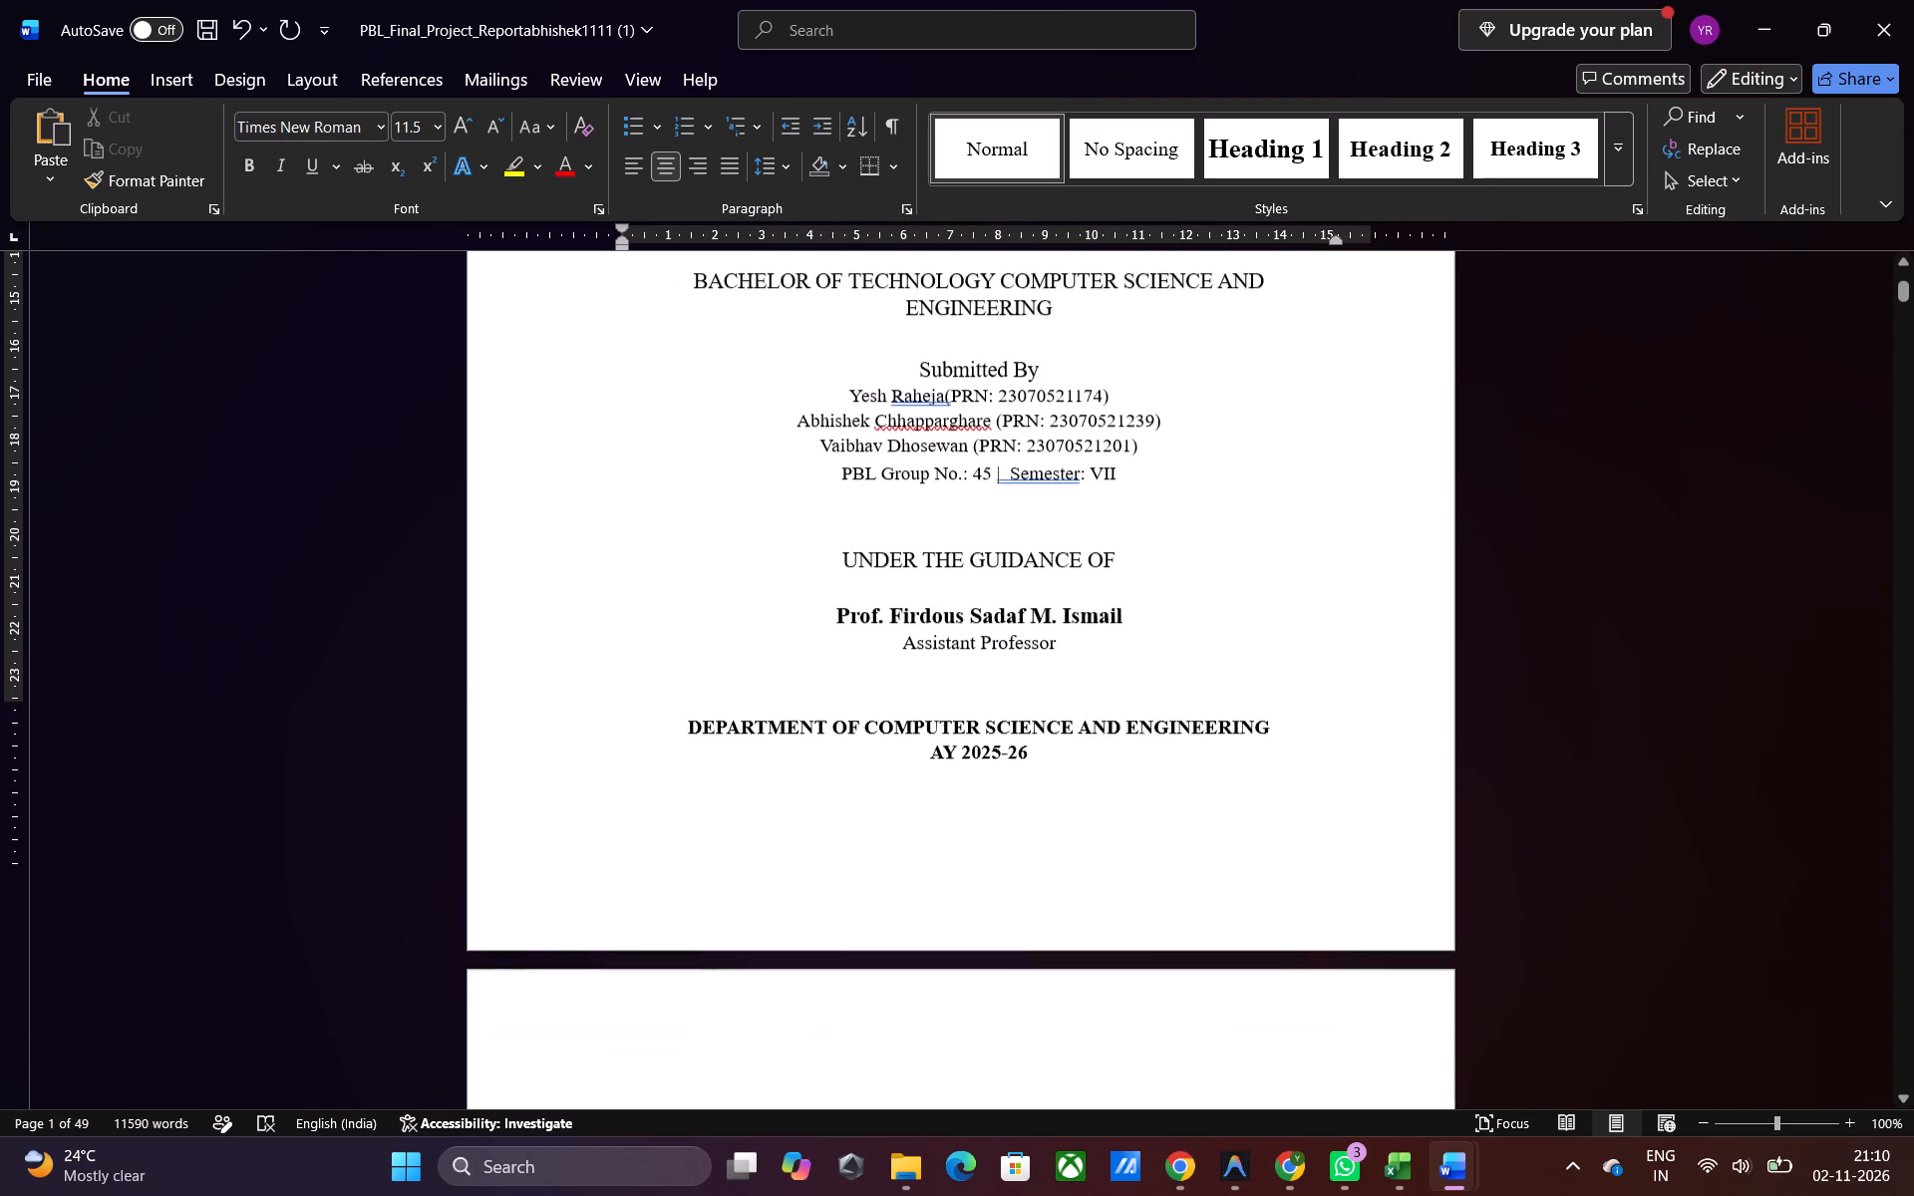
{"action": "scroll", "coordinate": [1056, 699], "scroll_direction": "down", "scroll_amount": 1}
{"action": "scroll", "coordinate": [1056, 699], "scroll_direction": "up", "scroll_amount": 1}
{"action": "right_click", "coordinate": [1031, 534]}
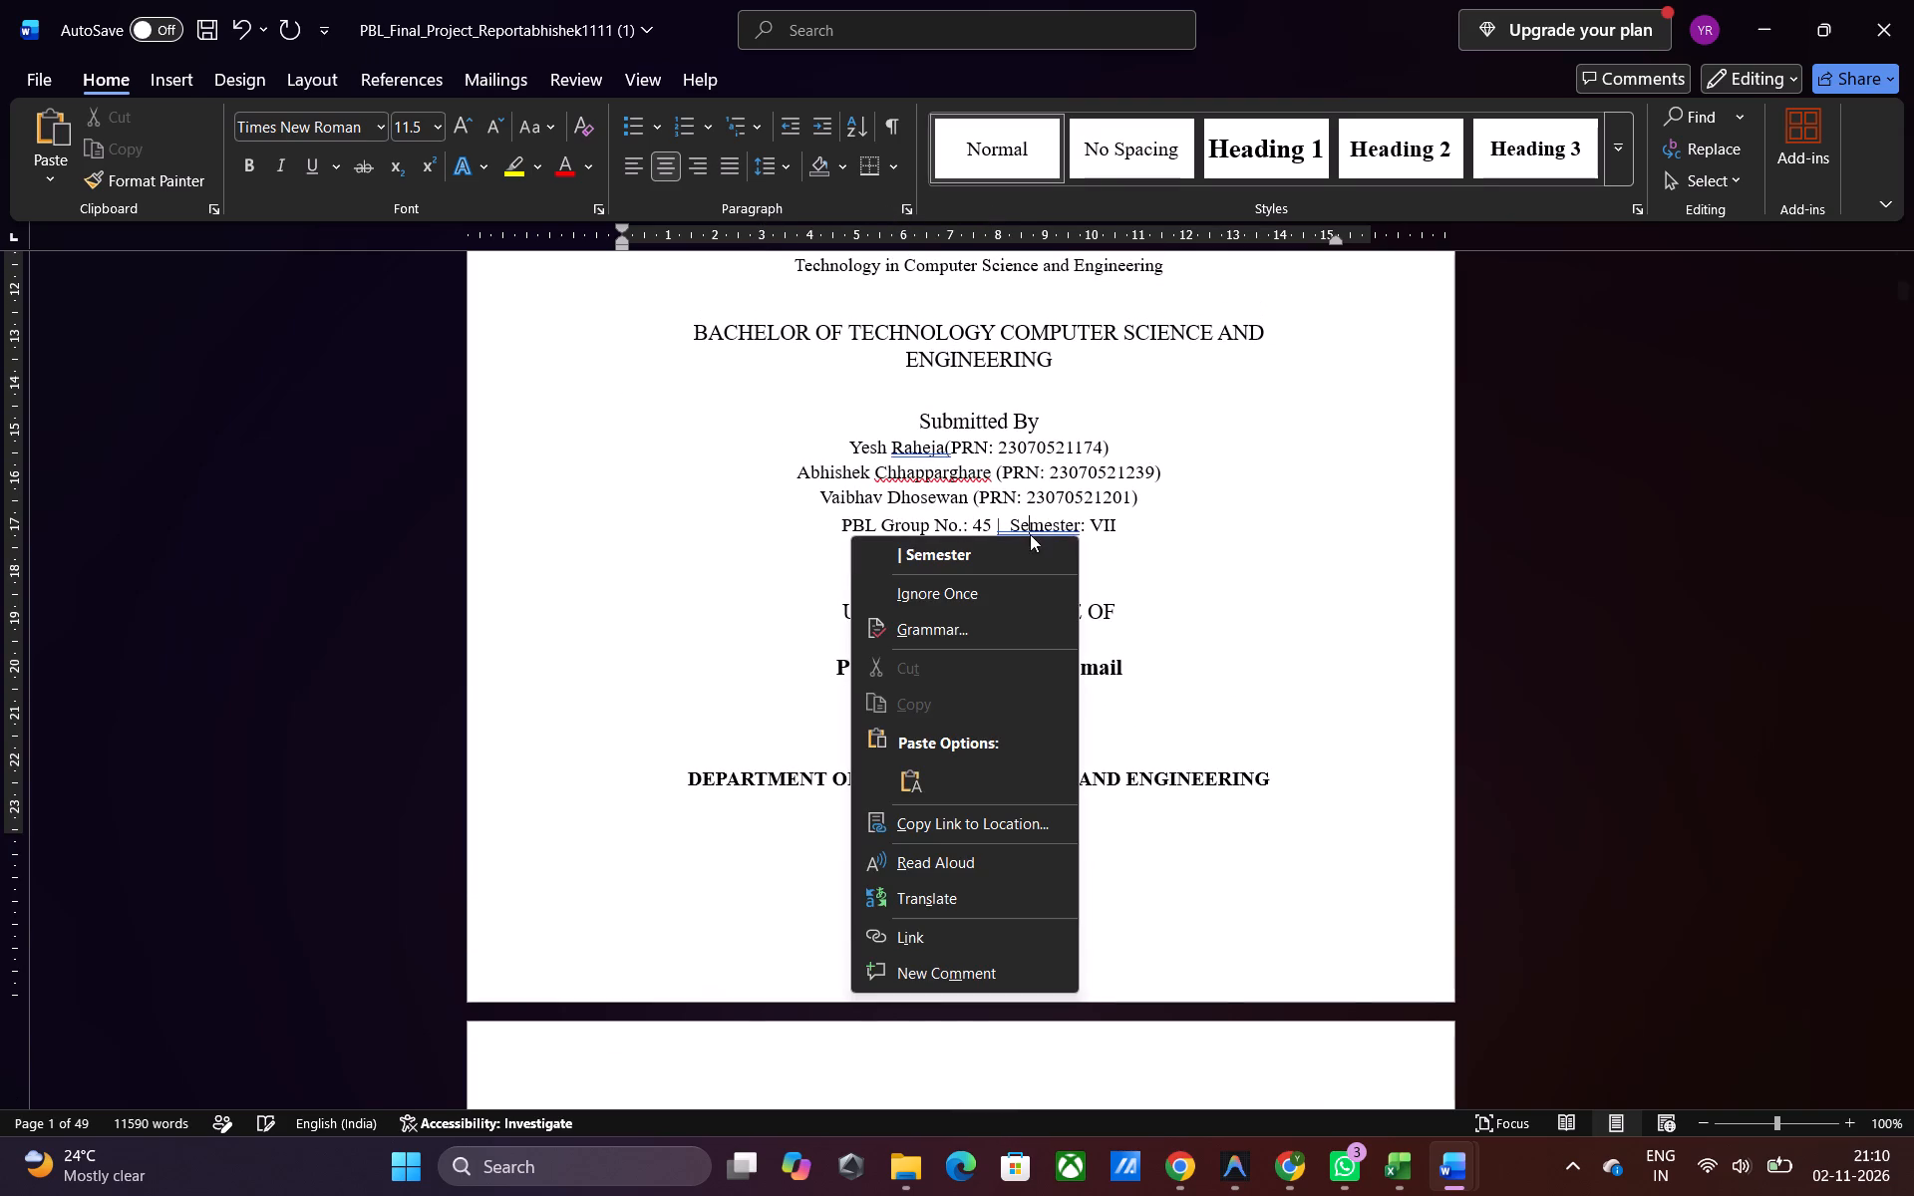
{"action": "left_click", "coordinate": [1019, 543]}
Apply the suggested spacing corrections to the PRN, Degree and Department labels in the declaration.
{"action": "scroll", "coordinate": [1060, 599], "scroll_direction": "down", "scroll_amount": 1}
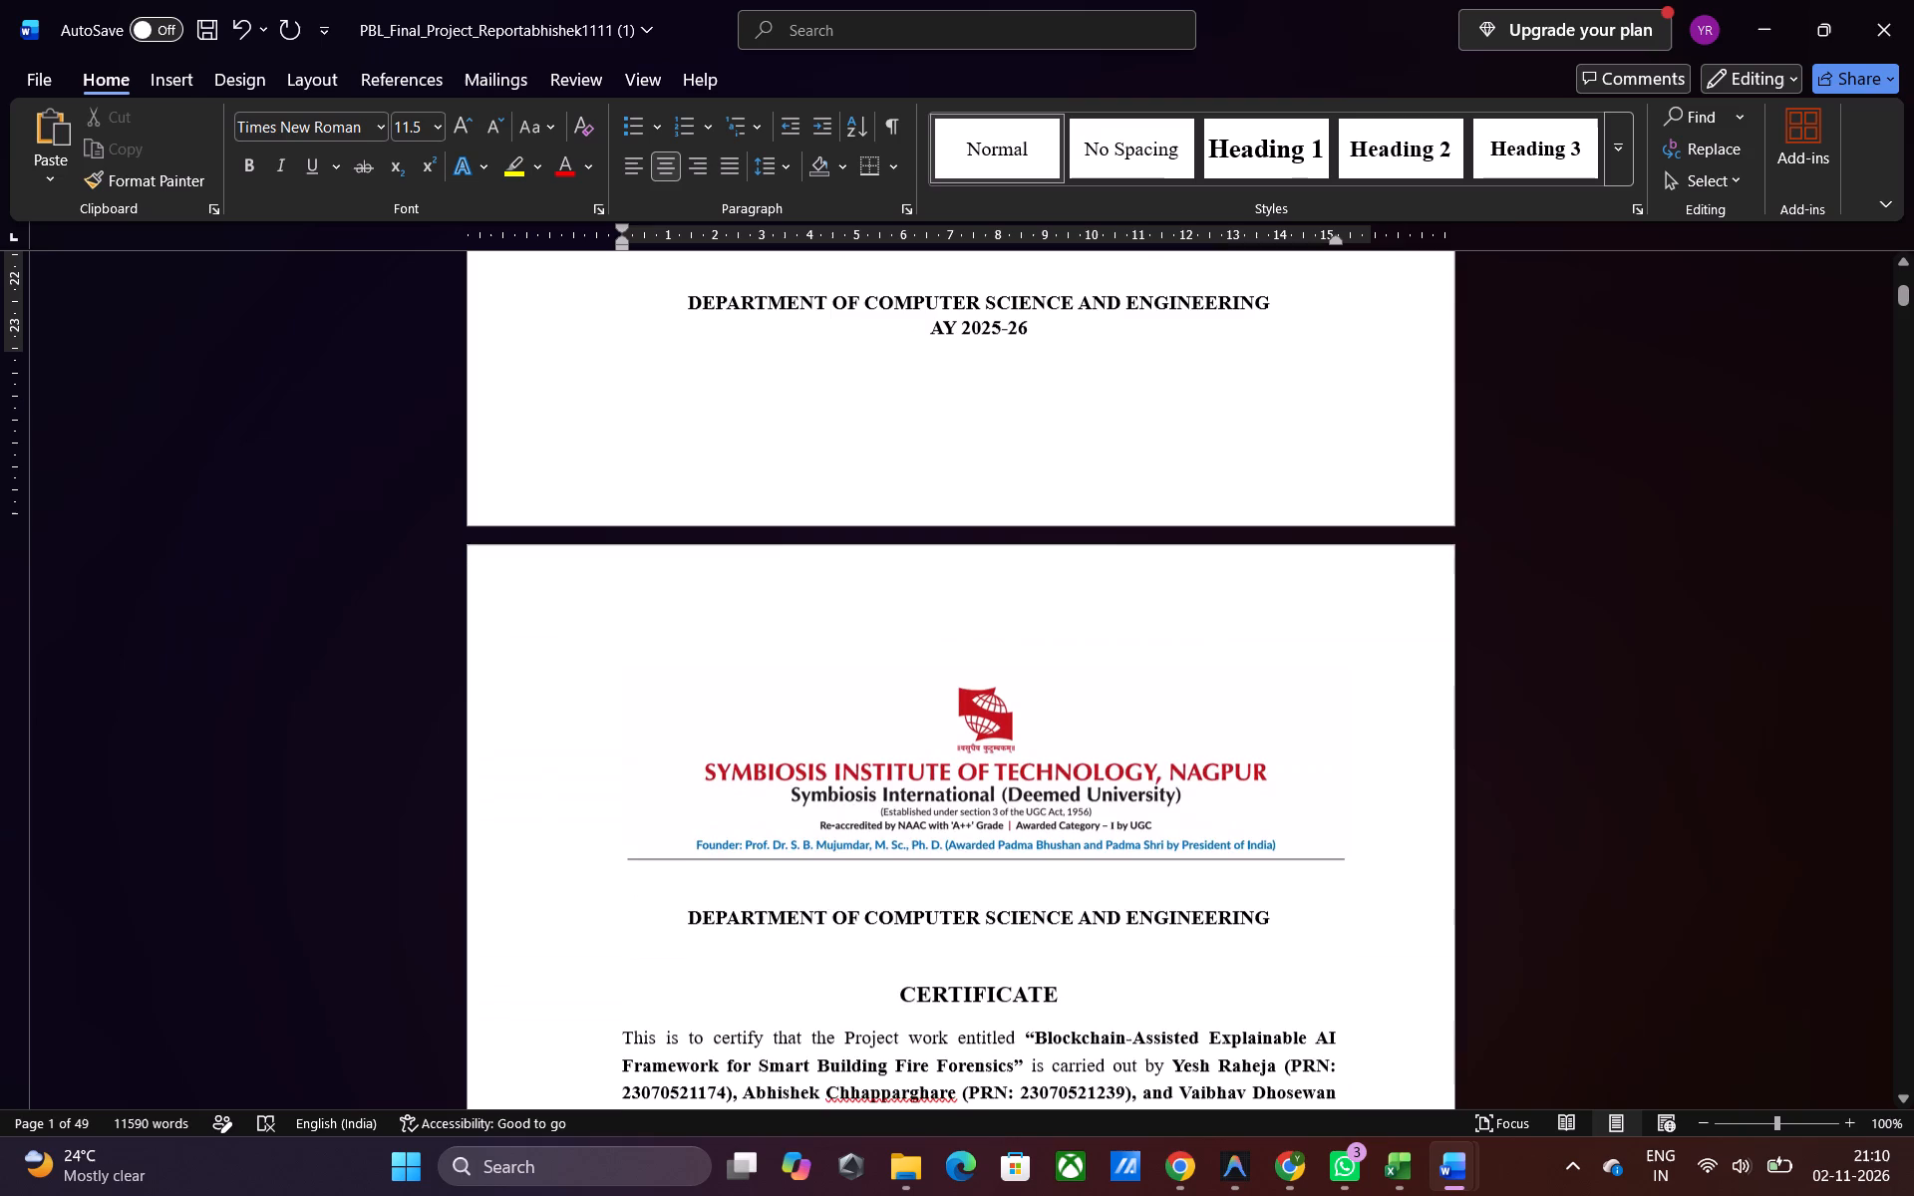
{"action": "scroll", "coordinate": [1060, 599], "scroll_direction": "down", "scroll_amount": 1}
{"action": "scroll", "coordinate": [1060, 599], "scroll_direction": "up", "scroll_amount": 1}
{"action": "scroll", "coordinate": [1060, 599], "scroll_direction": "down", "scroll_amount": 2}
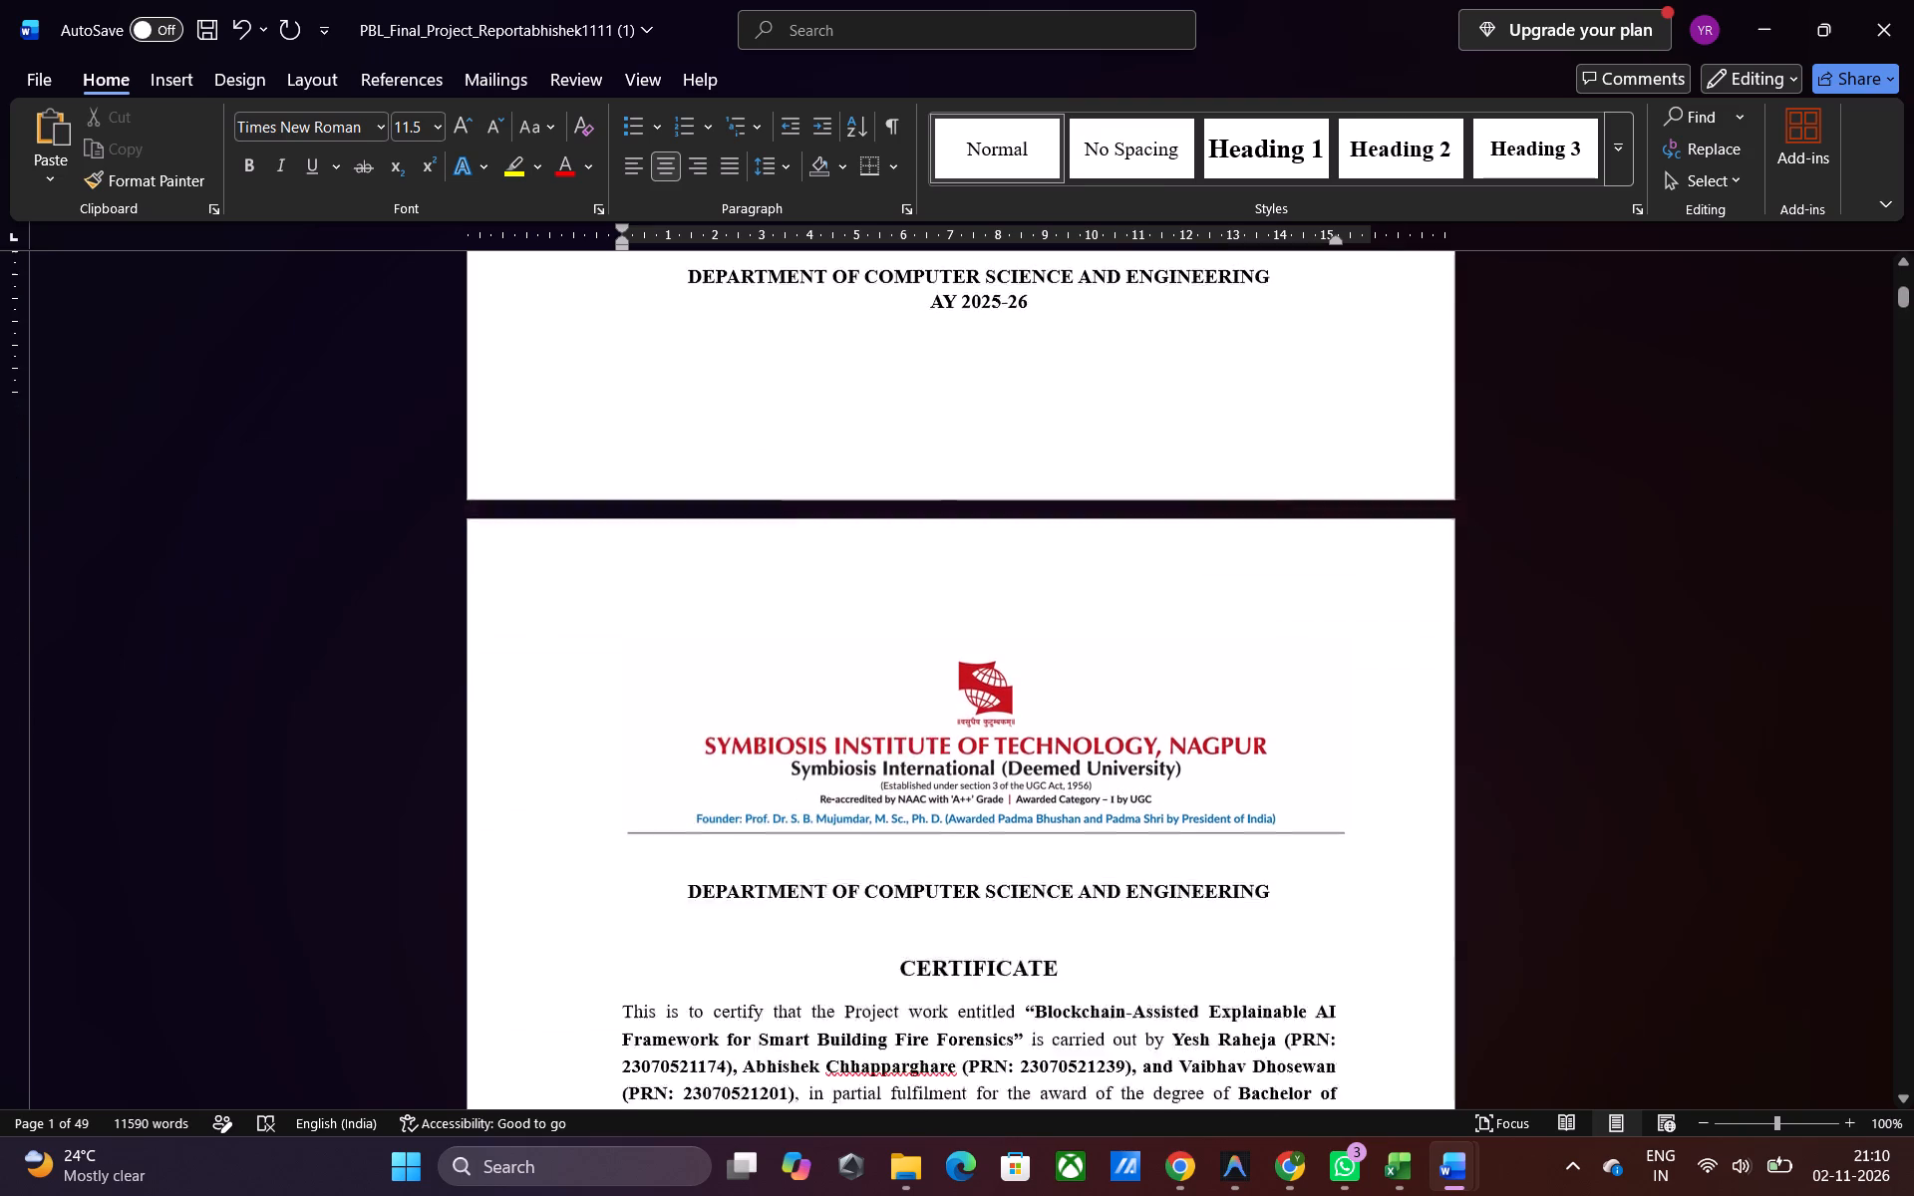
{"action": "scroll", "coordinate": [1060, 599], "scroll_direction": "down", "scroll_amount": 2}
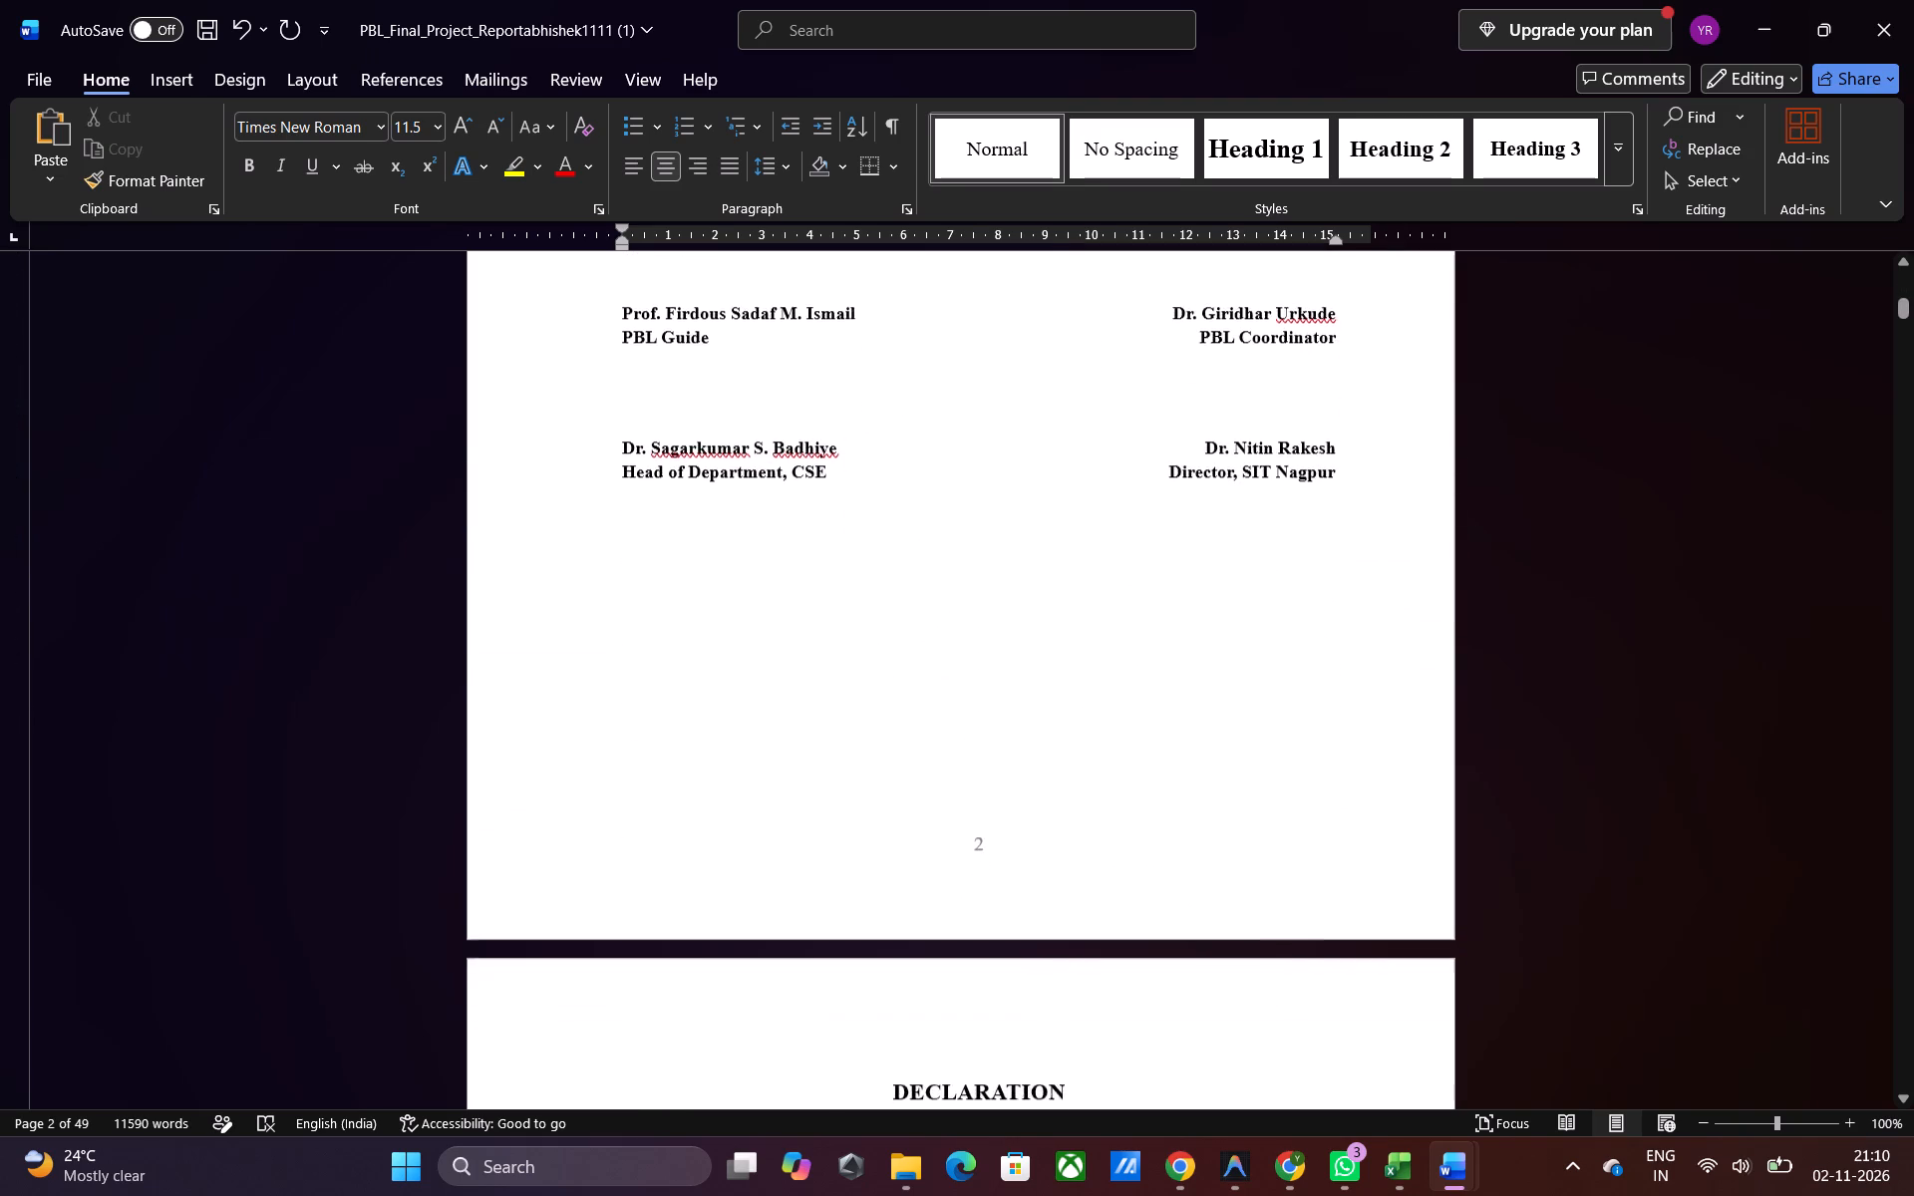
{"action": "scroll", "coordinate": [1060, 599], "scroll_direction": "down", "scroll_amount": 2}
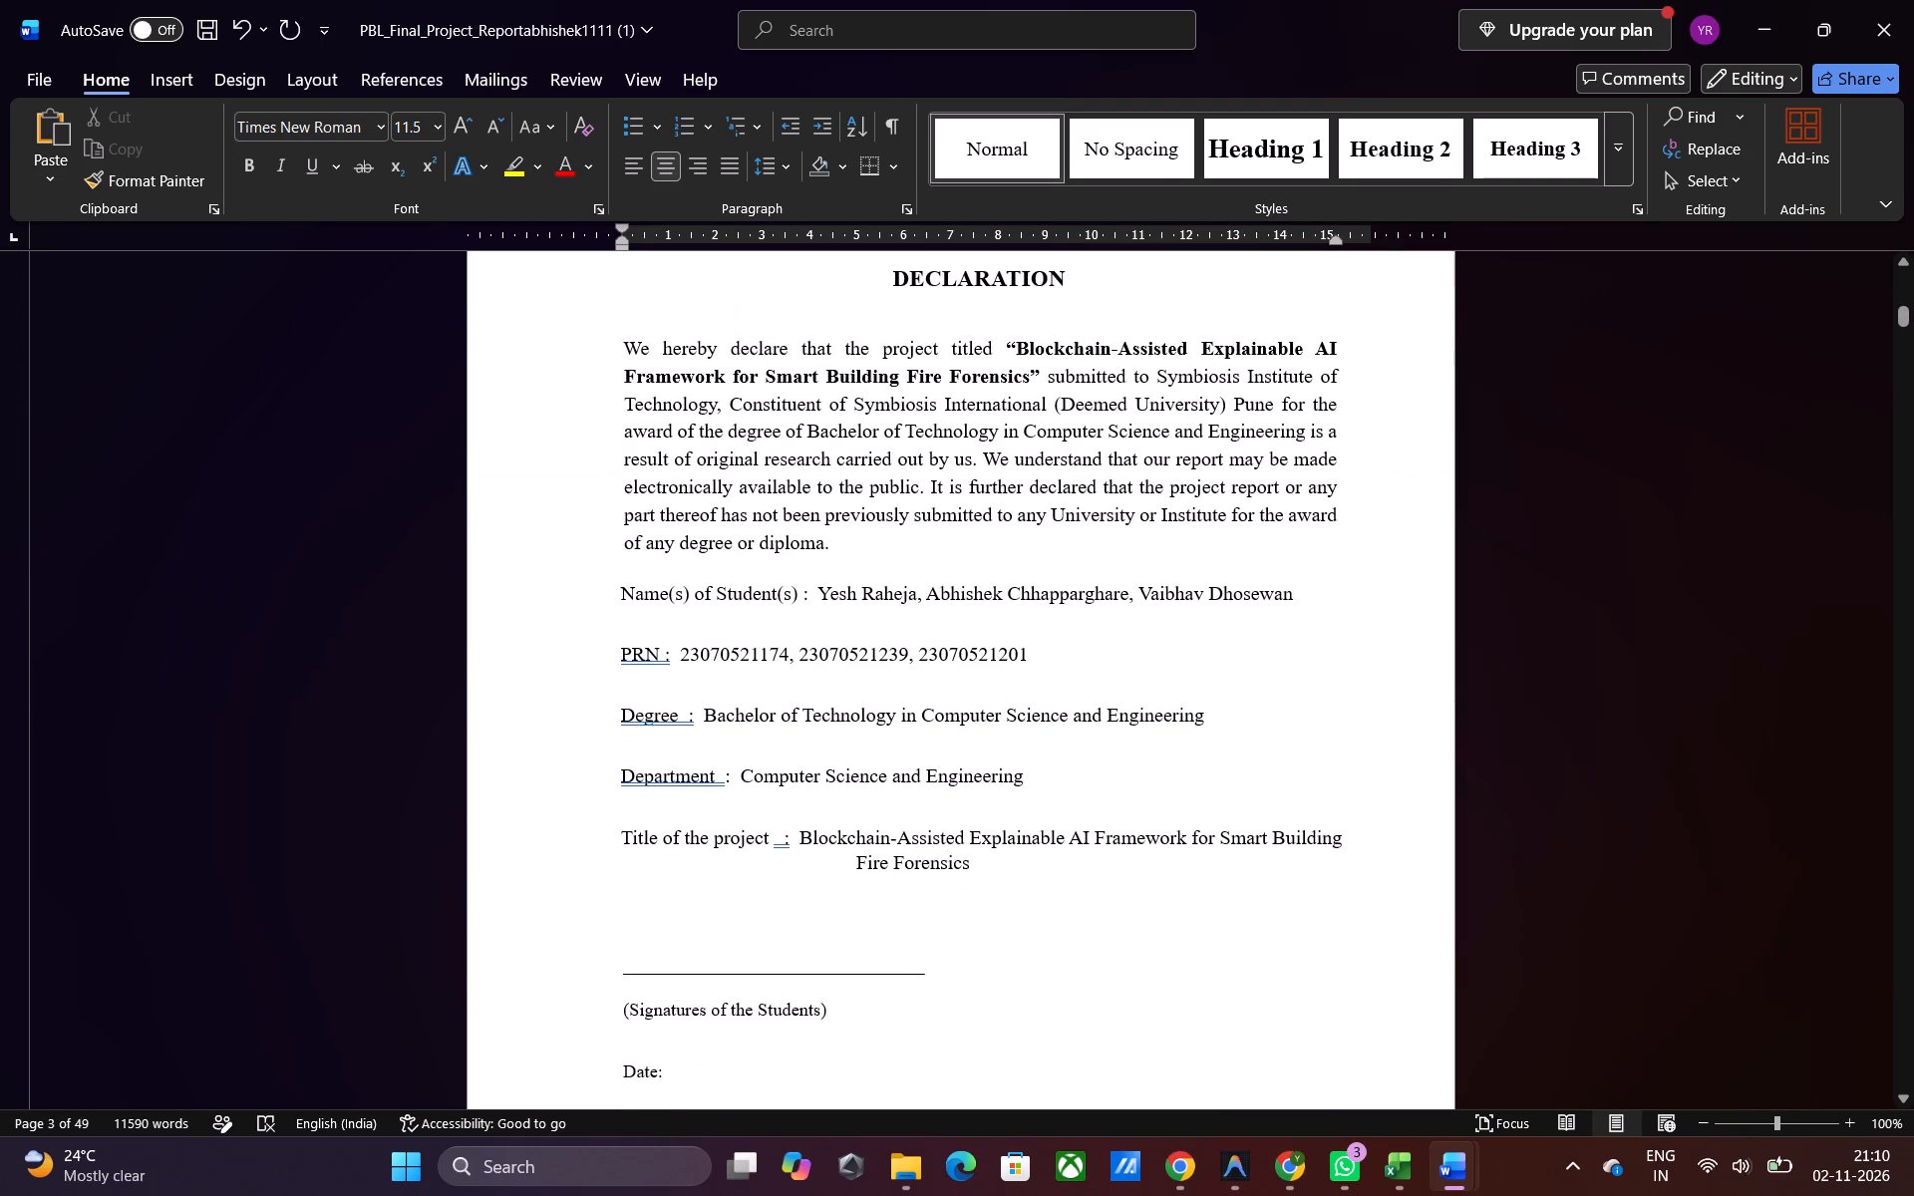
{"action": "right_click", "coordinate": [664, 651]}
{"action": "left_click", "coordinate": [626, 686]}
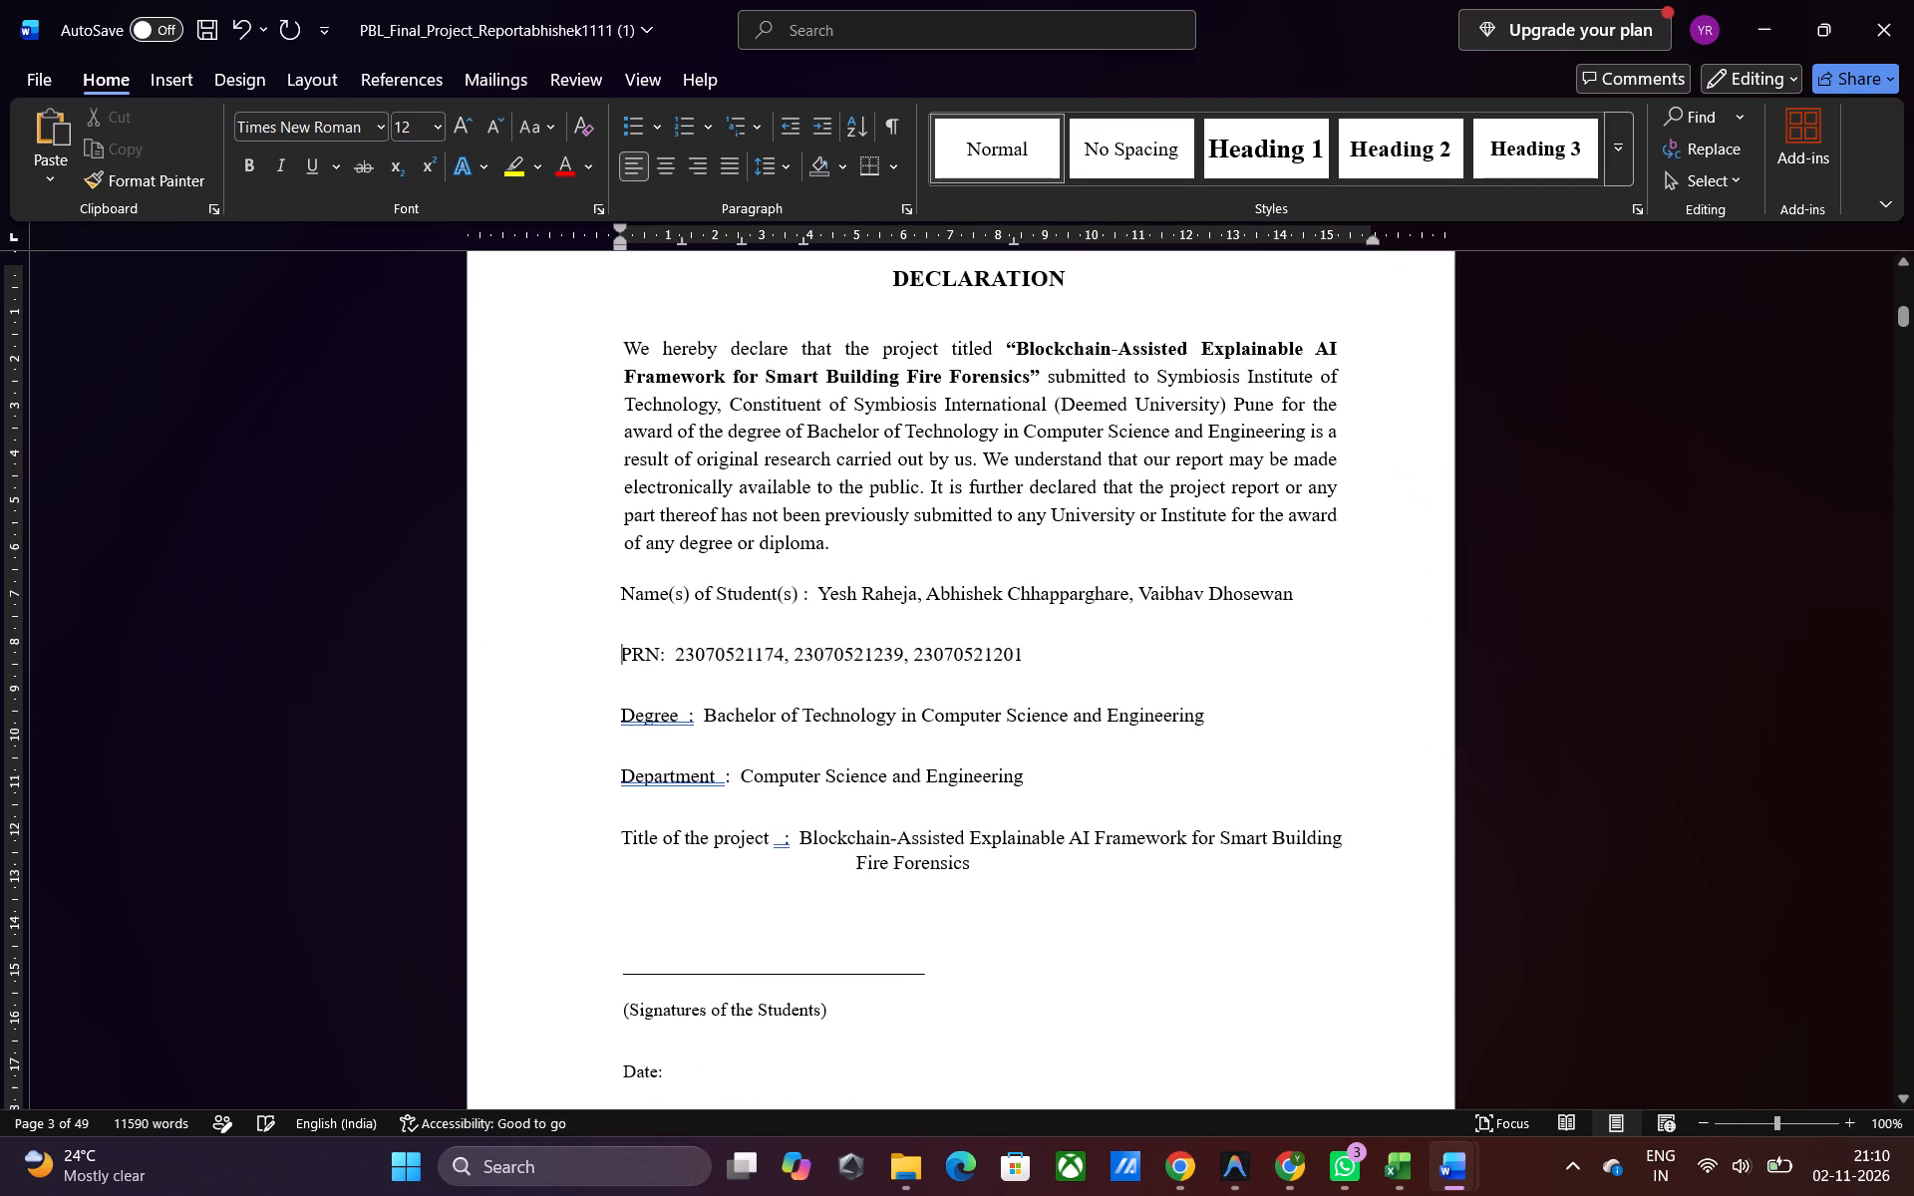
{"action": "right_click", "coordinate": [677, 716]}
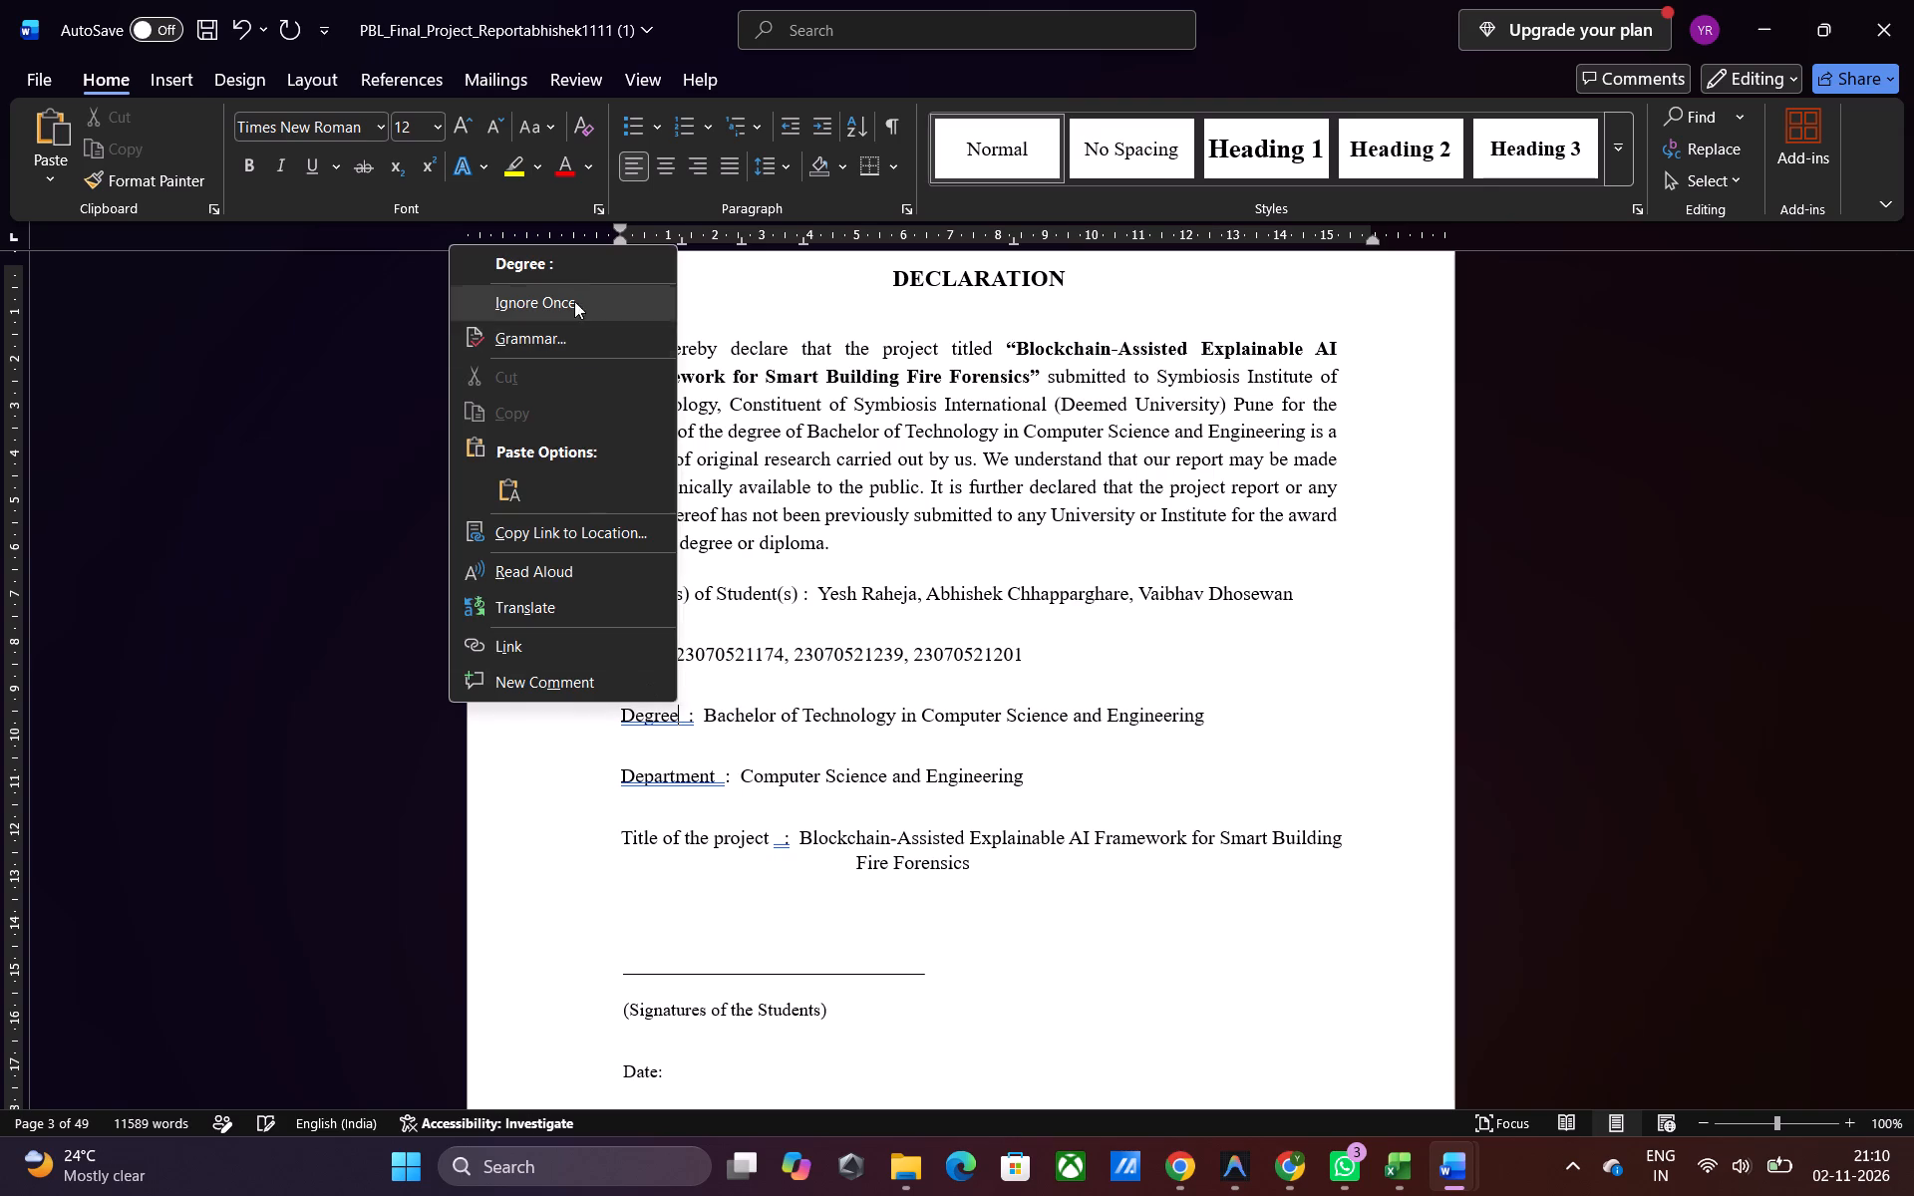
{"action": "left_click", "coordinate": [572, 280]}
{"action": "right_click", "coordinate": [680, 724]}
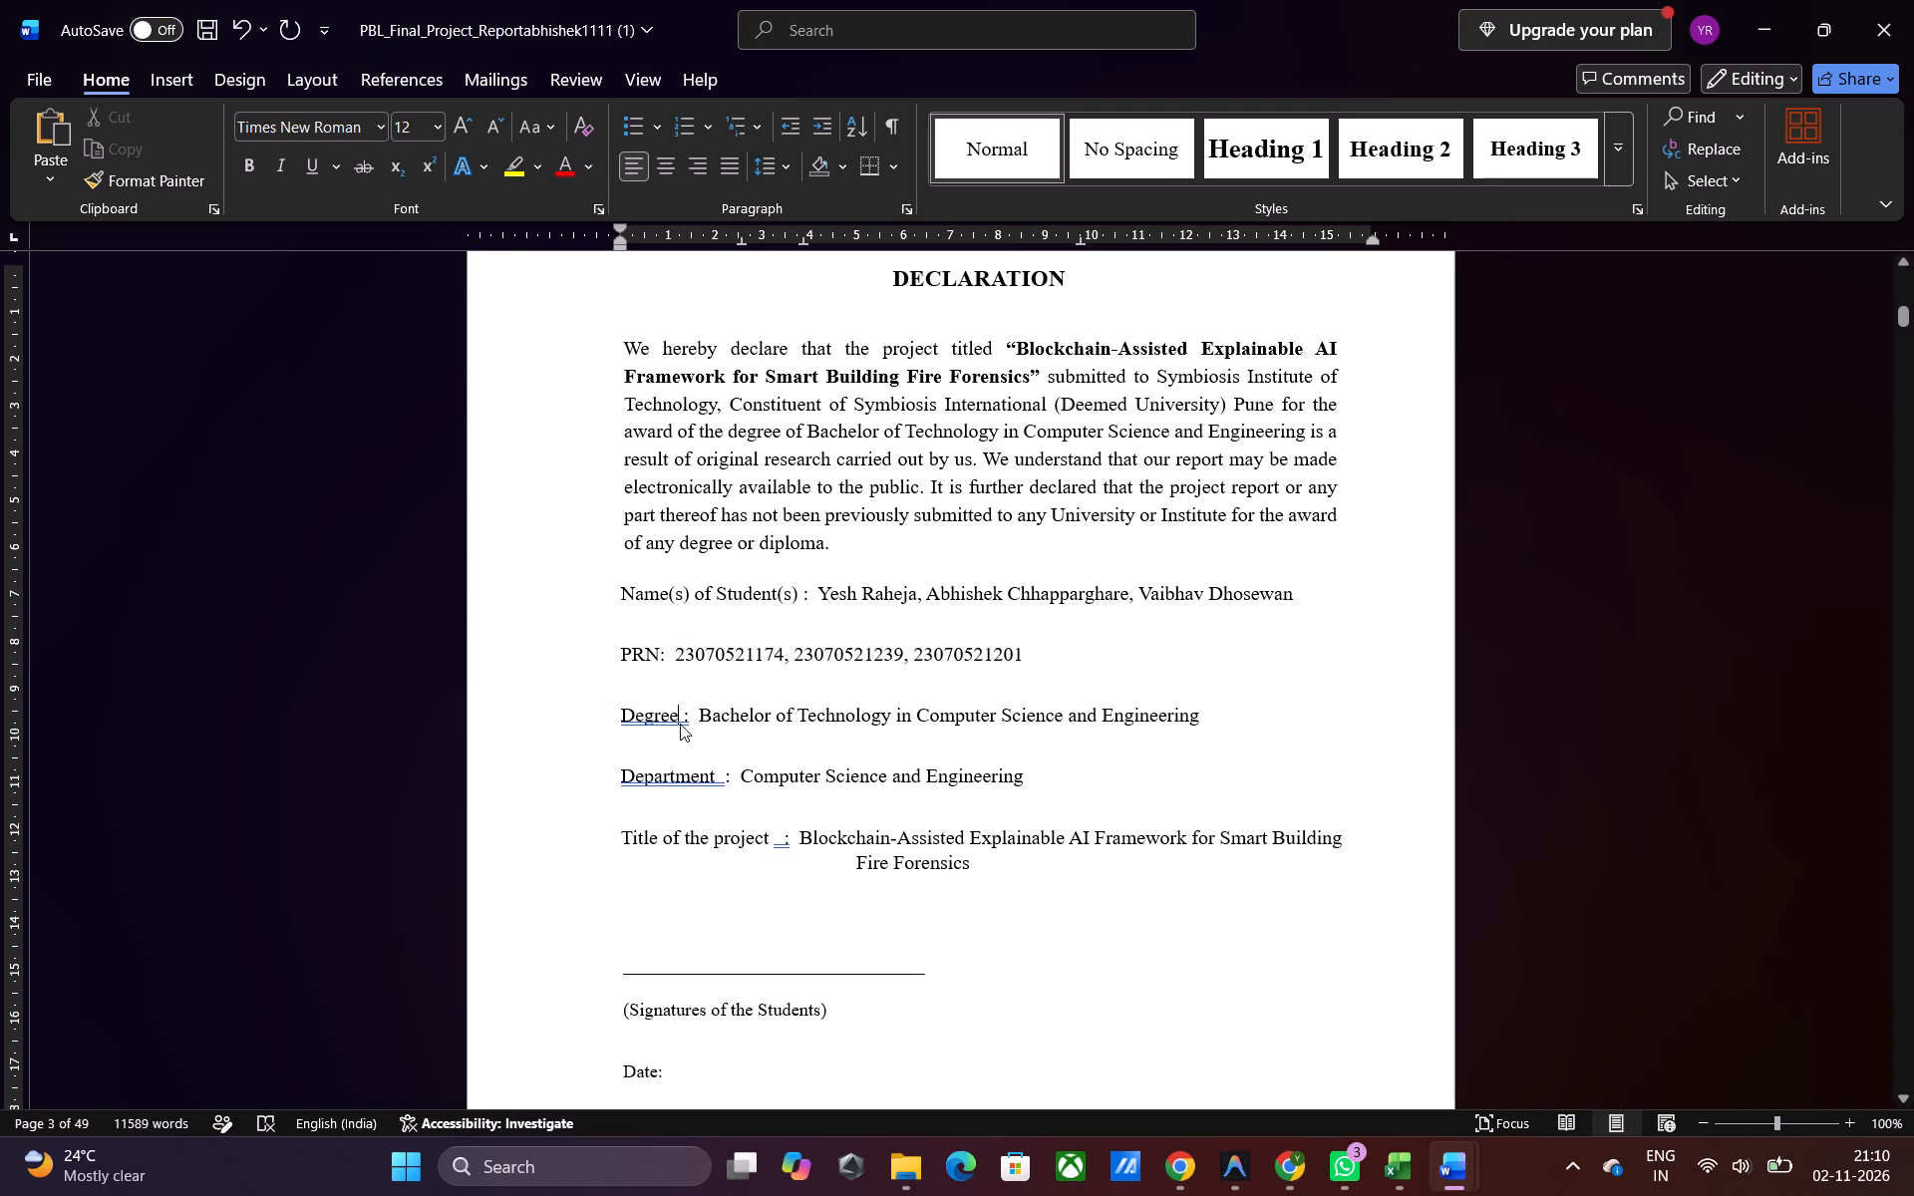
{"action": "left_click", "coordinate": [583, 247]}
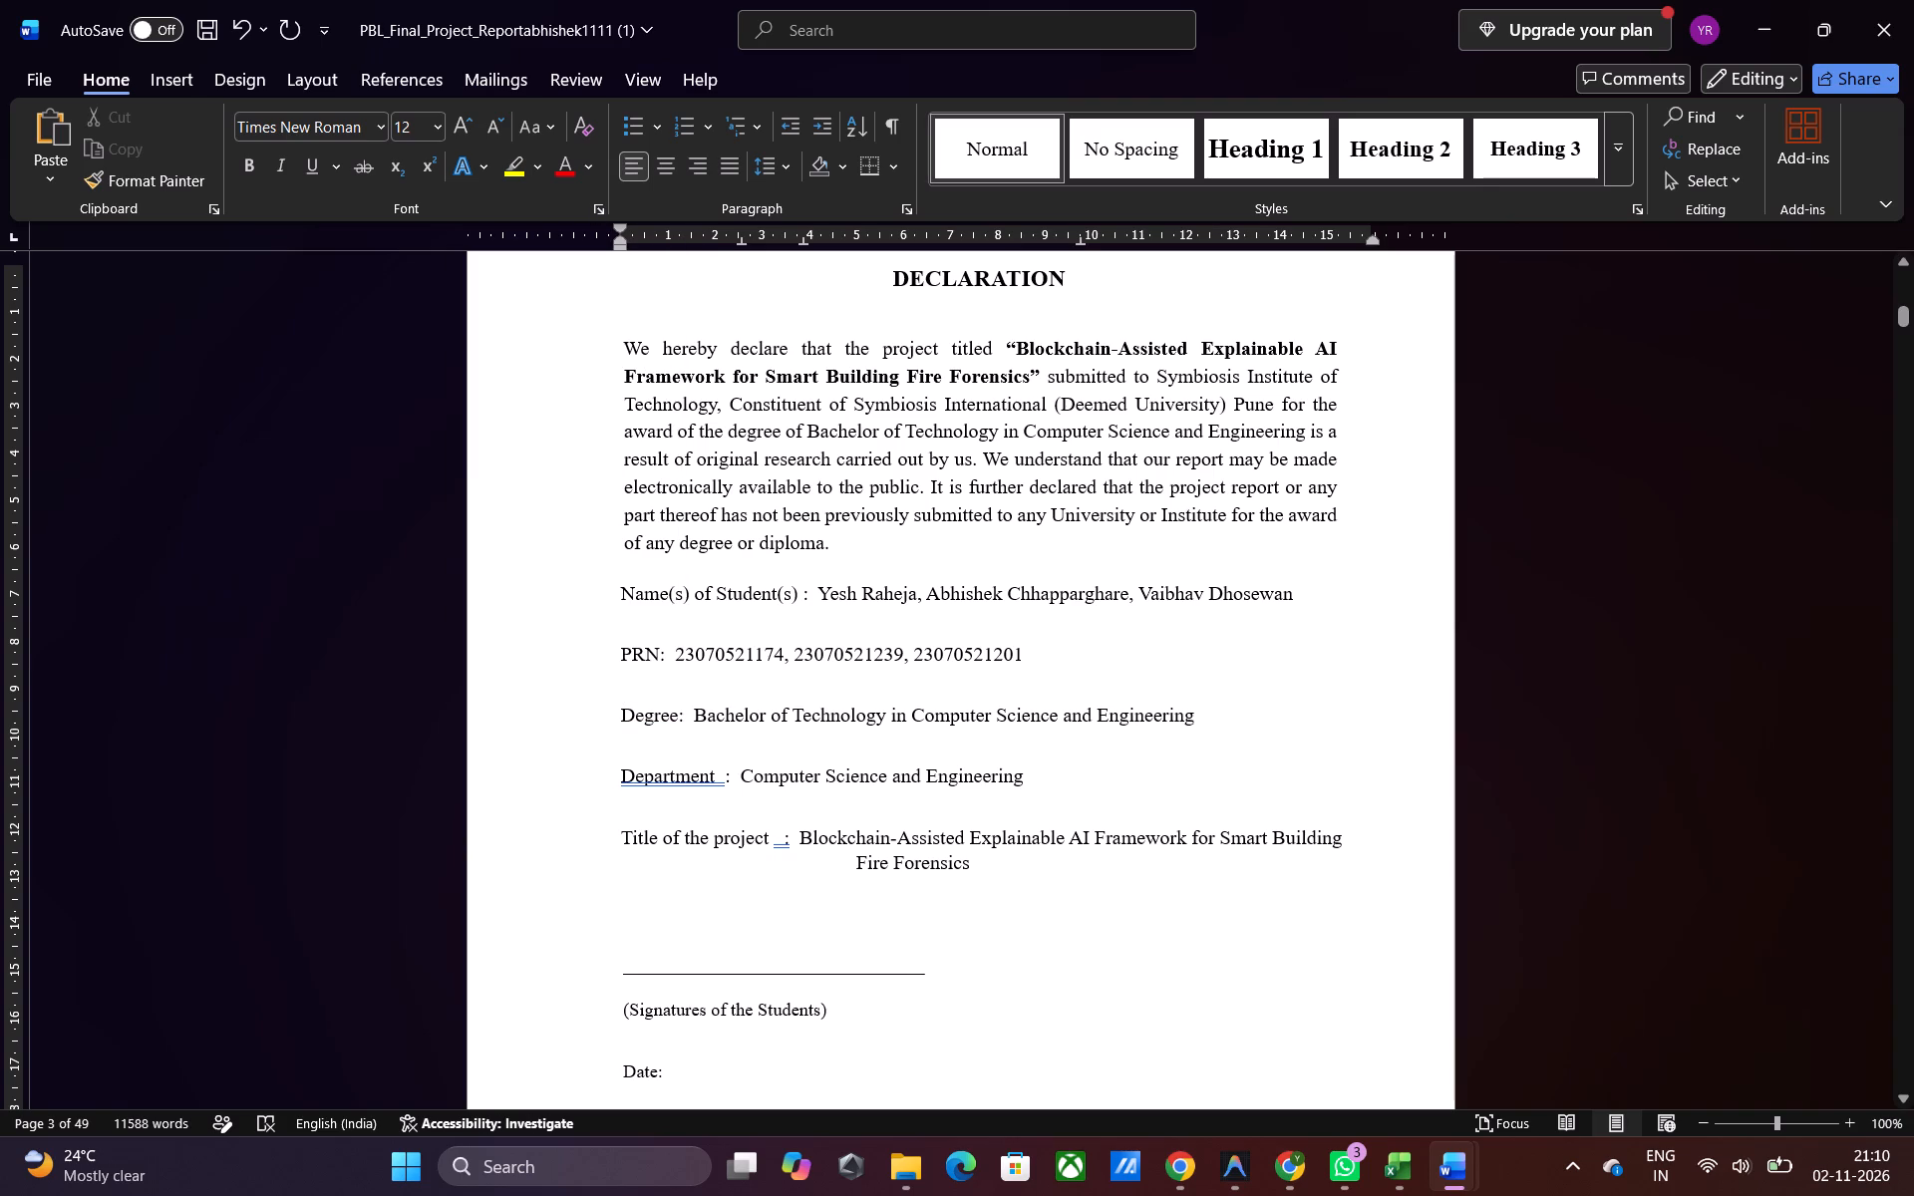
{"action": "right_click", "coordinate": [700, 780]}
{"action": "left_click", "coordinate": [644, 307]}
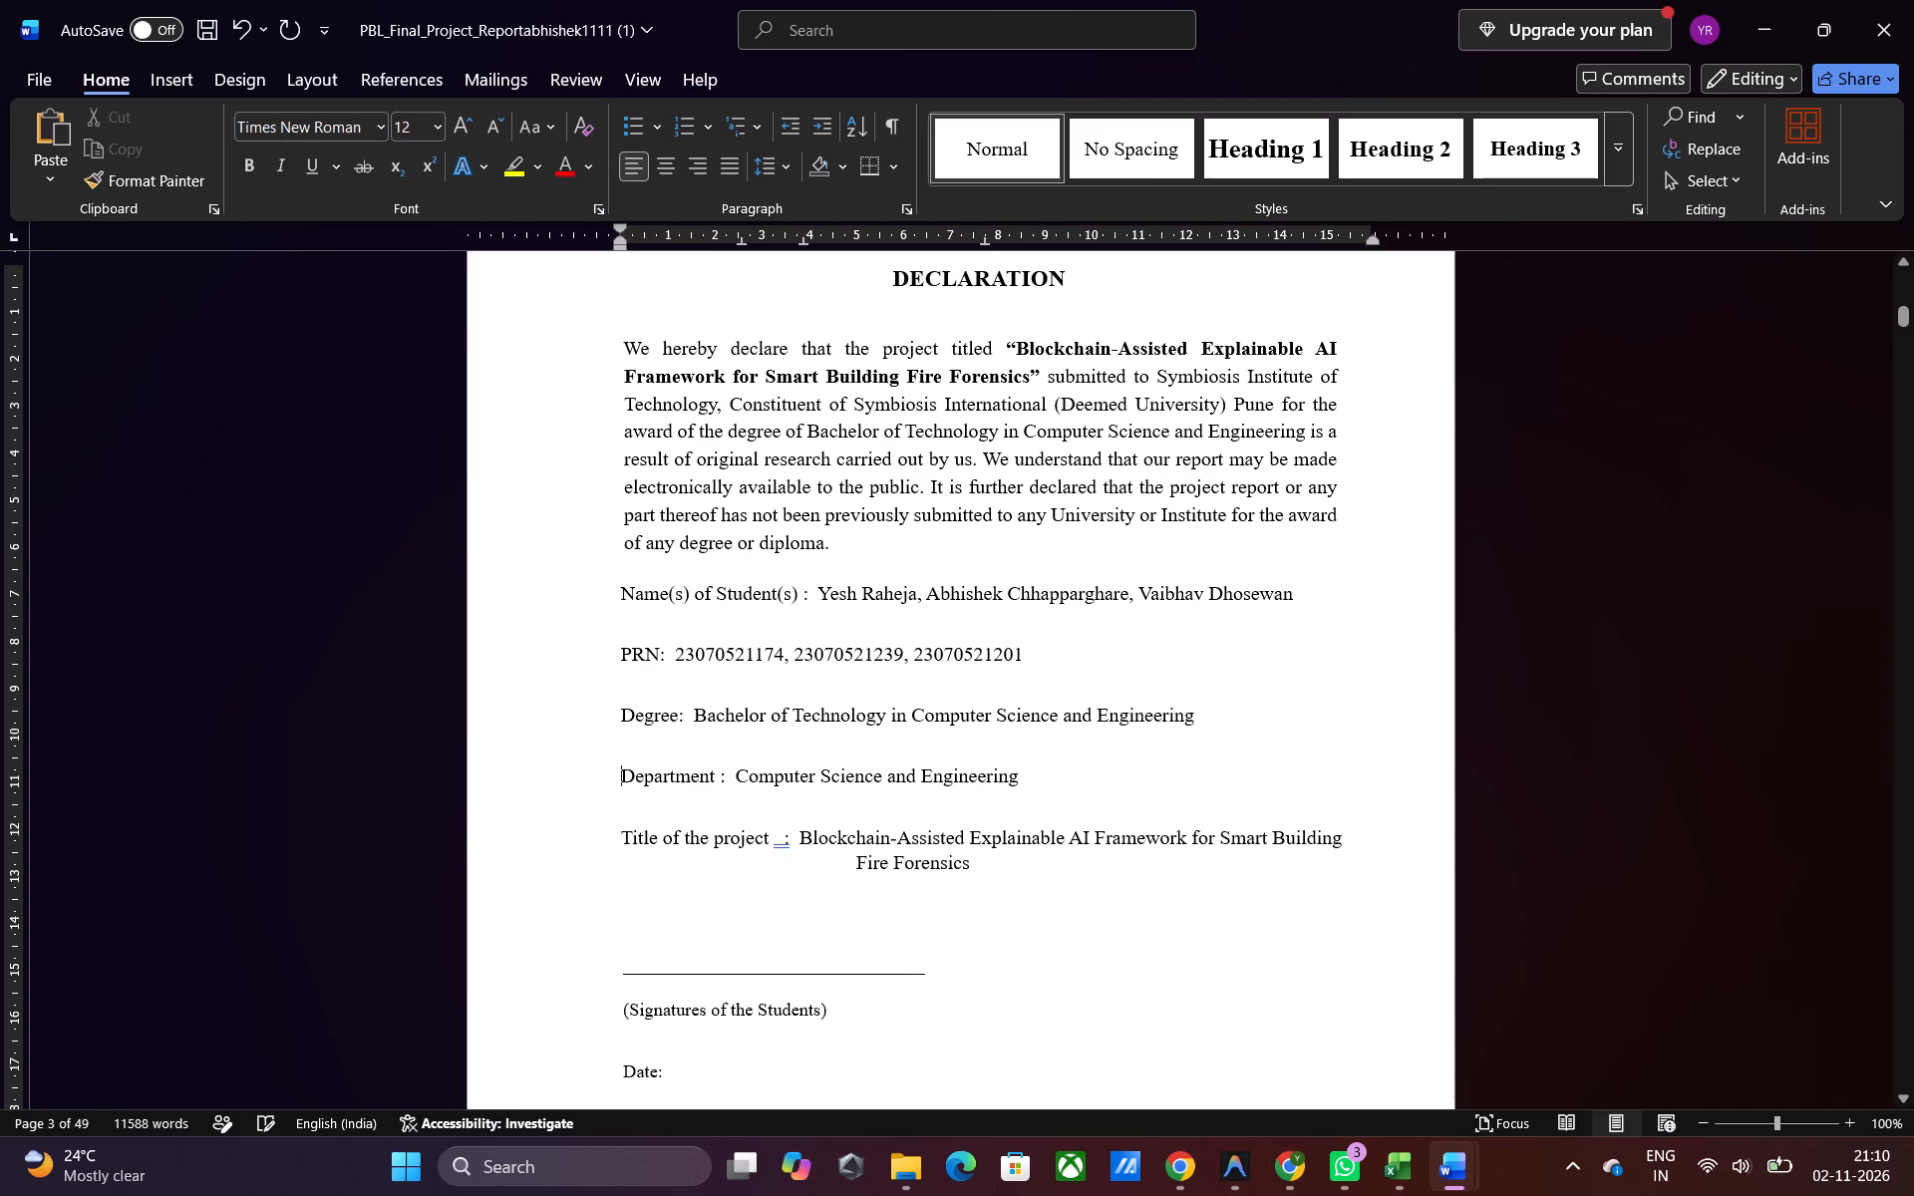
Remove the extra spaces before the colon in the declaration's "Title of the project" label using the suggested corrections.
{"action": "right_click", "coordinate": [755, 831]}
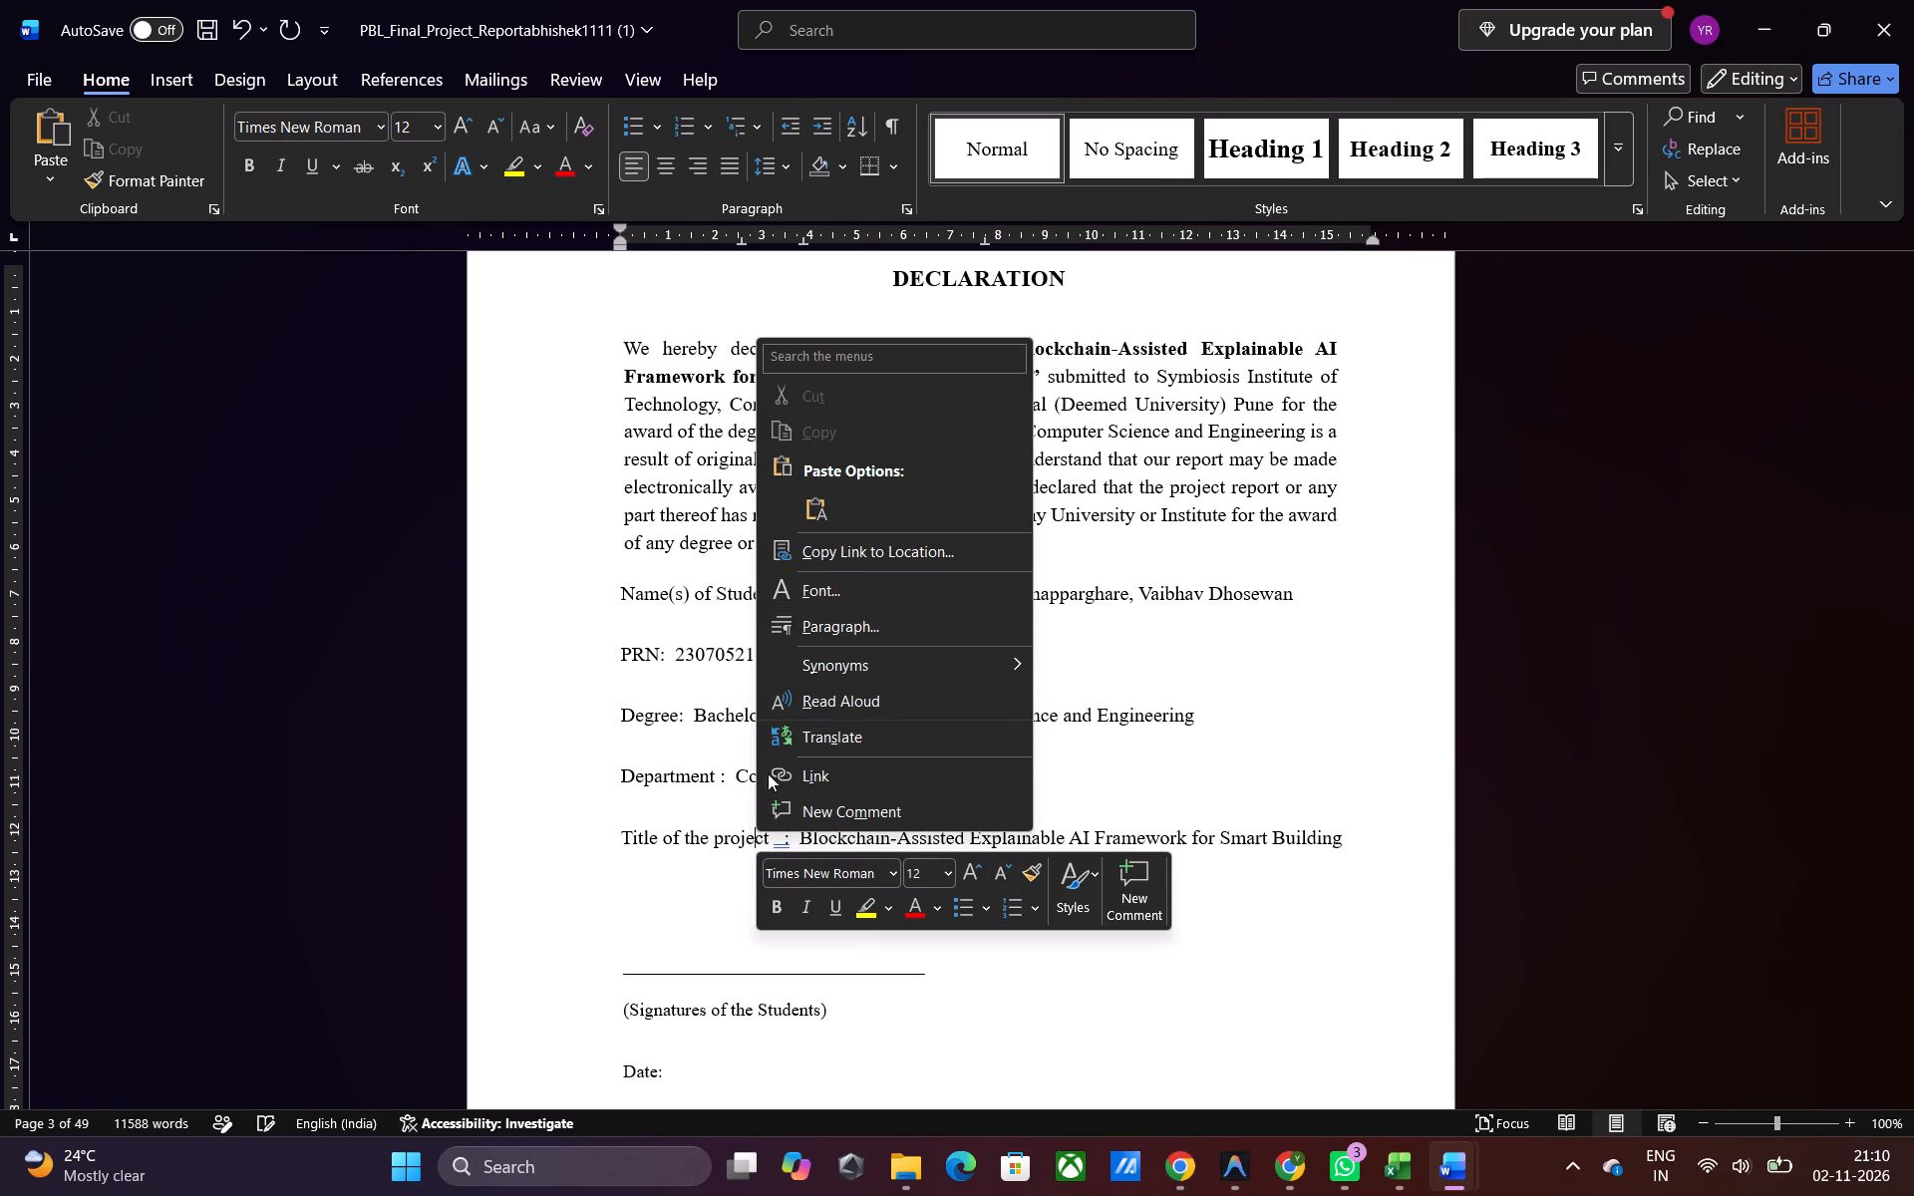
{"action": "left_click", "coordinate": [751, 827]}
{"action": "right_click", "coordinate": [789, 841]}
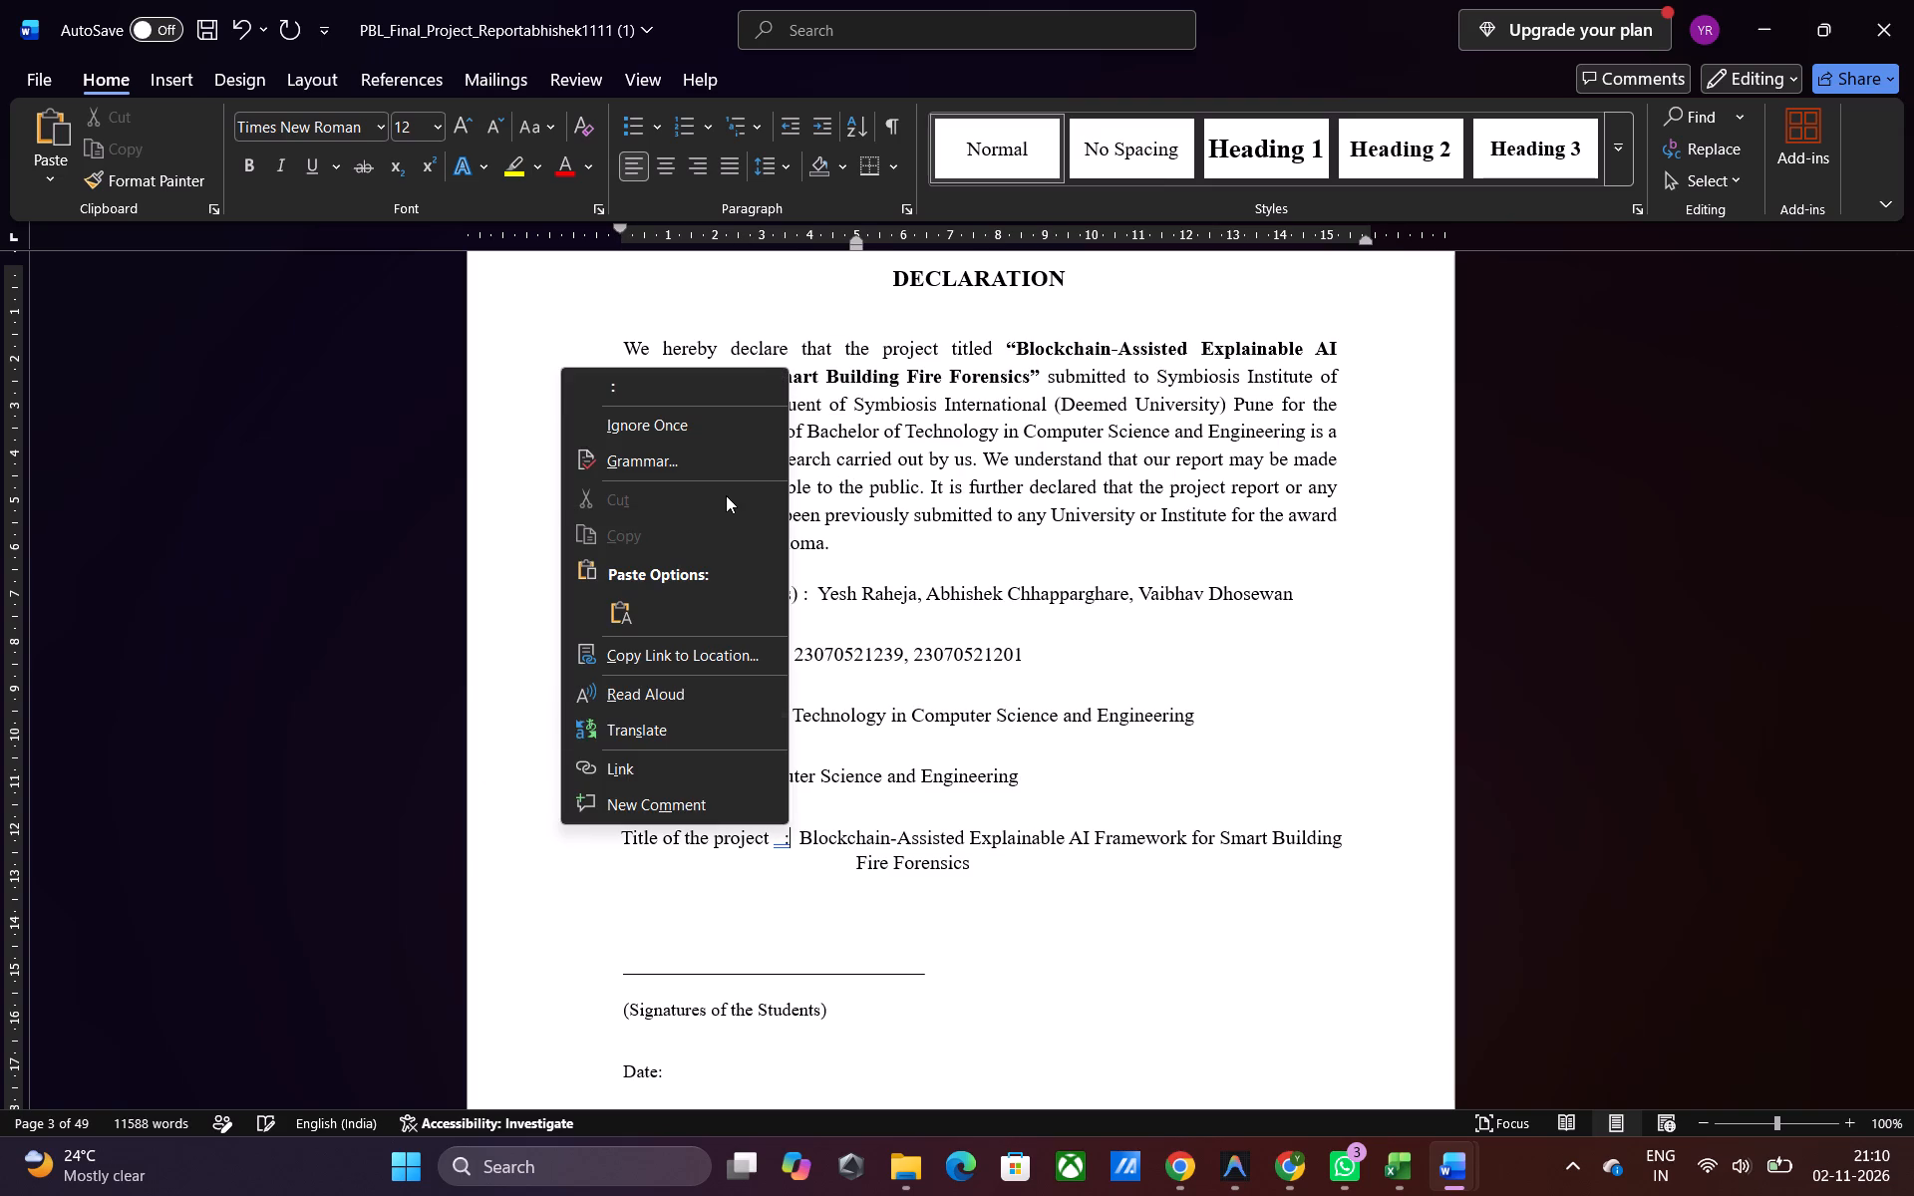
{"action": "left_click", "coordinate": [704, 383]}
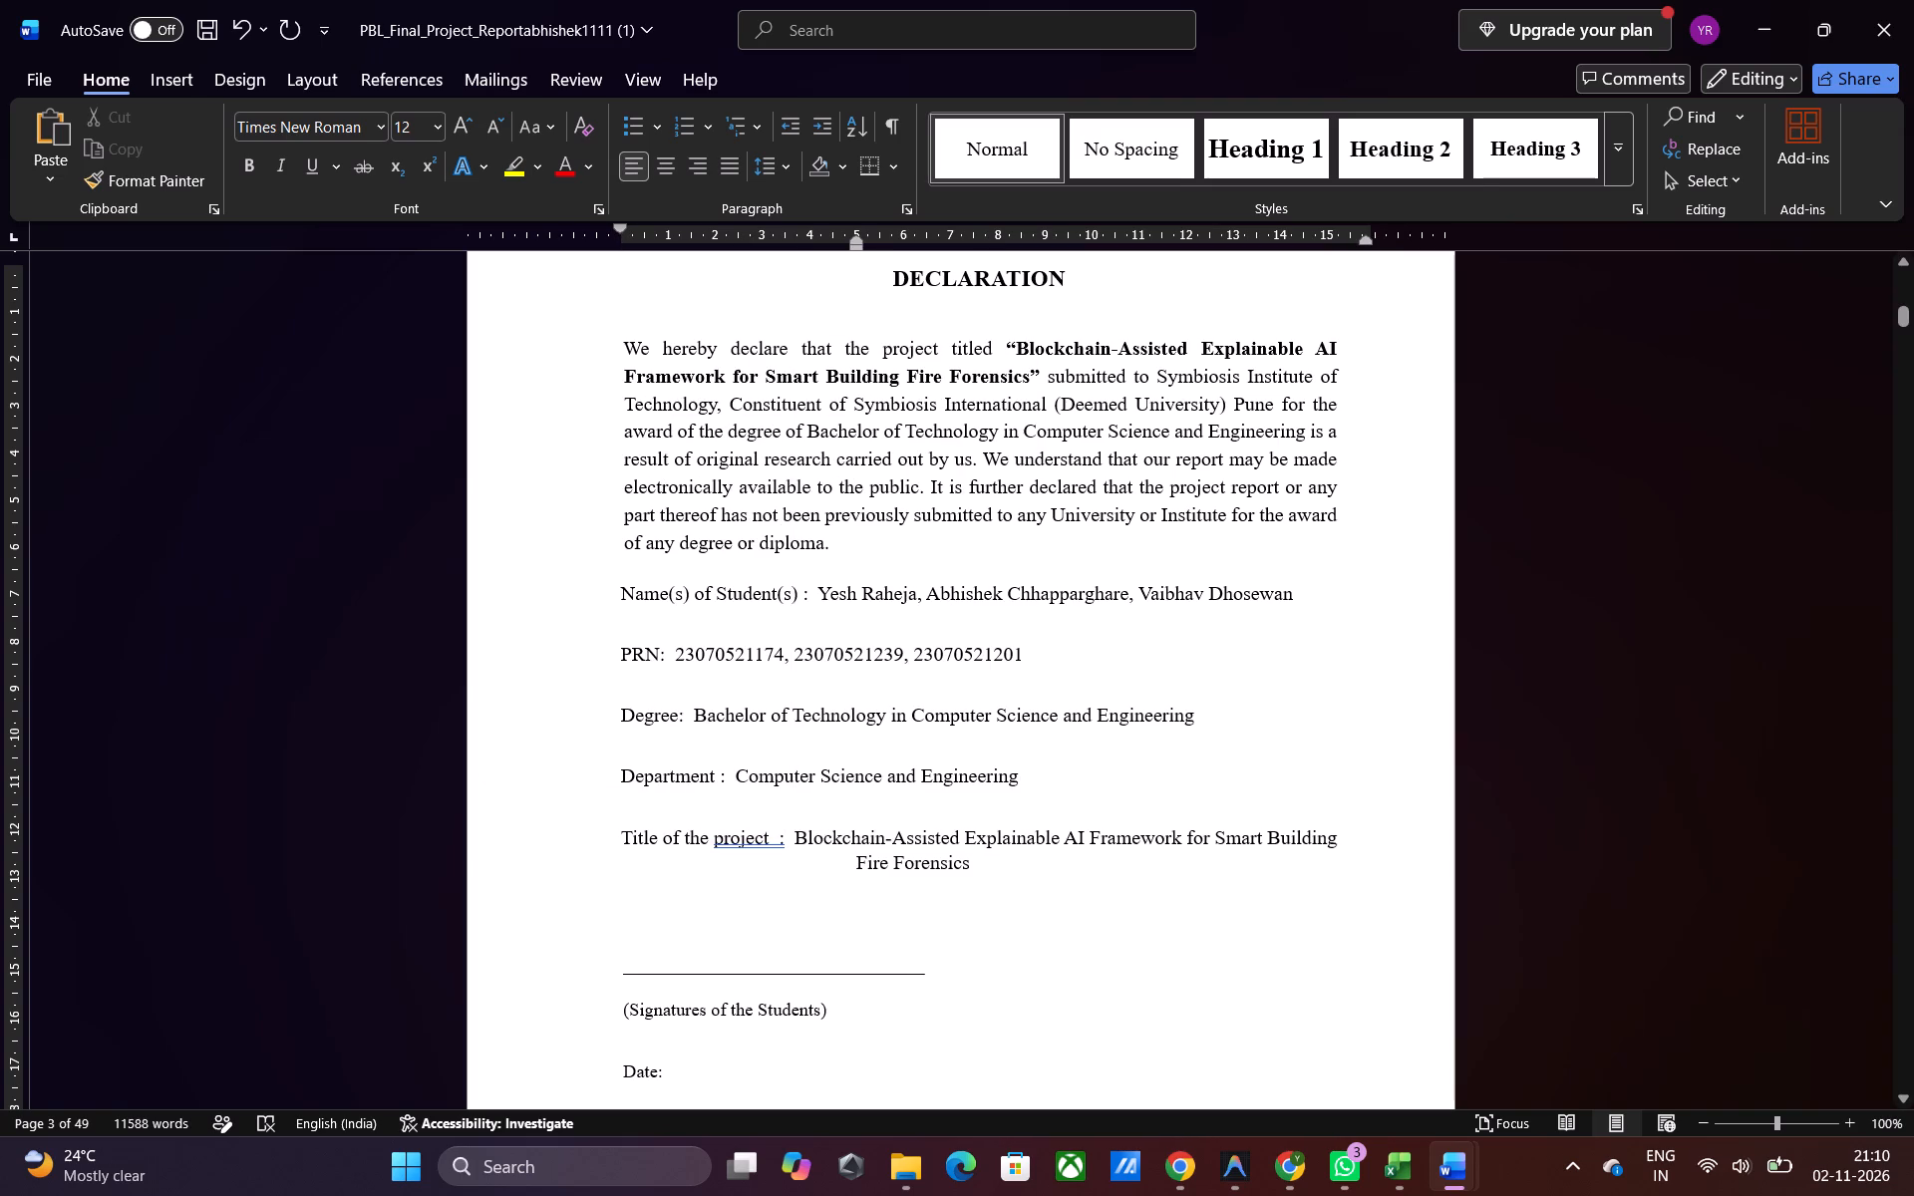
{"action": "right_click", "coordinate": [748, 838]}
{"action": "left_click", "coordinate": [646, 391]}
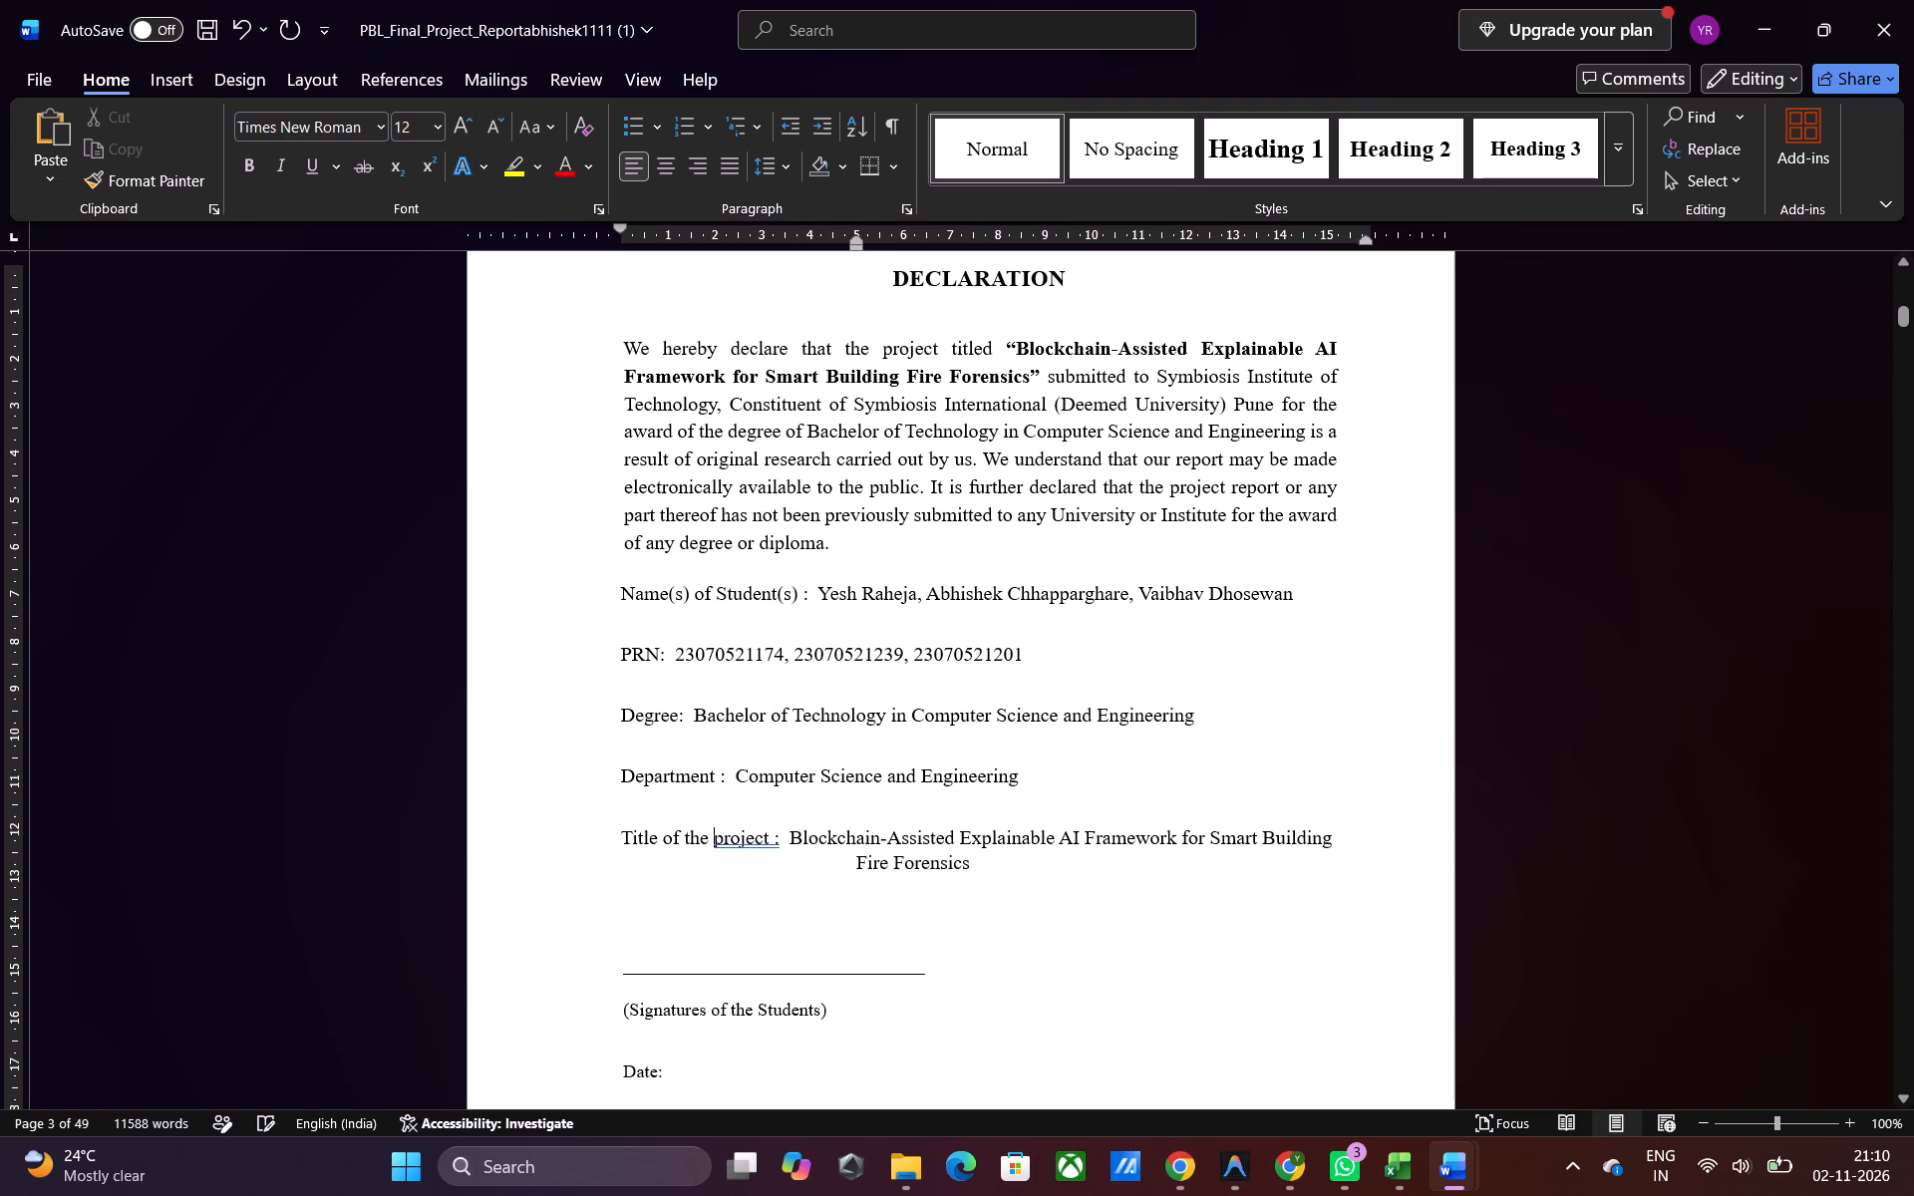
{"action": "right_click", "coordinate": [739, 839]}
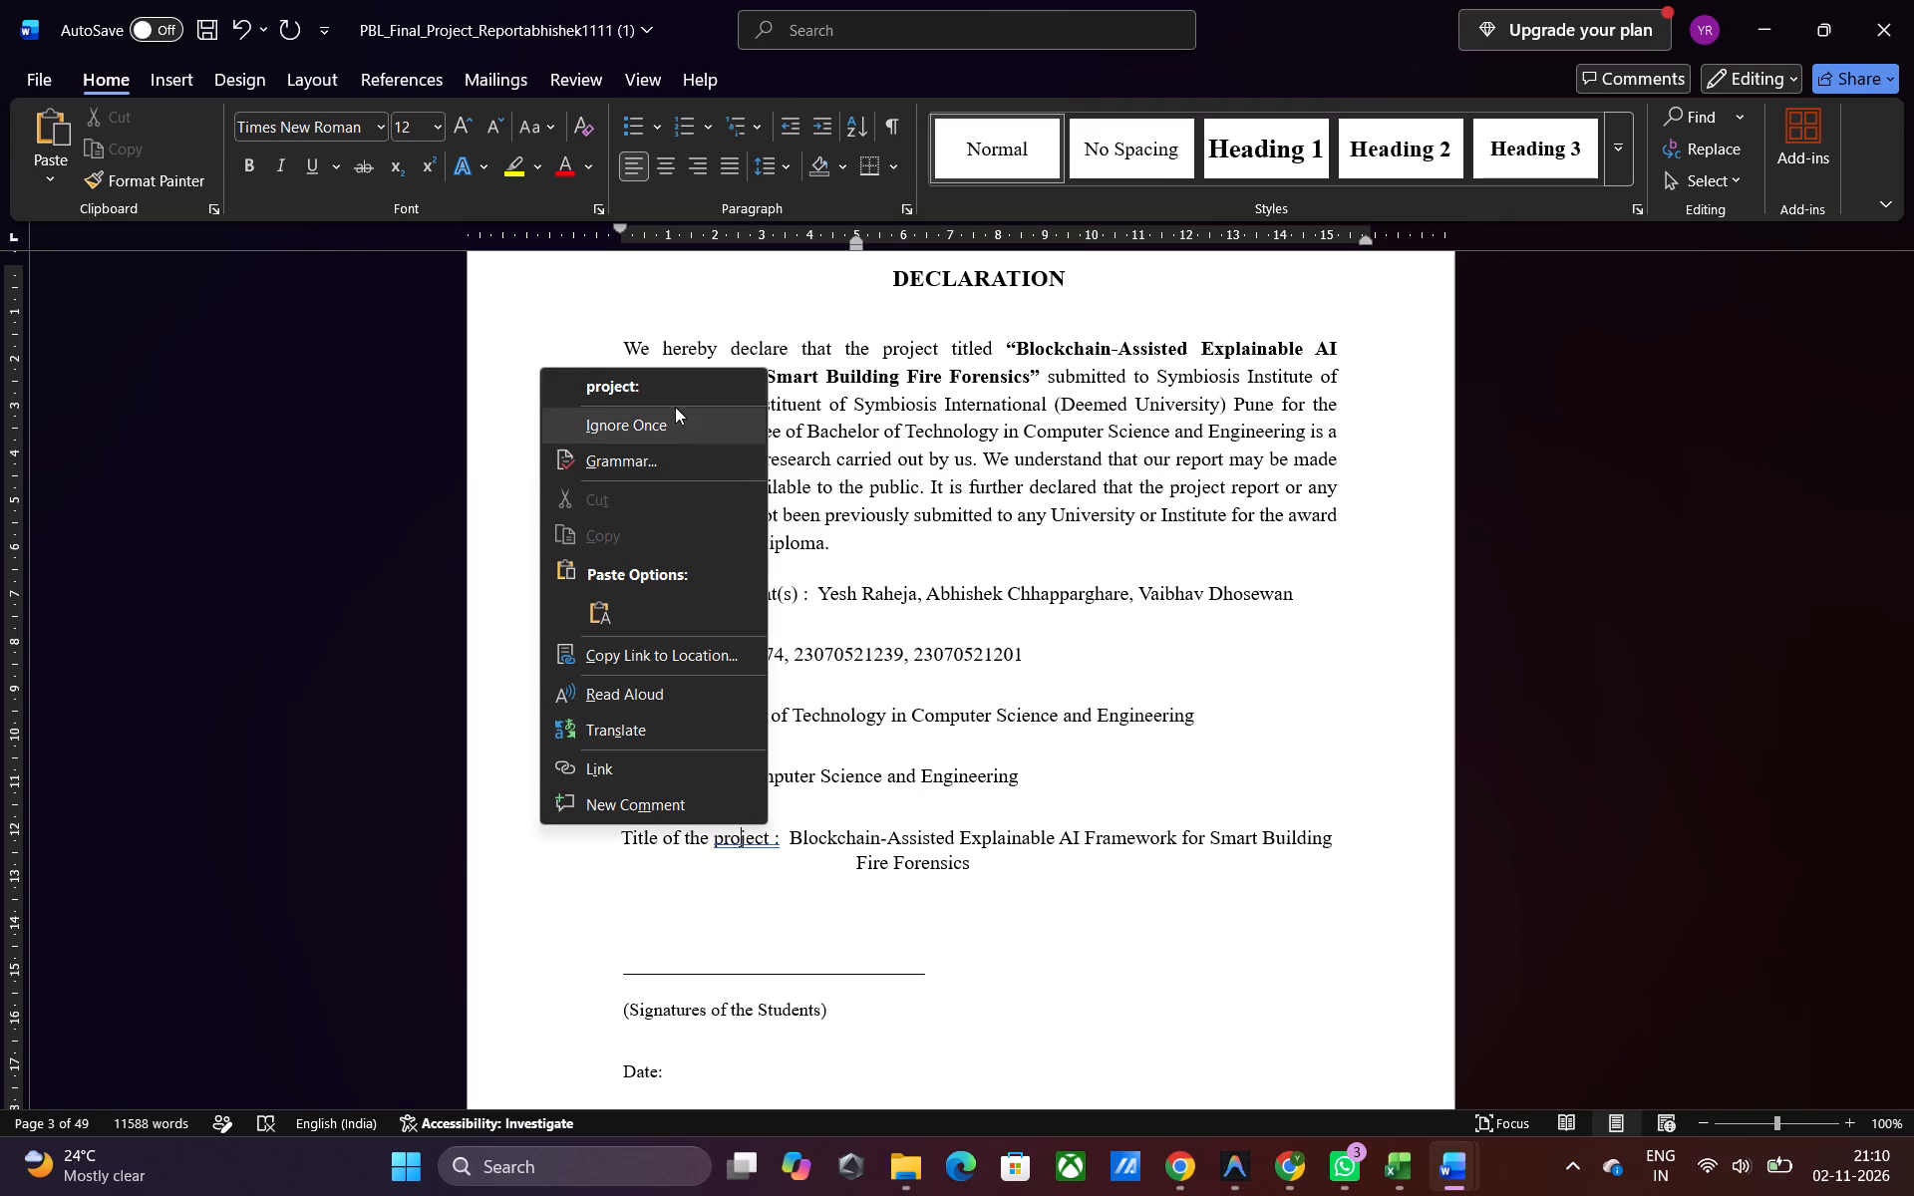
{"action": "left_click", "coordinate": [672, 387]}
Add a blank line between the project title and the students' signature line in the declaration.
{"action": "scroll", "coordinate": [752, 601], "scroll_direction": "down", "scroll_amount": 1}
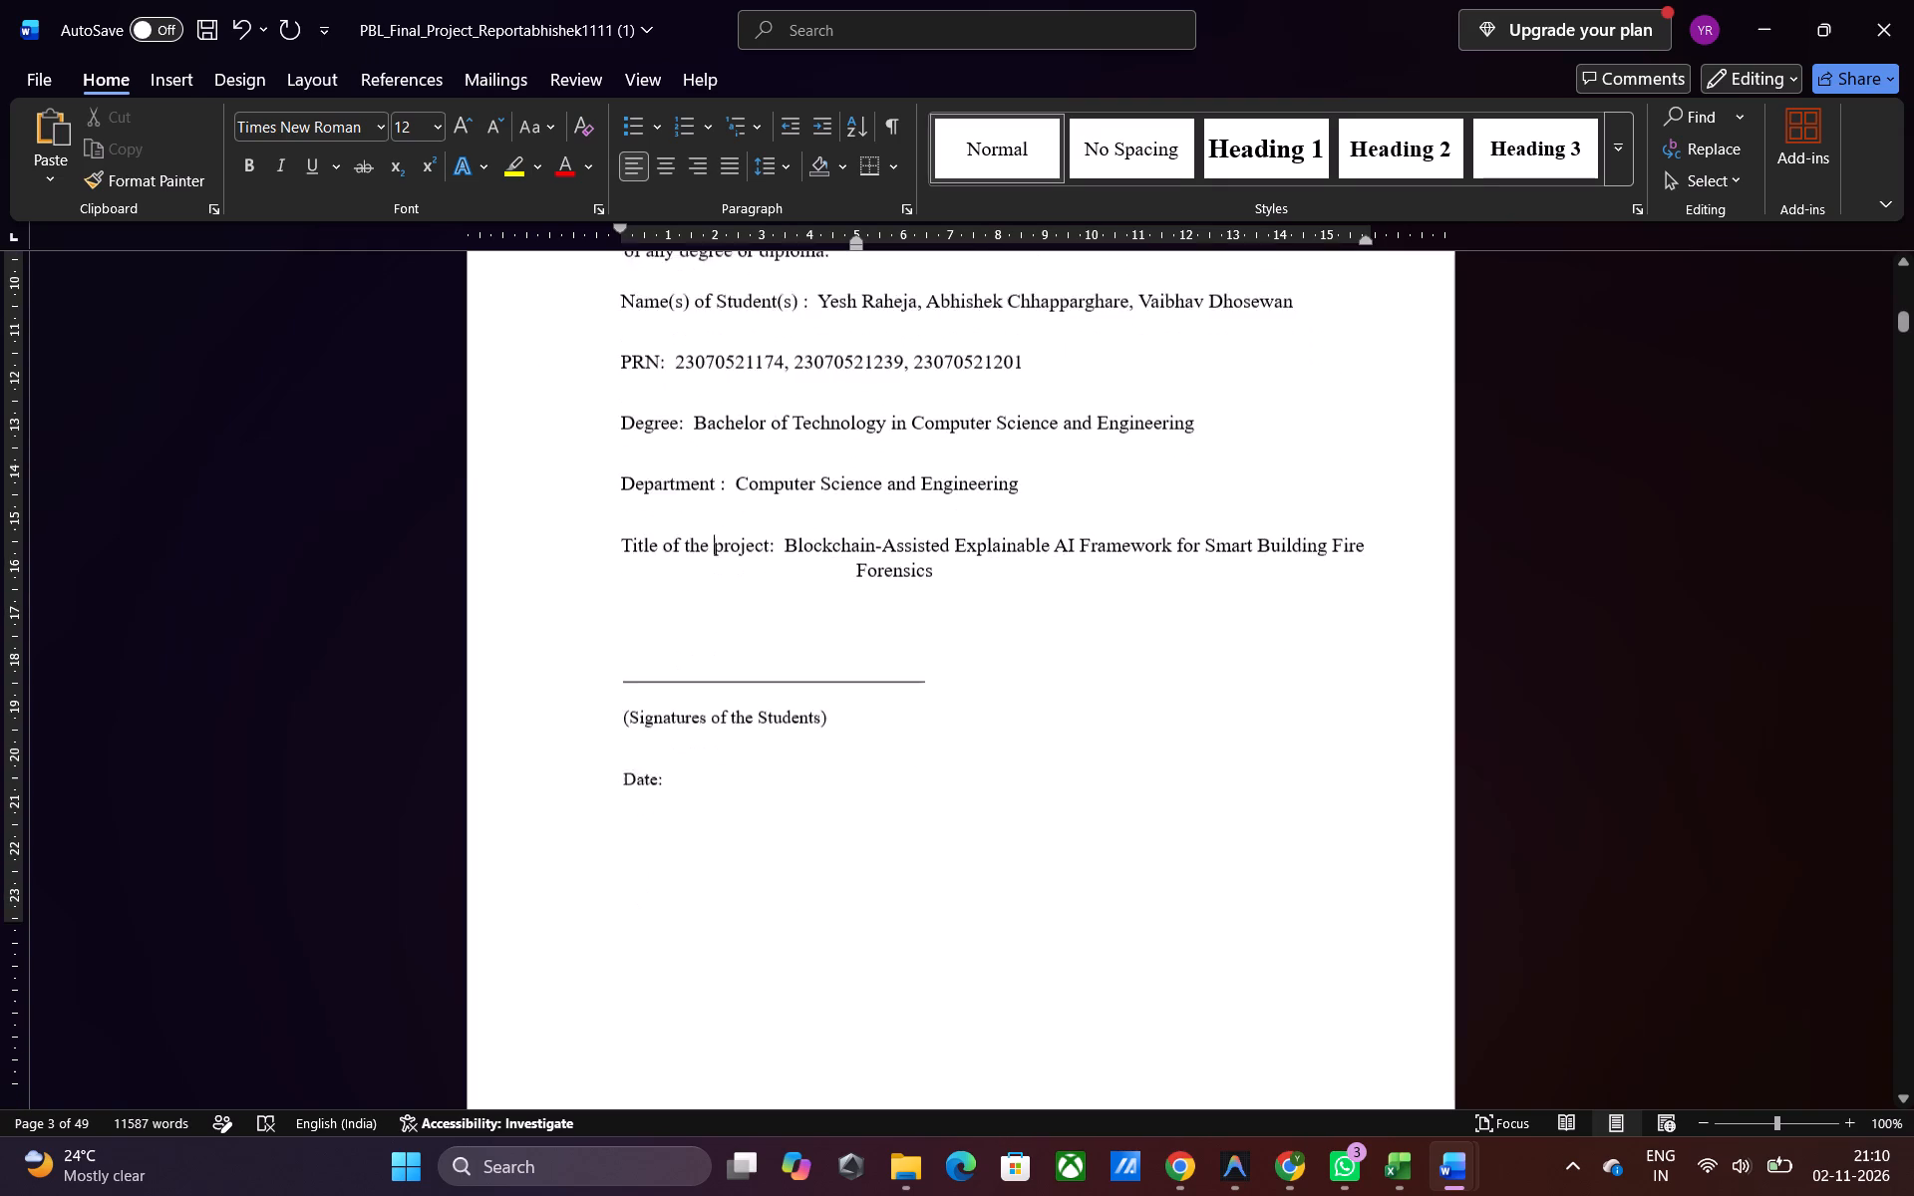
{"action": "scroll", "coordinate": [752, 601], "scroll_direction": "down", "scroll_amount": 1}
{"action": "right_click", "coordinate": [752, 601]}
{"action": "left_click", "coordinate": [678, 465]}
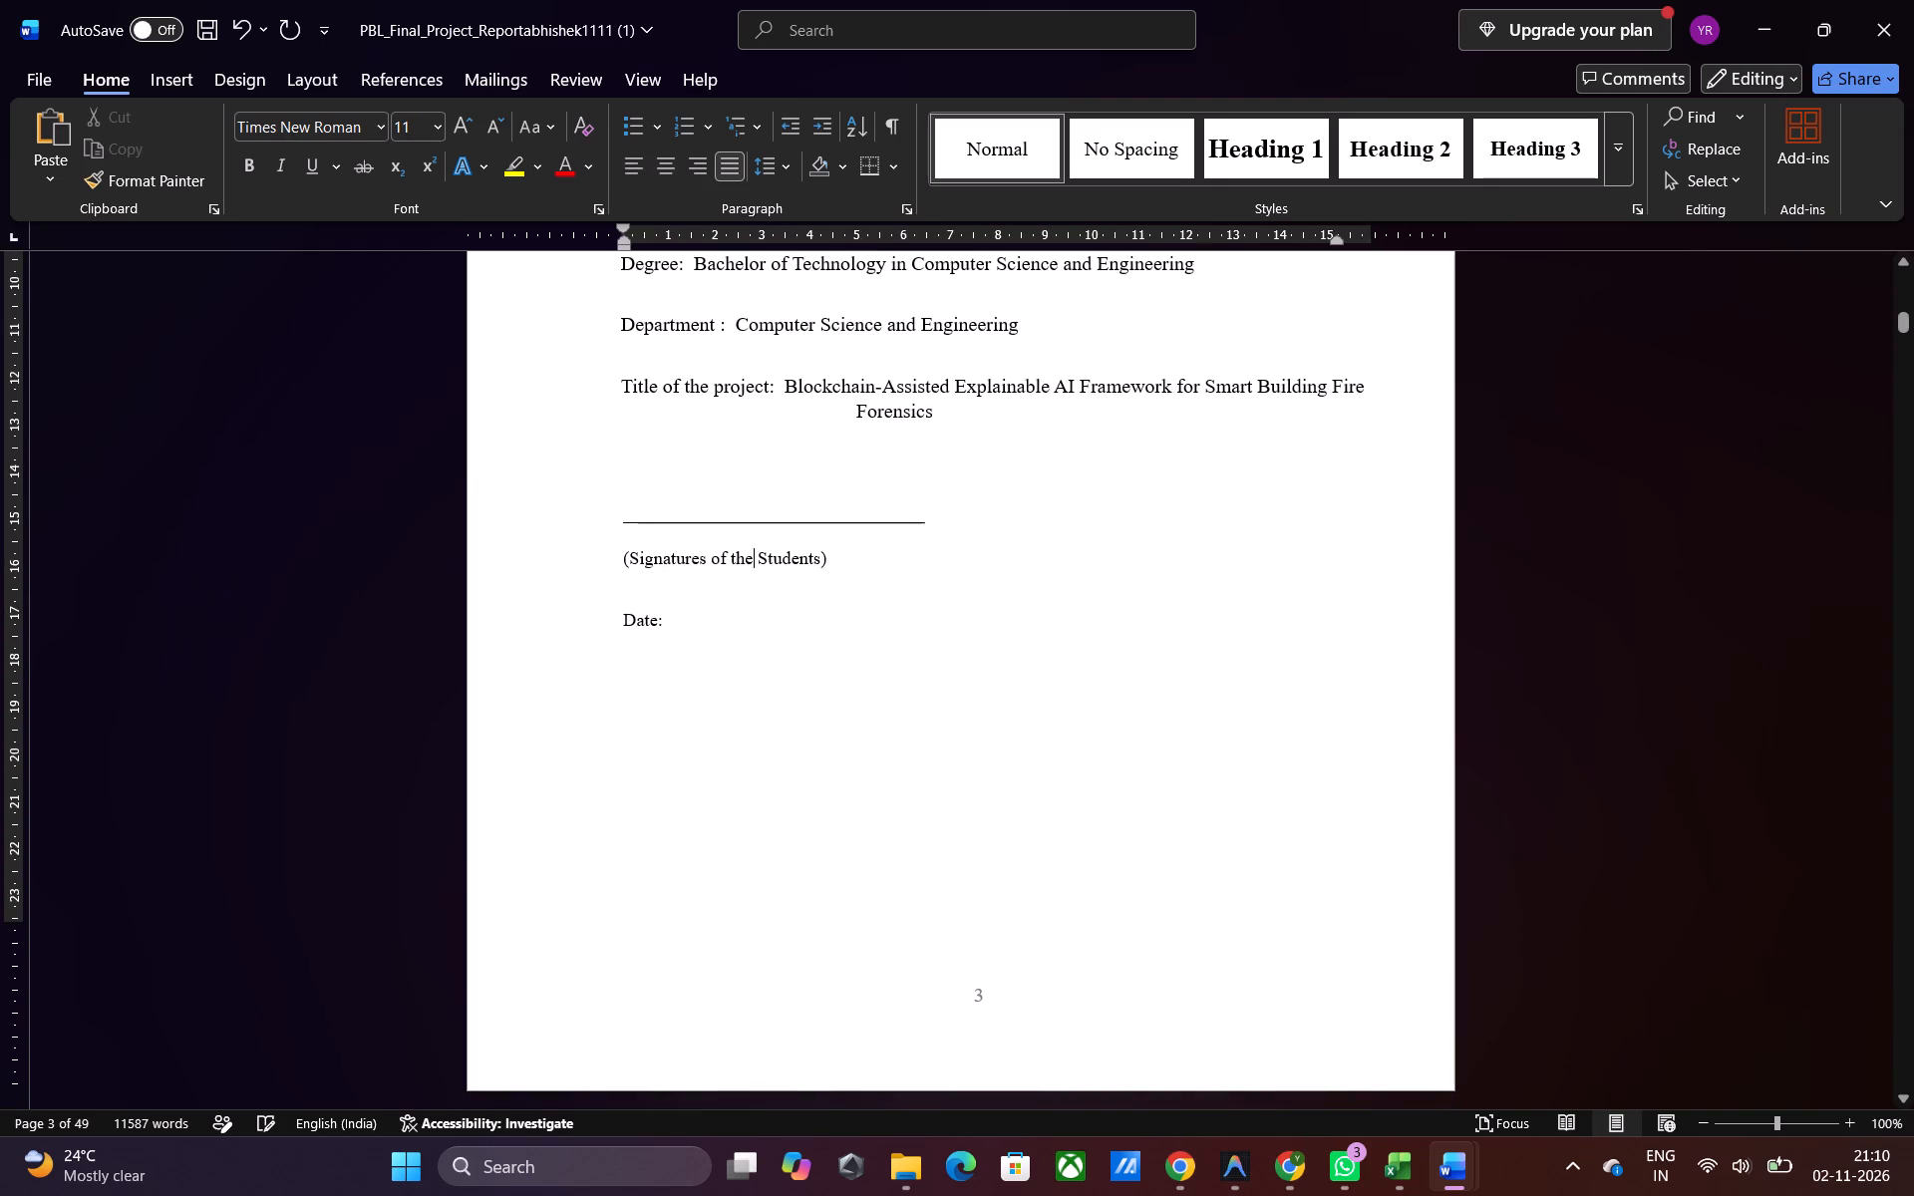
{"action": "left_click", "coordinate": [679, 479]}
{"action": "key", "text": "Return"}
Join the abstract's first two paragraphs by deleting the blank paragraph between them, with formatting marks shown while editing and hidden again.
{"action": "scroll", "coordinate": [679, 479], "scroll_direction": "down", "scroll_amount": 1}
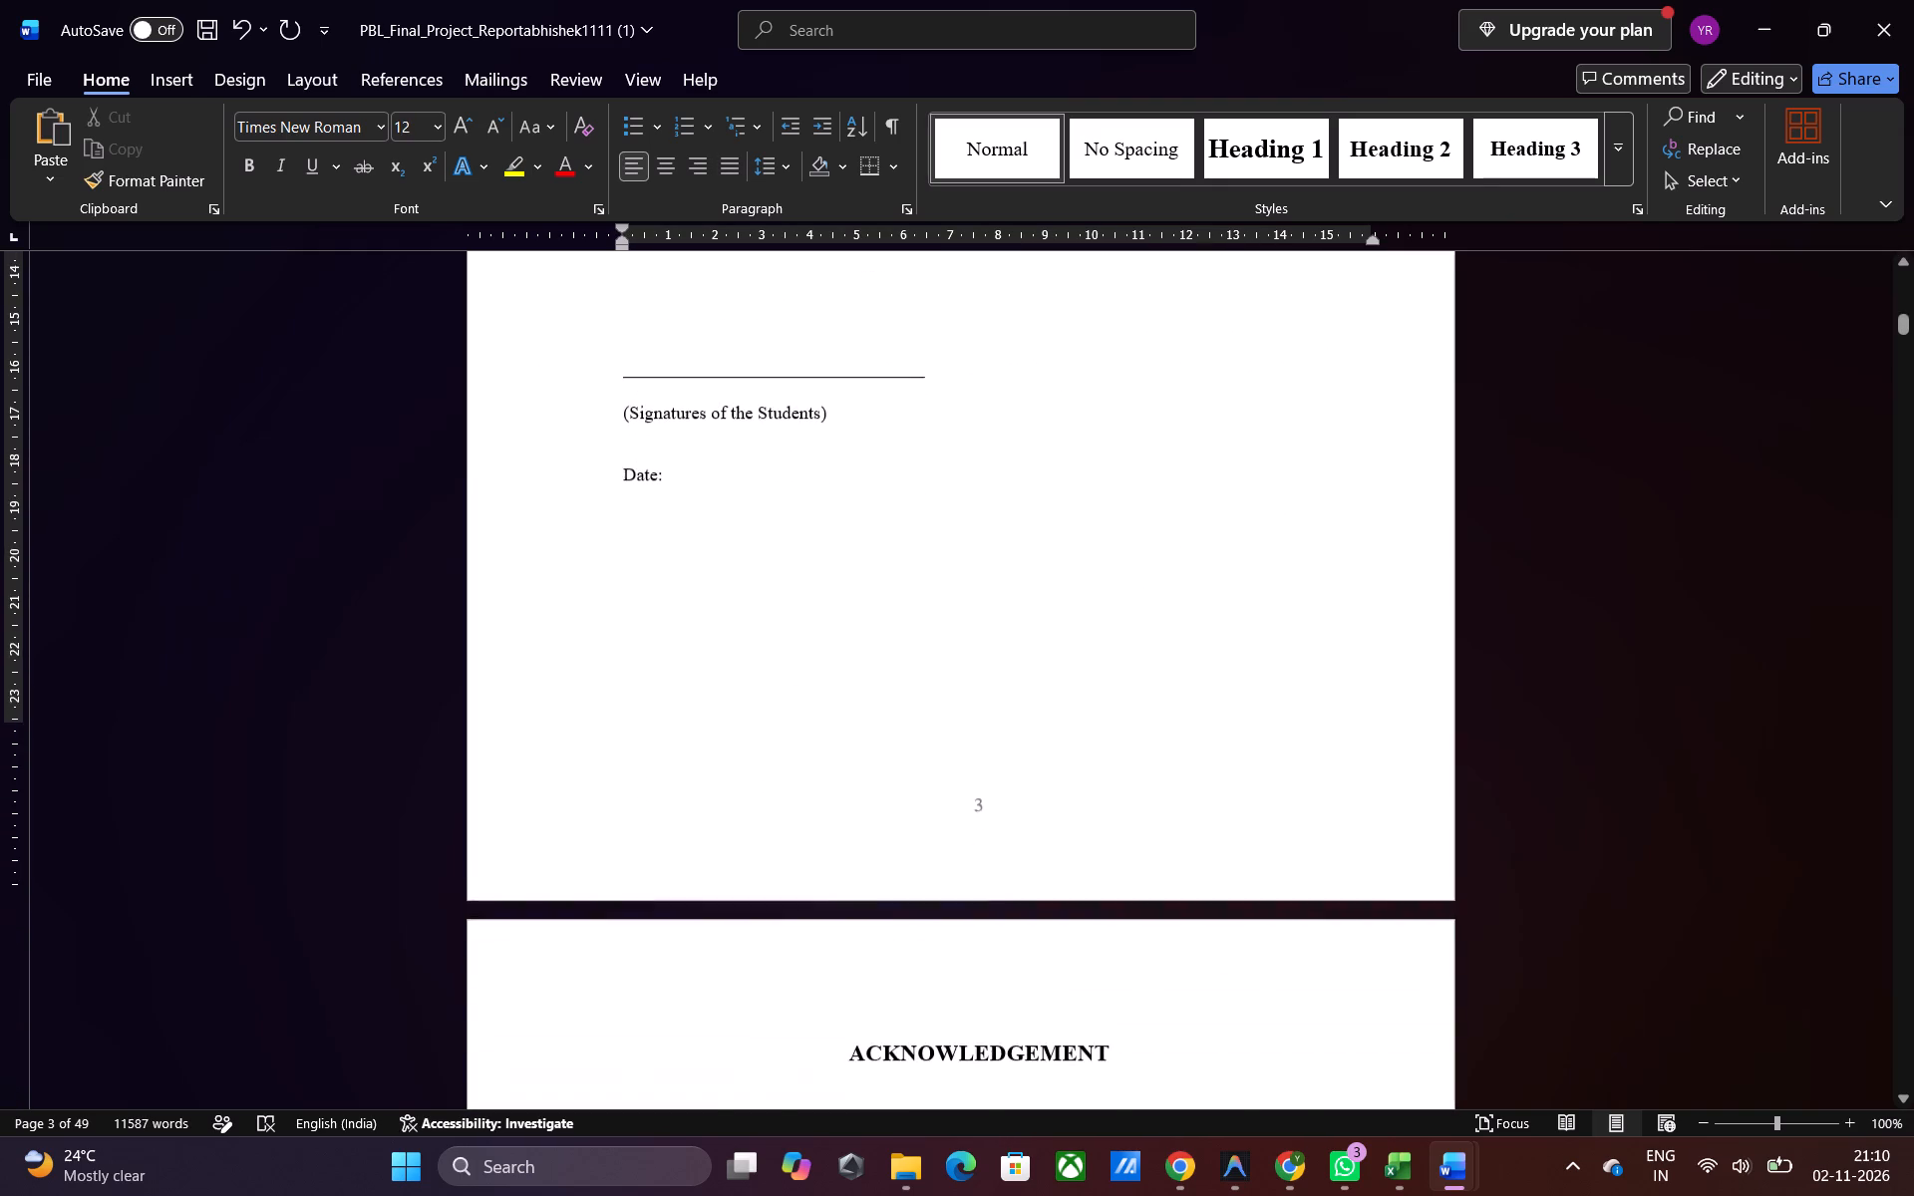
{"action": "scroll", "coordinate": [679, 479], "scroll_direction": "down", "scroll_amount": 3}
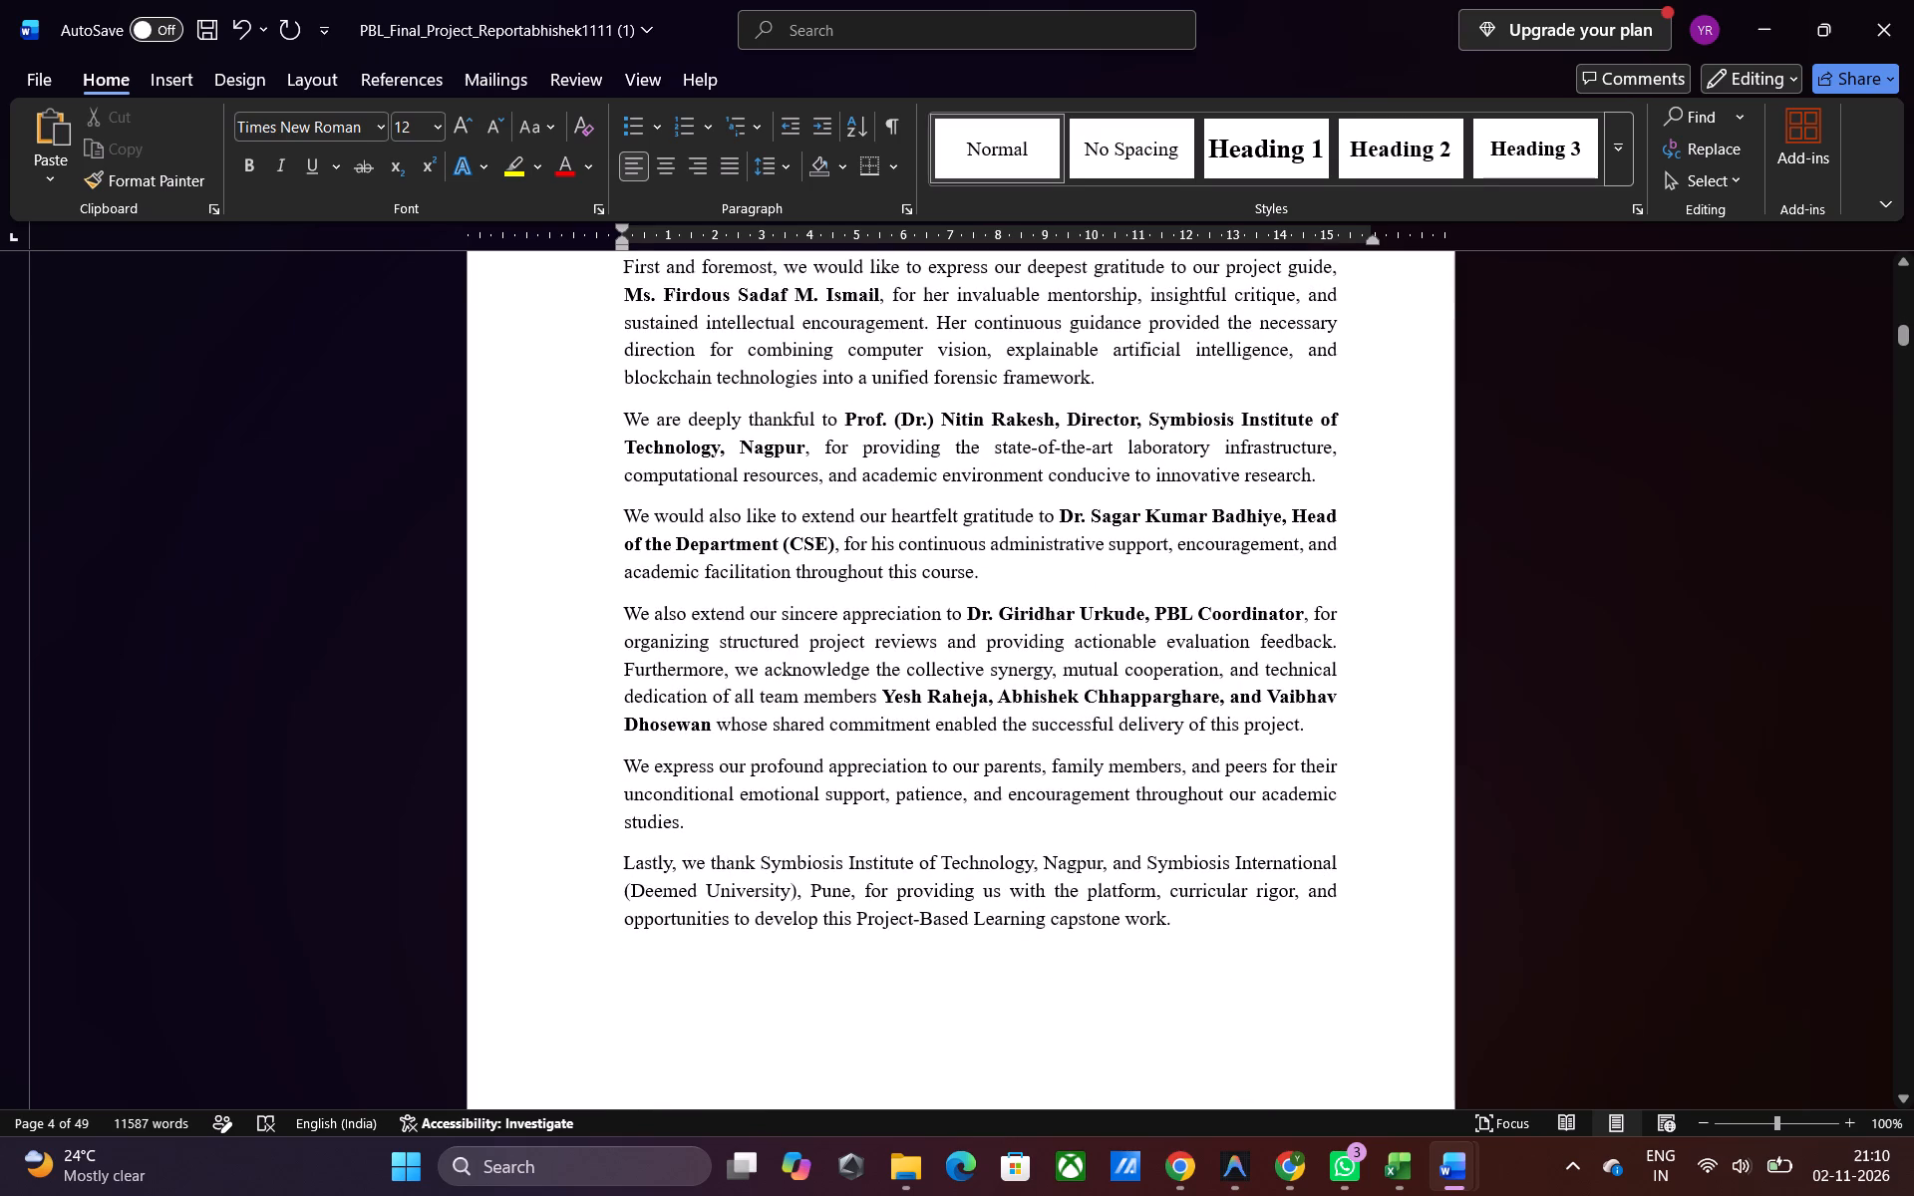
{"action": "scroll", "coordinate": [679, 479], "scroll_direction": "down", "scroll_amount": 5}
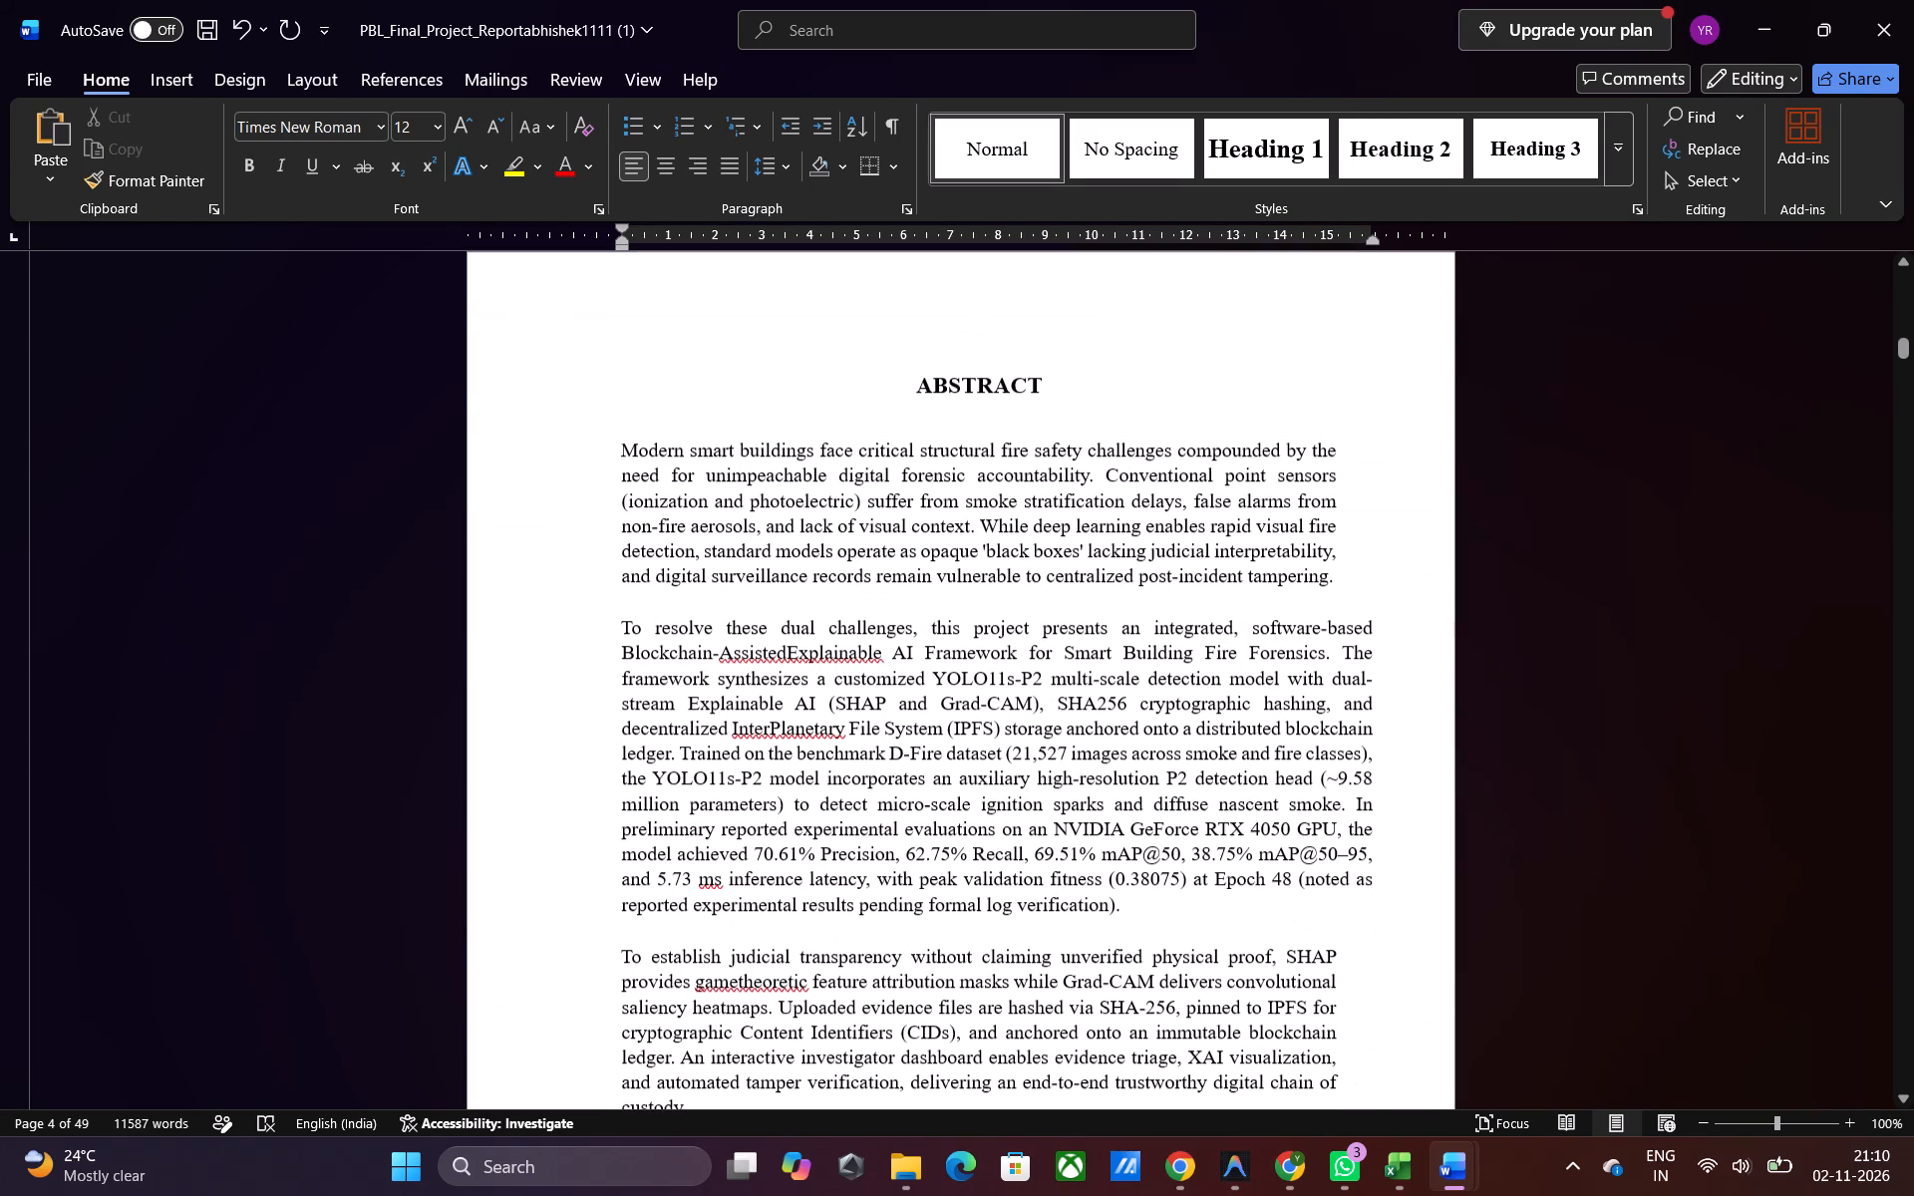
{"action": "left_click", "coordinate": [1323, 610]}
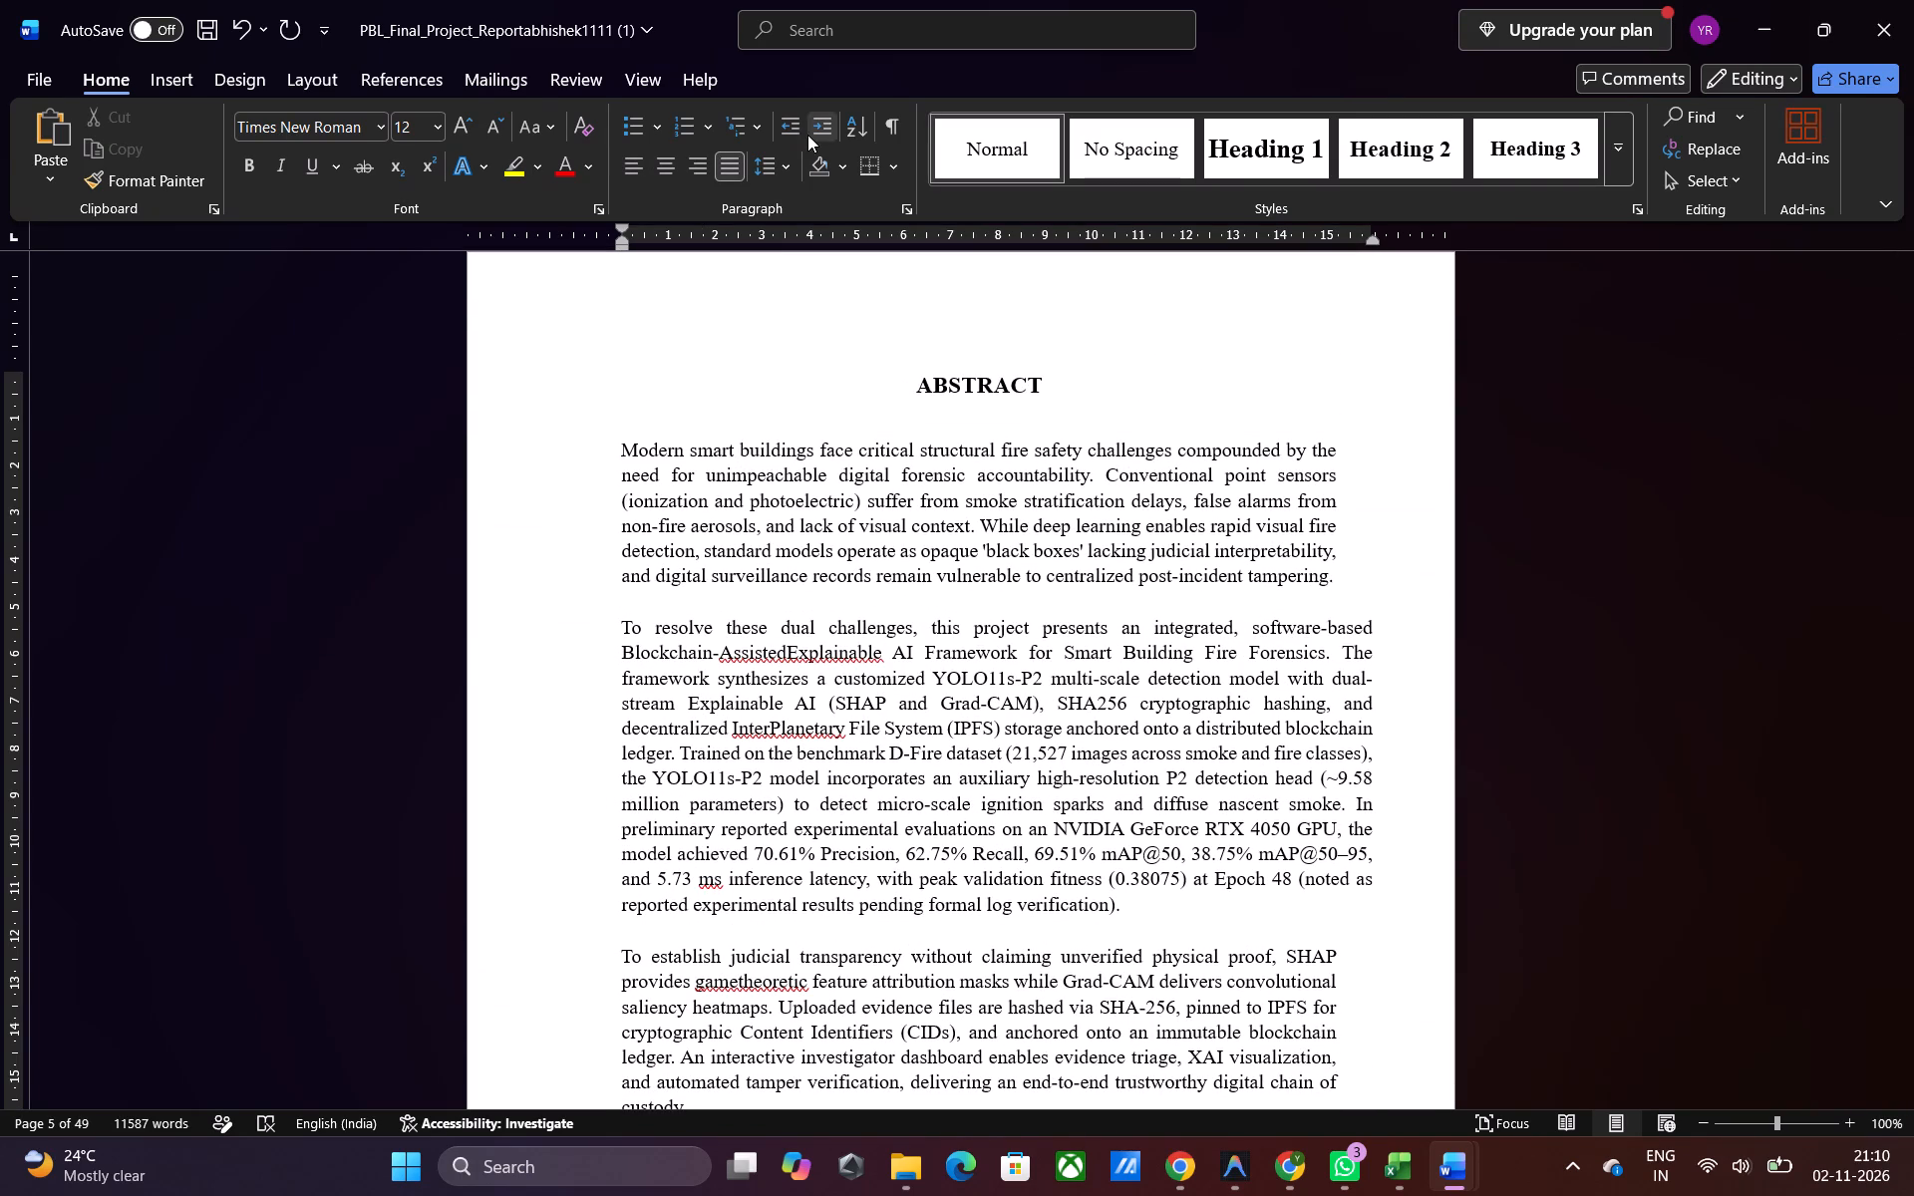
{"action": "left_click", "coordinate": [896, 135]}
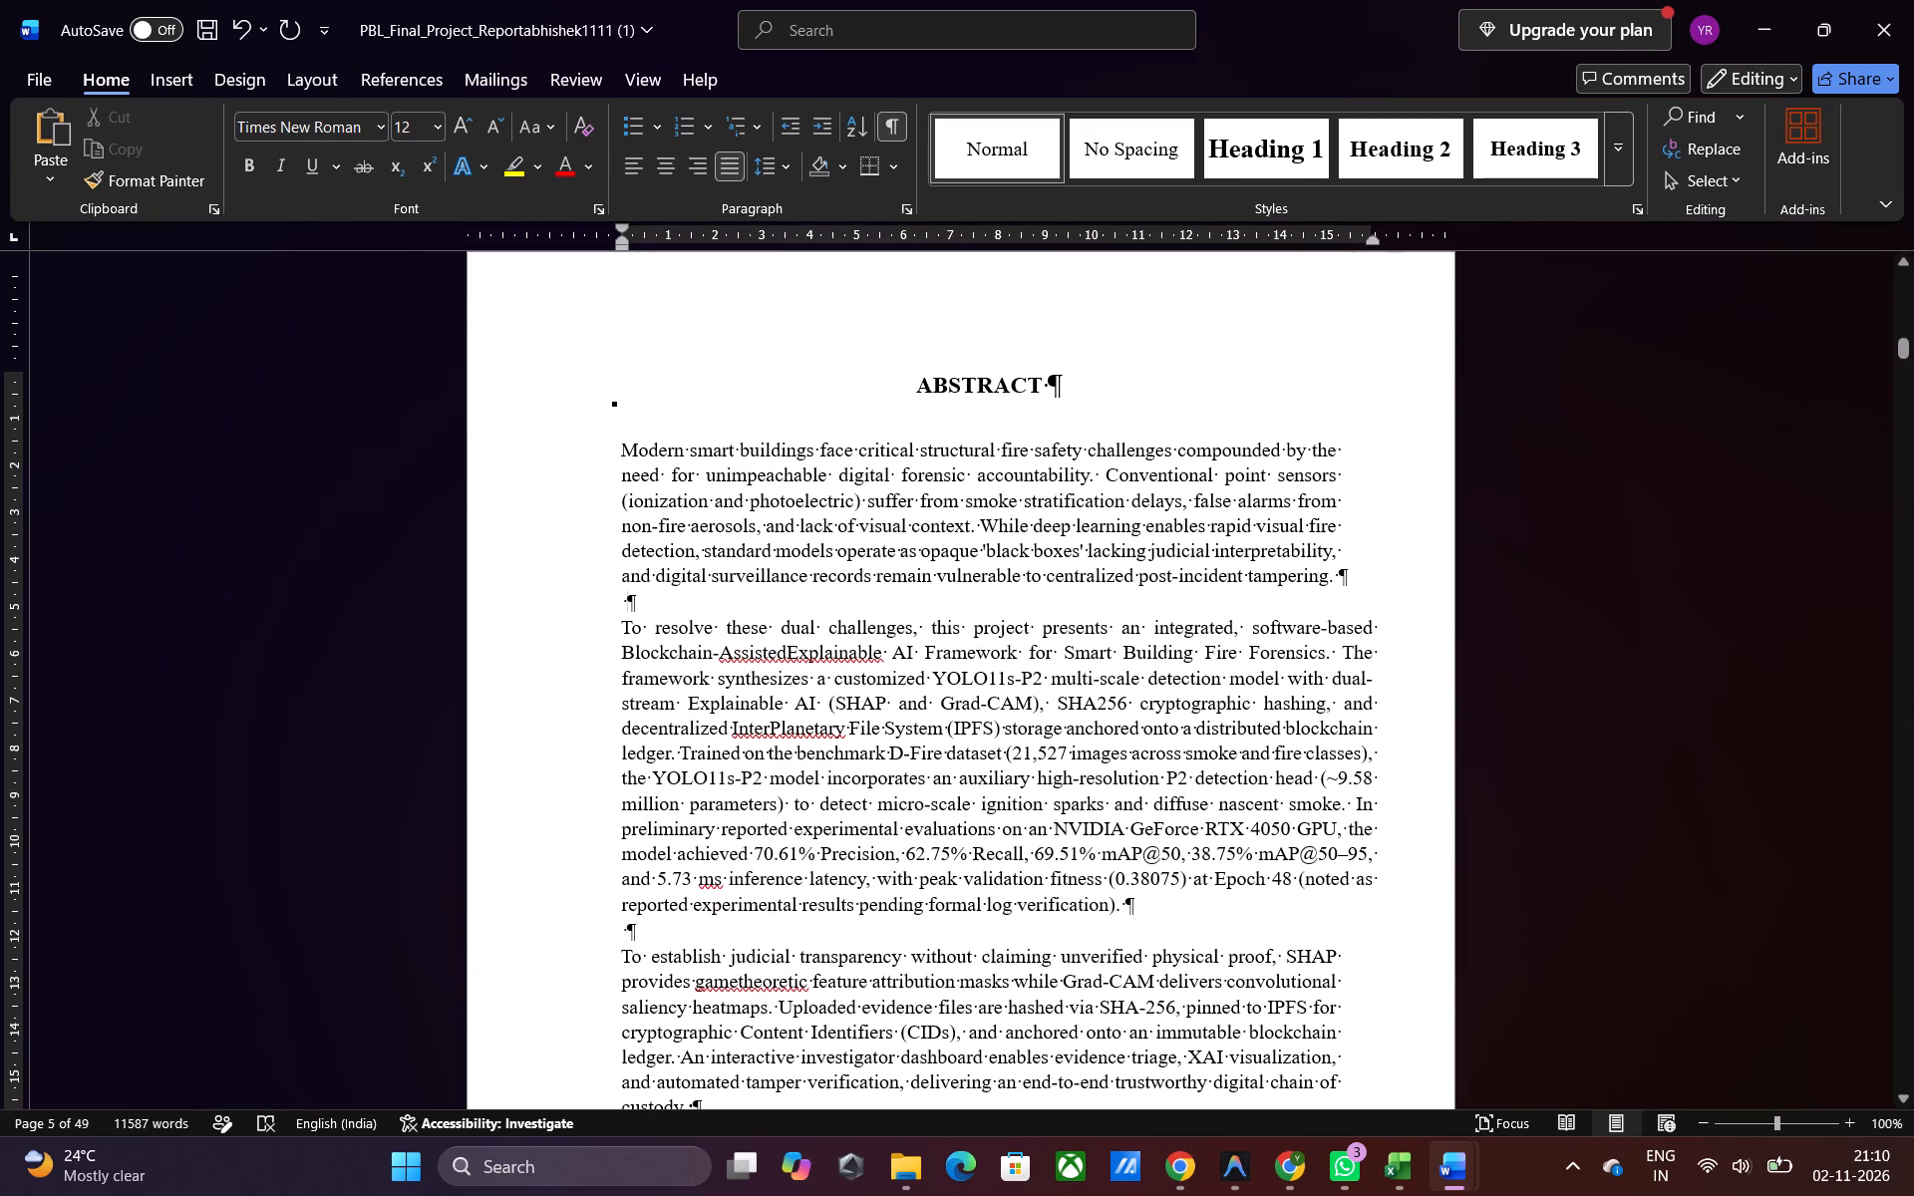
{"action": "left_click", "coordinate": [1343, 580]}
{"action": "key", "text": "Delete"}
{"action": "key", "text": "Delete"}
{"action": "key", "text": "Delete"}
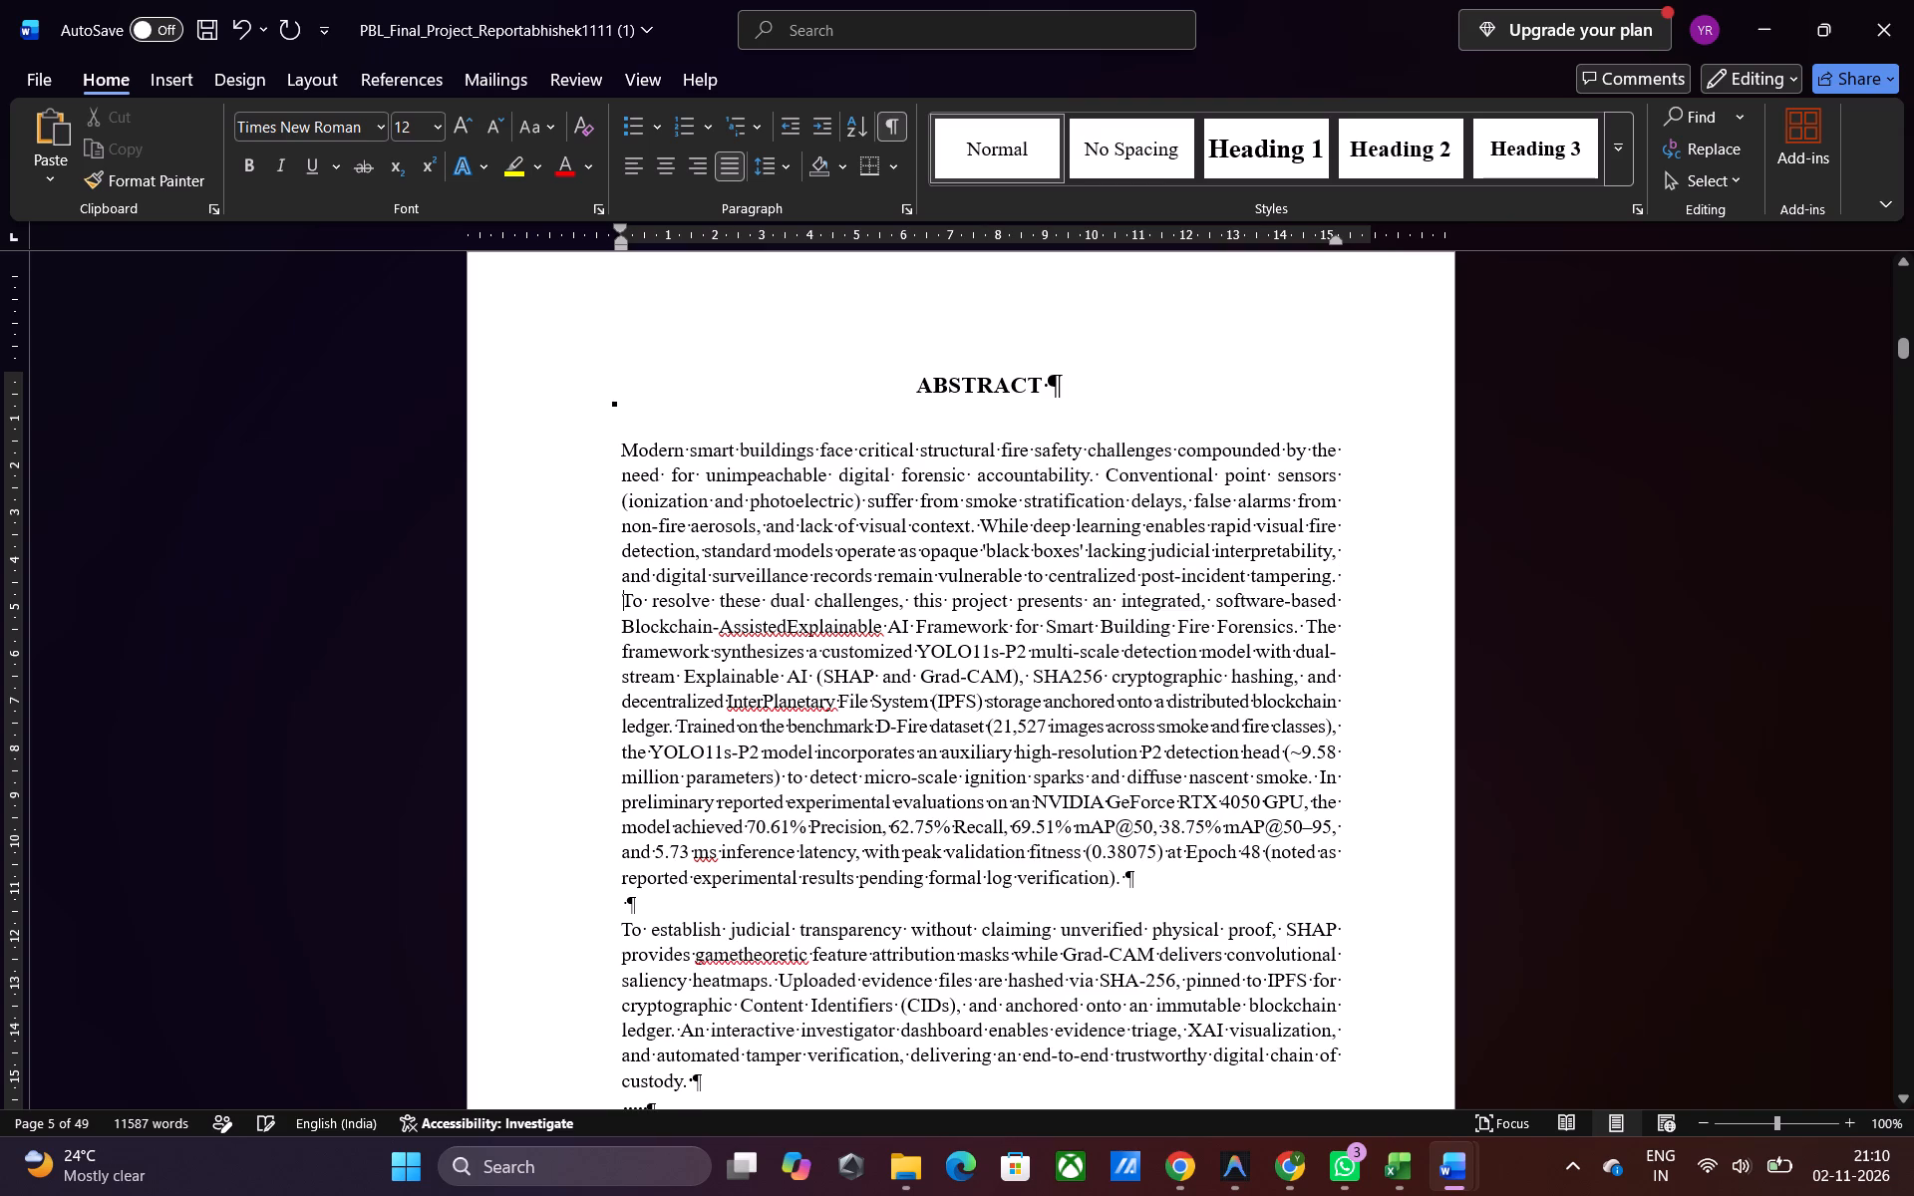
{"action": "left_click", "coordinate": [1360, 589]}
{"action": "left_click", "coordinate": [893, 117]}
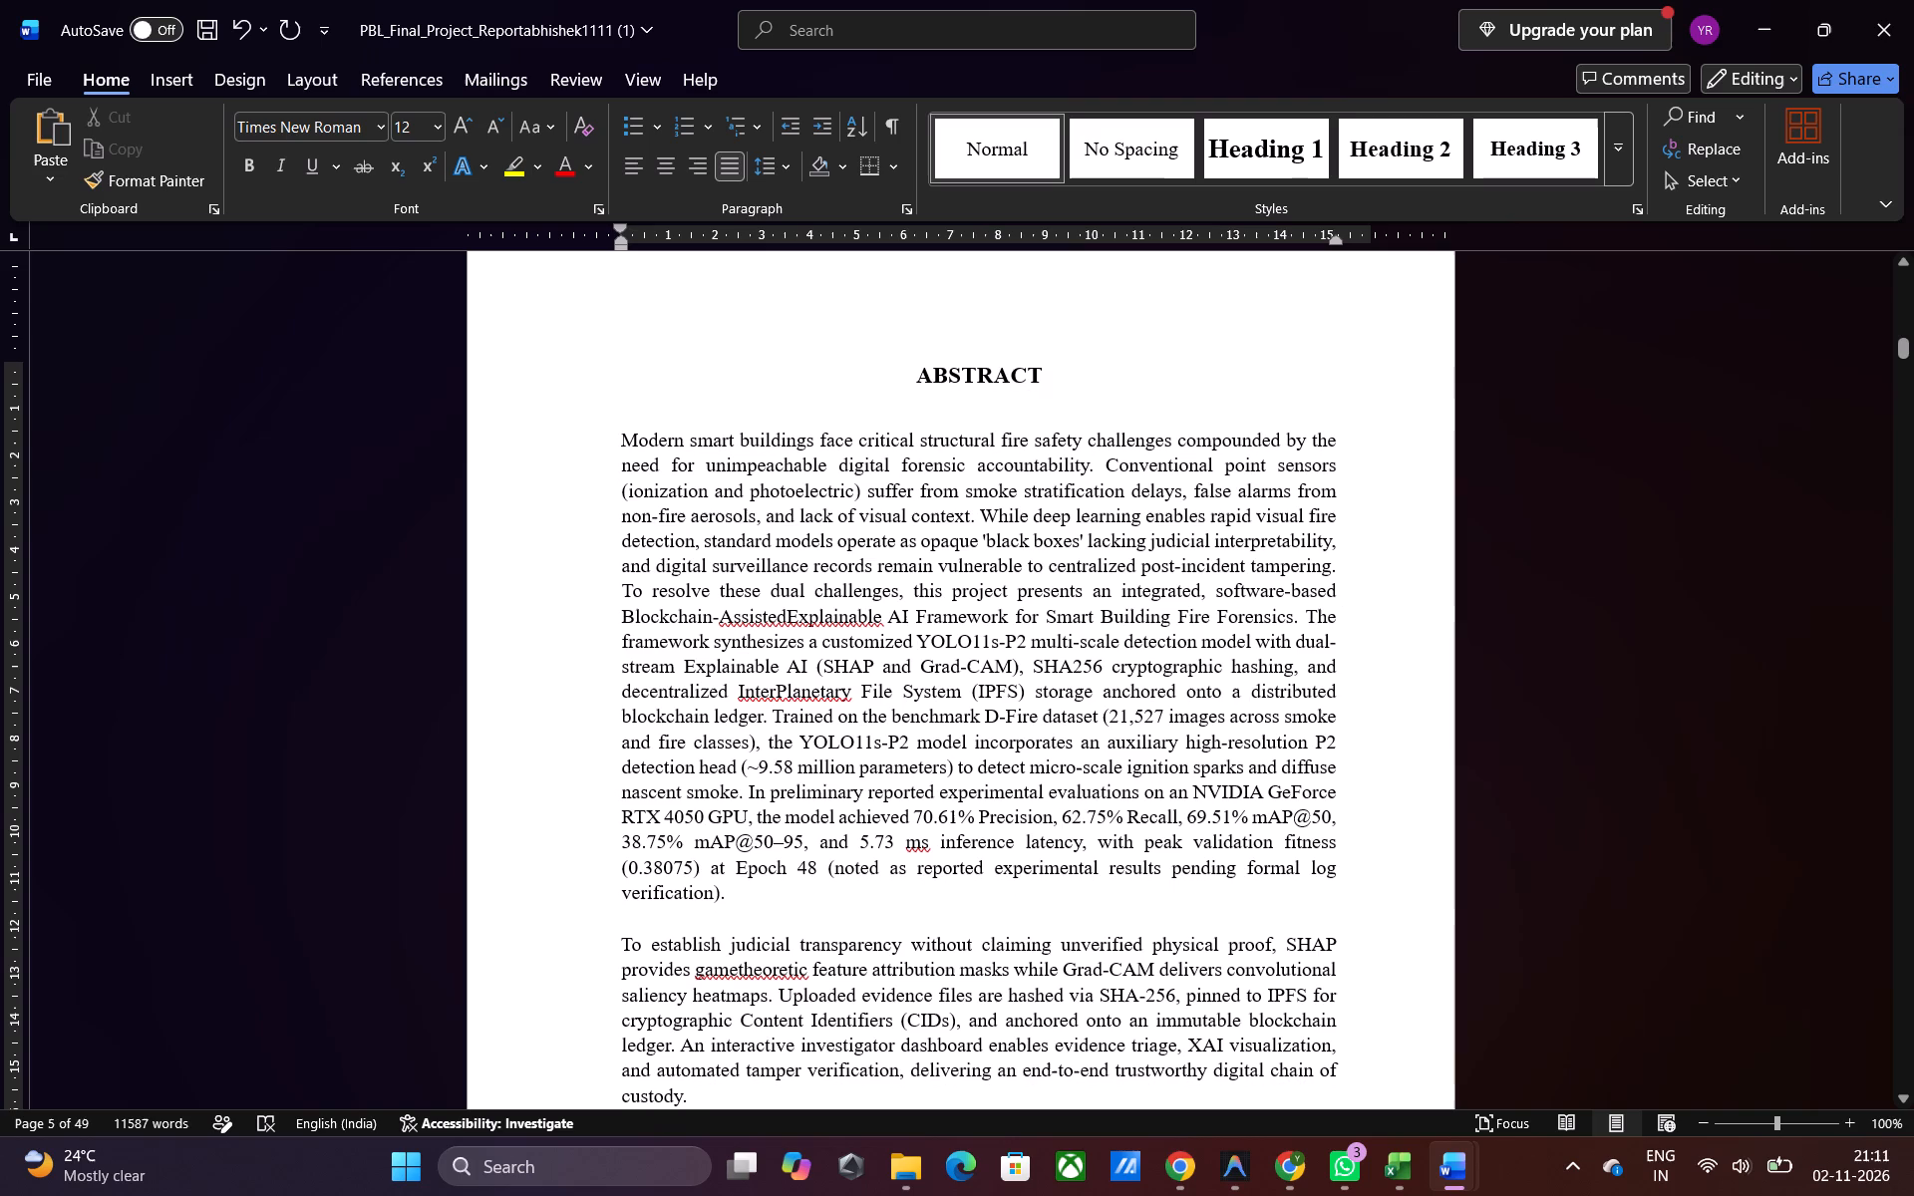
{"action": "left_click", "coordinate": [1338, 567]}
Separate the abstract's paragraph starting "To resolve these dual challenges" from the opening paragraph with a blank line.
{"action": "key", "text": "Return"}
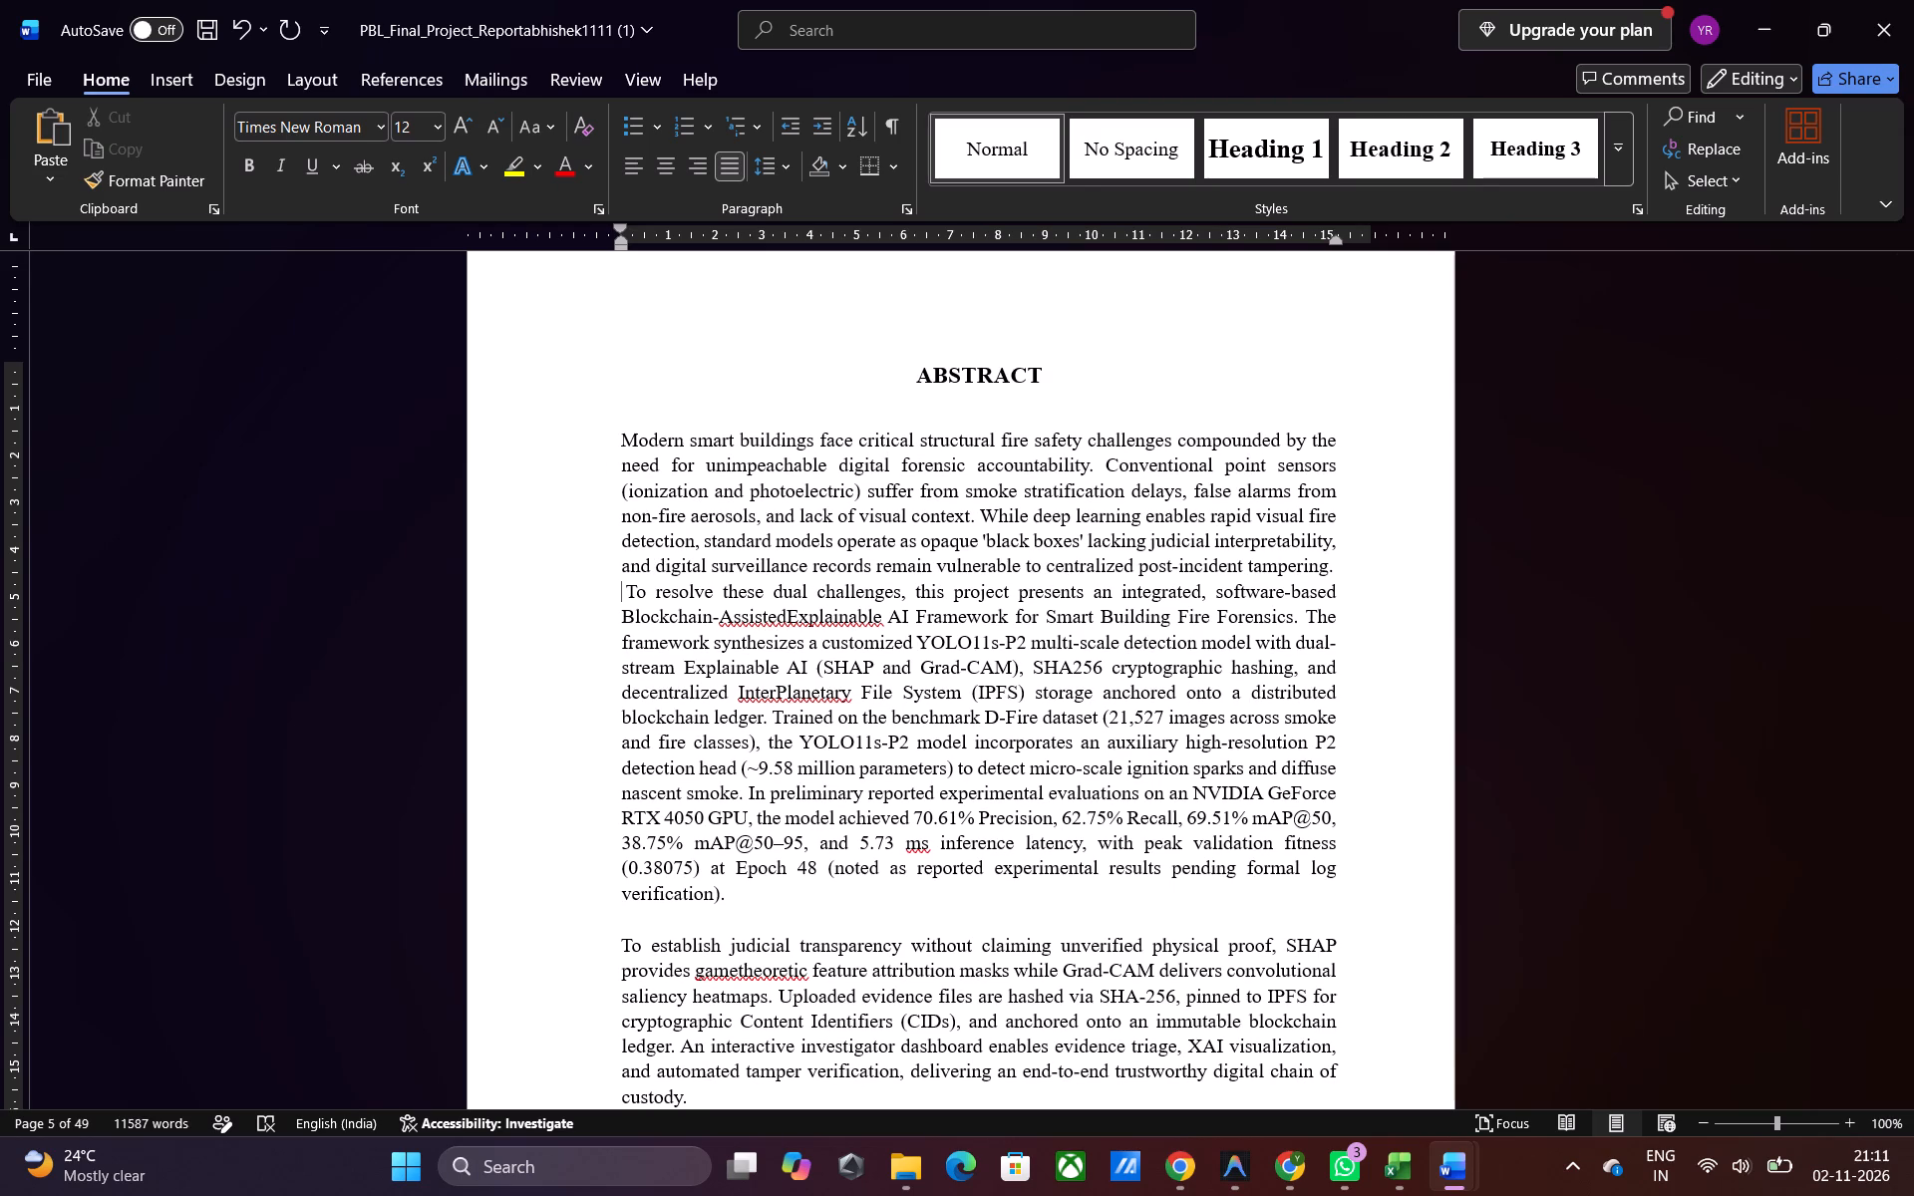
{"action": "key", "text": "ctrl+z"}
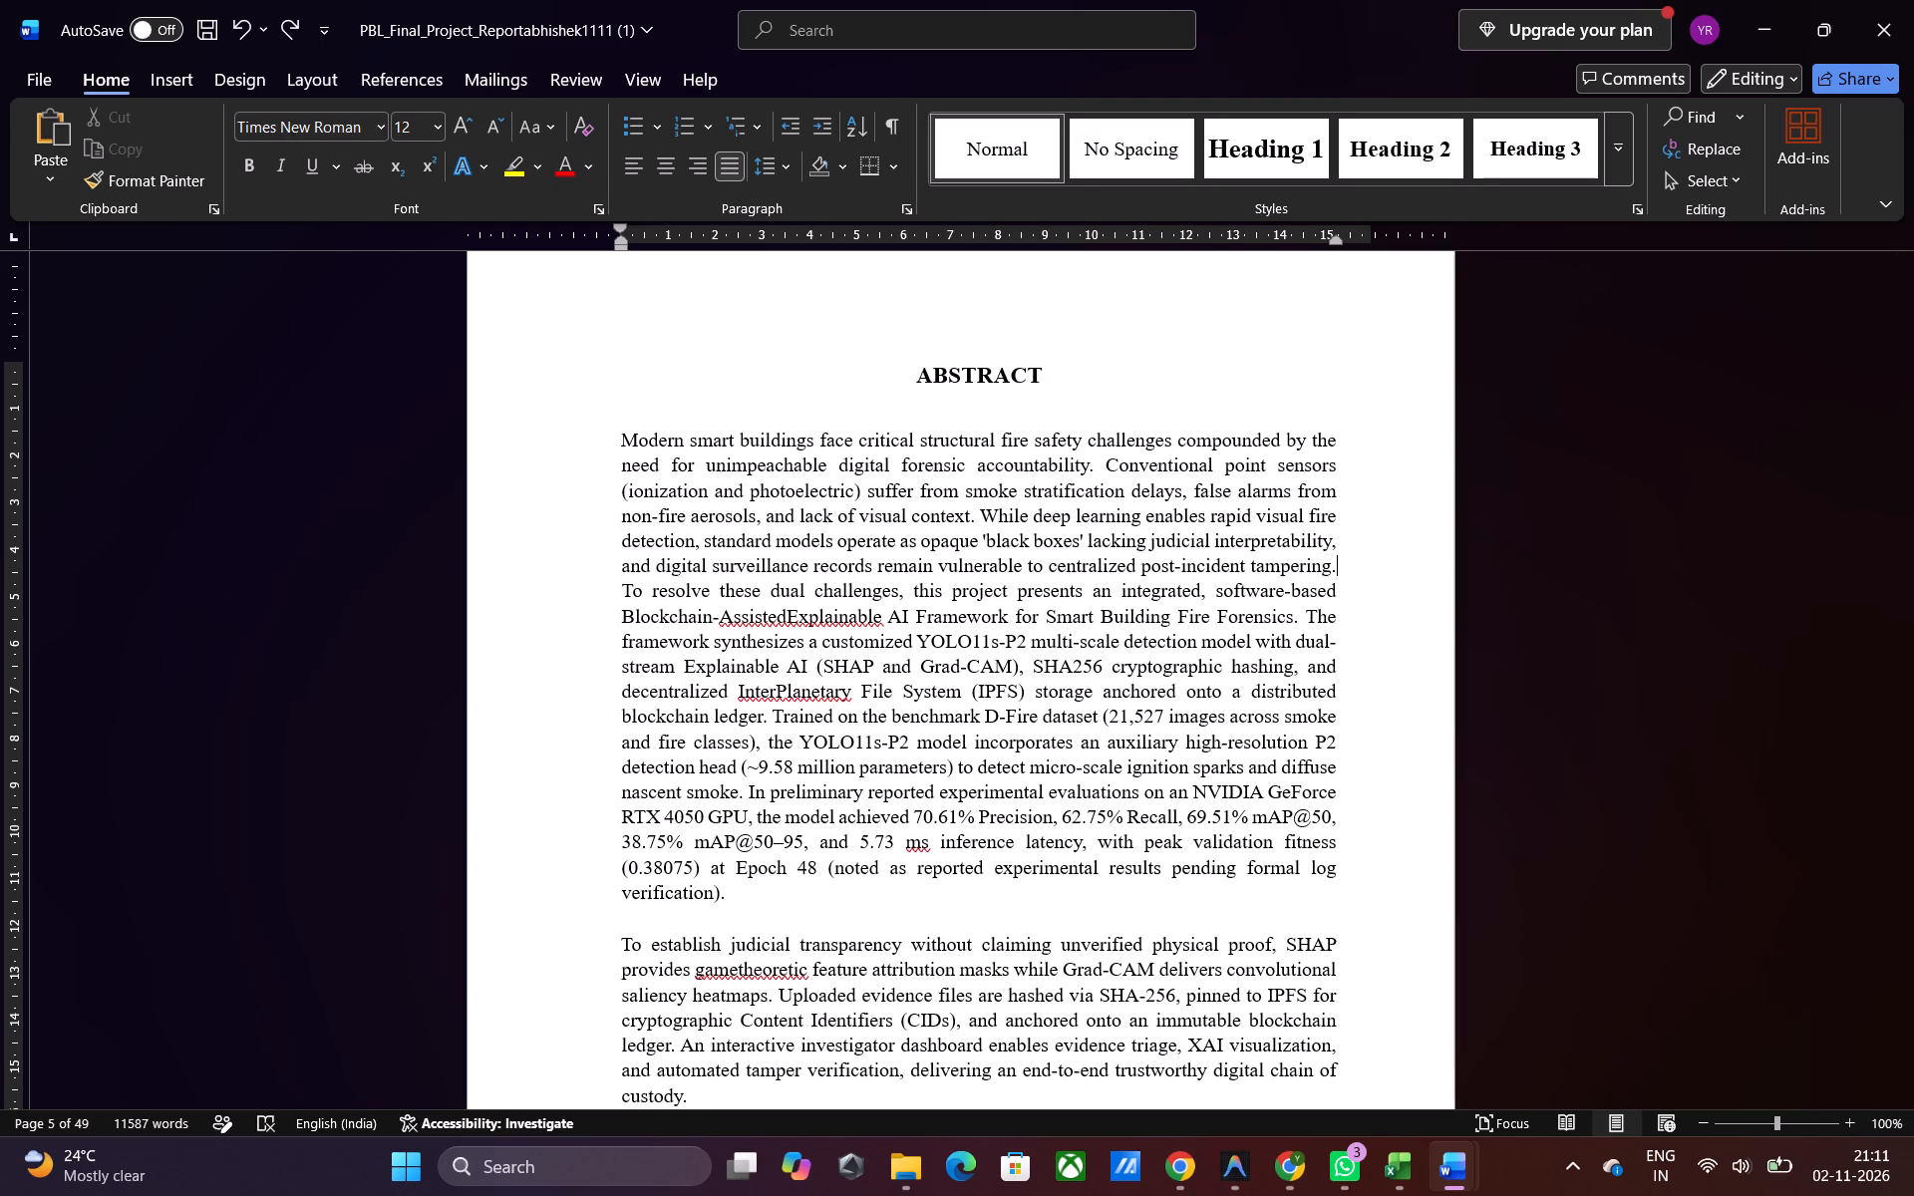
{"action": "key", "text": "Return"}
{"action": "key", "text": "Return"}
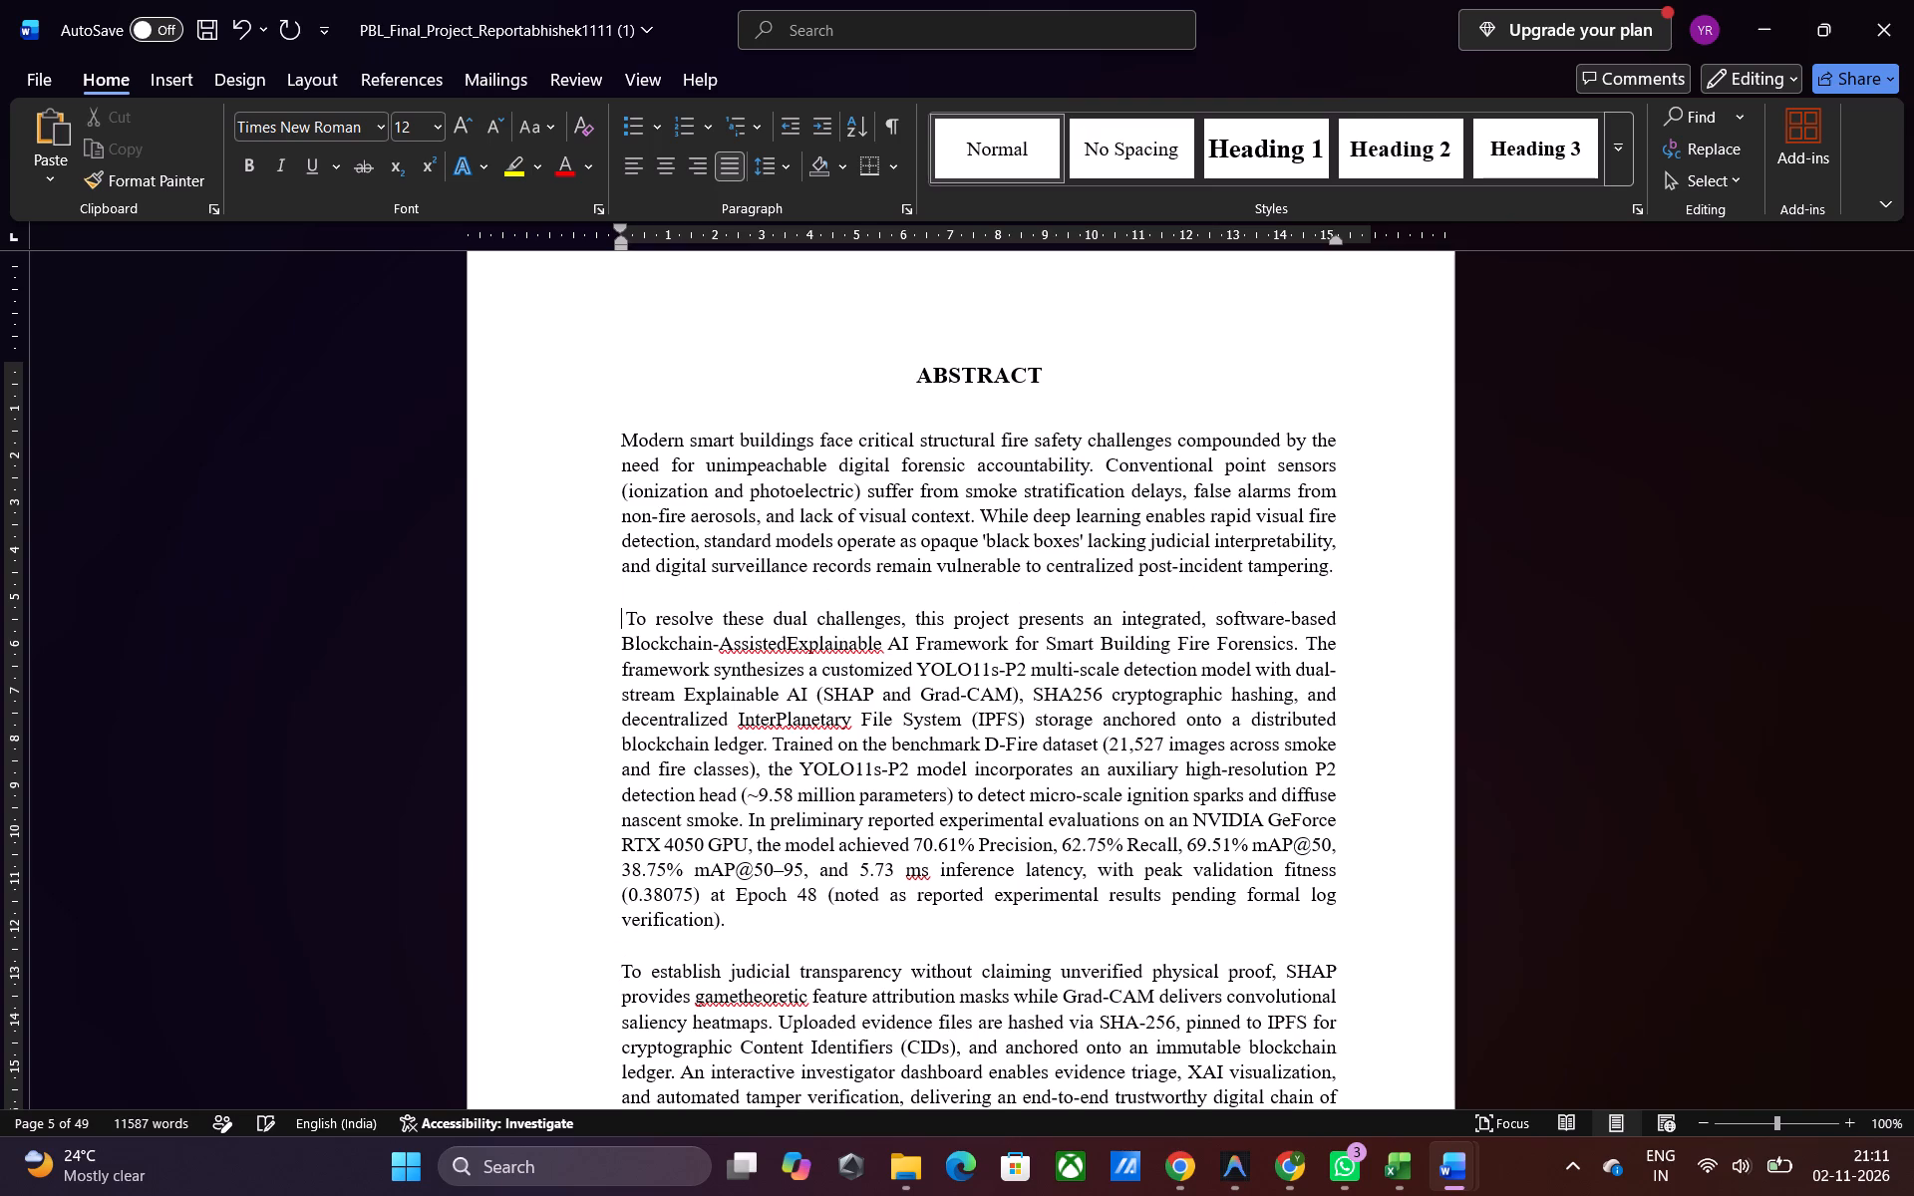
{"action": "key", "text": "Return"}
{"action": "key", "text": "BackSpace"}
Apply the suggested spelling "Interplanetary" in the keywords and in the abstract's second paragraph.
{"action": "scroll", "coordinate": [1338, 567], "scroll_direction": "down", "scroll_amount": 2}
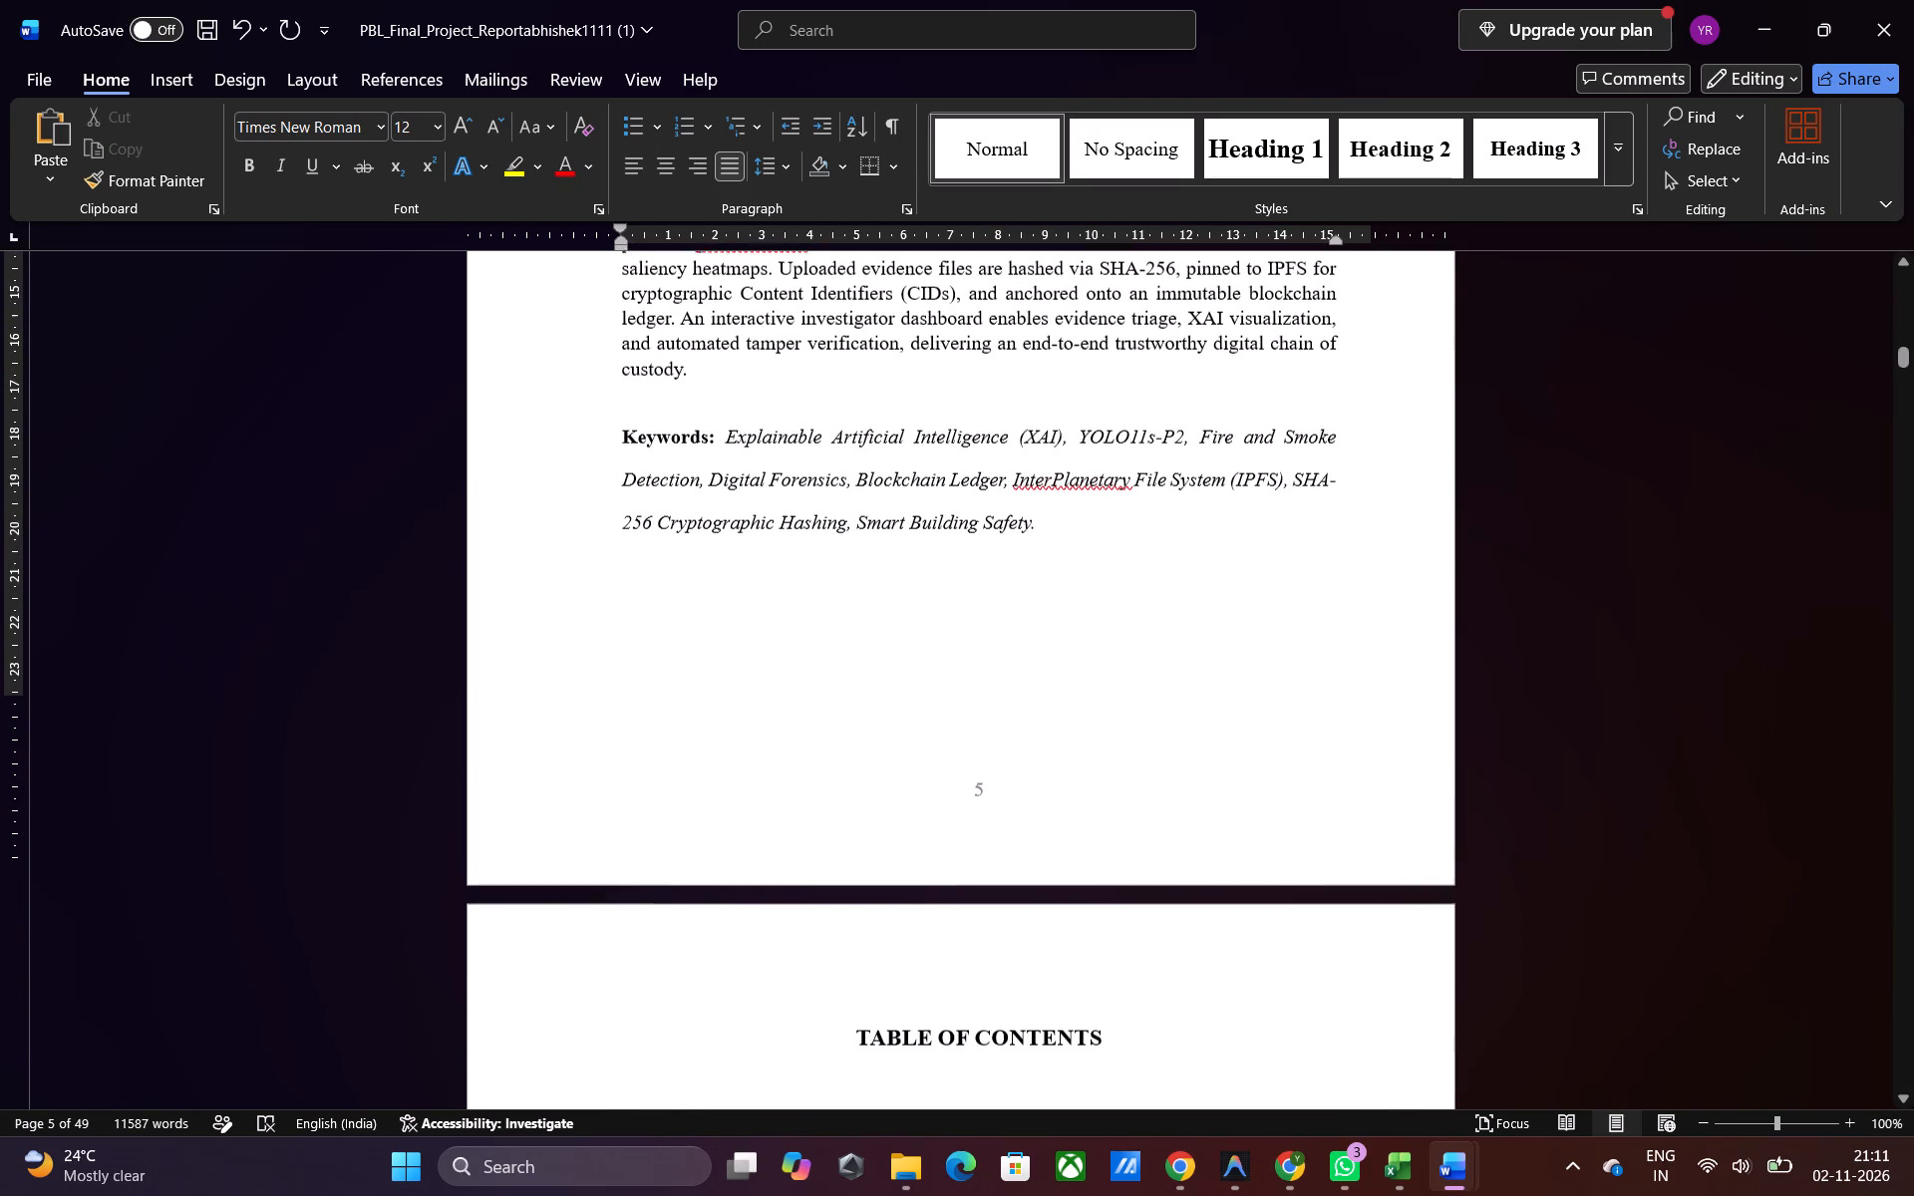
{"action": "right_click", "coordinate": [1098, 457]}
{"action": "left_click", "coordinate": [1039, 481]}
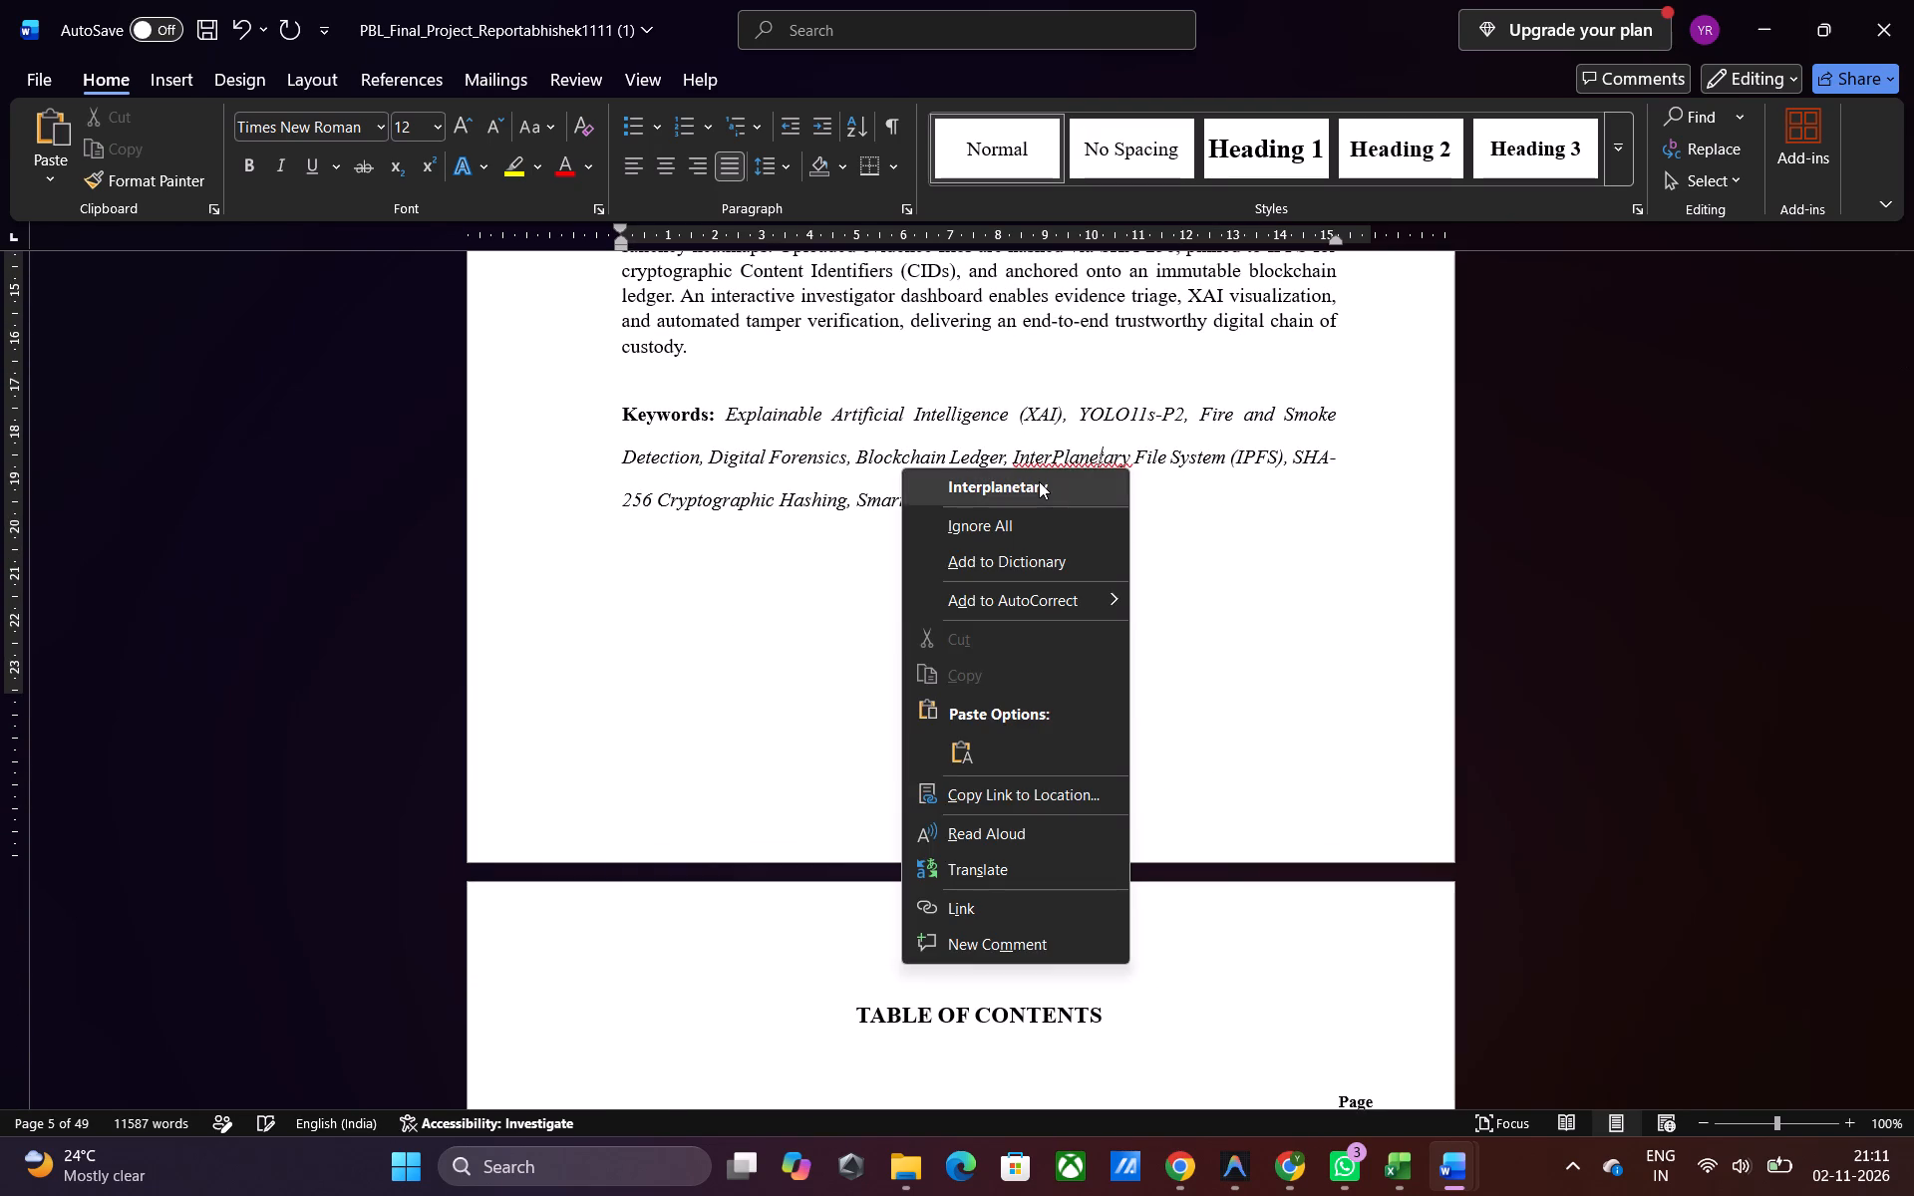
{"action": "scroll", "coordinate": [1037, 503], "scroll_direction": "up", "scroll_amount": 2}
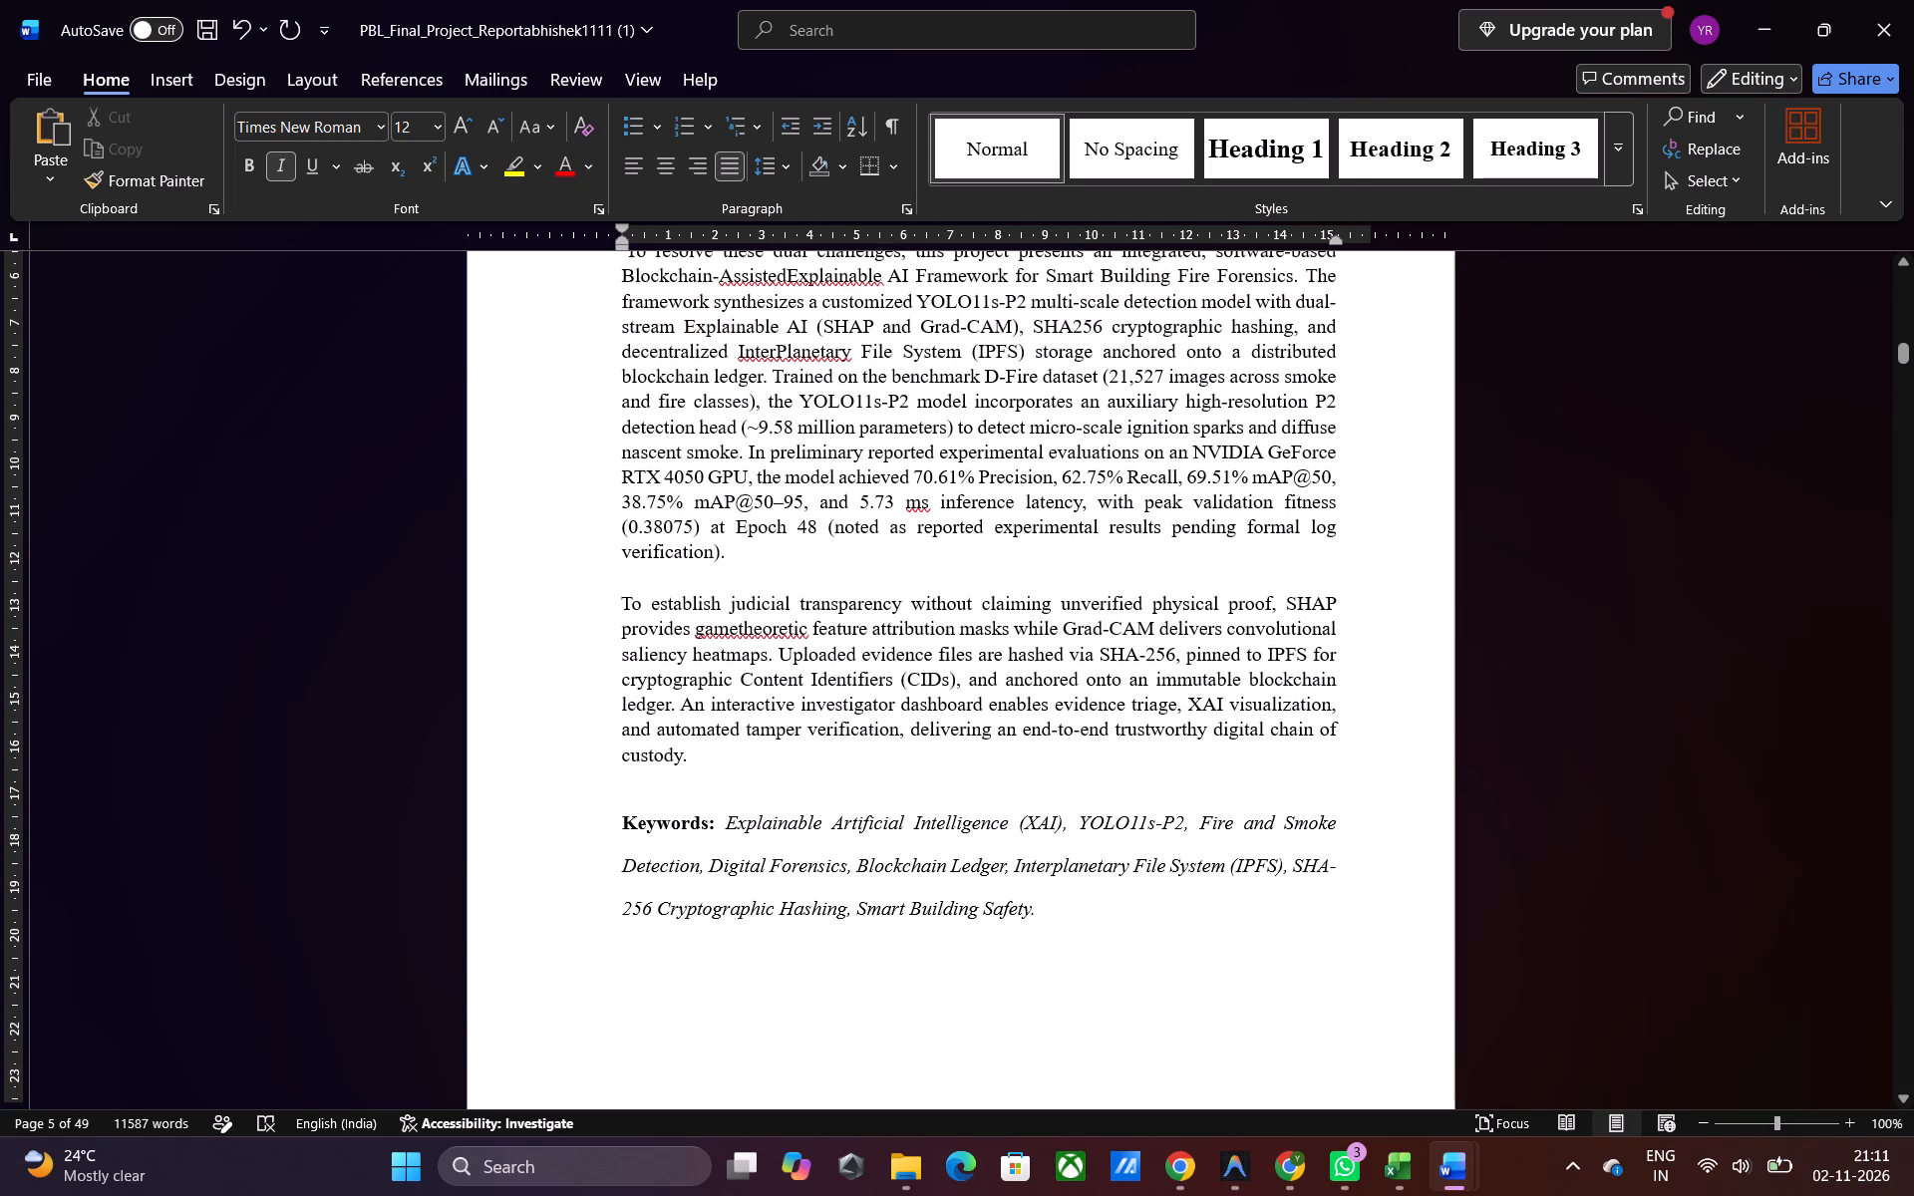
{"action": "right_click", "coordinate": [781, 349]}
{"action": "left_click", "coordinate": [789, 365]}
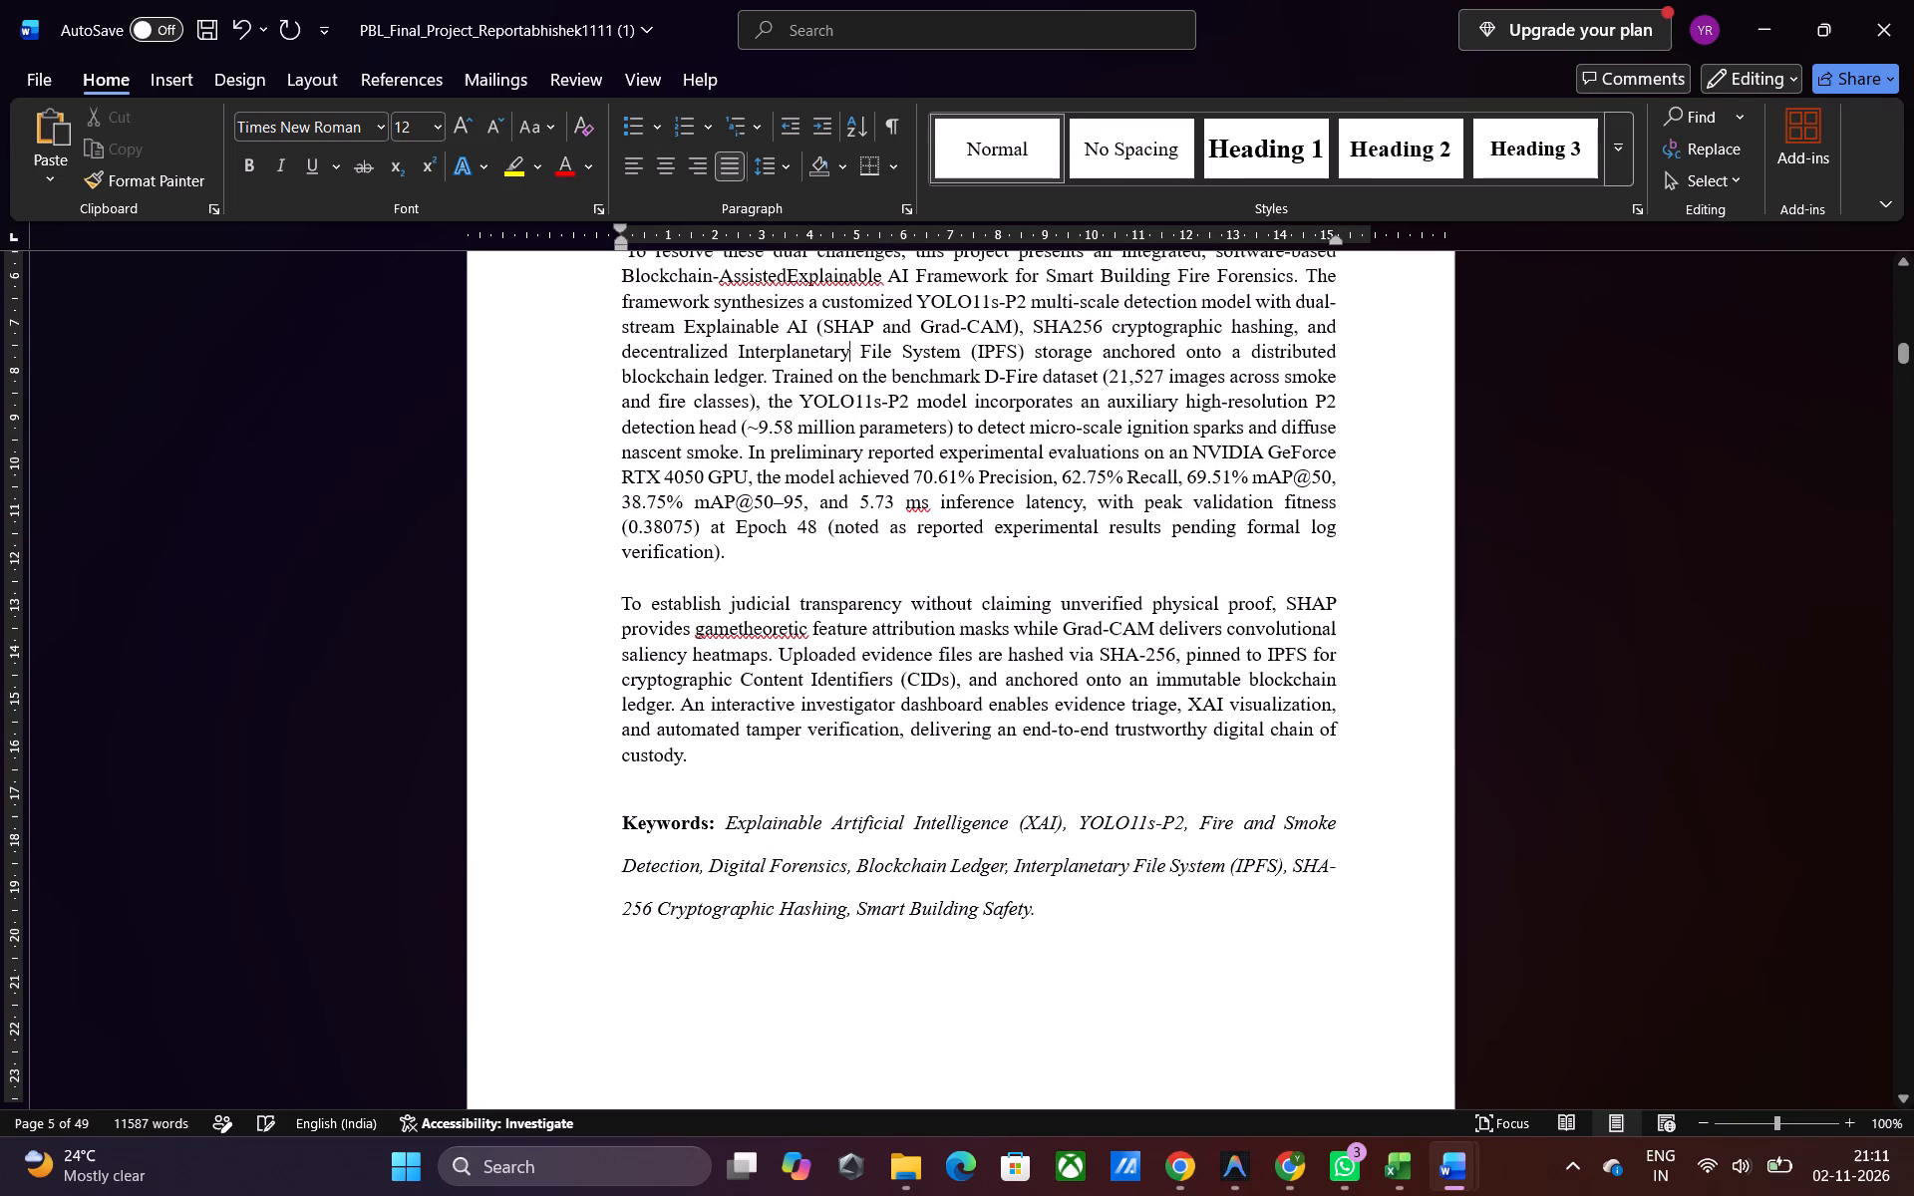
Apply the suggested corrections "Assisted Explainable" and "game theoretic" to the run-together words in the abstract.
{"action": "right_click", "coordinate": [778, 282]}
{"action": "left_click", "coordinate": [769, 302]}
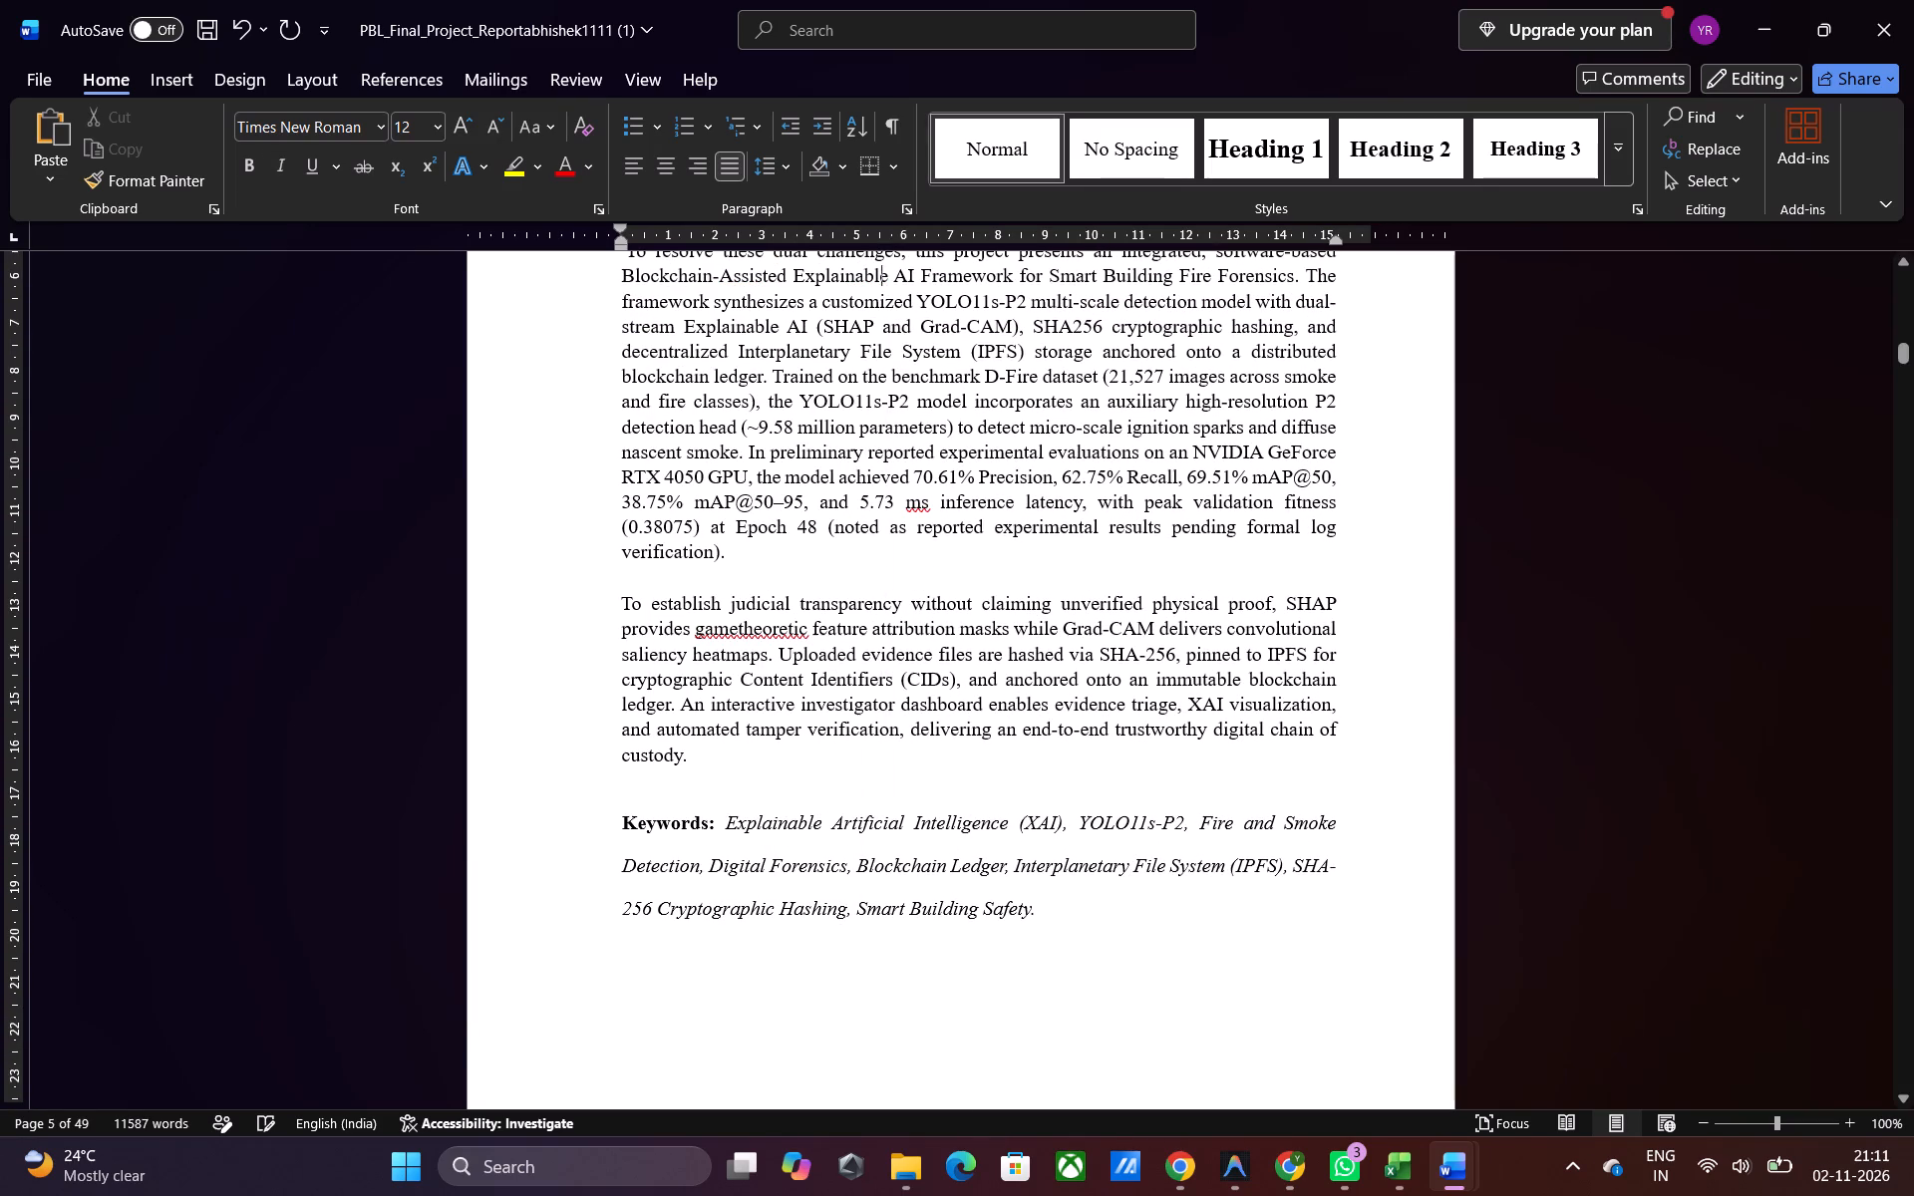
{"action": "right_click", "coordinate": [769, 626]}
{"action": "left_click", "coordinate": [714, 128]}
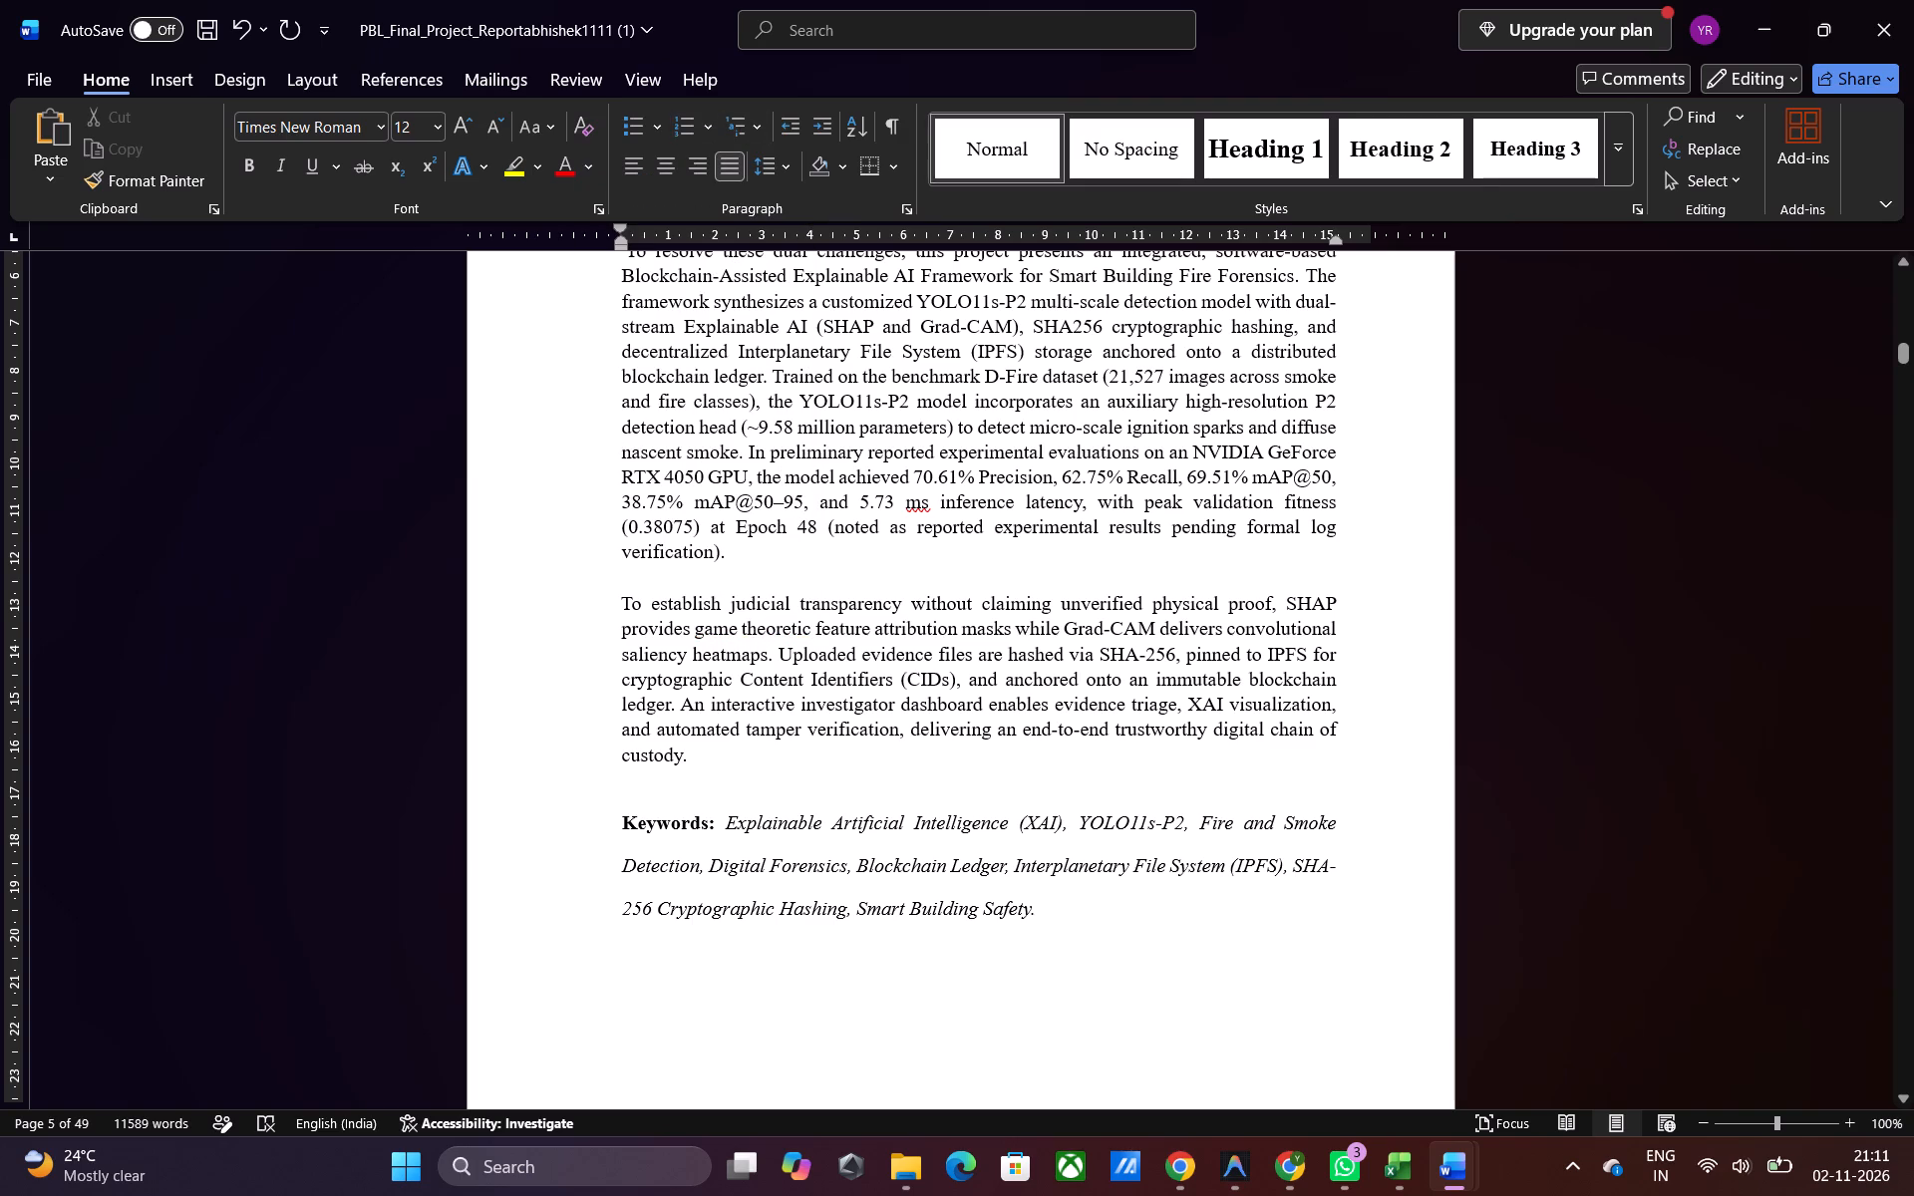
Replace the inference latency unit in the abstract with the suggested spelling "Ms".
{"action": "right_click", "coordinate": [920, 504]}
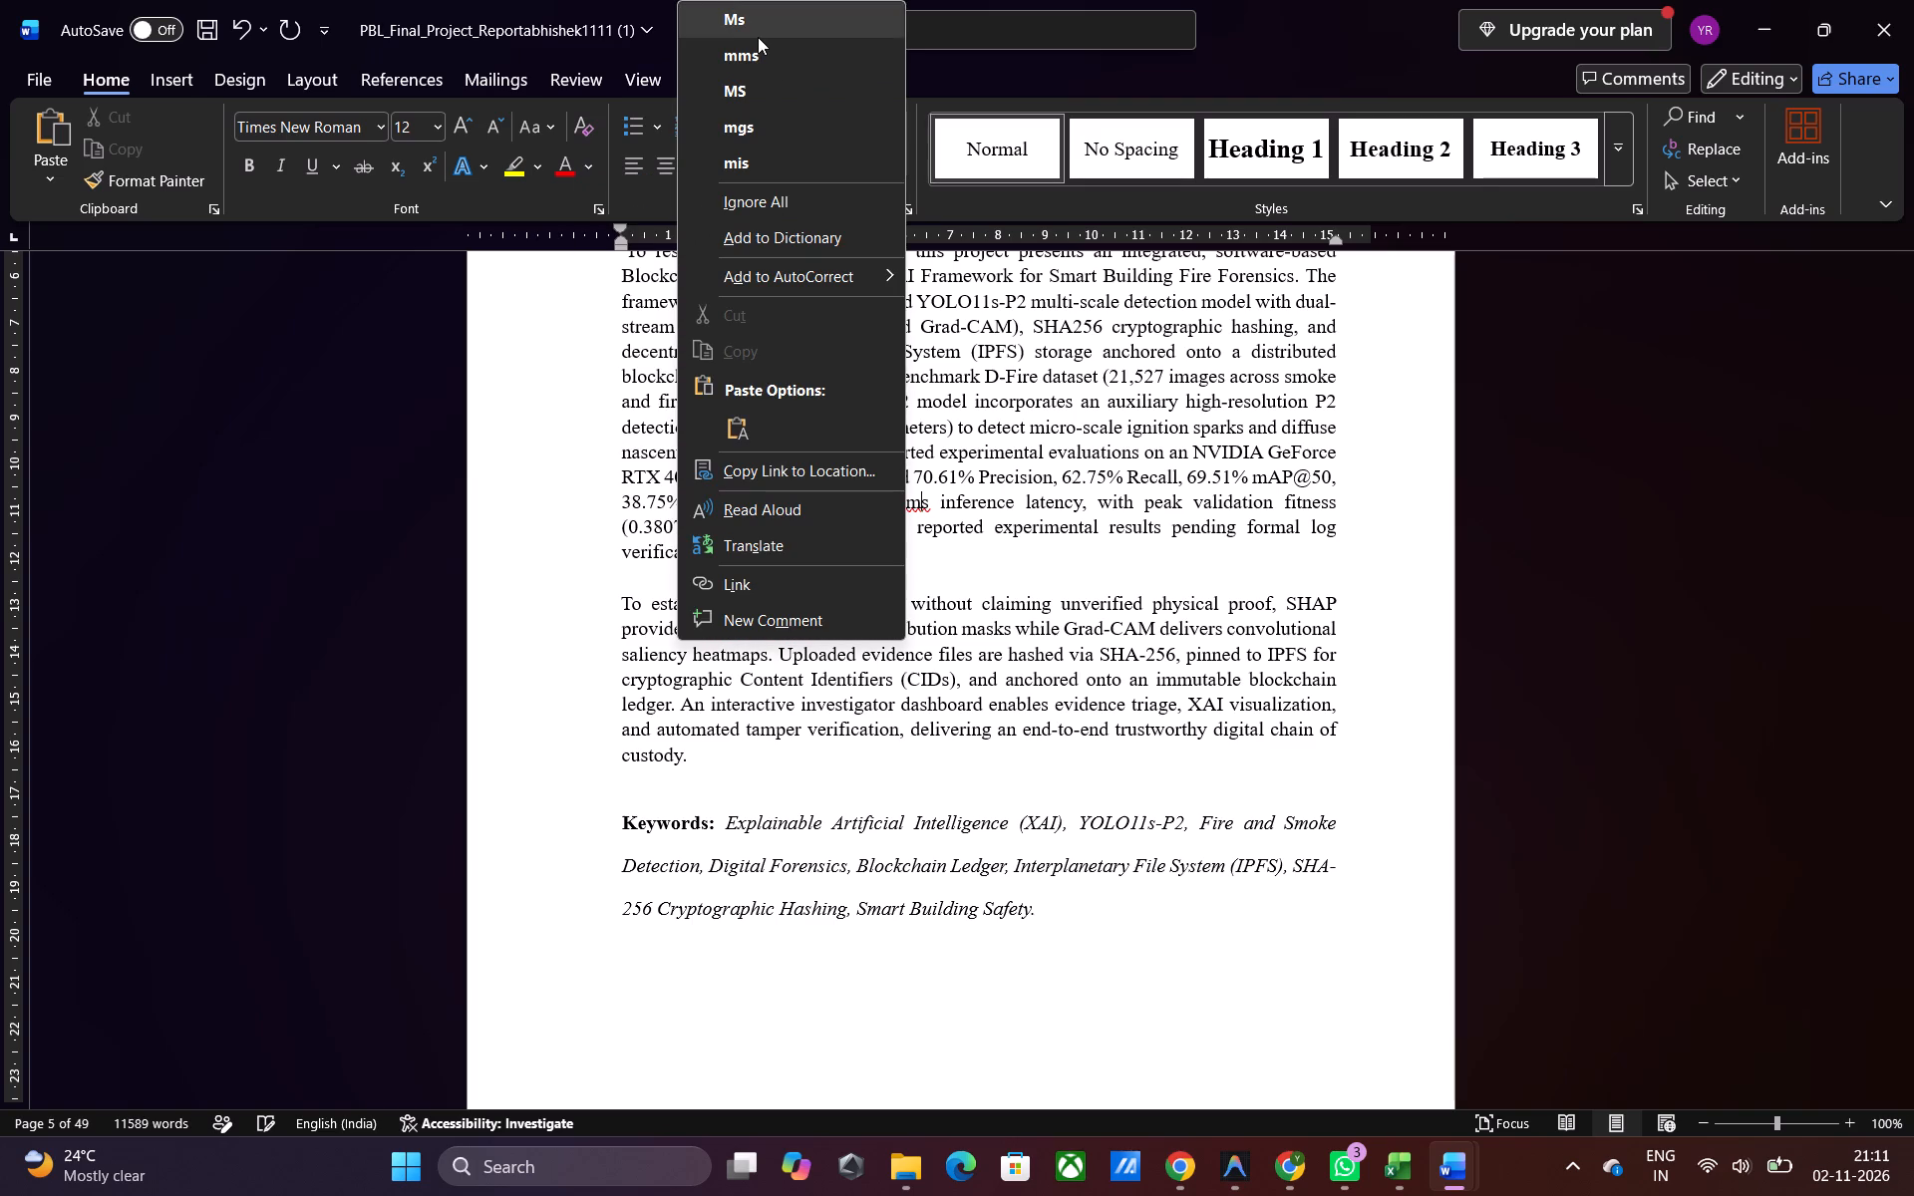
{"action": "left_click", "coordinate": [760, 37]}
Delete the "List of Abbreviations" entry and its page number from the table of contents.
{"action": "scroll", "coordinate": [965, 556], "scroll_direction": "down", "scroll_amount": 2}
{"action": "scroll", "coordinate": [965, 556], "scroll_direction": "up", "scroll_amount": 1}
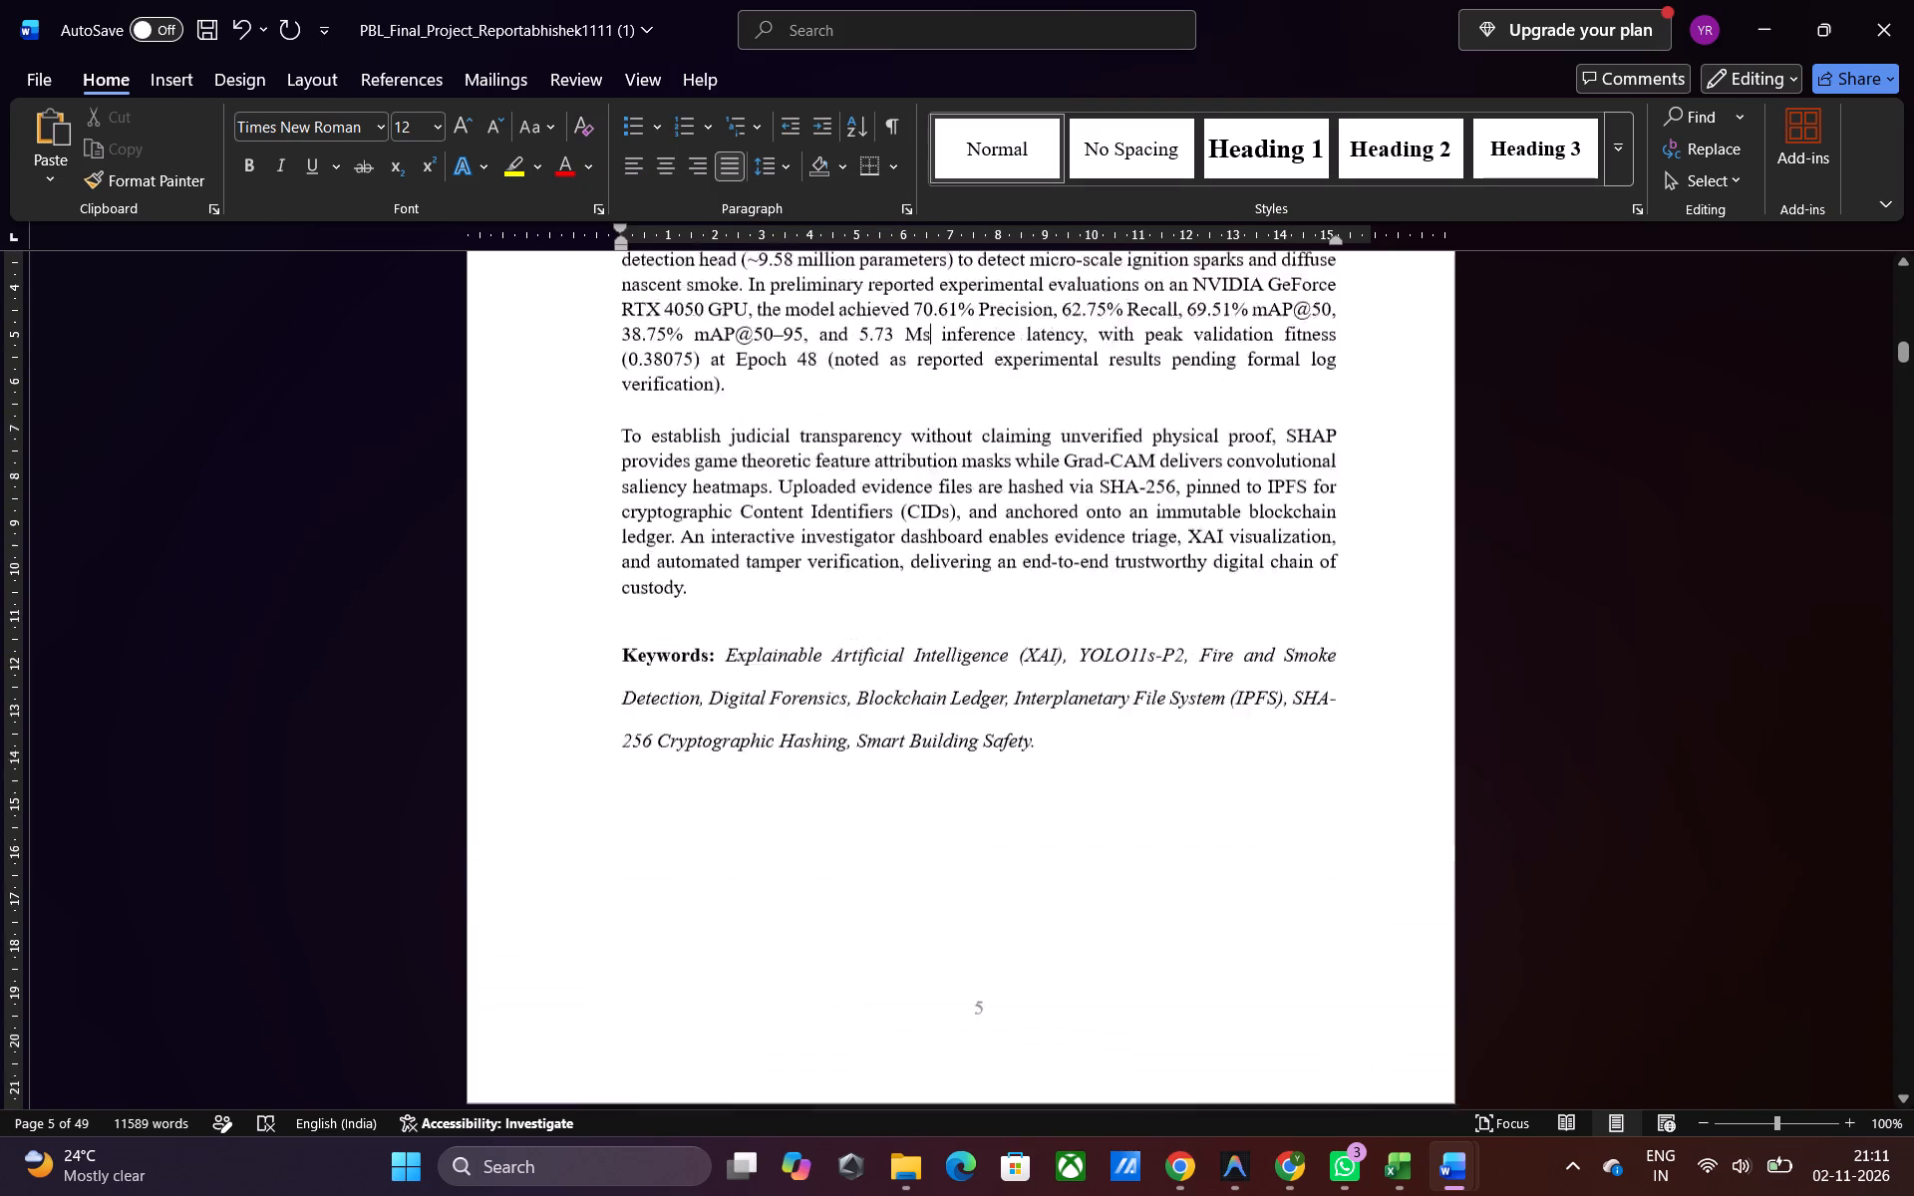
{"action": "scroll", "coordinate": [965, 556], "scroll_direction": "up", "scroll_amount": 1}
{"action": "scroll", "coordinate": [965, 556], "scroll_direction": "down", "scroll_amount": 3}
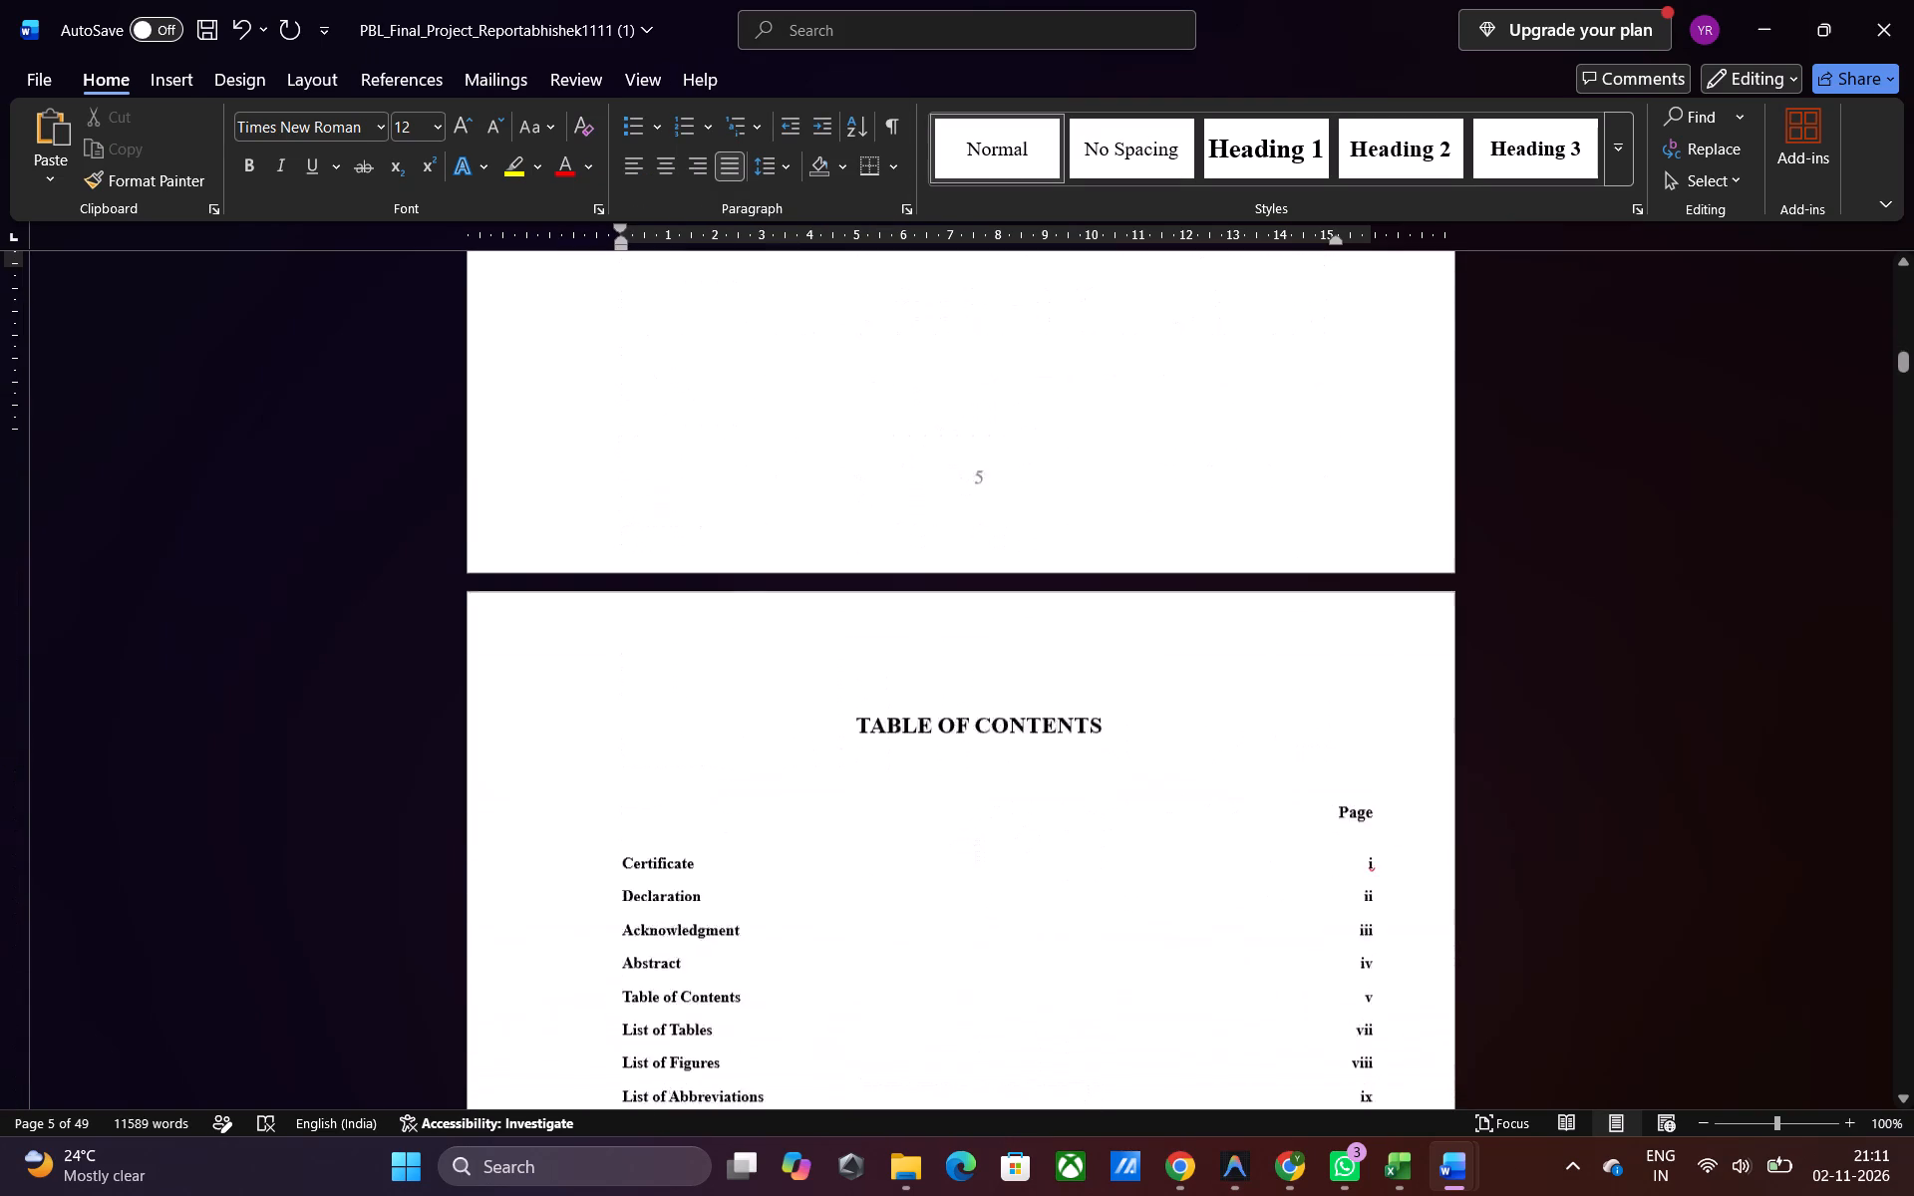
{"action": "scroll", "coordinate": [965, 556], "scroll_direction": "down", "scroll_amount": 2}
{"action": "scroll", "coordinate": [965, 556], "scroll_direction": "up", "scroll_amount": 1}
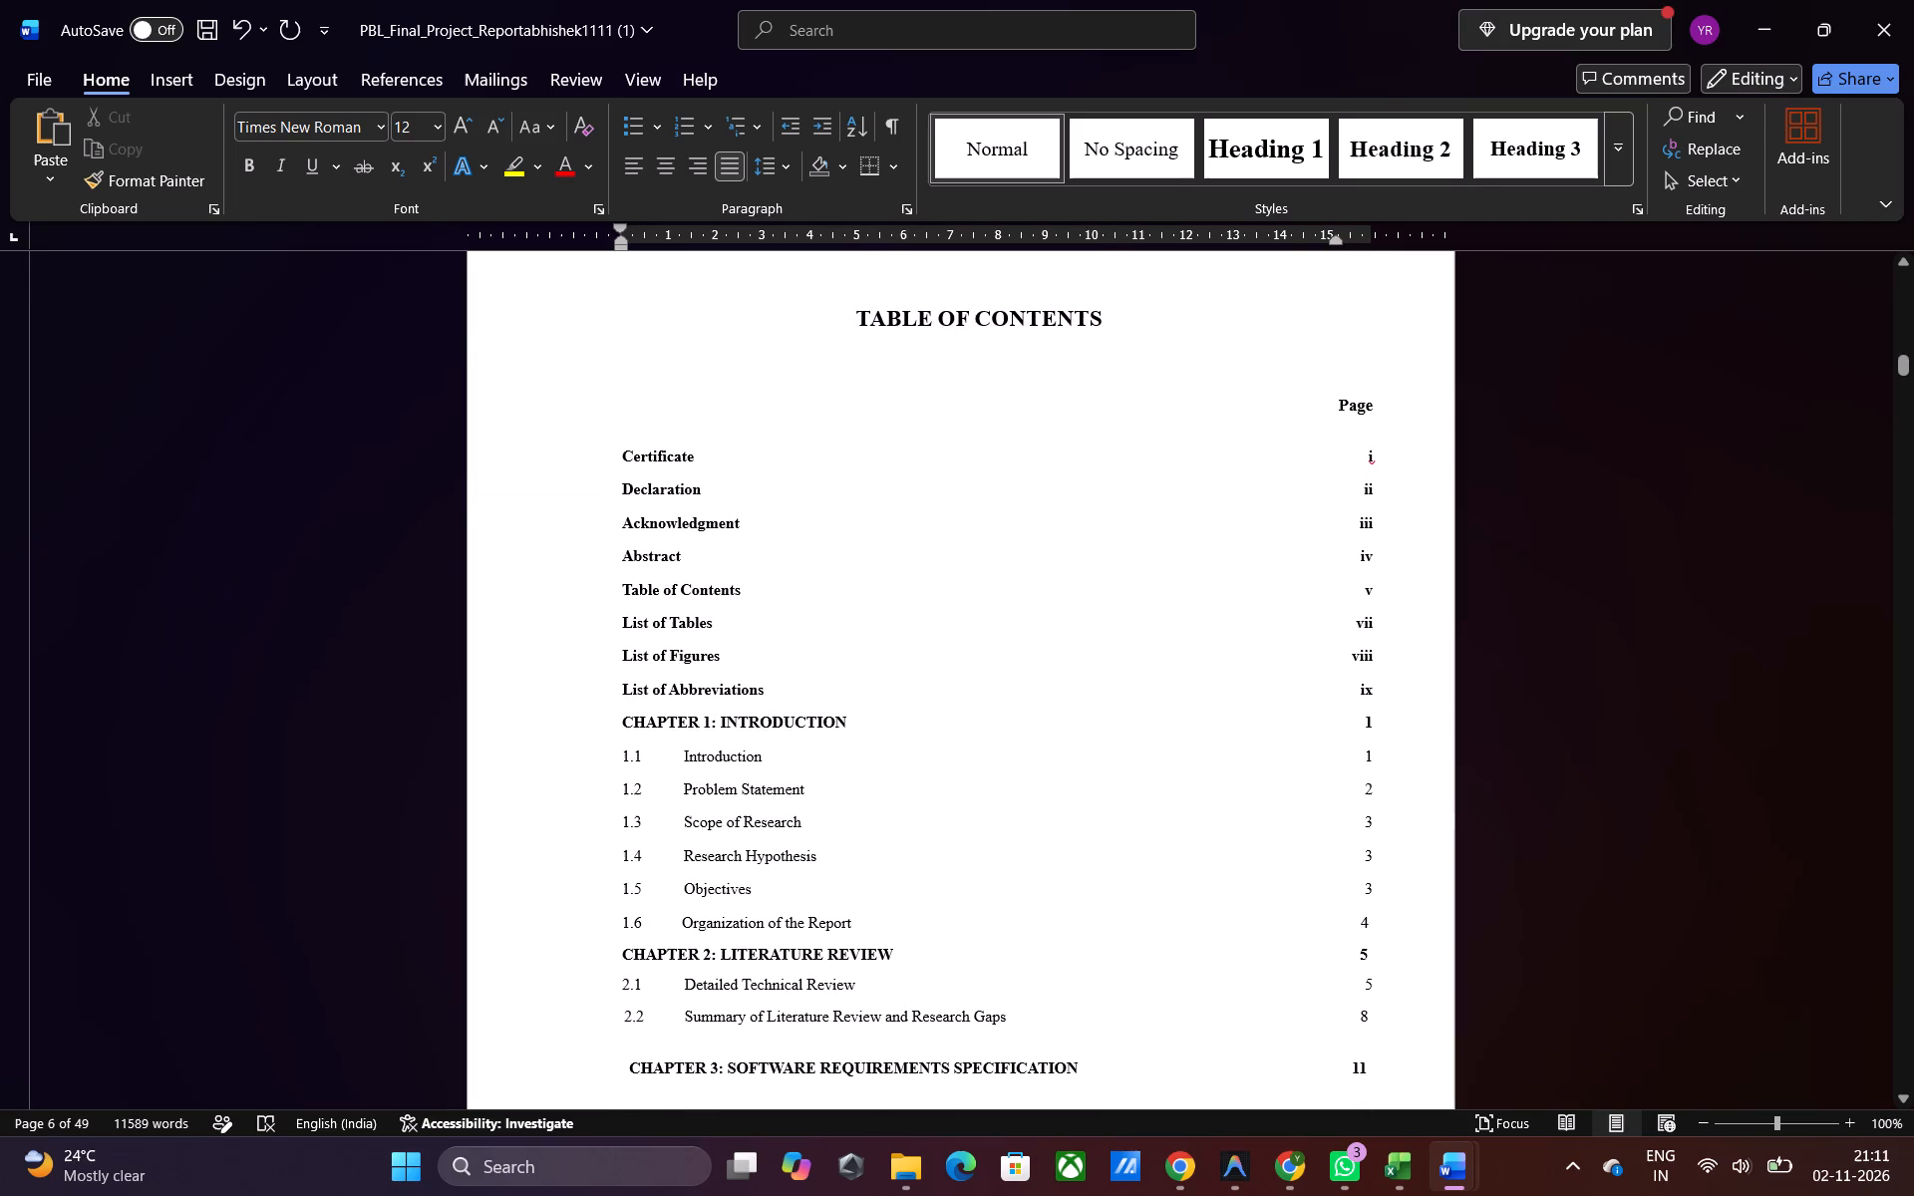
{"action": "right_click", "coordinate": [1372, 458]}
{"action": "left_click", "coordinate": [860, 593]}
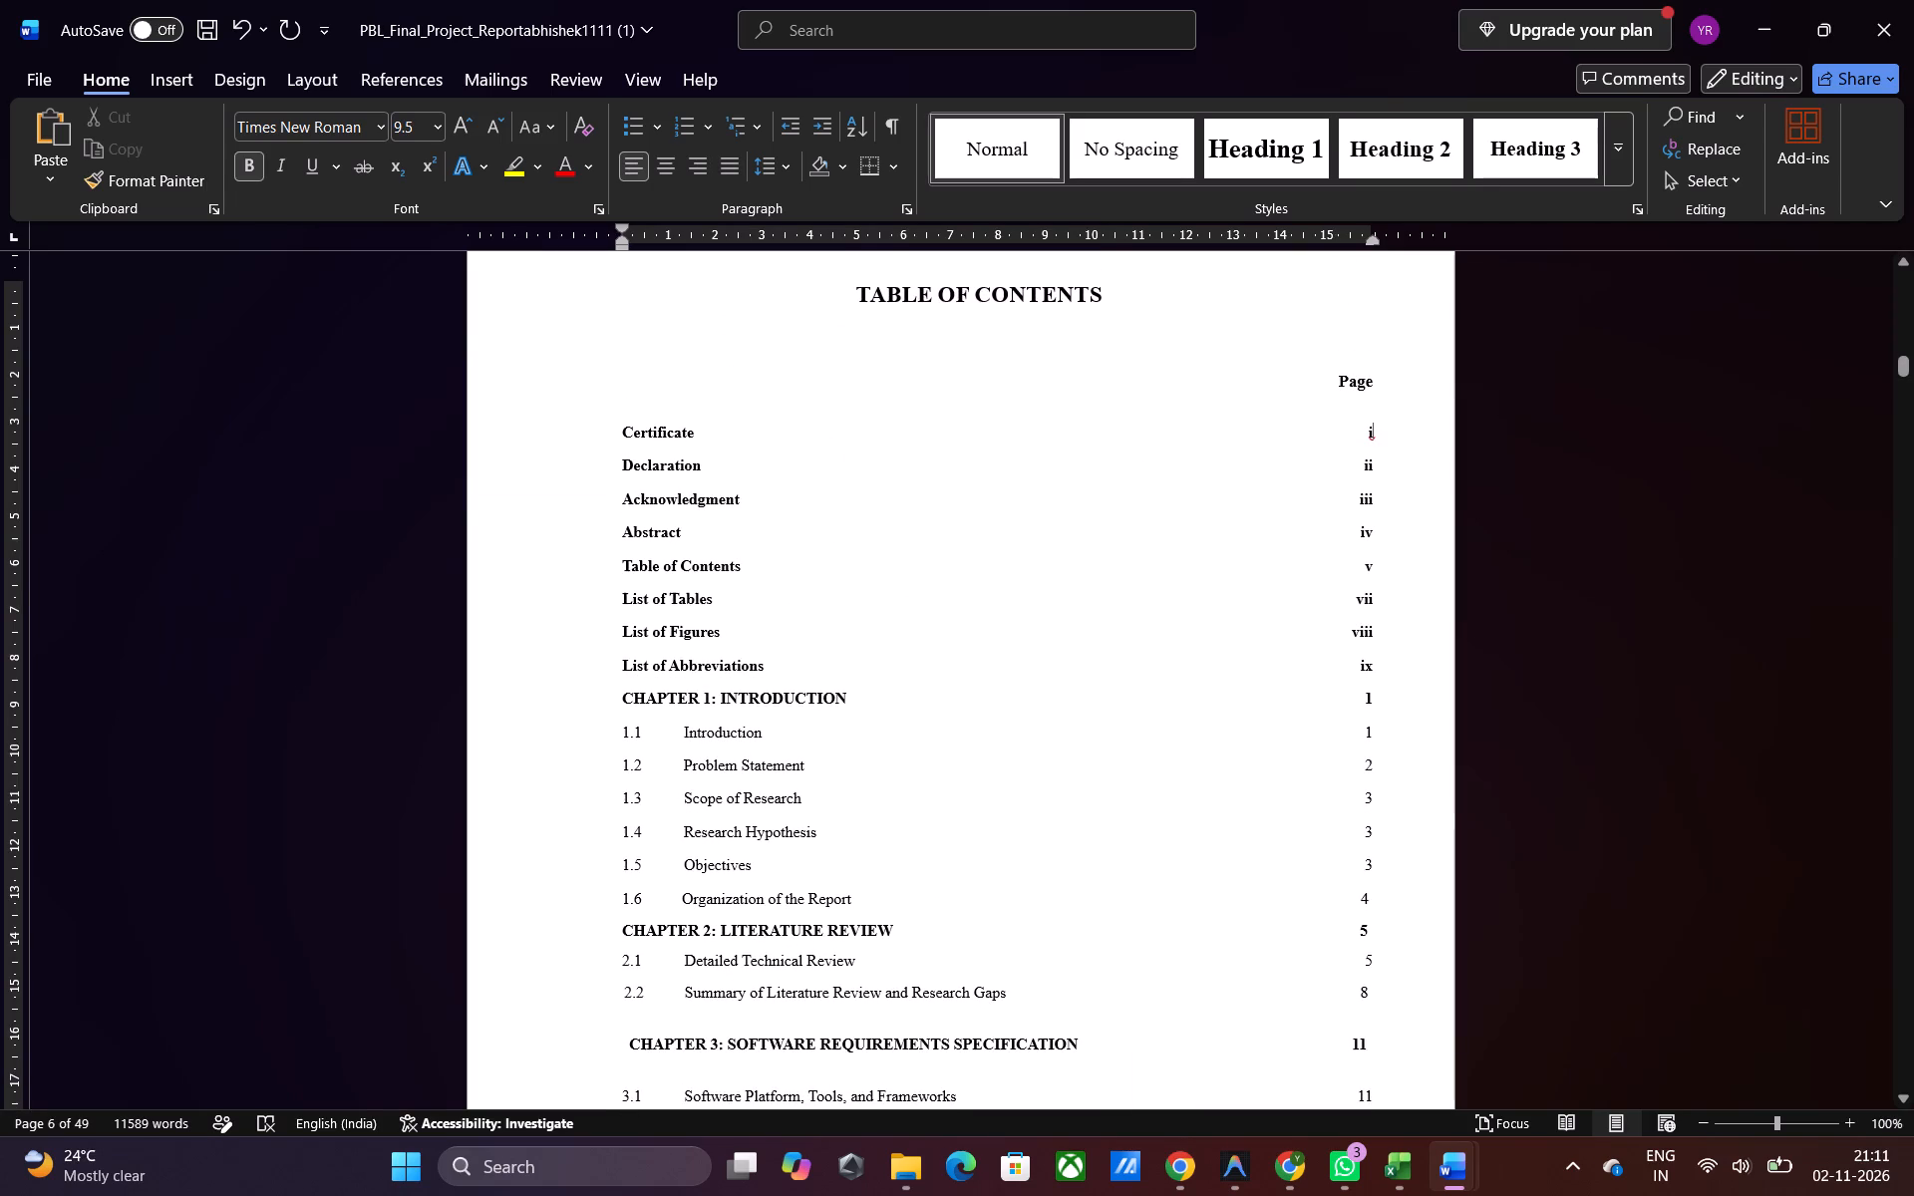
{"action": "left_click_drag", "start_coordinate": [620, 665], "coordinate": [1529, 666]}
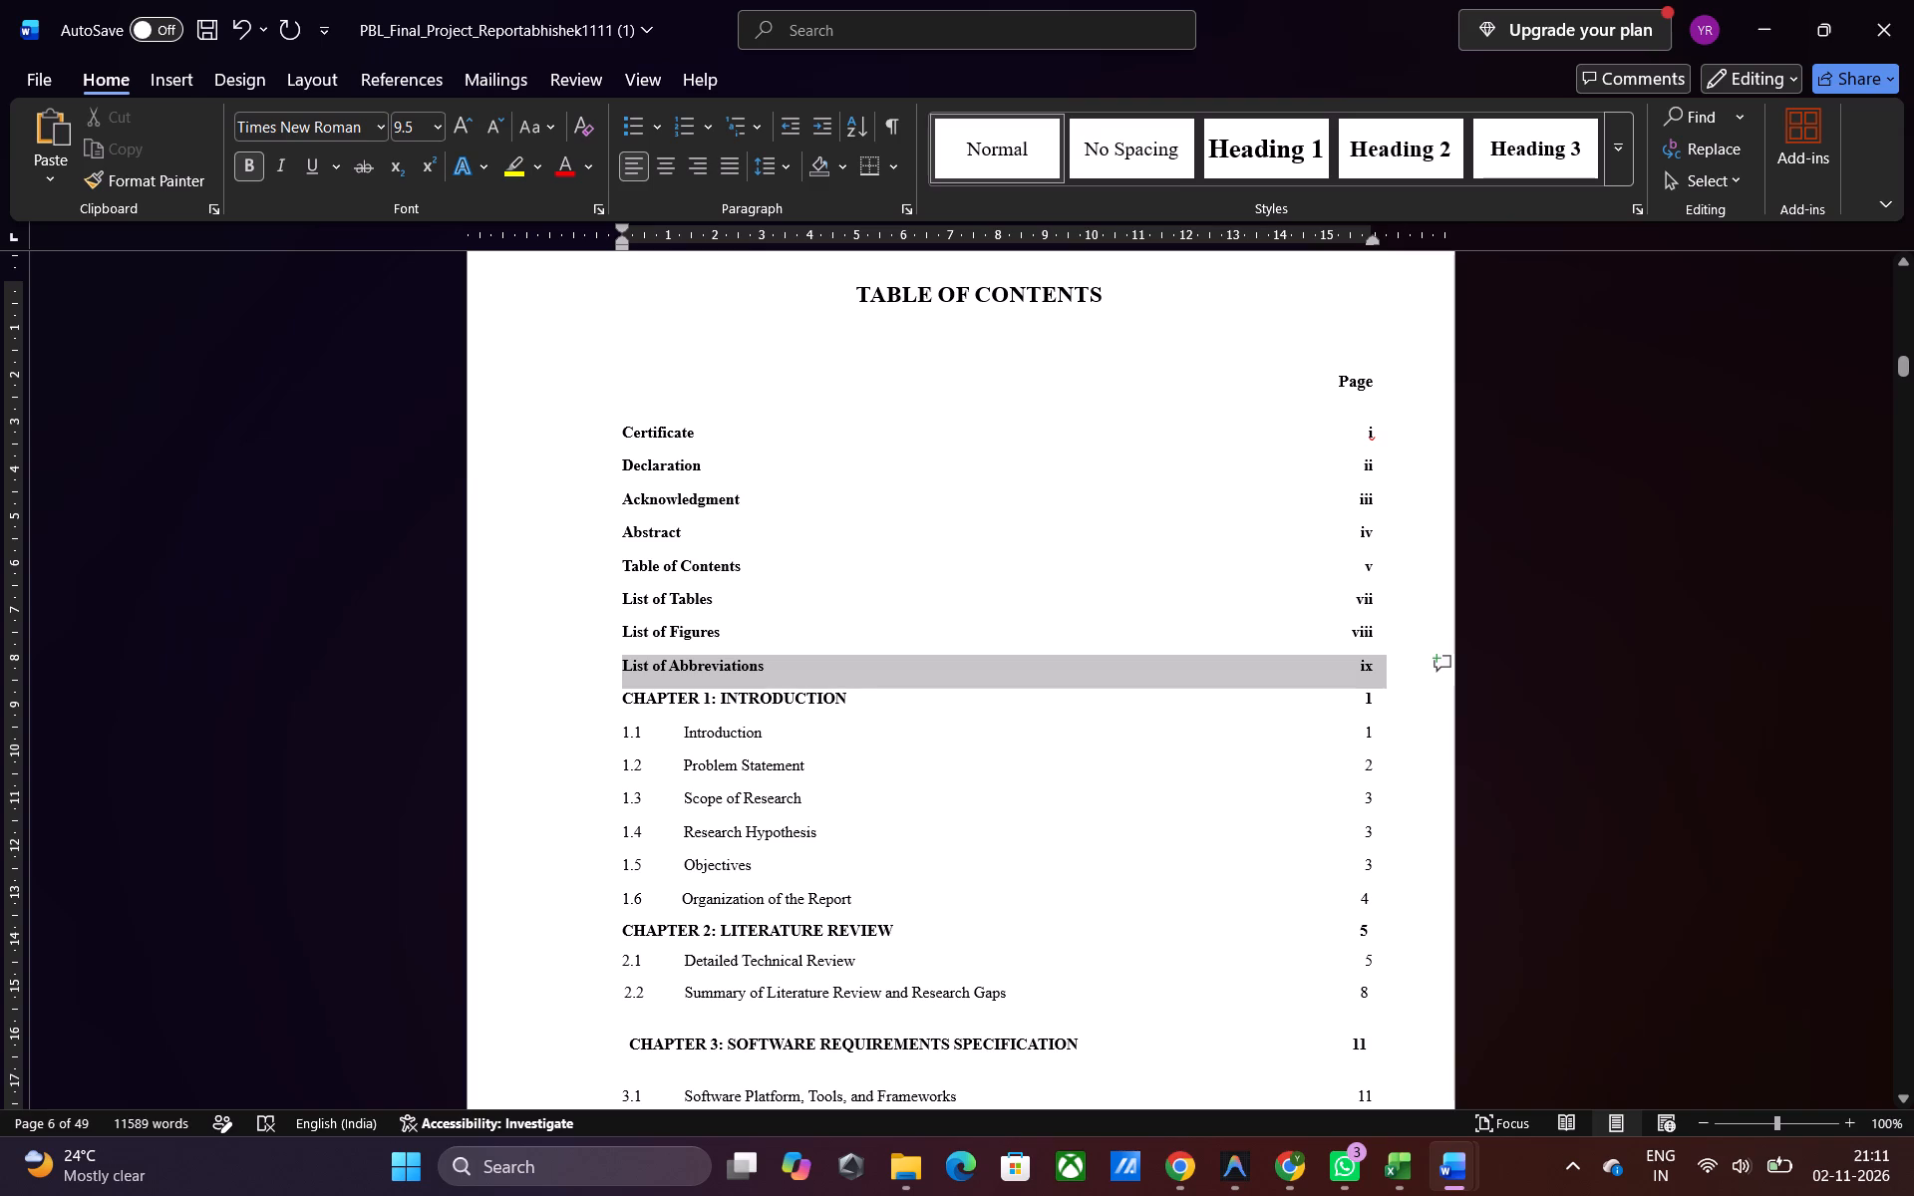
{"action": "left_click_drag", "start_coordinate": [1529, 666], "coordinate": [1400, 661]}
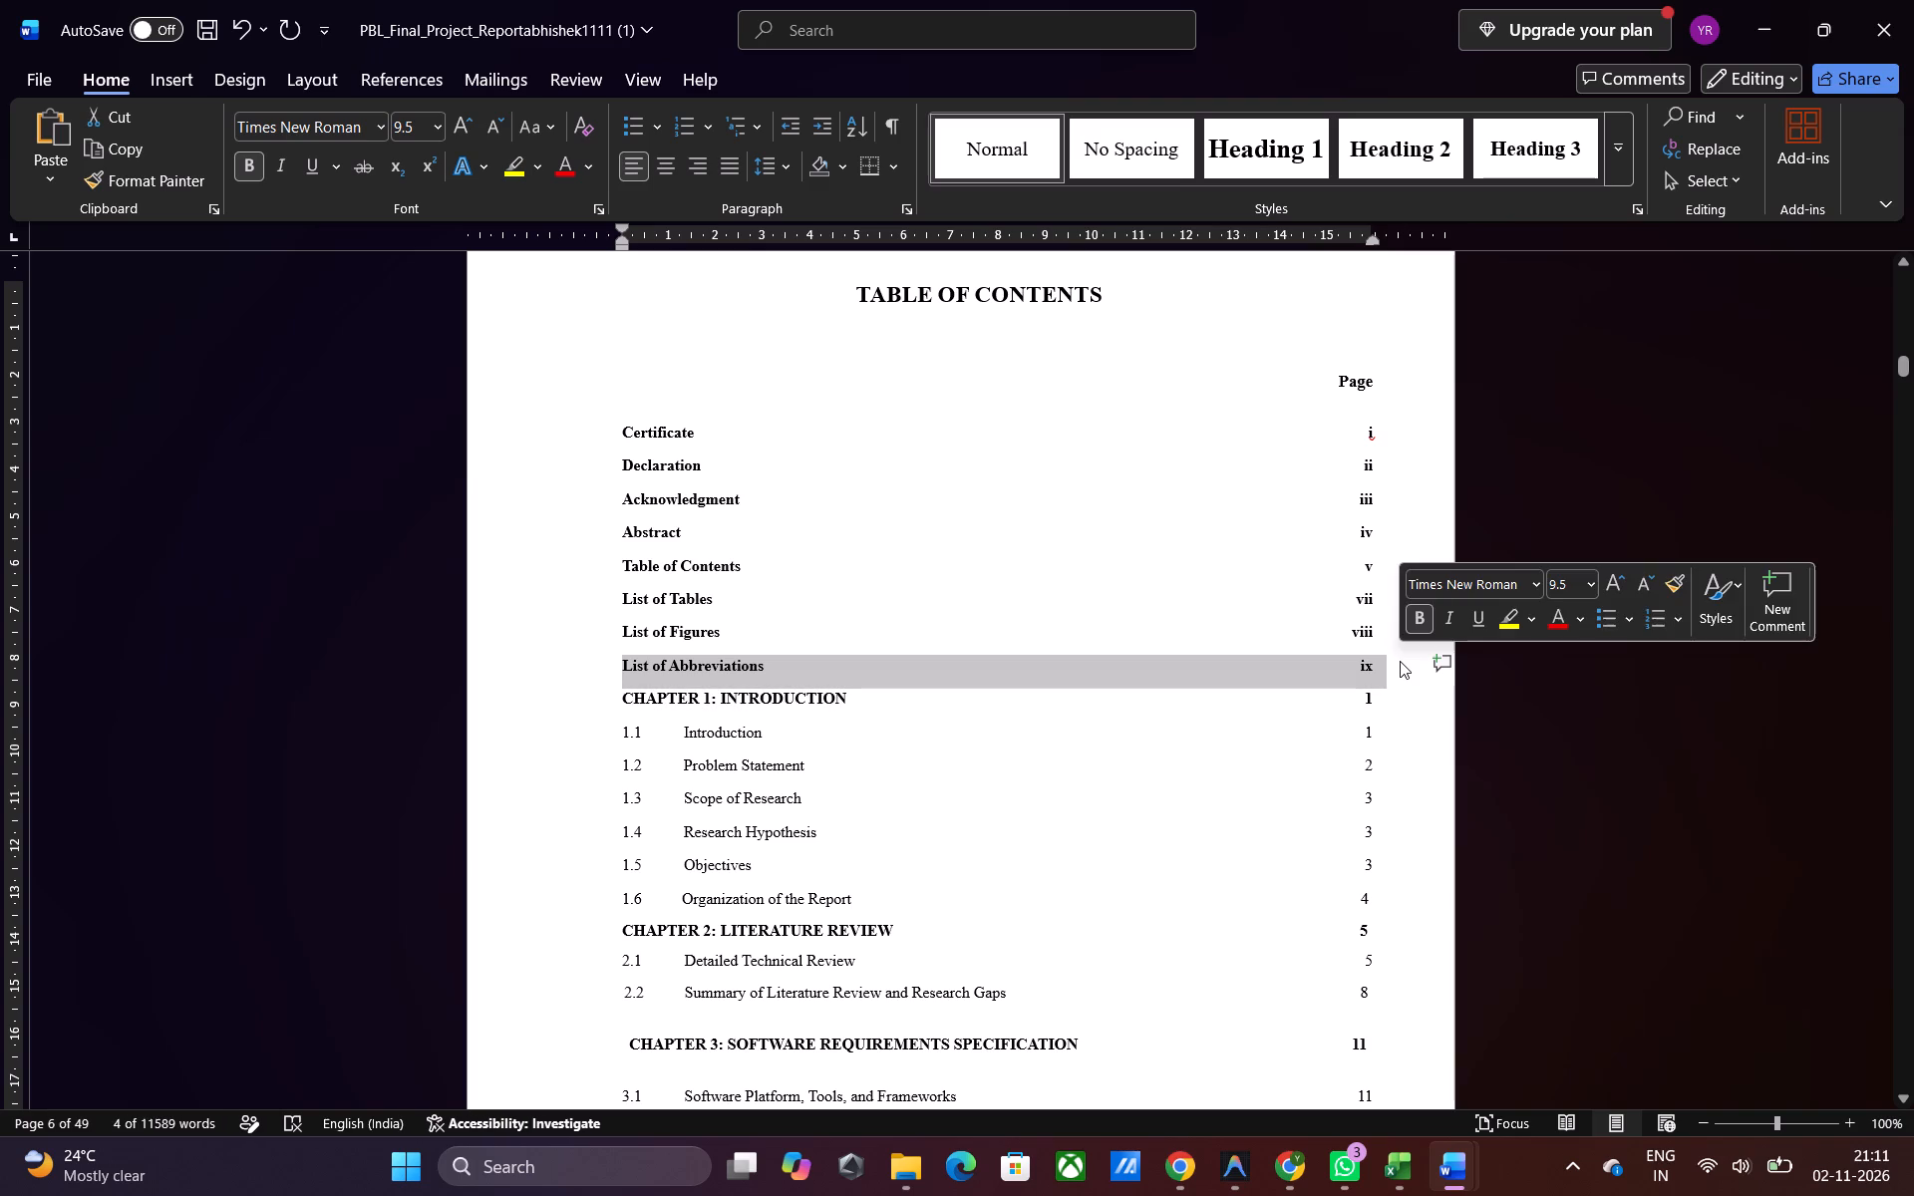
{"action": "key", "text": "BackSpace"}
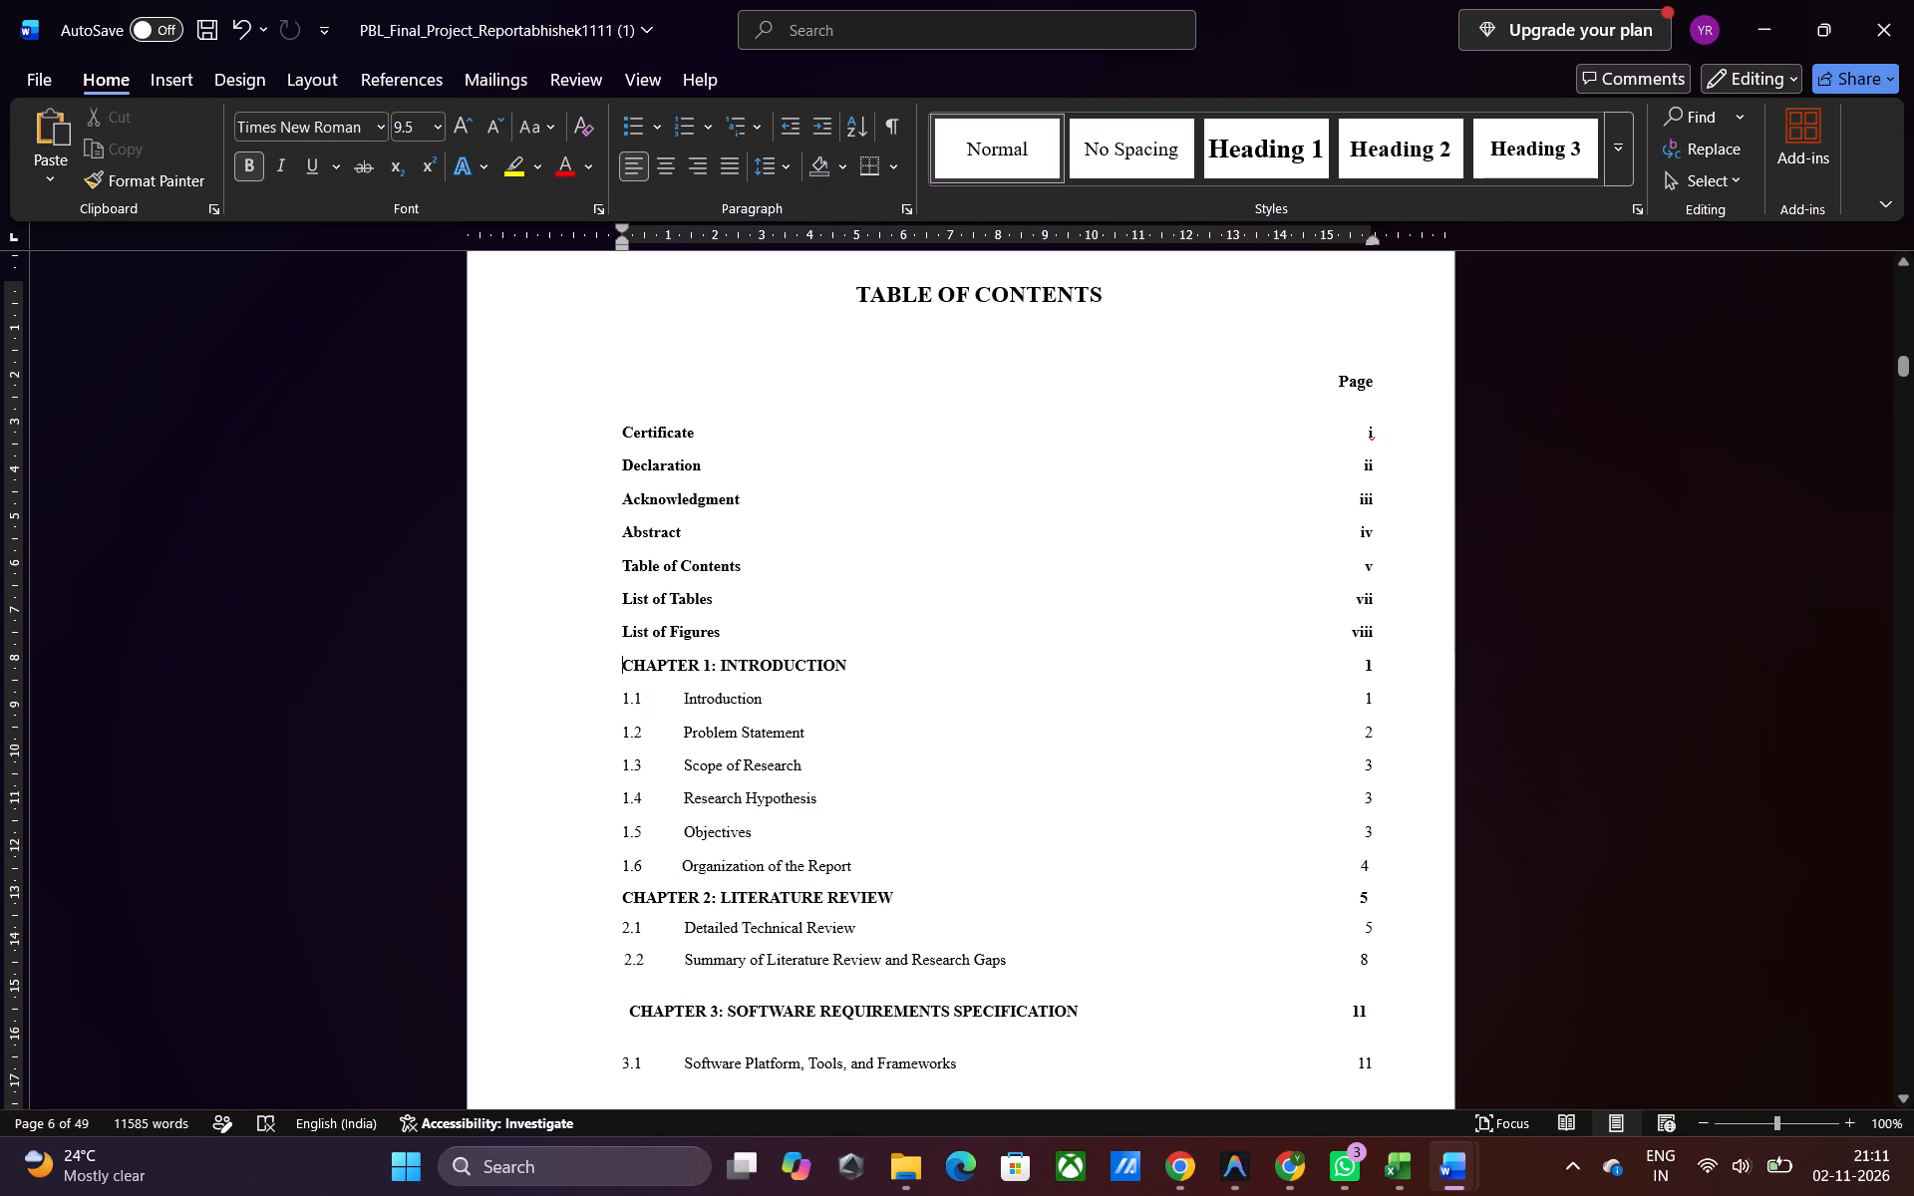
Number the "Quantitative Model Performance and Evaluation" contents entry 5.2 and space its title into line with the neighbouring Chapter 5 titles.
{"action": "scroll", "coordinate": [1400, 661], "scroll_direction": "down", "scroll_amount": 2}
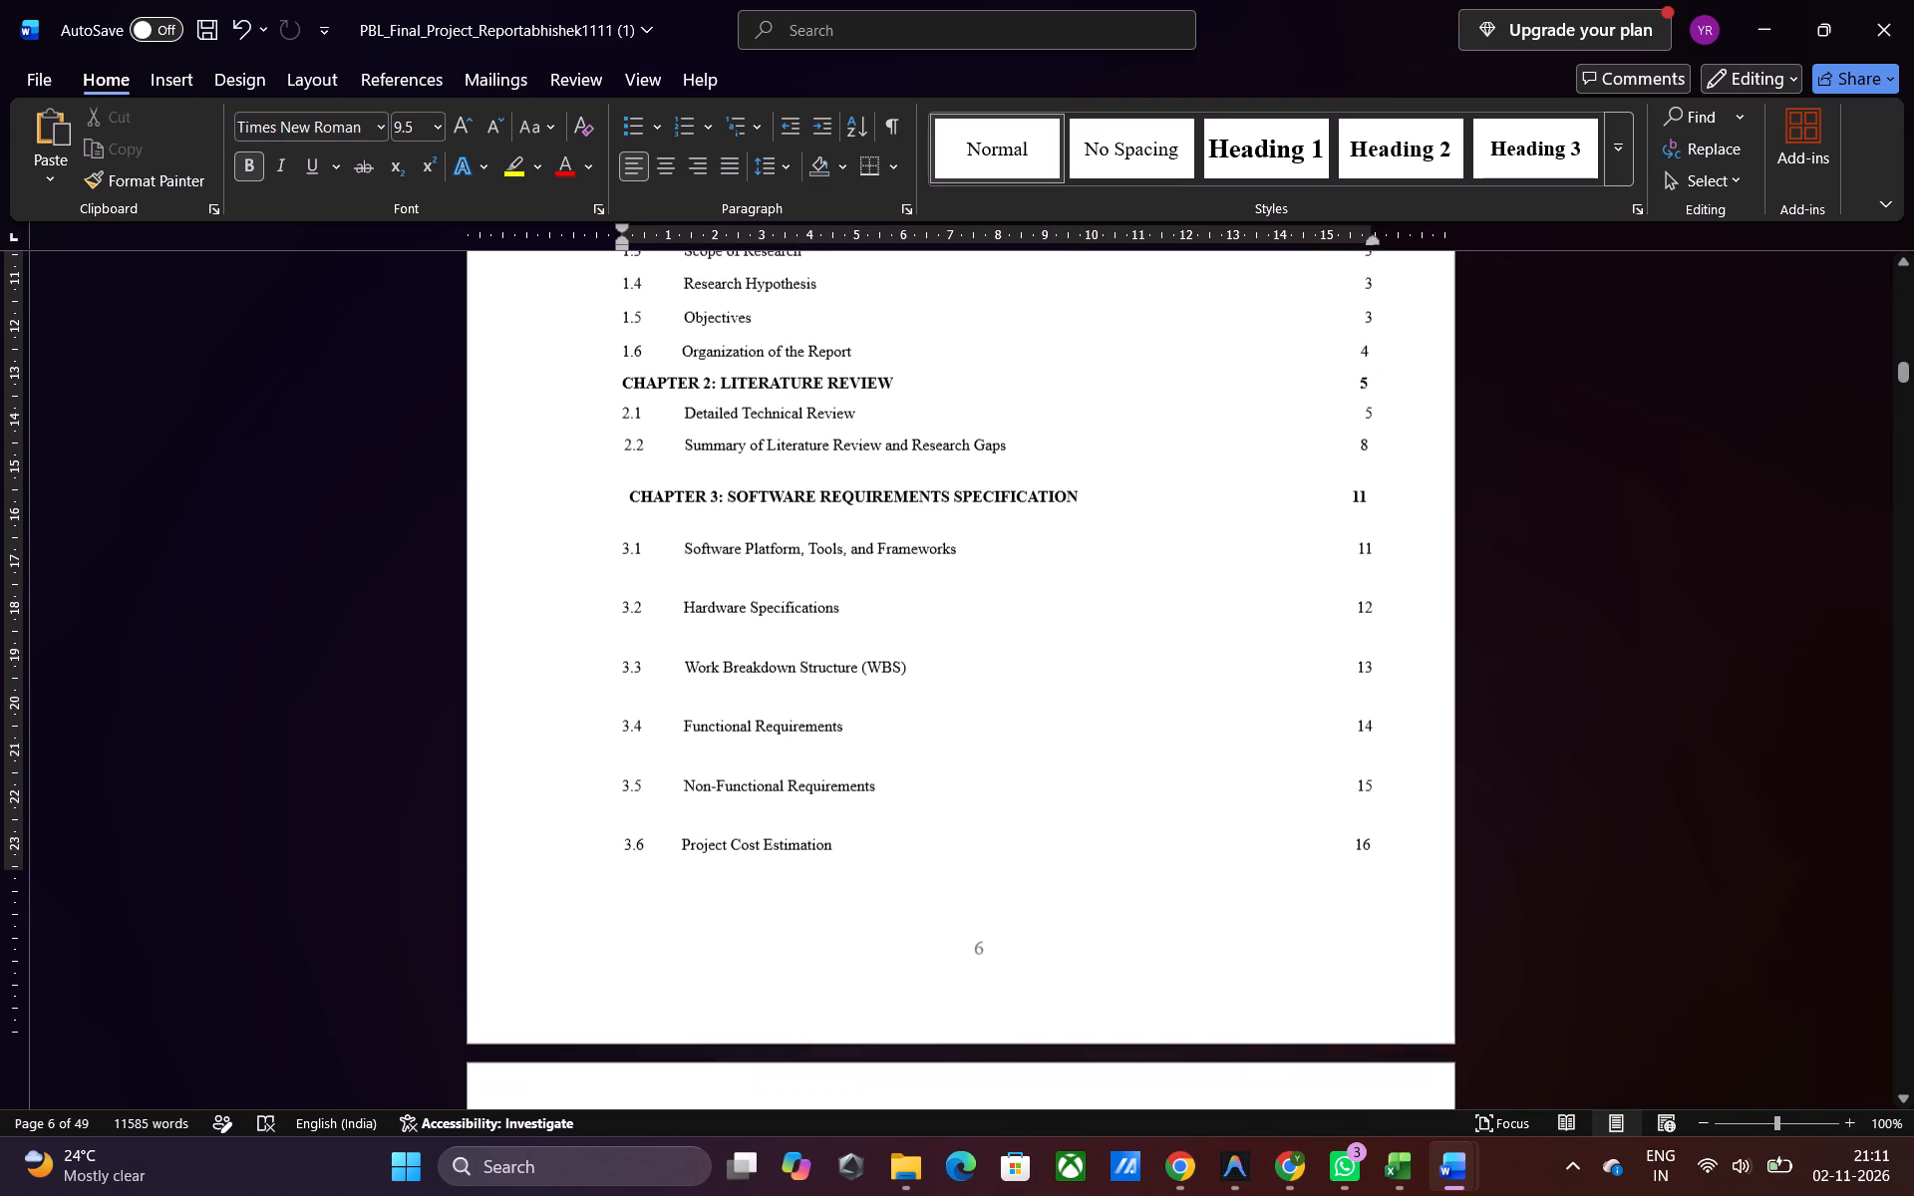
{"action": "scroll", "coordinate": [1400, 661], "scroll_direction": "down", "scroll_amount": 3}
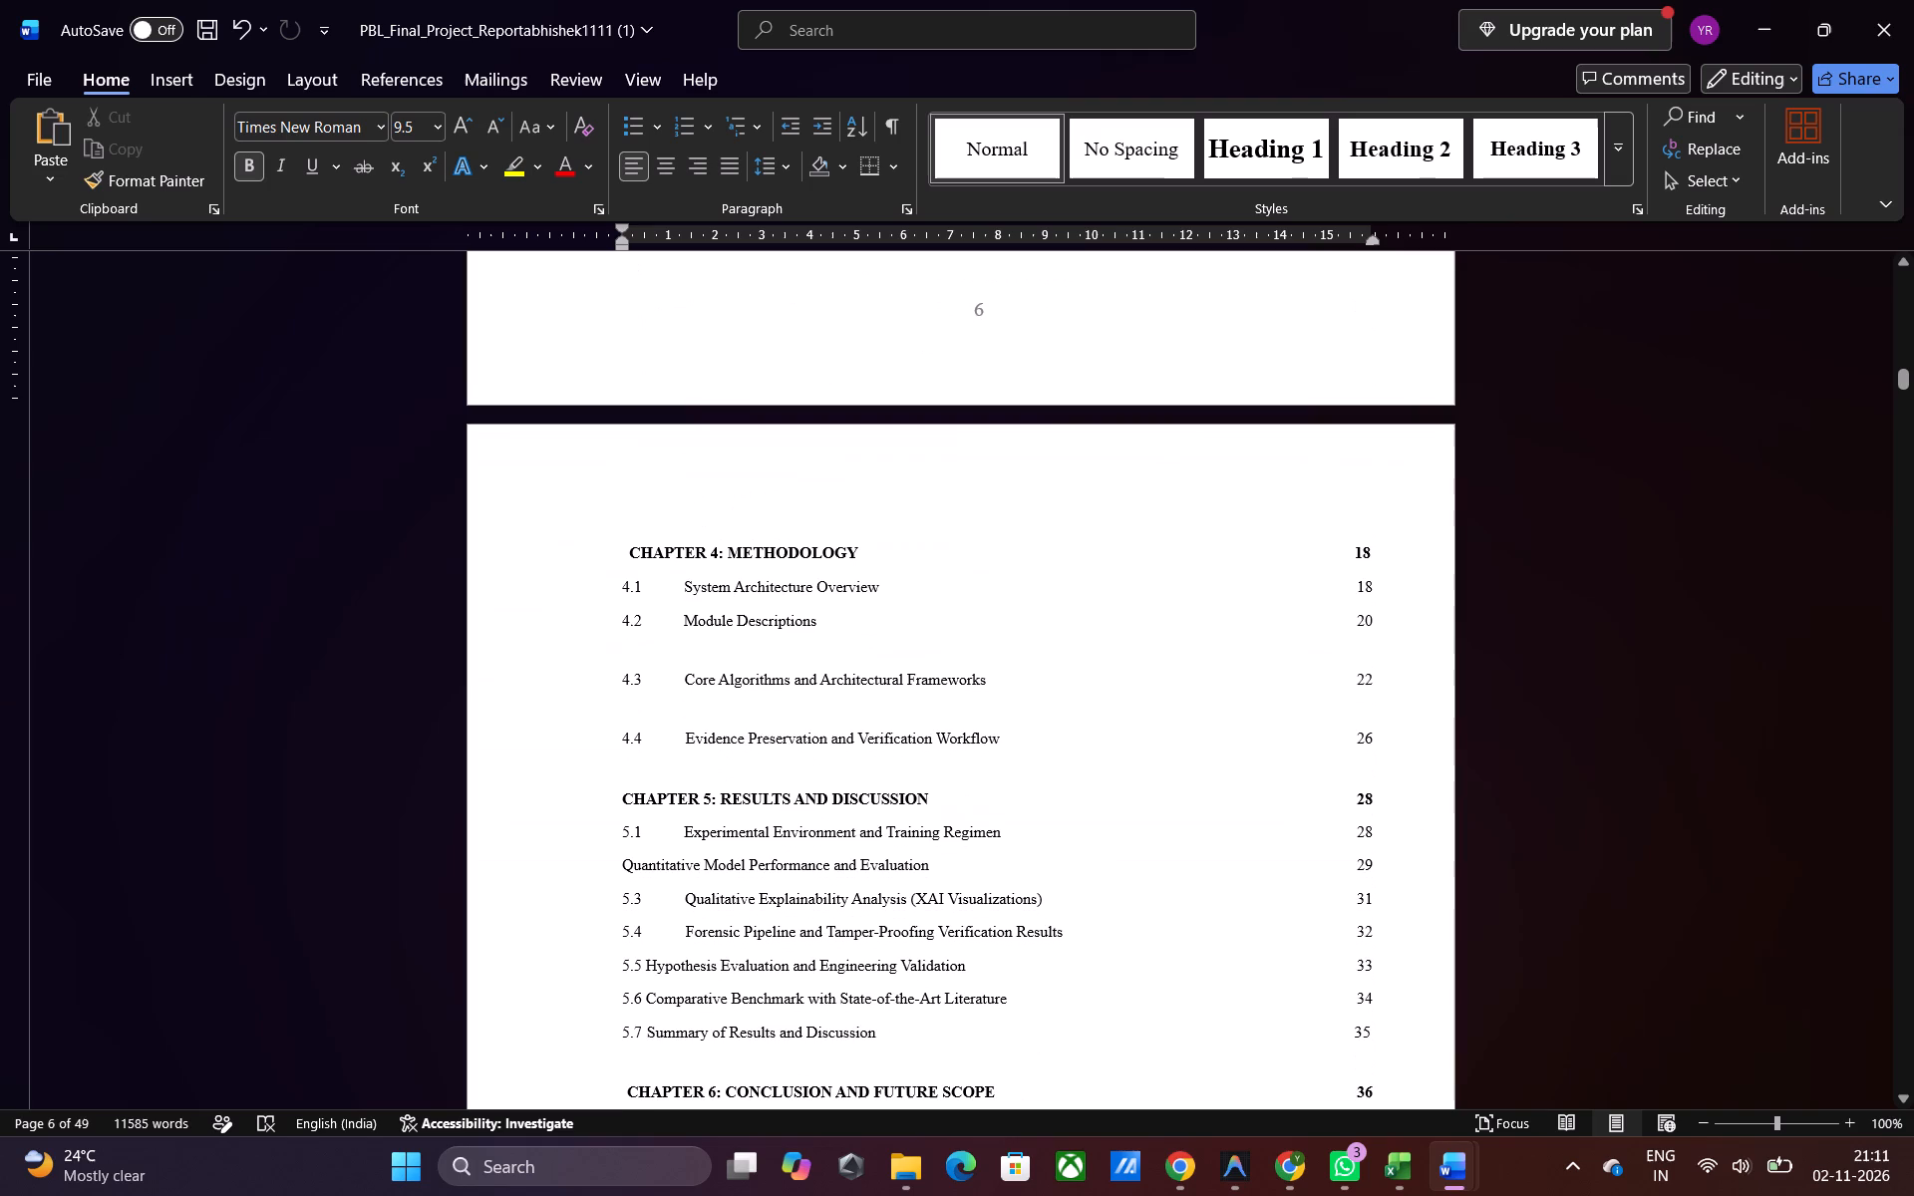
{"action": "scroll", "coordinate": [1400, 661], "scroll_direction": "down", "scroll_amount": 1}
{"action": "scroll", "coordinate": [1168, 749], "scroll_direction": "down", "scroll_amount": 1}
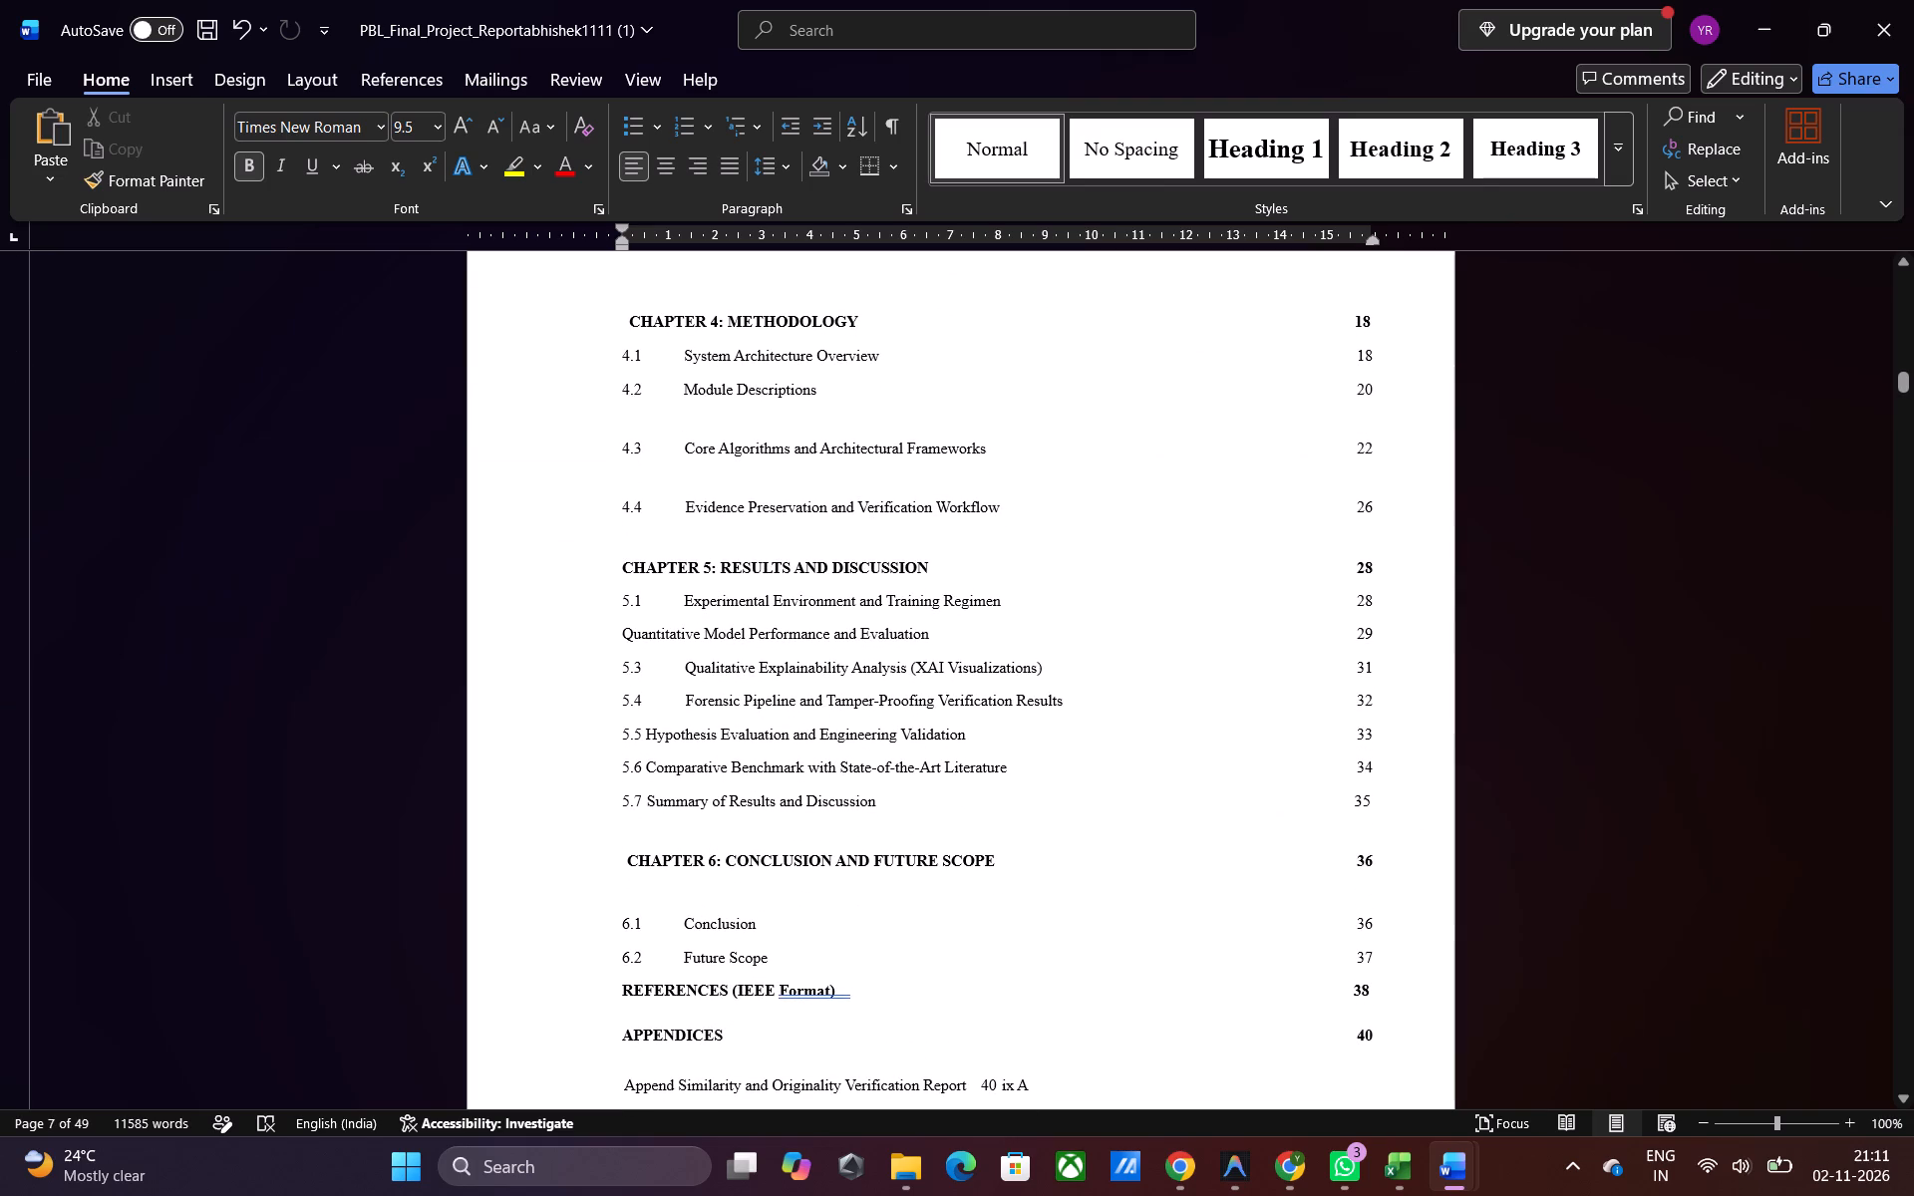
{"action": "left_click", "coordinate": [624, 641]}
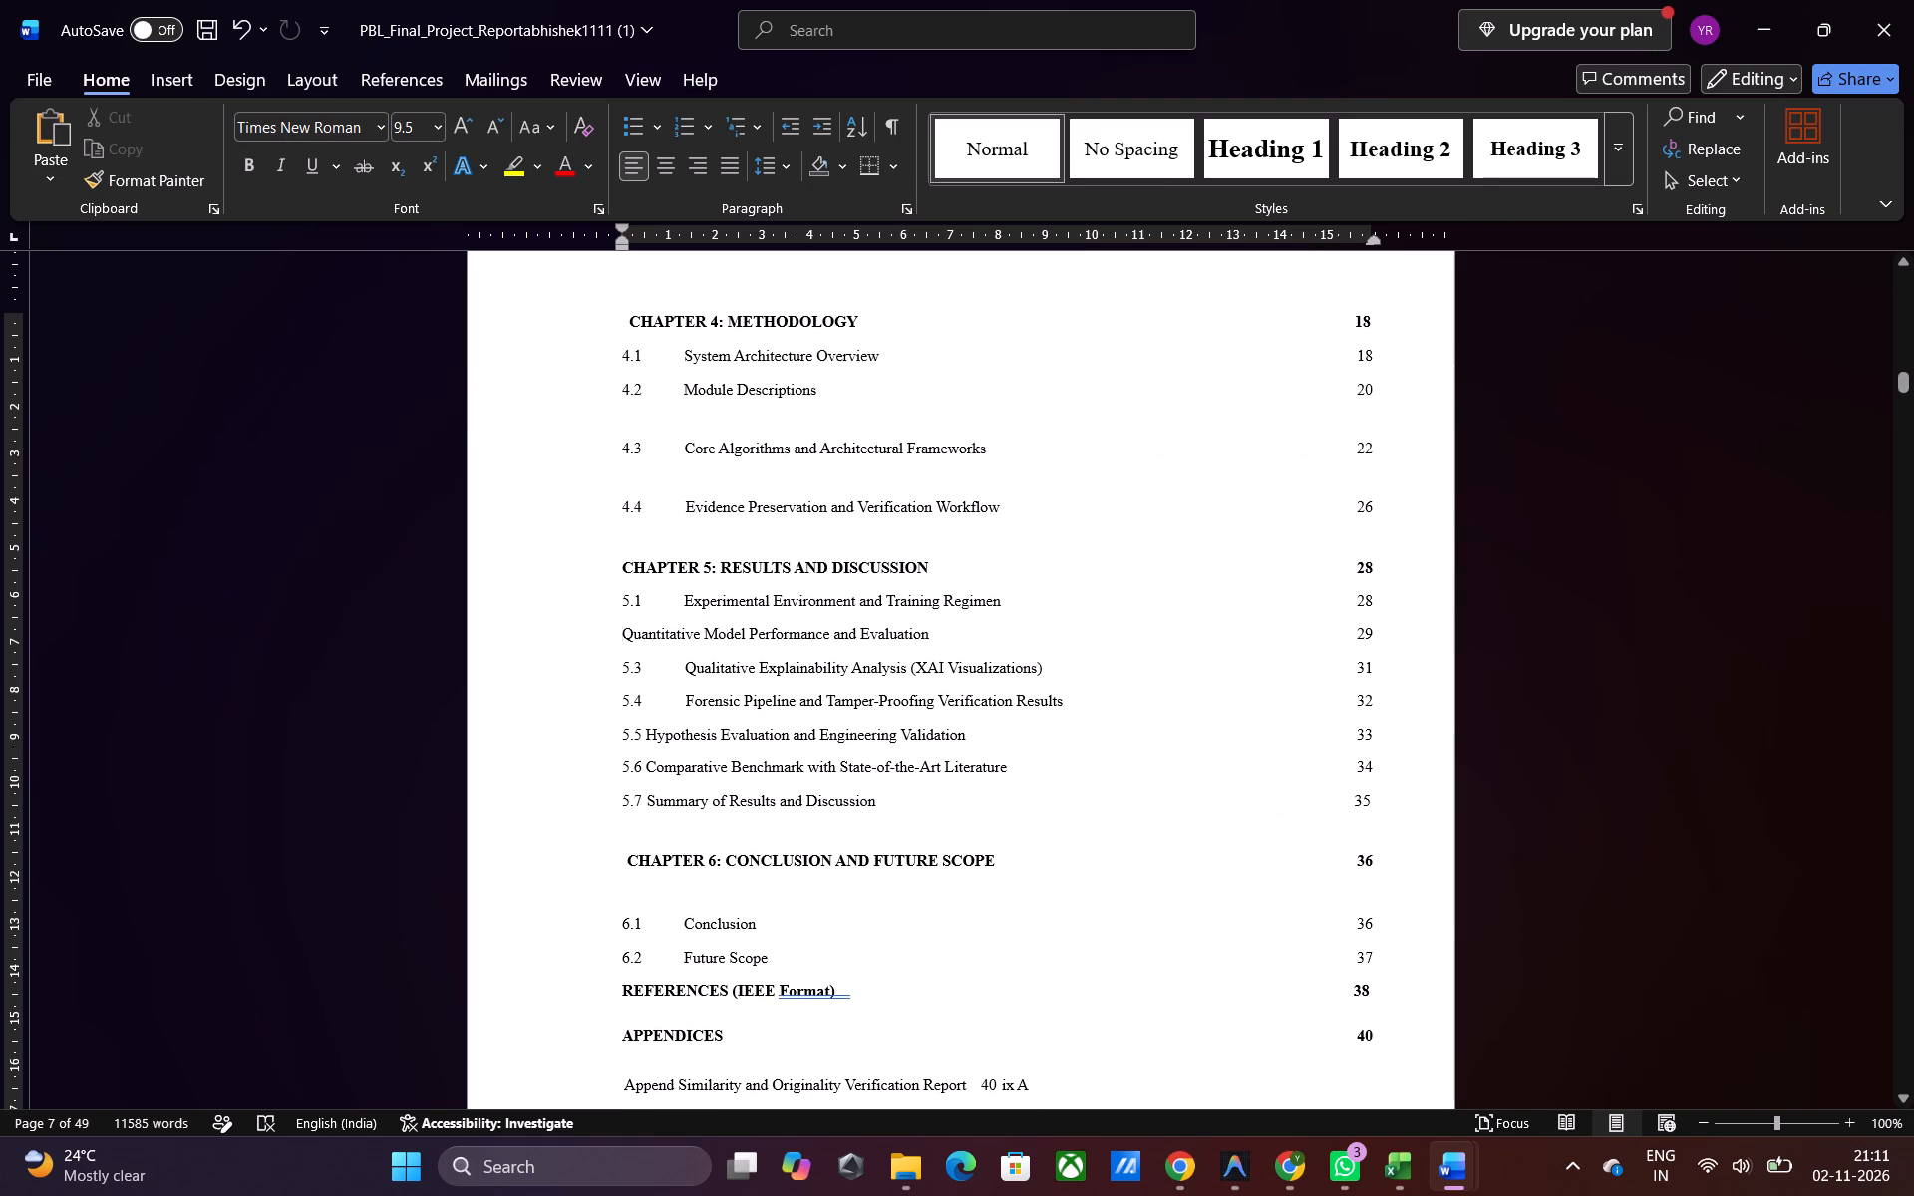
{"action": "type", "text": "5."}
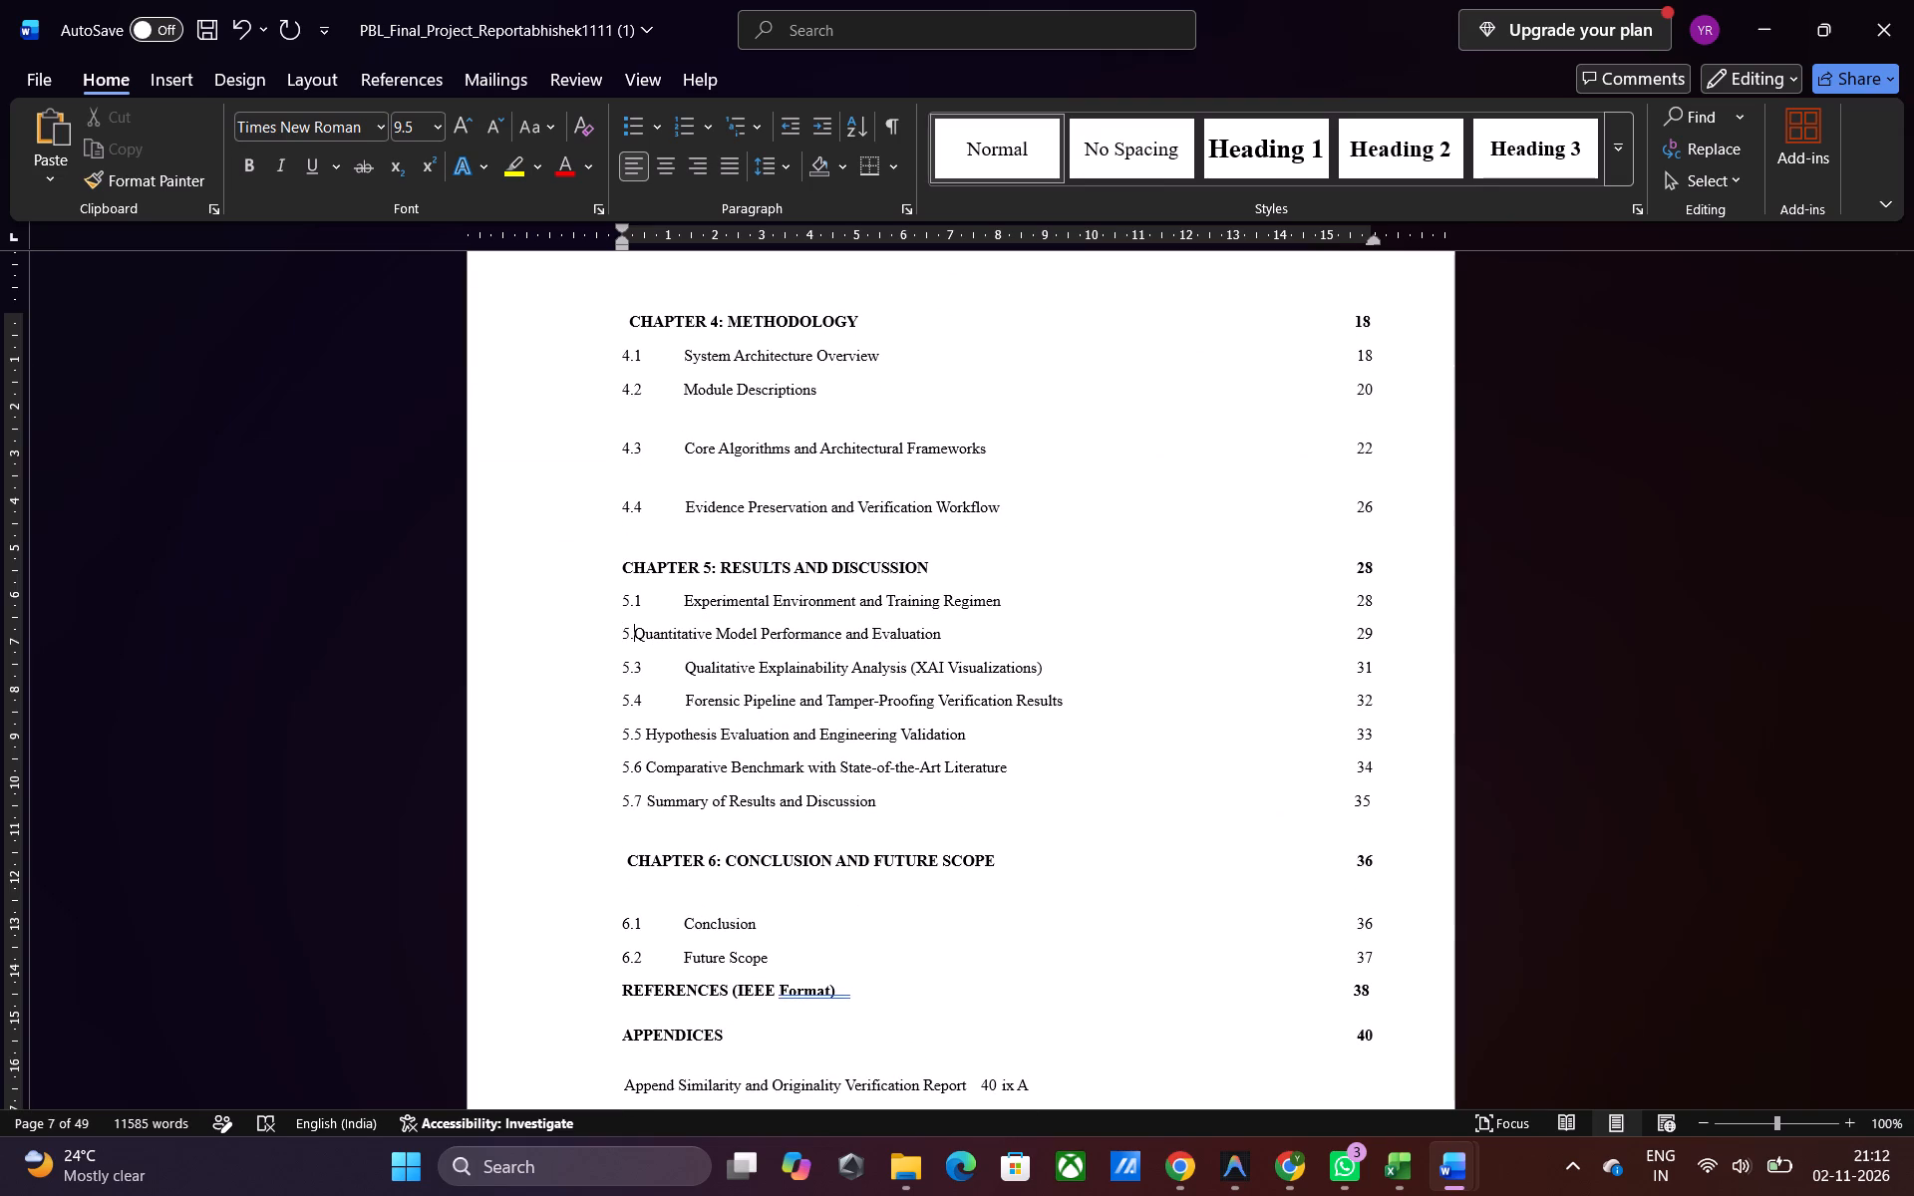
{"action": "key", "text": "2"}
{"action": "key", "text": "Tab"}
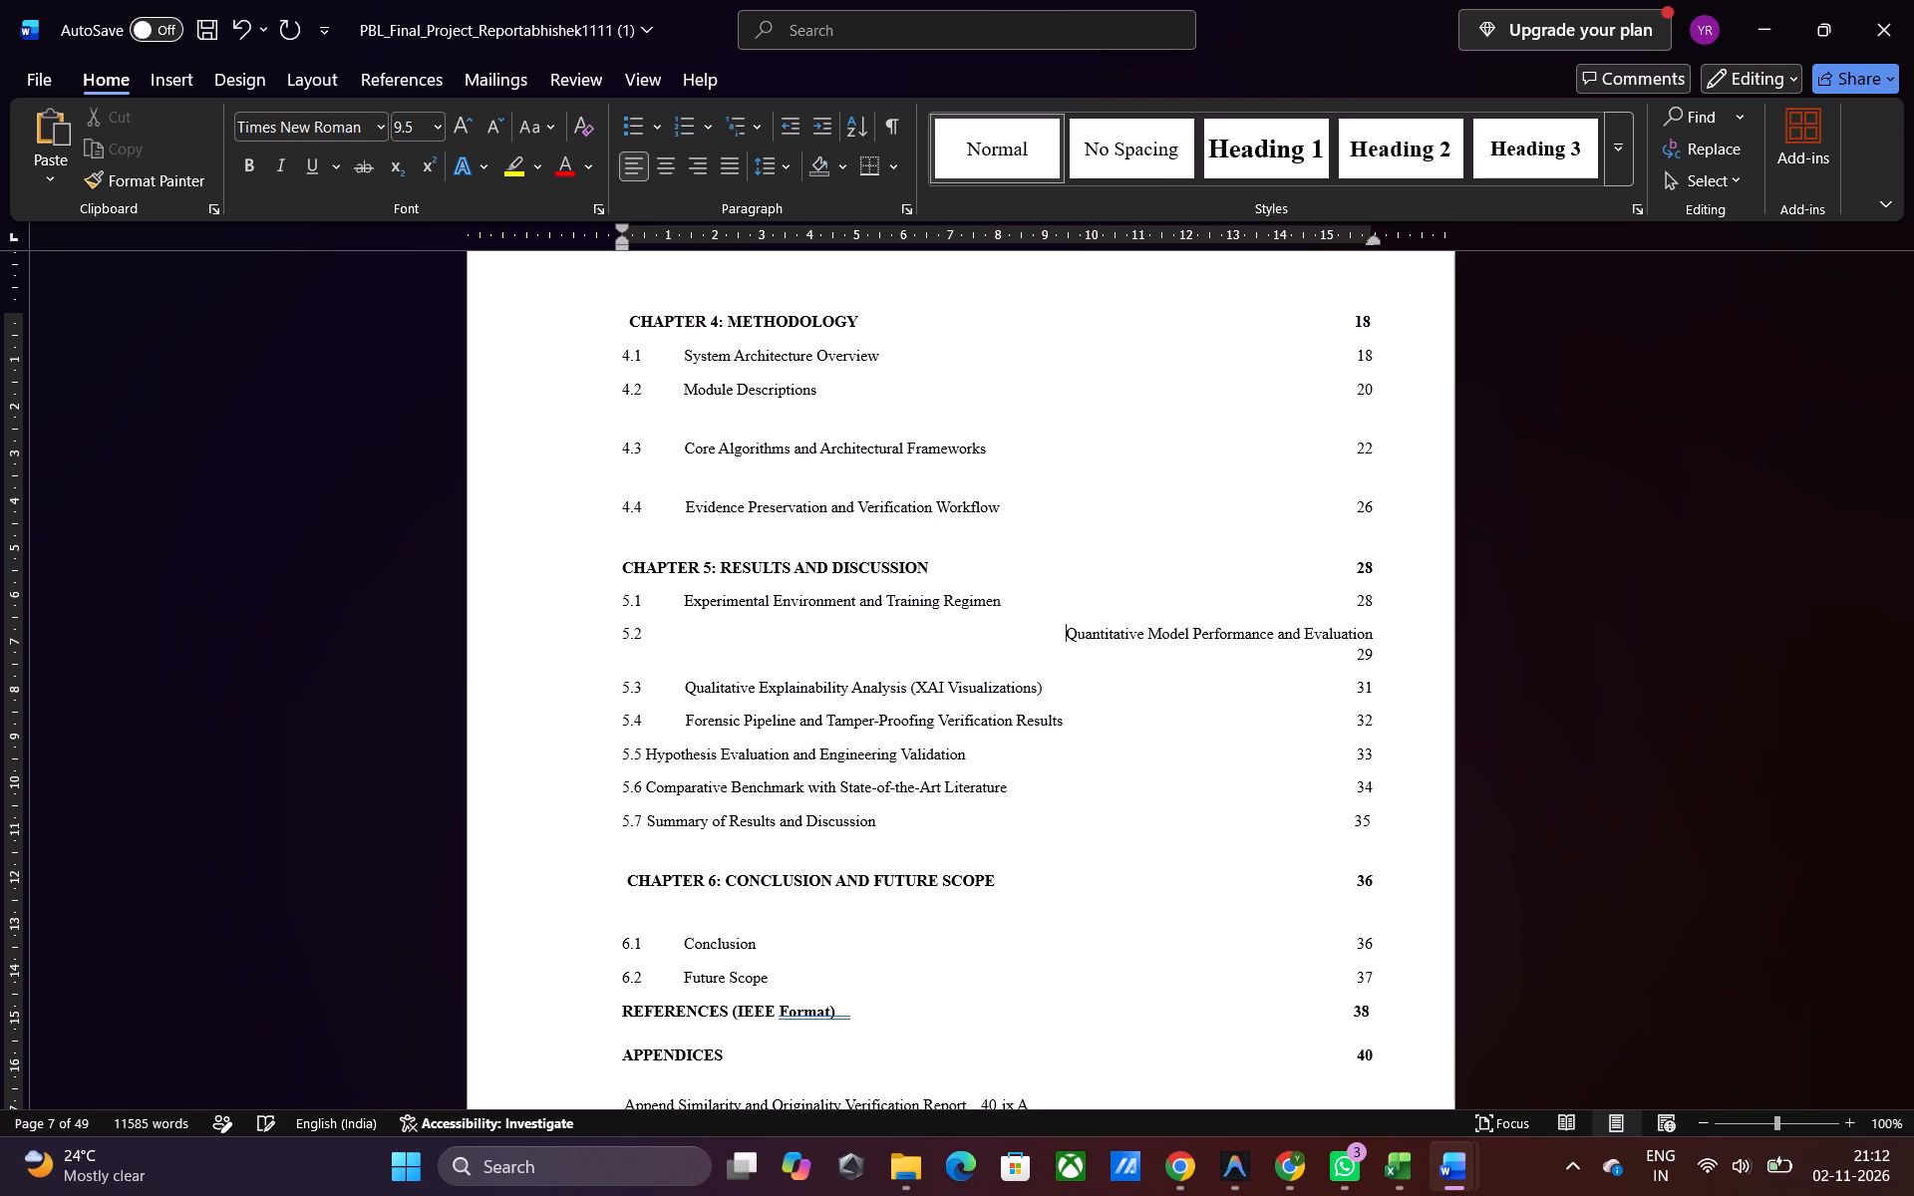
{"action": "key", "text": "BackSpace"}
{"action": "key", "text": "space"}
{"action": "key", "text": "space"}
{"action": "key", "text": "space"}
{"action": "key", "text": "space"}
{"action": "key", "text": "space"}
{"action": "key", "text": "space"}
{"action": "key", "text": "space"}
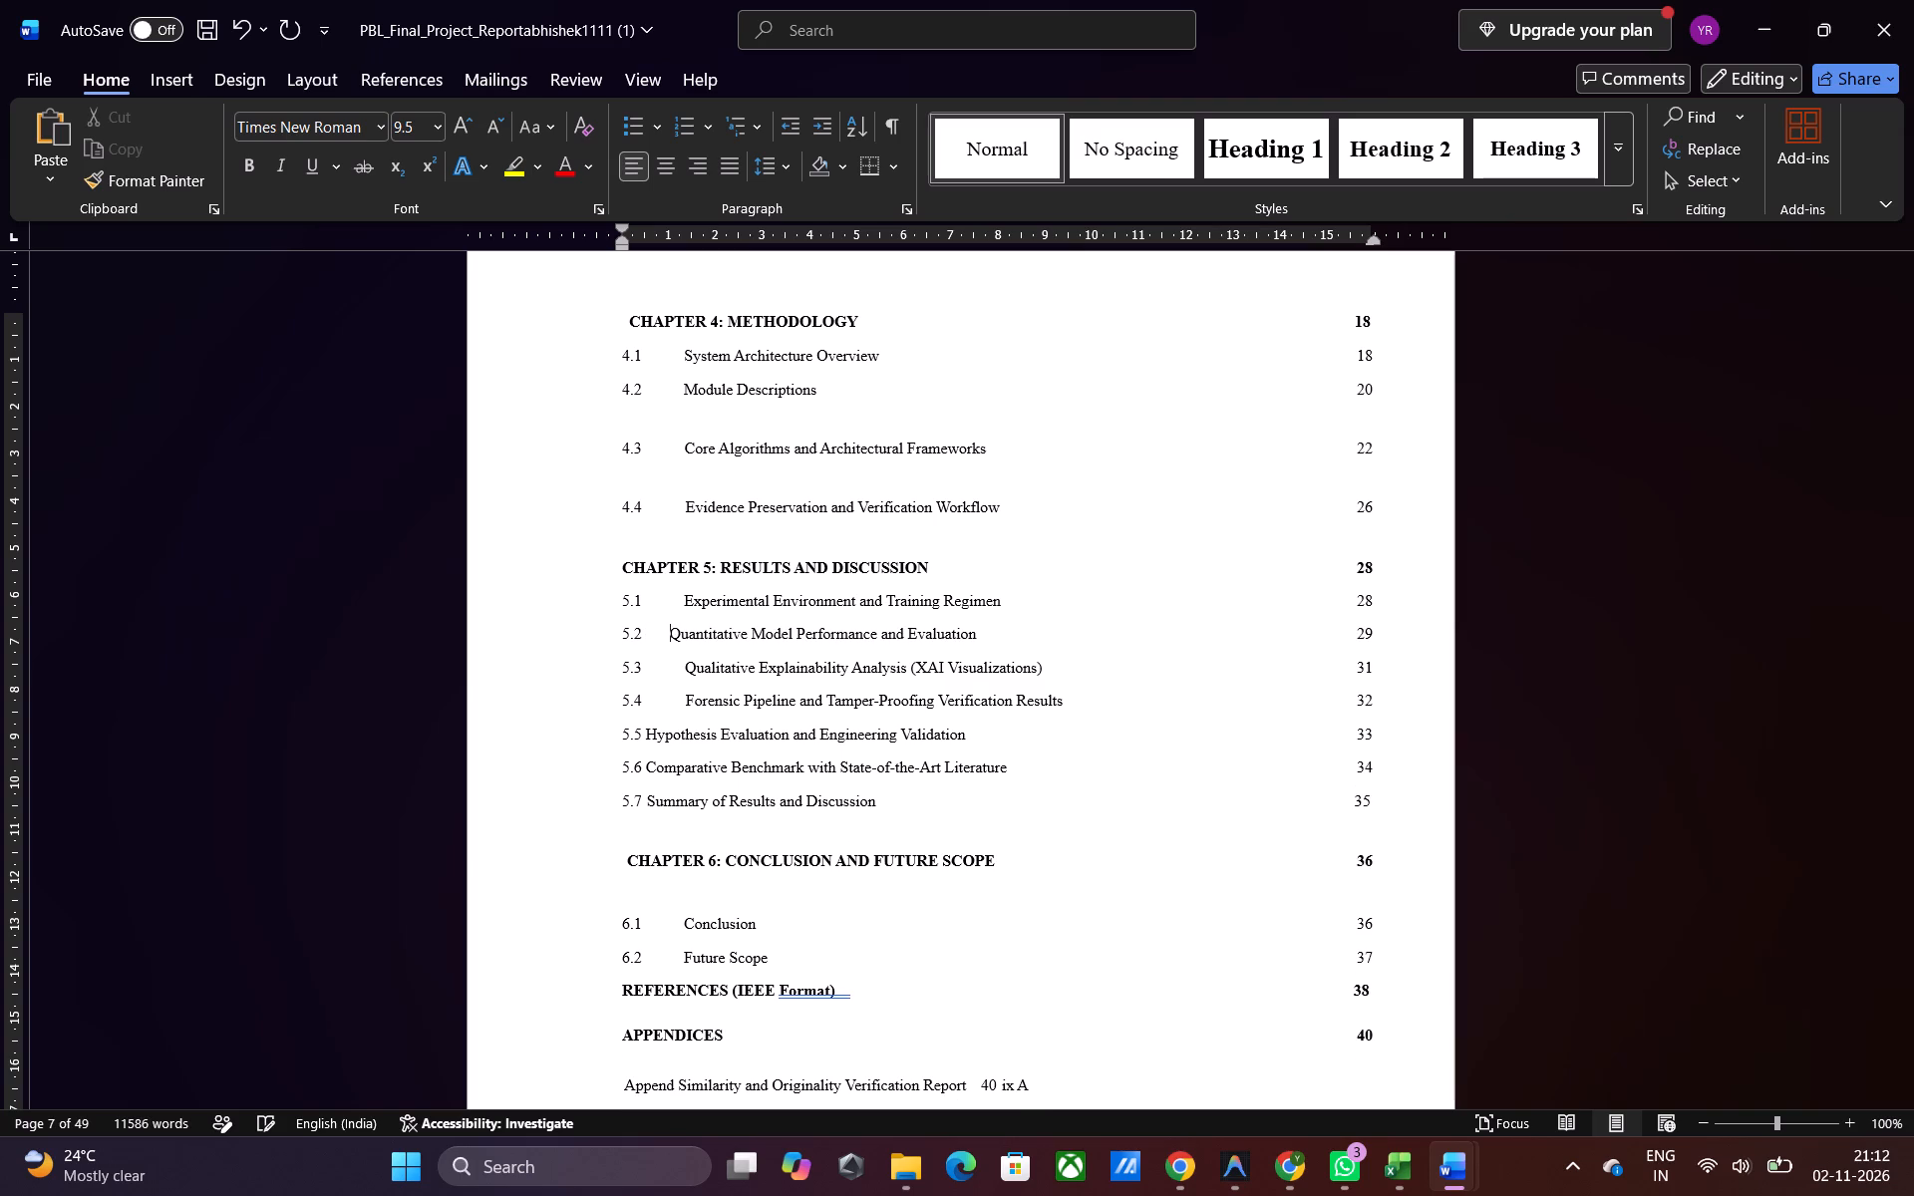
{"action": "key", "text": "space"}
{"action": "key", "text": "space"}
{"action": "key", "text": "space"}
{"action": "key", "text": "space"}
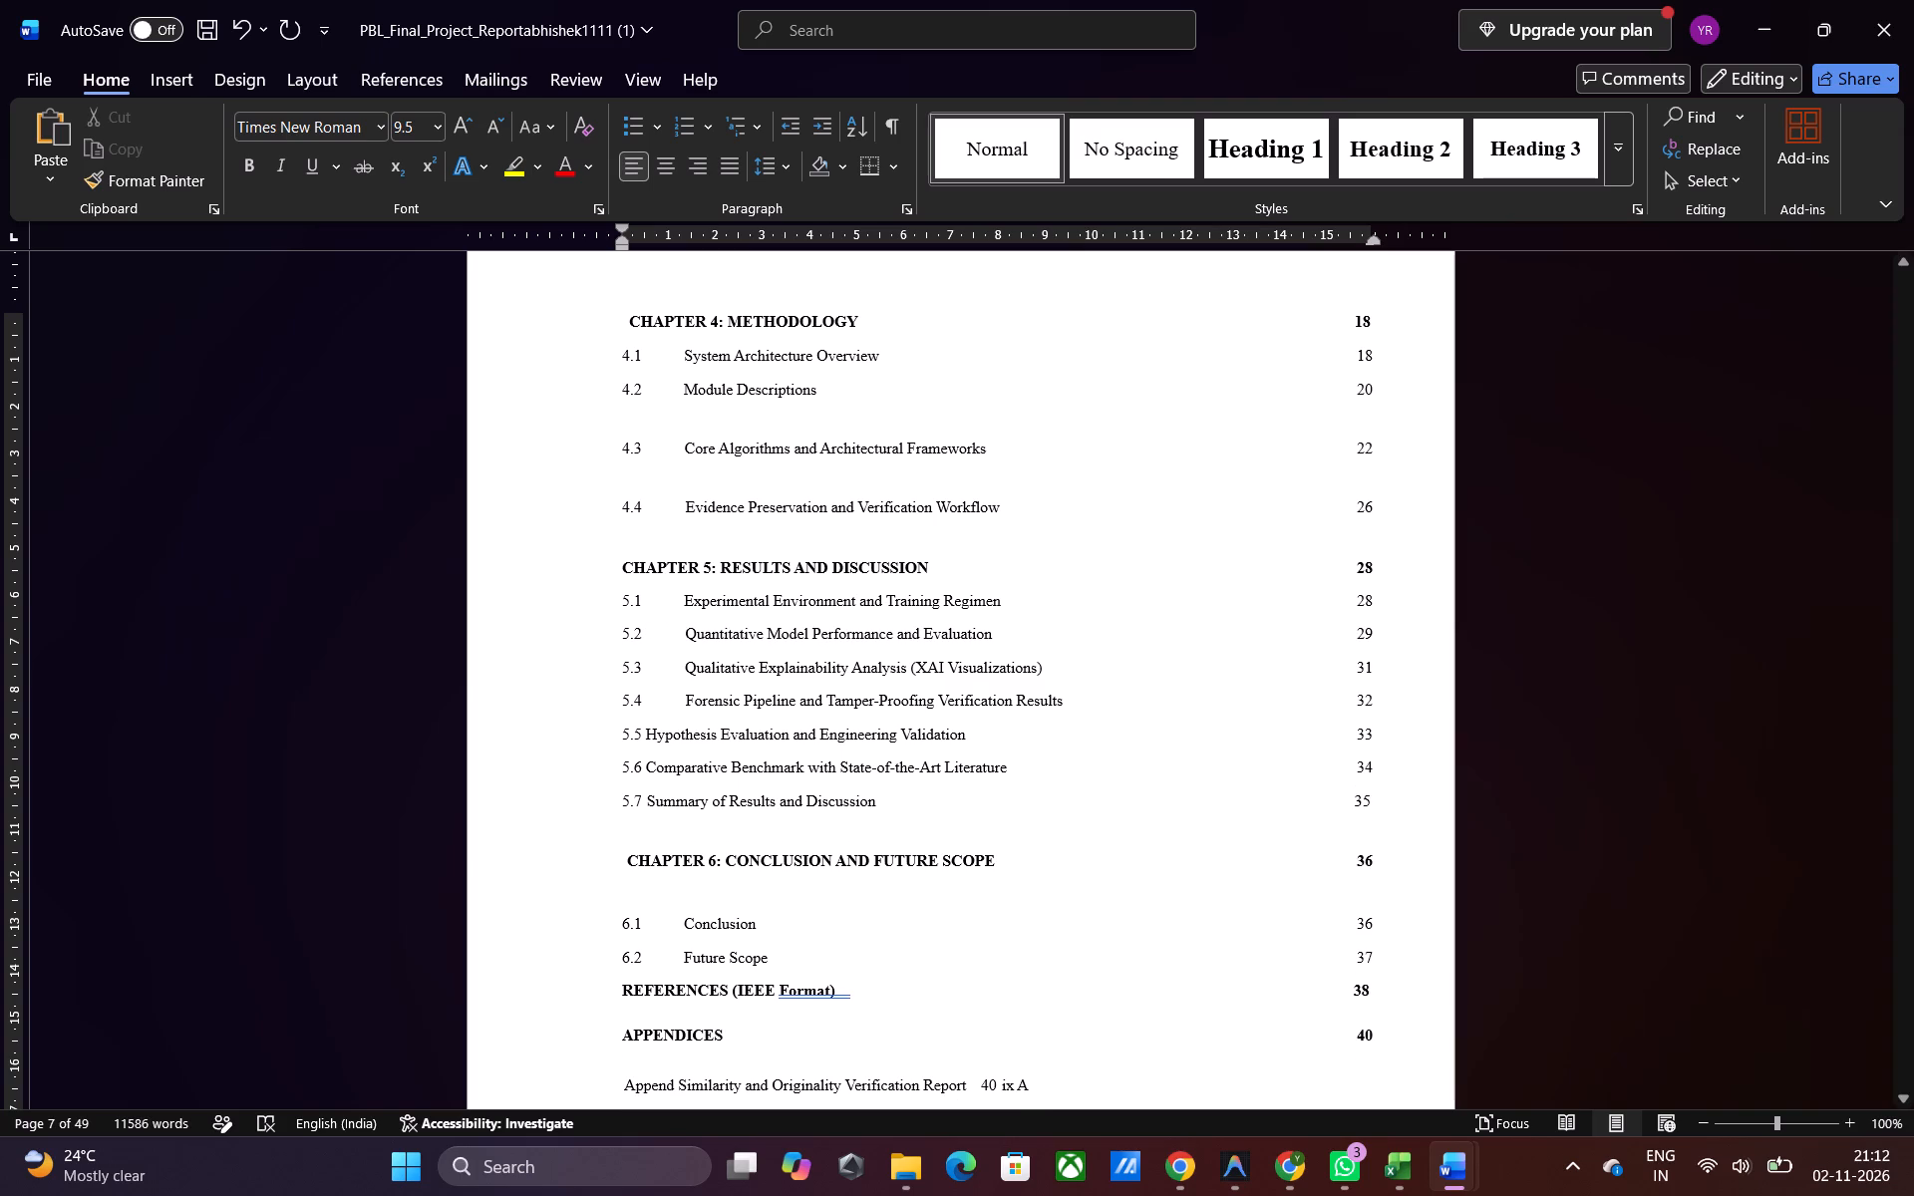
Add spaces after 5.5 in the table of contents to align "Hypothesis Evaluation and Engineering Validation" with the titles above.
{"action": "left_click", "coordinate": [645, 739]}
{"action": "key", "text": "space"}
{"action": "key", "text": "space"}
{"action": "key", "text": "space"}
{"action": "key", "text": "space"}
{"action": "key", "text": "space"}
{"action": "key", "text": "space"}
{"action": "key", "text": "space"}
{"action": "key", "text": "space"}
{"action": "key", "text": "space"}
{"action": "key", "text": "space"}
{"action": "key", "text": "space"}
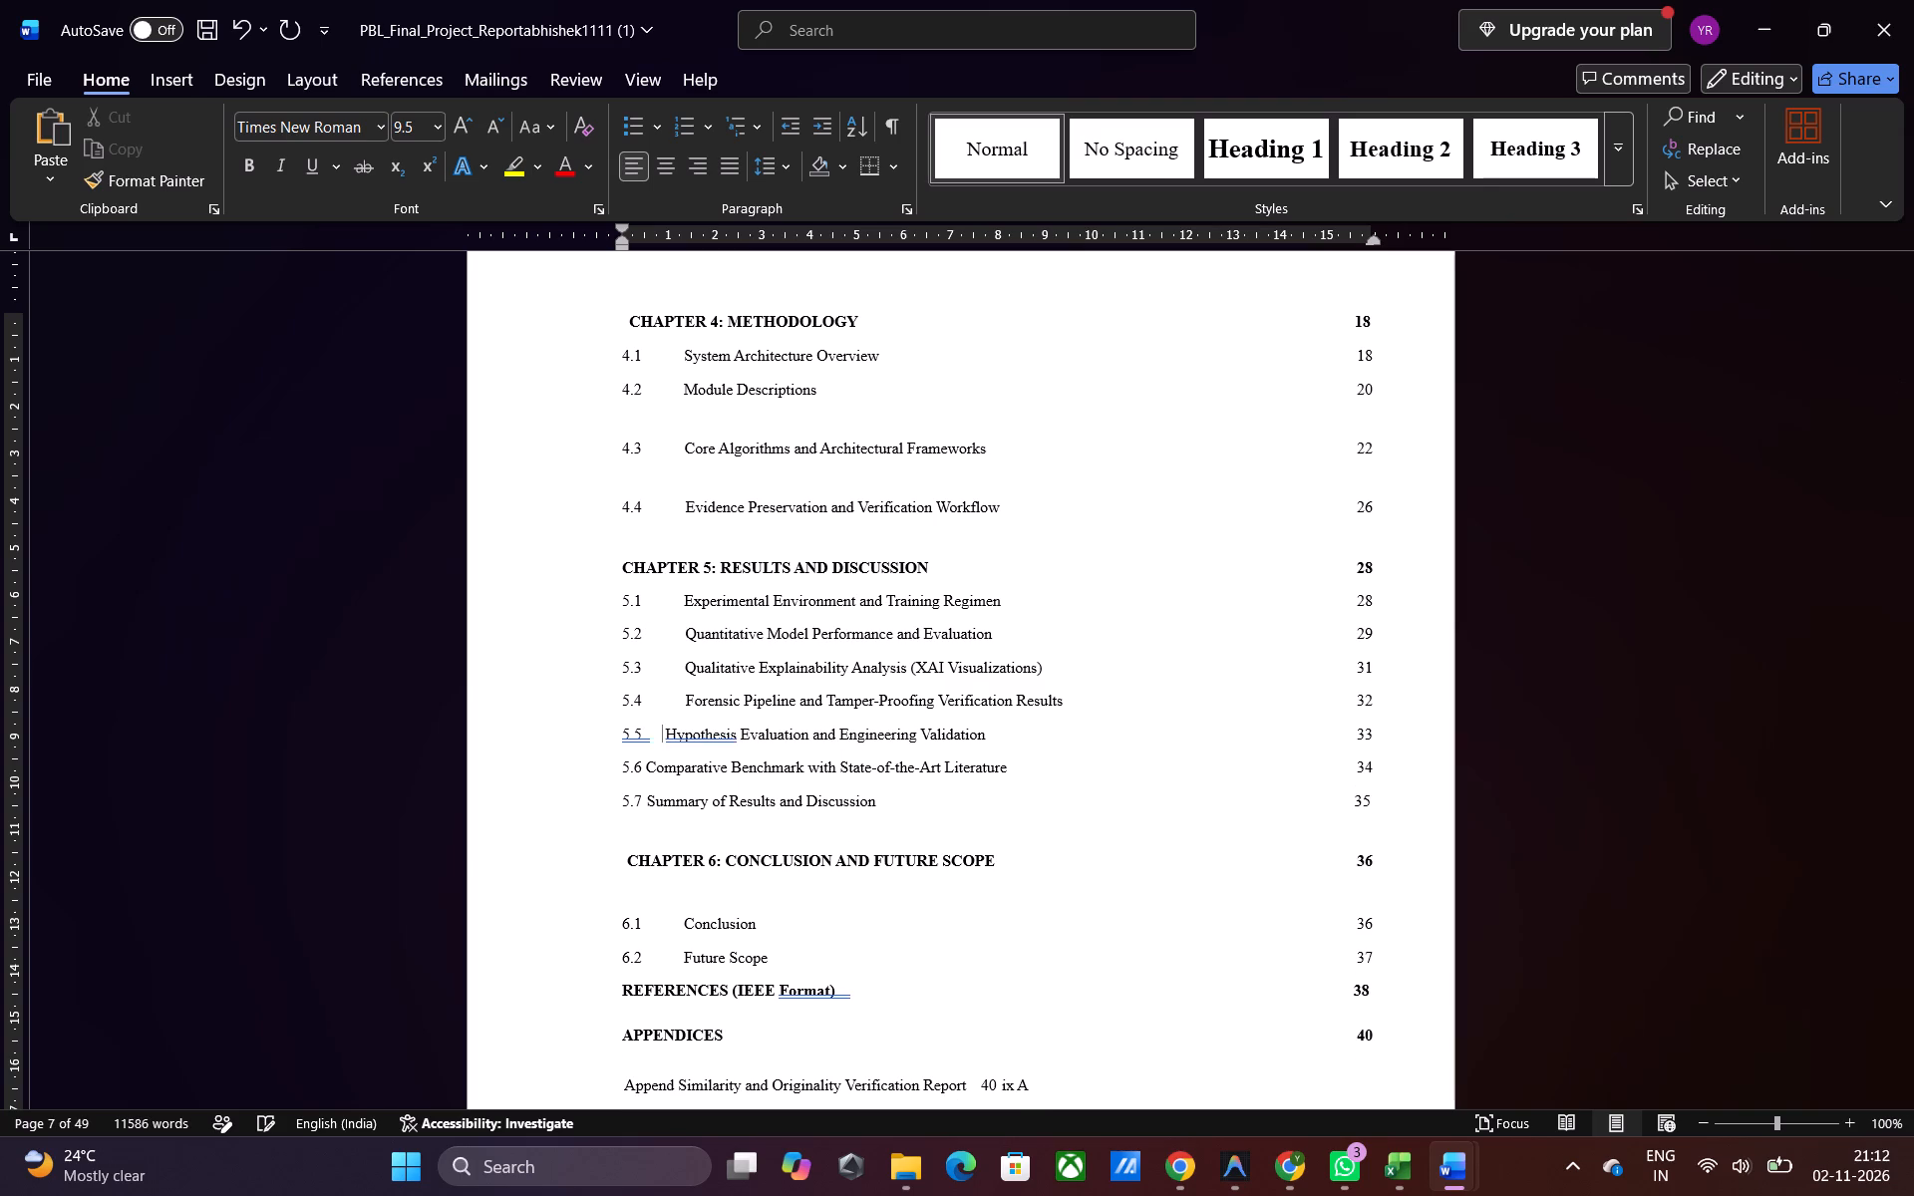
{"action": "key", "text": "BackSpace"}
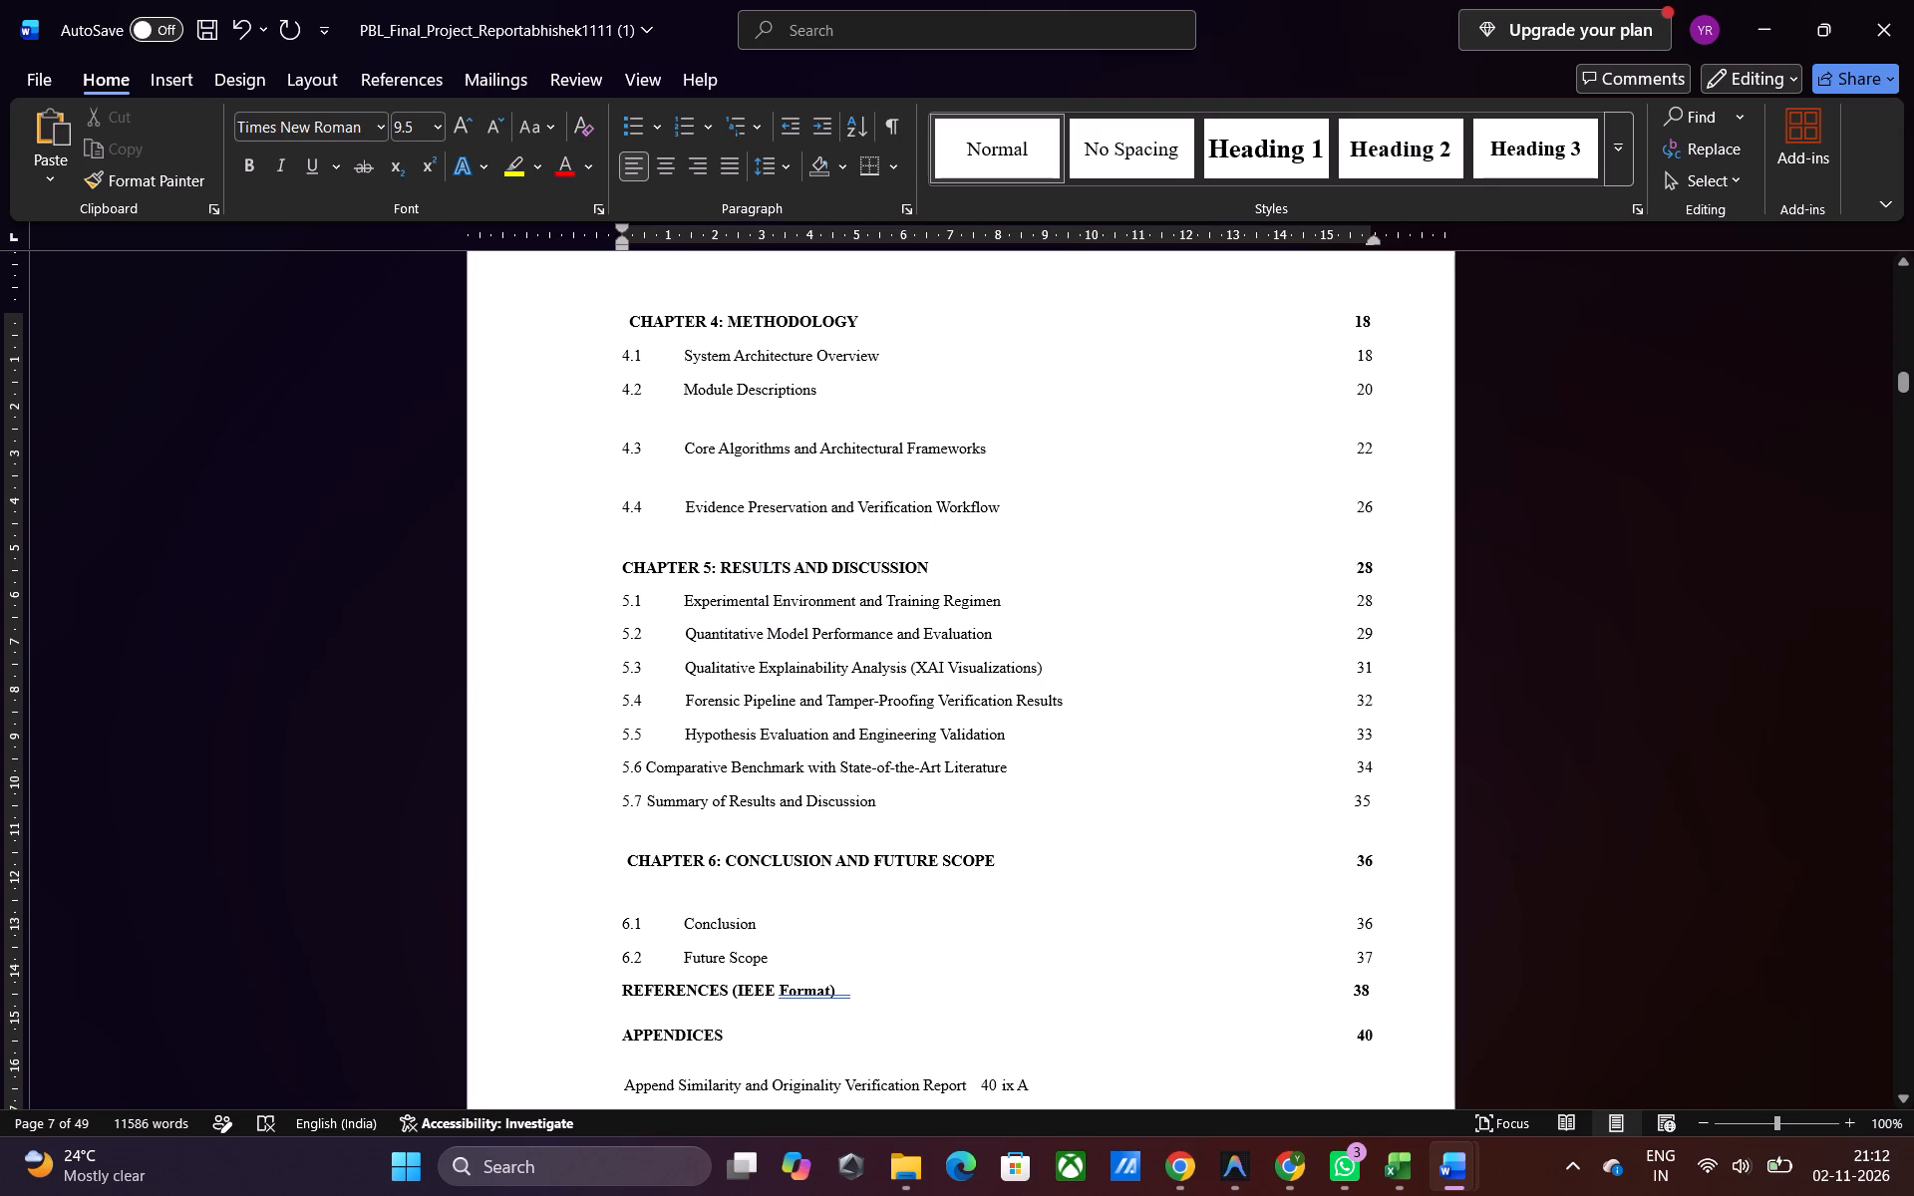
Add spaces after 5.6 in the table of contents to align "Comparative Benchmark with State-of-the-Art Literature" with the titles above.
{"action": "left_click", "coordinate": [646, 769]}
{"action": "key", "text": "space"}
{"action": "key", "text": "space"}
{"action": "key", "text": "space"}
{"action": "key", "text": "space"}
{"action": "key", "text": "space"}
{"action": "key", "text": "space"}
{"action": "key", "text": "space"}
{"action": "key", "text": "space"}
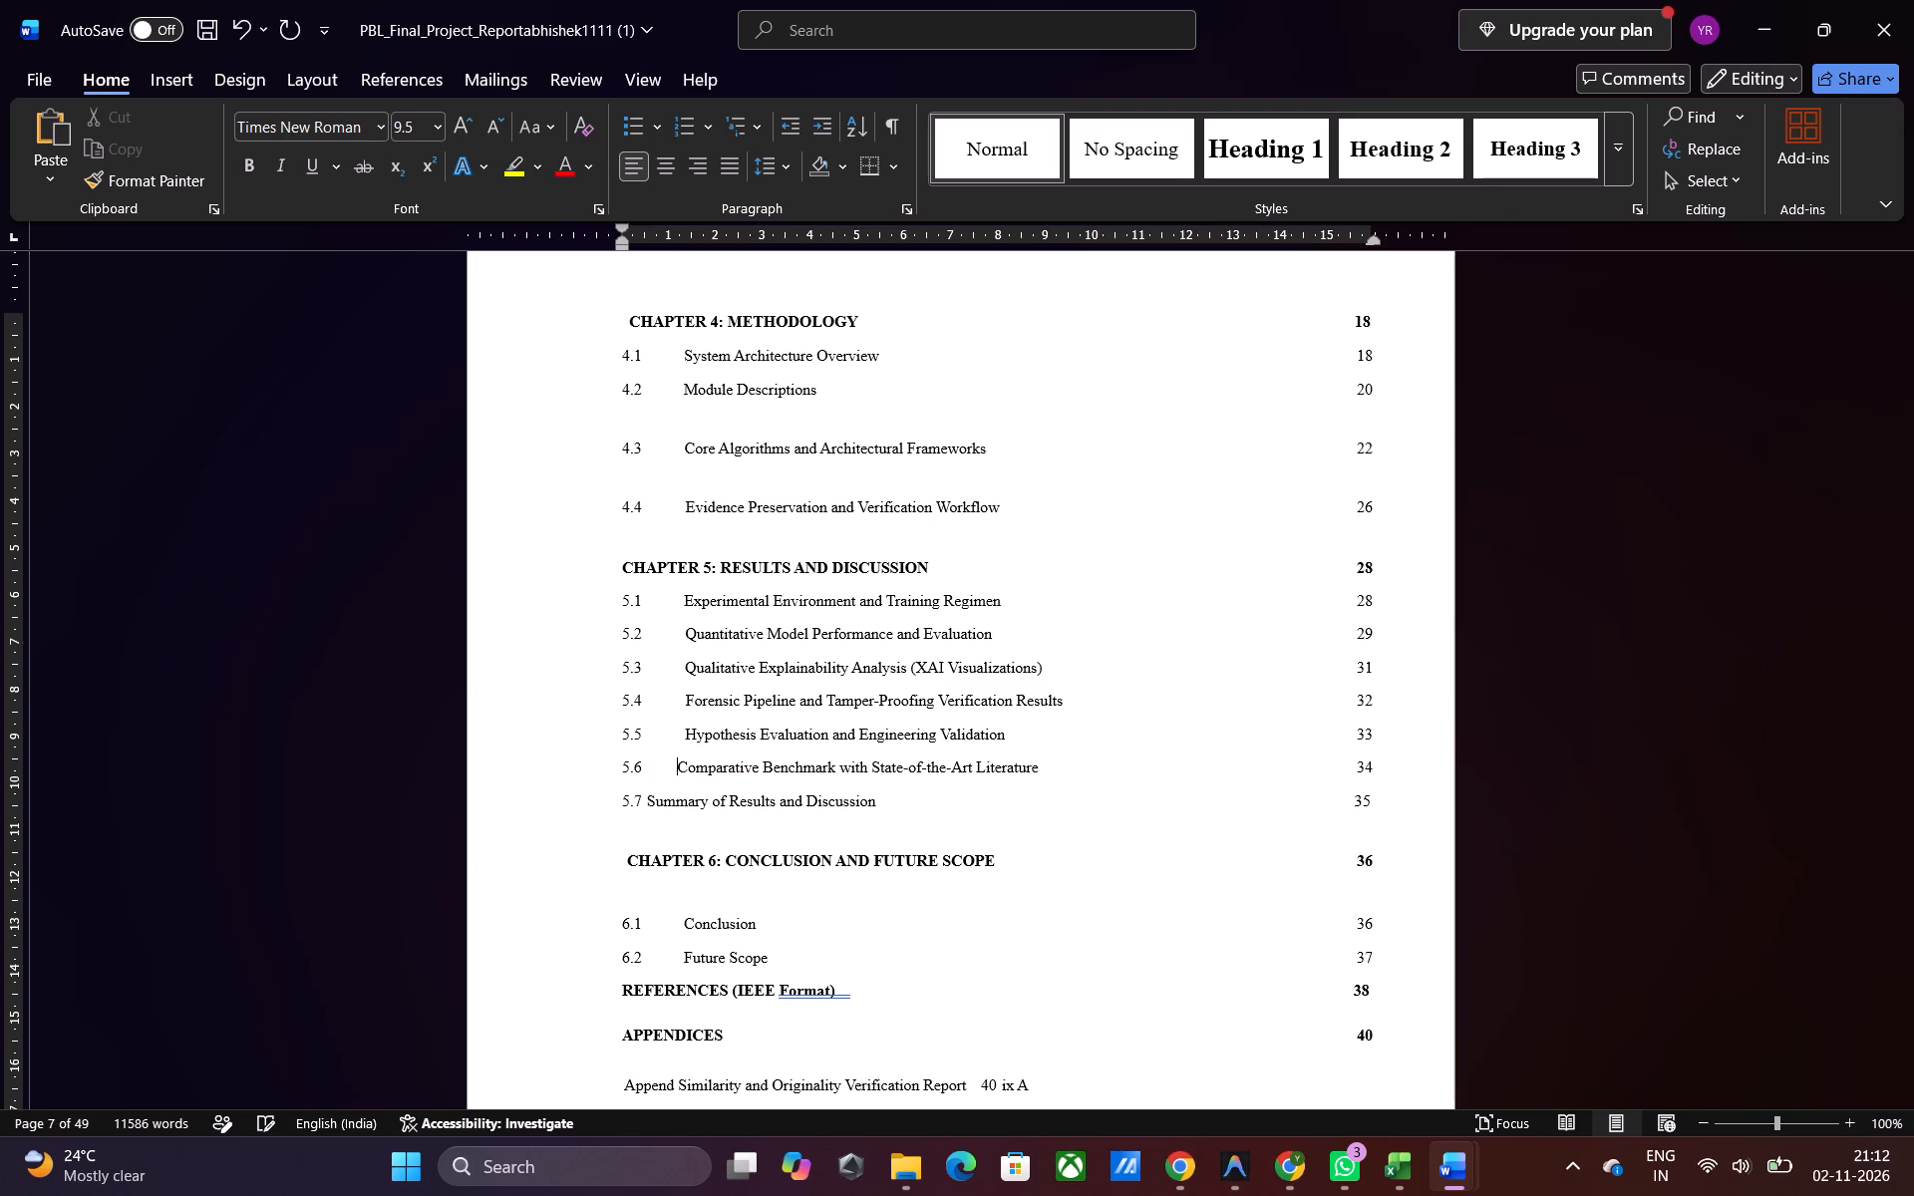
{"action": "key", "text": "space"}
{"action": "key", "text": "space"}
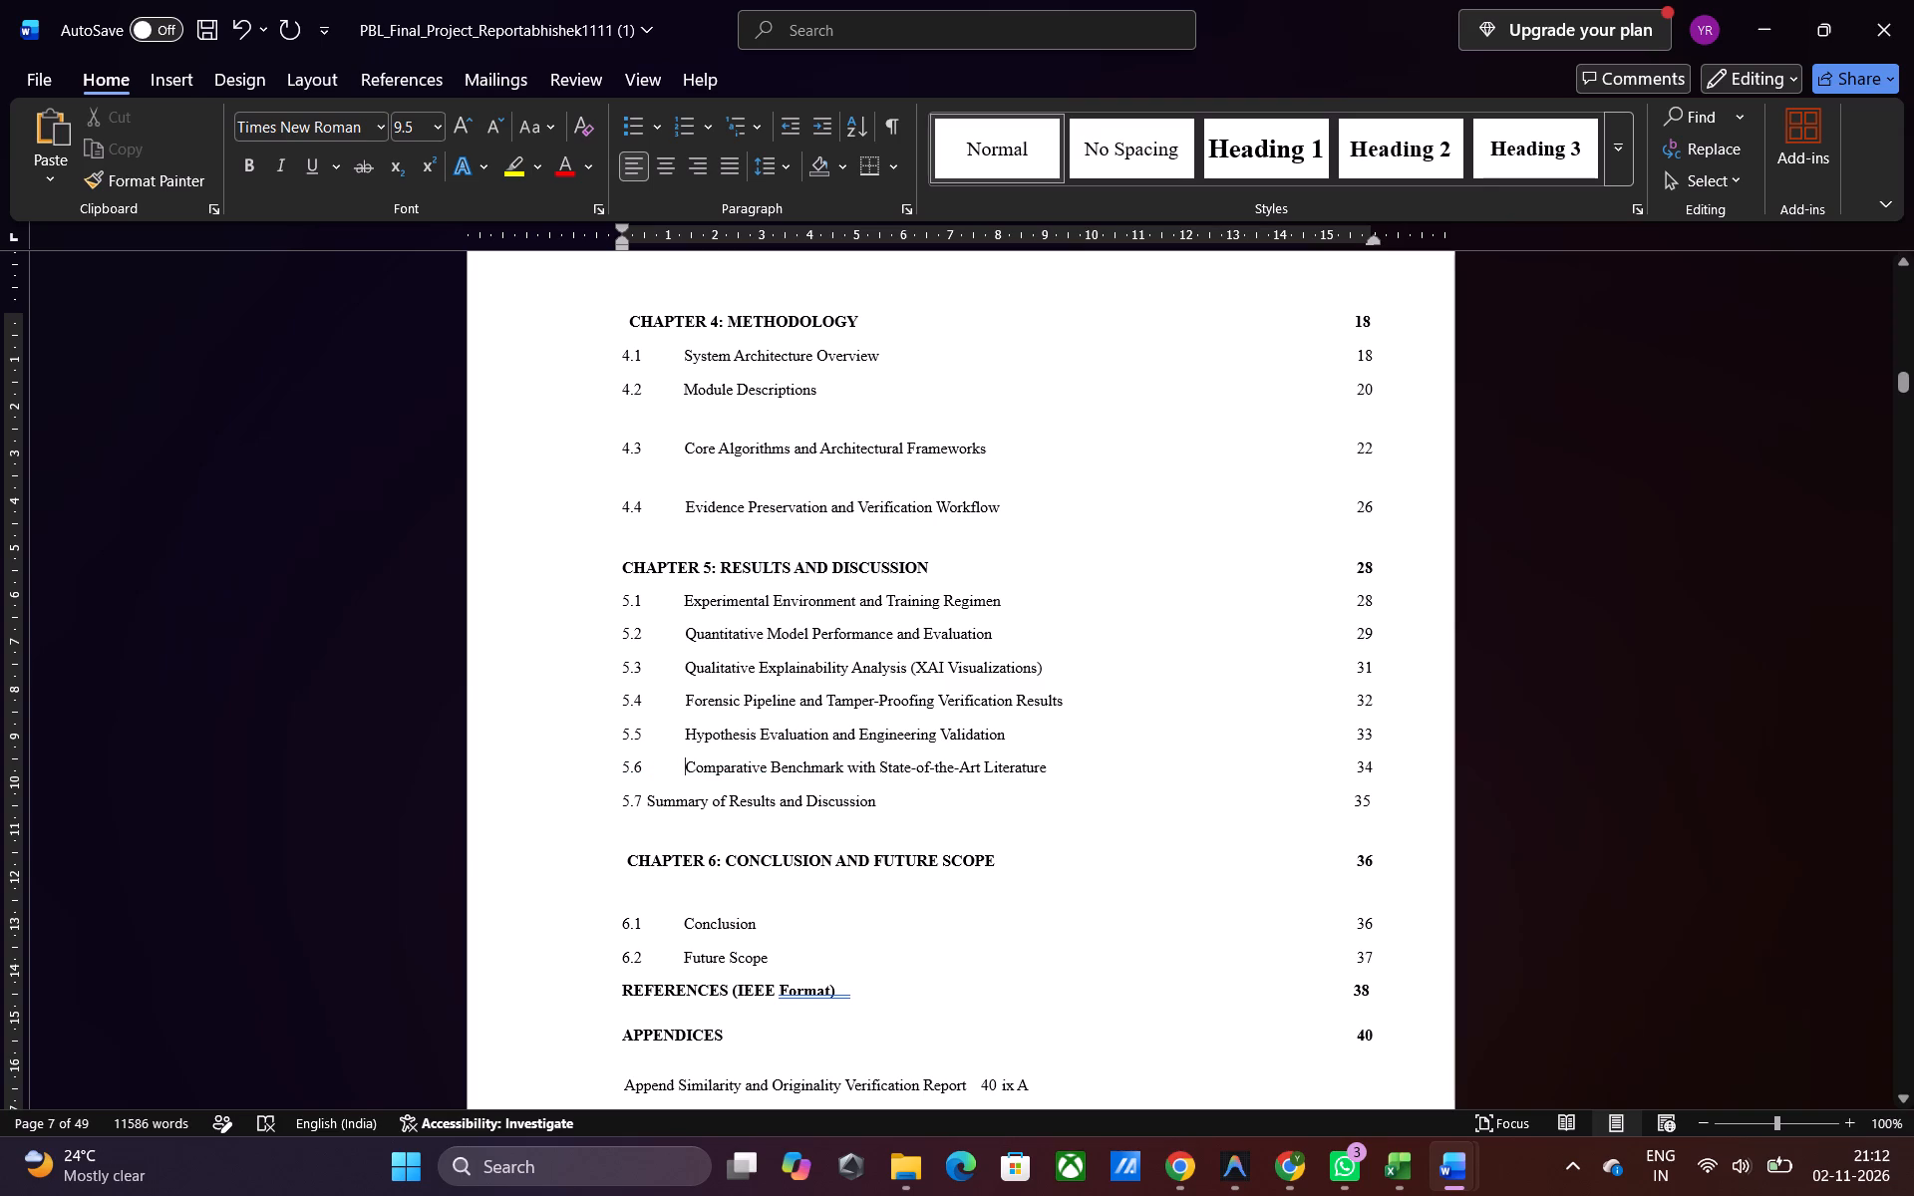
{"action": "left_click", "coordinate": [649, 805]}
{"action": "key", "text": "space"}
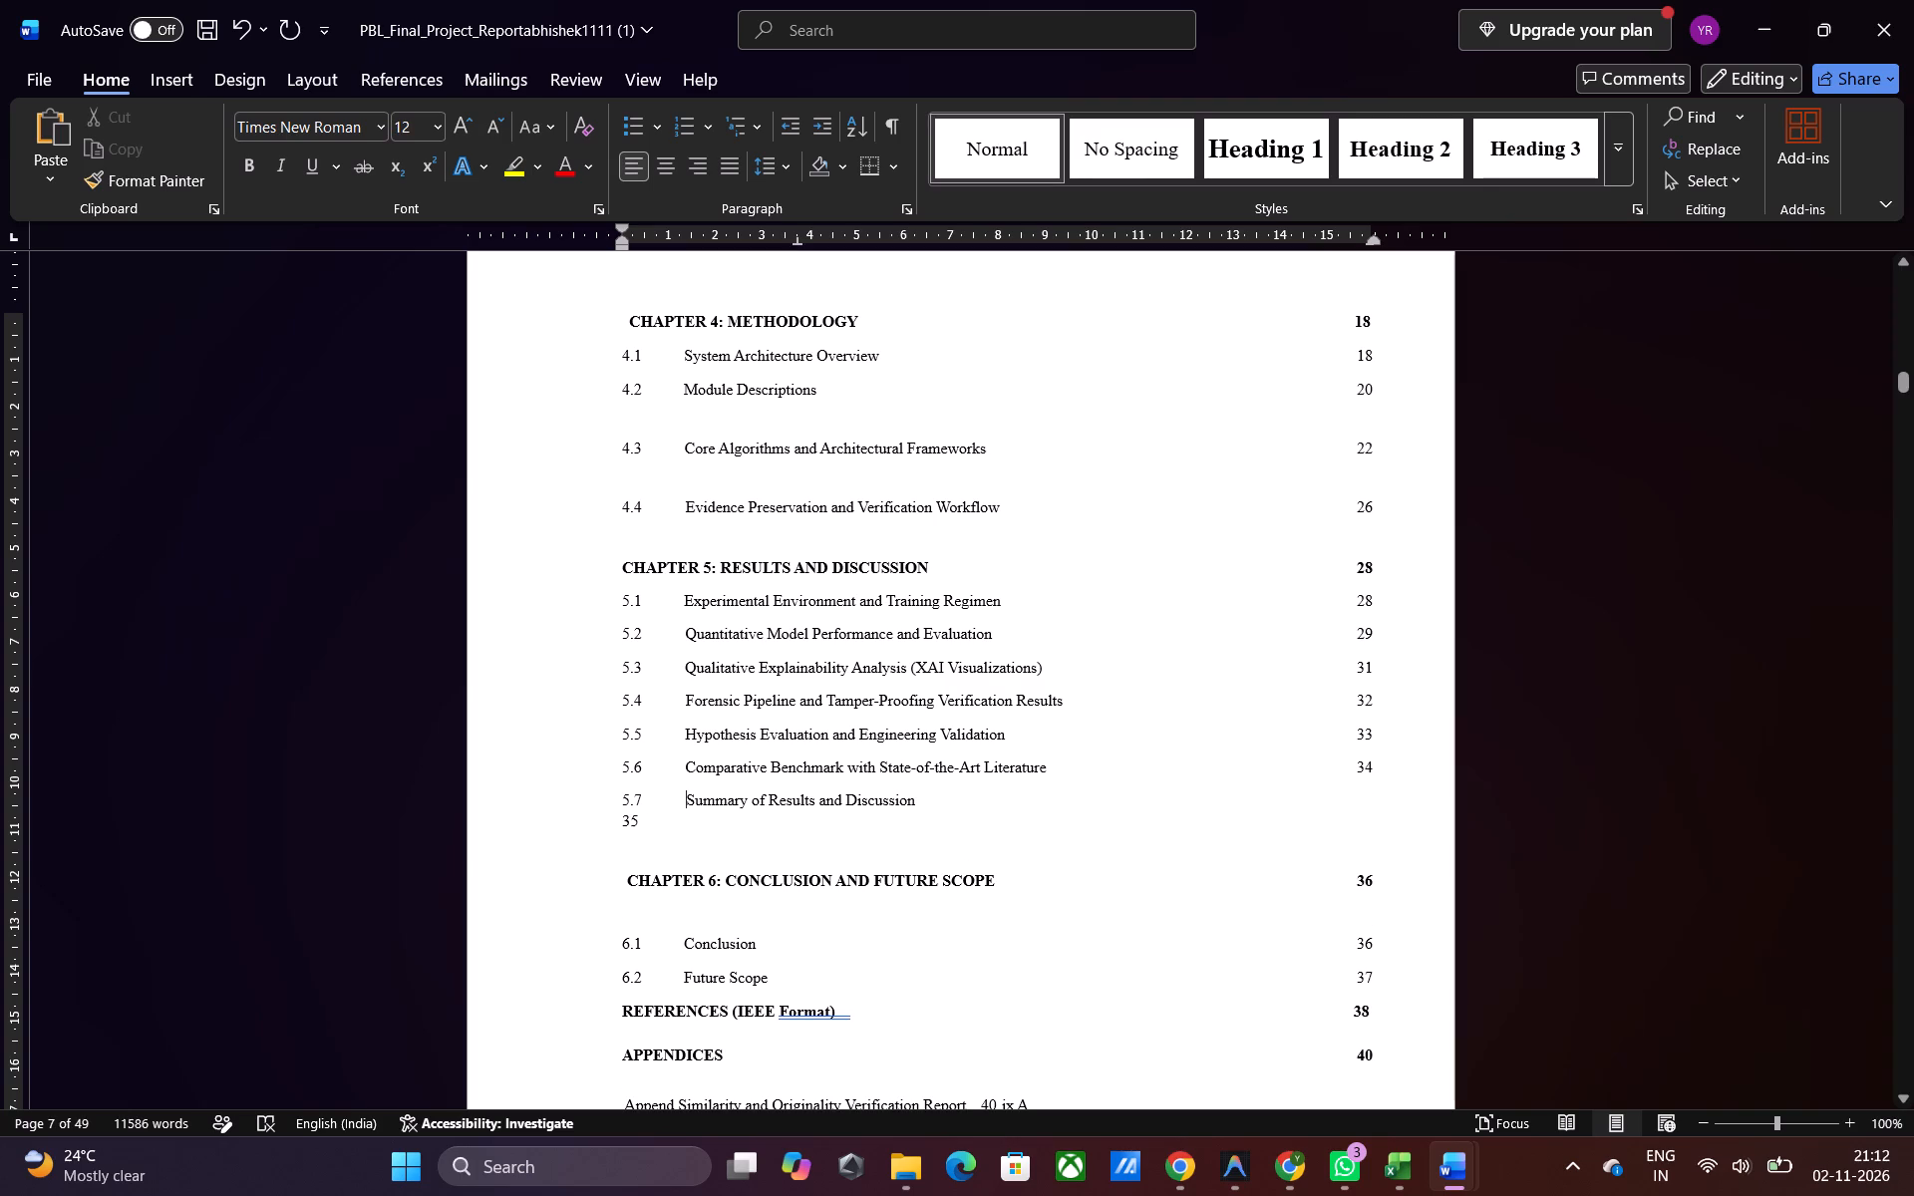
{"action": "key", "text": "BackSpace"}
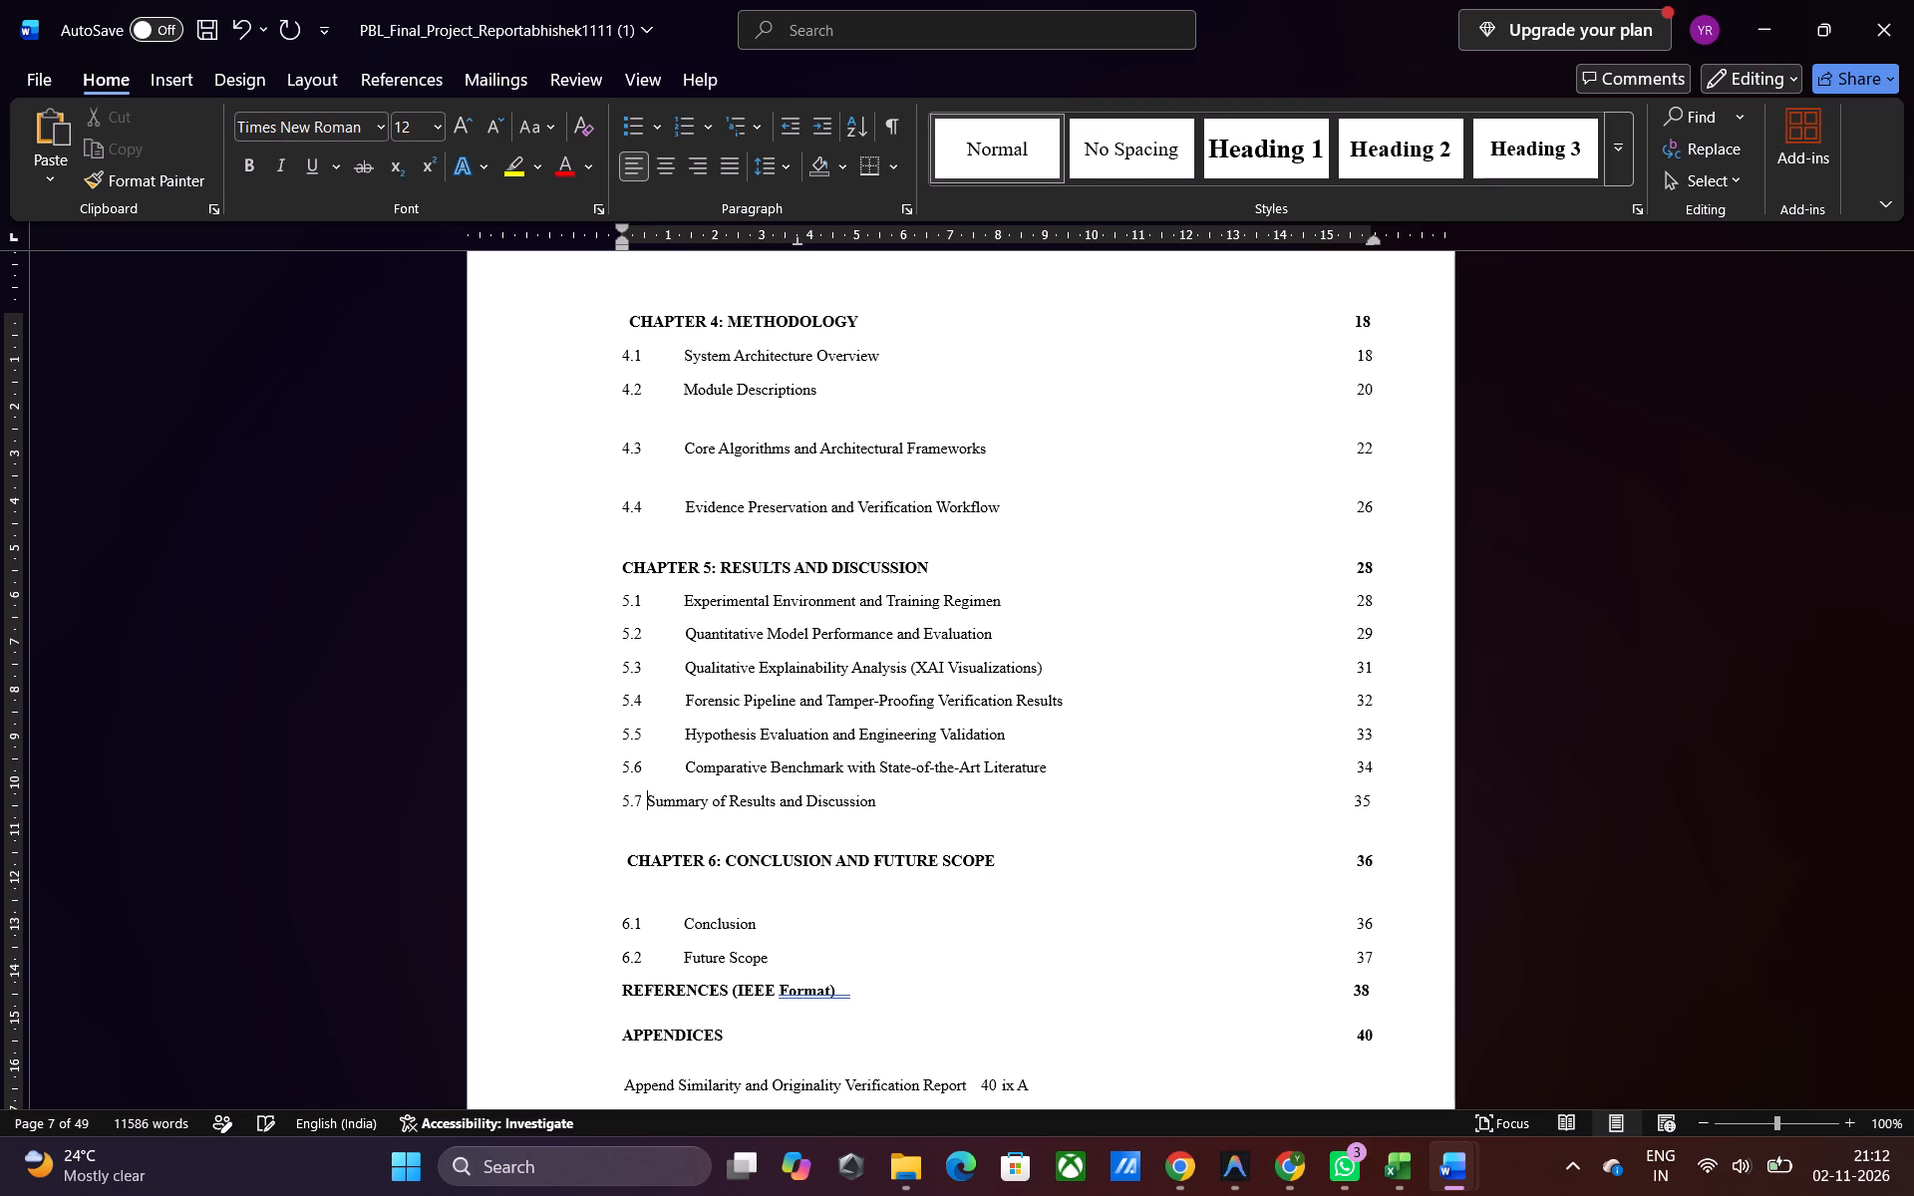
Remove several spaces before page number 35 in the 5.7 contents entry to free room on the line.
{"action": "left_click", "coordinate": [1332, 810]}
{"action": "key", "text": "BackSpace"}
{"action": "key", "text": "BackSpace"}
{"action": "key", "text": "BackSpace"}
{"action": "key", "text": "BackSpace"}
{"action": "key", "text": "BackSpace"}
{"action": "key", "text": "Left"}
{"action": "key", "text": "Left"}
{"action": "key", "text": "Left"}
{"action": "key", "text": "Left"}
{"action": "key", "text": "Left"}
{"action": "key", "text": "Left"}
{"action": "key", "text": "Left"}
{"action": "key", "text": "BackSpace"}
Add spaces after 5.7 in the table of contents to align "Summary of Results and Discussion" with the titles above.
{"action": "key", "text": "Left"}
{"action": "key", "text": "Left"}
{"action": "key", "text": "Left"}
{"action": "key", "text": "Left"}
{"action": "key", "text": "Left"}
{"action": "key", "text": "Left"}
{"action": "key", "text": "Left"}
{"action": "key", "text": "Left"}
{"action": "key", "text": "Left"}
{"action": "key", "text": "Left"}
{"action": "key", "text": "Left"}
{"action": "key", "text": "Left"}
{"action": "key", "text": "Left"}
{"action": "key", "text": "Left"}
{"action": "key", "text": "Left"}
{"action": "key", "text": "Left"}
{"action": "key", "text": "Left"}
{"action": "key", "text": "Left"}
{"action": "key", "text": "Left"}
{"action": "key", "text": "Left"}
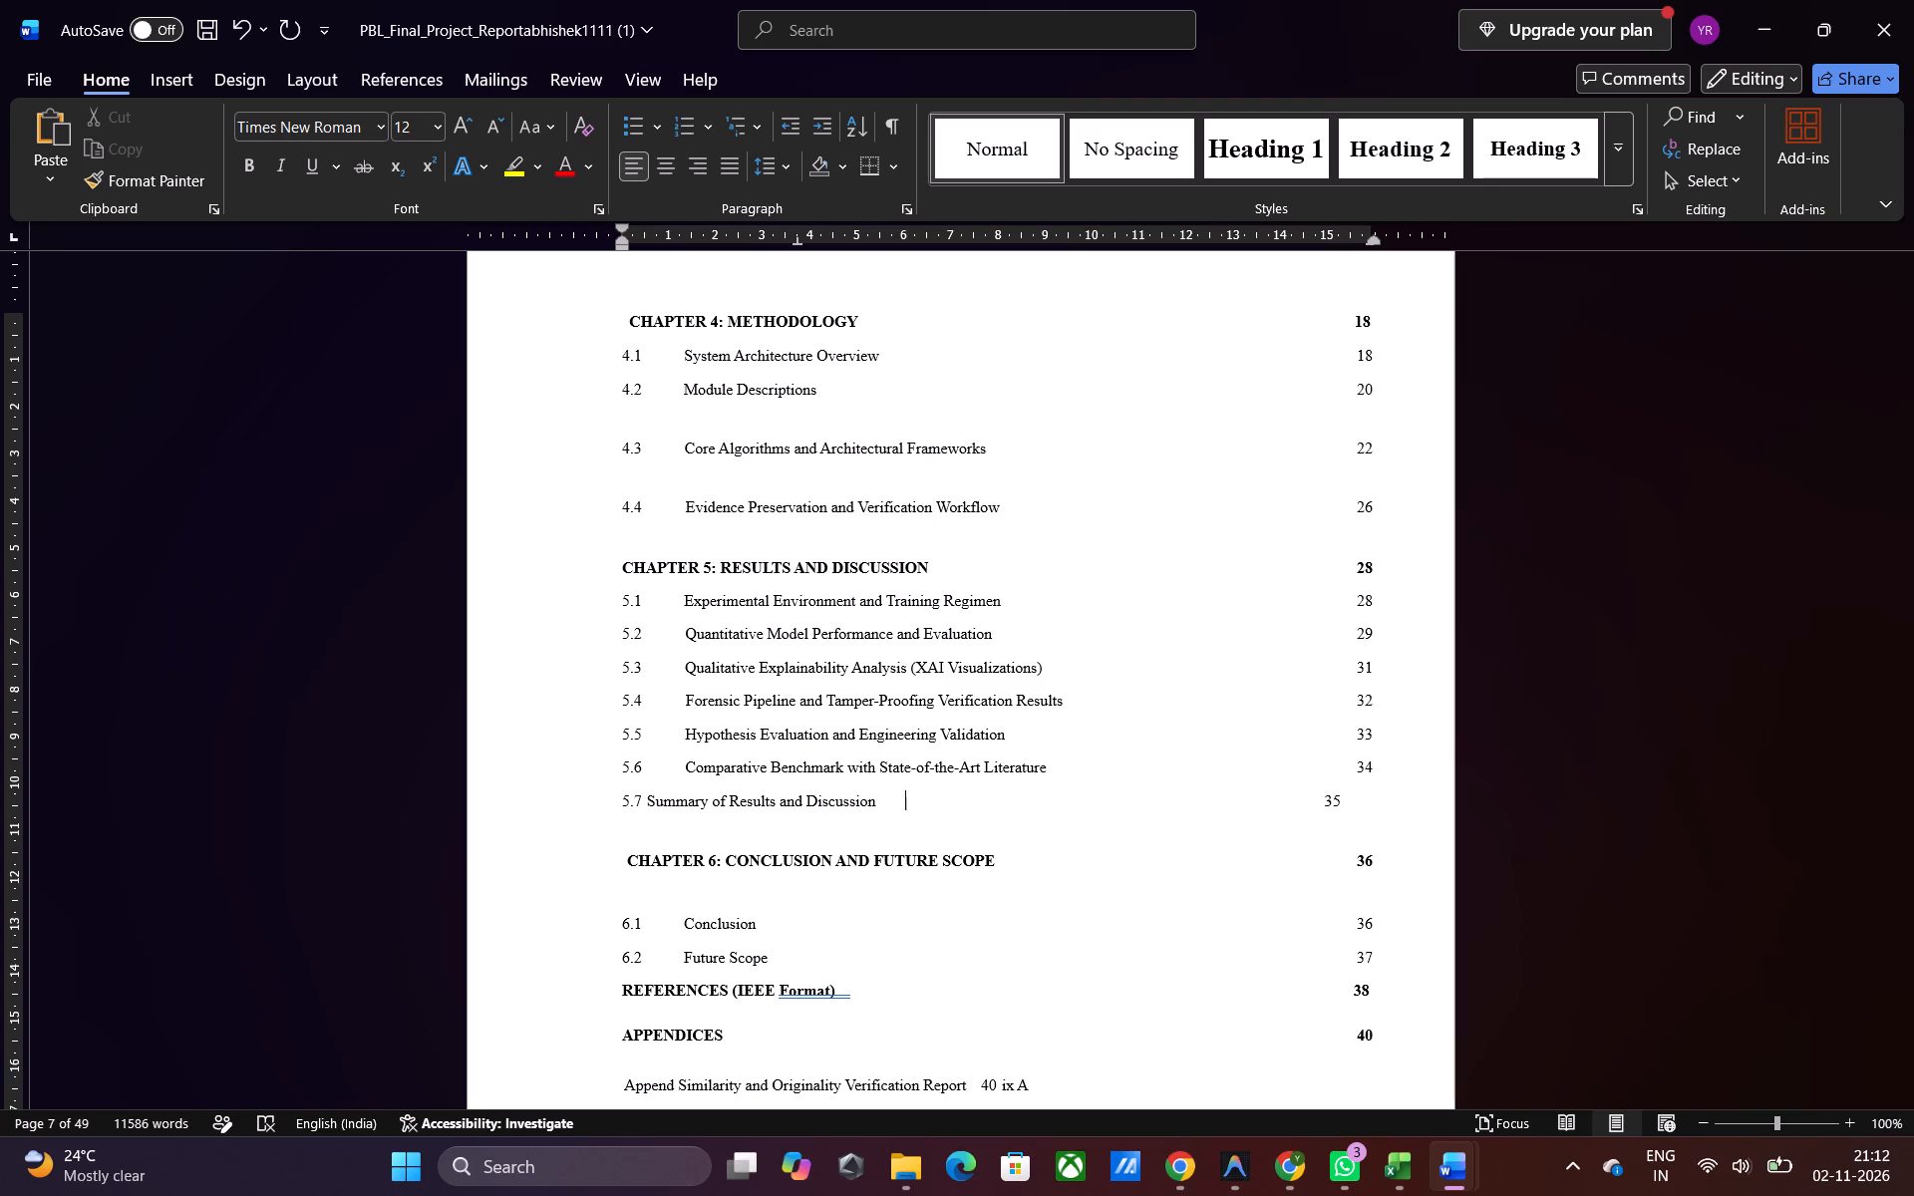
{"action": "key", "text": "Left"}
{"action": "key", "text": "Left"}
{"action": "key", "text": "Left"}
{"action": "key", "text": "Left"}
{"action": "key", "text": "Left"}
{"action": "key", "text": "Left"}
{"action": "key", "text": "Left"}
{"action": "key", "text": "Left"}
{"action": "key", "text": "Left"}
{"action": "key", "text": "Right"}
{"action": "key", "text": "Right"}
{"action": "key", "text": "space"}
{"action": "key", "text": "space"}
{"action": "key", "text": "space"}
{"action": "key", "text": "space"}
{"action": "key", "text": "space"}
{"action": "key", "text": "space"}
{"action": "key", "text": "space"}
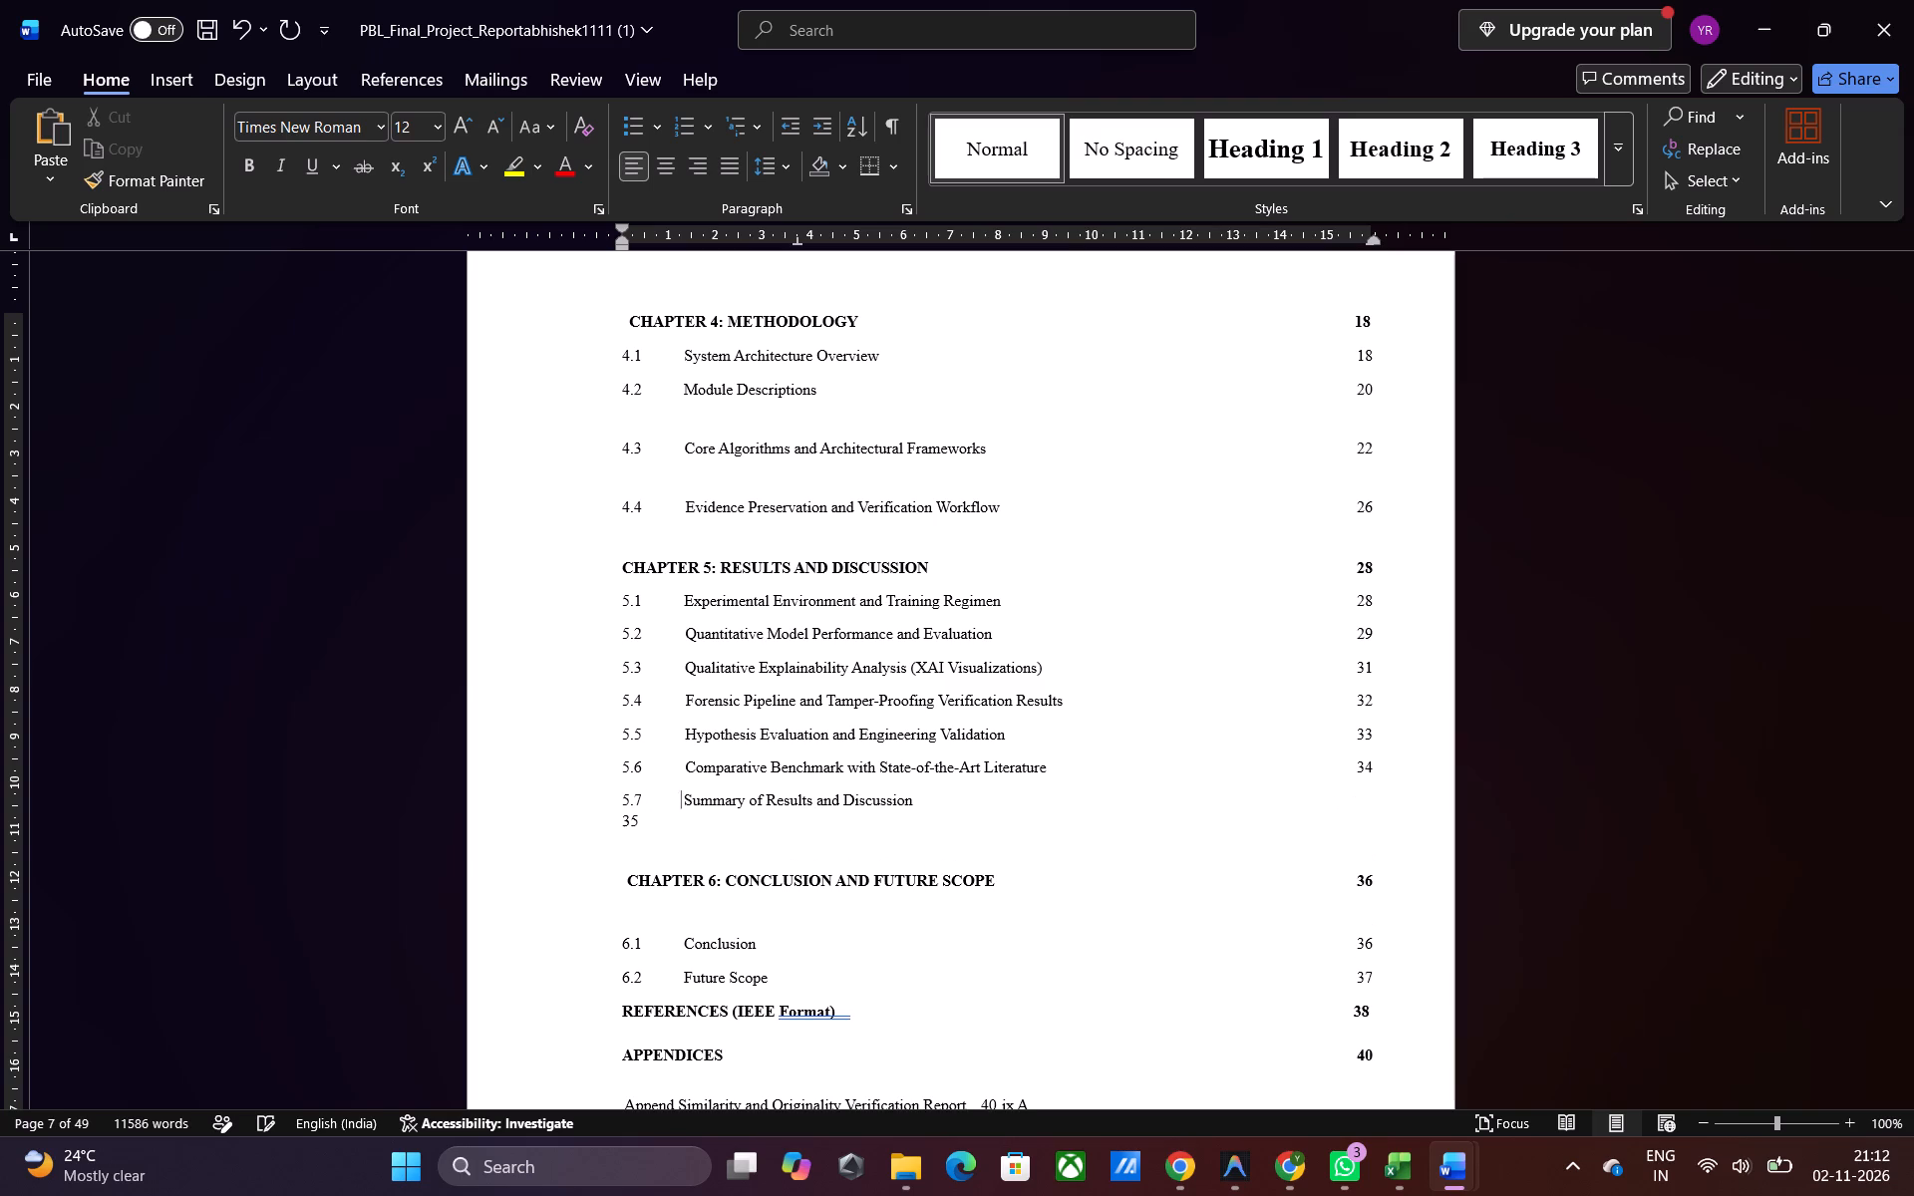
{"action": "key", "text": "space"}
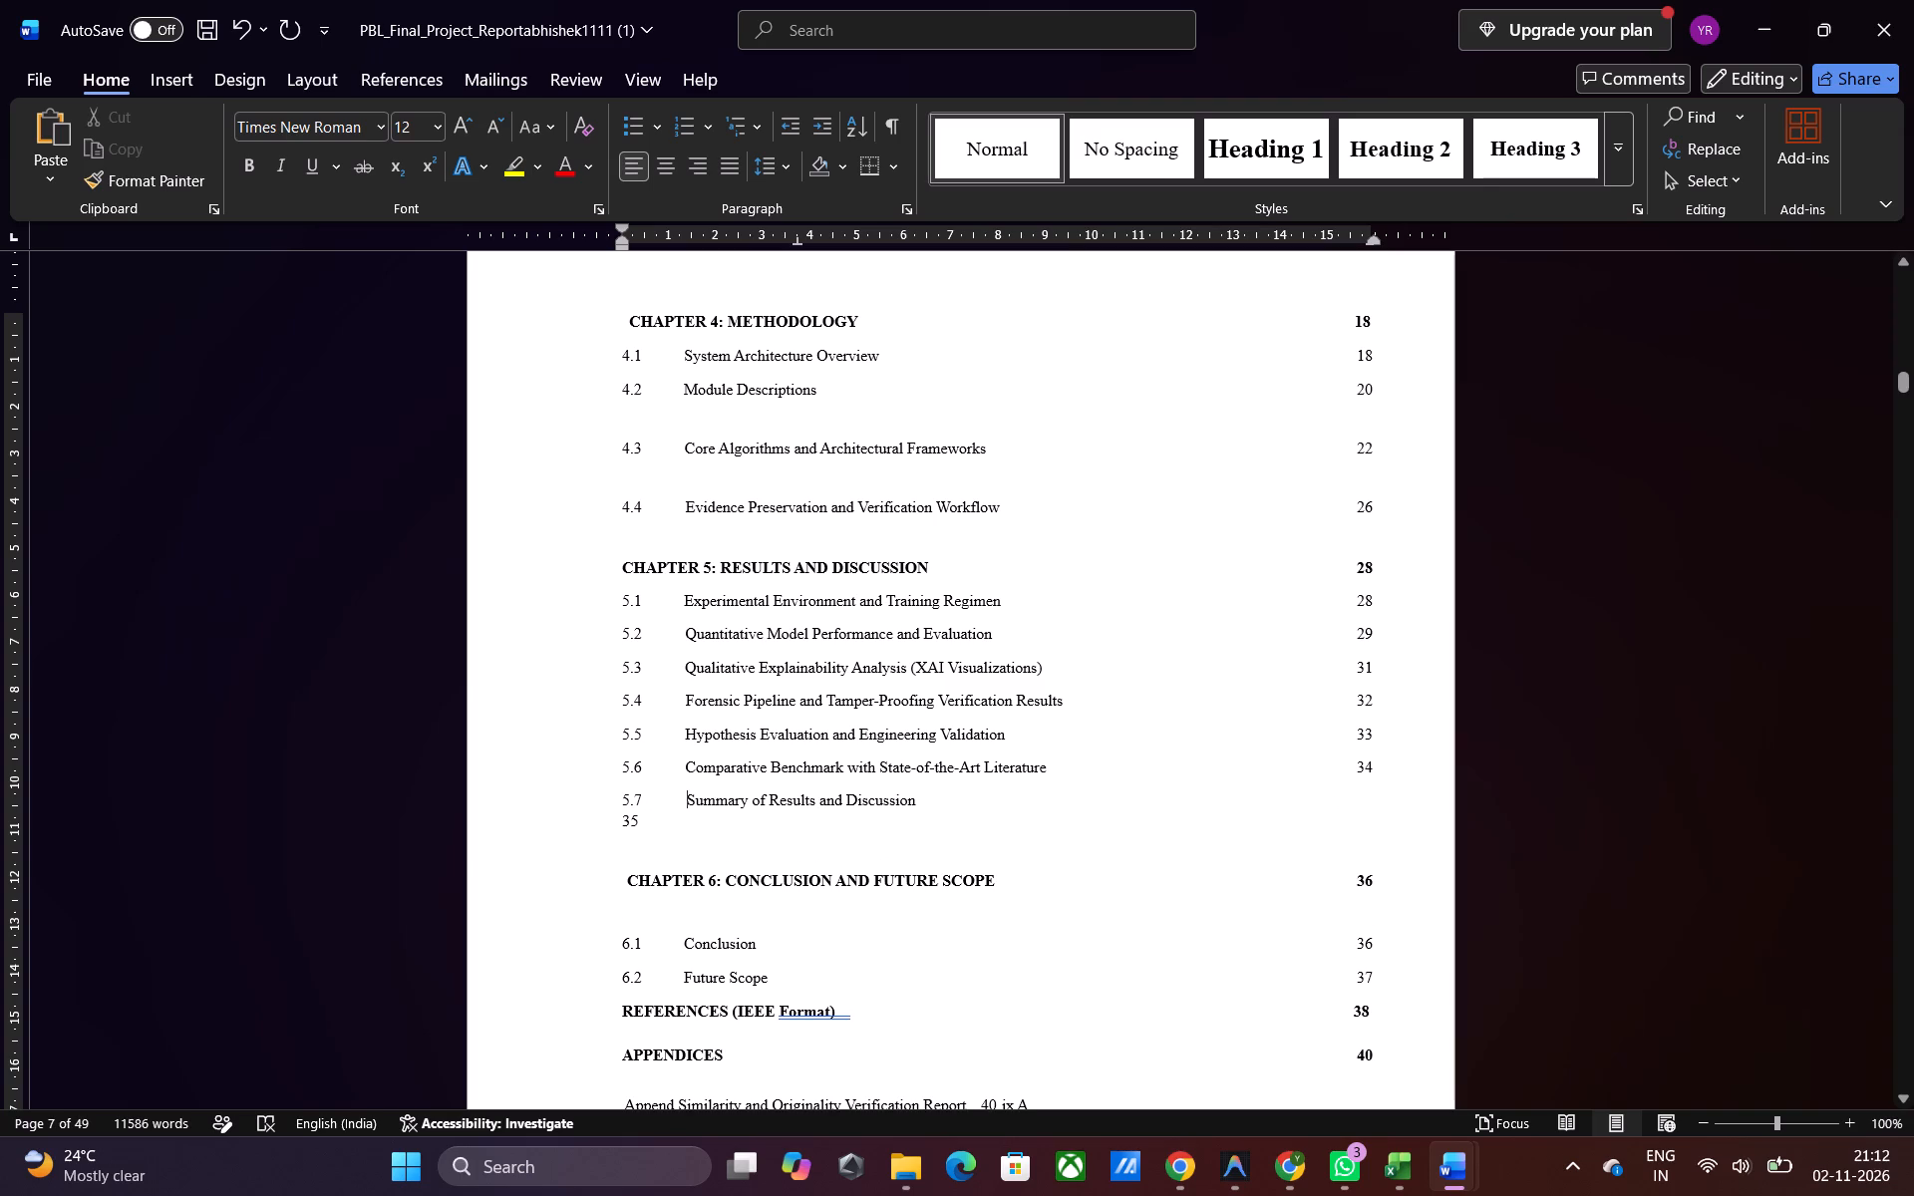
Remove the excess spaces before 35 to bring it back onto the 5.7 entry's line in the page number column.
{"action": "left_click", "coordinate": [624, 816]}
{"action": "key", "text": "BackSpace"}
{"action": "key", "text": "BackSpace"}
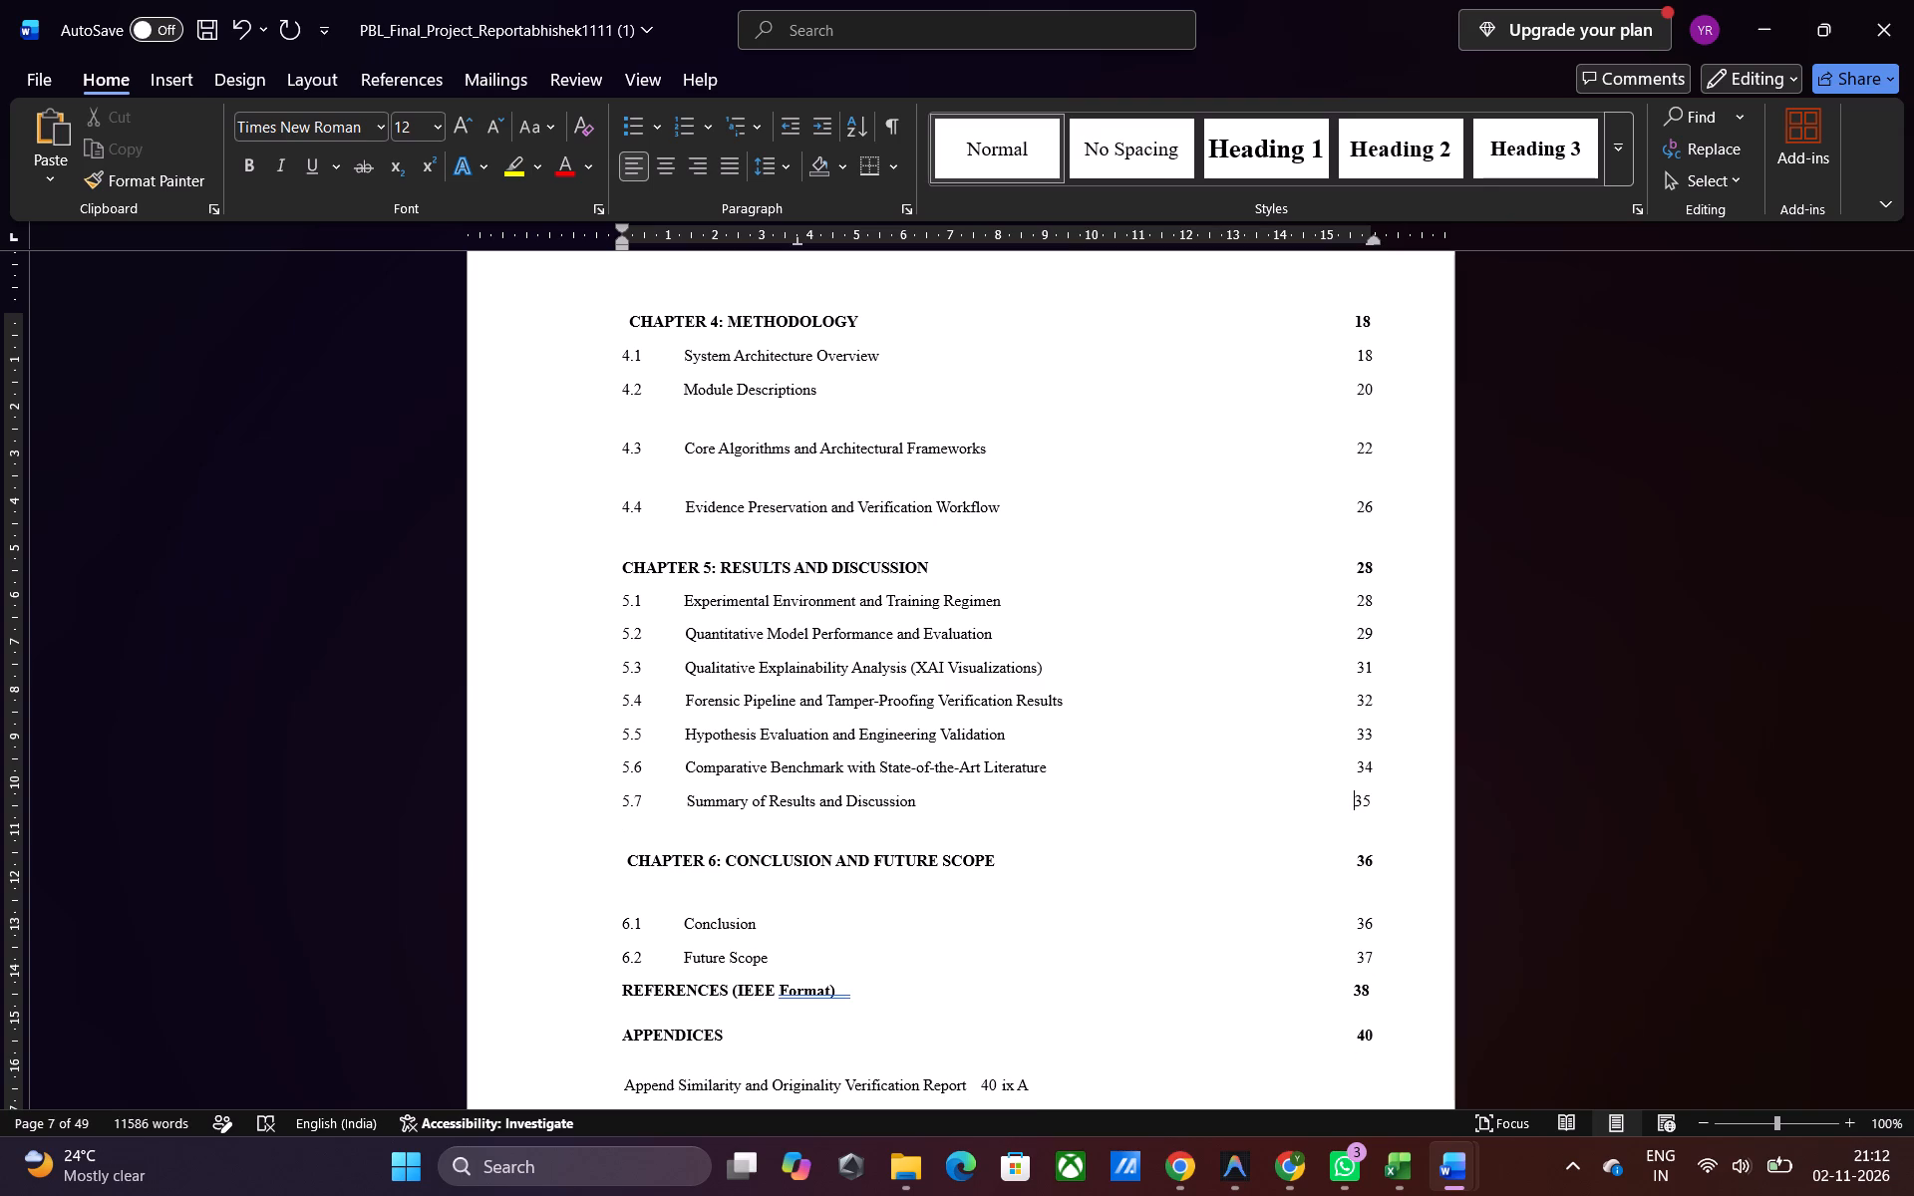
{"action": "key", "text": "space"}
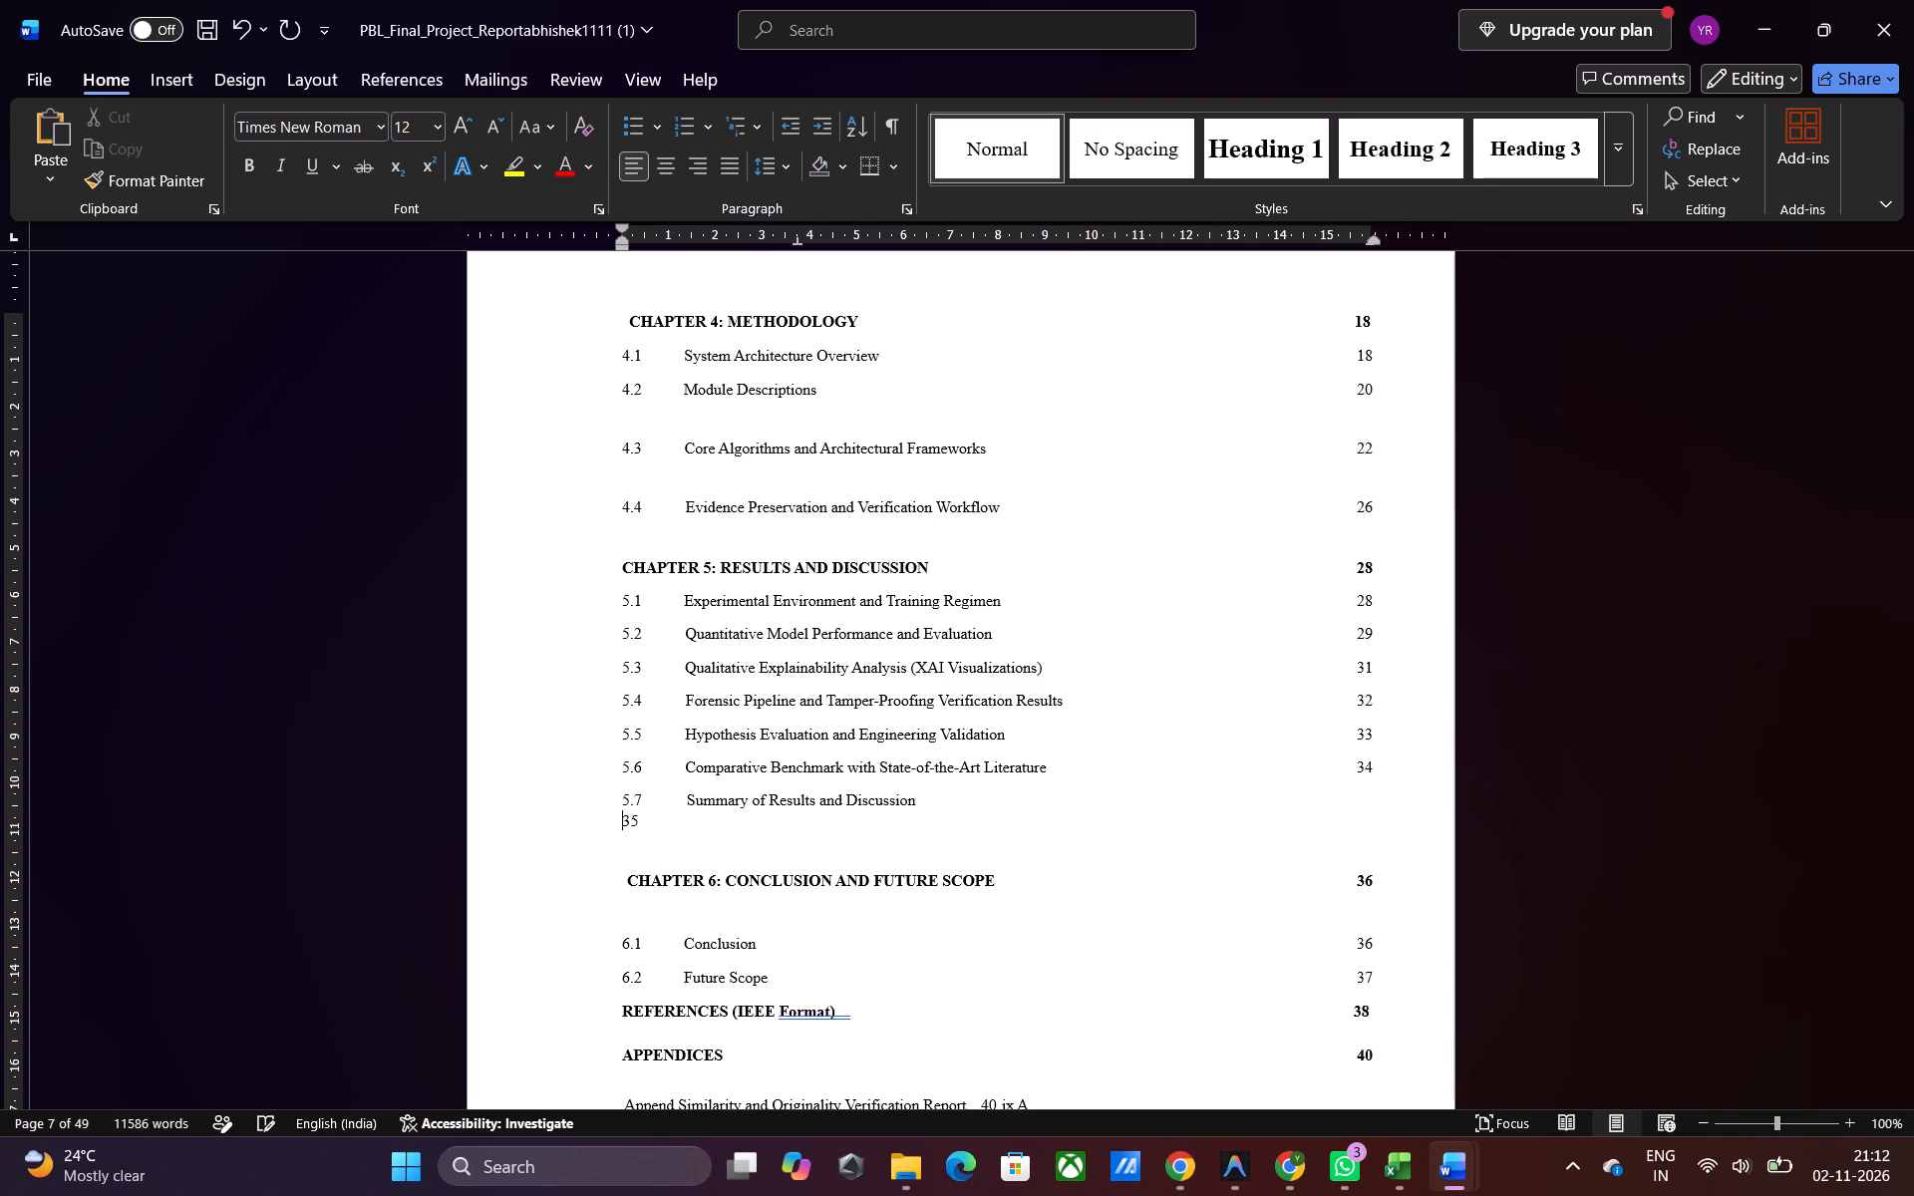
{"action": "key", "text": "BackSpace"}
Apply the suggested grammar correction "Format)" to the flagged word in the "REFERENCES (IEEE Format)" contents entry.
{"action": "scroll", "coordinate": [909, 811], "scroll_direction": "down", "scroll_amount": 1}
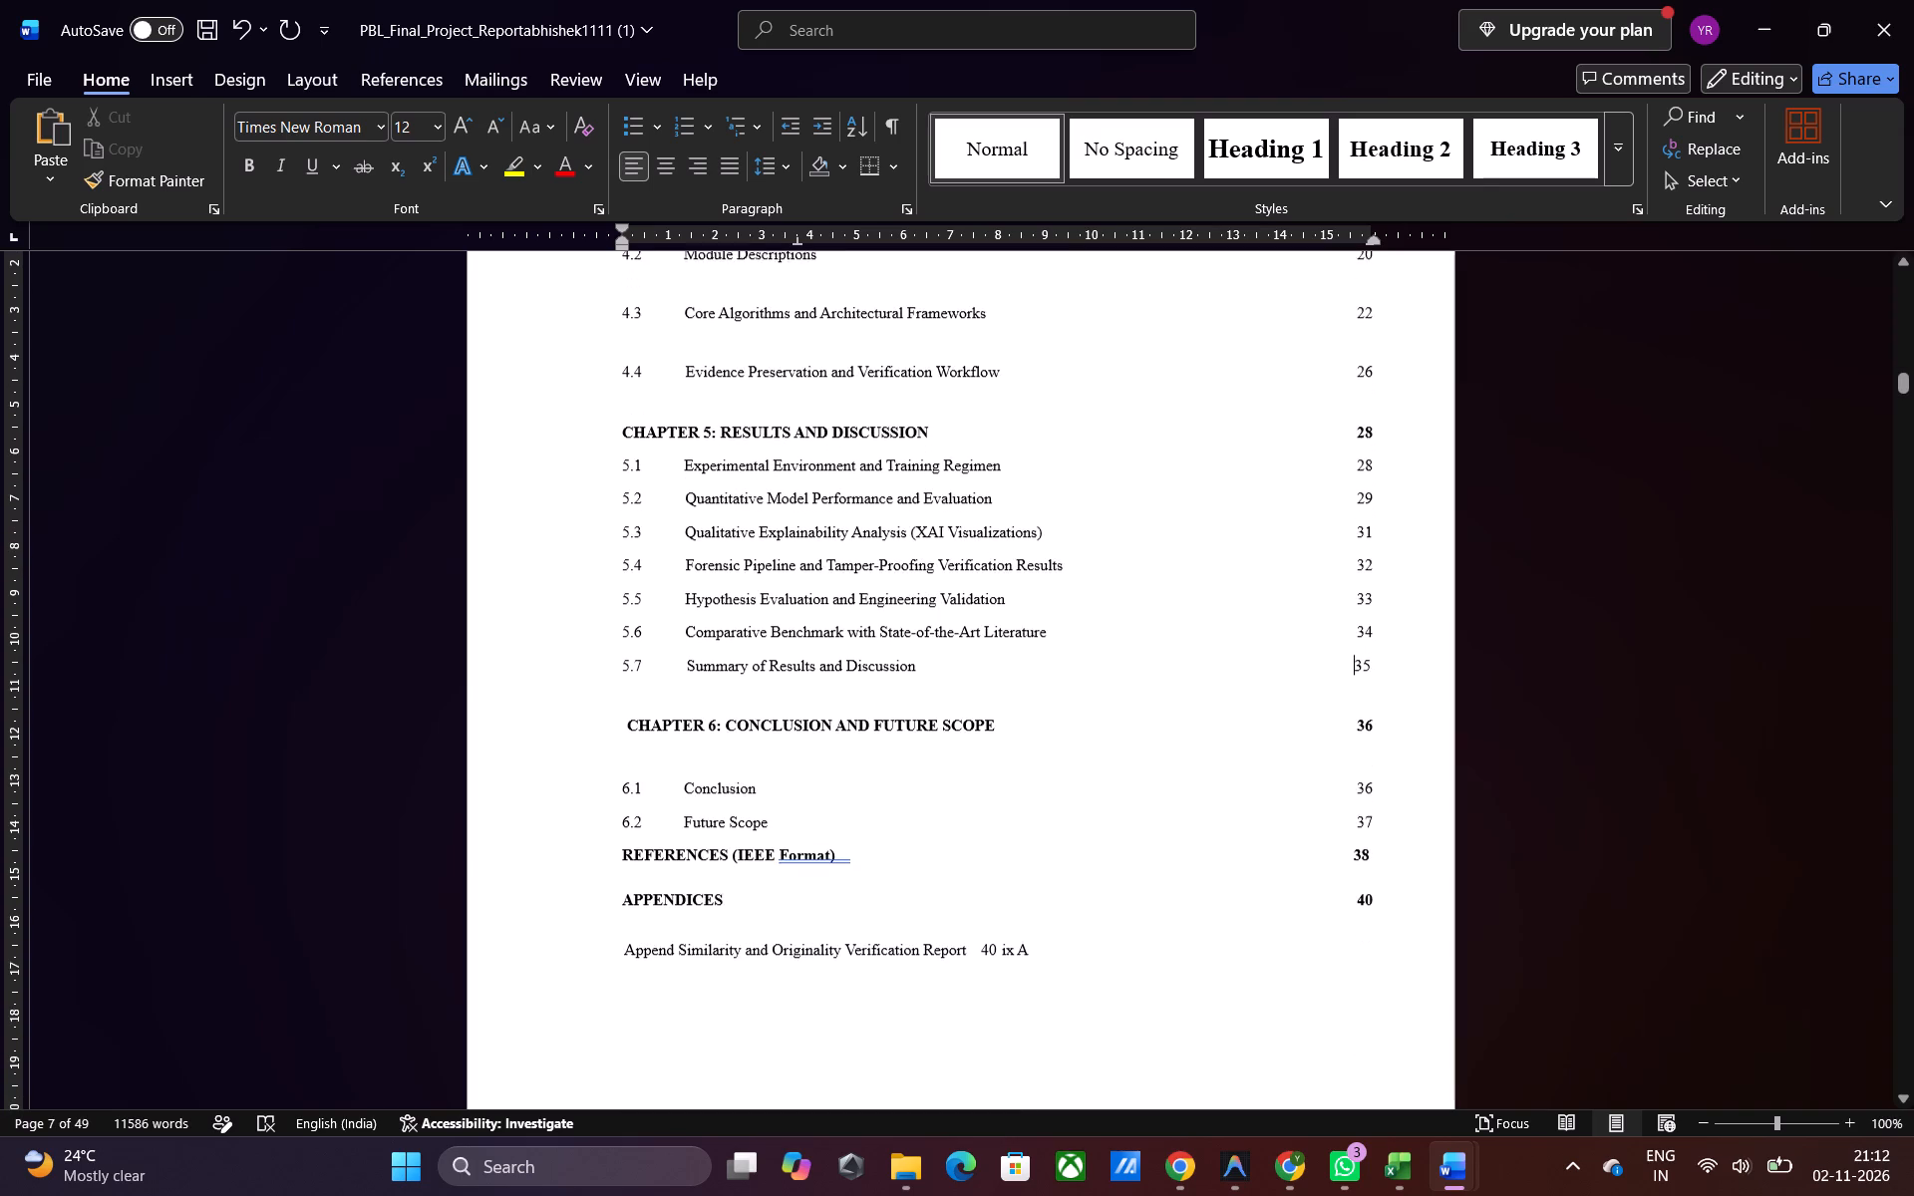
{"action": "scroll", "coordinate": [909, 811], "scroll_direction": "down", "scroll_amount": 1}
{"action": "right_click", "coordinate": [814, 859]}
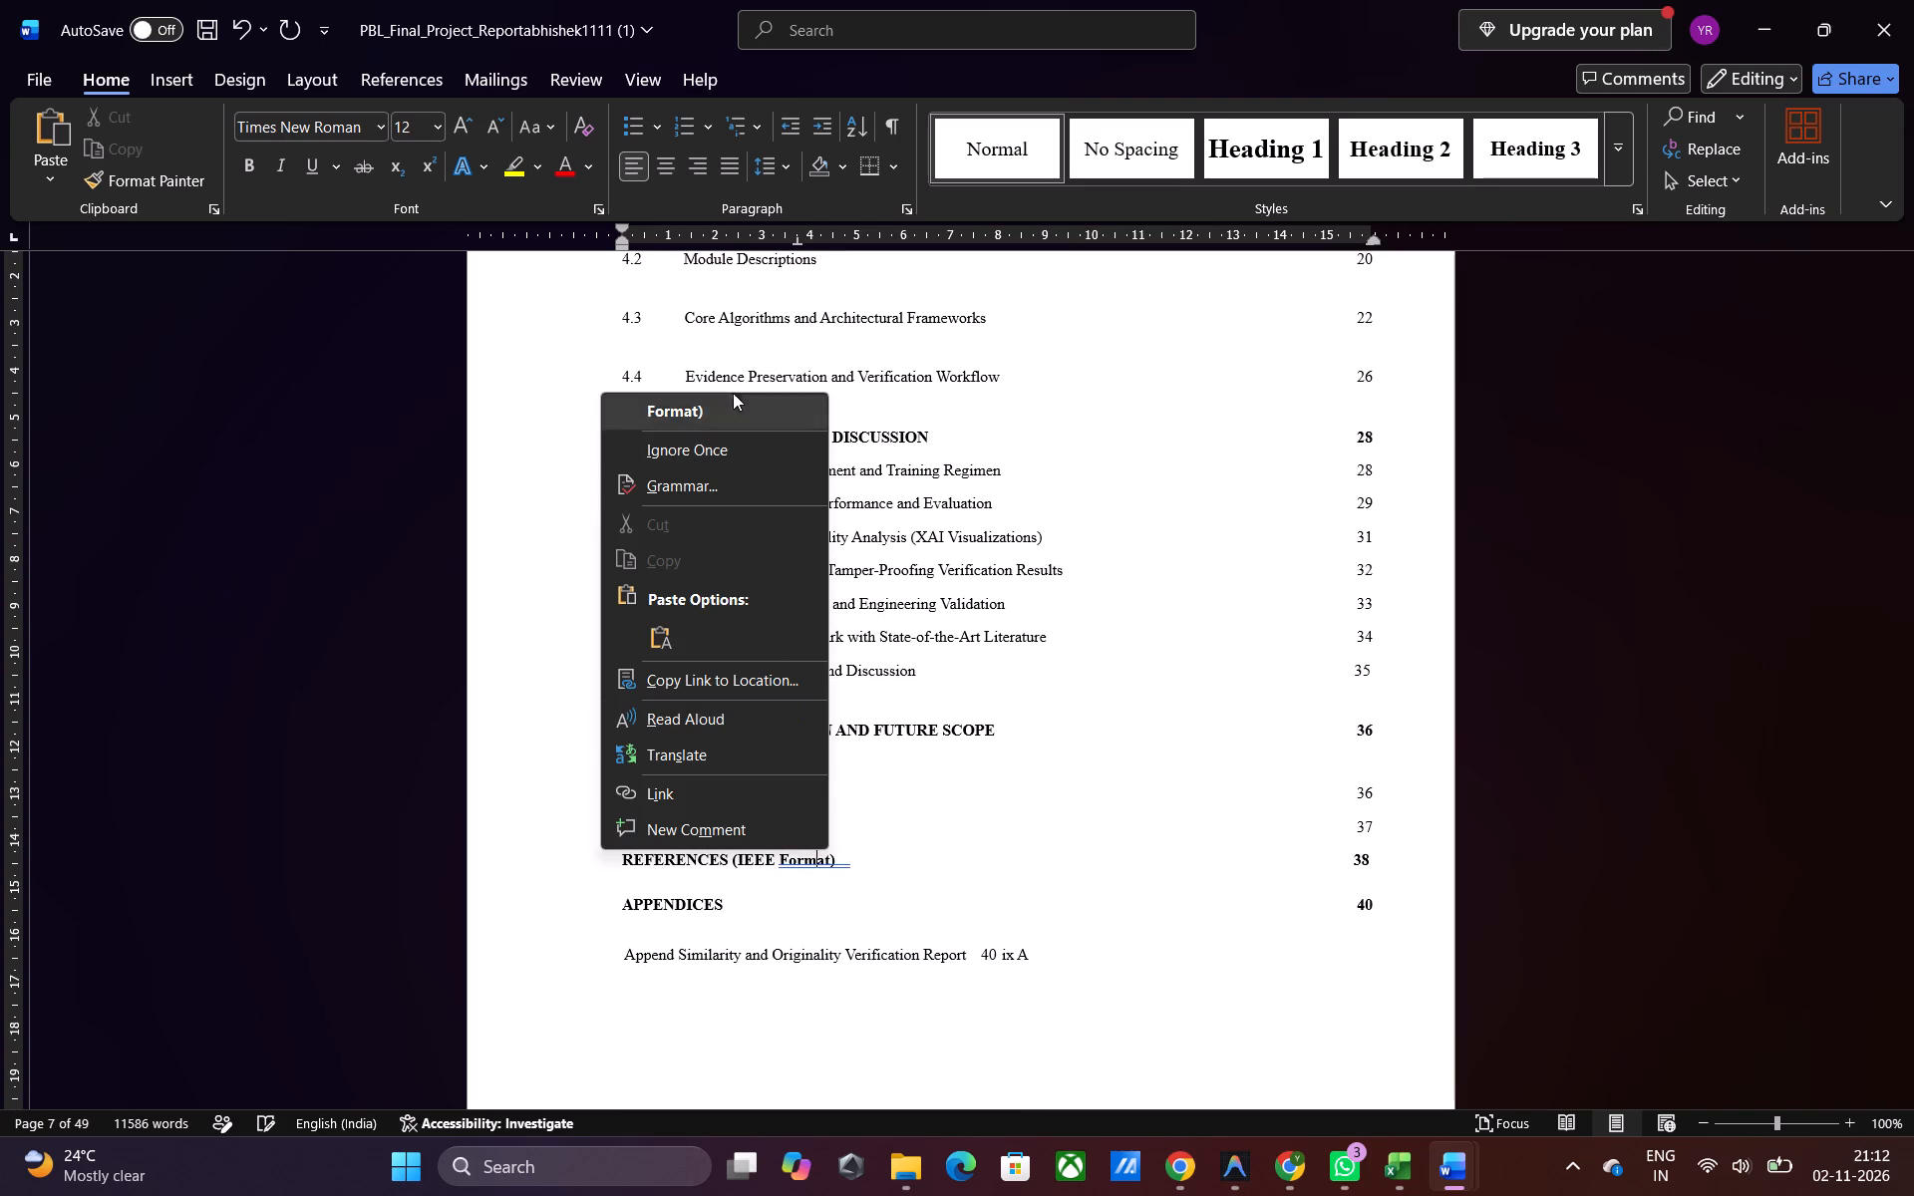
{"action": "left_click_drag", "start_coordinate": [733, 392], "coordinate": [721, 402]}
{"action": "left_click", "coordinate": [721, 402]}
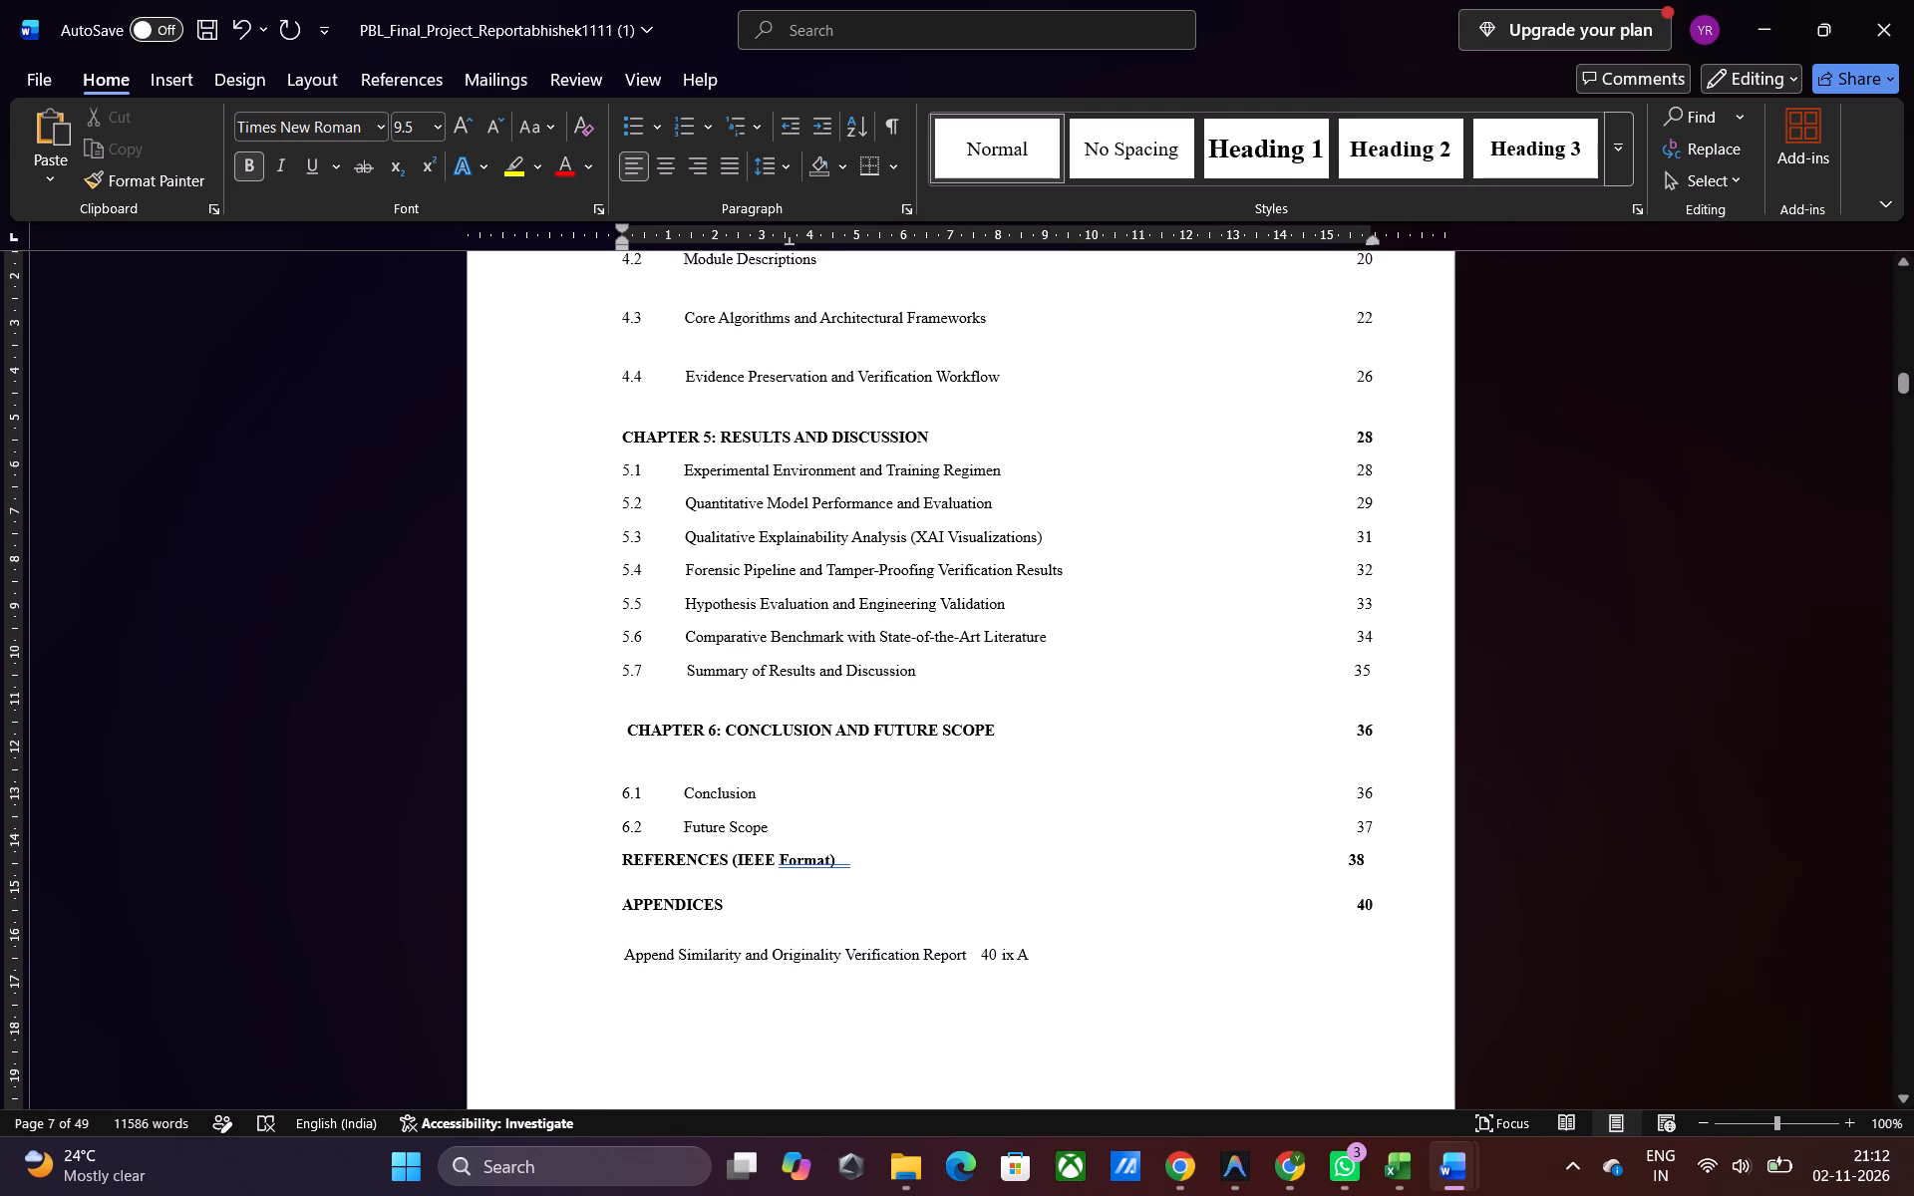
{"action": "right_click", "coordinate": [803, 858]}
{"action": "left_click", "coordinate": [728, 414]}
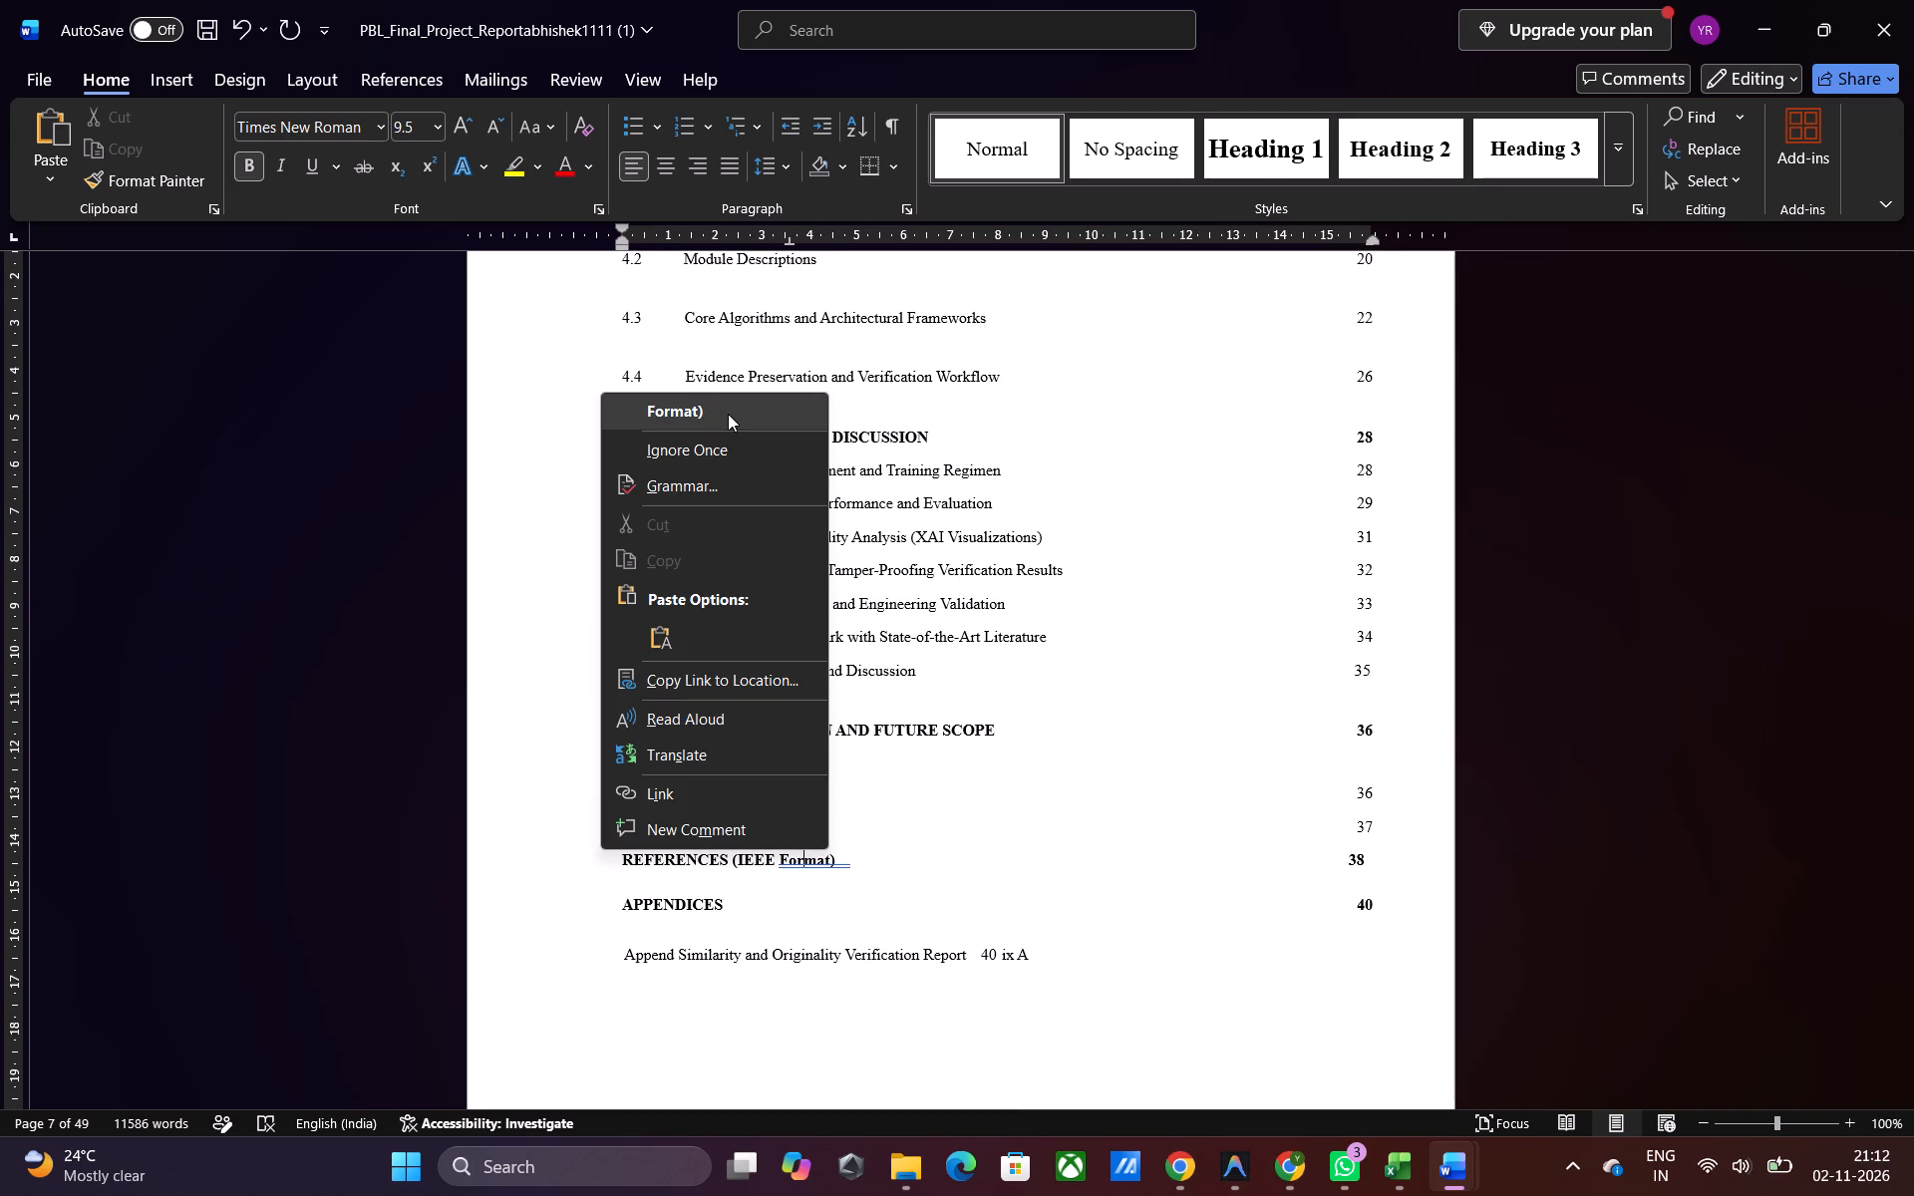
{"action": "right_click", "coordinate": [832, 868]}
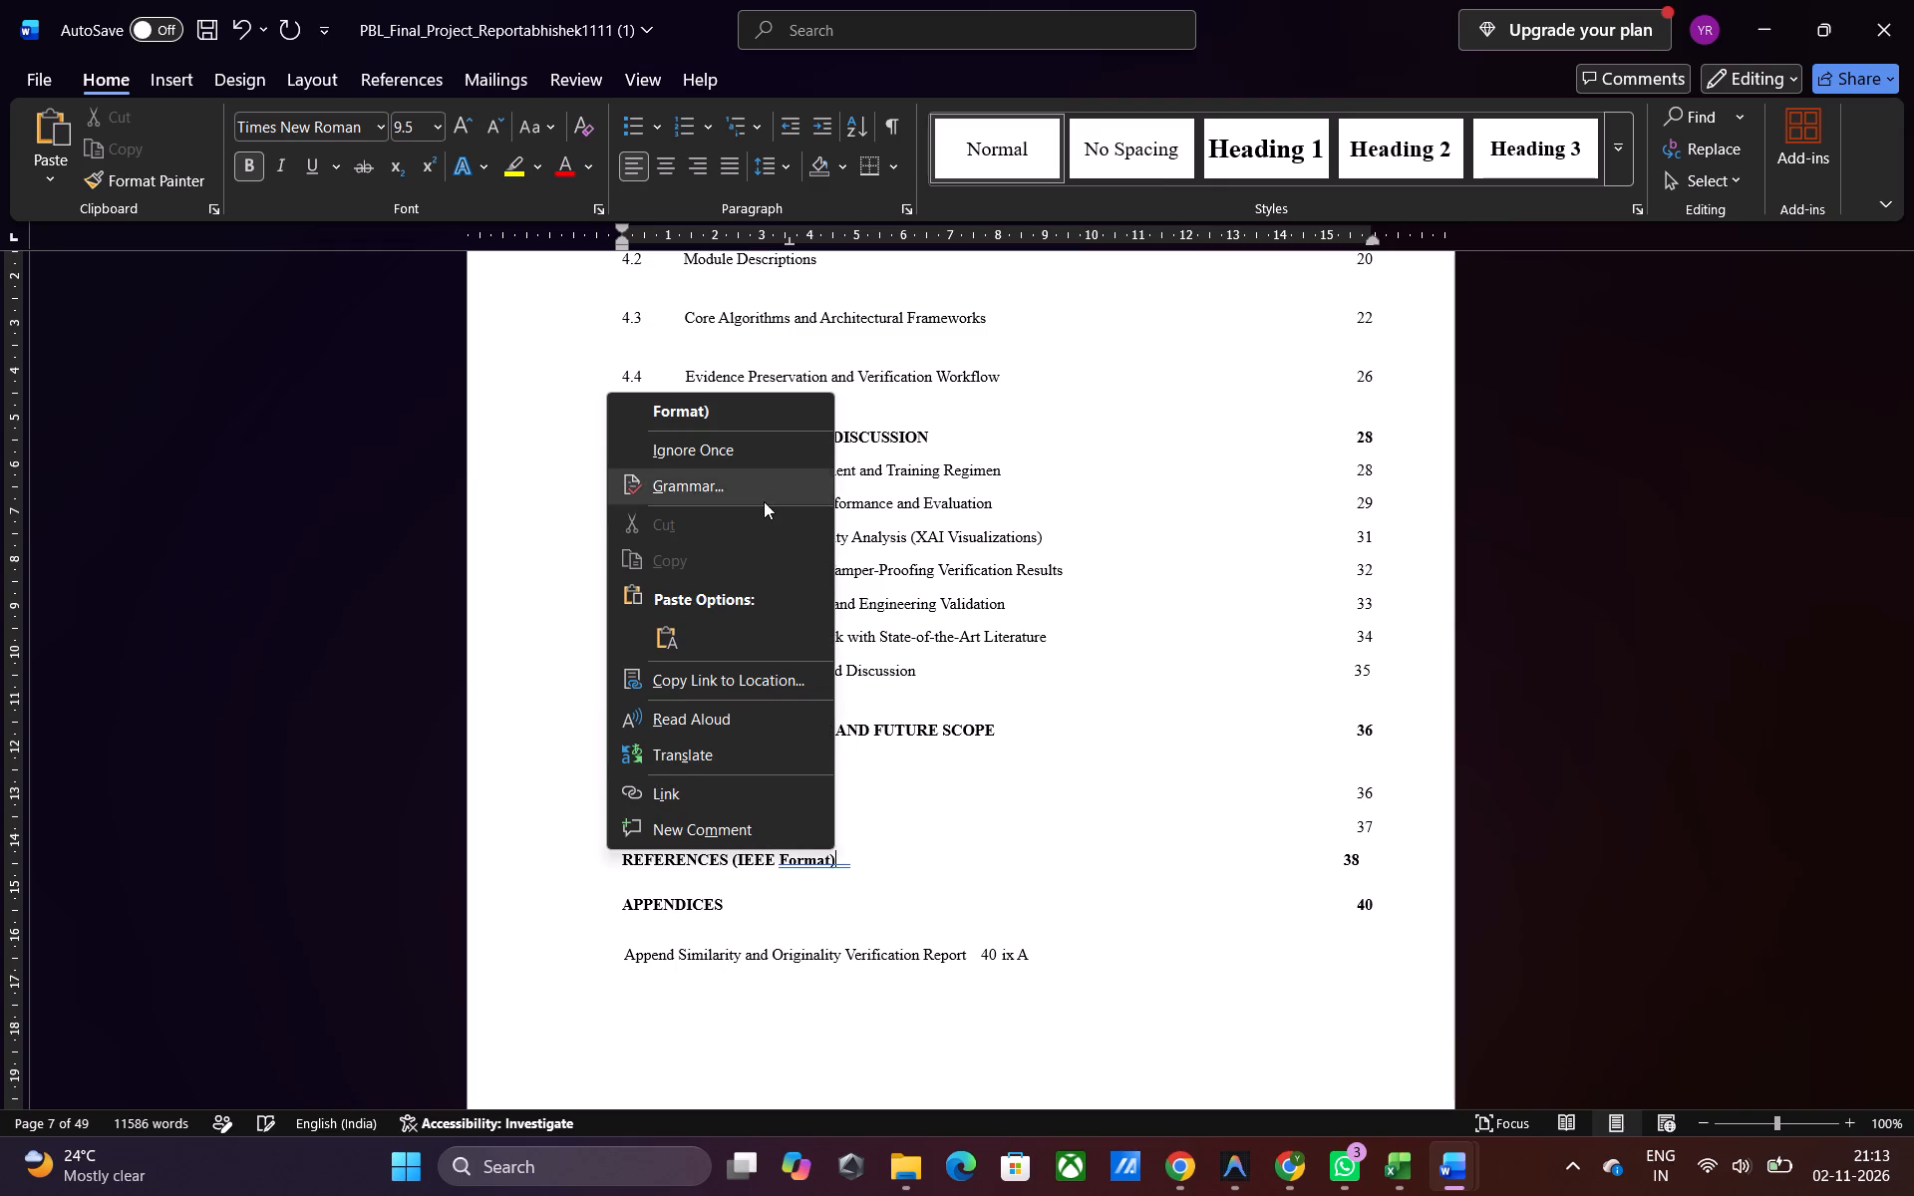
{"action": "left_click", "coordinate": [731, 400]}
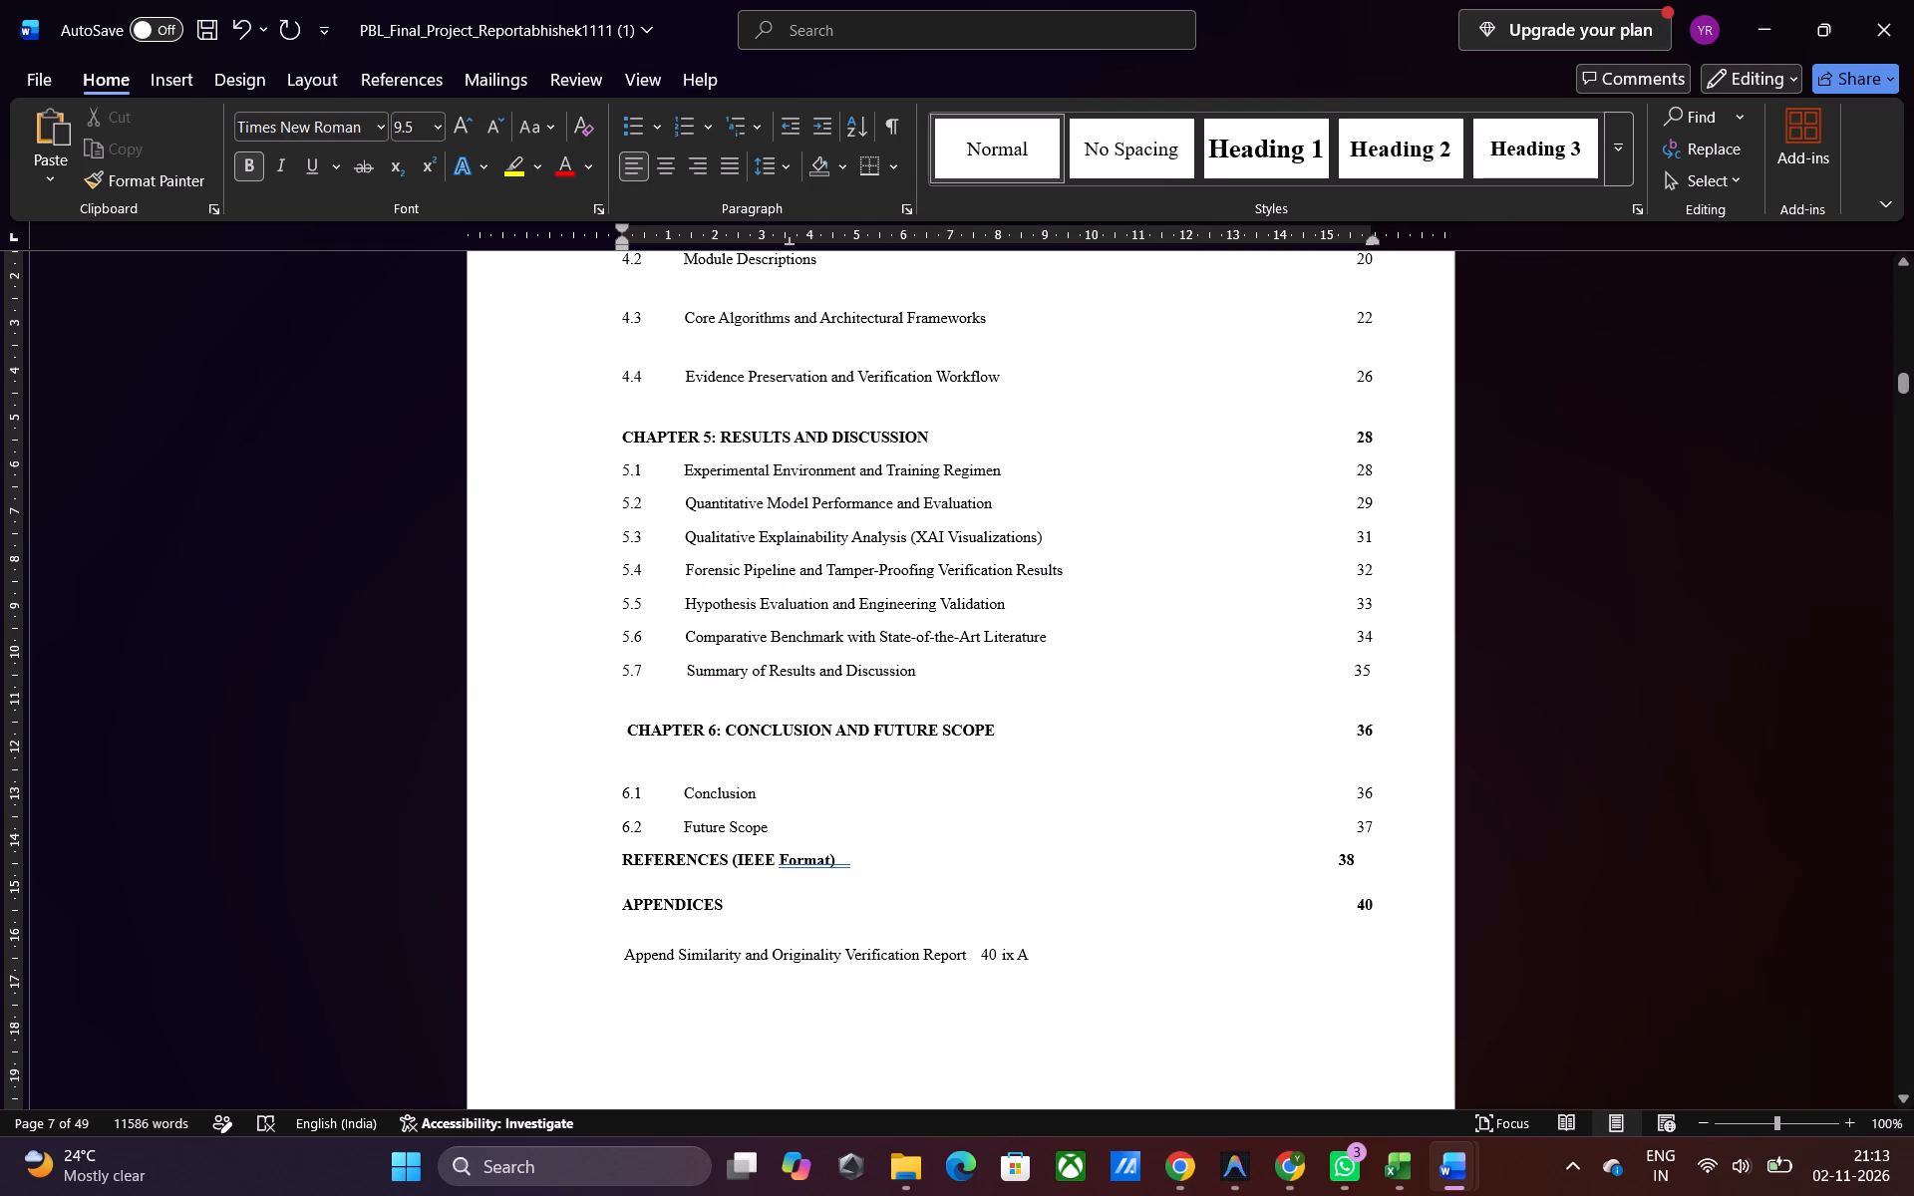
{"action": "left_click", "coordinate": [856, 866]}
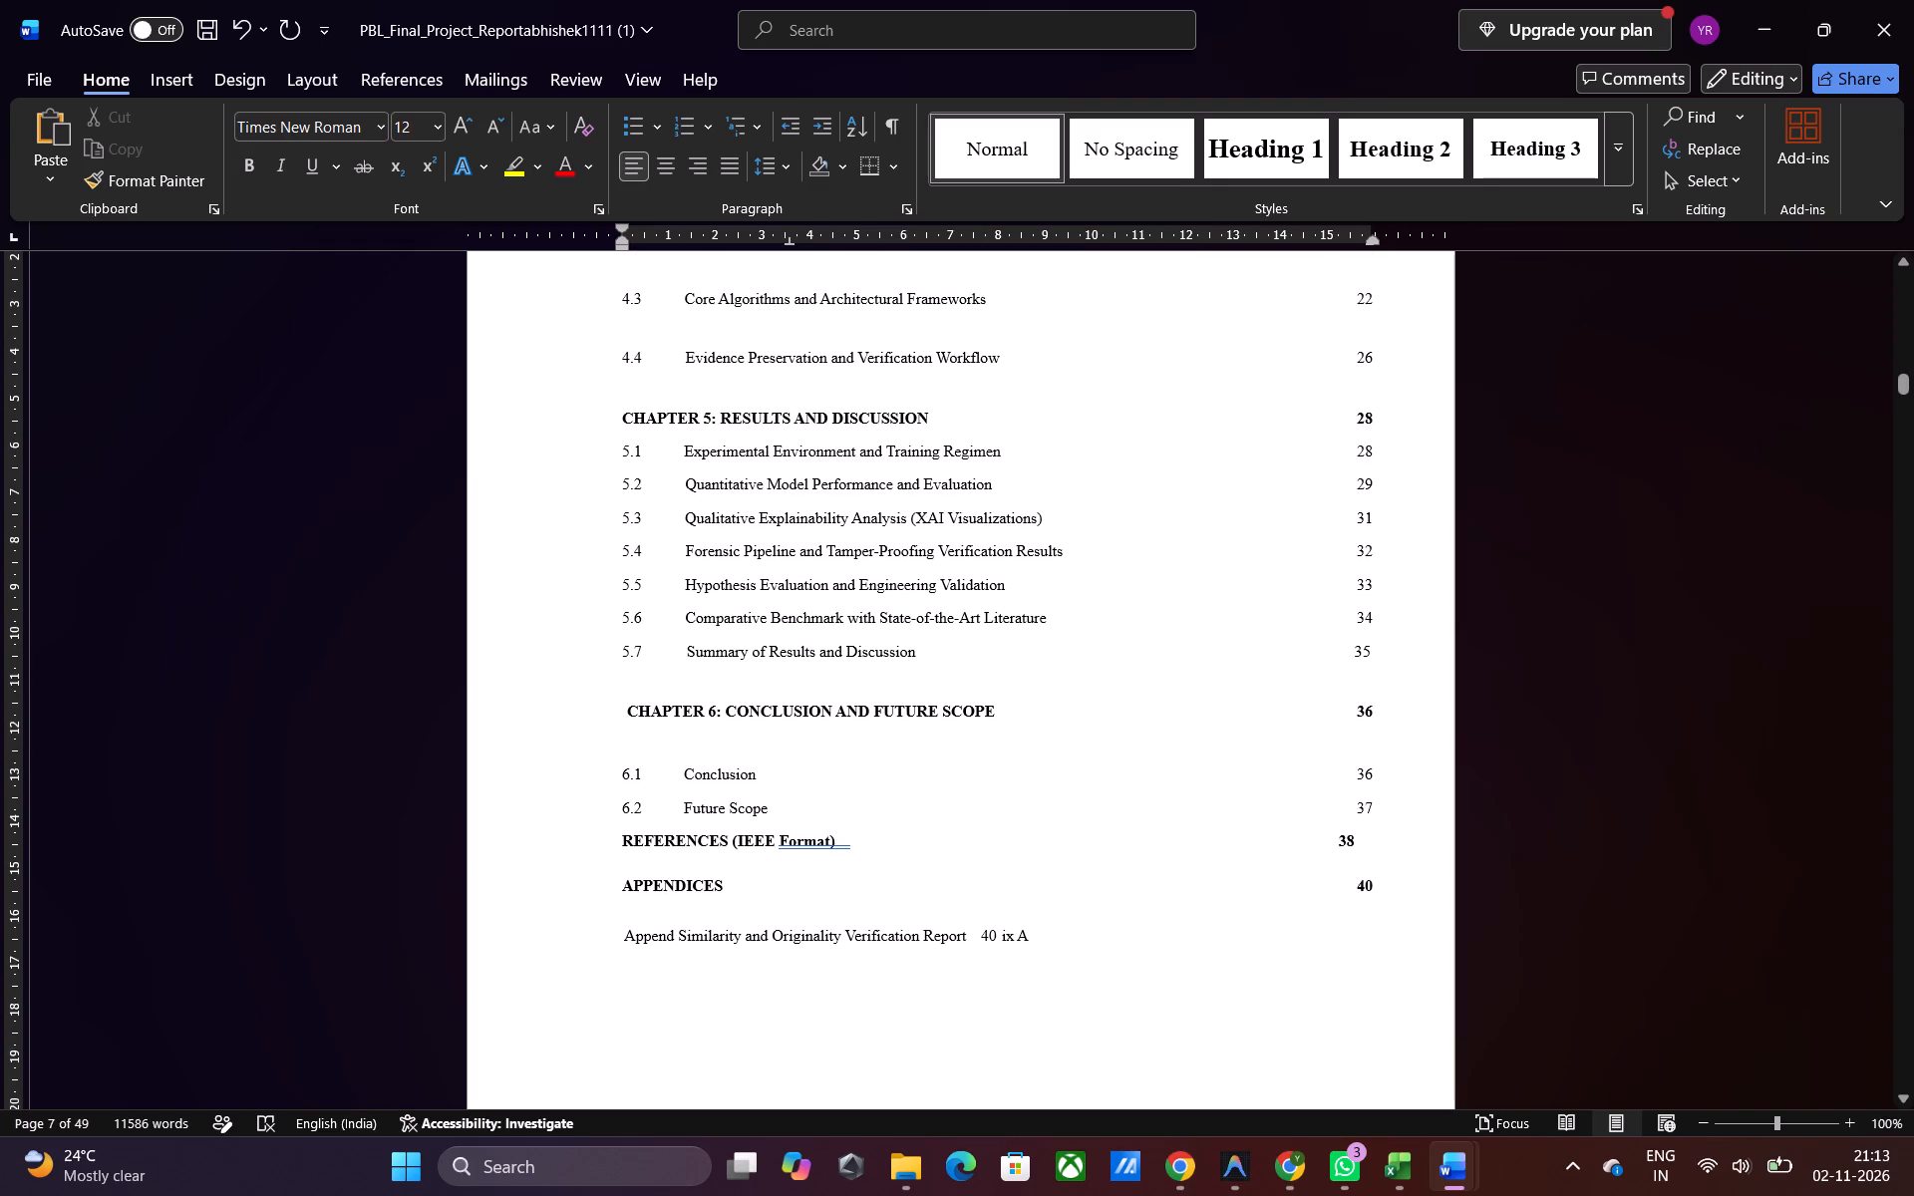
Add three spaces before page number 38 in the REFERENCES entry to shift it back towards the page number column.
{"action": "left_click", "coordinate": [1323, 838]}
{"action": "key", "text": "space"}
{"action": "key", "text": "space"}
{"action": "key", "text": "space"}
{"action": "key", "text": "space"}
{"action": "key", "text": "BackSpace"}
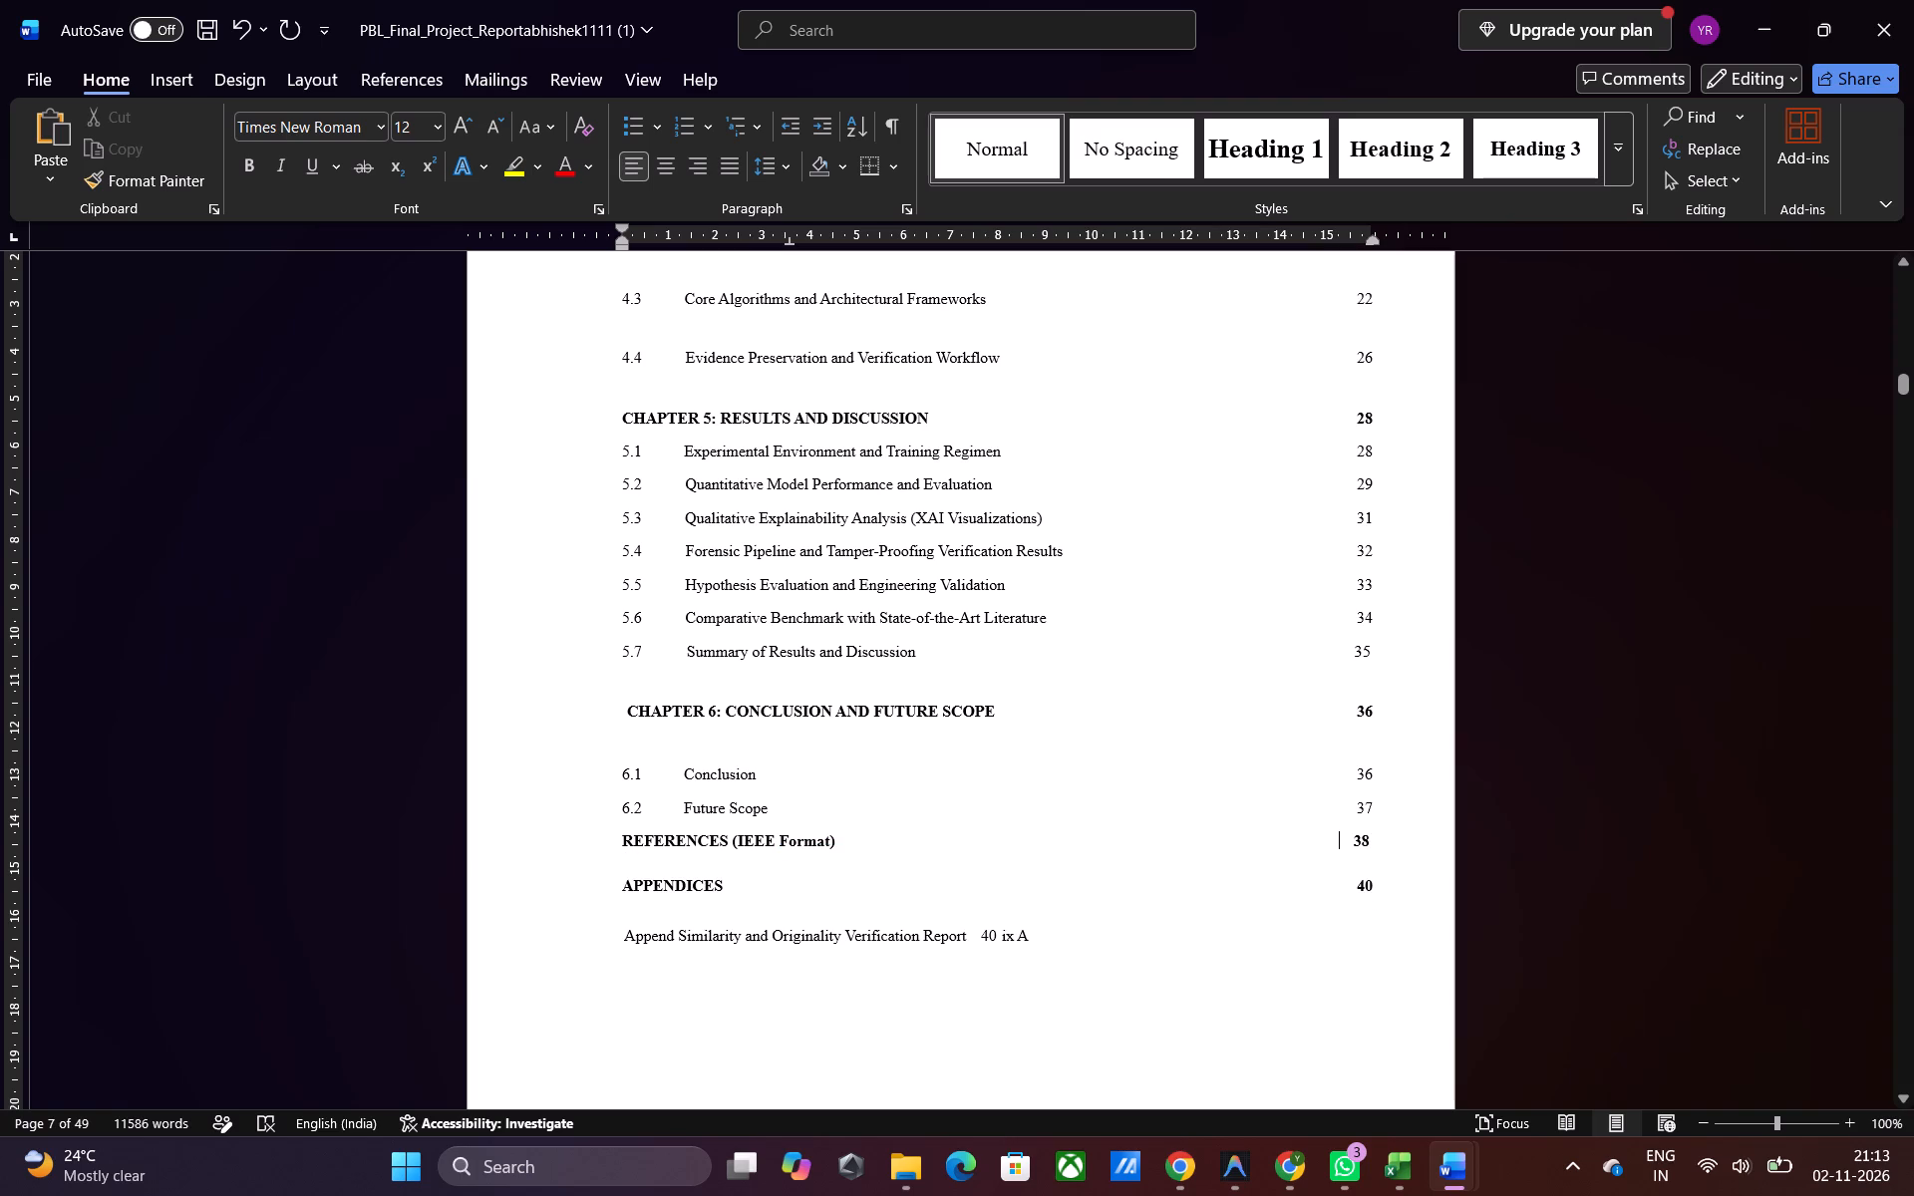
Delete the stray "40 ix A" after "Append Similarity and Originality Verification Report" in the table of contents.
{"action": "left_click", "coordinate": [1048, 942]}
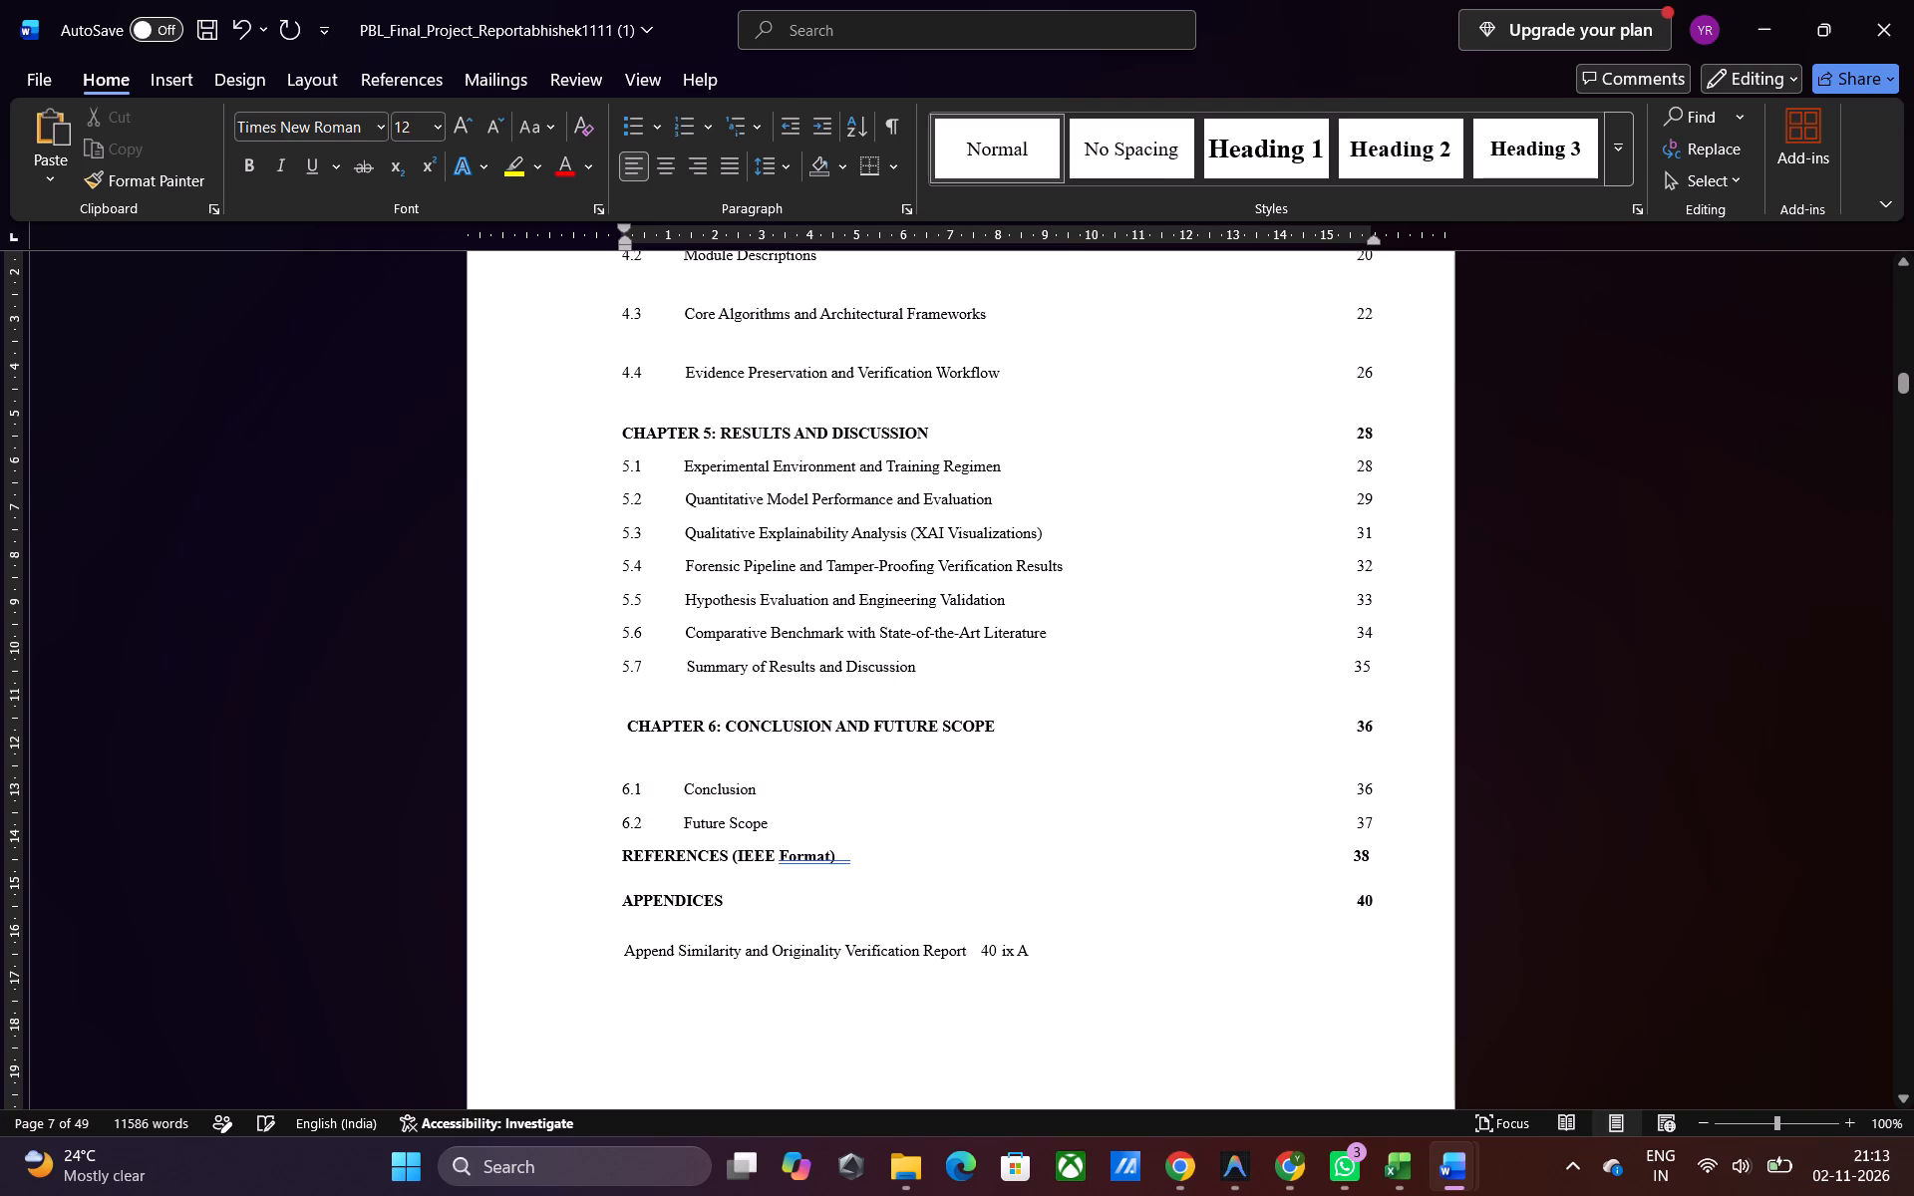
{"action": "key", "text": "BackSpace"}
{"action": "key", "text": "BackSpace"}
{"action": "key", "text": "BackSpace"}
{"action": "key", "text": "BackSpace"}
{"action": "key", "text": "BackSpace"}
{"action": "key", "text": "BackSpace"}
{"action": "key", "text": "BackSpace"}
{"action": "key", "text": "BackSpace"}
Delete the blank line between the Chapter 6 heading and the 6.1 Conclusion entry in the table of contents.
{"action": "scroll", "coordinate": [1048, 942], "scroll_direction": "up", "scroll_amount": 2}
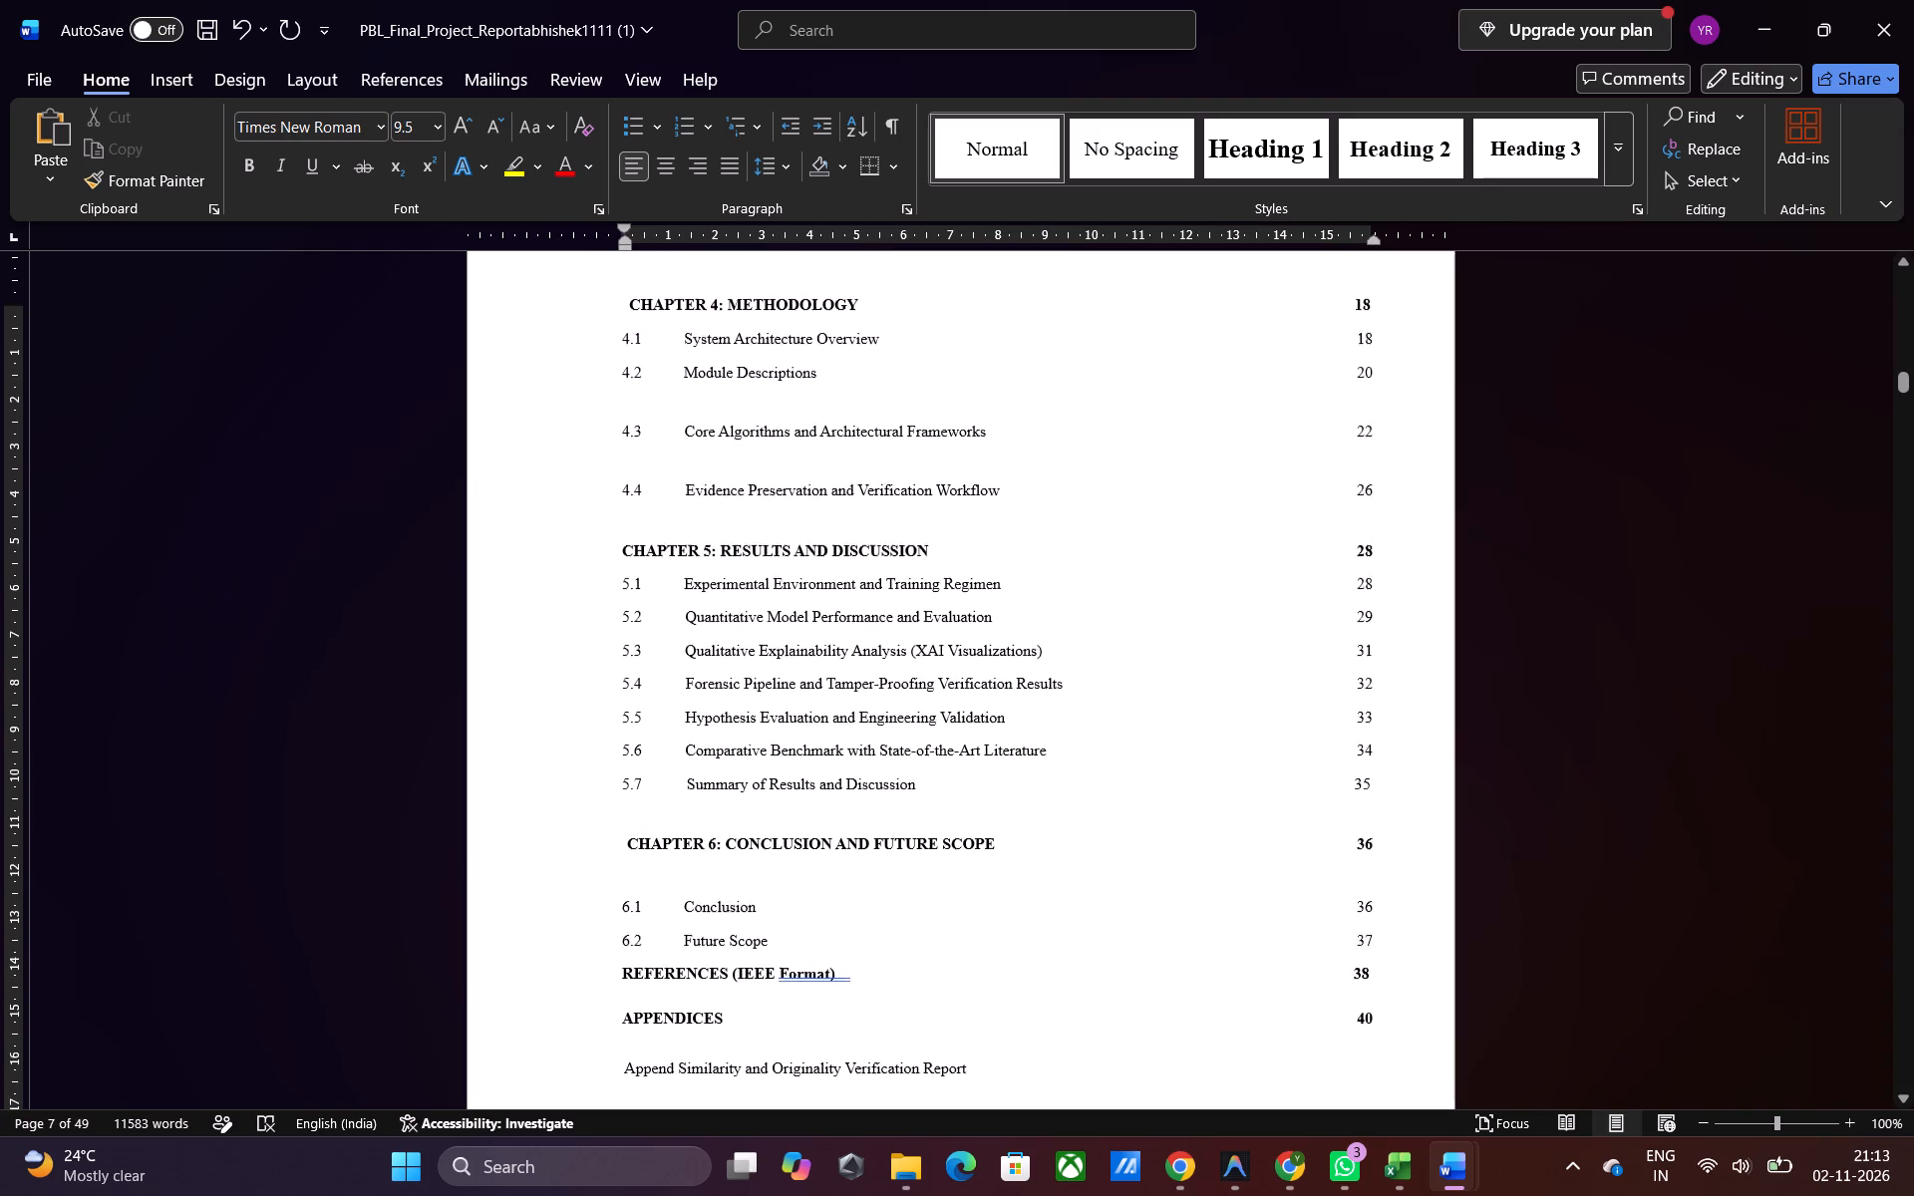
{"action": "scroll", "coordinate": [1048, 942], "scroll_direction": "up", "scroll_amount": 1}
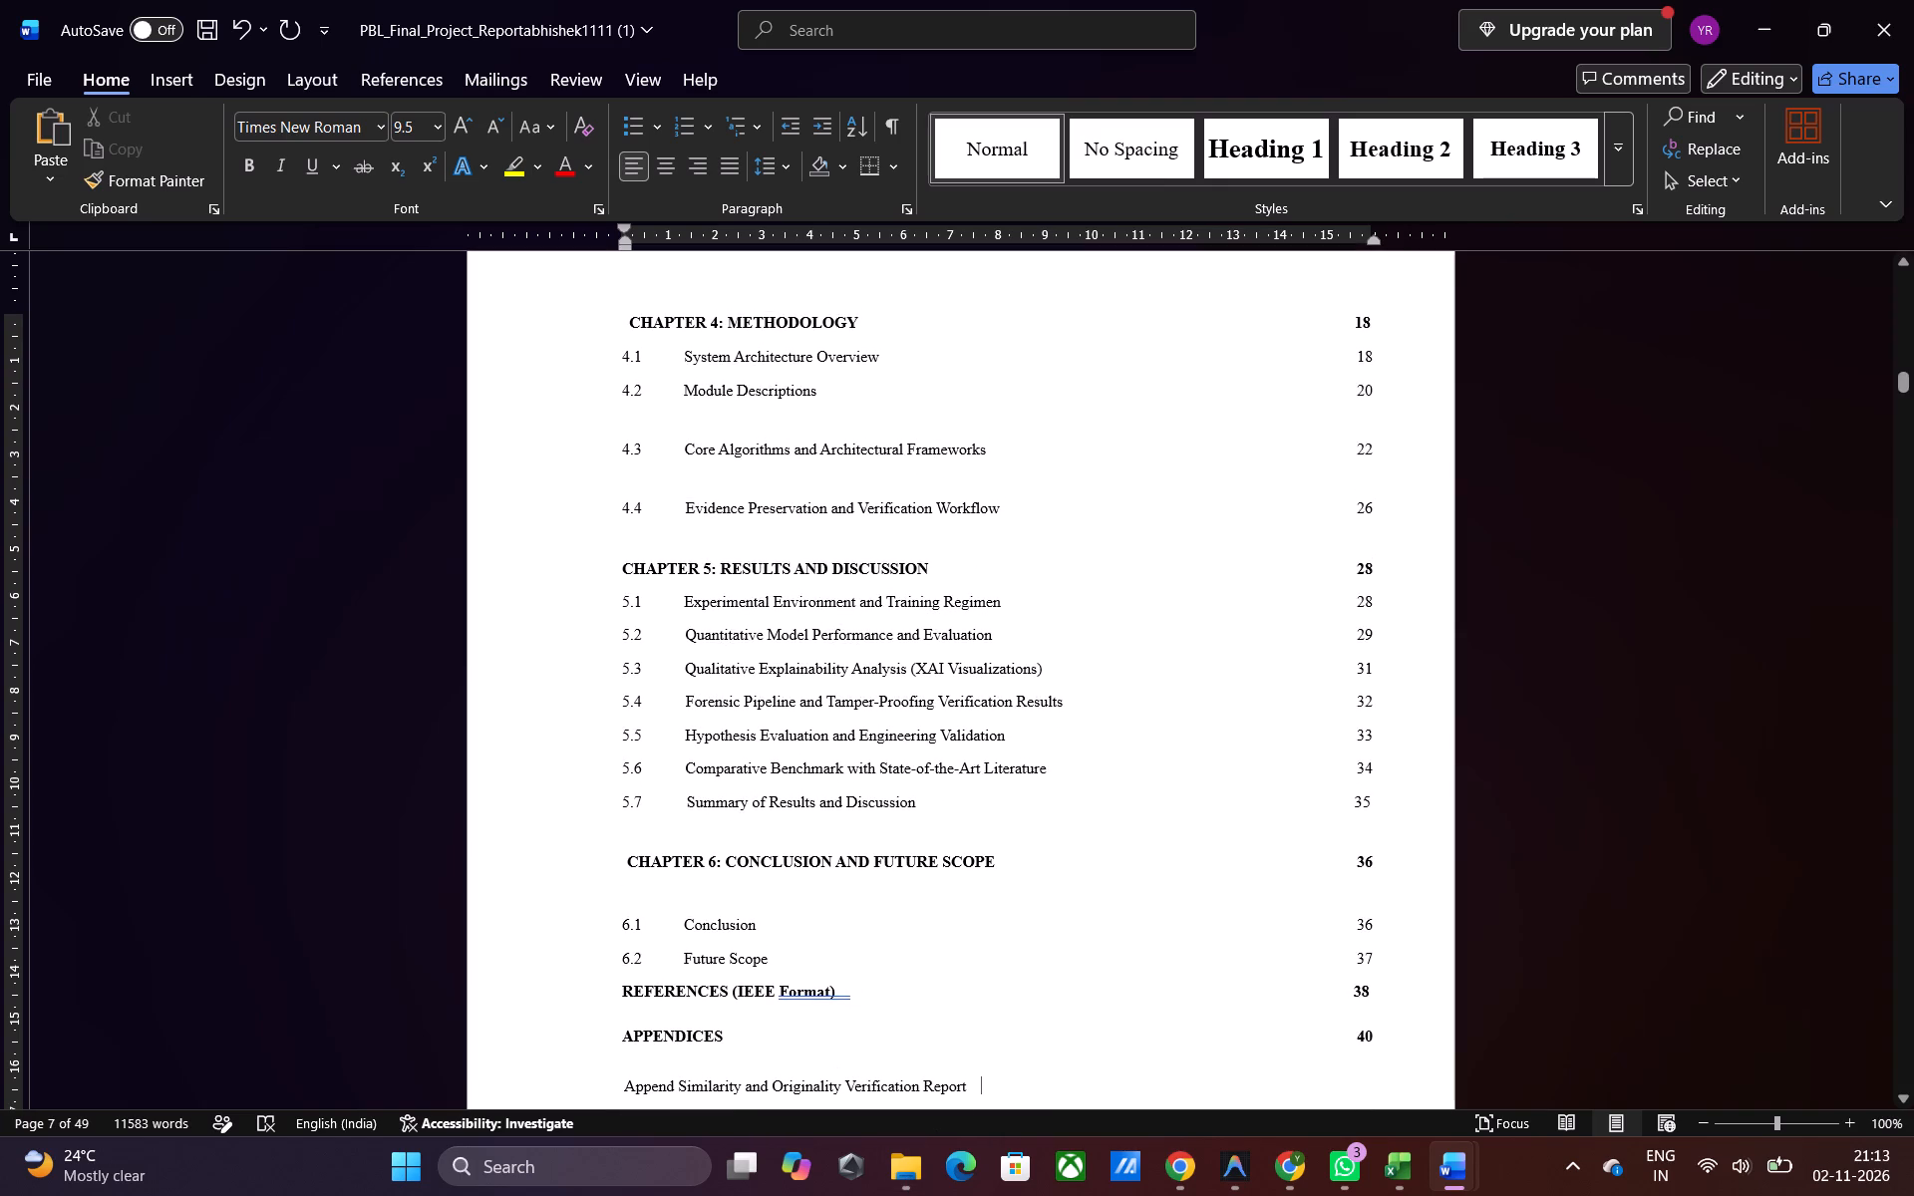
{"action": "left_click", "coordinate": [700, 902]}
{"action": "key", "text": "BackSpace"}
{"action": "key", "text": "BackSpace"}
{"action": "key", "text": "BackSpace"}
{"action": "key", "text": "BackSpace"}
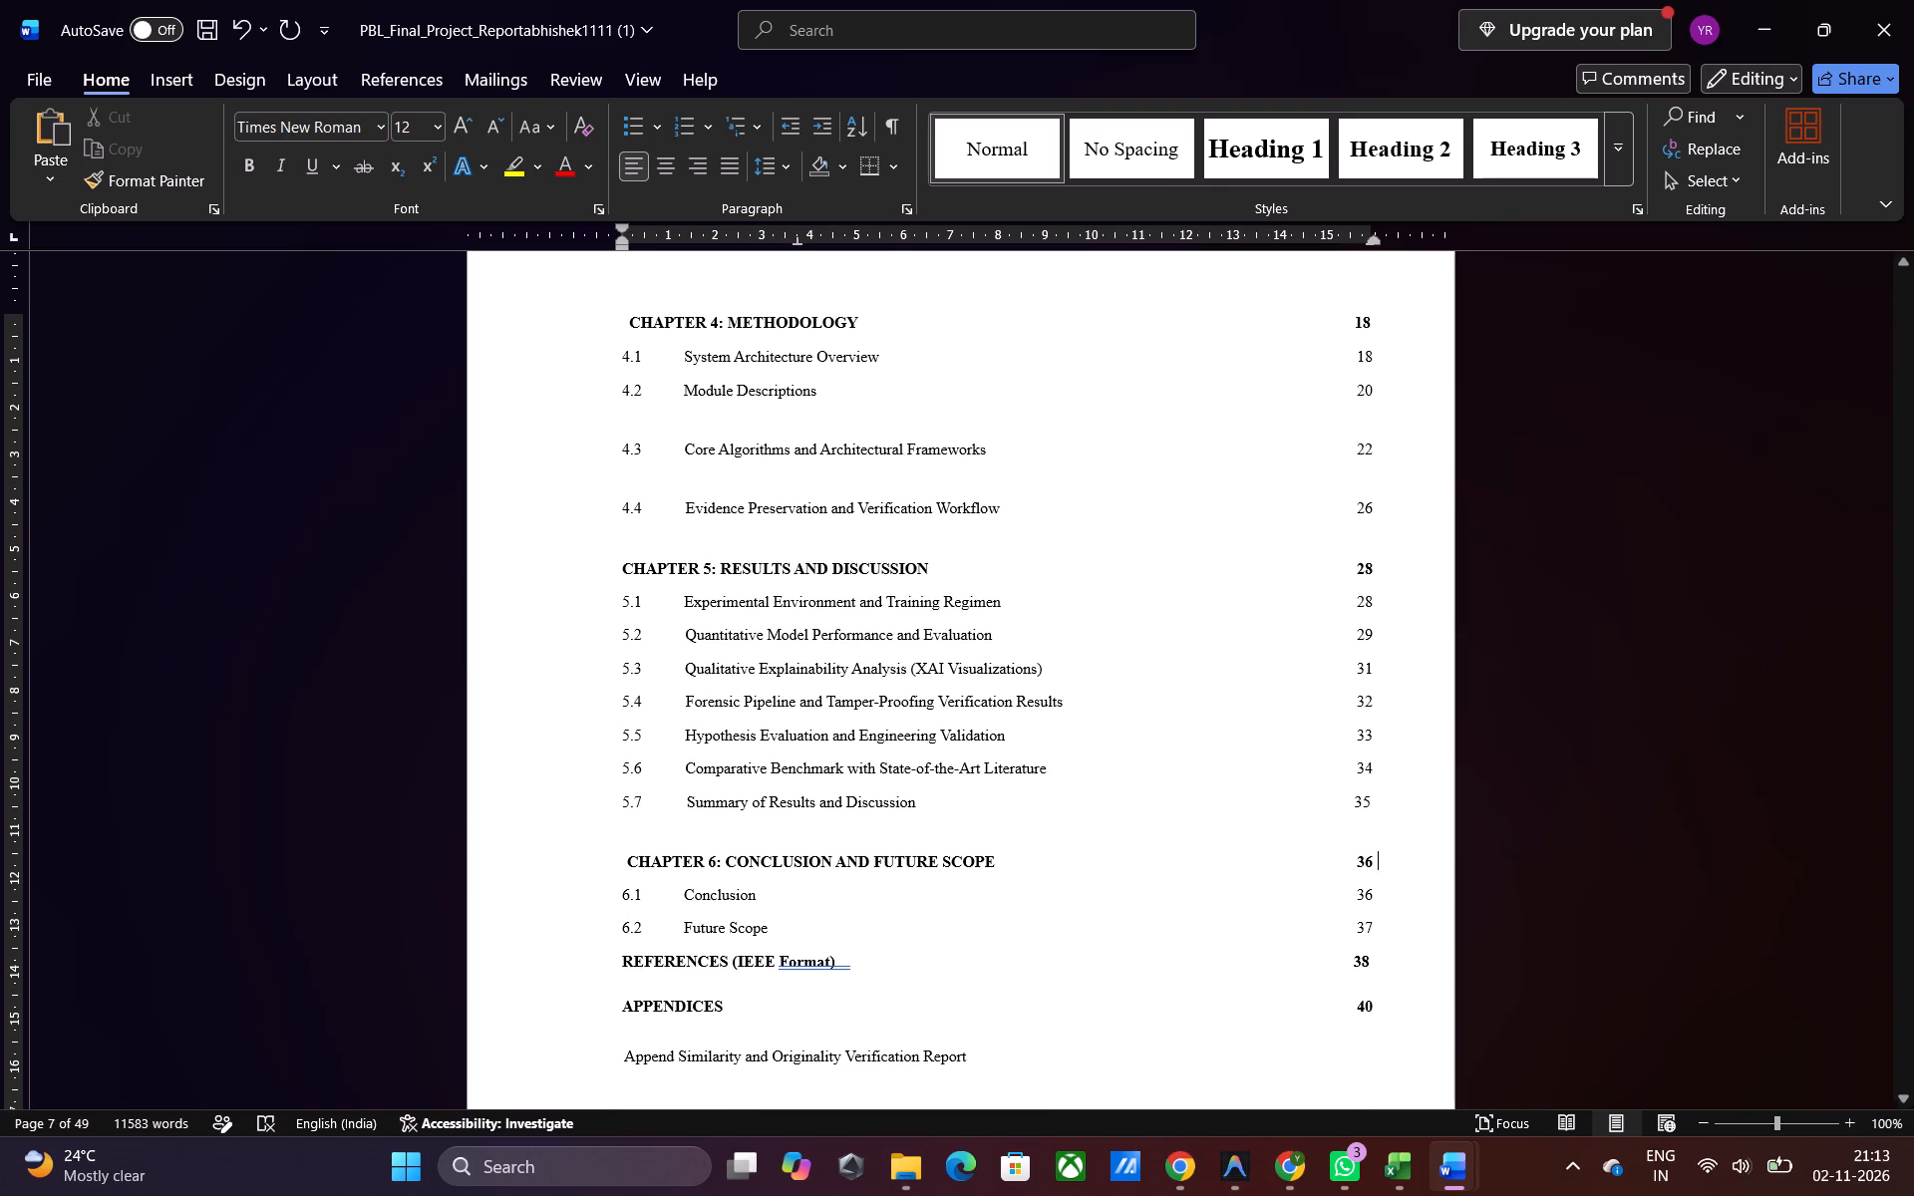
Insert a blank line between the 6.2 Future Scope and REFERENCES entries in the table of contents.
{"action": "left_click", "coordinate": [1409, 925]}
{"action": "key", "text": "Return"}
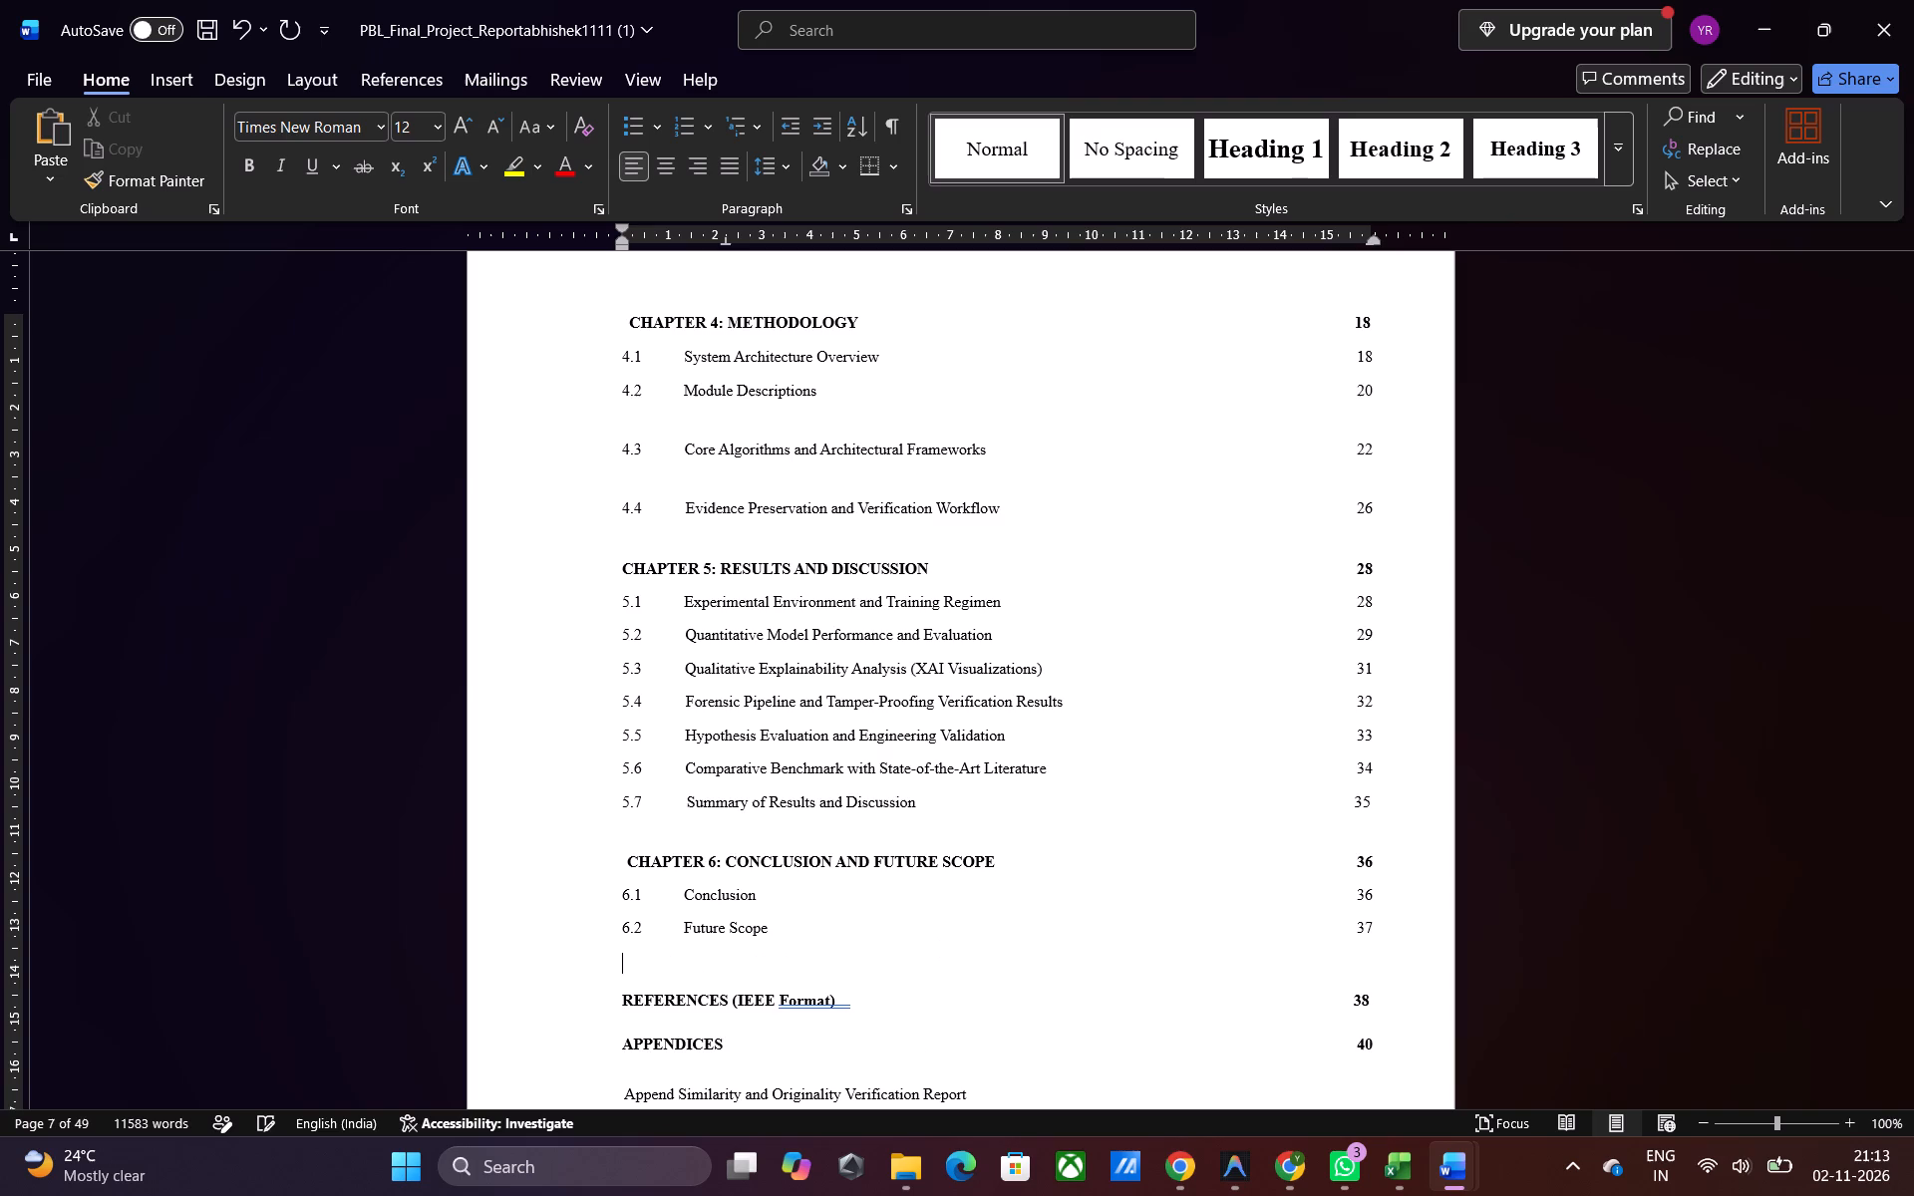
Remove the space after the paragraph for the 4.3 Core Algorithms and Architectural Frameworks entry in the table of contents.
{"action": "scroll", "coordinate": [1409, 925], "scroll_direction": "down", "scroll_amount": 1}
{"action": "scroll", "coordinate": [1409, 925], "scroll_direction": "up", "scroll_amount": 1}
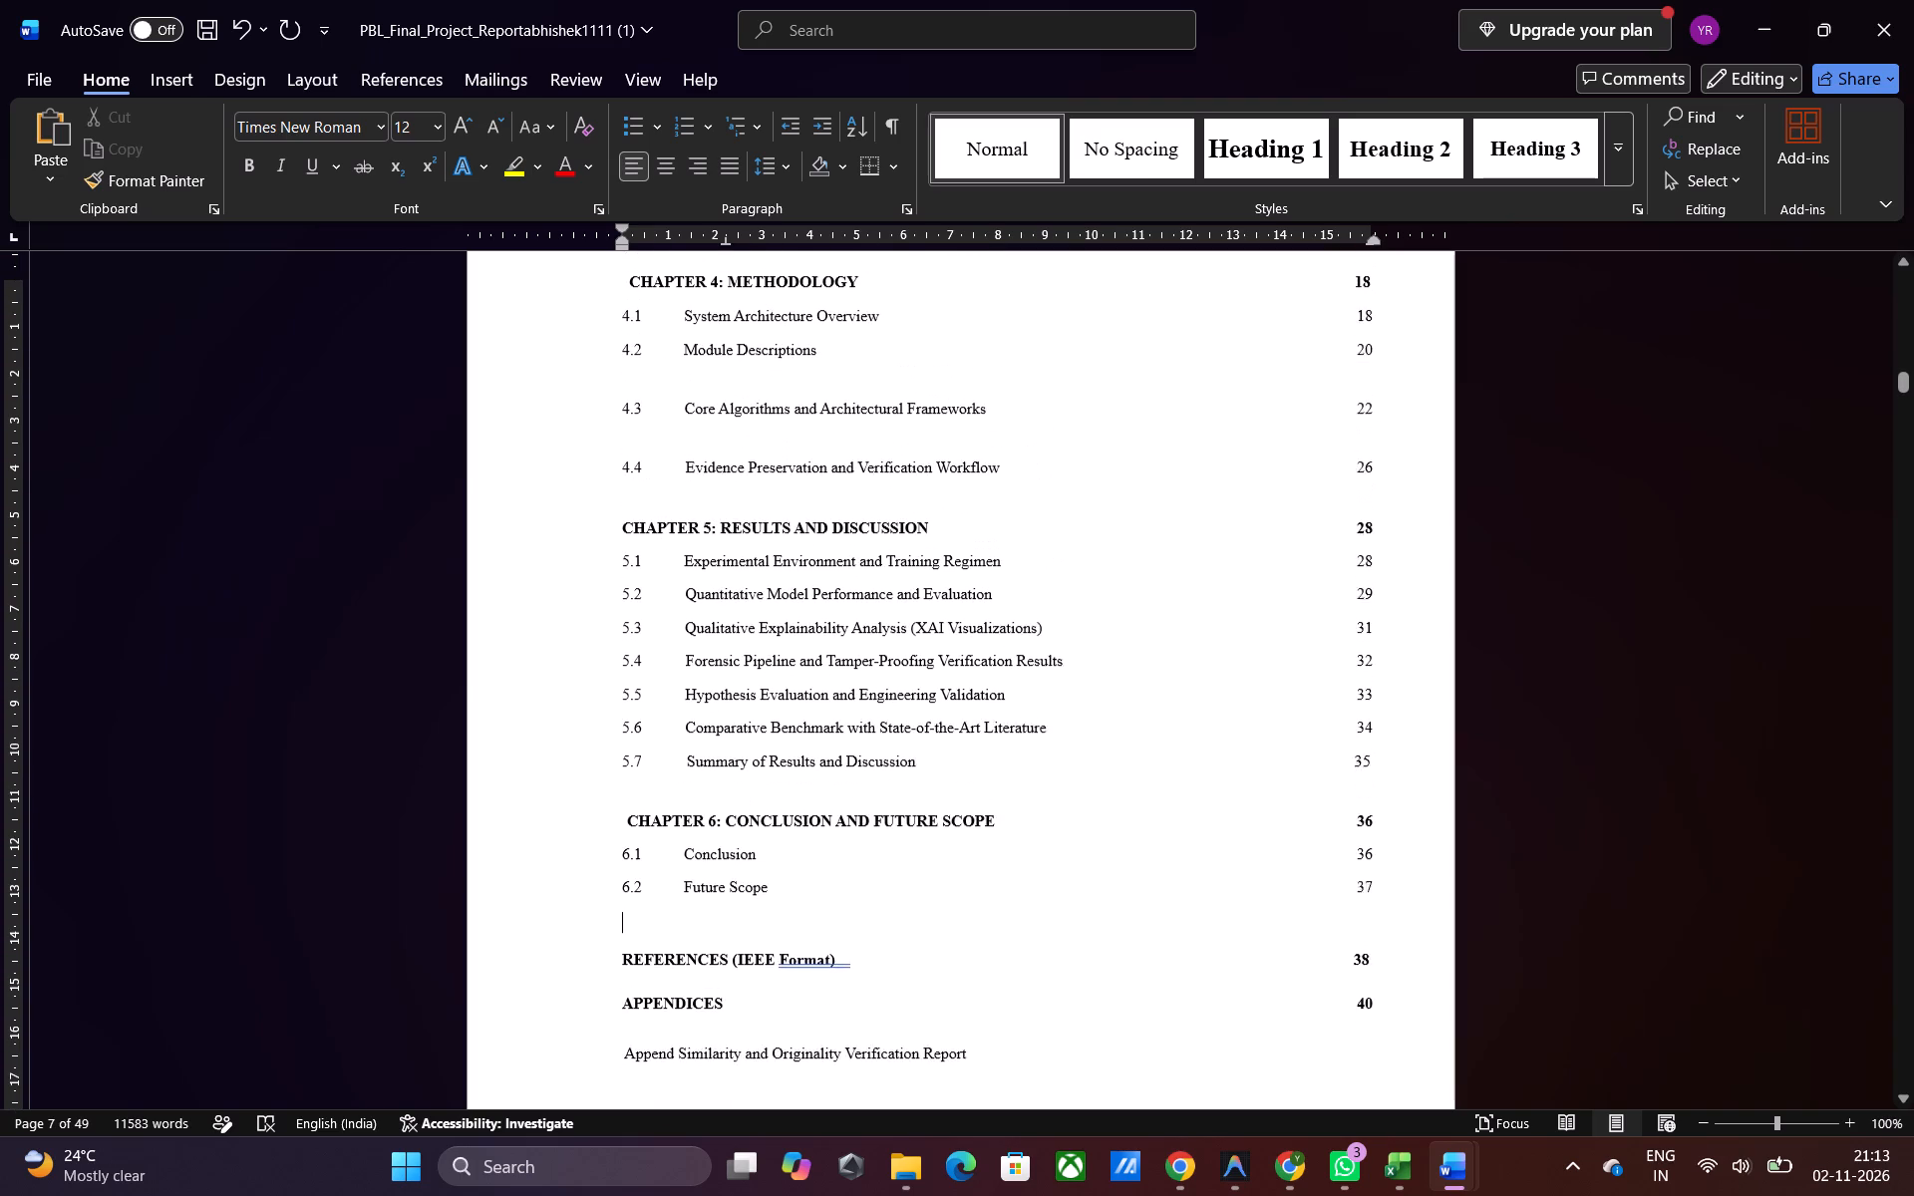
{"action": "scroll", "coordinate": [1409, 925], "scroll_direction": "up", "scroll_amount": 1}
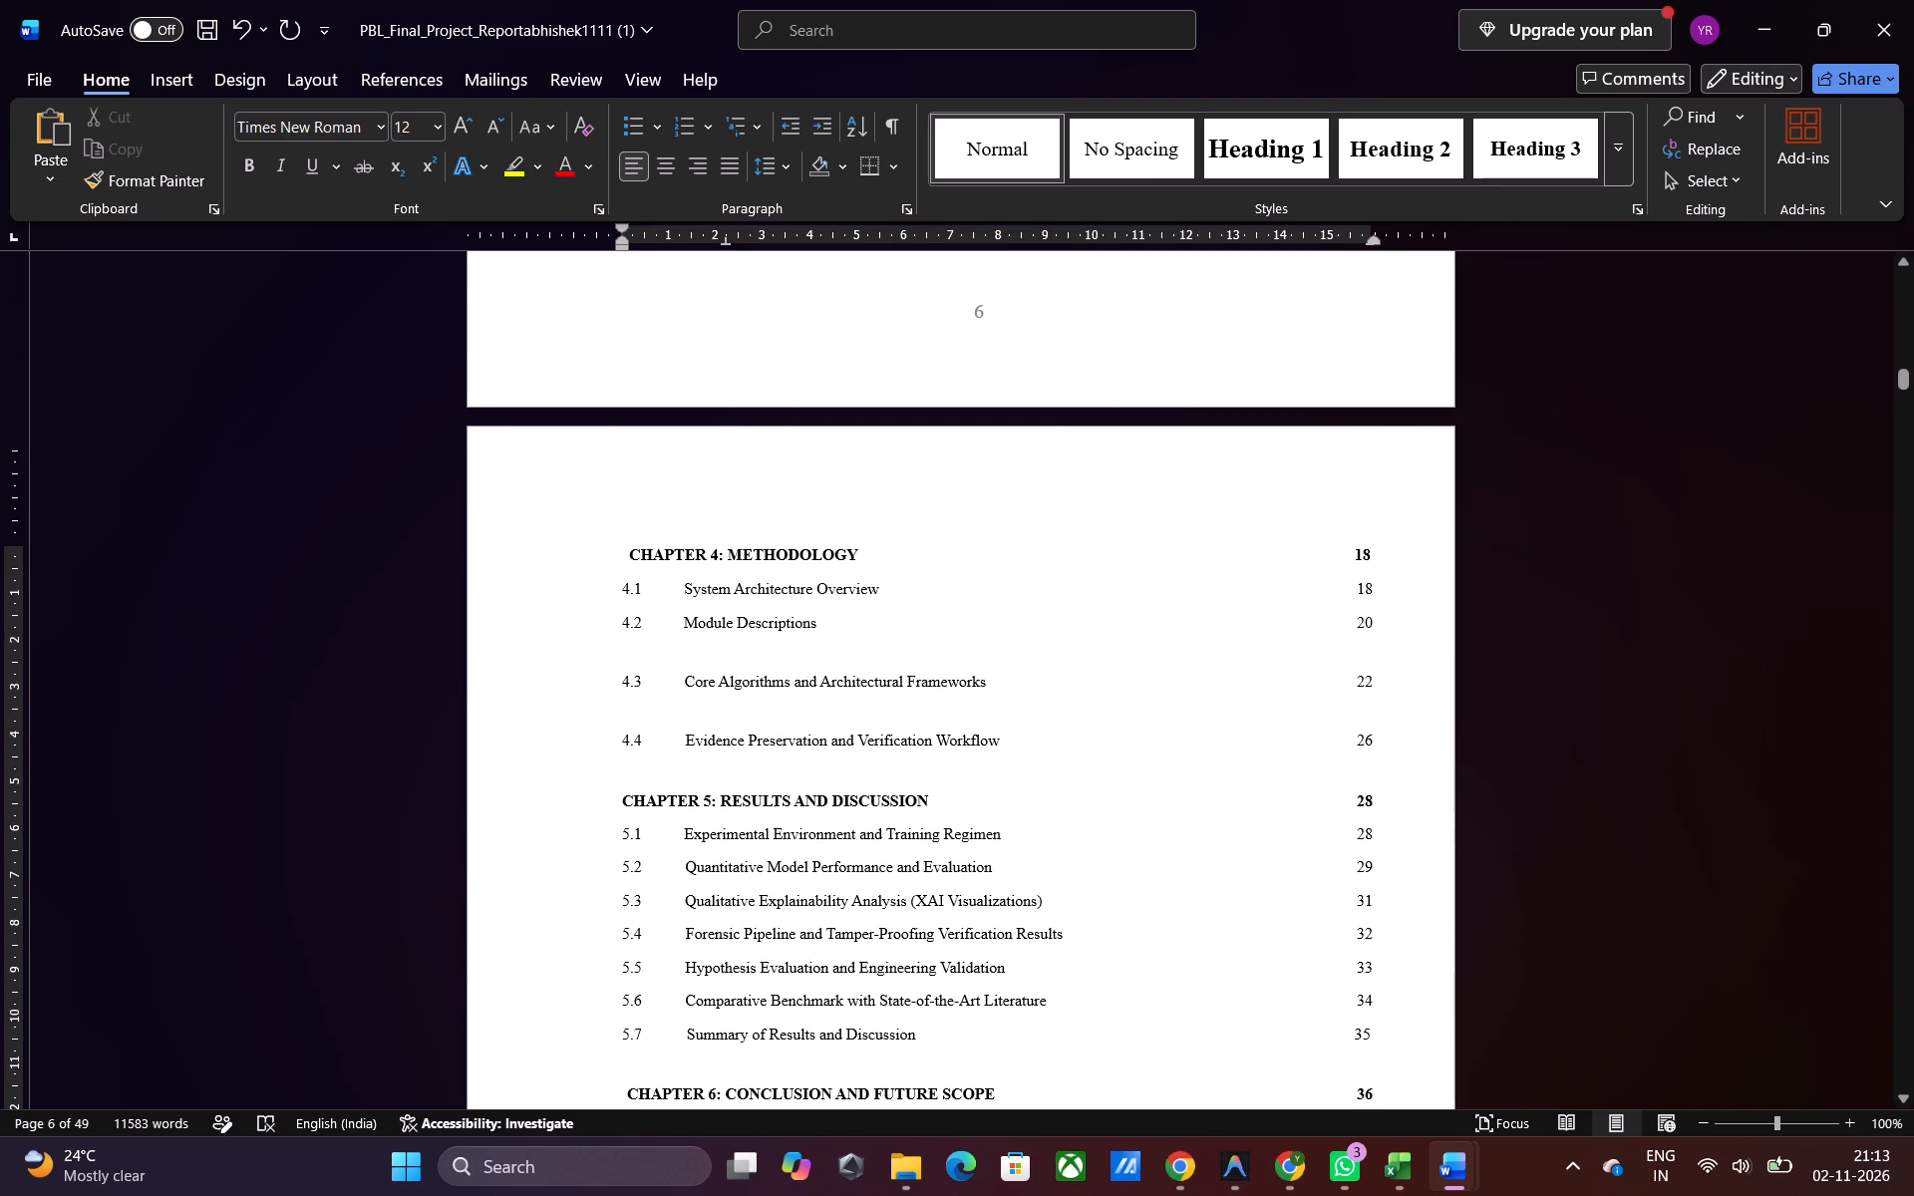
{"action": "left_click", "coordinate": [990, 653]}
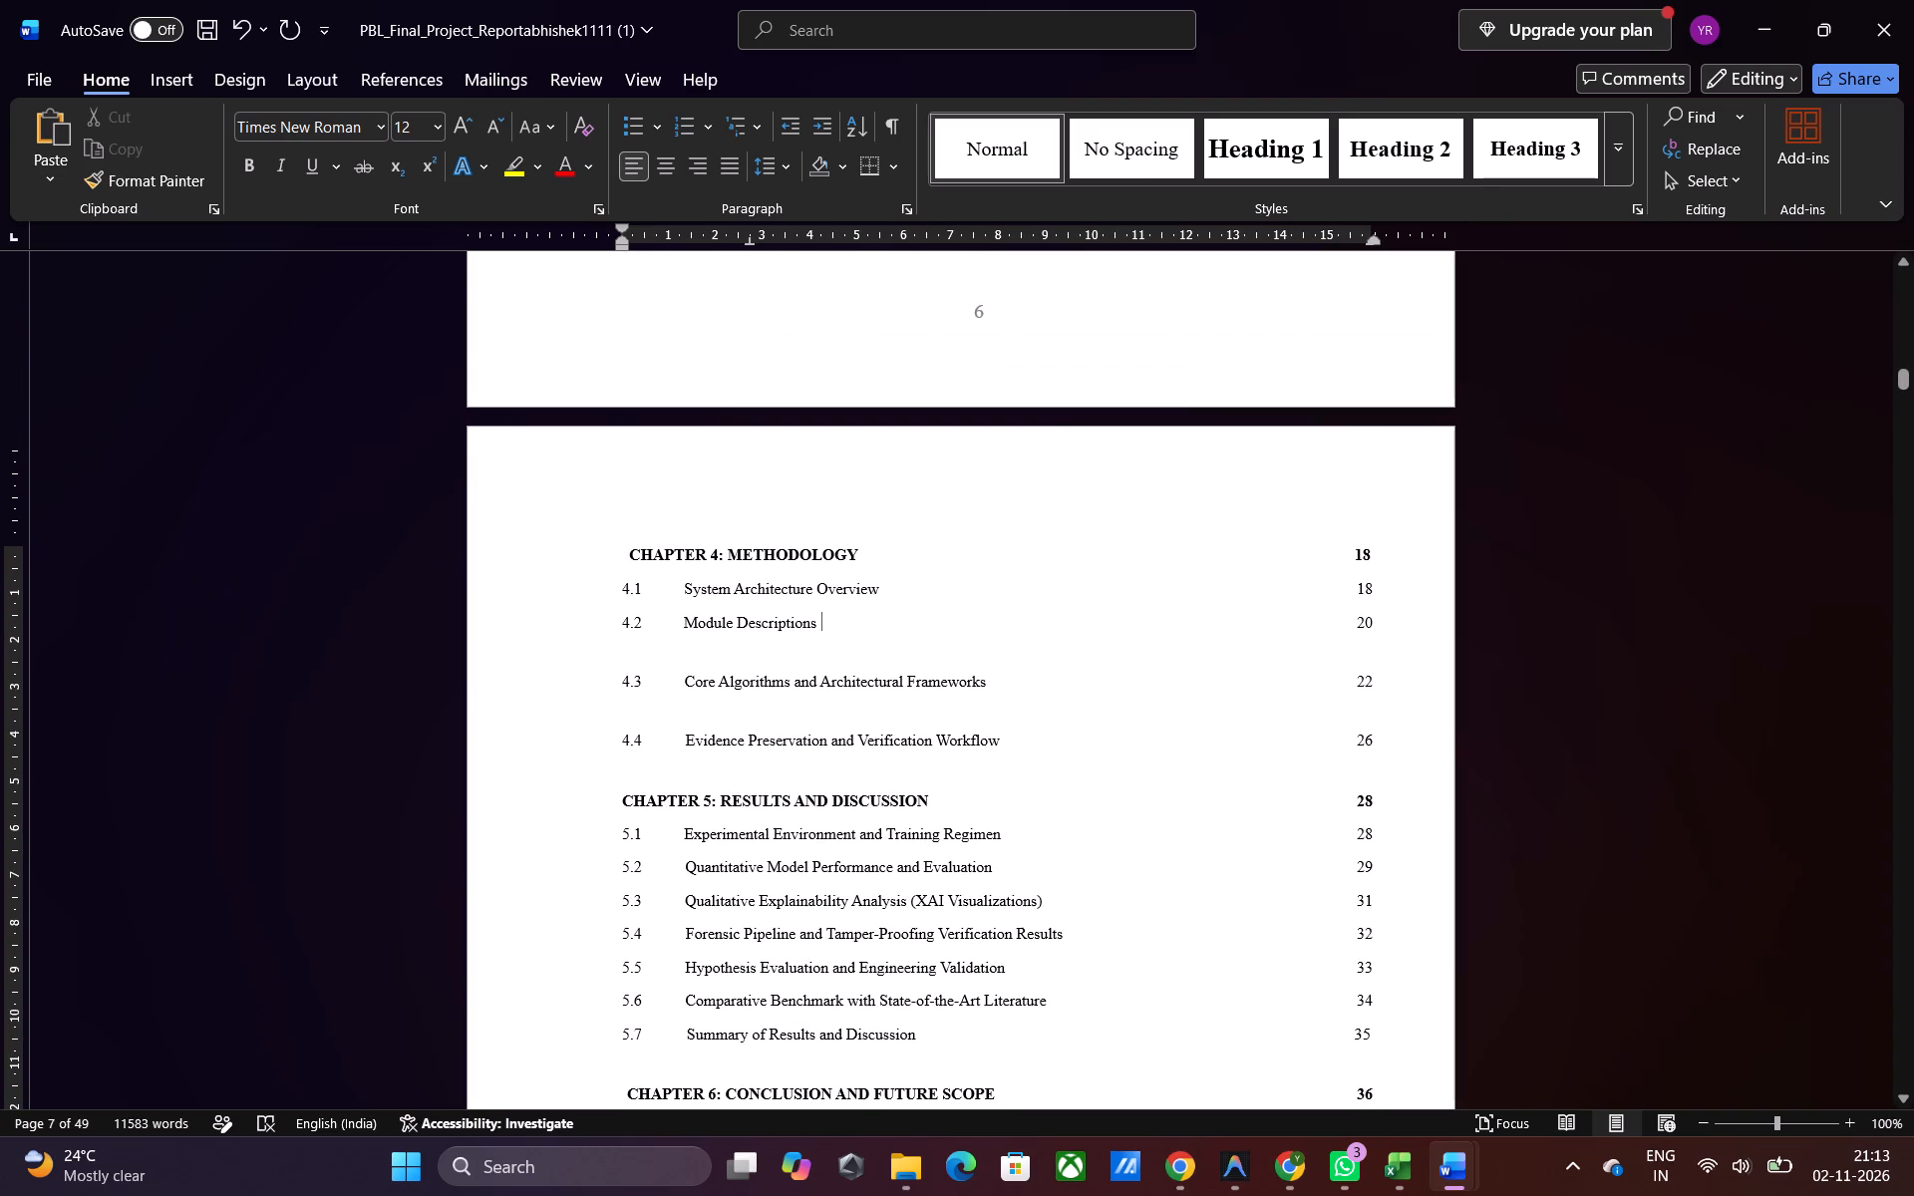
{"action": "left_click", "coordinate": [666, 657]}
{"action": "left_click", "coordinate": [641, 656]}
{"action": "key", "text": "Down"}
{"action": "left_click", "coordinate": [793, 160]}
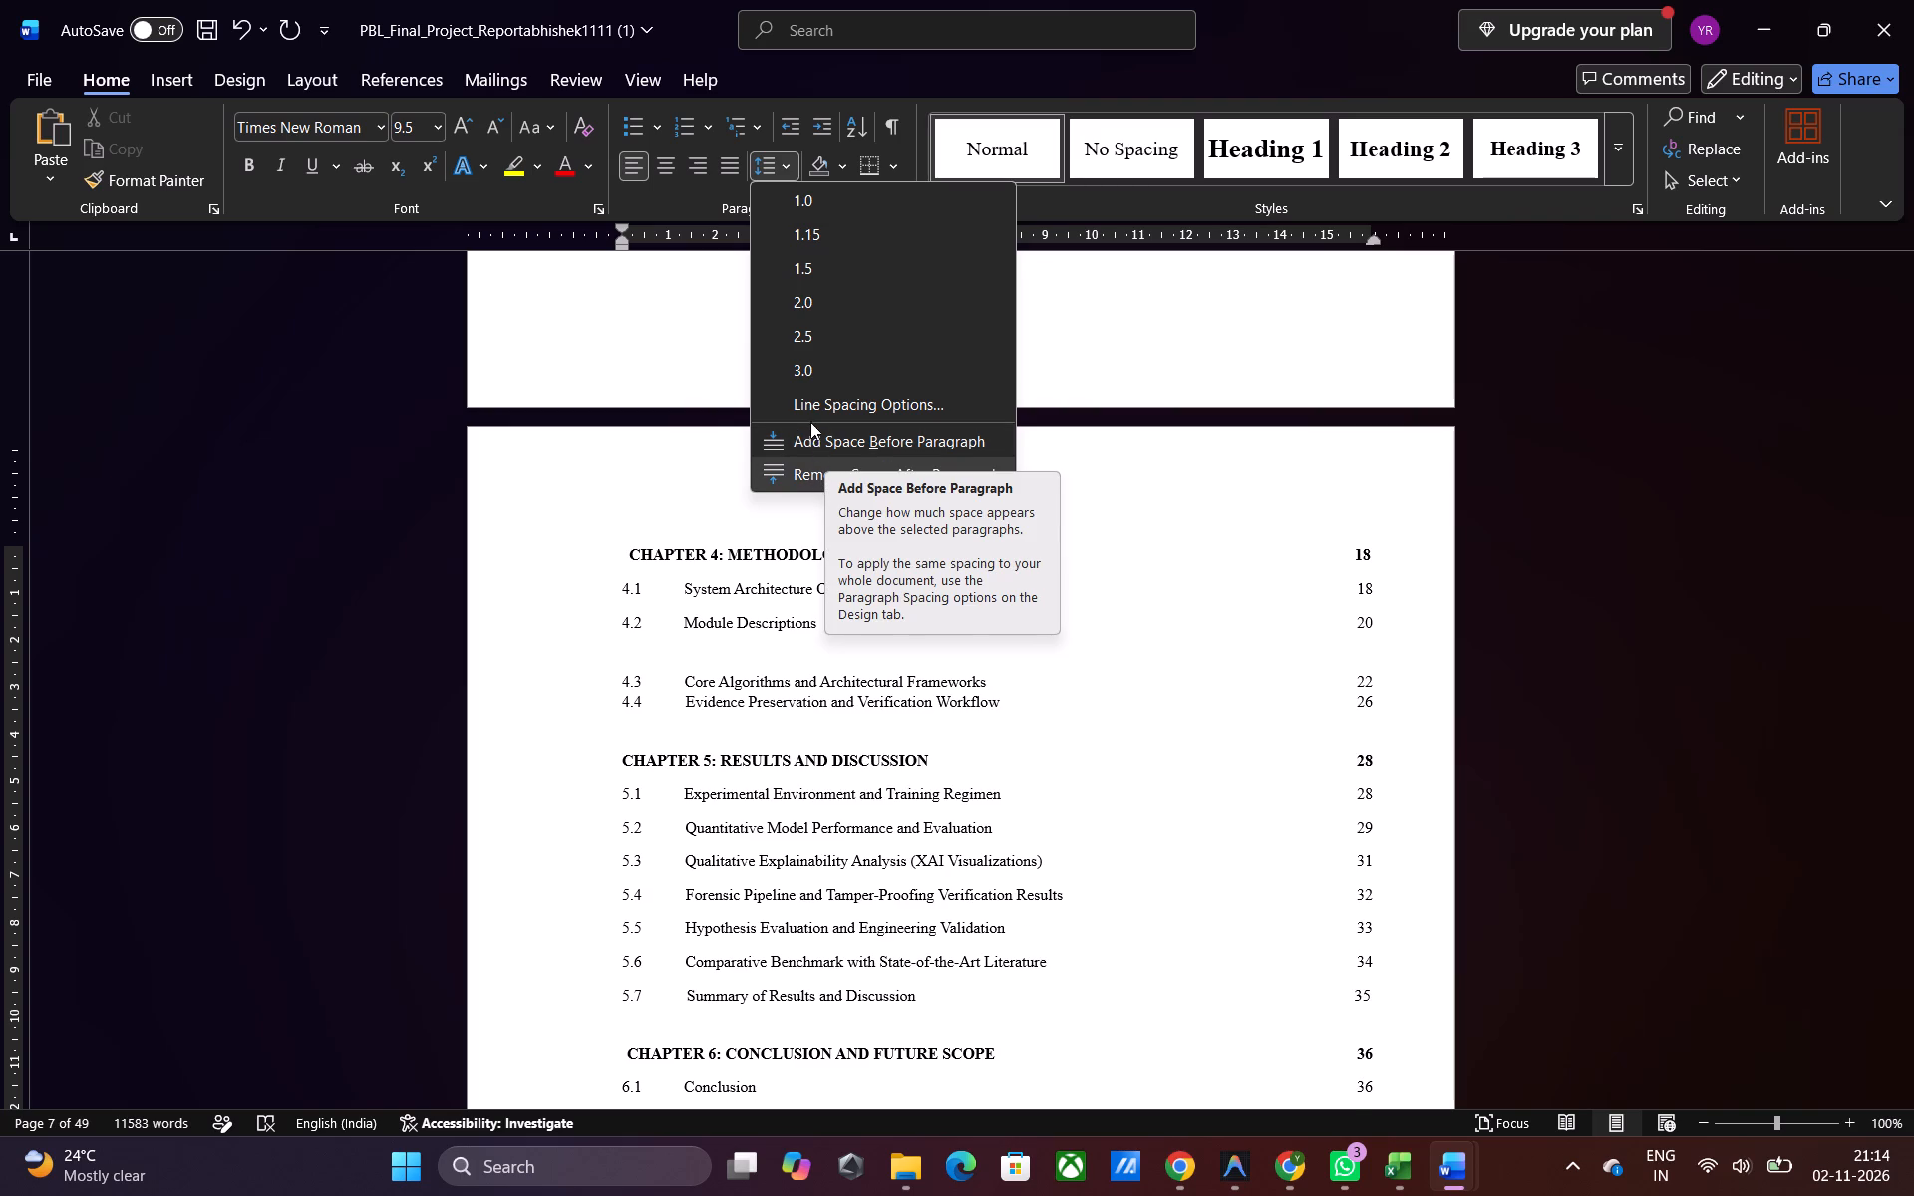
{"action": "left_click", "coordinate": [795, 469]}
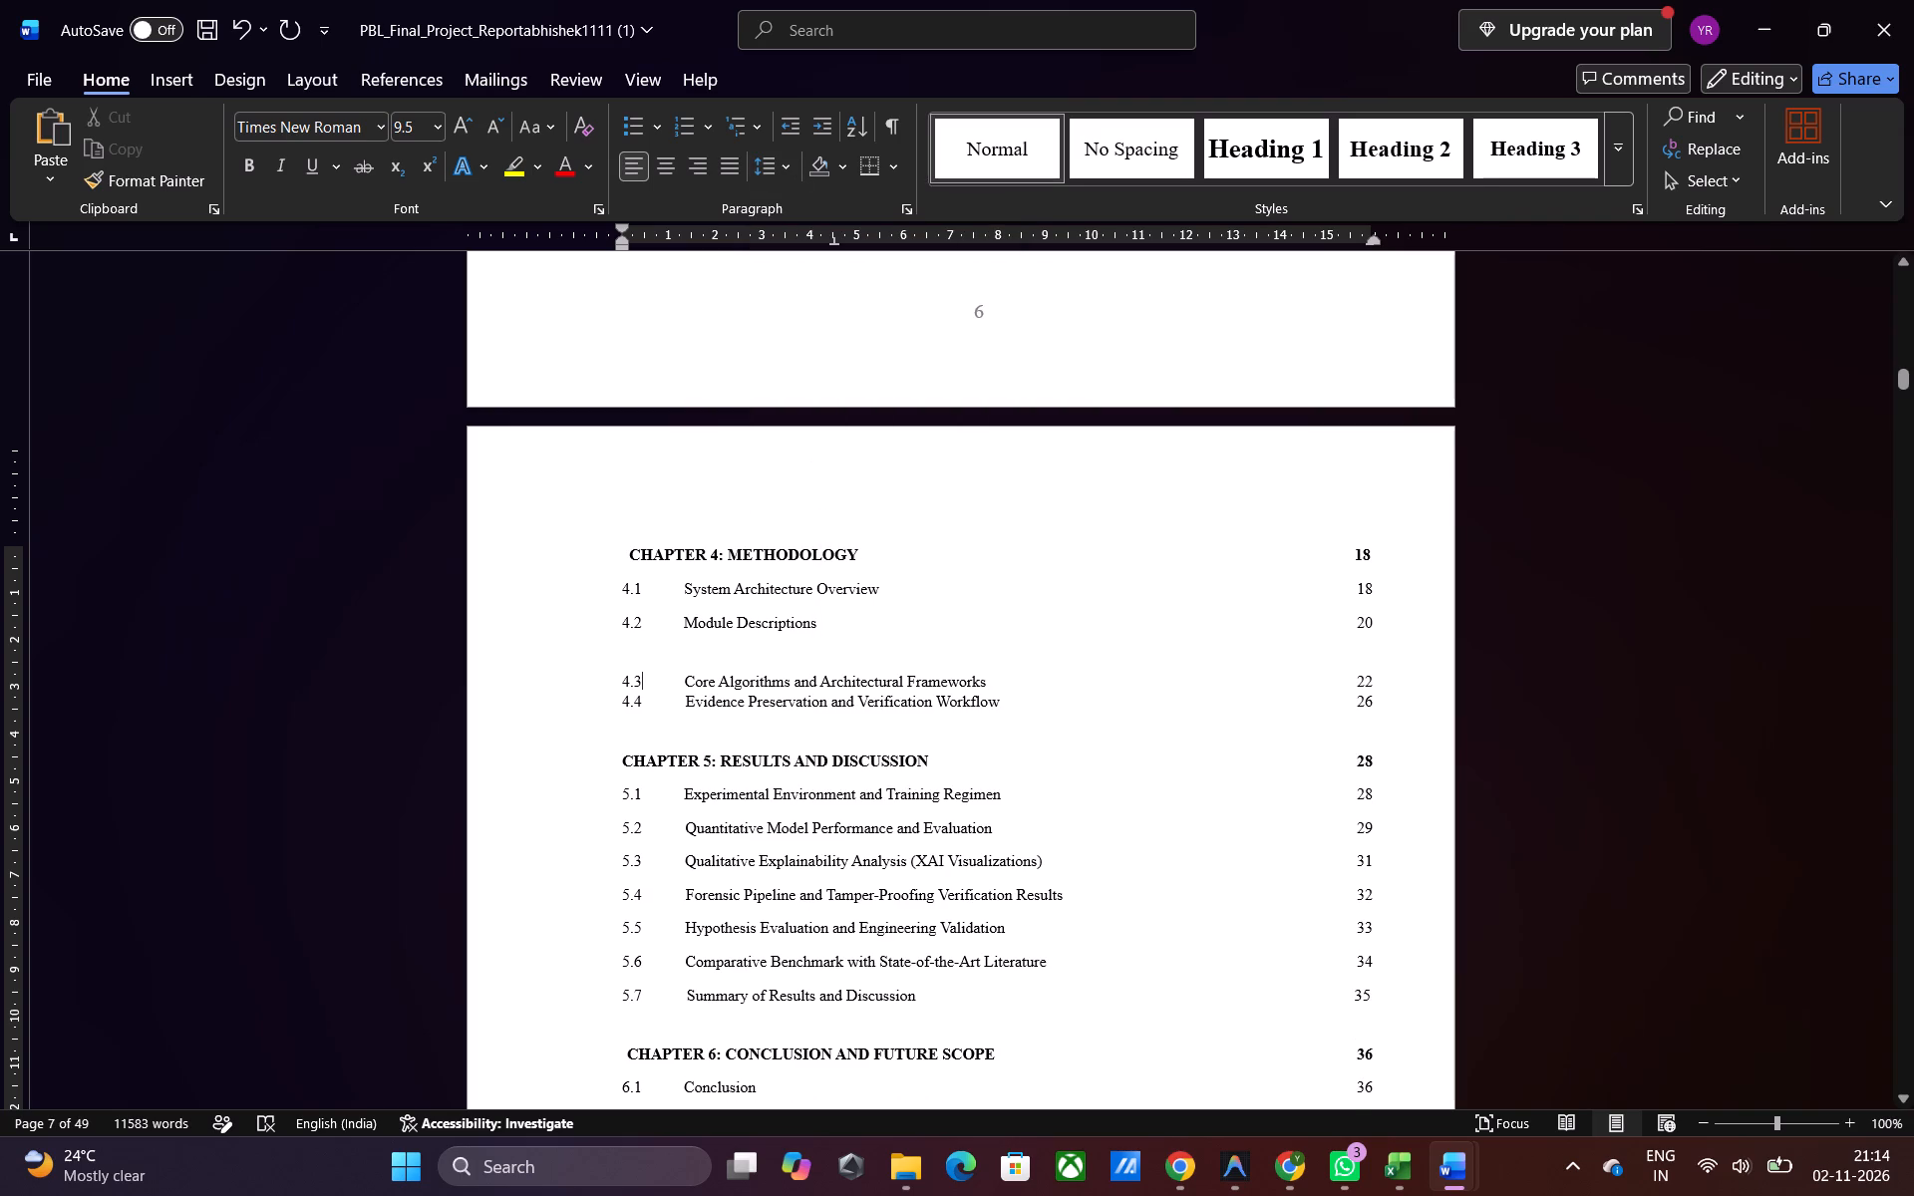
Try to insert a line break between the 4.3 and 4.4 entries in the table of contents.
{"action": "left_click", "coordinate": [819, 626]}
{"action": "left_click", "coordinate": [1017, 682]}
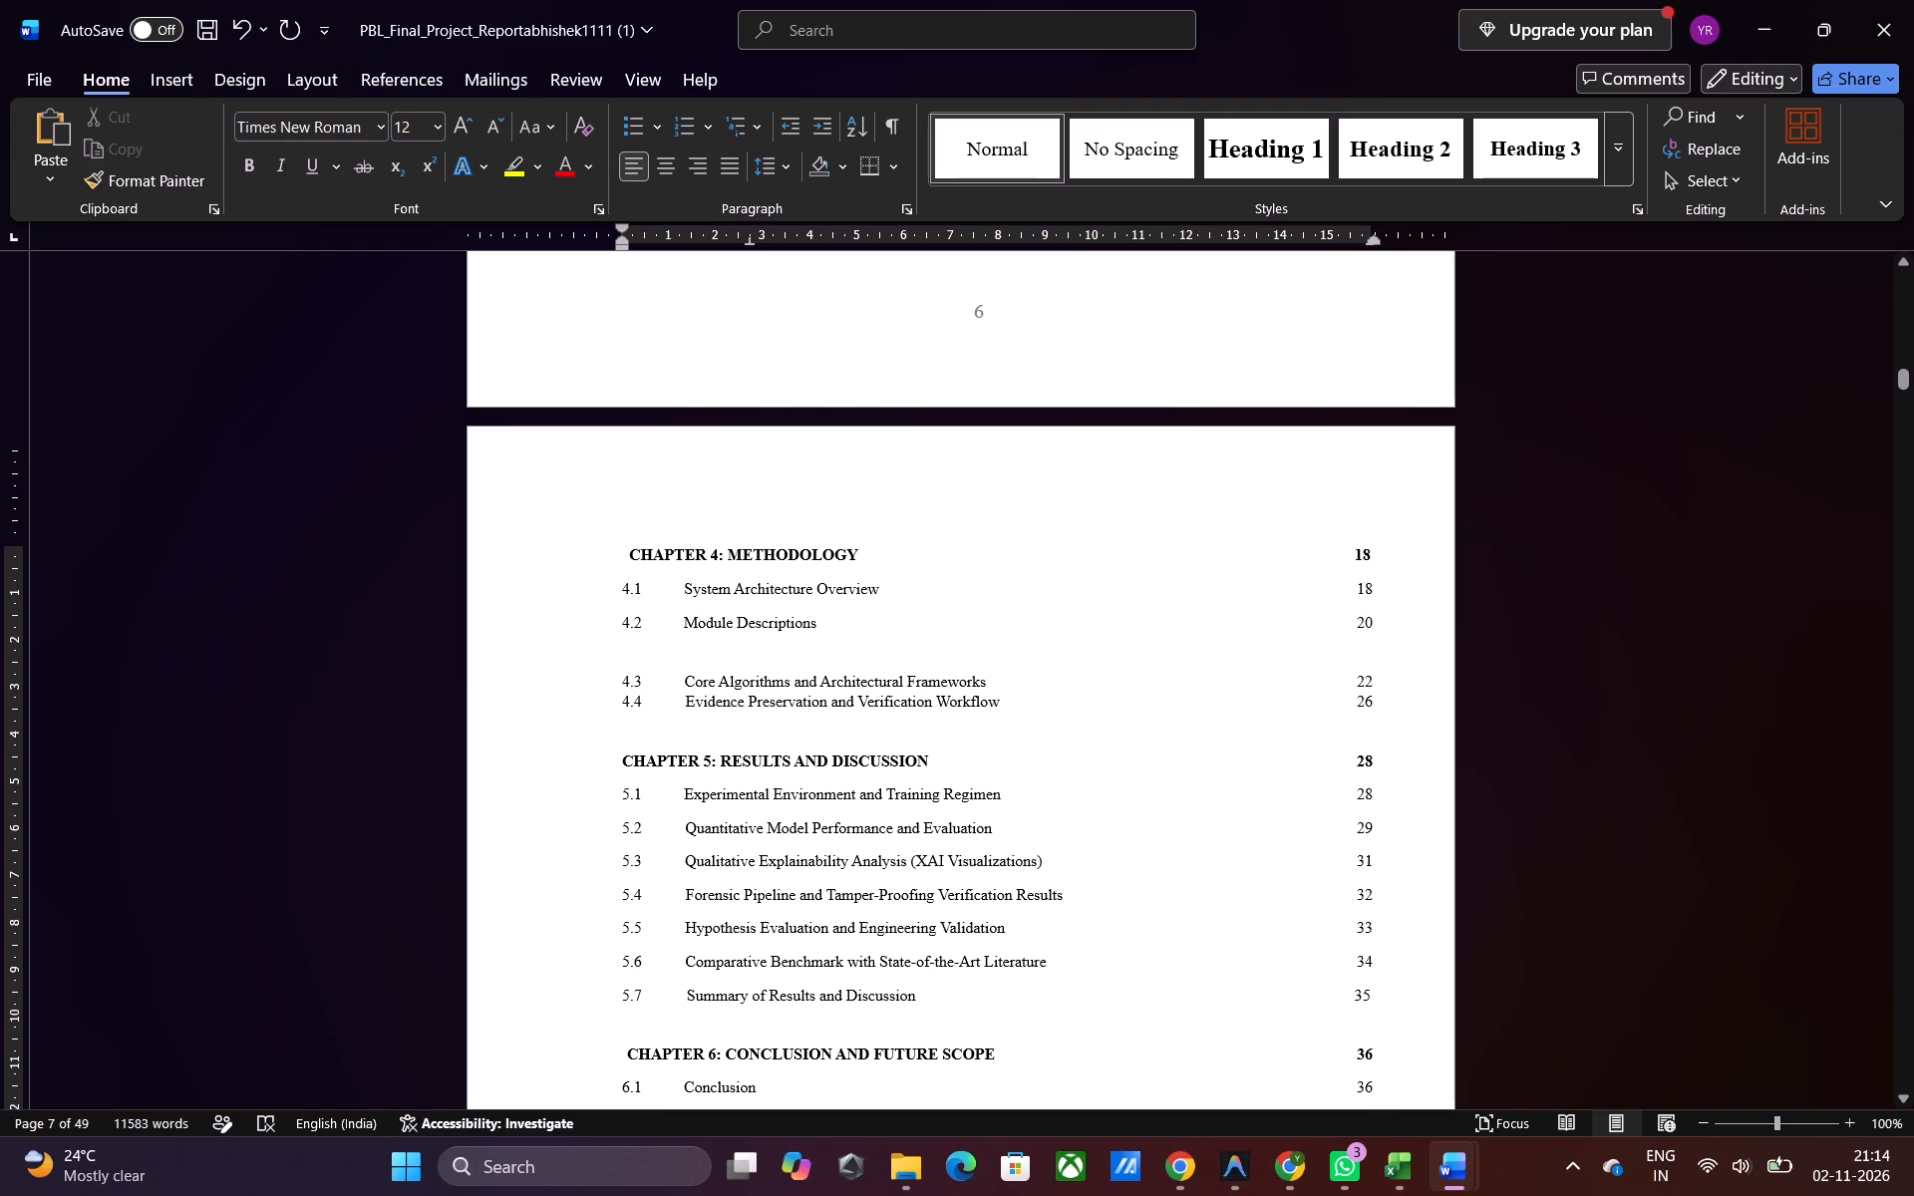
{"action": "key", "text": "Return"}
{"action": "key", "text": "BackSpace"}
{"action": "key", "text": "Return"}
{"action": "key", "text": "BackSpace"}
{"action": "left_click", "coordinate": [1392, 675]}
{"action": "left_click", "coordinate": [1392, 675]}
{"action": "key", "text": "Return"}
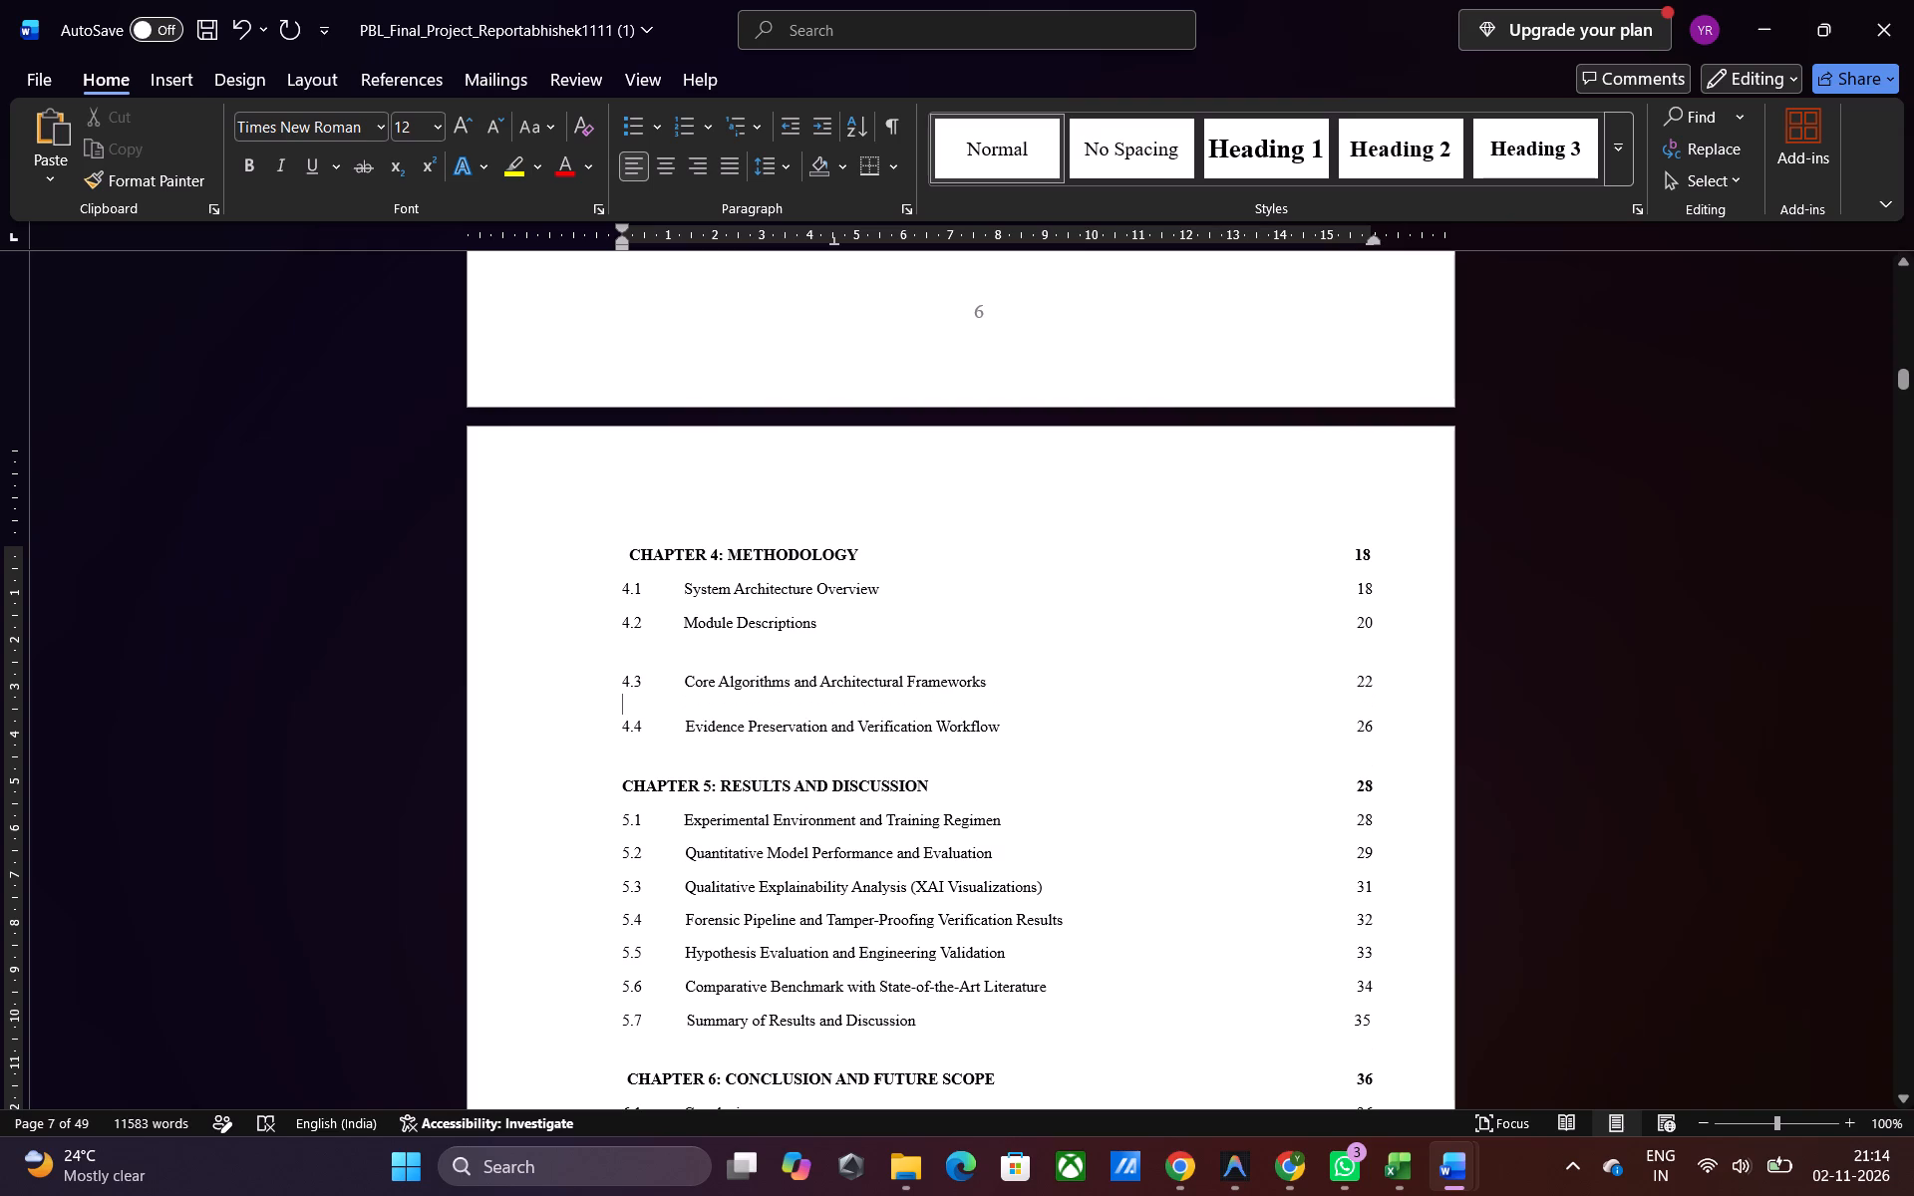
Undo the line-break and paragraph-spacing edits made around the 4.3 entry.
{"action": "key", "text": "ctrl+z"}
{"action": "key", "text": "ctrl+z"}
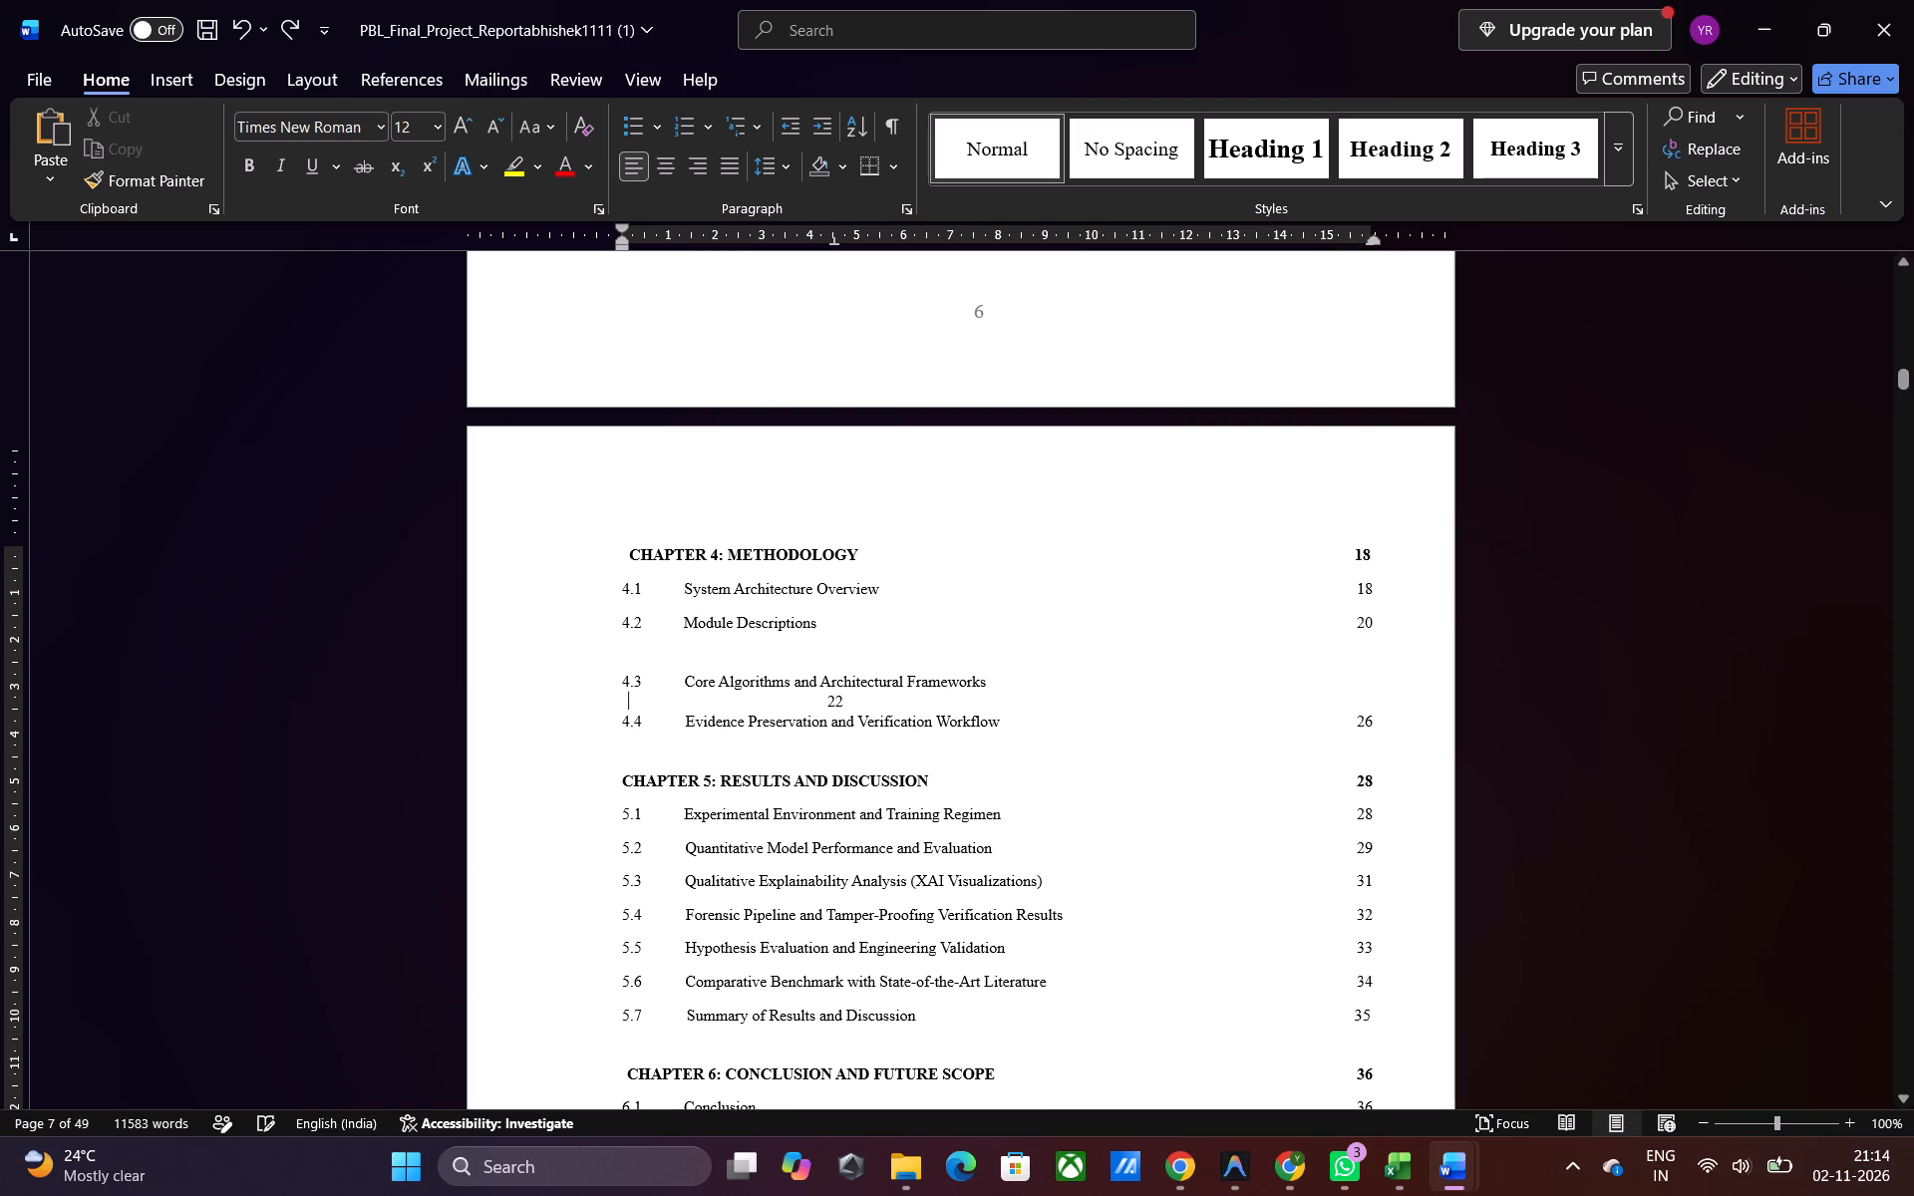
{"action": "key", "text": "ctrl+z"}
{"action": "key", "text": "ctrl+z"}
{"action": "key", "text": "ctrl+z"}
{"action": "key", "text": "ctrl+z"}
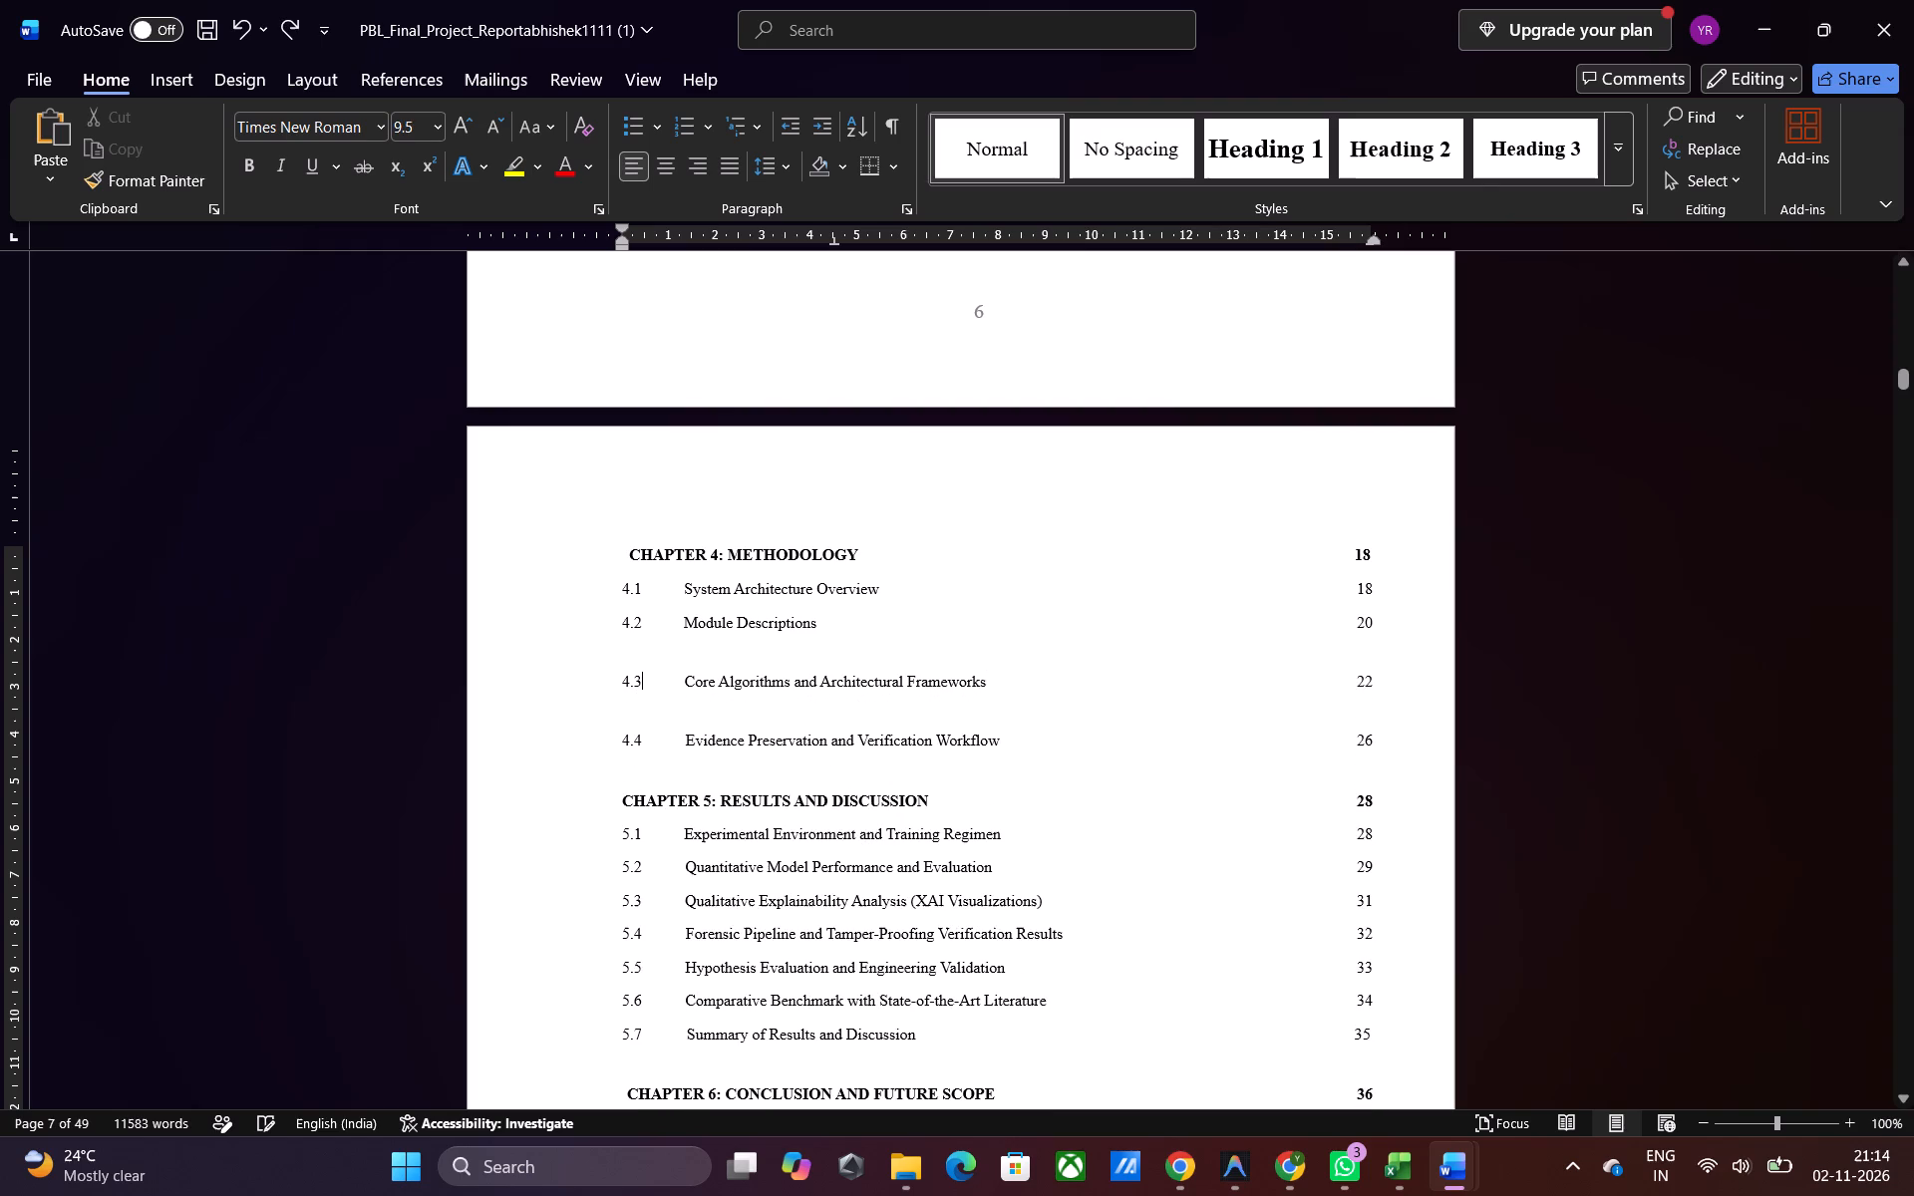
Undo the blank line inserted between the 6.2 Future Scope and REFERENCES entries.
{"action": "key", "text": "ctrl+z"}
Delete the leading space before the Chapter 6 heading in the table of contents to align it with the other chapter headings.
{"action": "scroll", "coordinate": [1230, 684], "scroll_direction": "down", "scroll_amount": 1}
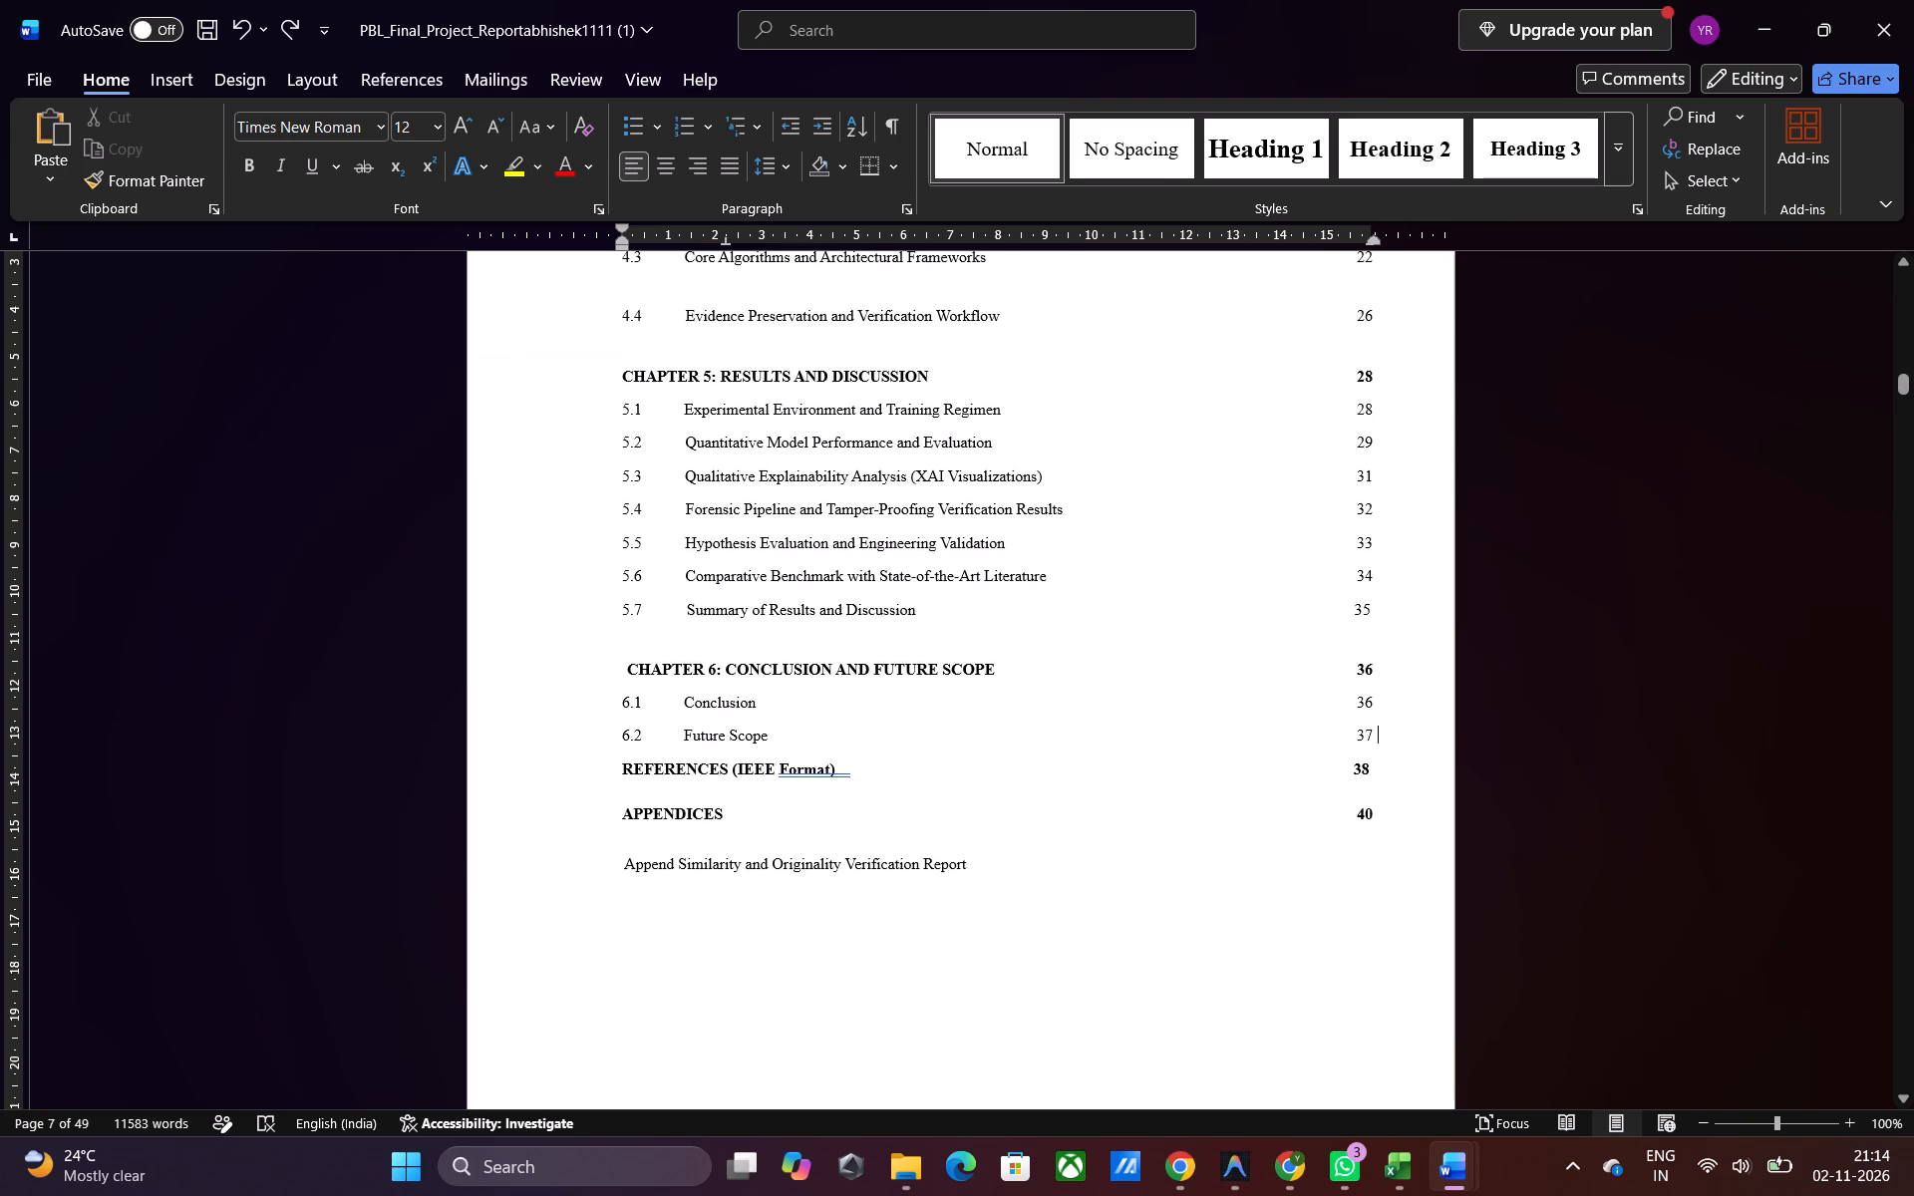
{"action": "left_click", "coordinate": [629, 669]}
{"action": "key", "text": "BackSpace"}
{"action": "key", "text": "BackSpace"}
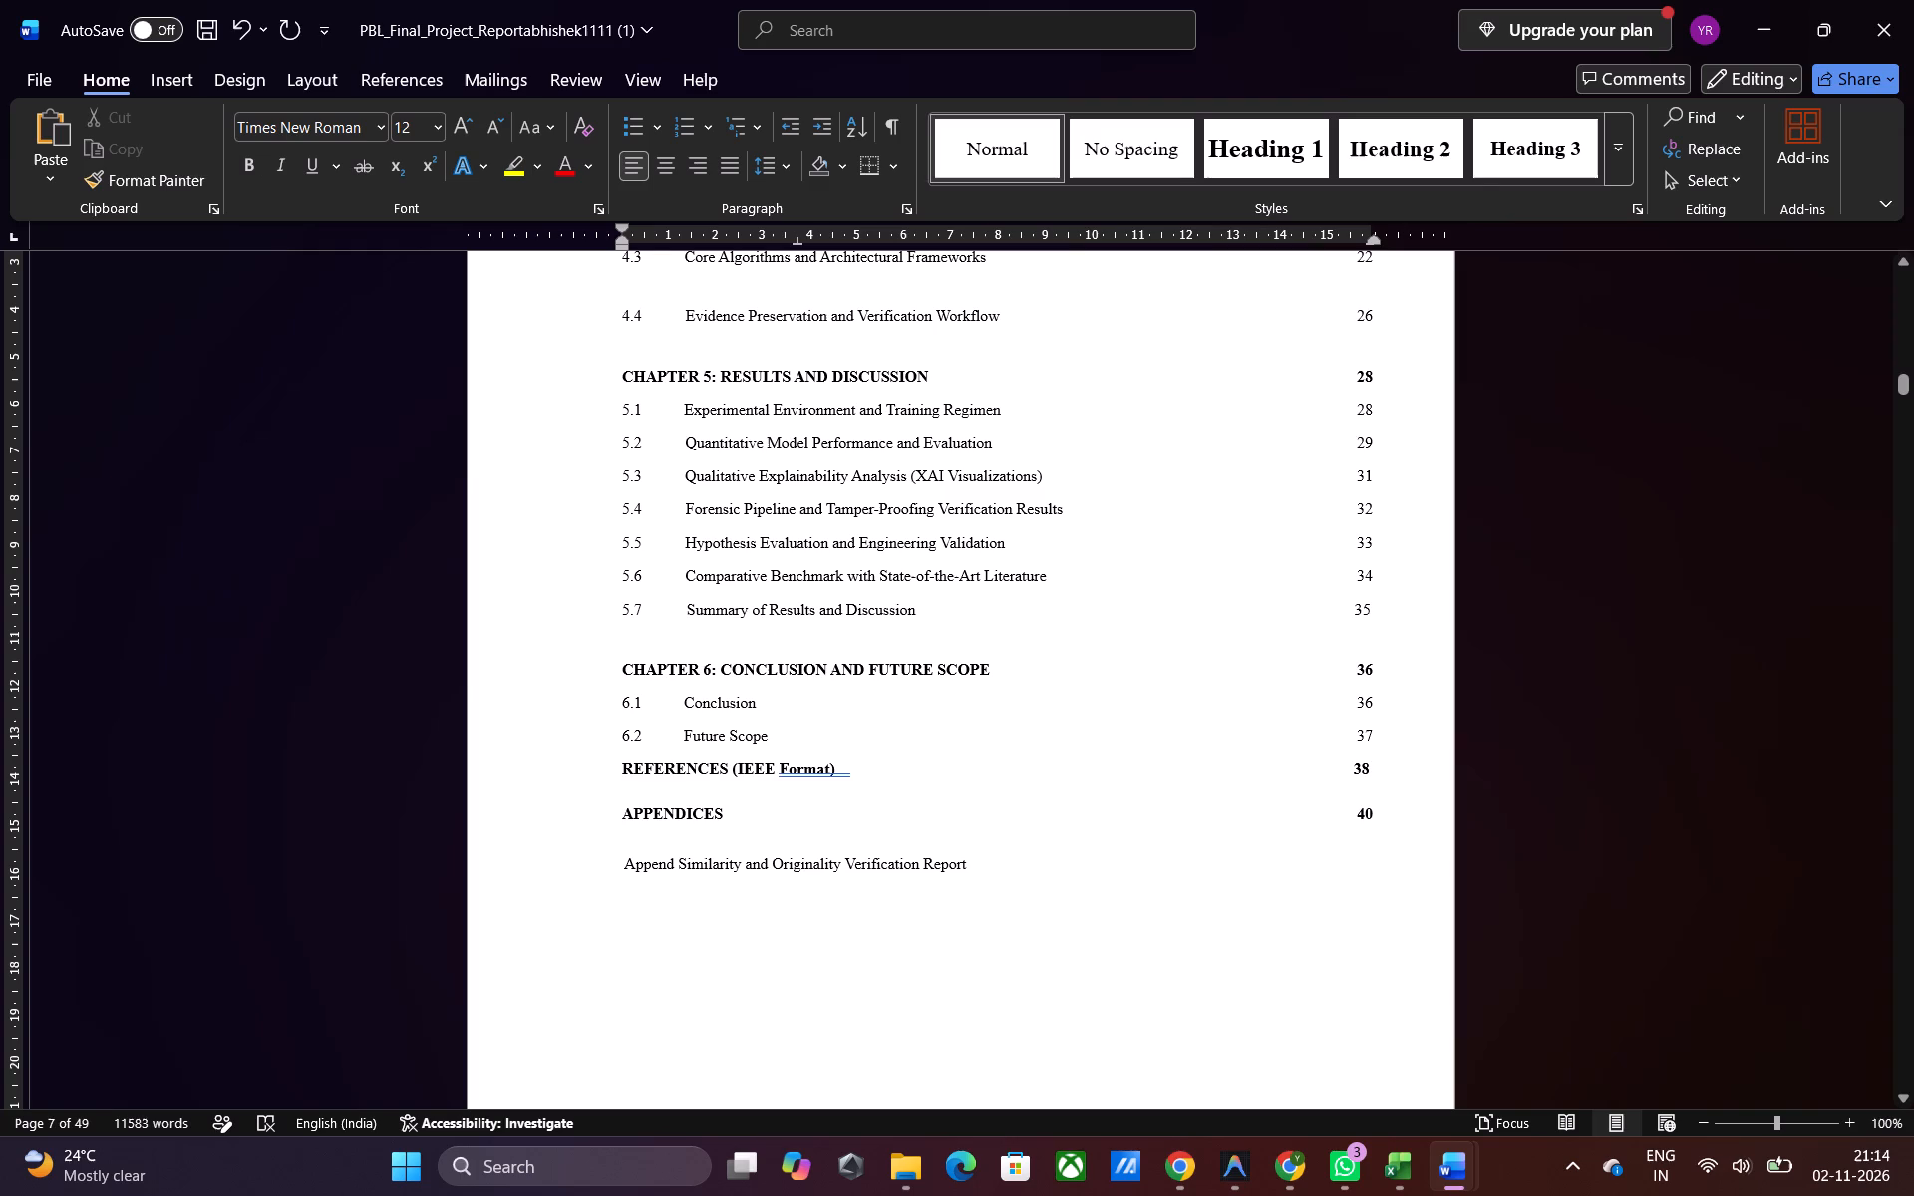
Add a space in the REFERENCES entry to align page number 38 with the page number column.
{"action": "left_click", "coordinate": [1351, 768]}
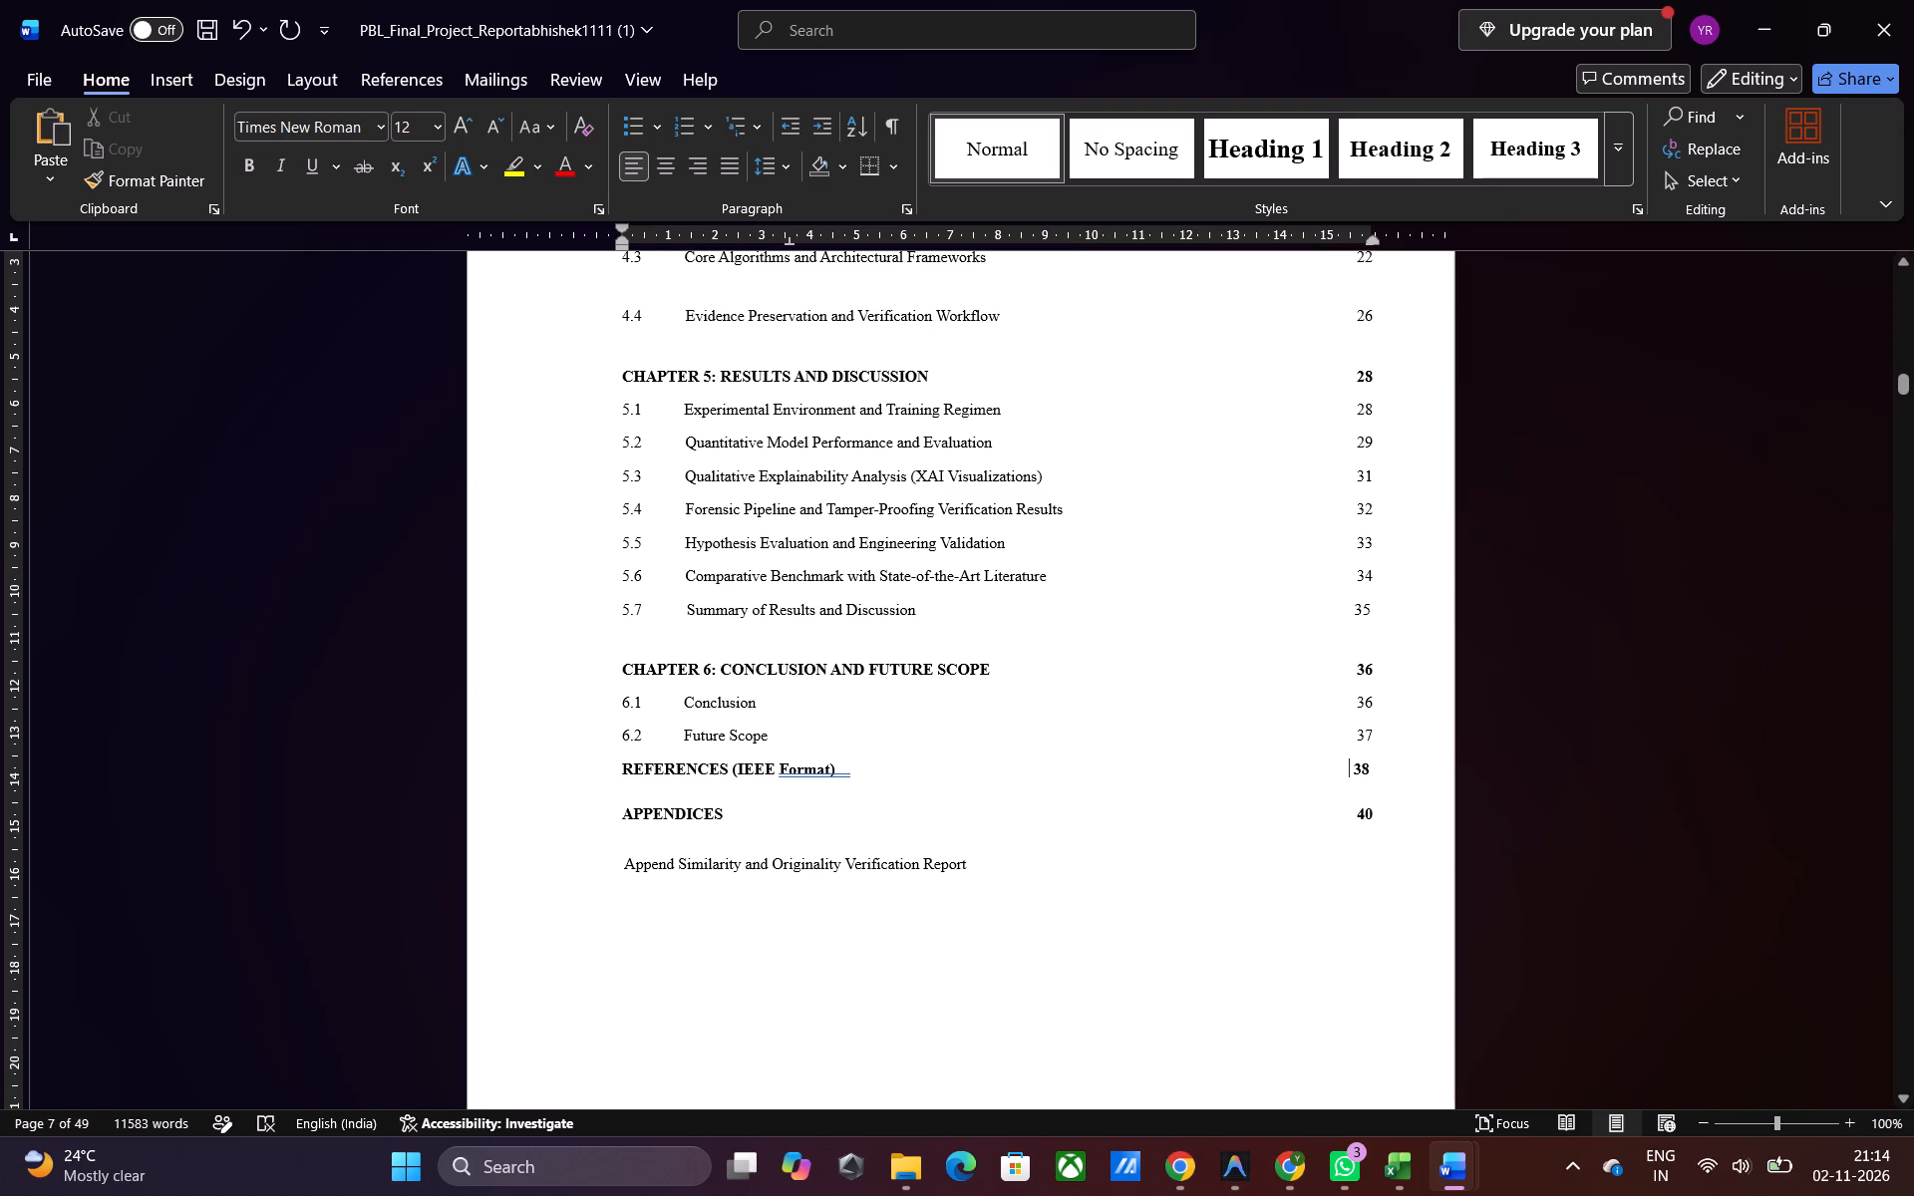
{"action": "left_click", "coordinate": [1378, 793]}
{"action": "key", "text": "space"}
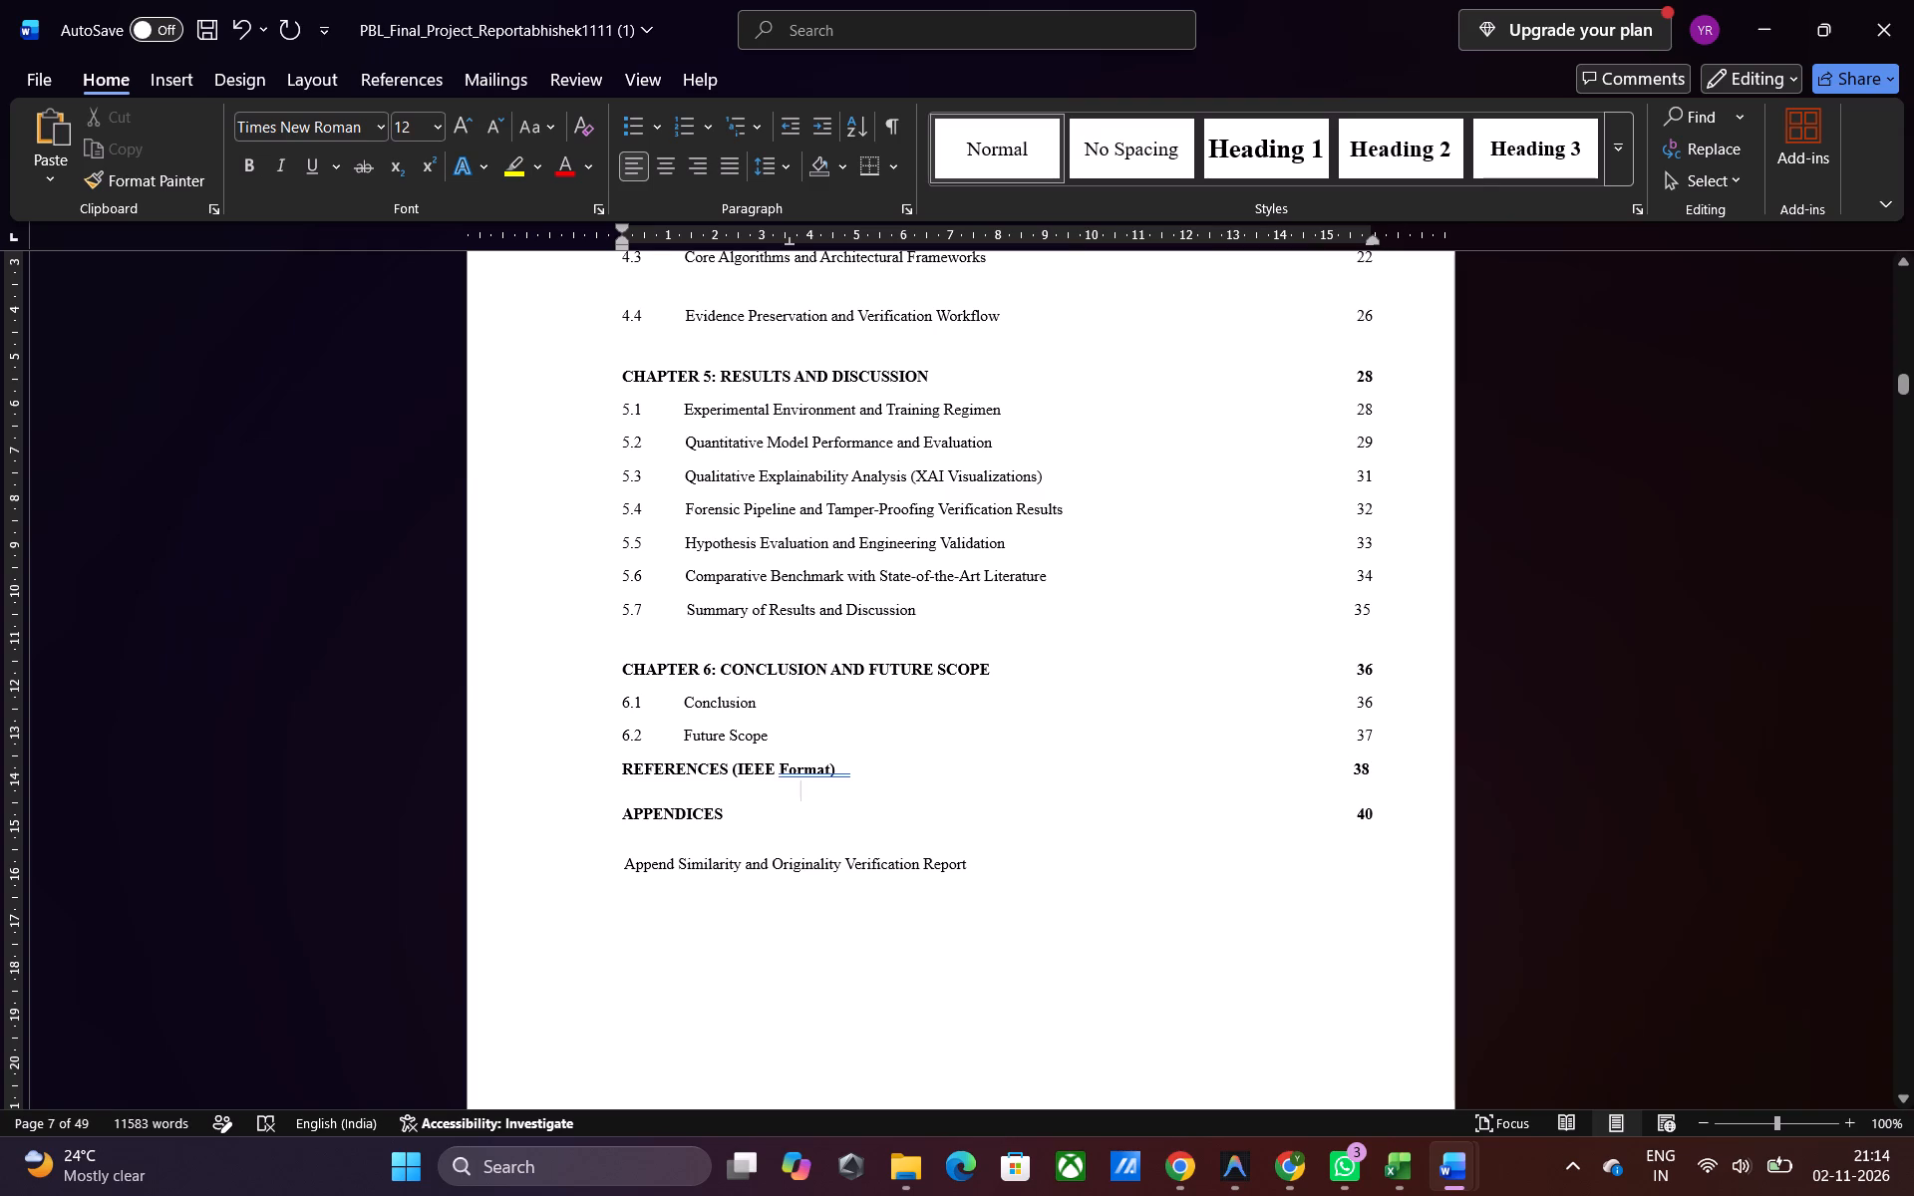
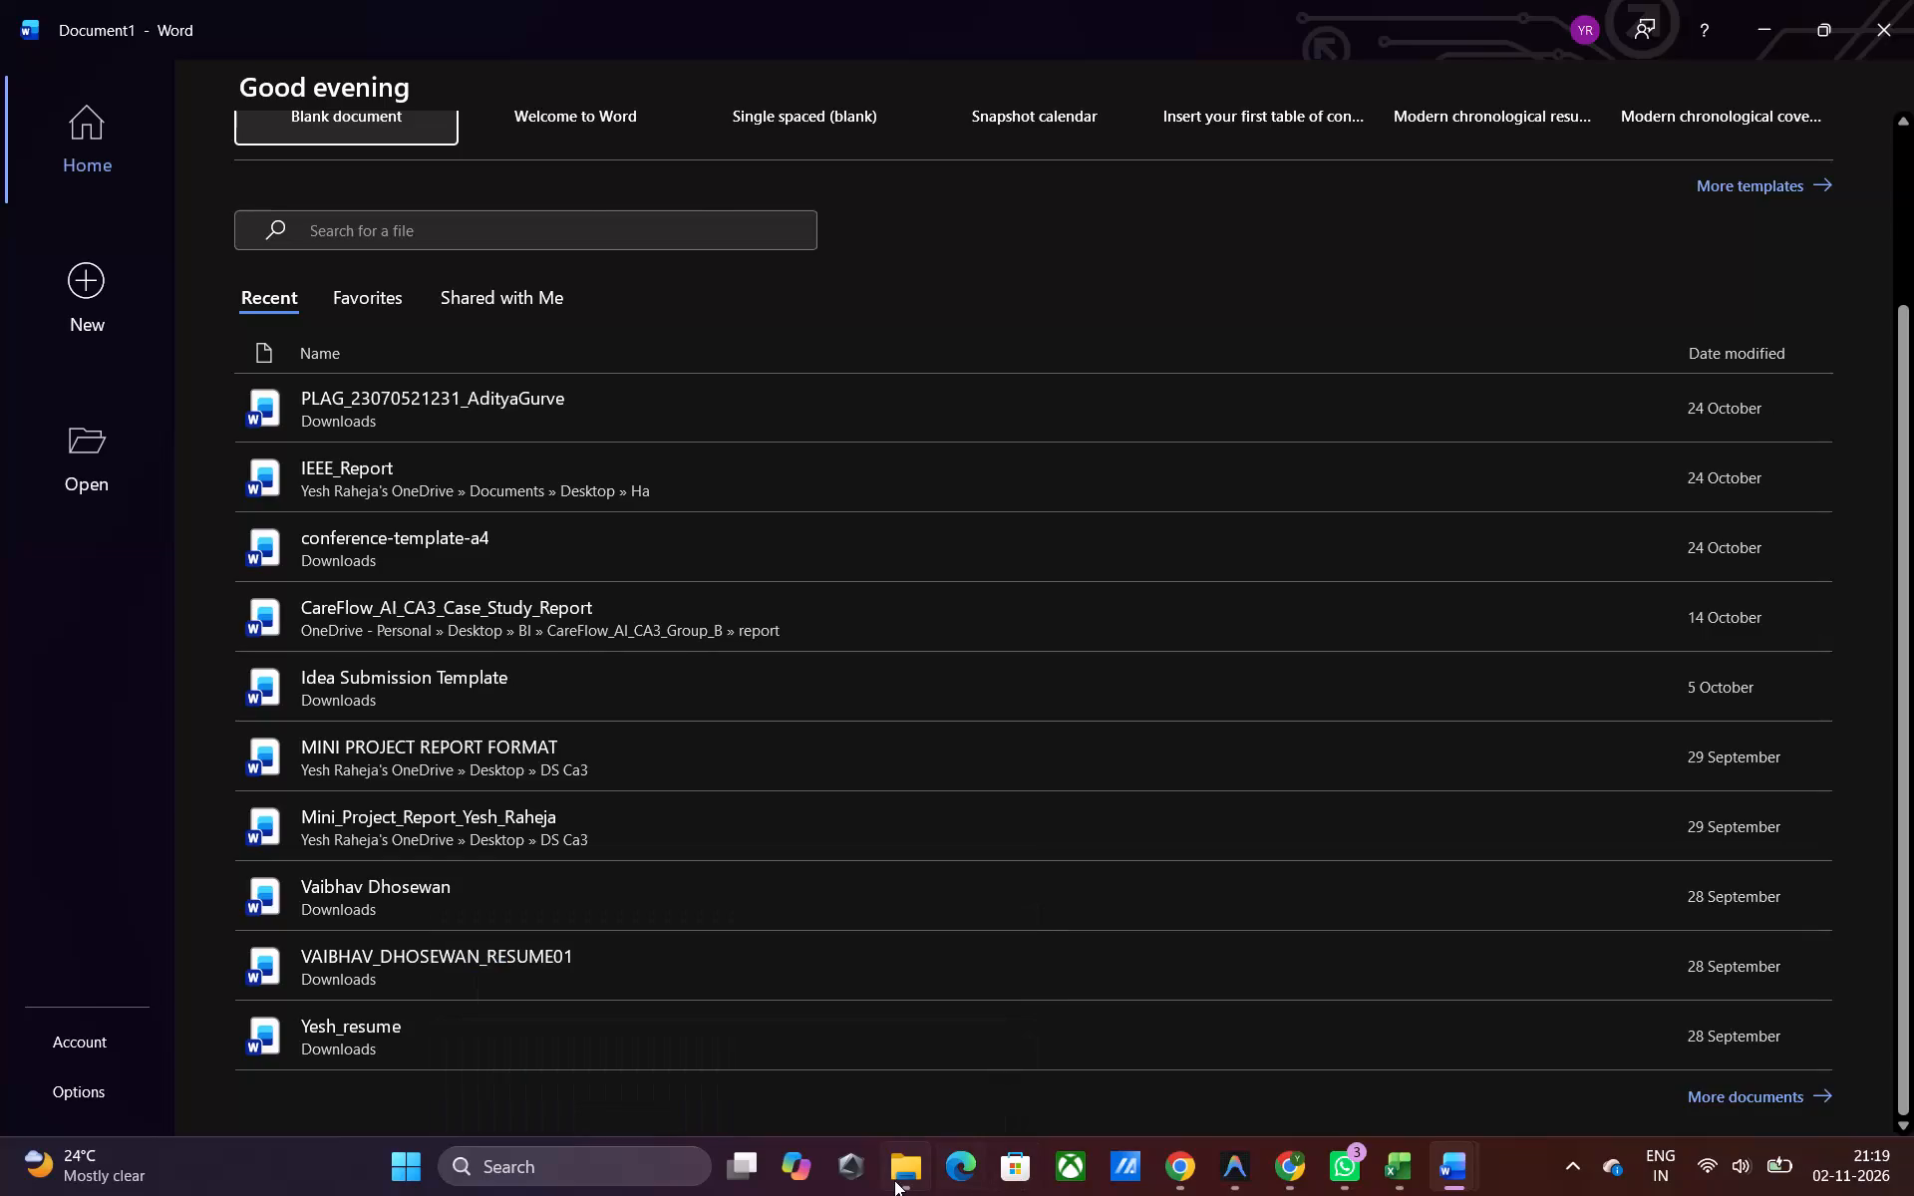
Switch to File Explorer and look through the recent files in Home for the edited project report.
{"action": "left_click", "coordinate": [894, 1180]}
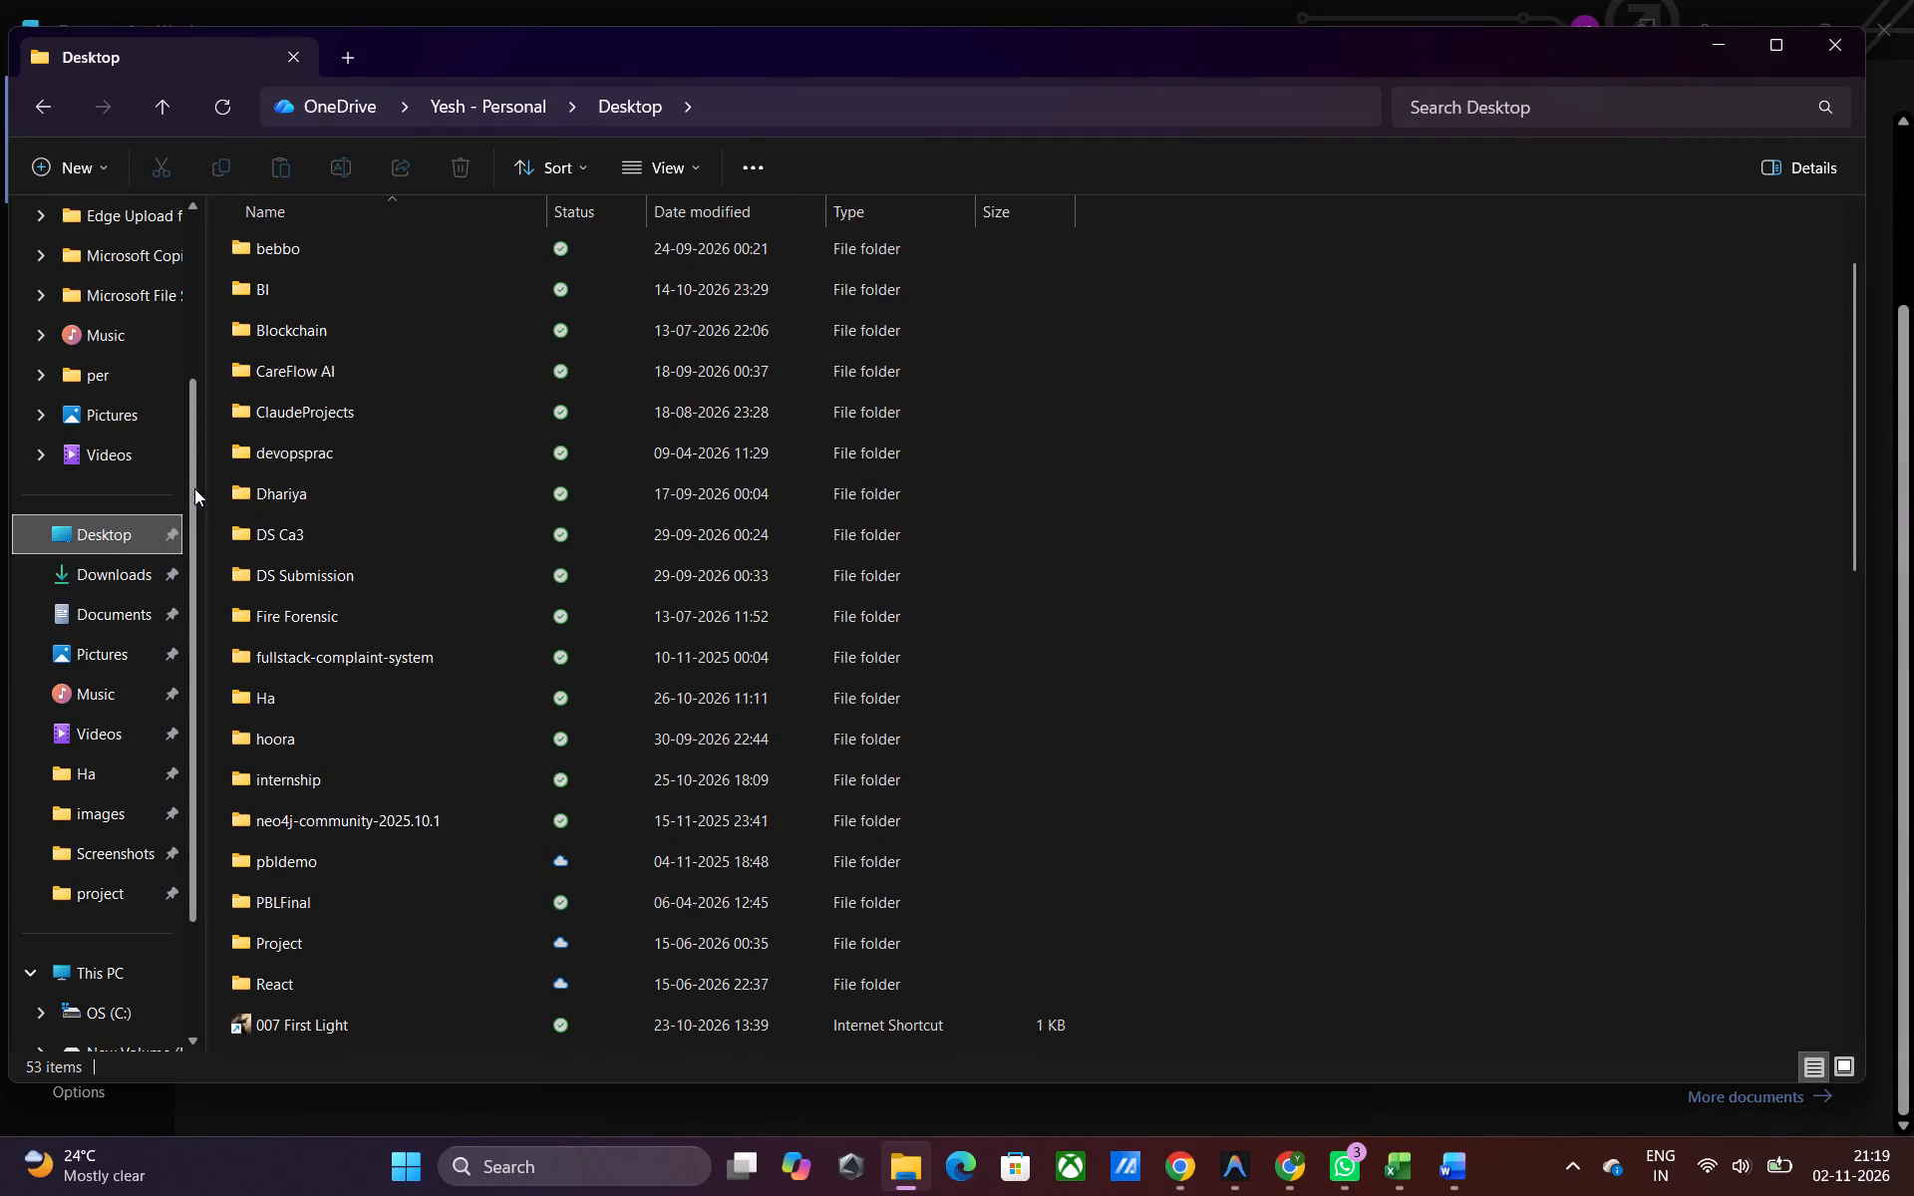
{"action": "scroll", "coordinate": [156, 517], "scroll_direction": "up", "scroll_amount": 4}
{"action": "left_click", "coordinate": [115, 234]}
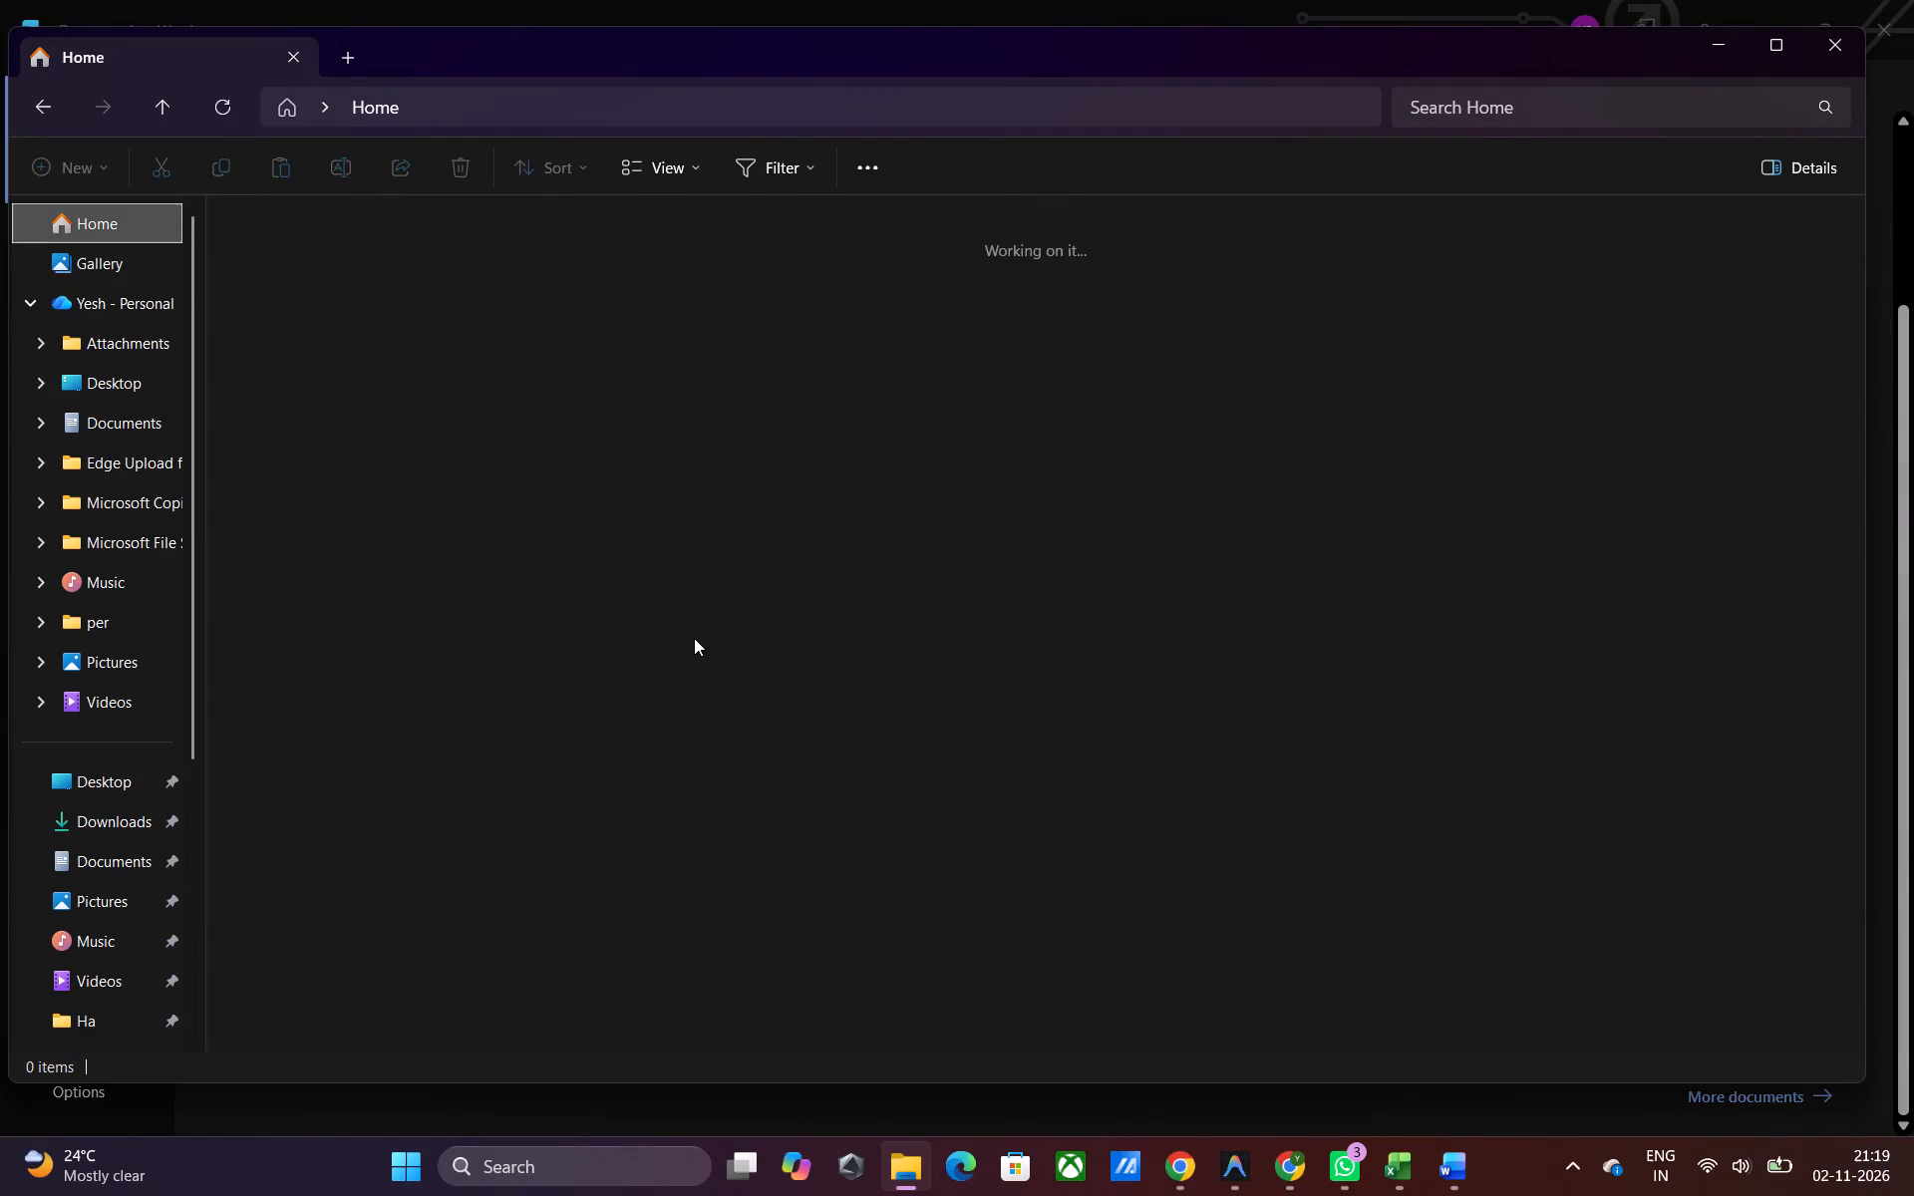
{"action": "scroll", "coordinate": [661, 811], "scroll_direction": "down", "scroll_amount": 5}
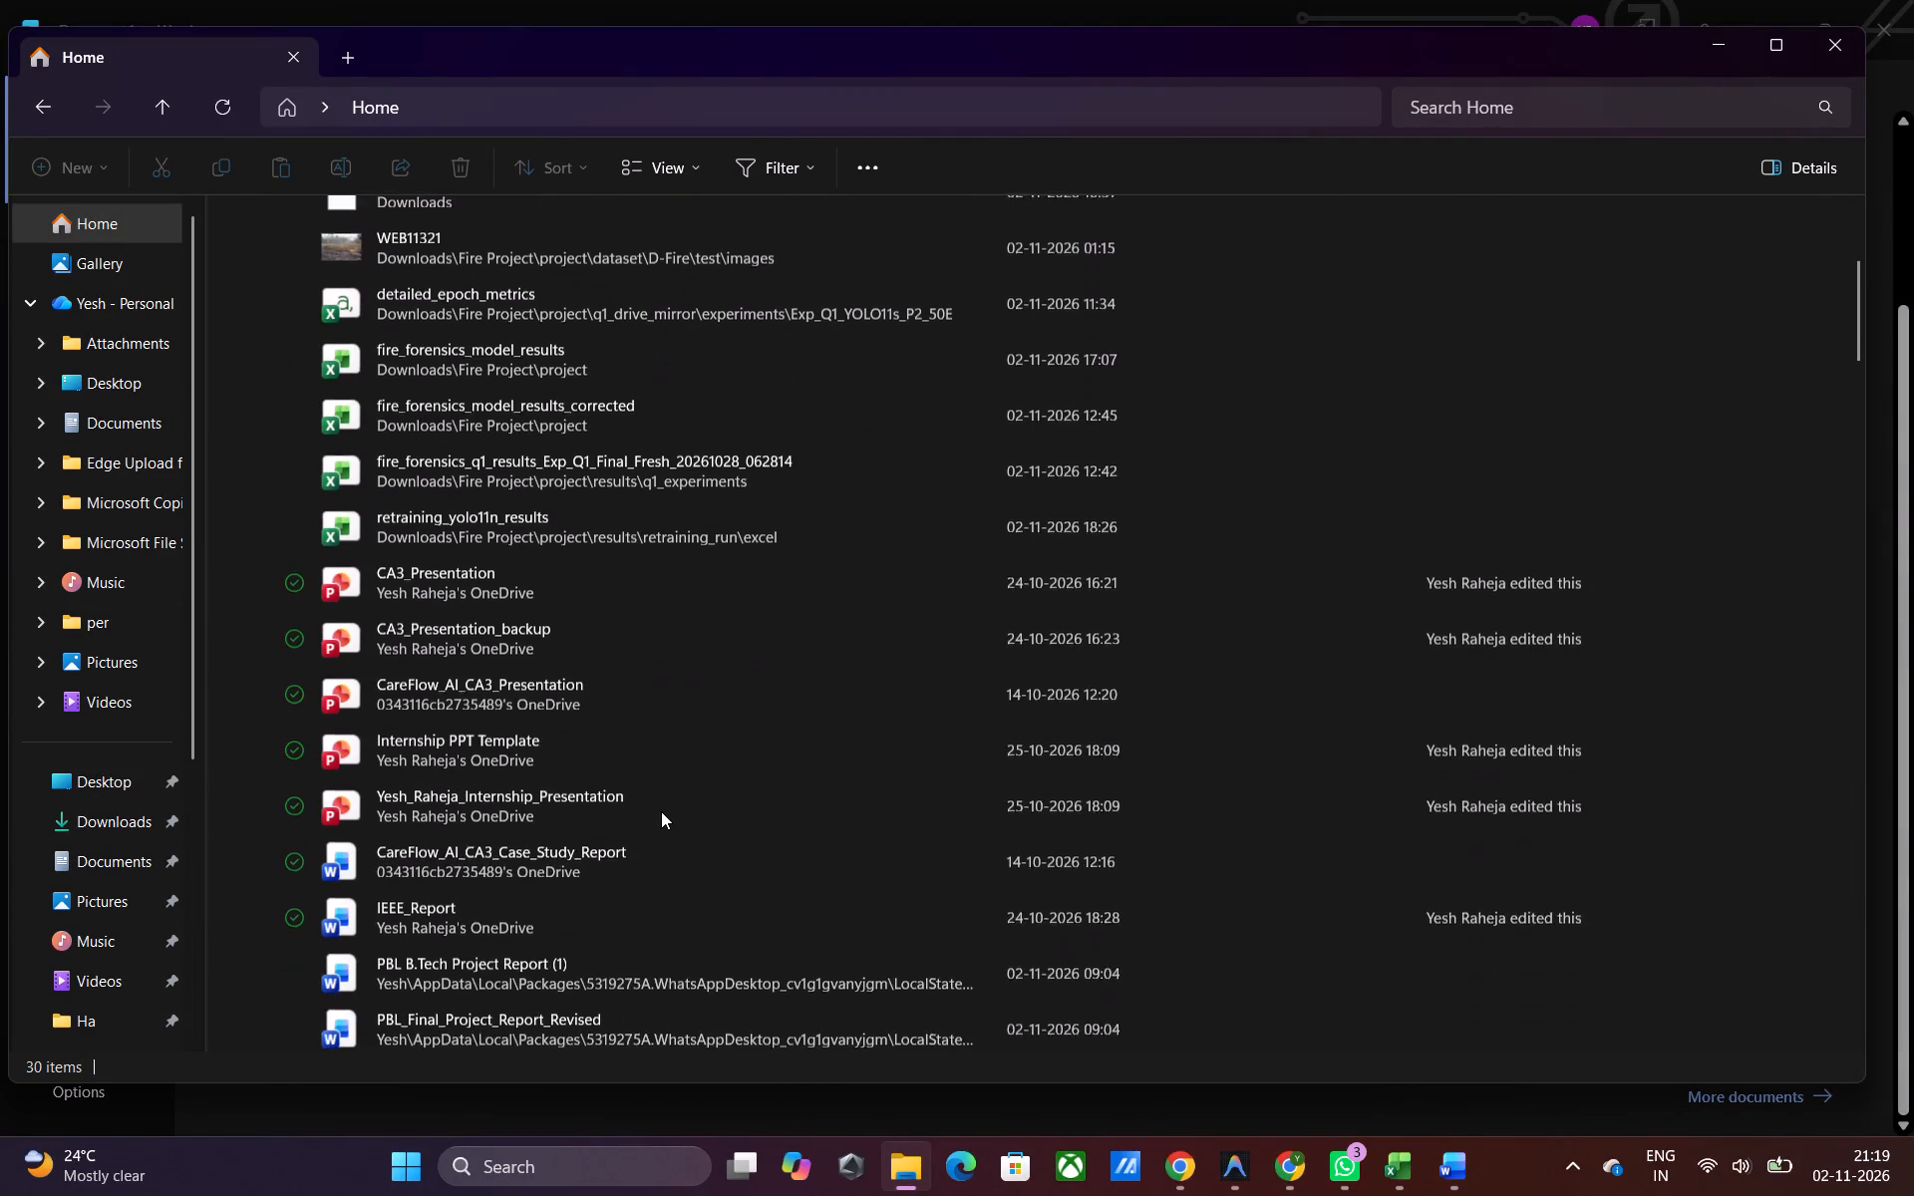
{"action": "scroll", "coordinate": [661, 811], "scroll_direction": "down", "scroll_amount": 1}
{"action": "scroll", "coordinate": [622, 899], "scroll_direction": "down", "scroll_amount": 2}
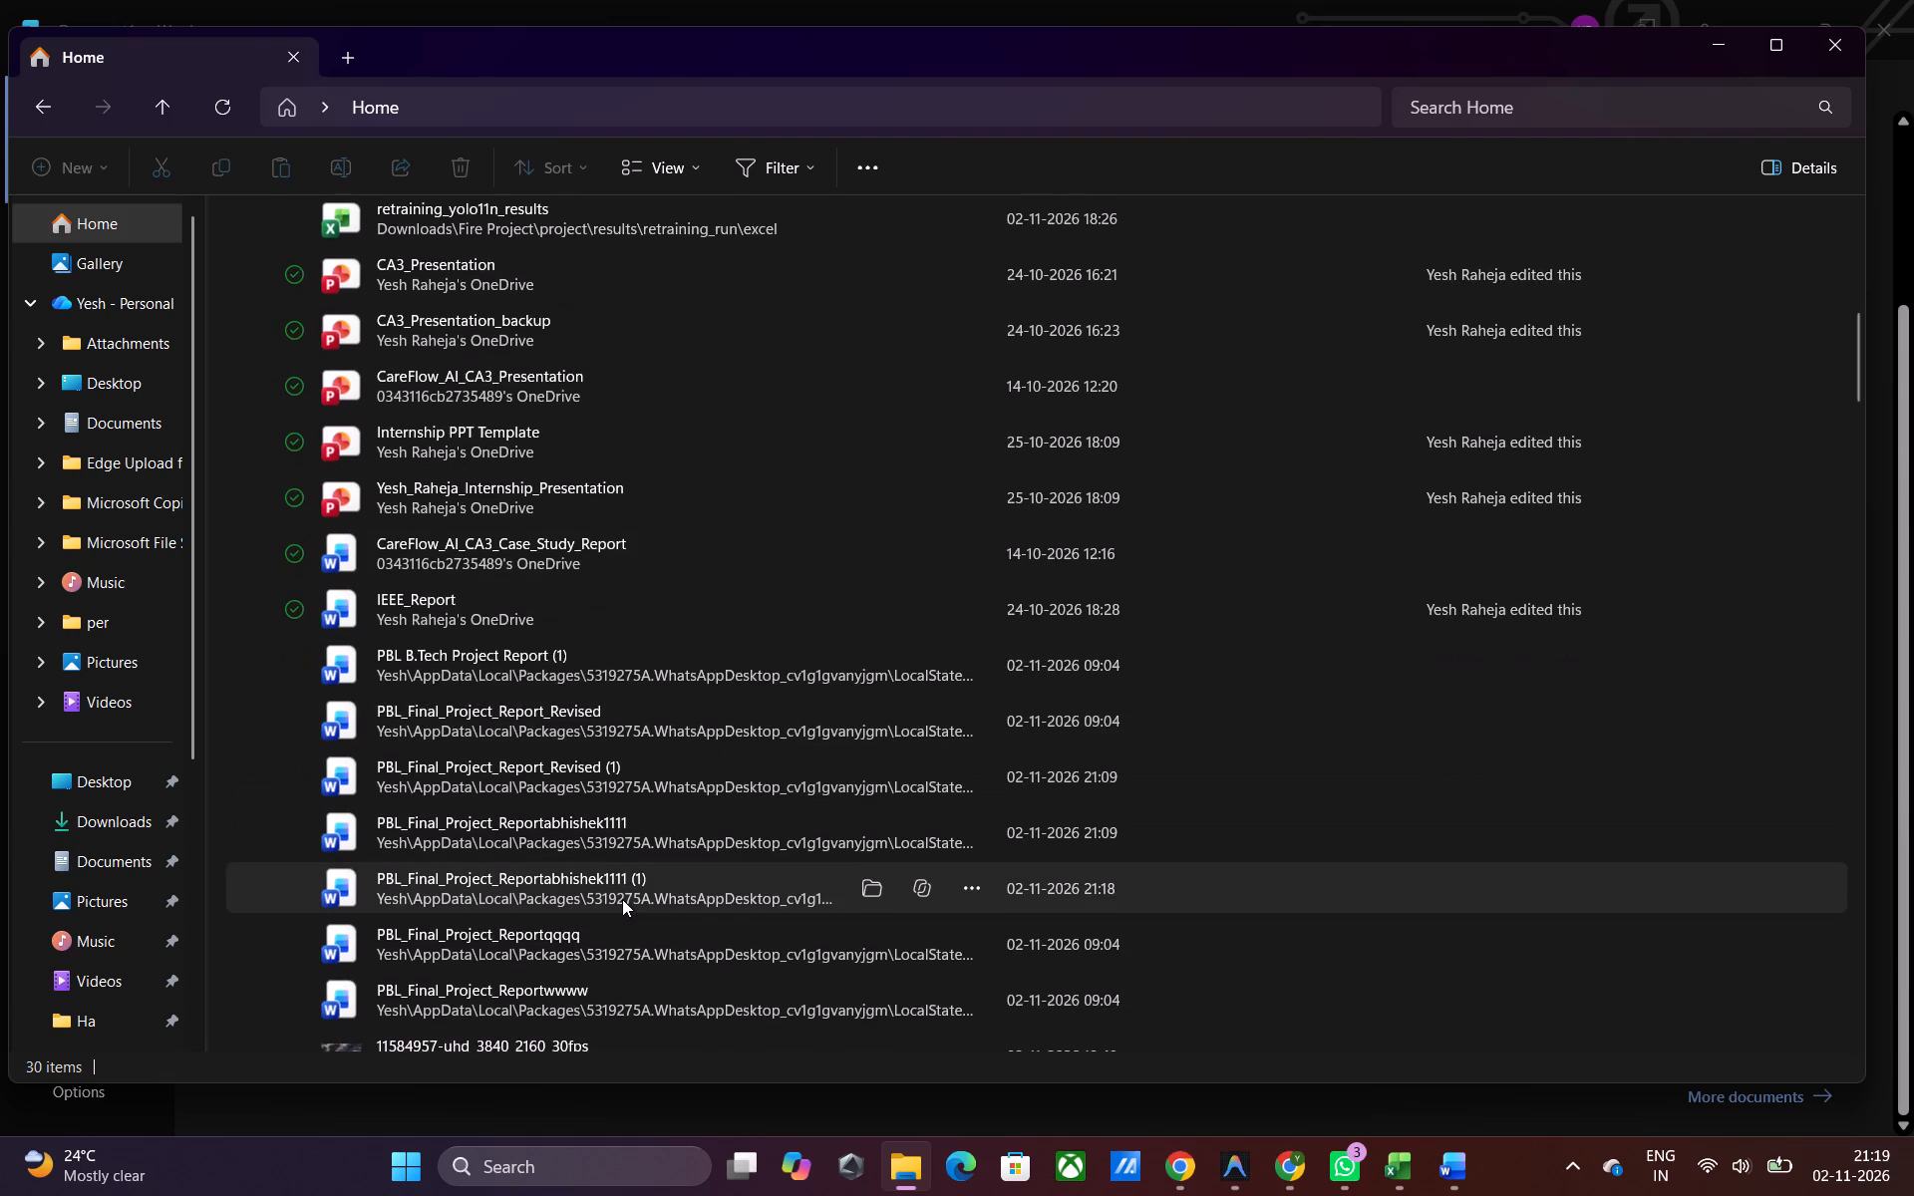
{"action": "scroll", "coordinate": [622, 899], "scroll_direction": "down", "scroll_amount": 1}
{"action": "scroll", "coordinate": [622, 899], "scroll_direction": "up", "scroll_amount": 8}
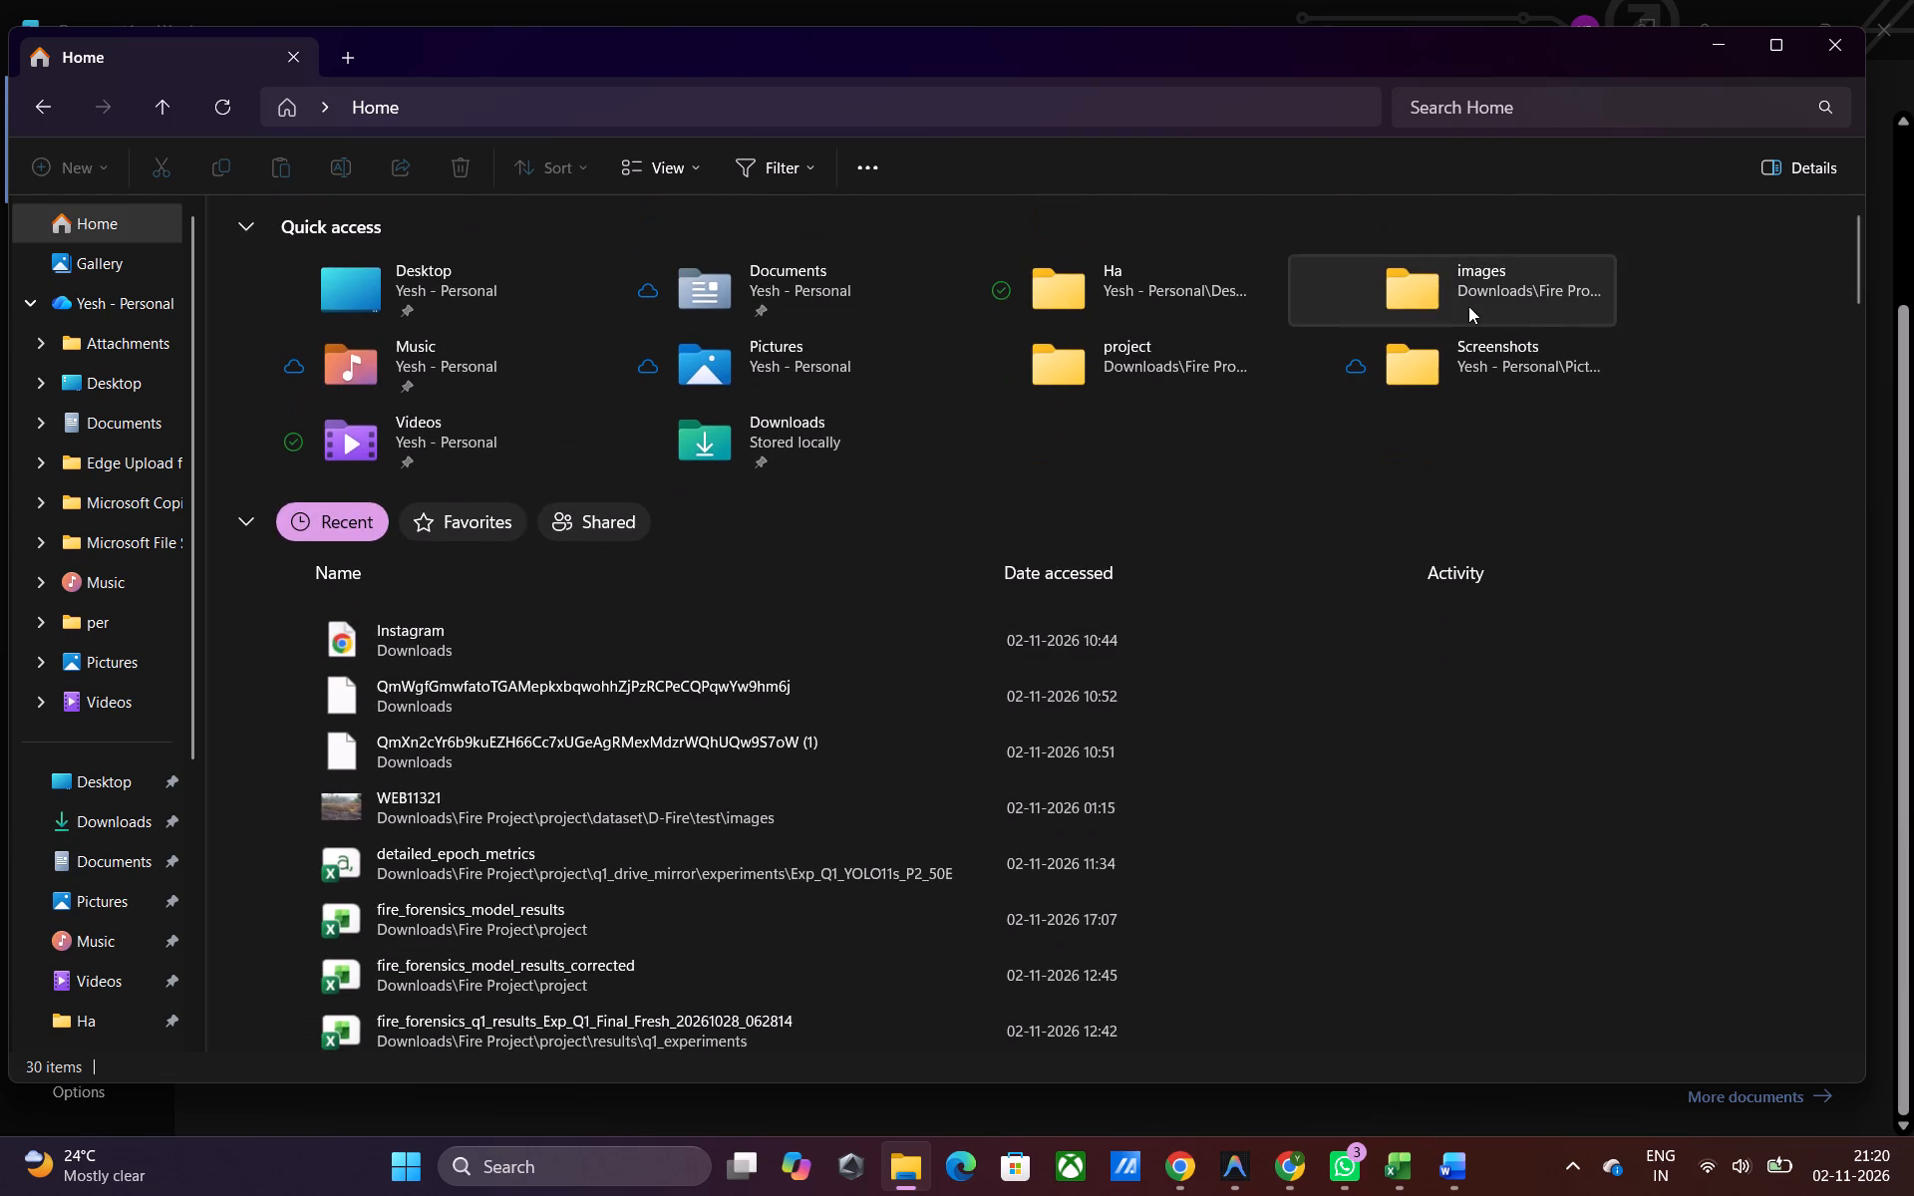
Search Home for "abhishek" and scan the results for the report file.
{"action": "left_click", "coordinate": [1521, 117]}
{"action": "type", "text": "abhishek"}
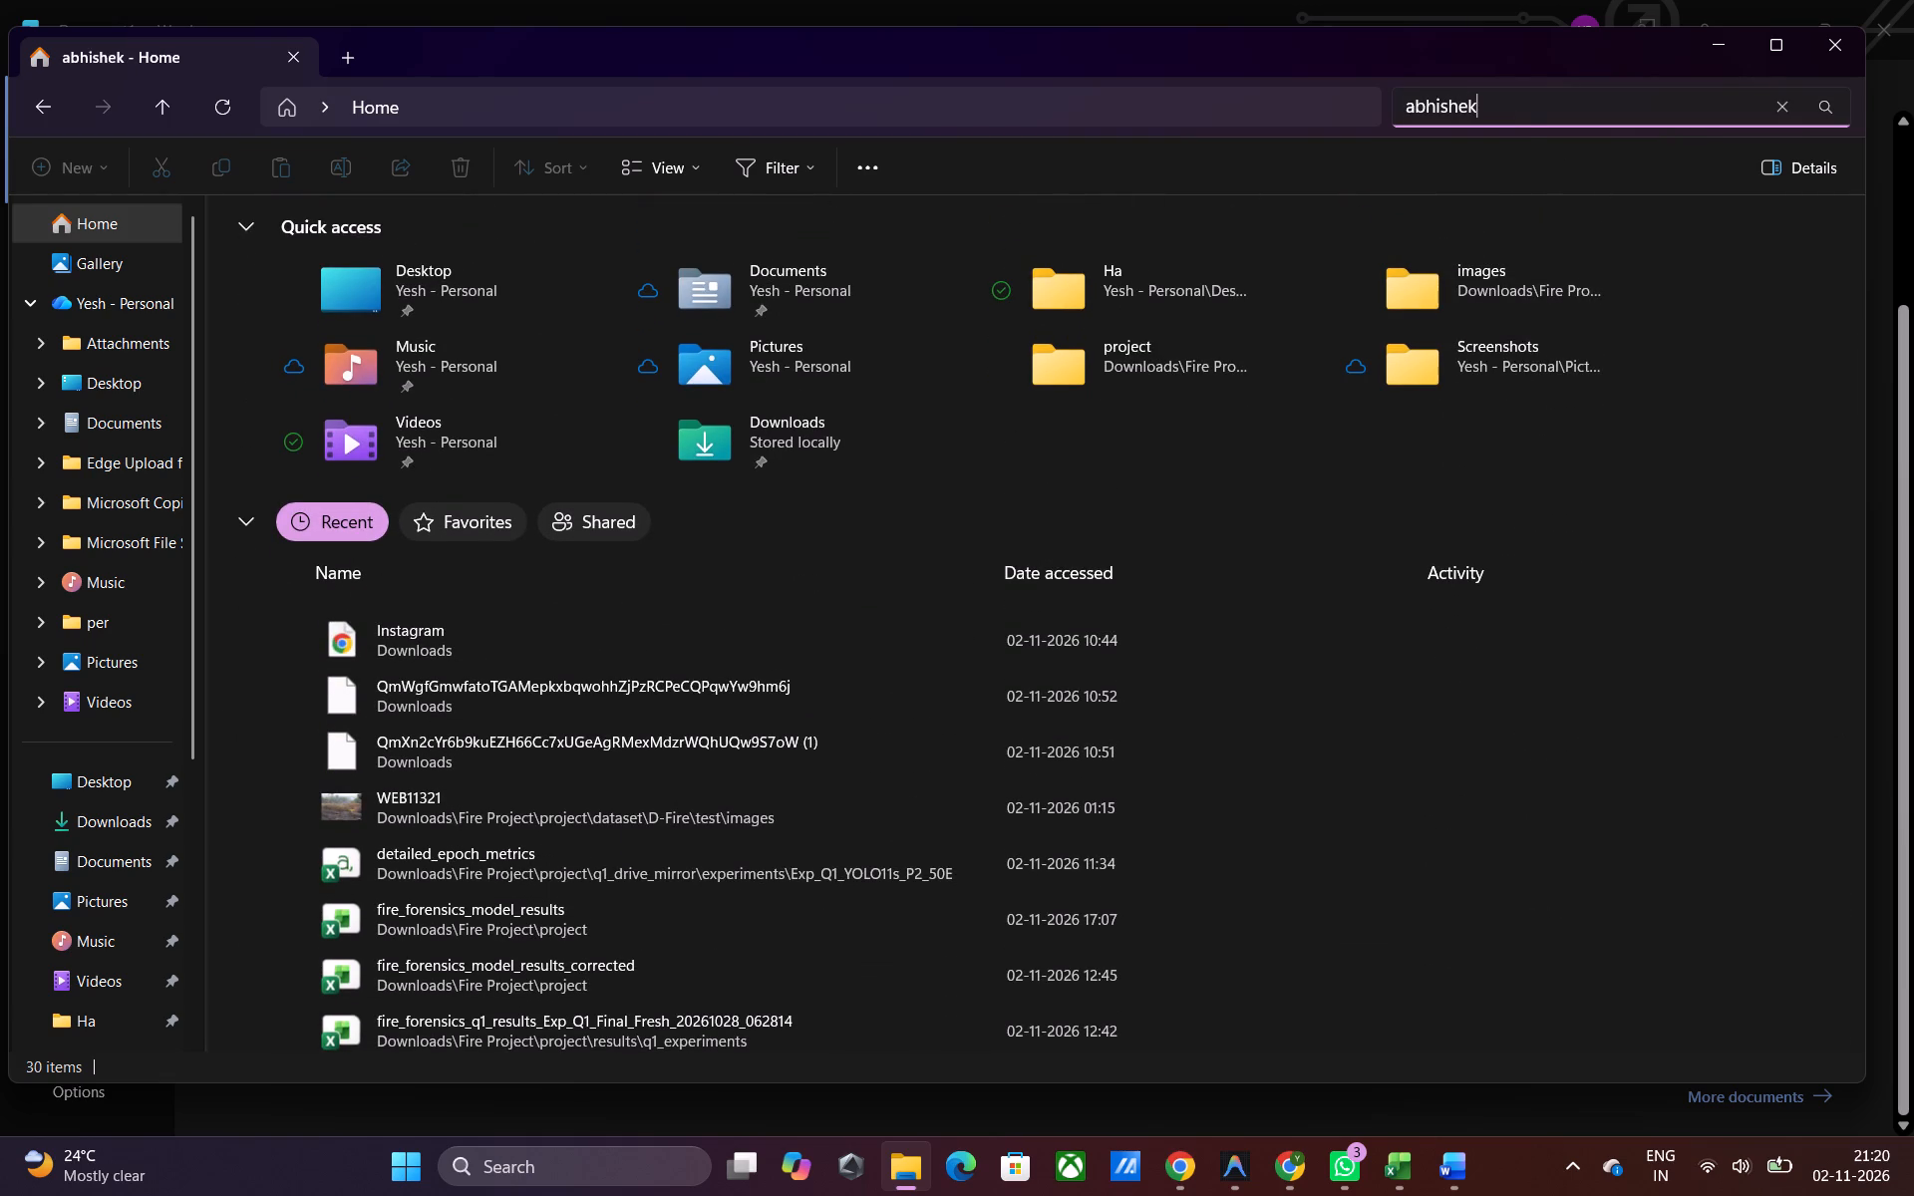
{"action": "key", "text": "Return"}
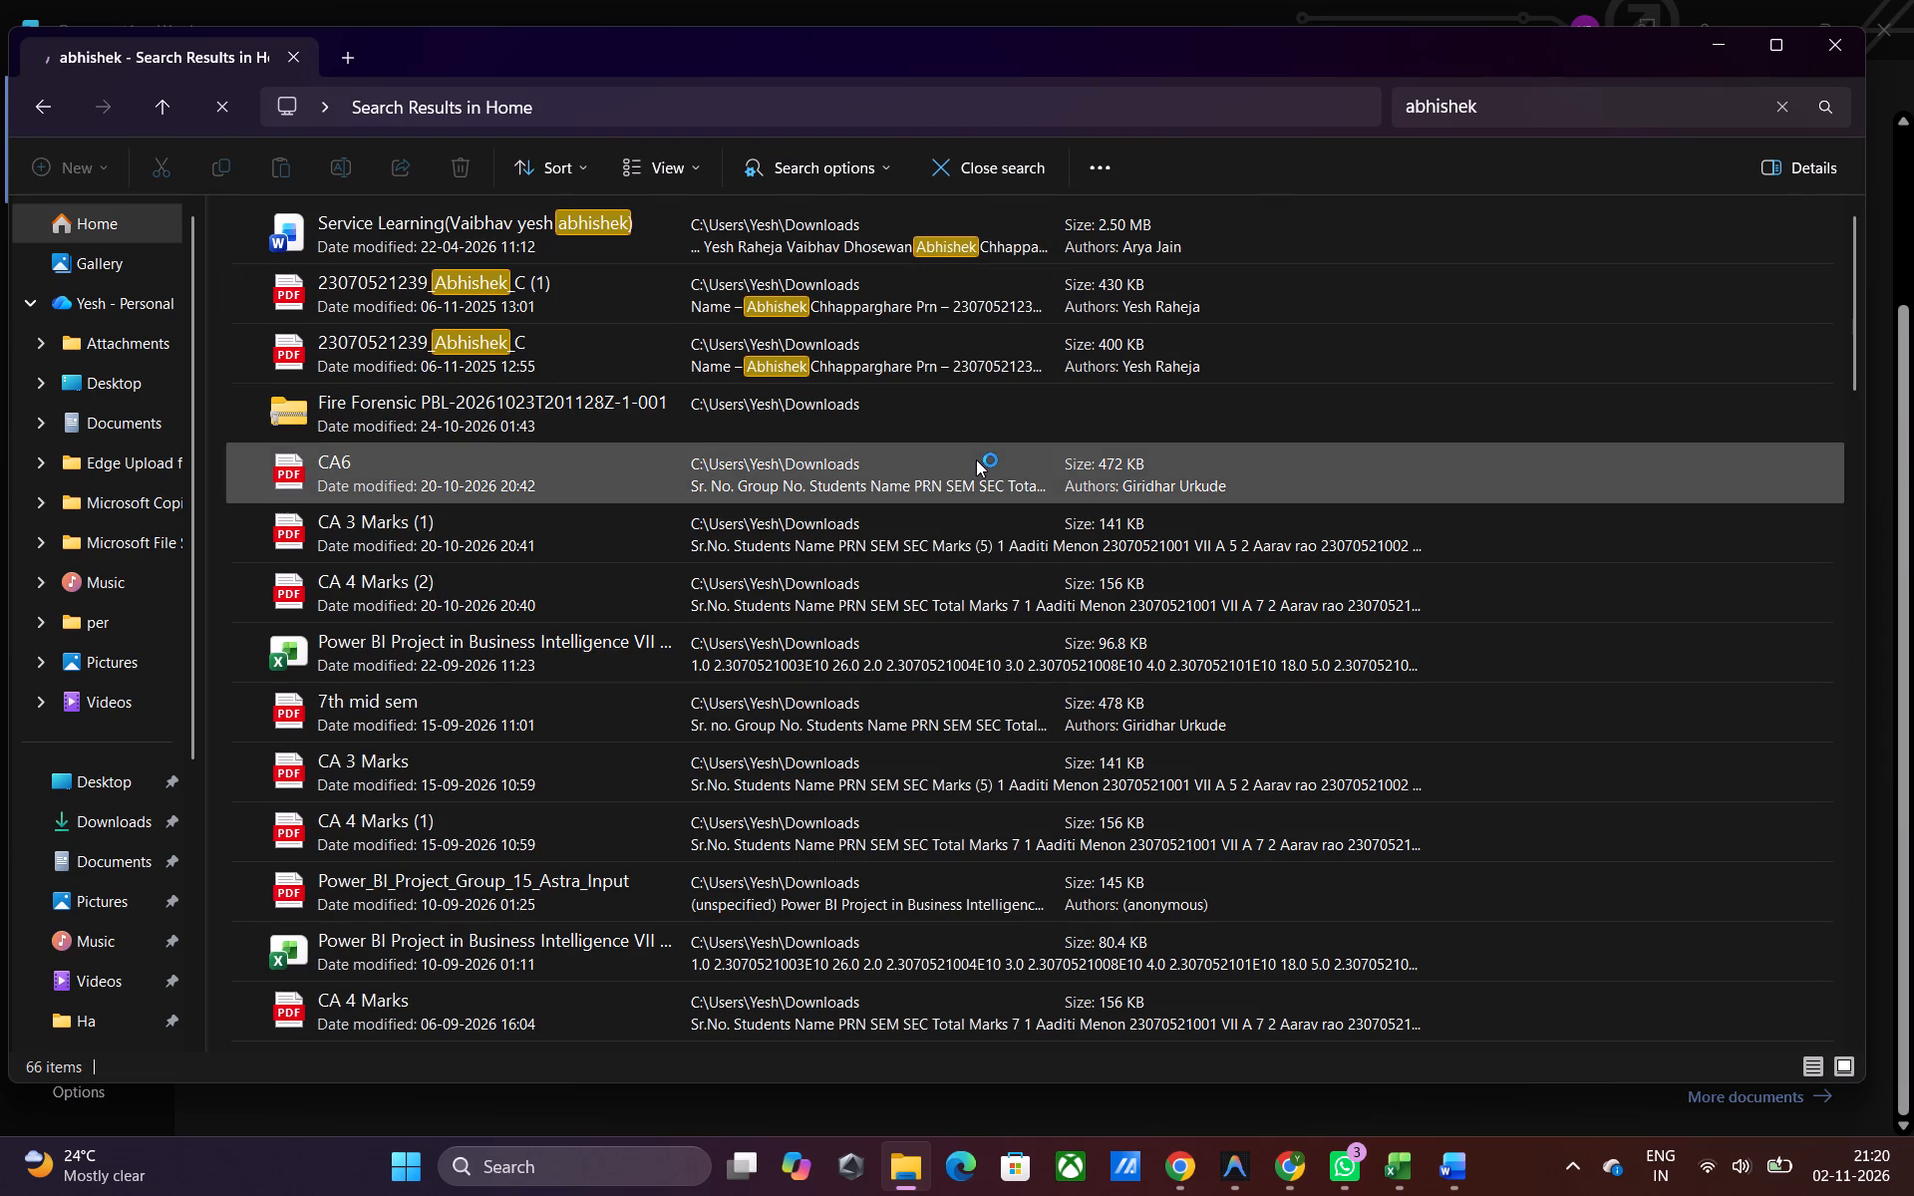
{"action": "scroll", "coordinate": [976, 459], "scroll_direction": "down", "scroll_amount": 6}
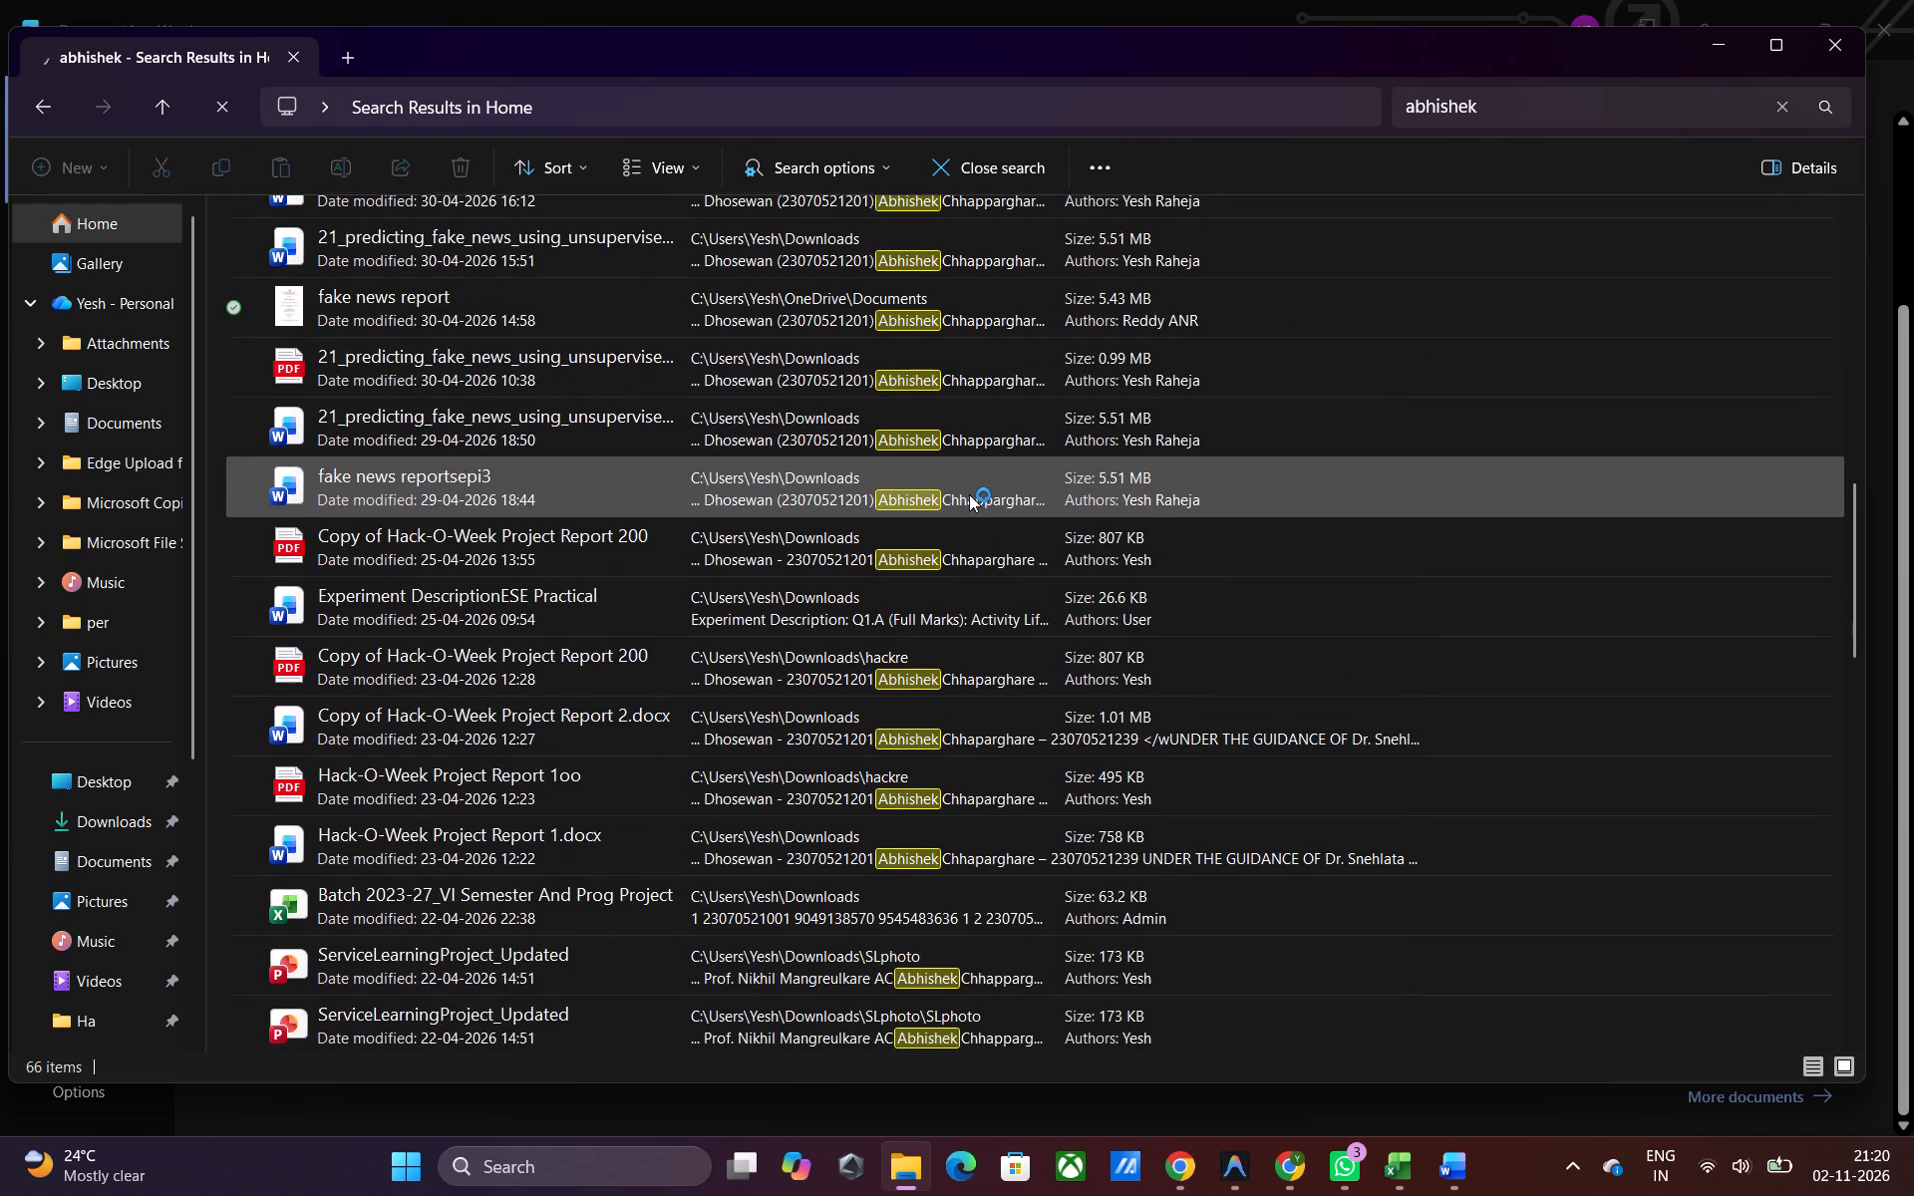
{"action": "scroll", "coordinate": [862, 473], "scroll_direction": "up", "scroll_amount": 1}
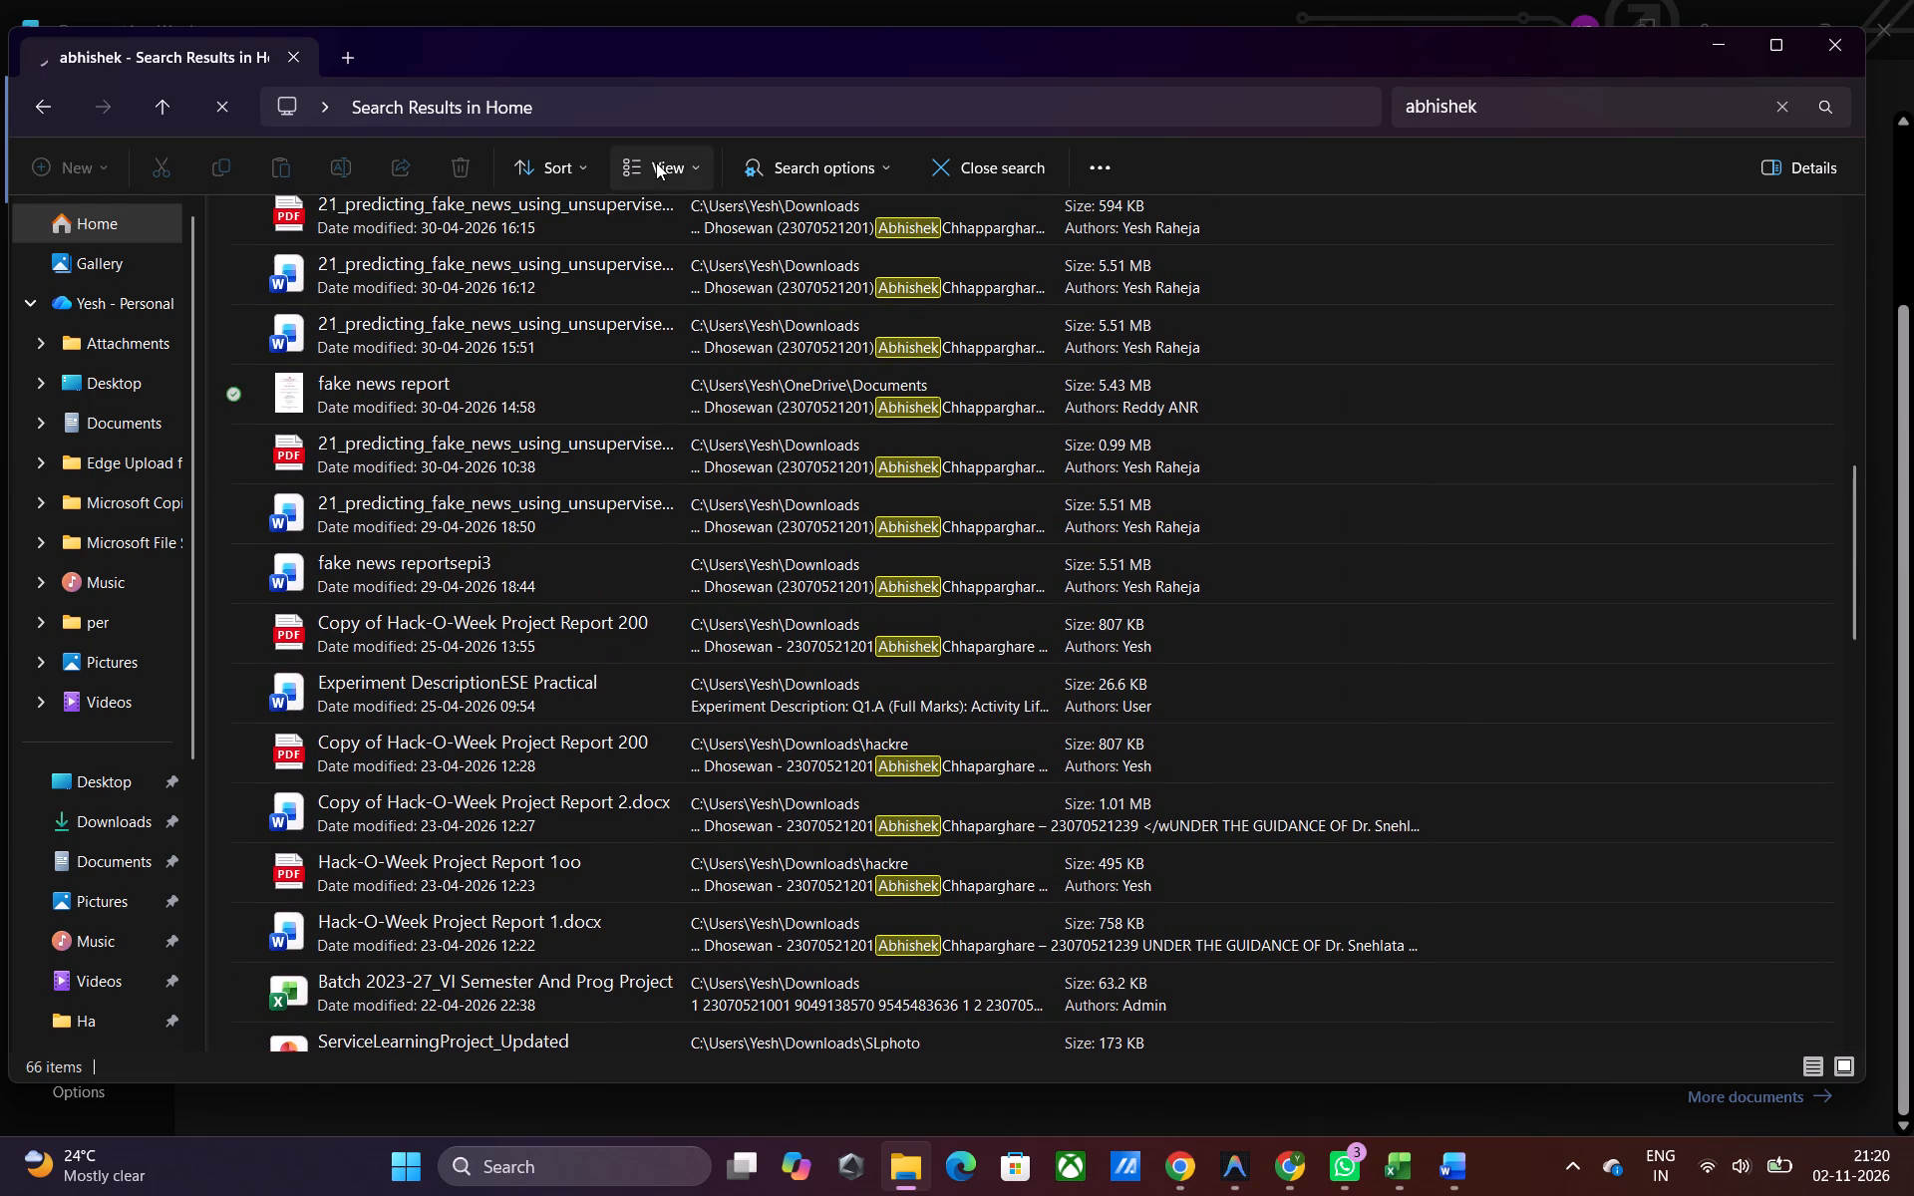
Sort the search results by date modified and examine them for the latest report document.
{"action": "left_click", "coordinate": [565, 170]}
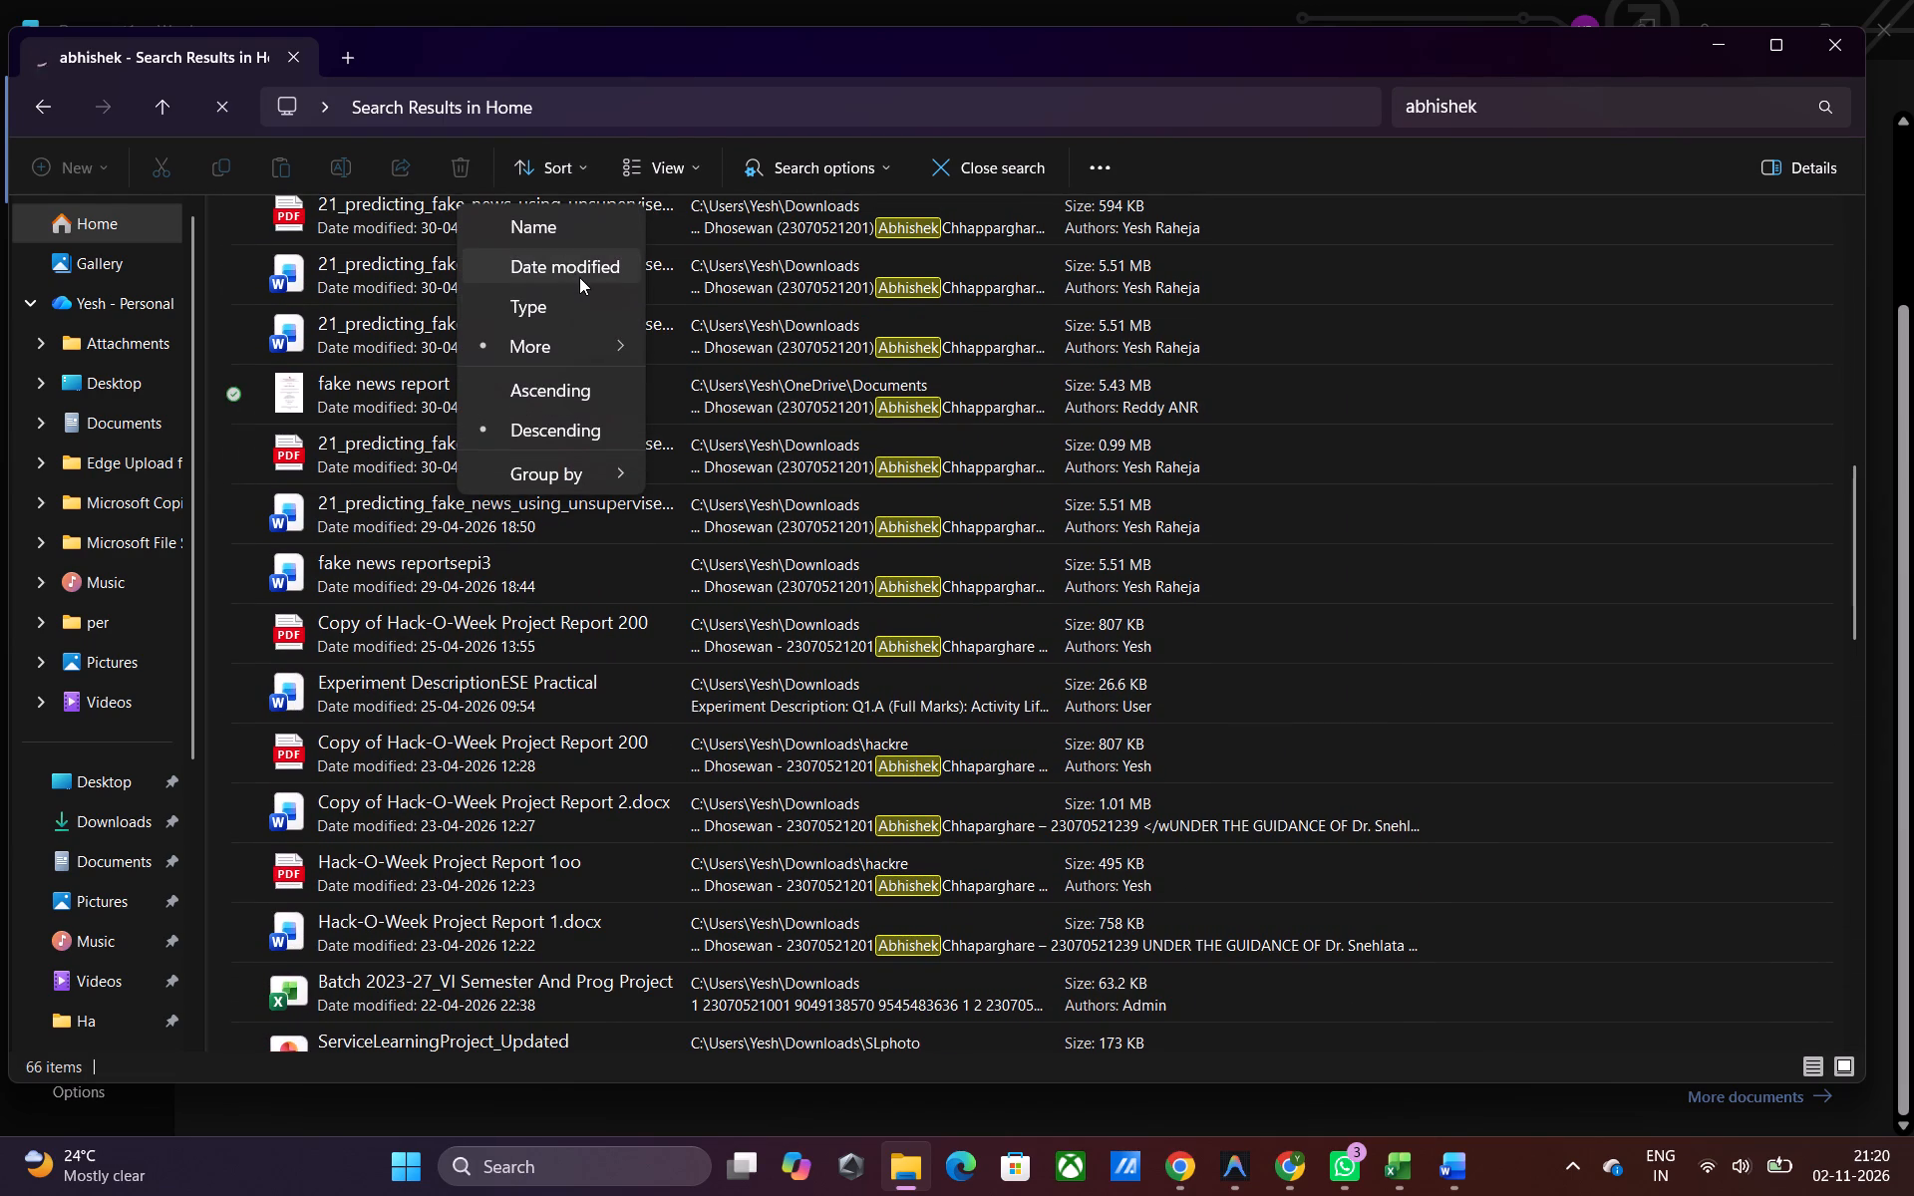
{"action": "left_click", "coordinate": [579, 277]}
{"action": "scroll", "coordinate": [707, 340], "scroll_direction": "up", "scroll_amount": 5}
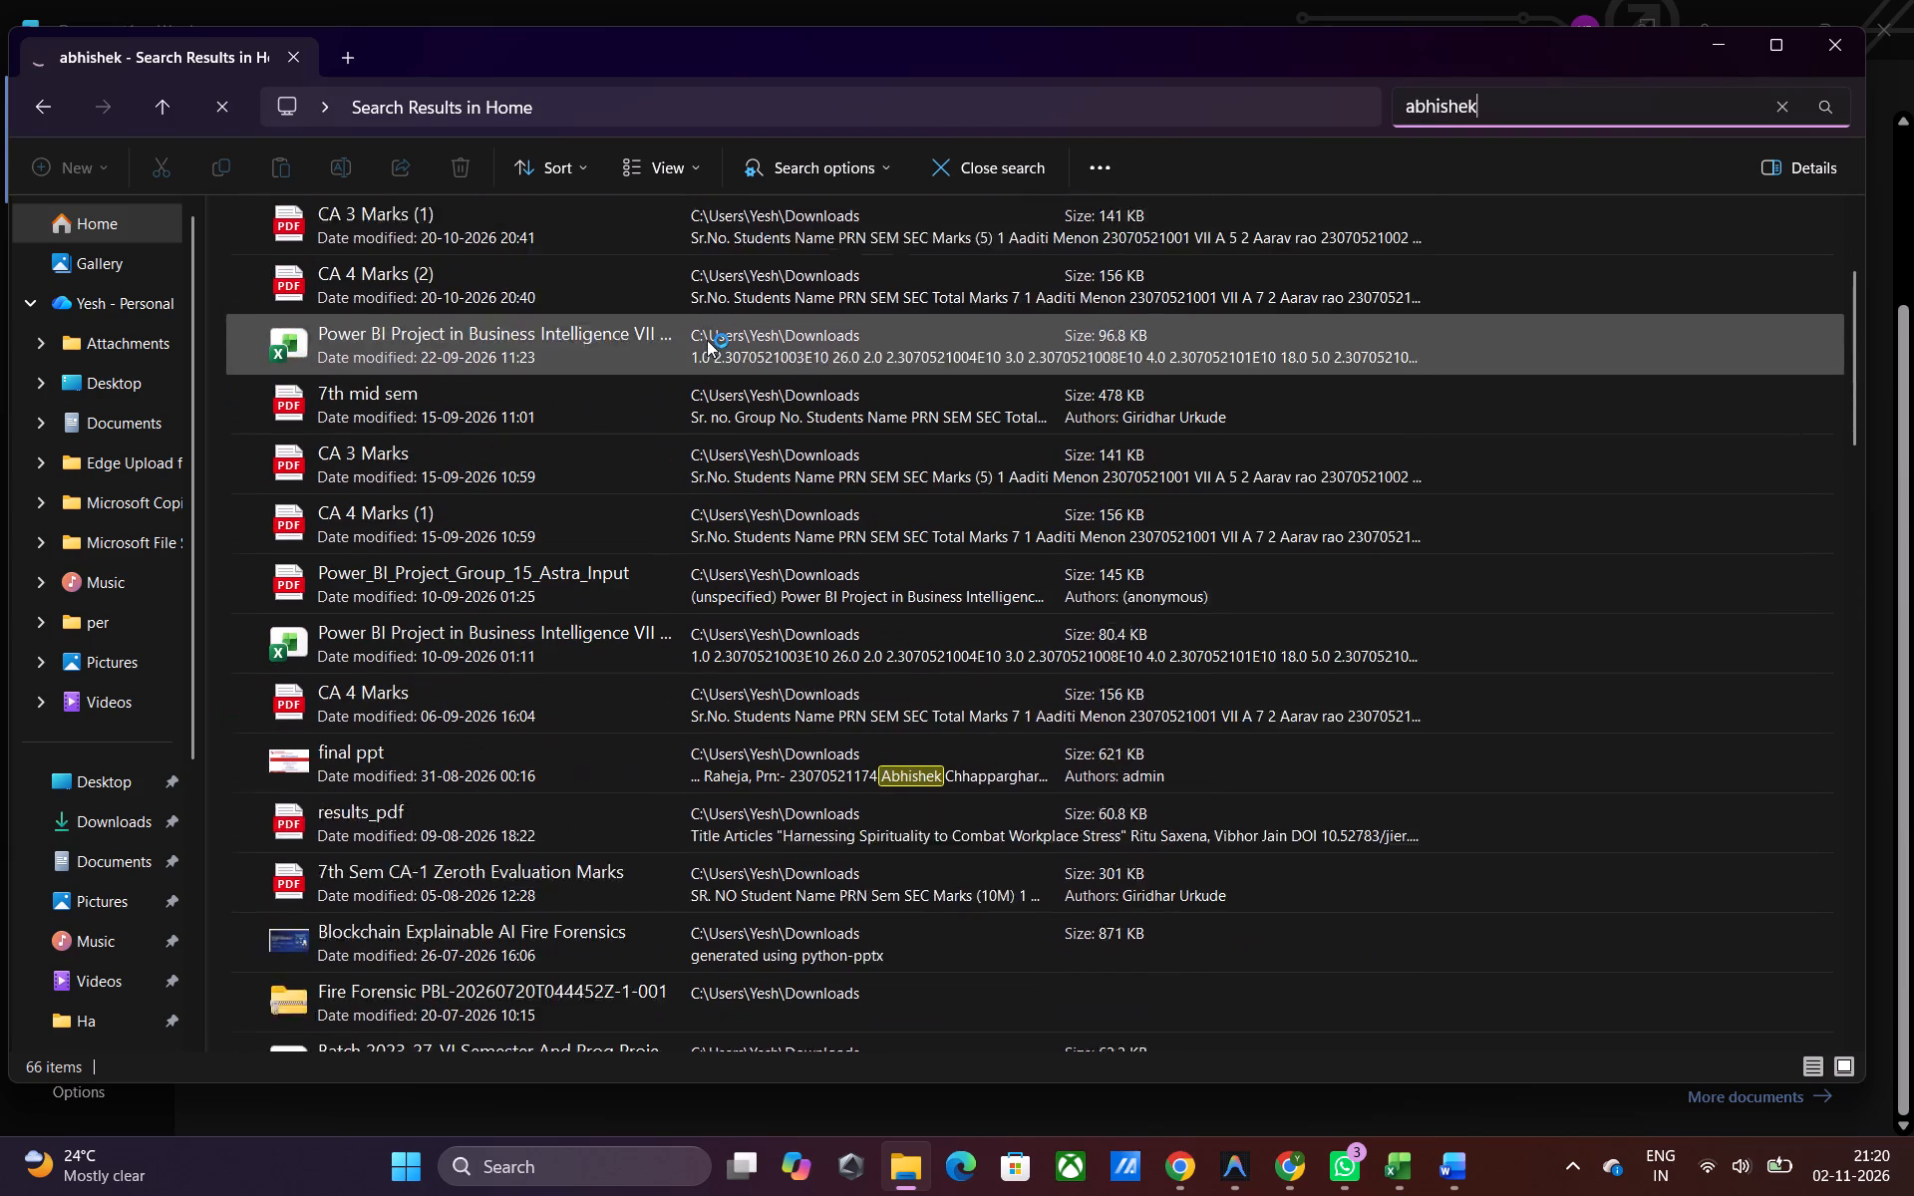
{"action": "scroll", "coordinate": [707, 340], "scroll_direction": "up", "scroll_amount": 4}
{"action": "scroll", "coordinate": [732, 220], "scroll_direction": "up", "scroll_amount": 3}
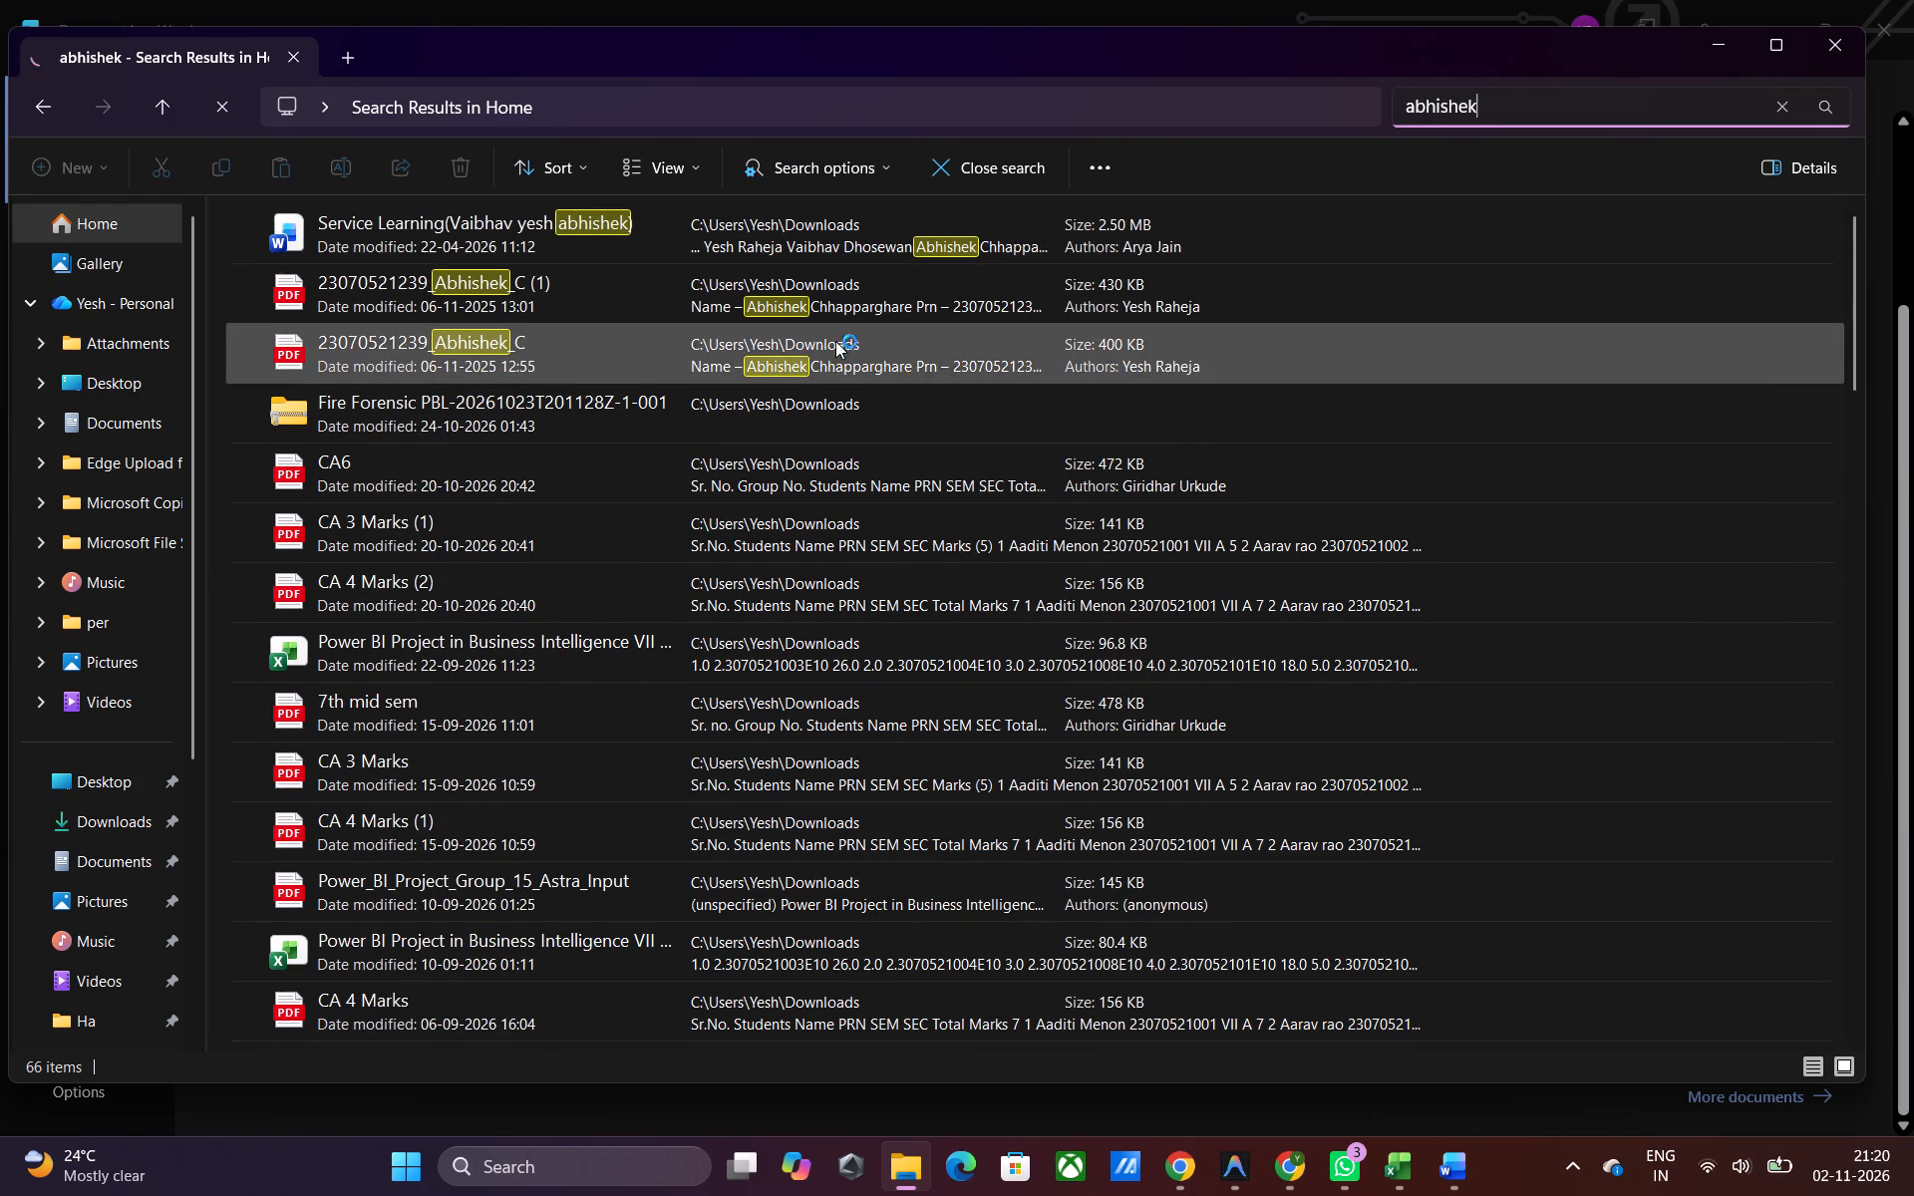
{"action": "scroll", "coordinate": [832, 351], "scroll_direction": "up", "scroll_amount": 1}
{"action": "scroll", "coordinate": [832, 351], "scroll_direction": "down", "scroll_amount": 2}
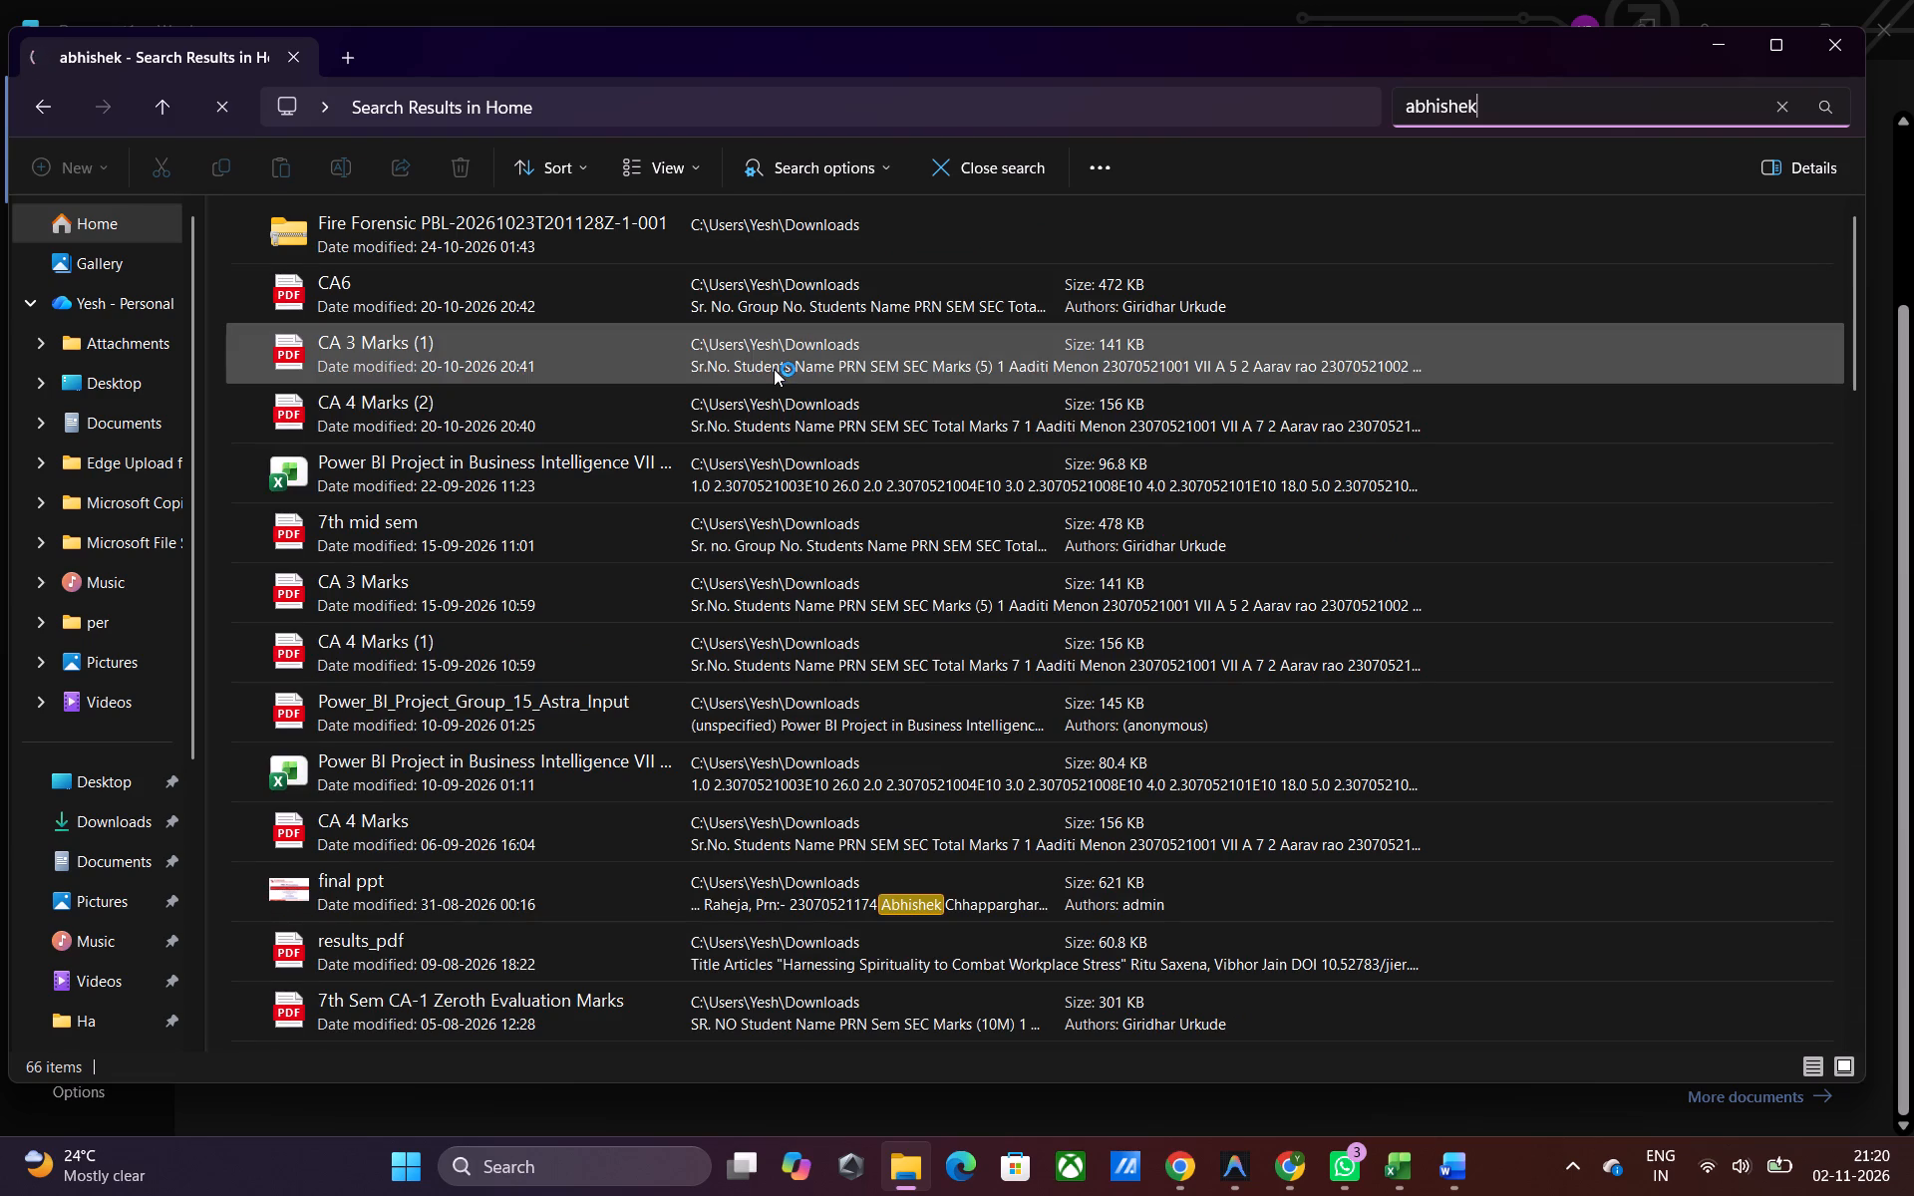
{"action": "scroll", "coordinate": [718, 453], "scroll_direction": "up", "scroll_amount": 1}
{"action": "scroll", "coordinate": [718, 453], "scroll_direction": "down", "scroll_amount": 2}
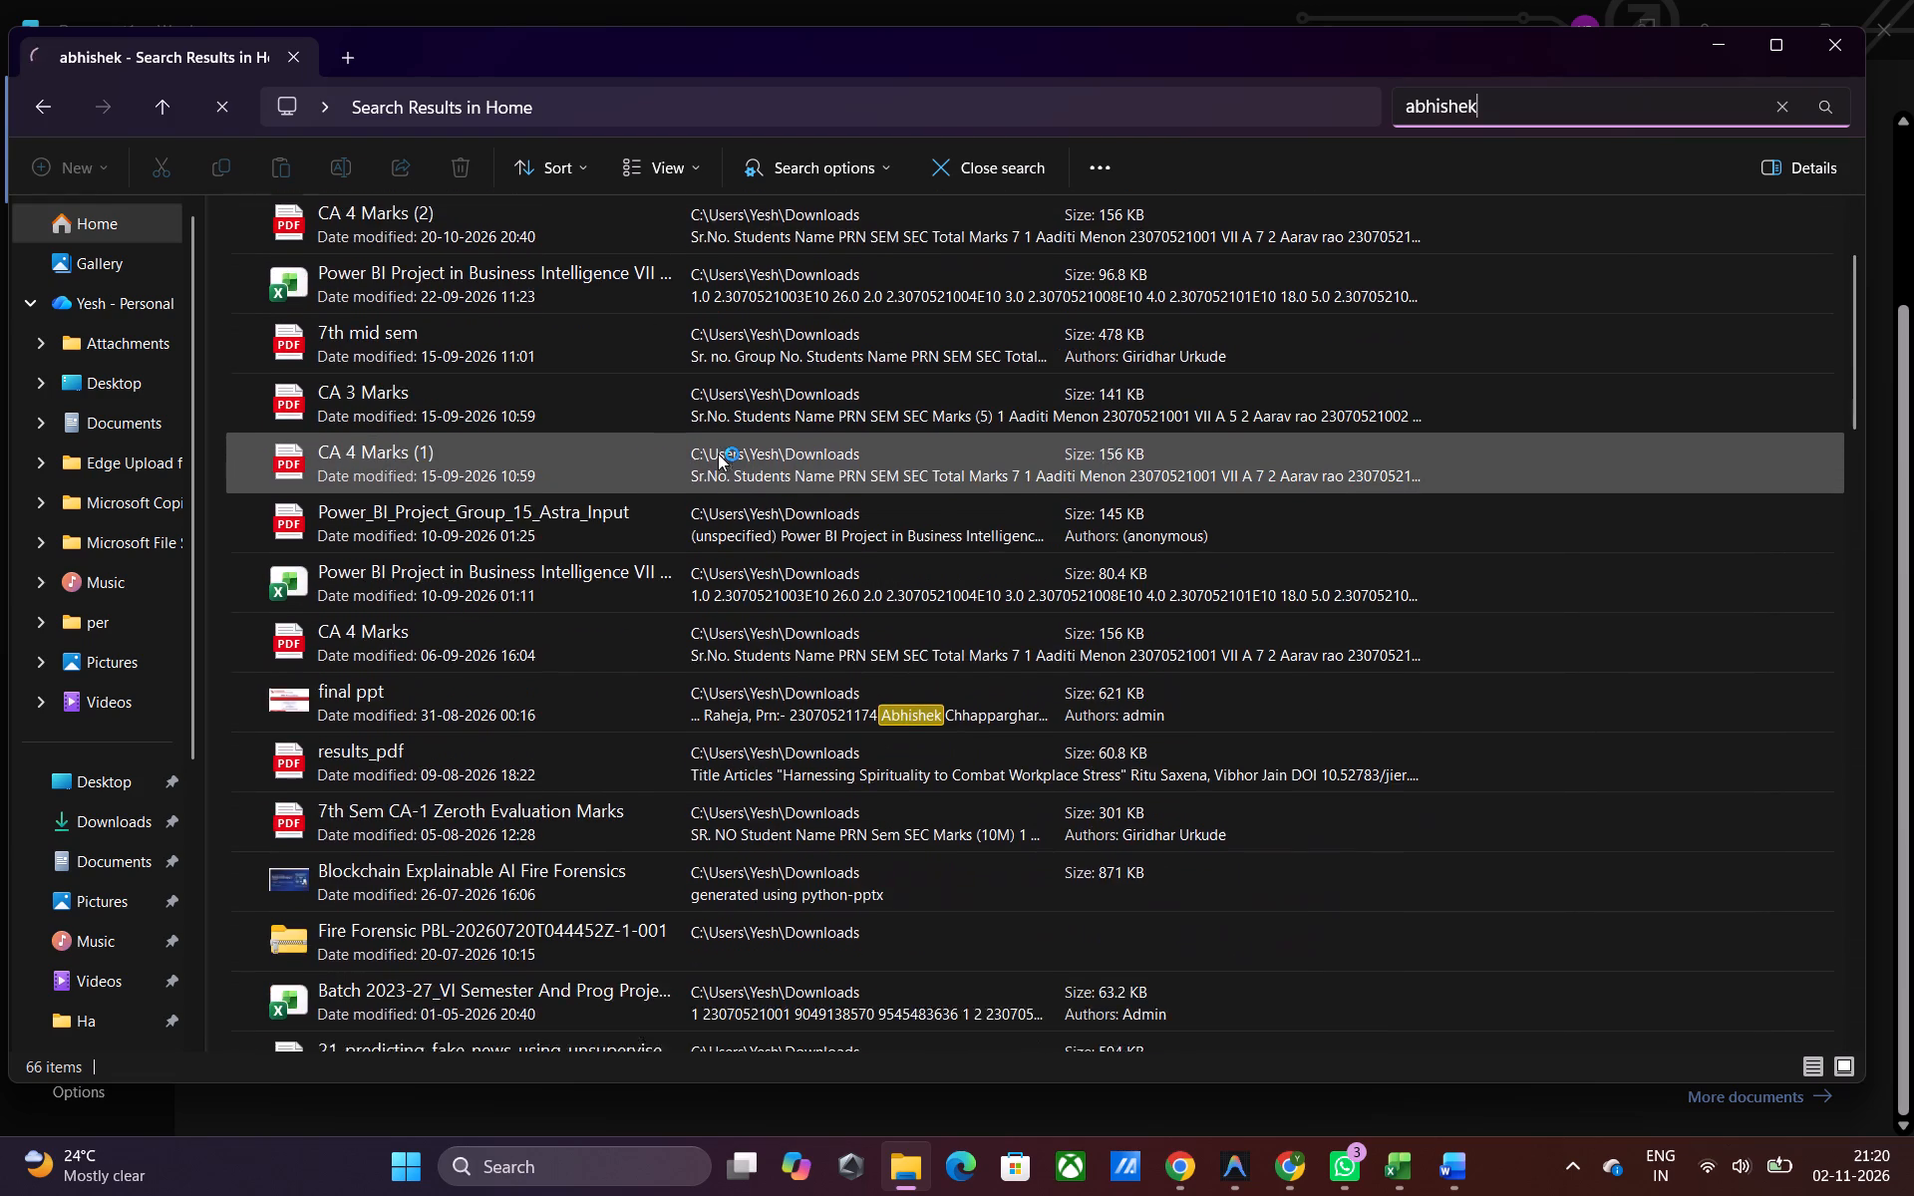
{"action": "scroll", "coordinate": [718, 453], "scroll_direction": "down", "scroll_amount": 7}
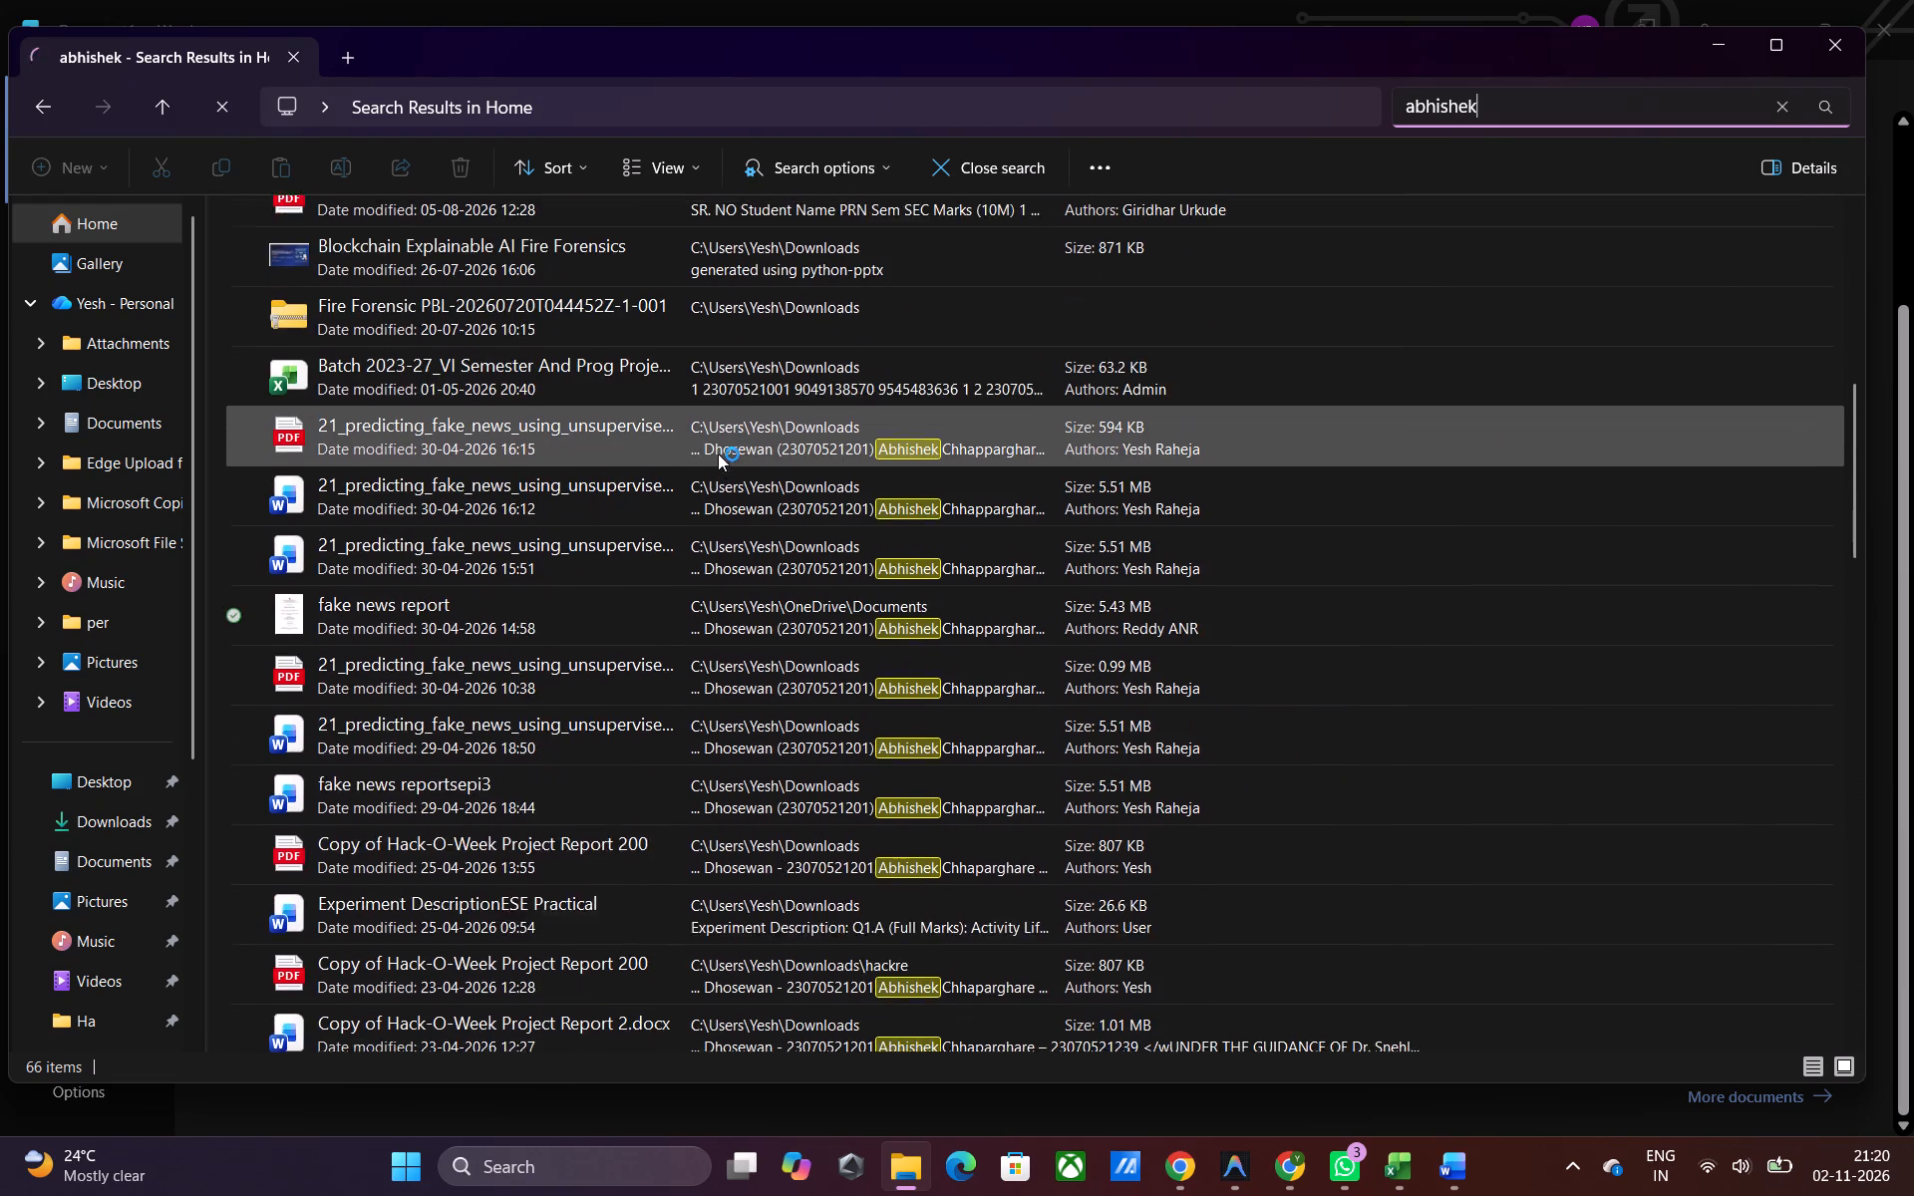
{"action": "scroll", "coordinate": [718, 453], "scroll_direction": "down", "scroll_amount": 5}
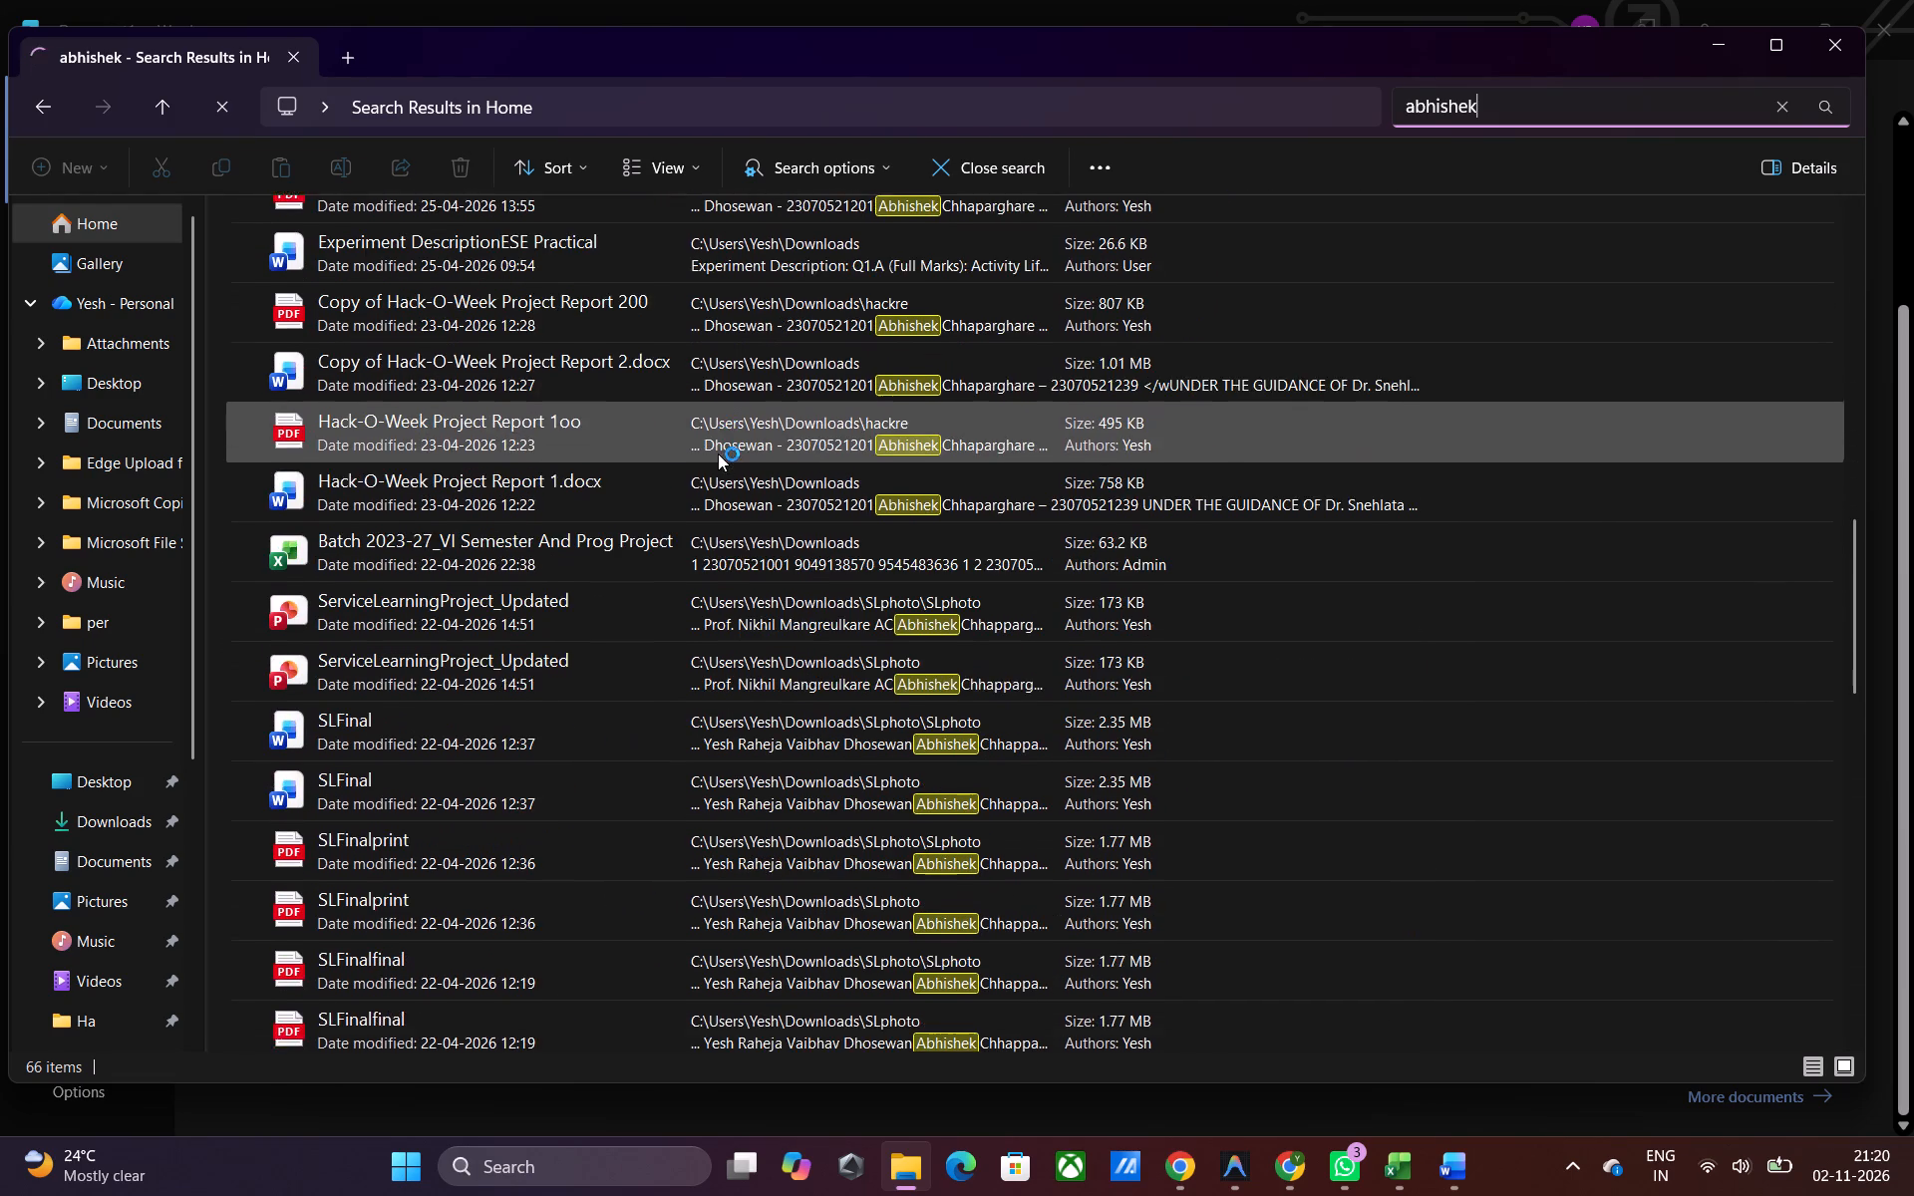
{"action": "scroll", "coordinate": [718, 453], "scroll_direction": "down", "scroll_amount": 1}
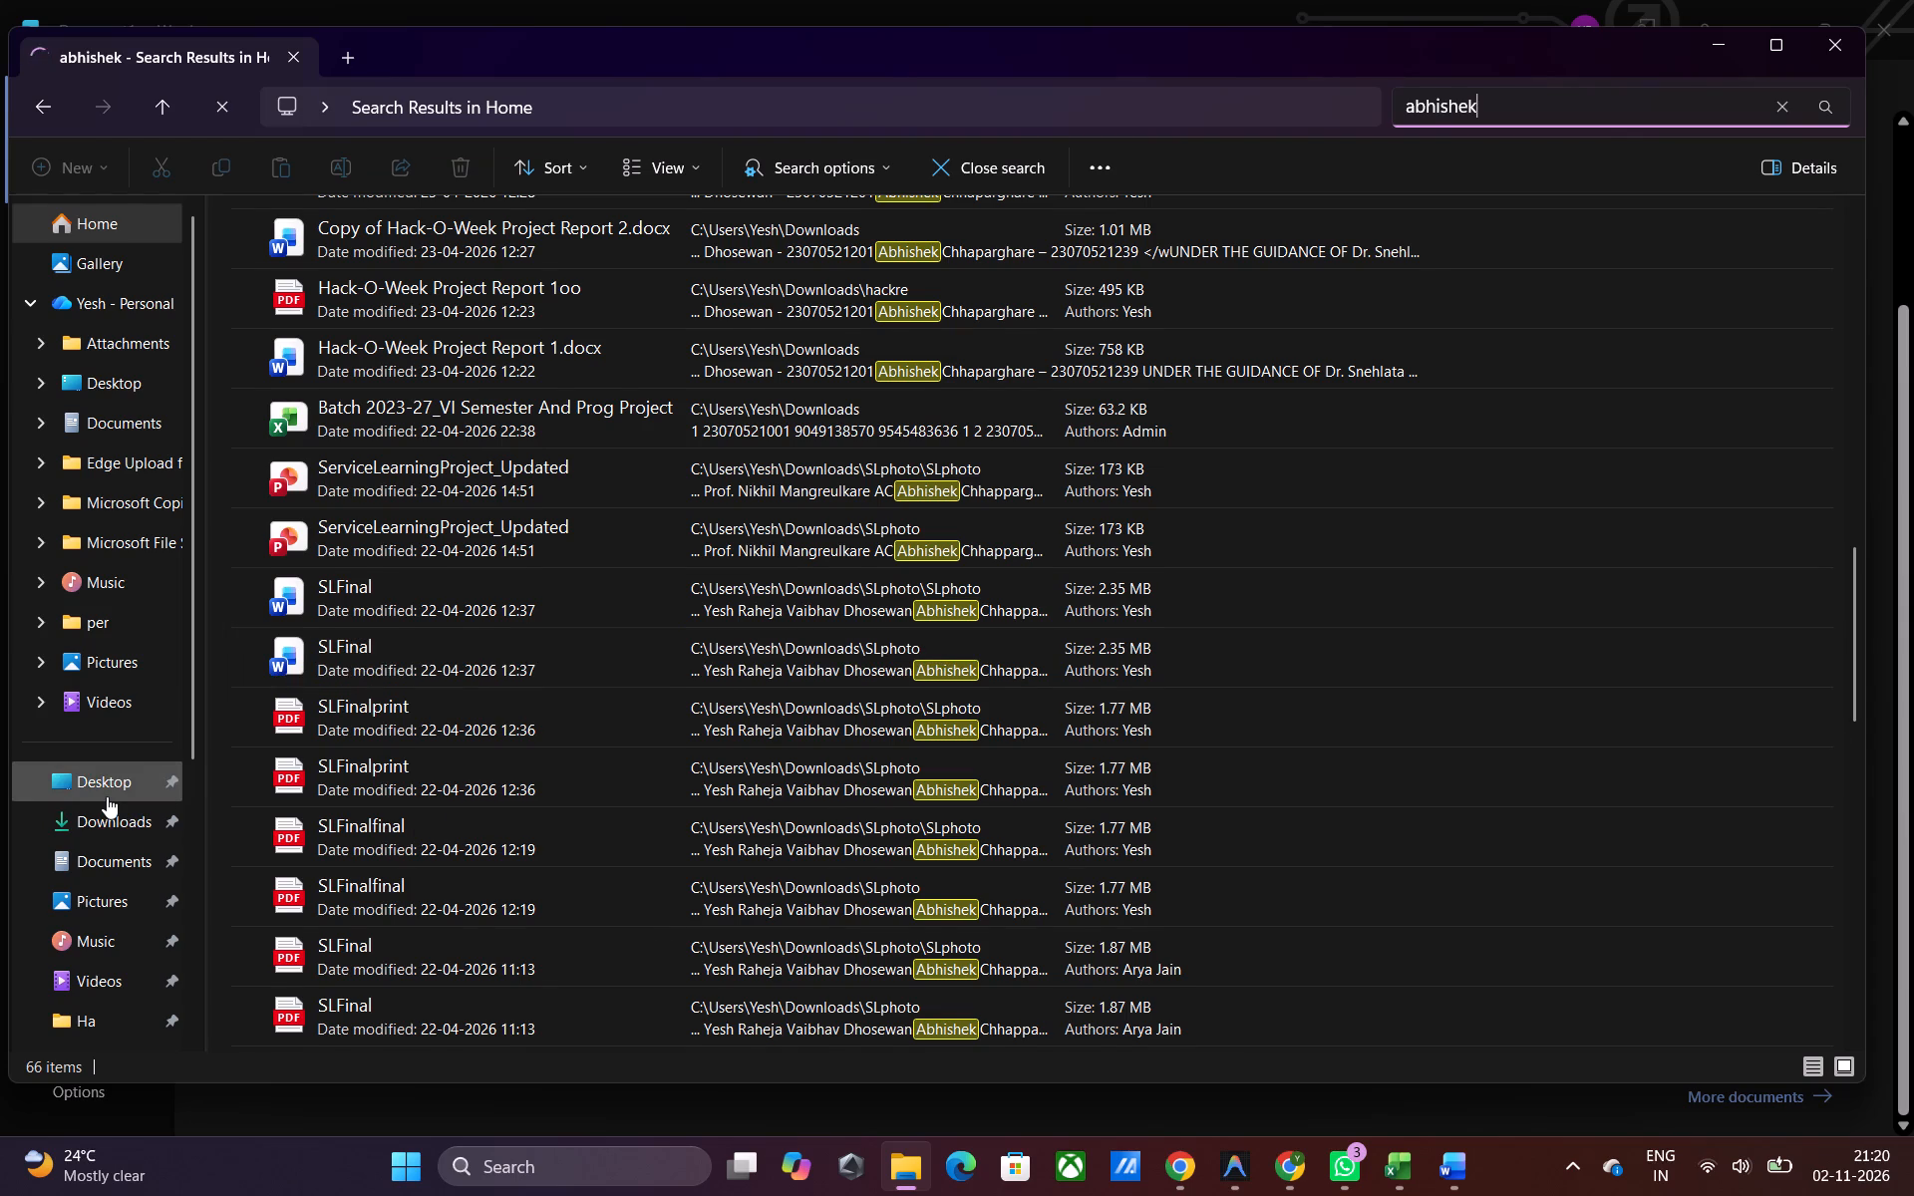
{"action": "scroll", "coordinate": [414, 822], "scroll_direction": "down", "scroll_amount": 4}
{"action": "scroll", "coordinate": [414, 822], "scroll_direction": "up", "scroll_amount": 2}
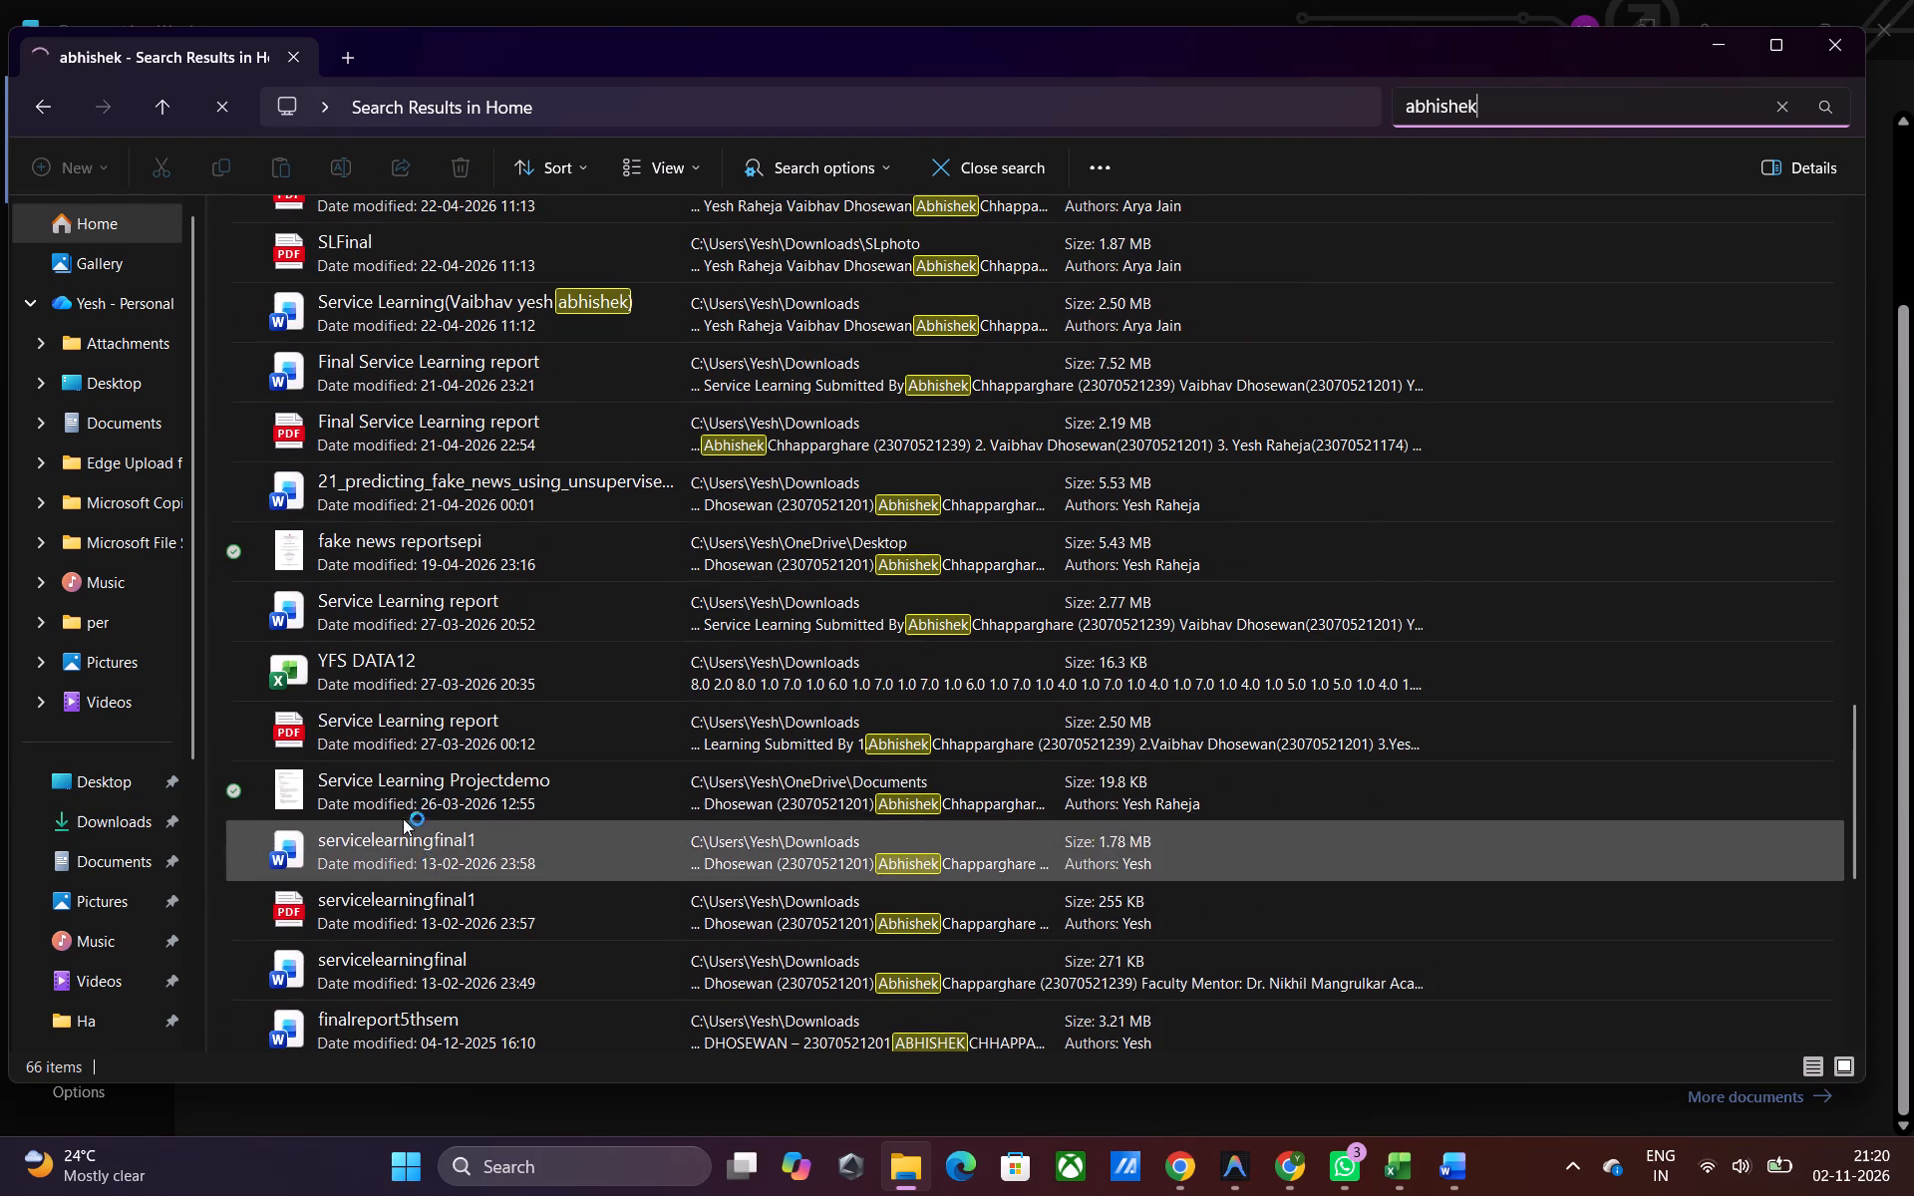
{"action": "scroll", "coordinate": [196, 566], "scroll_direction": "up", "scroll_amount": 2}
{"action": "scroll", "coordinate": [110, 508], "scroll_direction": "up", "scroll_amount": 3}
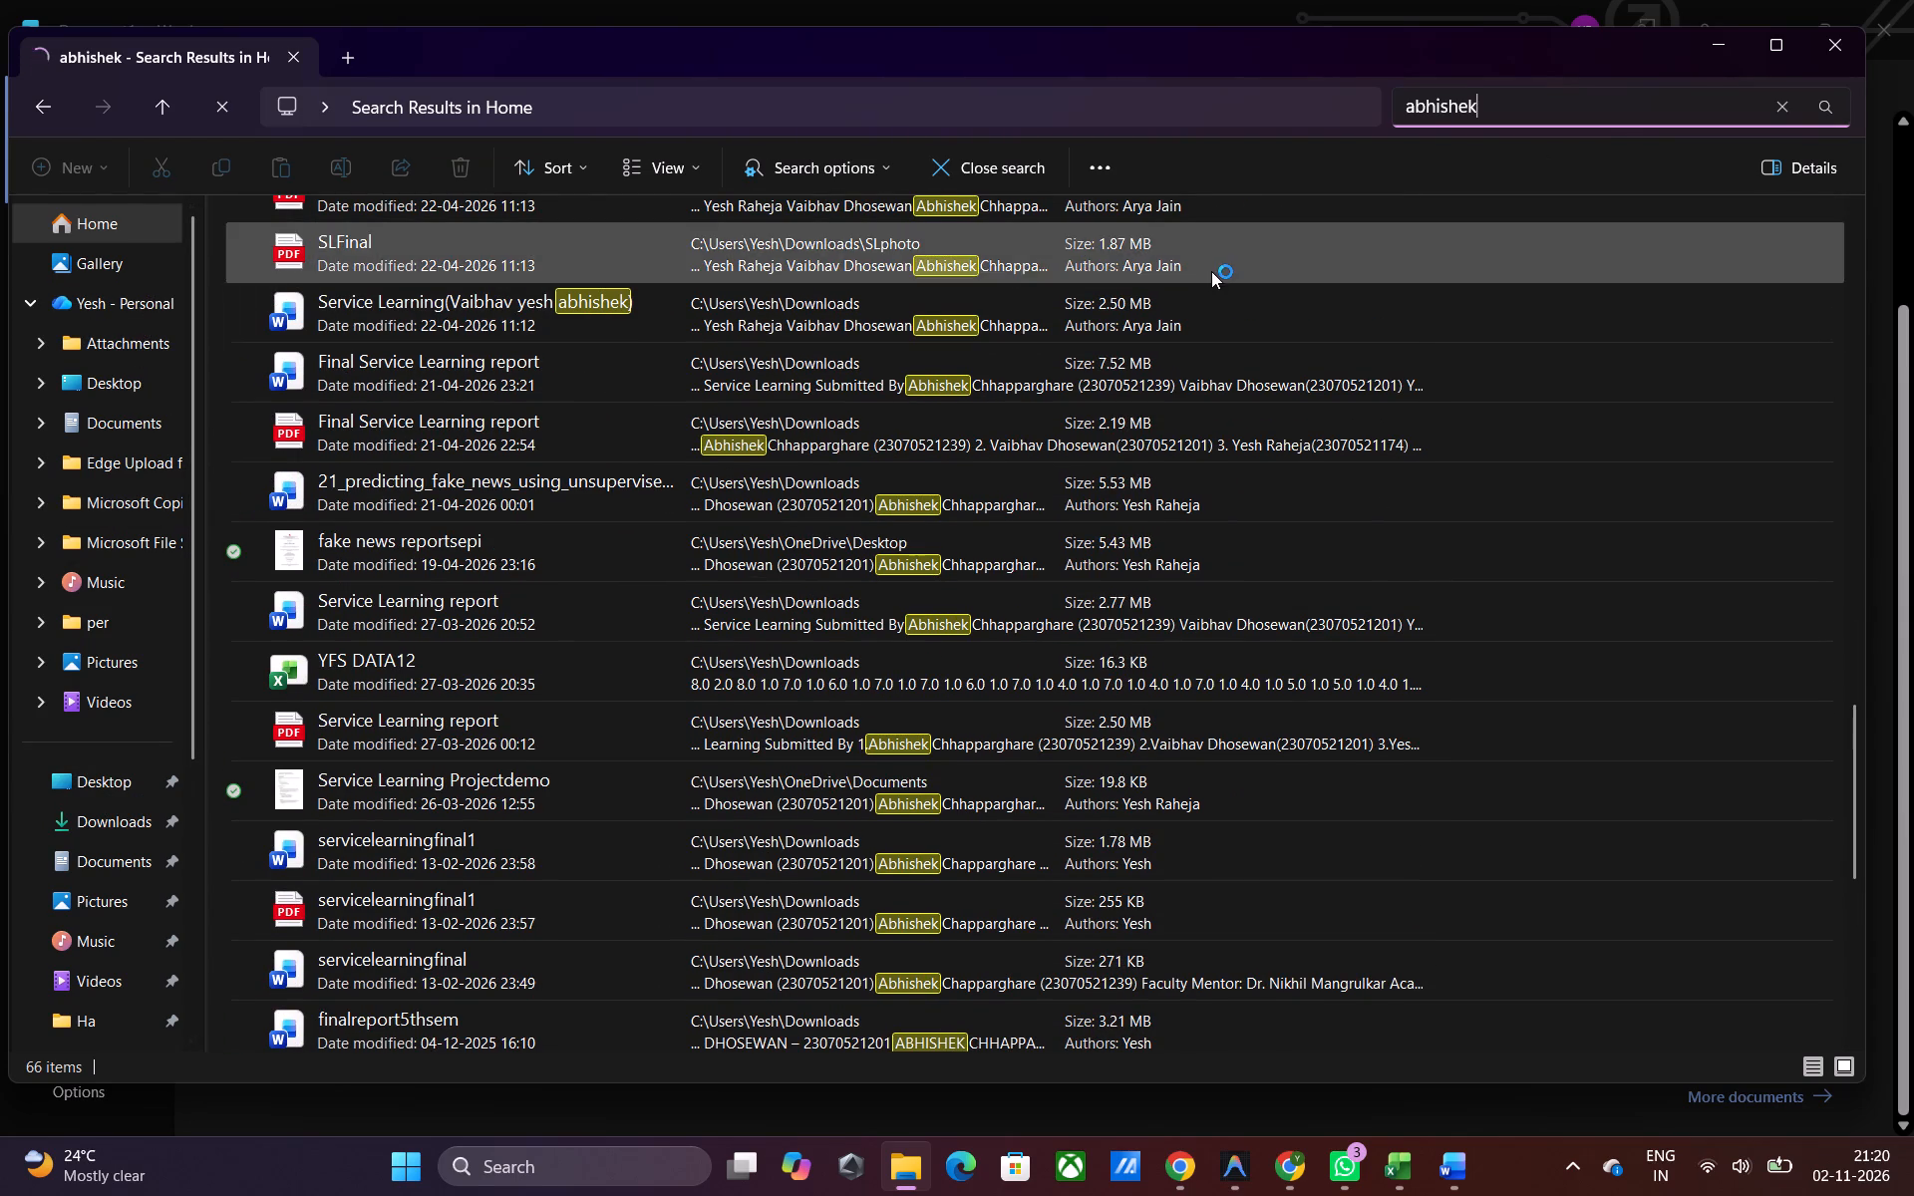
{"action": "scroll", "coordinate": [112, 800], "scroll_direction": "down", "scroll_amount": 3}
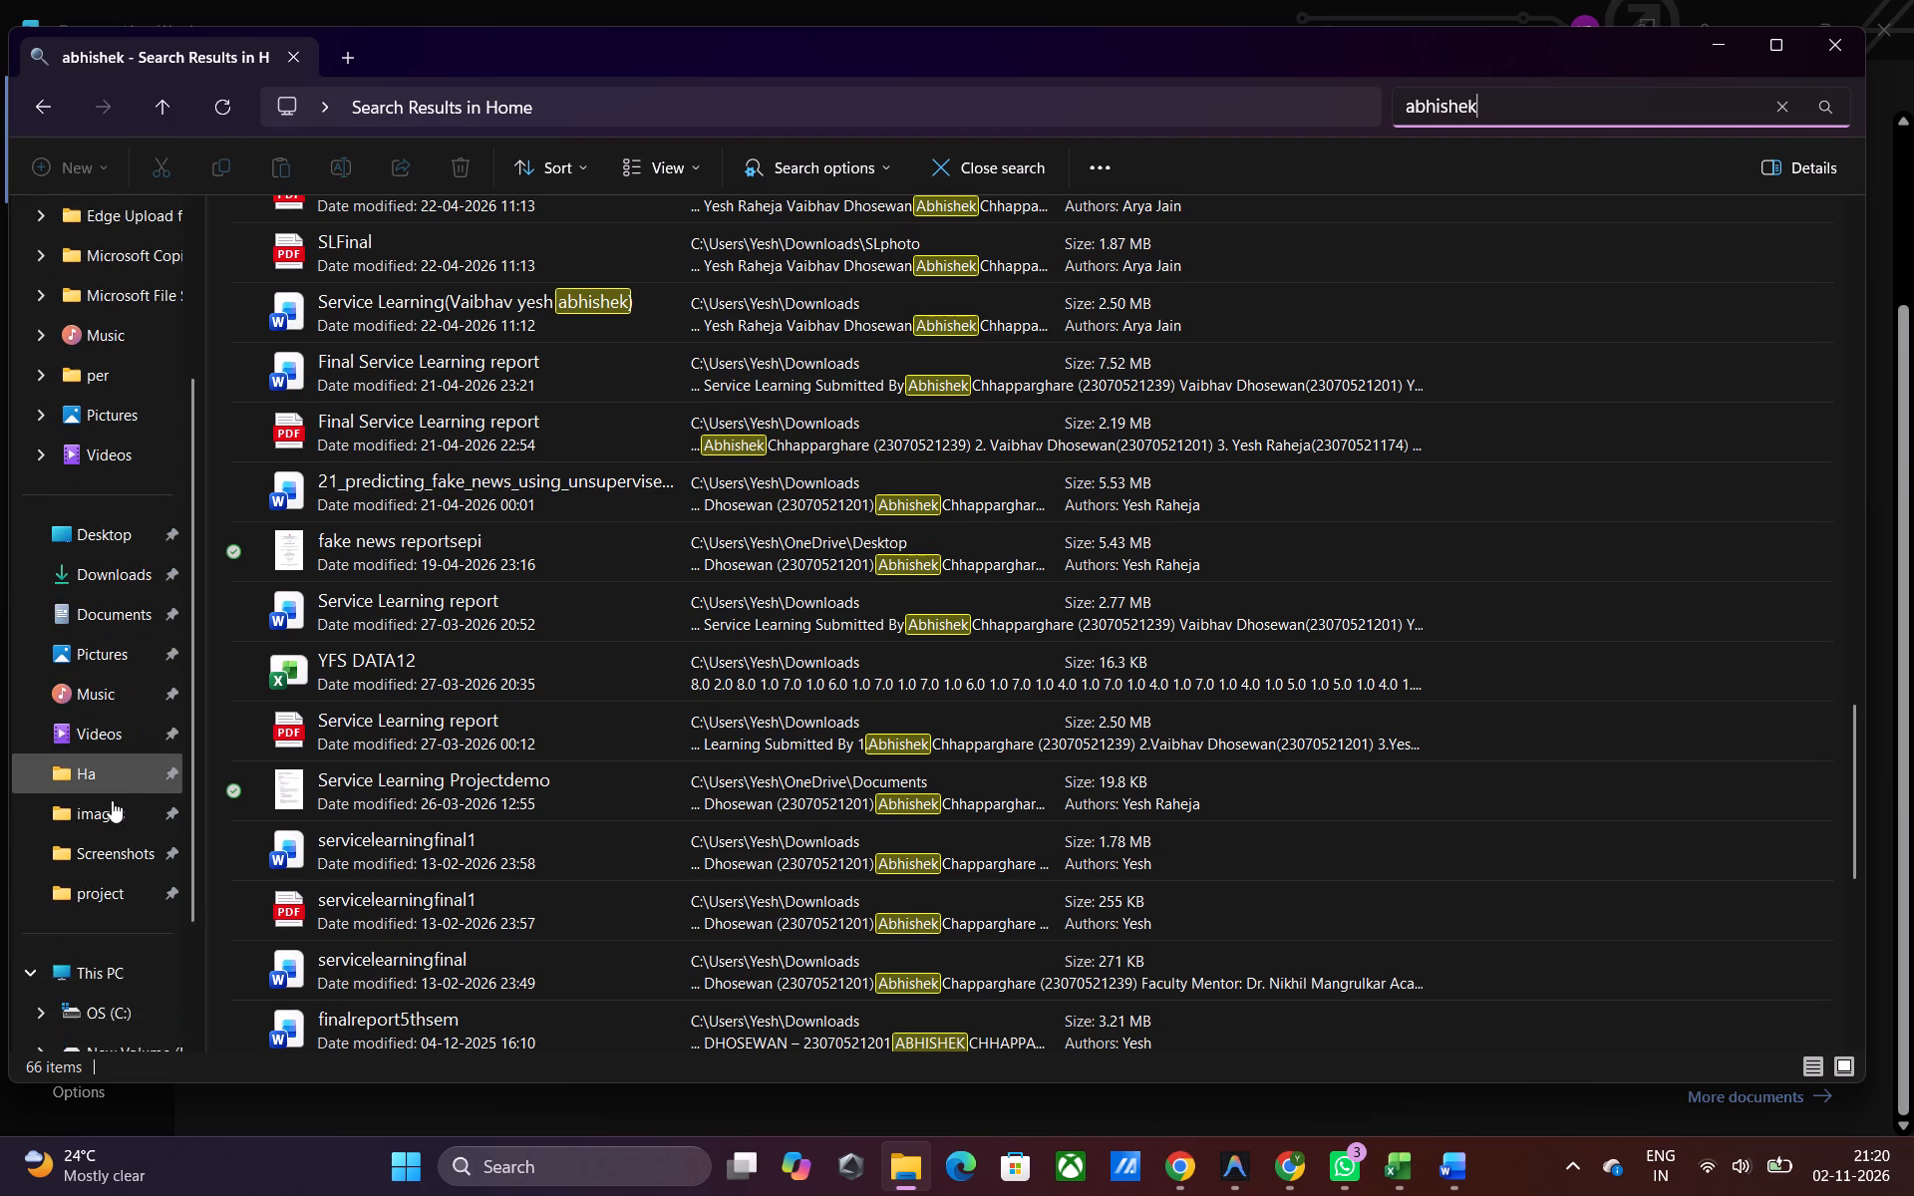
{"action": "scroll", "coordinate": [112, 800], "scroll_direction": "down", "scroll_amount": 1}
{"action": "left_click", "coordinate": [92, 891]}
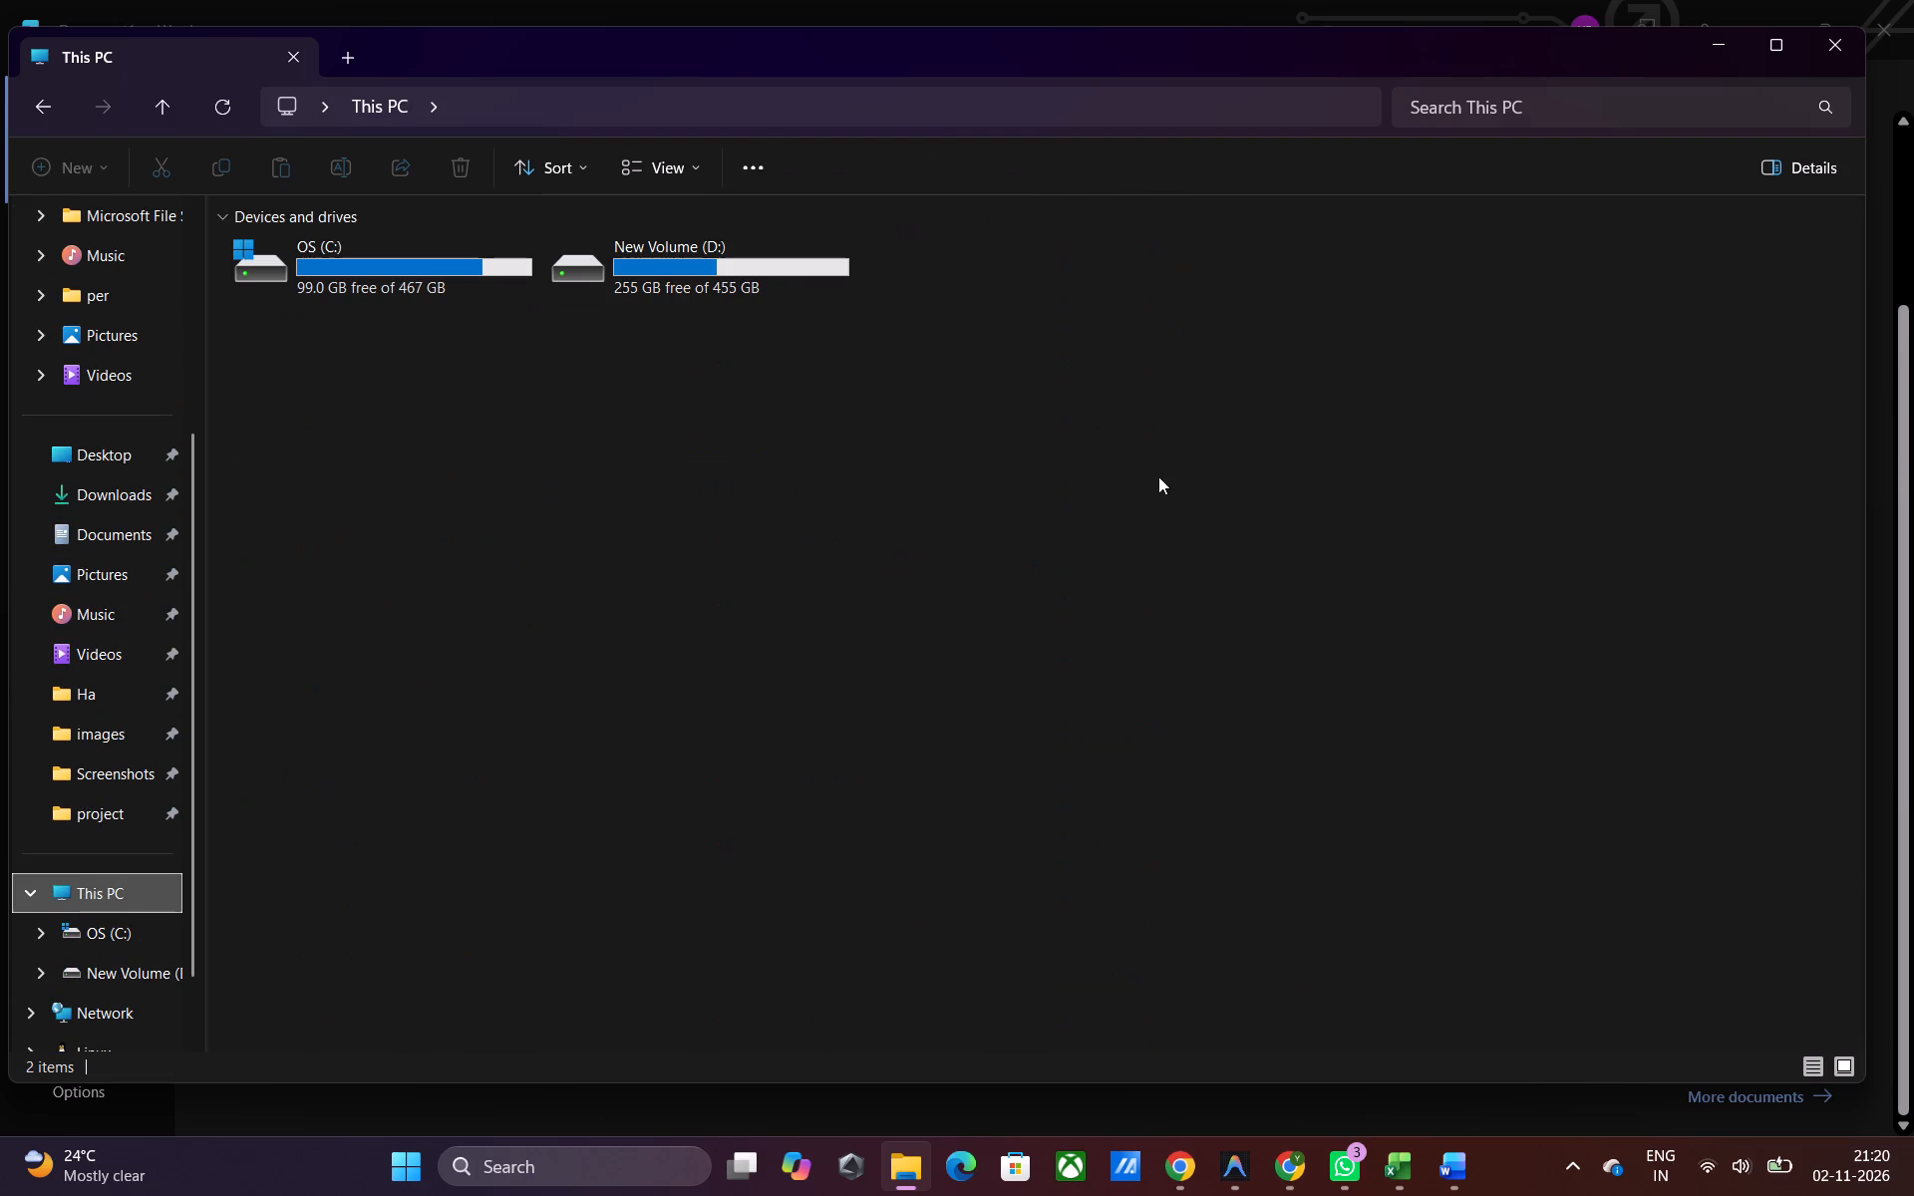
{"action": "left_click", "coordinate": [1461, 115]}
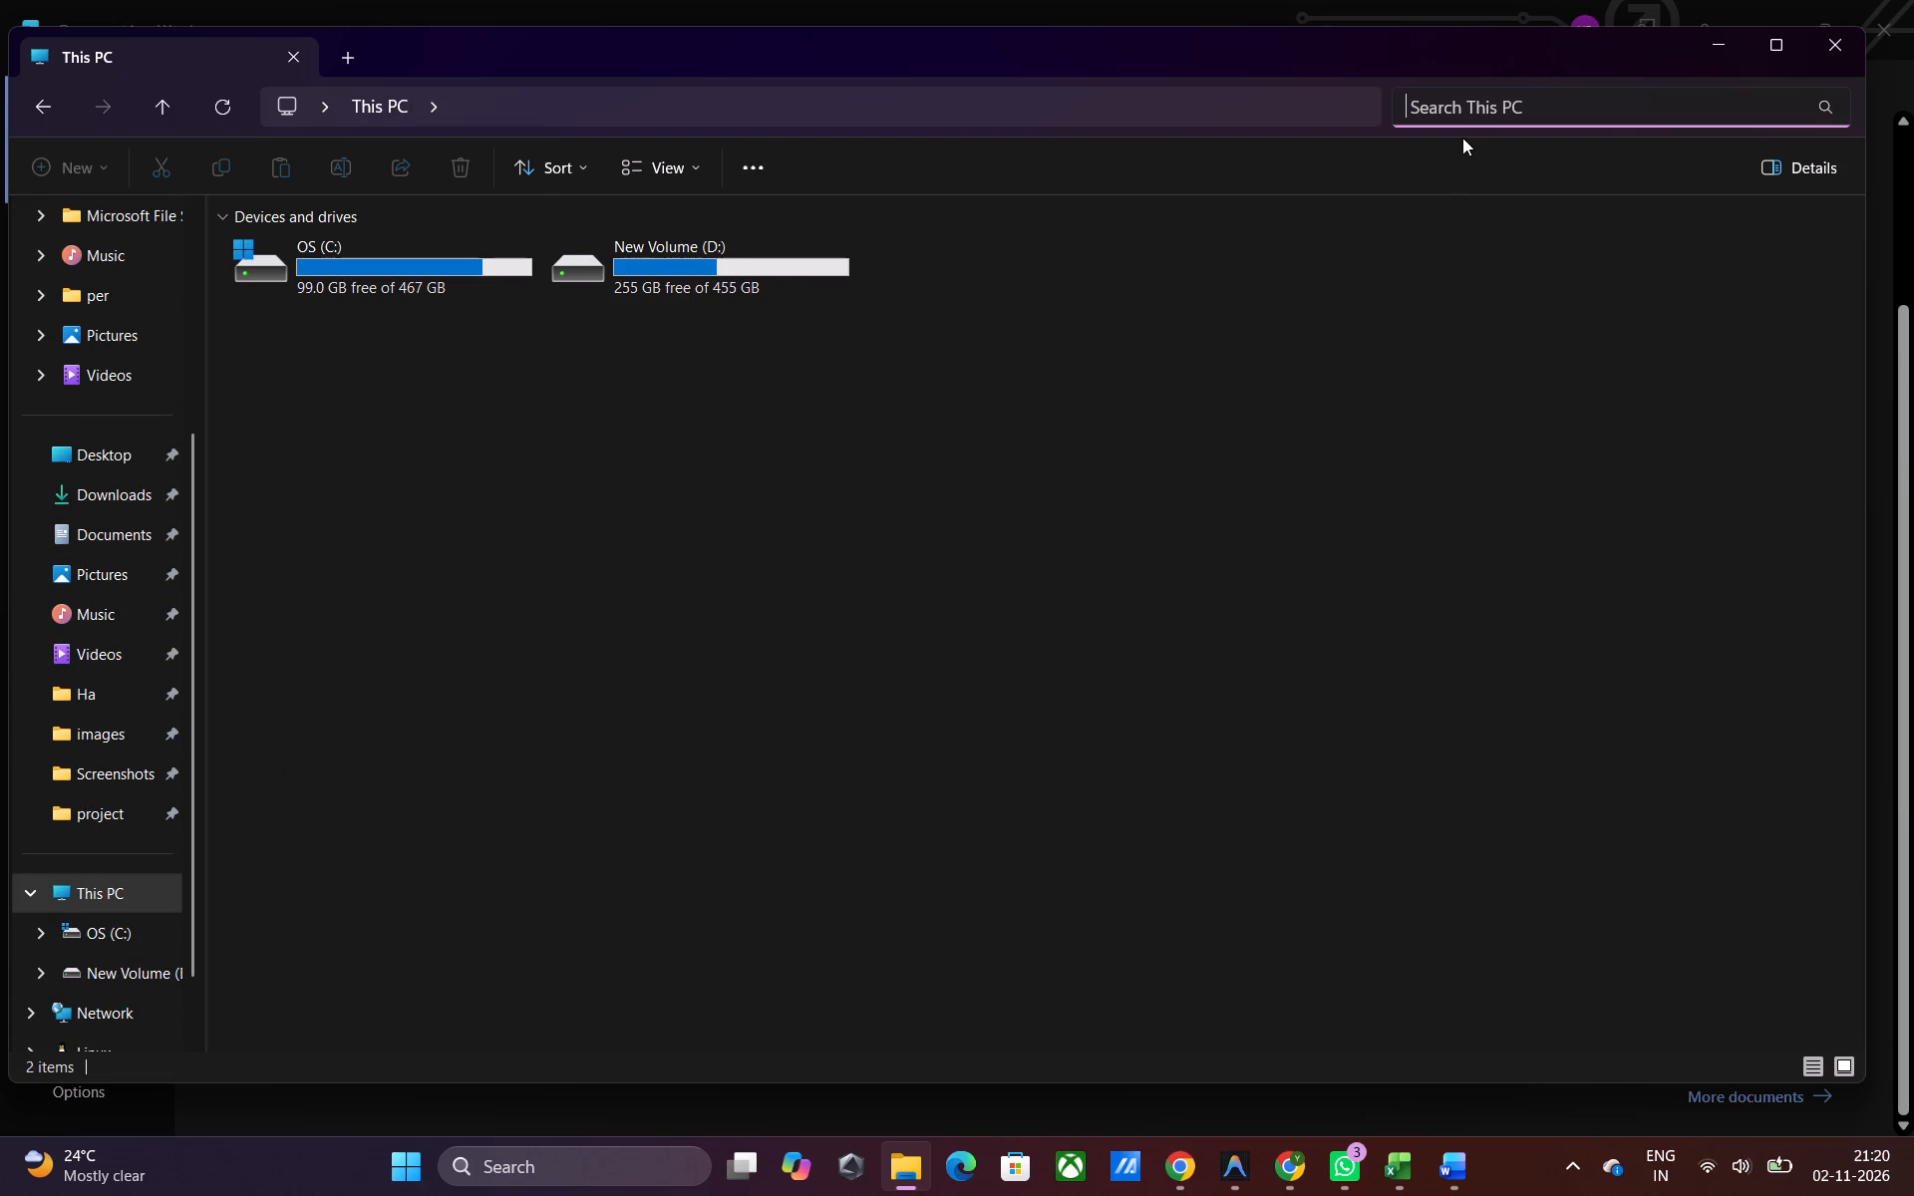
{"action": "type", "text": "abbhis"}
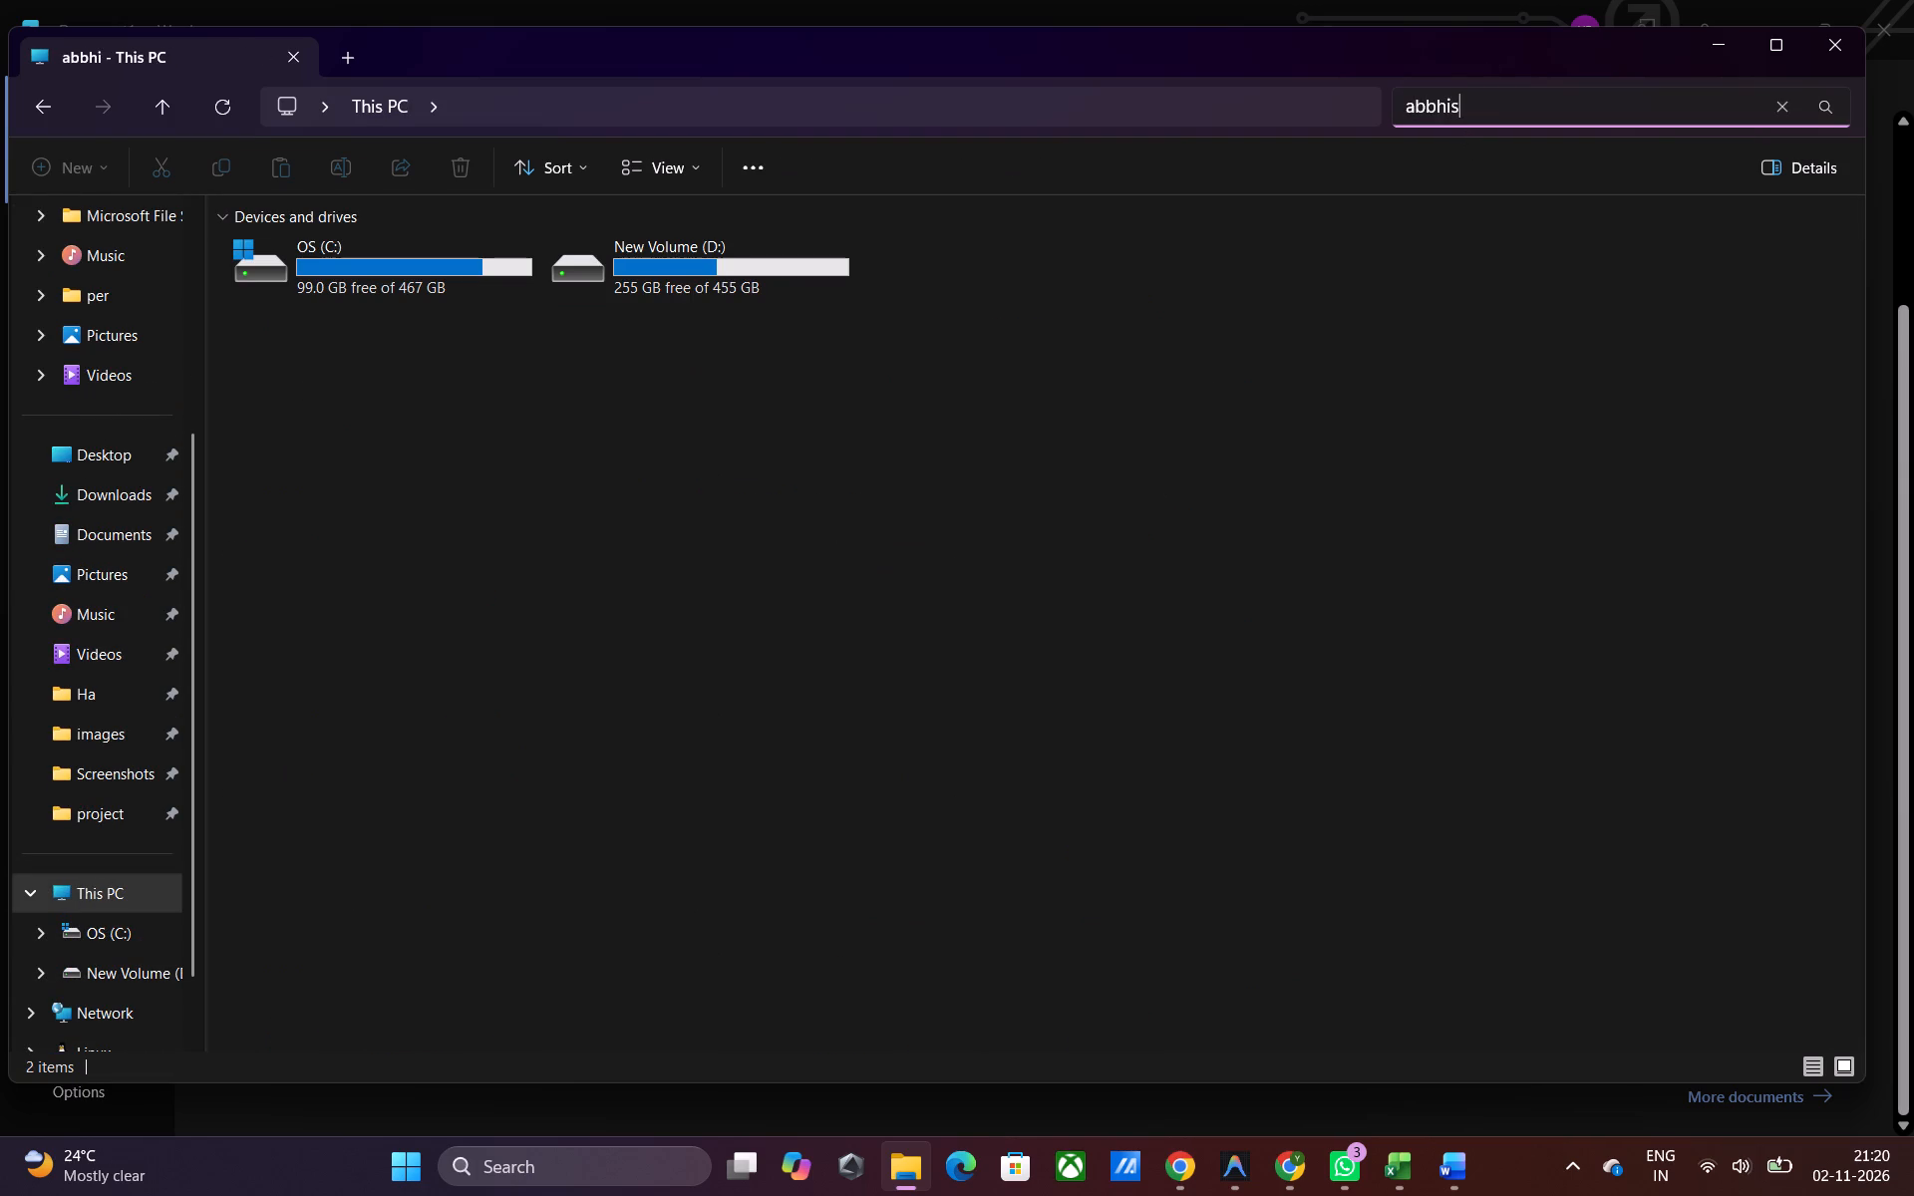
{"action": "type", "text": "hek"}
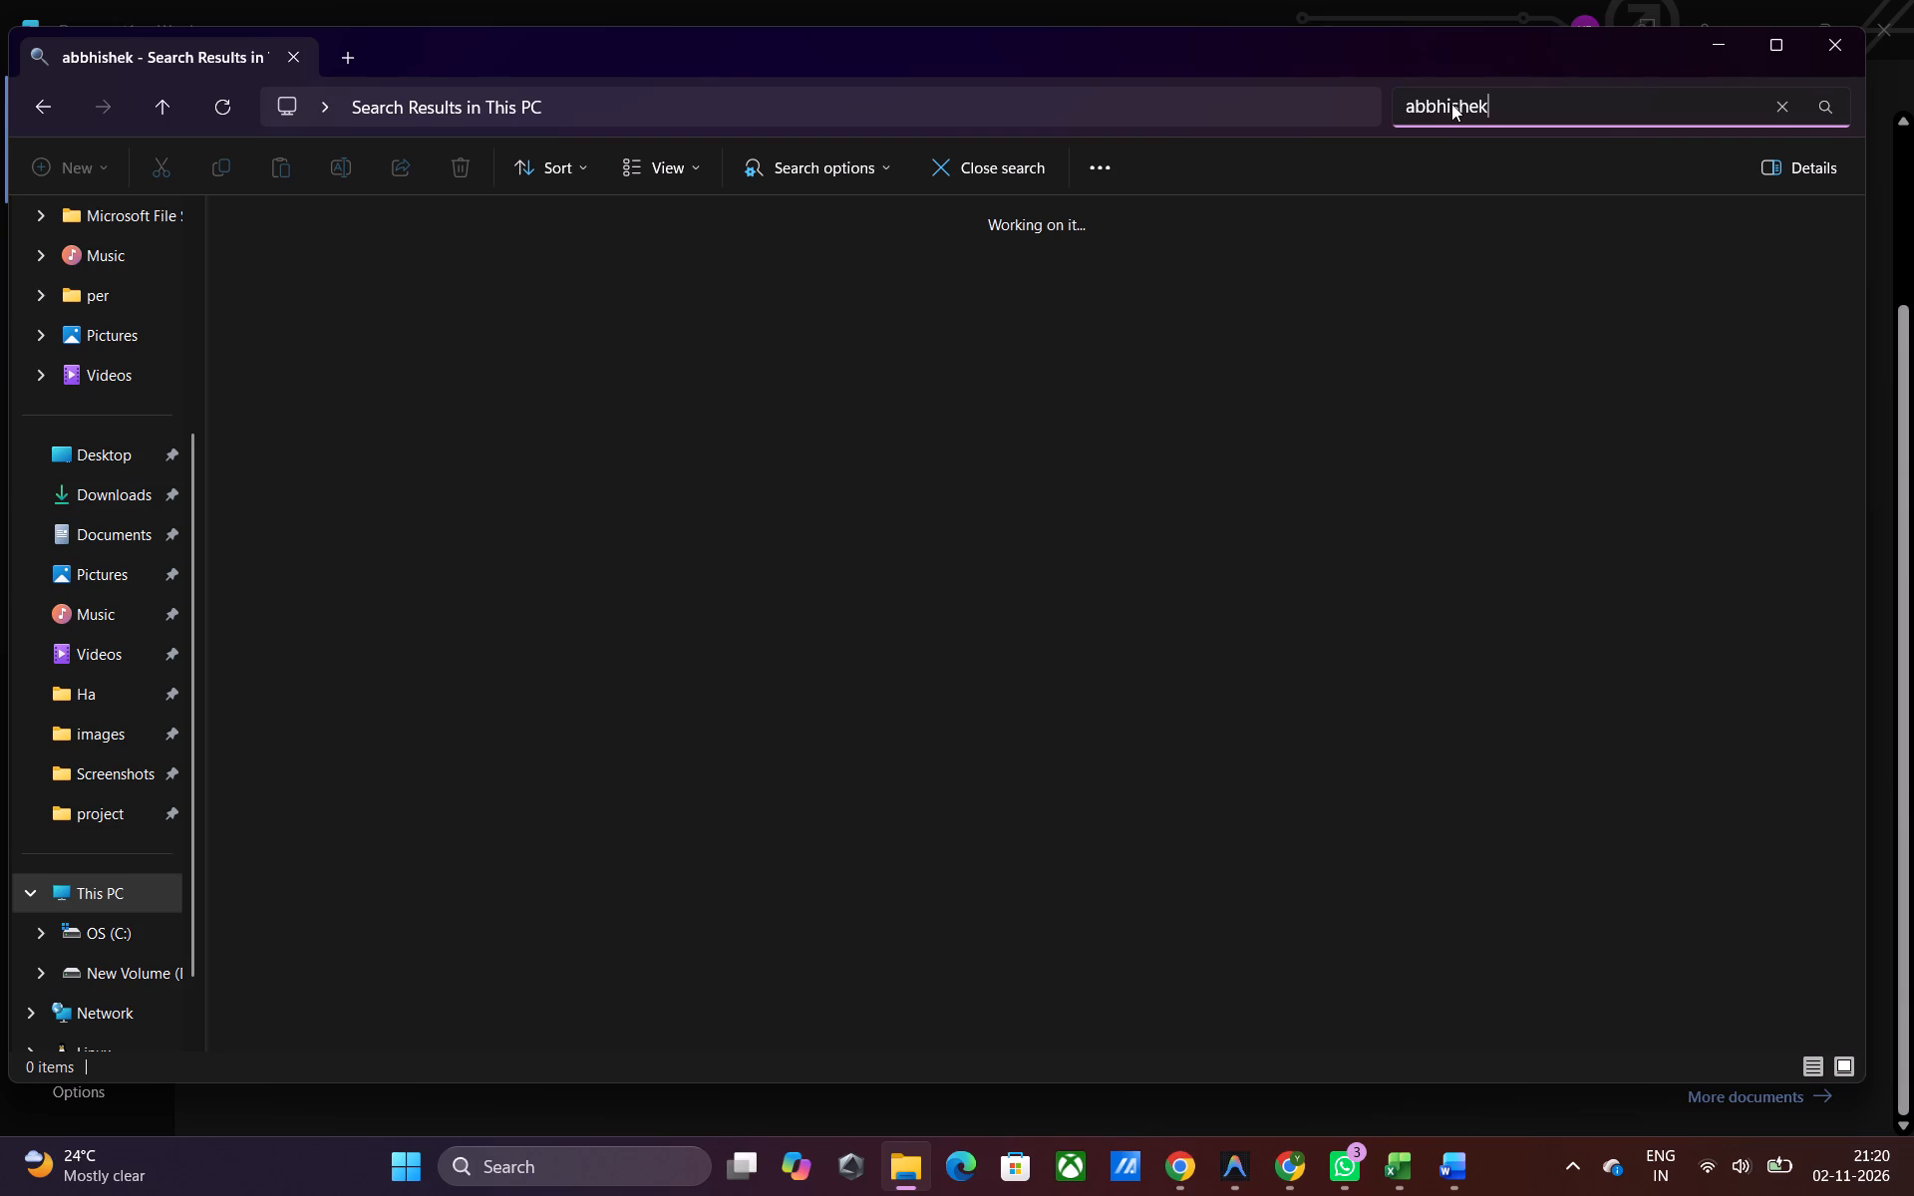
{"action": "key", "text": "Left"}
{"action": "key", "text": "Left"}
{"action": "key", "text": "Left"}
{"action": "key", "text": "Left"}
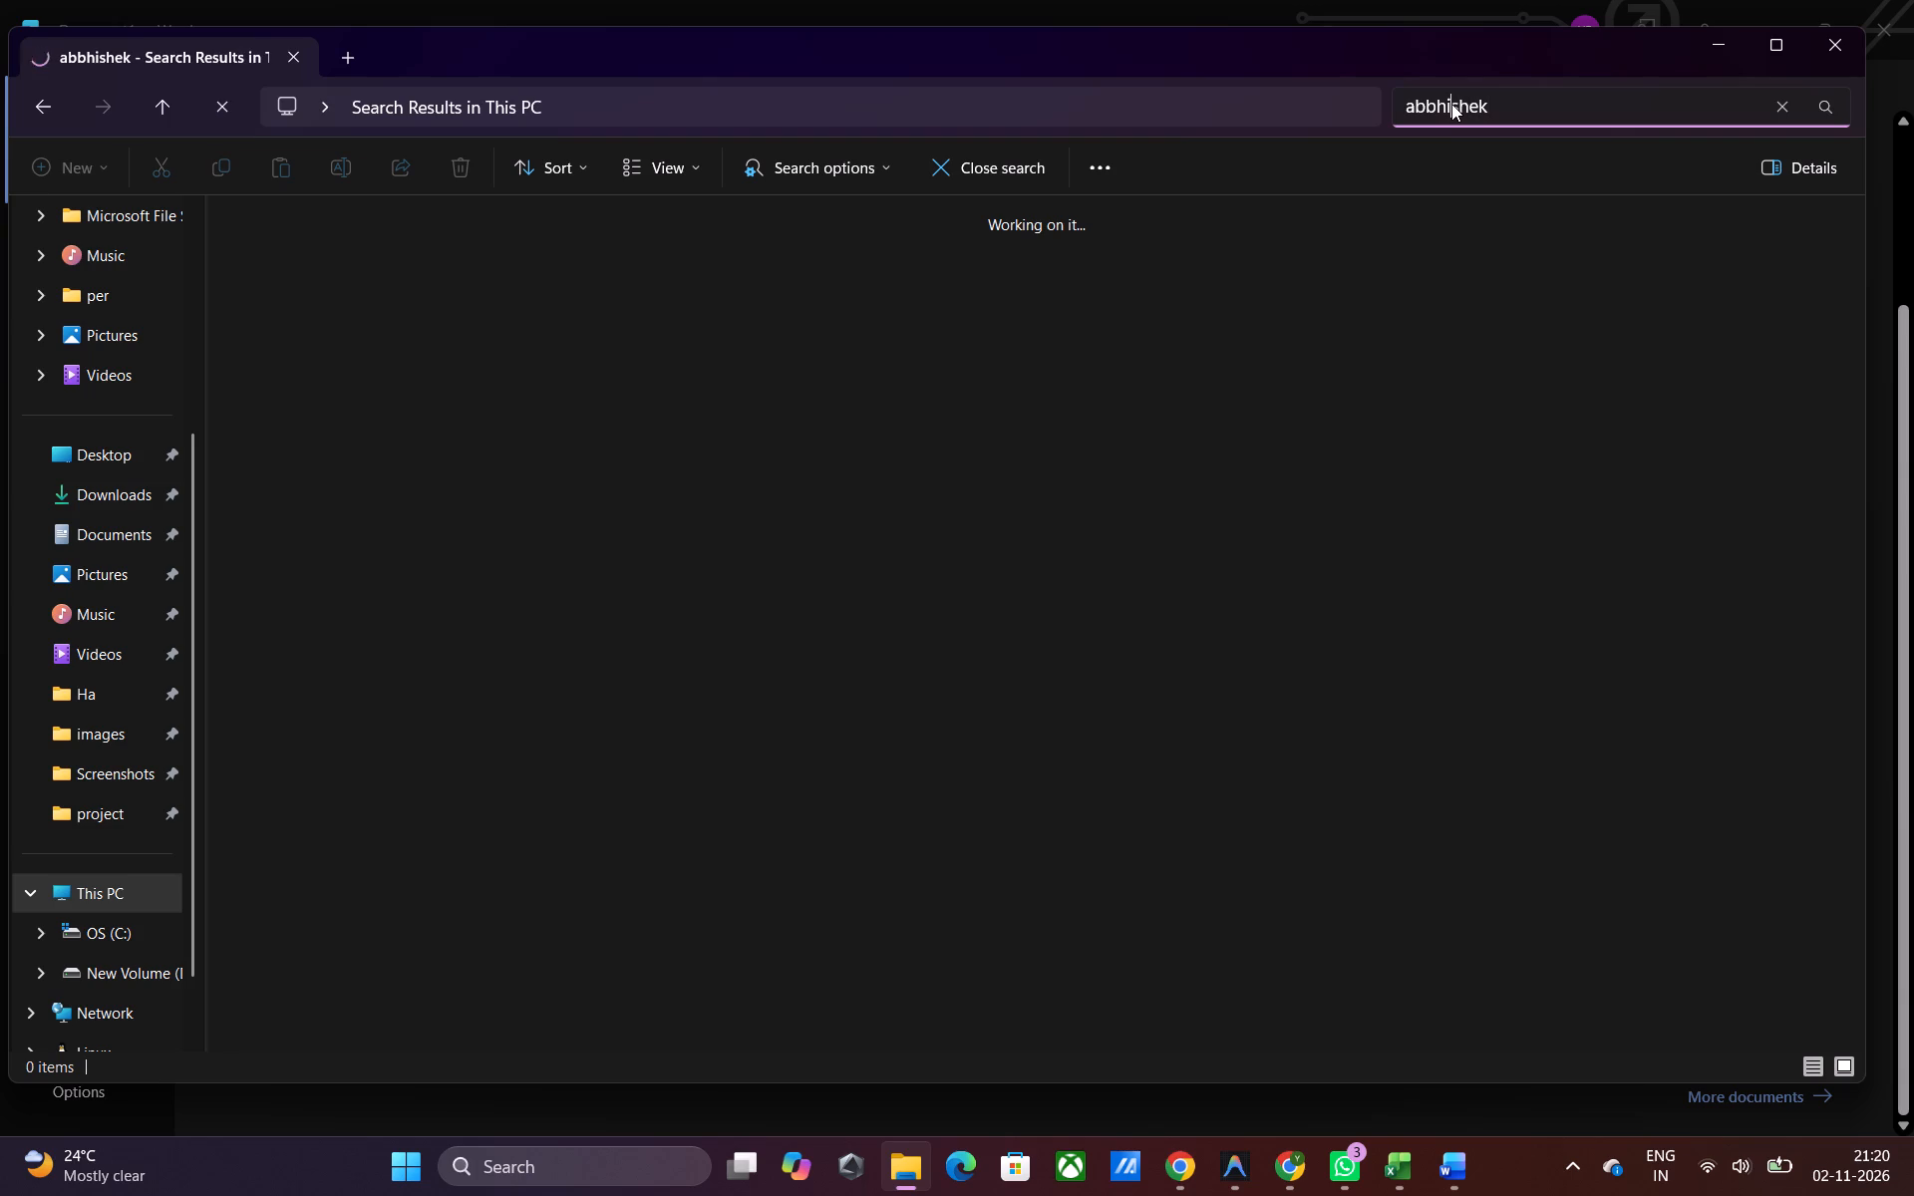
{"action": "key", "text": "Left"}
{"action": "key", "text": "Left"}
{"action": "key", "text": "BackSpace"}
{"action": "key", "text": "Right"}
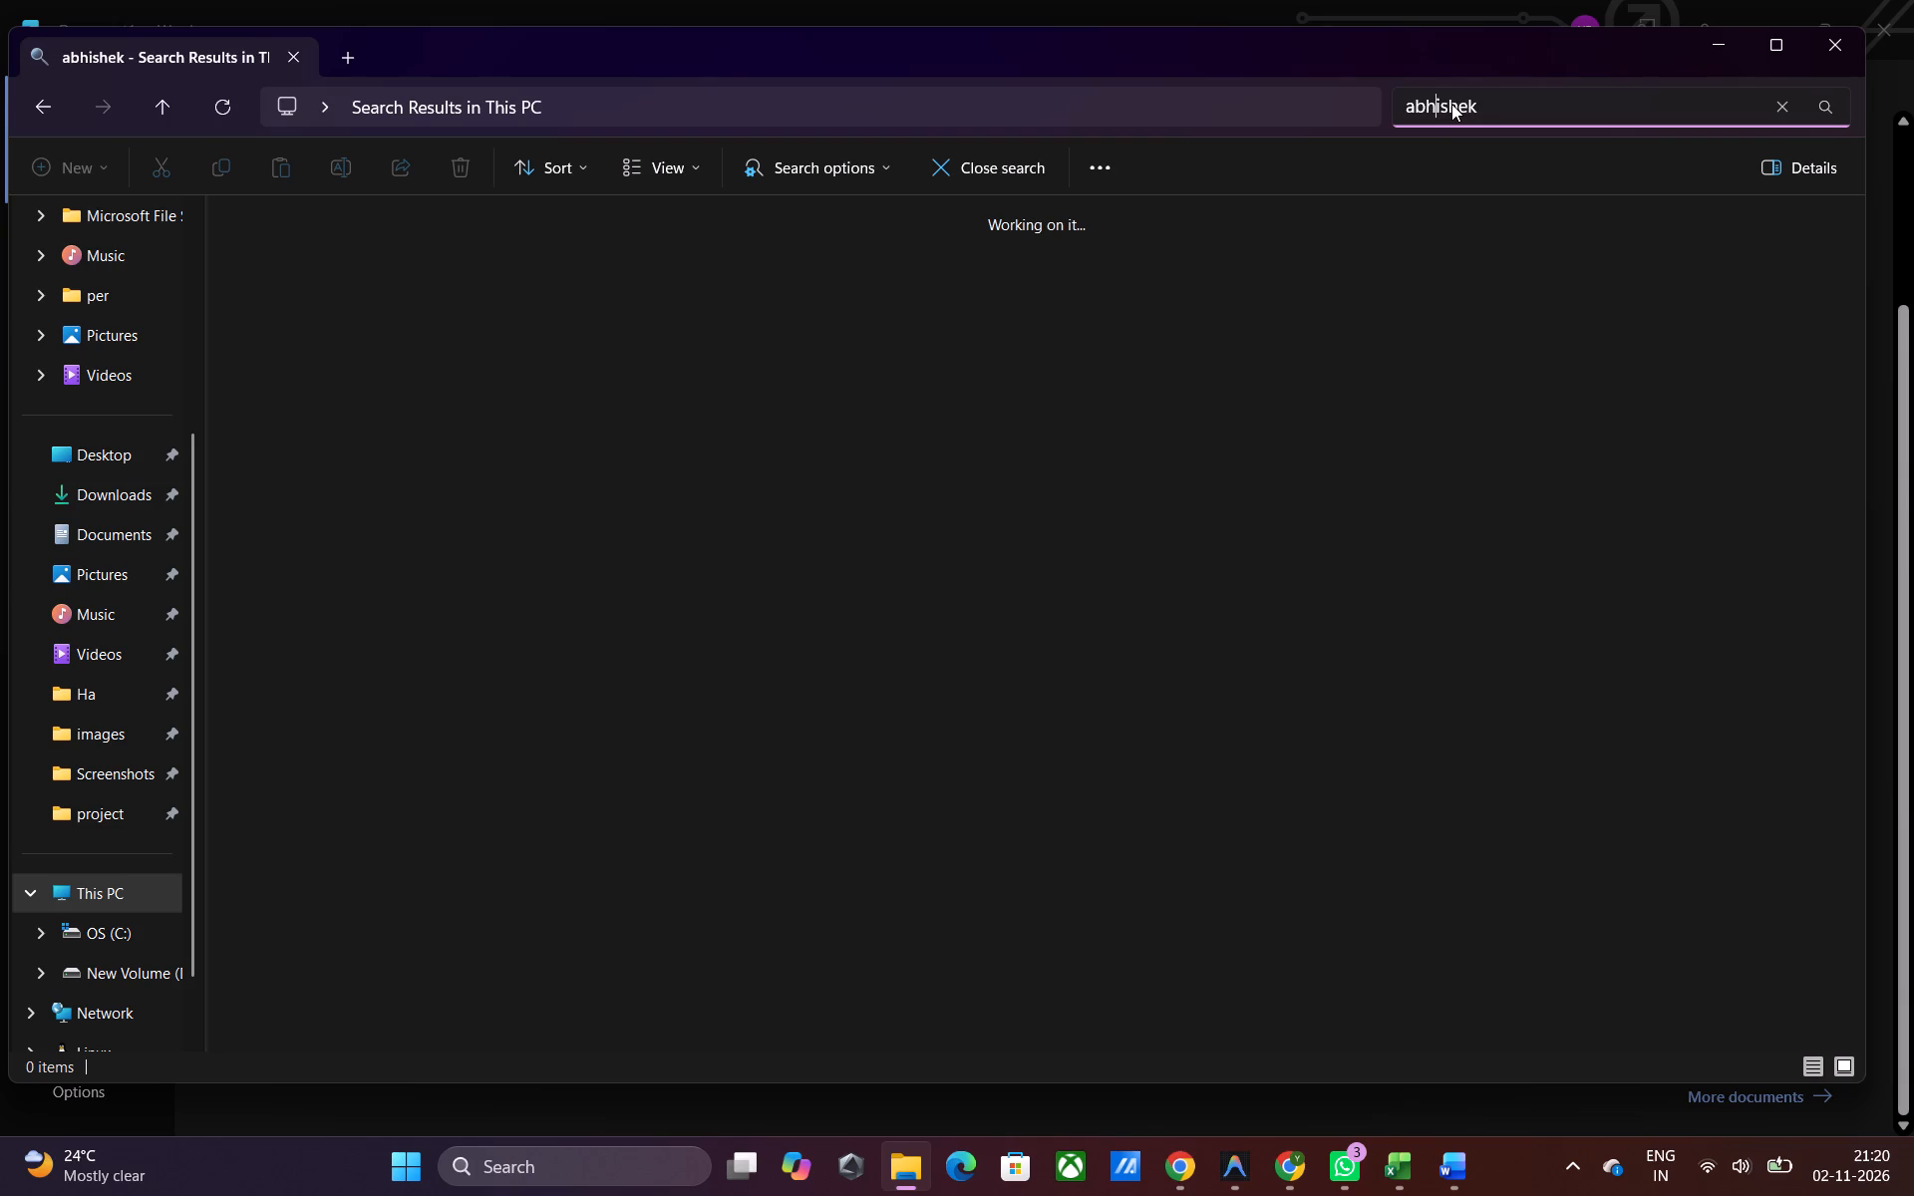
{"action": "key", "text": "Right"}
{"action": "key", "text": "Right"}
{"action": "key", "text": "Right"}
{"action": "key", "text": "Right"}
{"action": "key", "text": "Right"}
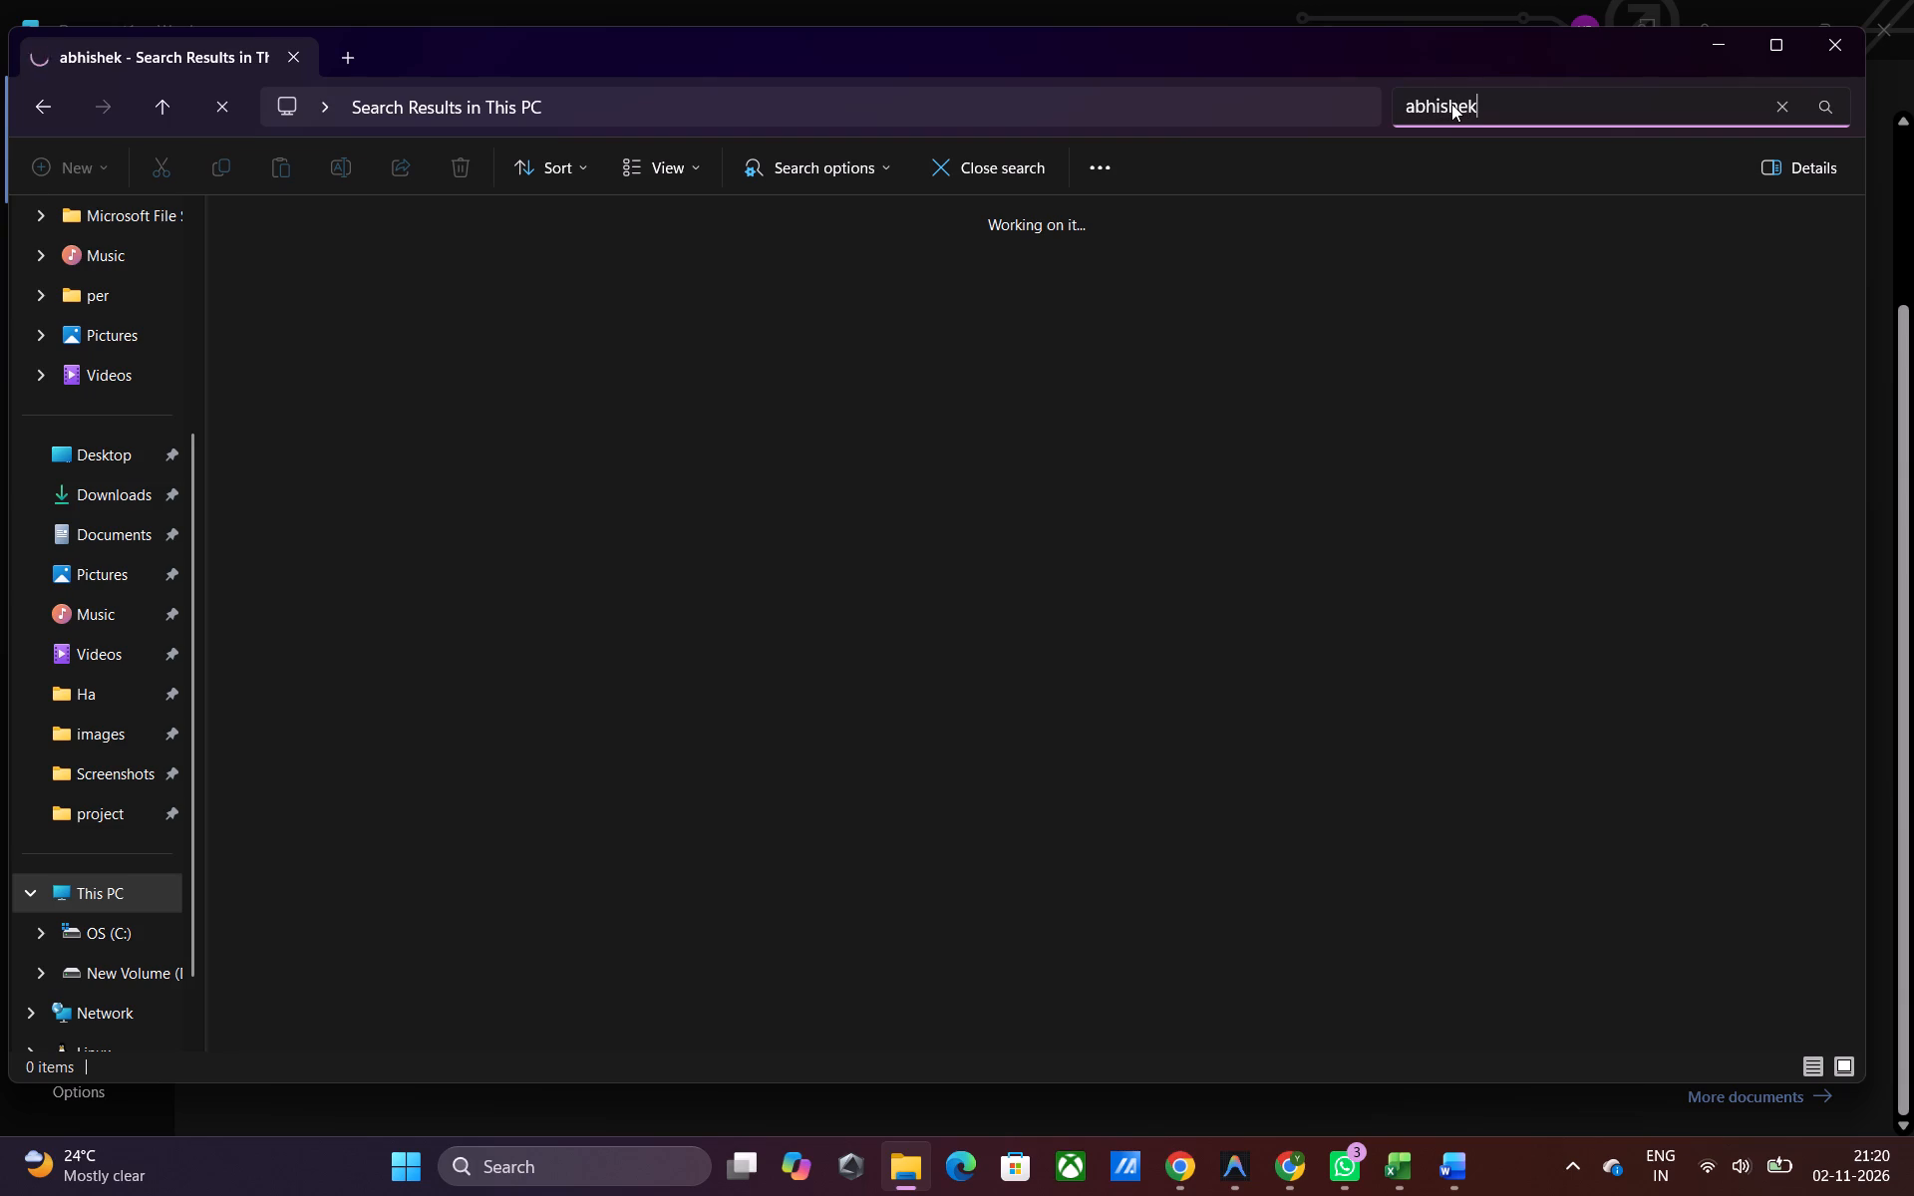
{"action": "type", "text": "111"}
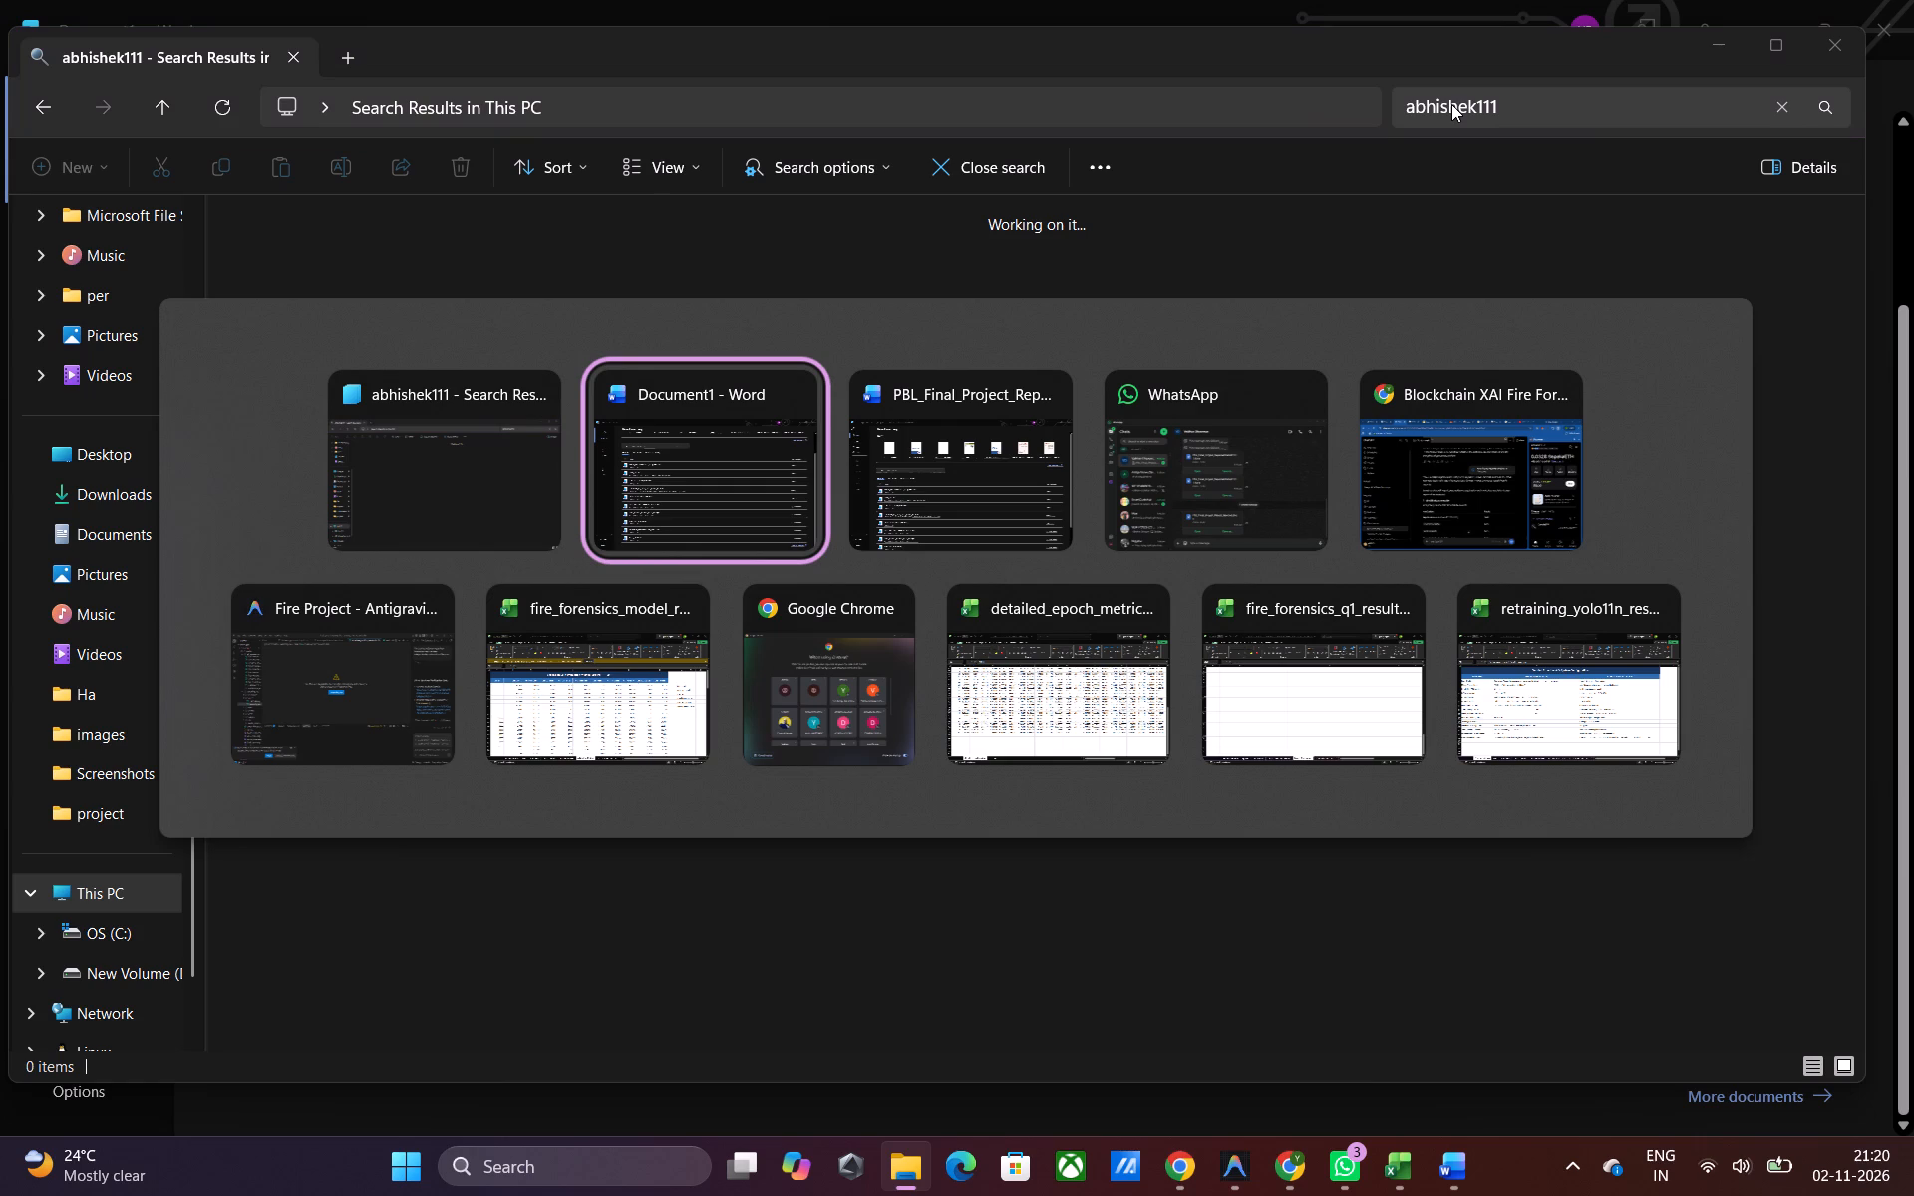
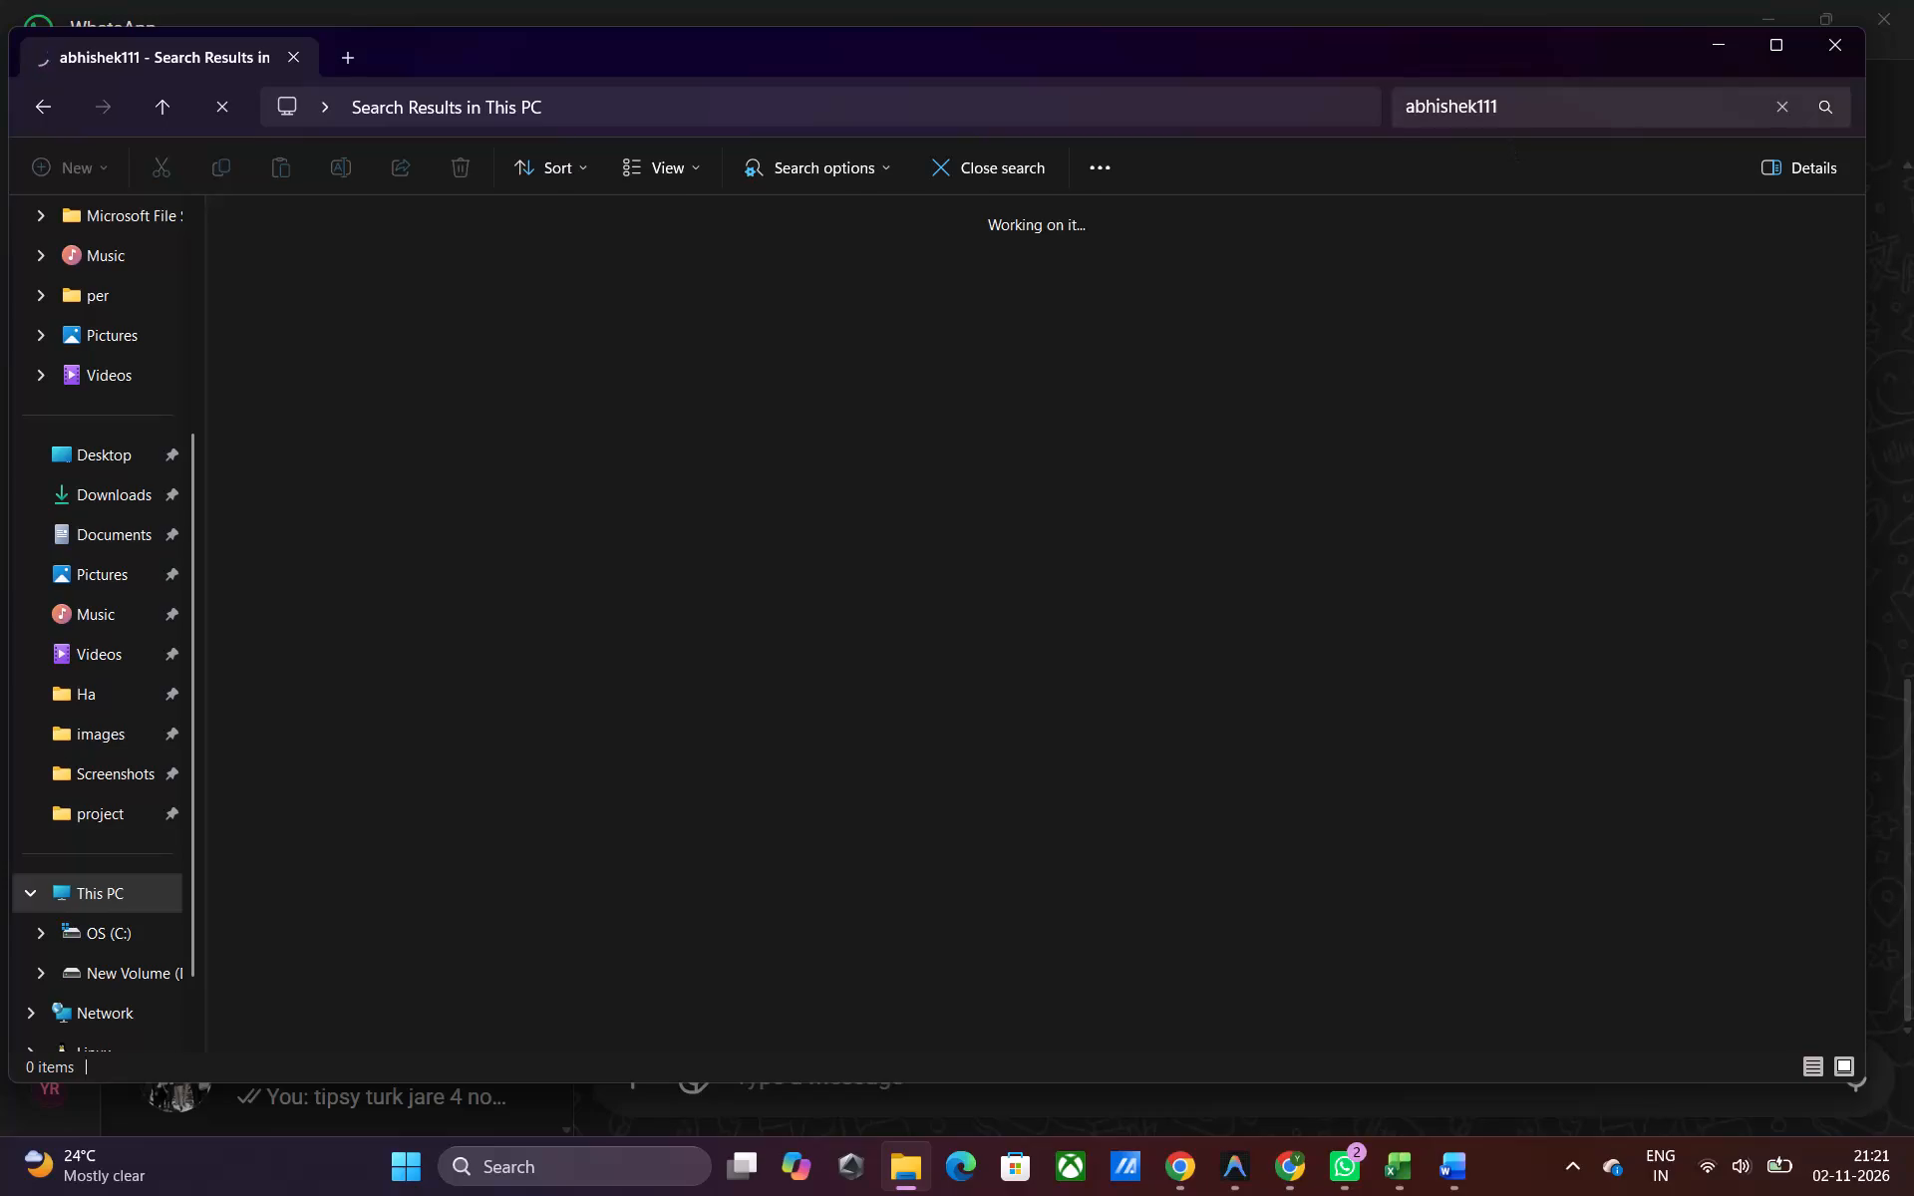
{"action": "left_click", "coordinate": [1535, 102]}
{"action": "key", "text": "1"}
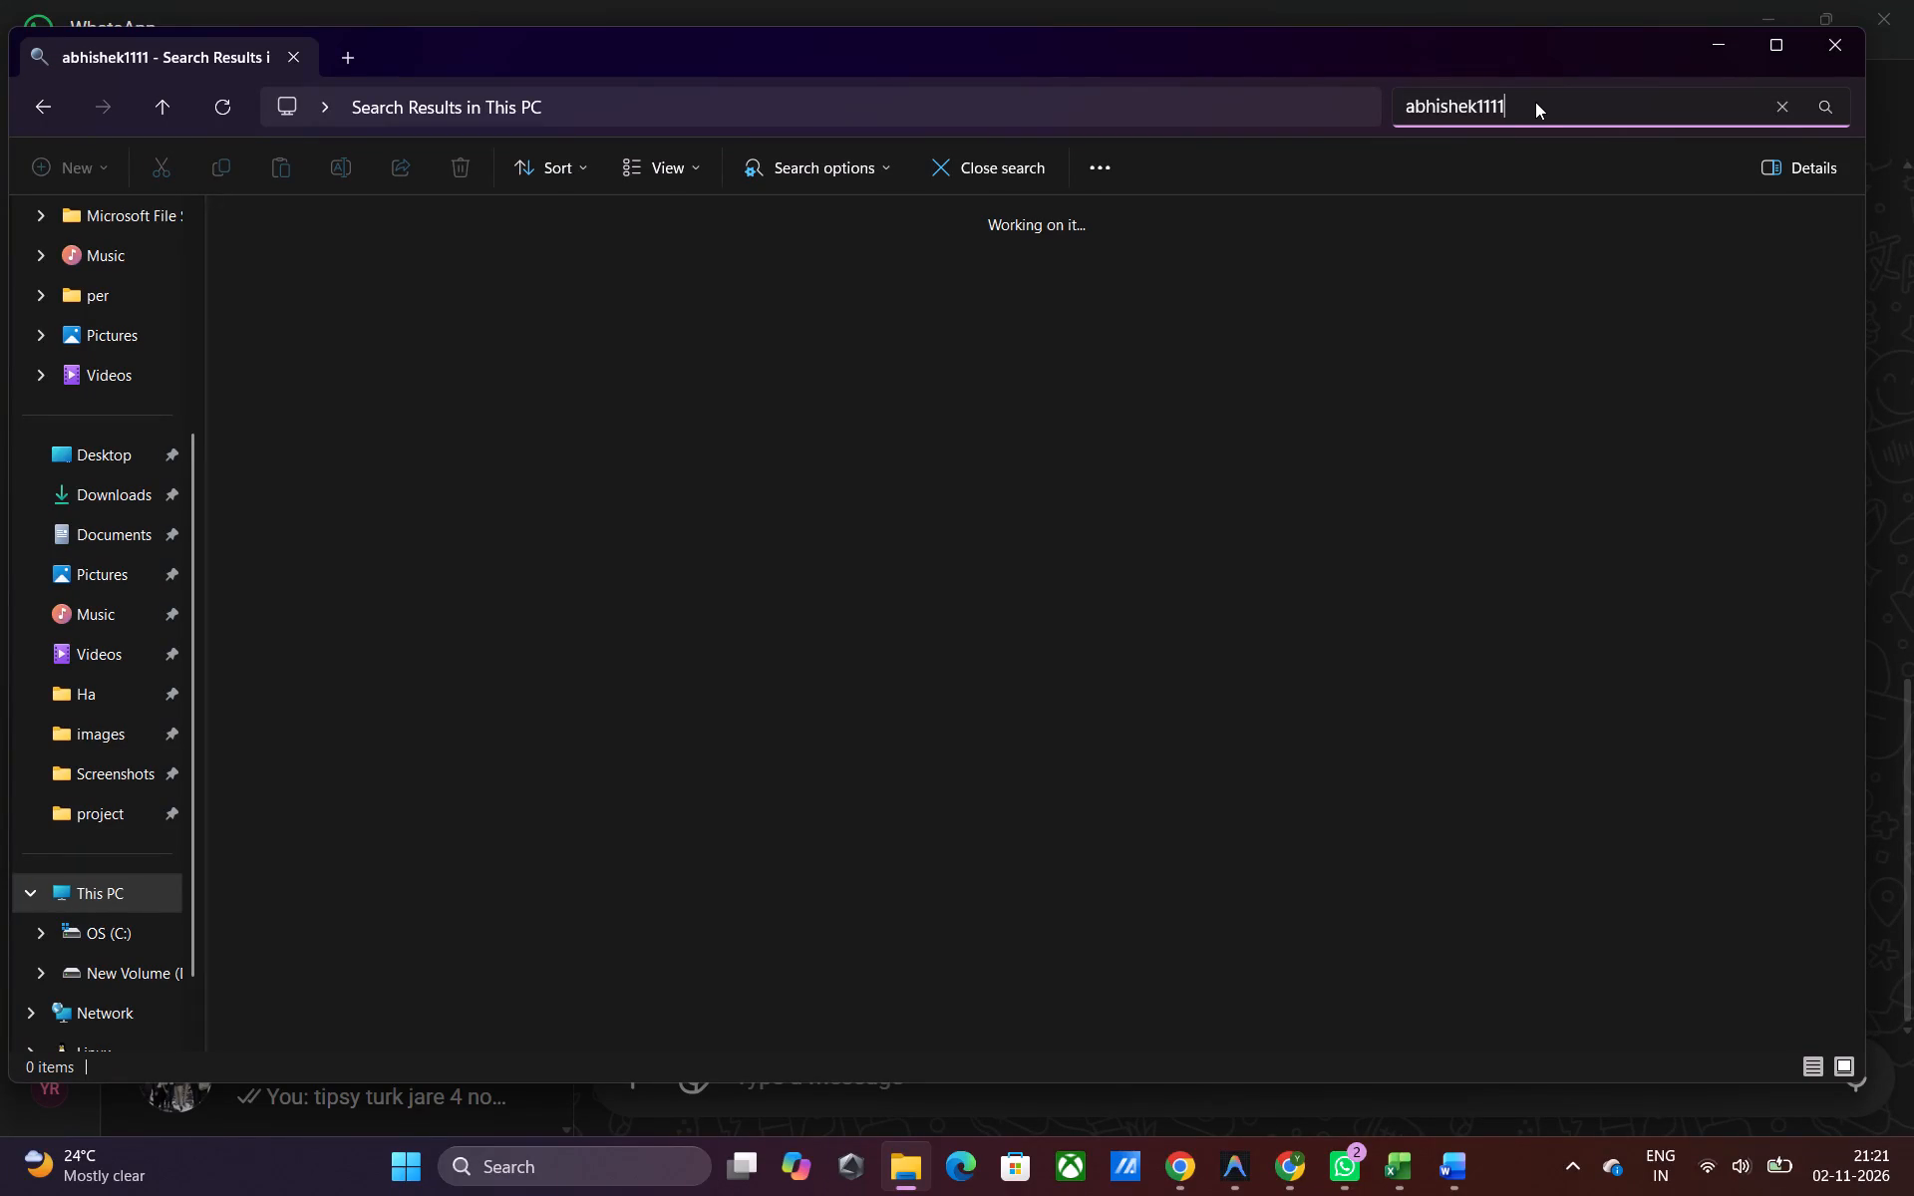
{"action": "key", "text": "BackSpace"}
{"action": "key", "text": "Return"}
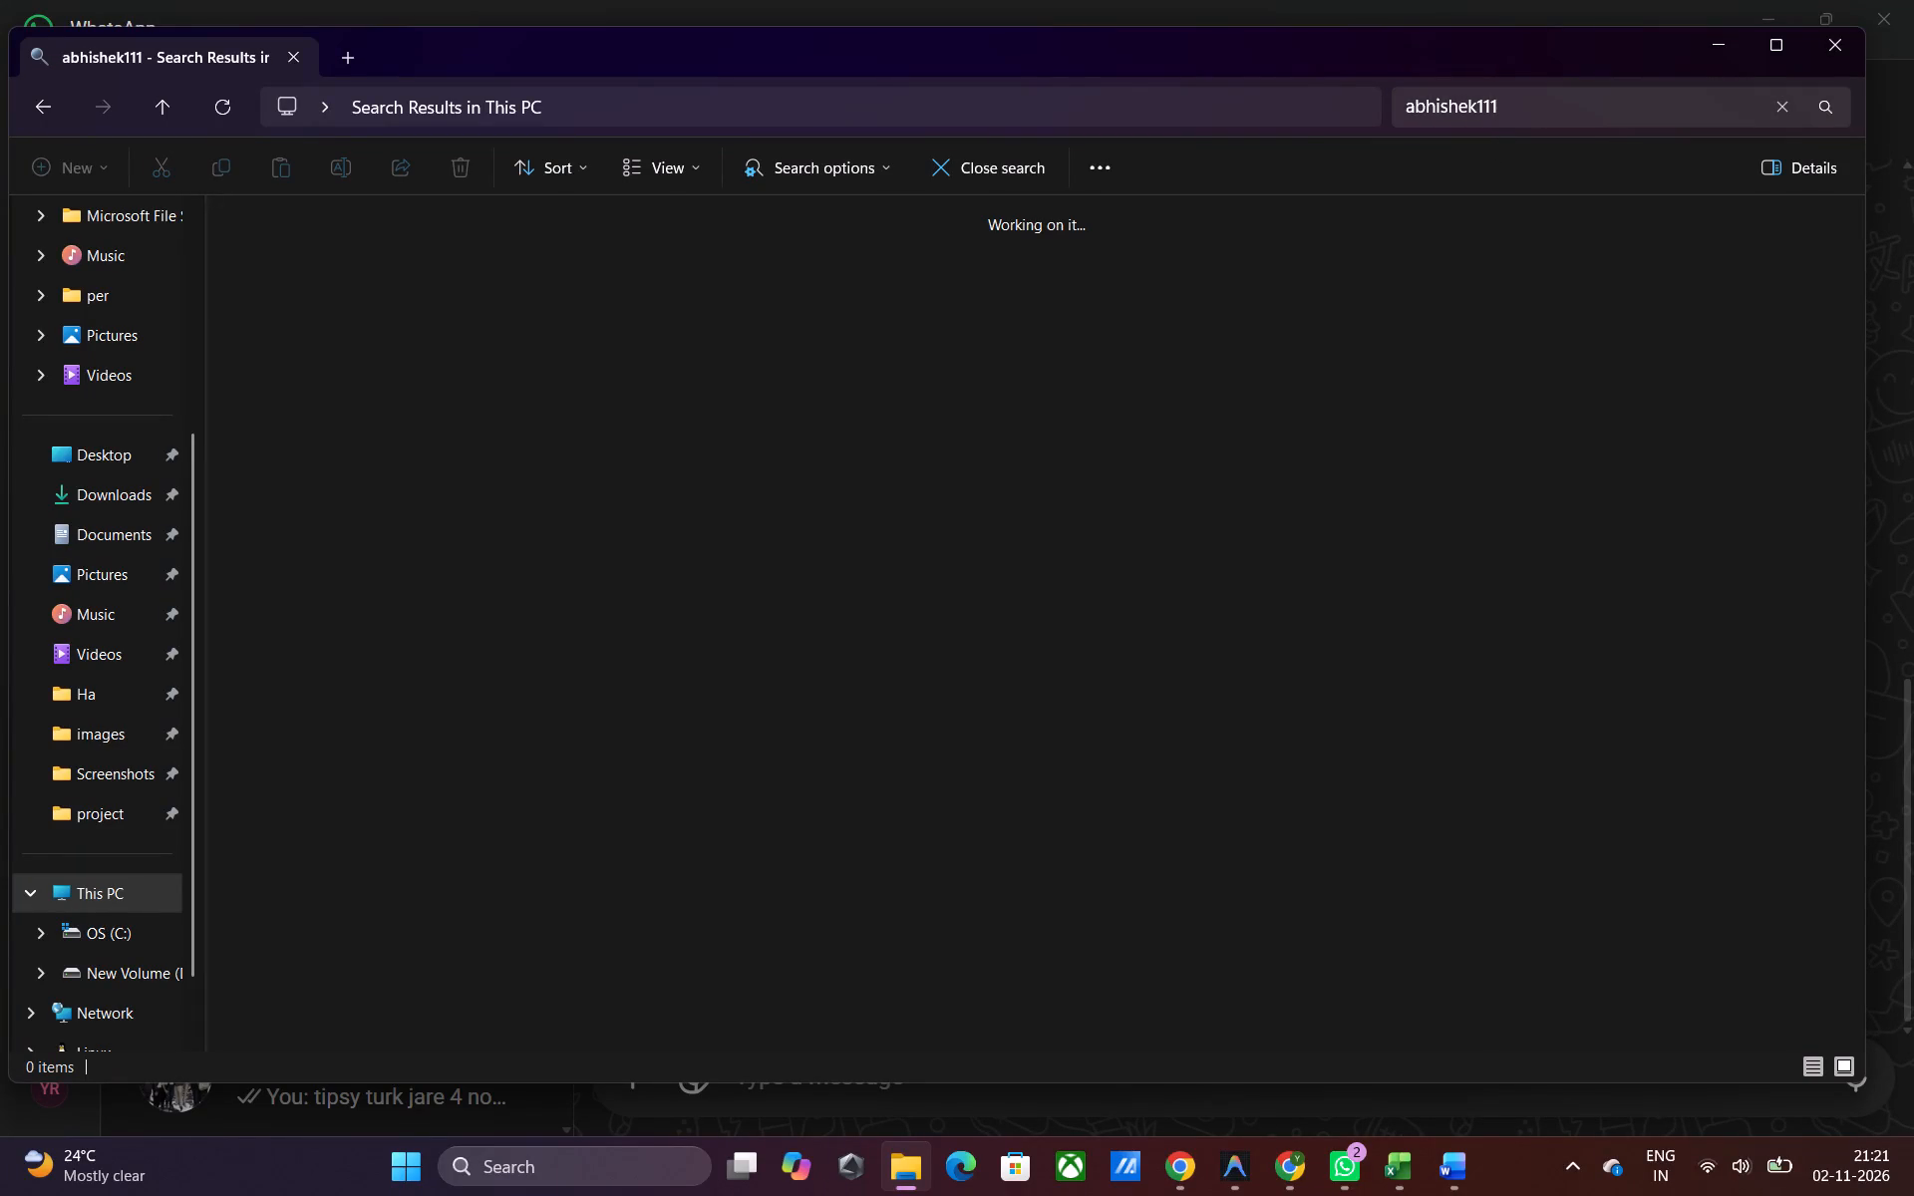
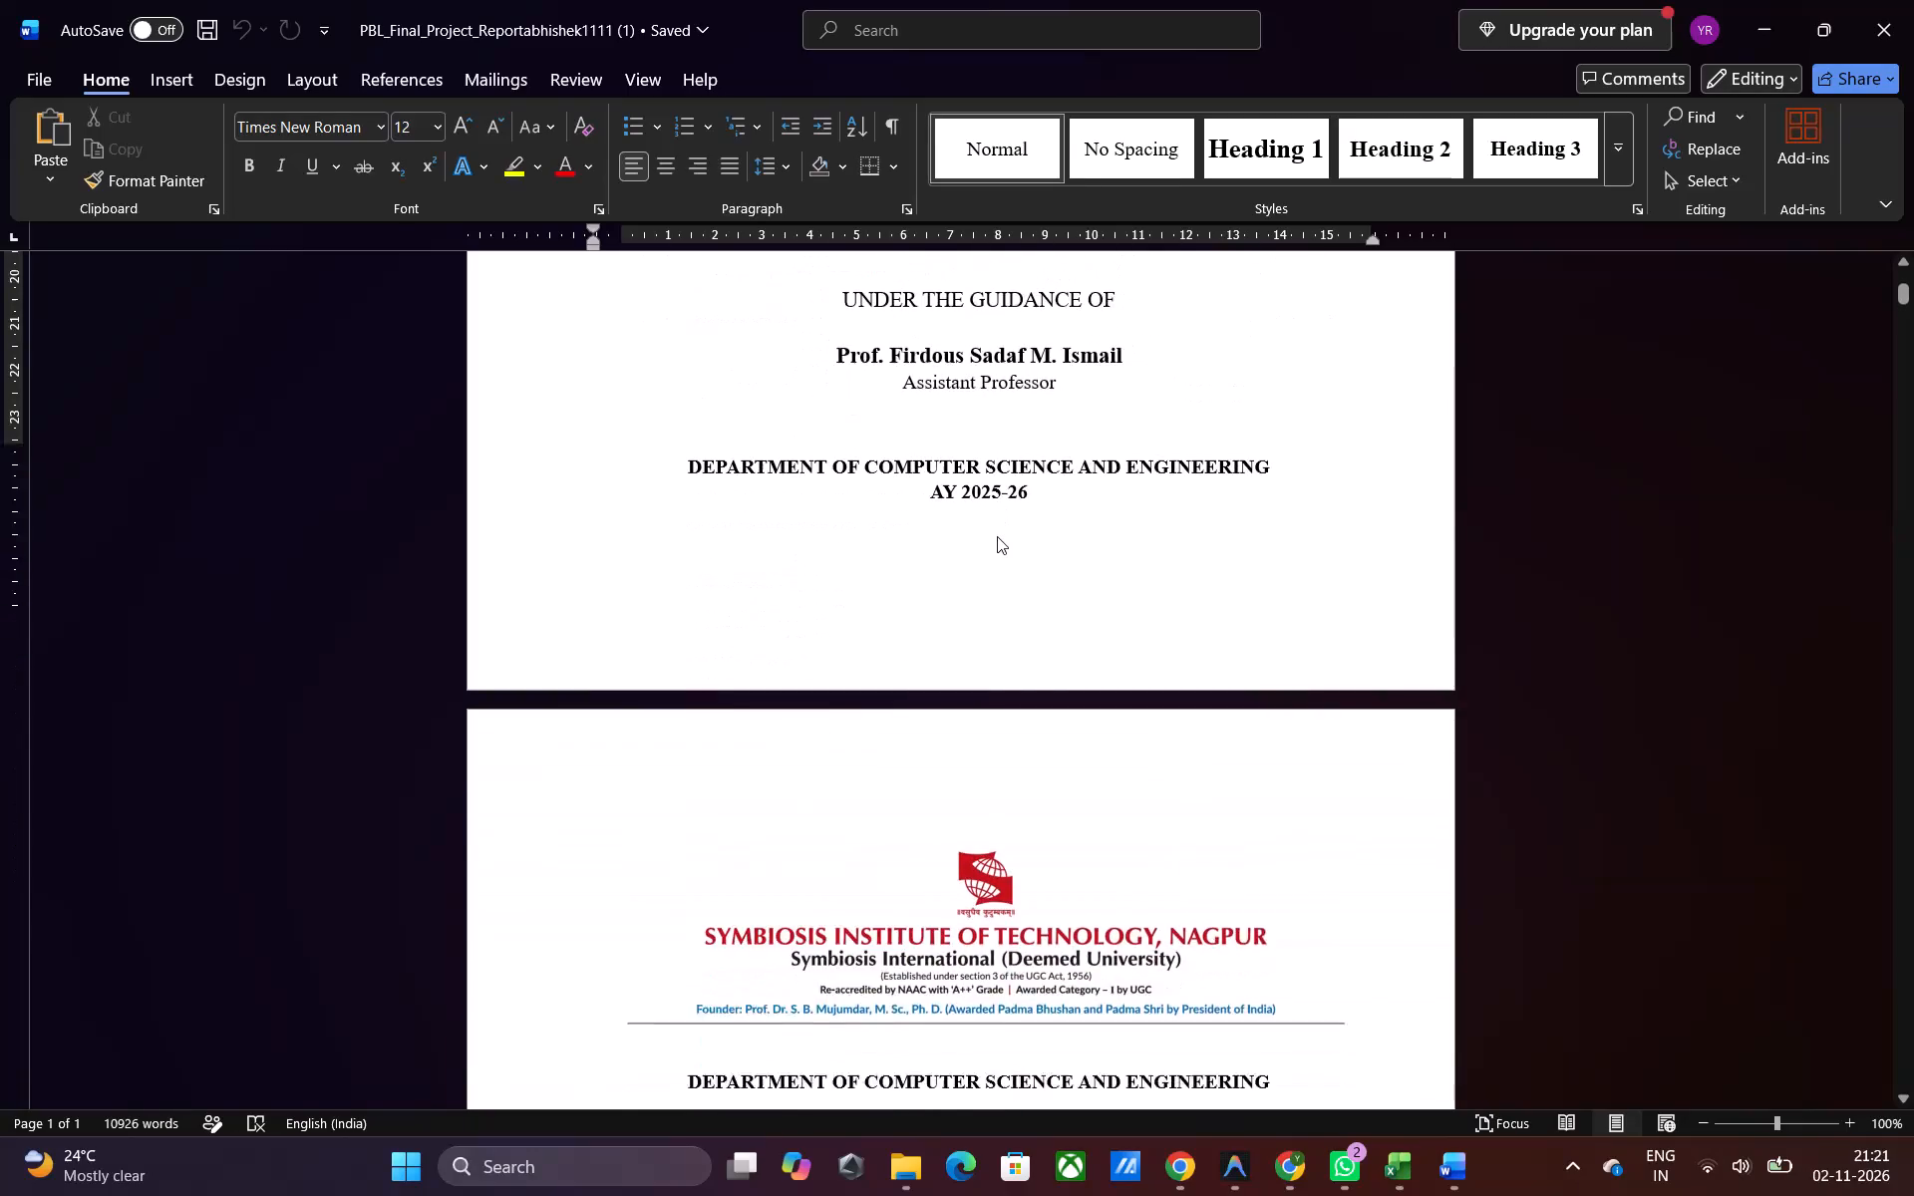
Review the opened report copy's front matter, from the declaration and acknowledgement through the abstract and table of contents.
{"action": "scroll", "coordinate": [997, 536], "scroll_direction": "down", "scroll_amount": 4}
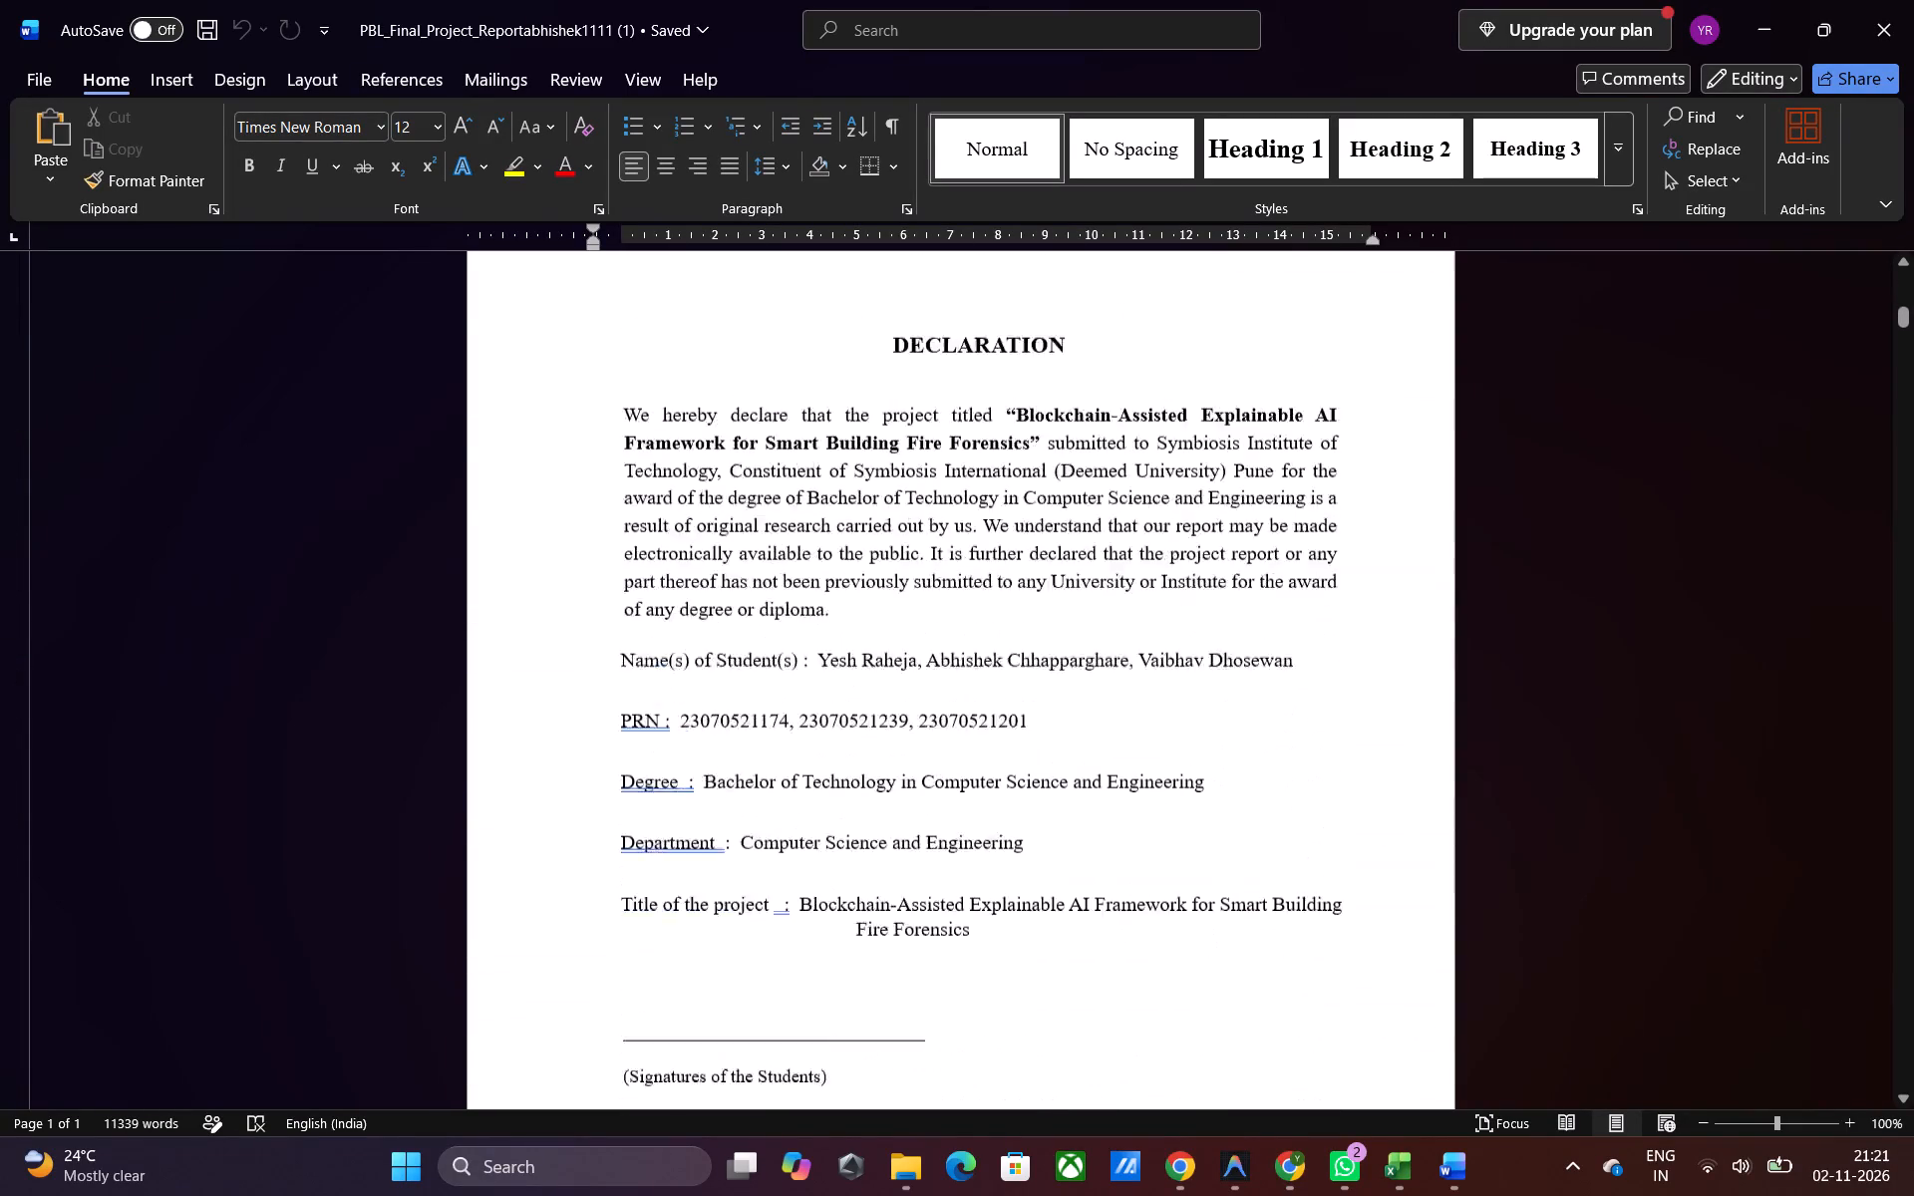
{"action": "scroll", "coordinate": [997, 536], "scroll_direction": "down", "scroll_amount": 1}
{"action": "scroll", "coordinate": [997, 536], "scroll_direction": "up", "scroll_amount": 3}
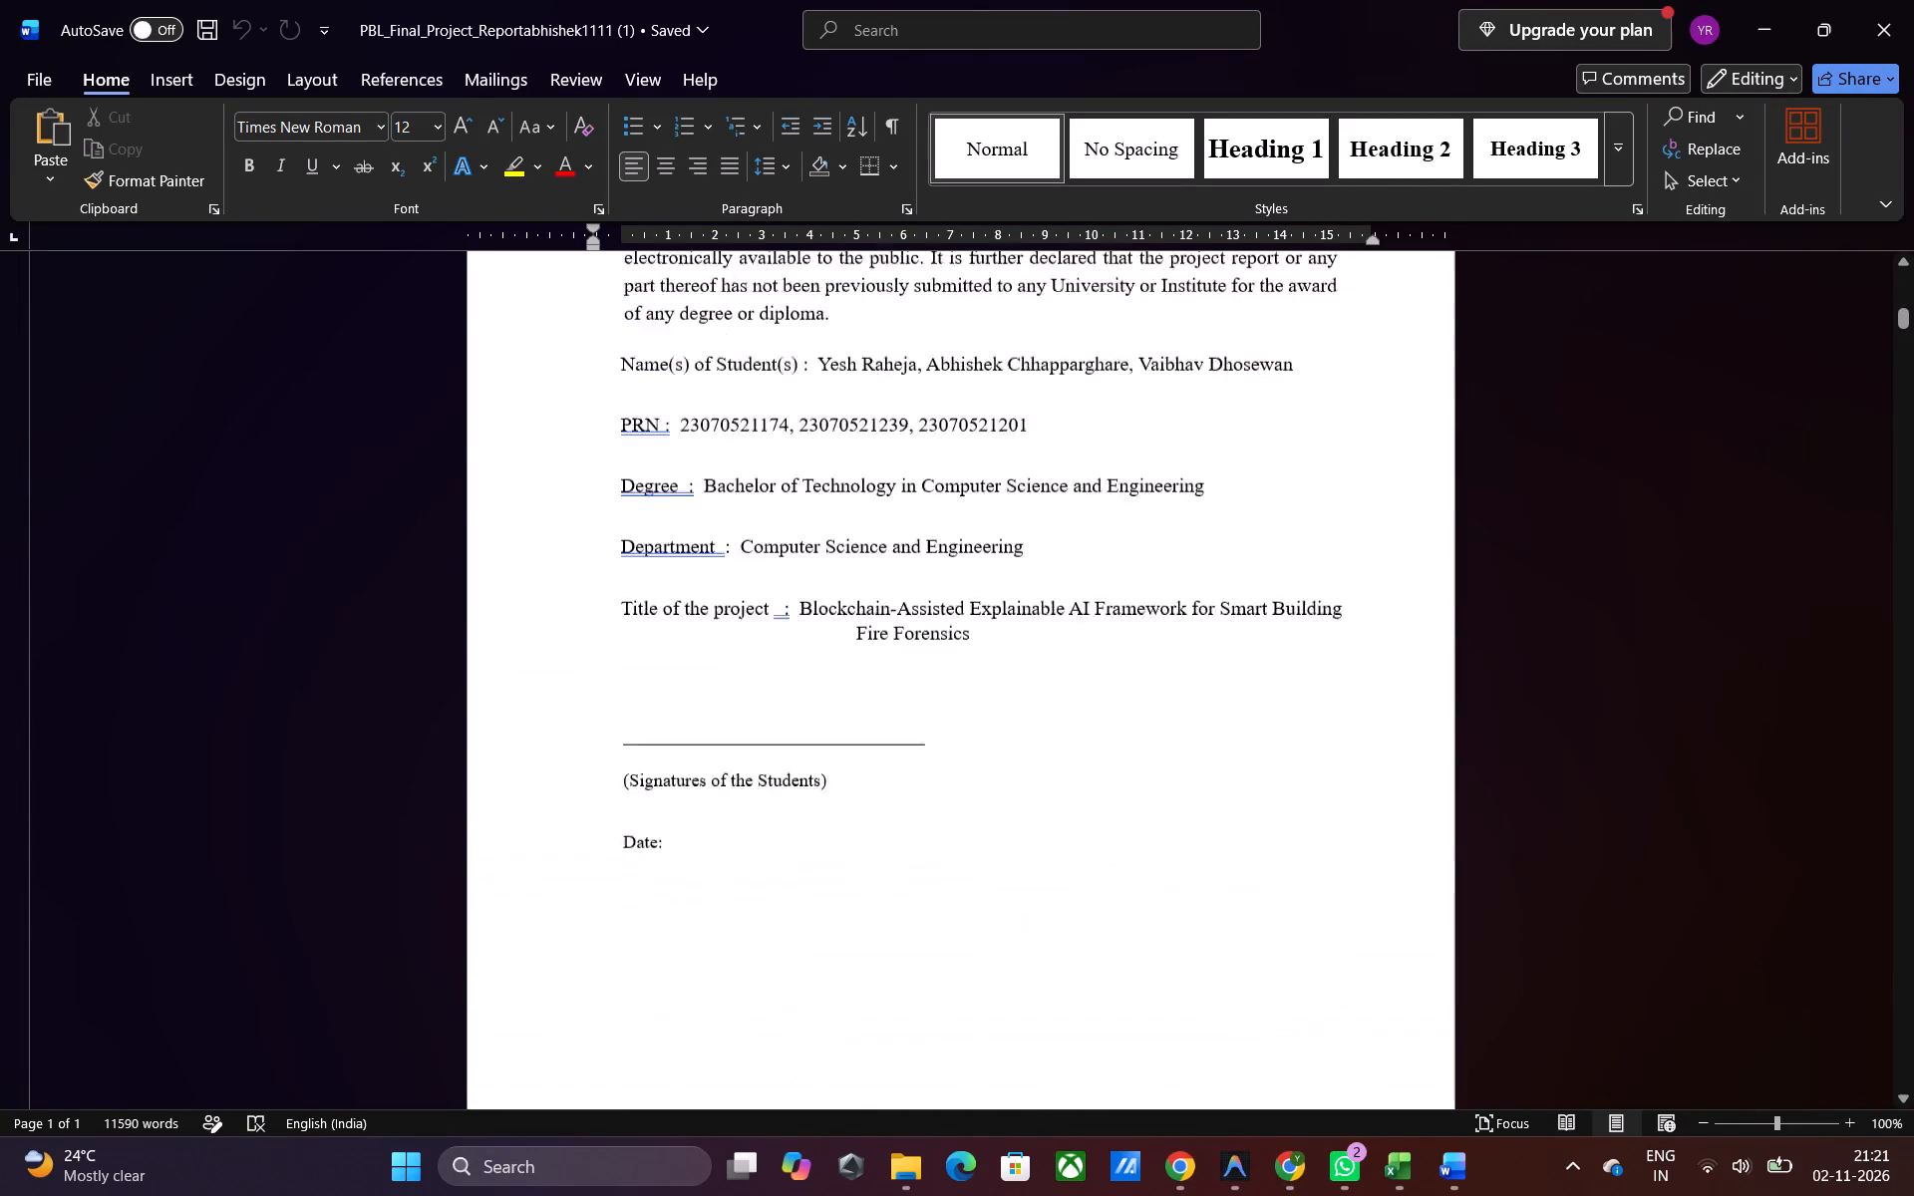
{"action": "scroll", "coordinate": [997, 536], "scroll_direction": "up", "scroll_amount": 1}
{"action": "scroll", "coordinate": [997, 536], "scroll_direction": "down", "scroll_amount": 8}
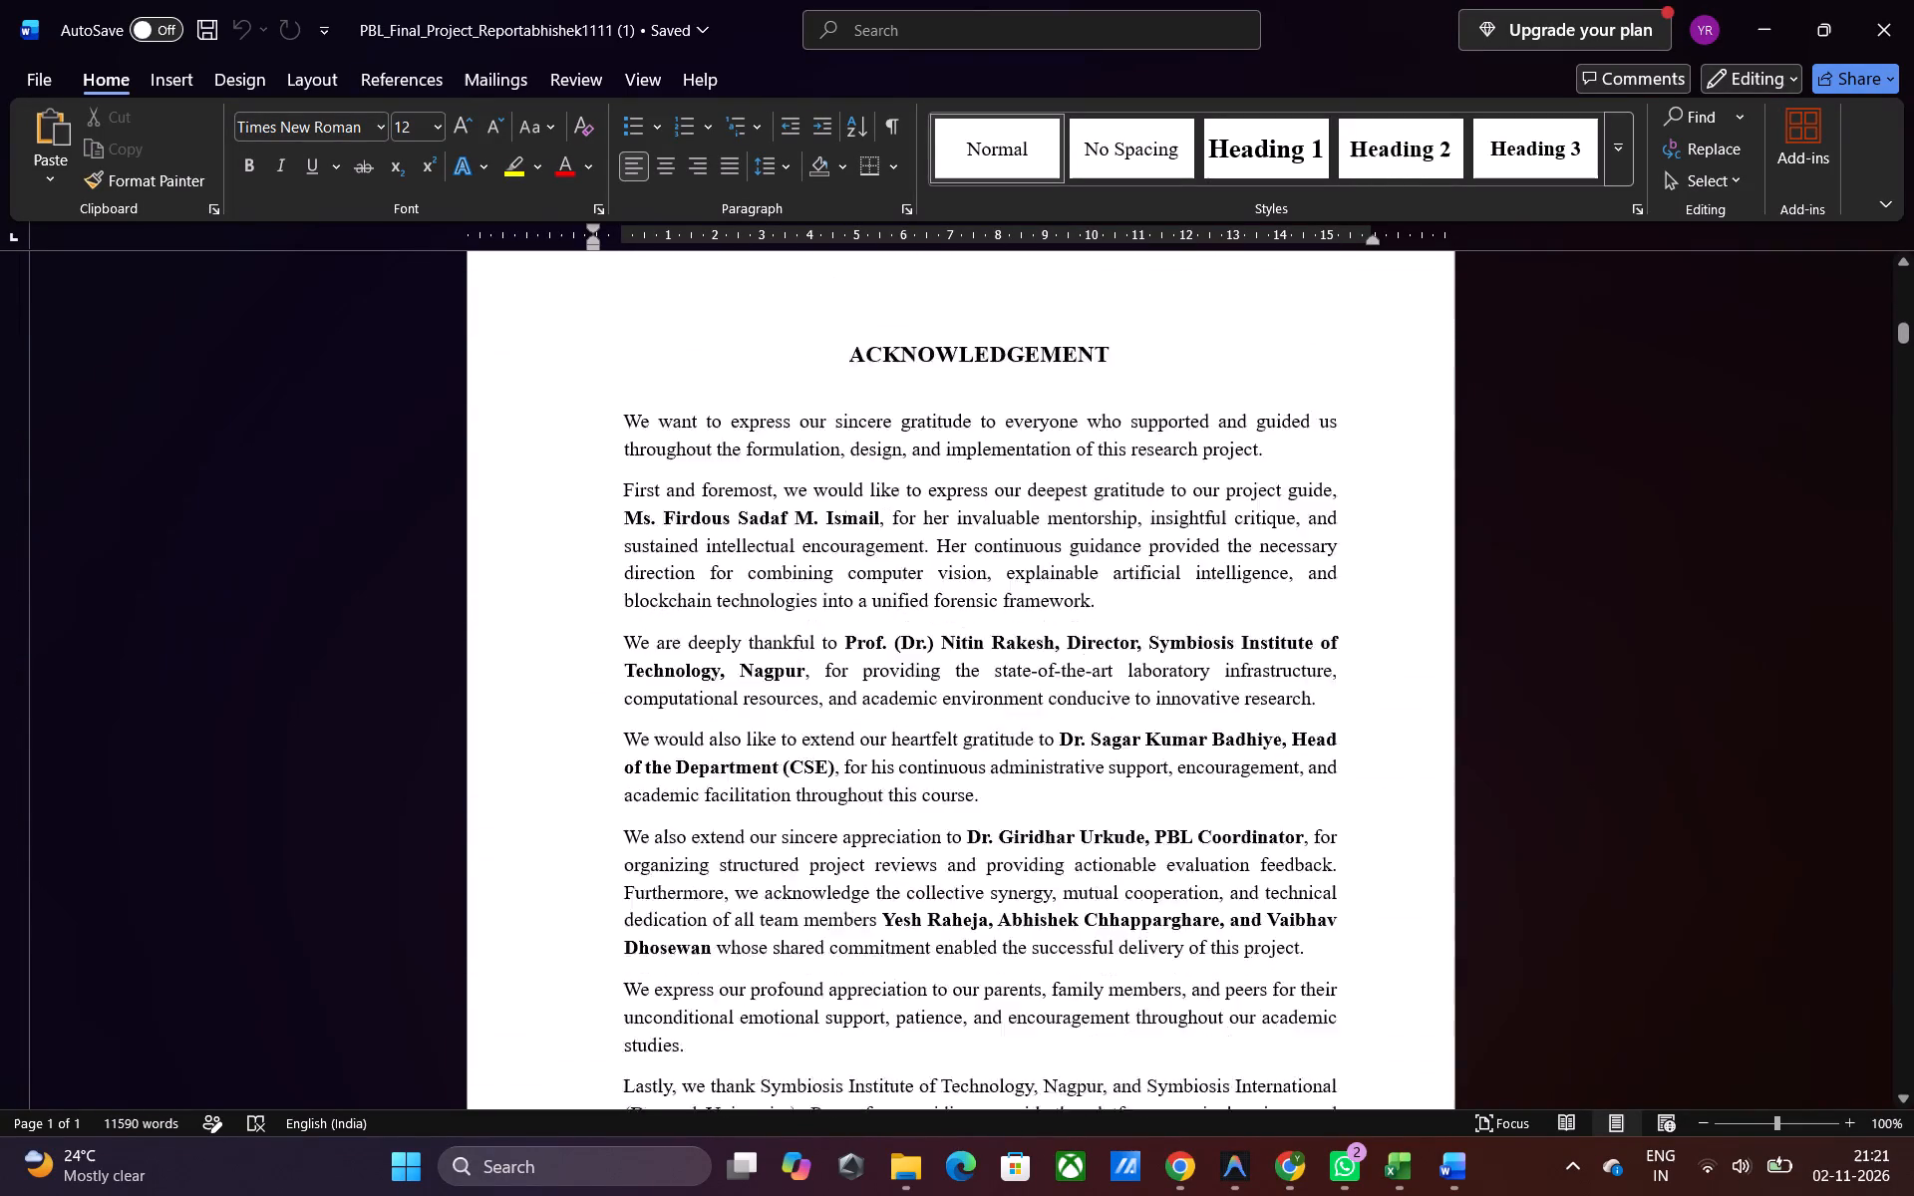
{"action": "scroll", "coordinate": [997, 536], "scroll_direction": "down", "scroll_amount": 4}
{"action": "scroll", "coordinate": [997, 536], "scroll_direction": "up", "scroll_amount": 2}
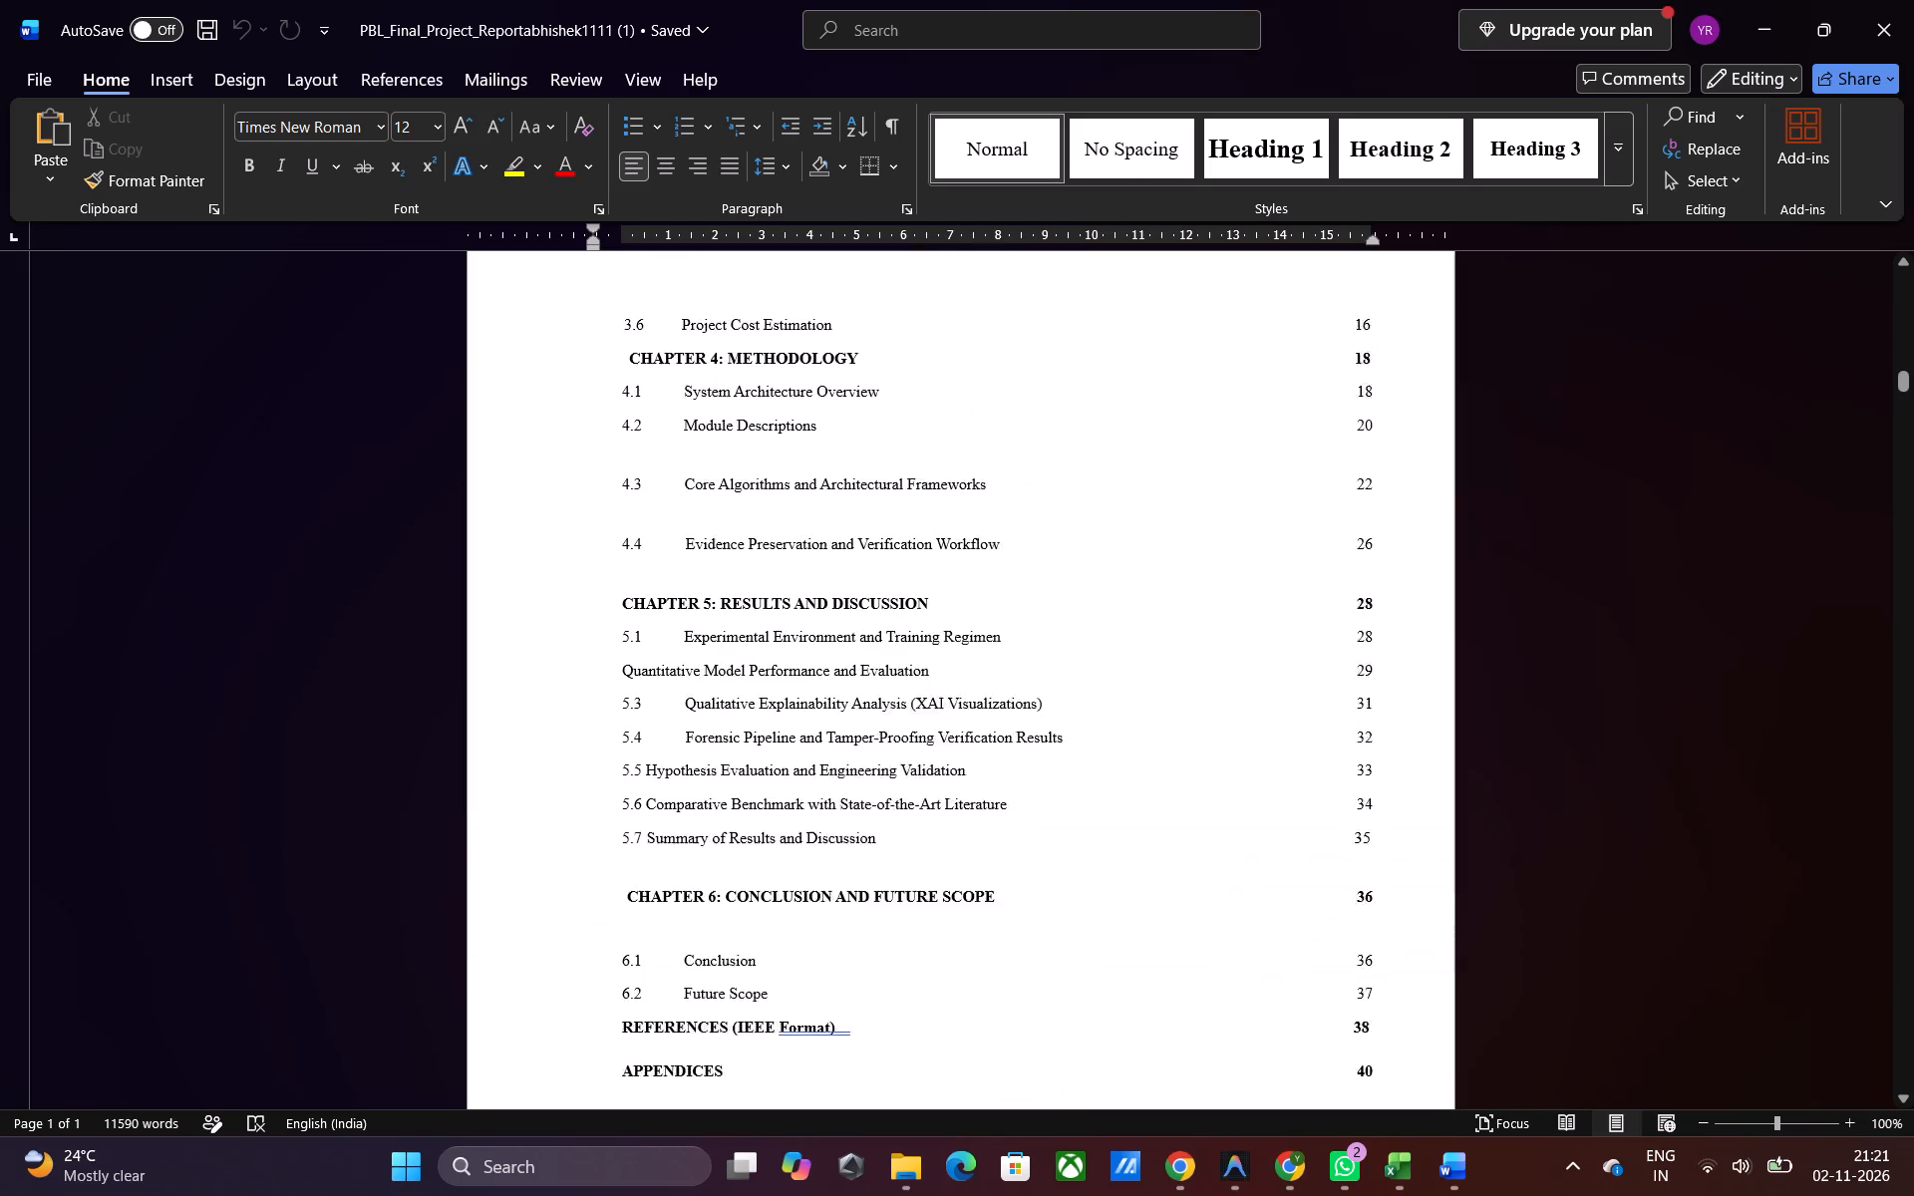
{"action": "scroll", "coordinate": [997, 536], "scroll_direction": "up", "scroll_amount": 7}
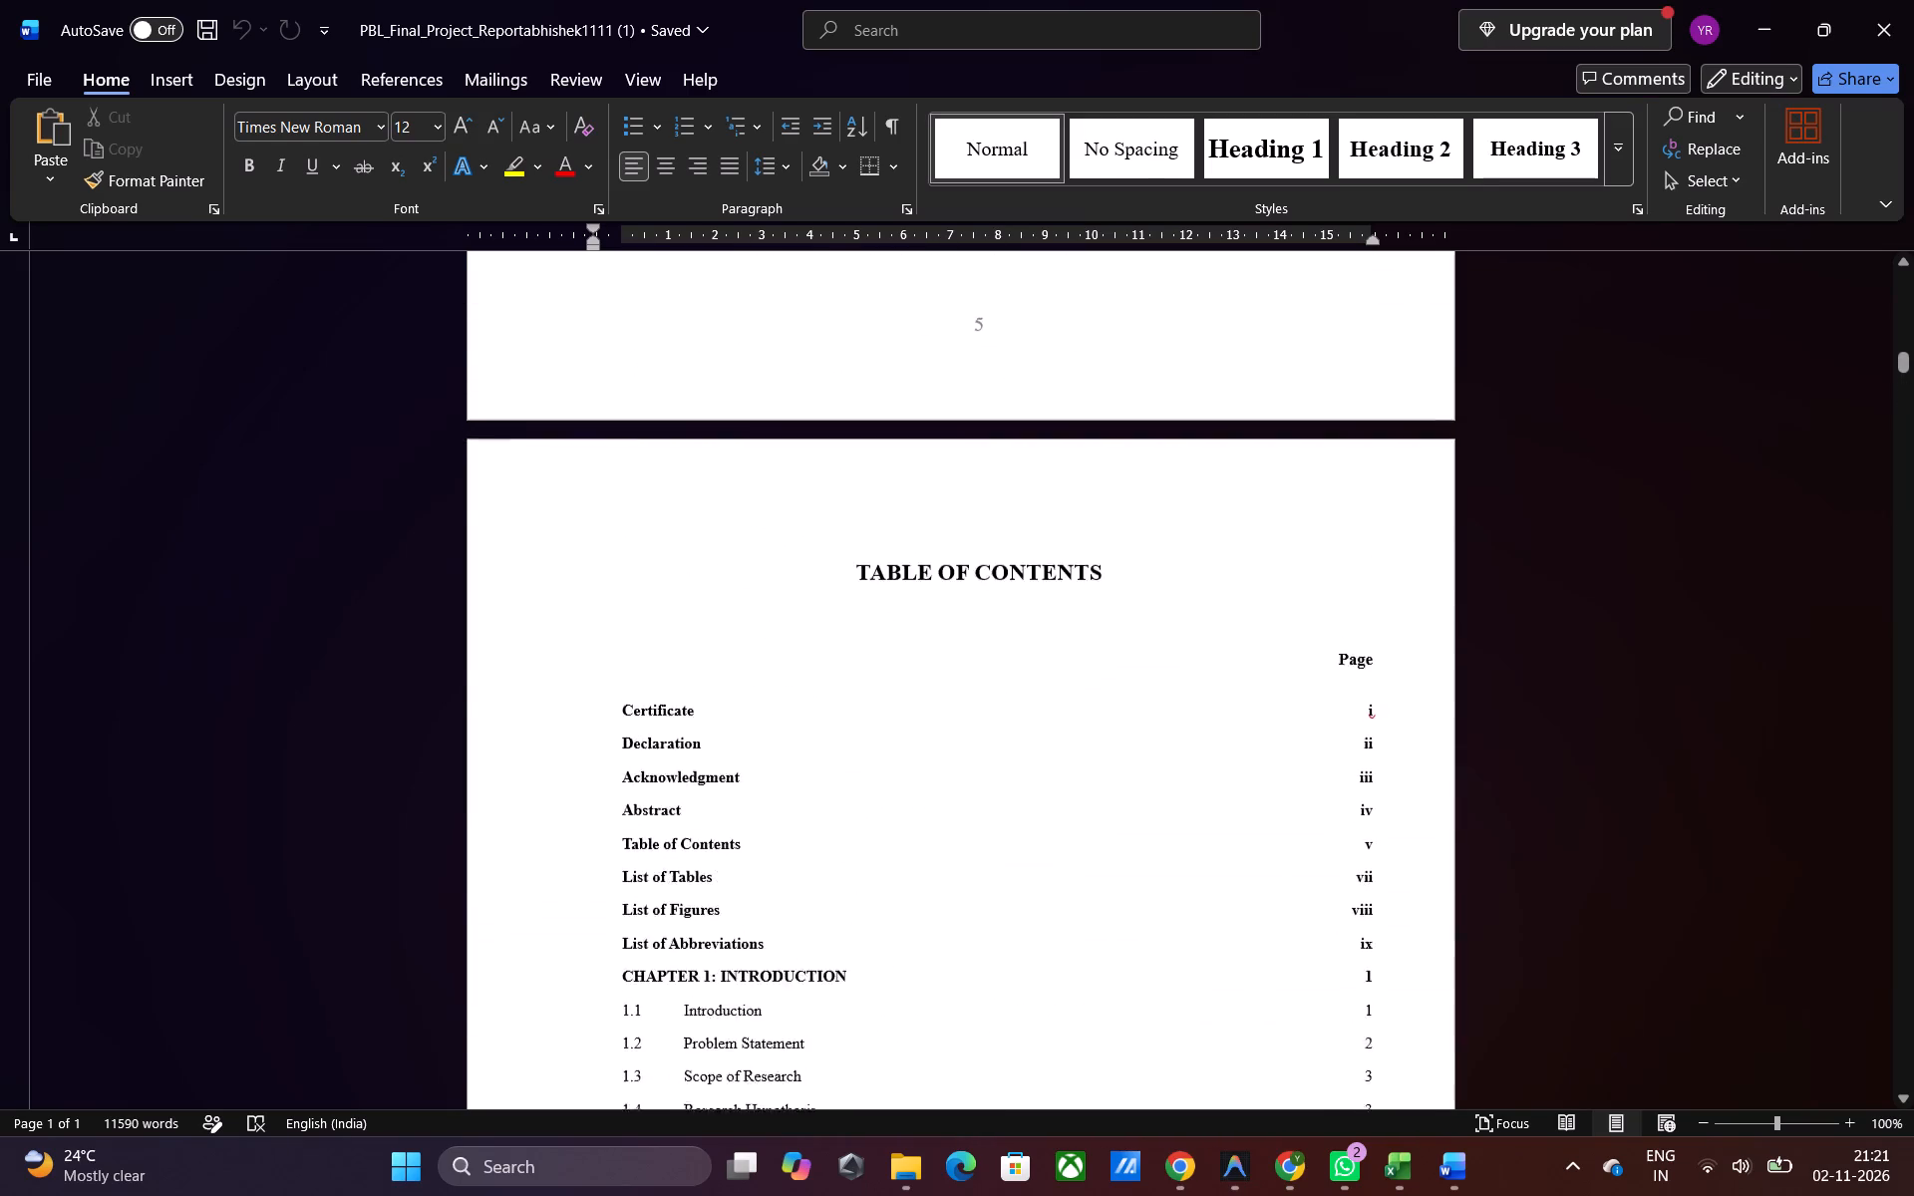
{"action": "scroll", "coordinate": [997, 536], "scroll_direction": "up", "scroll_amount": 2}
{"action": "scroll", "coordinate": [997, 536], "scroll_direction": "down", "scroll_amount": 4}
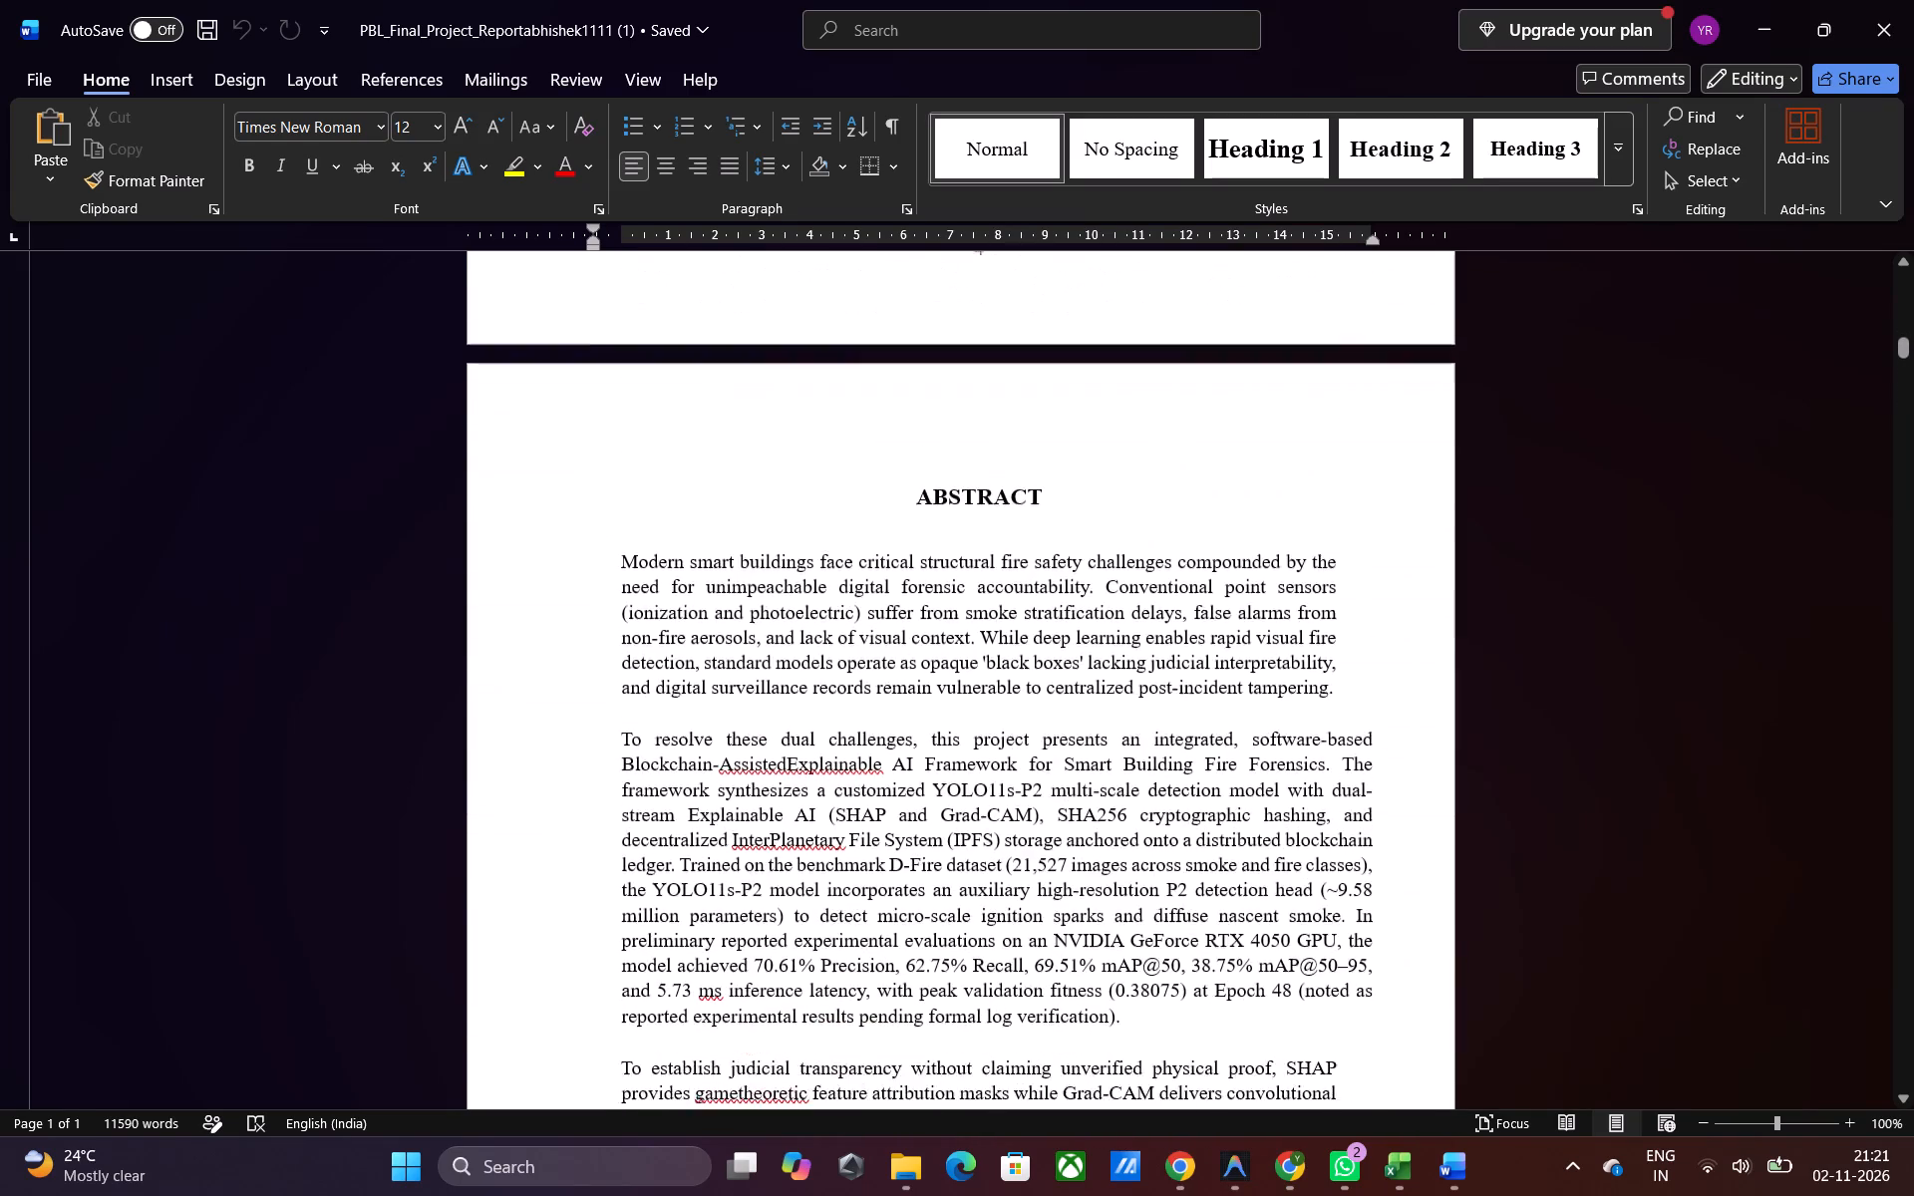
{"action": "scroll", "coordinate": [997, 536], "scroll_direction": "down", "scroll_amount": 1}
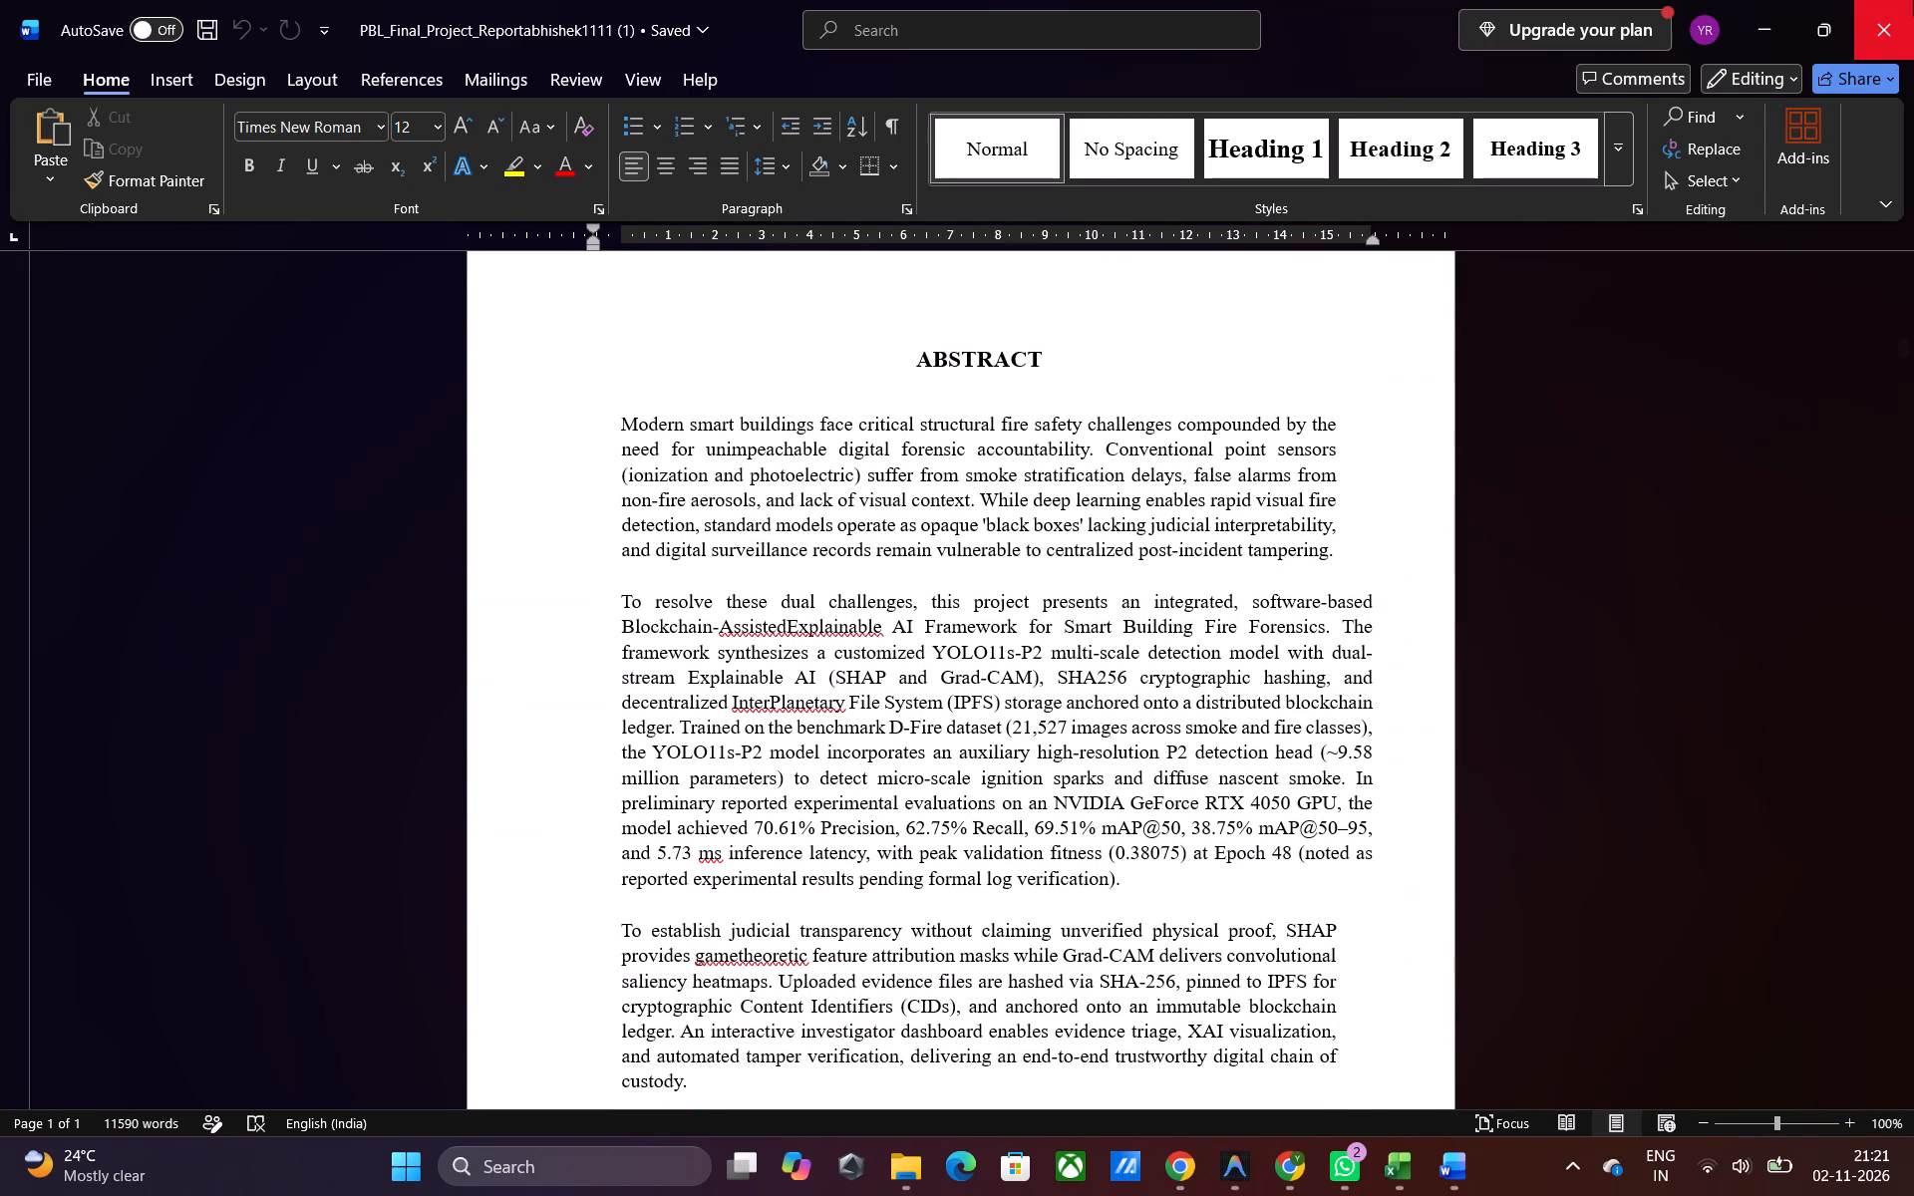
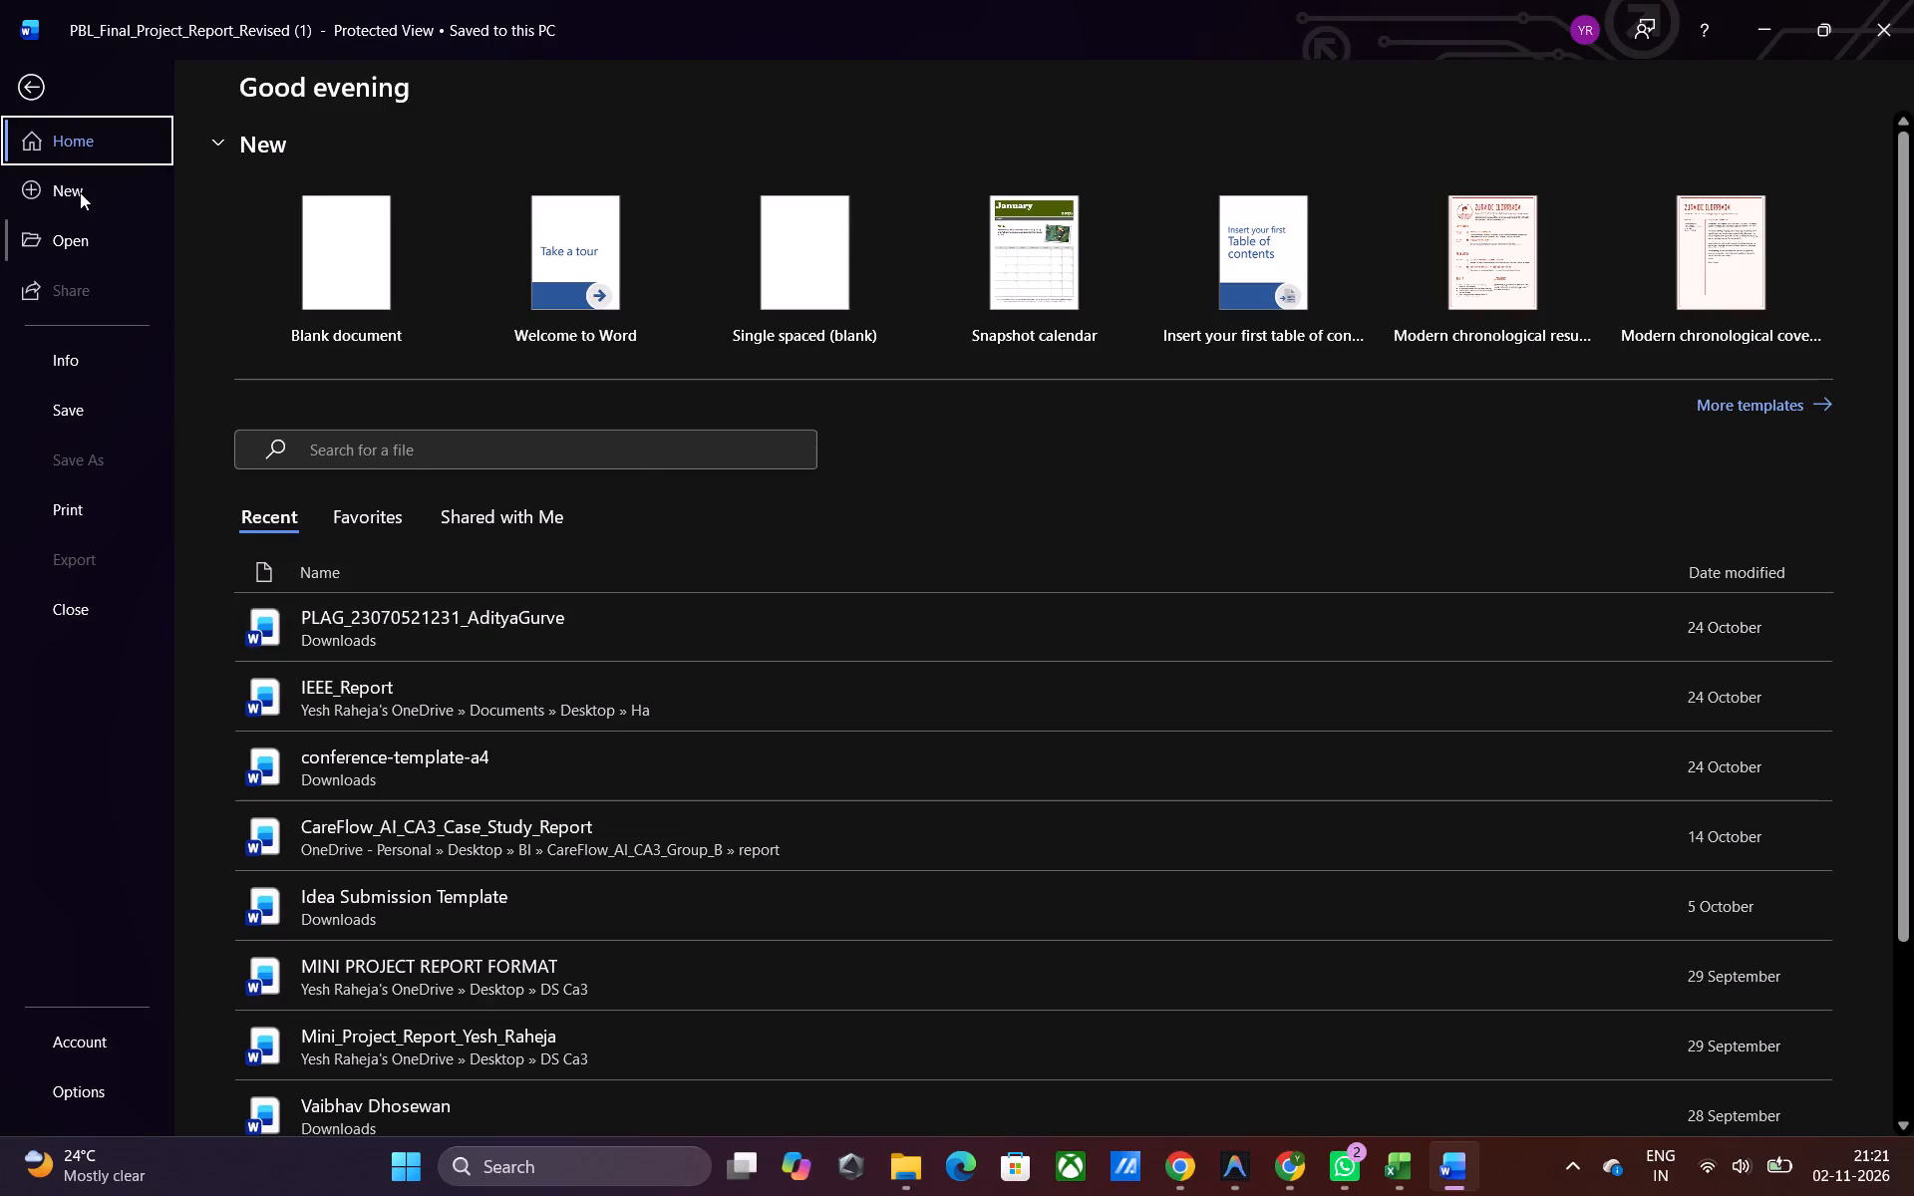
Search the recent documents for "abhis" and open the Service Learning report.
{"action": "scroll", "coordinate": [436, 472], "scroll_direction": "down", "scroll_amount": 1}
{"action": "left_click", "coordinate": [89, 244]}
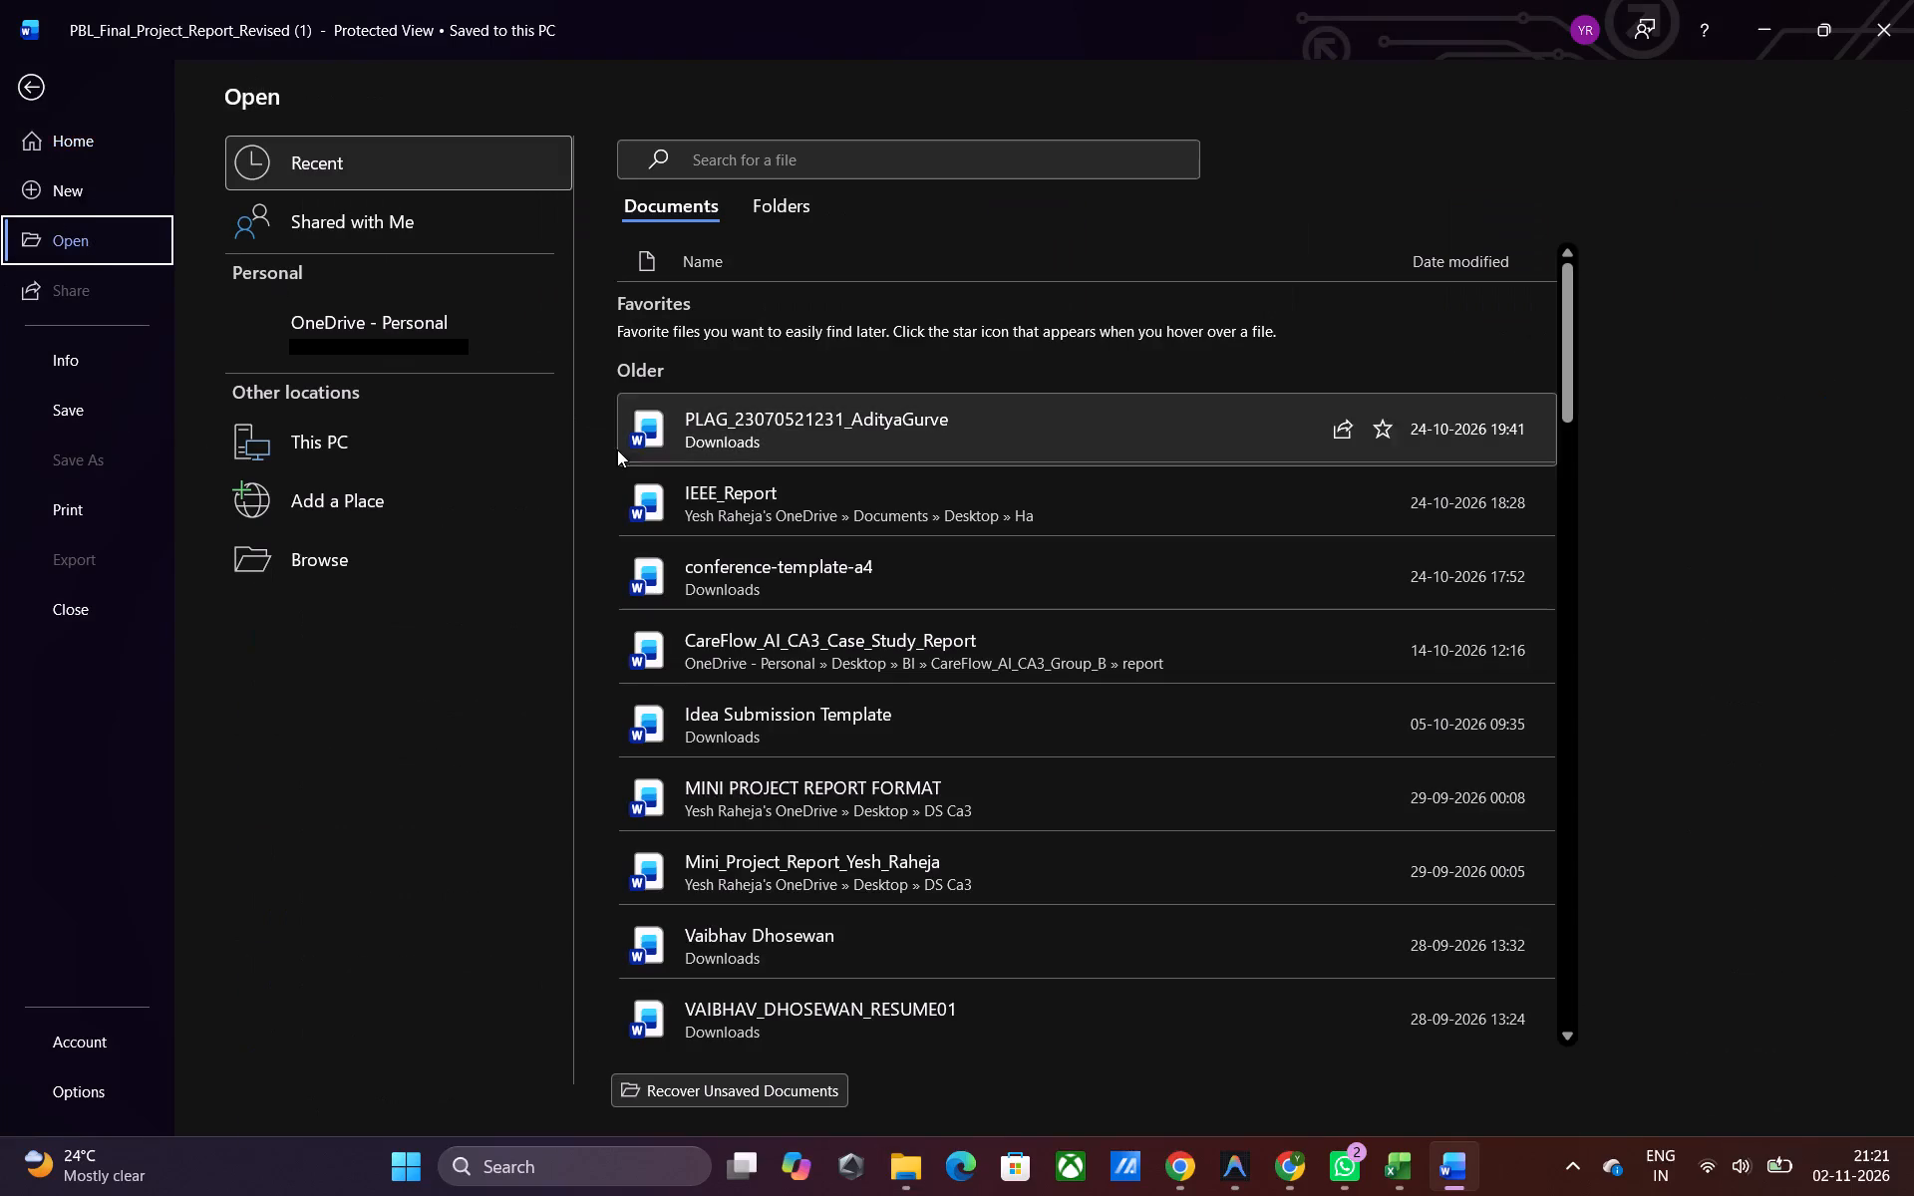
{"action": "scroll", "coordinate": [847, 566], "scroll_direction": "down", "scroll_amount": 1}
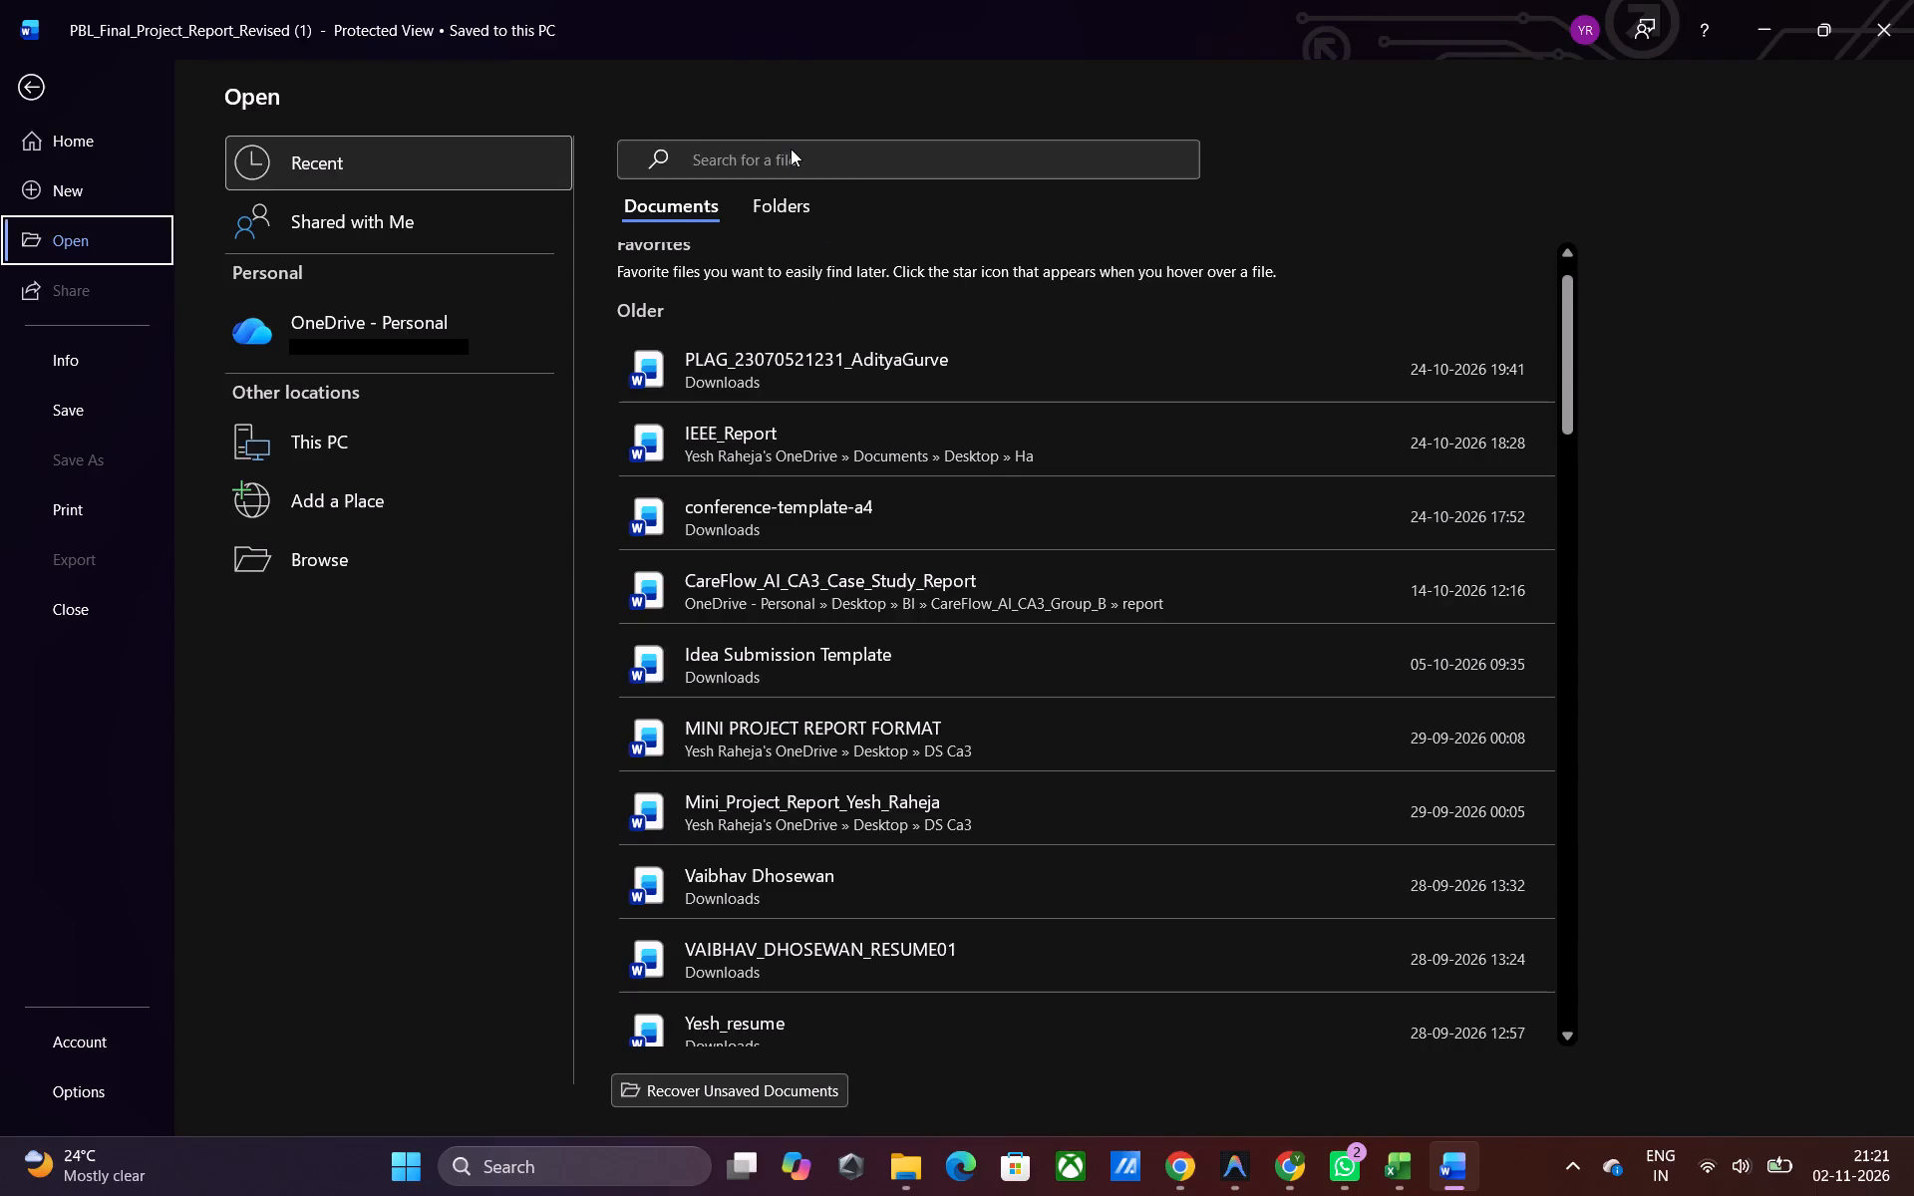
{"action": "left_click", "coordinate": [769, 167]}
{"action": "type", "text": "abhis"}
{"action": "left_click", "coordinate": [748, 202]}
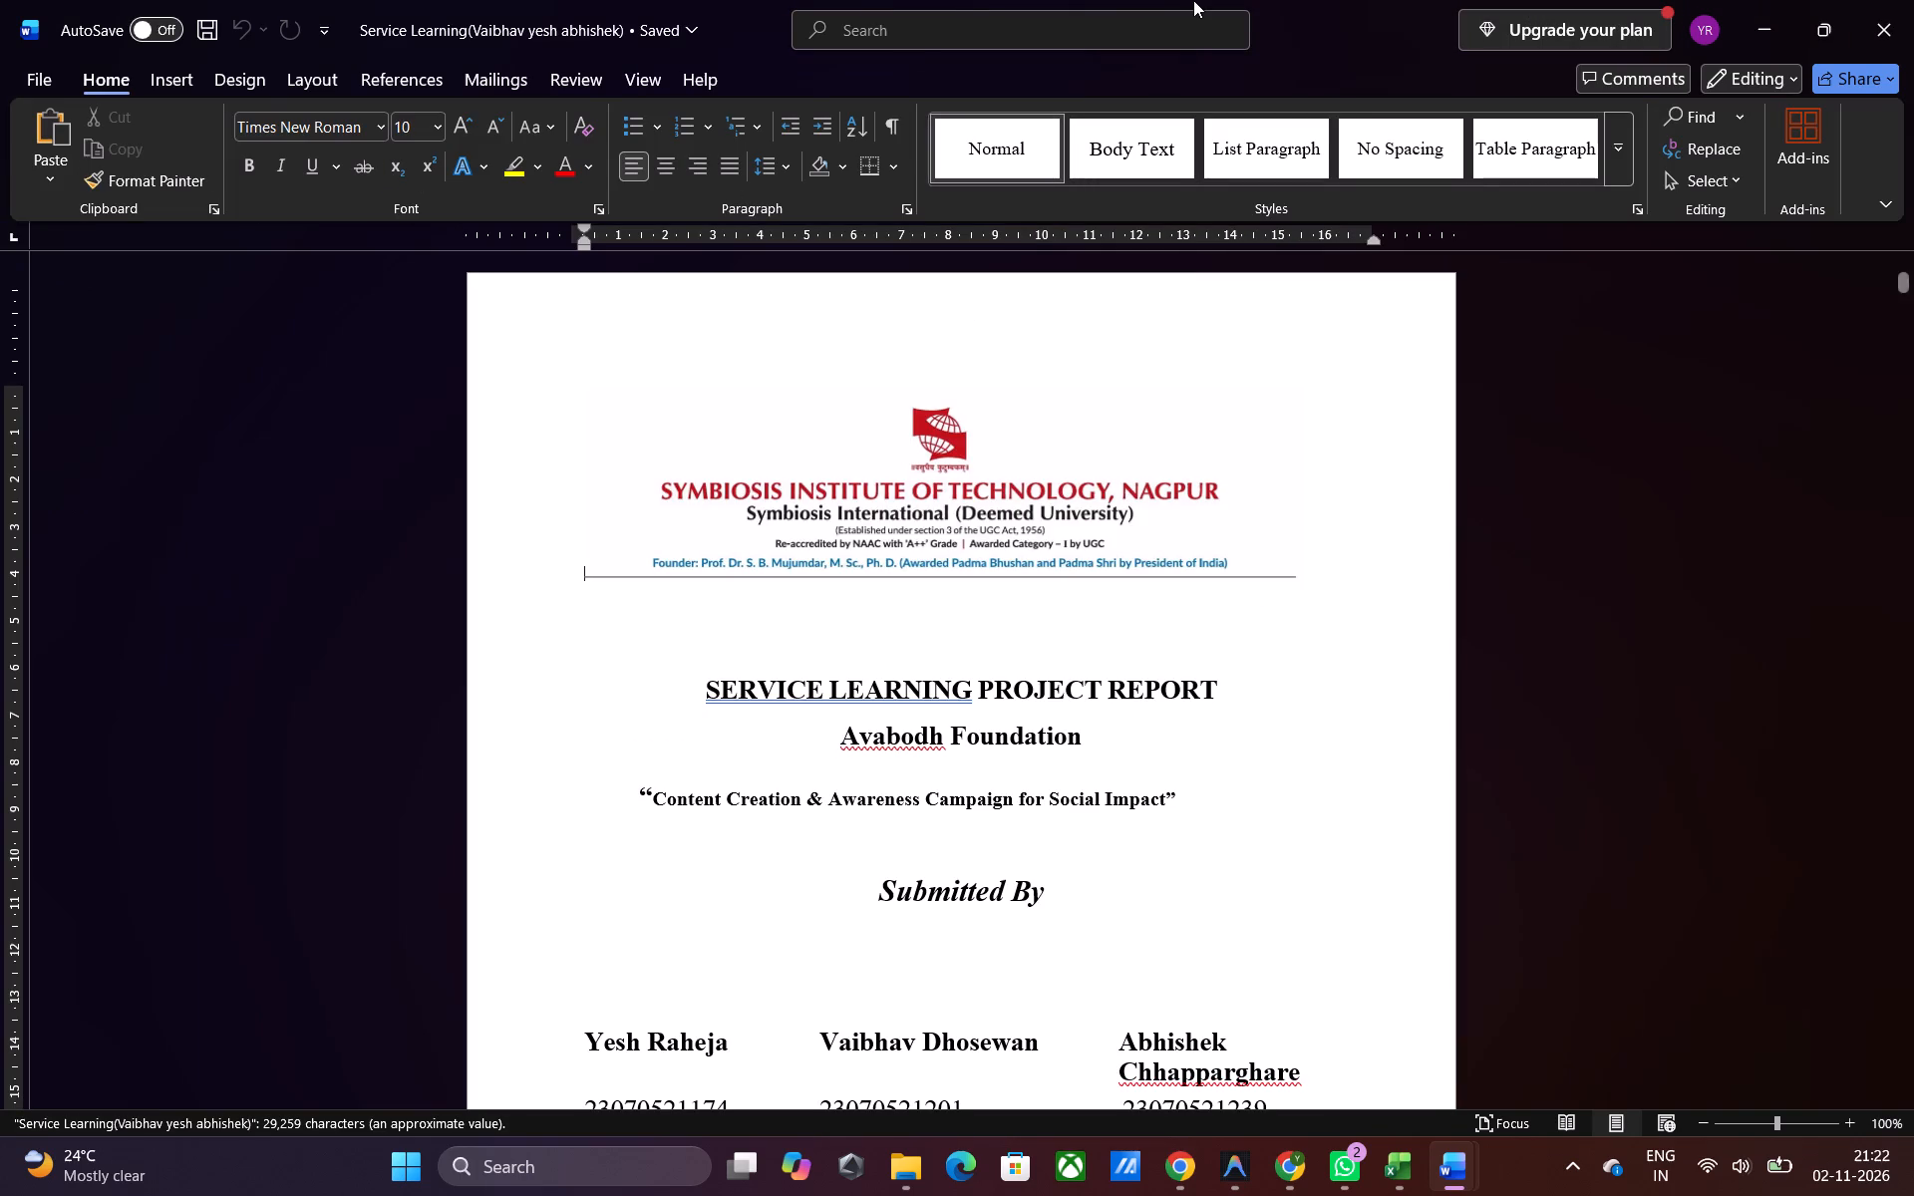
Close the Service Learning project report document.
{"action": "left_click_drag", "start_coordinate": [1193, 0], "coordinate": [1780, 0]}
{"action": "left_click", "coordinate": [1904, 1]}
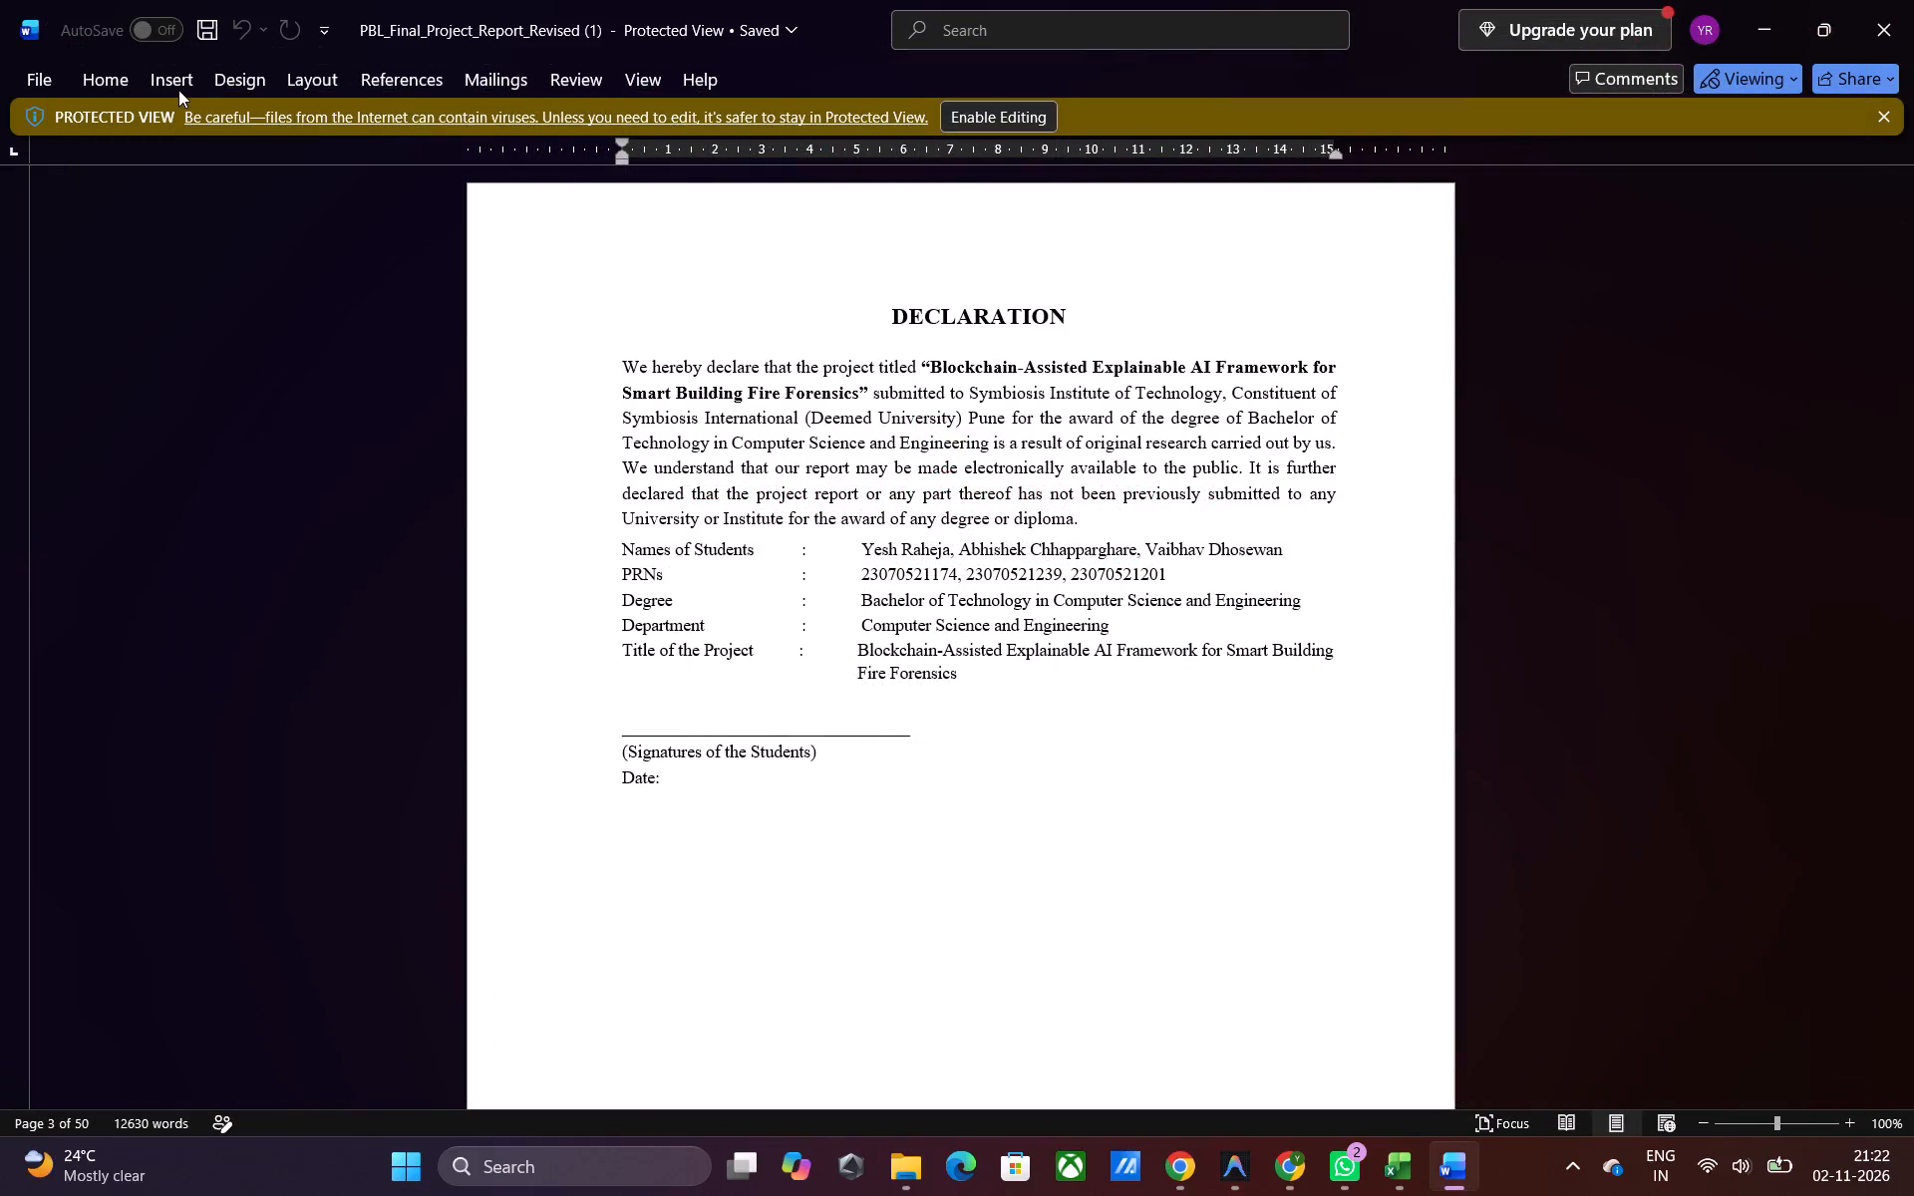
Look for the edited report through the recent folders, checking the AP folder under Downloads > 6th sem.
{"action": "left_click", "coordinate": [39, 90]}
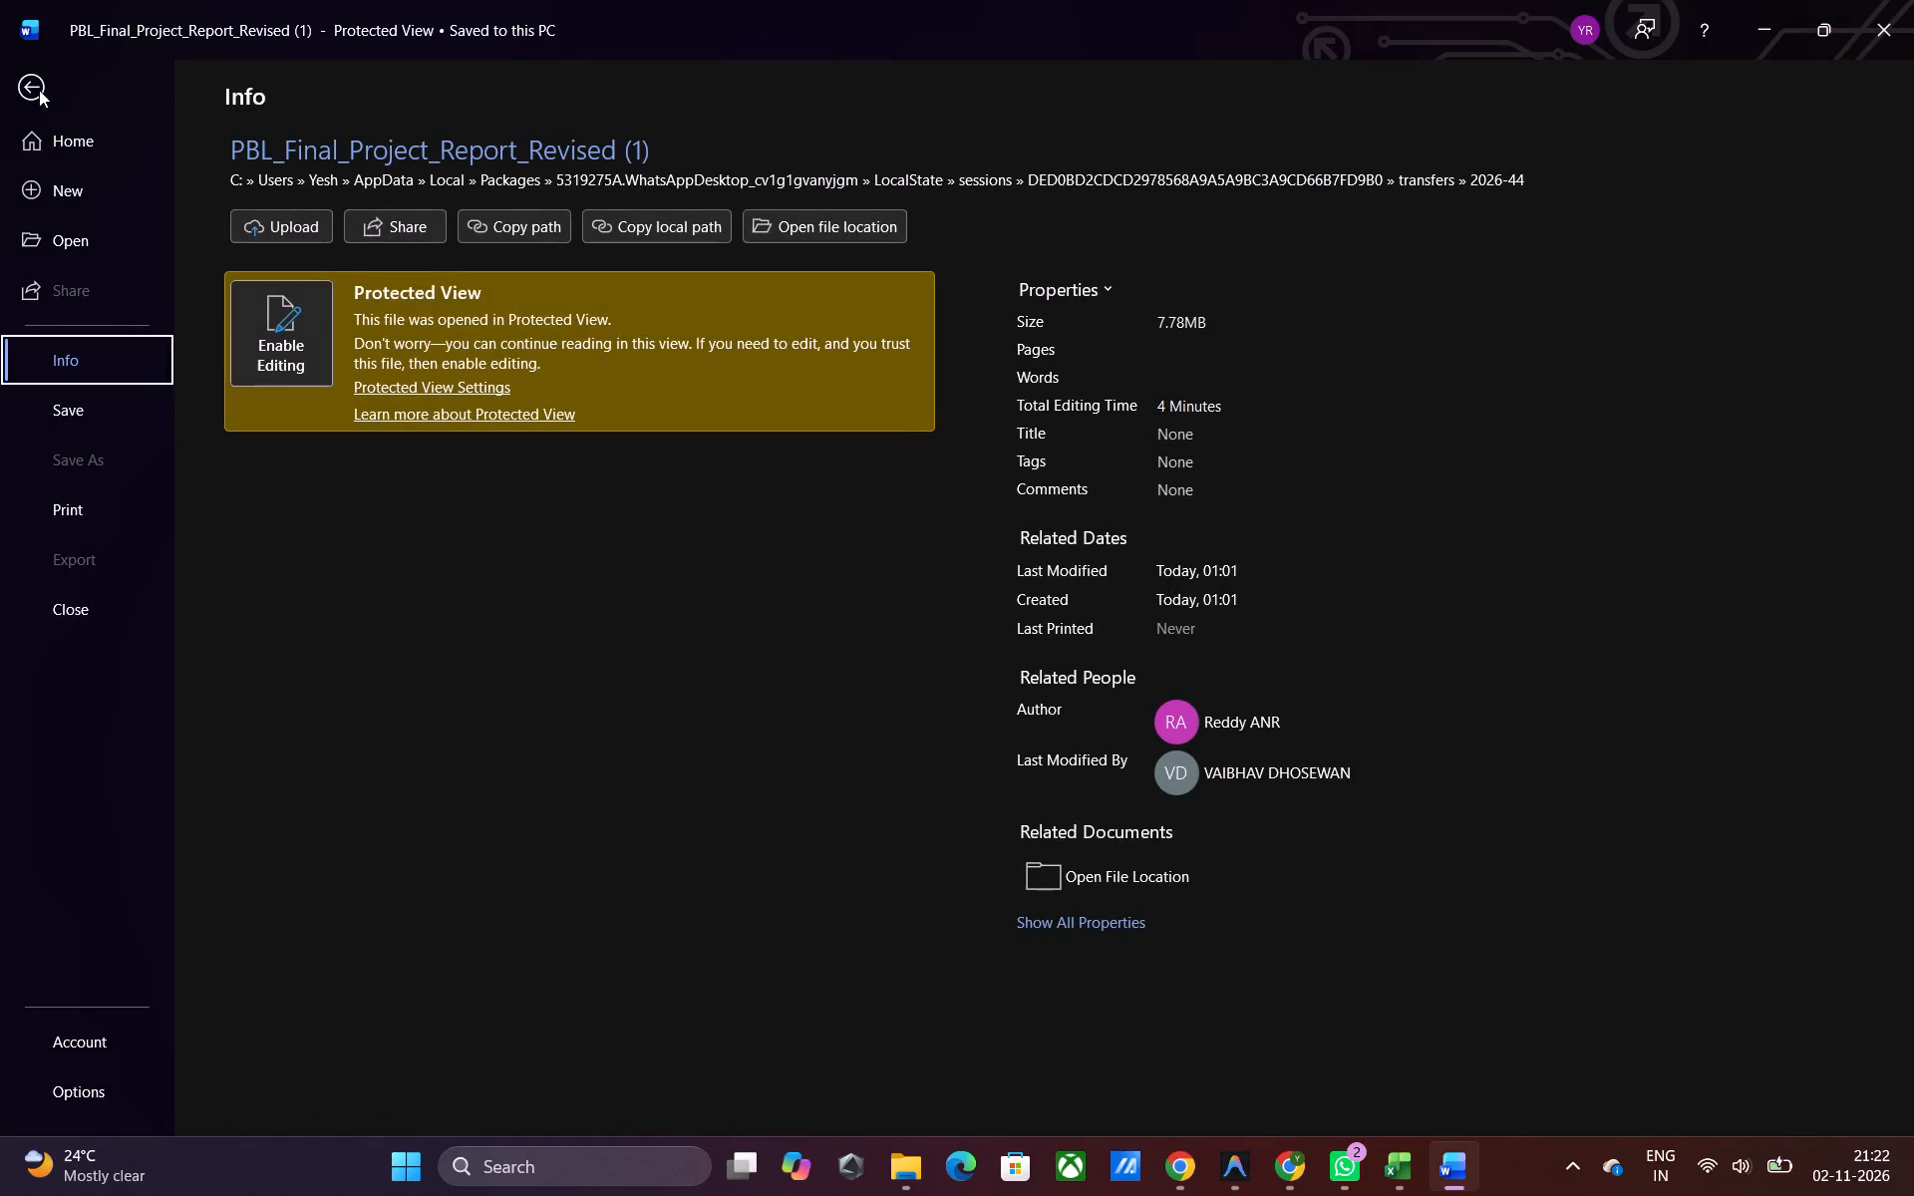
{"action": "left_click", "coordinate": [102, 226]}
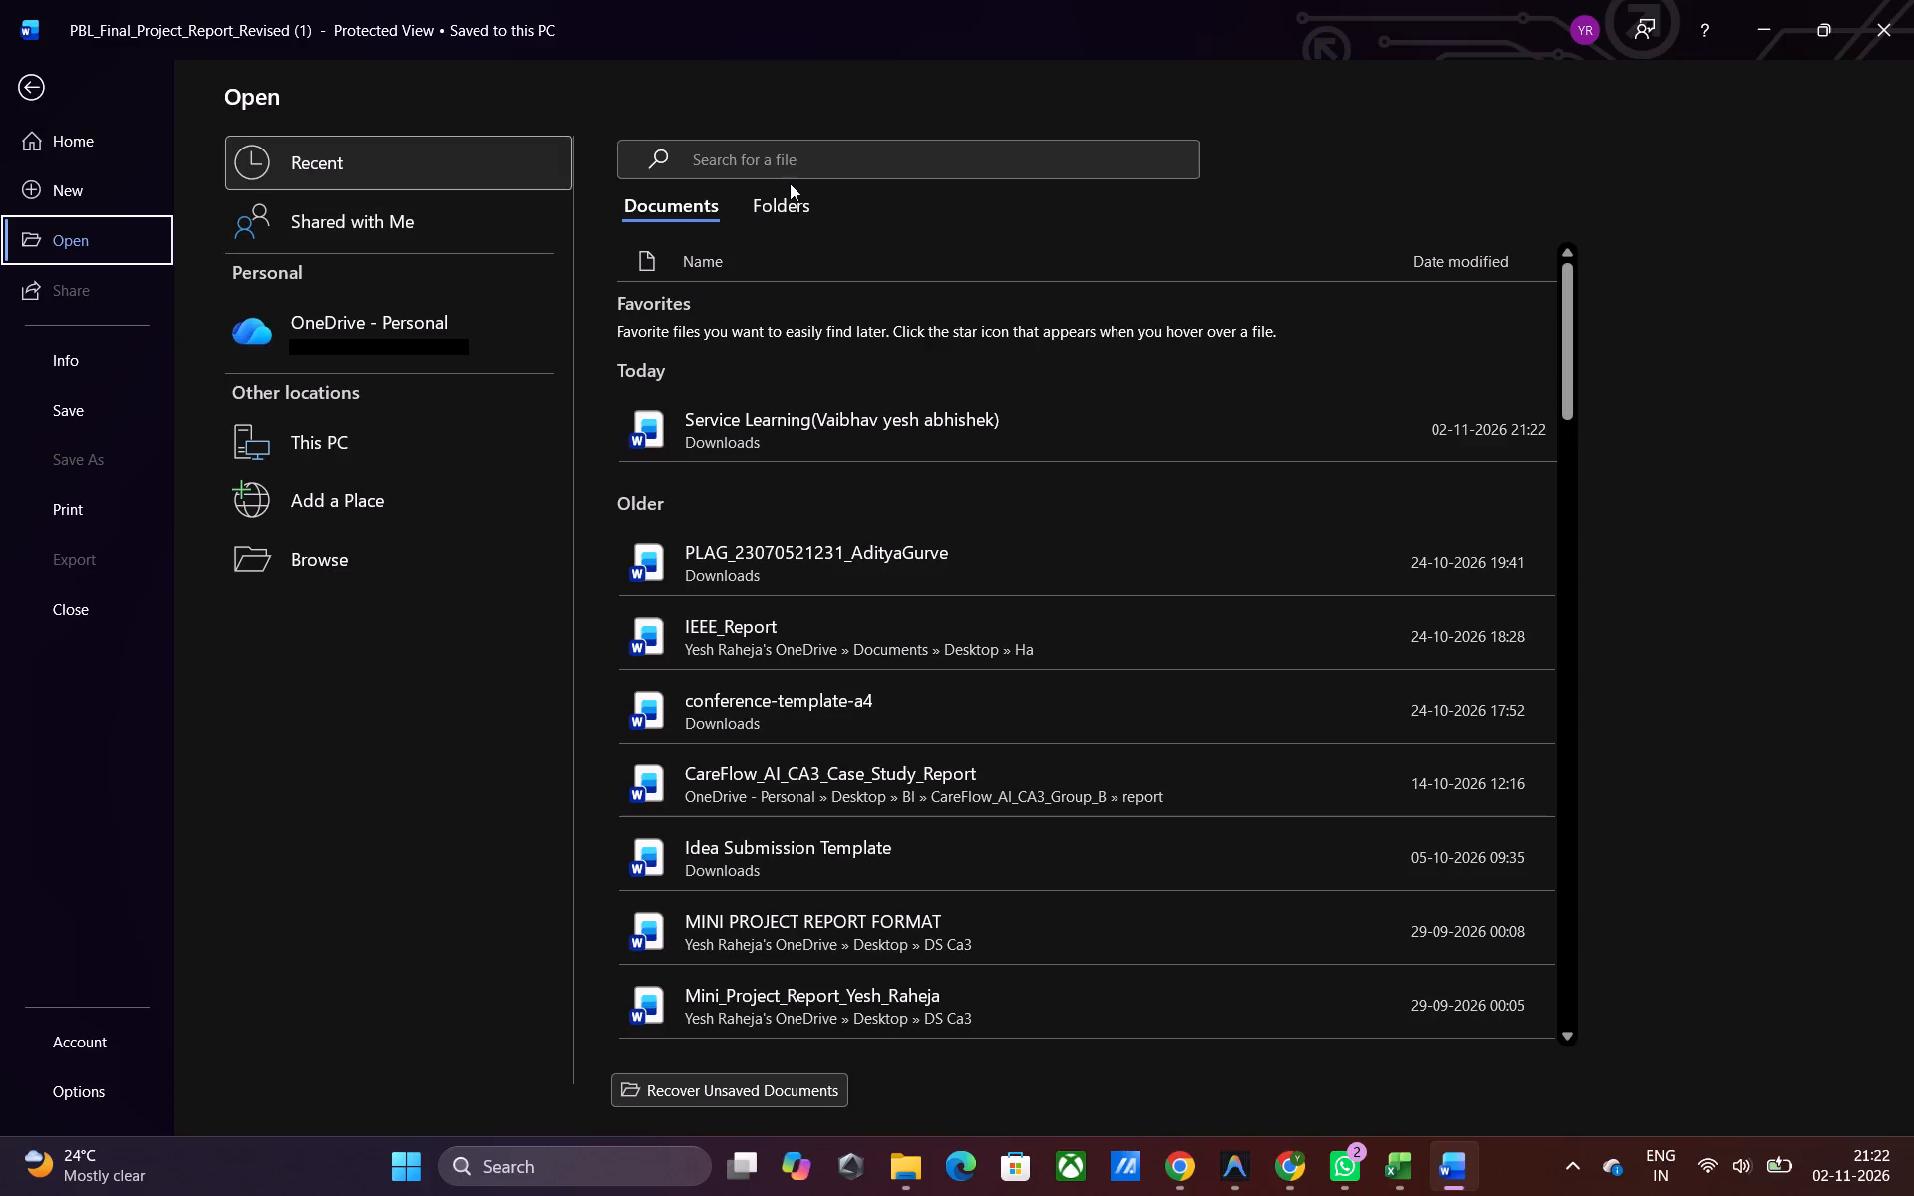
{"action": "left_click", "coordinate": [778, 208]}
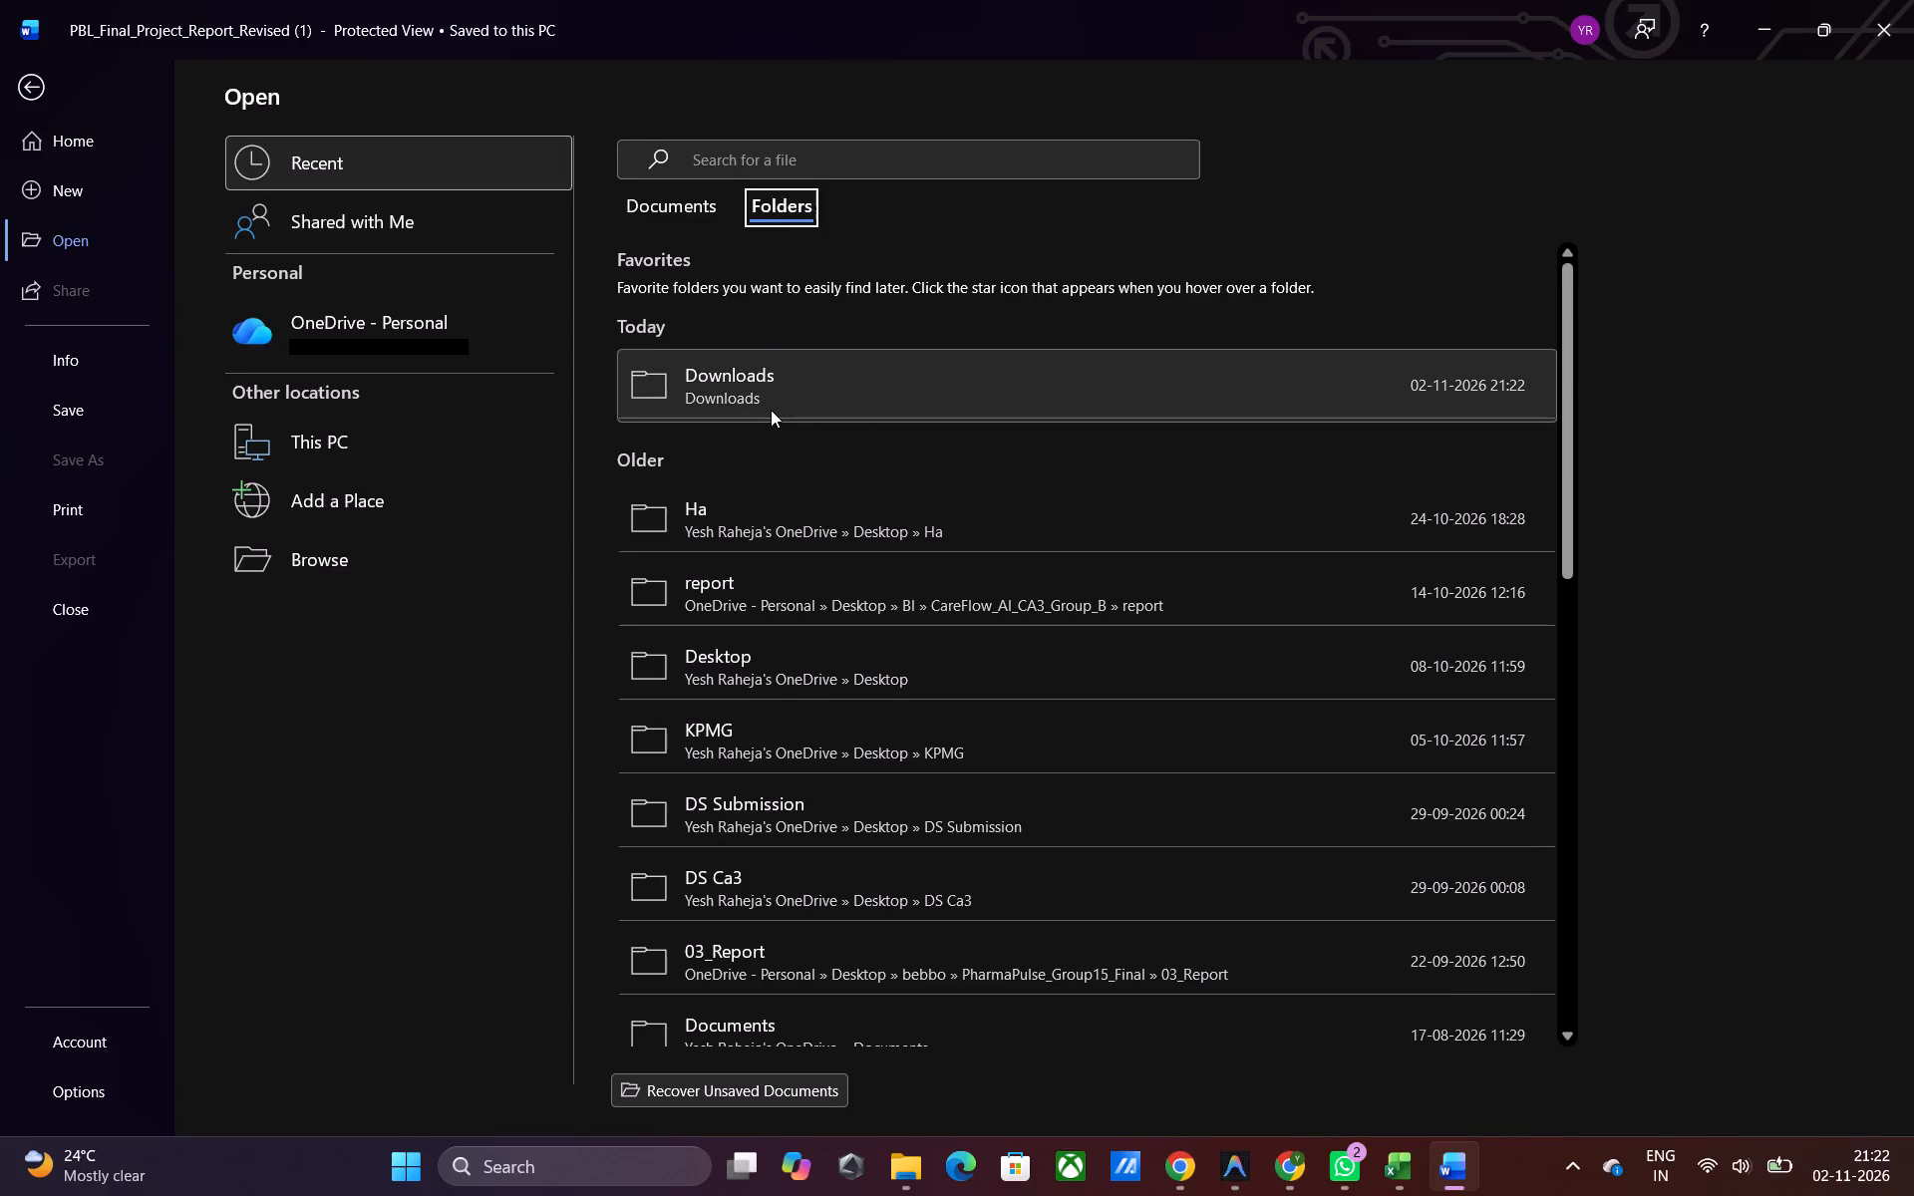
{"action": "double_click", "coordinate": [772, 403]}
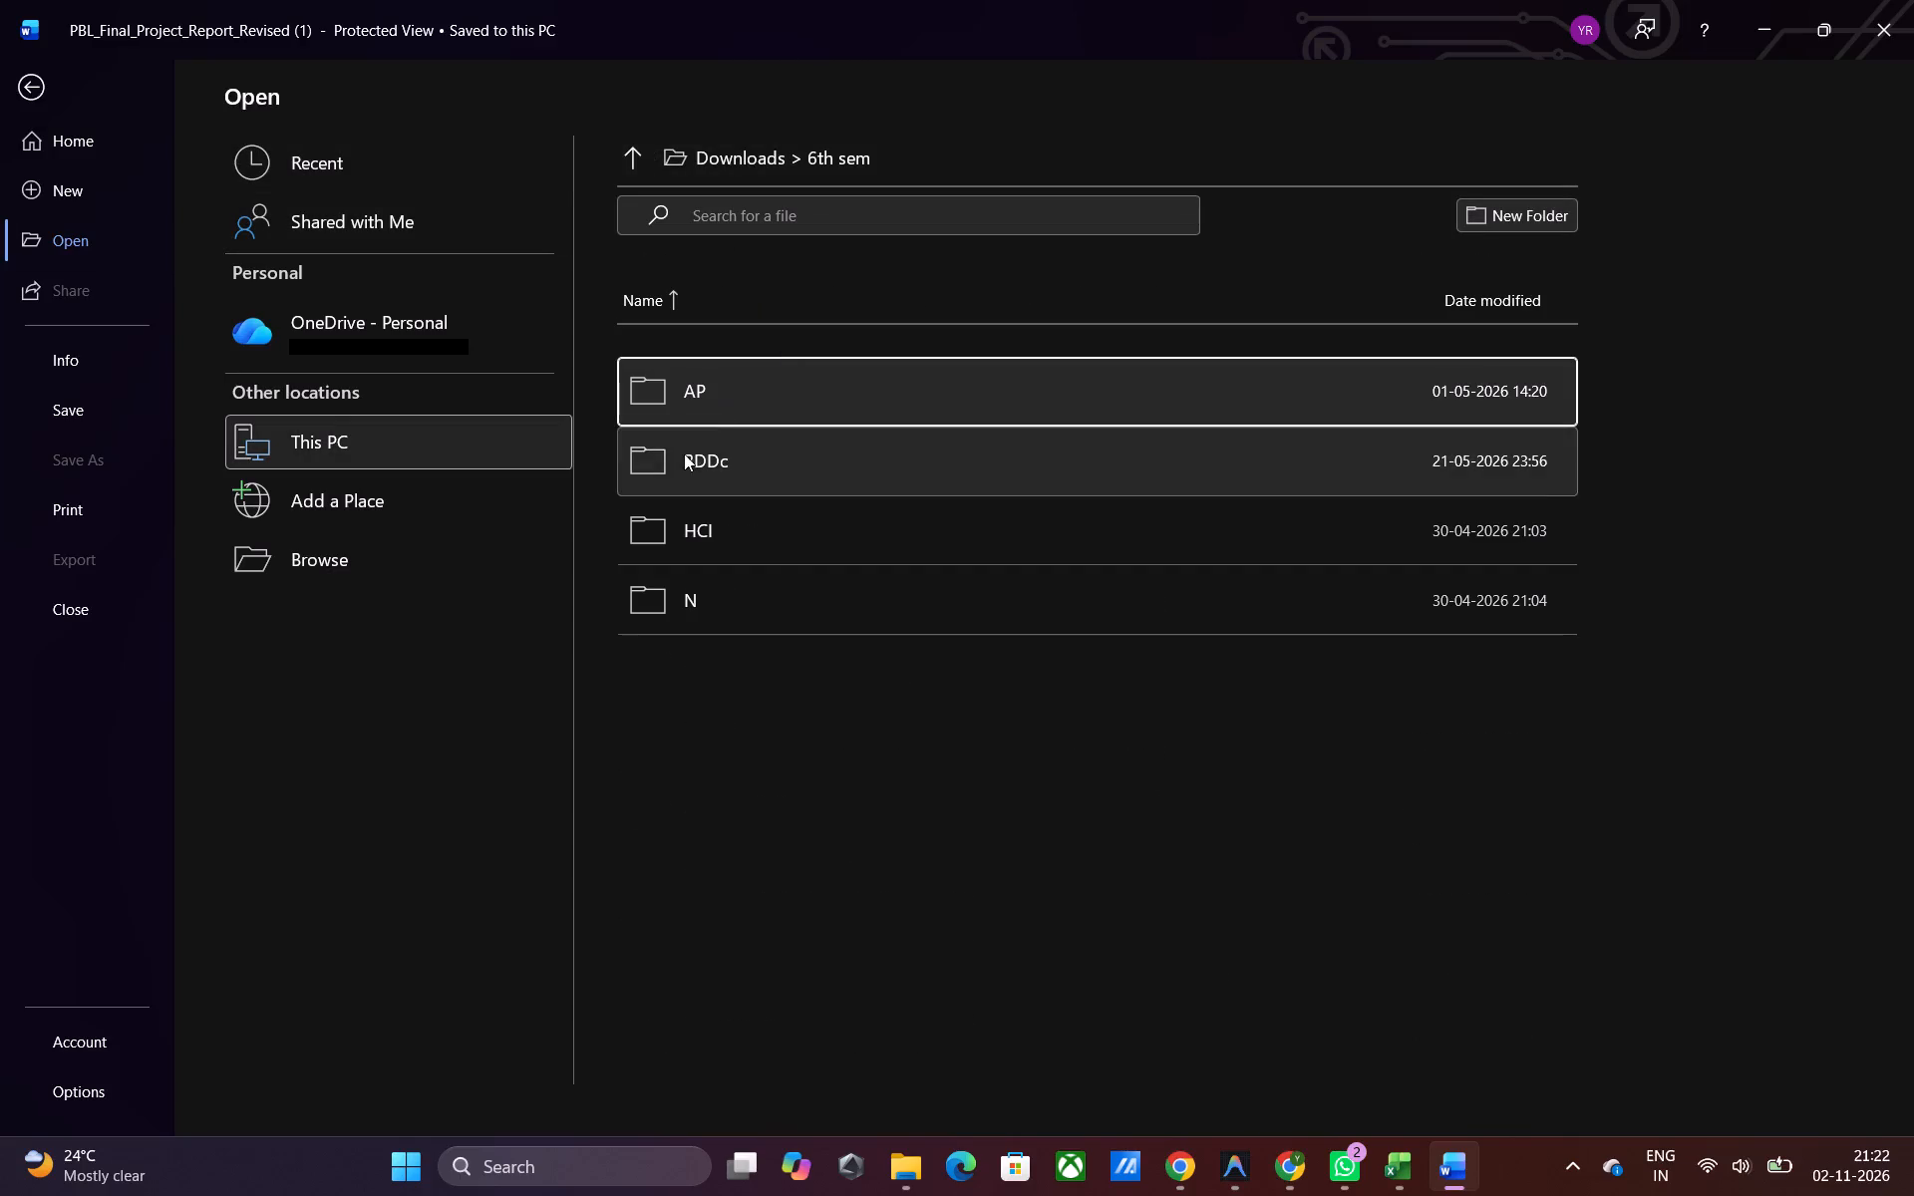
{"action": "double_click", "coordinate": [710, 398]}
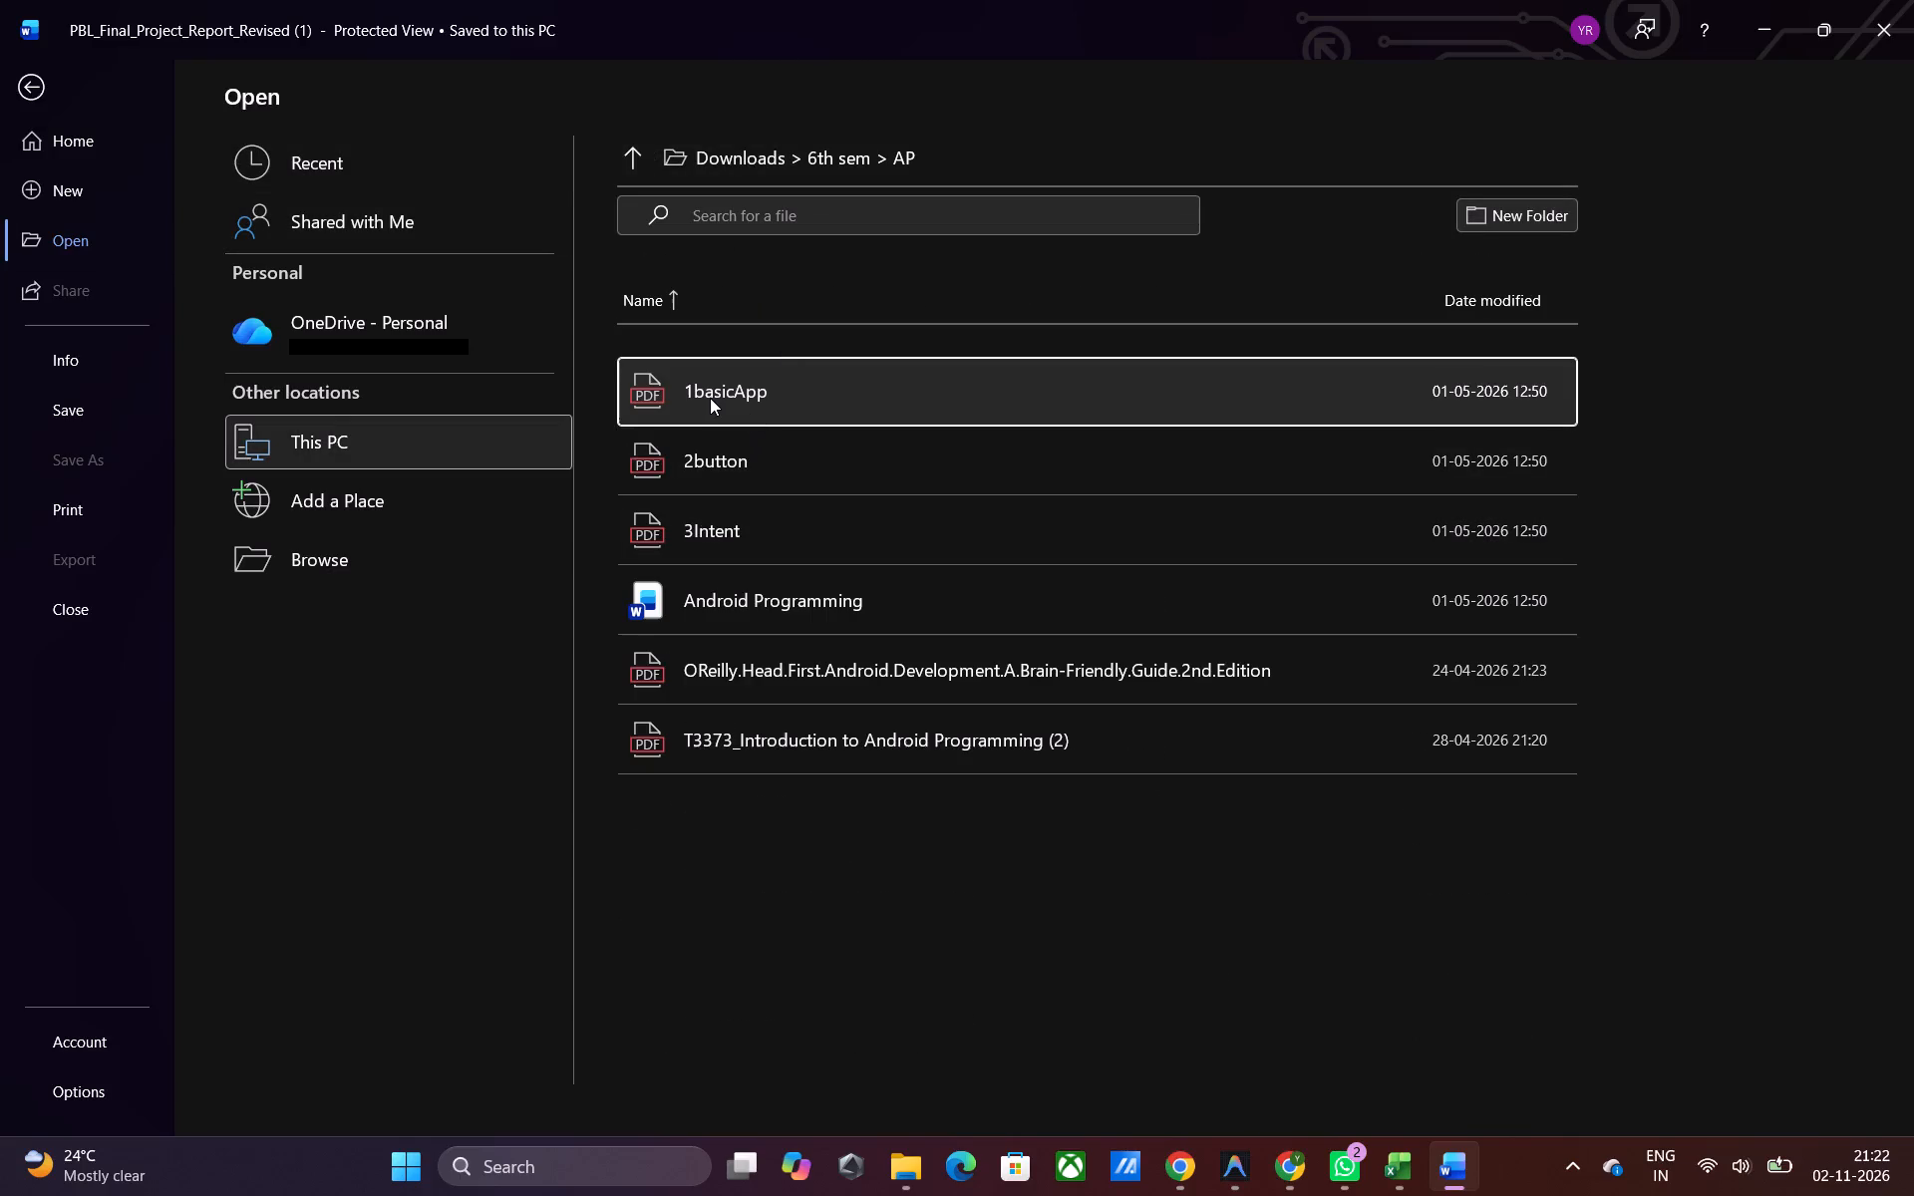
{"action": "left_click", "coordinate": [700, 159]}
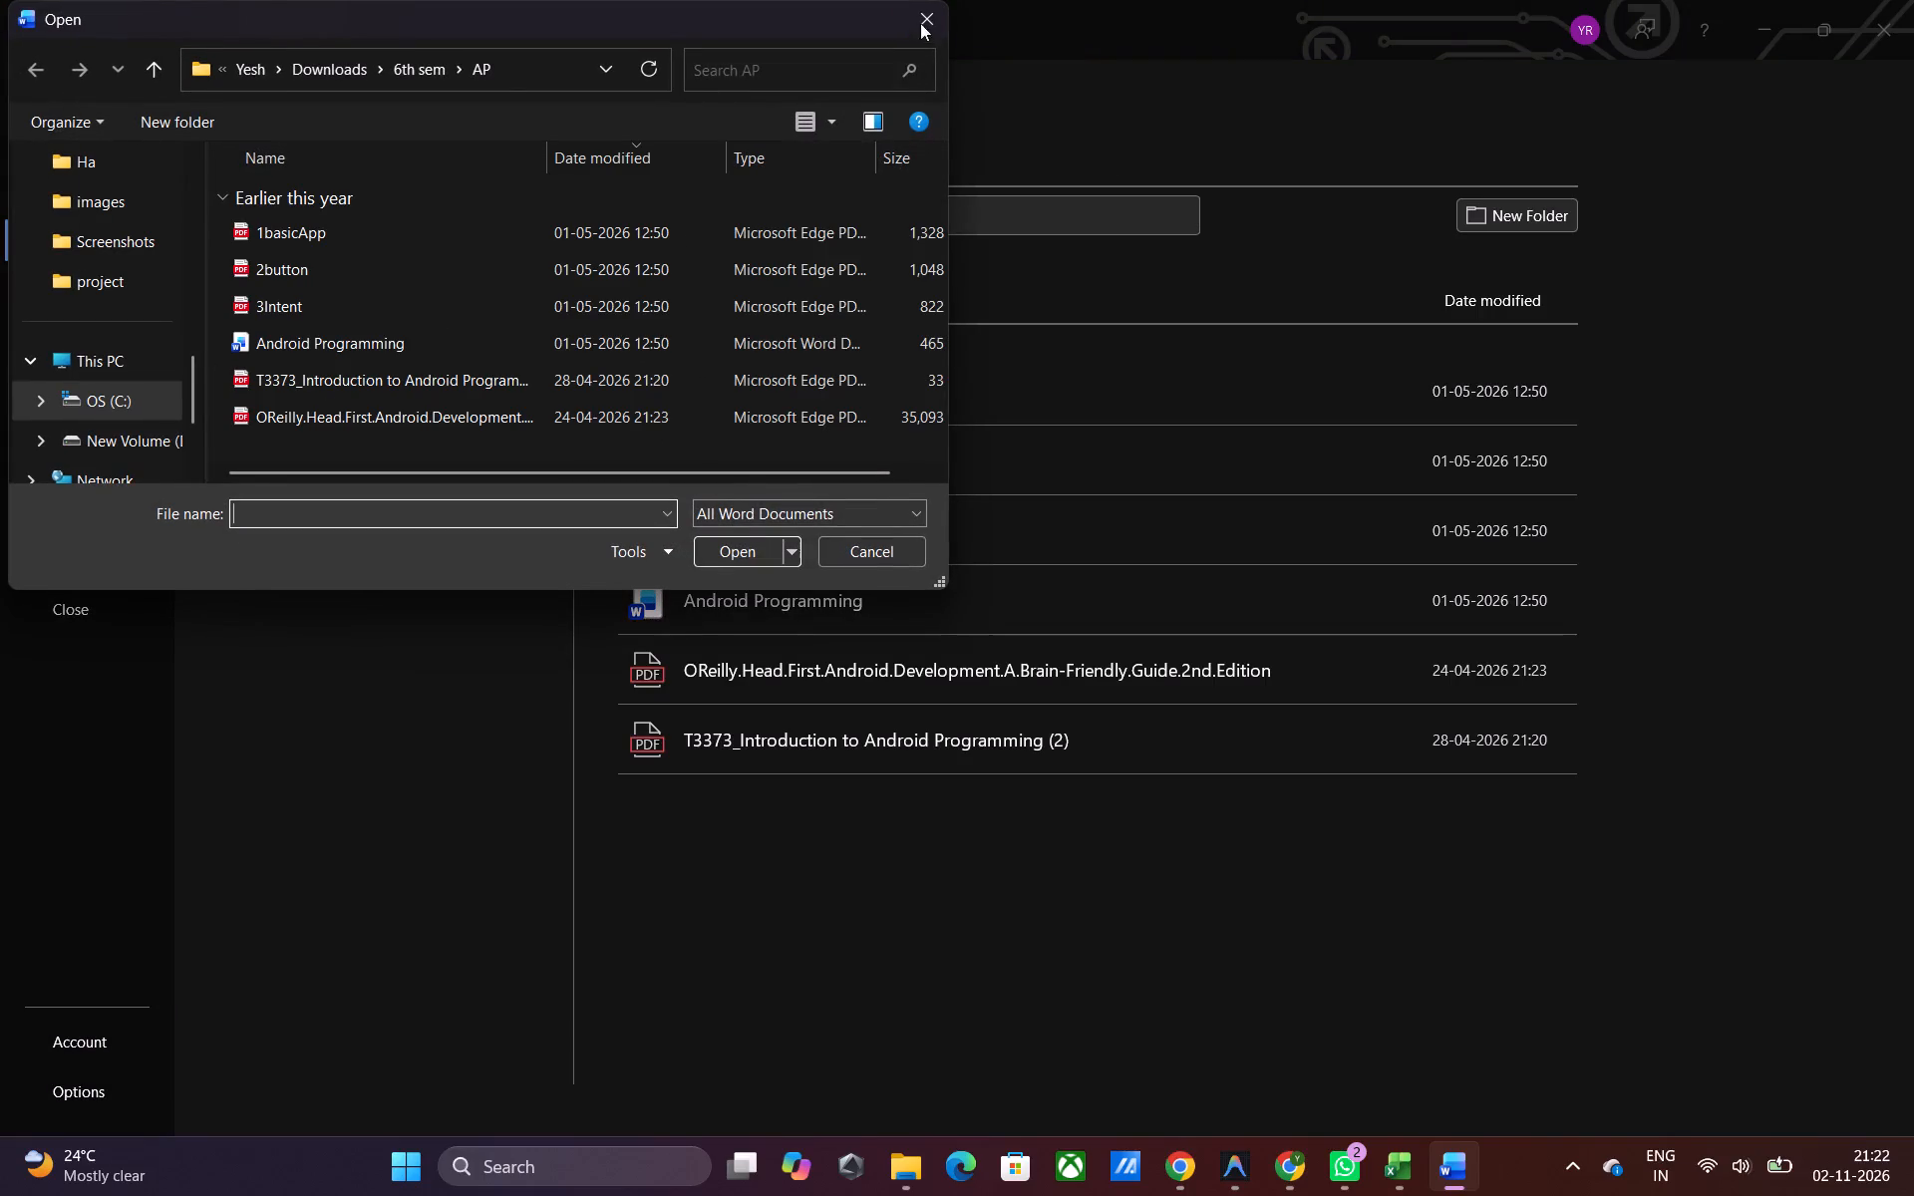
{"action": "left_click", "coordinate": [922, 9]}
{"action": "left_click", "coordinate": [835, 150]}
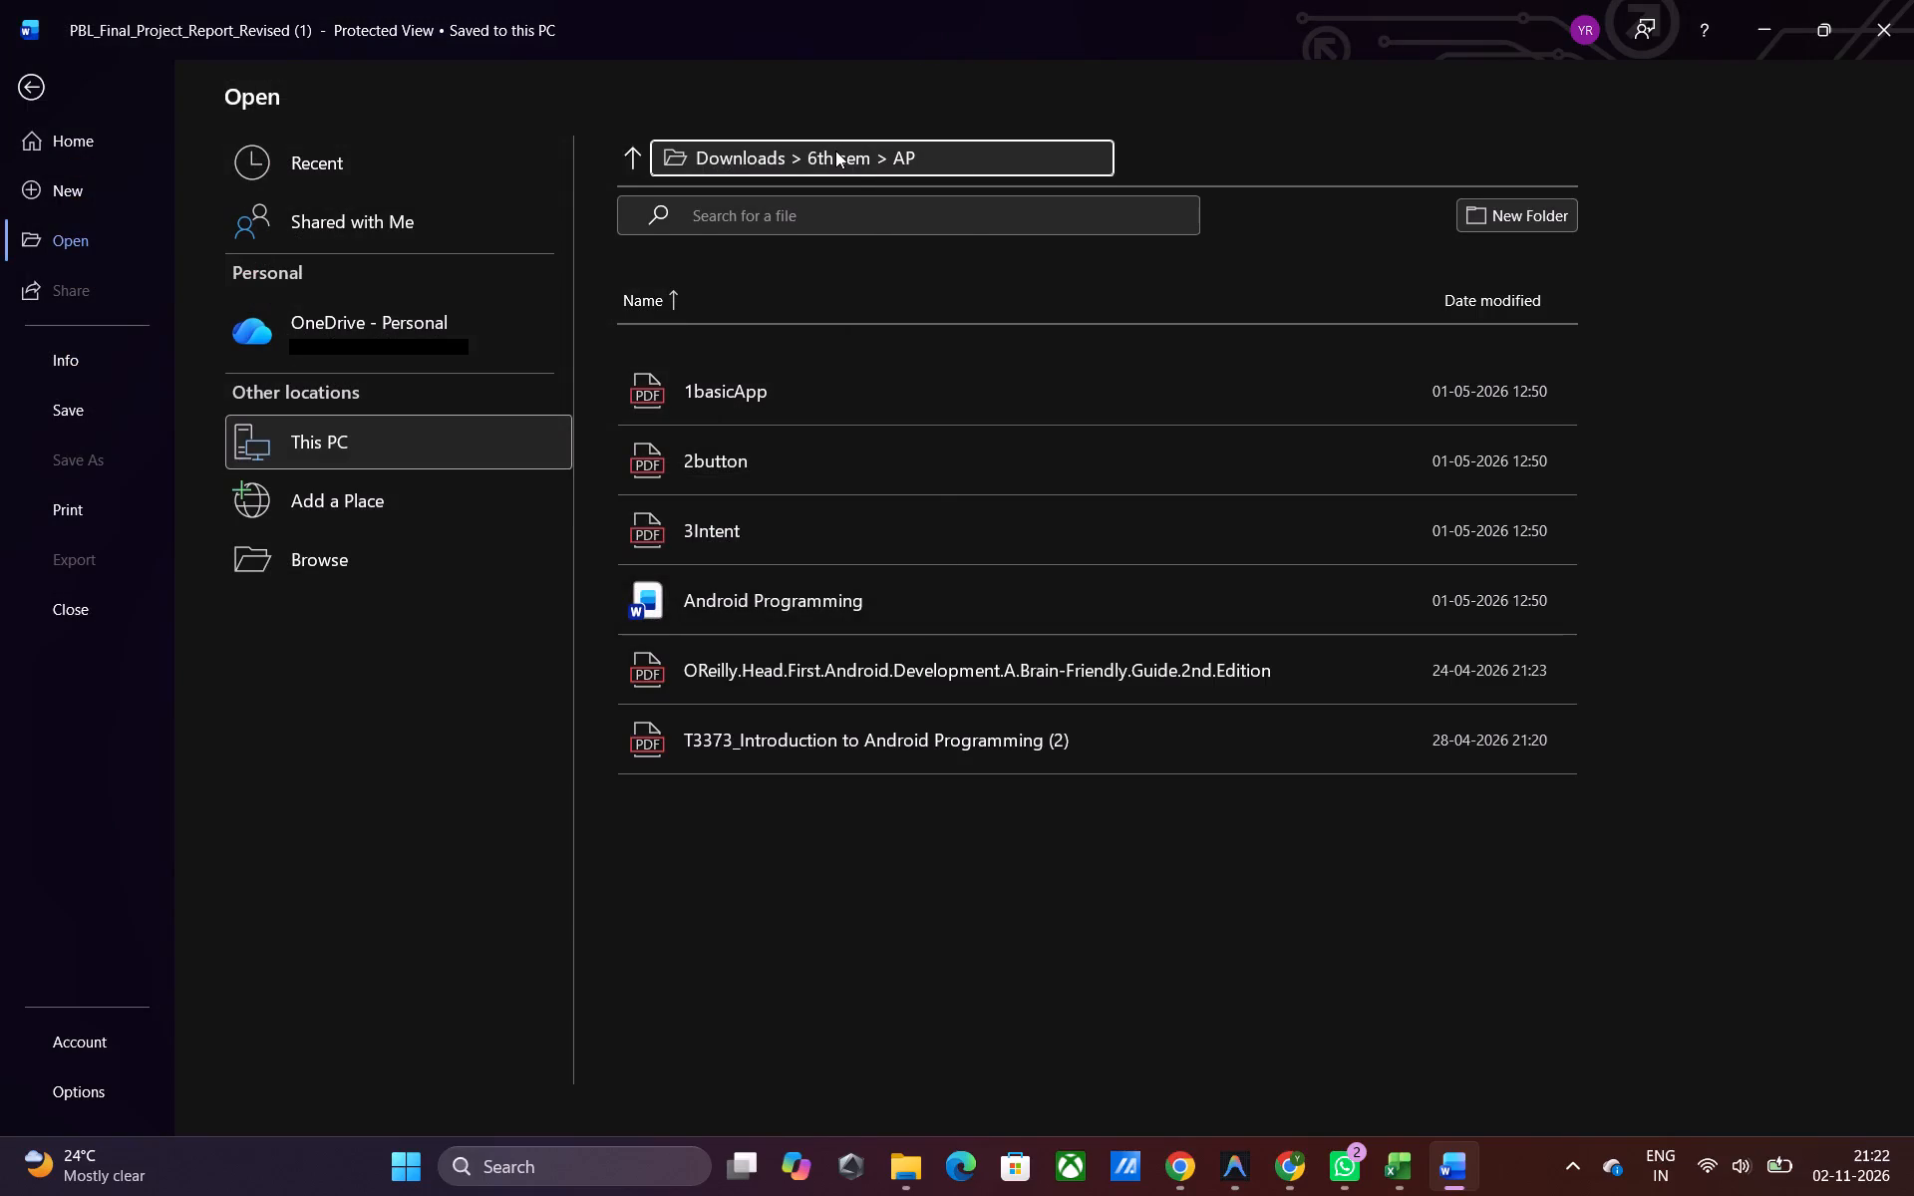
{"action": "left_click", "coordinate": [920, 11]}
{"action": "left_click", "coordinate": [406, 451]}
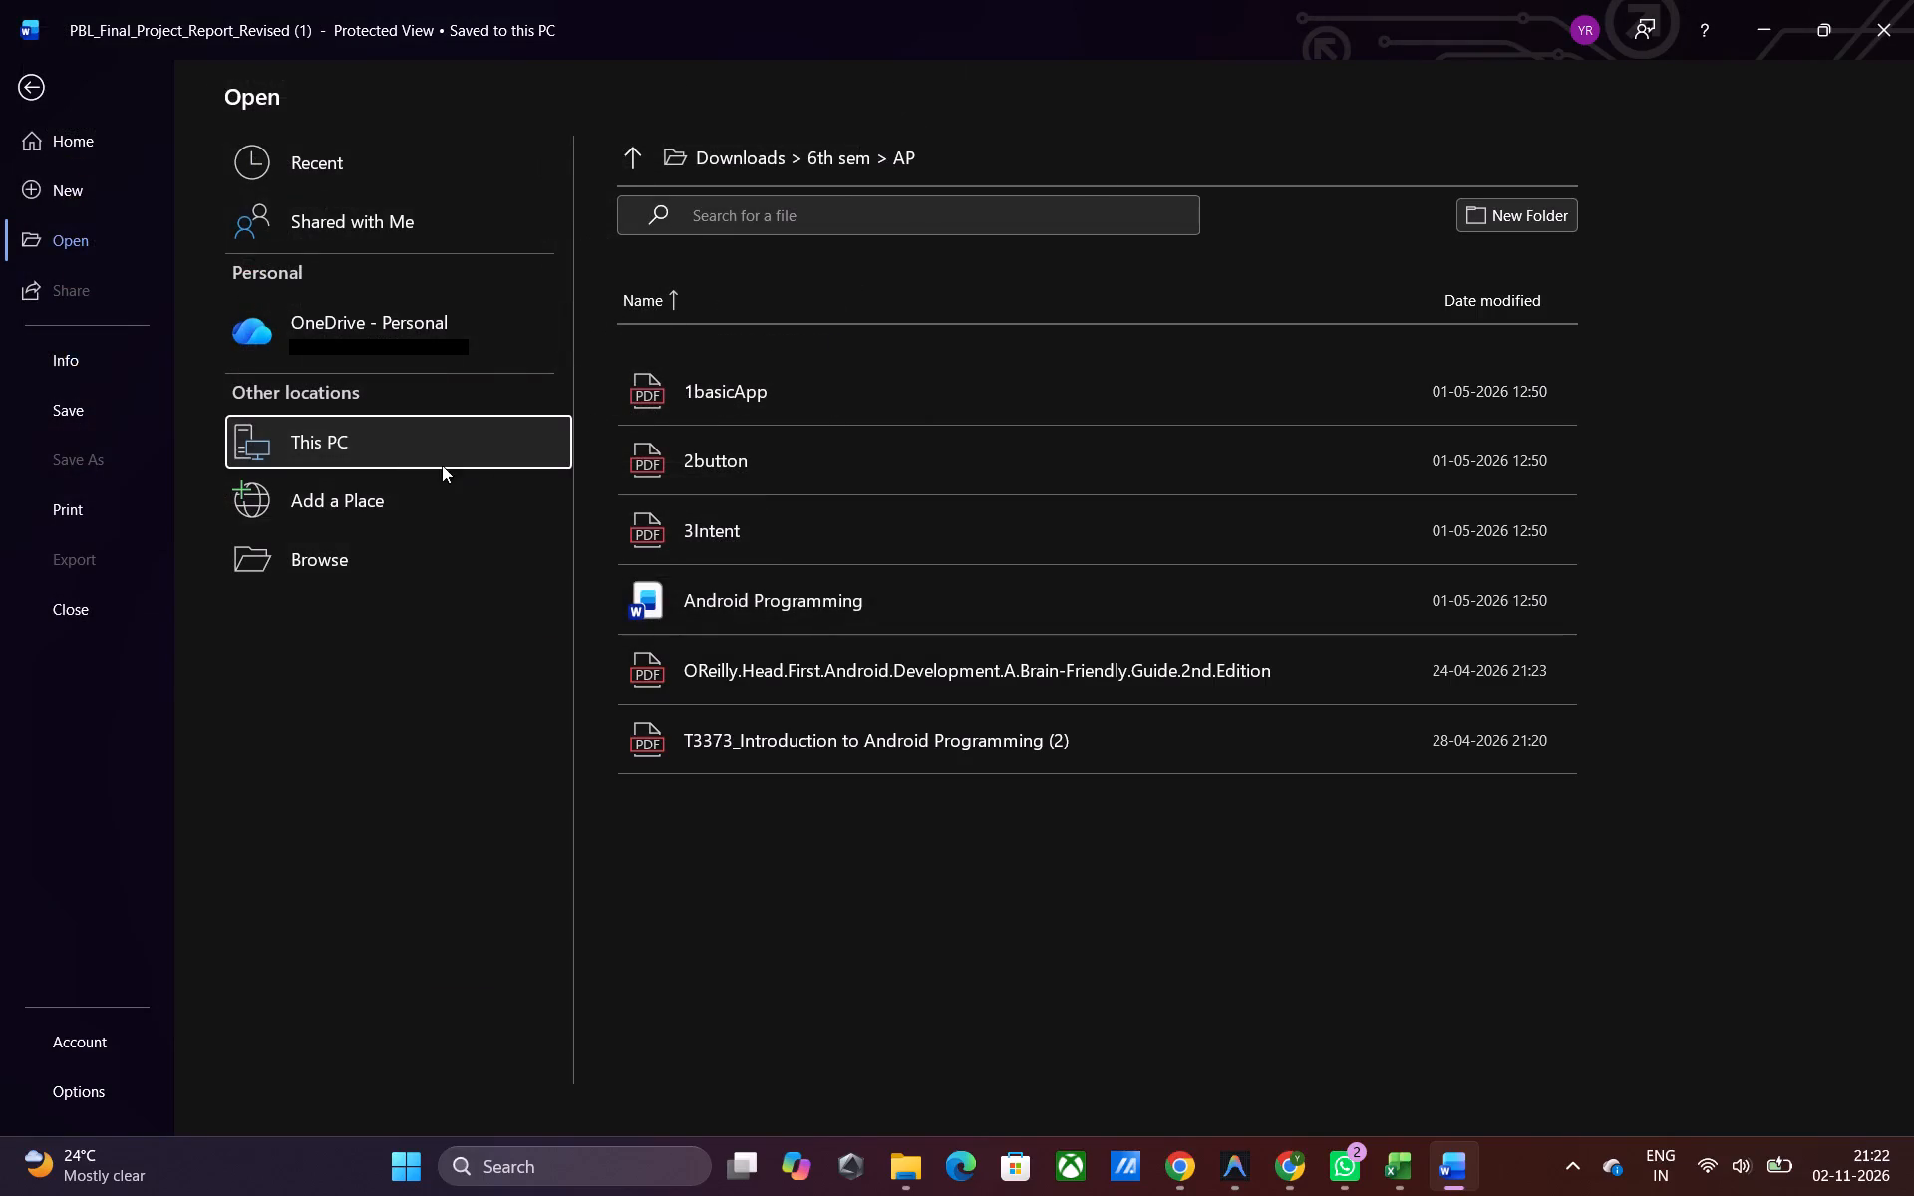
{"action": "double_click", "coordinate": [429, 446]}
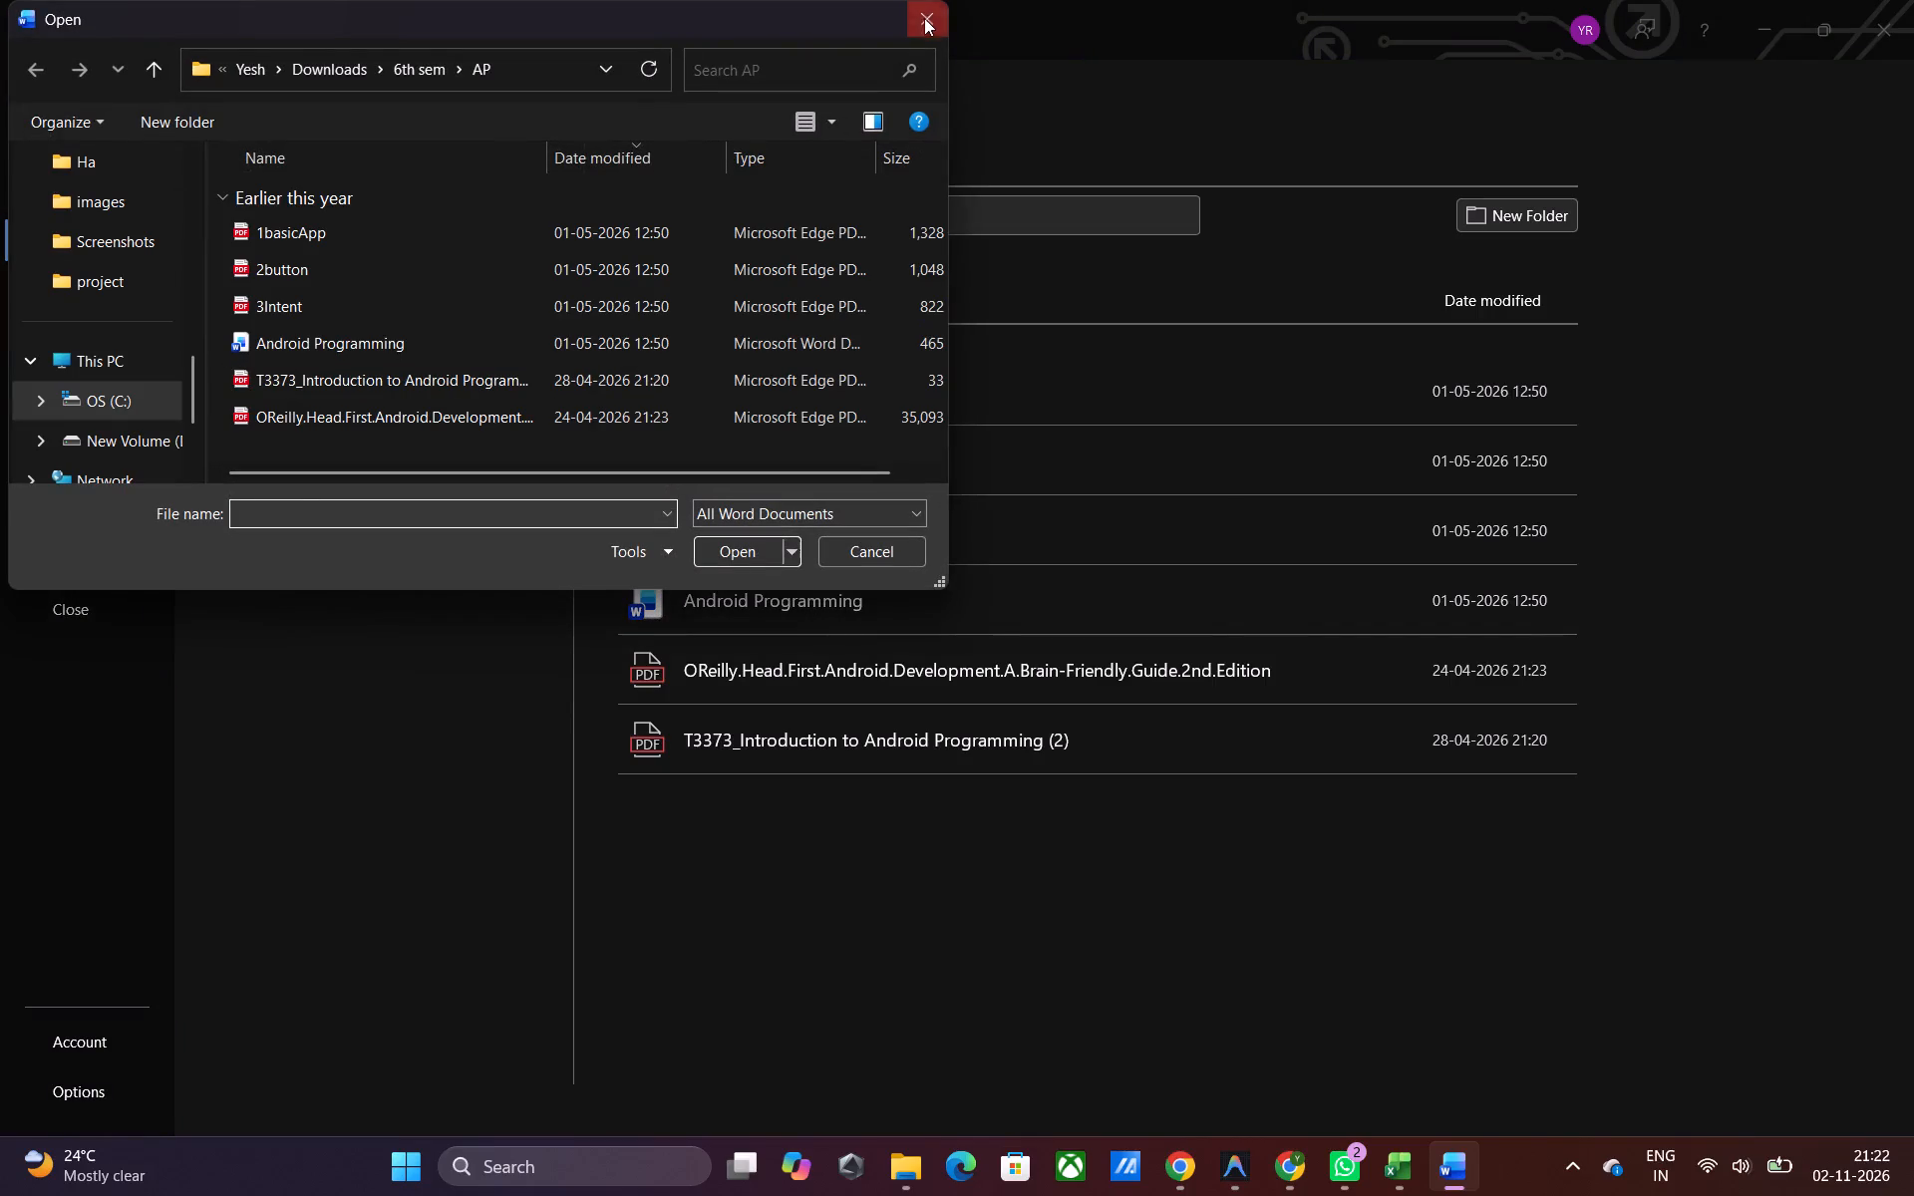
{"action": "left_click", "coordinate": [931, 9]}
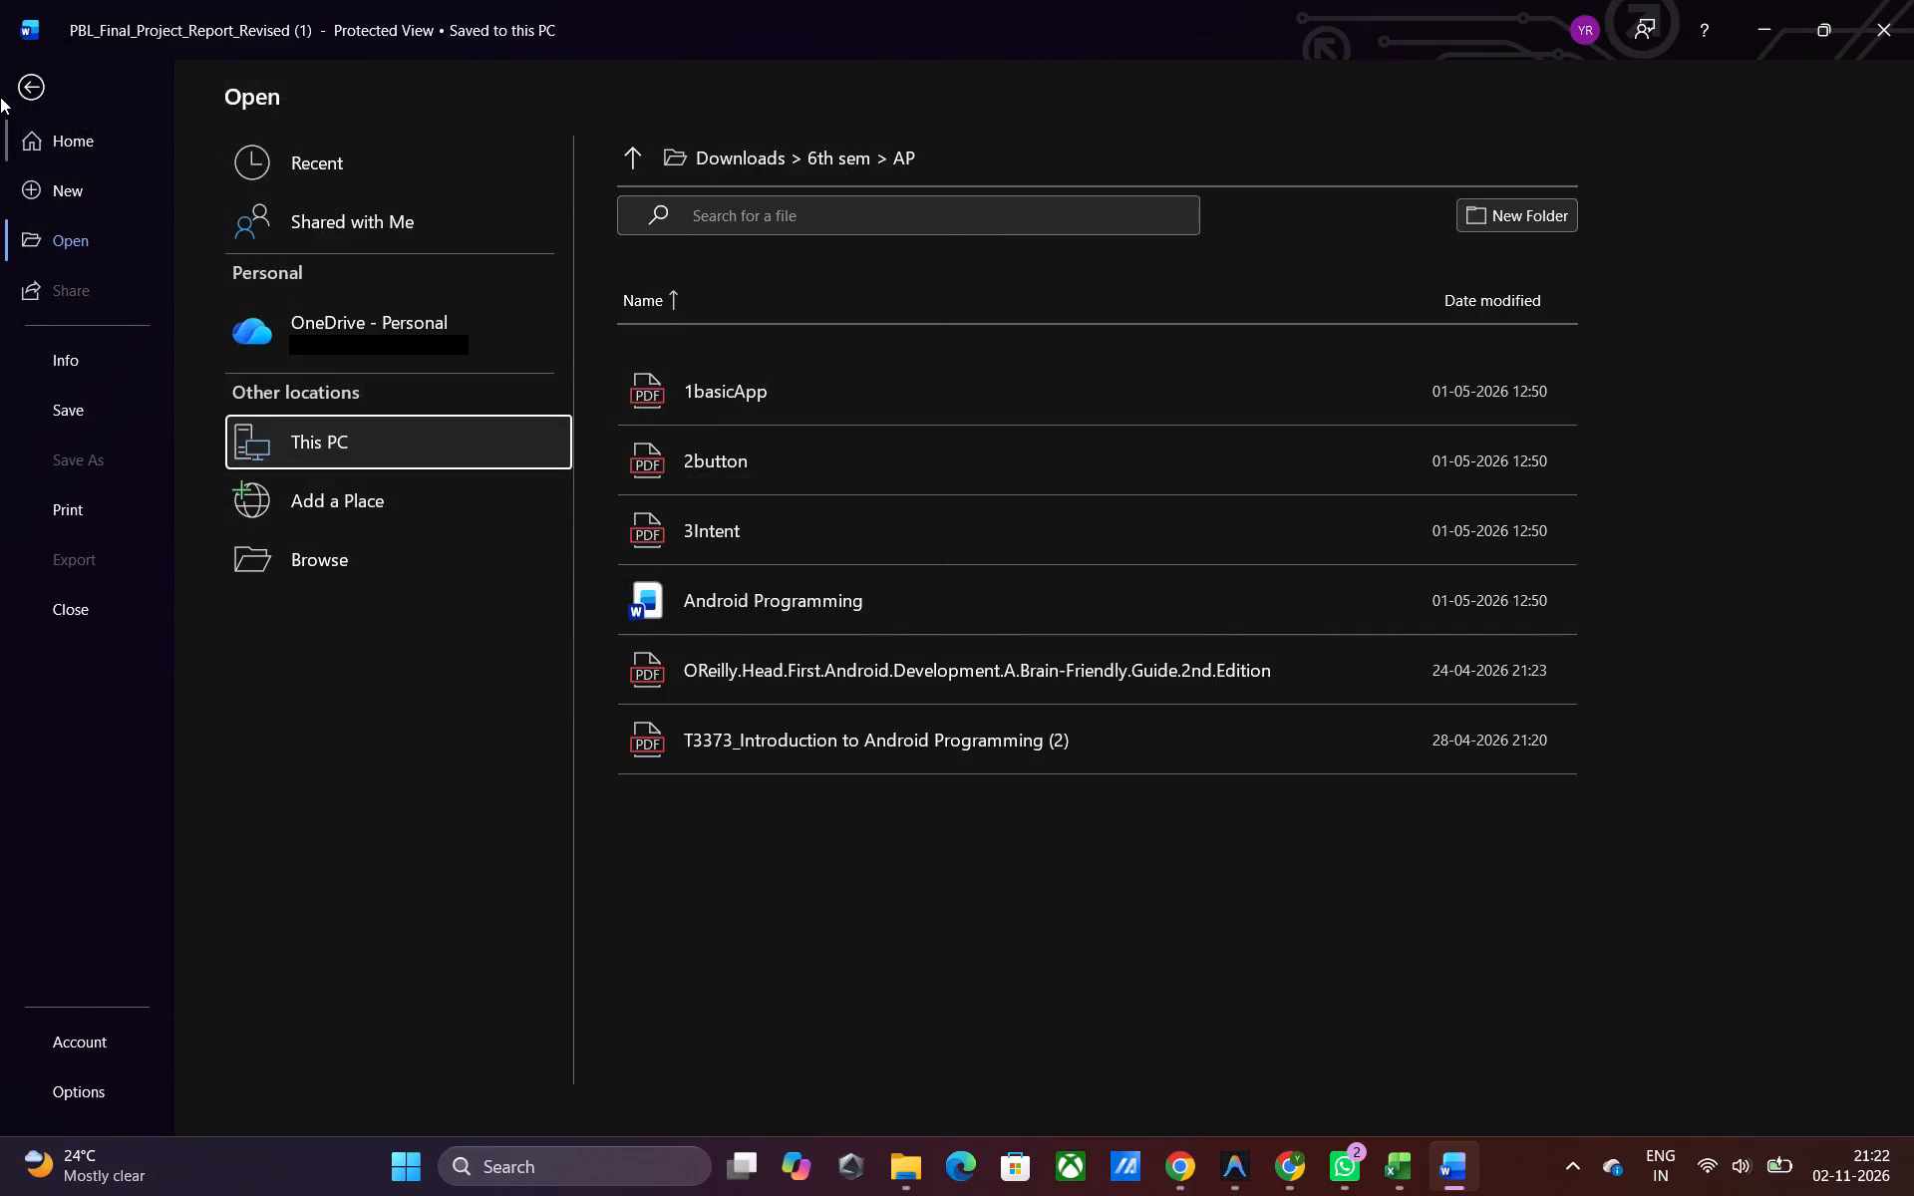
Browse the C: drive to the user's Downloads folder and look through its files for the edited report, opening nothing.
{"action": "left_click", "coordinate": [64, 260]}
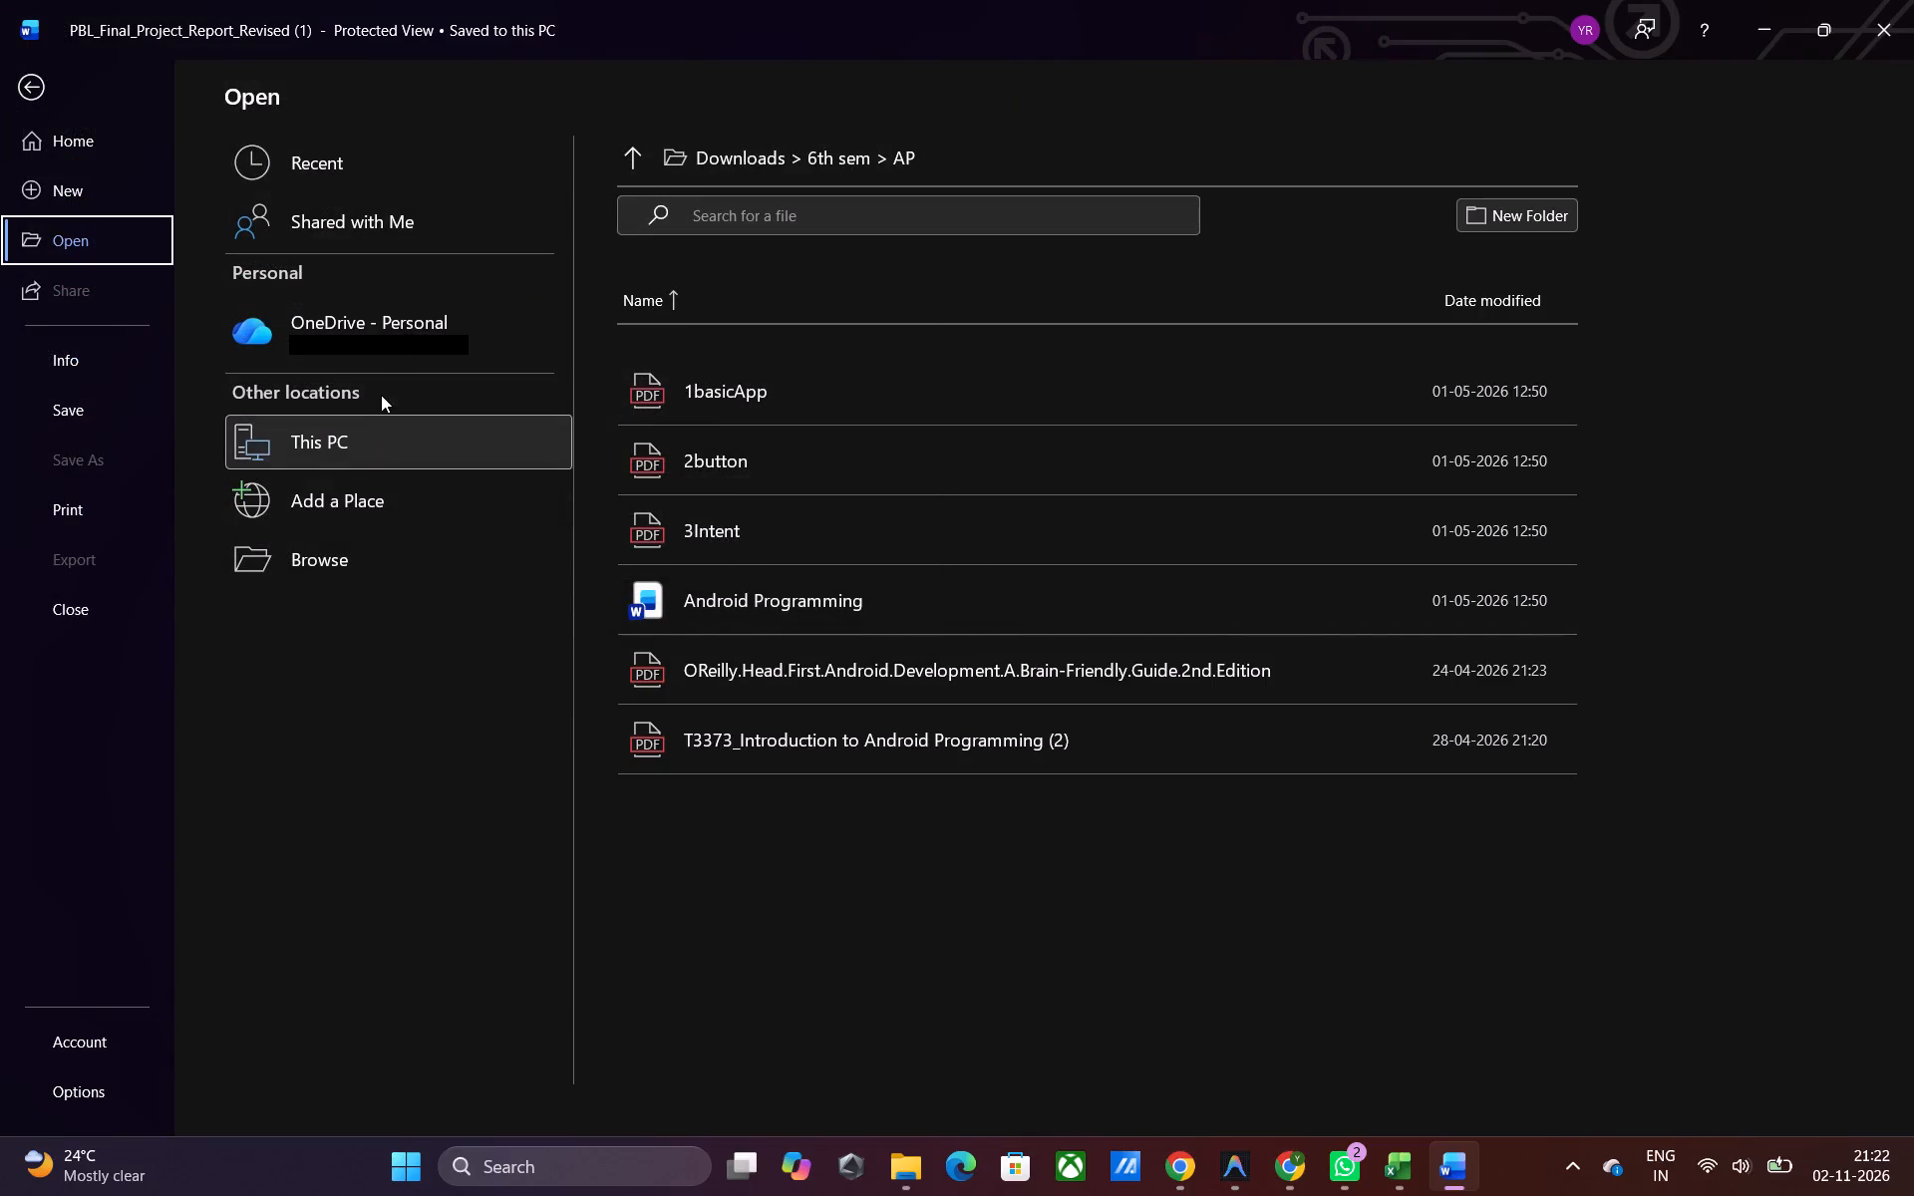
{"action": "left_click", "coordinate": [370, 443]}
{"action": "left_click", "coordinate": [303, 571]}
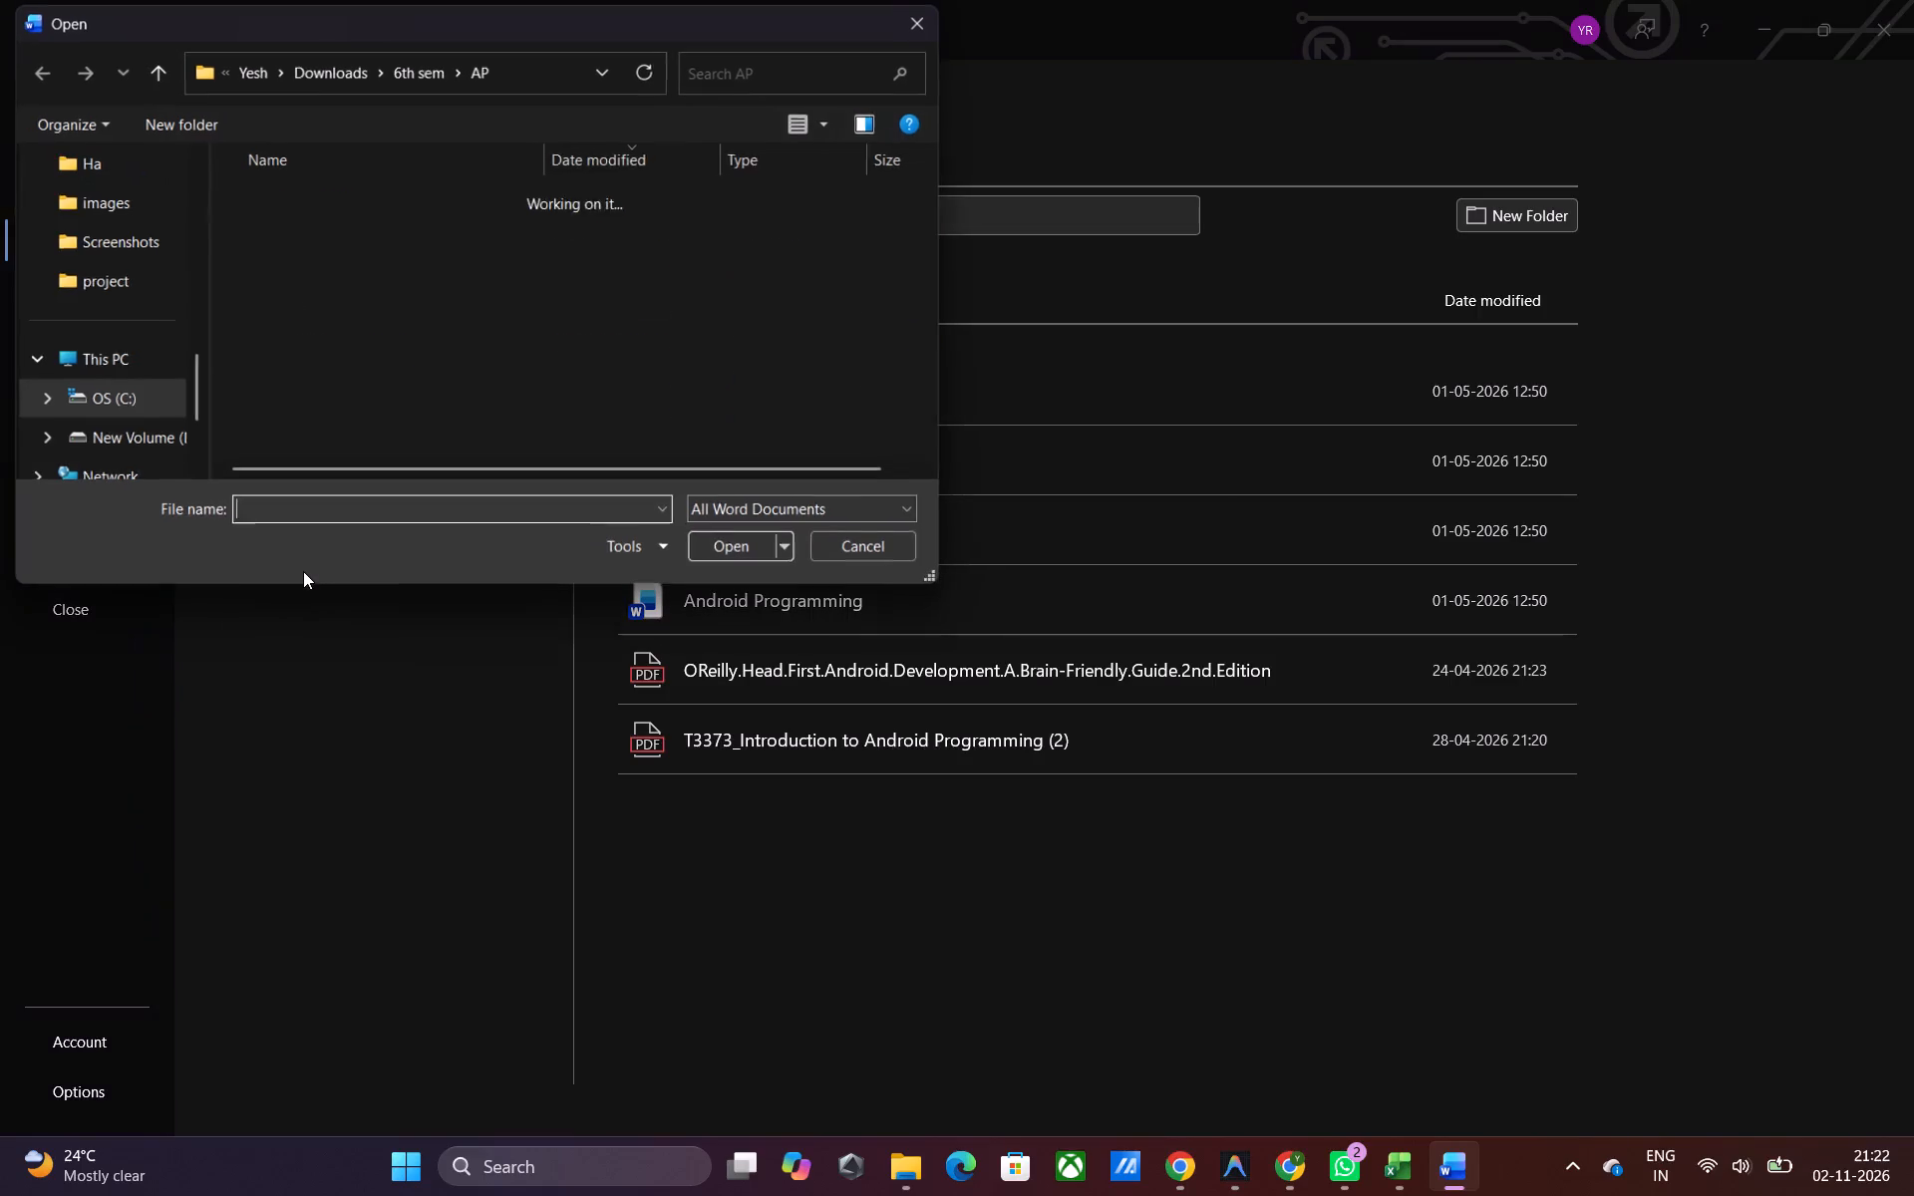
{"action": "left_click", "coordinate": [99, 406]}
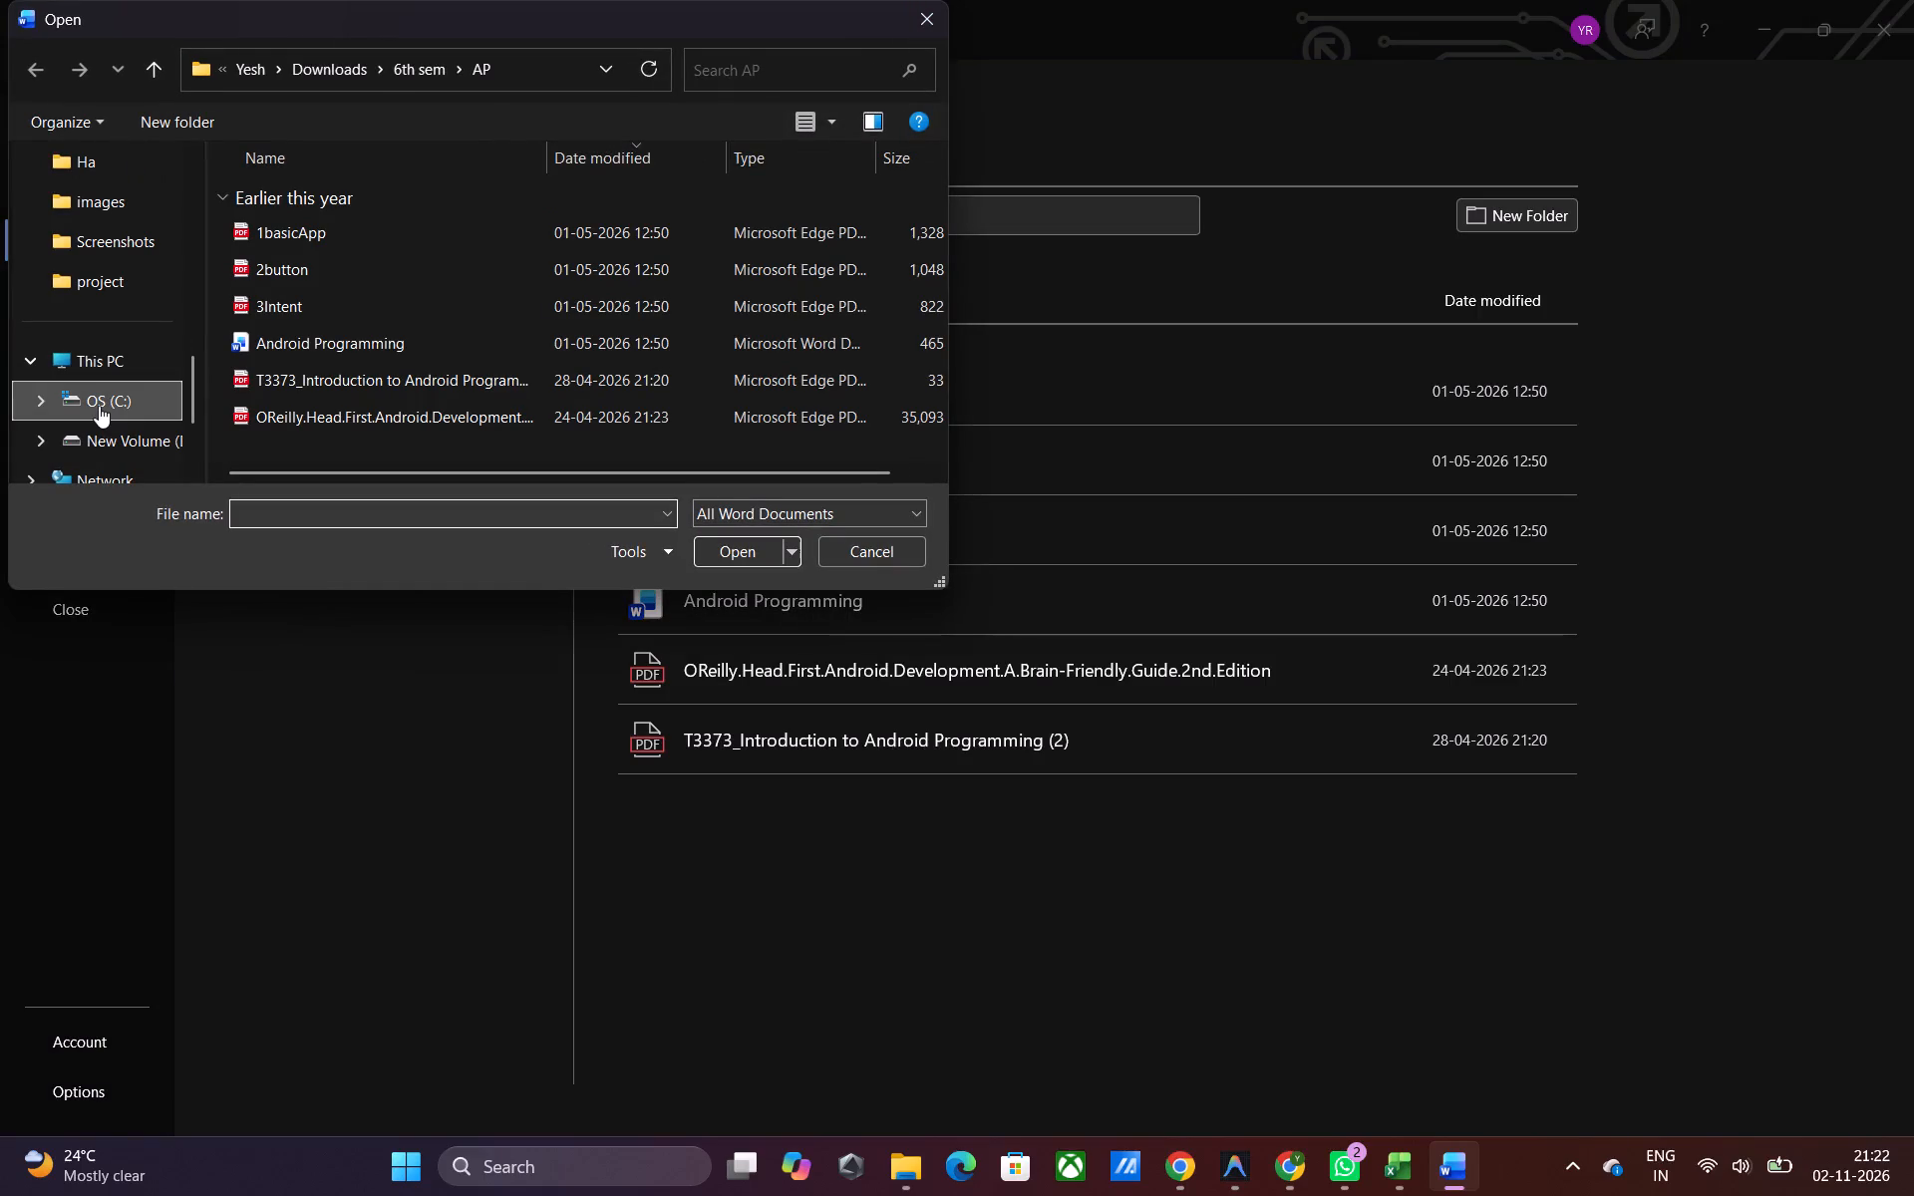
{"action": "scroll", "coordinate": [305, 276], "scroll_direction": "down", "scroll_amount": 1}
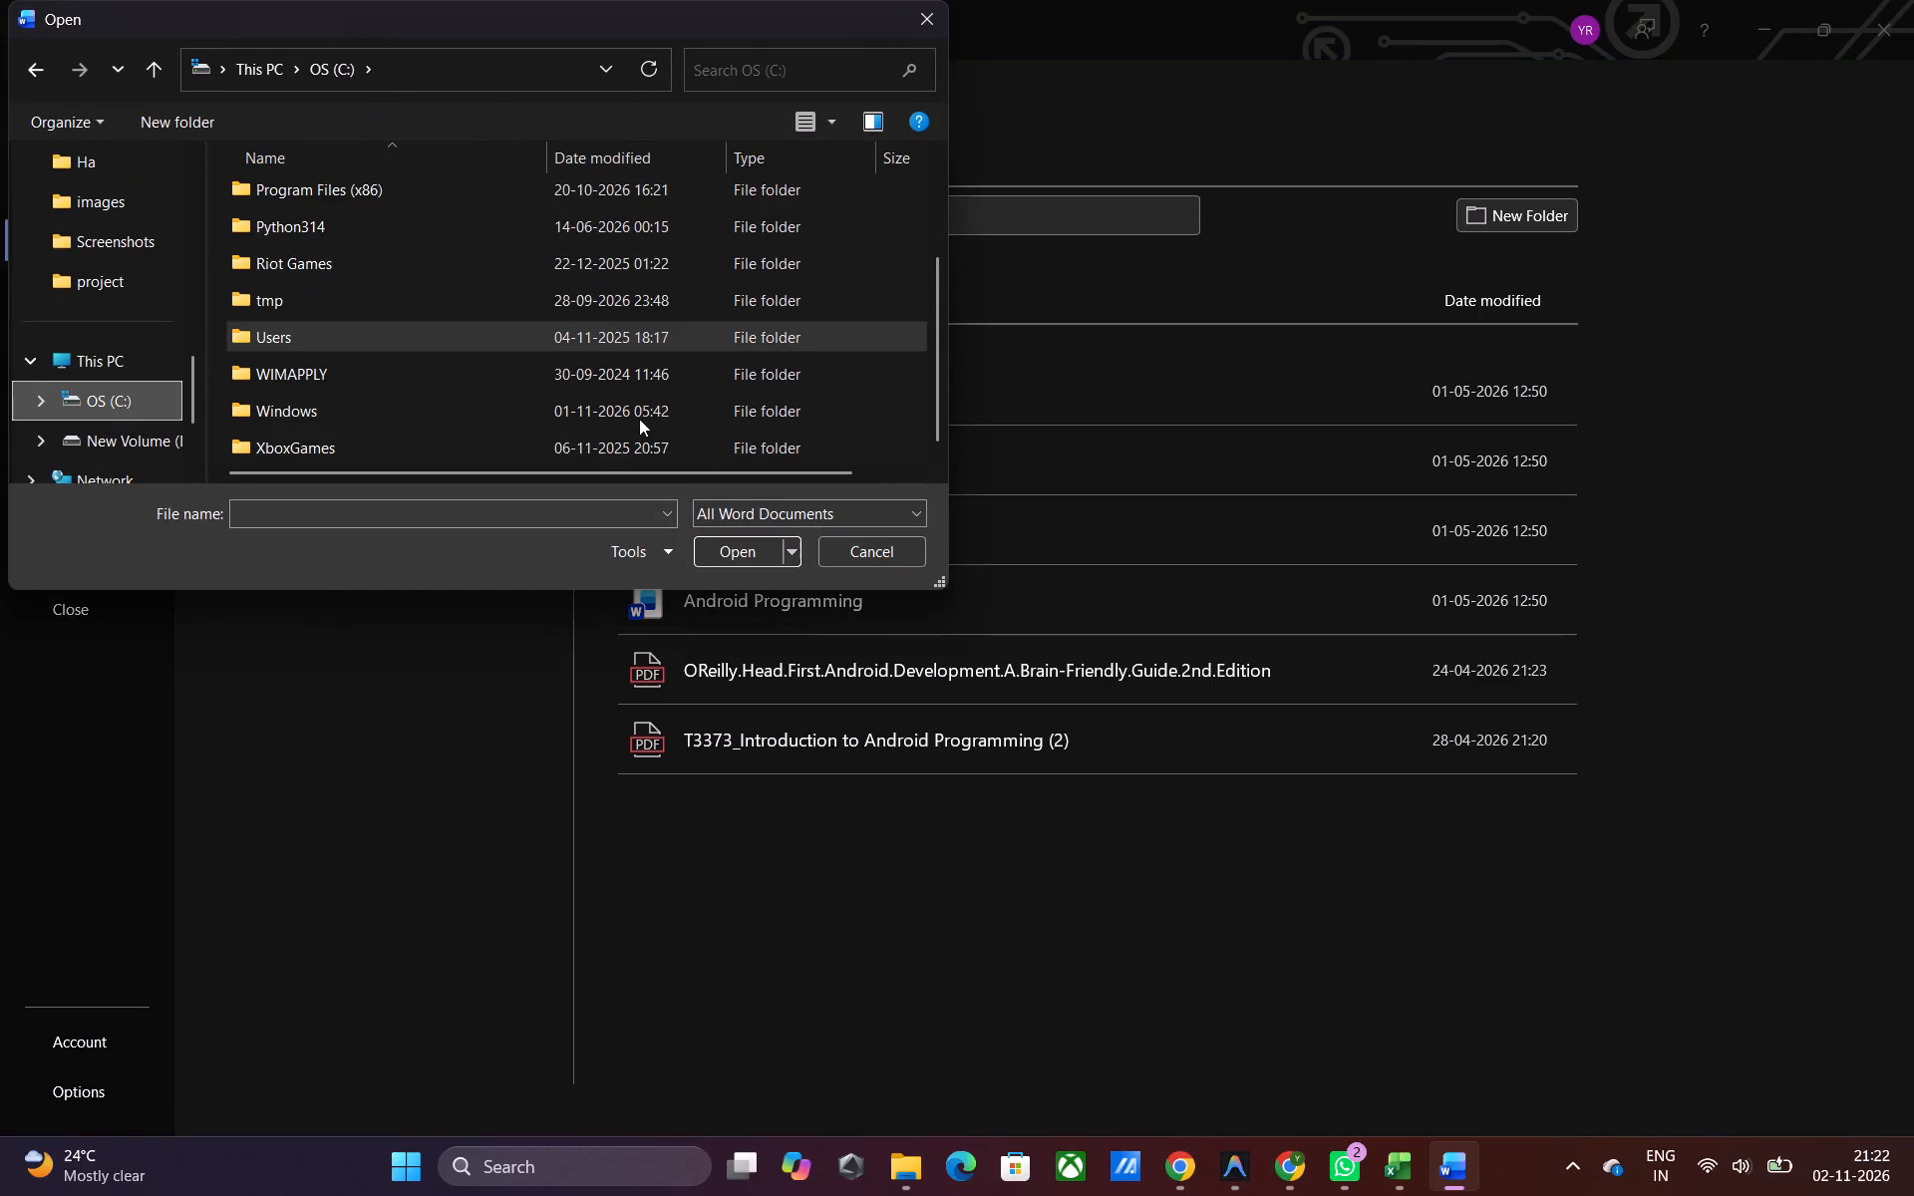
{"action": "scroll", "coordinate": [498, 411], "scroll_direction": "down", "scroll_amount": 1}
{"action": "double_click", "coordinate": [386, 338]}
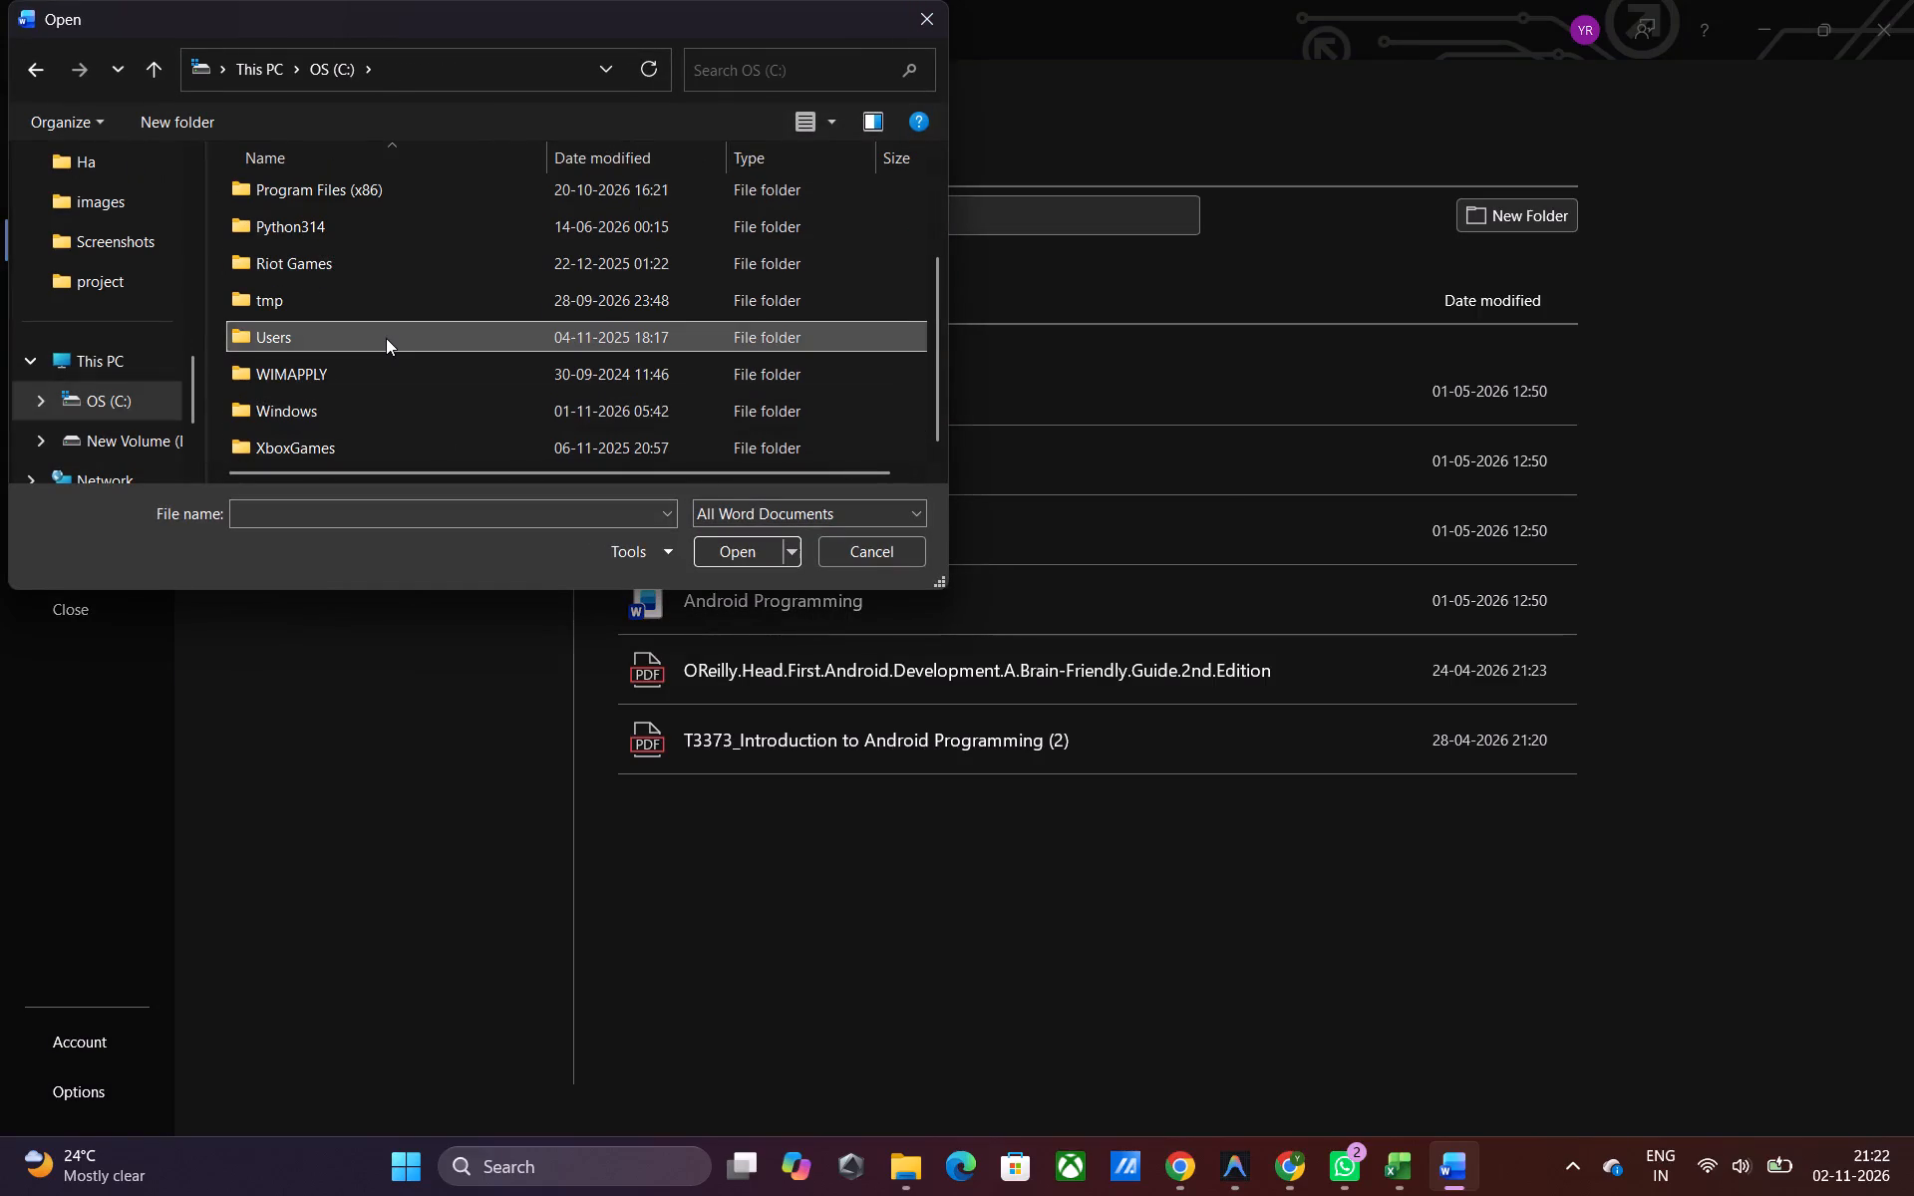
{"action": "double_click", "coordinate": [320, 207]}
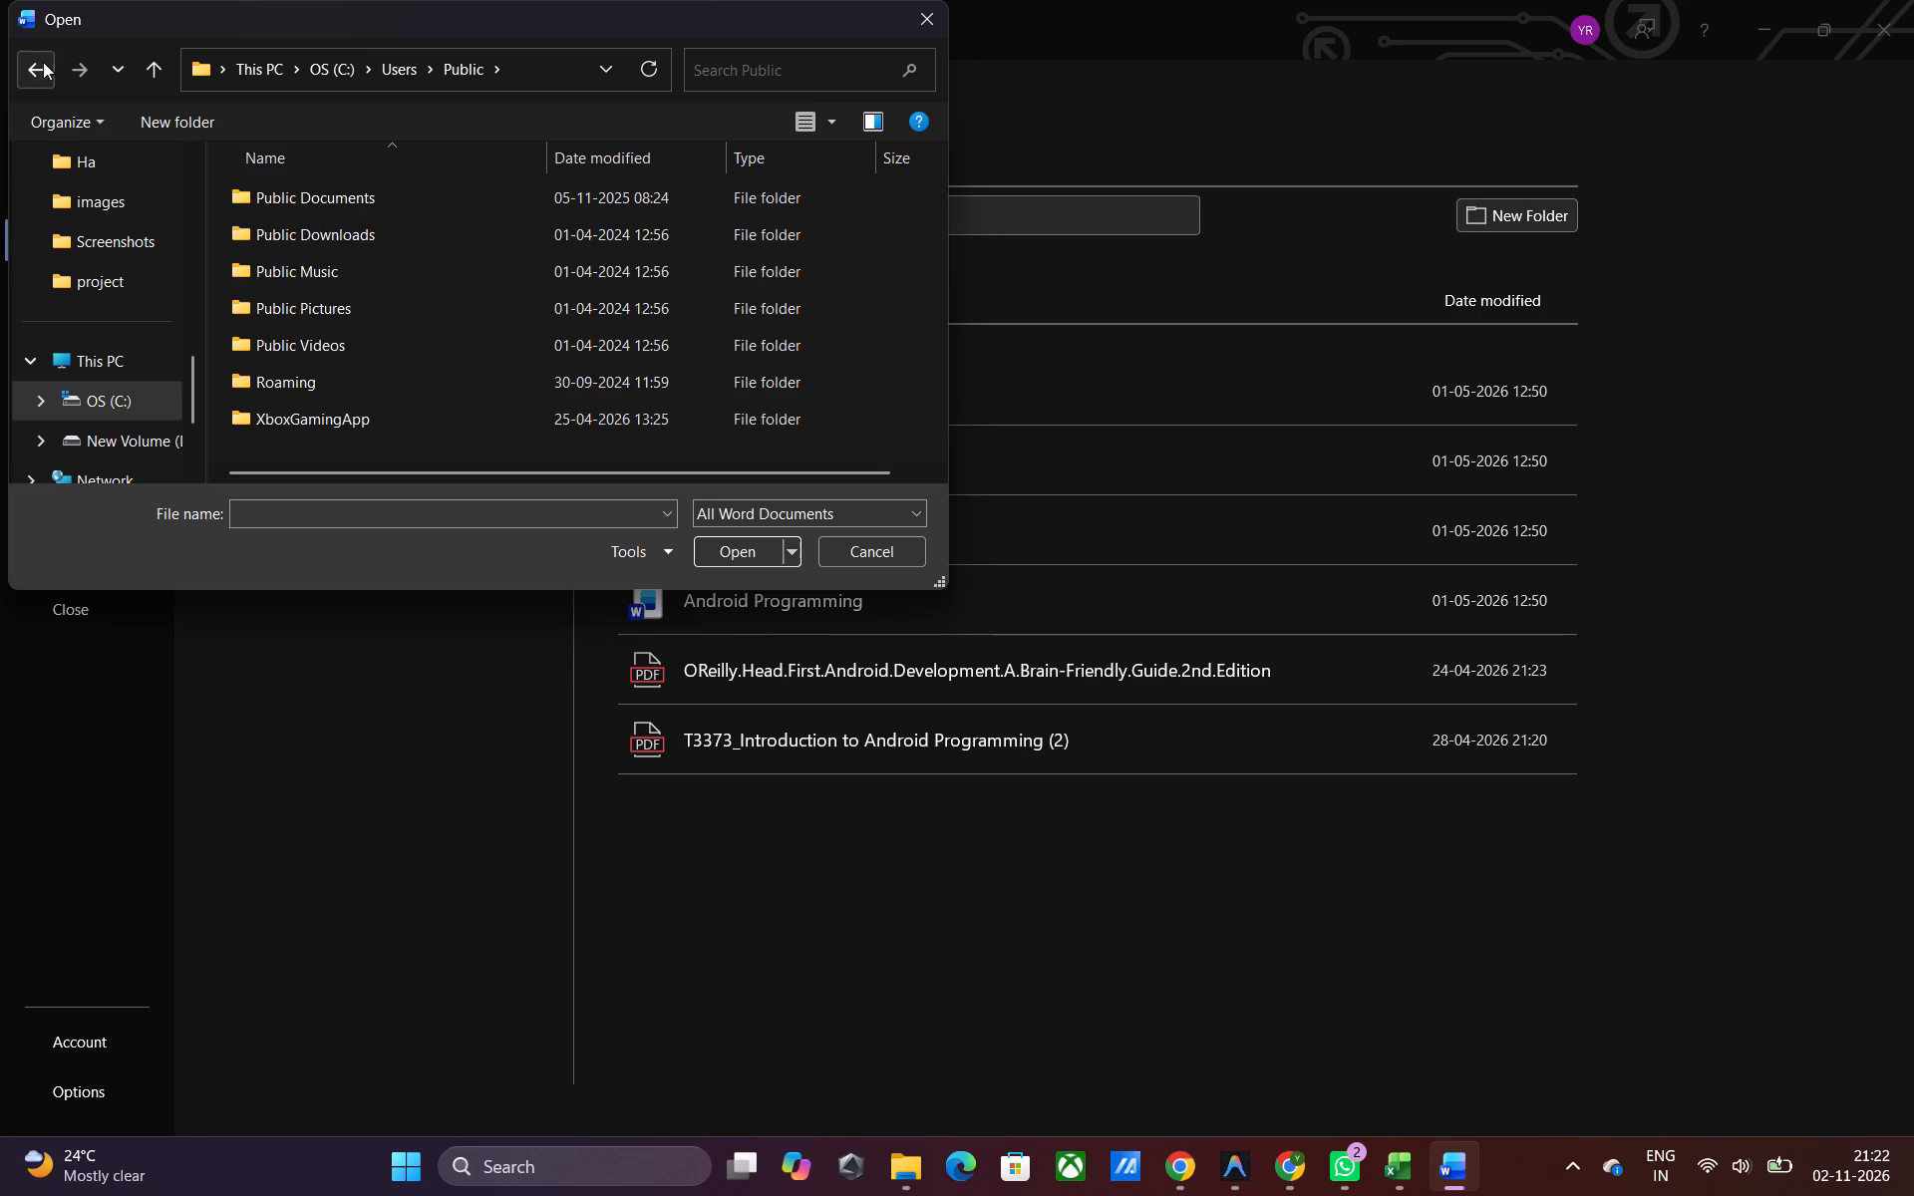
{"action": "left_click", "coordinate": [42, 63]}
{"action": "double_click", "coordinate": [294, 229]}
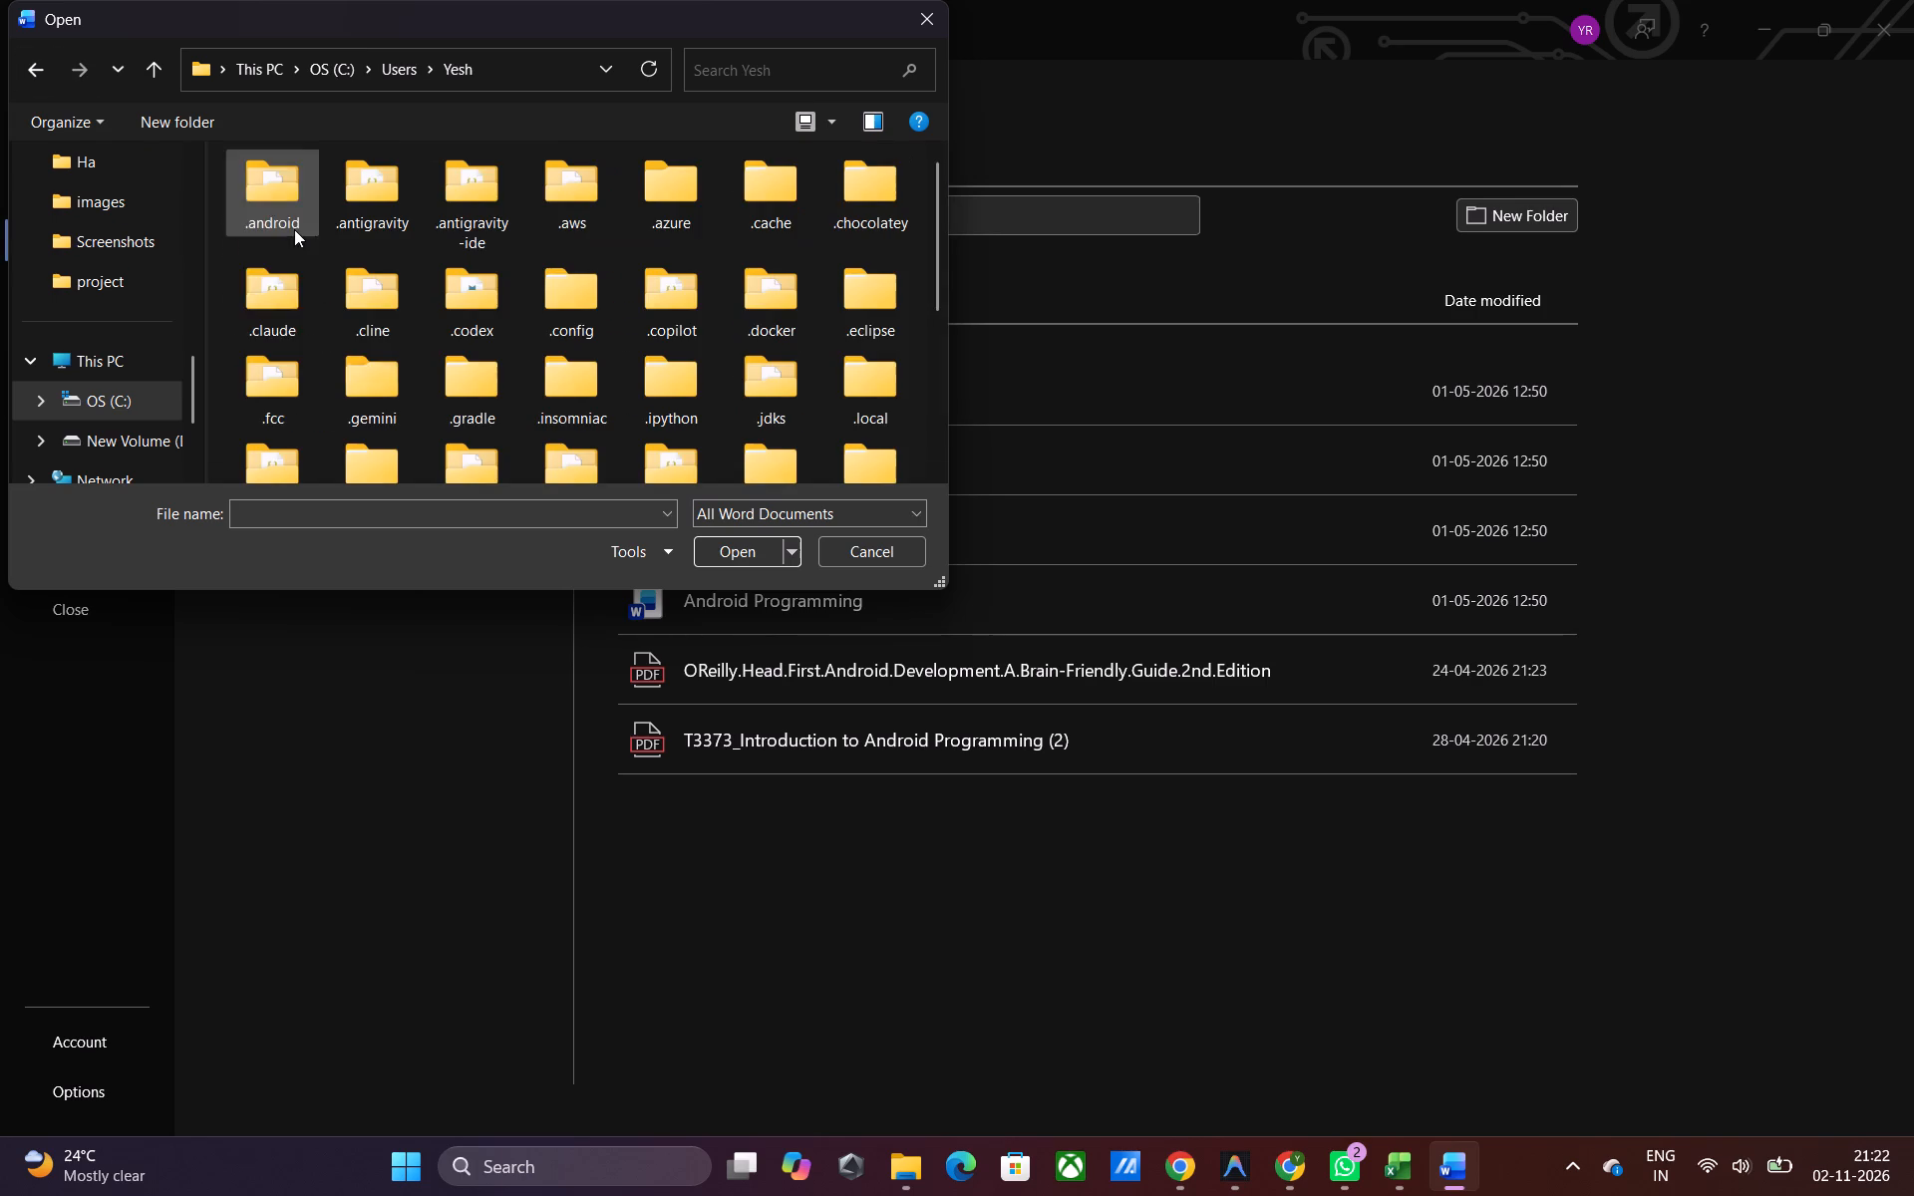
{"action": "scroll", "coordinate": [308, 325], "scroll_direction": "down", "scroll_amount": 1}
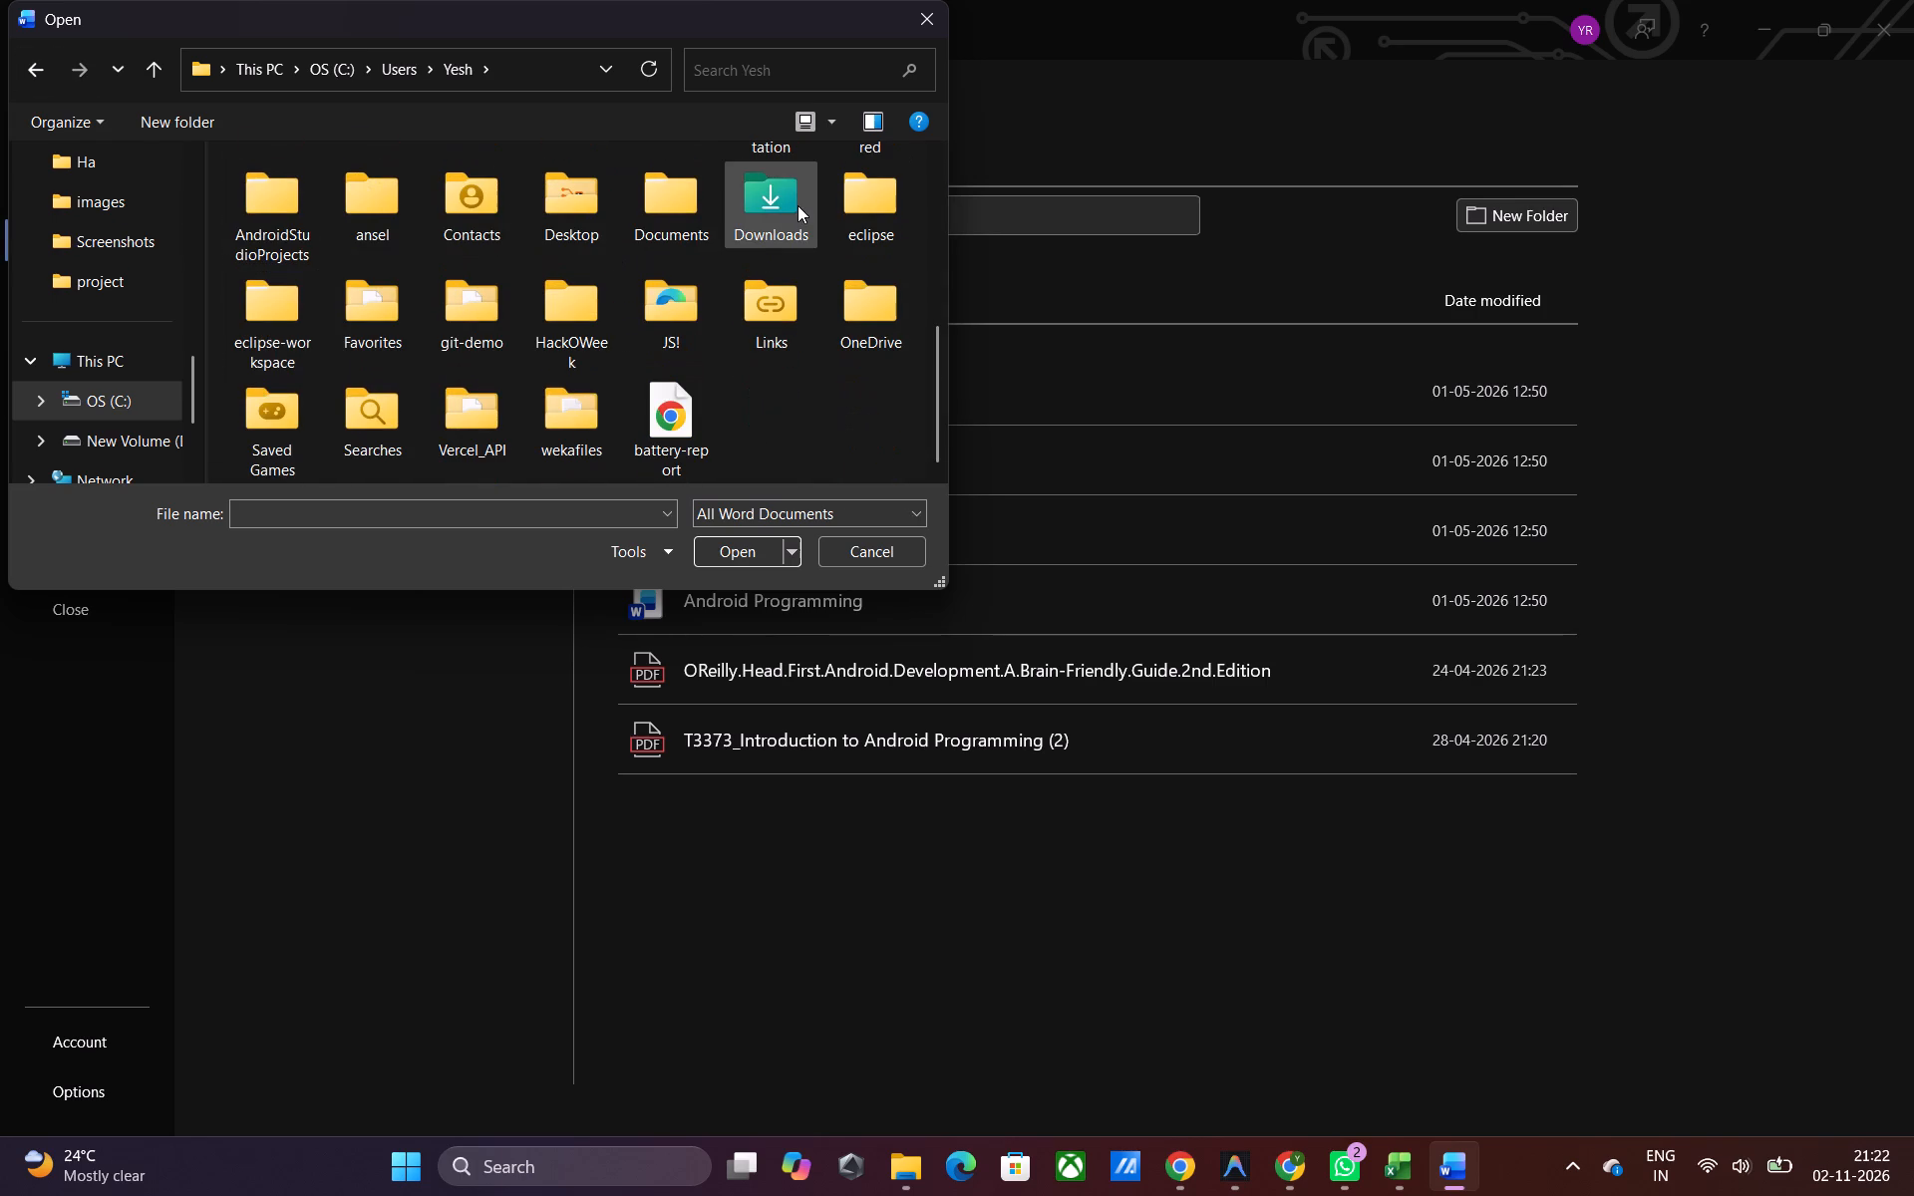
{"action": "double_click", "coordinate": [797, 205]}
{"action": "scroll", "coordinate": [607, 292], "scroll_direction": "down", "scroll_amount": 1}
{"action": "scroll", "coordinate": [607, 292], "scroll_direction": "up", "scroll_amount": 2}
{"action": "scroll", "coordinate": [607, 292], "scroll_direction": "down", "scroll_amount": 3}
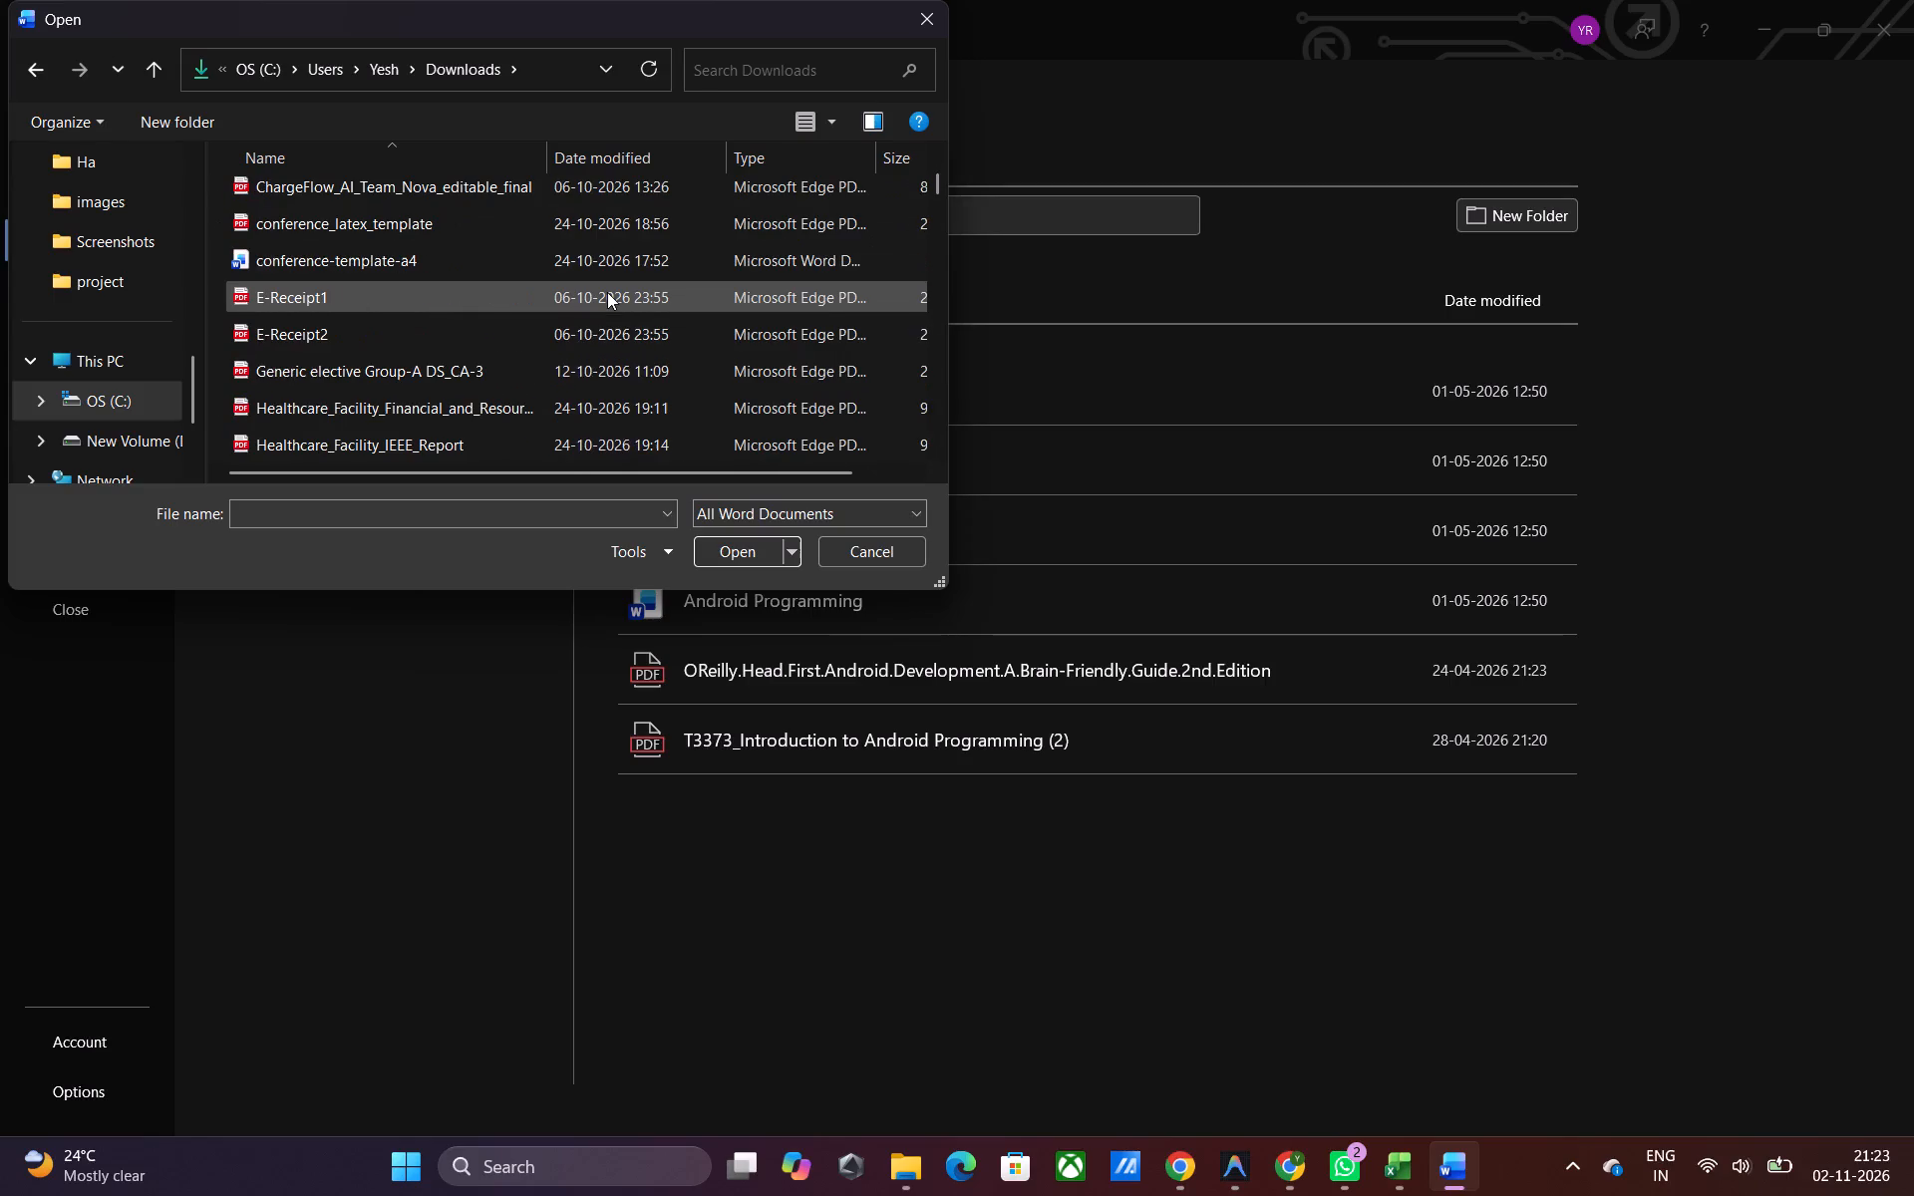
{"action": "scroll", "coordinate": [607, 292], "scroll_direction": "up", "scroll_amount": 4}
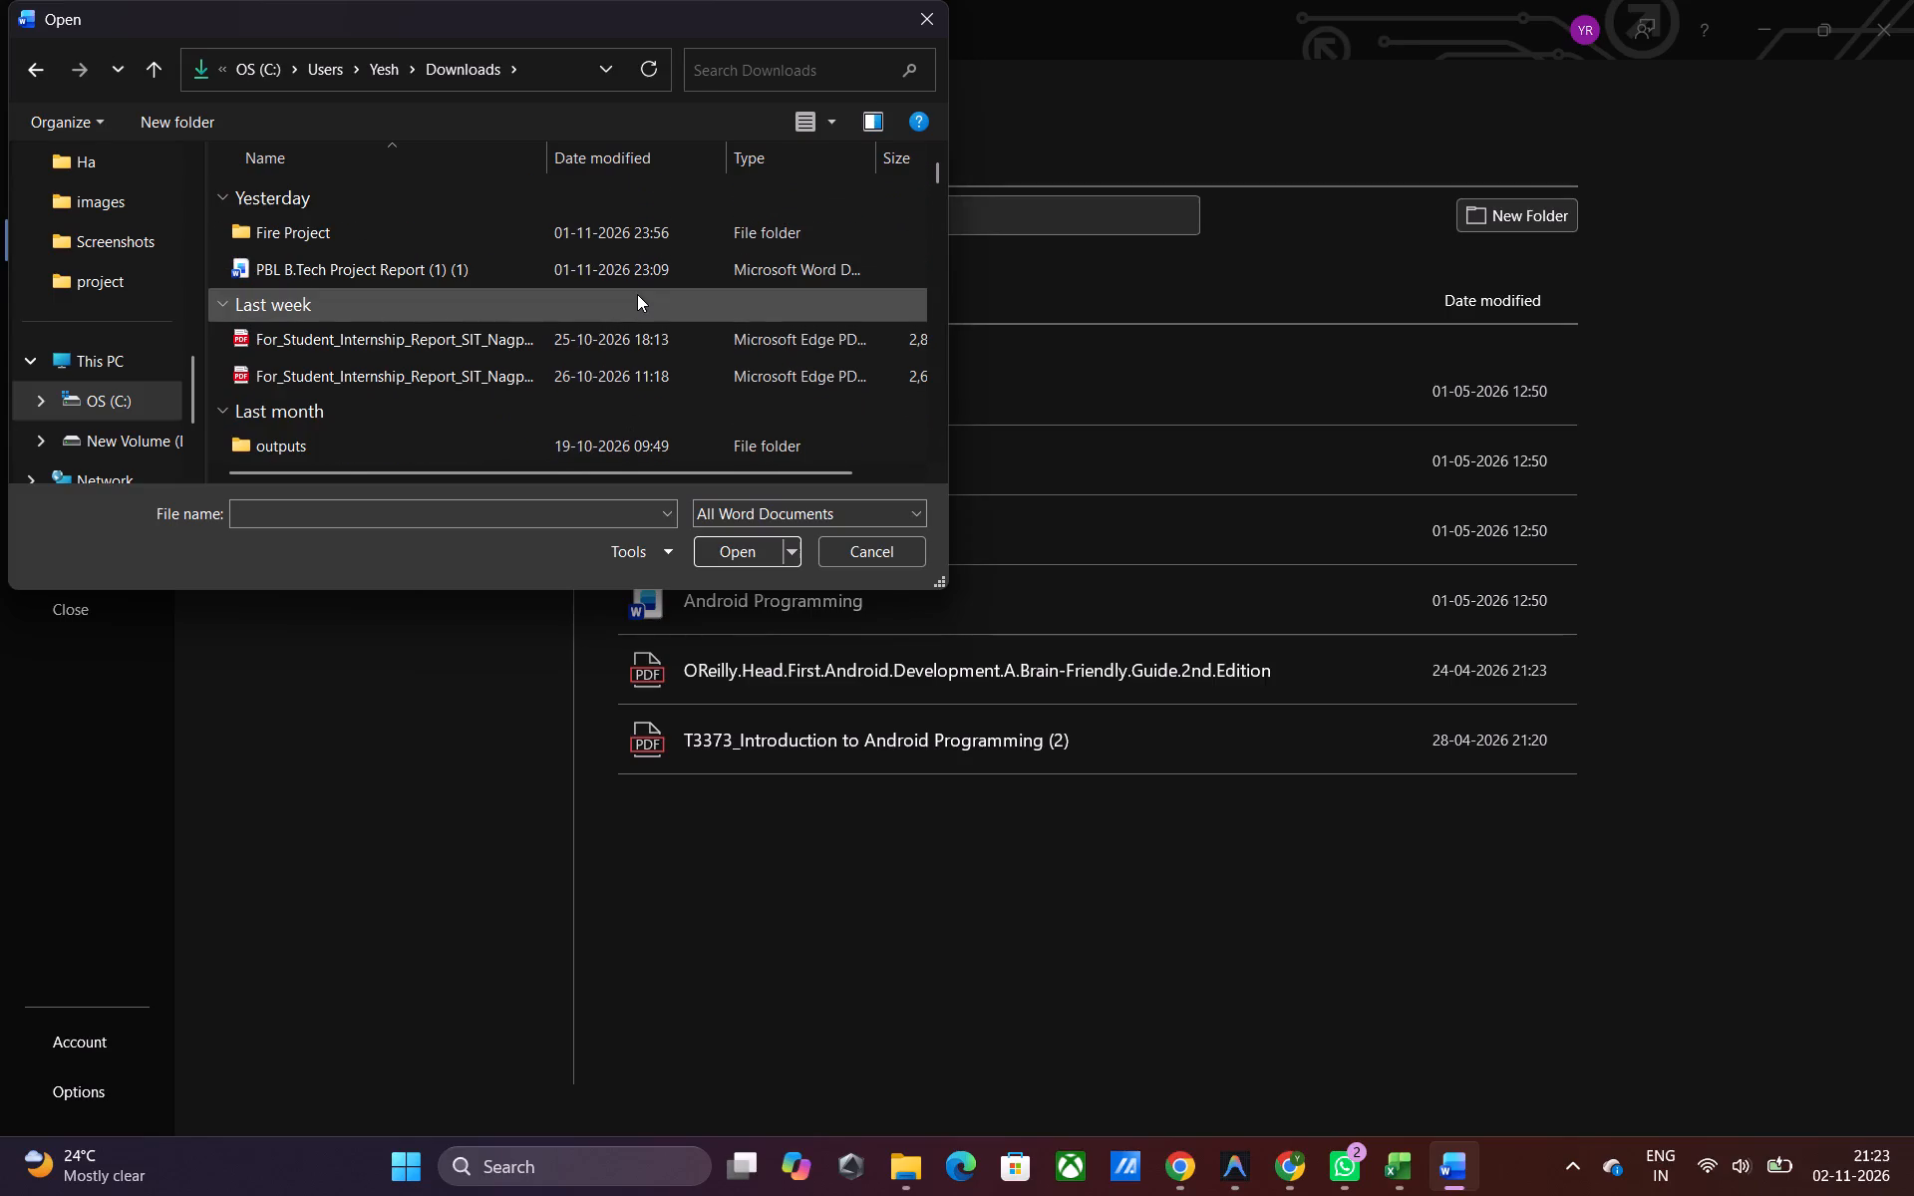
{"action": "scroll", "coordinate": [637, 294], "scroll_direction": "up", "scroll_amount": 2}
{"action": "left_click", "coordinate": [847, 558]}
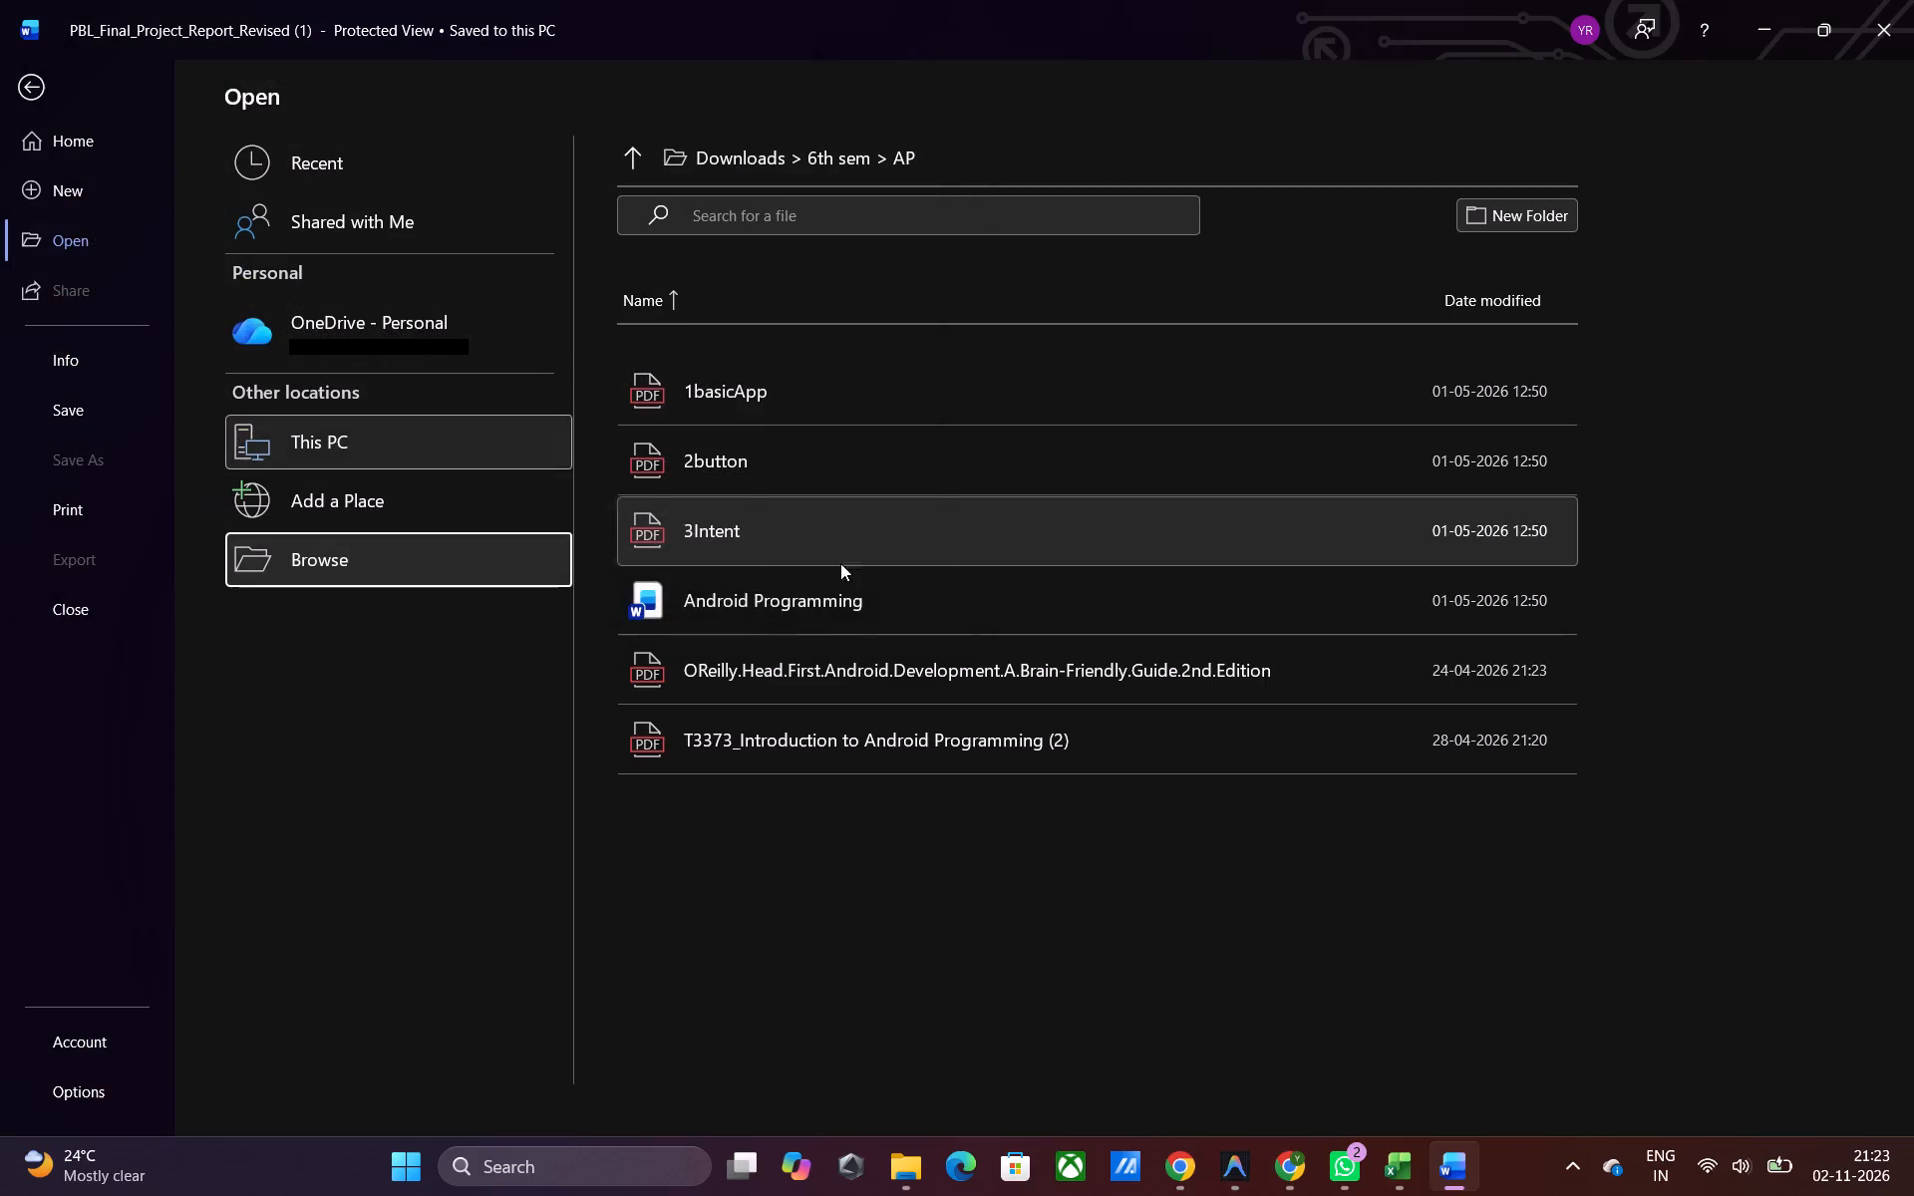
Close the PBL_Final_Project_Report_Revised (1) document.
{"action": "left_click", "coordinate": [1913, 1]}
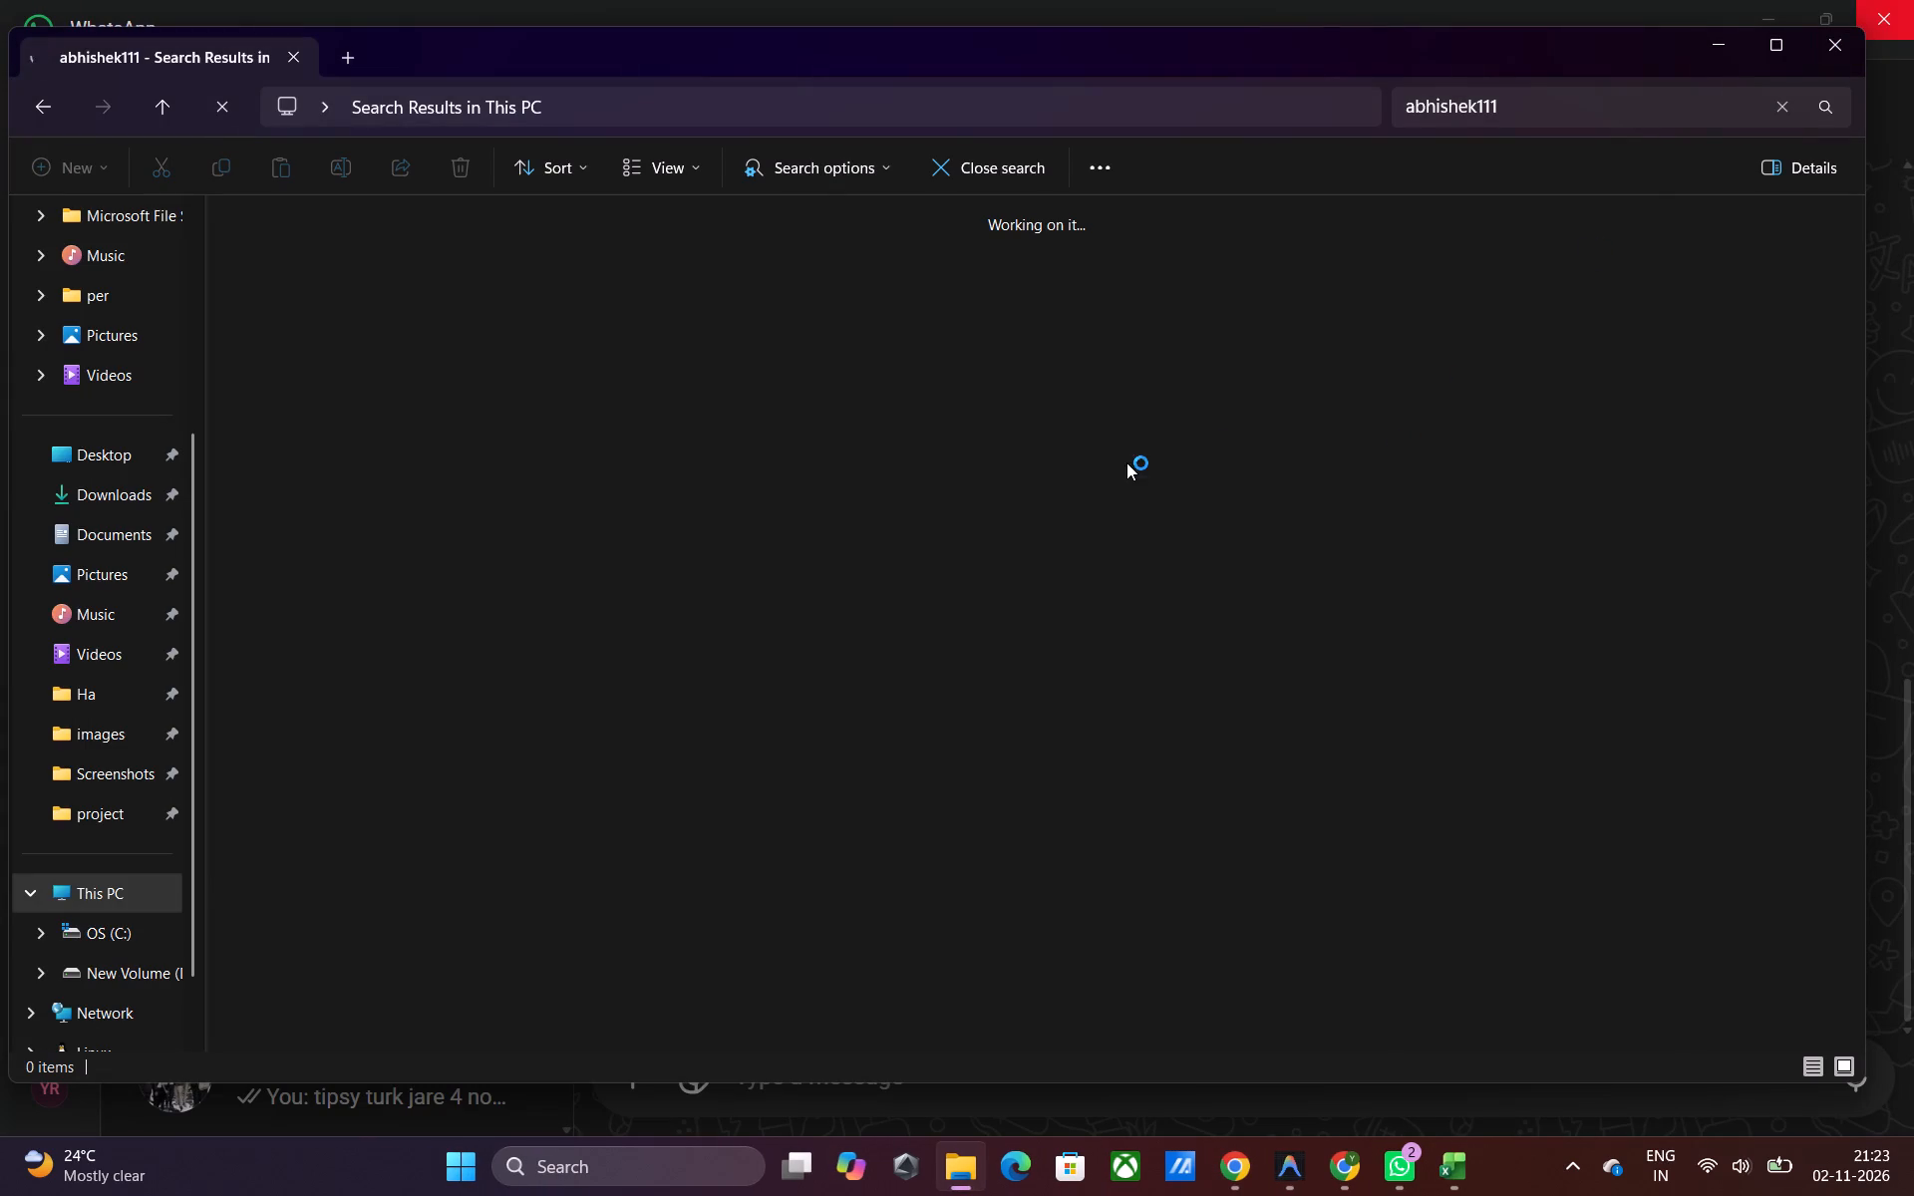
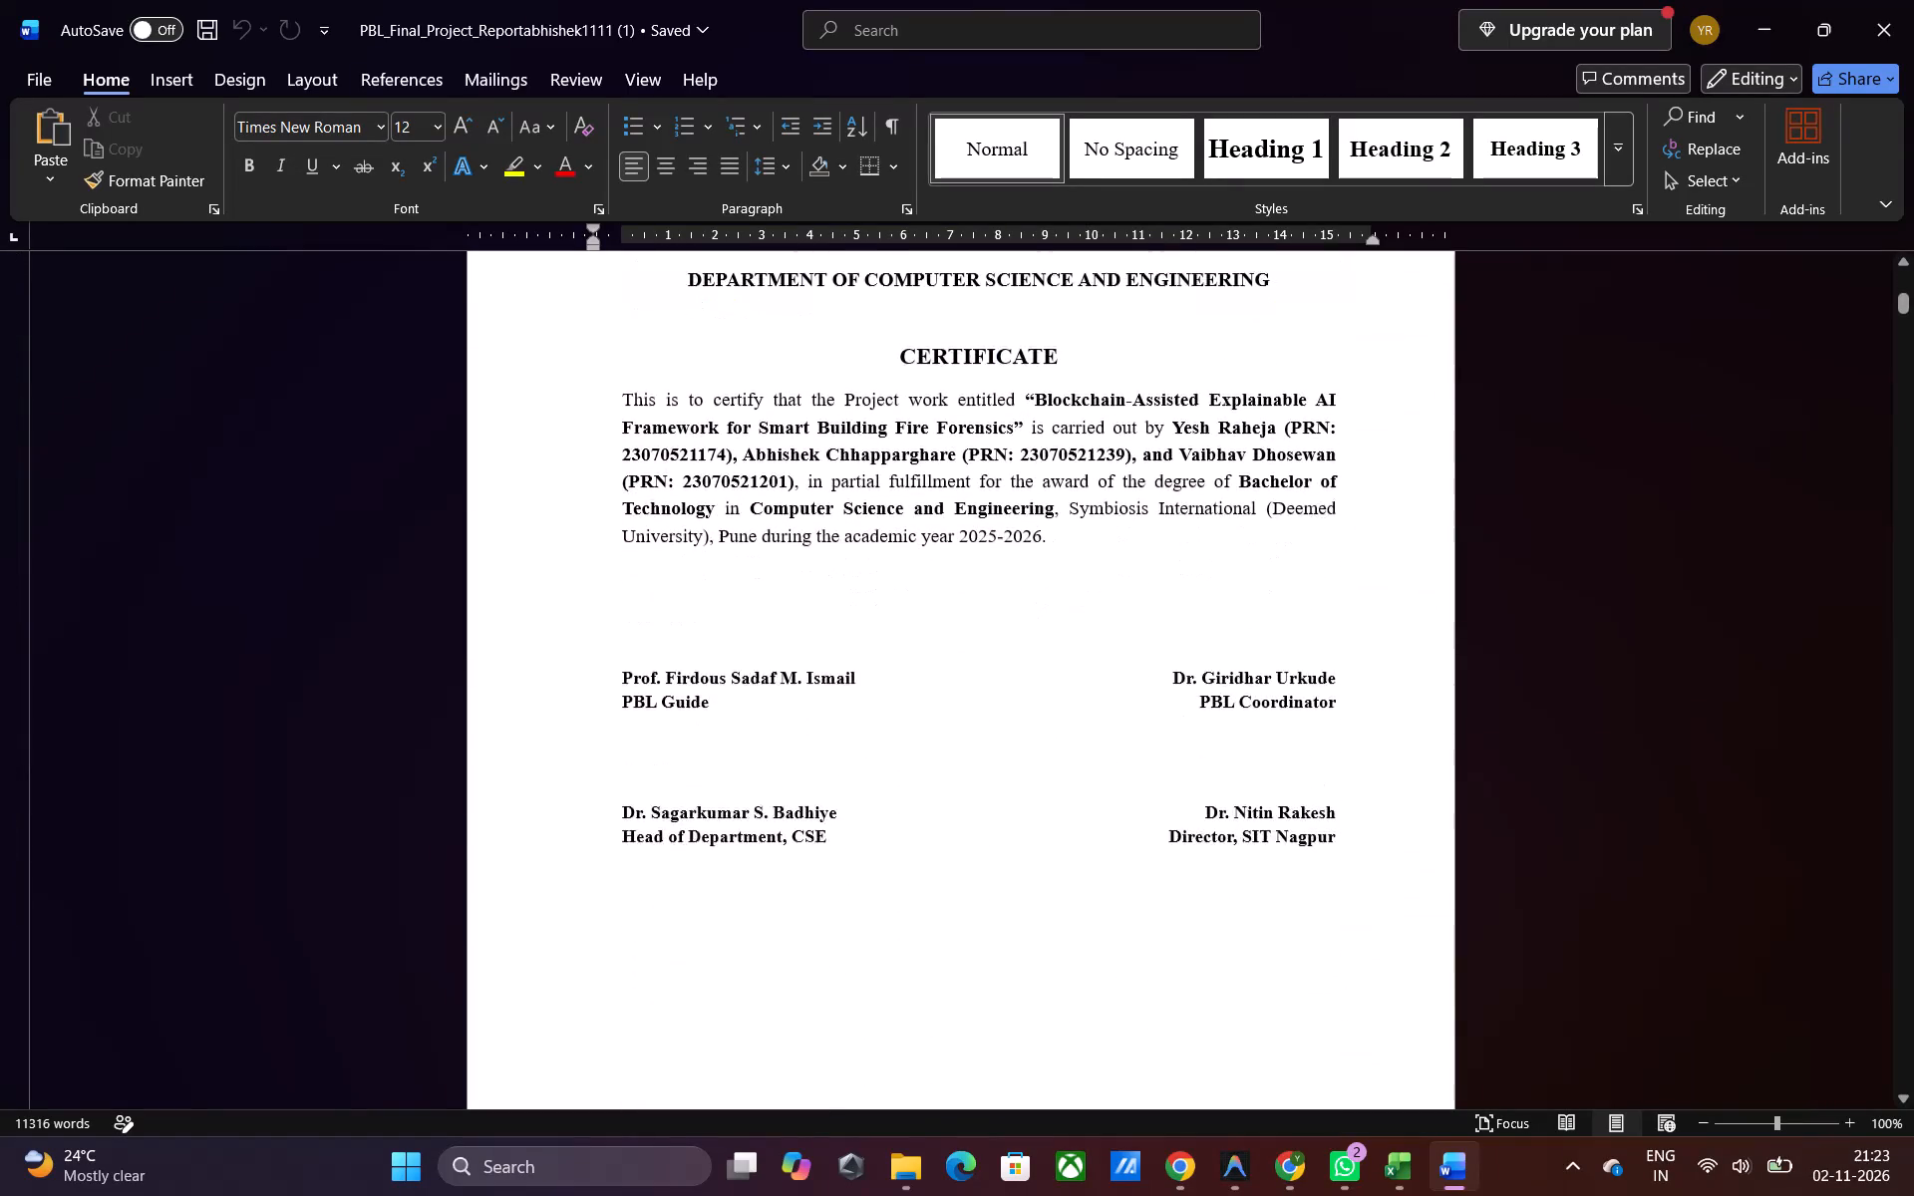
Go to the Abstract page and show the formatting marks.
{"action": "scroll", "coordinate": [1206, 597], "scroll_direction": "down", "scroll_amount": 1}
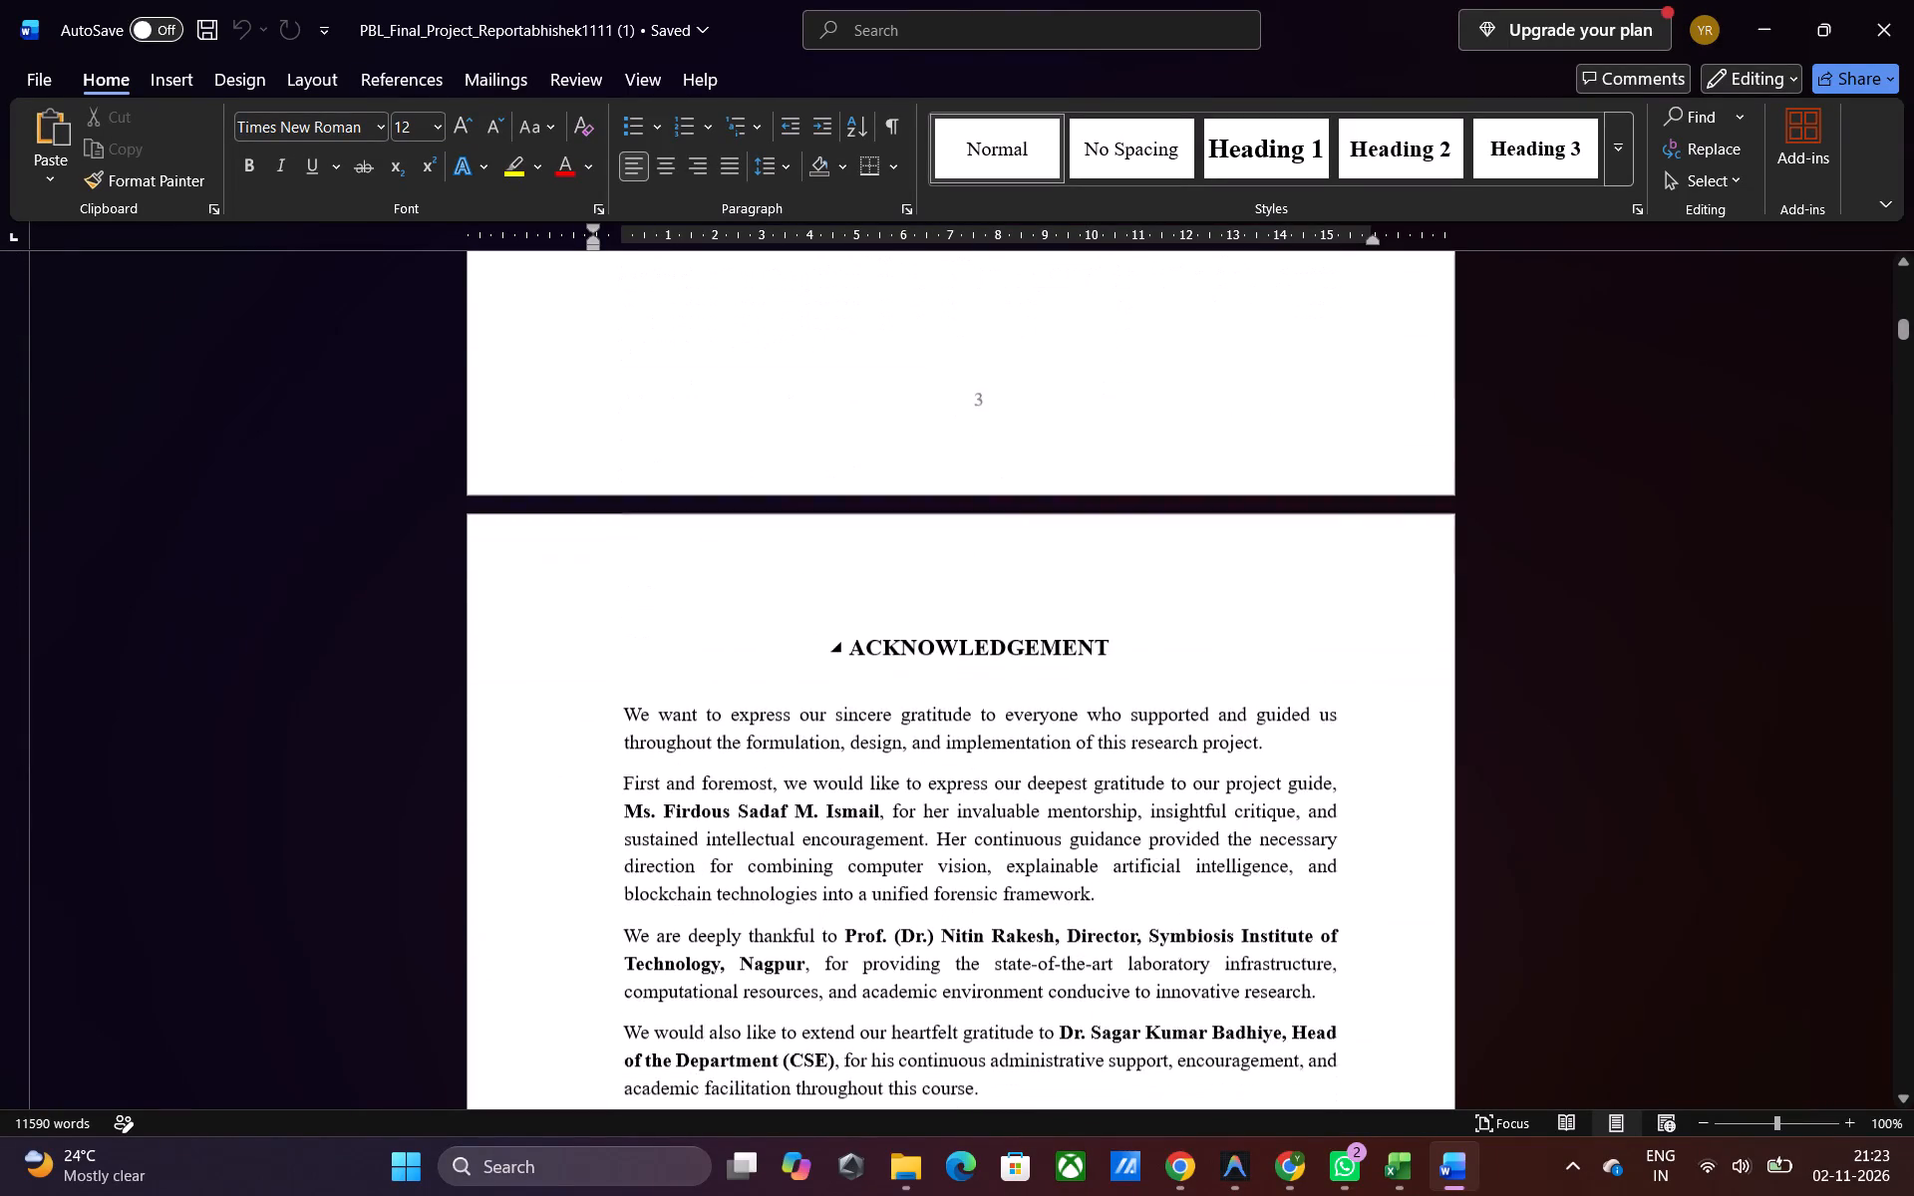
{"action": "scroll", "coordinate": [1206, 597], "scroll_direction": "down", "scroll_amount": 7}
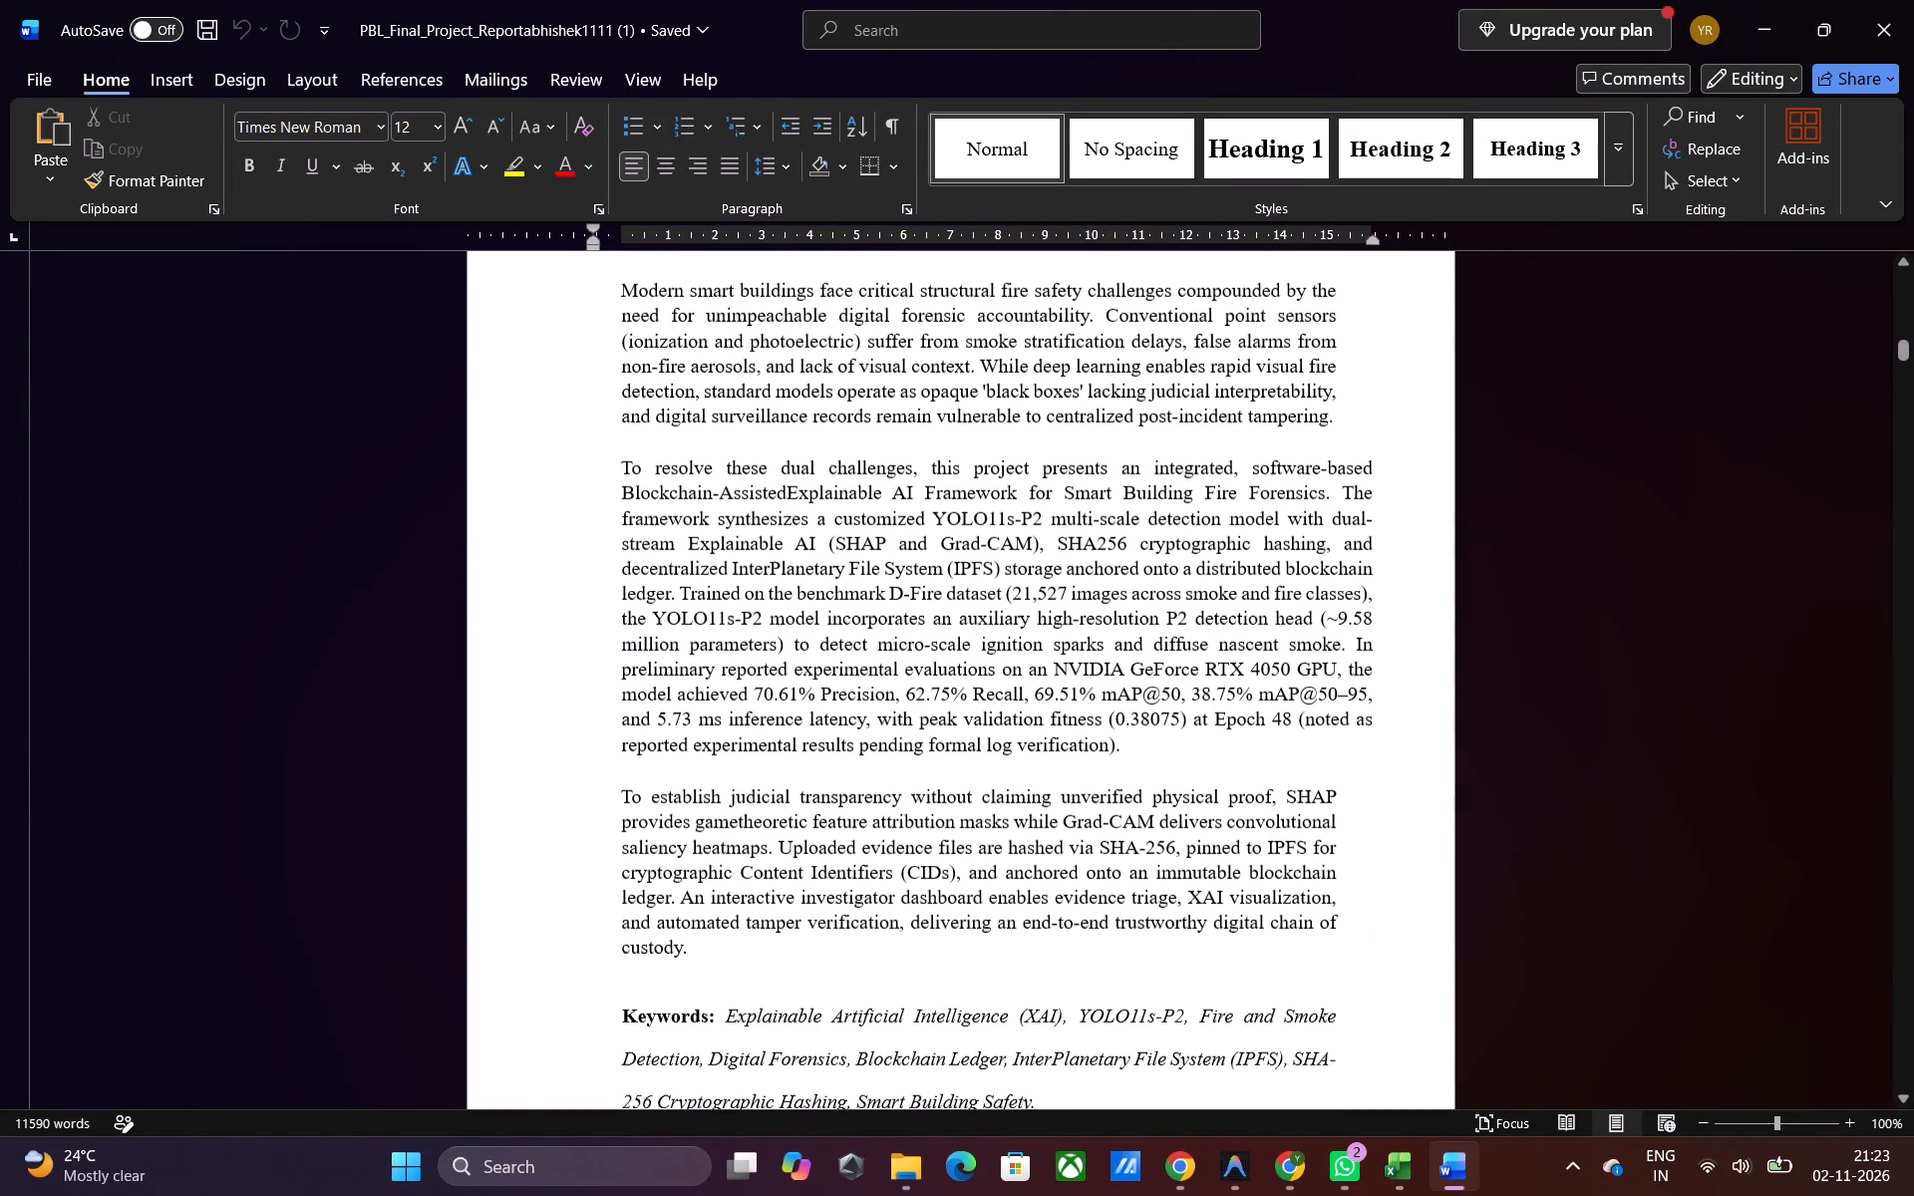
{"action": "scroll", "coordinate": [1206, 597], "scroll_direction": "up", "scroll_amount": 1}
{"action": "left_click", "coordinate": [1305, 541]}
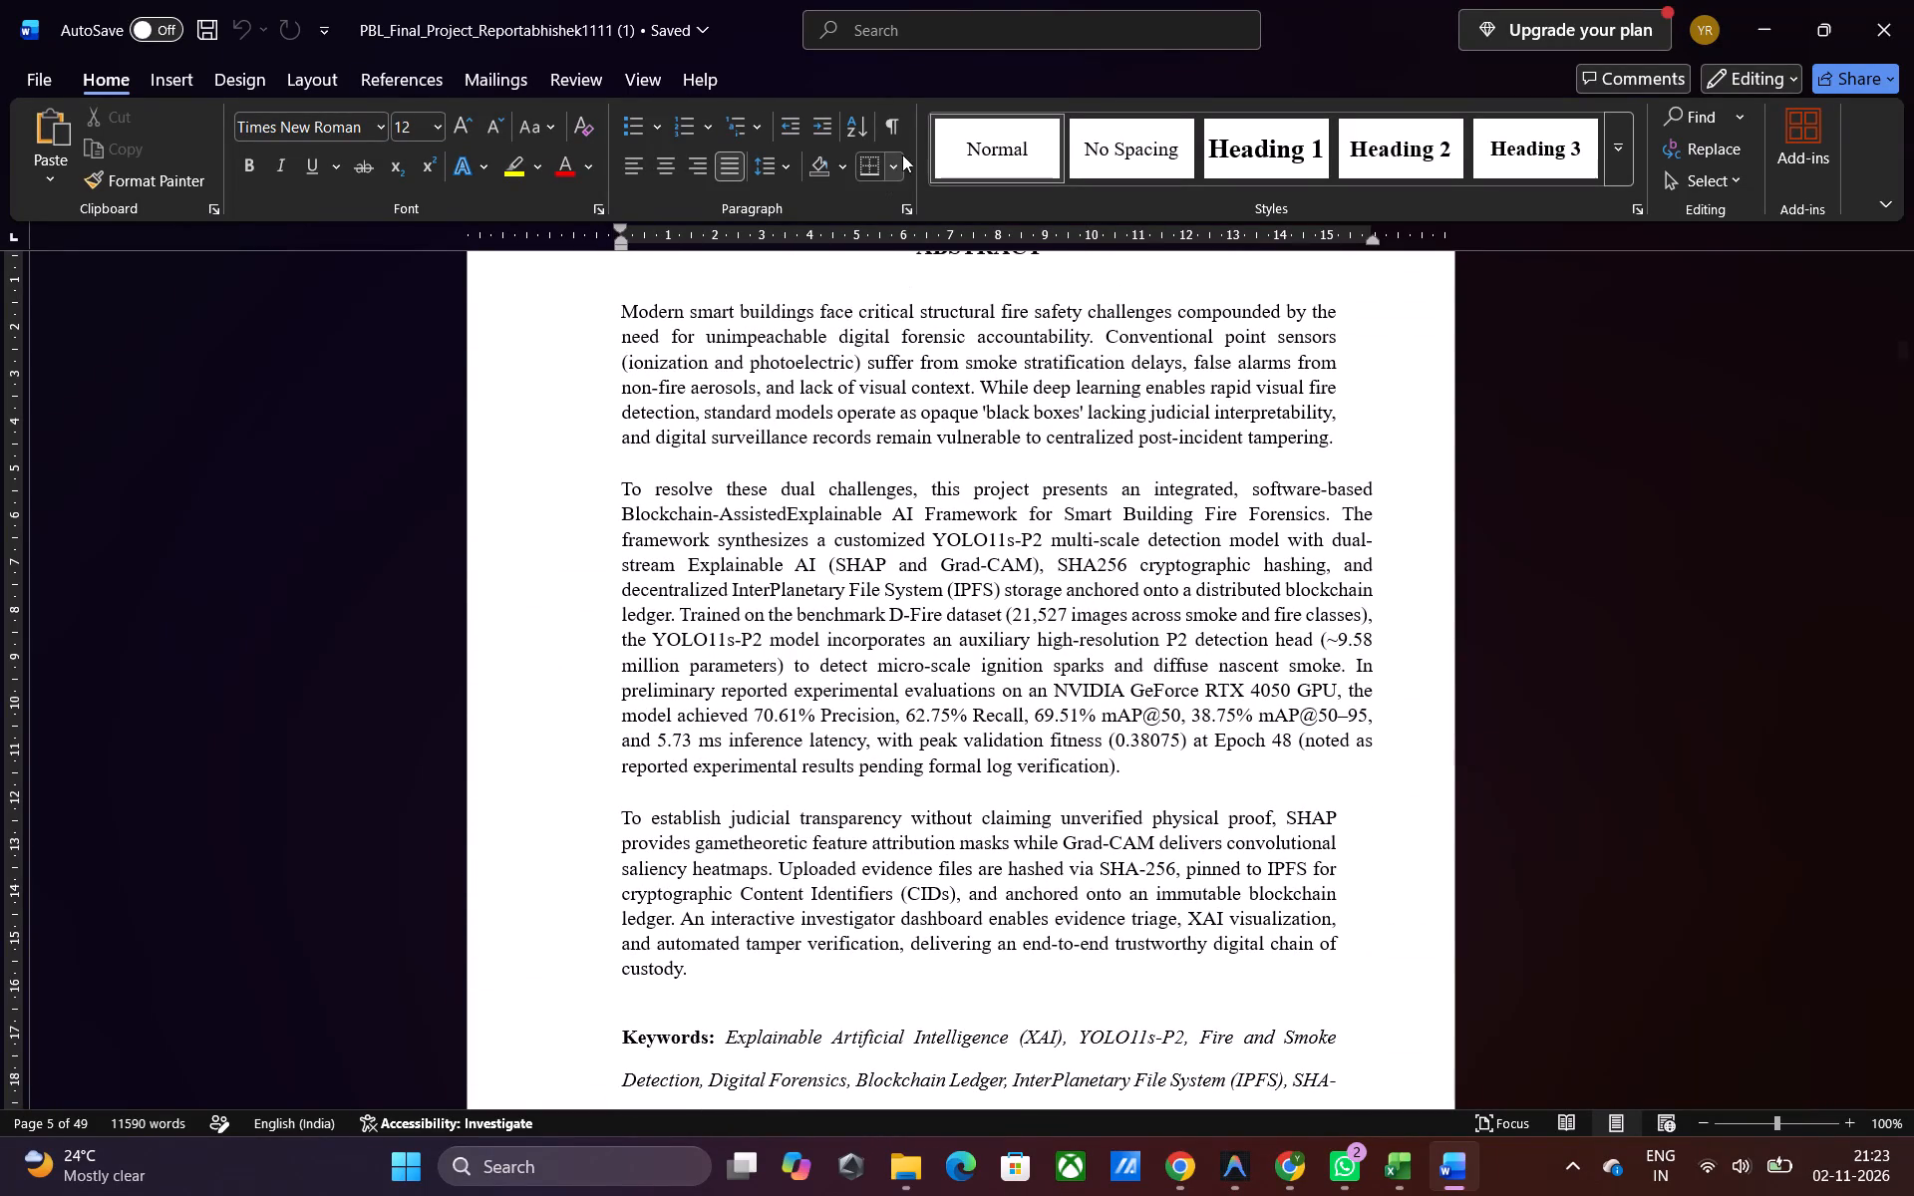
{"action": "left_click", "coordinate": [897, 126]}
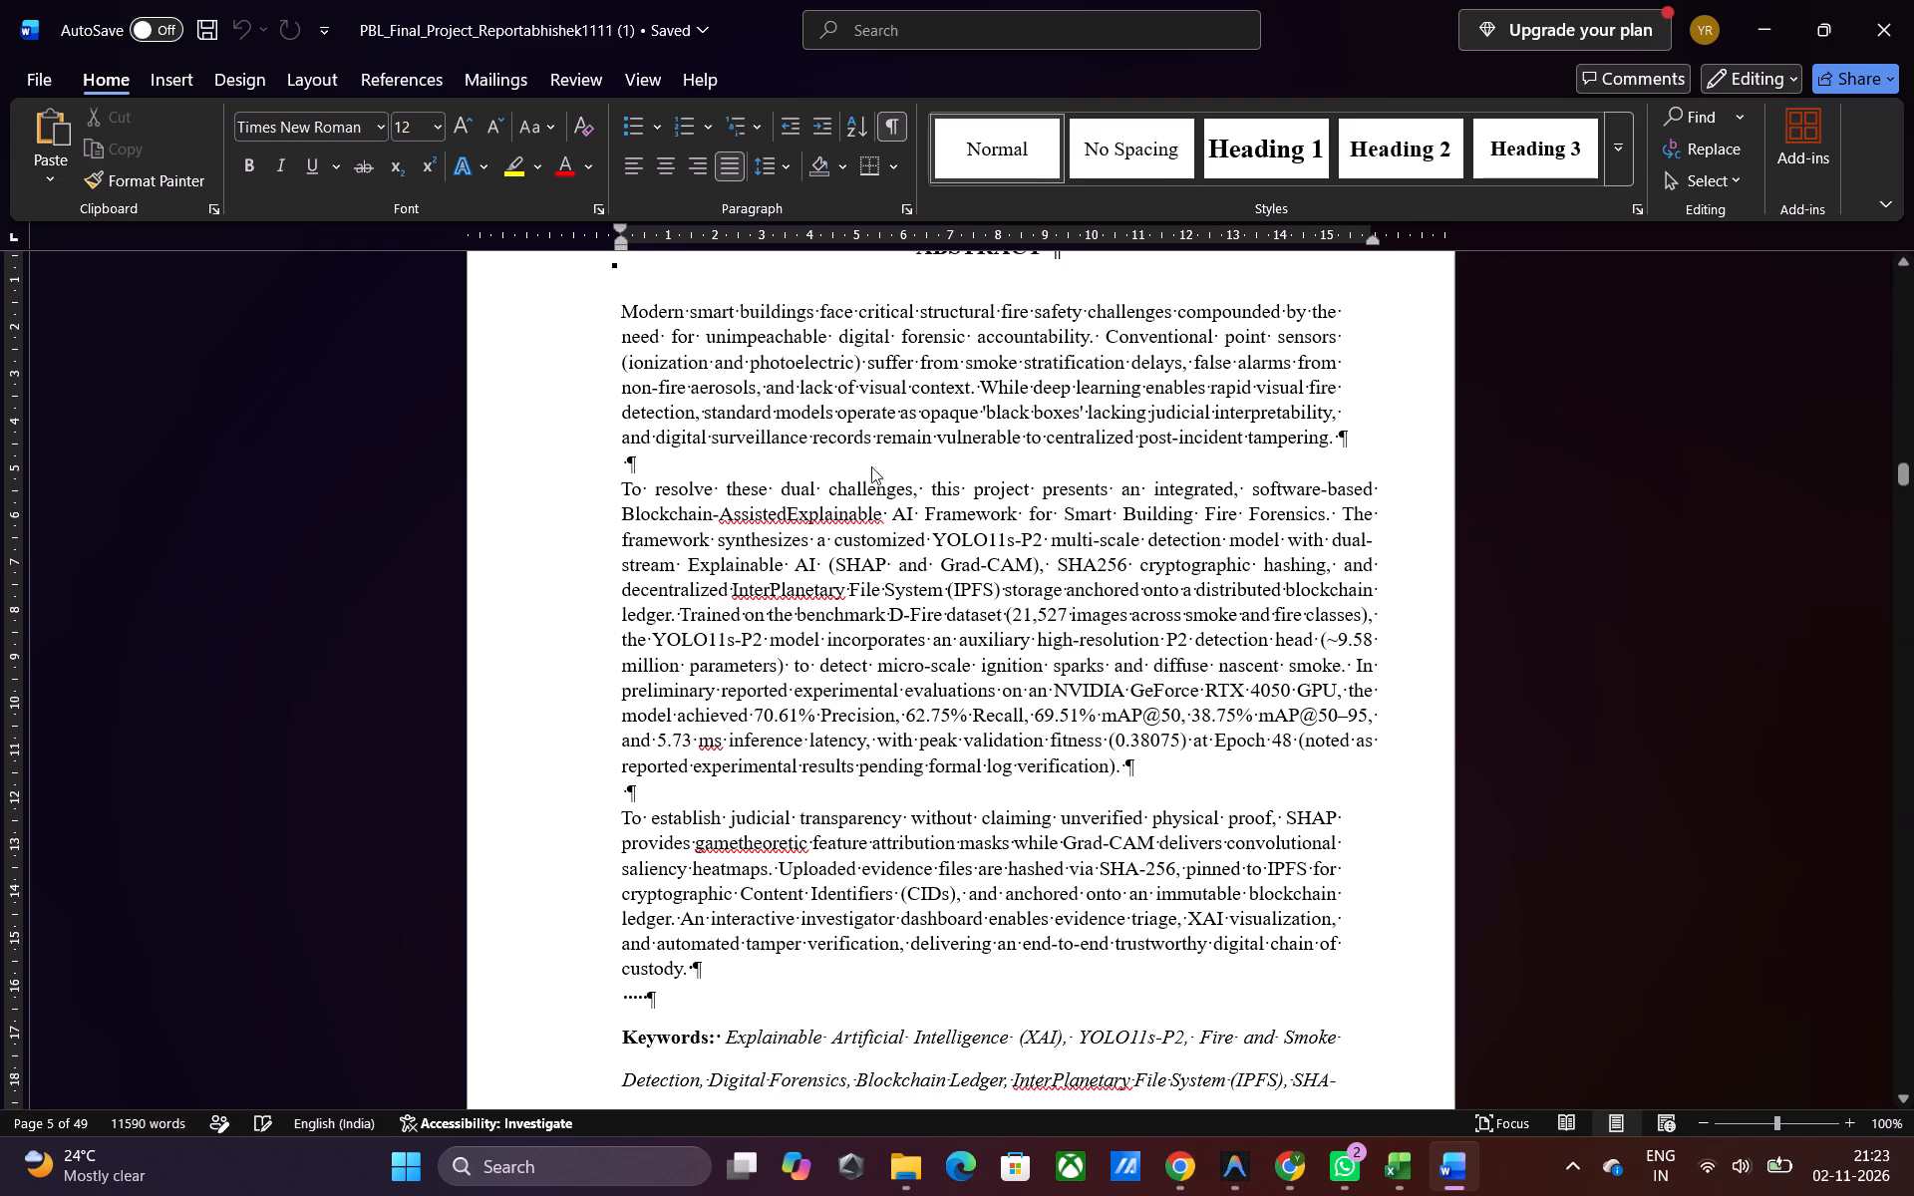
Merge the abstract's second paragraph into the first by removing the paragraph breaks between them.
{"action": "left_click", "coordinate": [682, 448]}
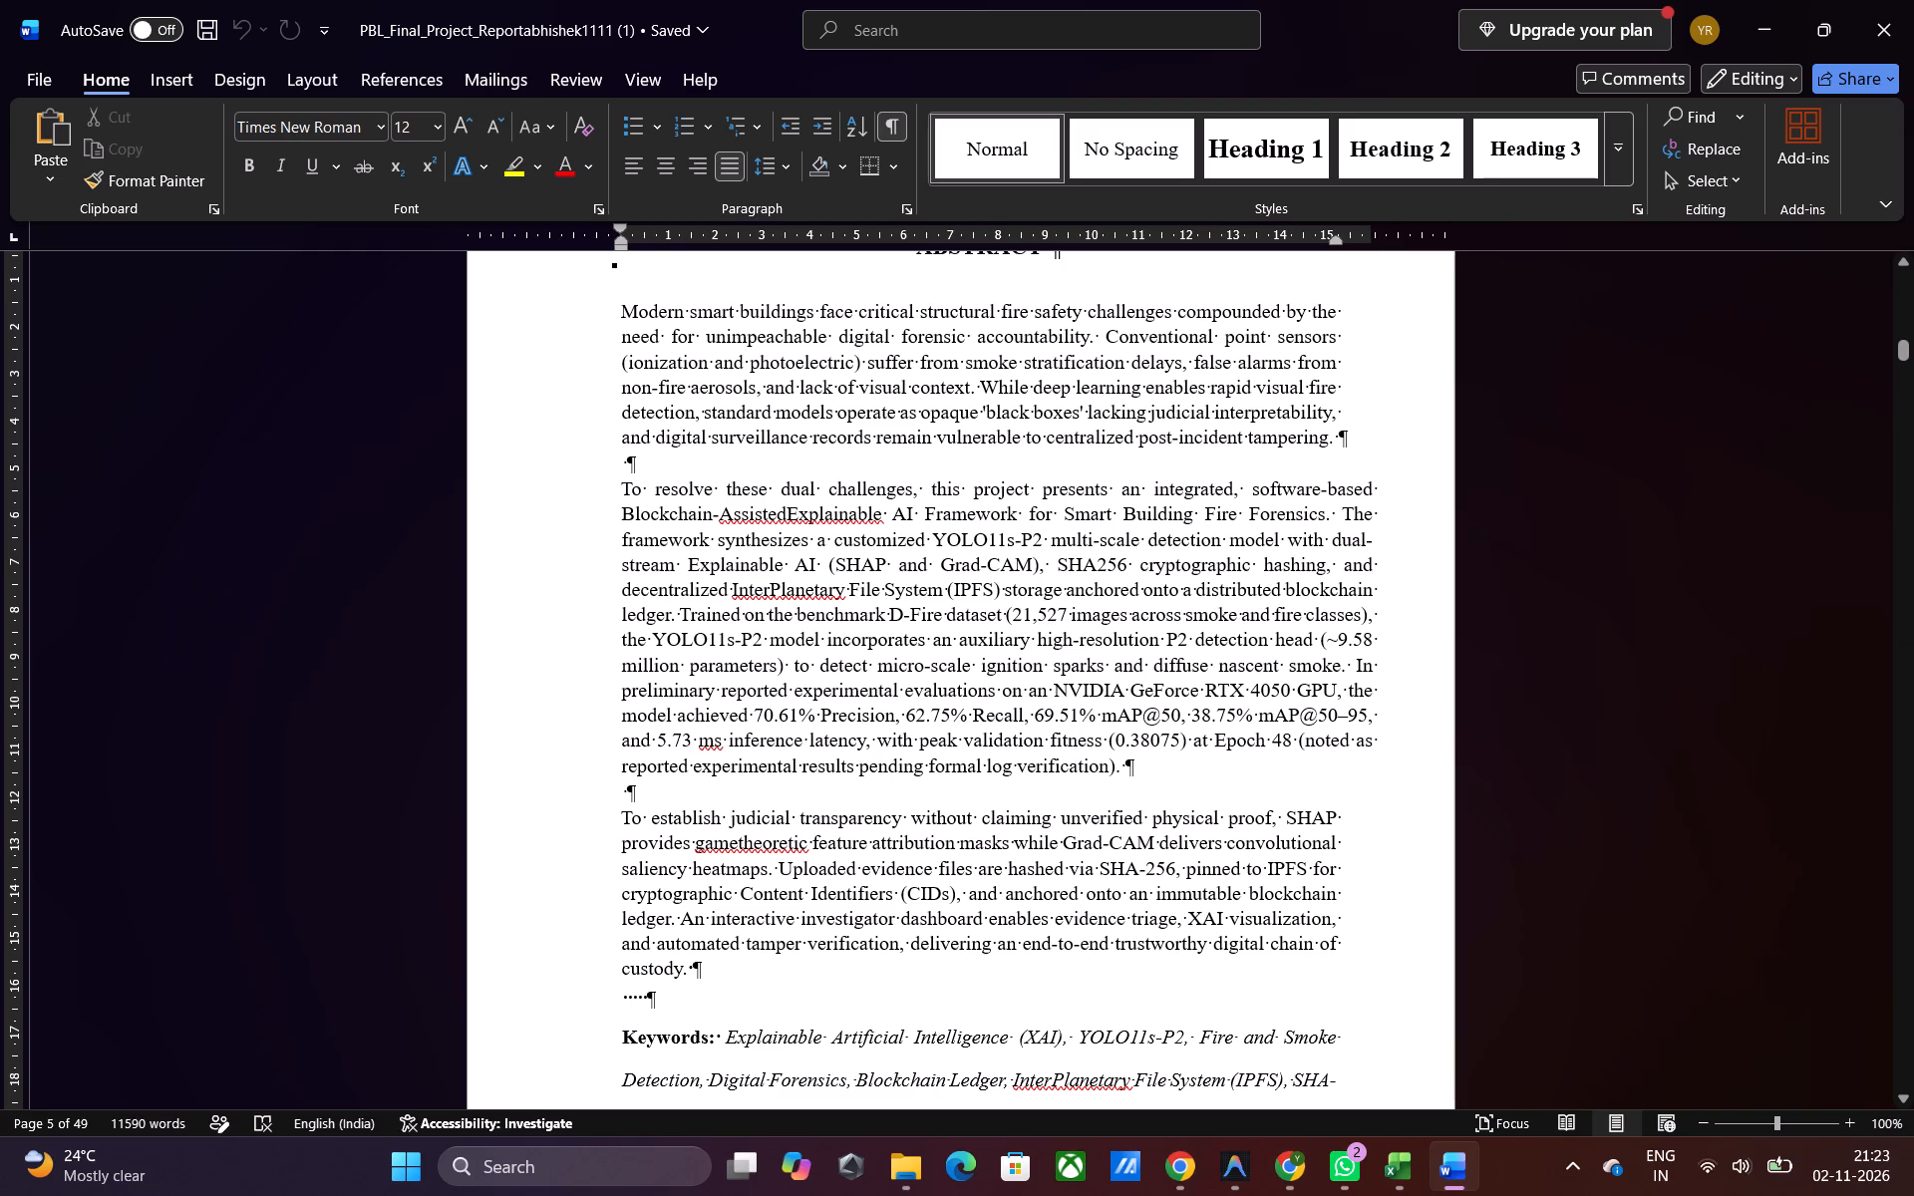
{"action": "left_click", "coordinate": [1338, 446]}
{"action": "left_click", "coordinate": [1338, 446]}
{"action": "key", "text": "Delete"}
{"action": "key", "text": "Delete"}
{"action": "key", "text": "Delete"}
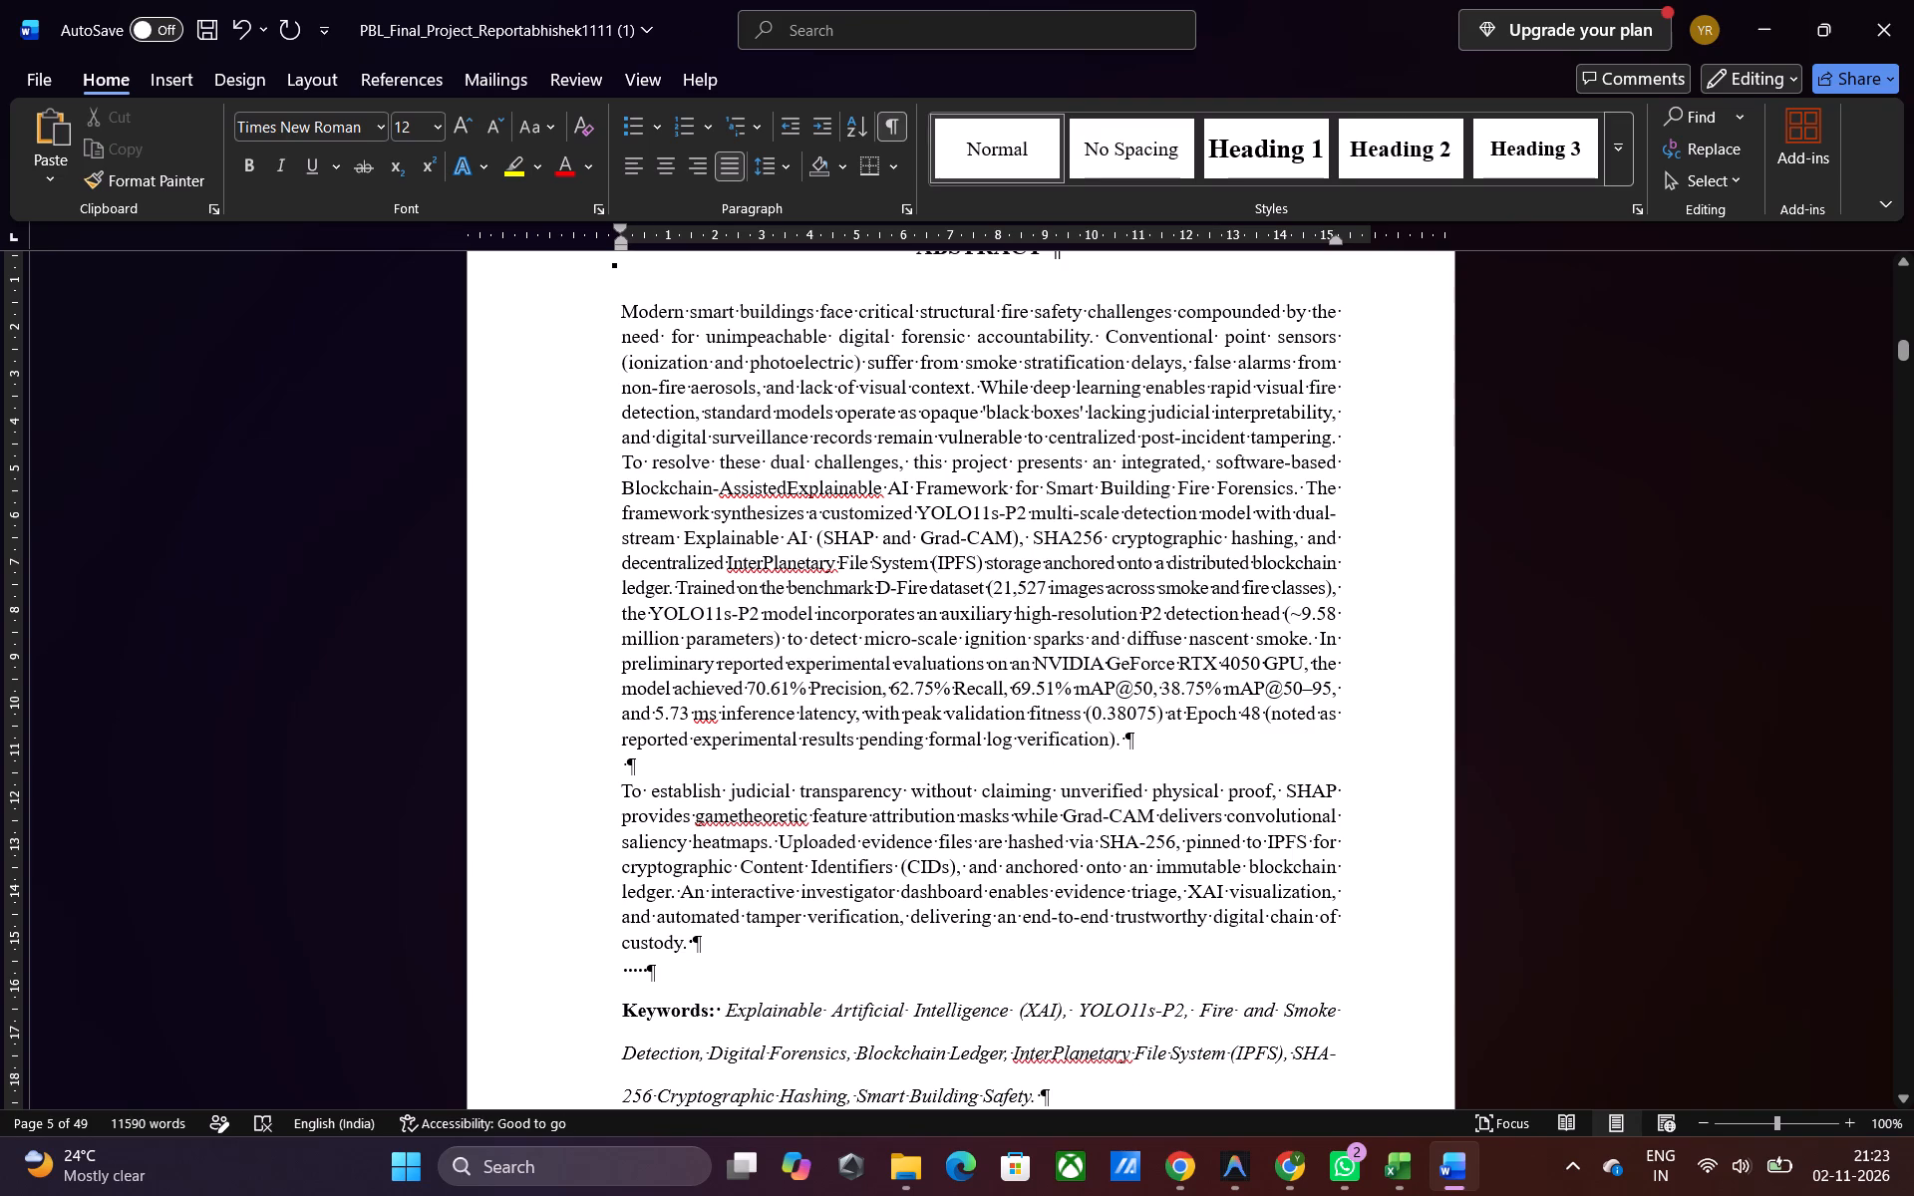
Split the abstract again before "To resolve these dual challenges", with an empty line between the two paragraphs.
{"action": "left_click", "coordinate": [1363, 461]}
{"action": "key", "text": "Up"}
{"action": "key", "text": "Return"}
{"action": "key", "text": "Return"}
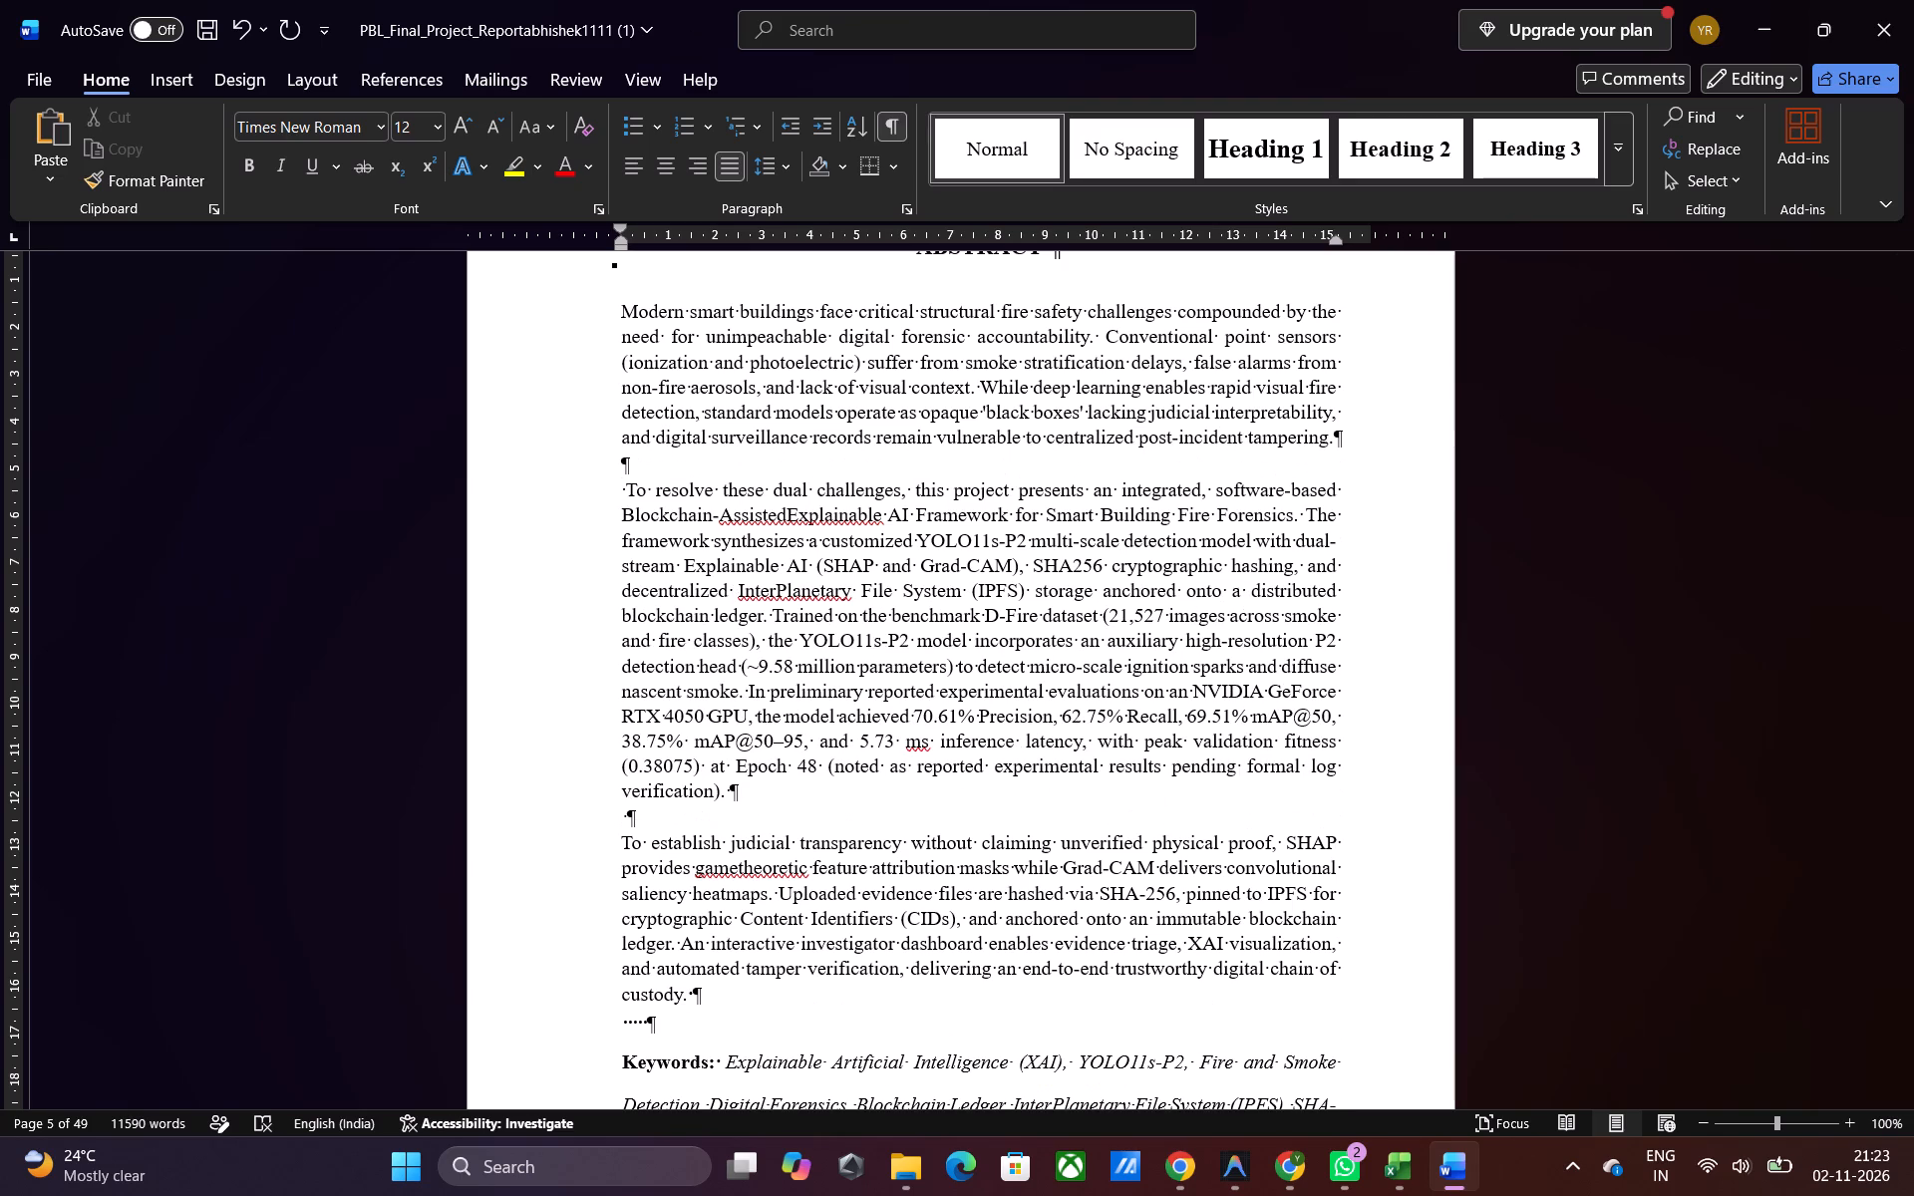
Hide the formatting marks.
{"action": "scroll", "coordinate": [1363, 461], "scroll_direction": "down", "scroll_amount": 1}
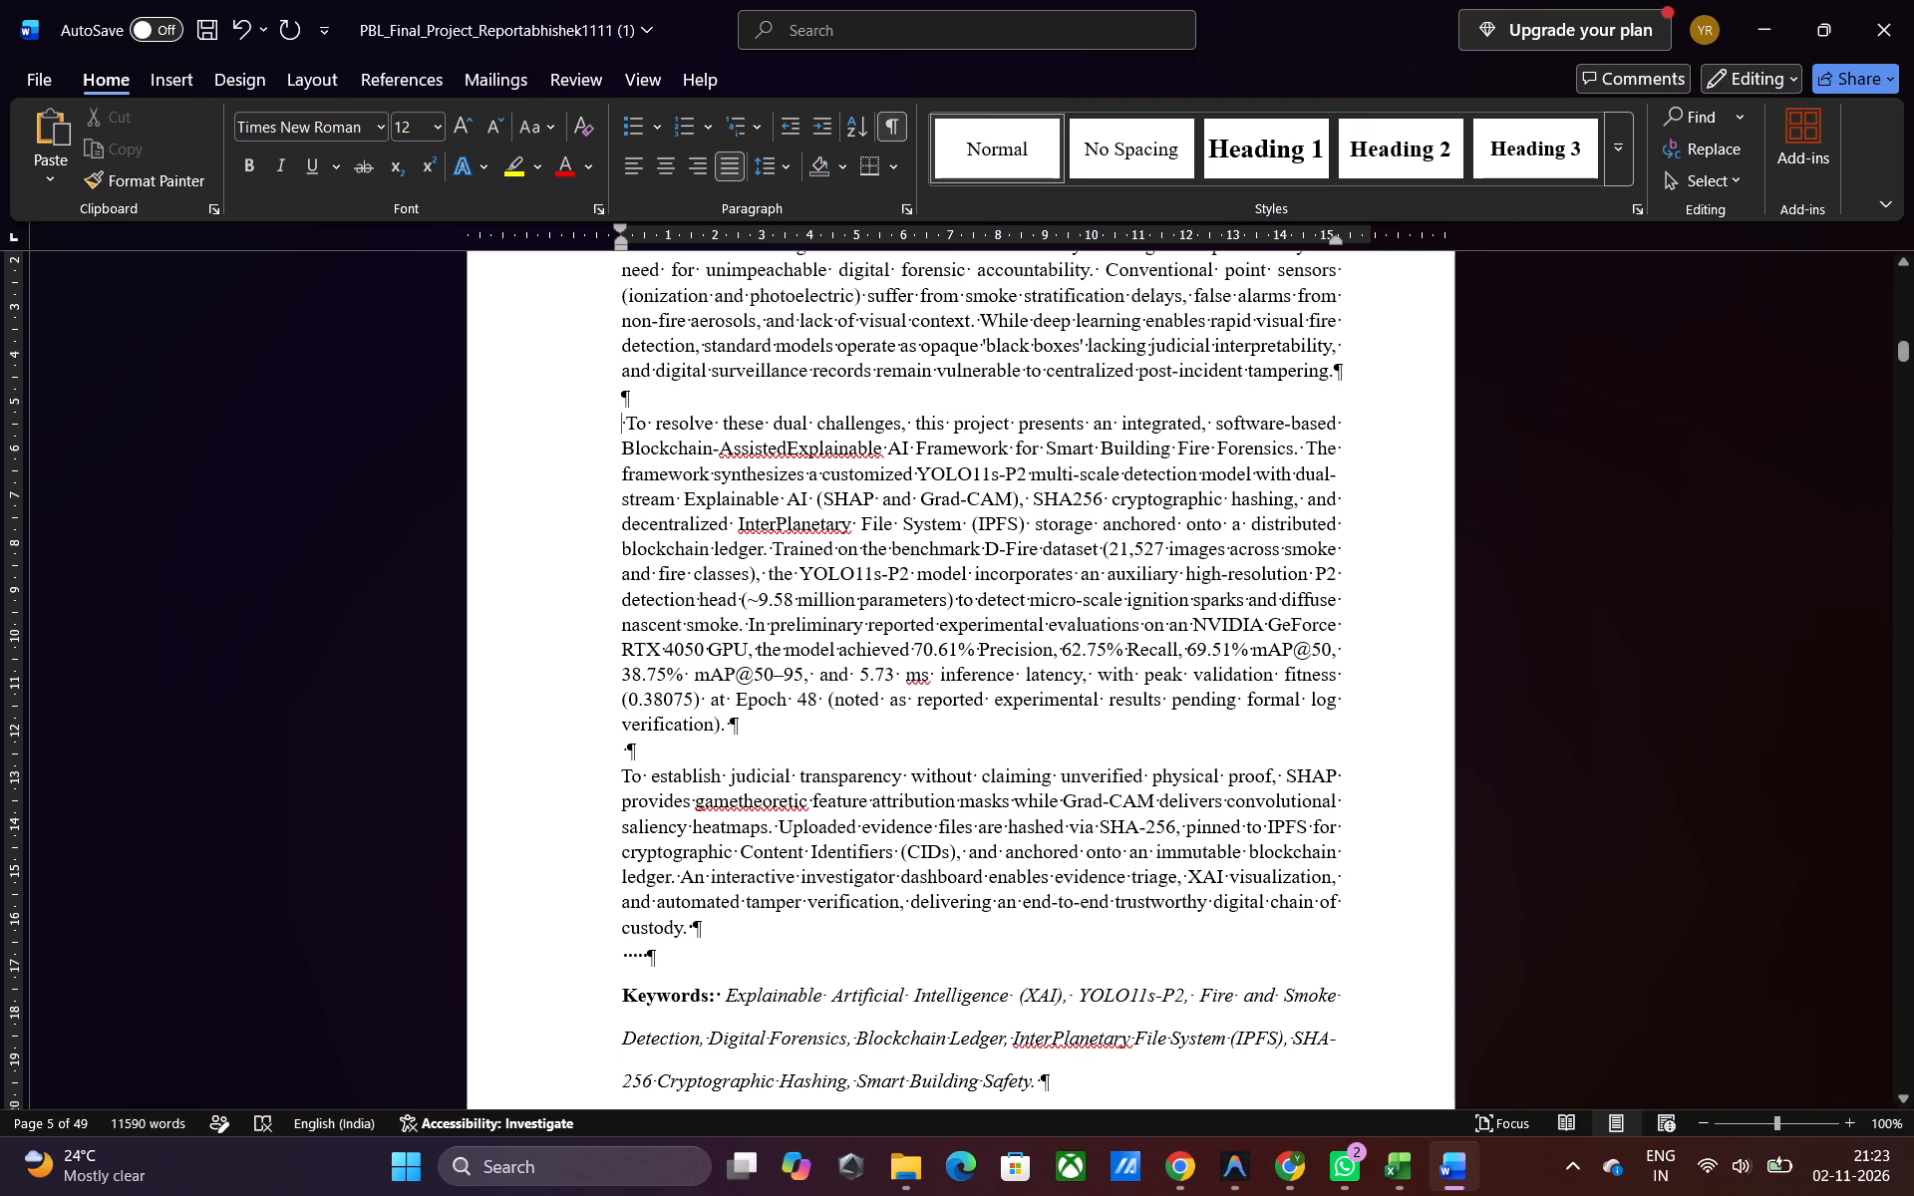
{"action": "left_click", "coordinate": [894, 122]}
Check the layout of the rest of the abstract and save the report.
{"action": "scroll", "coordinate": [896, 486], "scroll_direction": "down", "scroll_amount": 2}
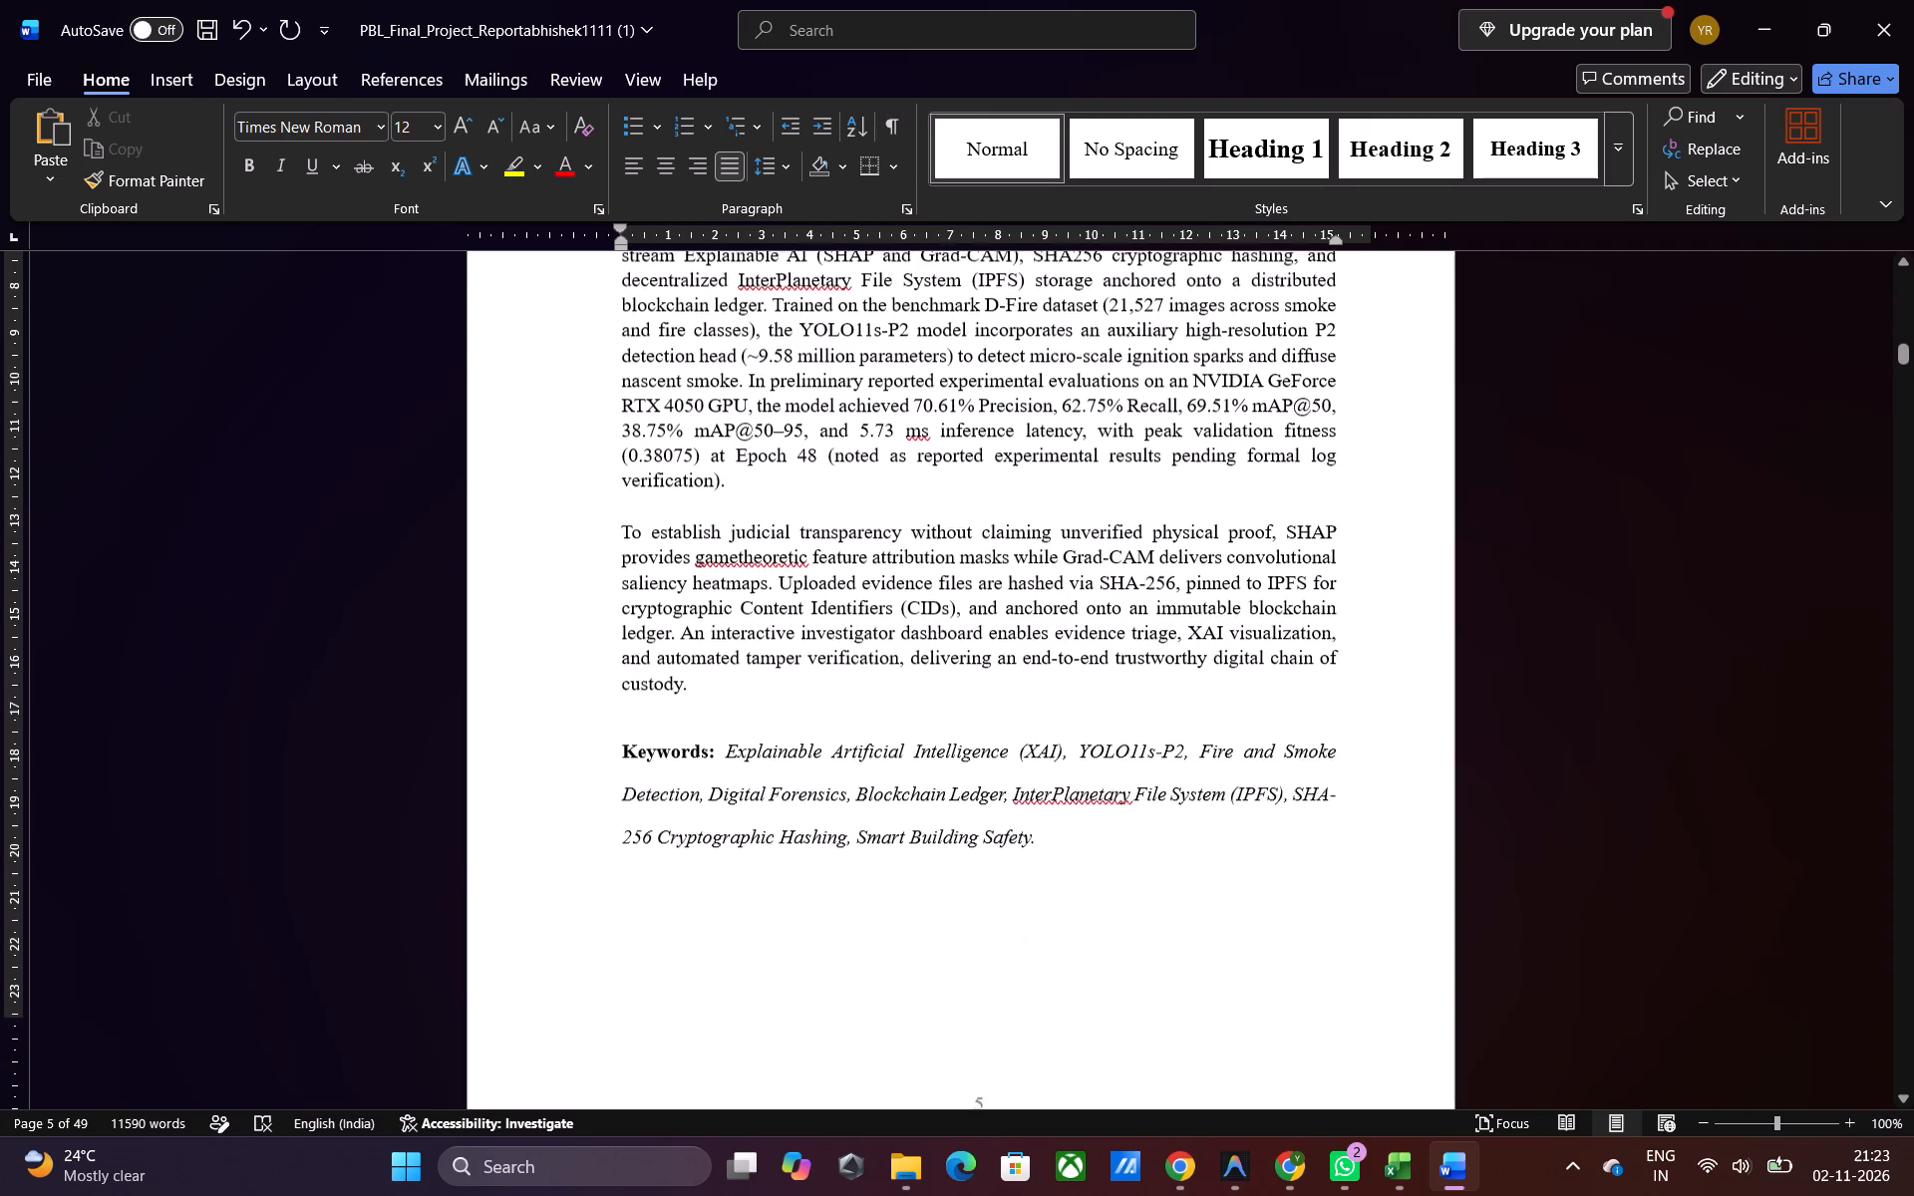
{"action": "scroll", "coordinate": [896, 486], "scroll_direction": "down", "scroll_amount": 2}
{"action": "scroll", "coordinate": [896, 486], "scroll_direction": "up", "scroll_amount": 2}
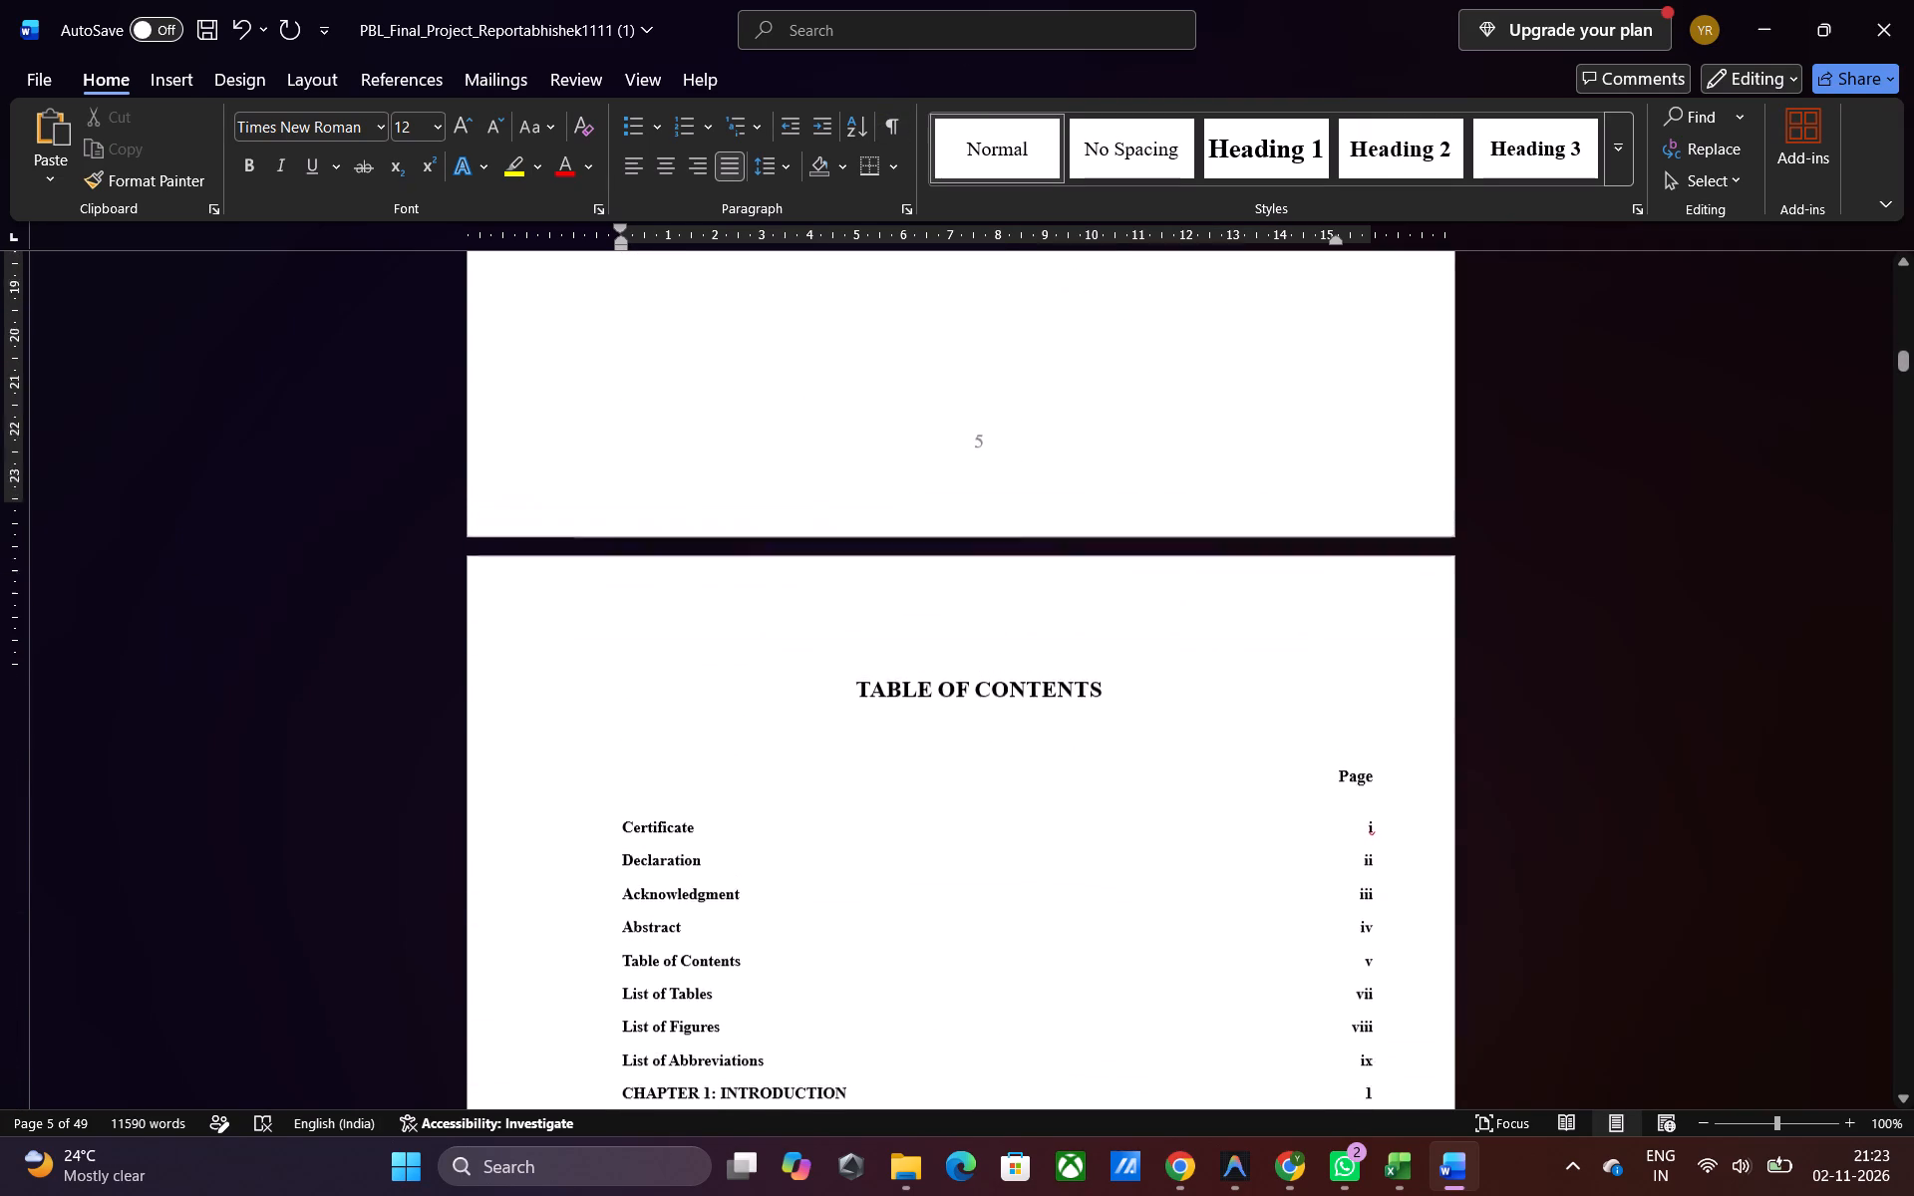
{"action": "scroll", "coordinate": [896, 486], "scroll_direction": "up", "scroll_amount": 2}
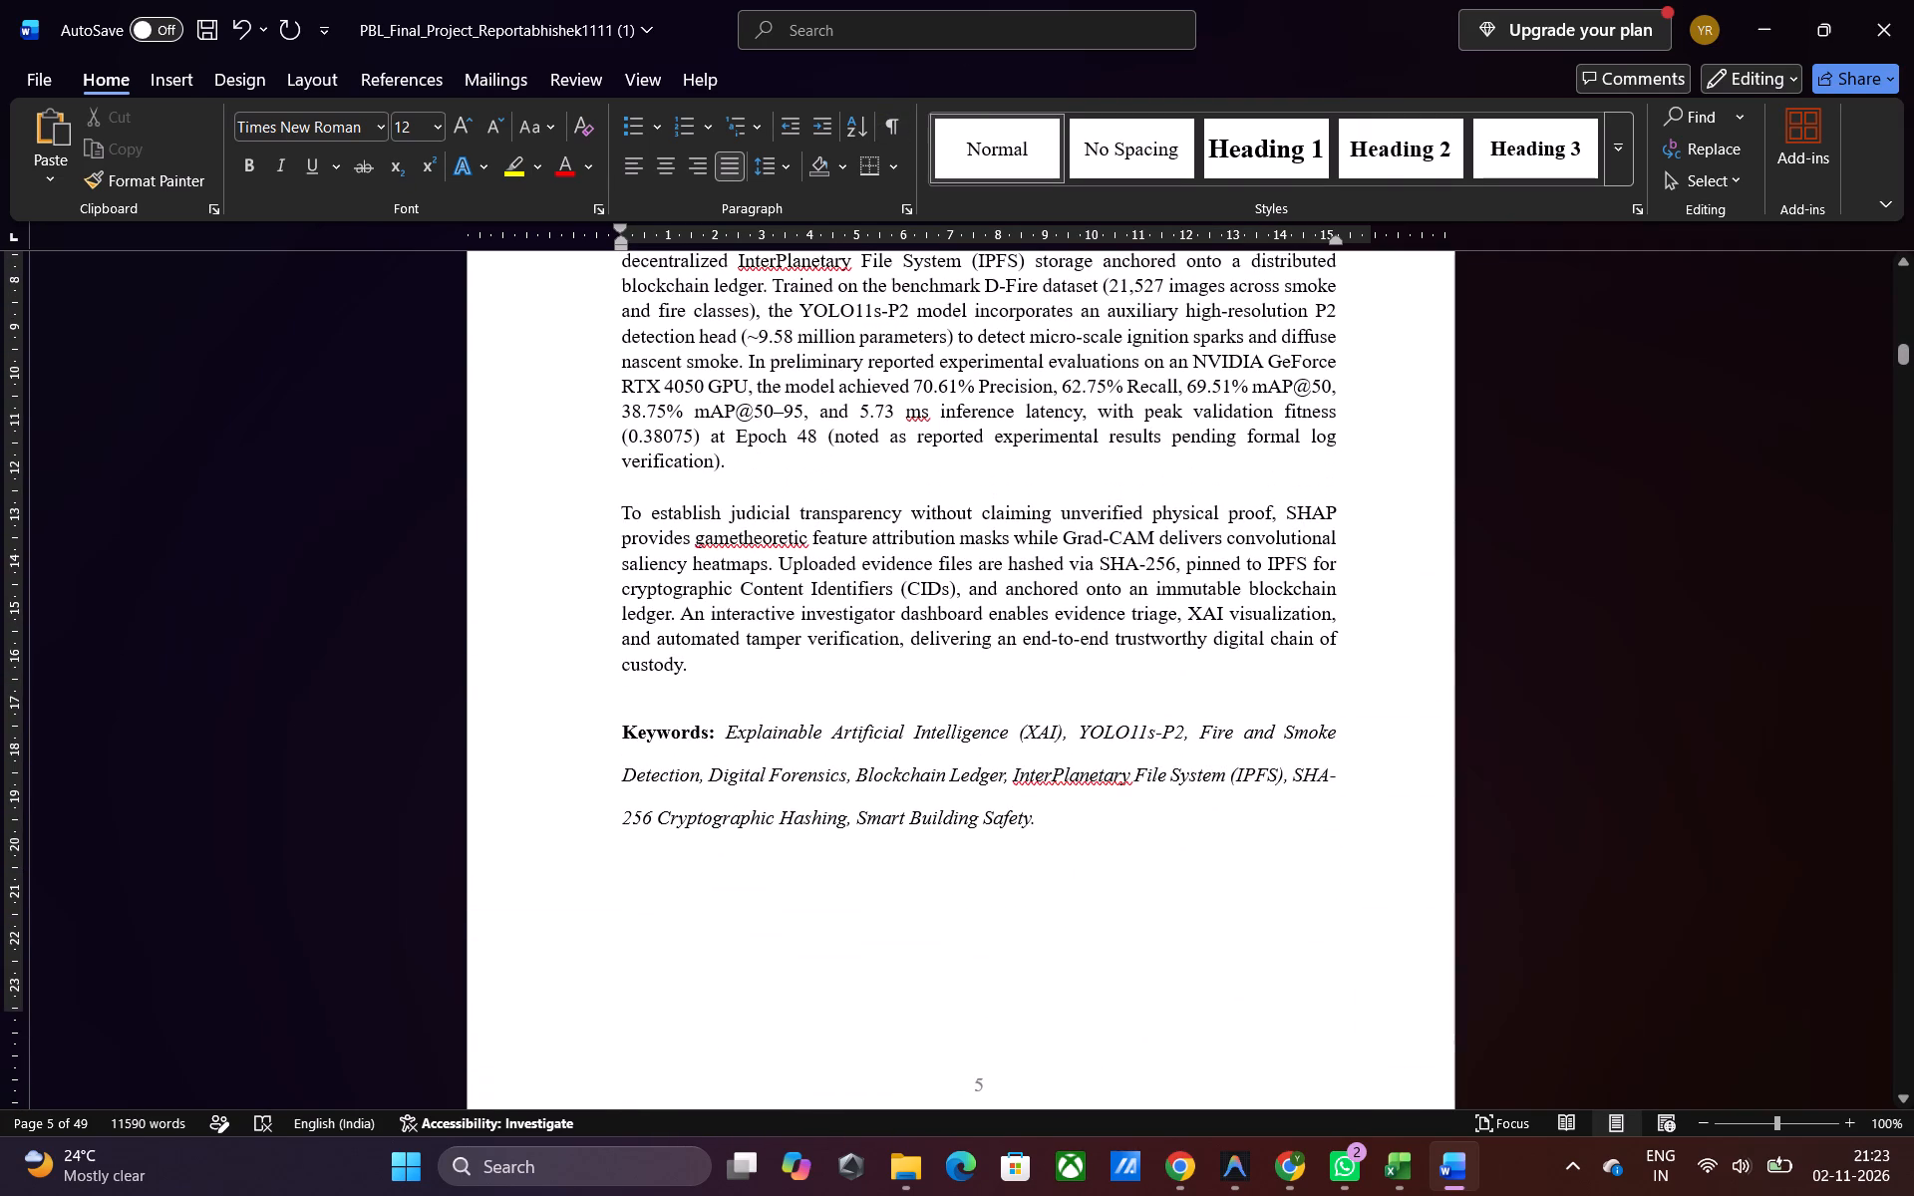
{"action": "left_click", "coordinate": [896, 486]}
{"action": "key", "text": "ctrl+s"}
{"action": "key", "text": "ctrl+s"}
{"action": "key", "text": "ctrl+s"}
{"action": "key", "text": "ctrl+s"}
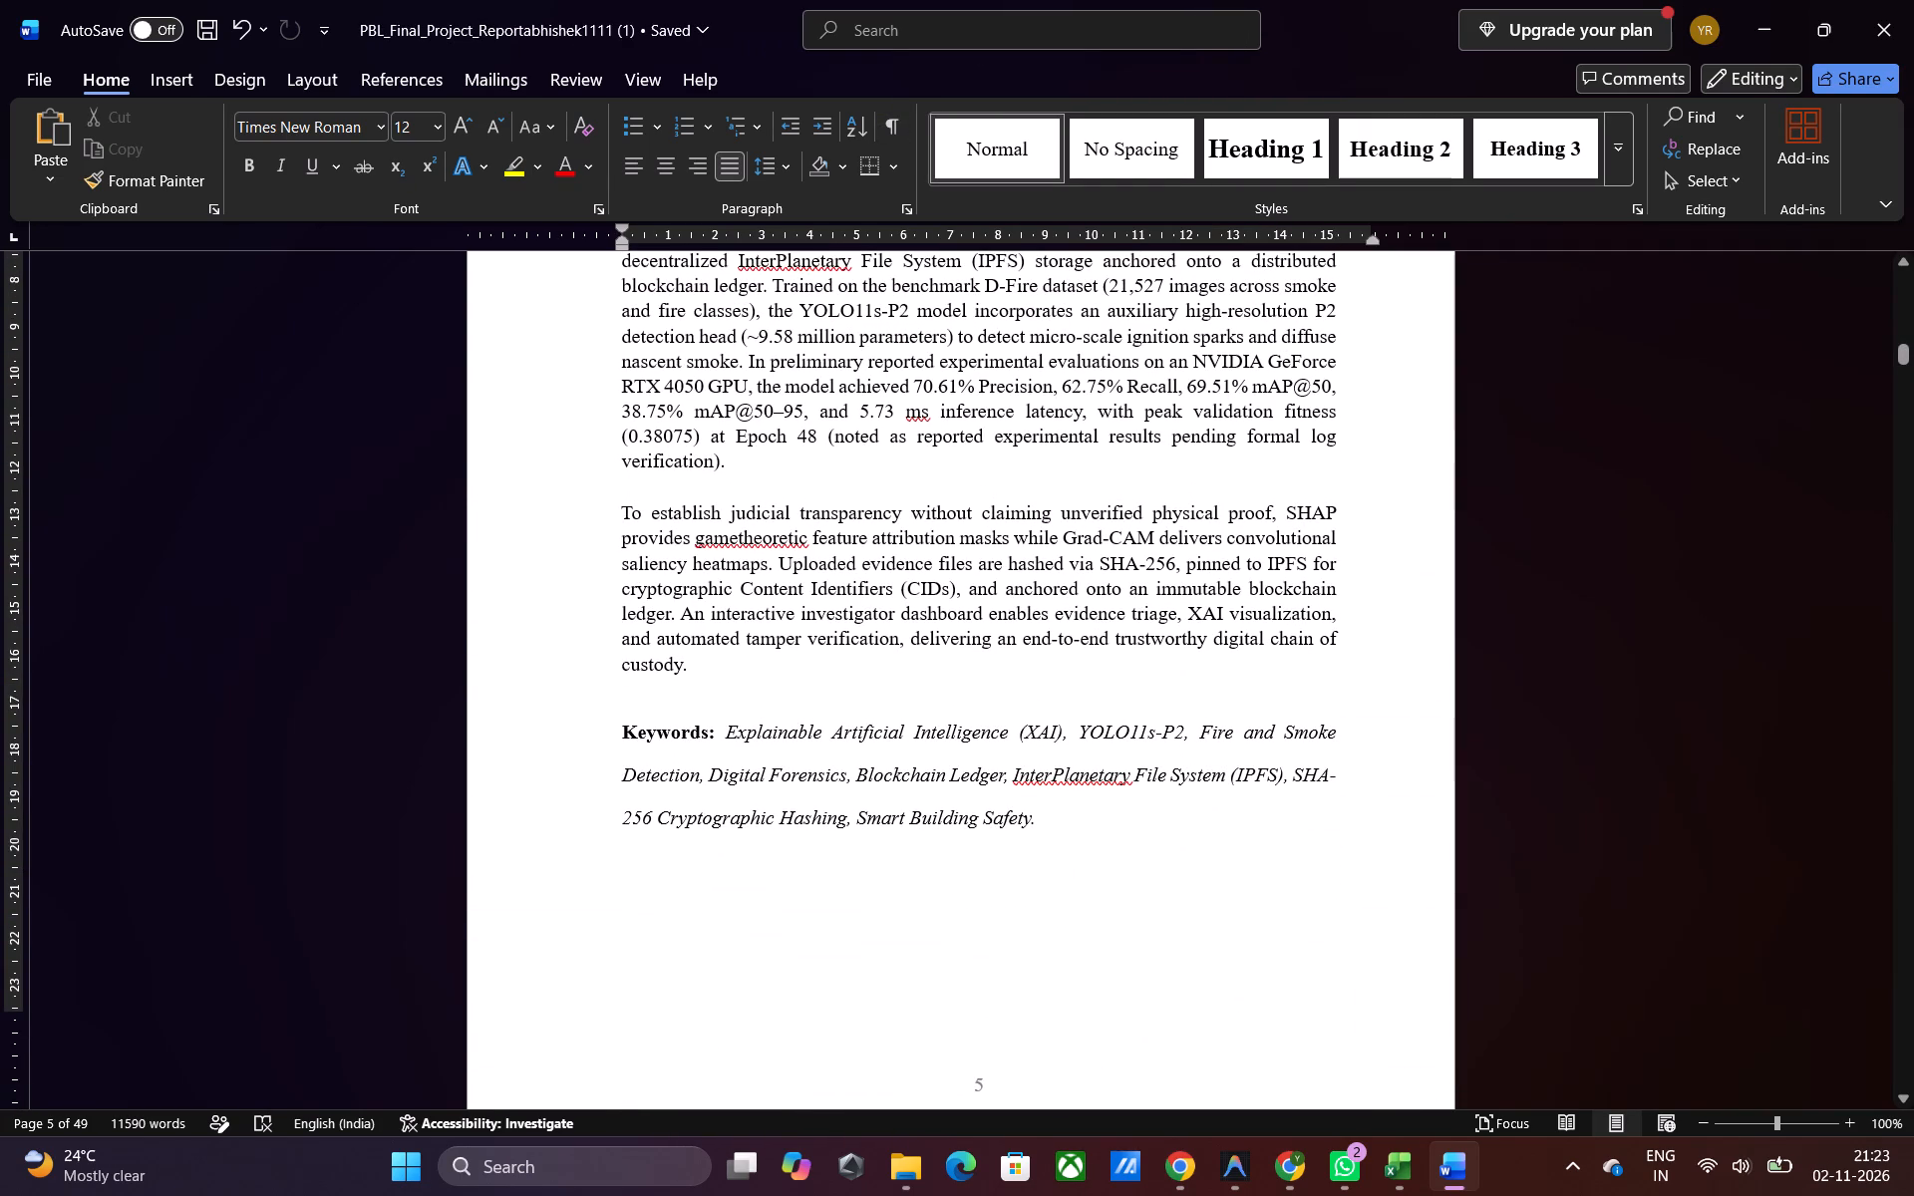
Save a copy of the report as a Word document named semifinal in the Downloads folder.
{"action": "left_click", "coordinate": [32, 94]}
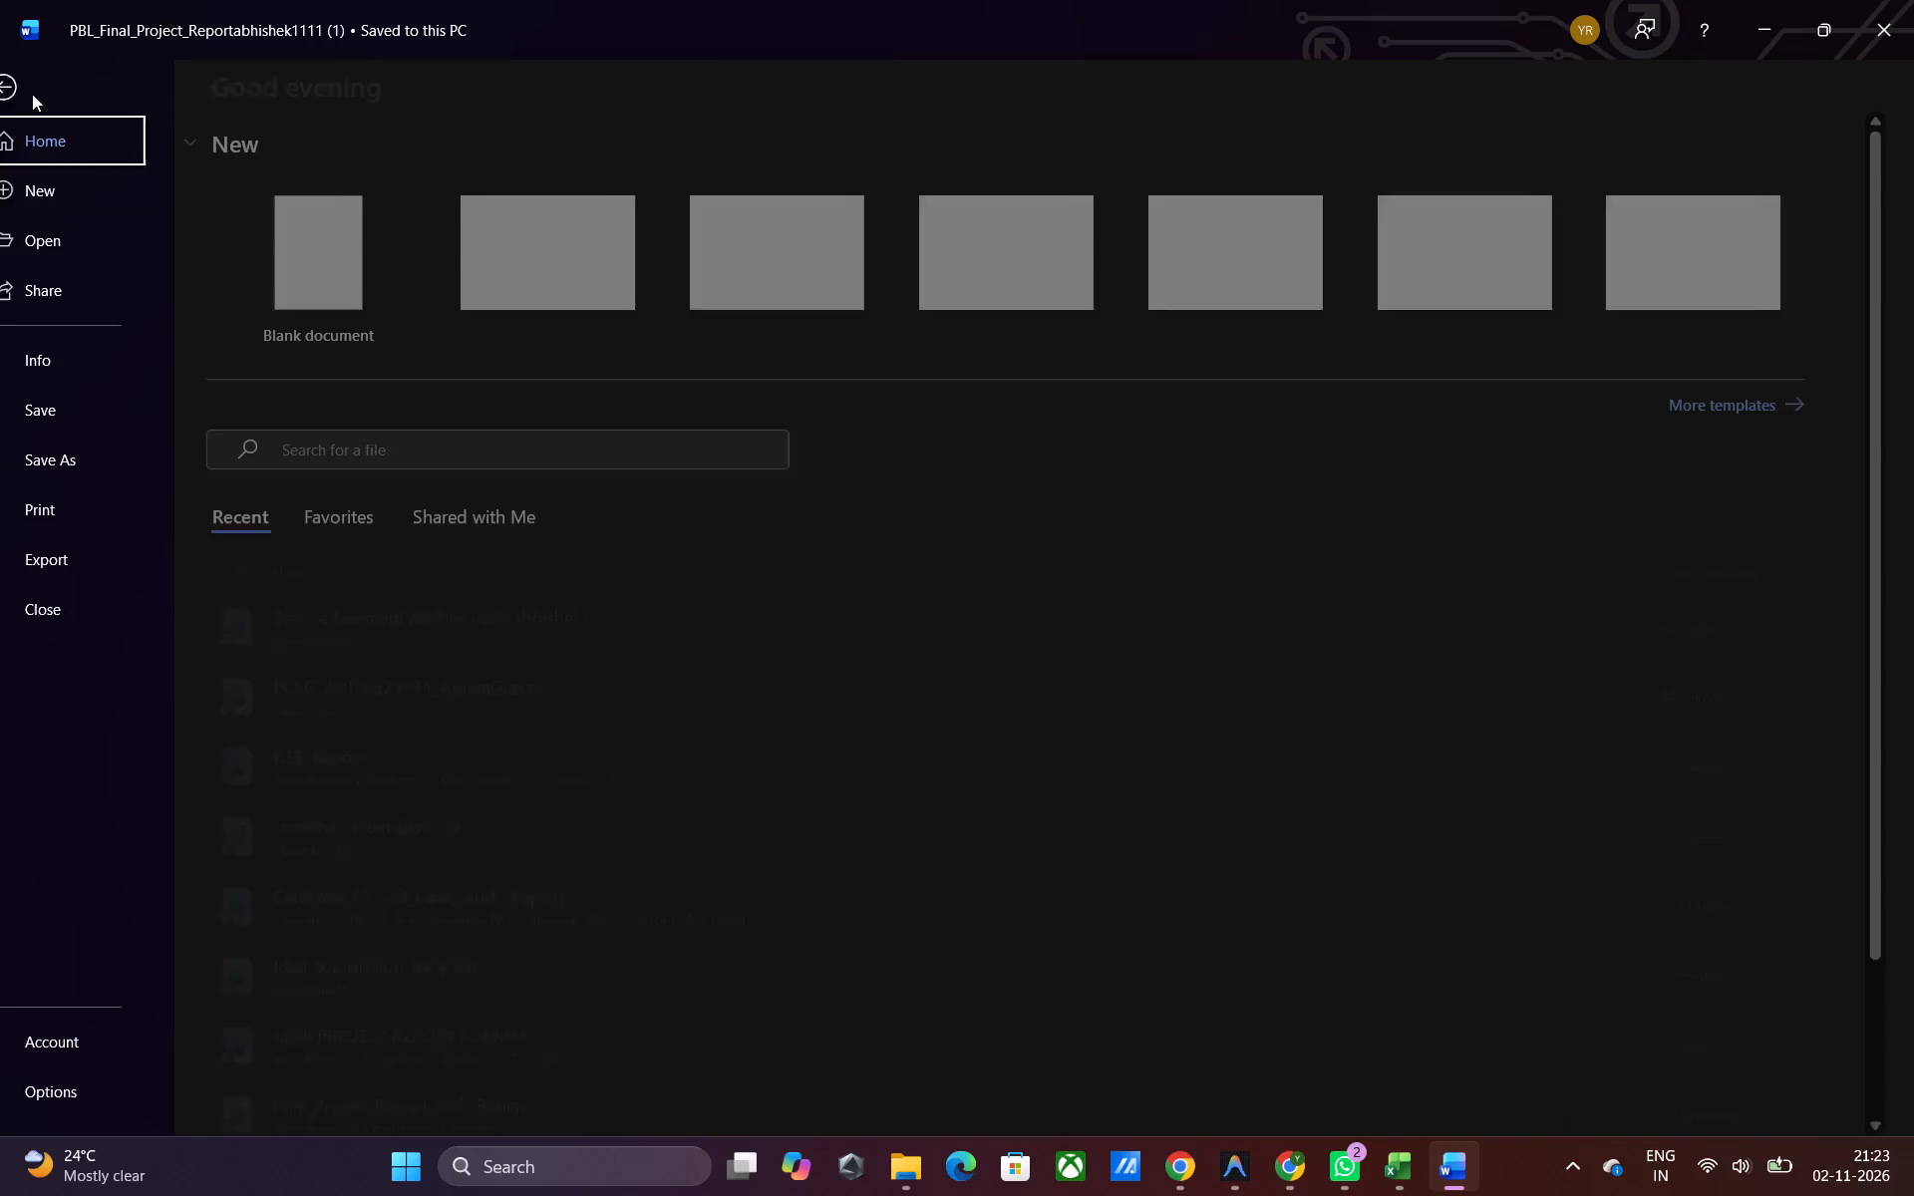
{"action": "left_click", "coordinate": [73, 458]}
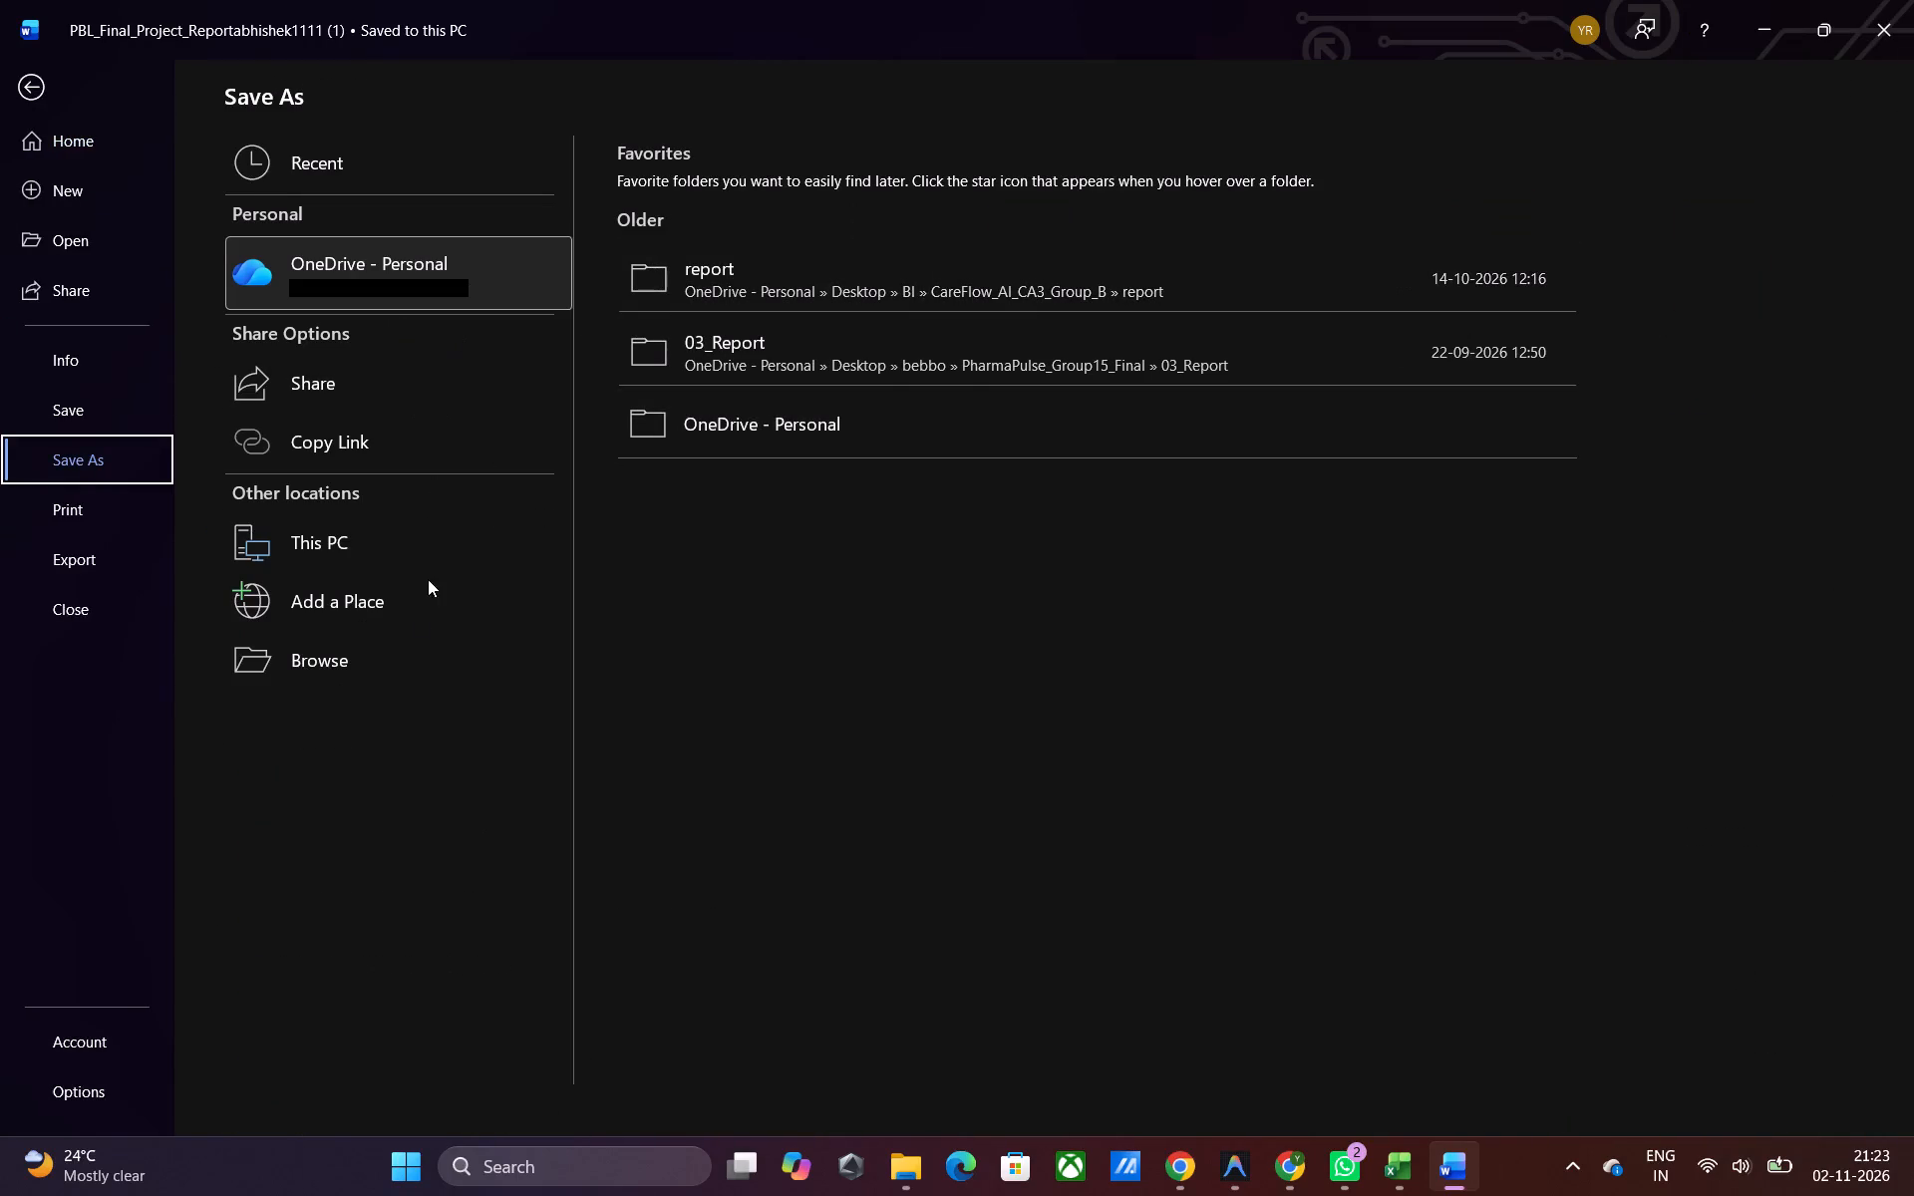
{"action": "left_click", "coordinate": [380, 548]}
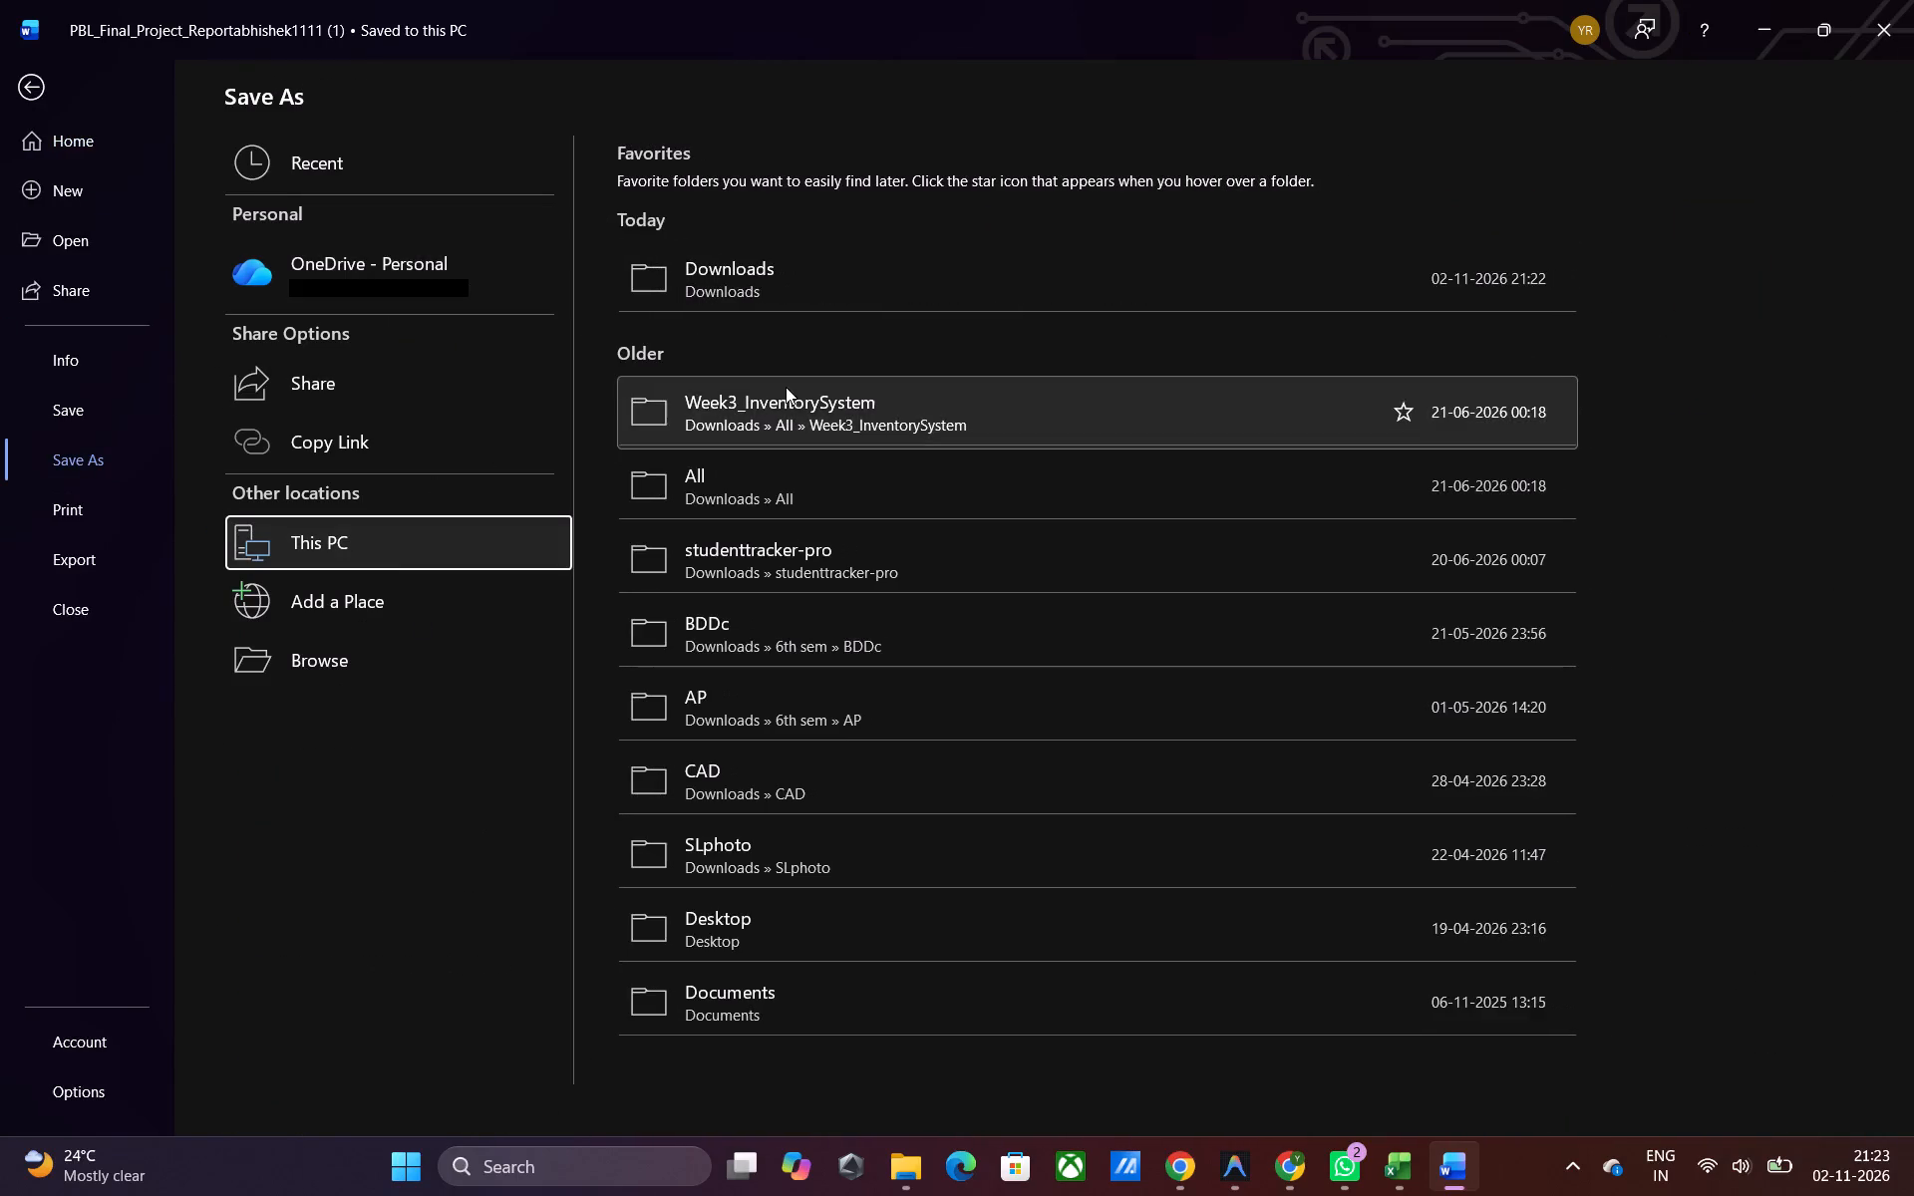
{"action": "left_click", "coordinate": [776, 277]}
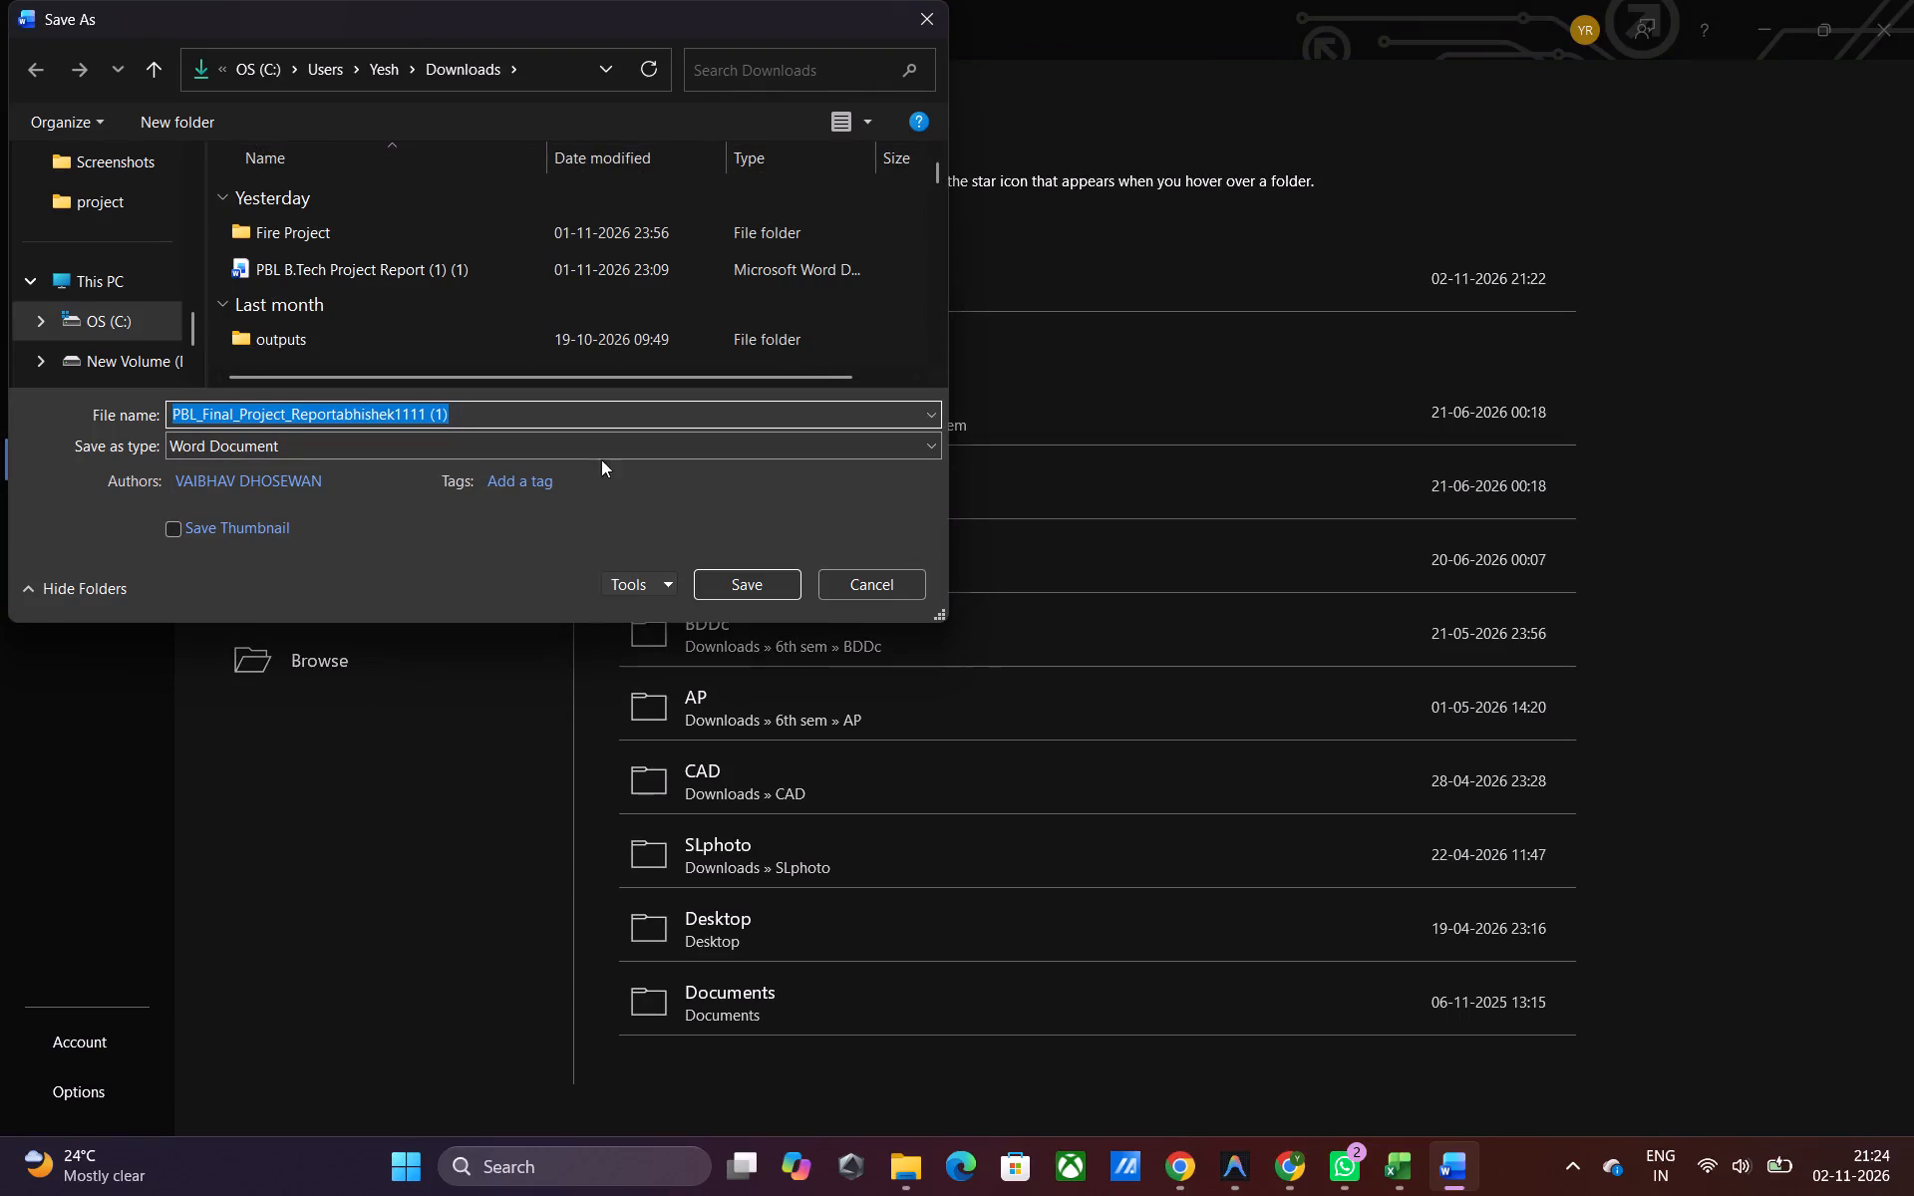
{"action": "left_click", "coordinate": [537, 418]}
{"action": "key", "text": "BackSpace"}
{"action": "key", "text": "BackSpace"}
{"action": "key", "text": "BackSpace"}
{"action": "key", "text": "BackSpace"}
{"action": "key", "text": "BackSpace"}
{"action": "key", "text": "BackSpace"}
{"action": "key", "text": "BackSpace"}
{"action": "key", "text": "BackSpace"}
{"action": "key", "text": "BackSpace"}
{"action": "key", "text": "BackSpace"}
{"action": "key", "text": "BackSpace"}
{"action": "key", "text": "BackSpace"}
{"action": "key", "text": "BackSpace"}
{"action": "key", "text": "BackSpace"}
{"action": "key", "text": "BackSpace"}
{"action": "key", "text": "BackSpace"}
{"action": "key", "text": "BackSpace"}
{"action": "key", "text": "BackSpace"}
{"action": "key", "text": "BackSpace"}
{"action": "key", "text": "BackSpace"}
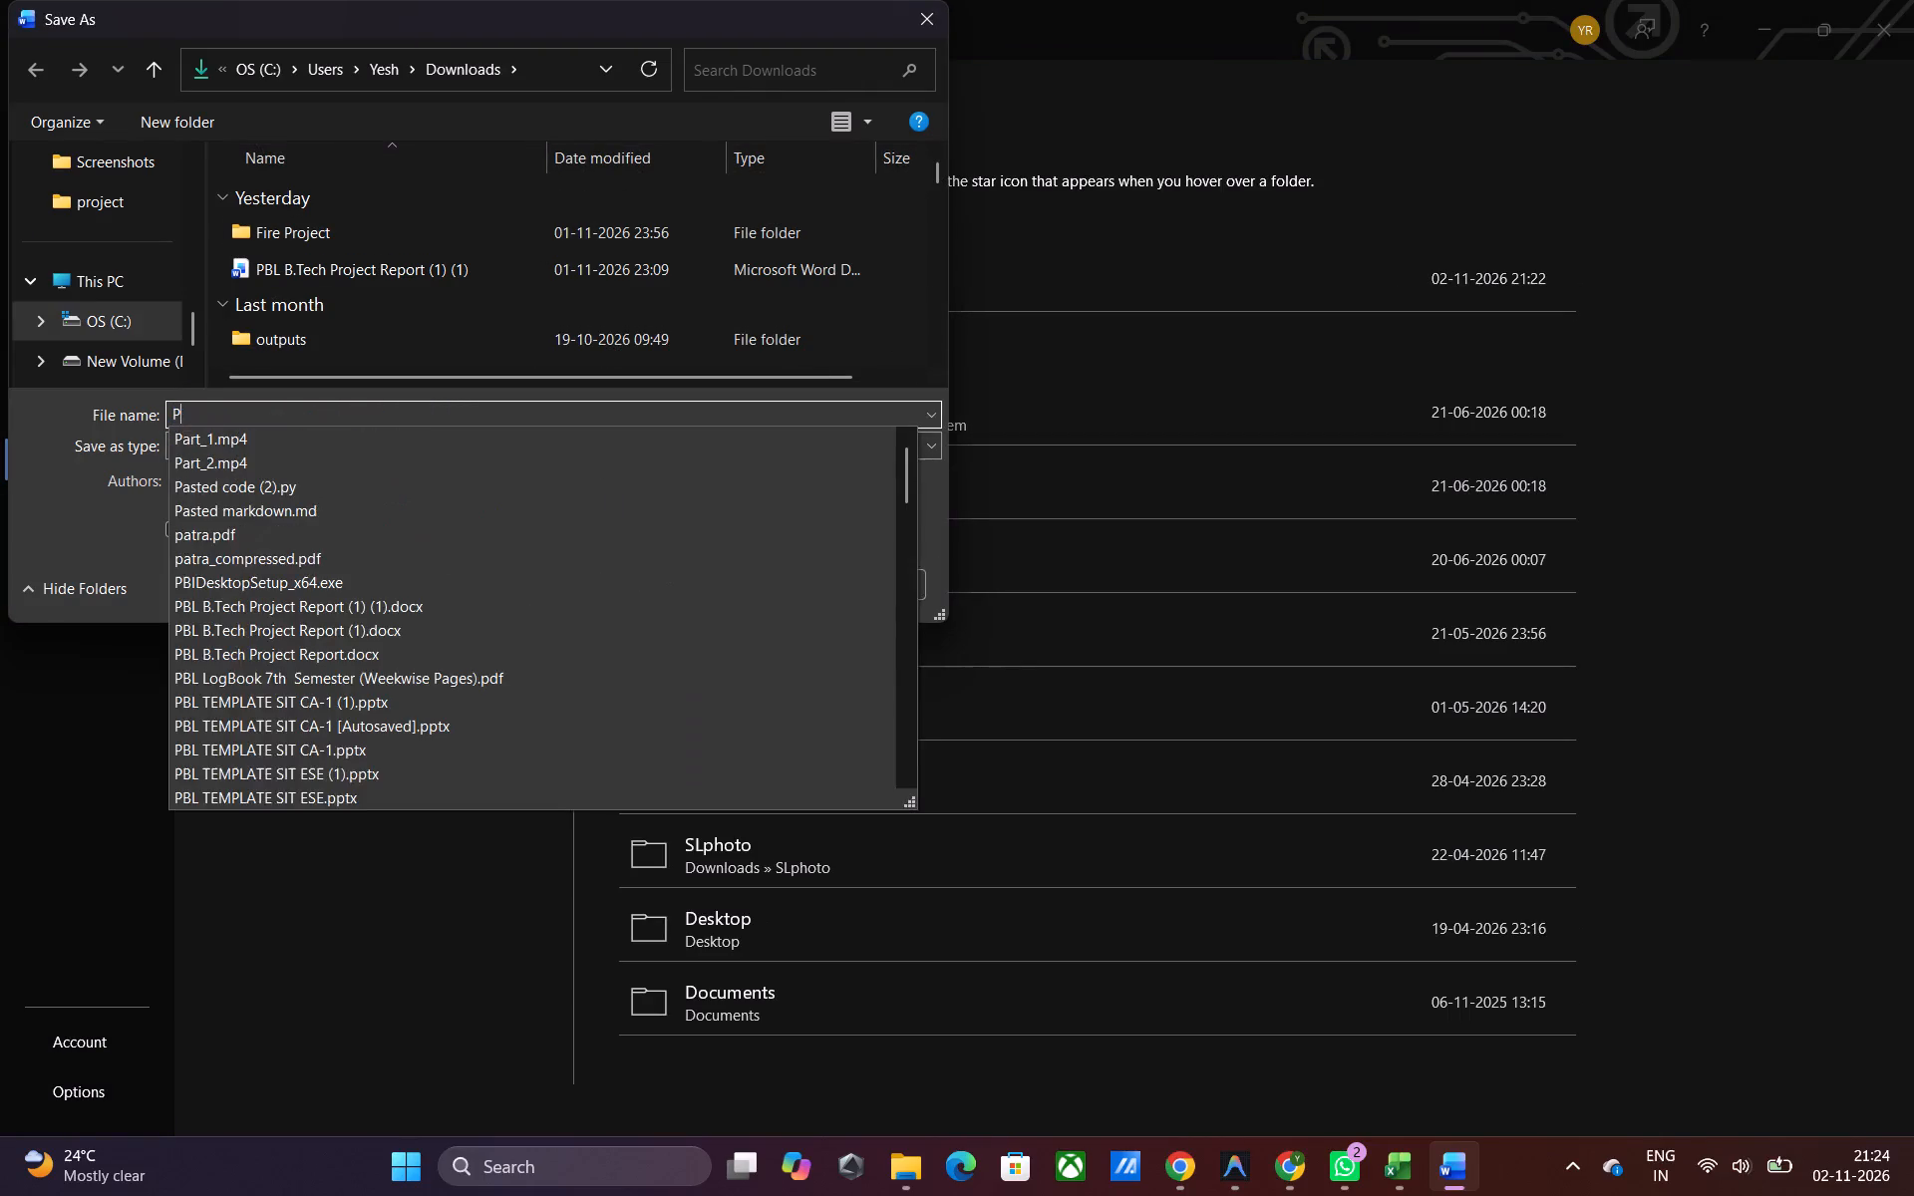
{"action": "type", "text": "semifinal"}
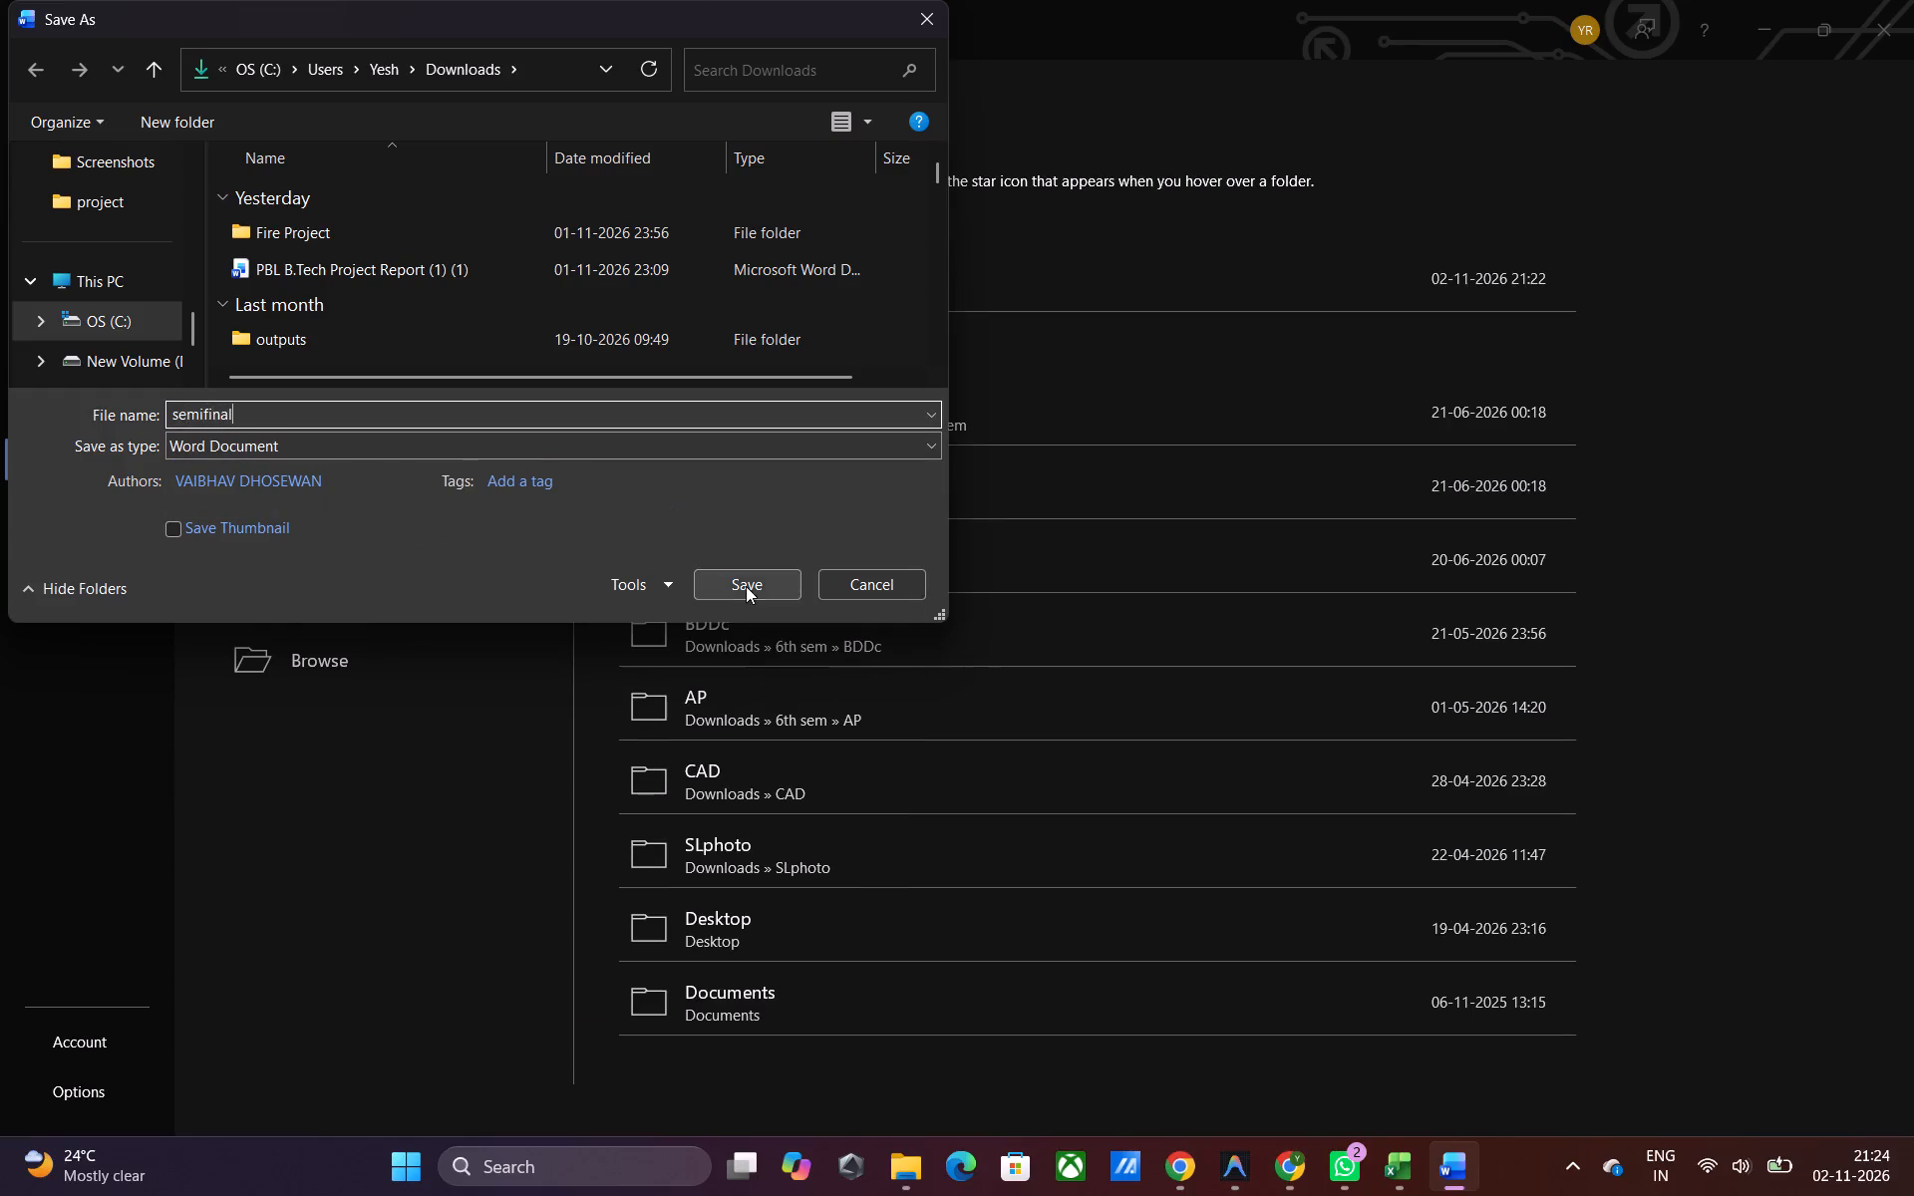
{"action": "left_click", "coordinate": [746, 579]}
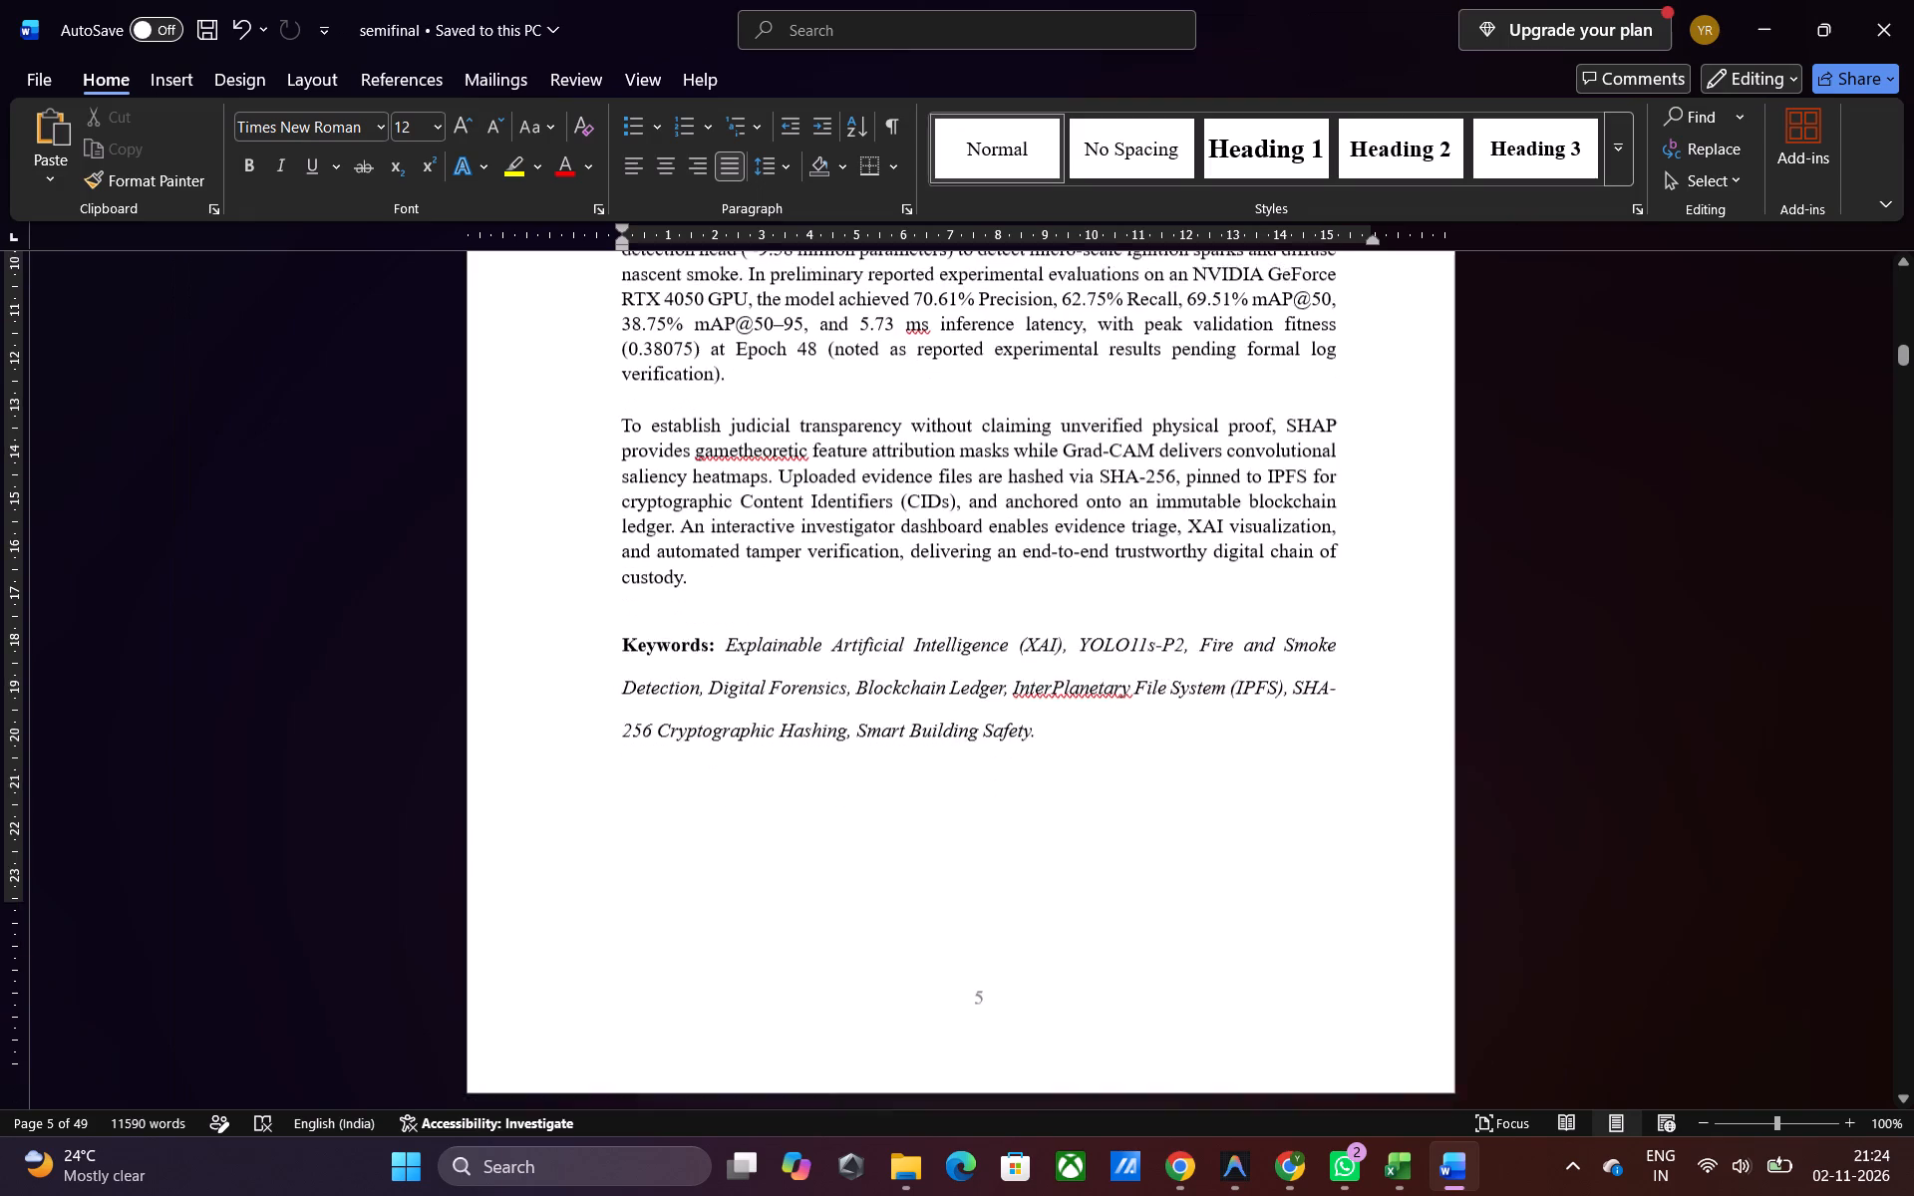
Save the semifinal document again.
{"action": "scroll", "coordinate": [911, 580], "scroll_direction": "down", "scroll_amount": 1}
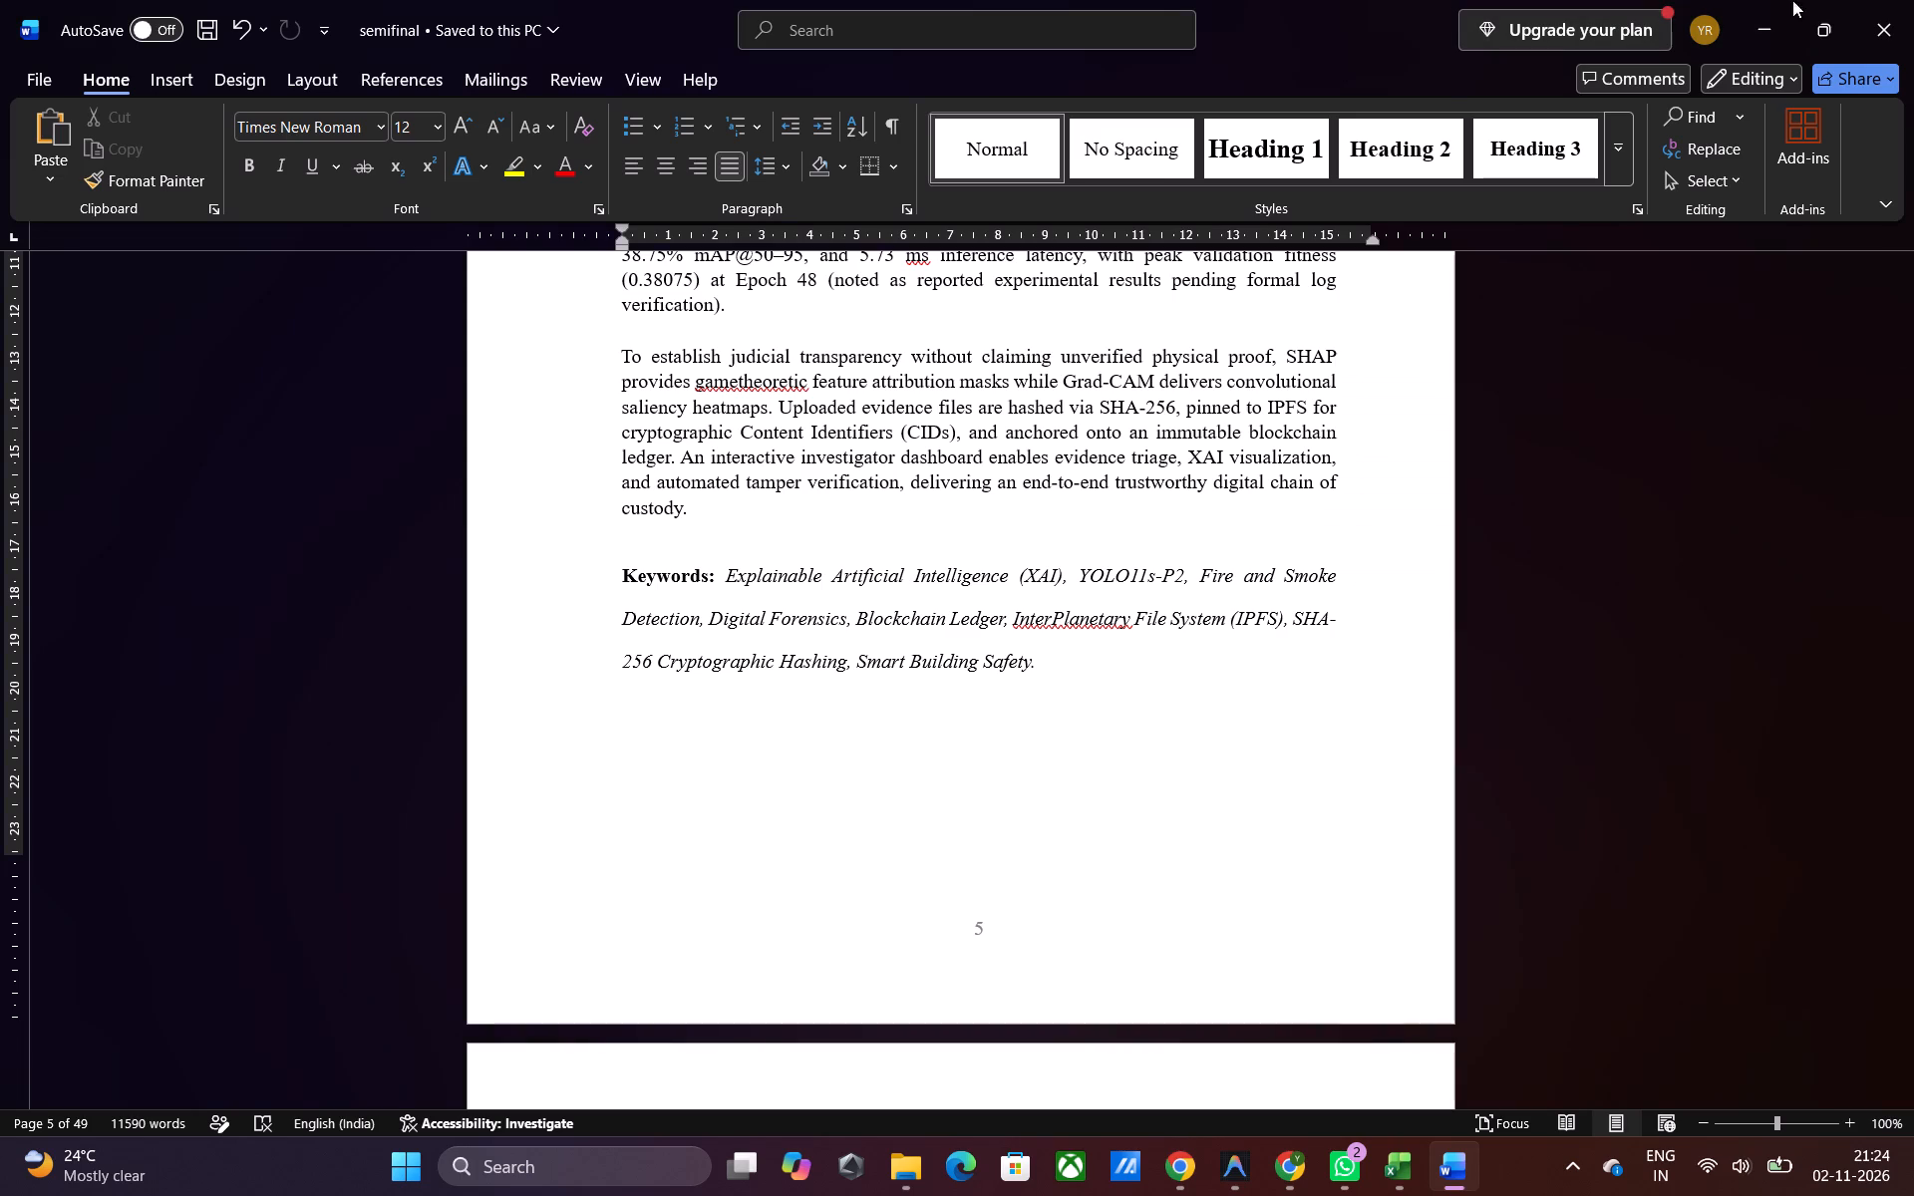
{"action": "left_click", "coordinate": [1326, 448]}
{"action": "left_click", "coordinate": [1326, 448]}
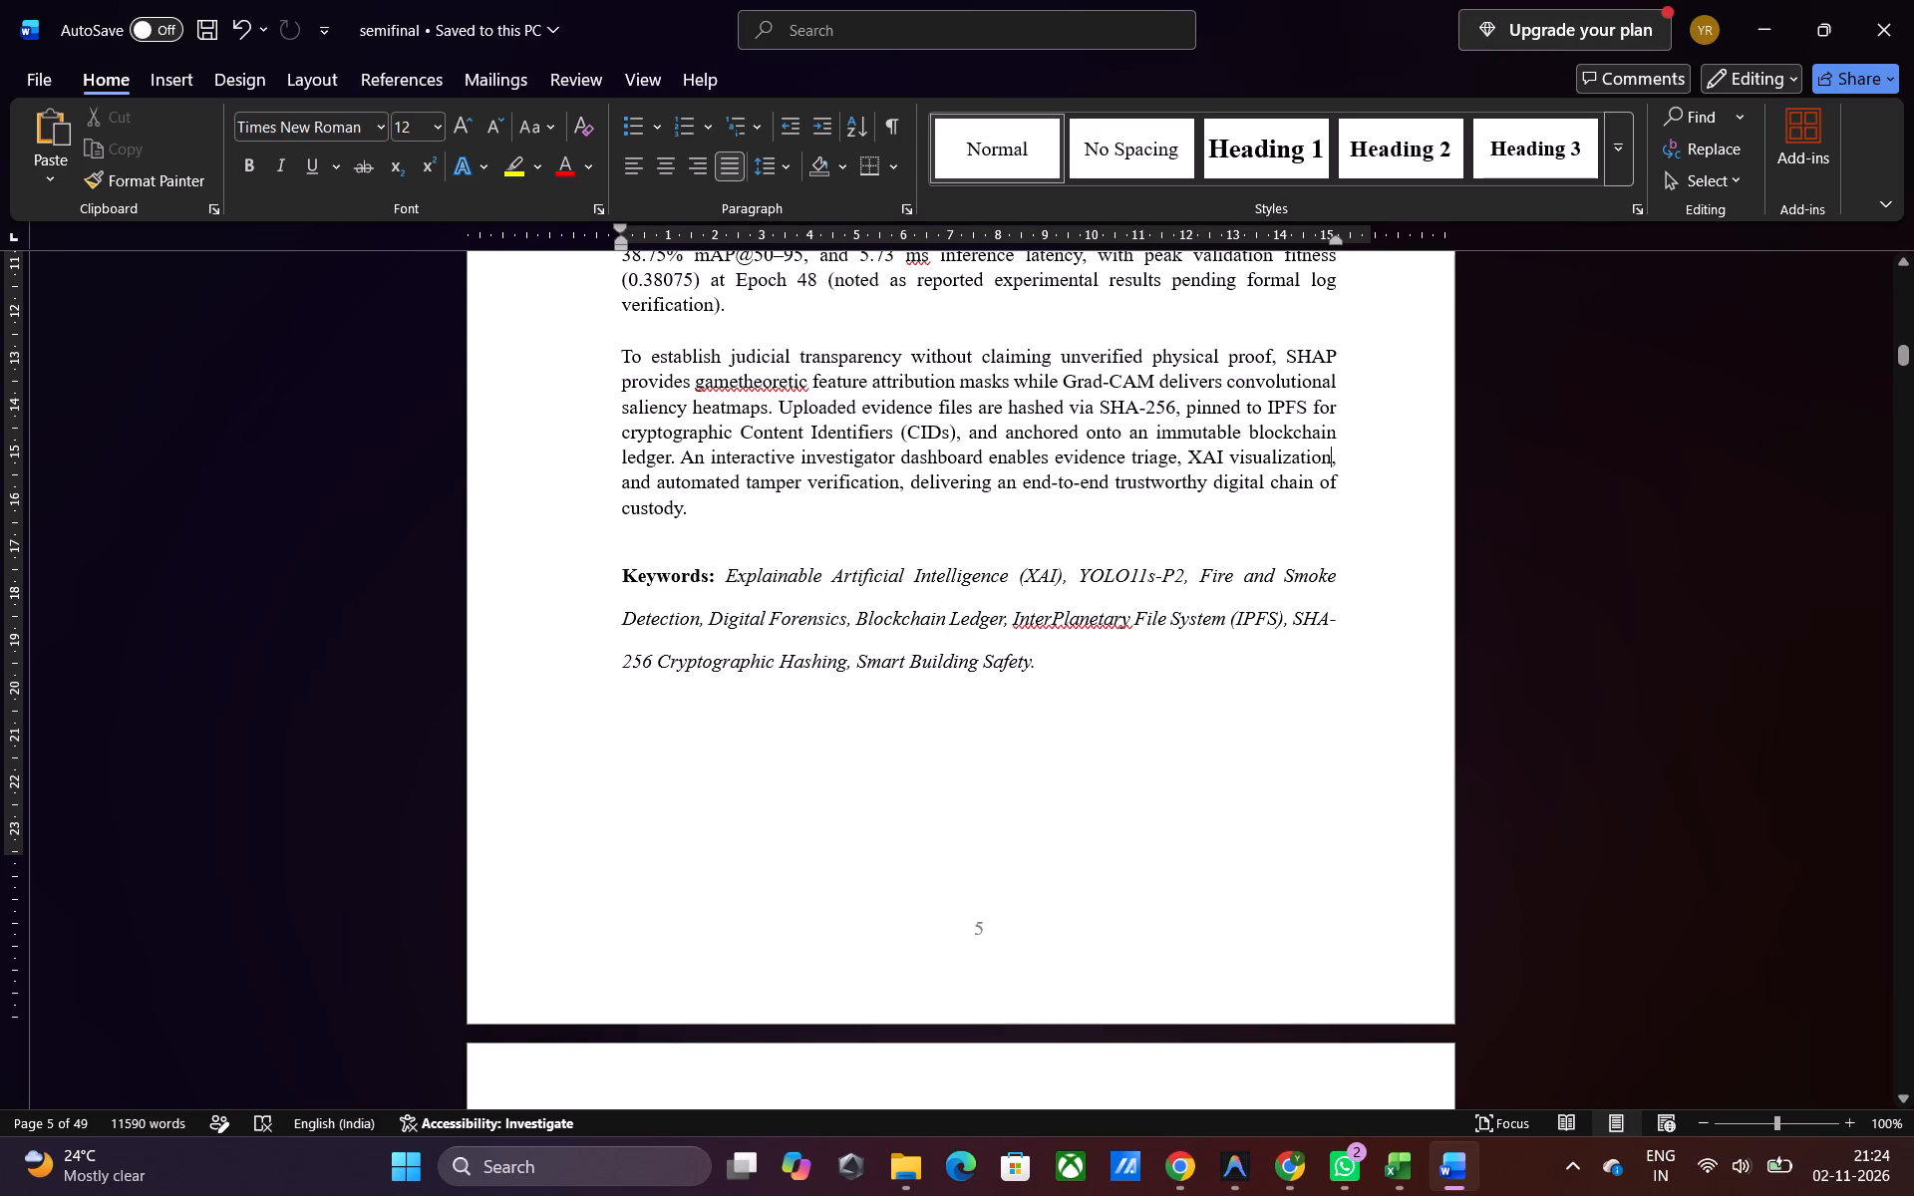
{"action": "key", "text": "ctrl+s"}
{"action": "key", "text": "ctrl+s"}
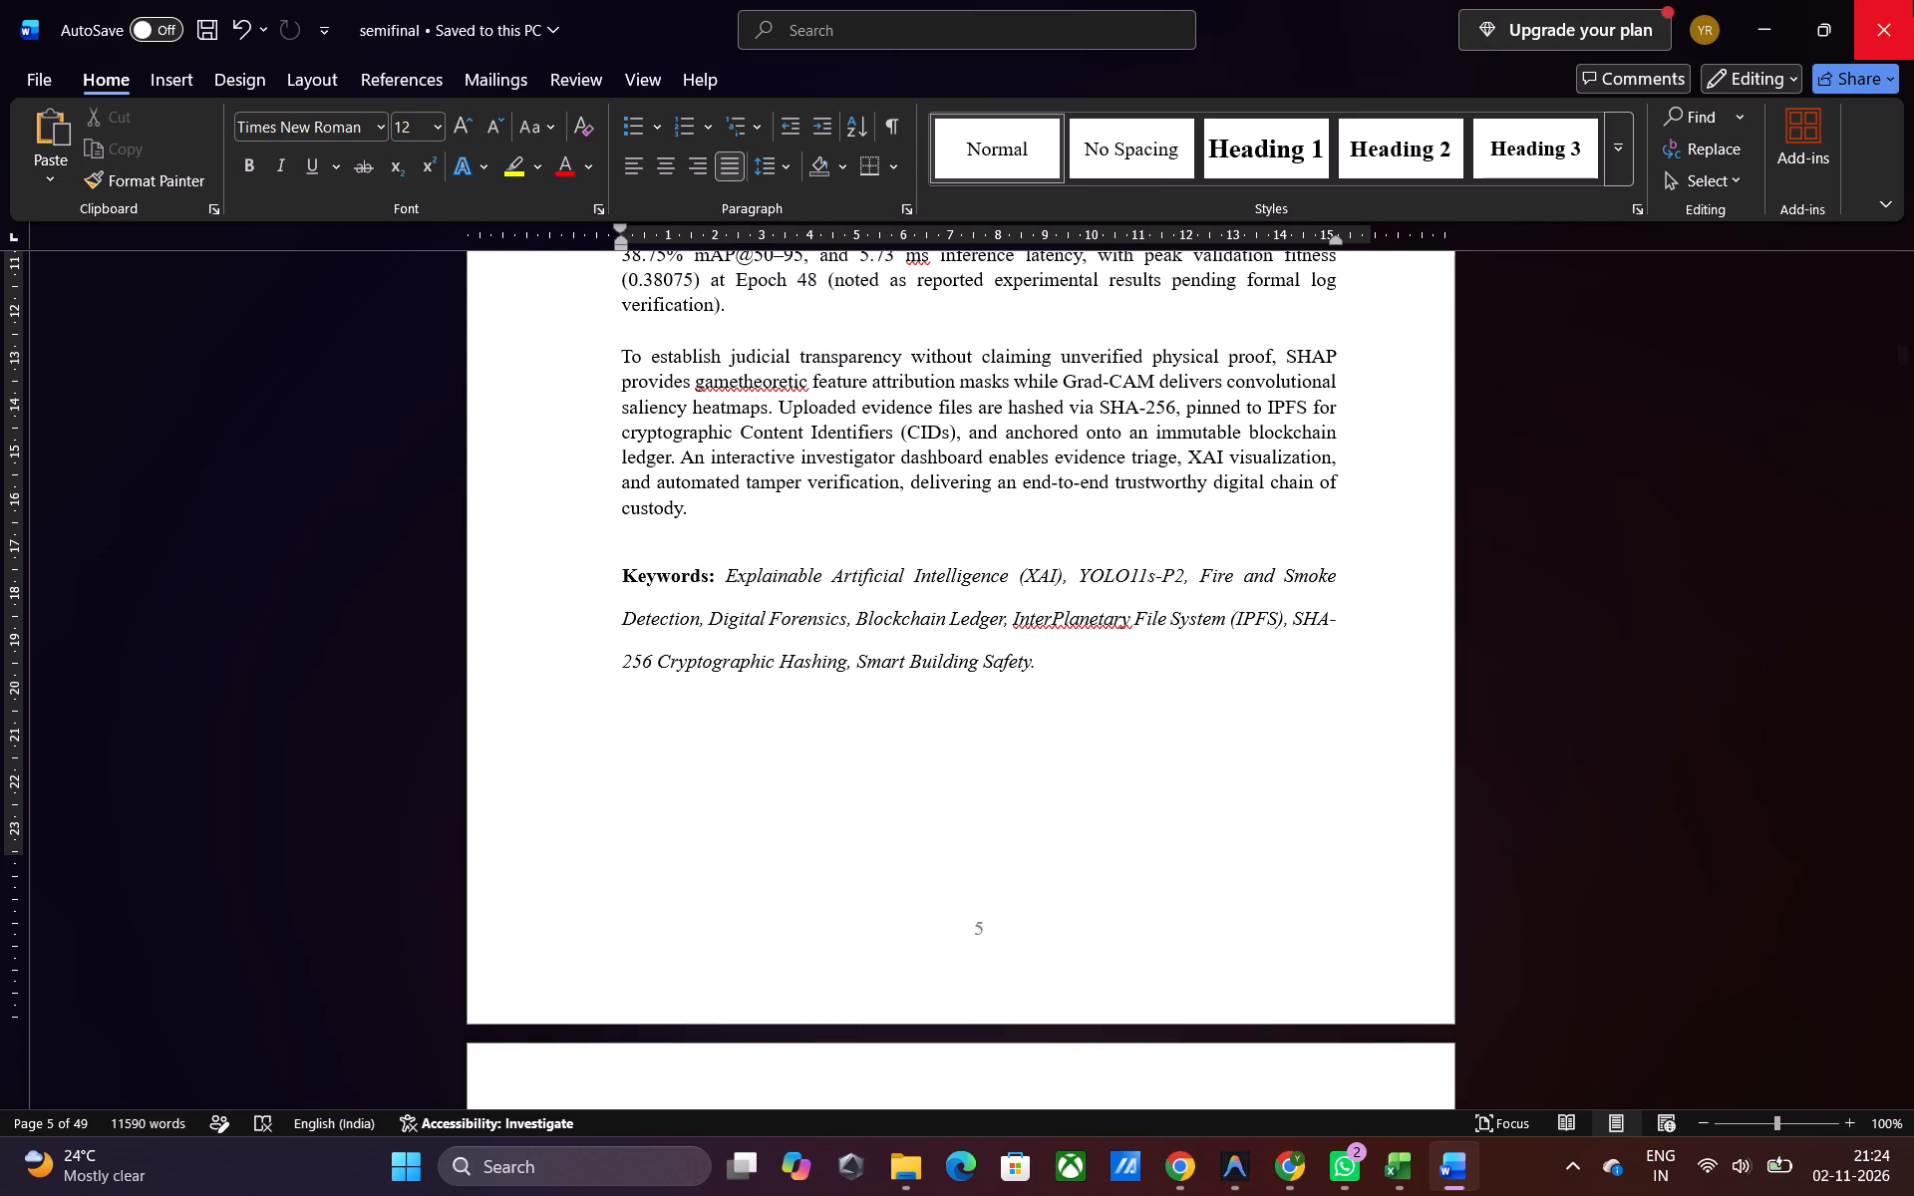
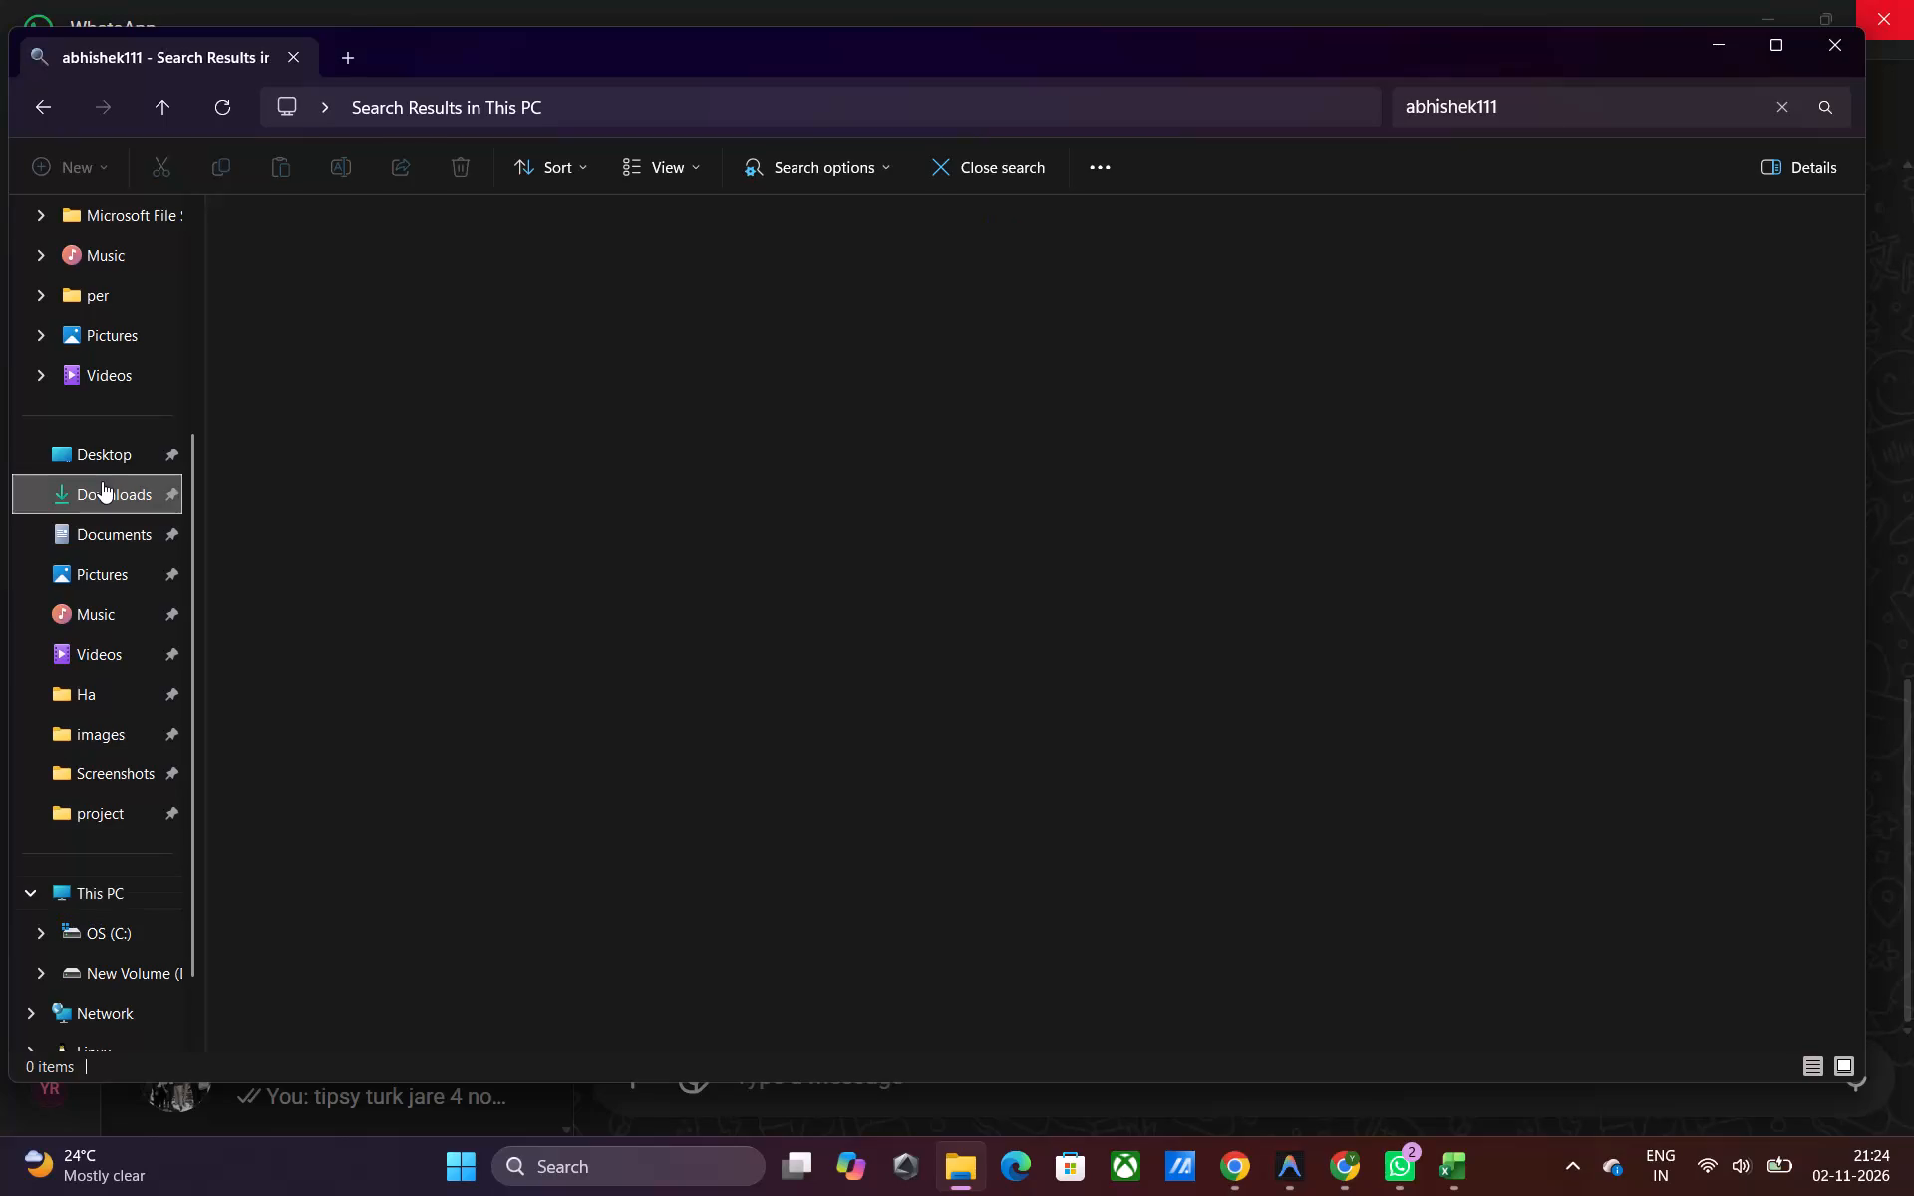
Select the semifinal Word document in the Downloads folder in File Explorer.
{"action": "left_click", "coordinate": [350, 258]}
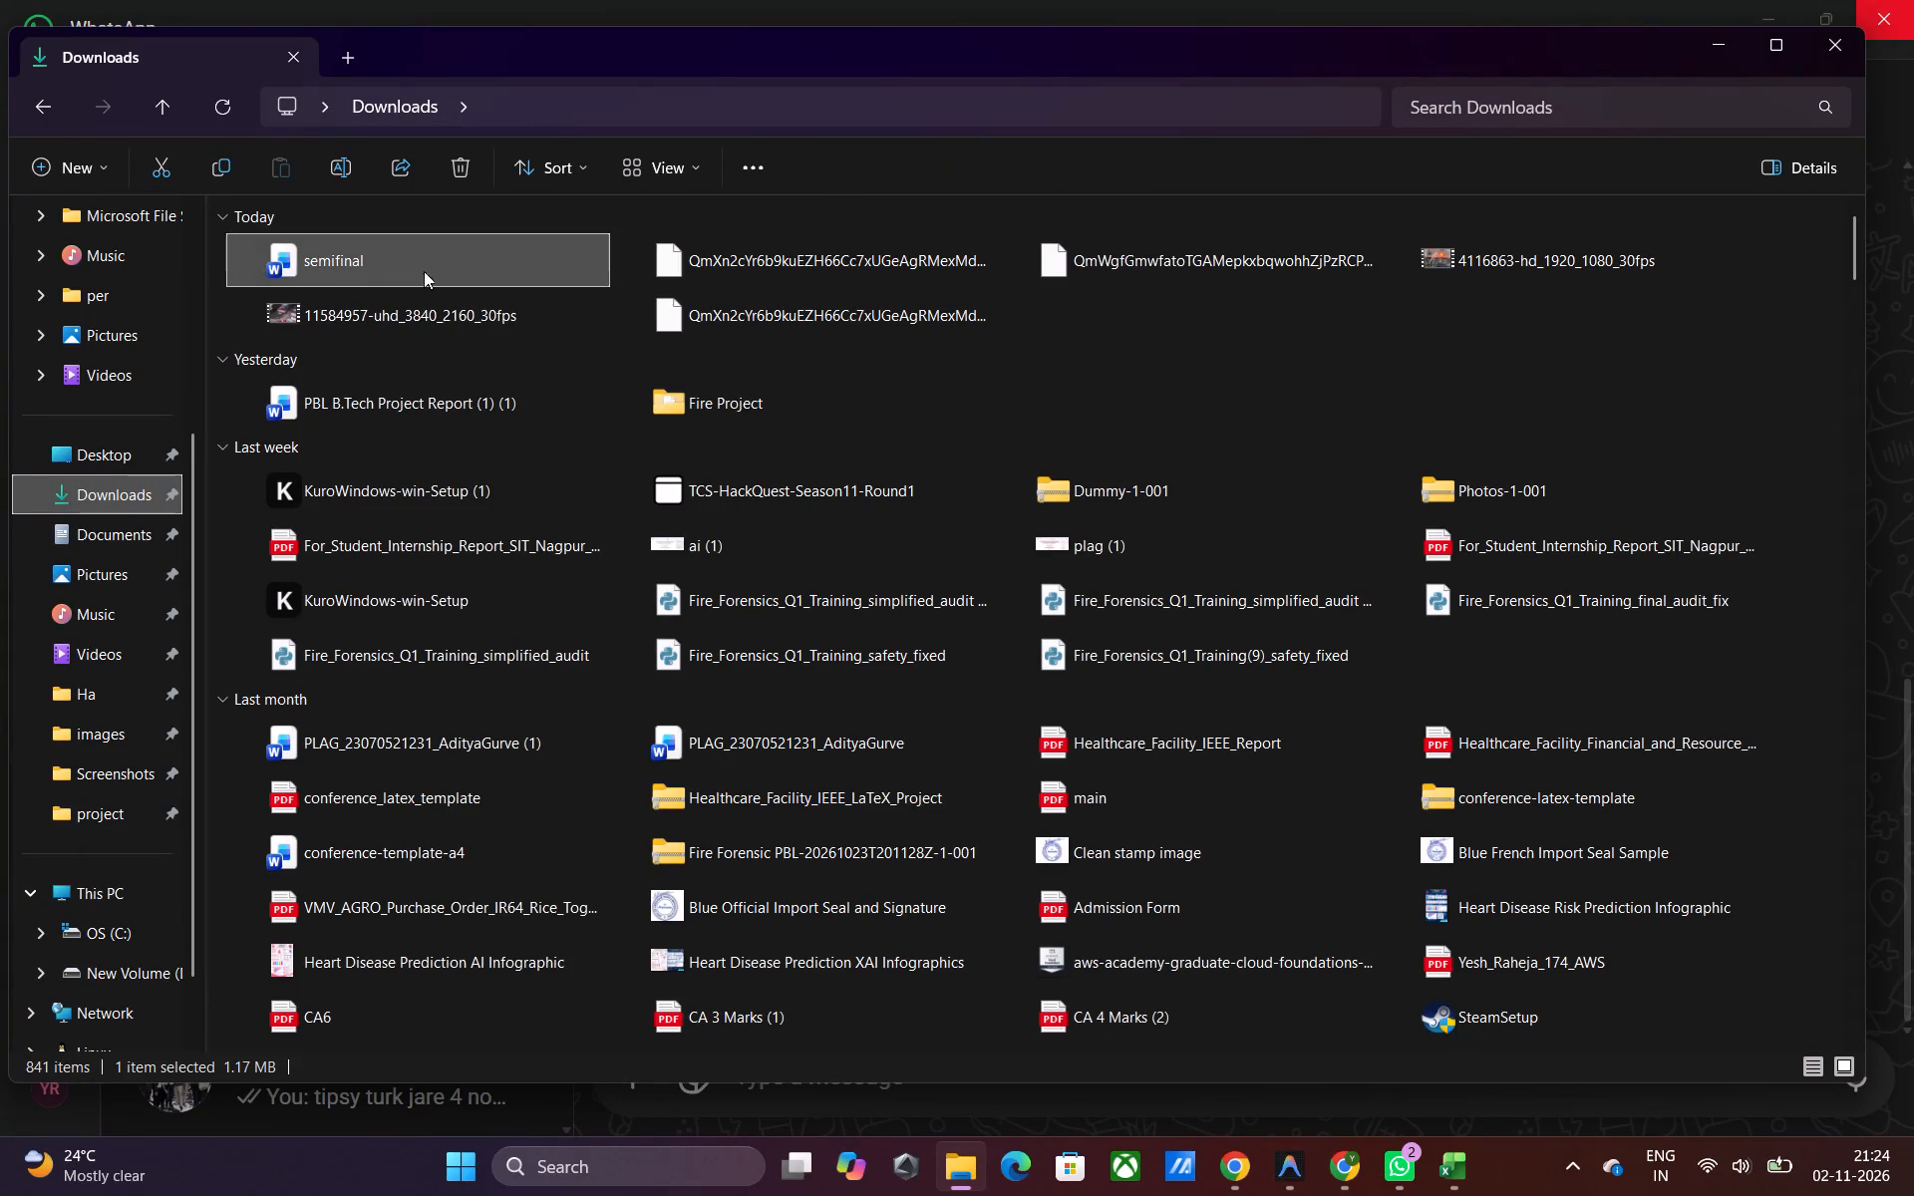